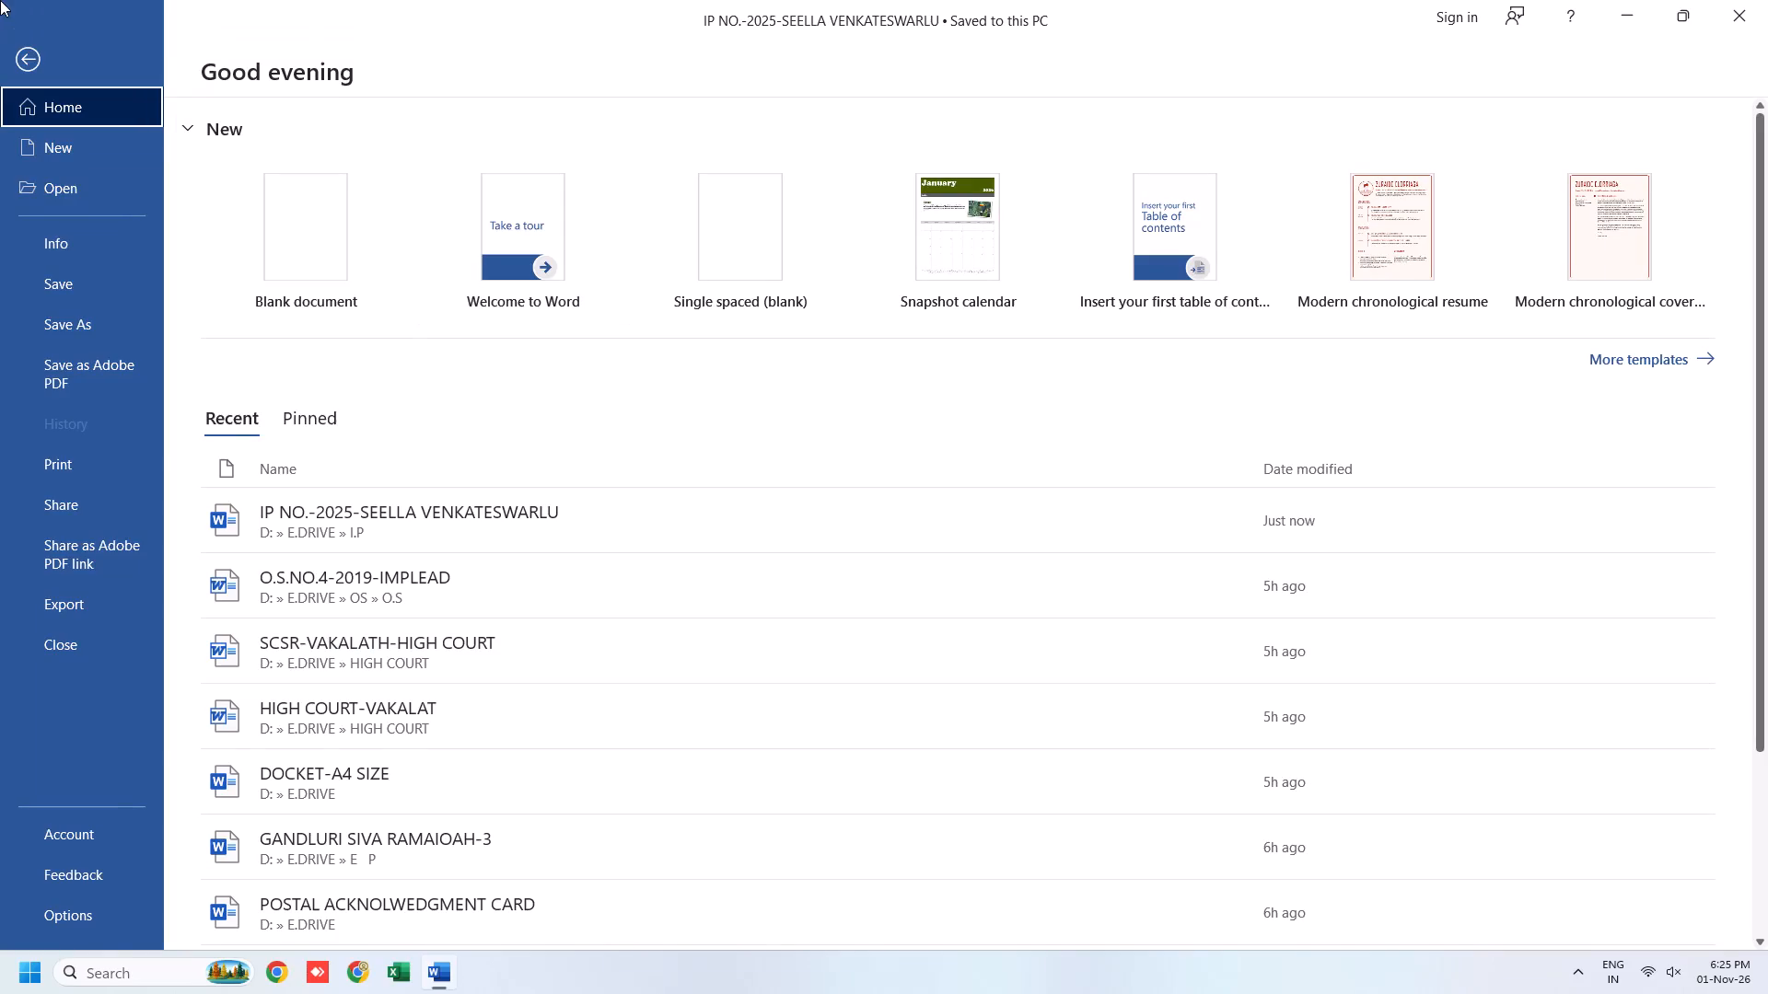
Browse for a document to open, going to the O.S folder inside the OS folder of E.DRIVE.
left_click(86, 204)
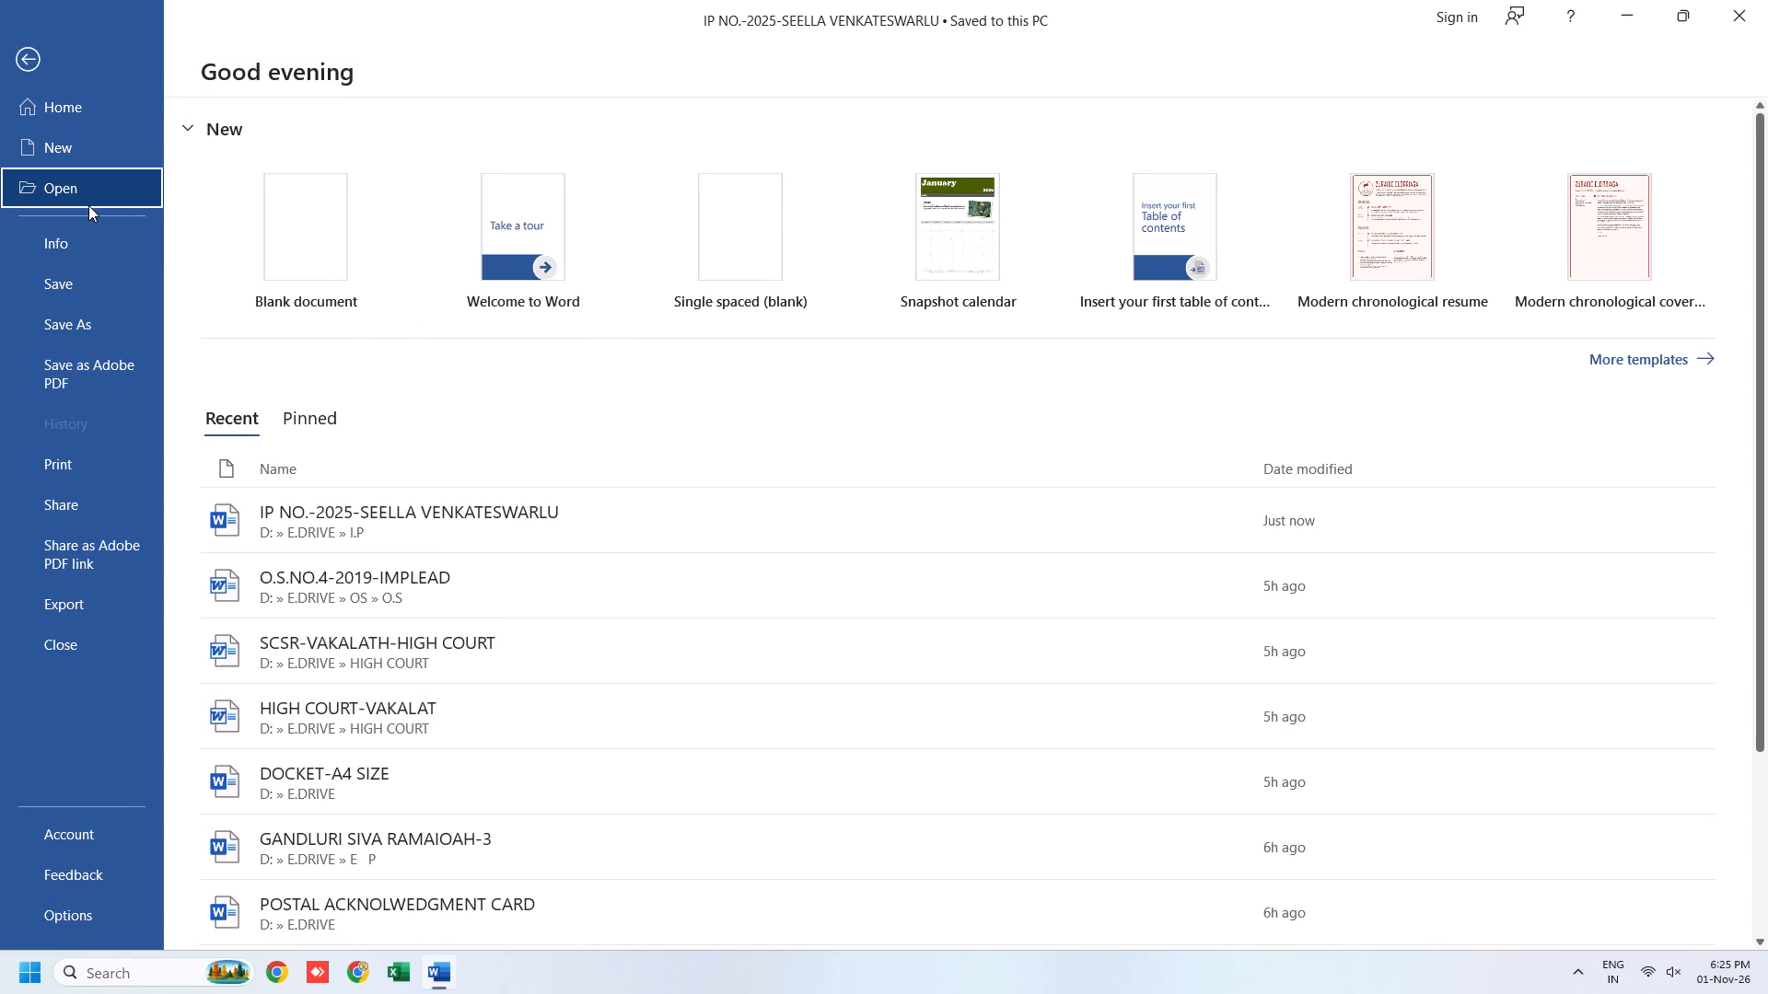
left_click(278, 392)
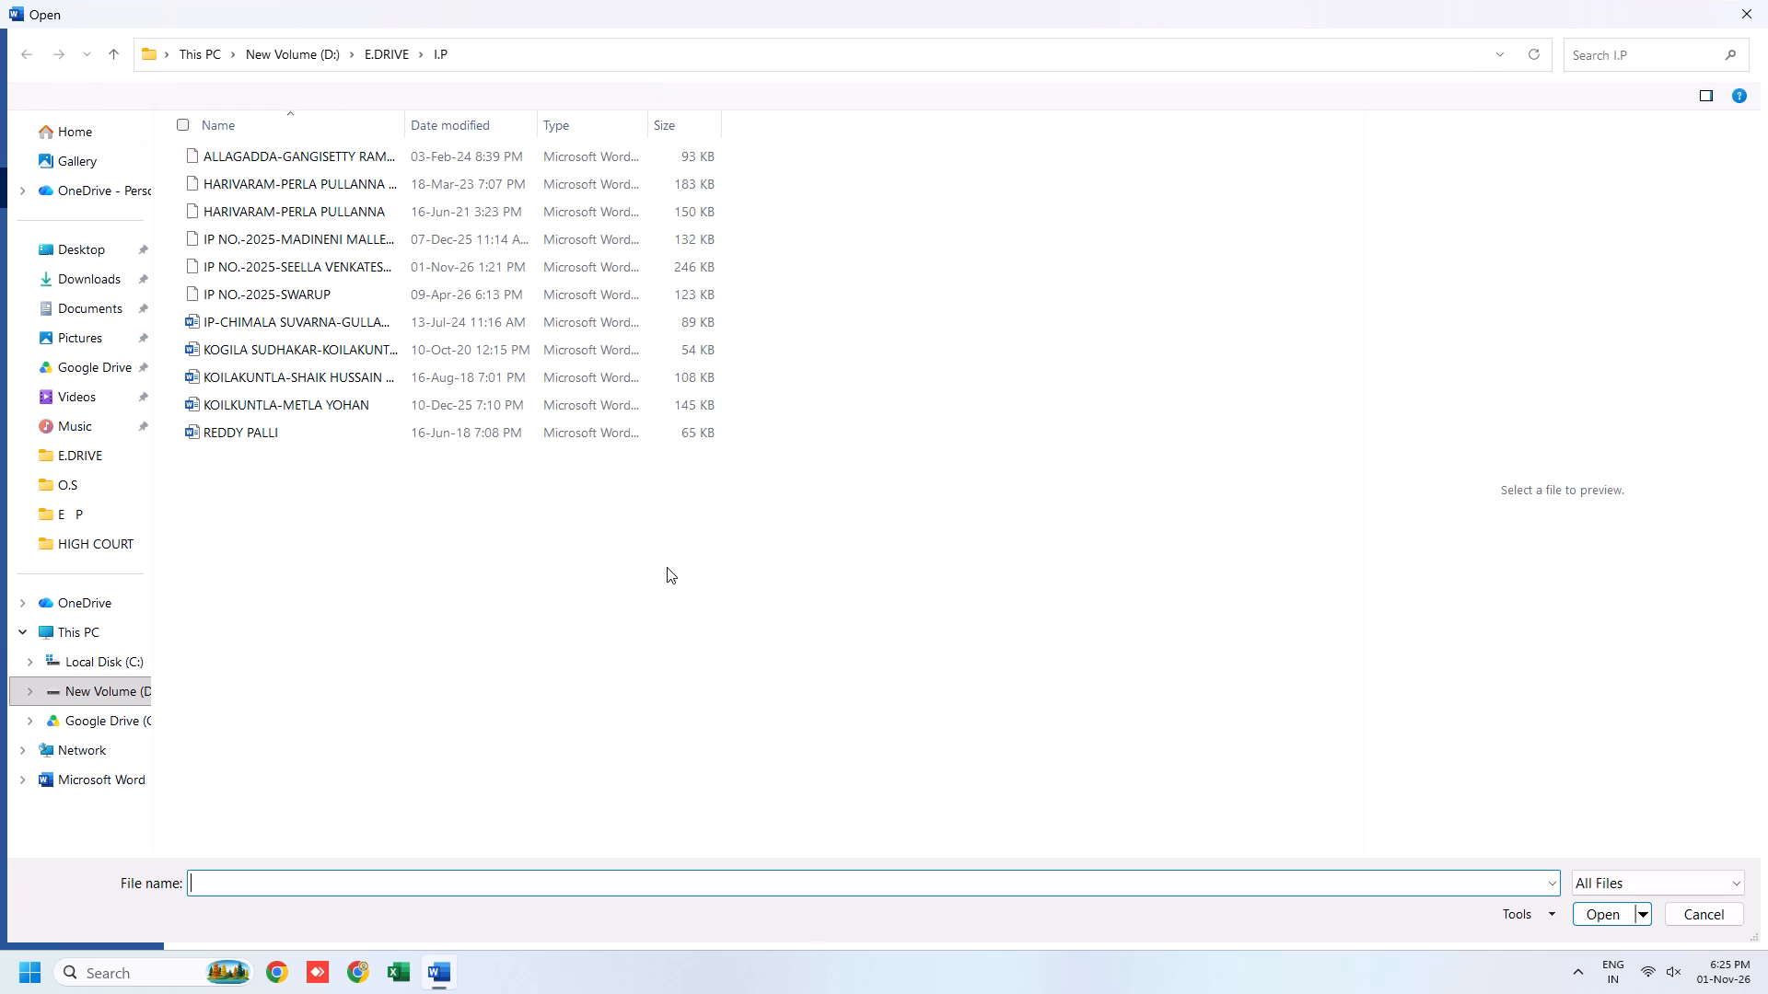
left_click(121, 52)
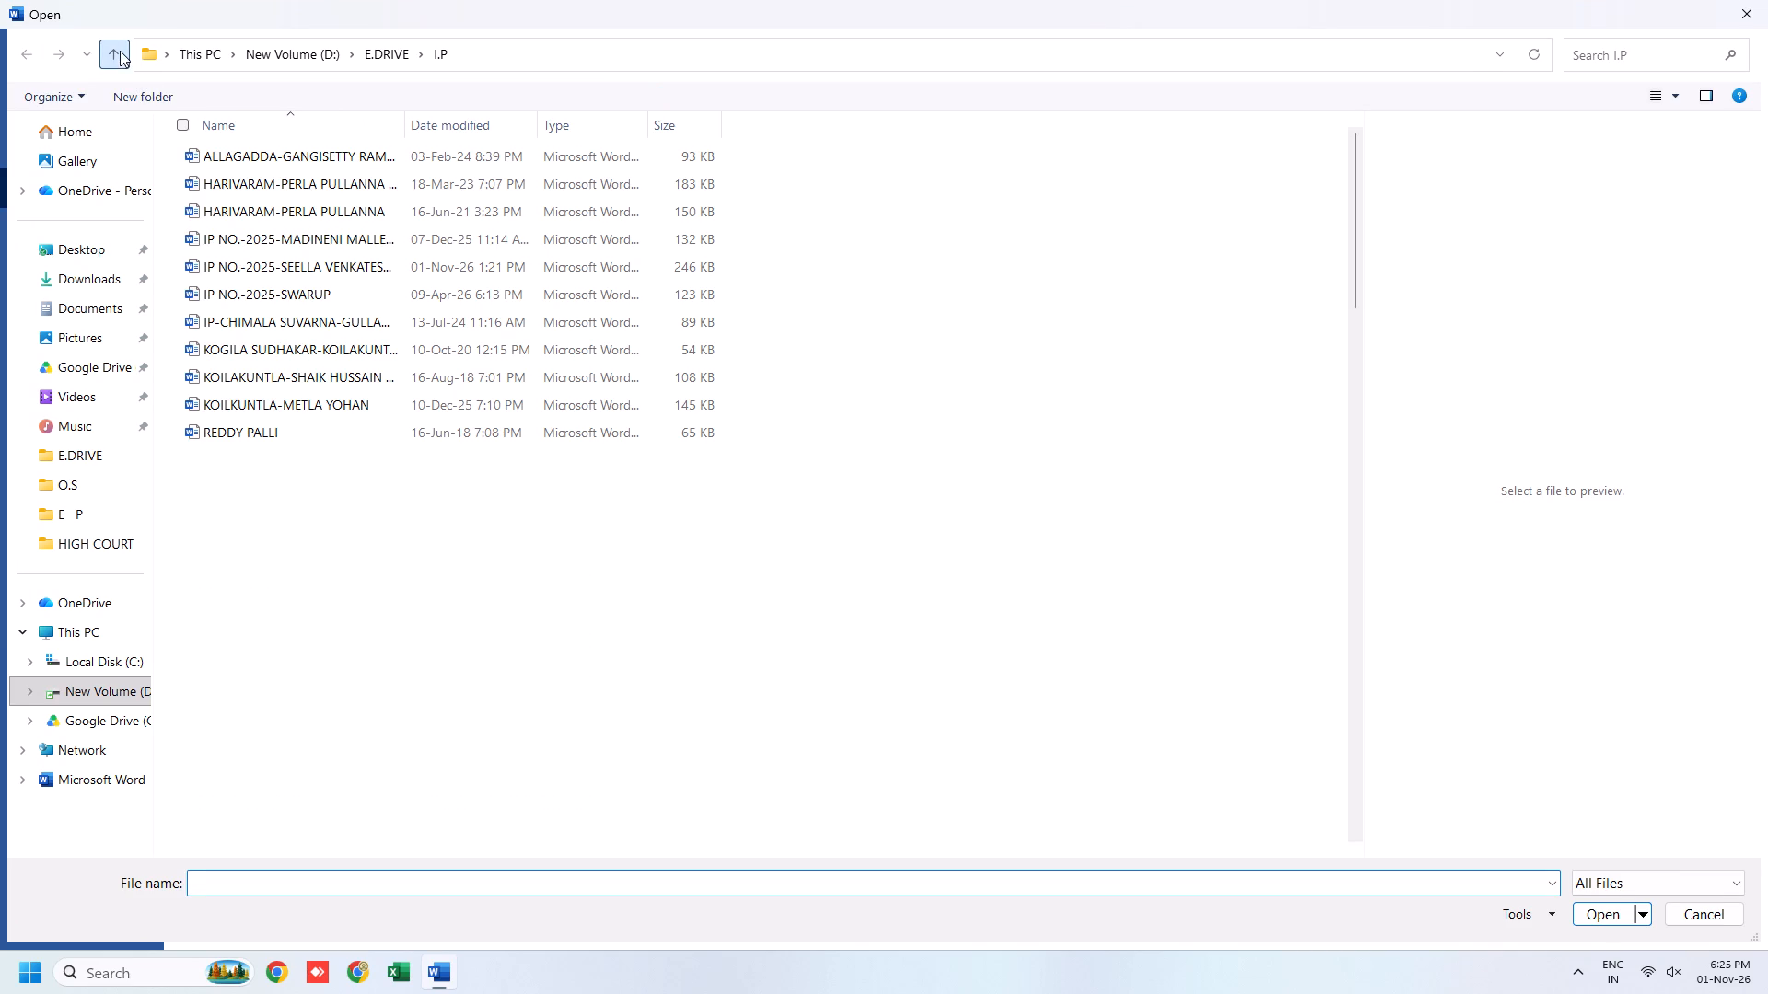
left_click(257, 329)
type("os")
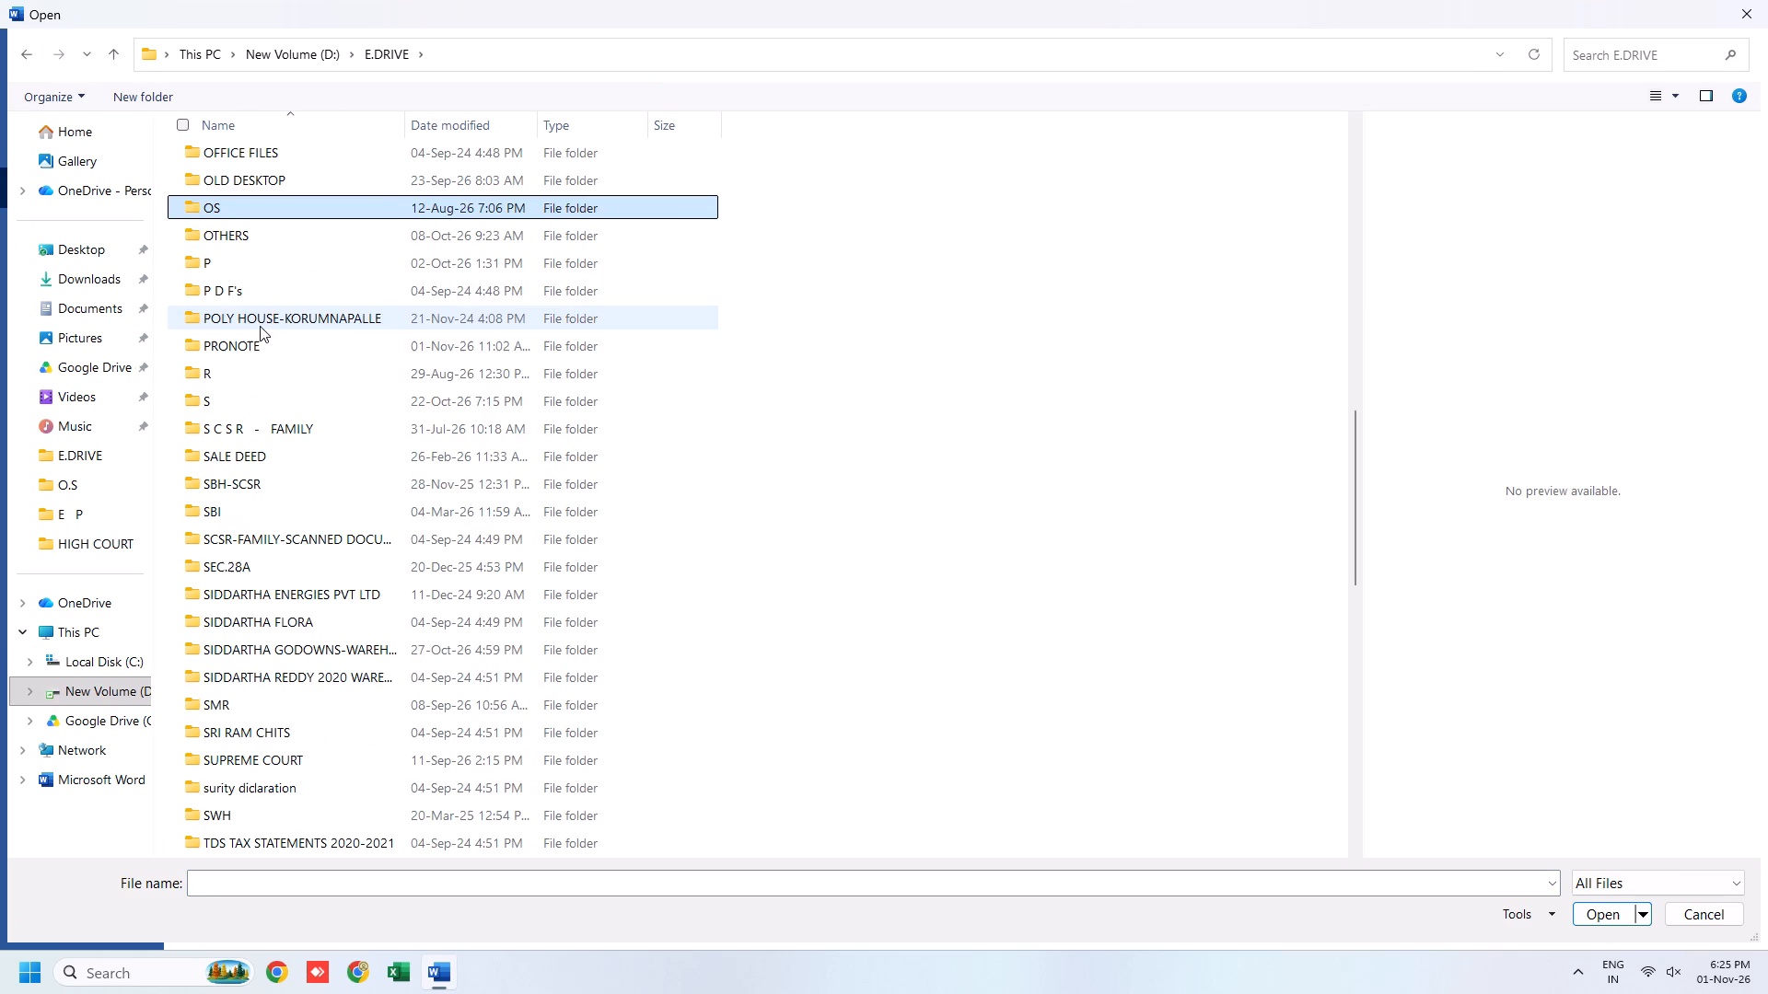
key("Return")
double_click(282, 598)
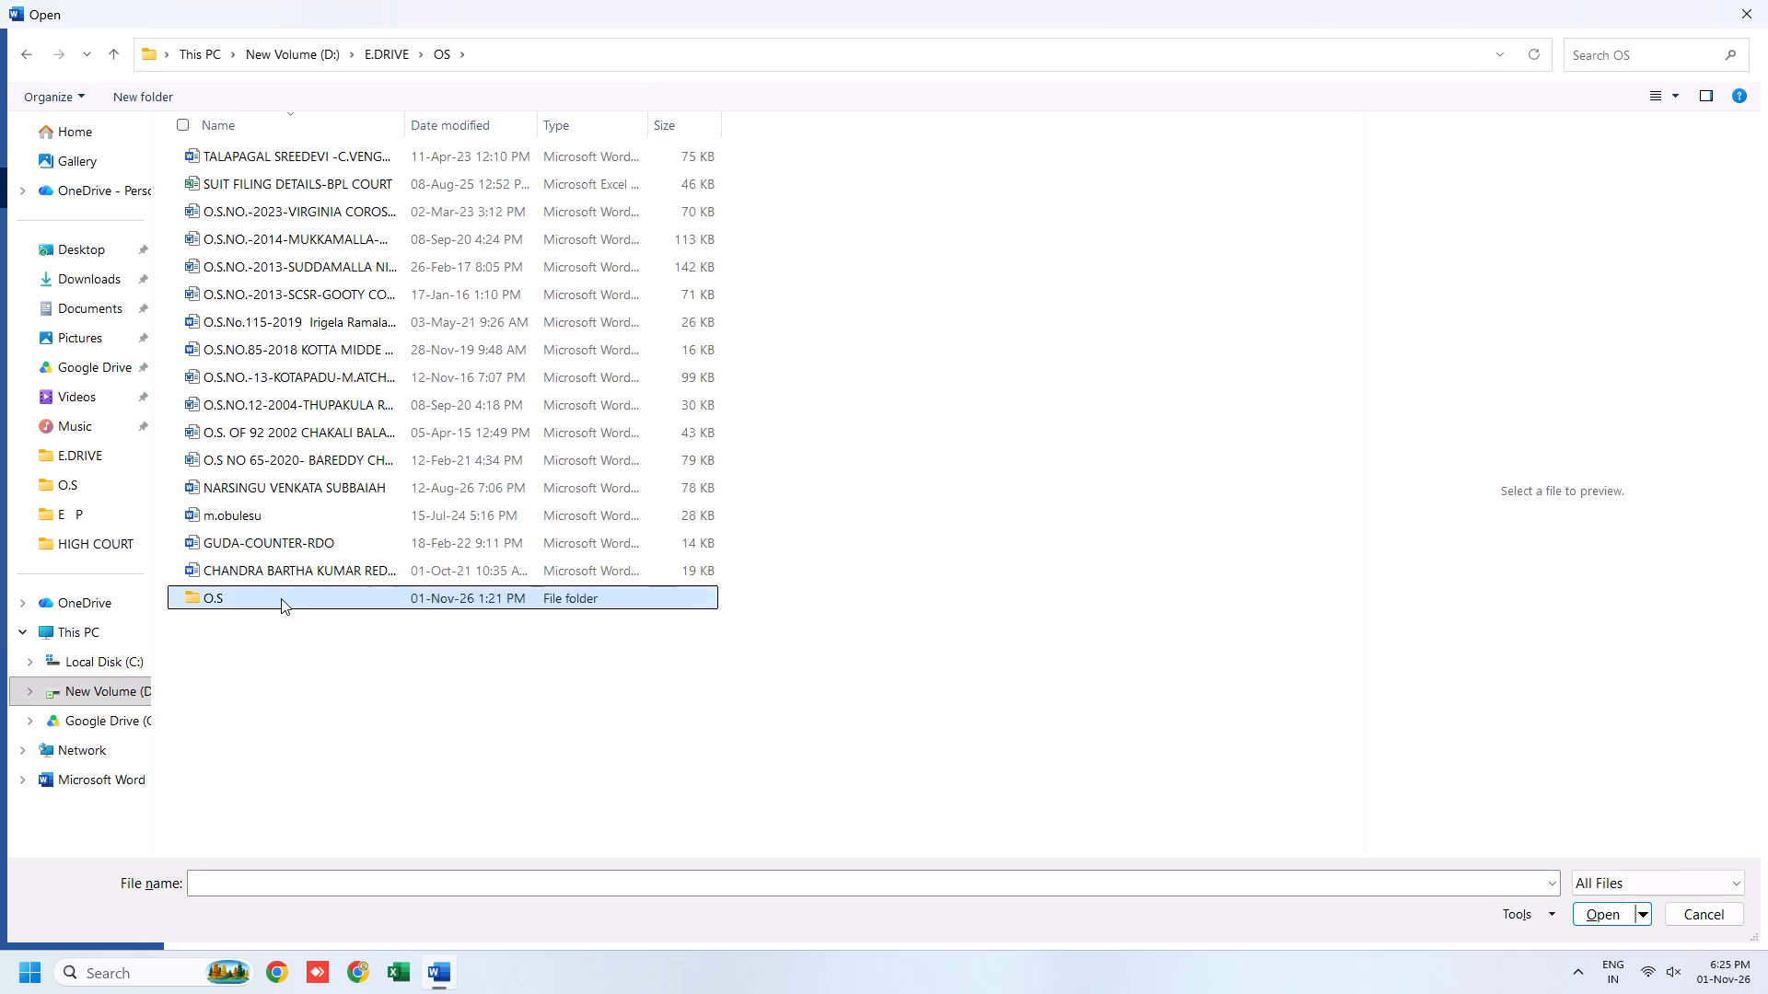
Search the folder for "guda", preview the notices in the O.S.NO.2-2020 declaration suit file, and open that file.
left_click(1650, 56)
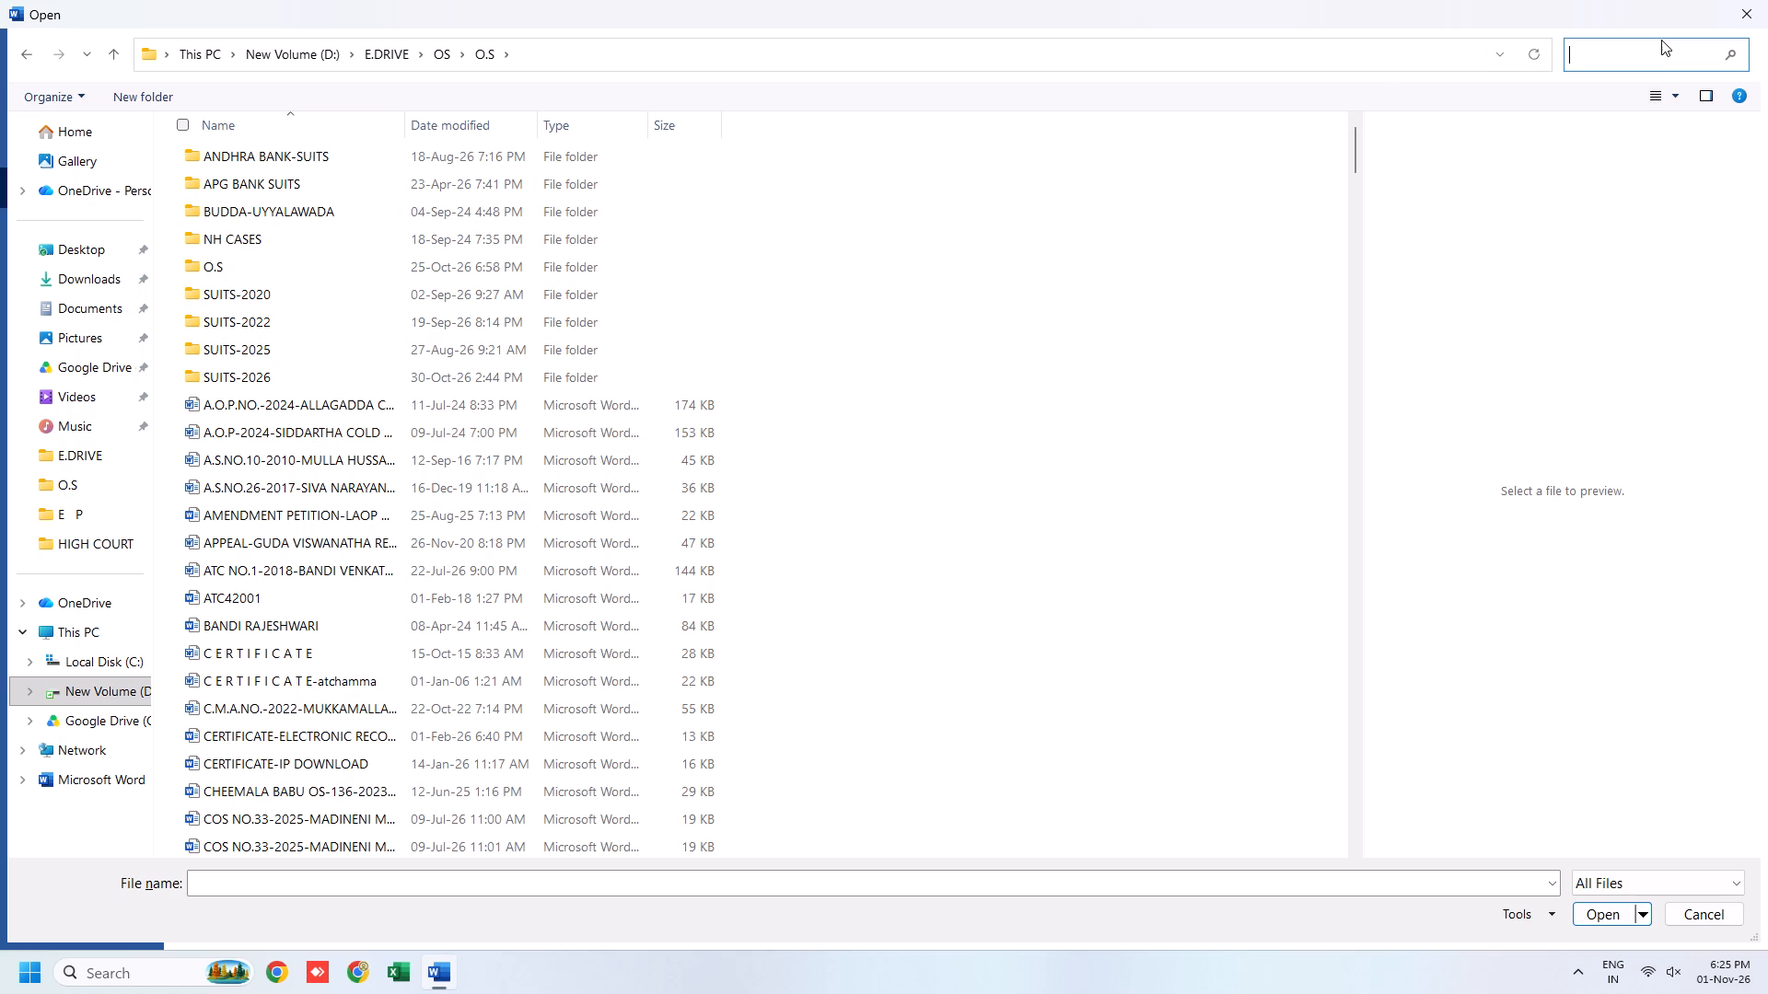
type("guda")
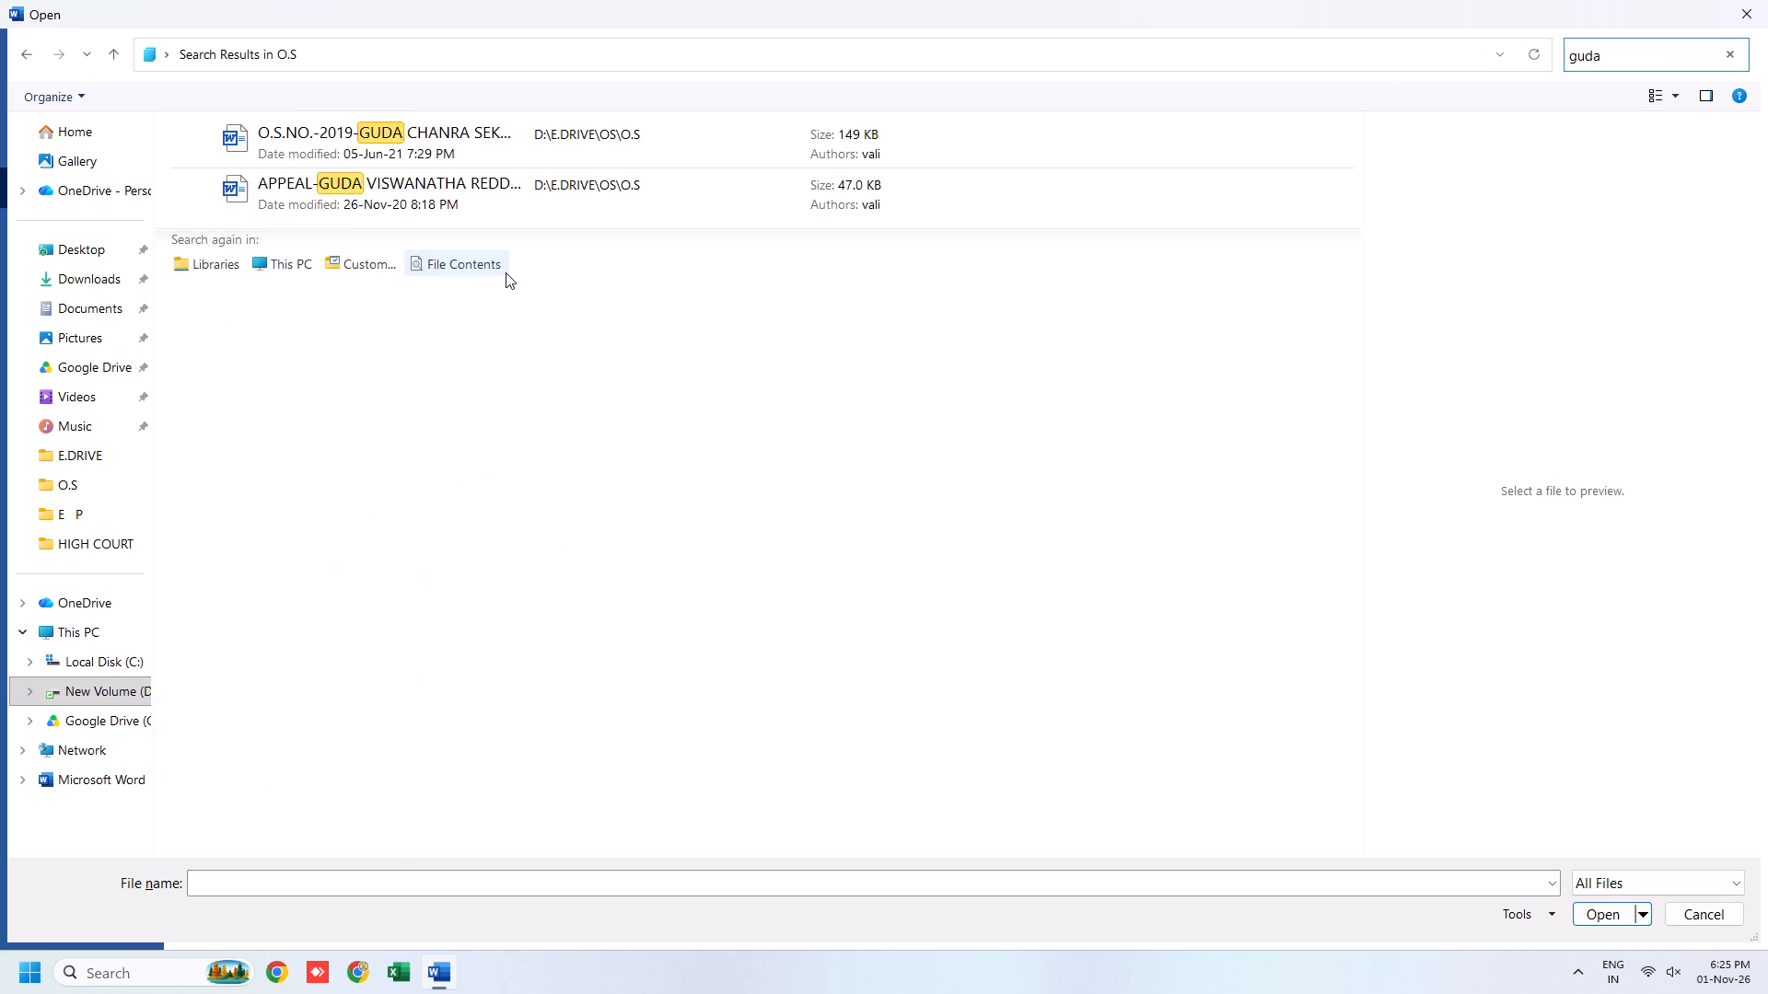
left_click(386, 149)
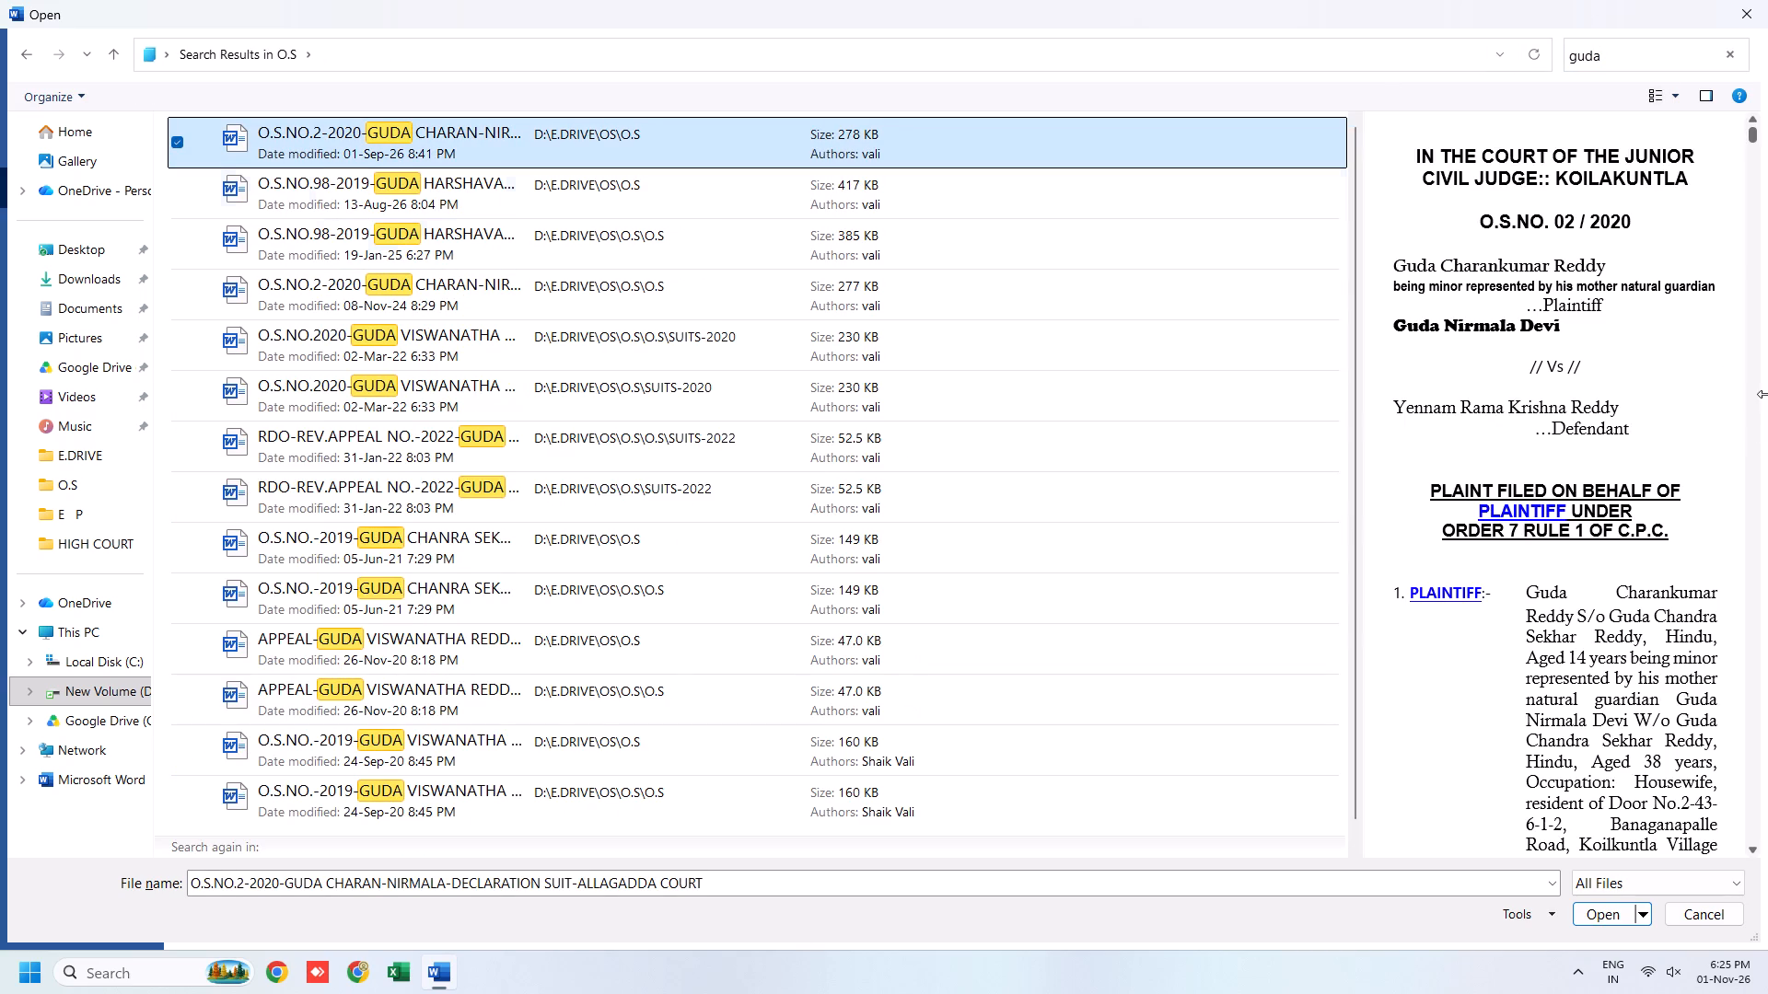
left_click_drag(1751, 139, 1763, 810)
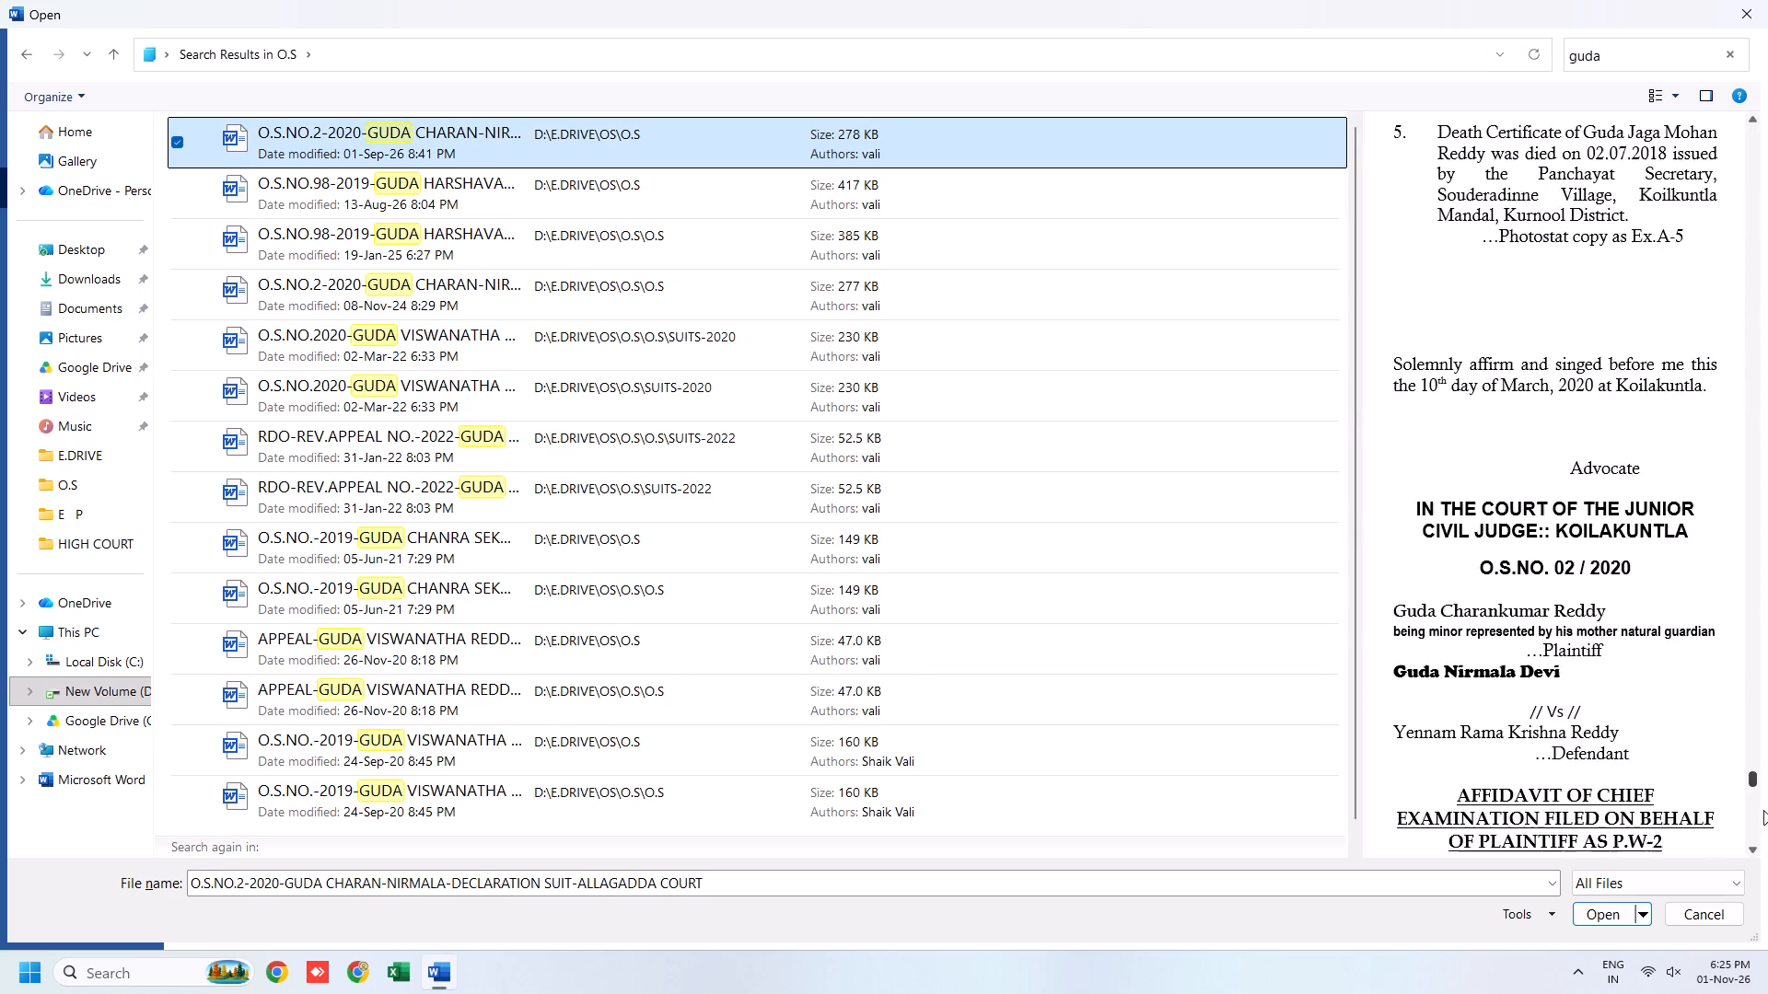
left_click_drag(1763, 810, 1767, 799)
left_click_drag(1767, 780, 1767, 727)
left_click_drag(1749, 790, 1756, 643)
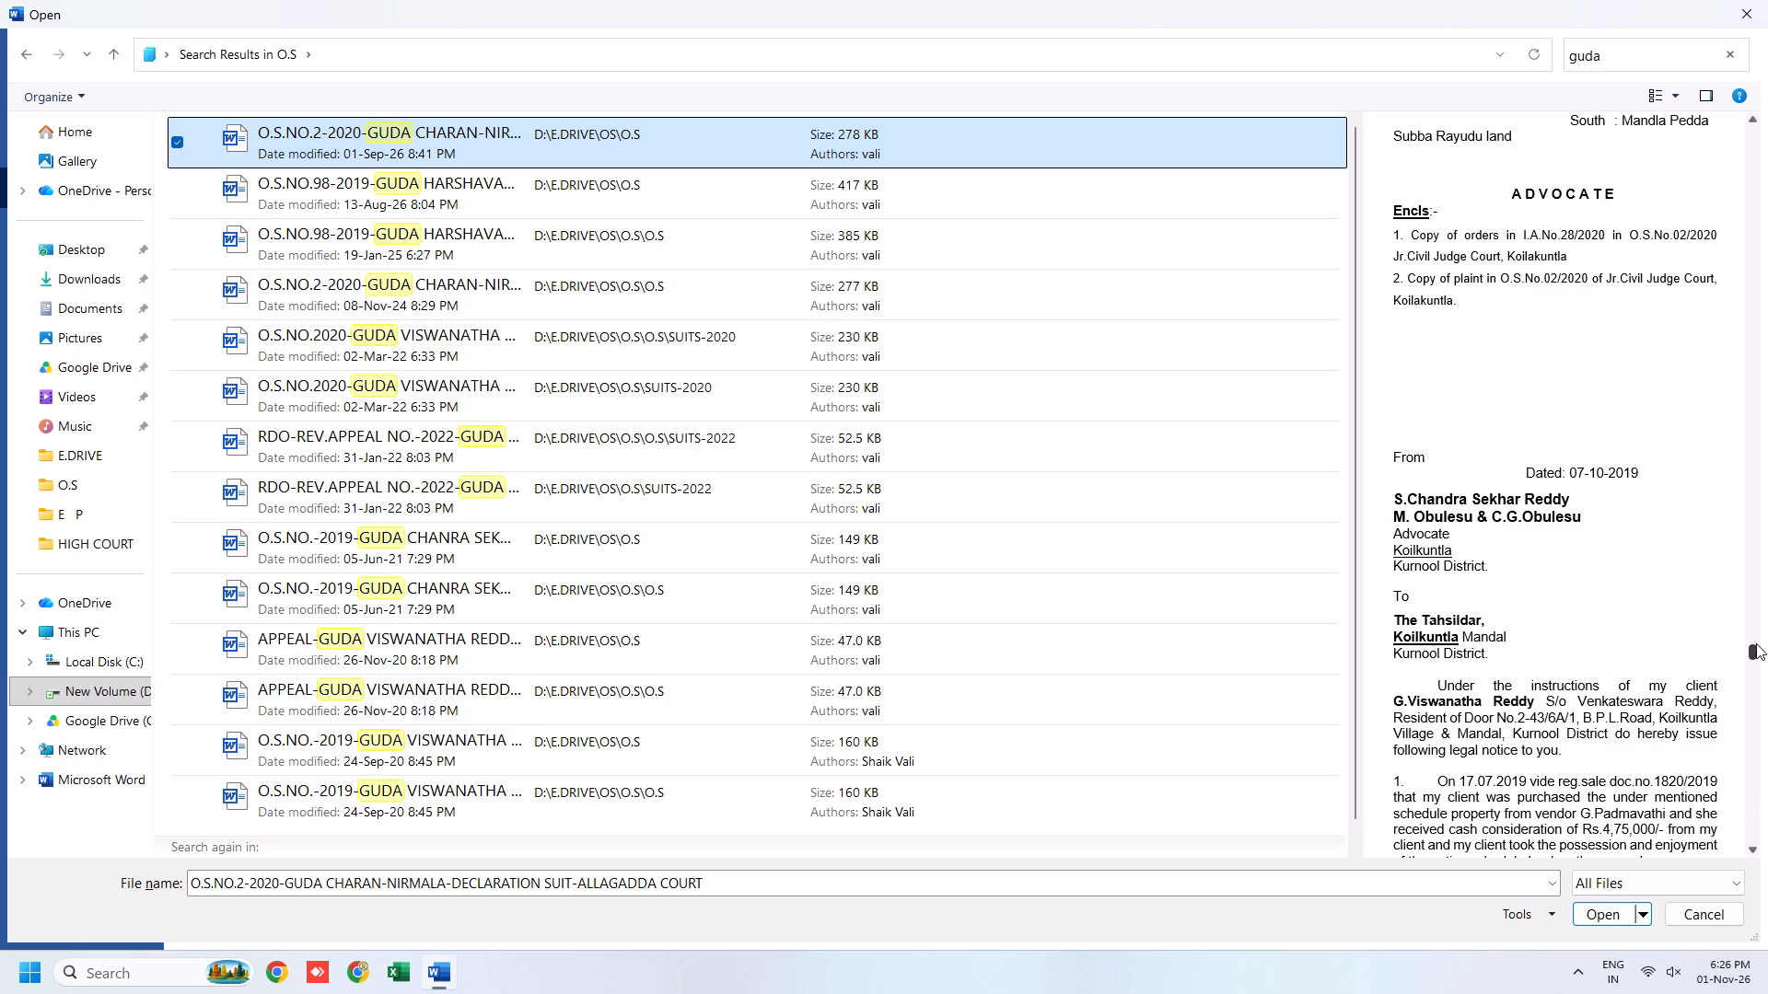
left_click_drag(1756, 643, 1756, 630)
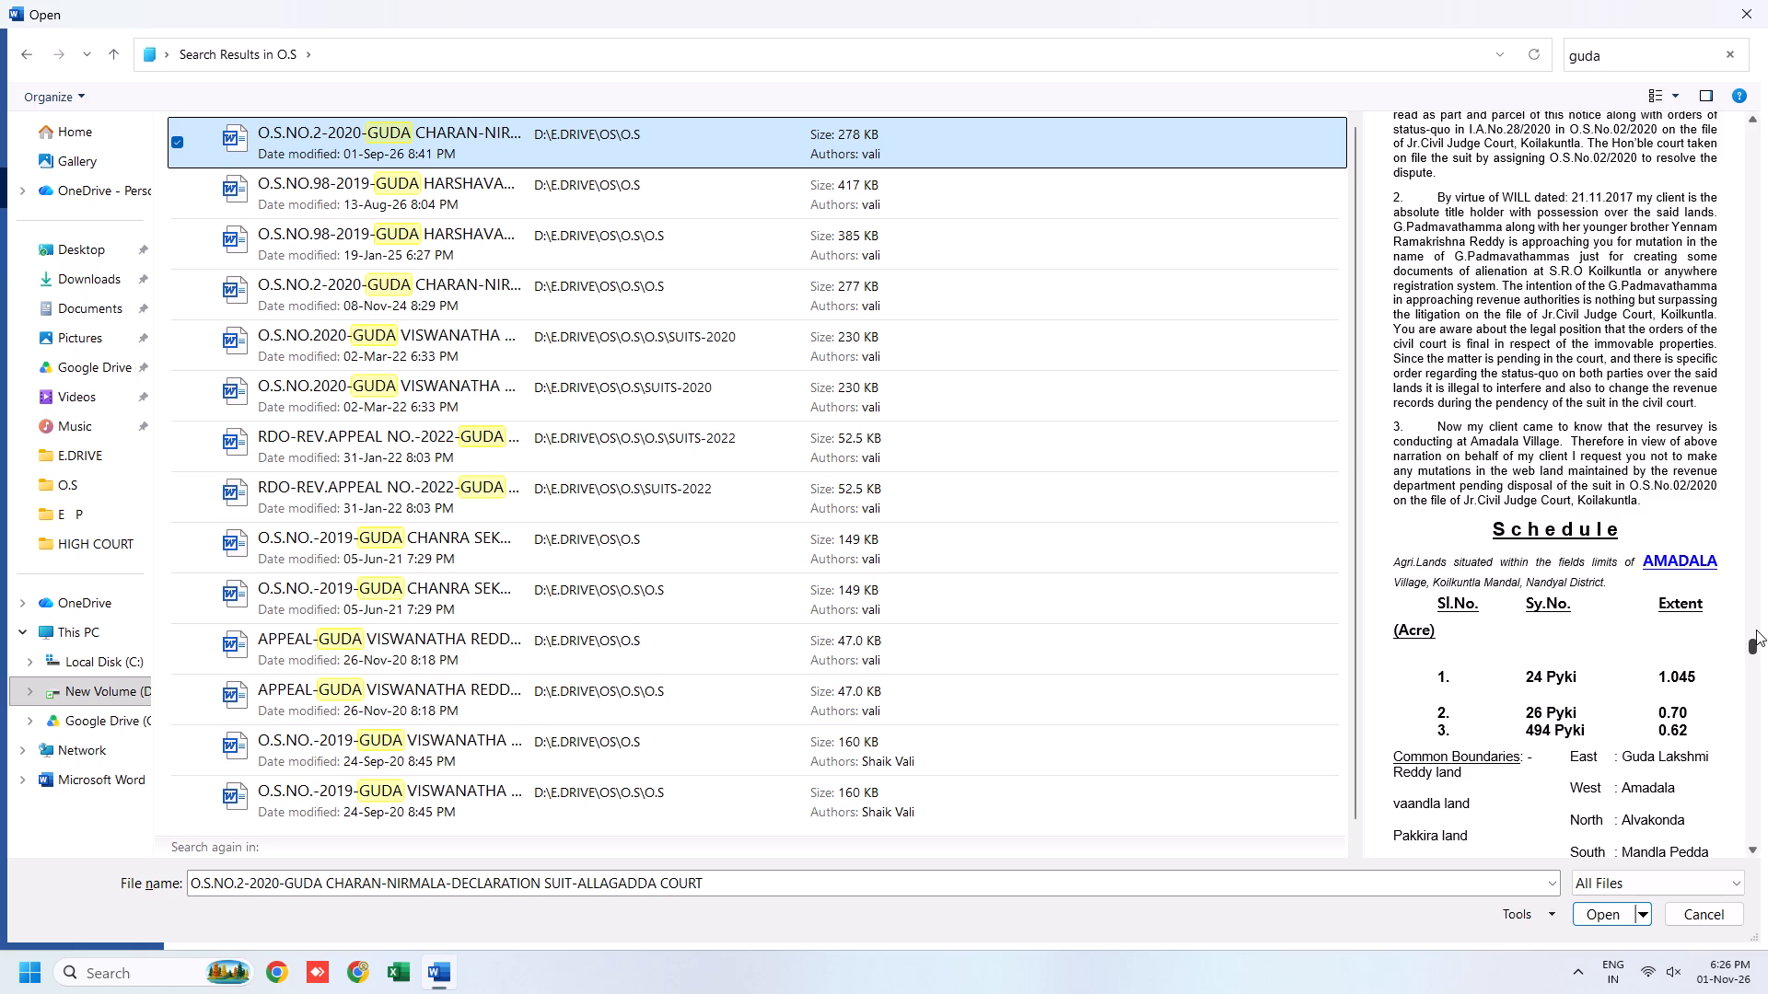
left_click_drag(1756, 630, 1759, 649)
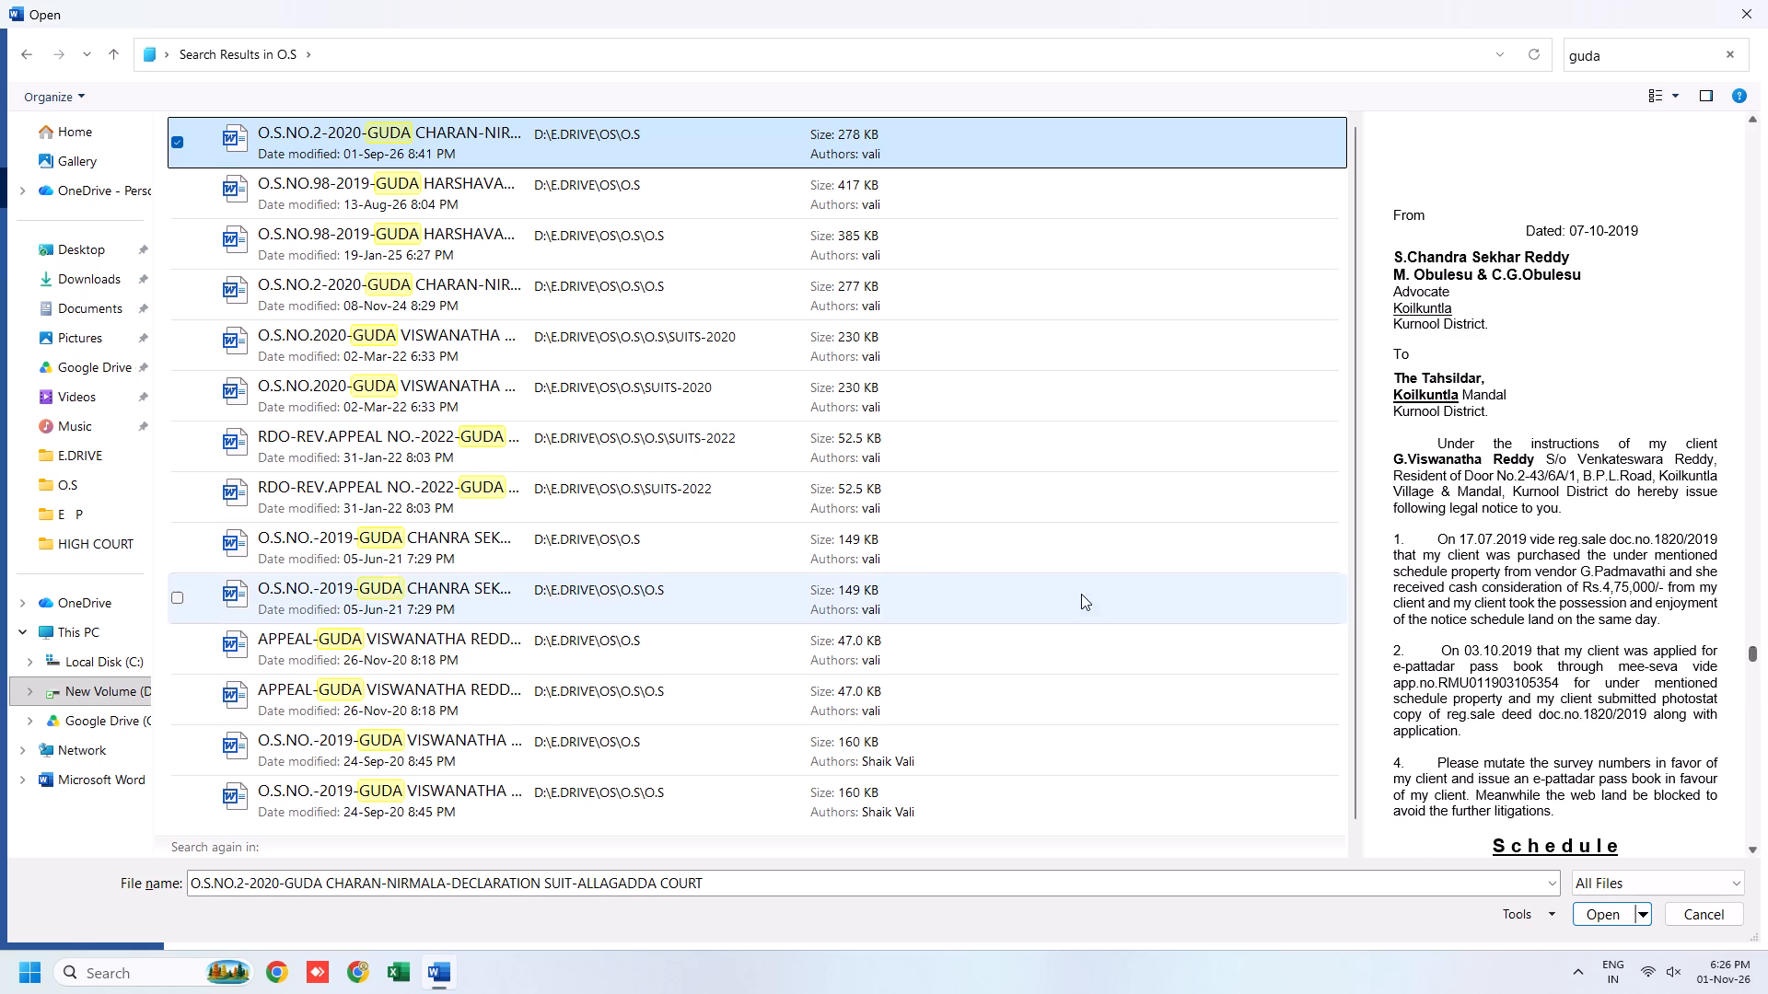
double_click(338, 133)
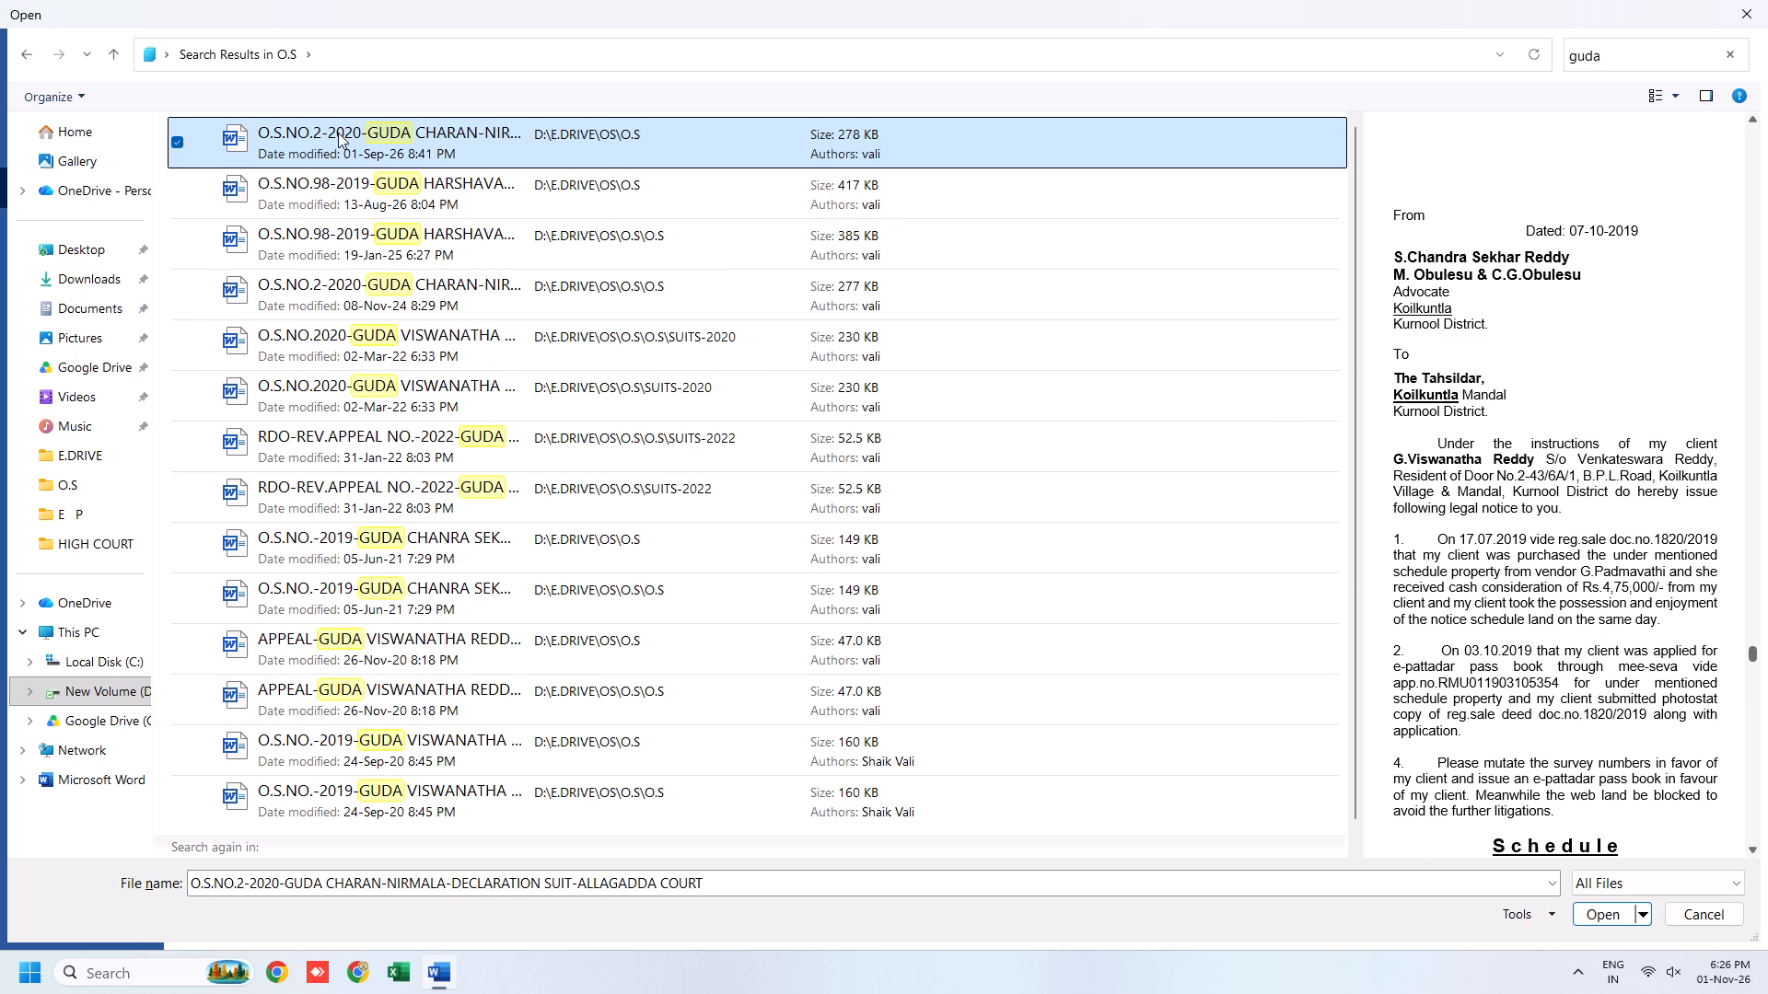
Look backward from the end of the declaration suit document through its petitions and affidavits for the earlier legal notice.
scroll(1087, 637, "down", 3)
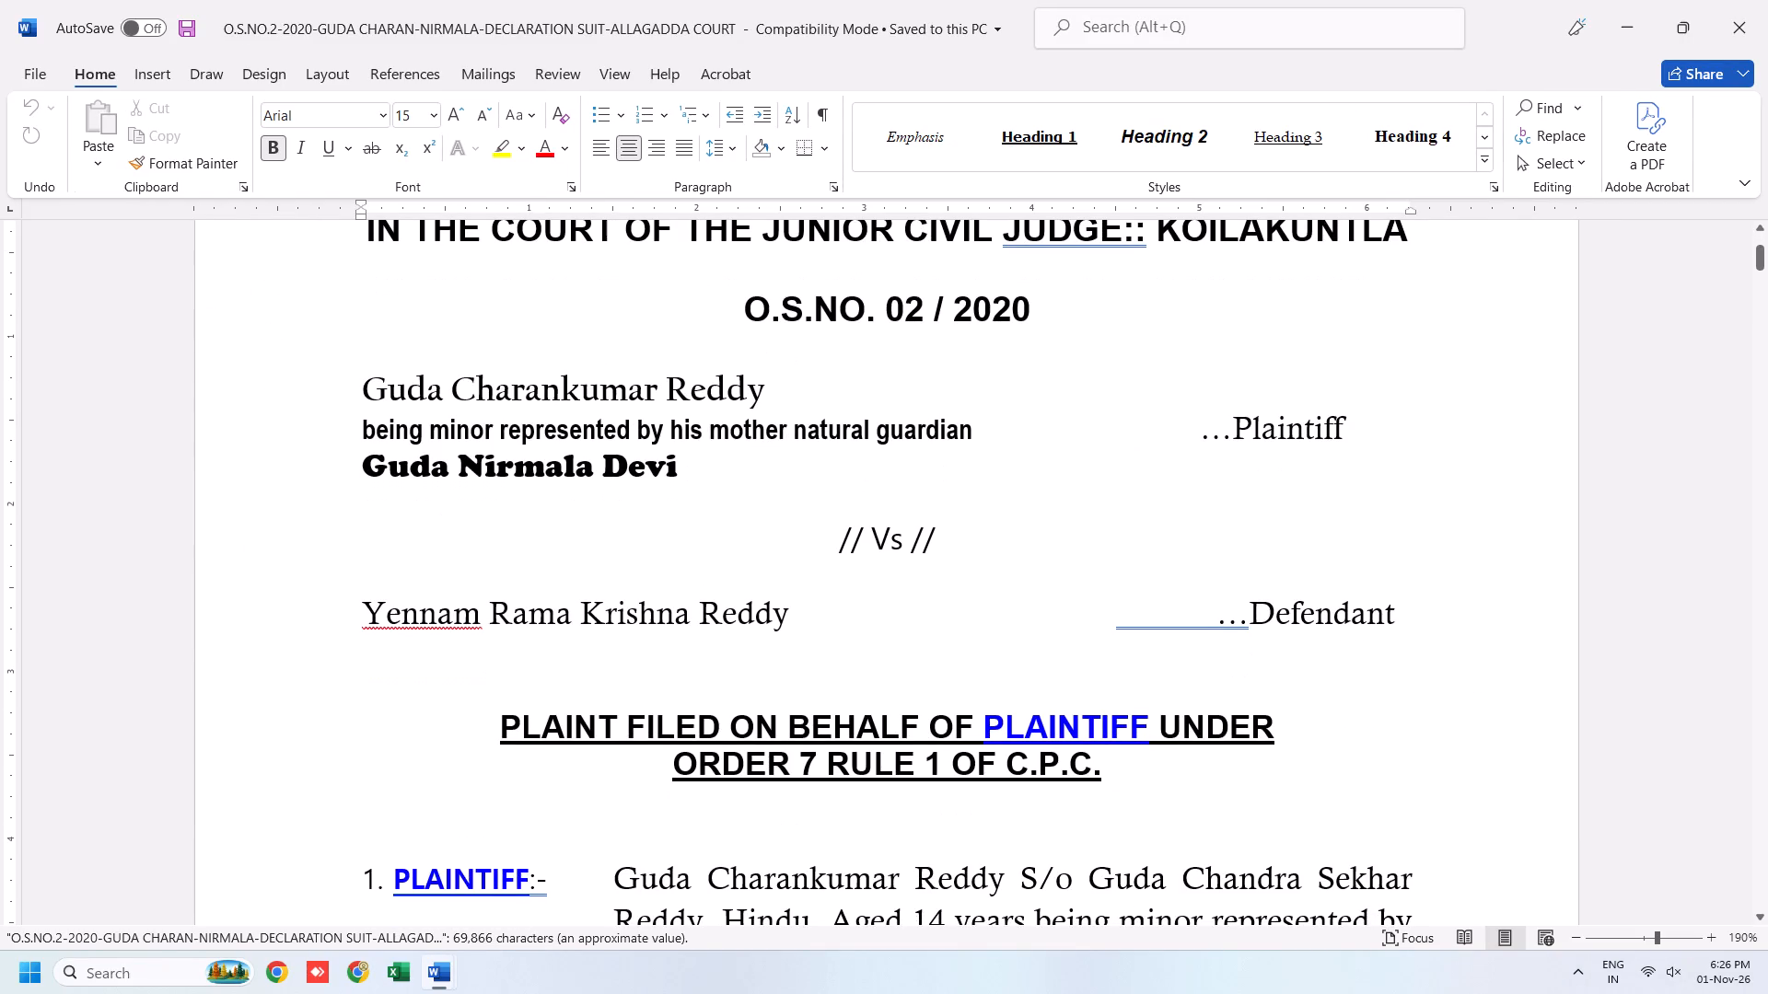
key("ctrl+End")
key("Page_Up")
key("Page_Up")
key("Page_Up")
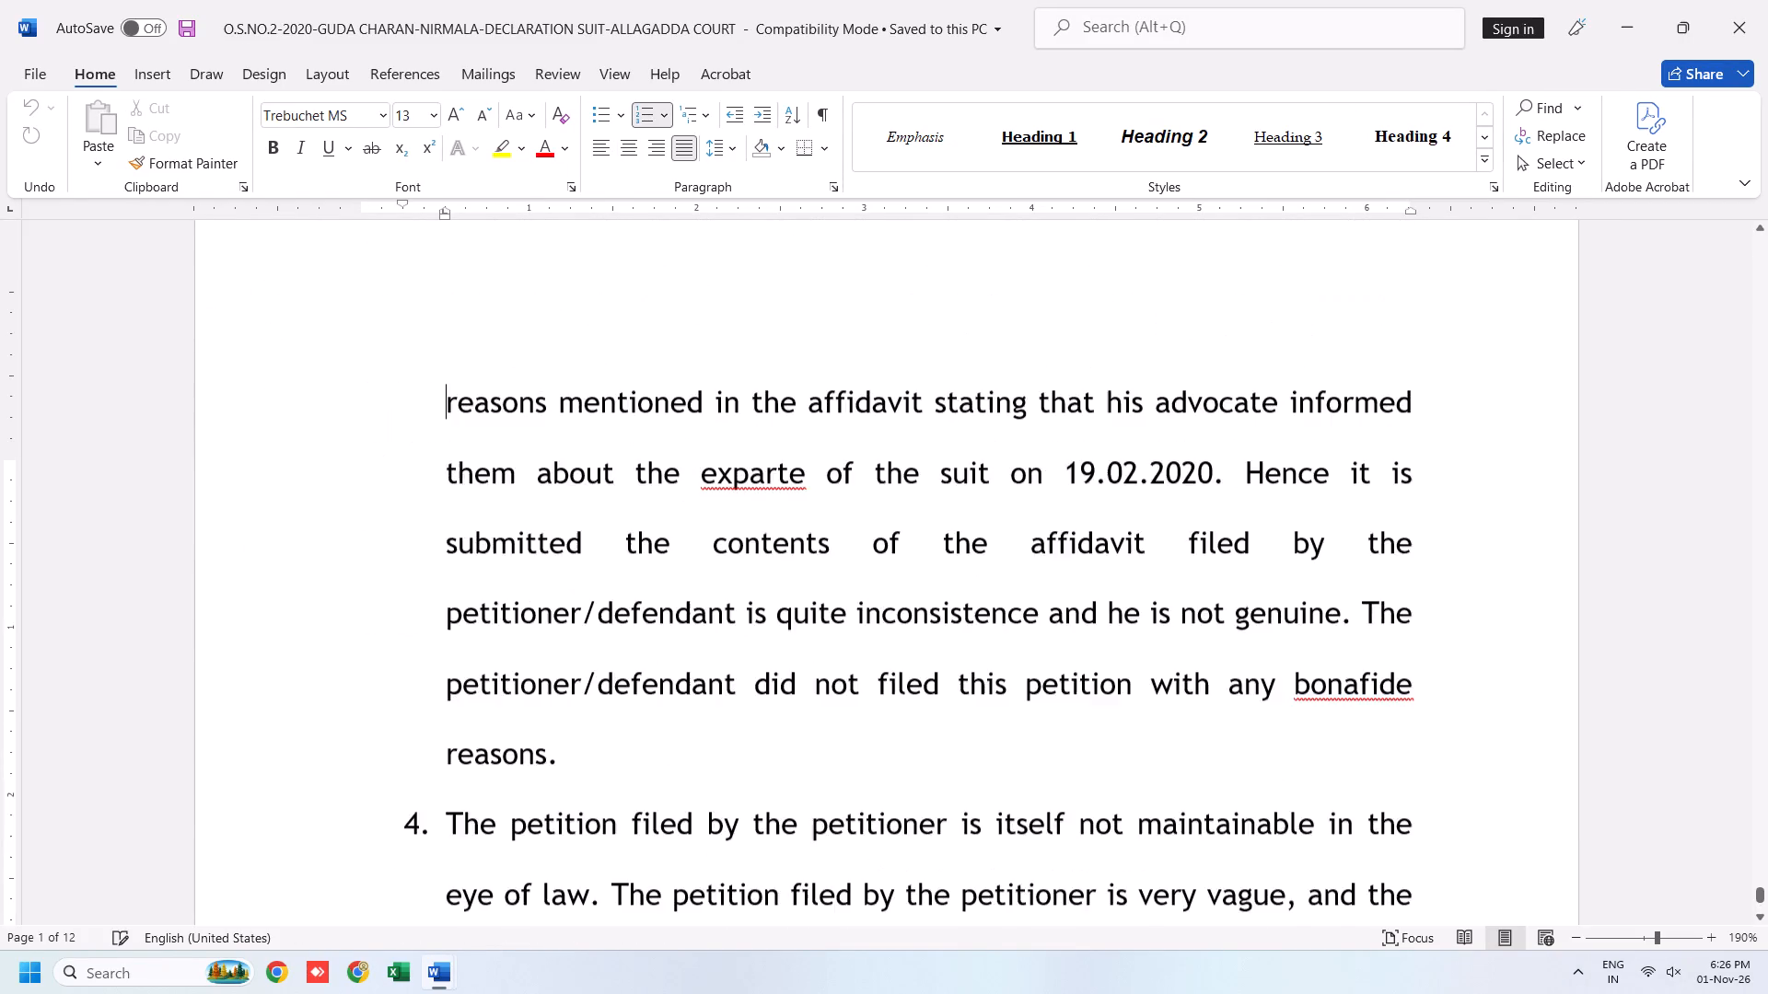
key("Page_Up")
key("Page_Up")
key("Page_Up")
key("Page_Up")
key("Page_Up")
key("Page_Up")
key("Page_Up")
key("Page_Up")
key("Page_Up")
key("Page_Up")
key("Page_Up")
key("Page_Up")
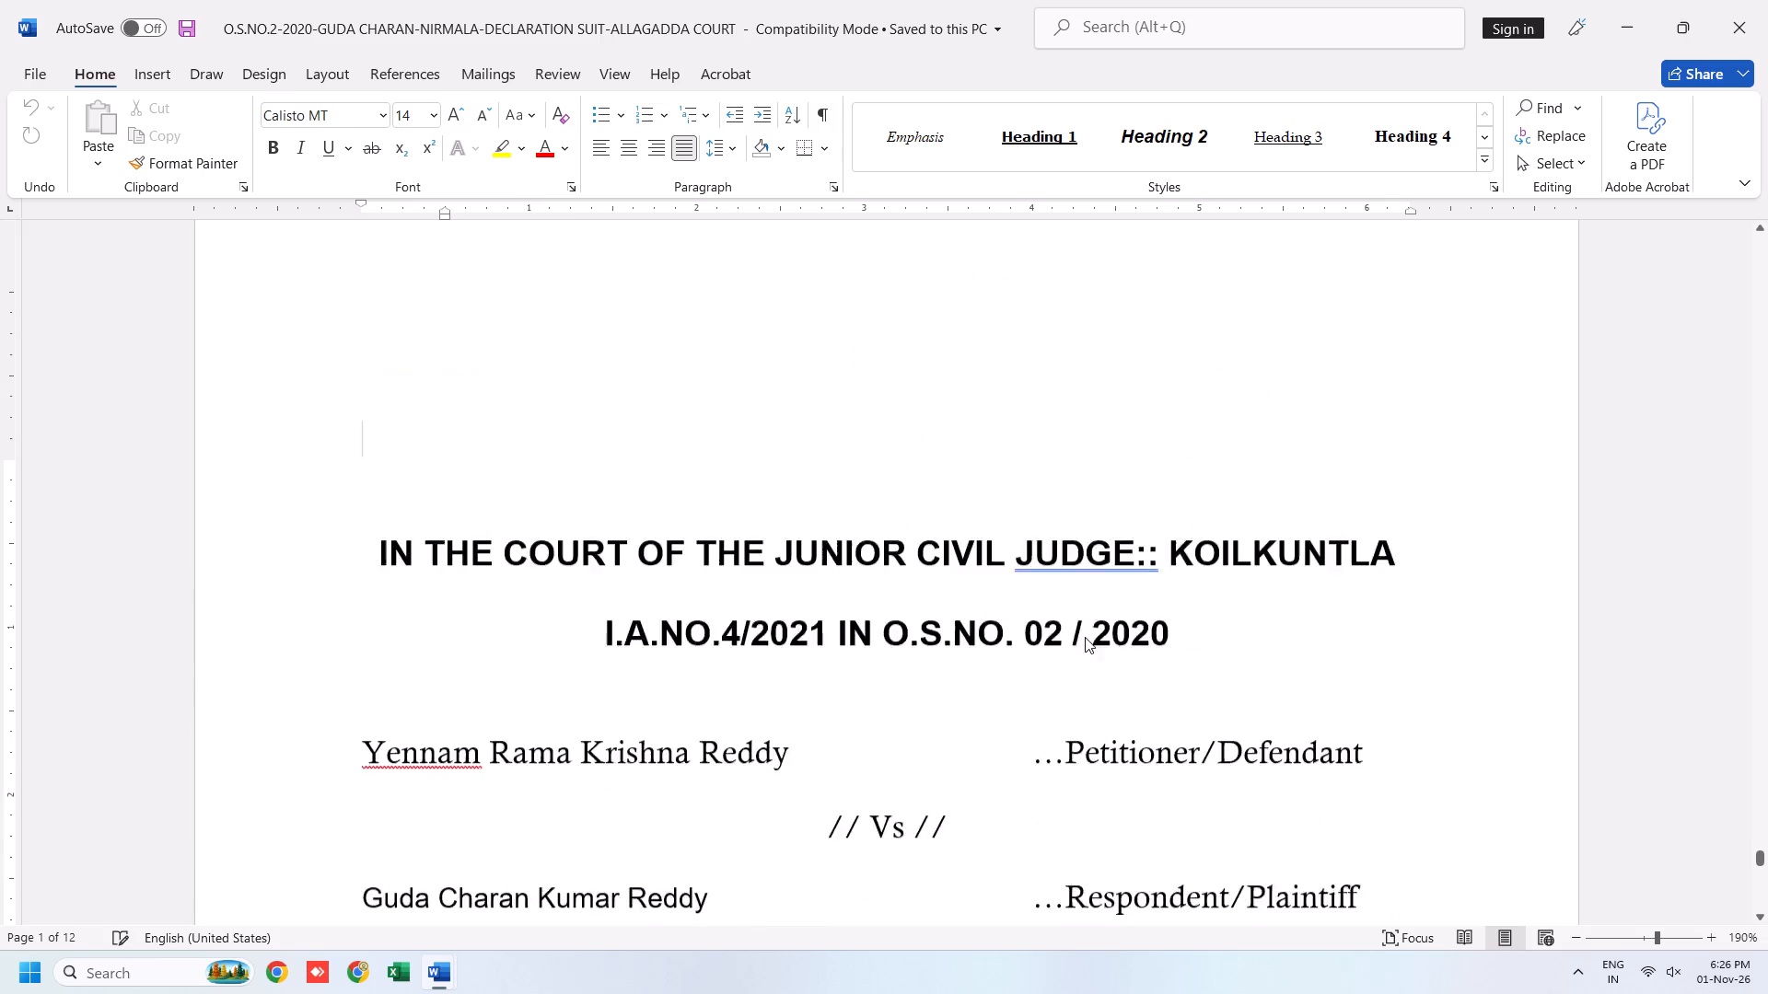
key("Page_Up")
key("Page_Up")
key("Page_Up")
key("Page_Up")
key("Page_Up")
key("Page_Up")
key("Page_Up")
key("Page_Up")
key("Page_Up")
key("Page_Up")
key("Page_Up")
key("Page_Up")
key("Page_Up")
key("Page_Up")
key("Page_Up")
key("Page_Up")
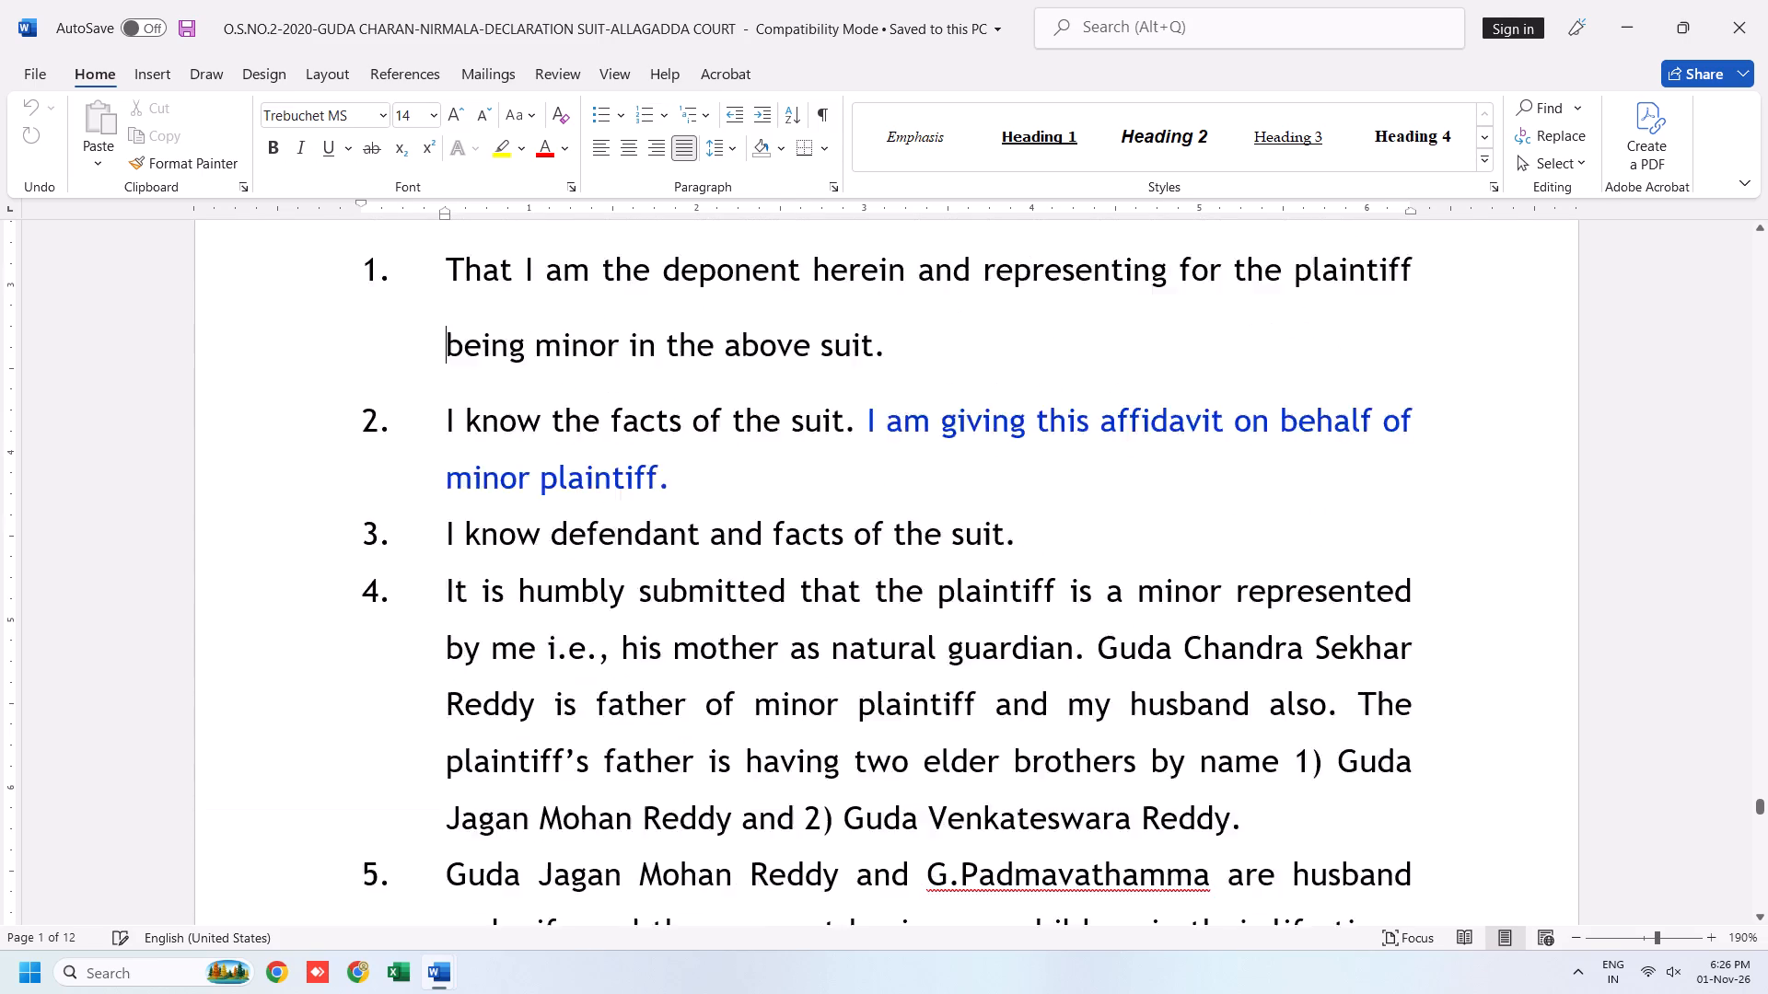
key("Page_Up")
key("Page_Up")
key("Page_Up")
key("Page_Up")
key("Page_Up")
key("Page_Up")
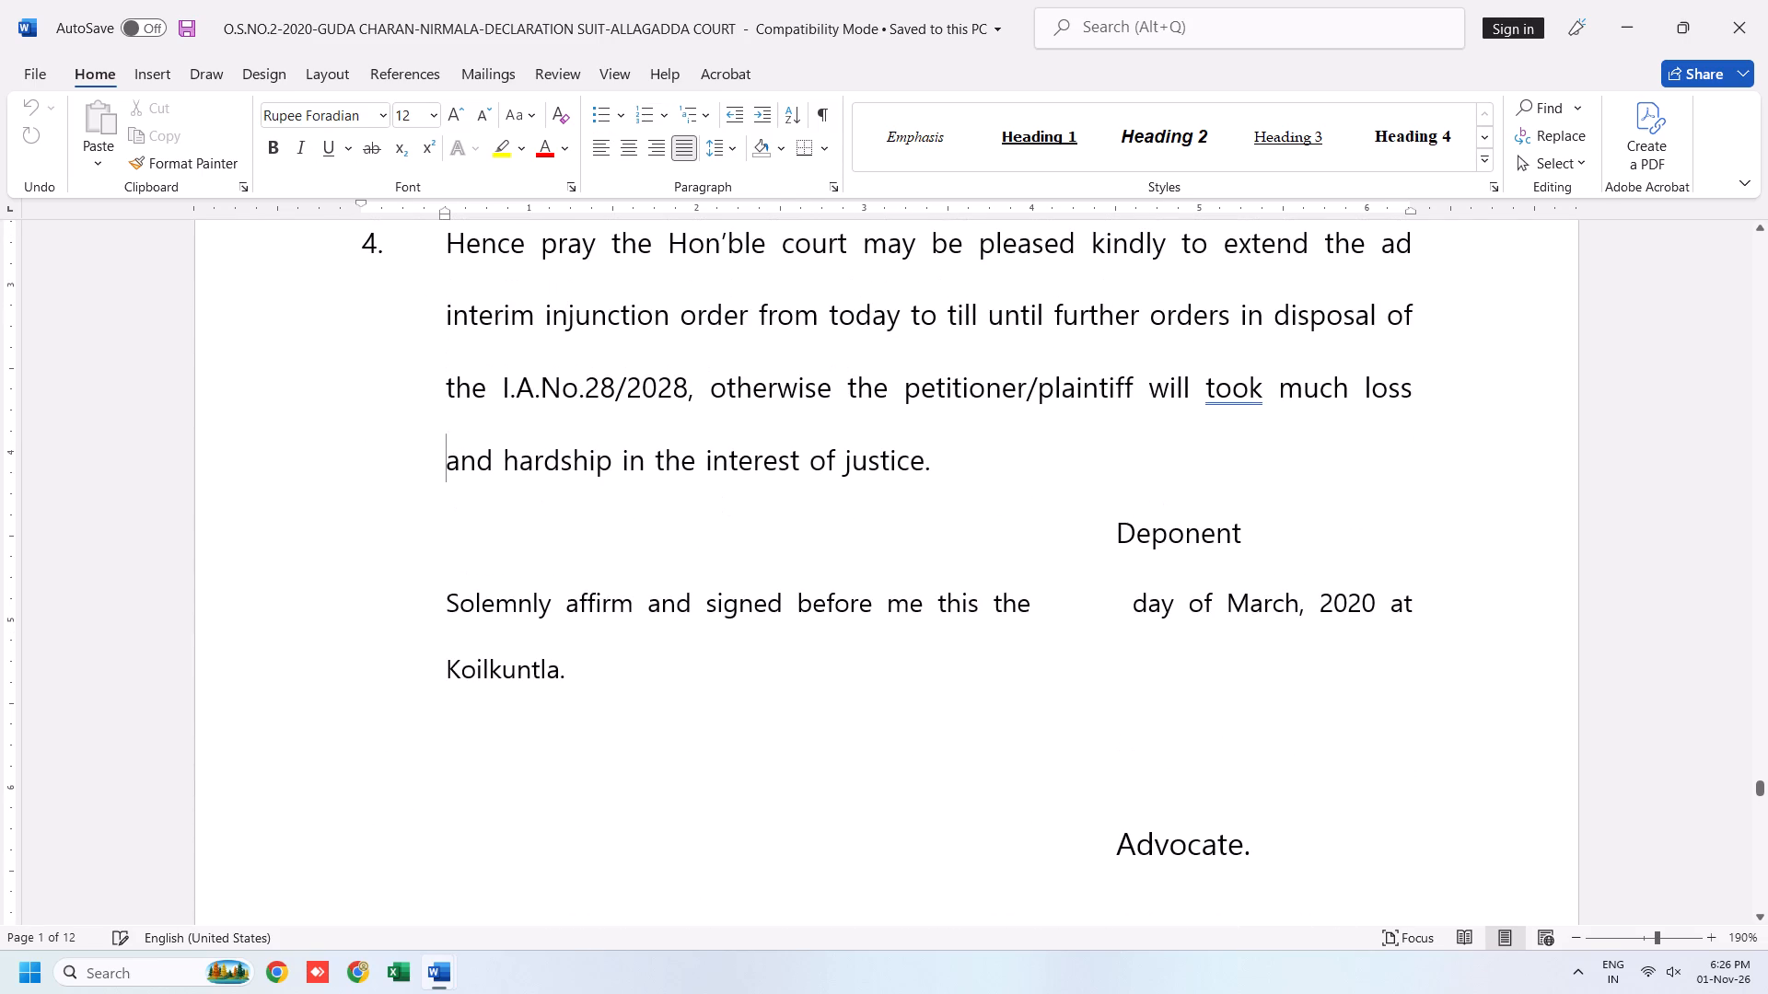
left_click(795, 319)
left_click(20, 77)
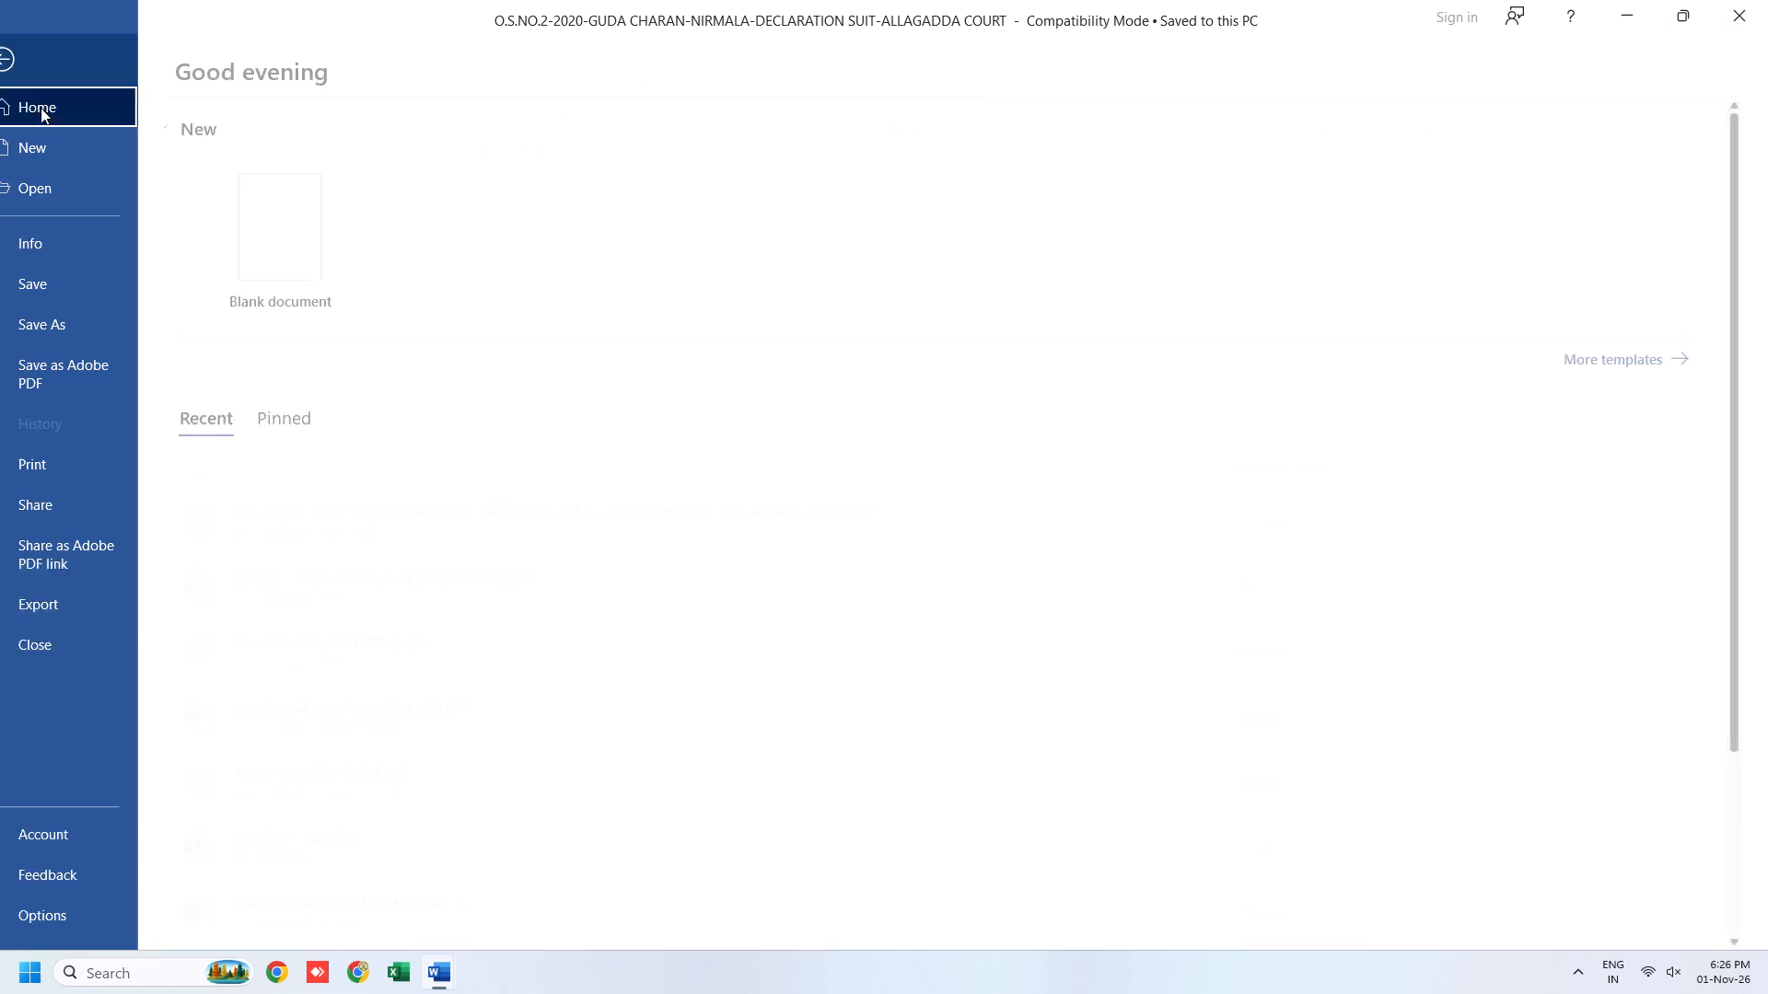
left_click(35, 191)
left_click(250, 388)
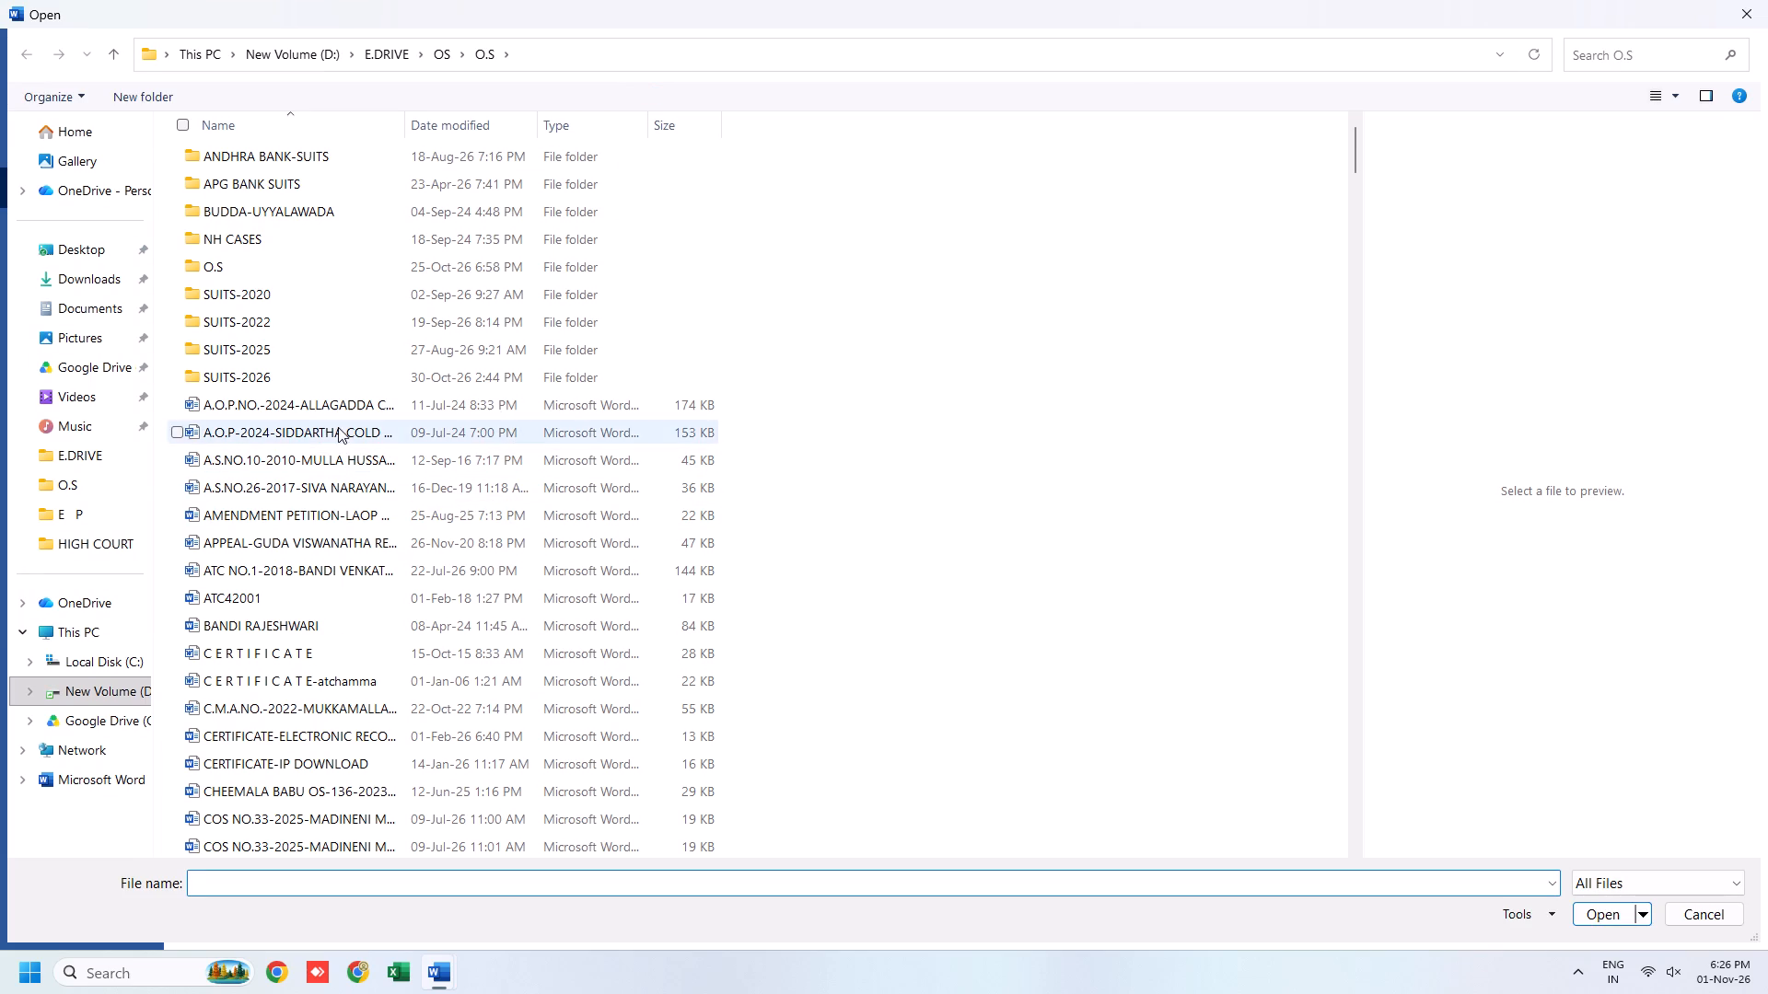
left_click(1633, 61)
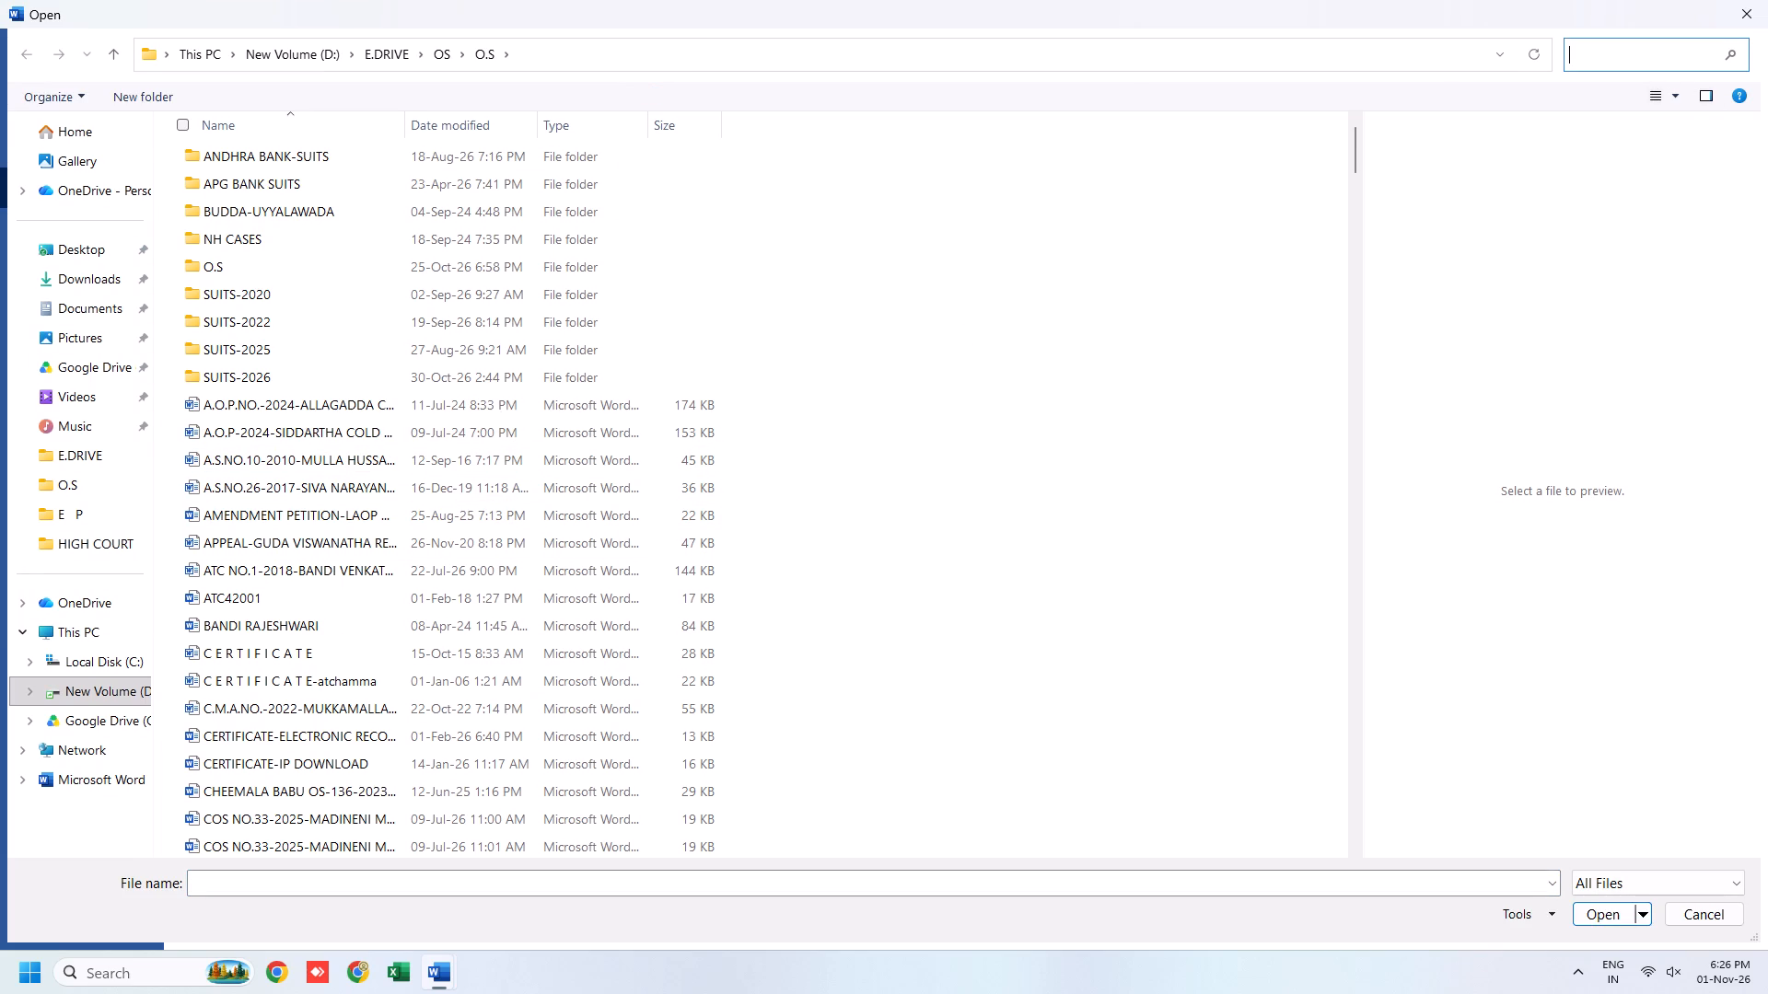
type("manoj")
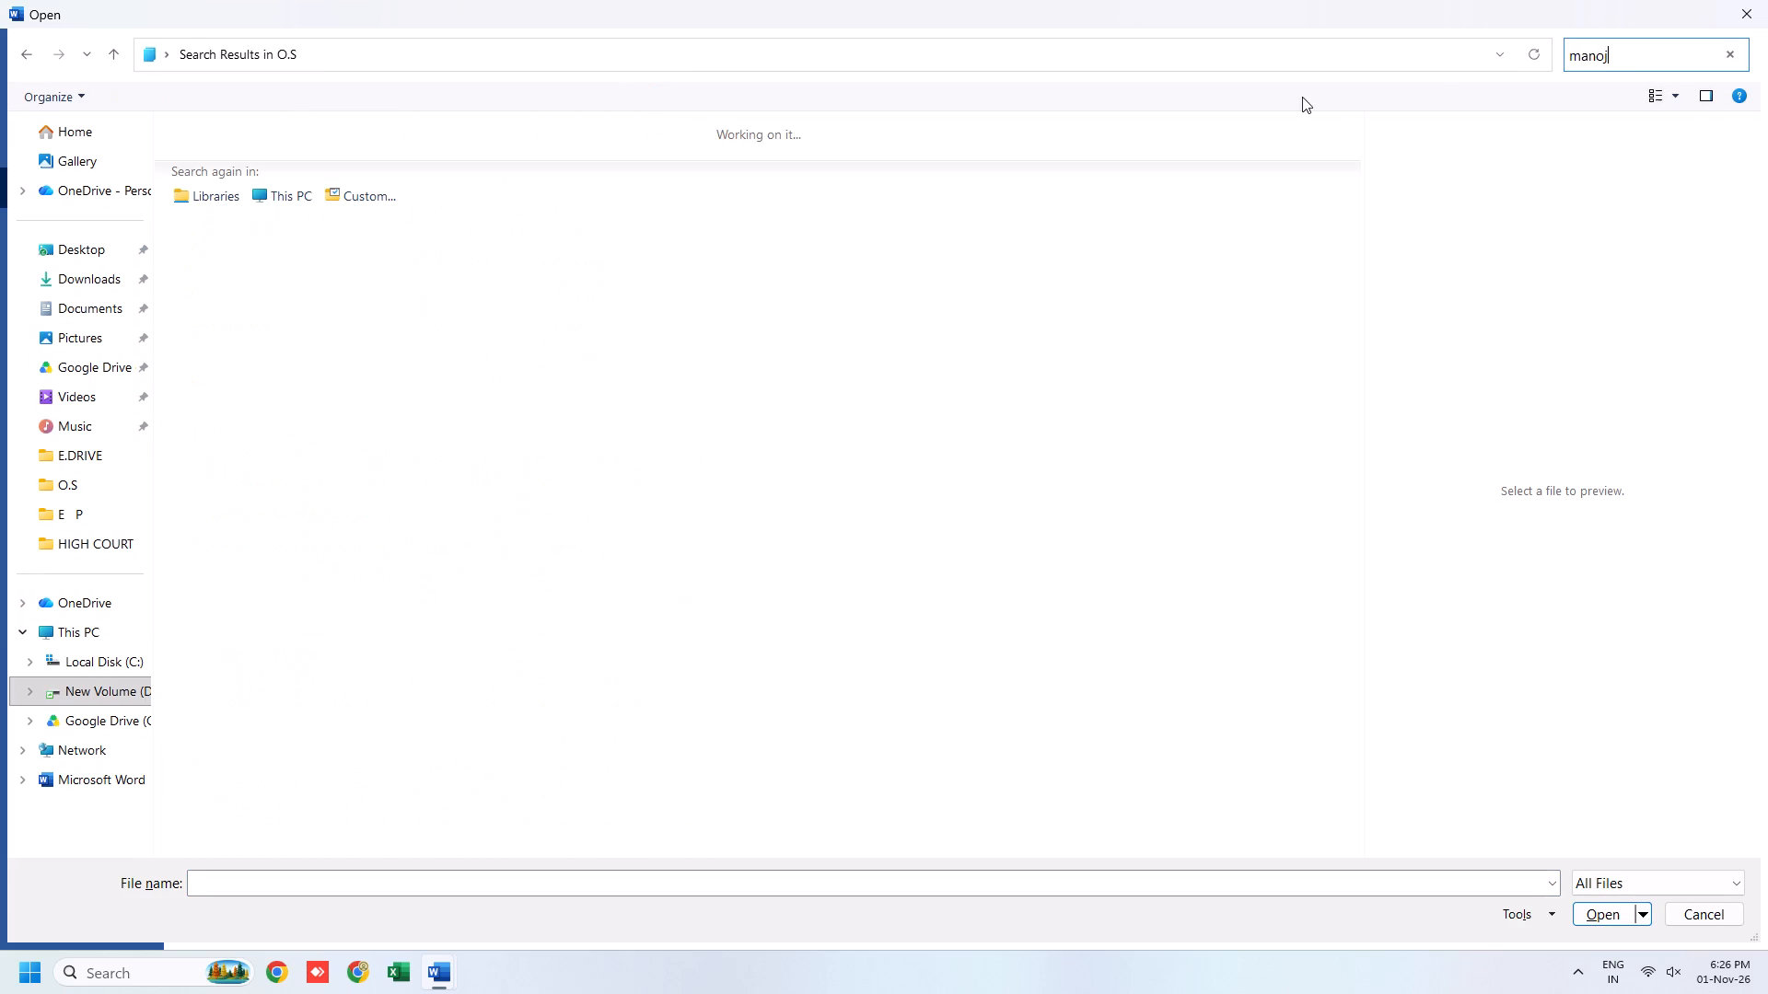
double_click(376, 137)
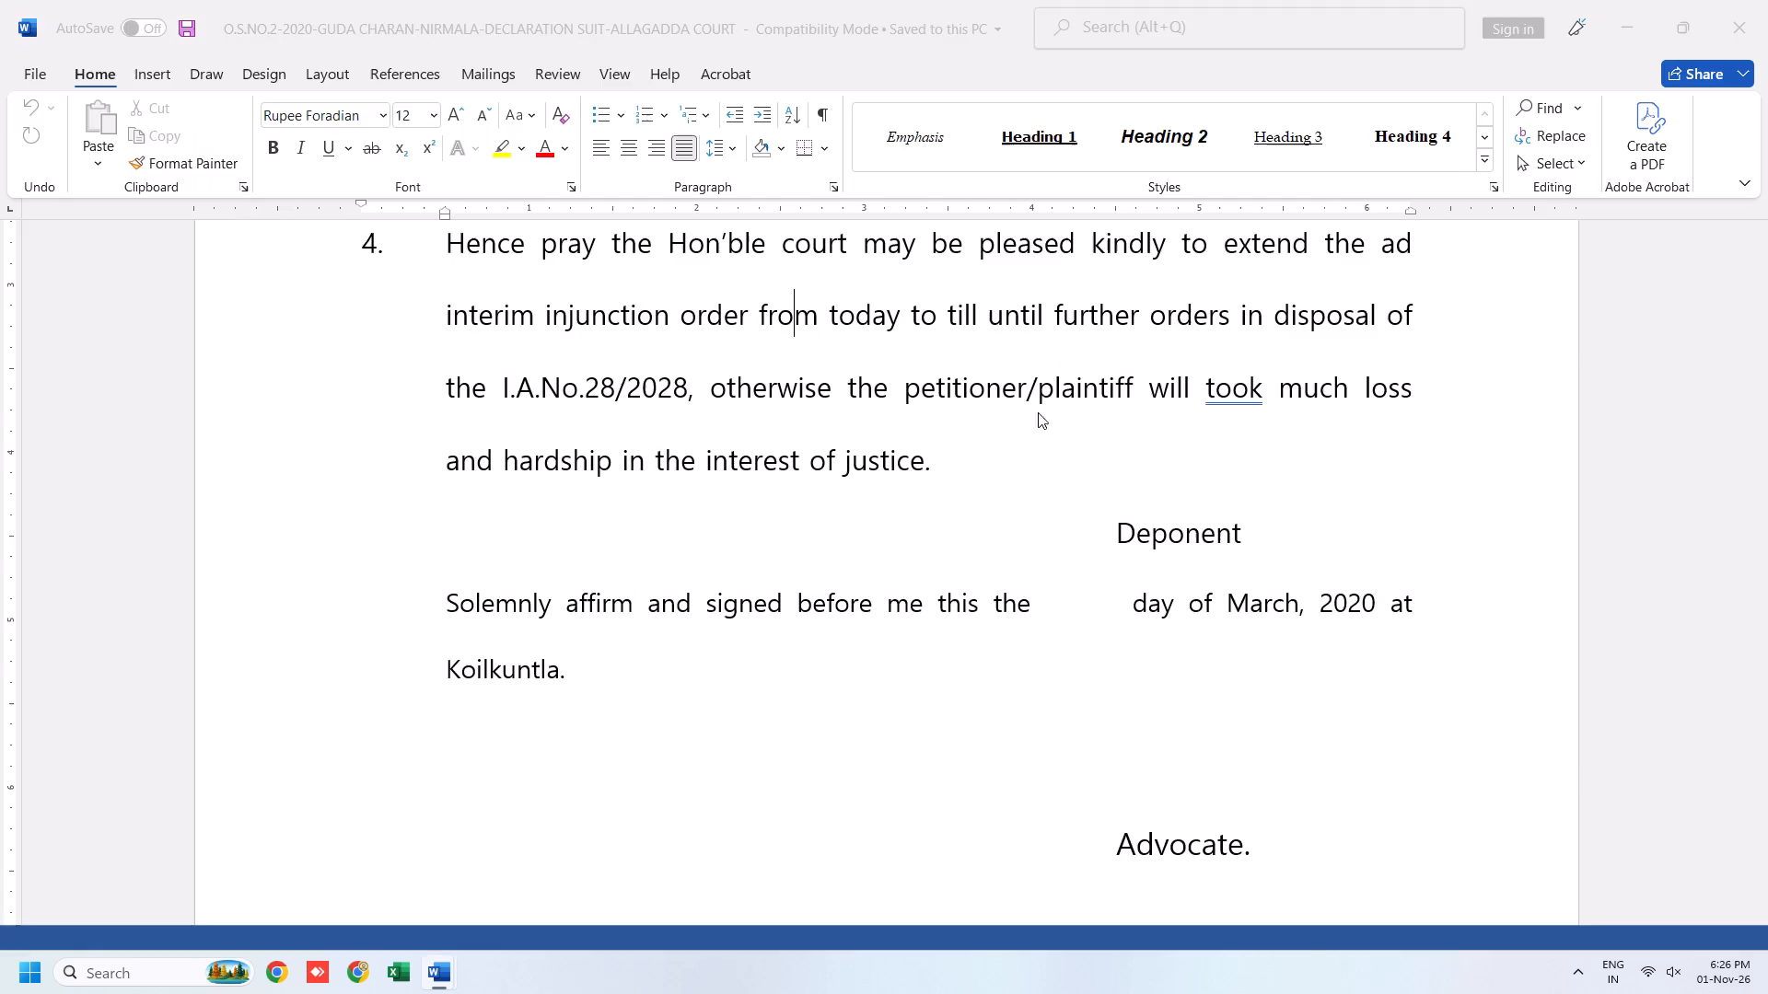
Look backward from the end of the partition suit document through its legal notices for the one addressed to the Tahsildars.
left_click(1013, 471)
key("ctrl+End")
key("Page_Up")
key("Page_Up")
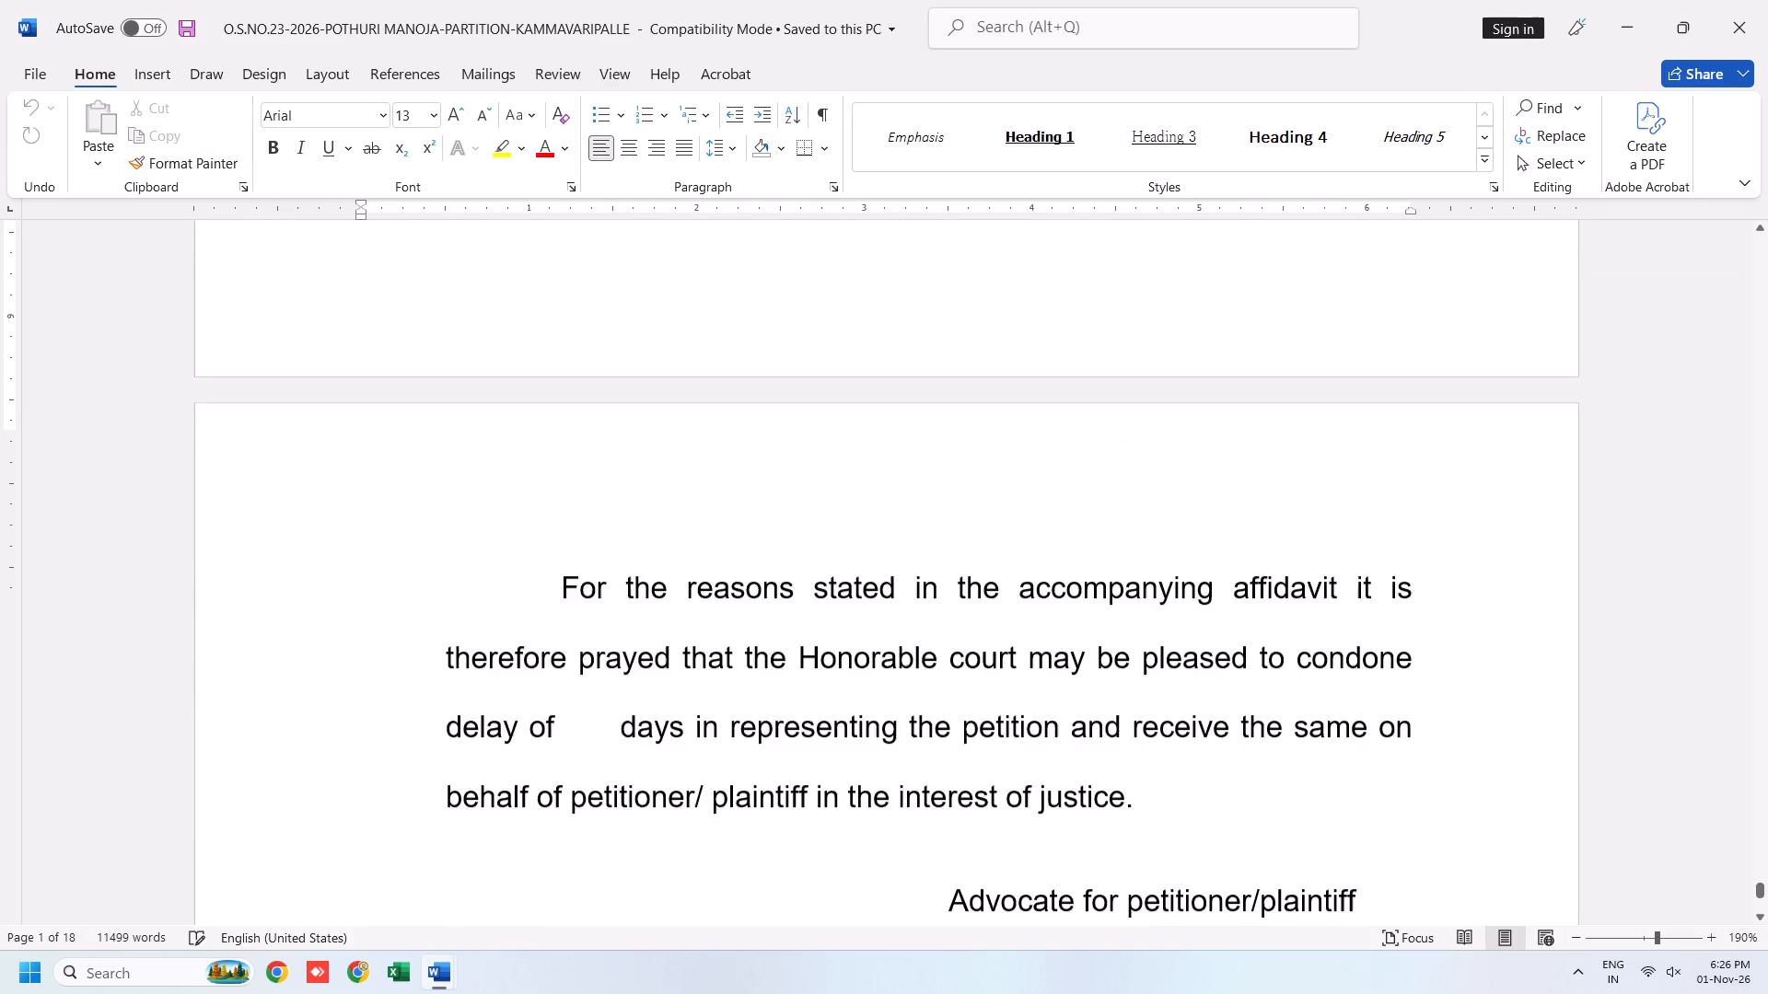
key("Page_Up")
key("Page_Up")
key("Page_Up")
key("Page_Up")
key("Page_Up")
key("Page_Up")
key("Page_Up")
key("Page_Up")
key("Page_Up")
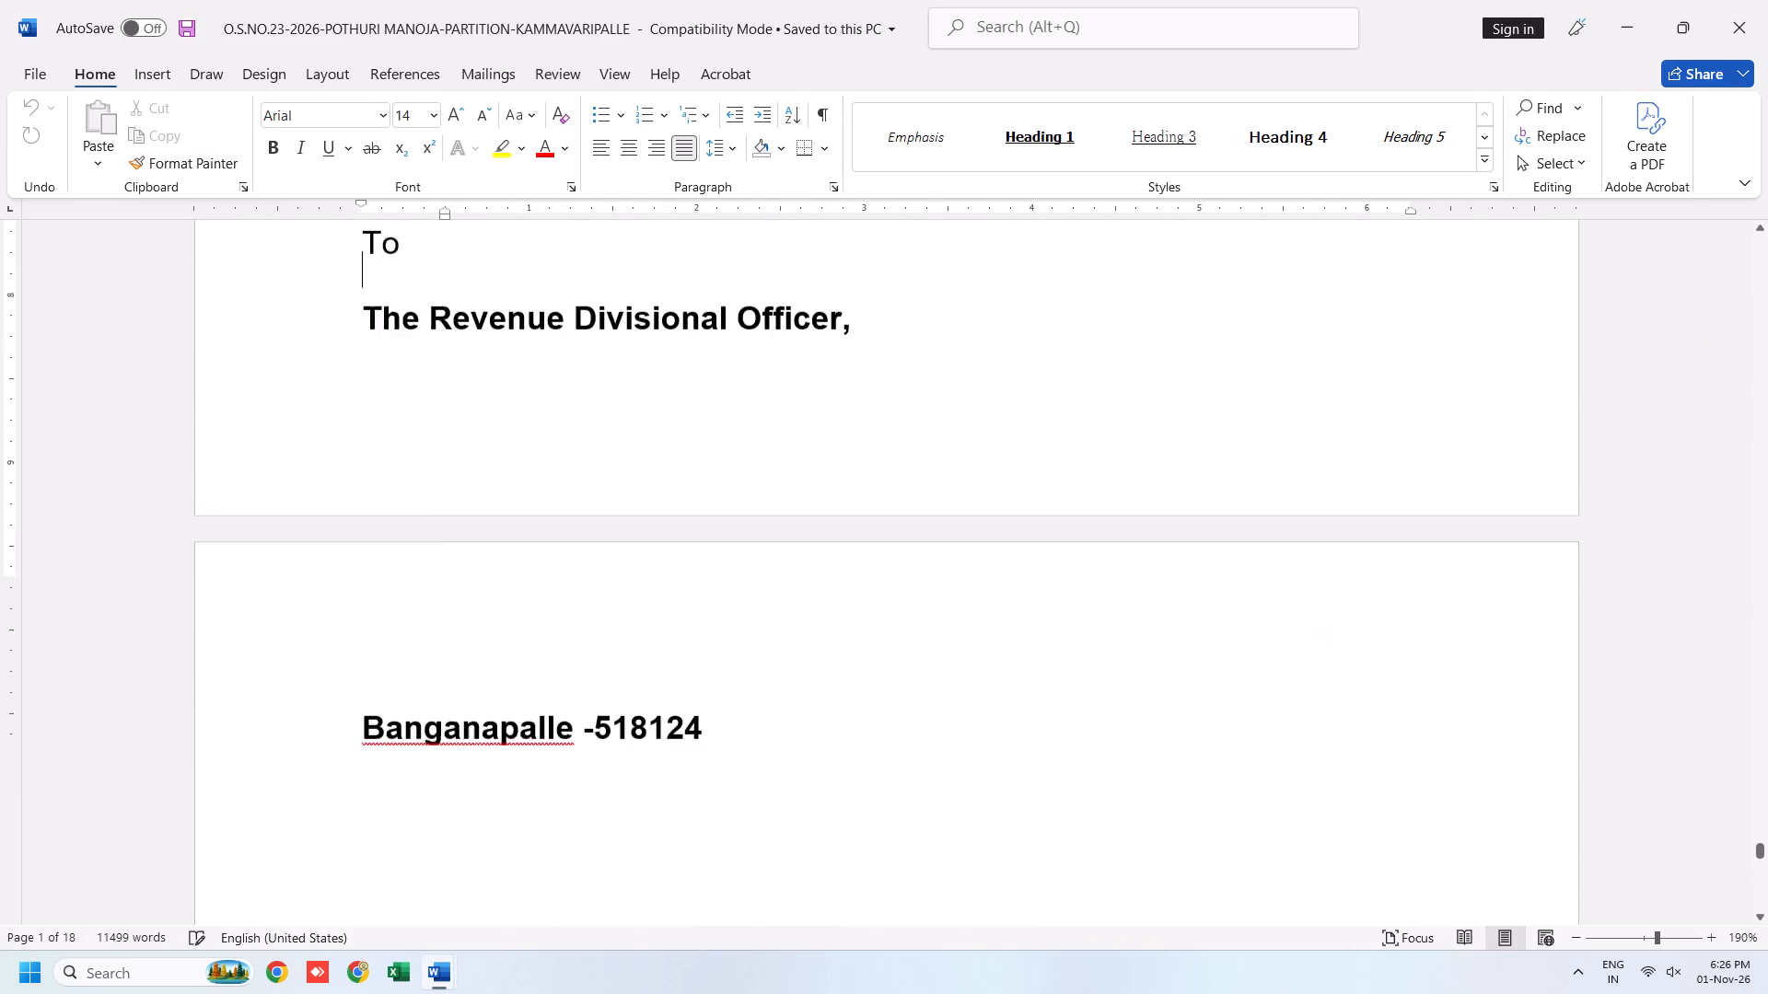
key("Page_Up")
key("Page_Up")
key("Page_Up")
key("Page_Up")
key("Page_Up")
key("Page_Up")
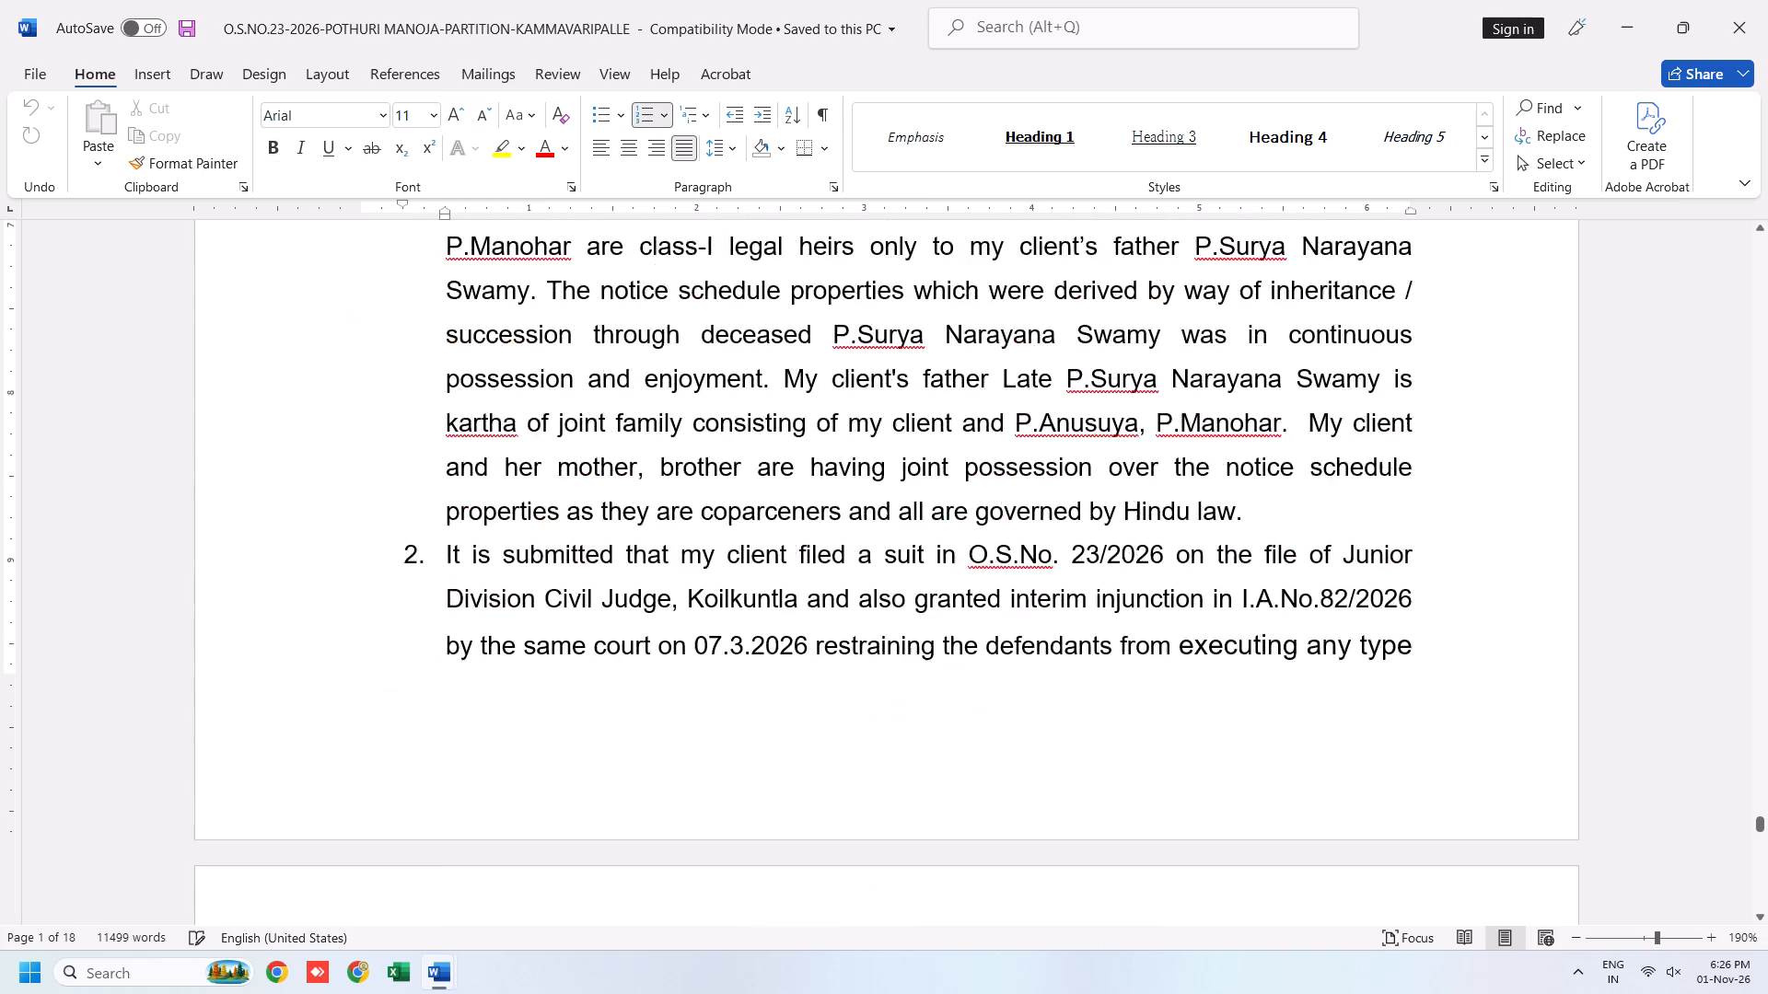
key("Page_Up")
scroll(918, 641, "up", 5)
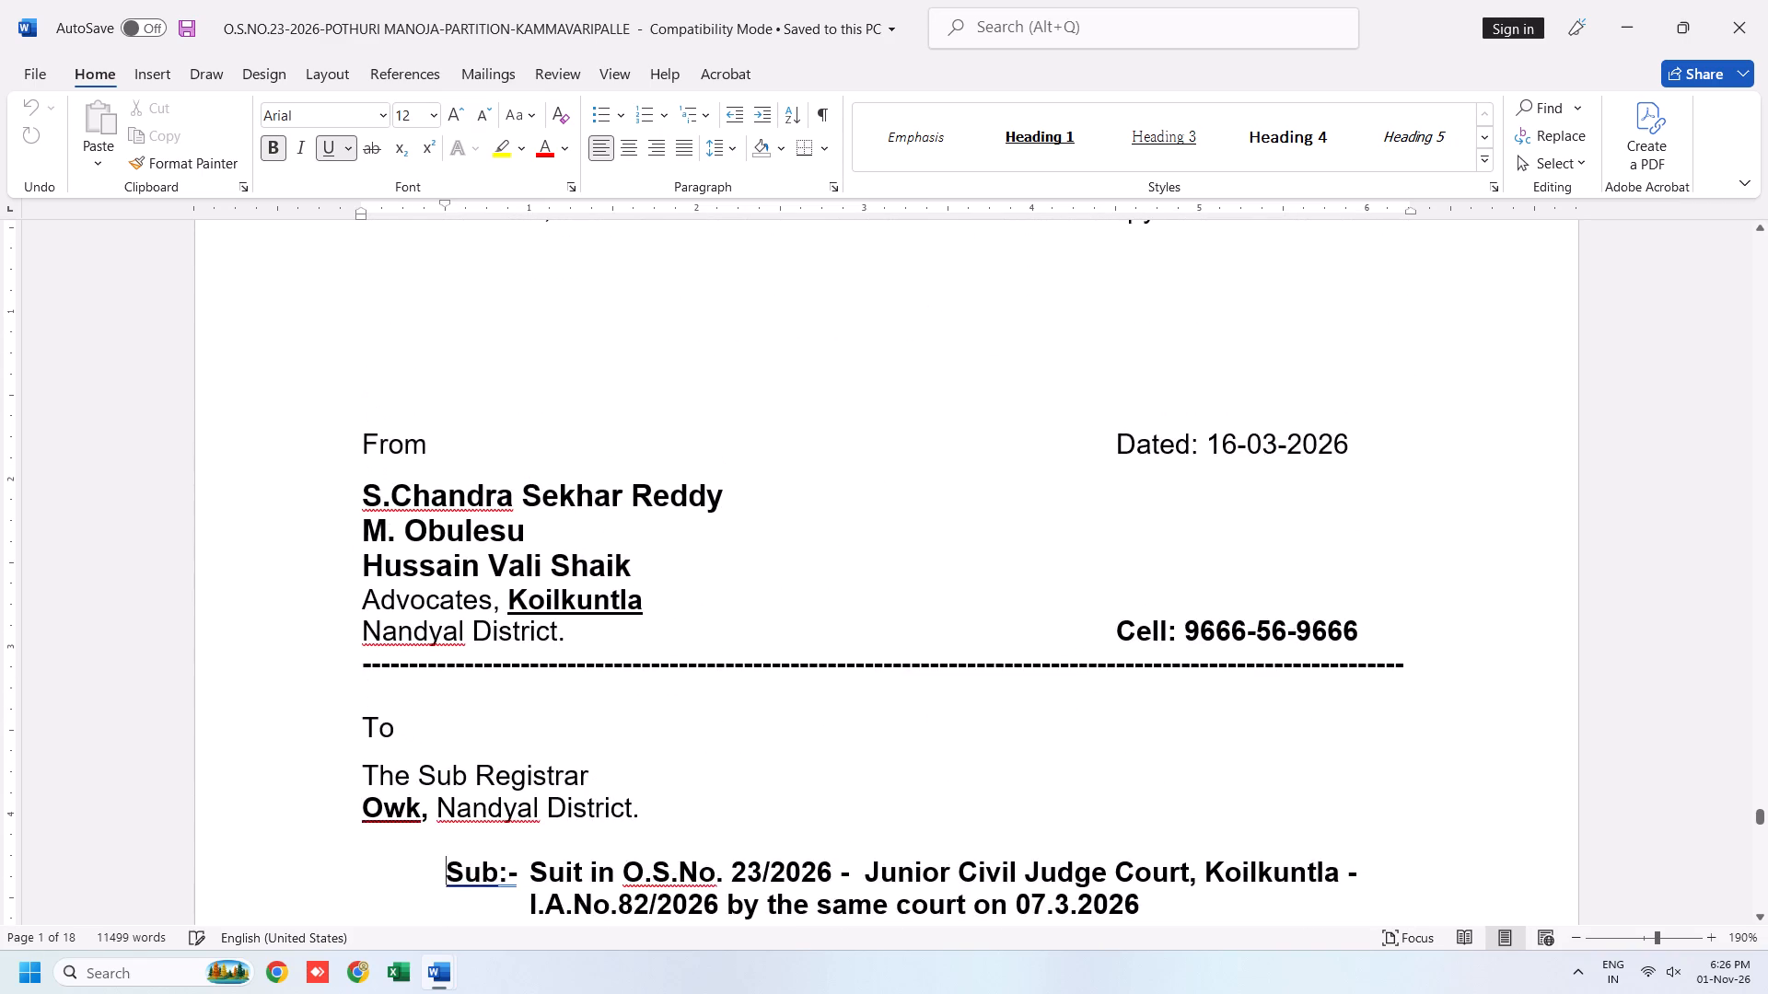
left_click(380, 376)
scroll(380, 376, "up", 1)
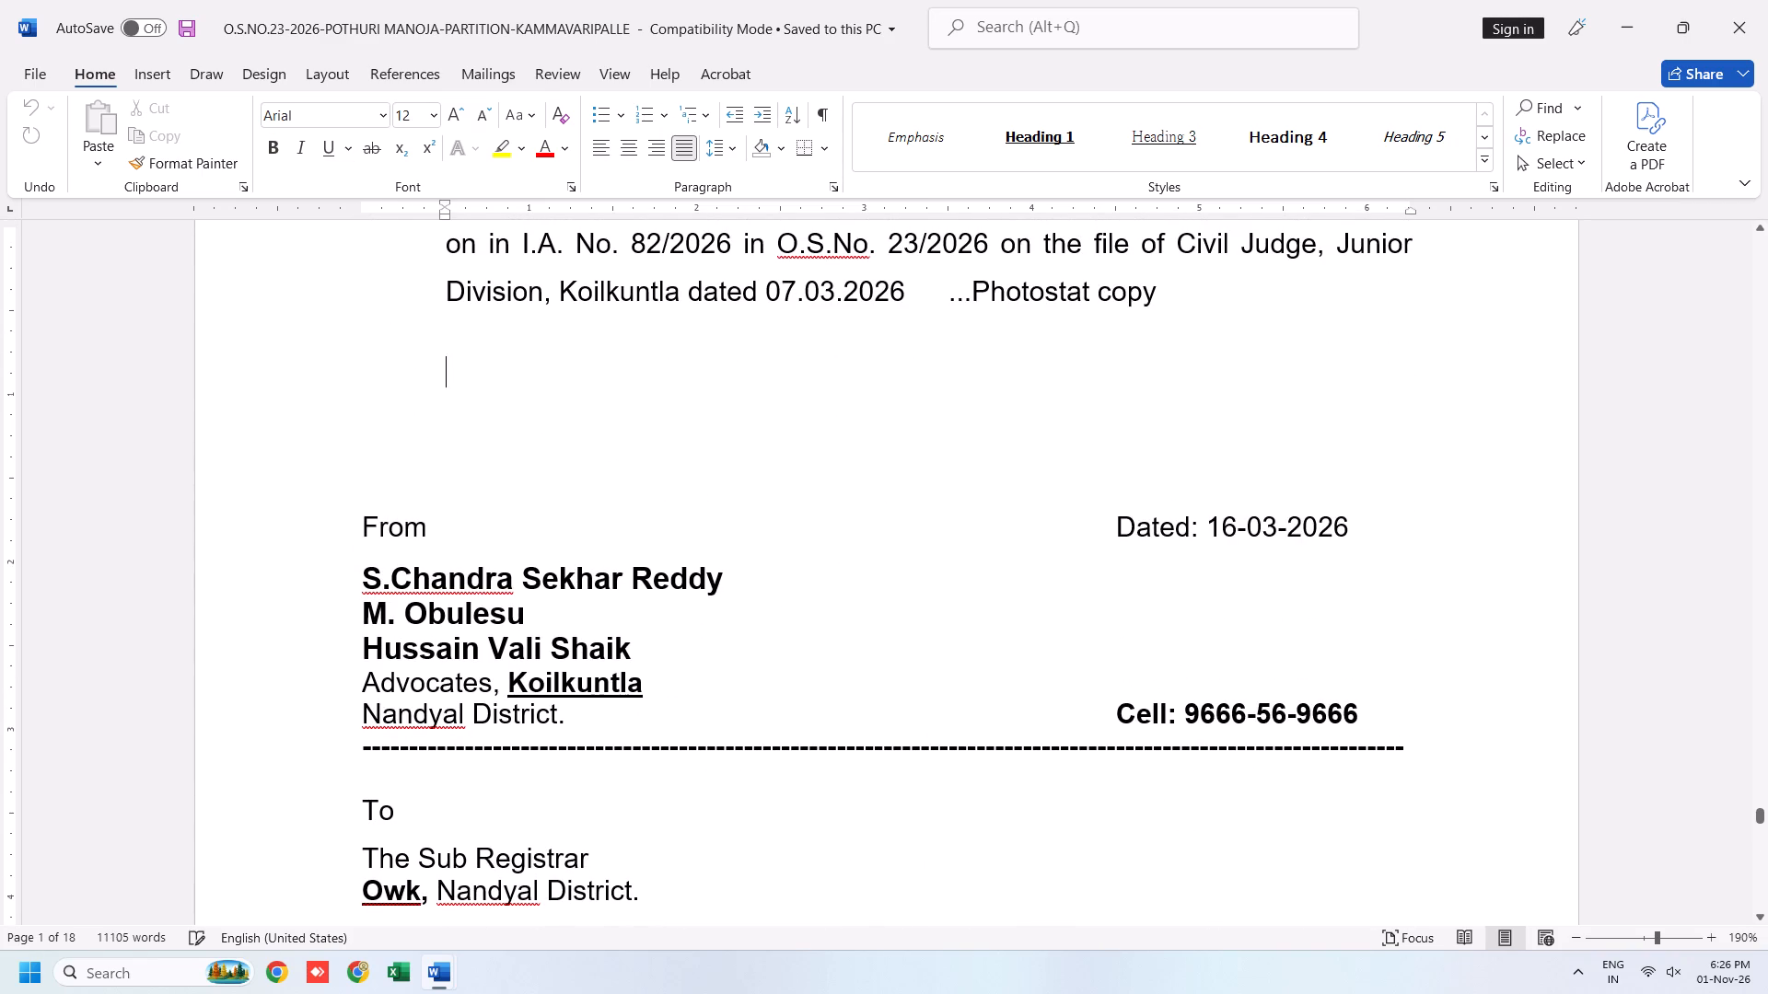
key("Page_Up")
key("Page_Up")
key("Page_Up")
key("Page_Up")
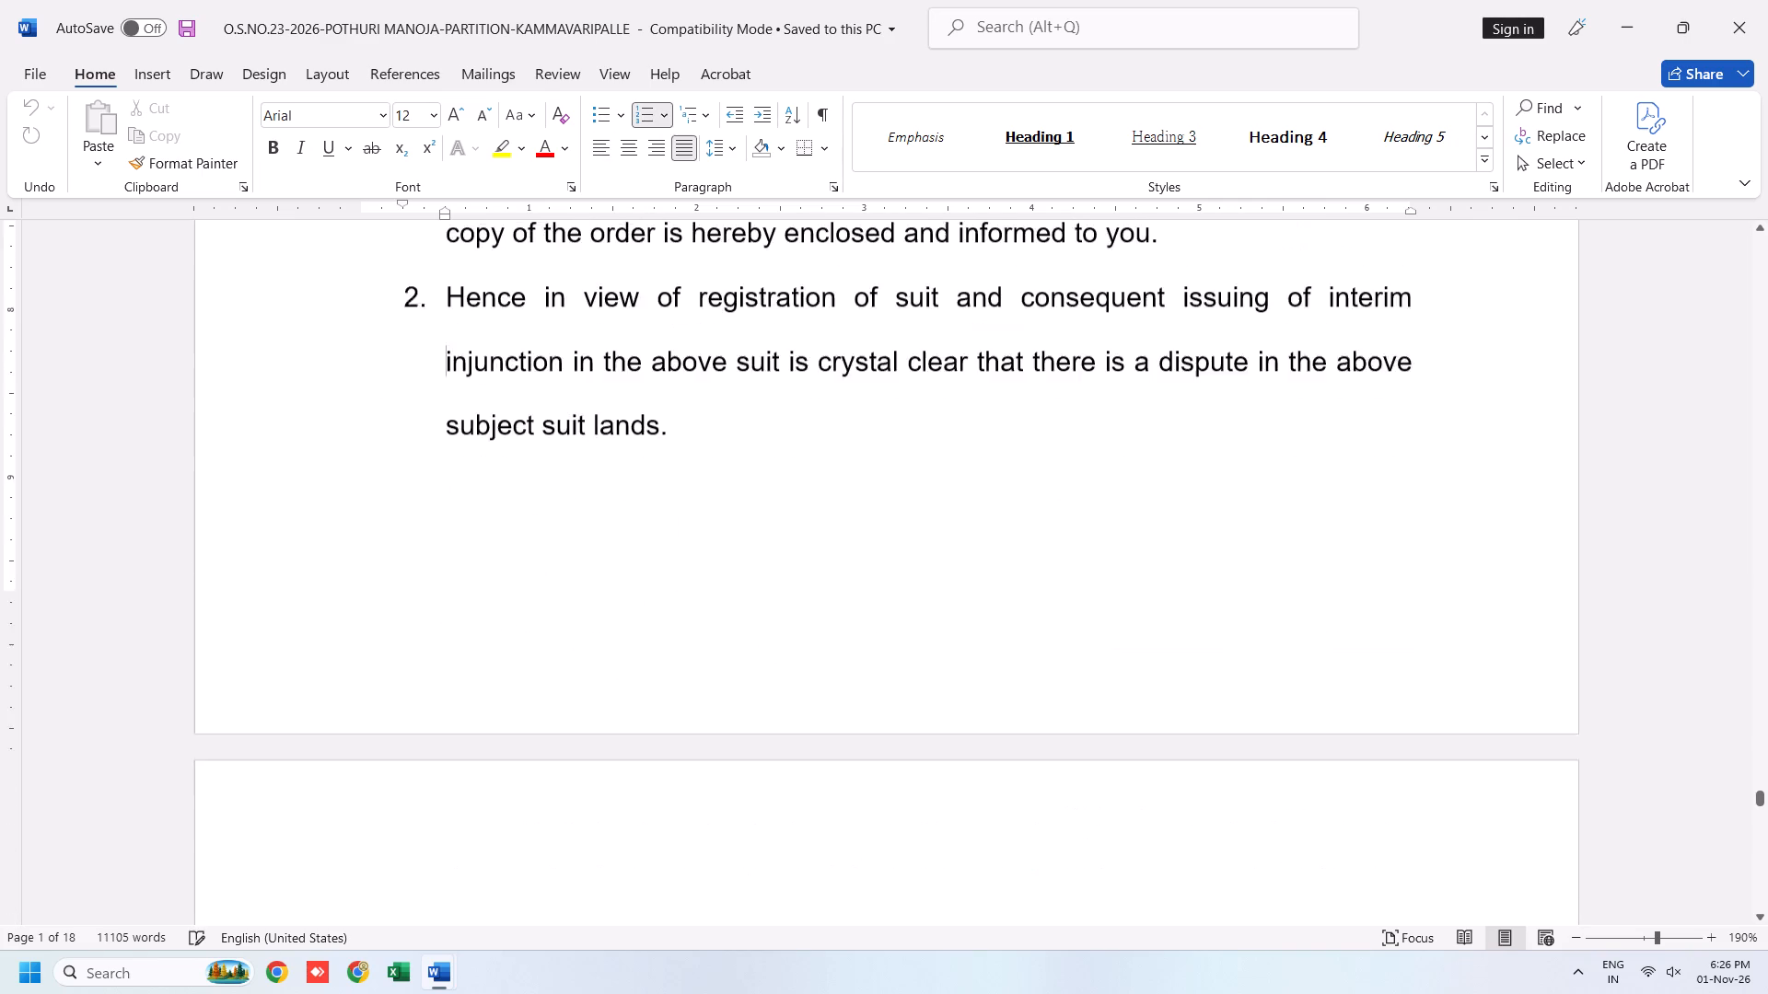
key("Page_Up")
key("Page_Up")
scroll(692, 456, "down", 3)
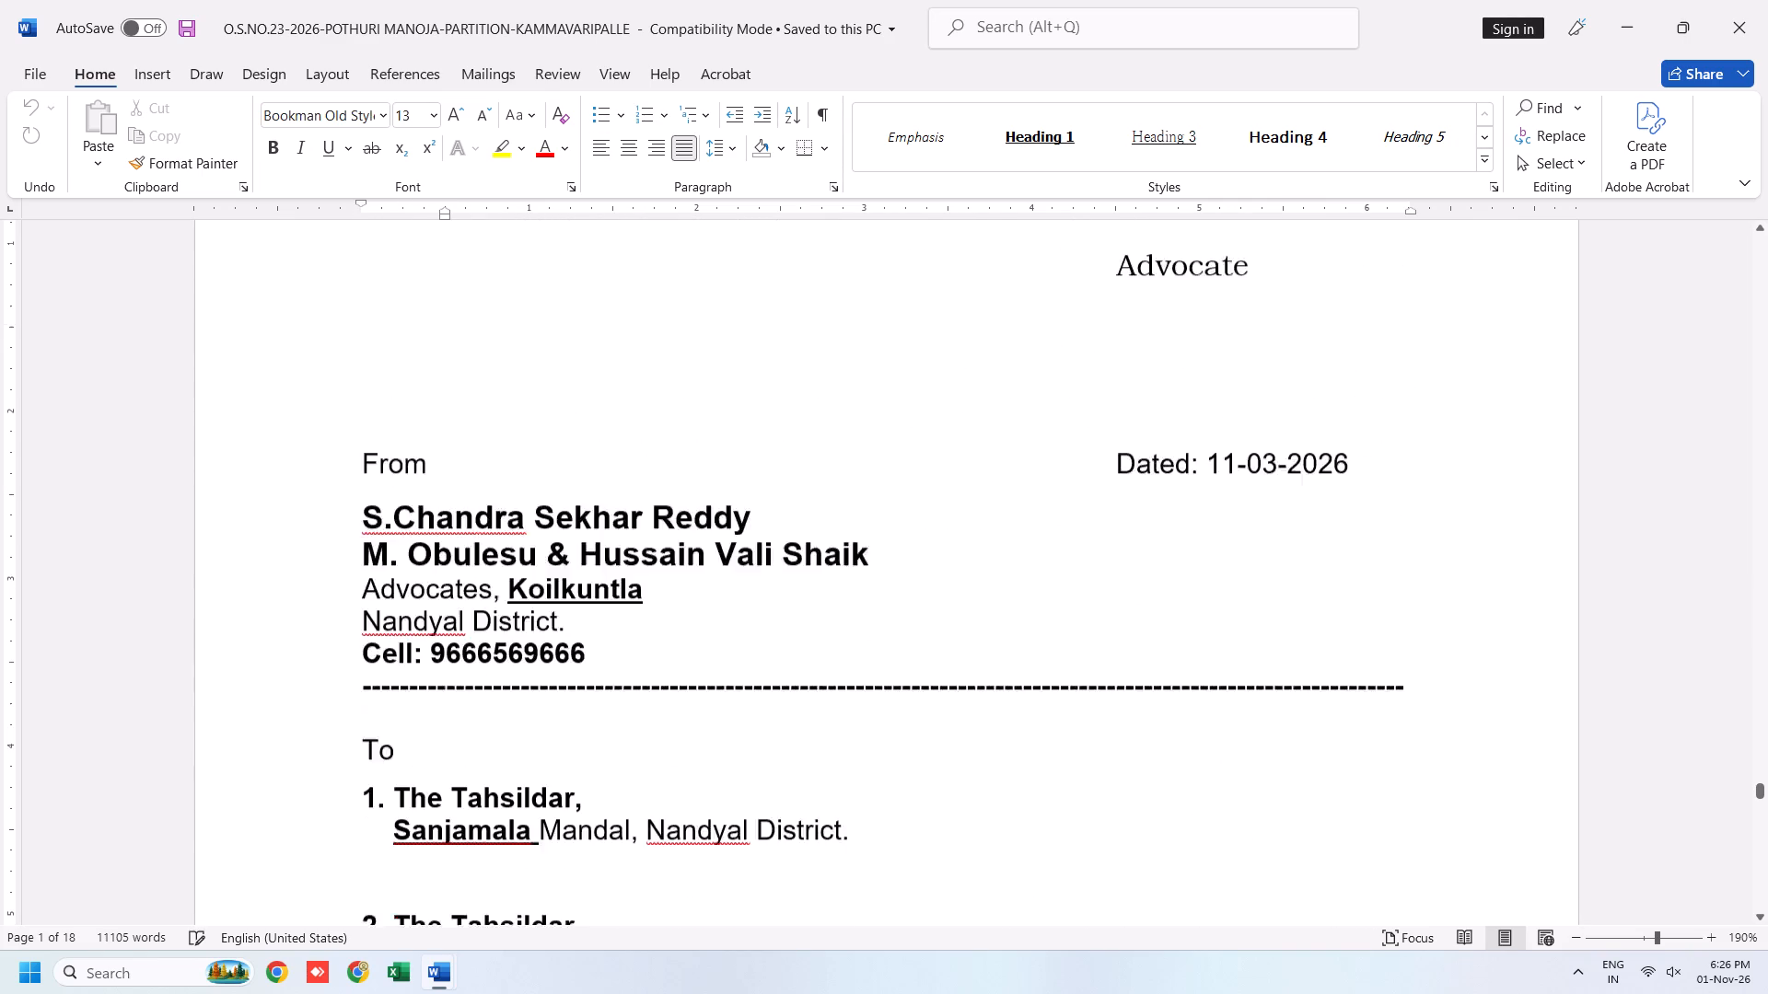
scroll(413, 390, "up", 1)
Copy the whole notice to the Tahsildars dated 11-03-2026, from above its From line through its enclosures list.
left_click(366, 350)
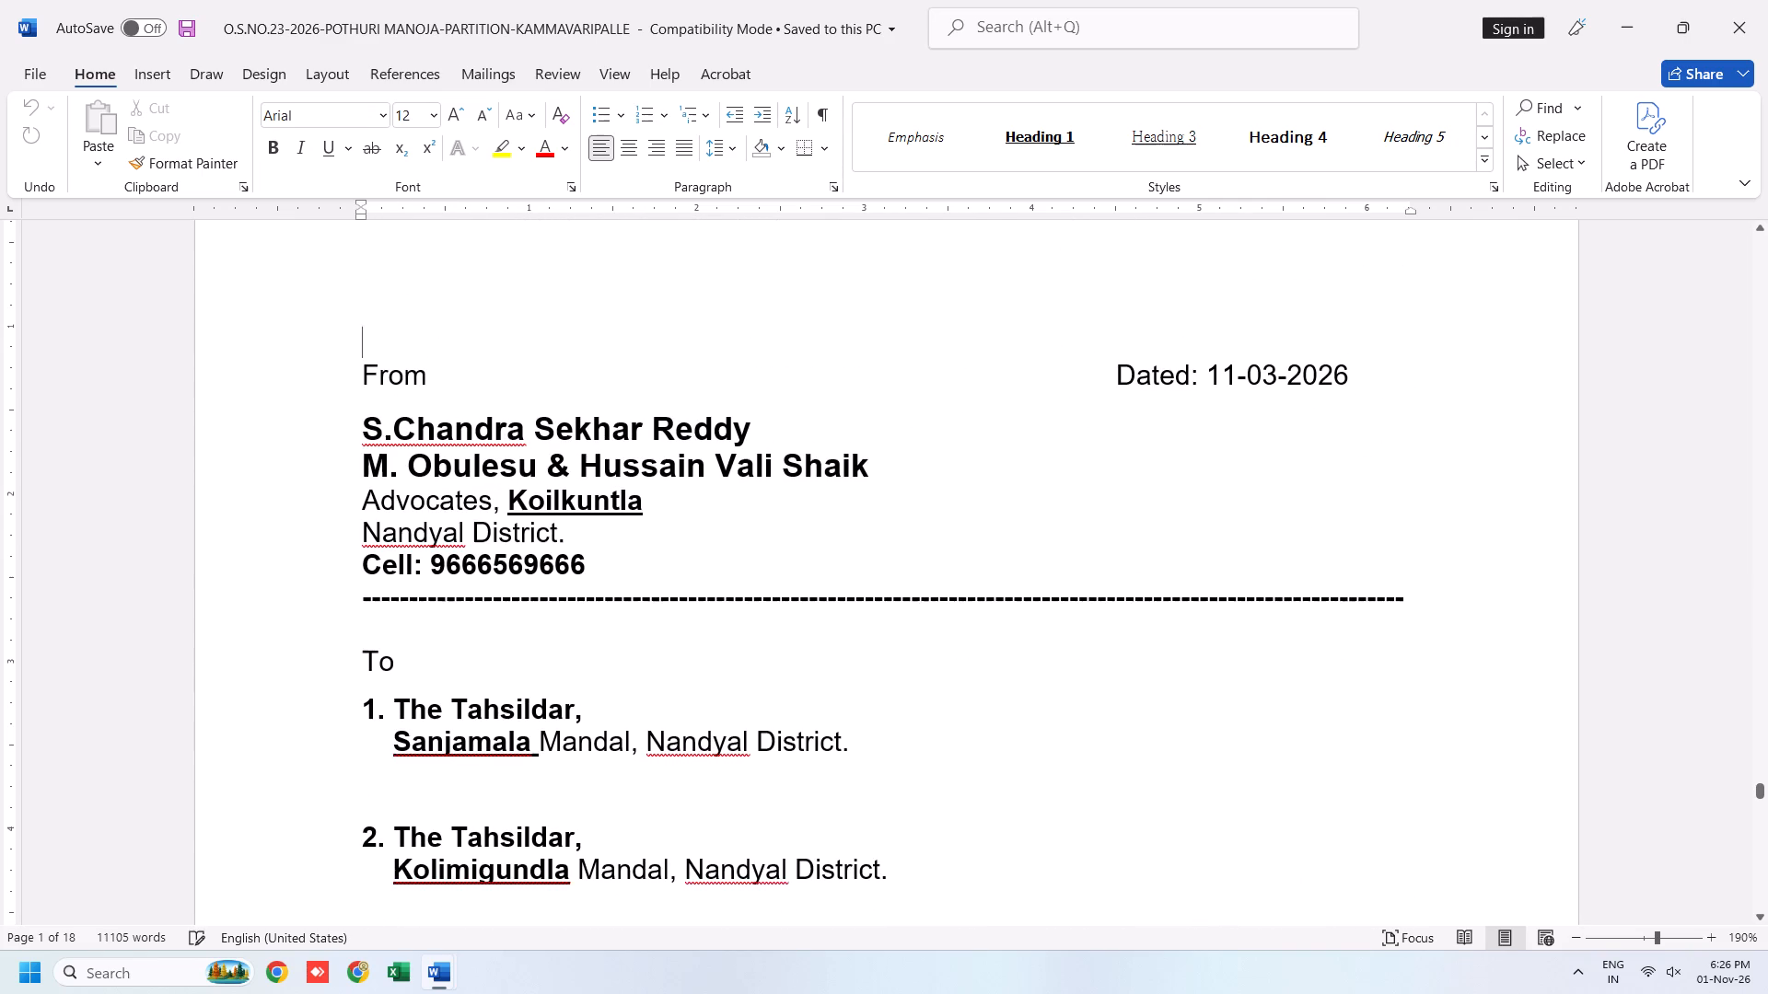
key("shift+Page_Down")
key("shift+Page_Down")
key("shift+Page_Down")
key("shift+Page_Down")
key("shift+Page_Down")
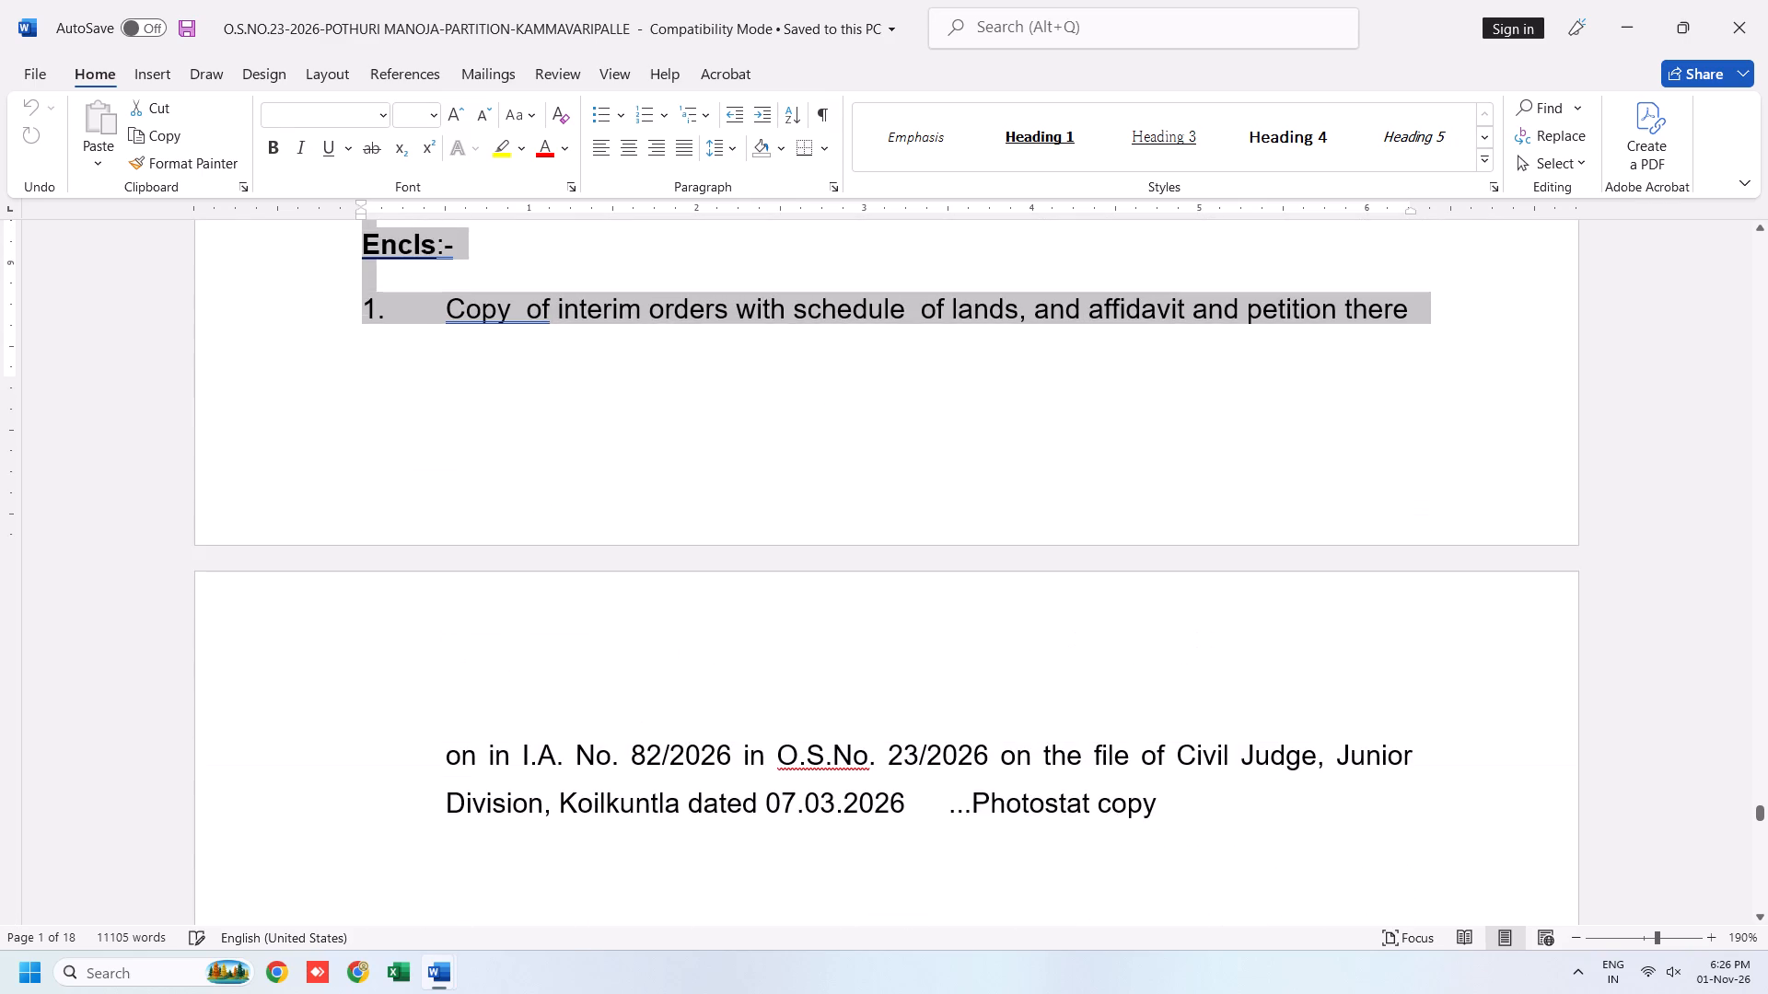
key("shift+Page_Down")
key("ctrl+c")
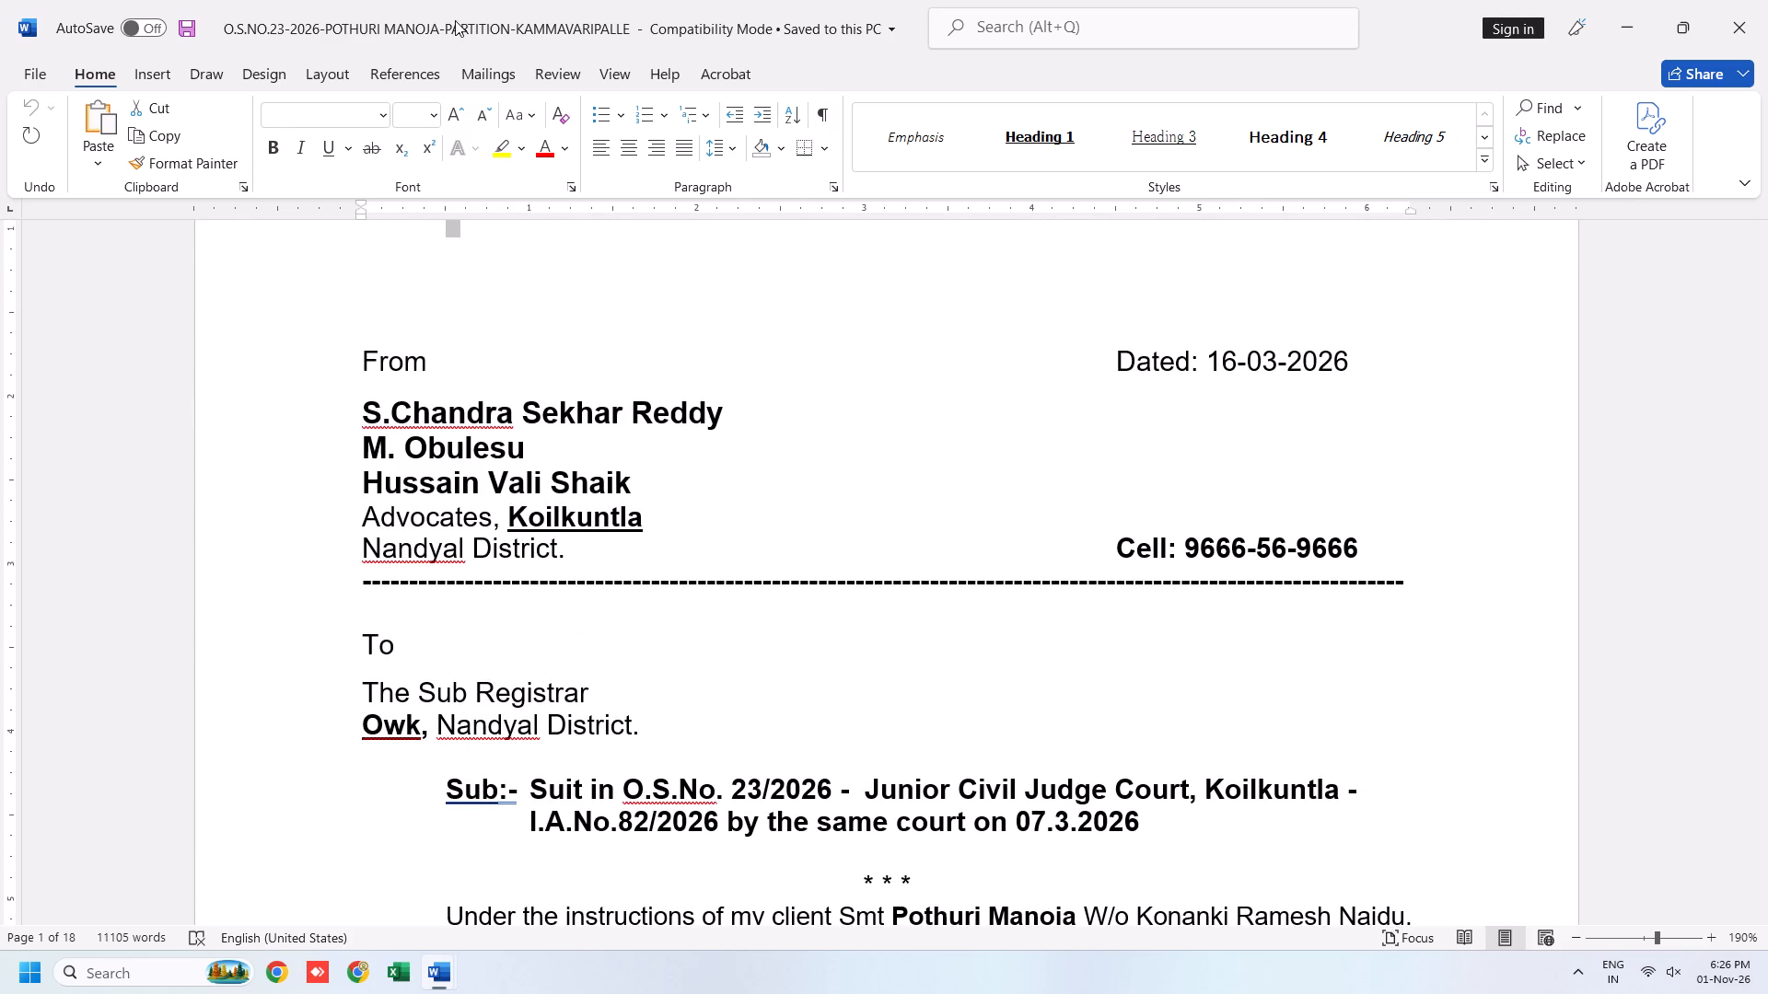
Search the O.S folder for "nooka" and open the O.S.NO.2025 partition cancellation suit document from the SUITS-2025 folder.
left_click(31, 64)
left_click(75, 199)
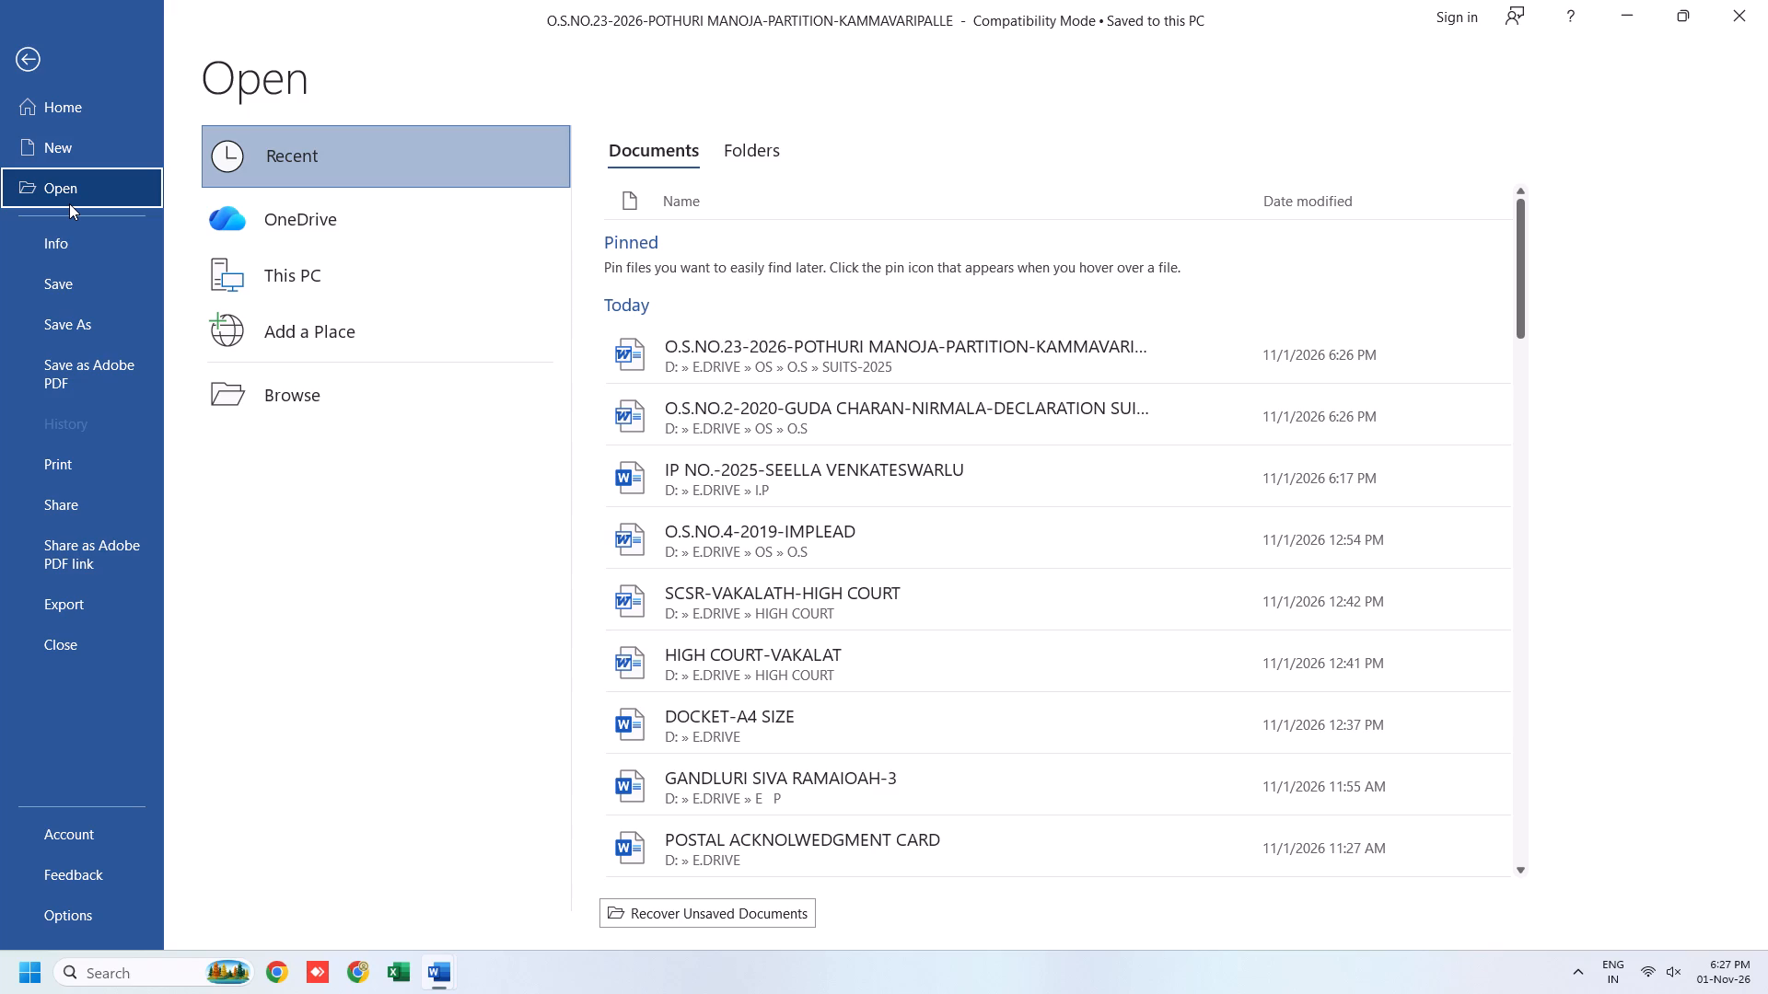
left_click(268, 399)
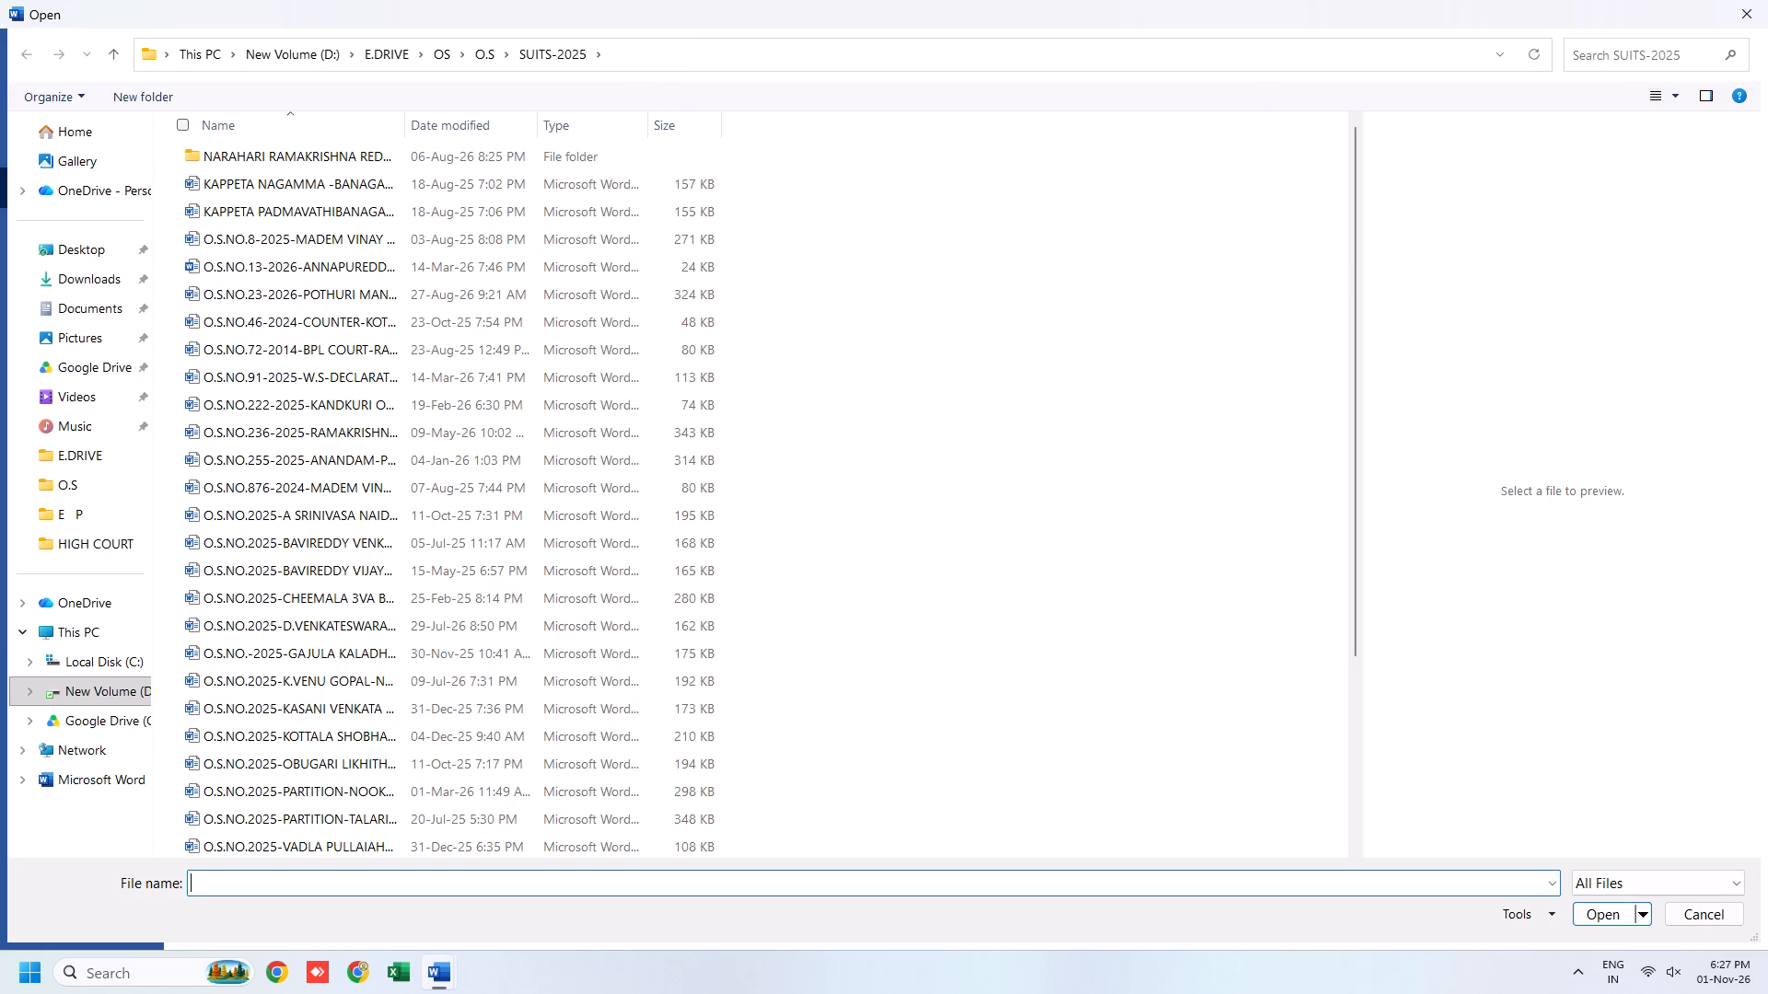
left_click(118, 53)
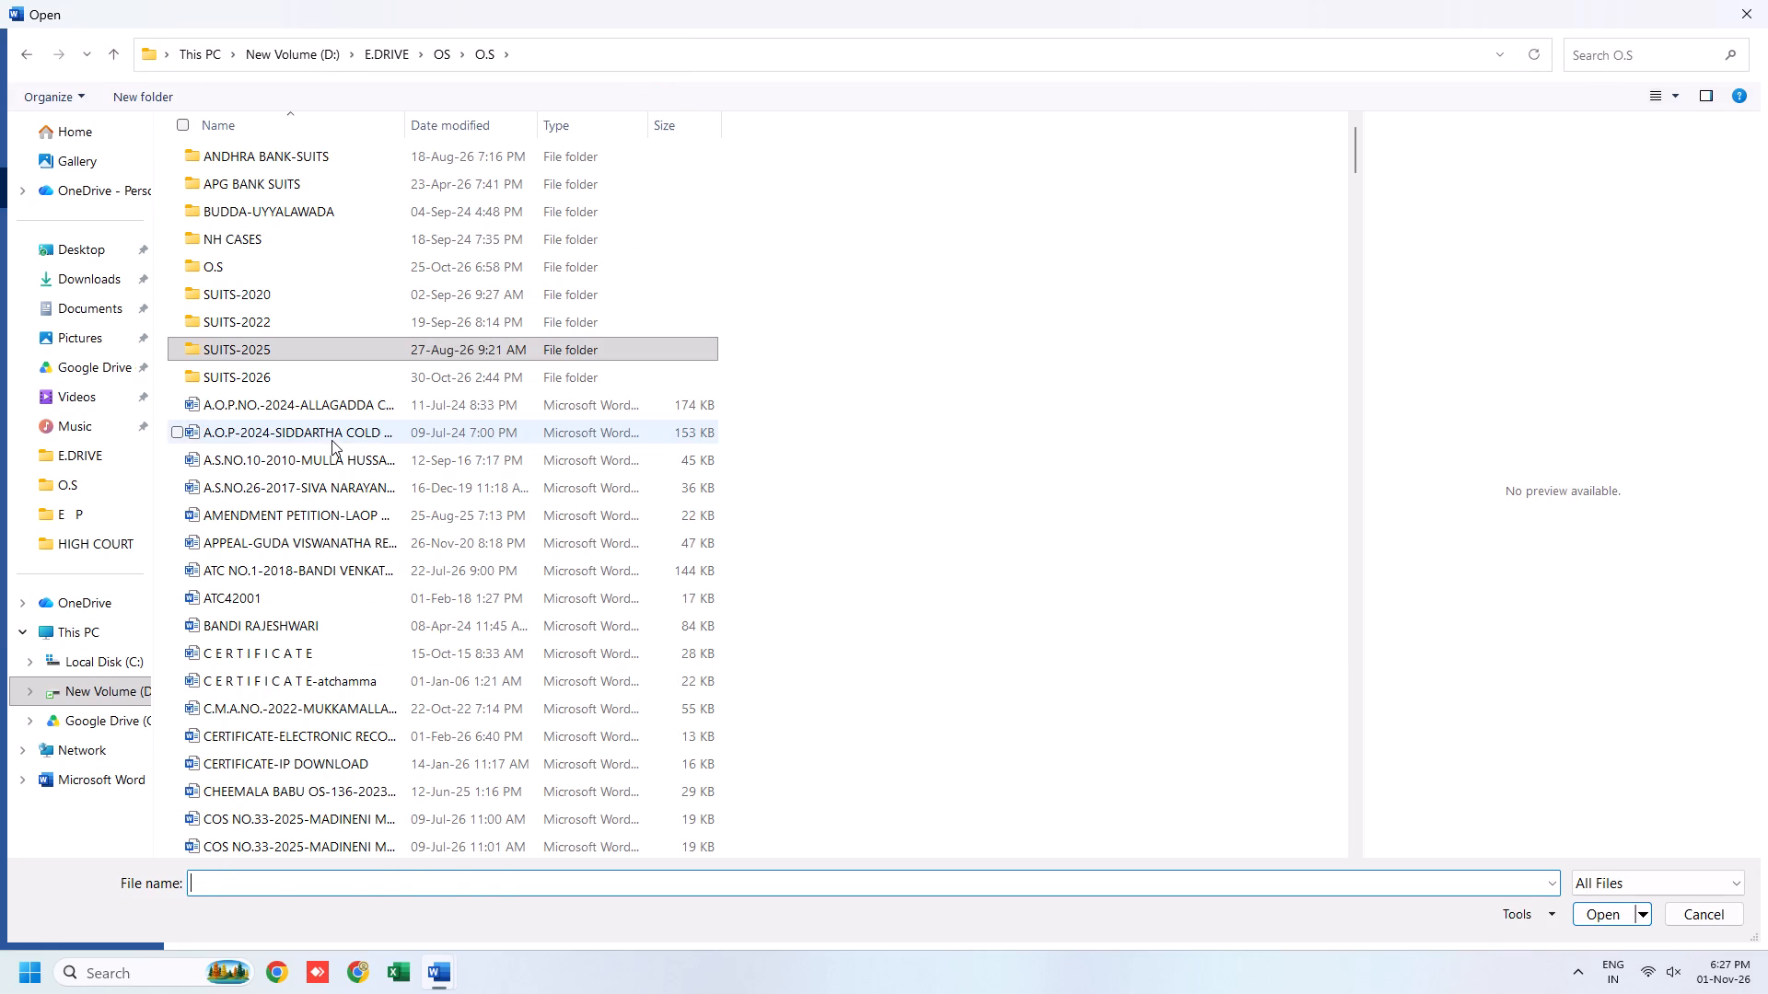
left_click(326, 440)
left_click(1617, 61)
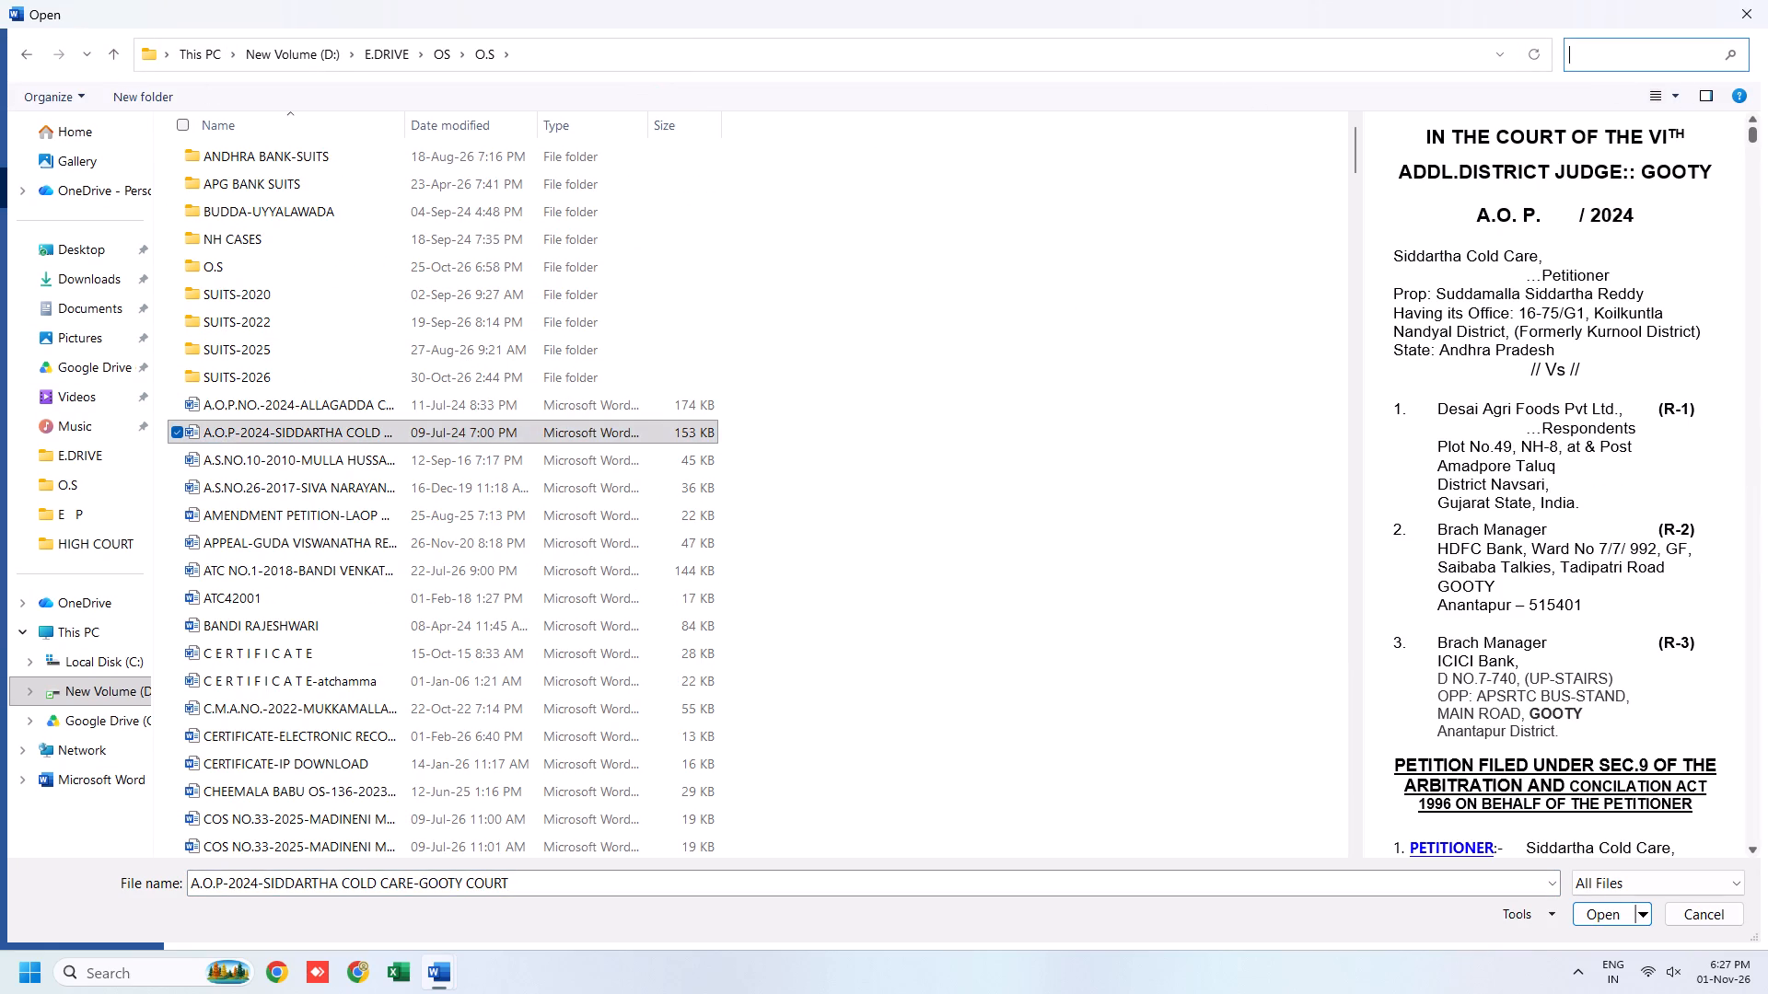
type("nooka")
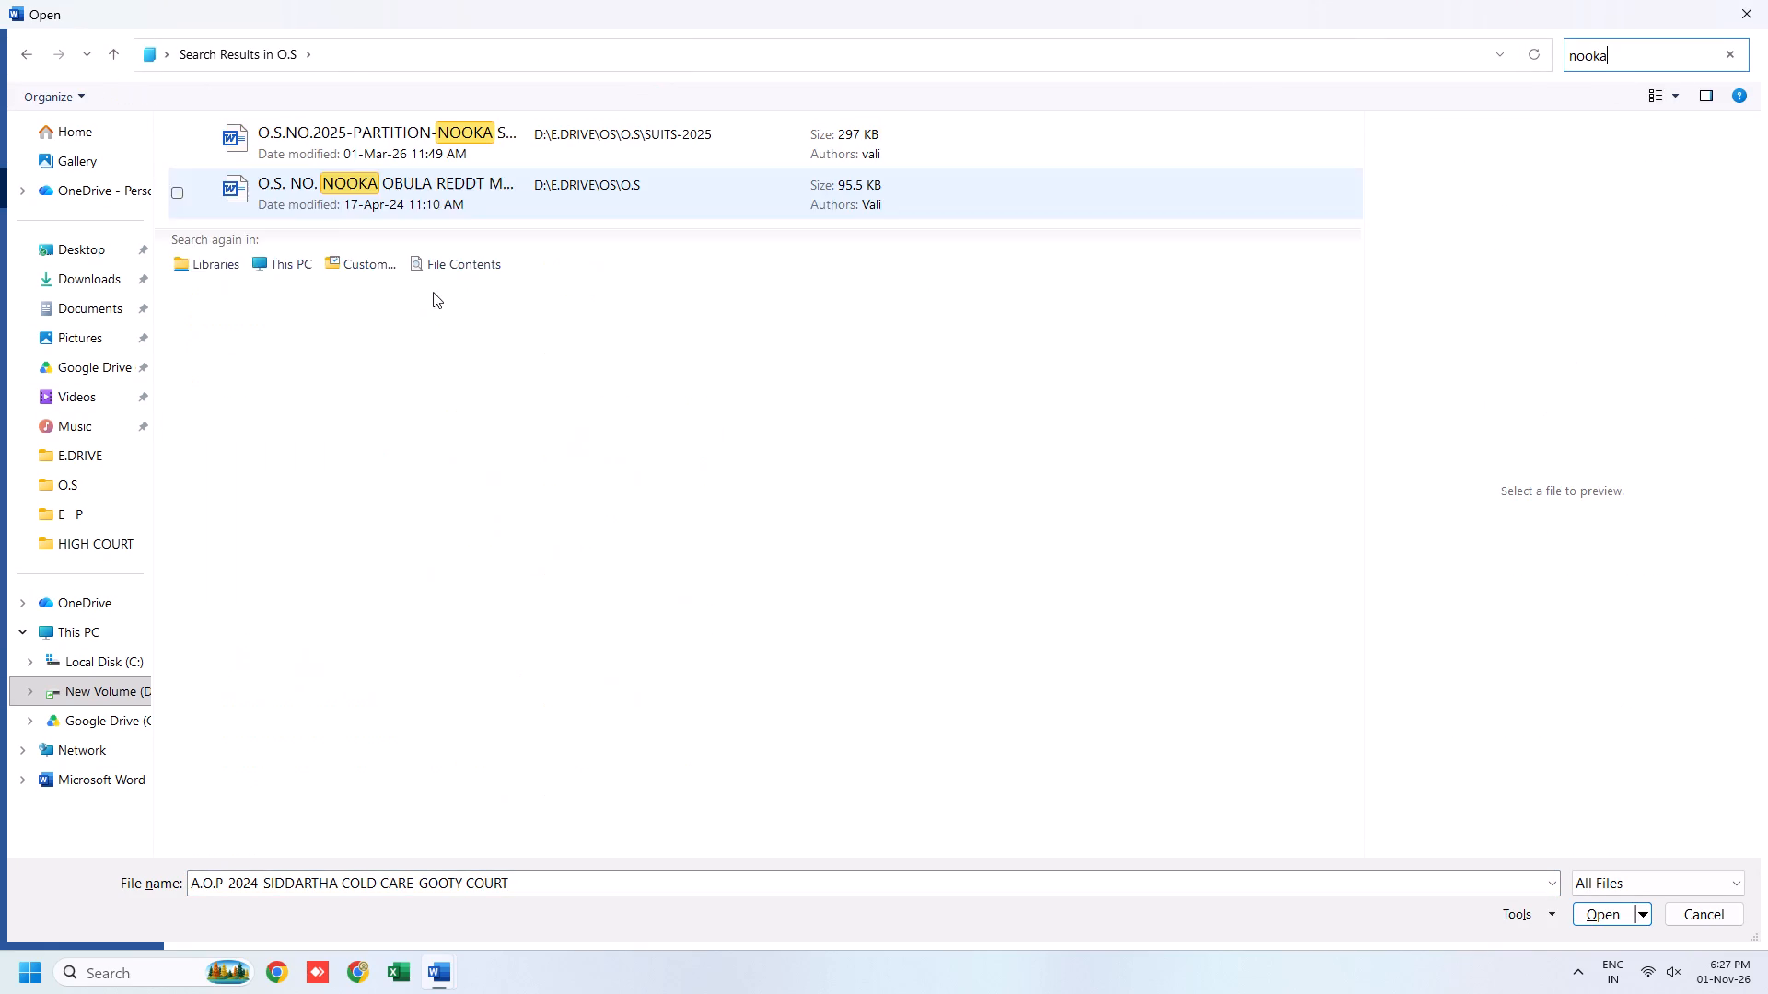
double_click(310, 162)
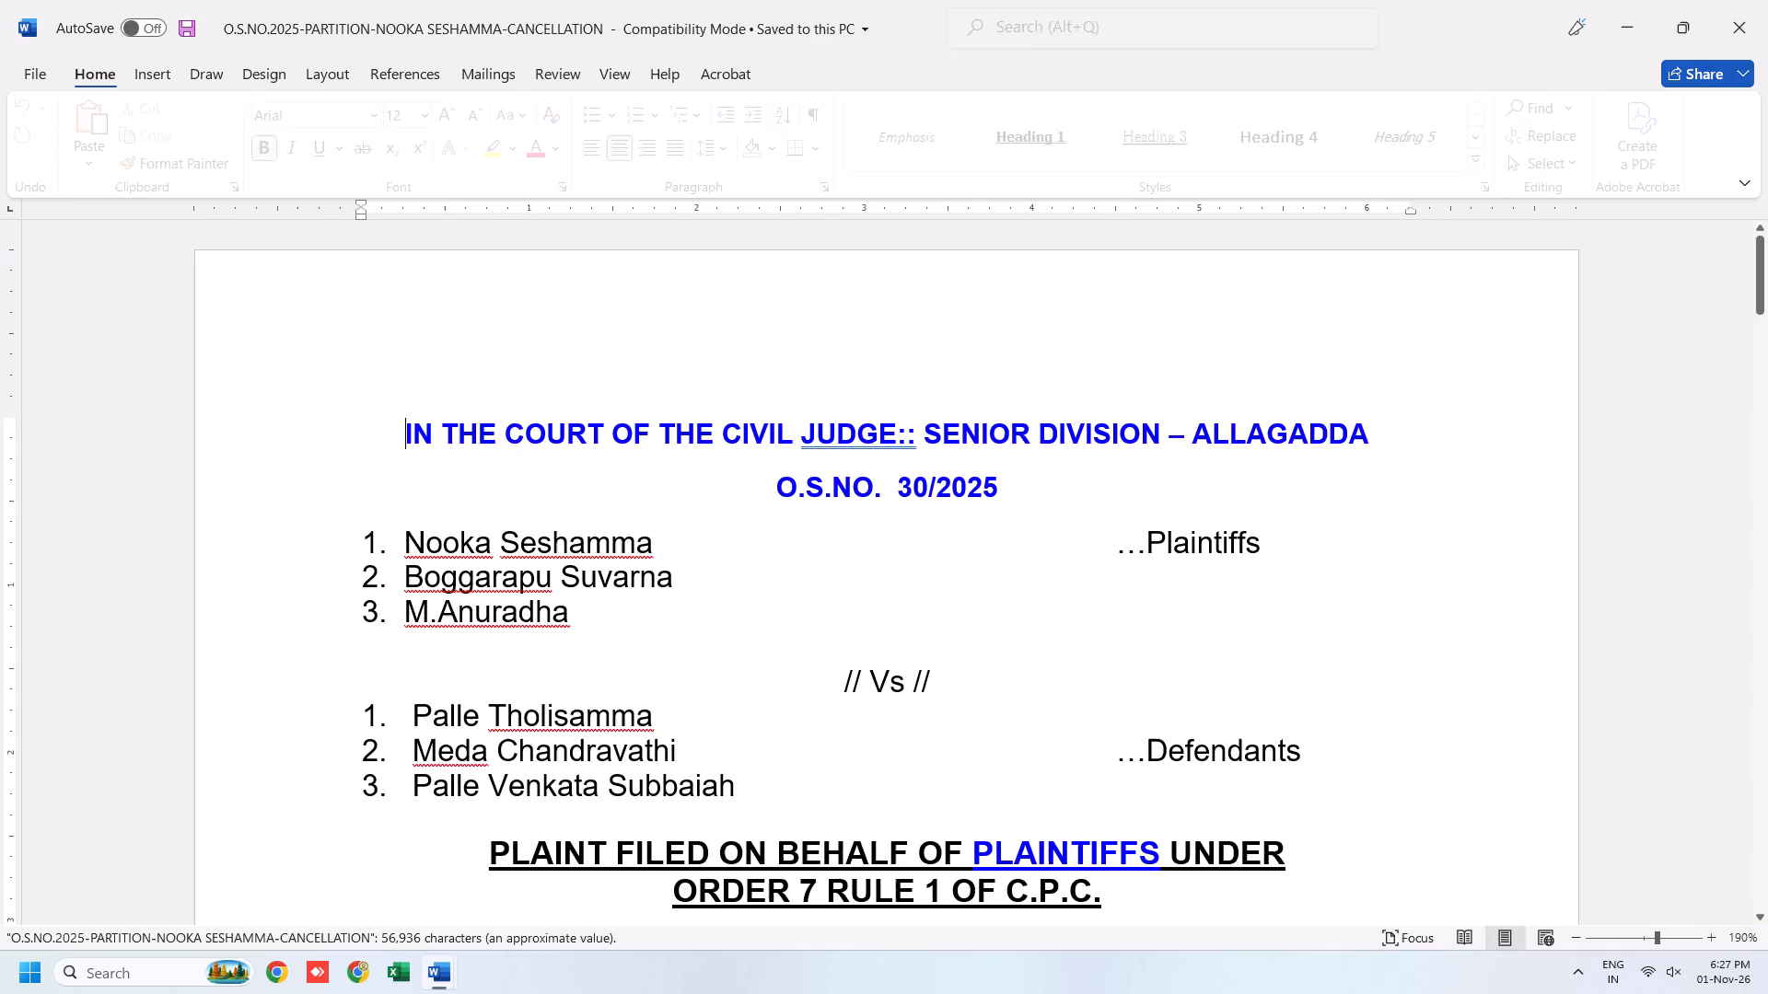
Examine the last legal notice in the document, addressed to the Sub Registrar Office, Banaganapalle, including its subject, reference and enclosures.
key("ctrl+End")
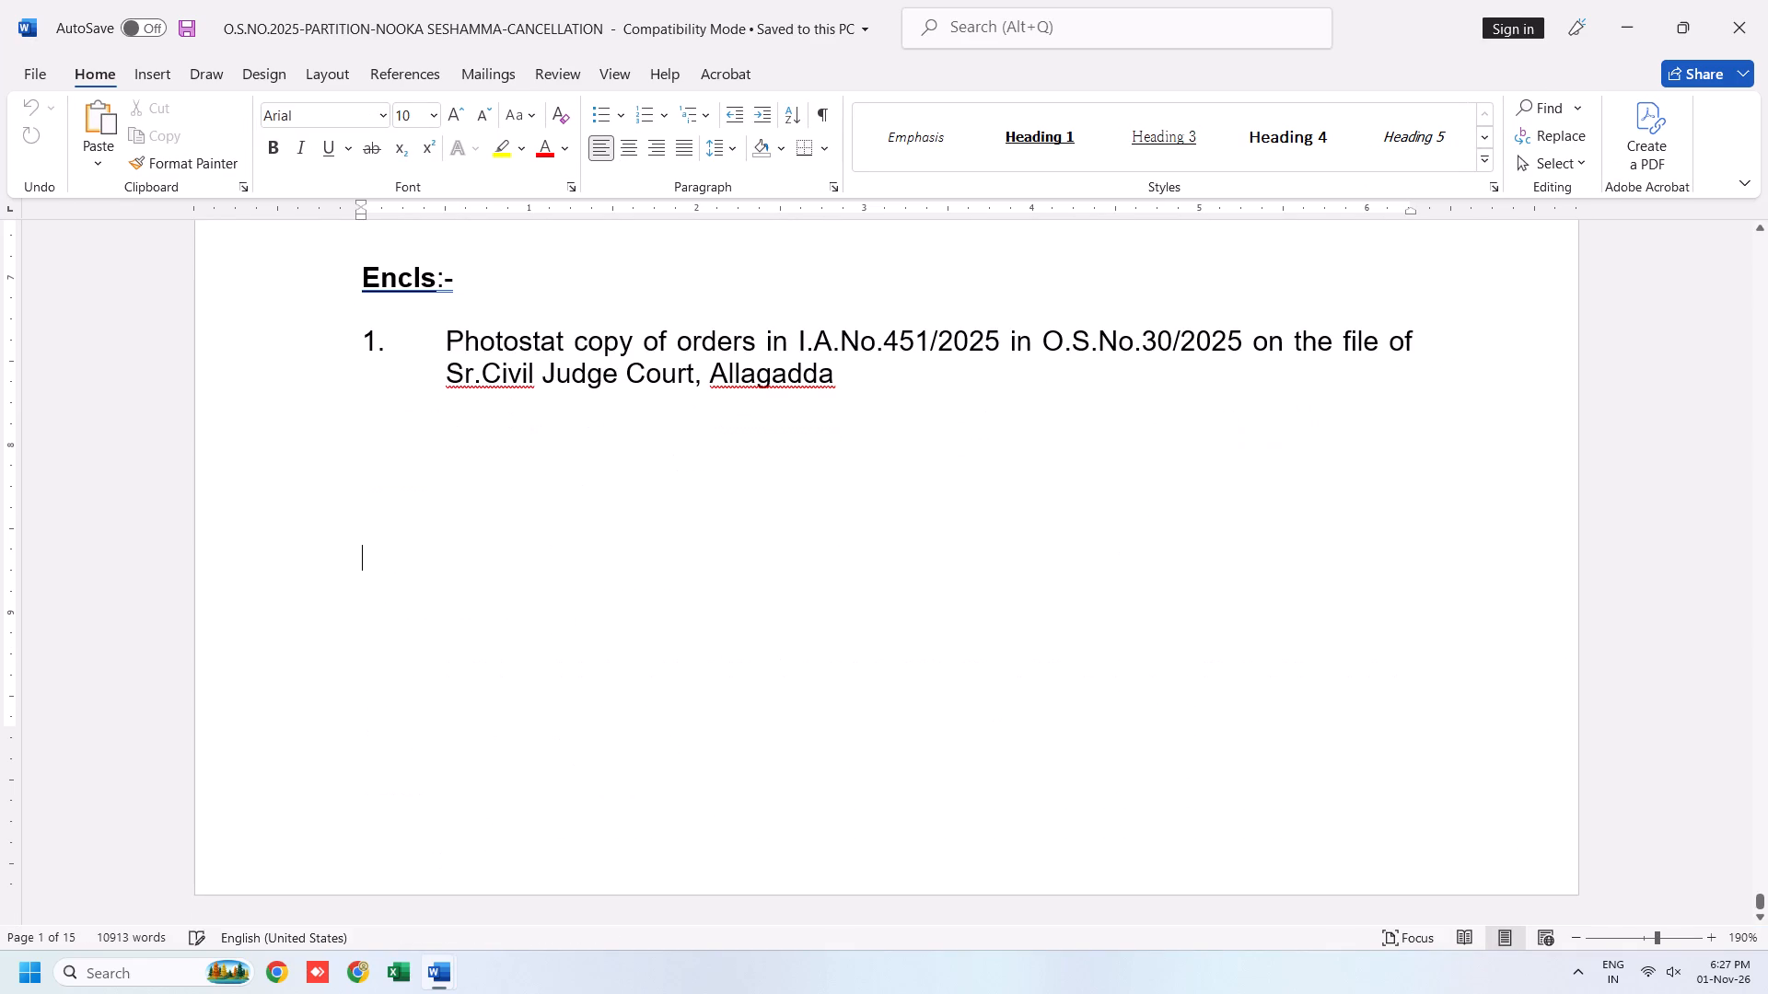
scroll(852, 567, "up", 20)
scroll(852, 567, "up", 13)
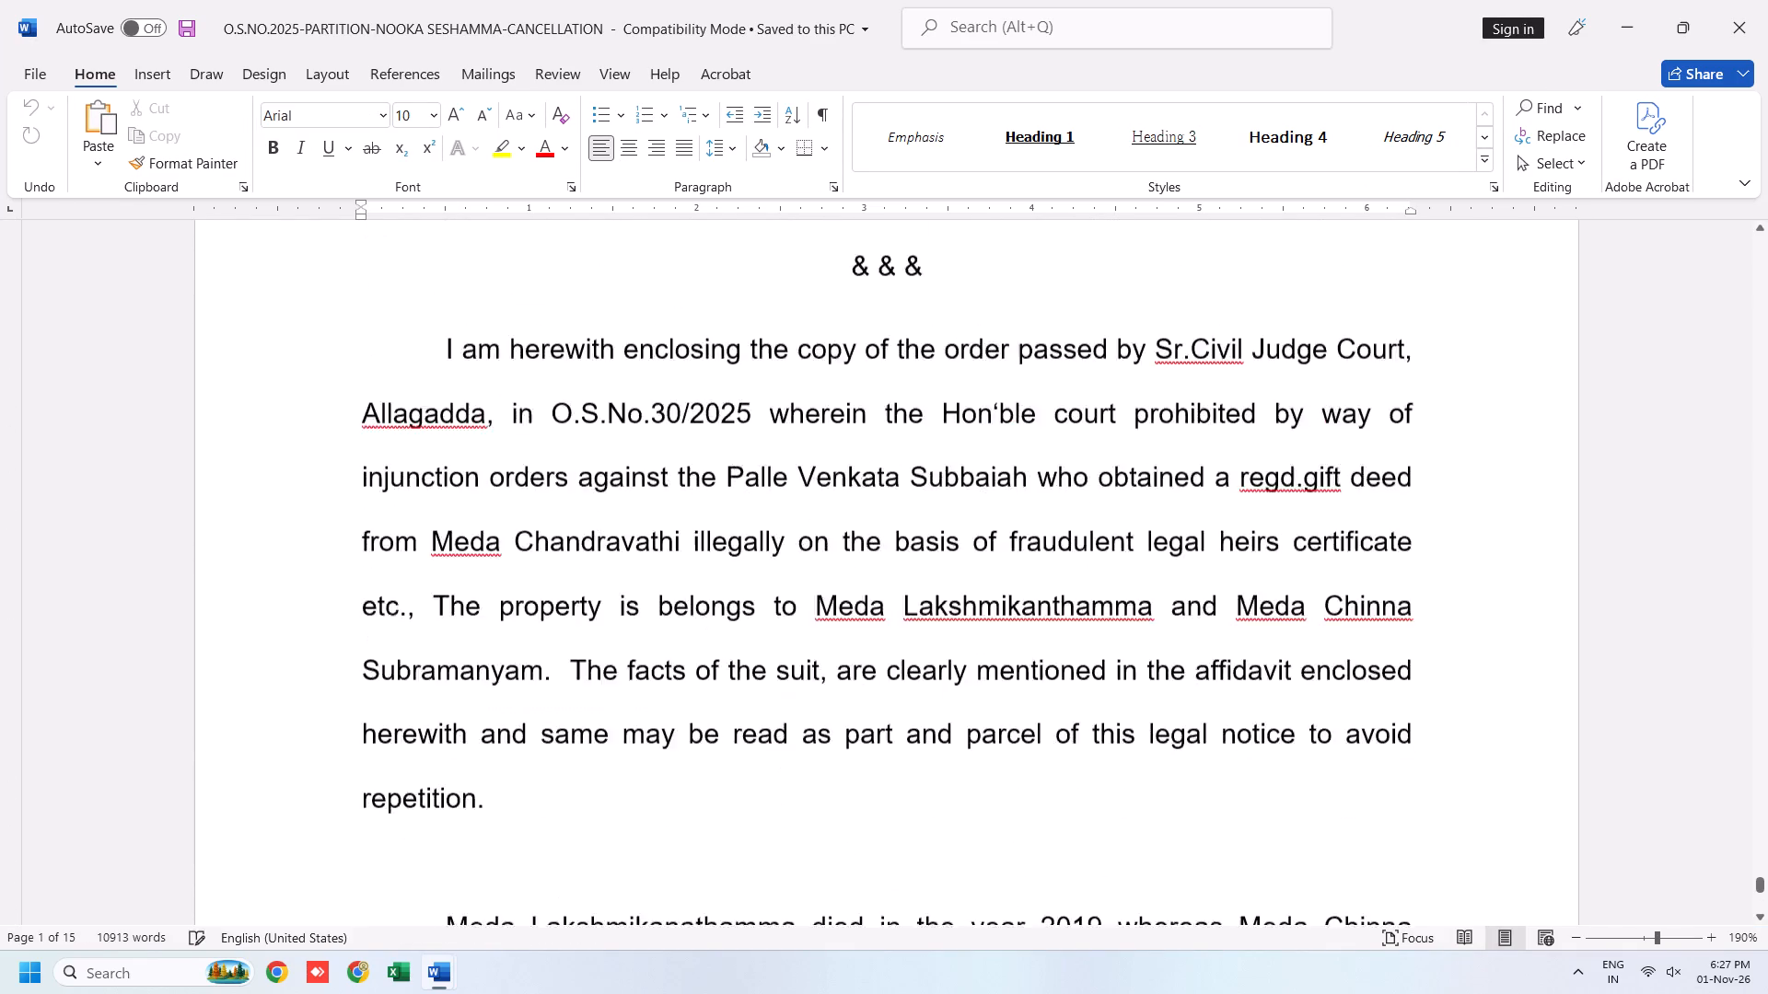
scroll(815, 549, "up", 5)
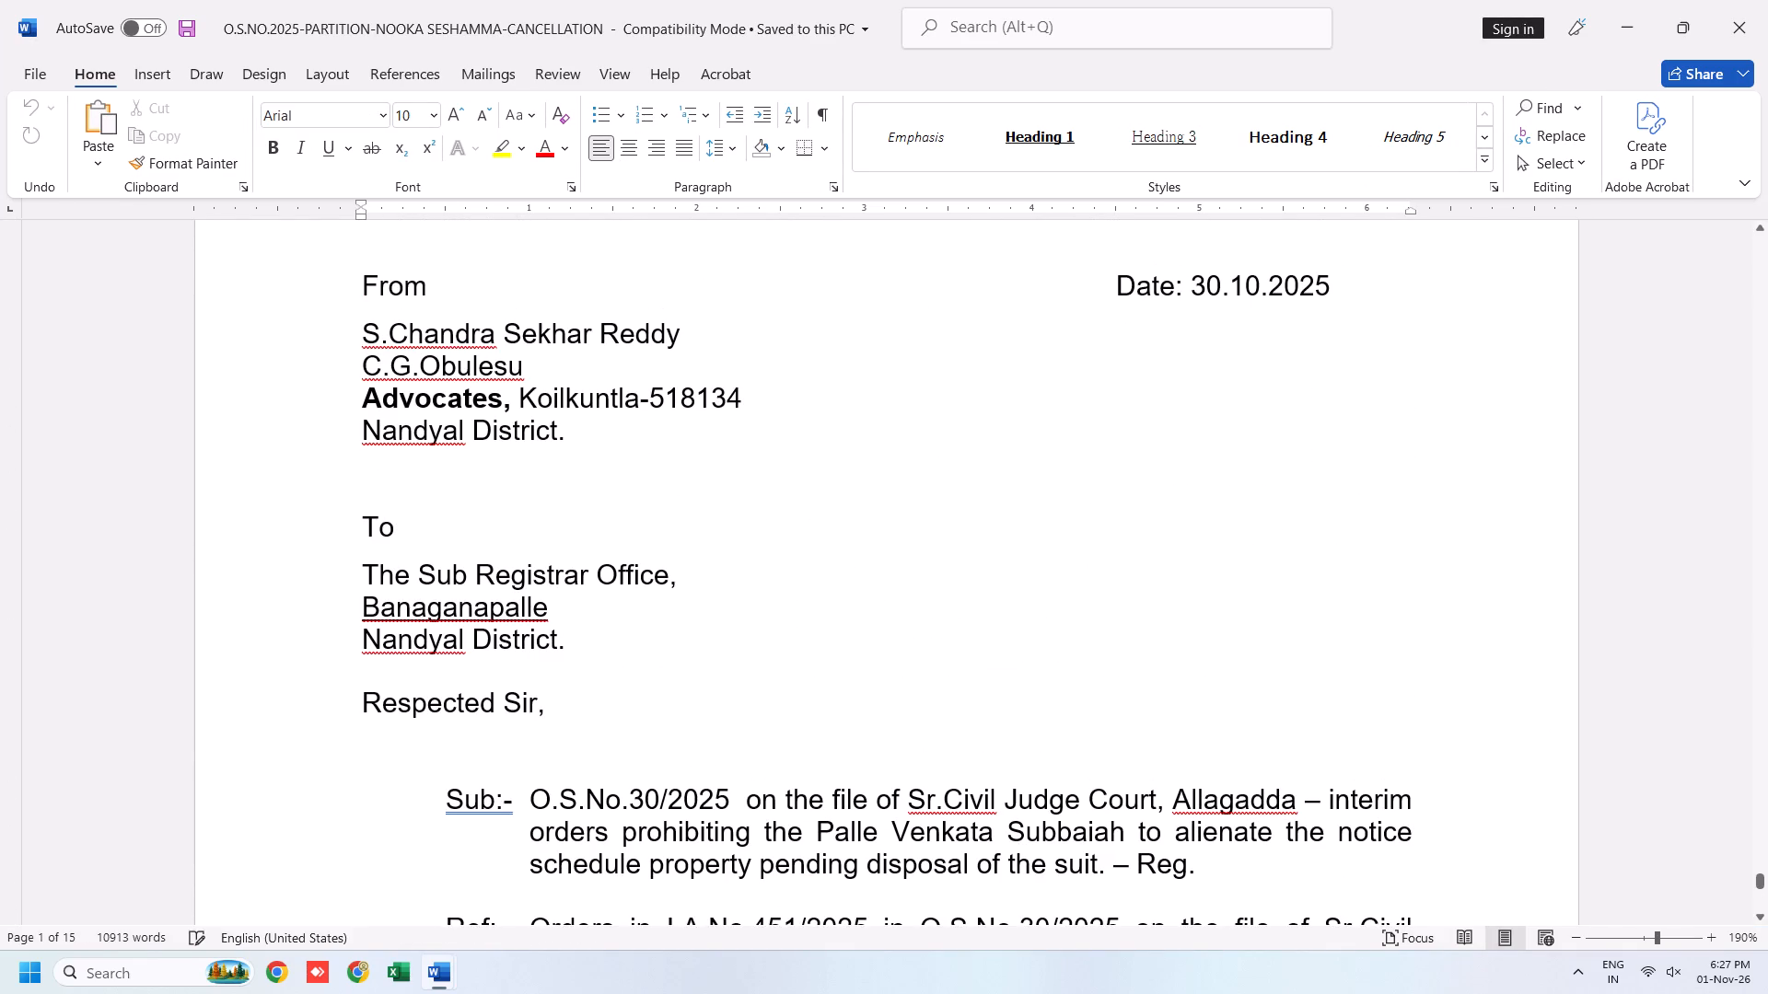
scroll(813, 549, "down", 2)
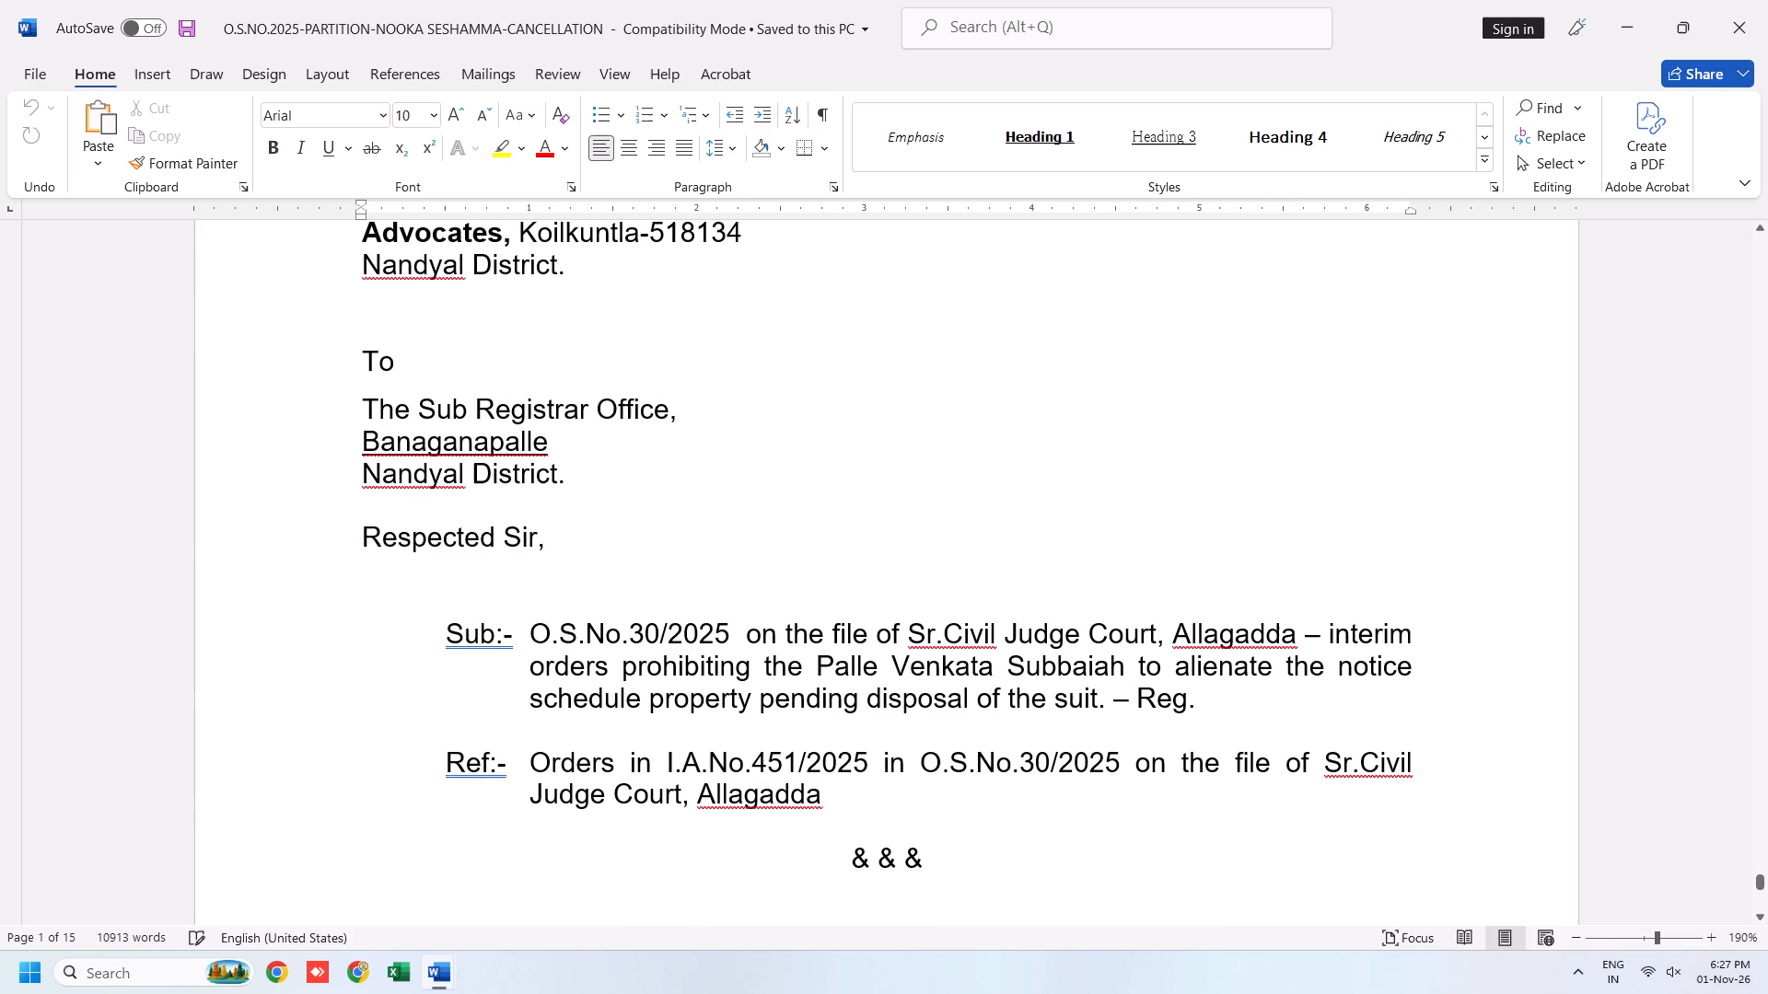
scroll(813, 549, "down", 4)
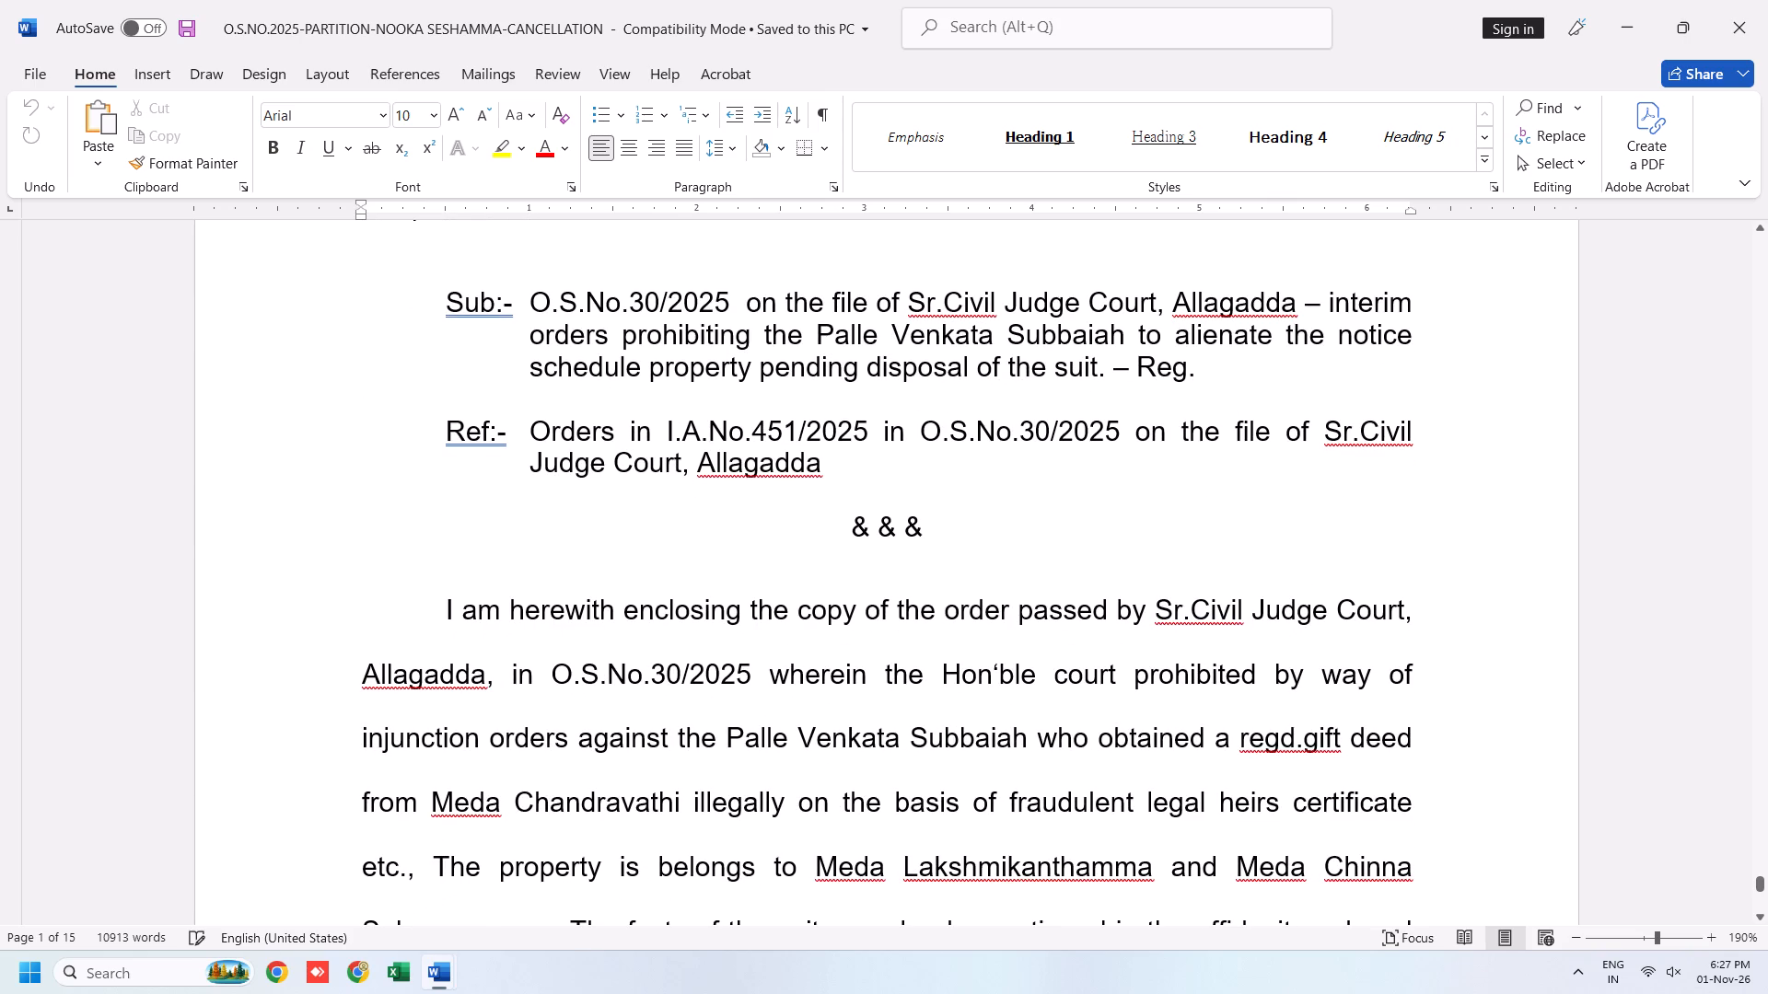
scroll(813, 549, "down", 3)
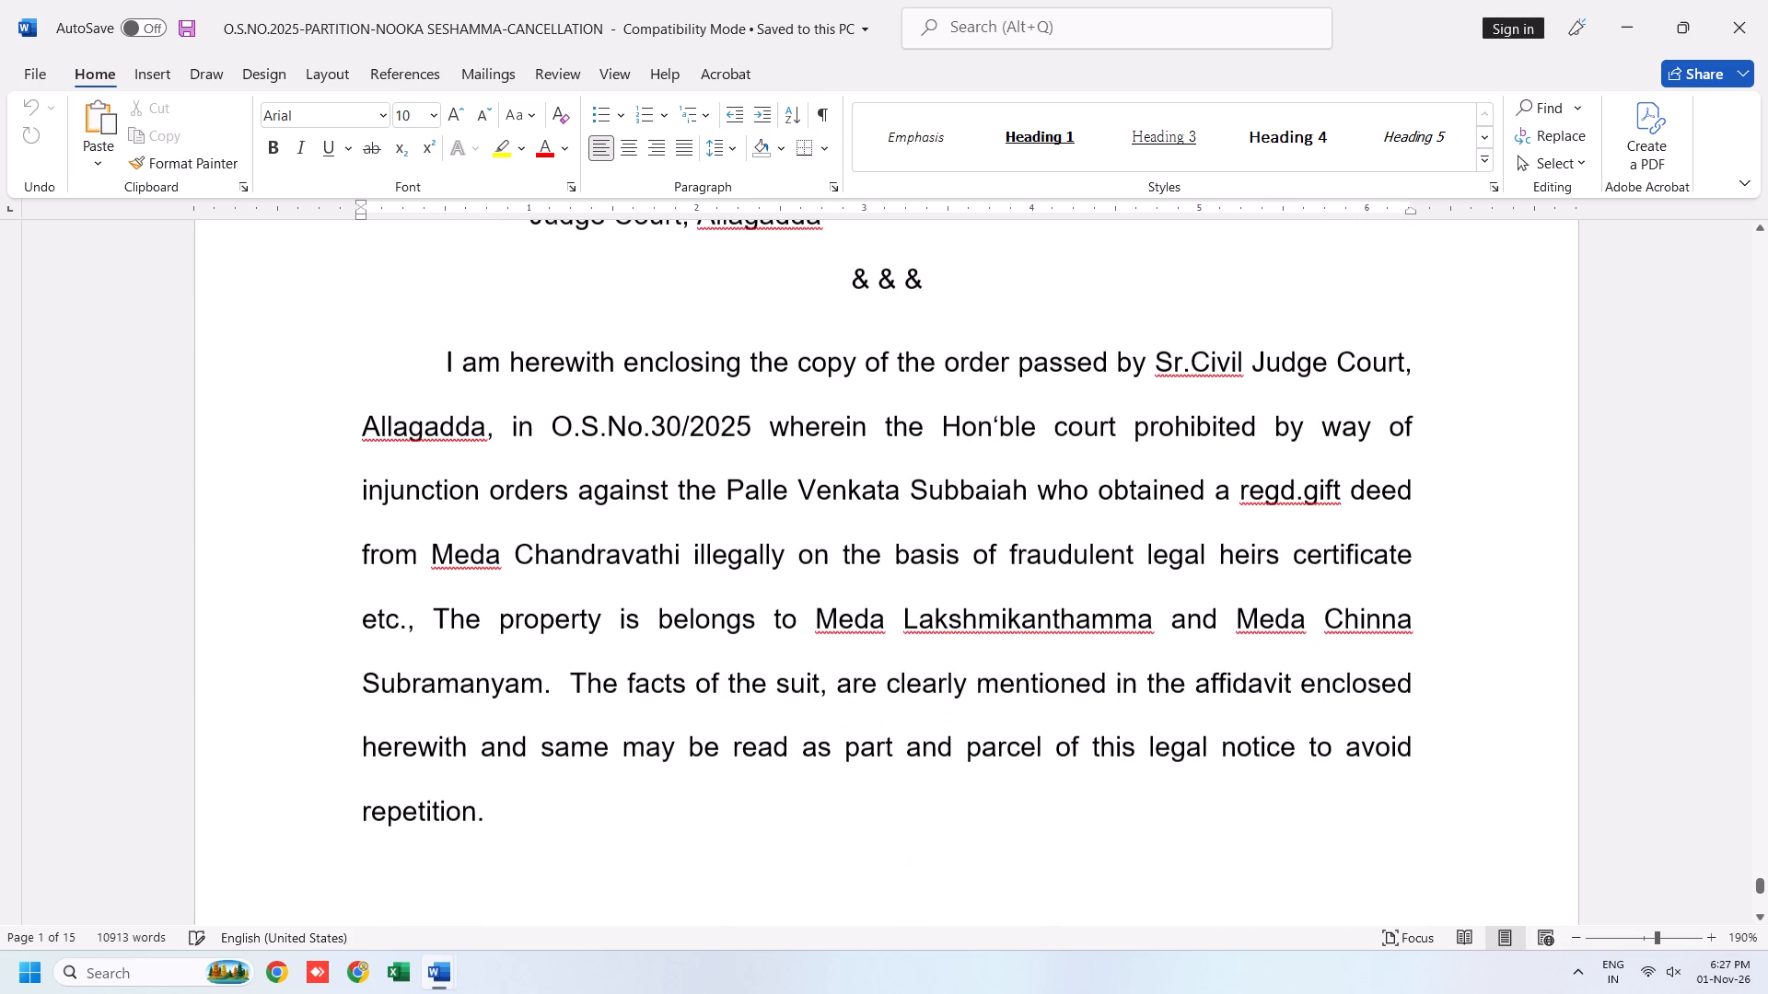
scroll(813, 549, "up", 16)
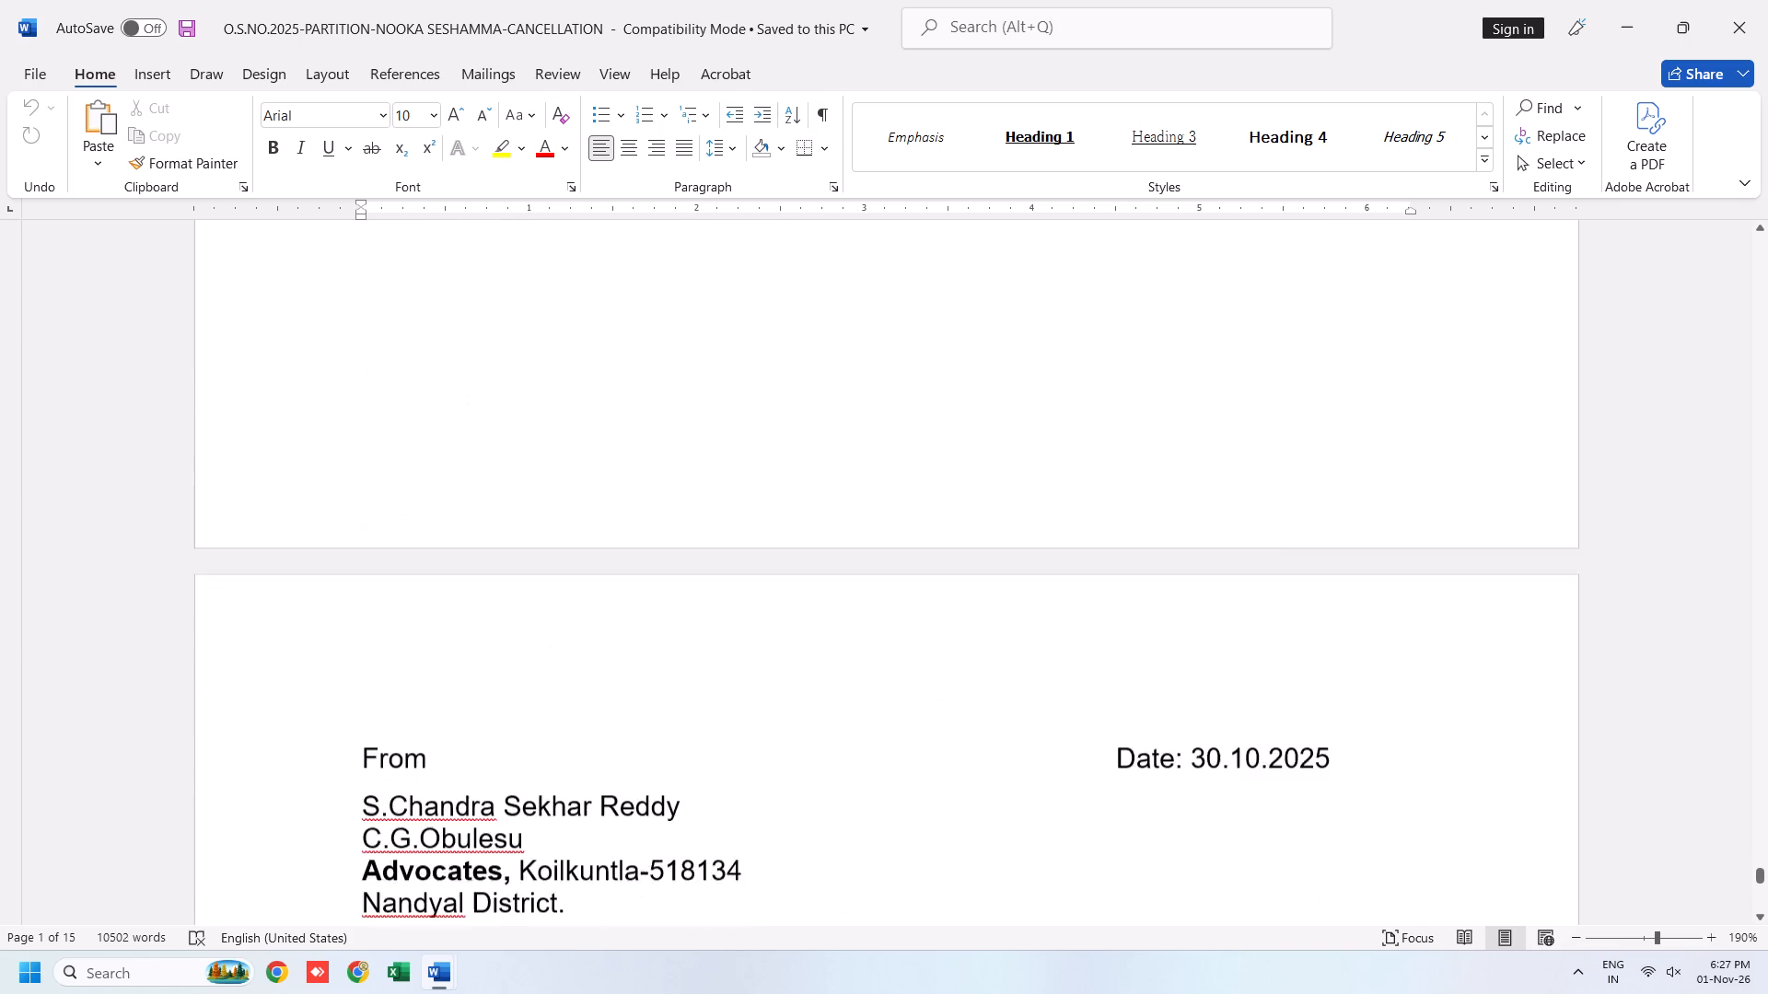
Read through the preceding legal notice addressed to the Tahsildar, Sanjamala Mandal, from its subject and reference into its body paragraphs.
scroll(800, 534, "up", 20)
scroll(780, 525, "up", 6)
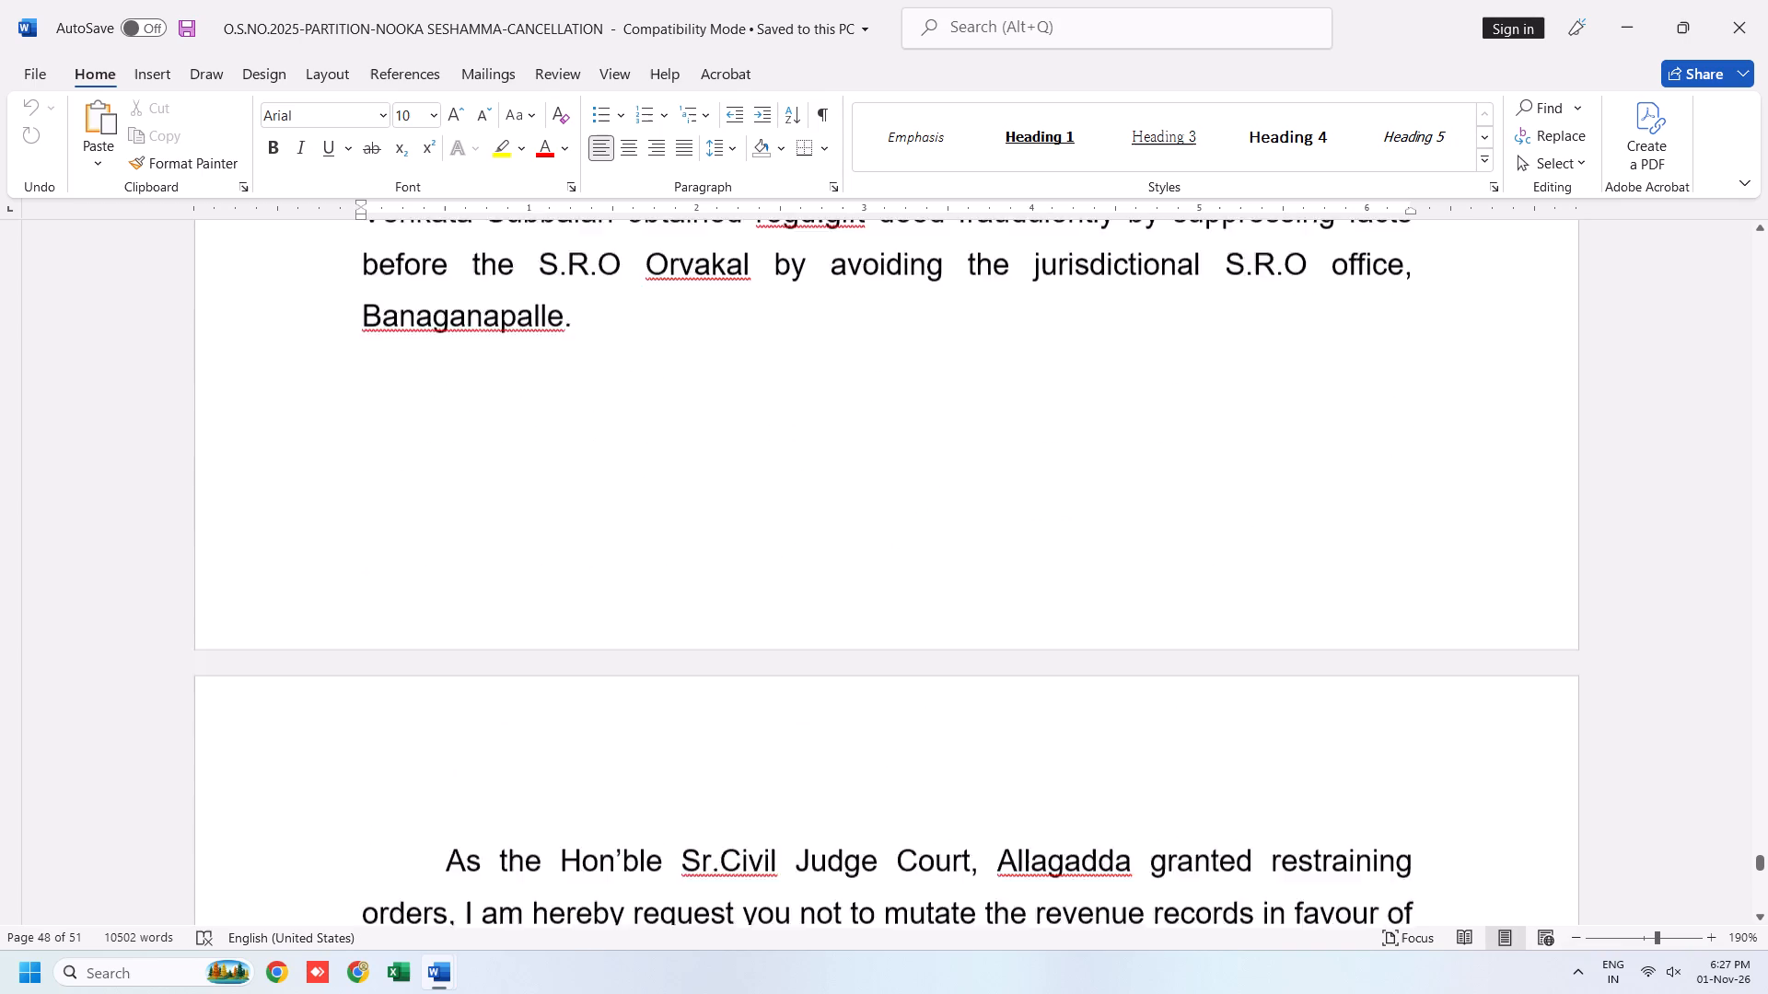
scroll(780, 525, "up", 7)
scroll(1100, 814, "up", 7)
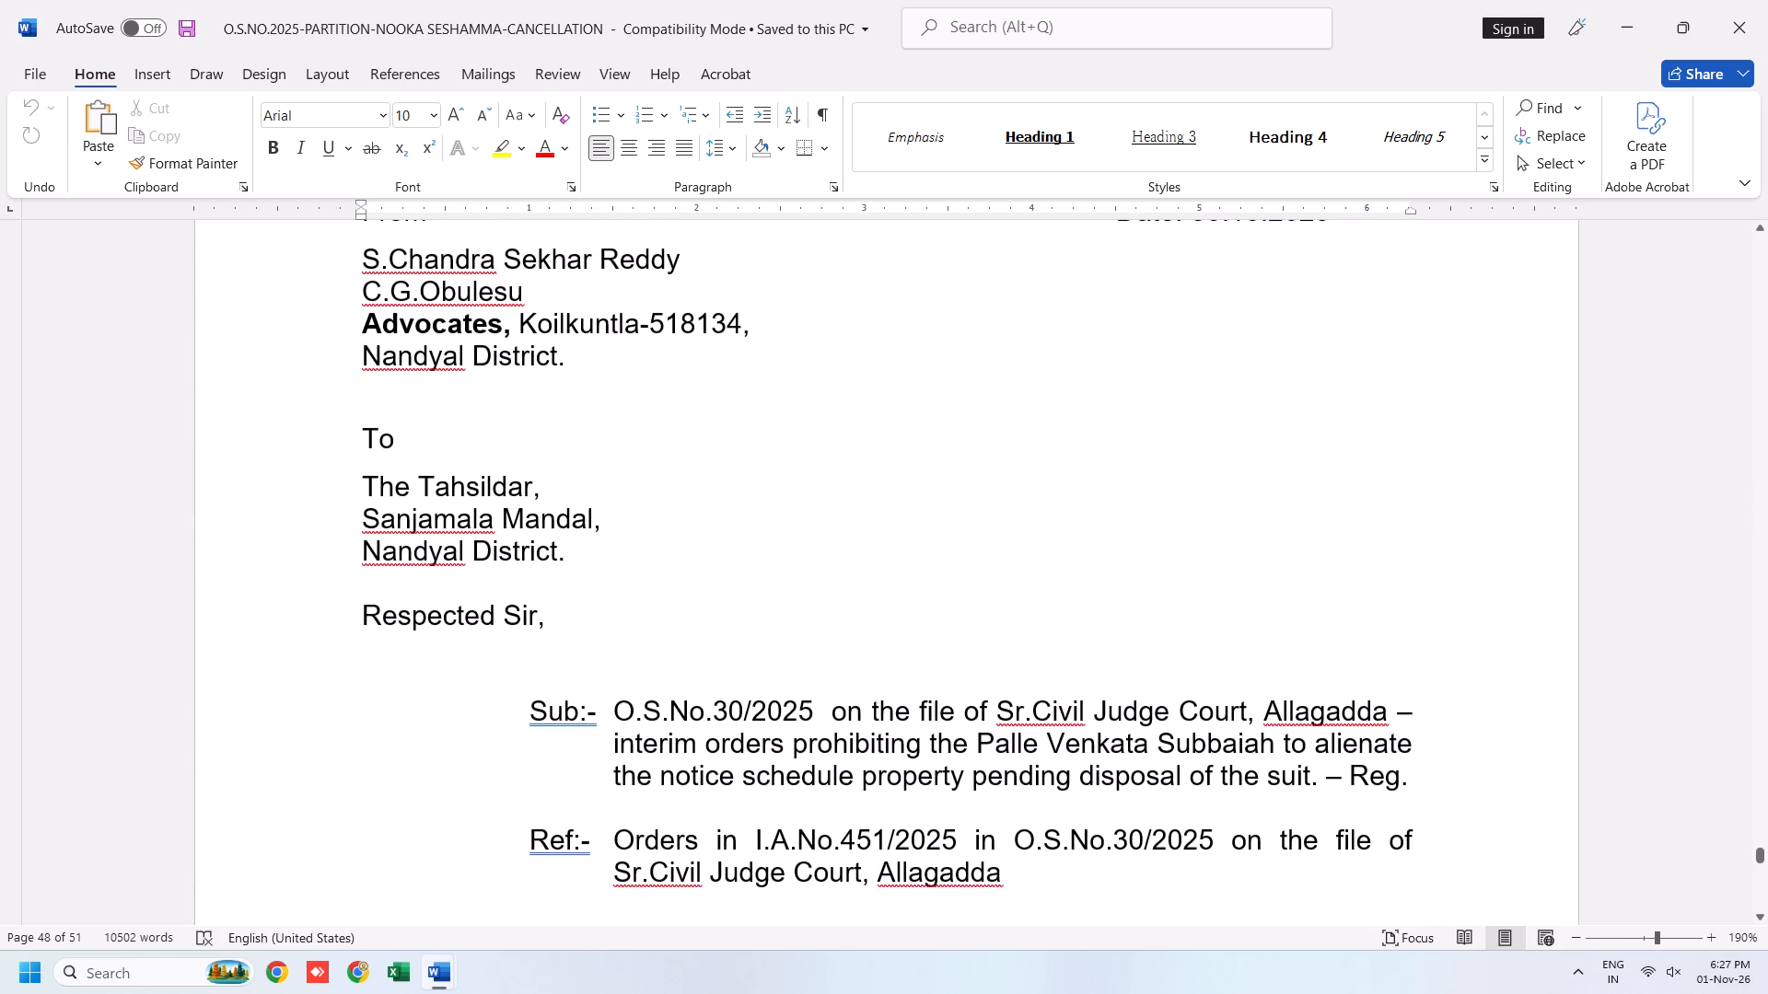
scroll(1114, 787, "up", 1)
scroll(1071, 718, "down", 3)
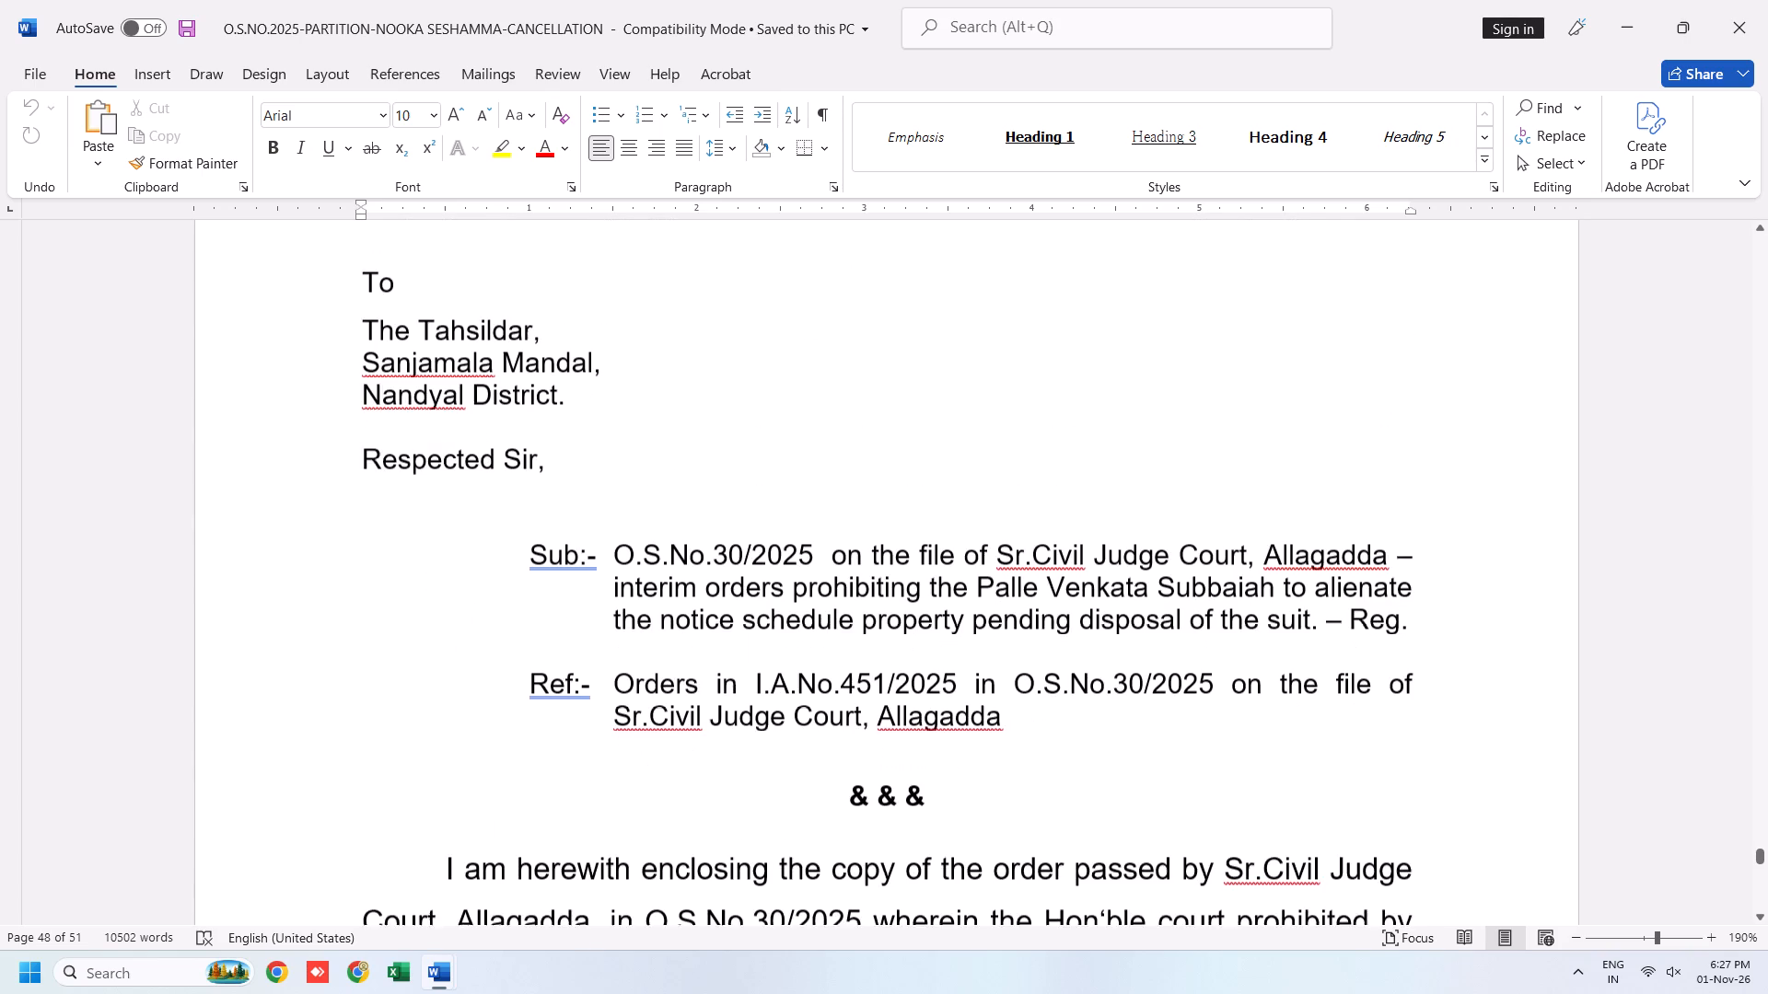
scroll(1057, 708, "down", 4)
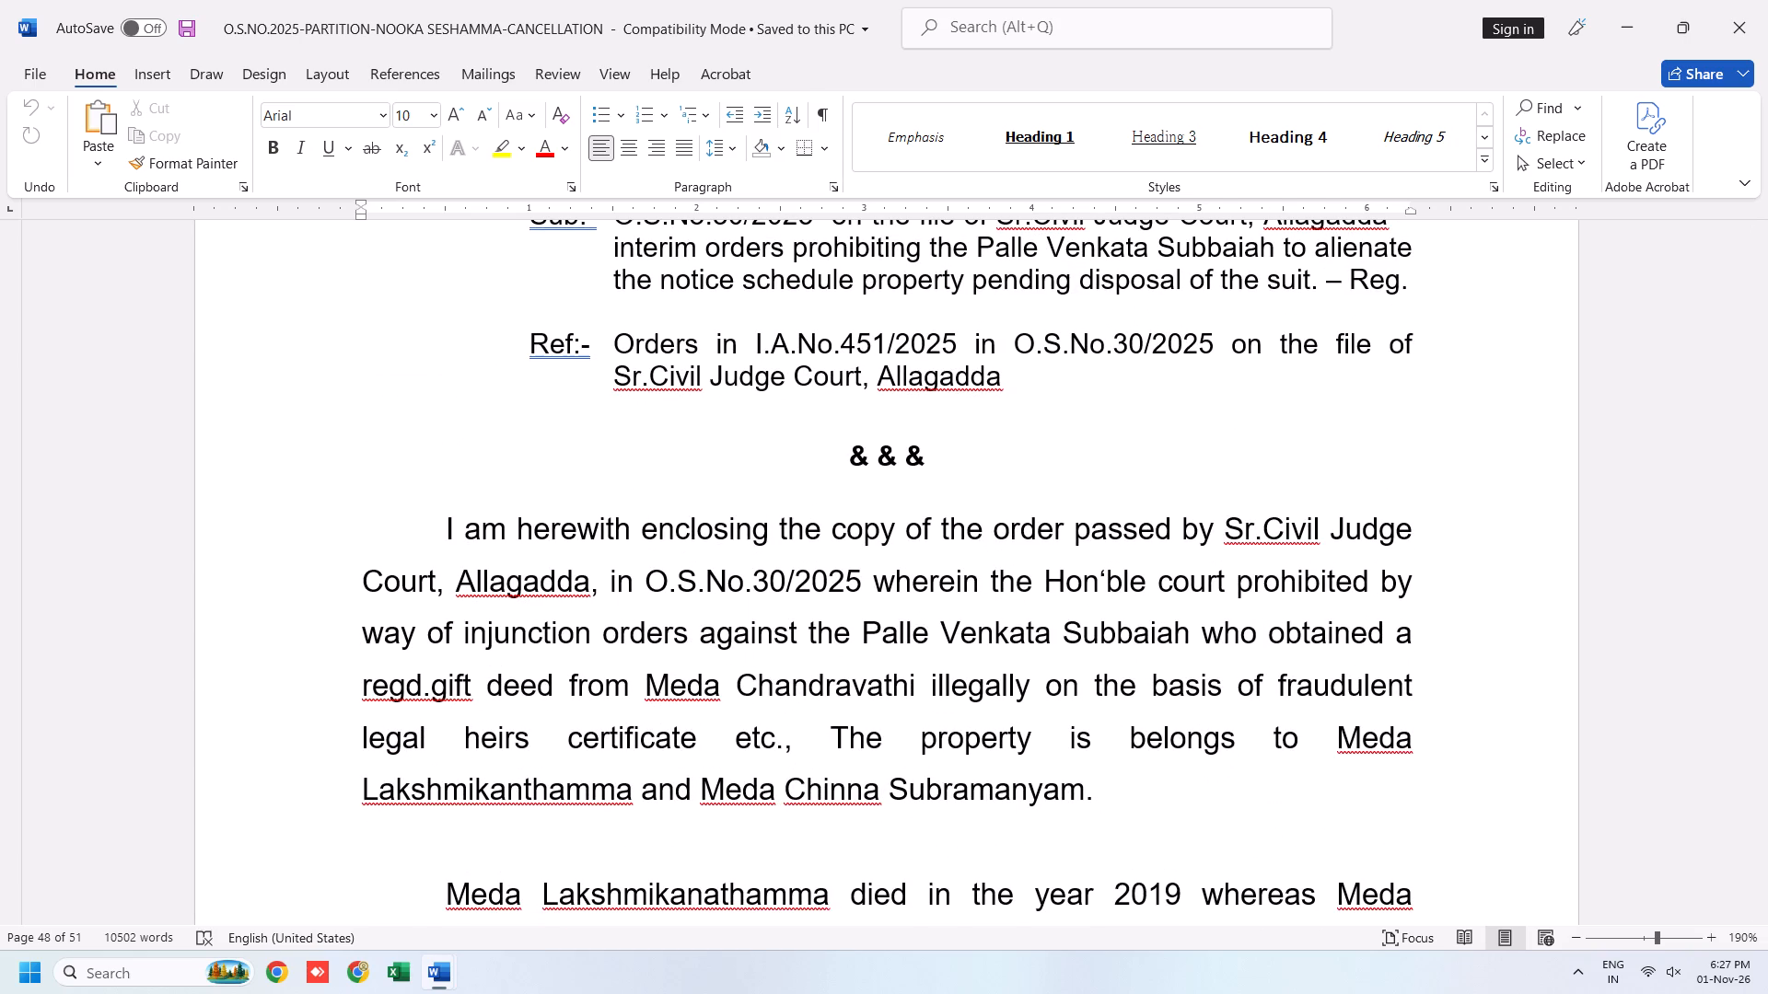
scroll(1124, 779, "down", 4)
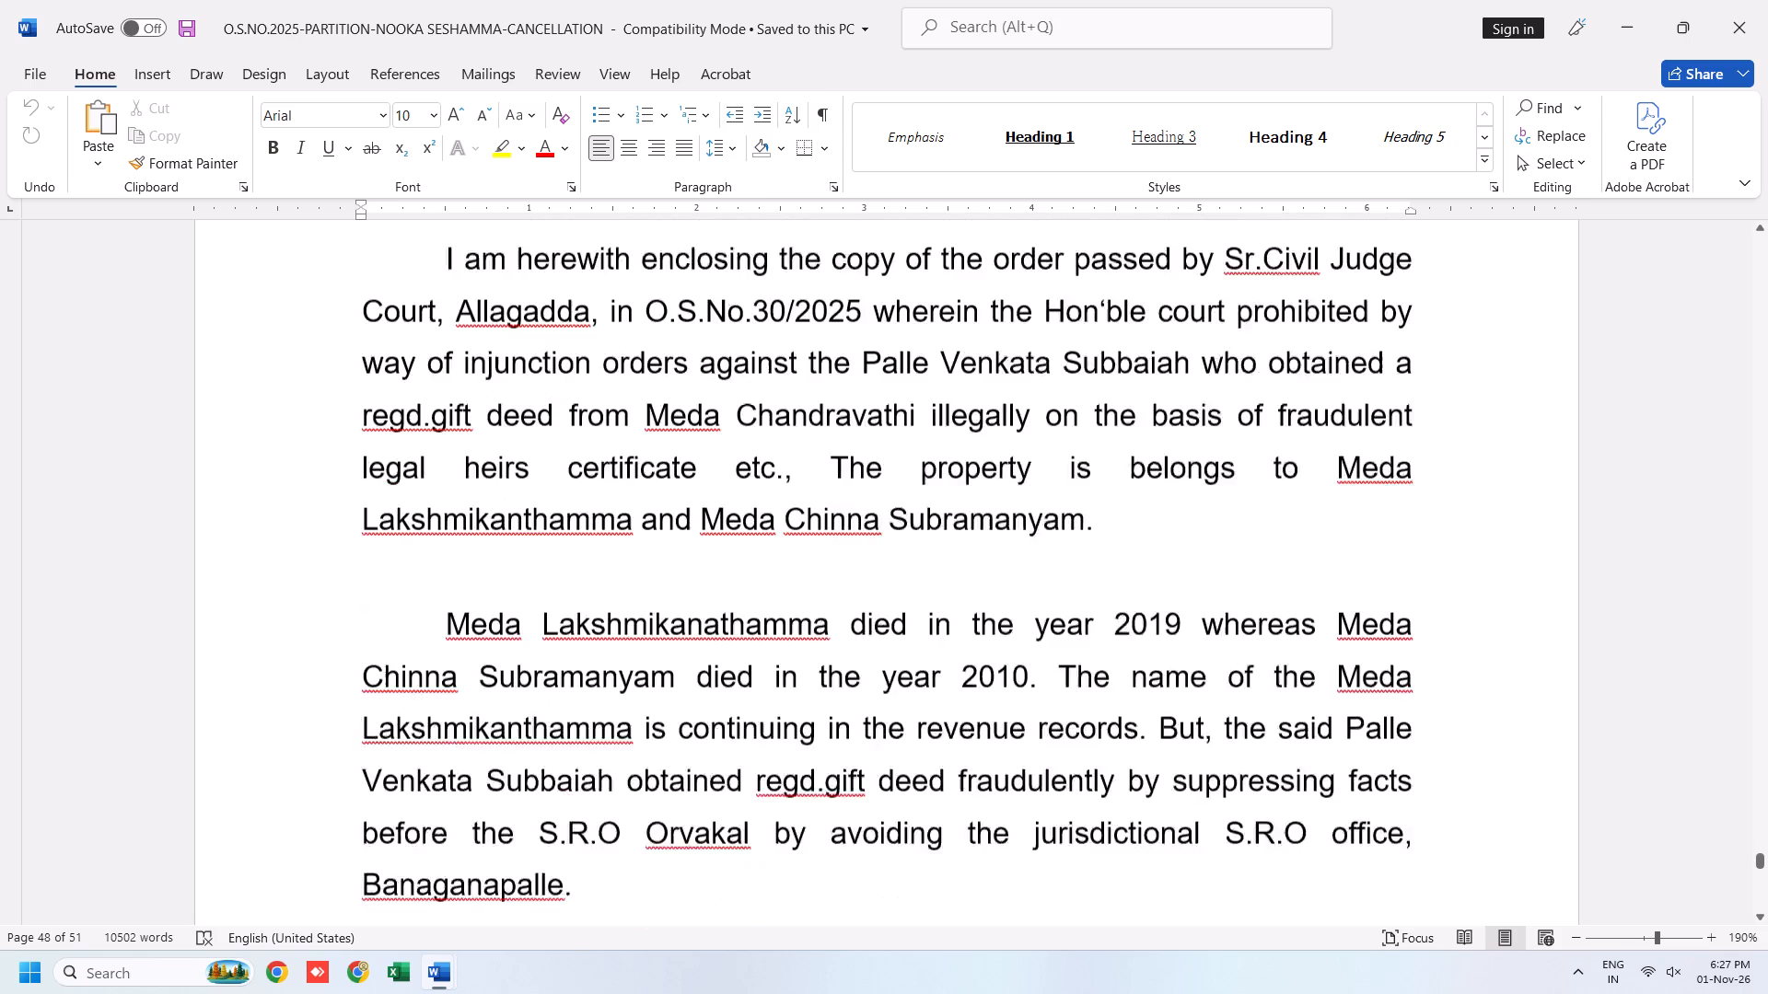
scroll(1047, 745, "down", 1)
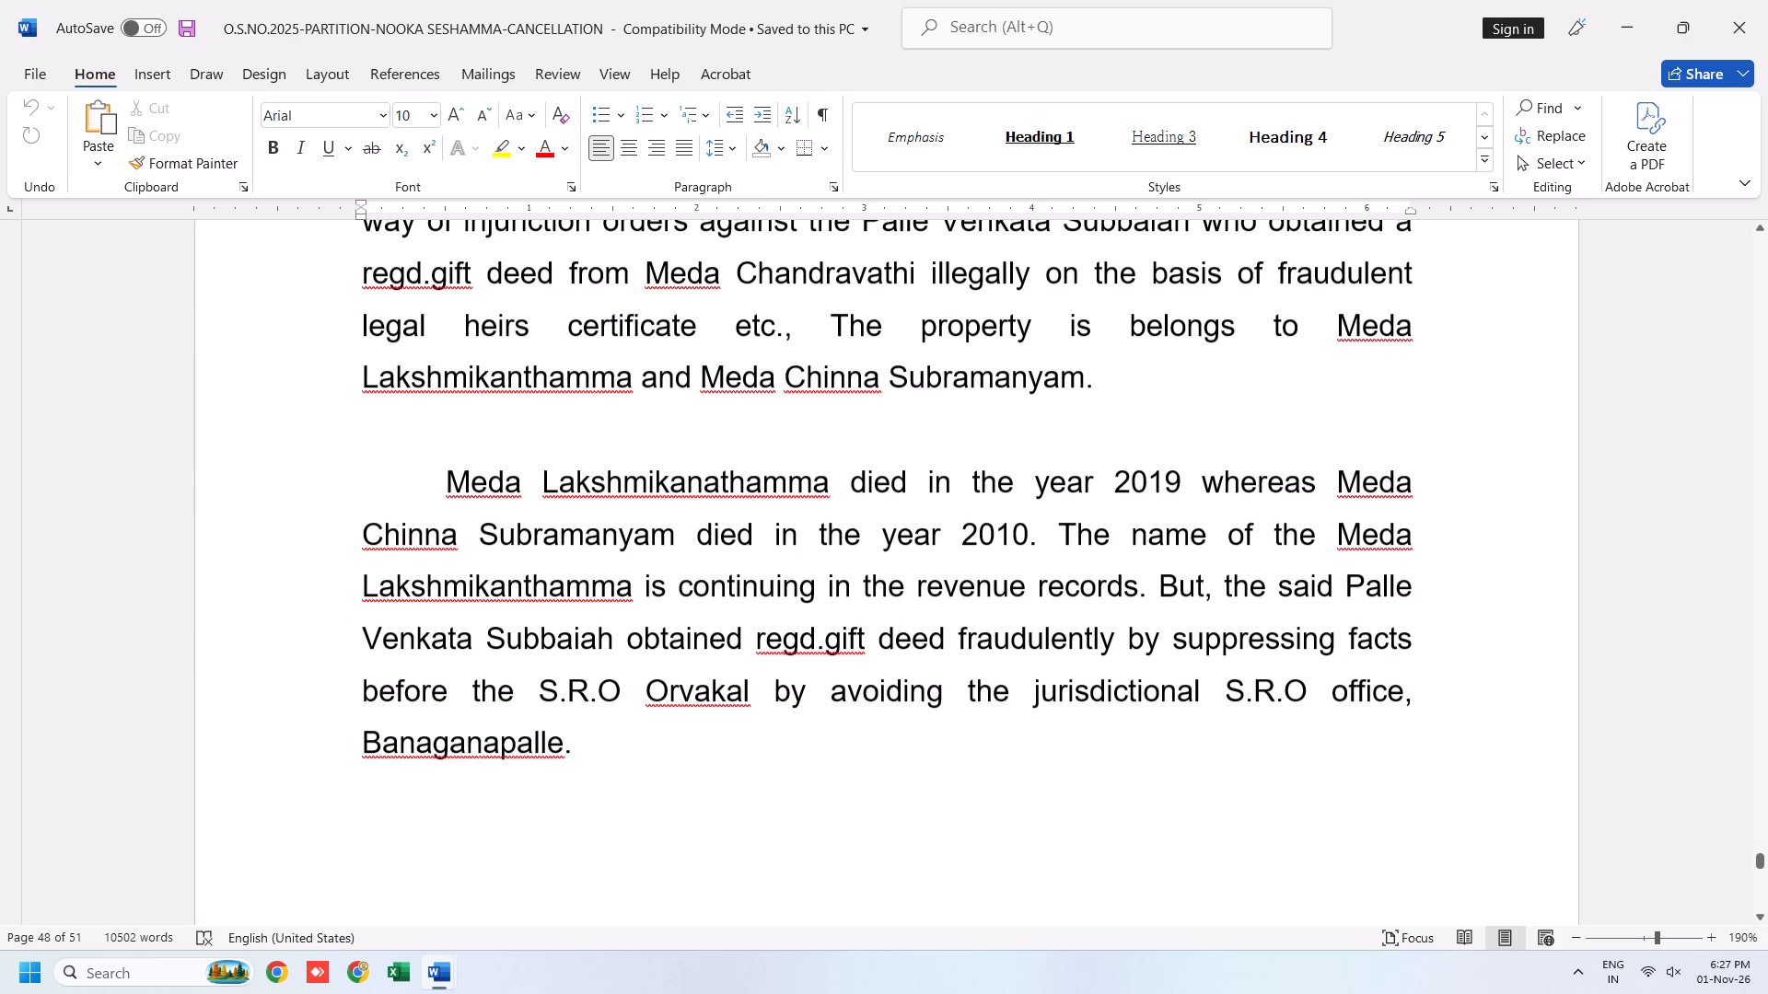
scroll(1031, 702, "down", 7)
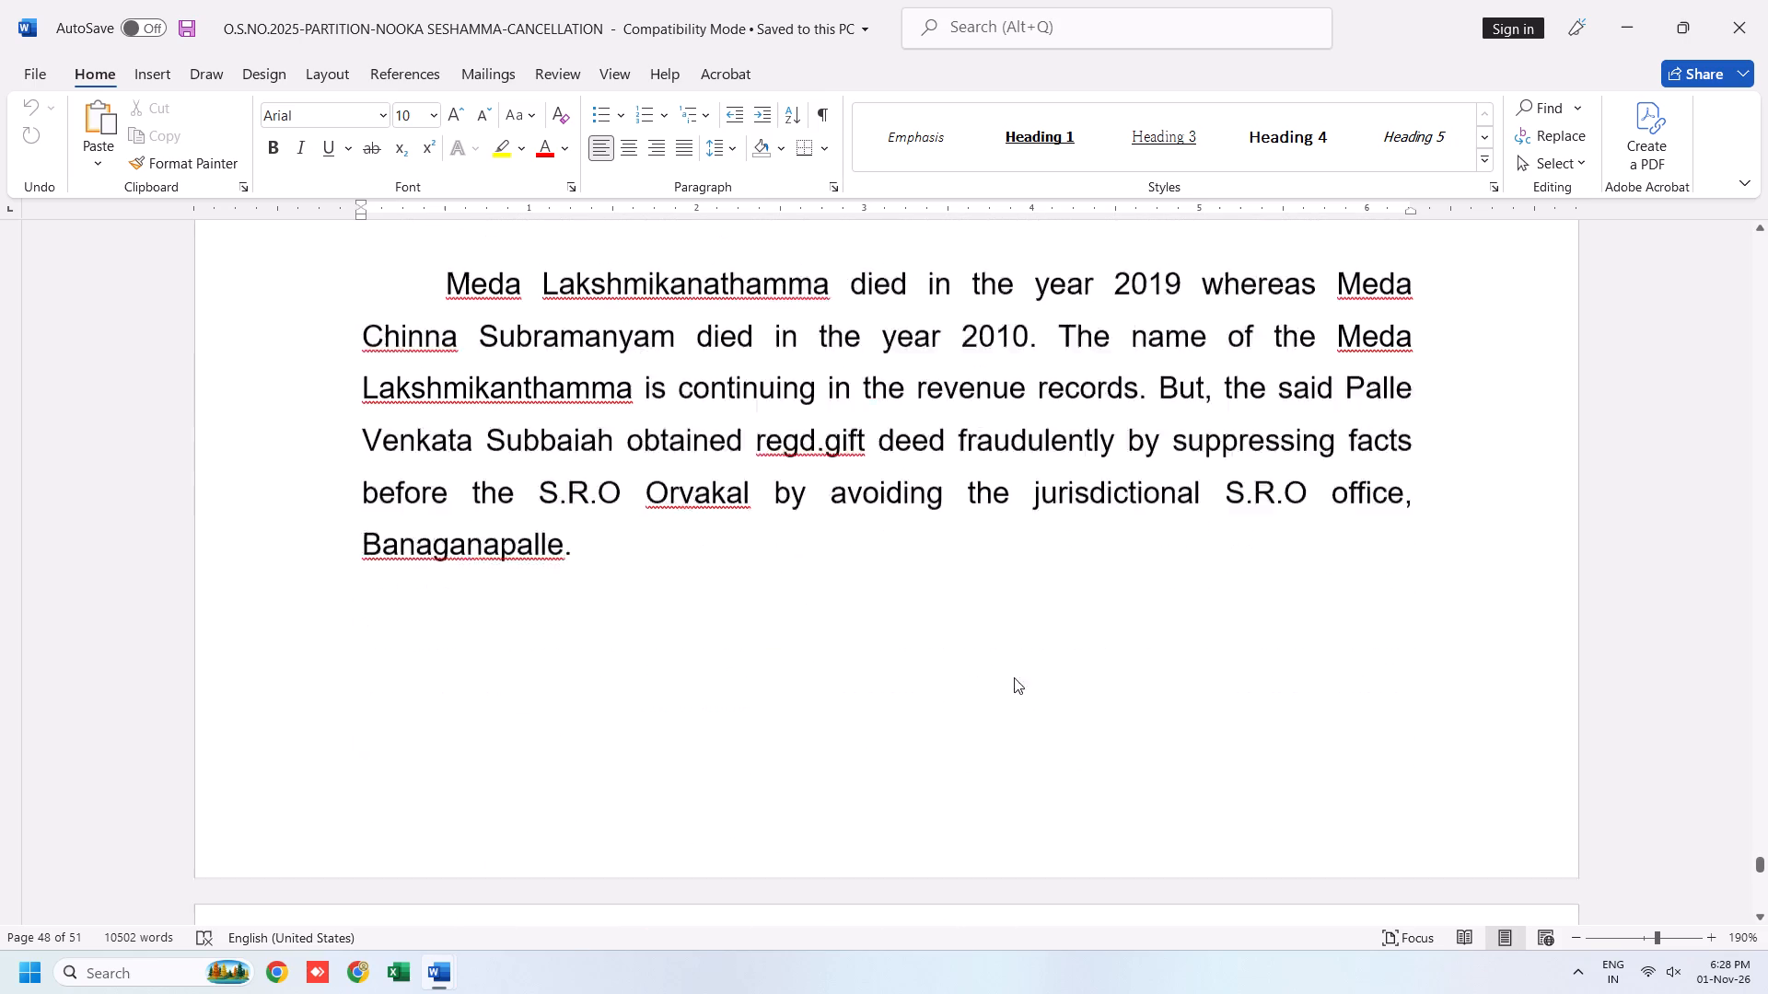
scroll(1014, 677, "down", 11)
scroll(965, 641, "up", 4)
Look backward from the Tahsildar notice through the petition and affidavit pages that precede it.
key("Page_Up")
key("Page_Up")
key("Page_Up")
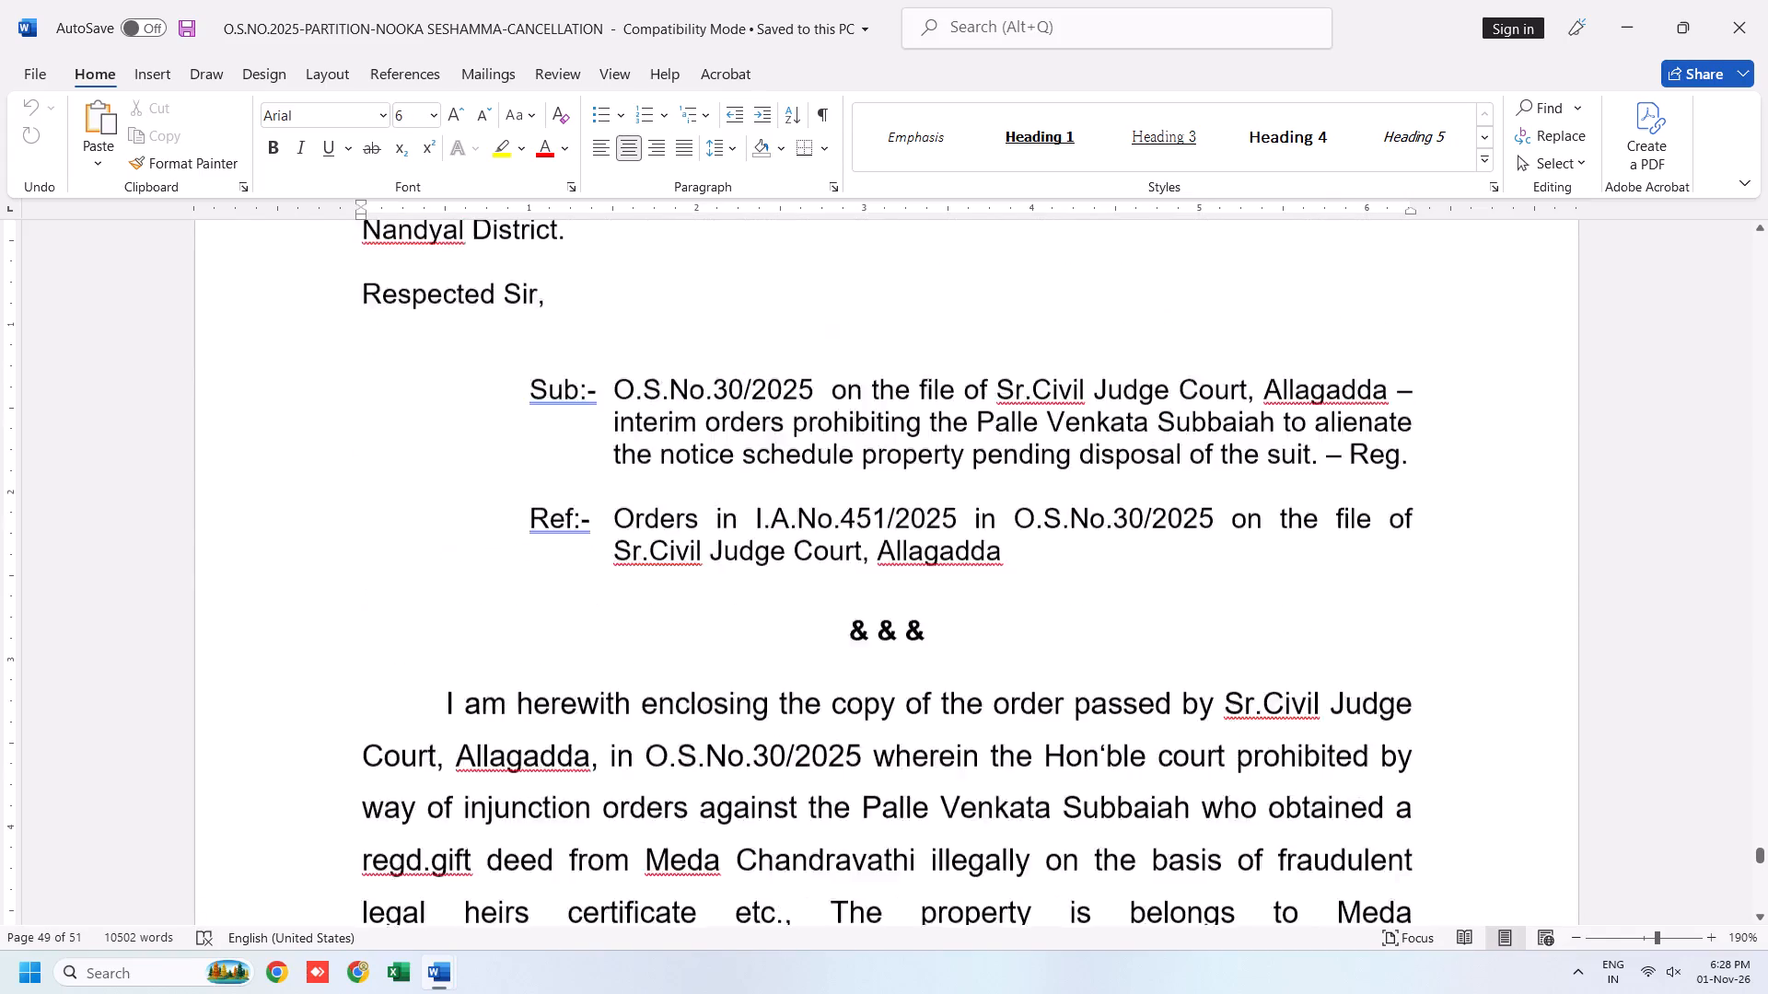
key("Page_Up")
key("Page_Up")
key("Page_Up")
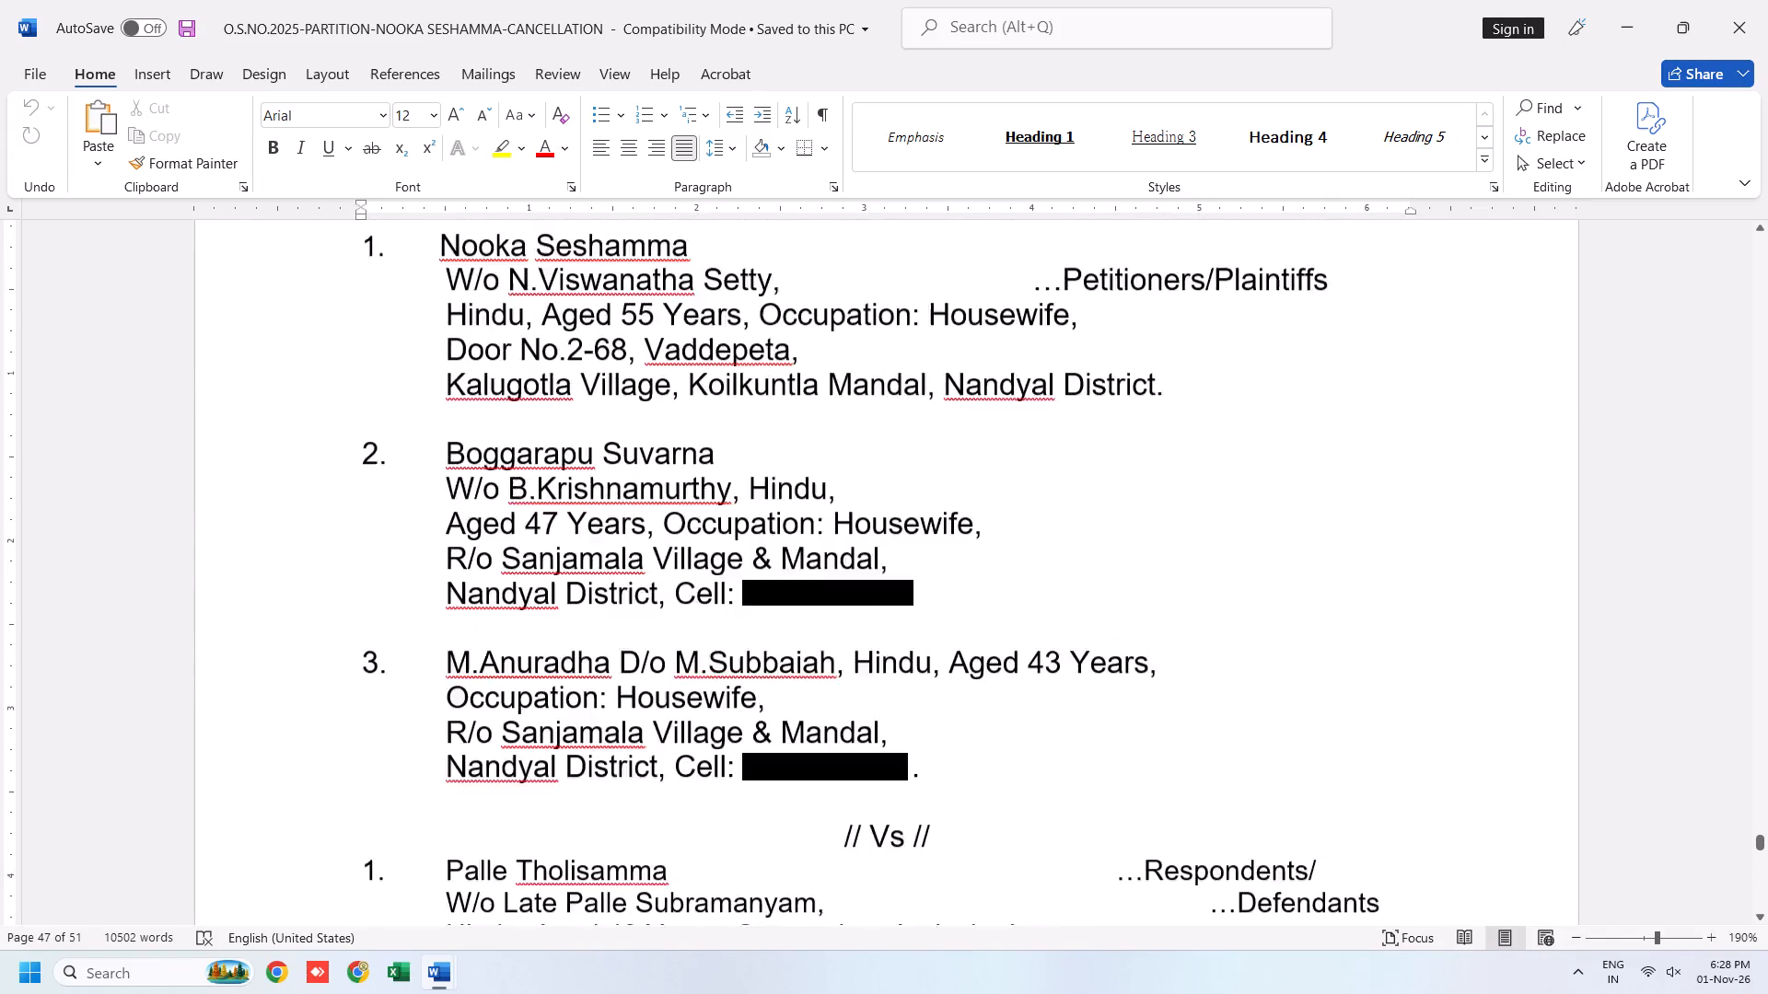
key("Page_Up")
key("Page_Up")
key("Page_Up")
Paste the copied Tahsildars notice above the From line of the 30.10.2025 notice to the Sanjamala Tahsildar, adding three line breaks after it.
key("Page_Down")
key("Page_Down")
key("Page_Down")
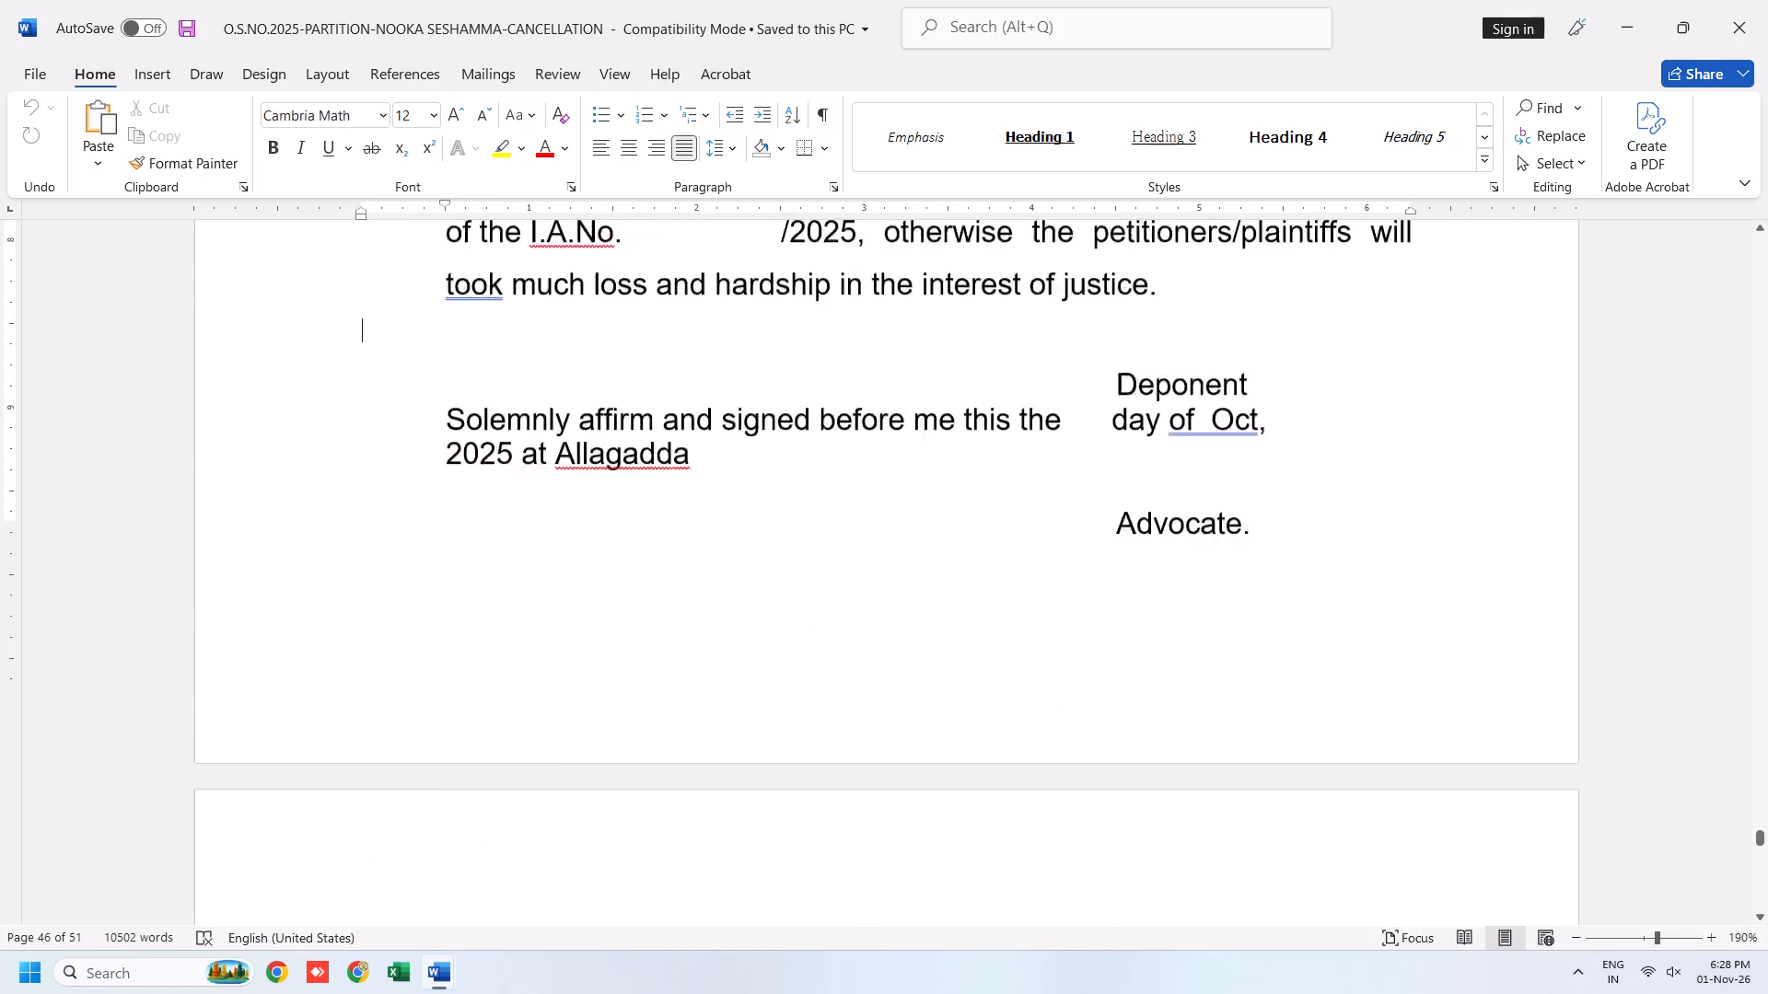
key("Page_Down")
key("Page_Down")
key("Page_Down")
key("Page_Down")
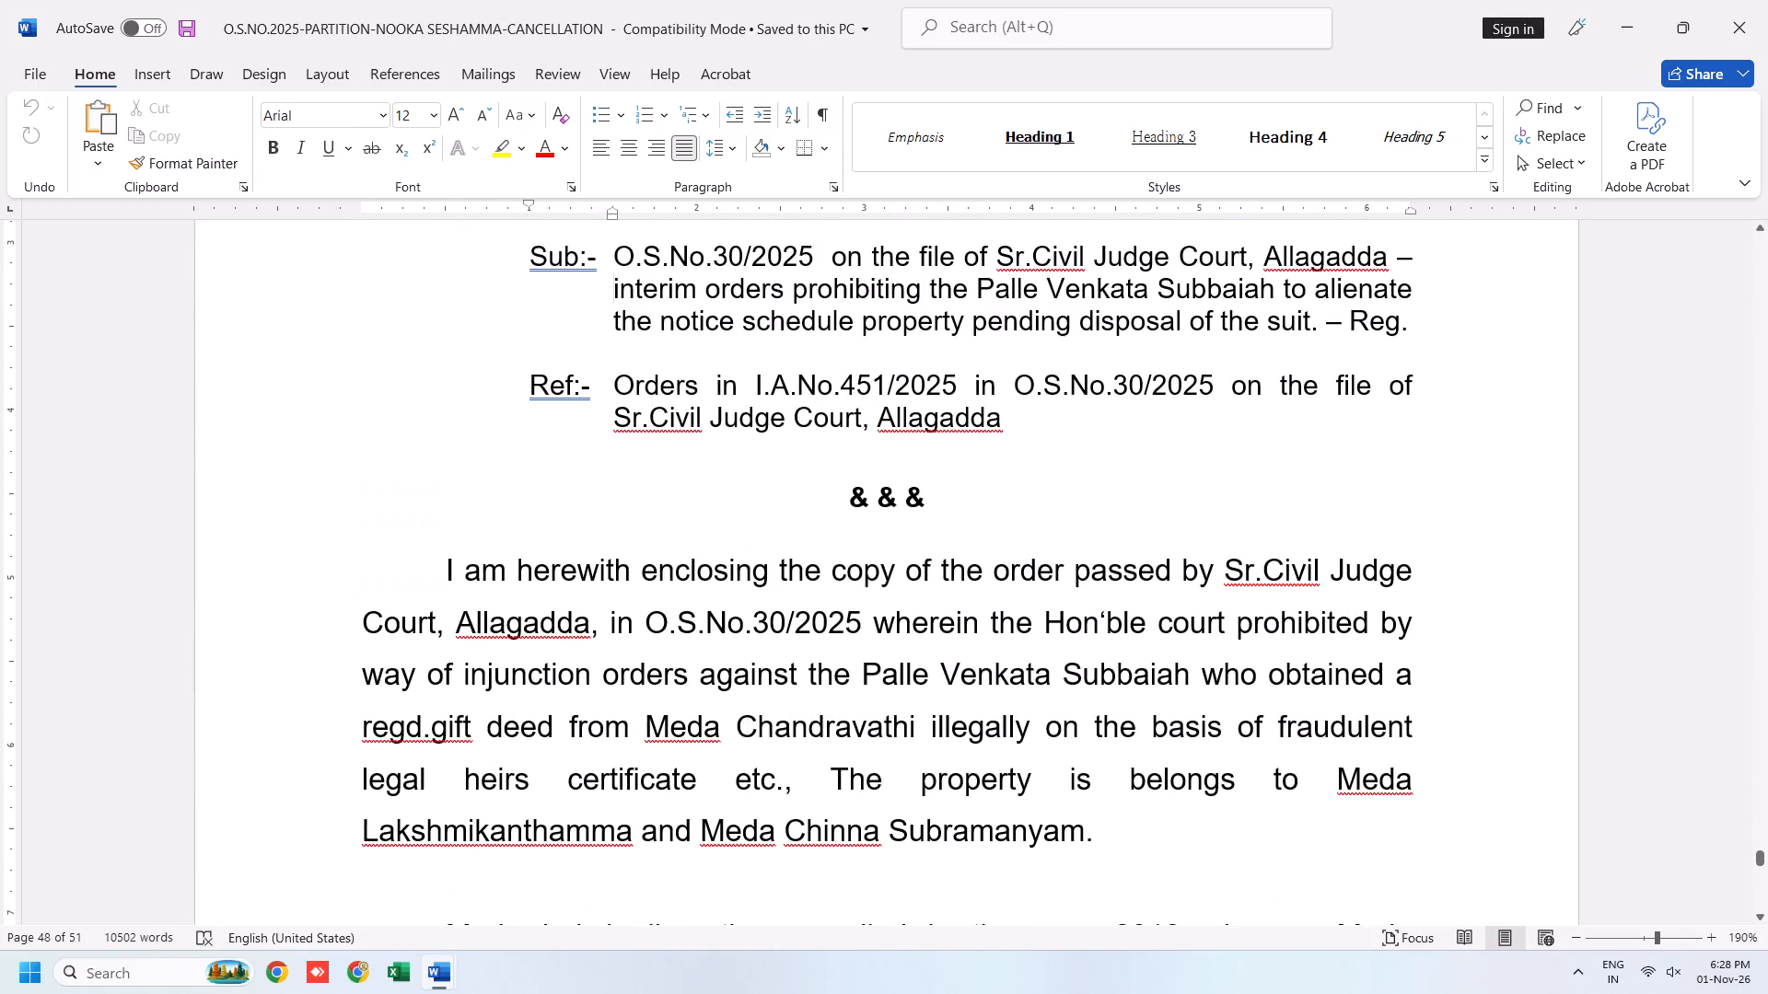
scroll(891, 538, "up", 8)
left_click(355, 408)
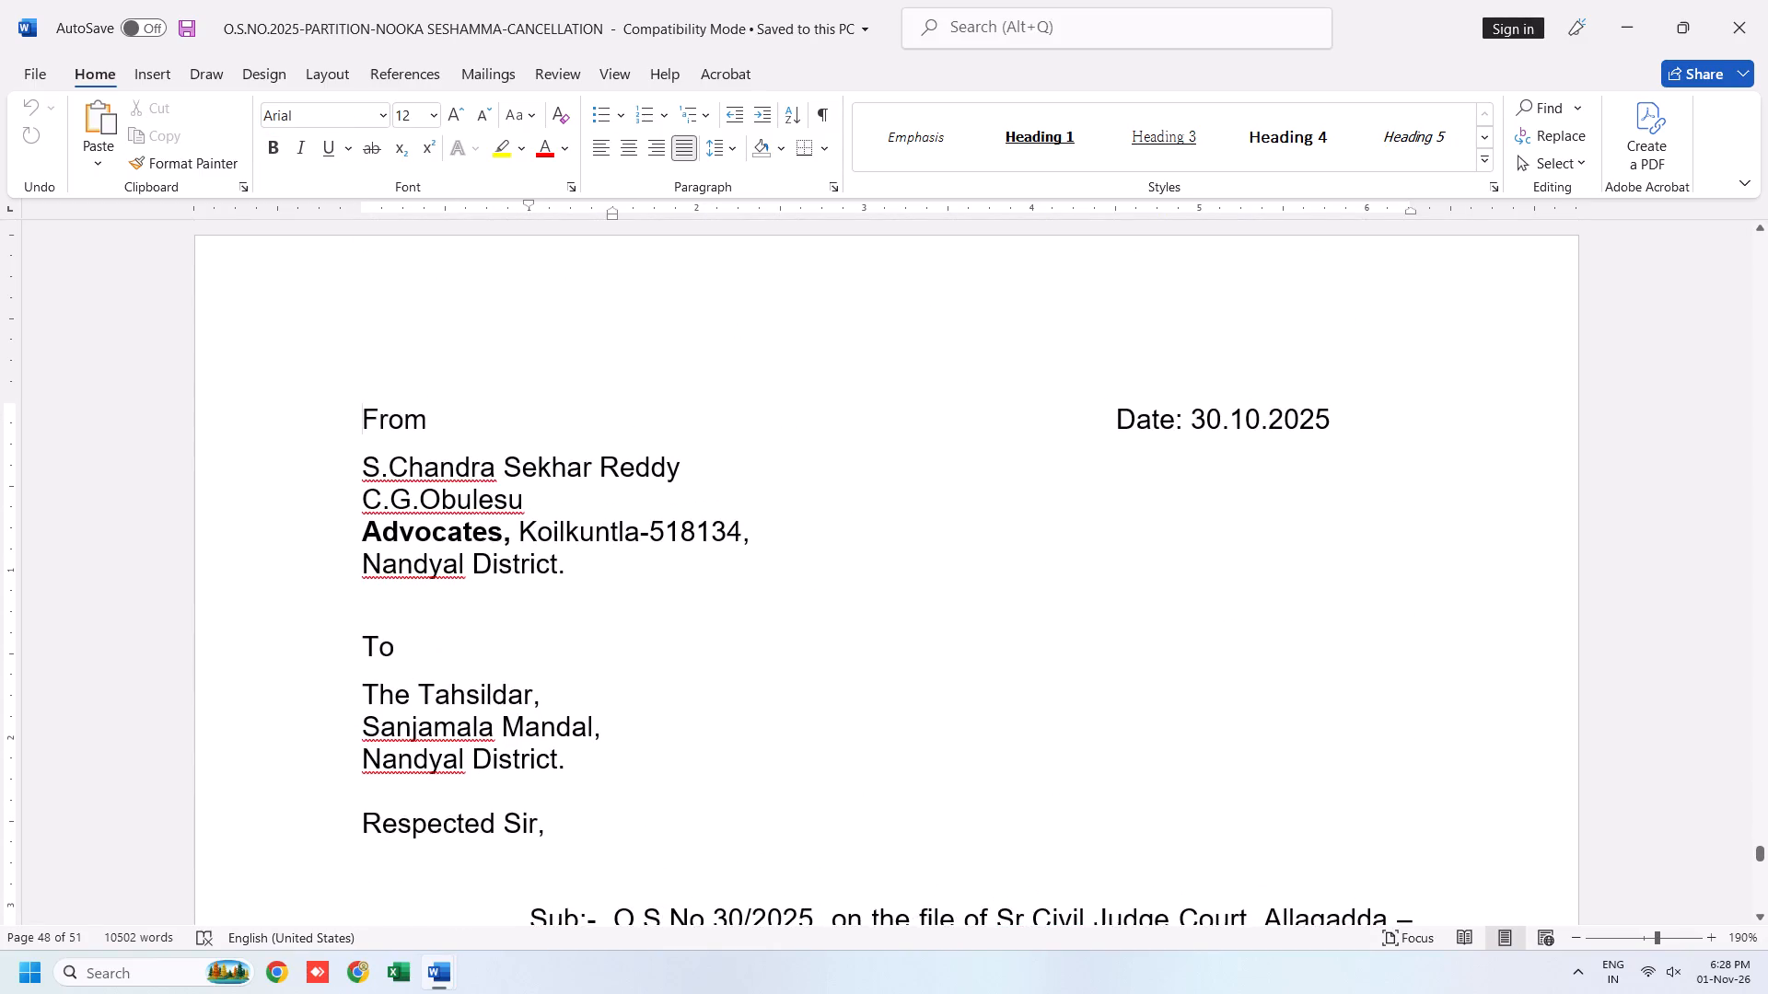
key("ctrl+v")
key("Return")
key("Return")
key("Return")
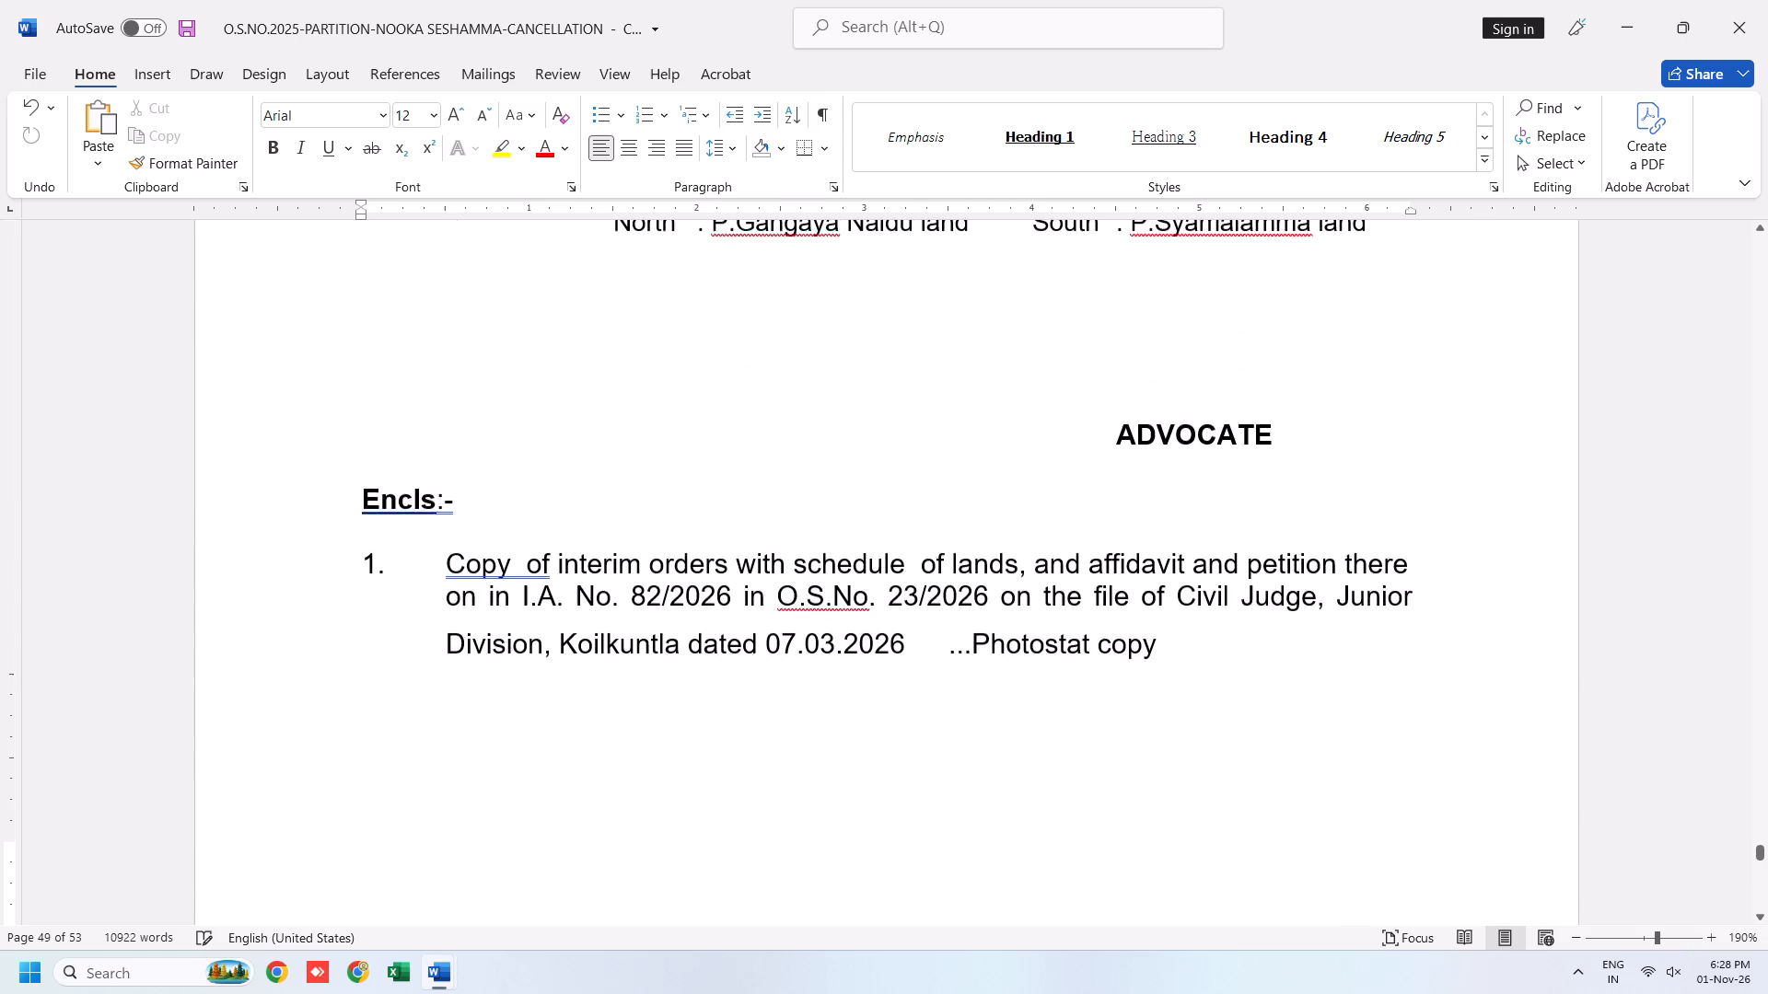
Change the date at the top of the pasted notice to 02-11-2026.
scroll(833, 533, "up", 20)
scroll(833, 533, "up", 13)
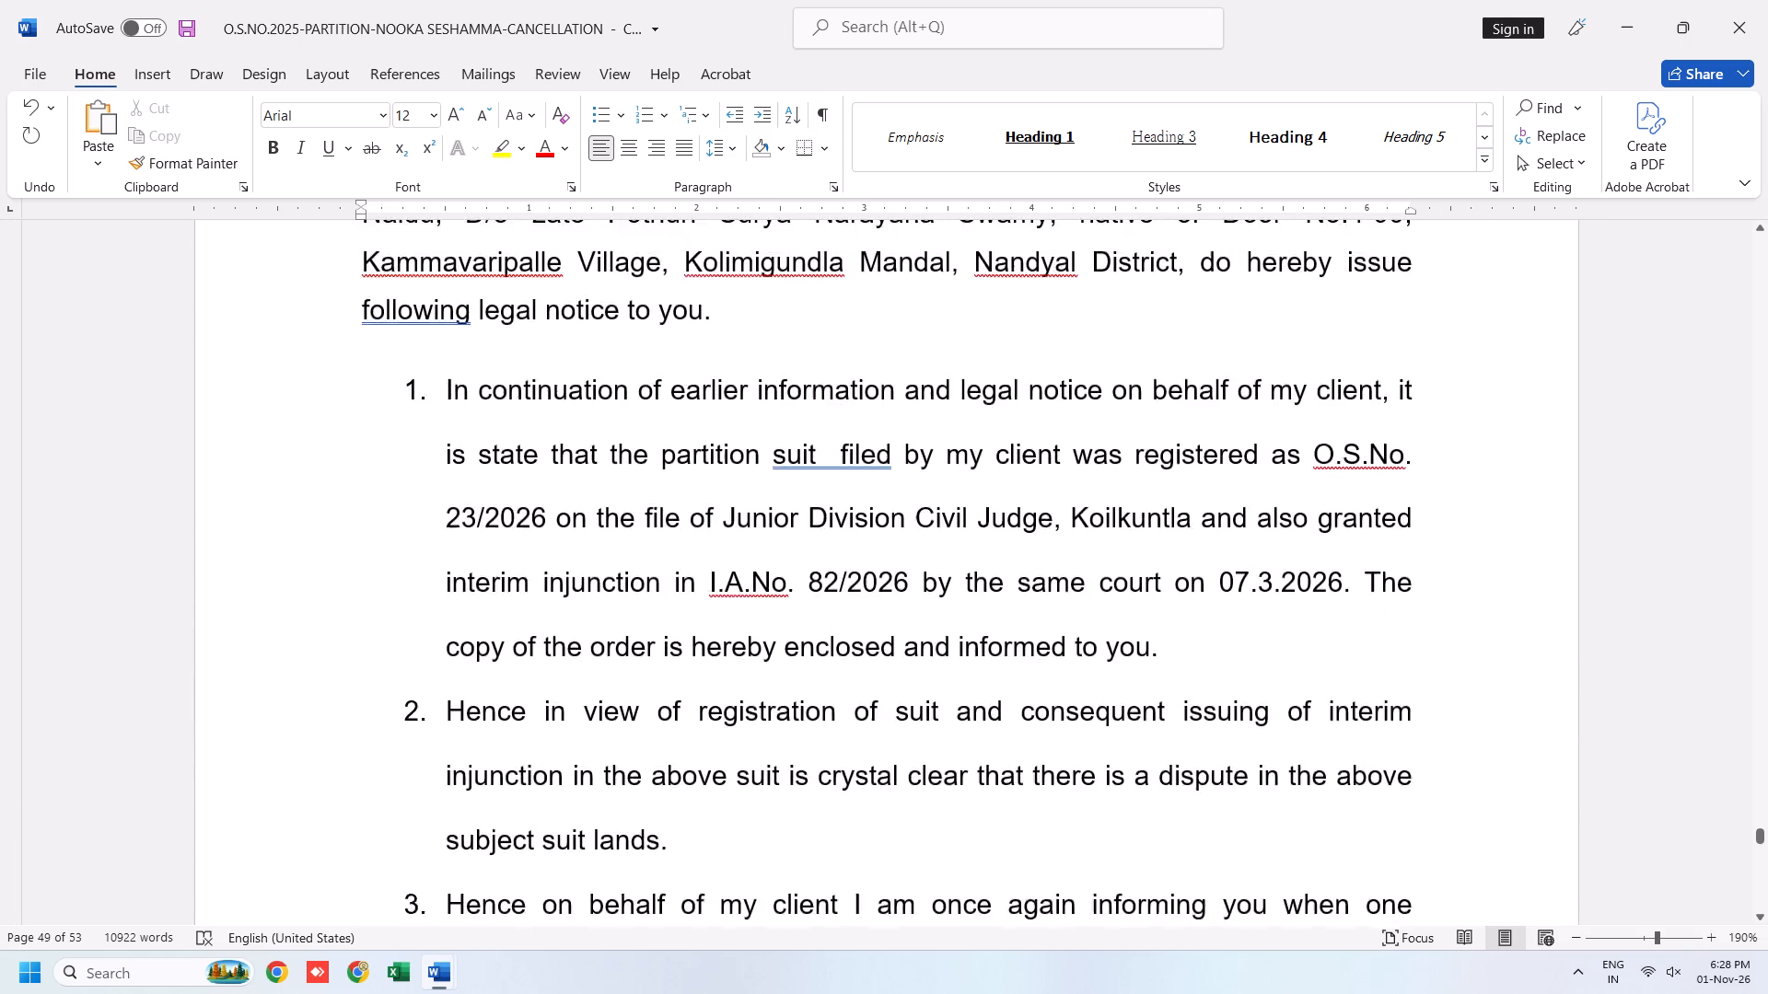
scroll(825, 519, "up", 8)
scroll(713, 562, "up", 5)
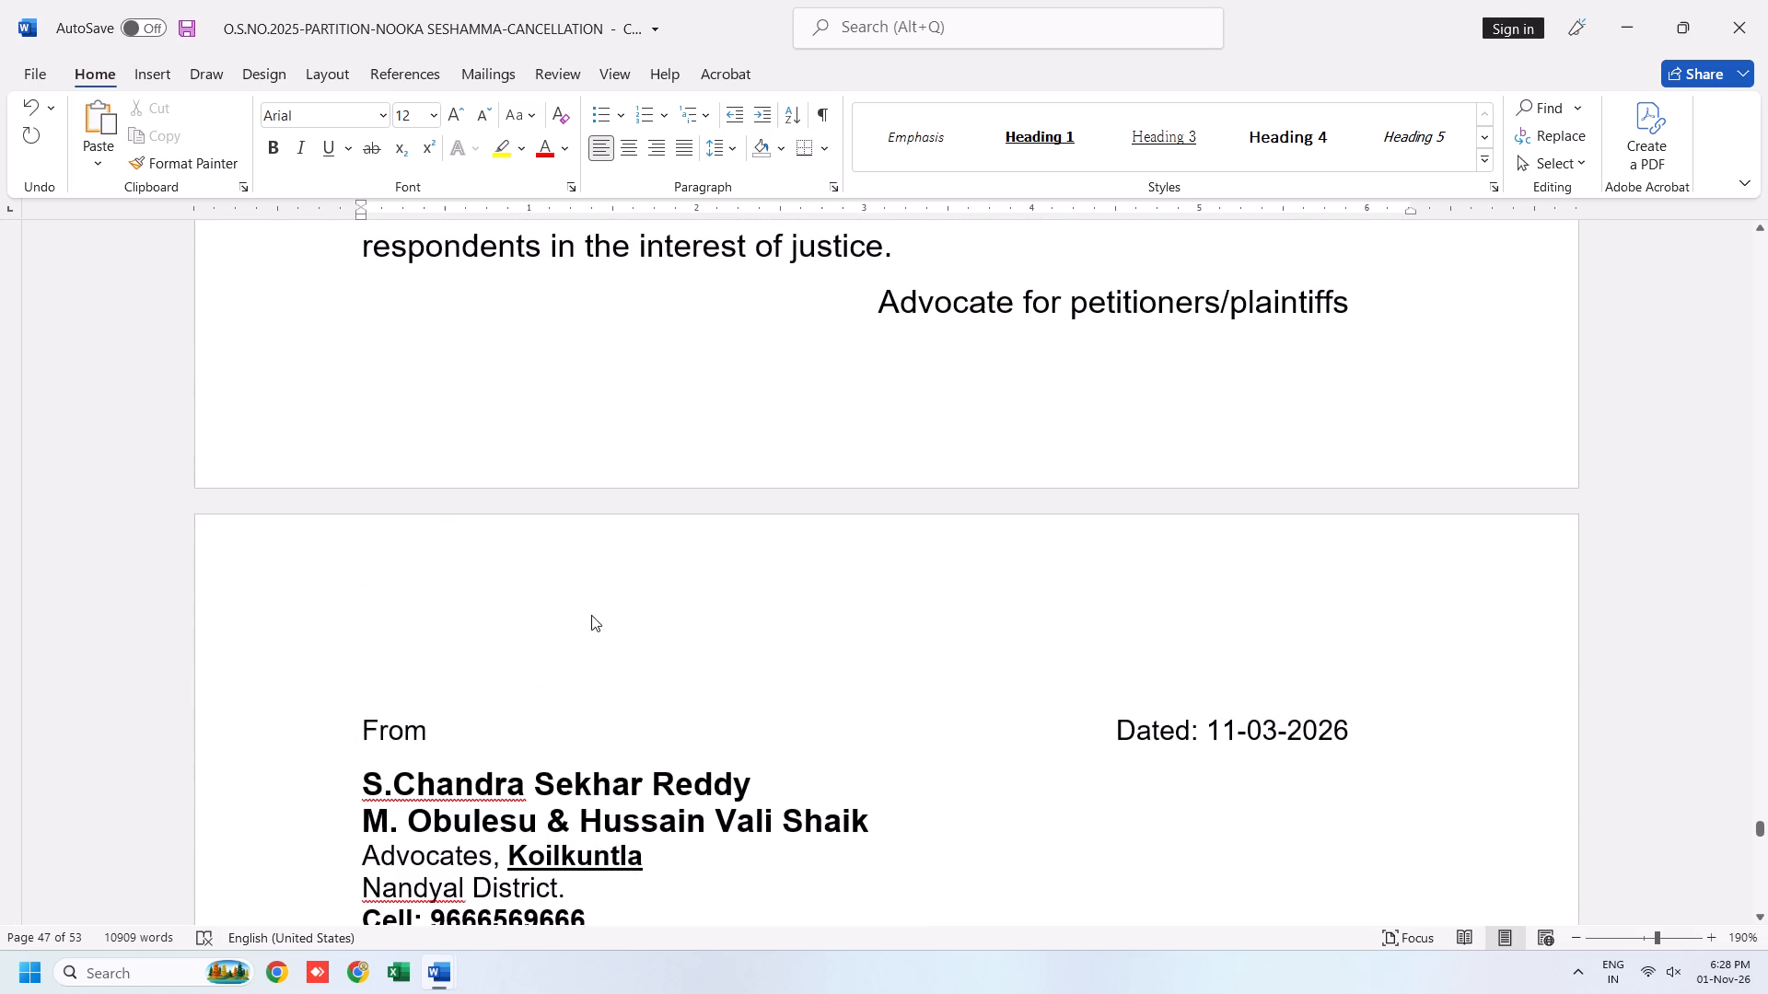
left_click(591, 615)
left_click(595, 686)
left_click(1212, 733)
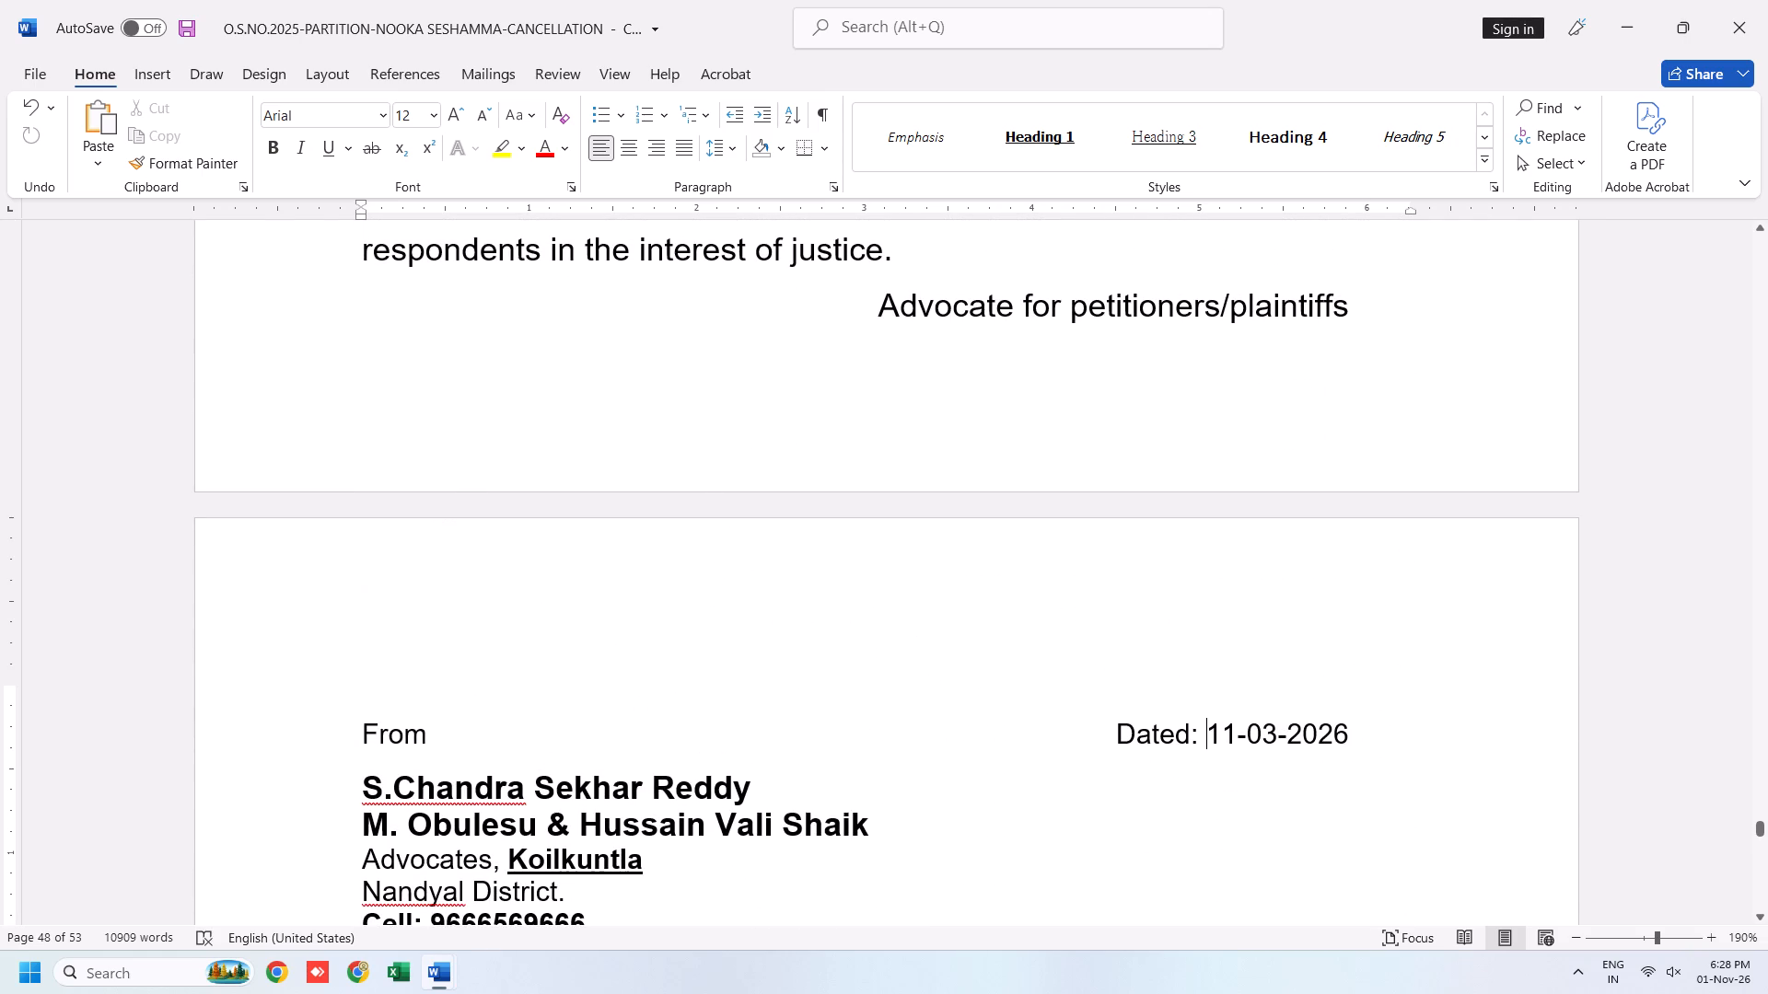
scroll(1210, 731, "up", 3)
scroll(1210, 726, "down", 5)
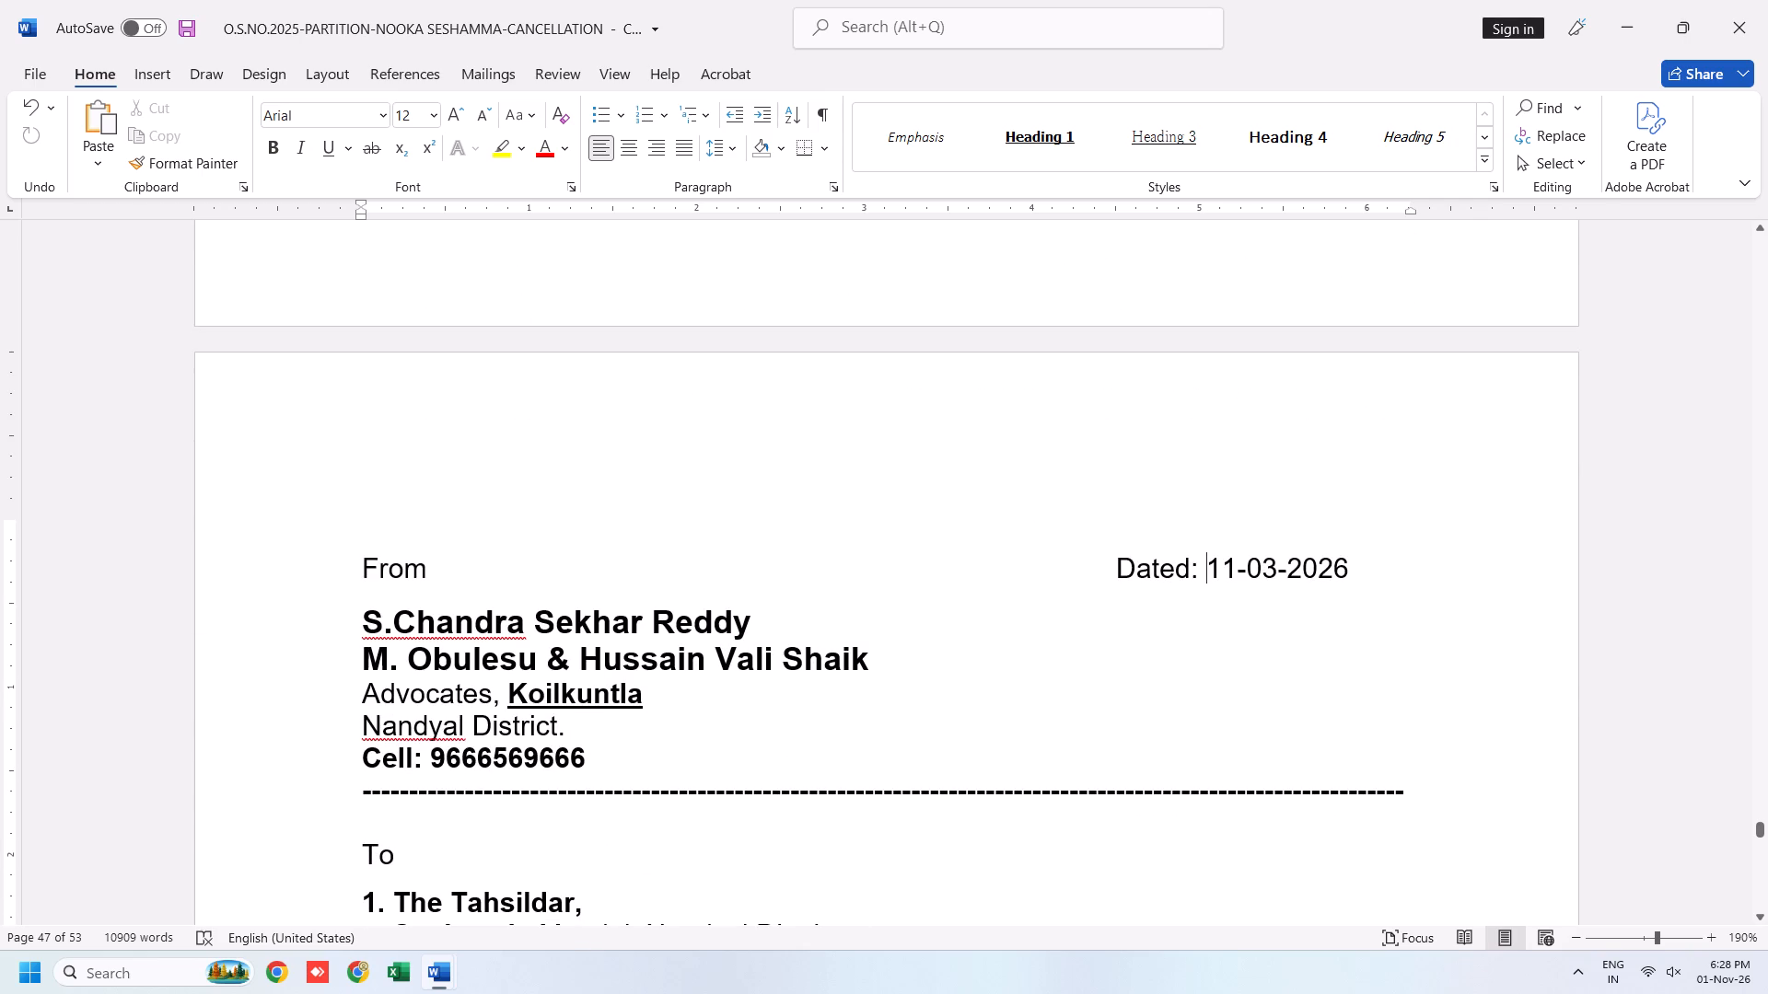
key("2")
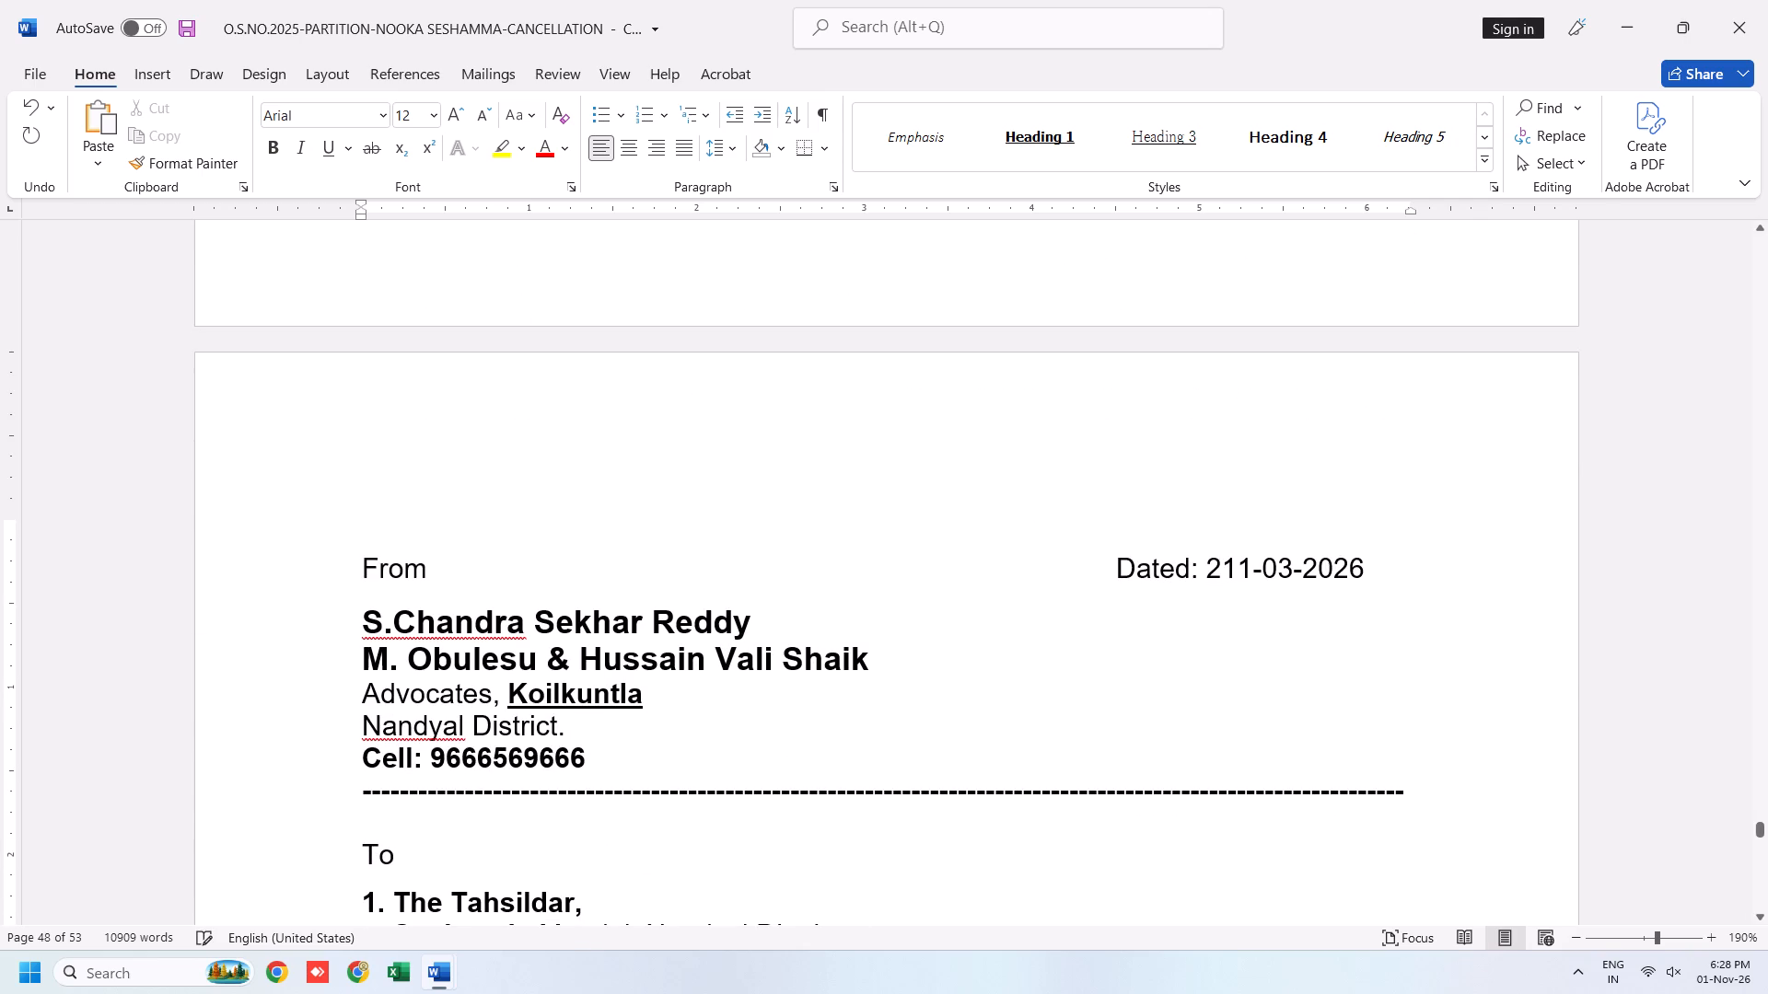
key("BackSpace")
type("02")
key("Delete")
key("Delete")
key("Right")
key("Right")
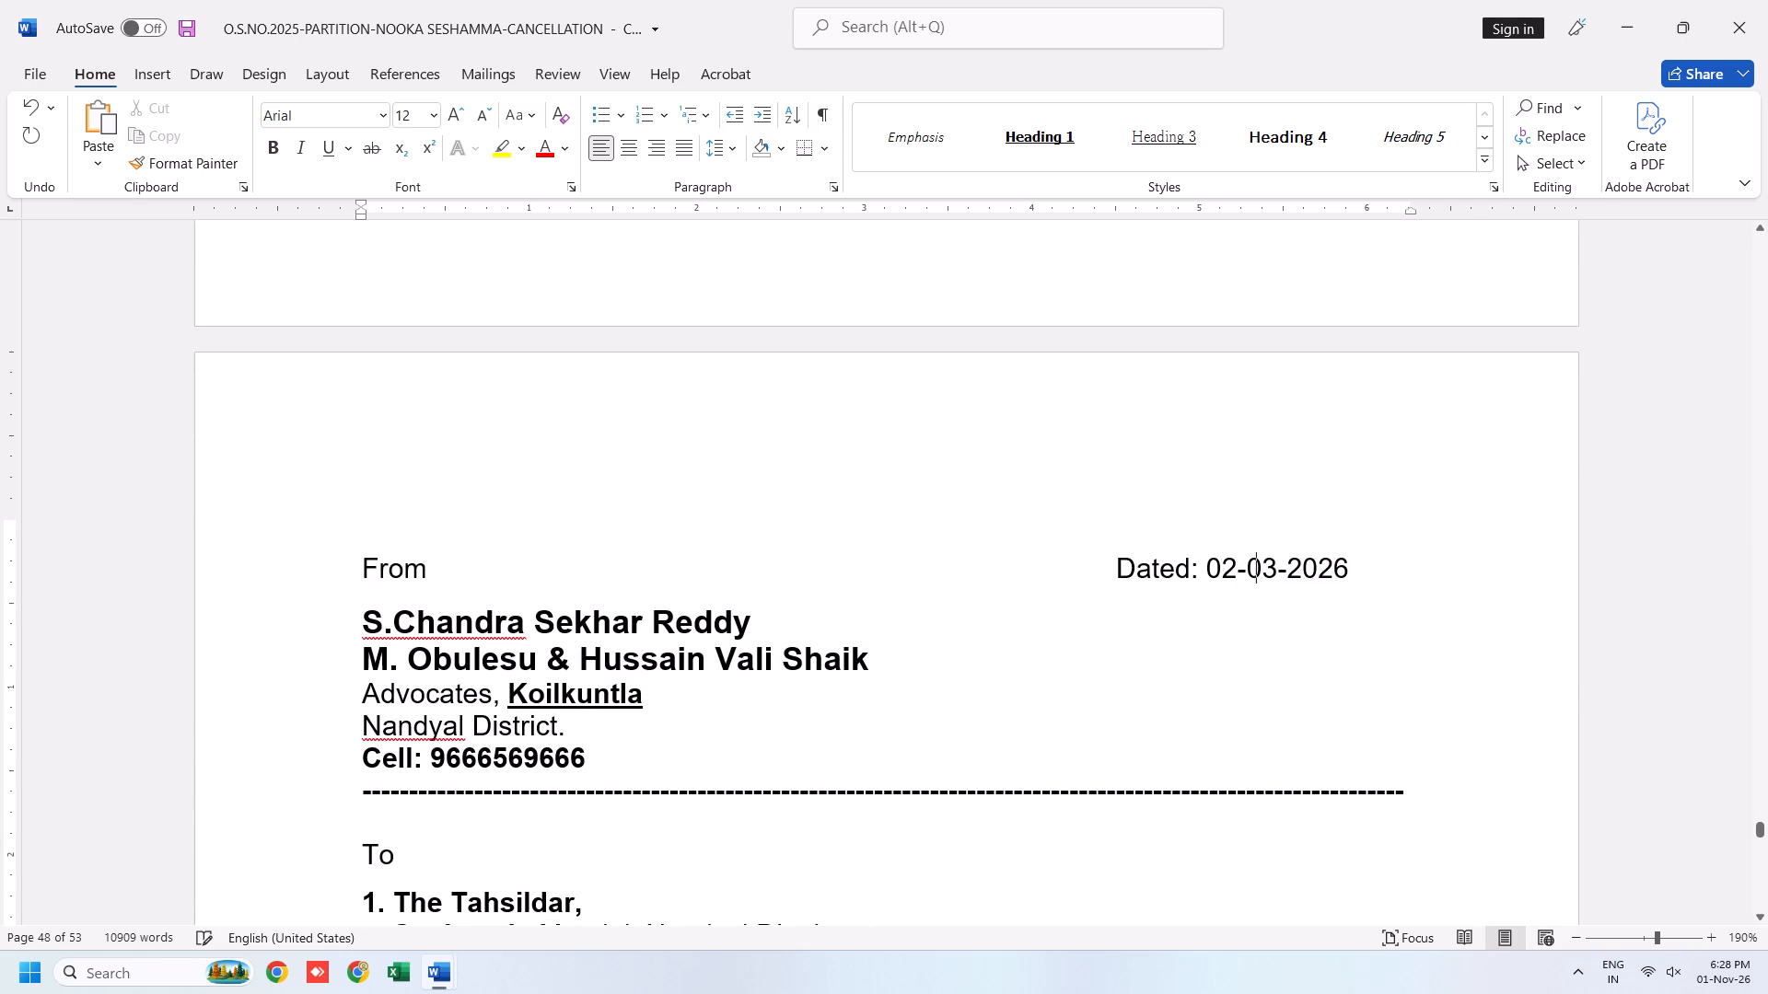
key("Left")
type("11")
key("Delete")
key("Delete")
Put the first addressee's "Nandyal District." on its own line indented four spaces, and remove one blank line before addressee 2.
left_click(572, 721)
scroll(600, 747, "down", 2)
left_click(599, 729)
scroll(584, 701, "down", 2)
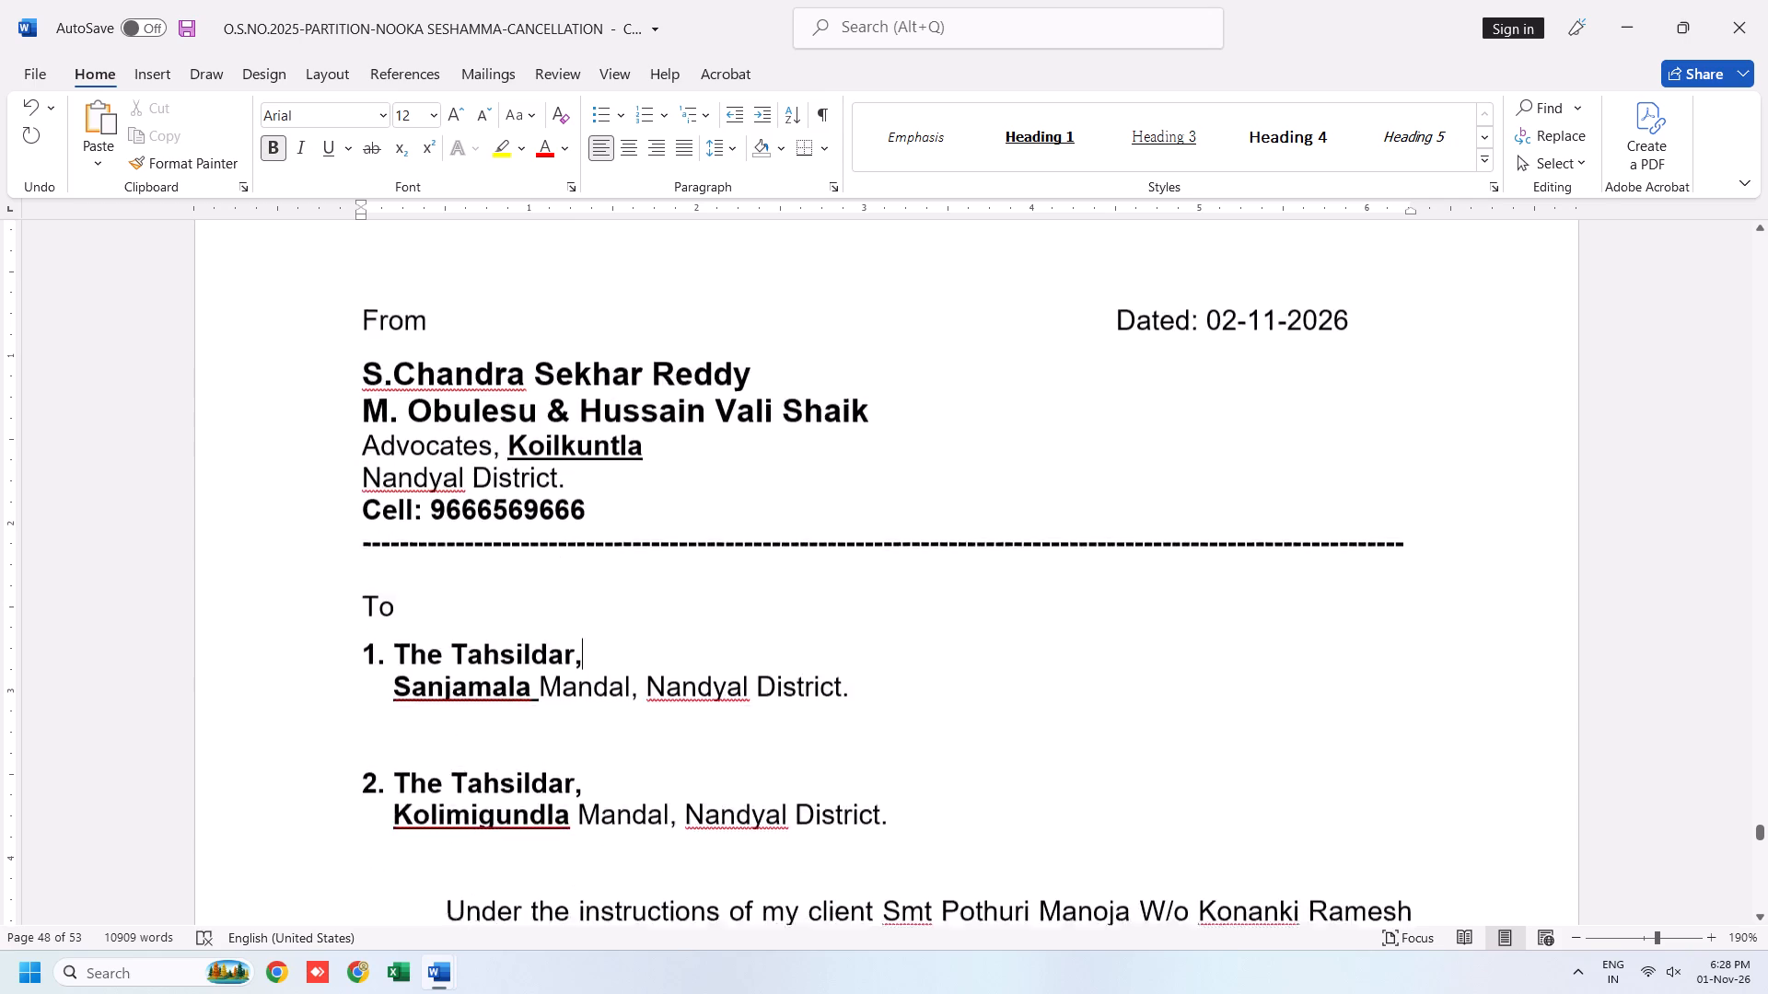
left_click(459, 582)
left_click(542, 593)
left_click(450, 586)
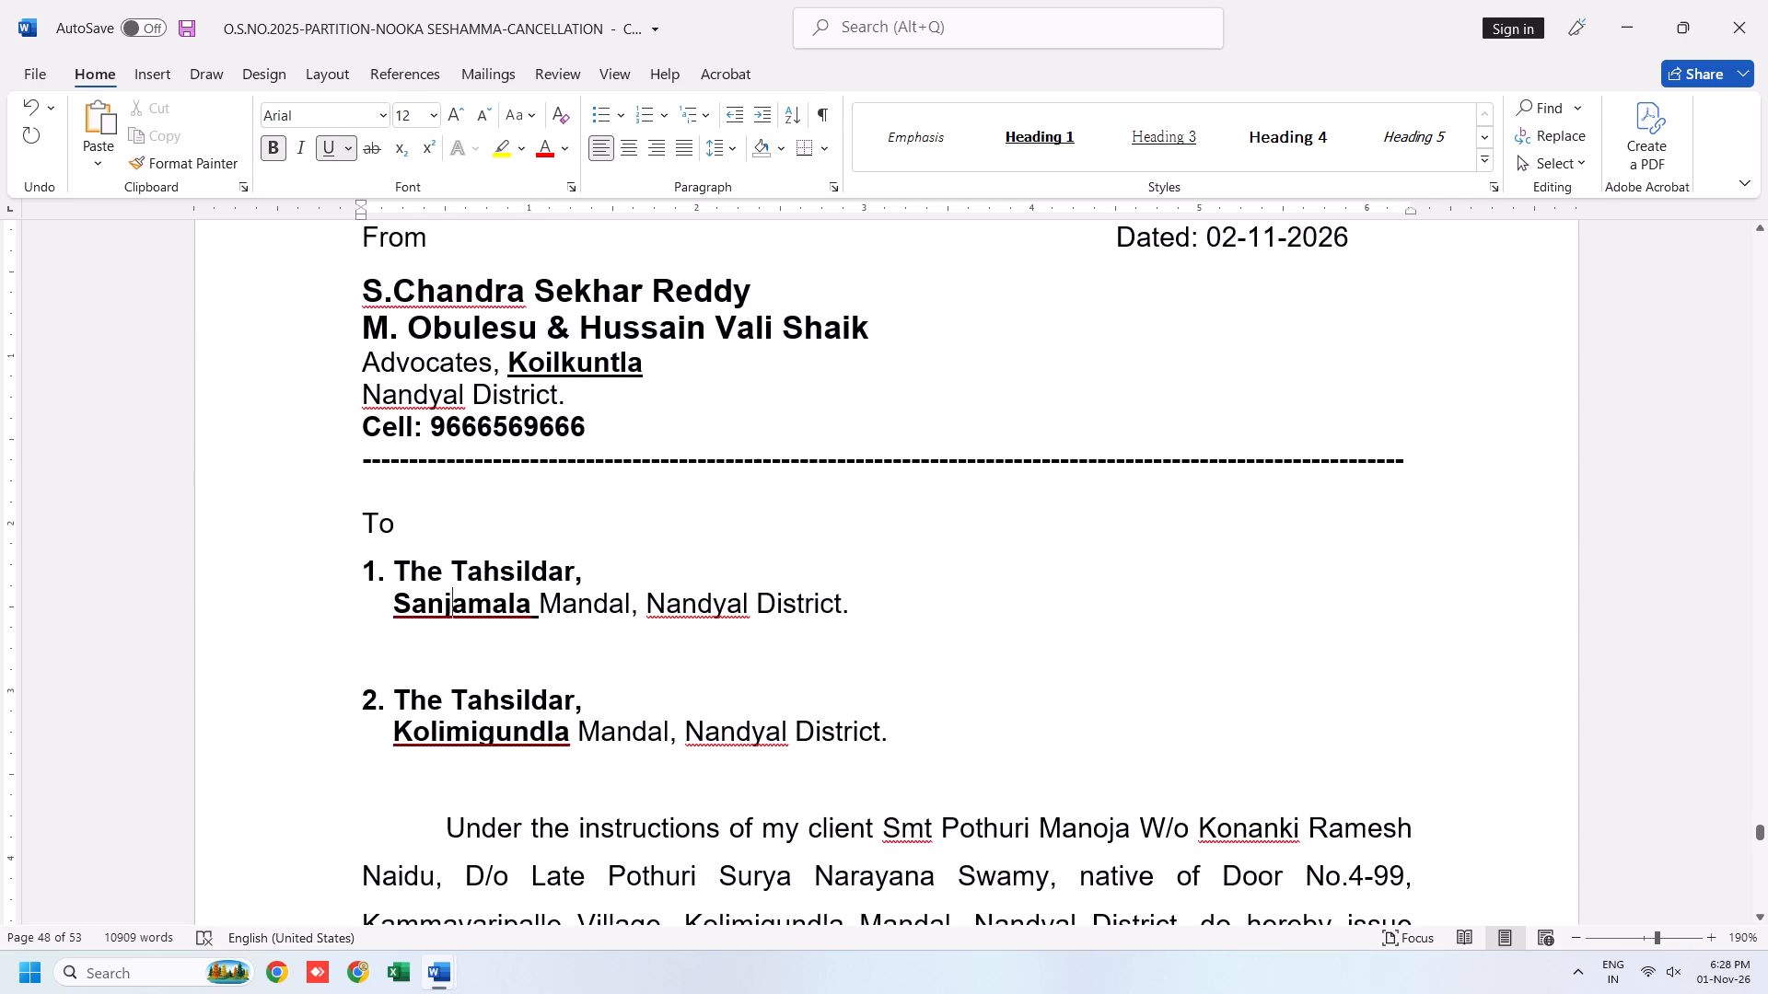
left_click(654, 600)
key("Return")
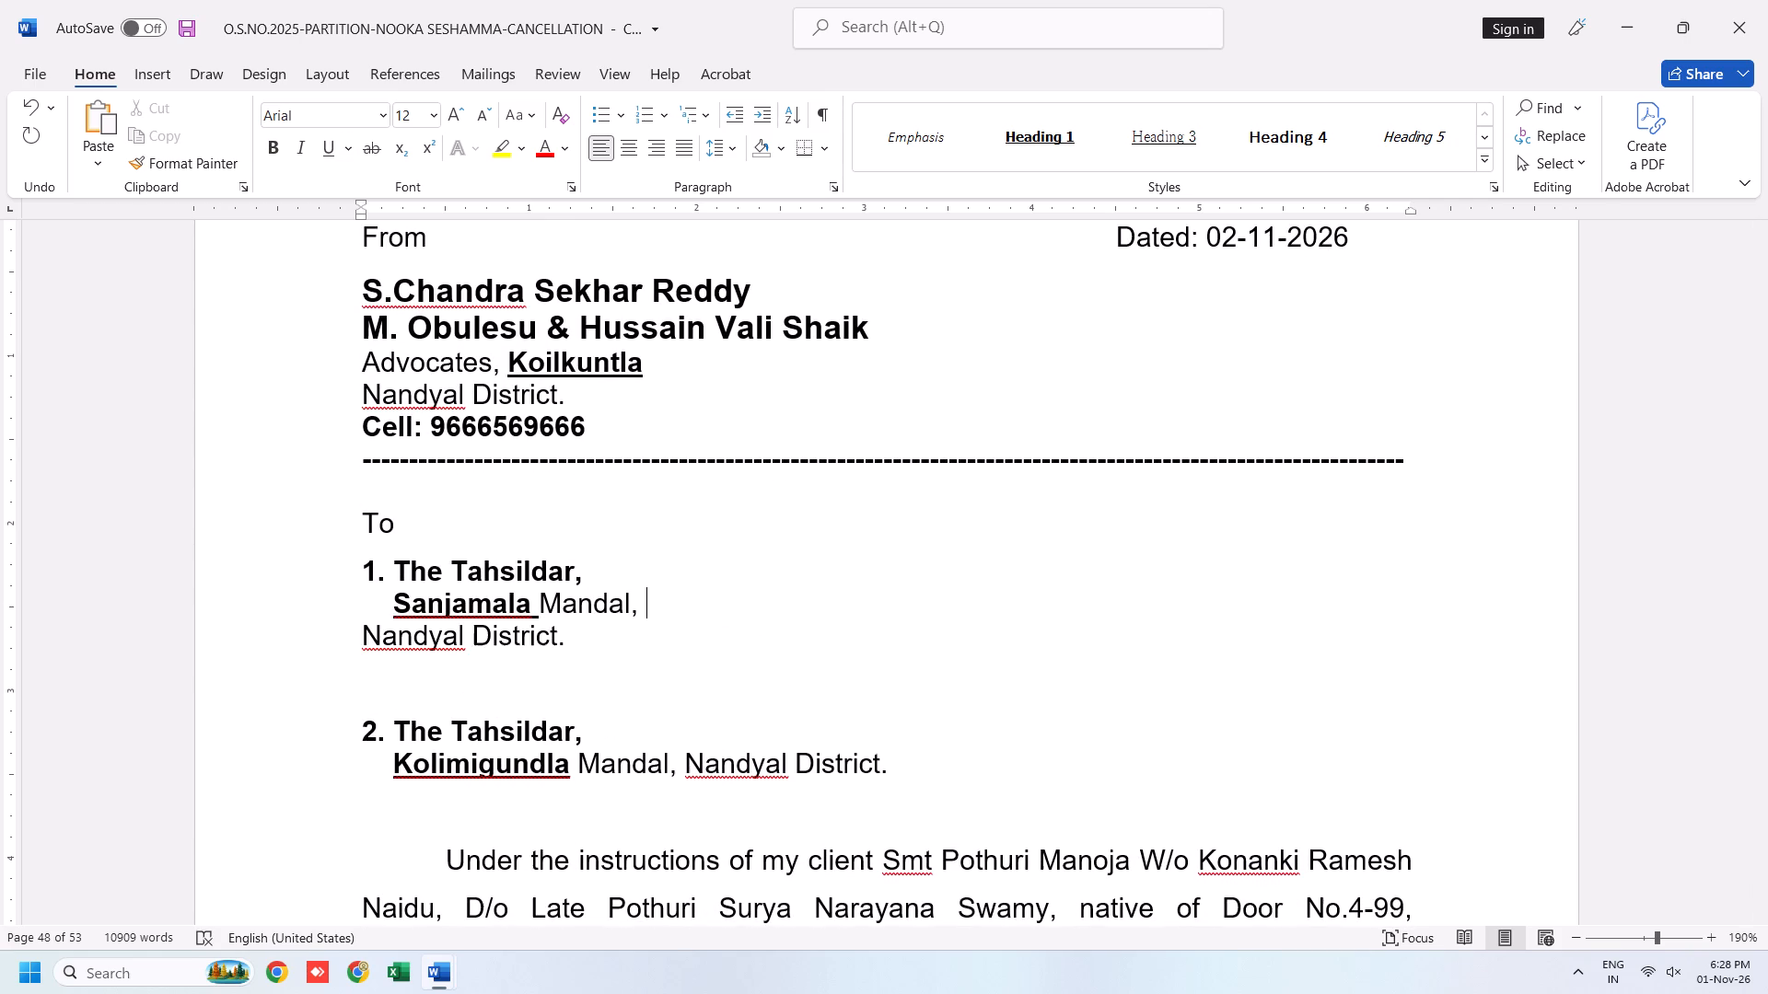
key("space")
key("space")
key("space")
key("space")
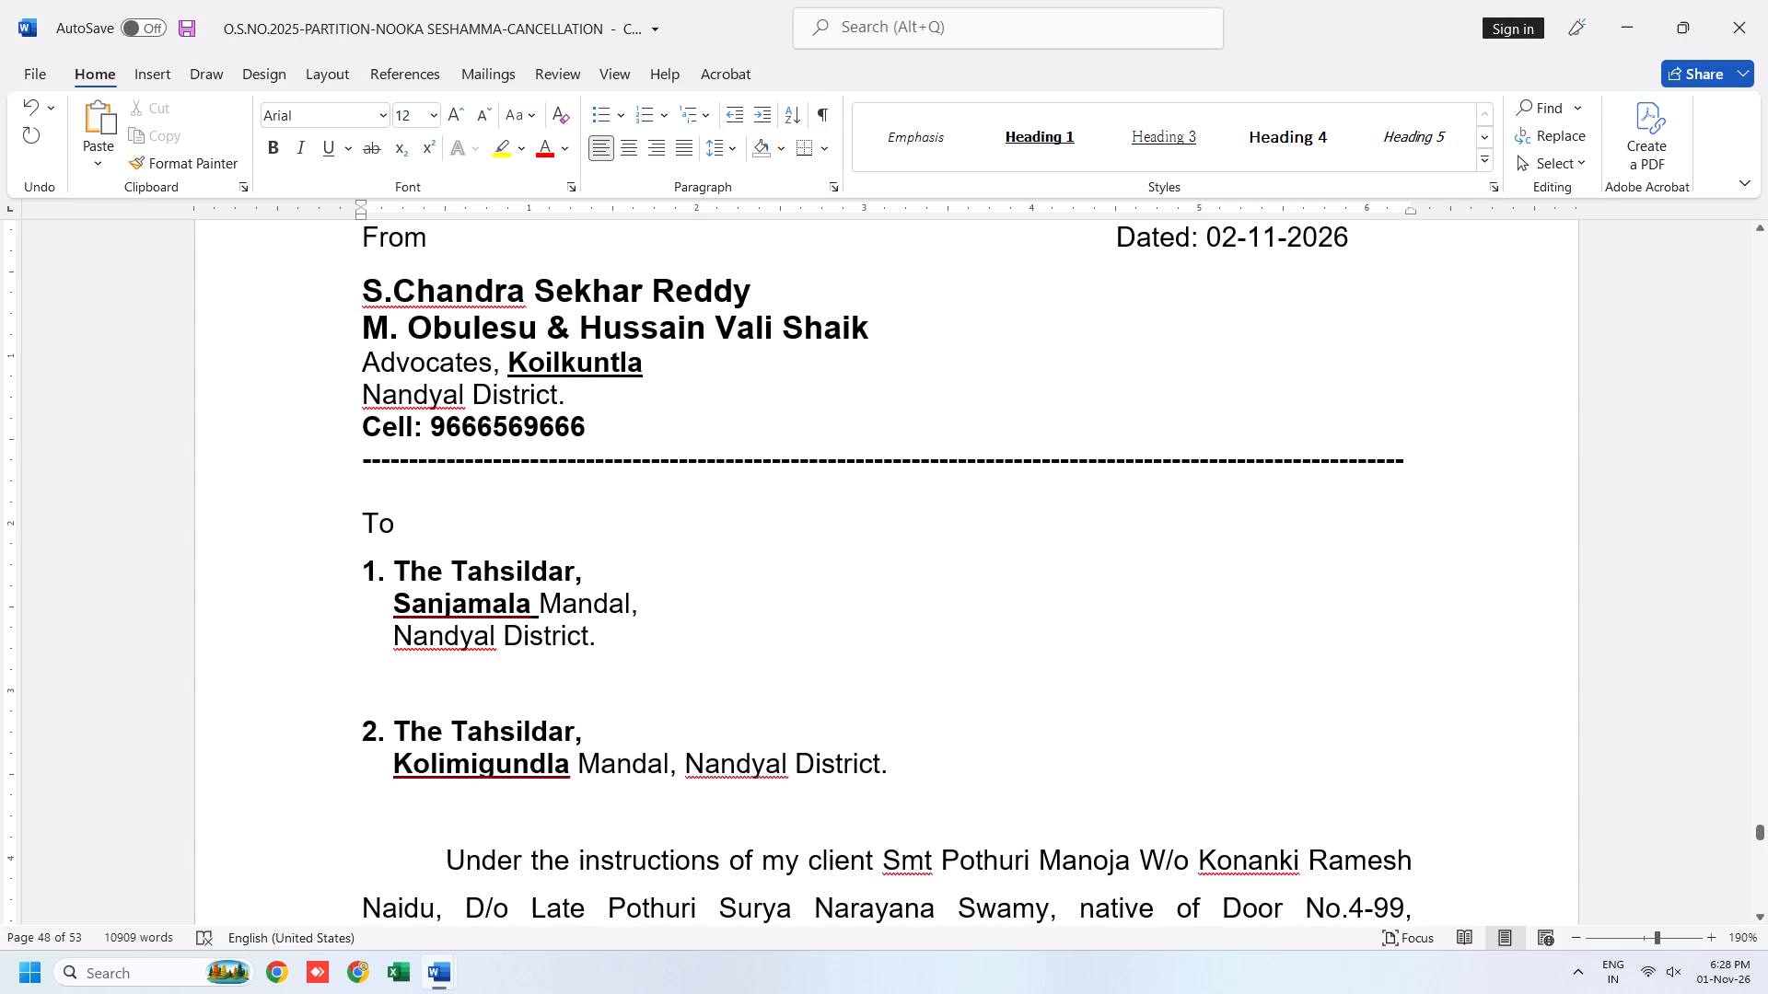
left_click(366, 701)
key("Delete")
Replace "The Tahsildar" in the second addressee with "Village Revenue Officer", keeping the comma.
key("Right")
key("Right")
key("Right")
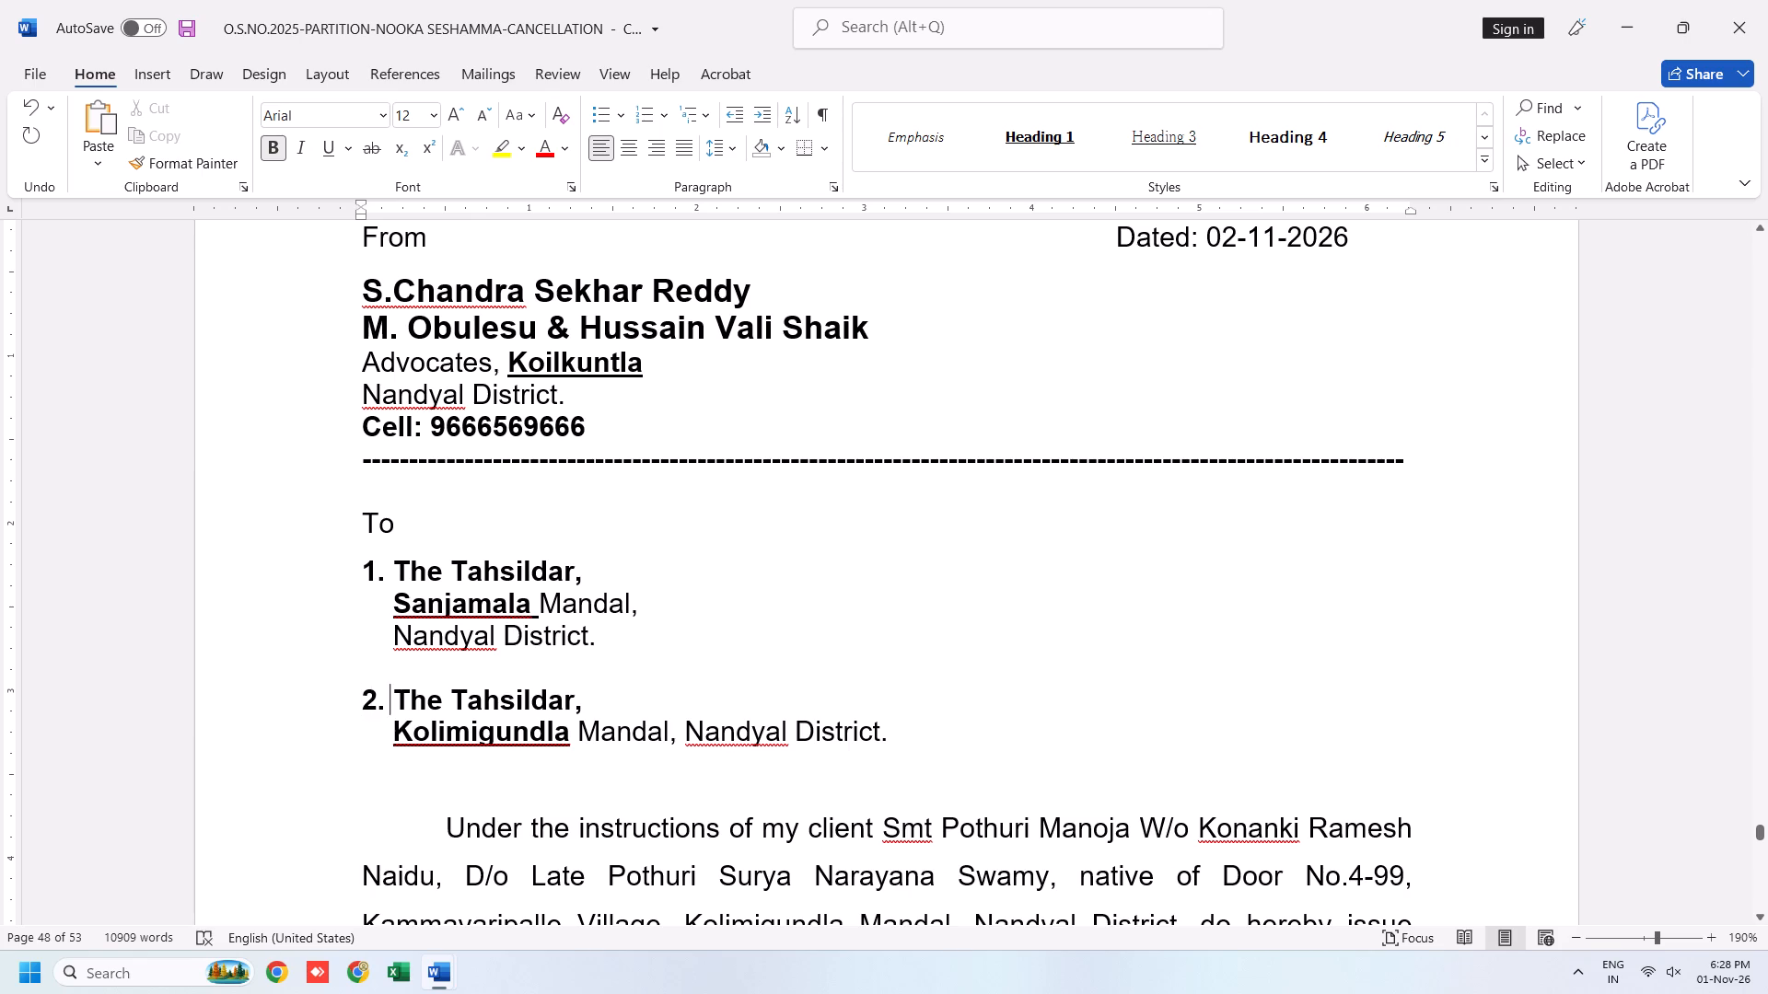
key("shift+Right")
type("Village Revenue O")
type("fficer")
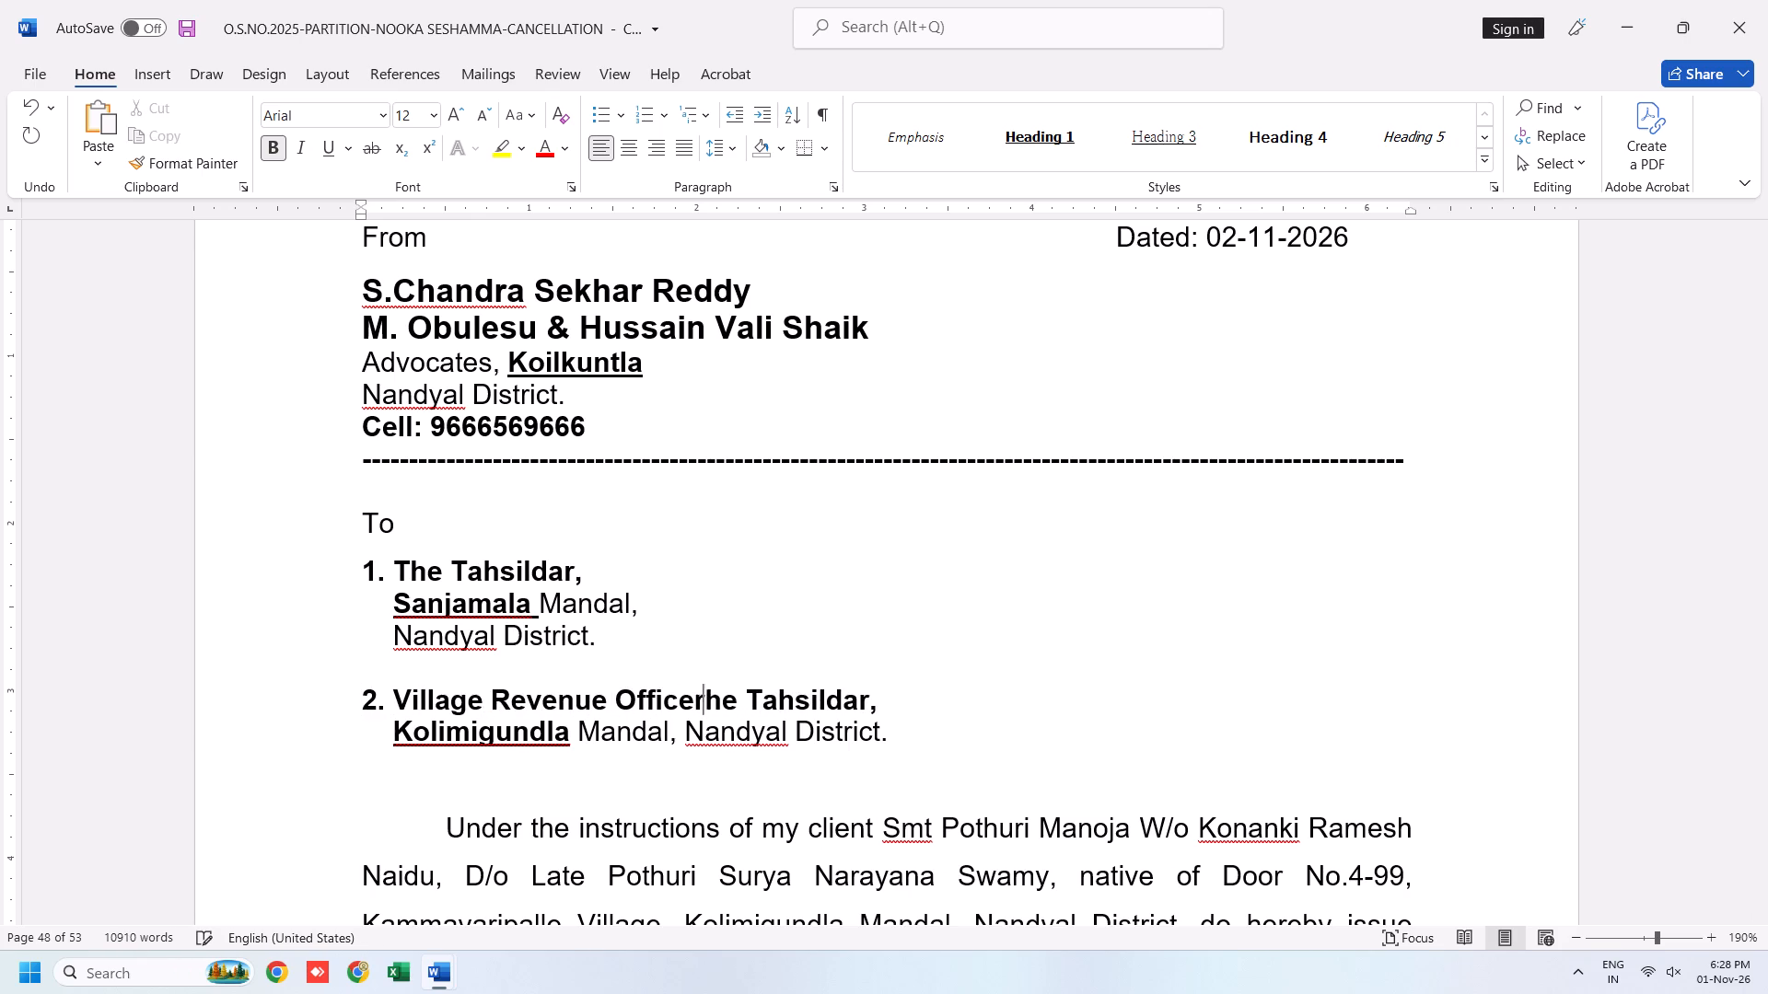
key("ctrl+Delete")
key("ctrl+Delete")
Replace Kolimigundla with Sanjamala in the second addressee's mandal line, leaving the space after it without underline.
key("Down")
key("Home")
key("Right")
key("Right")
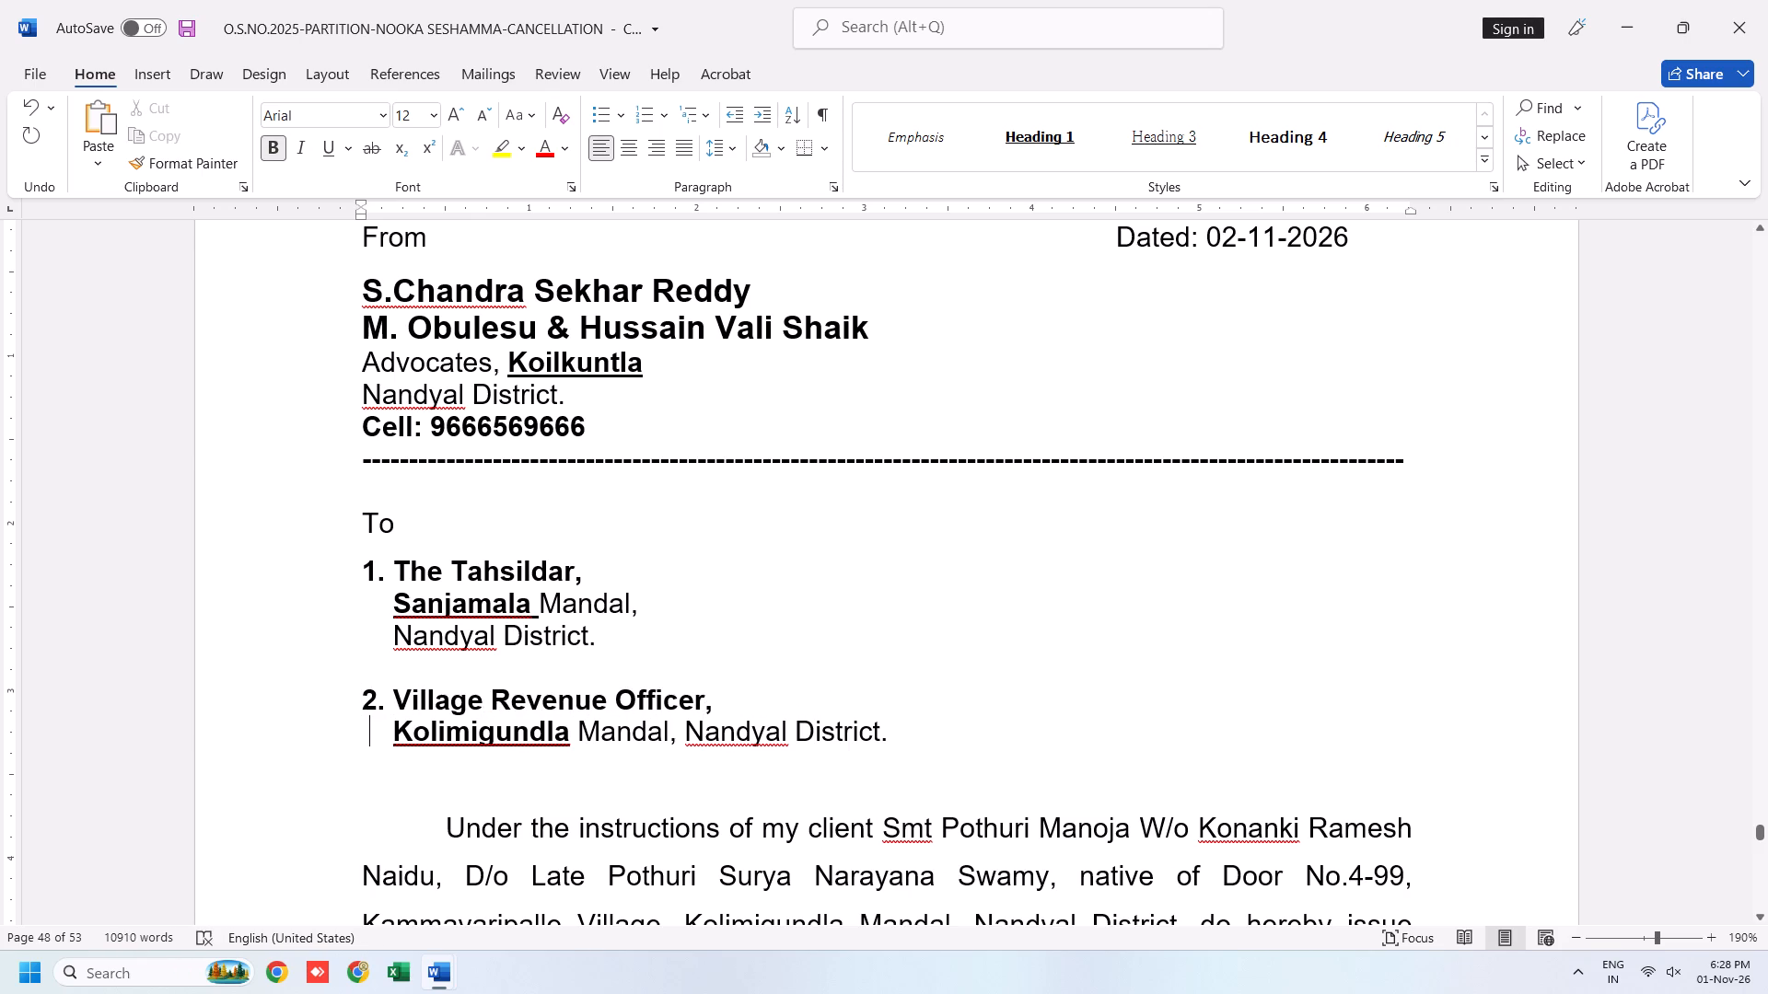
key("Right")
key("Right")
key("shift+Right")
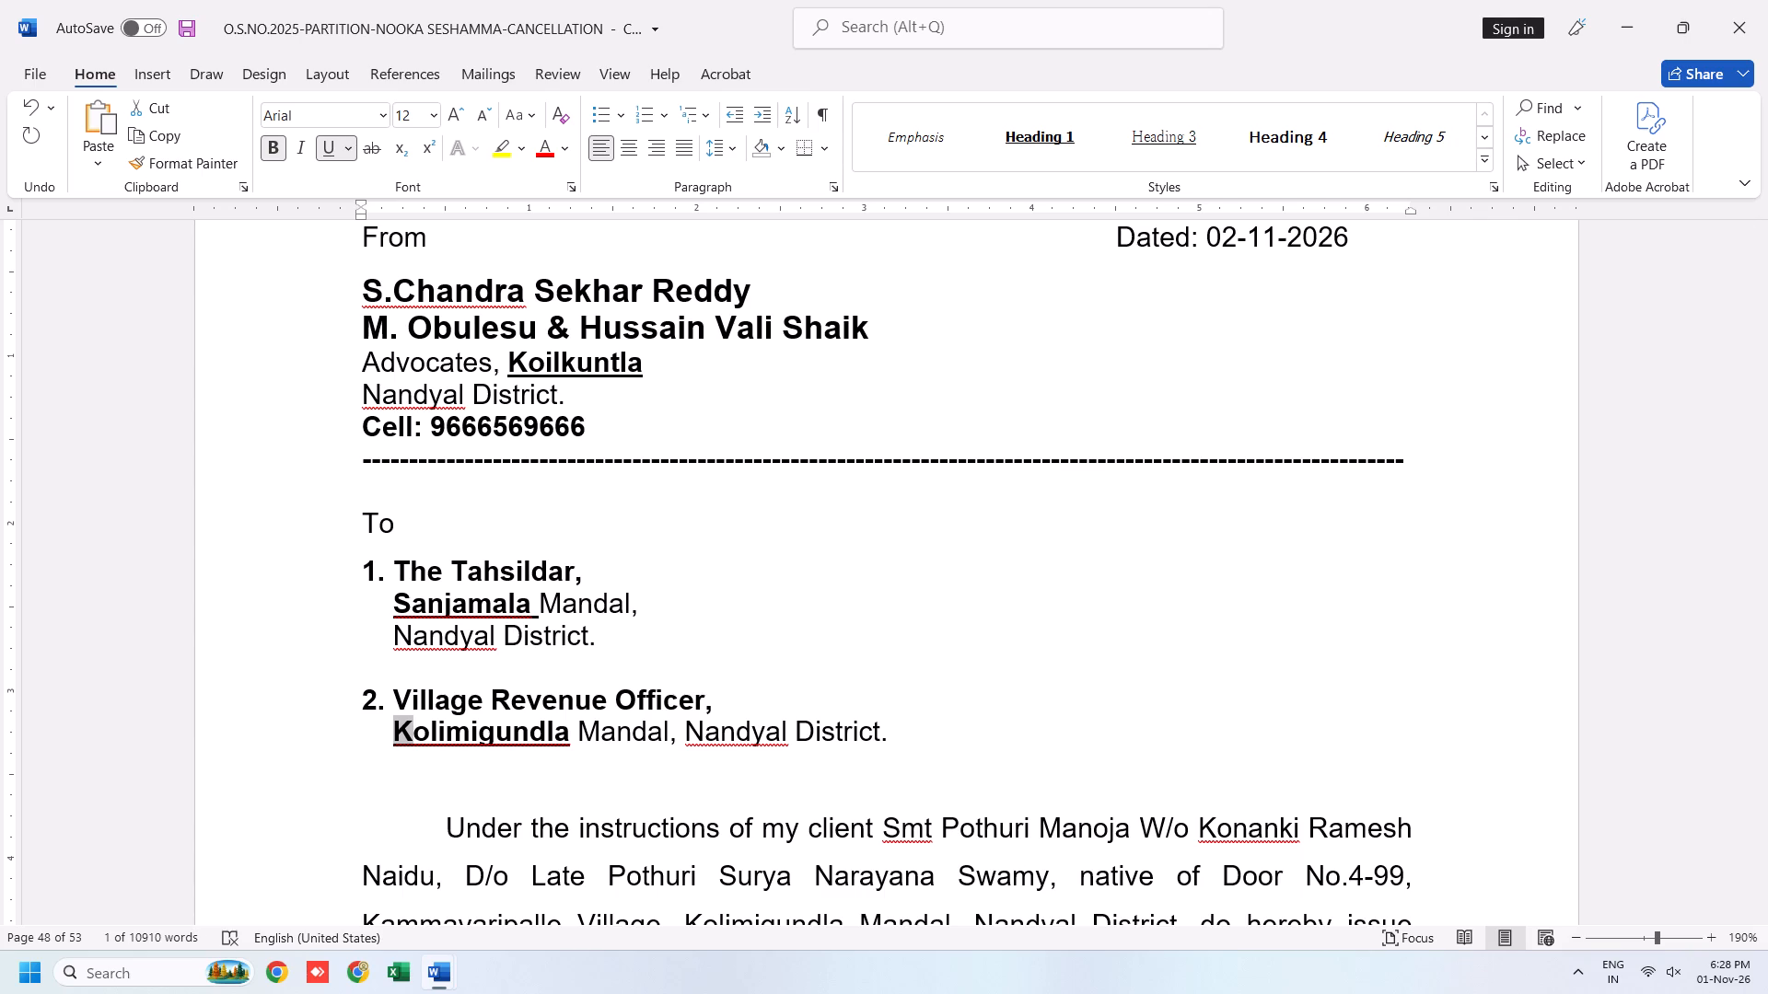
type("Sanjamala")
key("space")
key("ctrl+Delete")
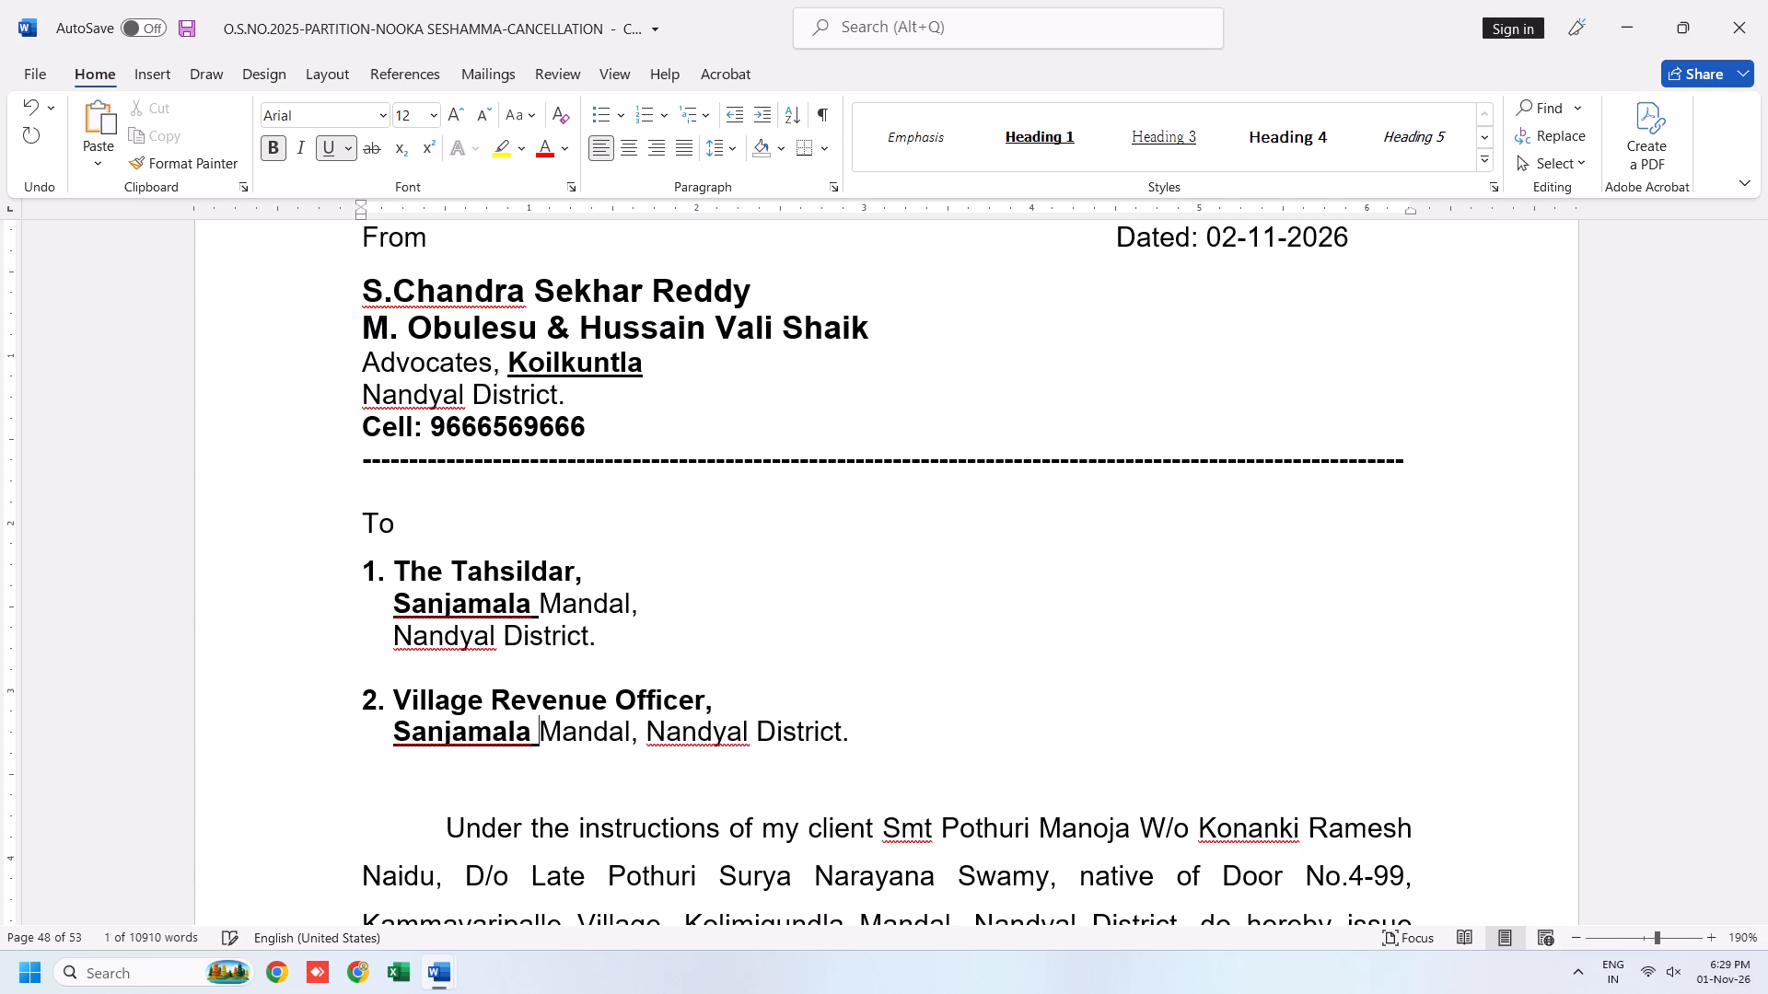
key("shift+Left")
key("ctrl+u")
key("Down")
key("Right")
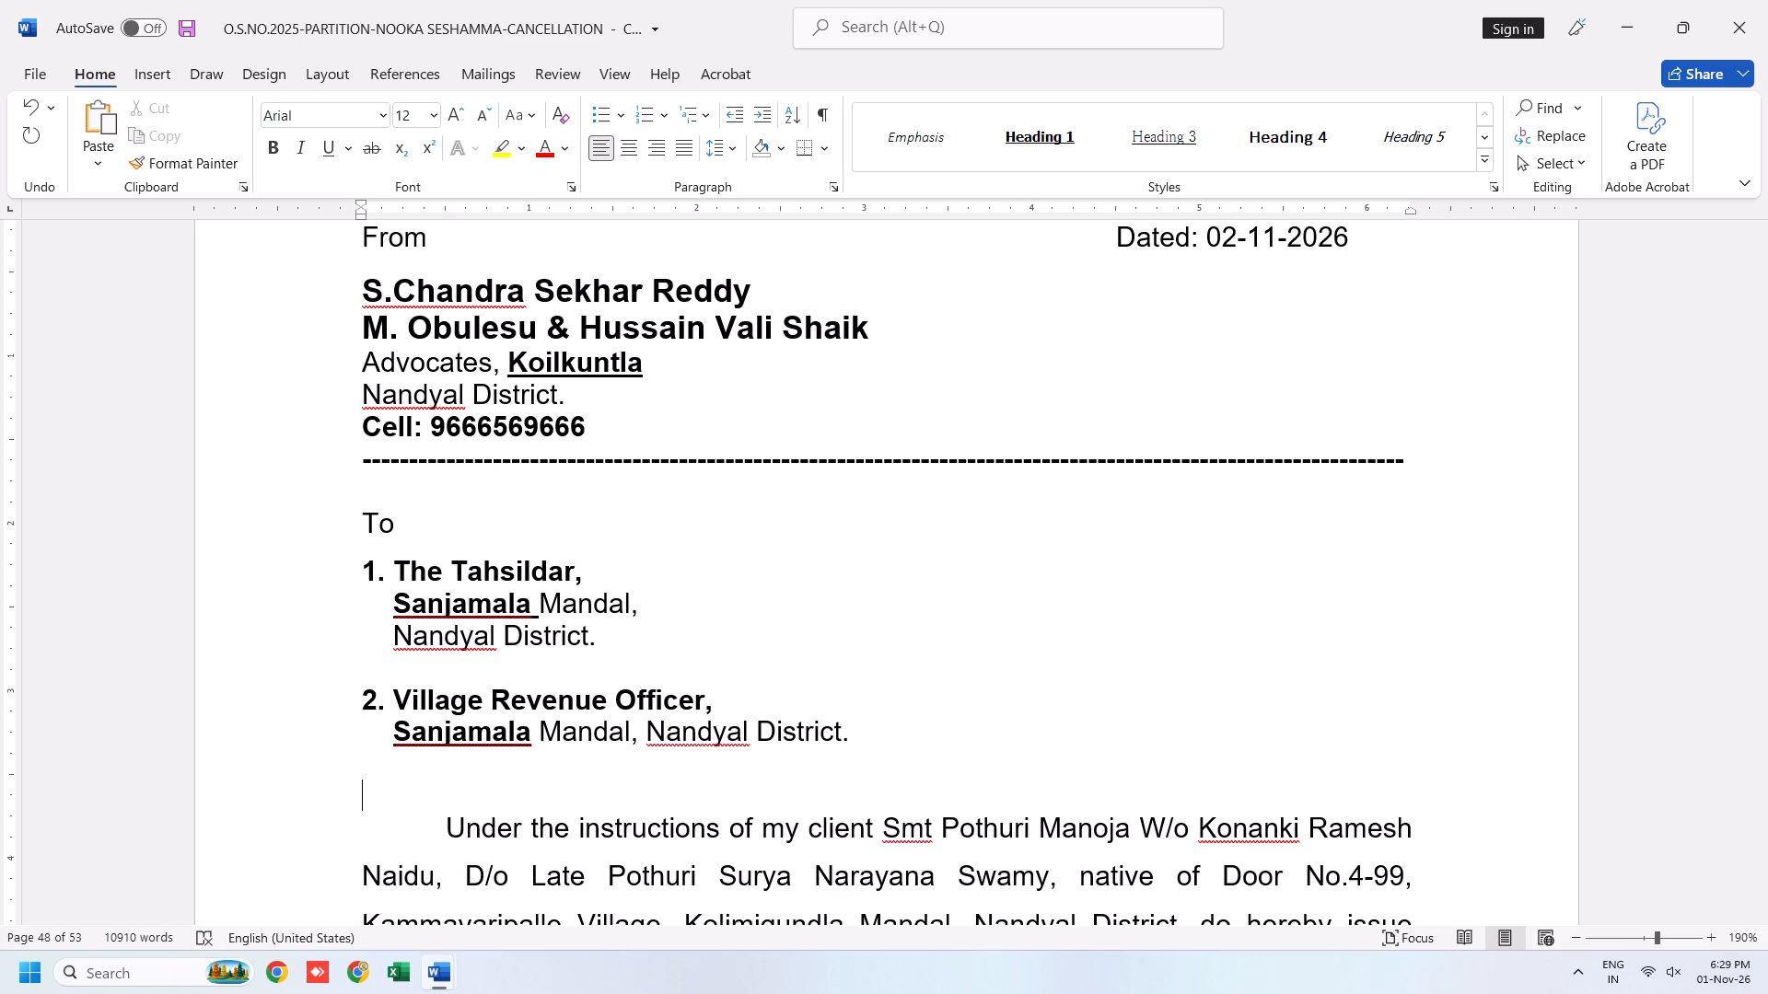
In the notice's opening paragraph, change "client" to "clients" and insert "Shri" as the title, reusing the S of "Smt".
scroll(575, 735, "up", 3)
left_click(441, 633)
scroll(453, 630, "down", 3)
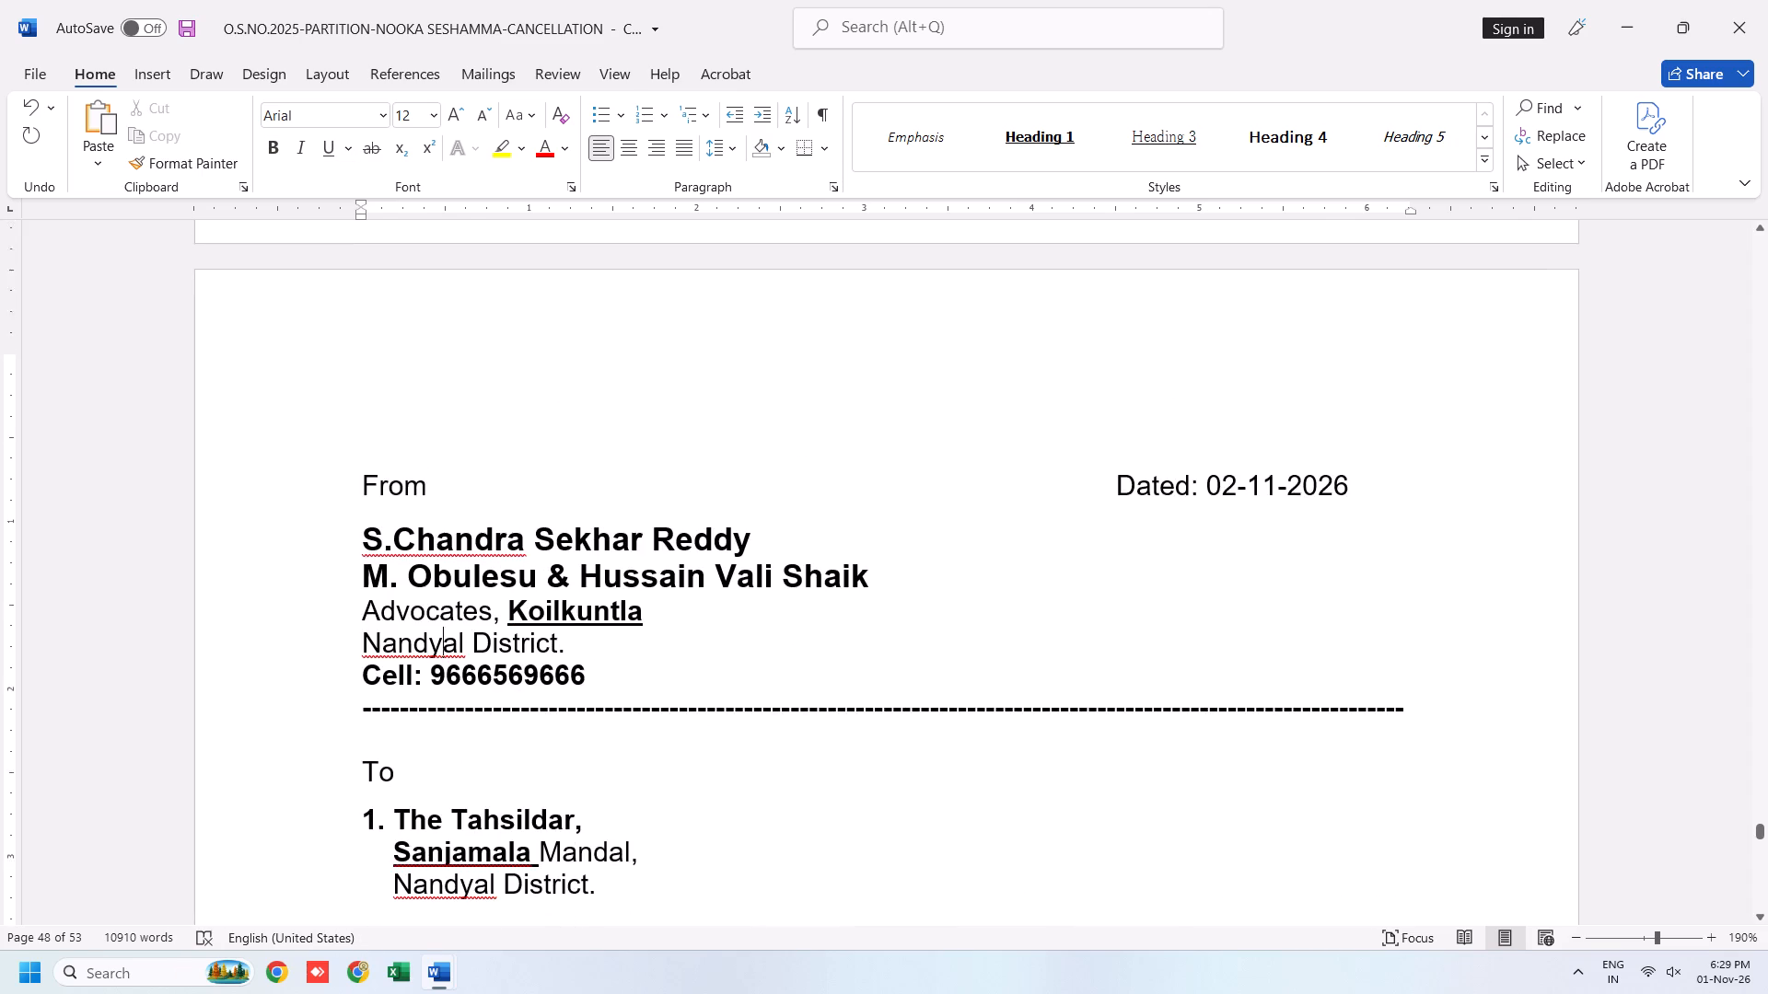
scroll(453, 630, "down", 7)
scroll(517, 546, "up", 2)
left_click_drag(897, 402, 905, 403)
left_click(903, 412)
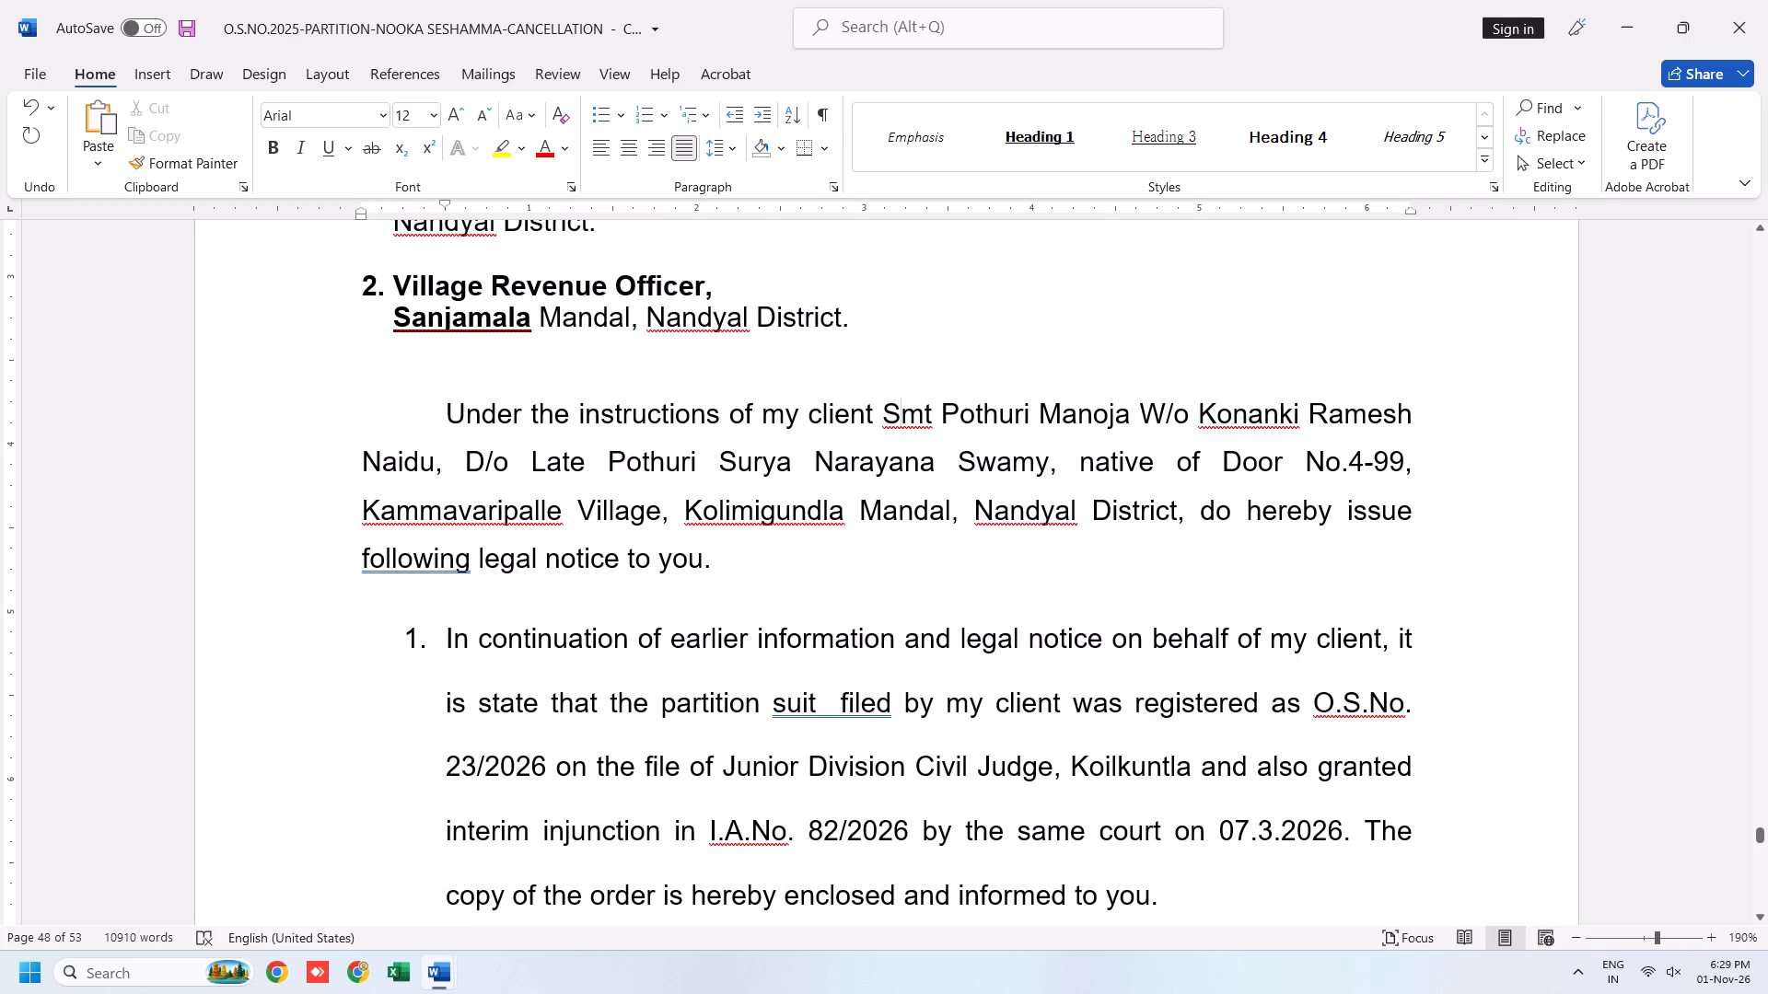
key("Left")
key("Left")
key("s")
key("Right")
key("Right")
type("hri")
key("space")
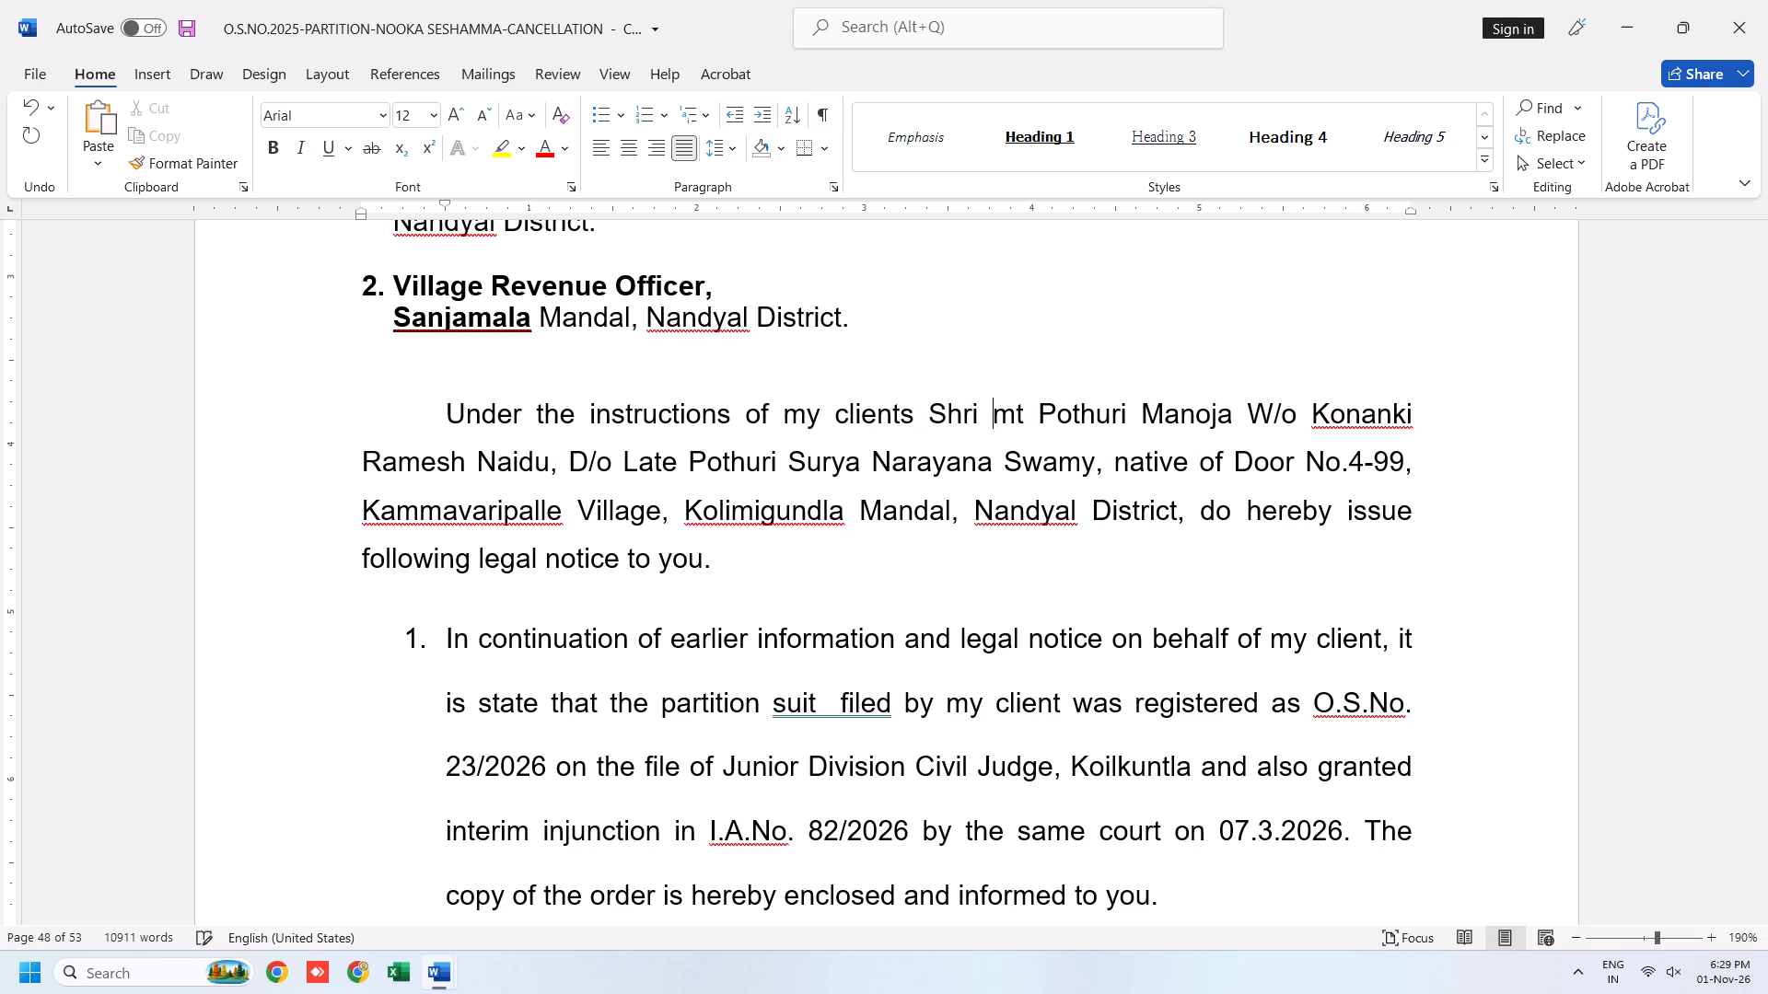
Copy the numbered details of all three plaintiffs, including their cell numbers, from the cause title on the document's first page.
key("Page_Up")
key("Page_Up")
key("Page_Up")
key("Page_Up")
key("Page_Up")
key("Page_Up")
key("Page_Up")
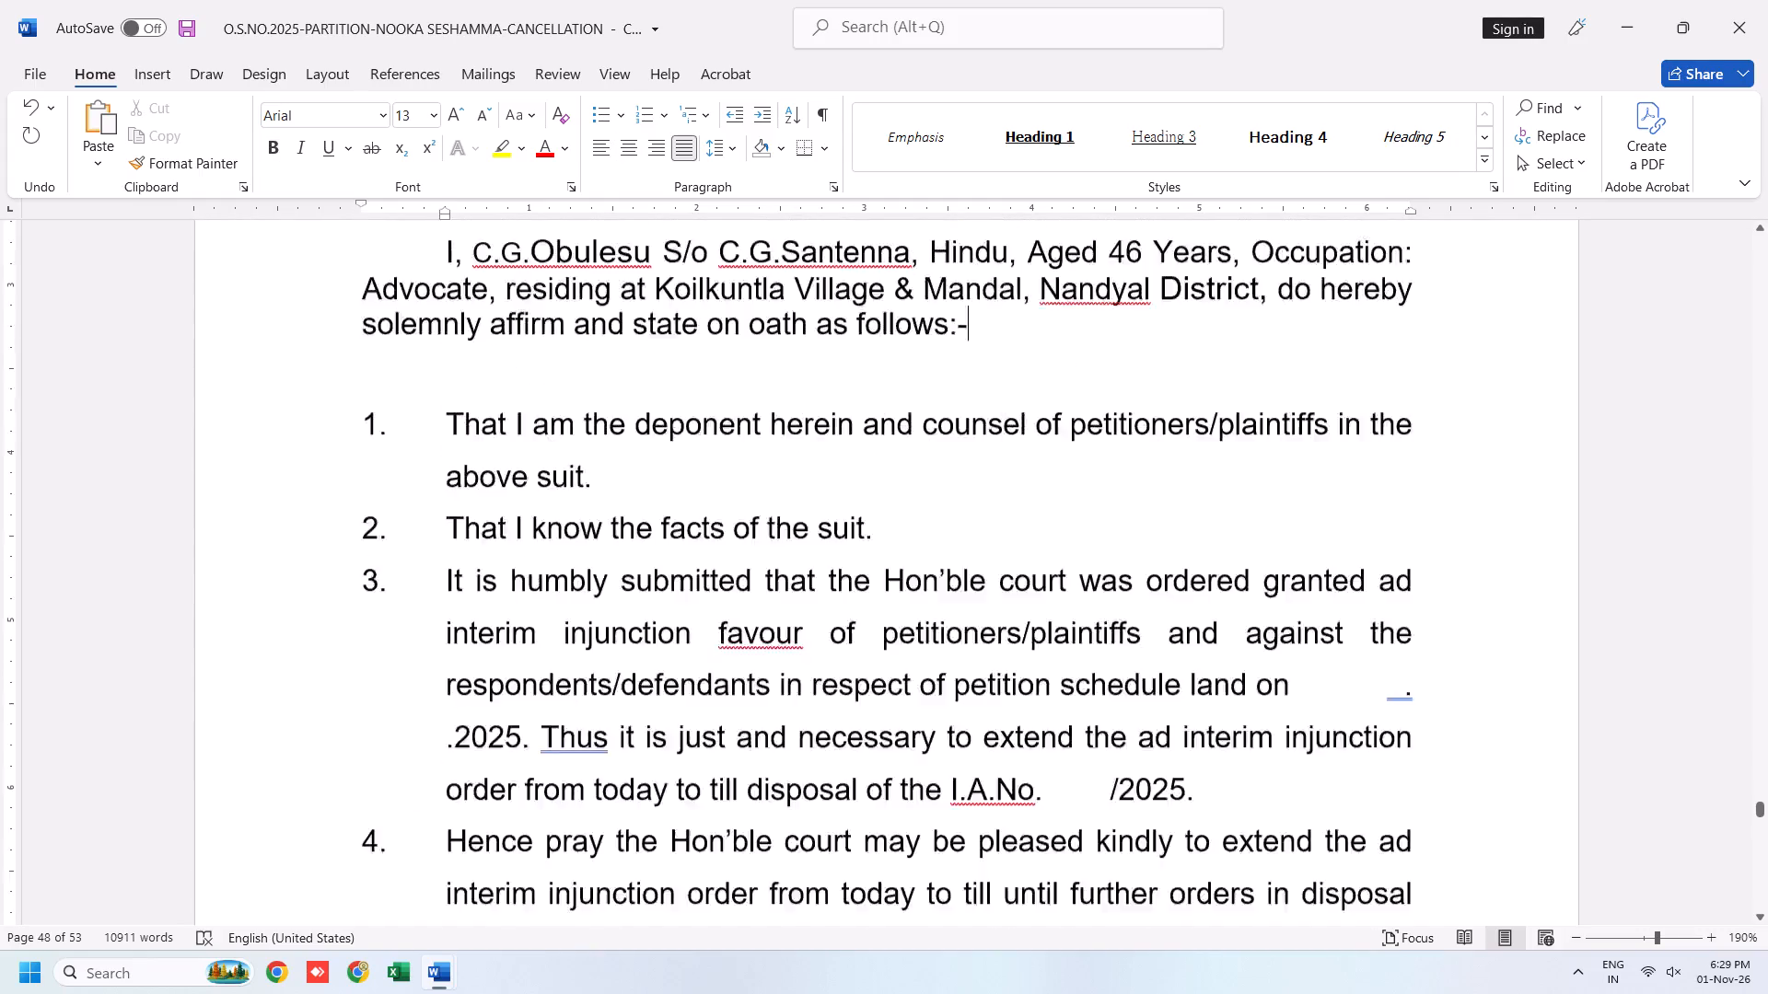
scroll(889, 416, "down", 7)
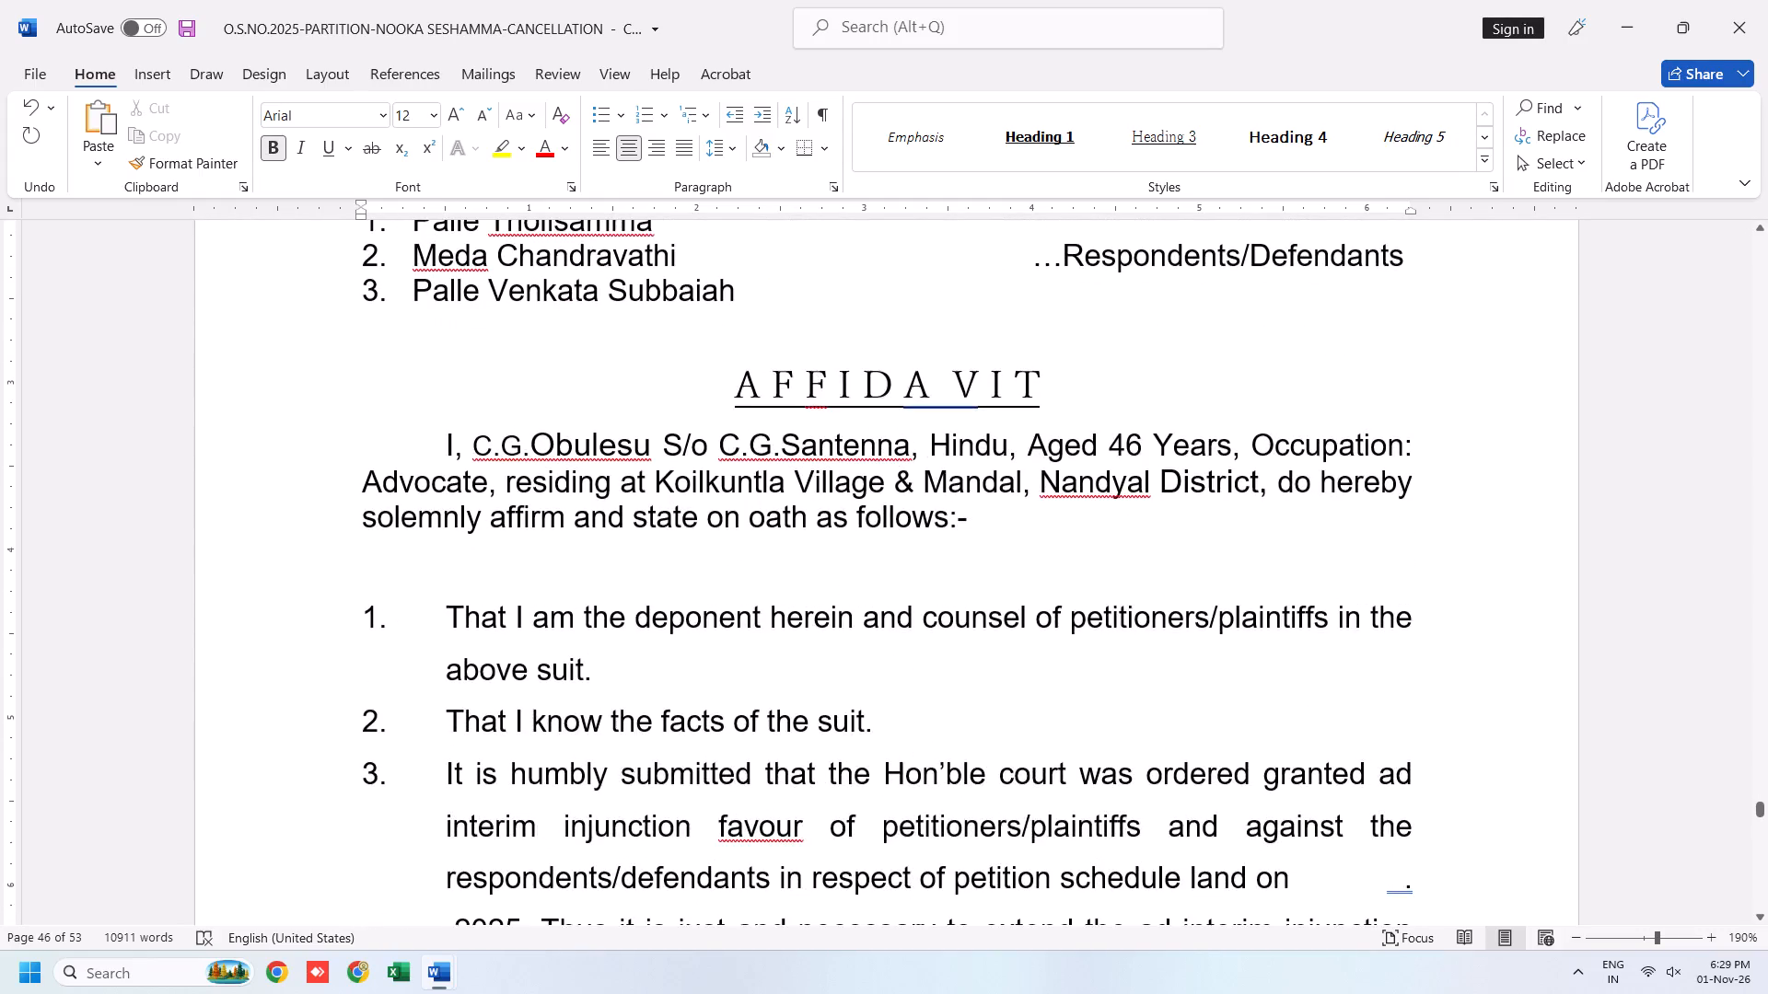
scroll(521, 495, "up", 3)
key("ctrl+Home")
key("Page_Down")
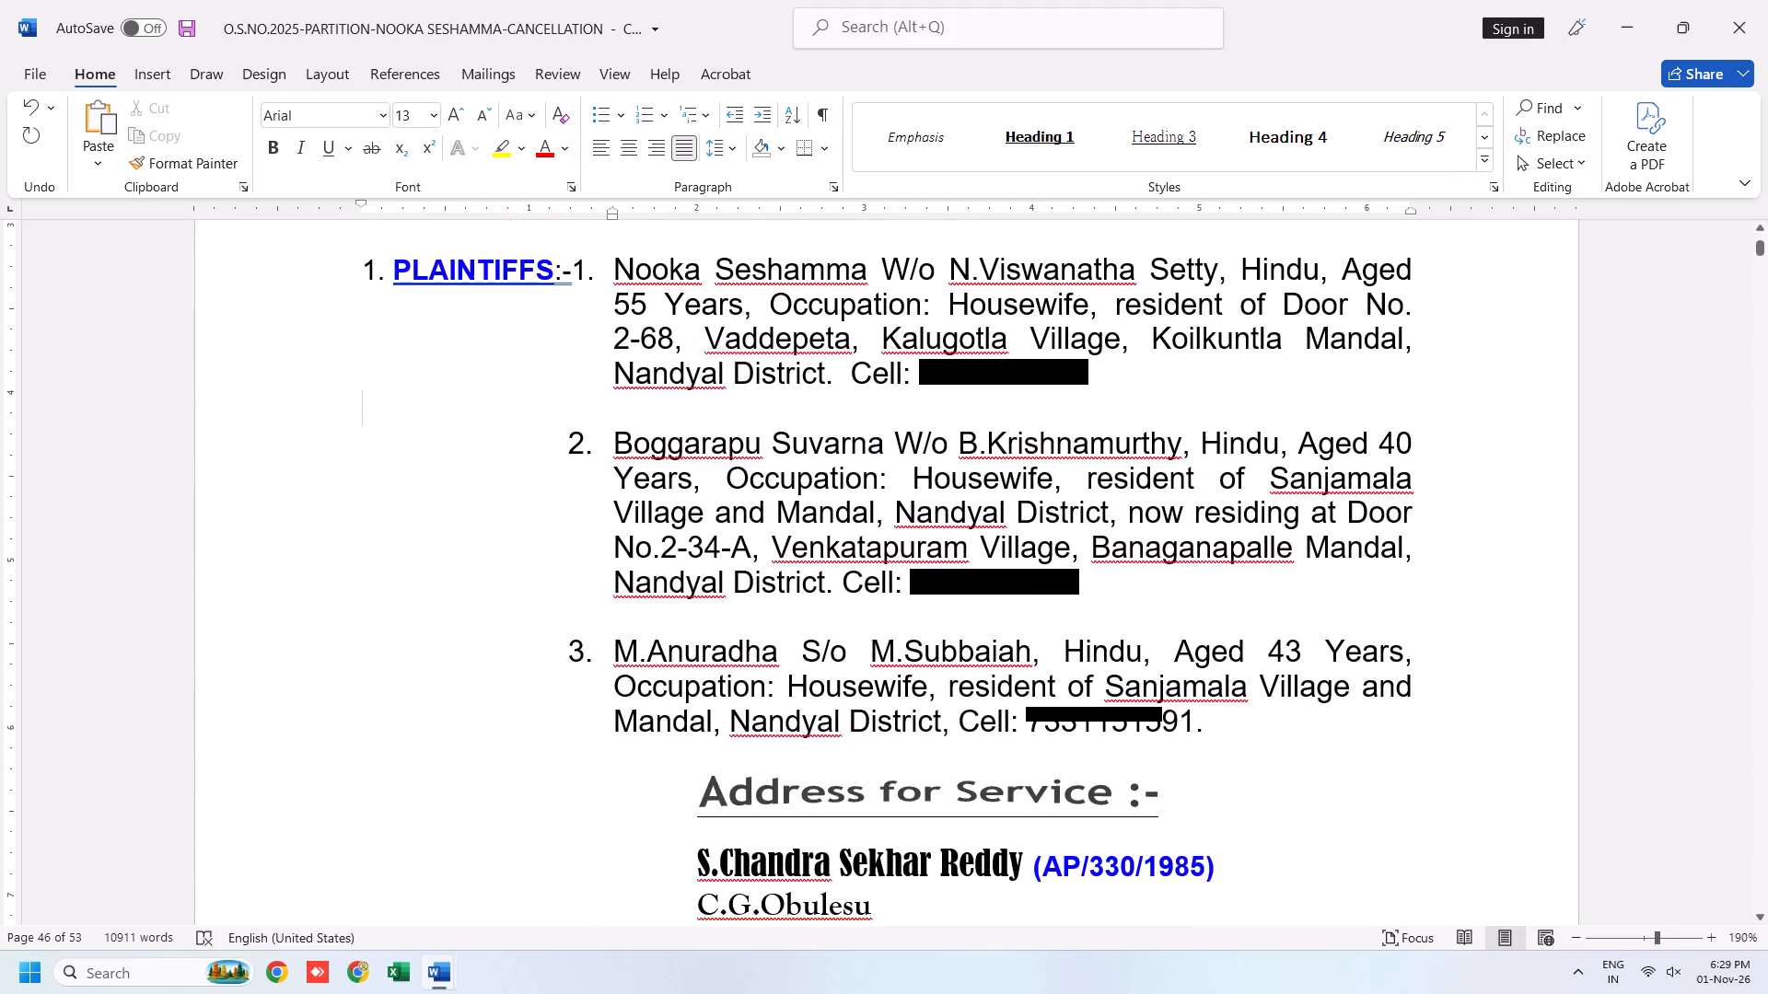
left_click_drag(576, 264, 1150, 690)
left_click_drag(1165, 693, 1268, 721)
left_click(1268, 721)
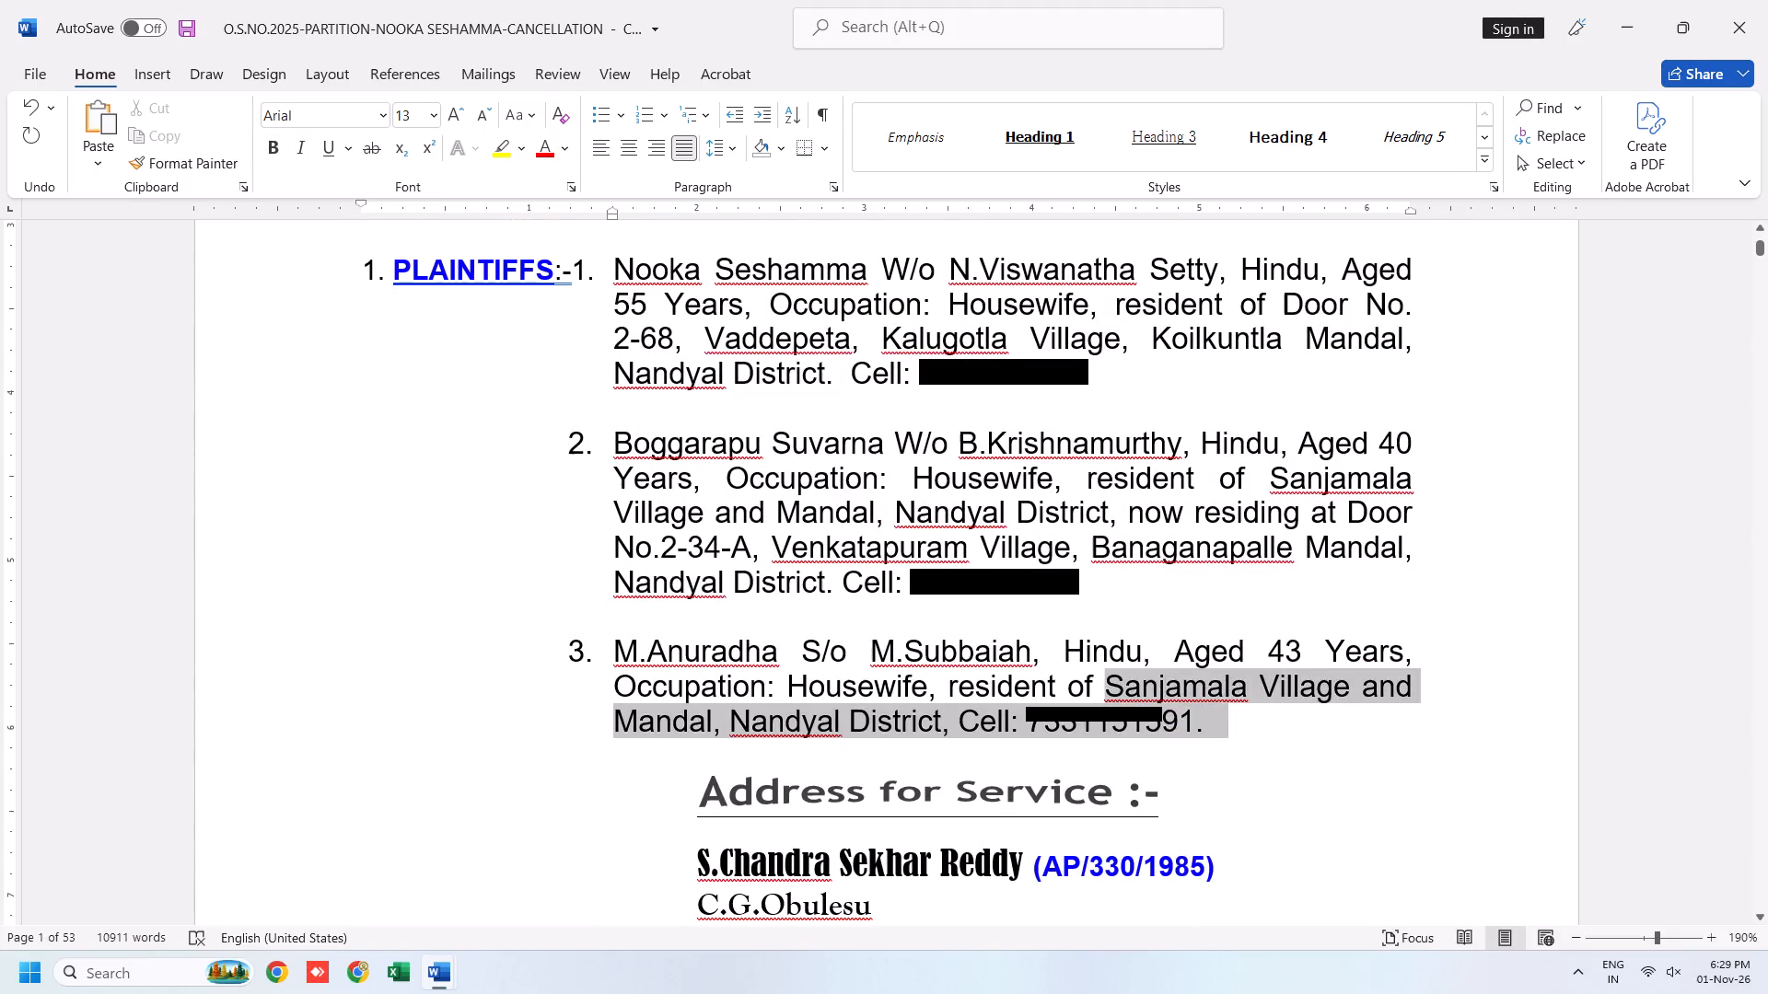
left_click_drag(577, 266, 1031, 676)
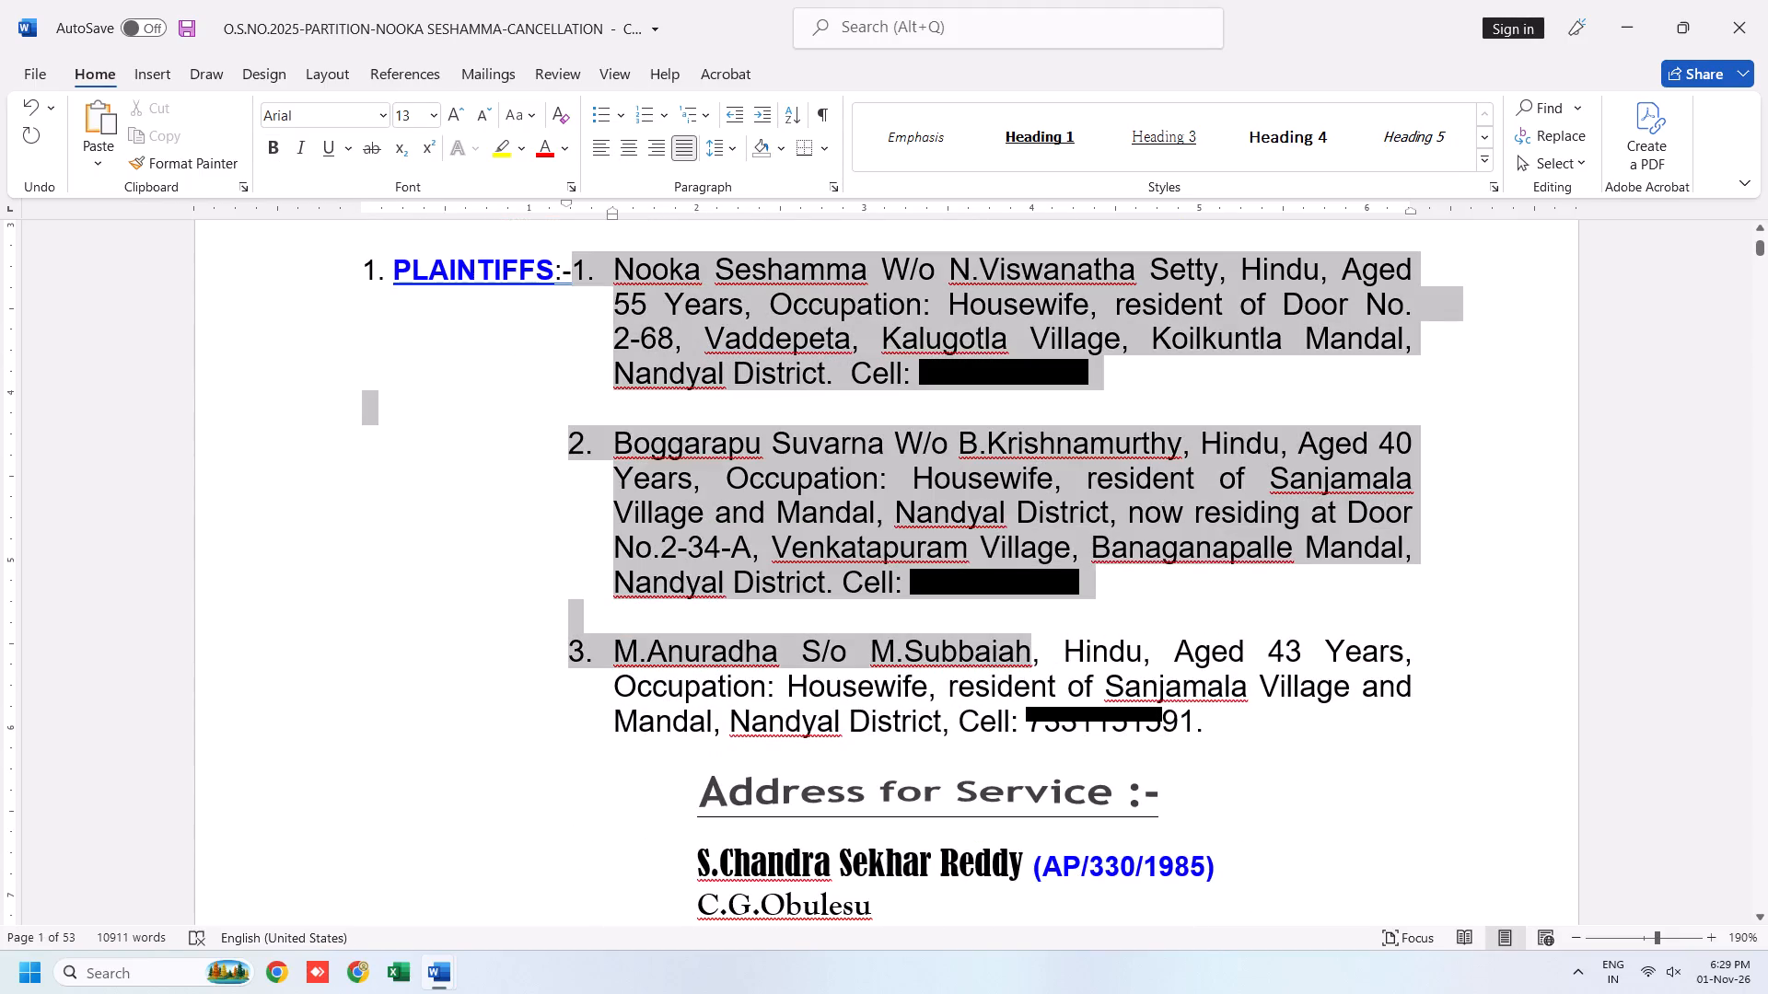
left_click_drag(1031, 676, 1178, 711)
key("ctrl+c")
Paste the copied plaintiffs' details after "Under the instructions of my clients" in the notice dated 02-11-2026.
key("ctrl+End")
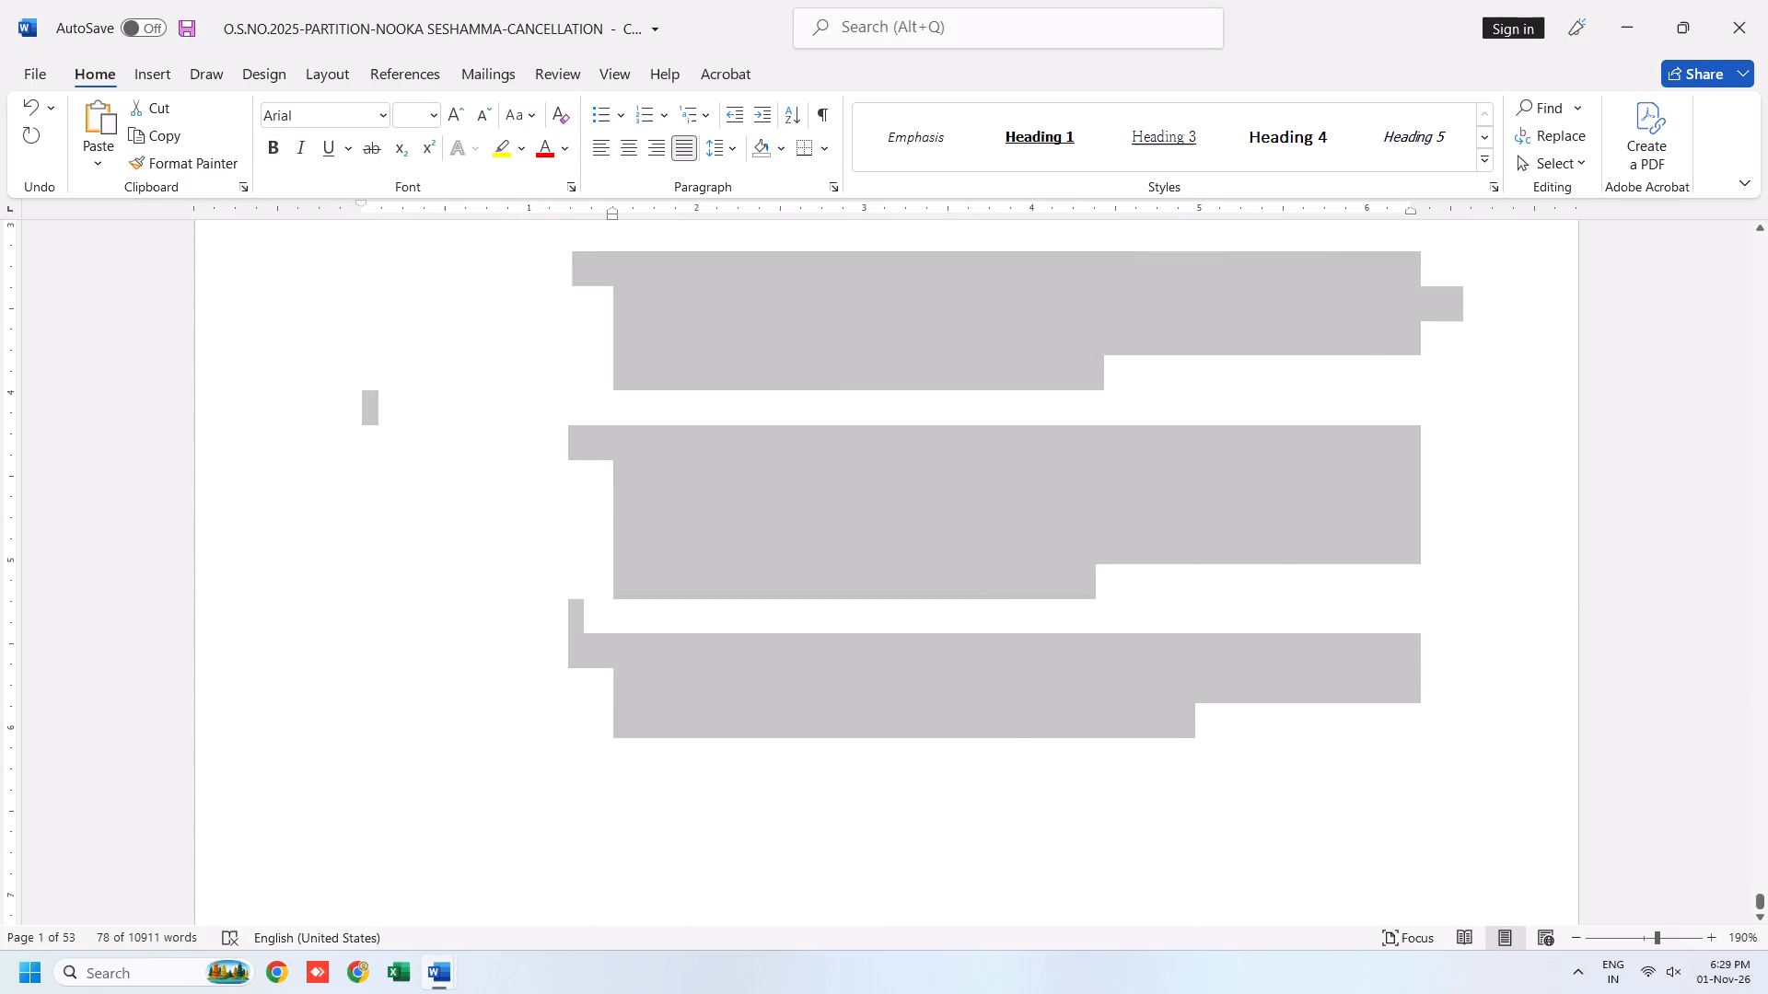
key("Page_Up")
key("Page_Up")
key("Page_Up")
key("Page_Up")
key("Page_Up")
key("Page_Up")
key("Page_Up")
key("Page_Up")
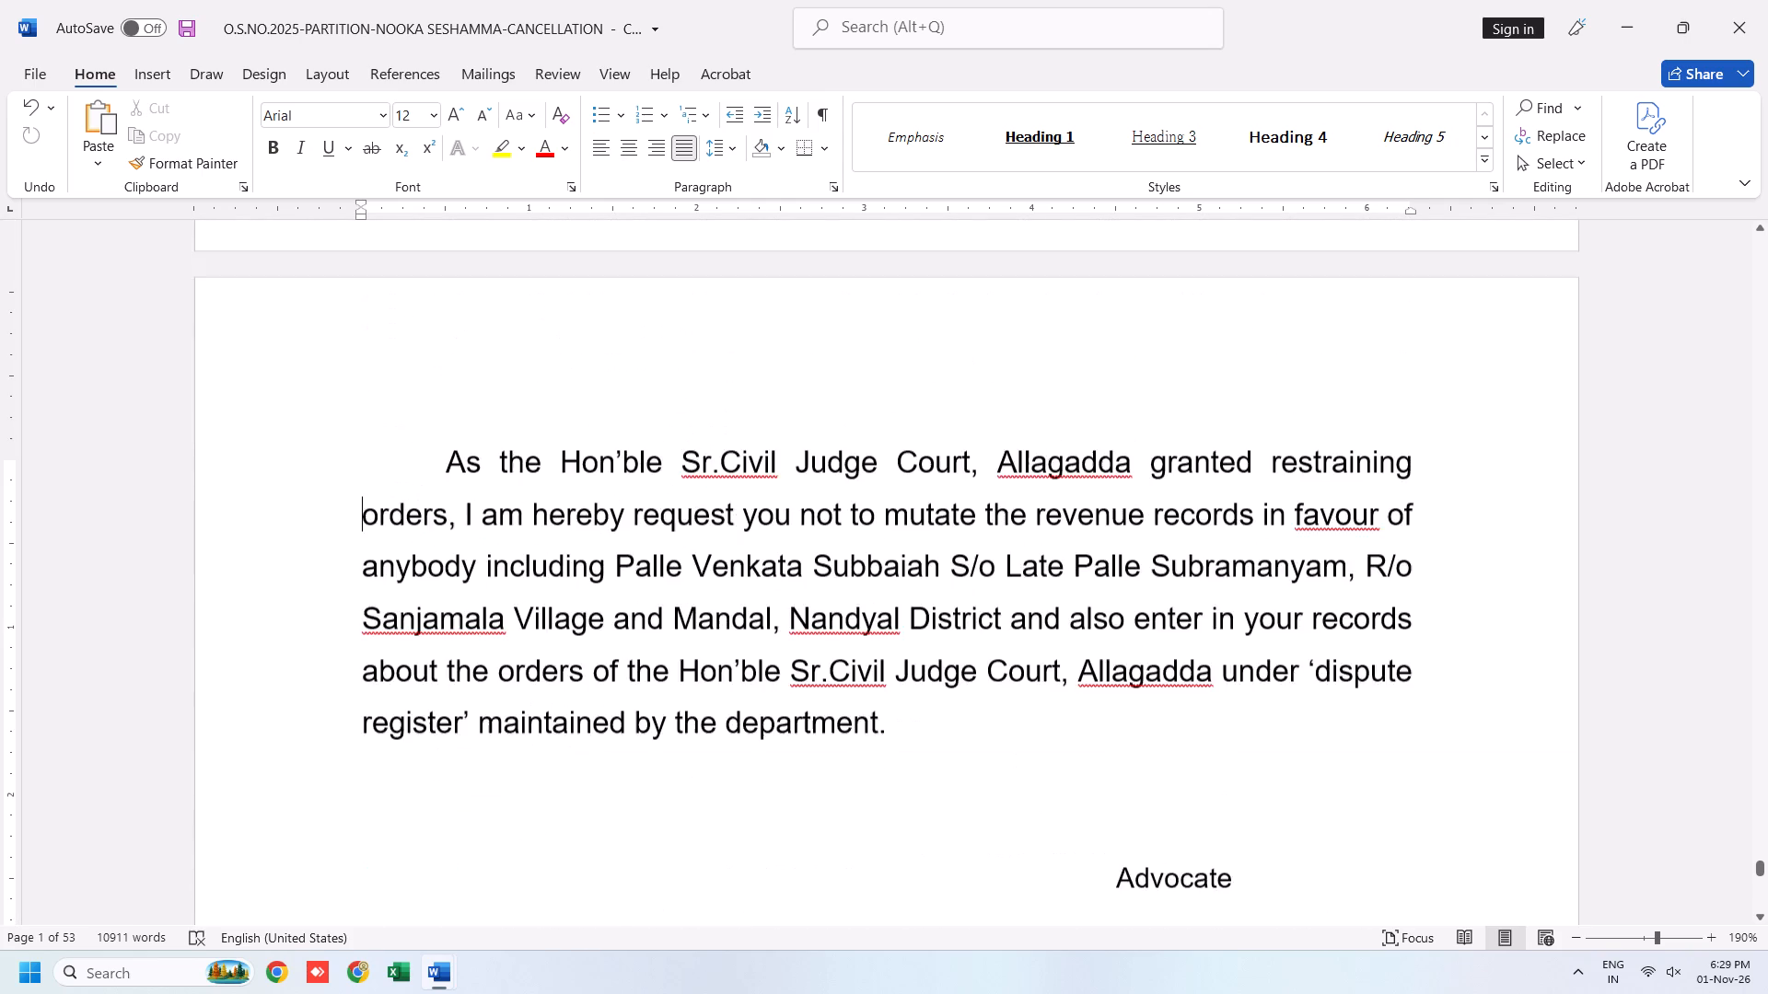
key("Page_Up")
key("Page_Up")
key("Page_Up")
key("Page_Up")
key("Page_Up")
key("Page_Up")
key("Page_Up")
key("Page_Up")
key("Page_Up")
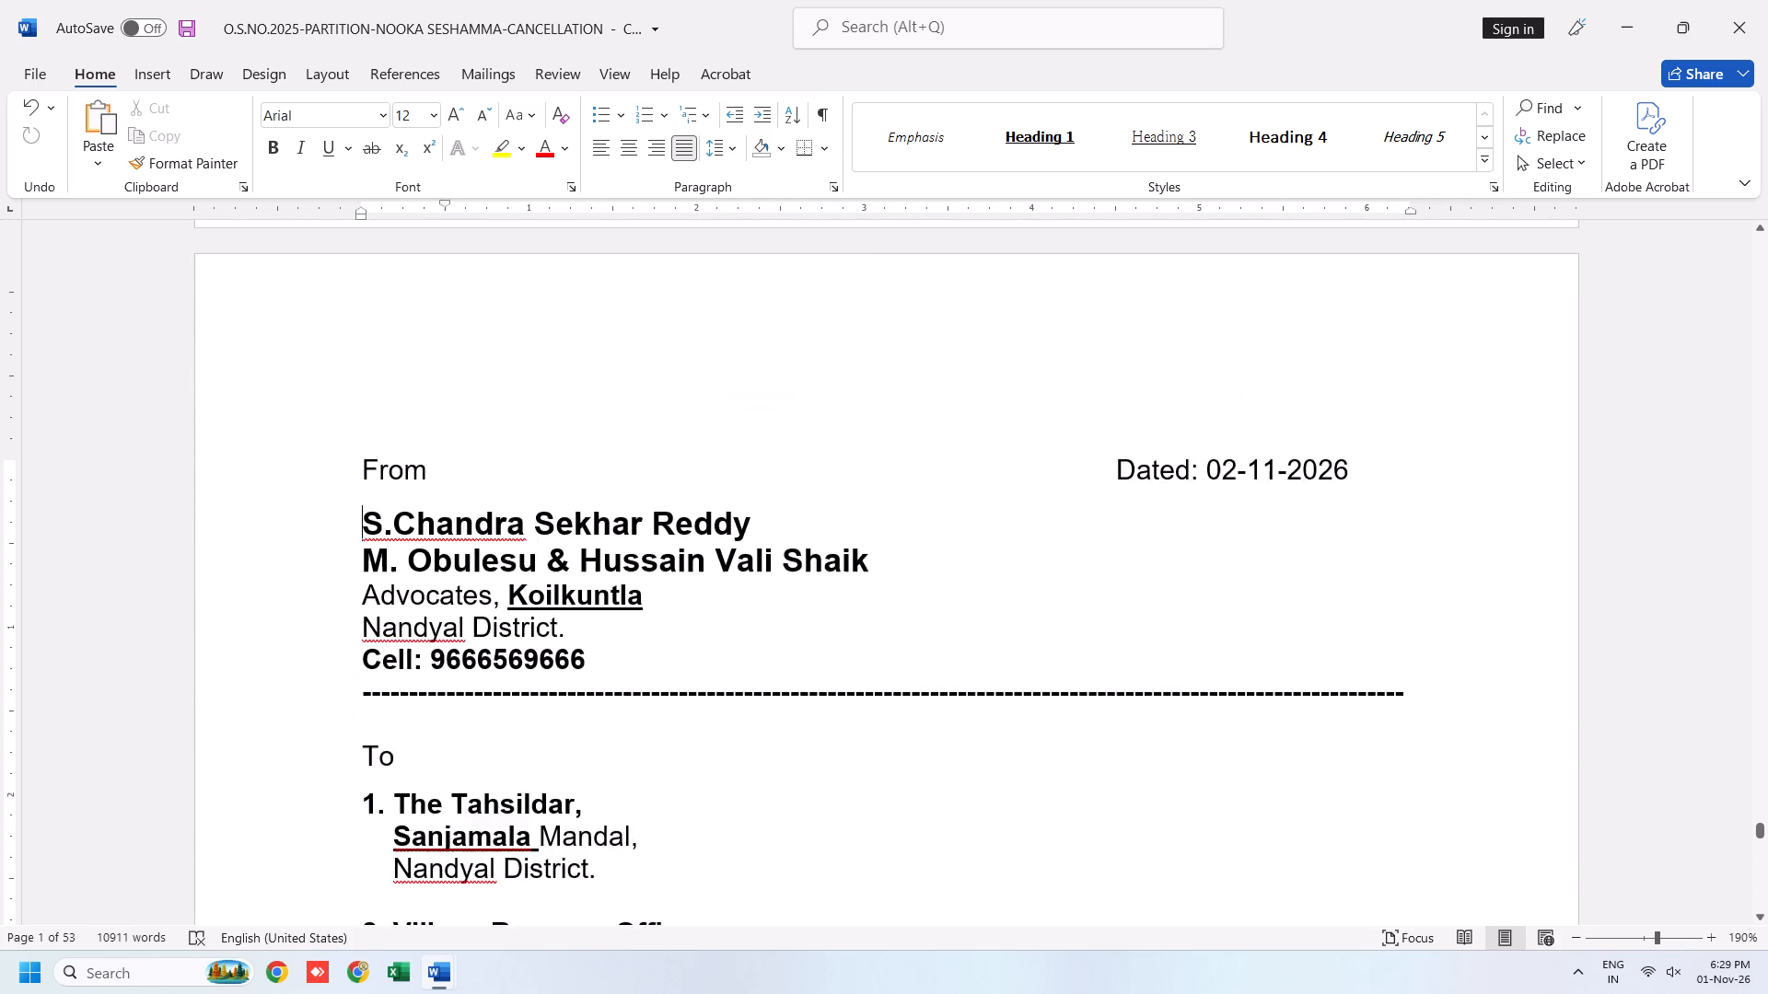
scroll(1167, 674, "down", 8)
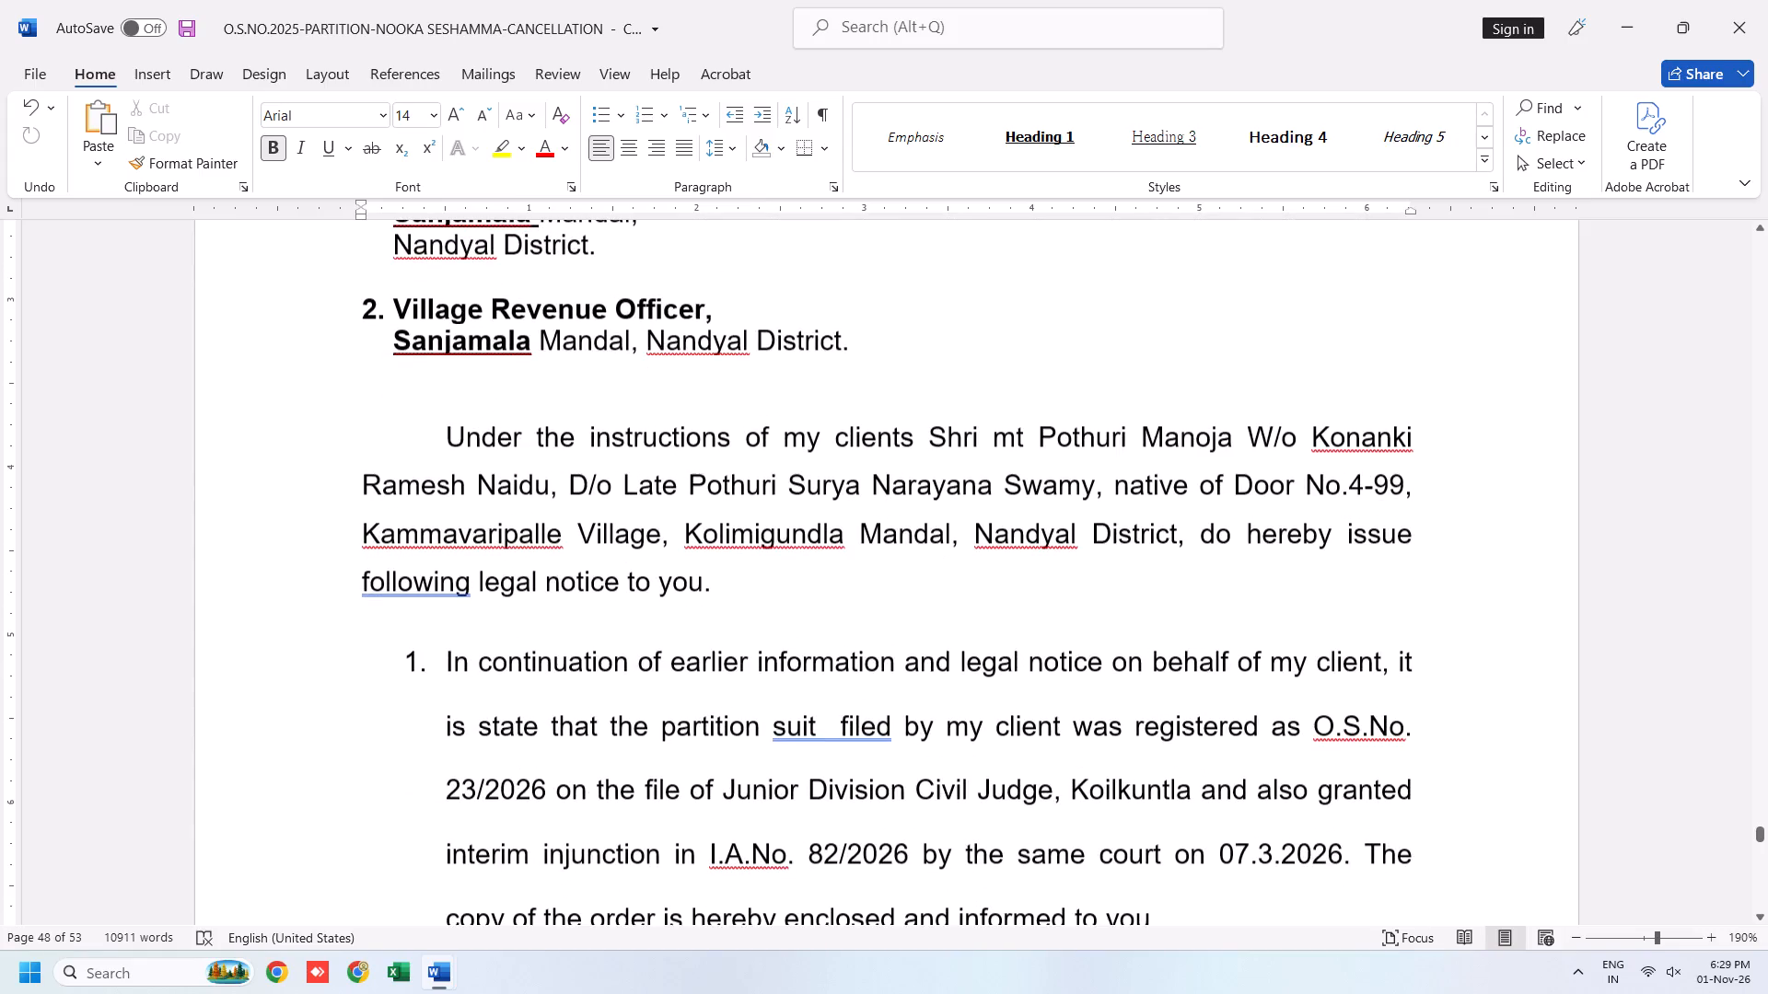
left_click(925, 426)
key("ctrl+v")
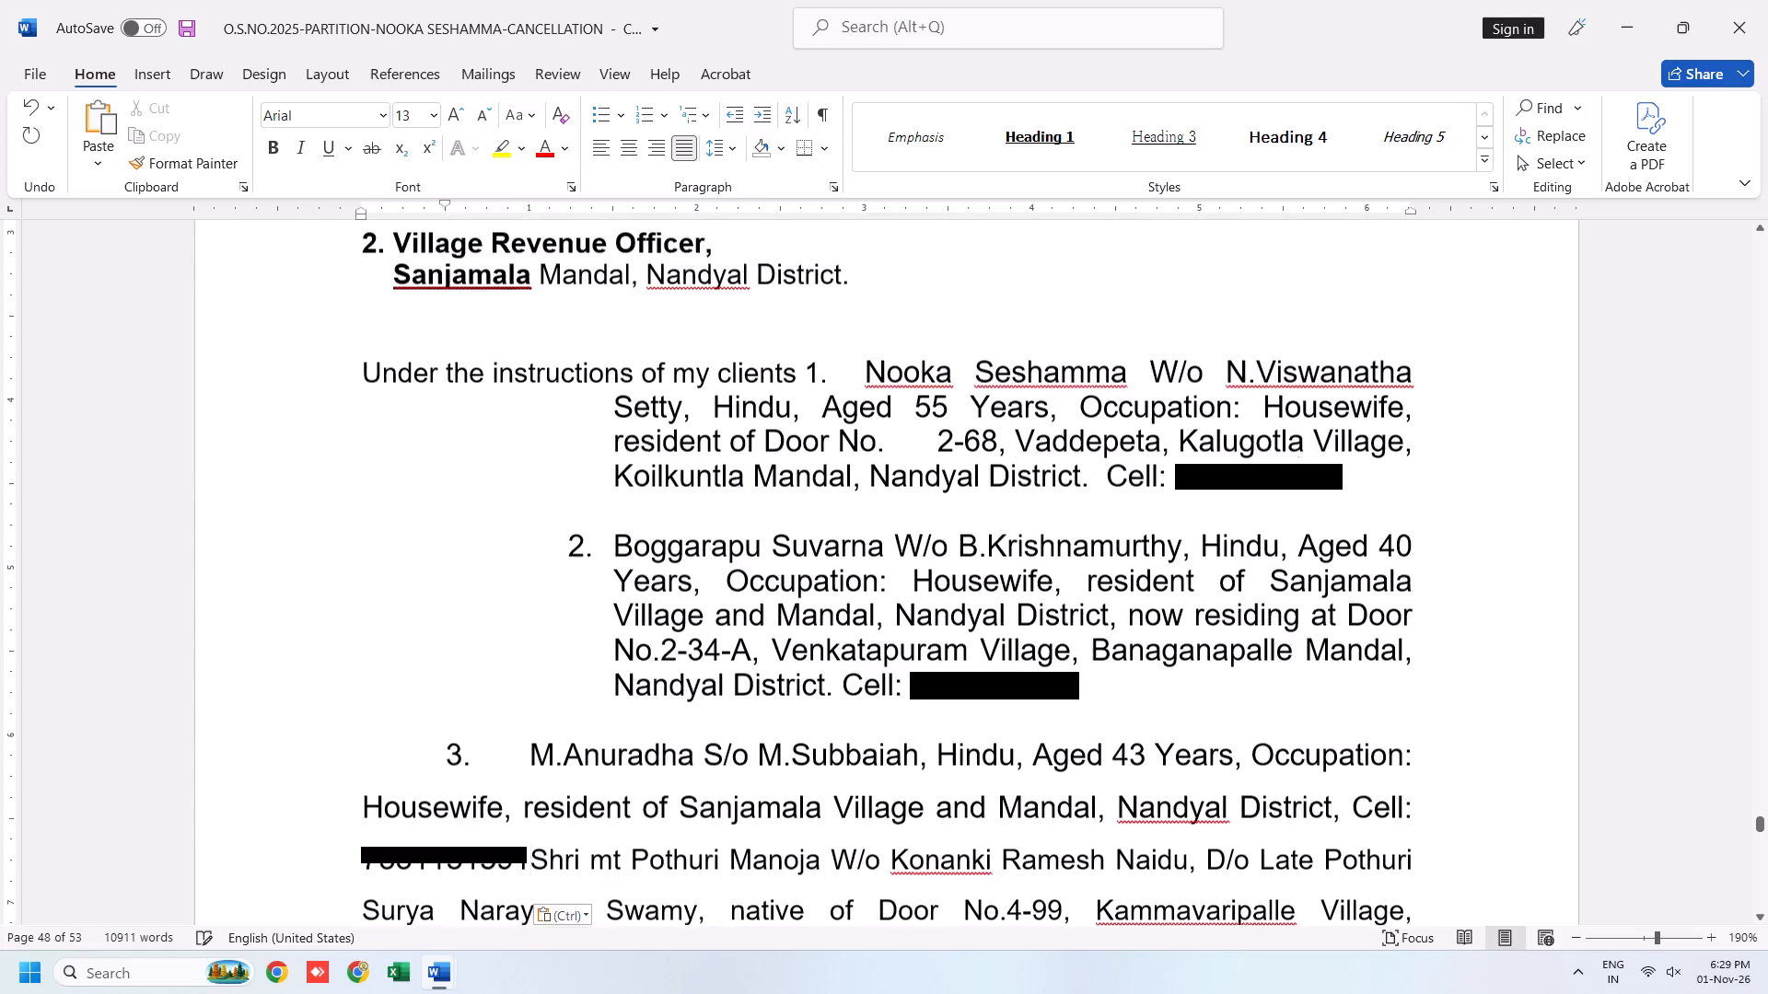
Change the first pasted client's number to "1)" followed by a single space, removing the full stop and tab.
left_click(818, 364)
key("shift+parenright")
key("space")
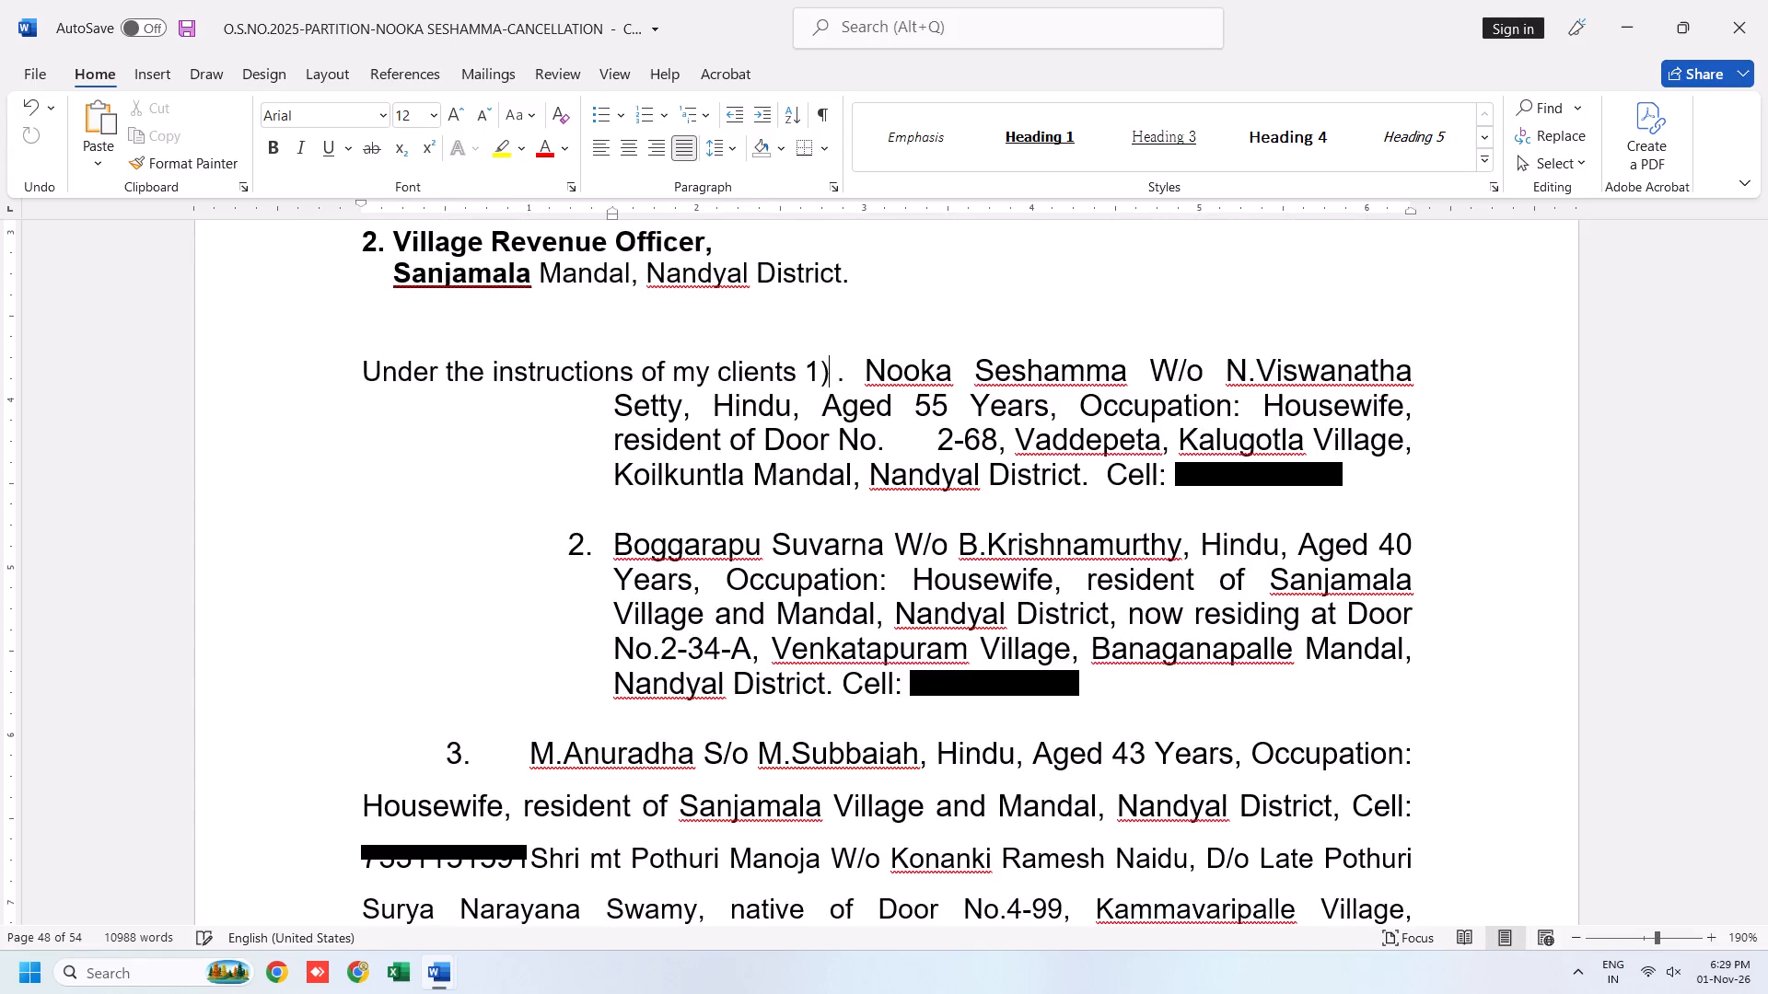
key("Delete")
key("Delete")
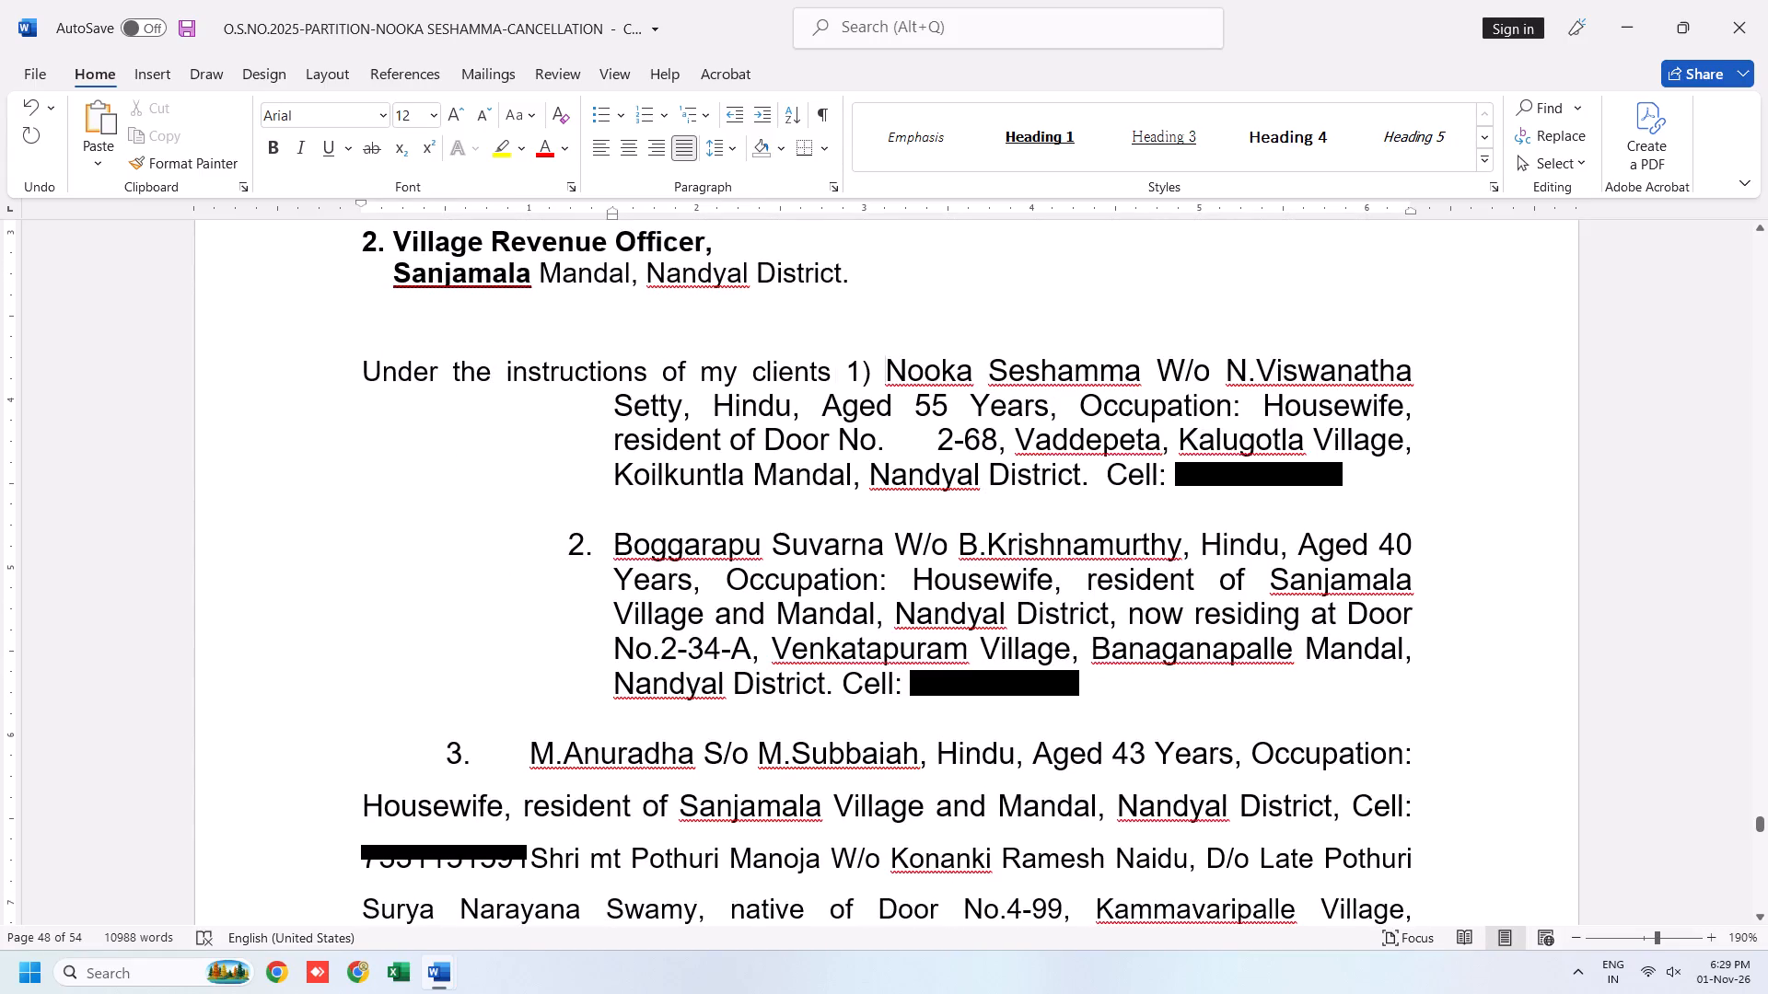
Delete the first client's religion, age and occupation, the extra comma, and the full stop and cell number after "Nandyal District".
left_click_drag(719, 408, 1406, 386)
key("Delete")
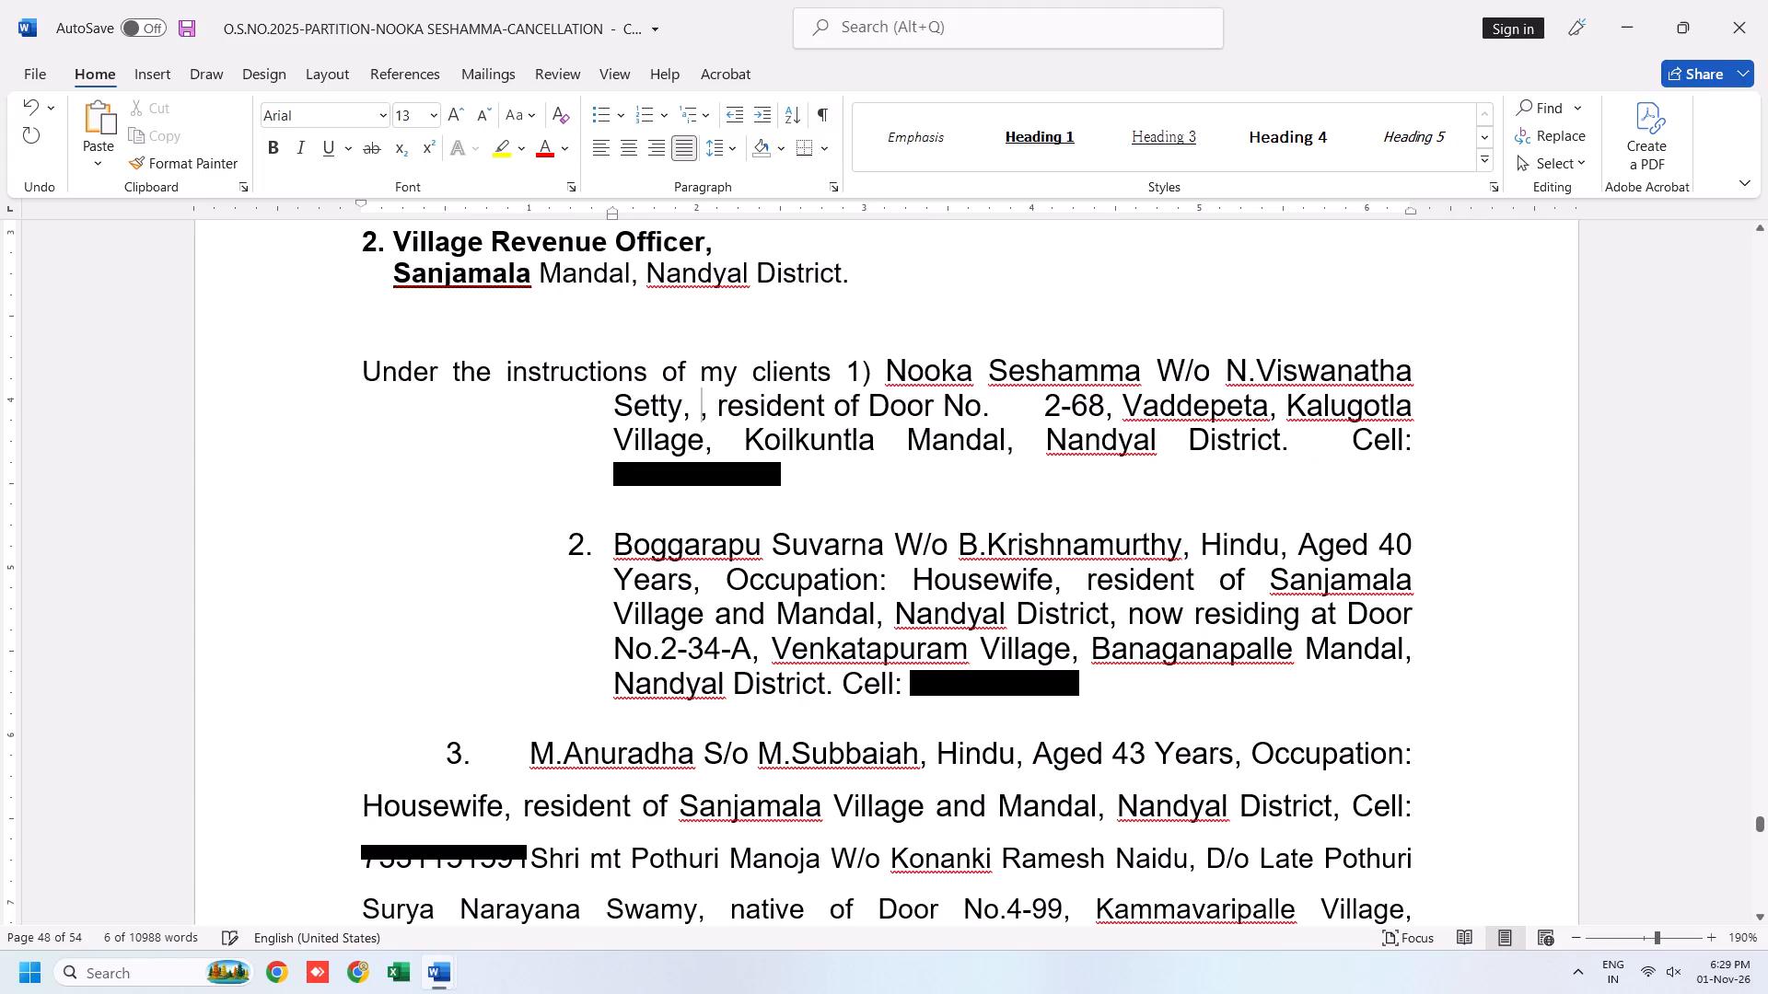
key("ctrl+Delete")
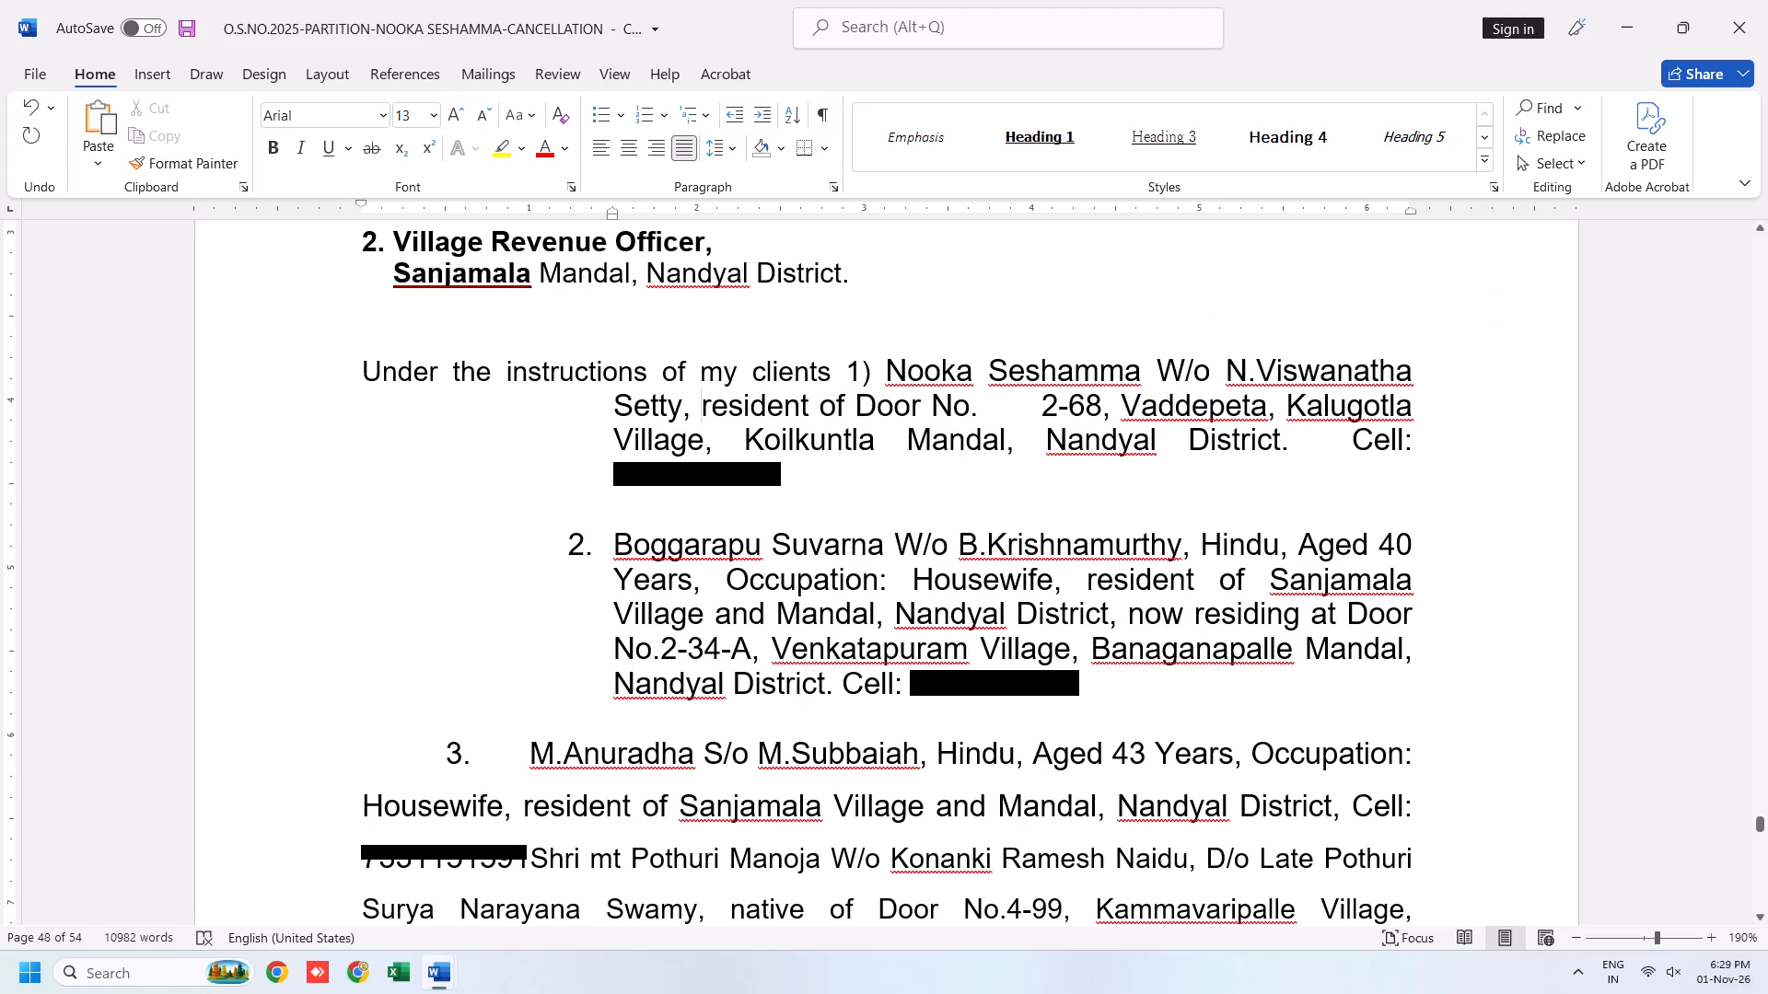
left_click_drag(1279, 432, 1329, 469)
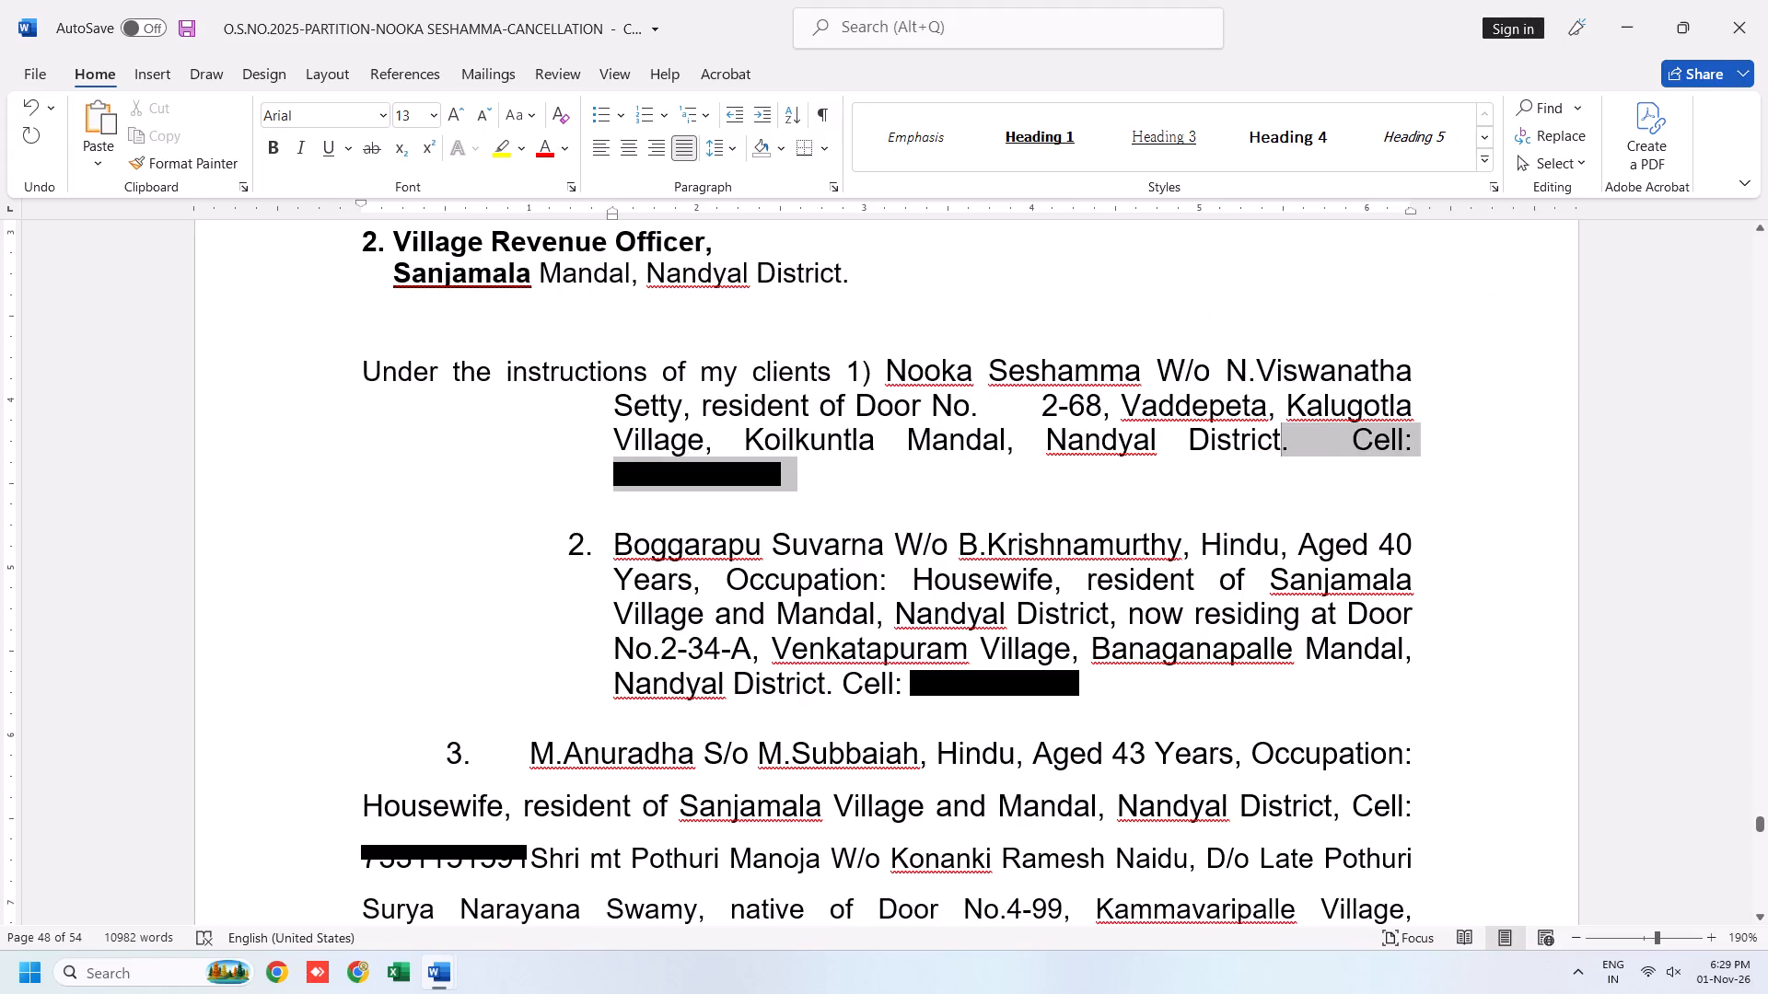
left_click_drag(1329, 469, 1349, 468)
key("Delete")
Run the second client's details on directly after the first client's "Nandyal District", numbered "2)" instead of "2." and without the tab.
key("space")
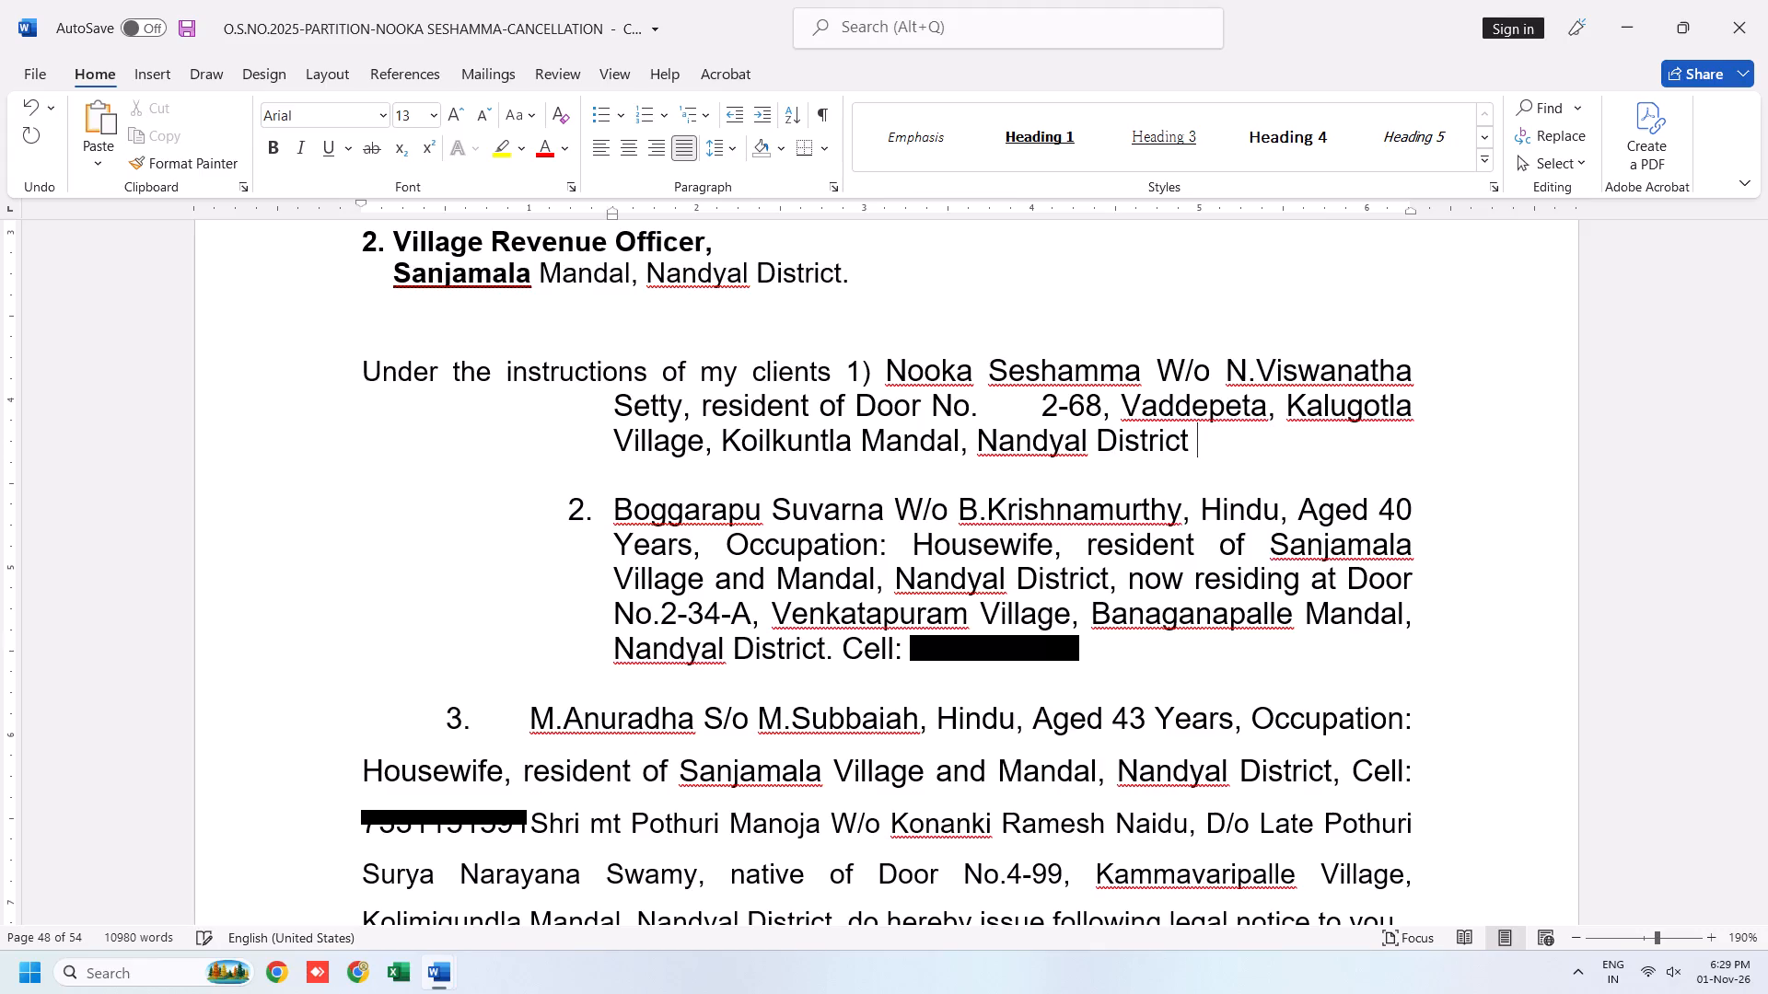
key("2")
key("shift+parenright")
key("space")
key("Delete")
key("Delete")
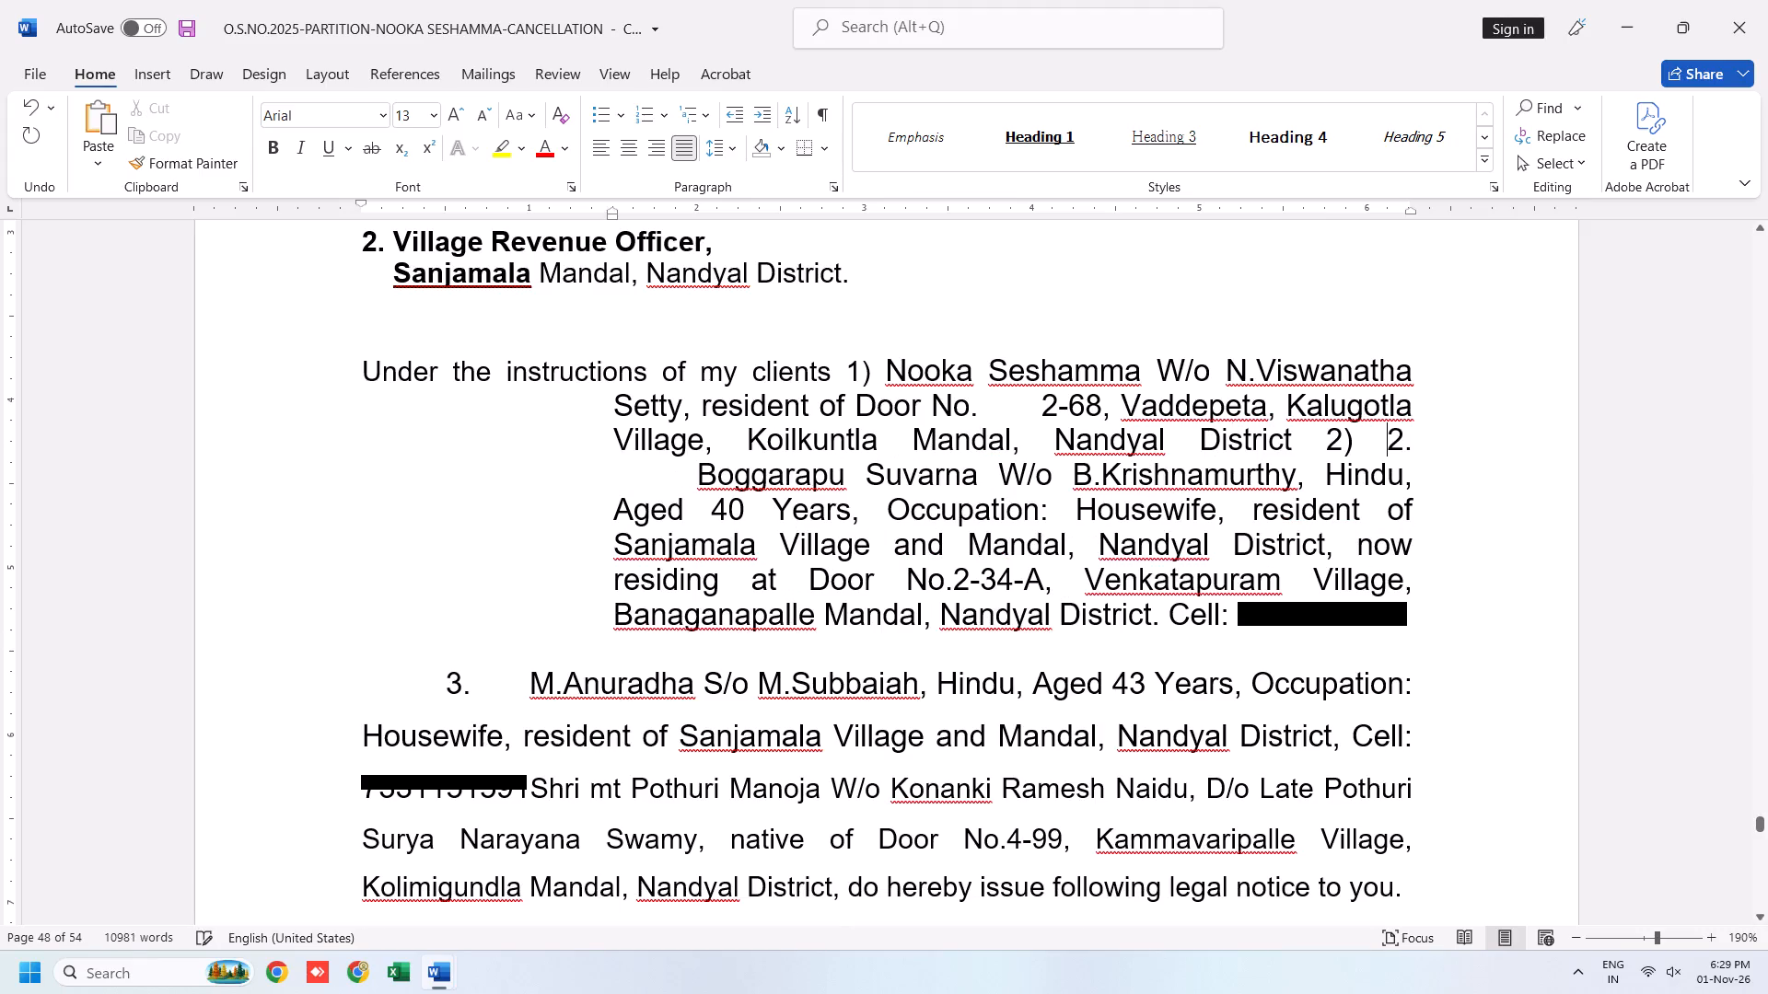
key("Delete")
key("Delete")
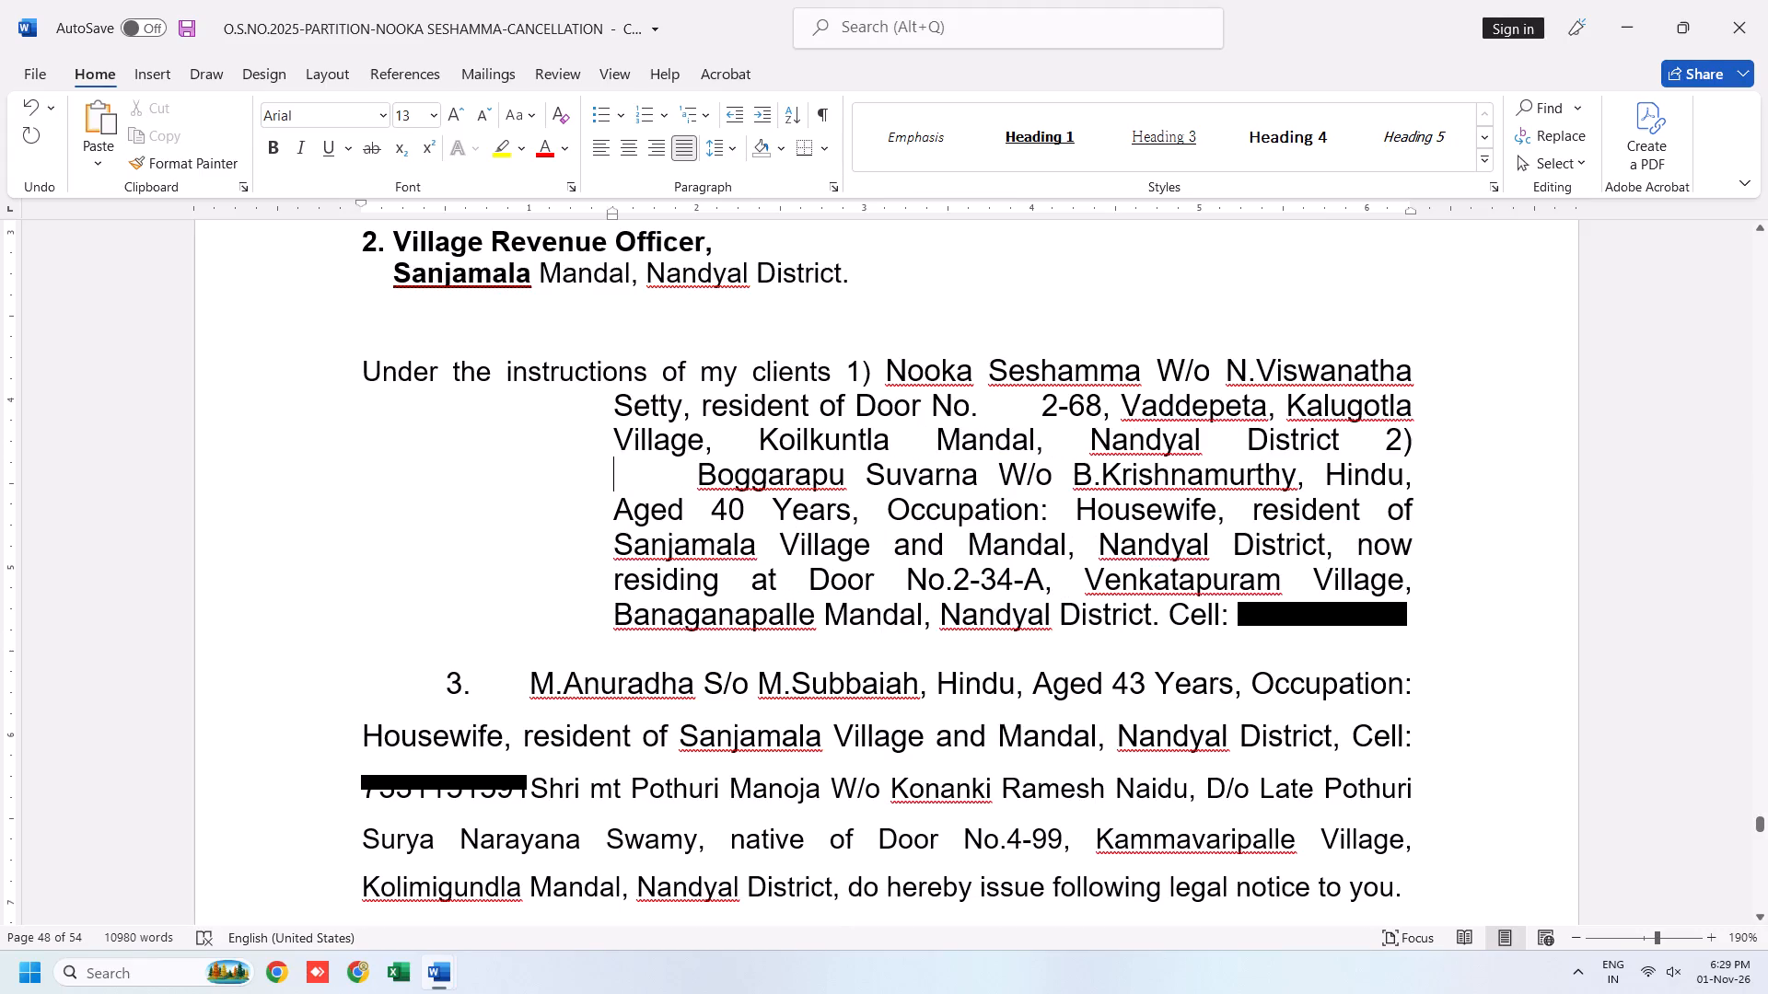
key("Delete")
Delete the second client's religion, age and occupation from the opening paragraph, leaving the name followed by the residence.
left_click_drag(1073, 471, 1094, 494)
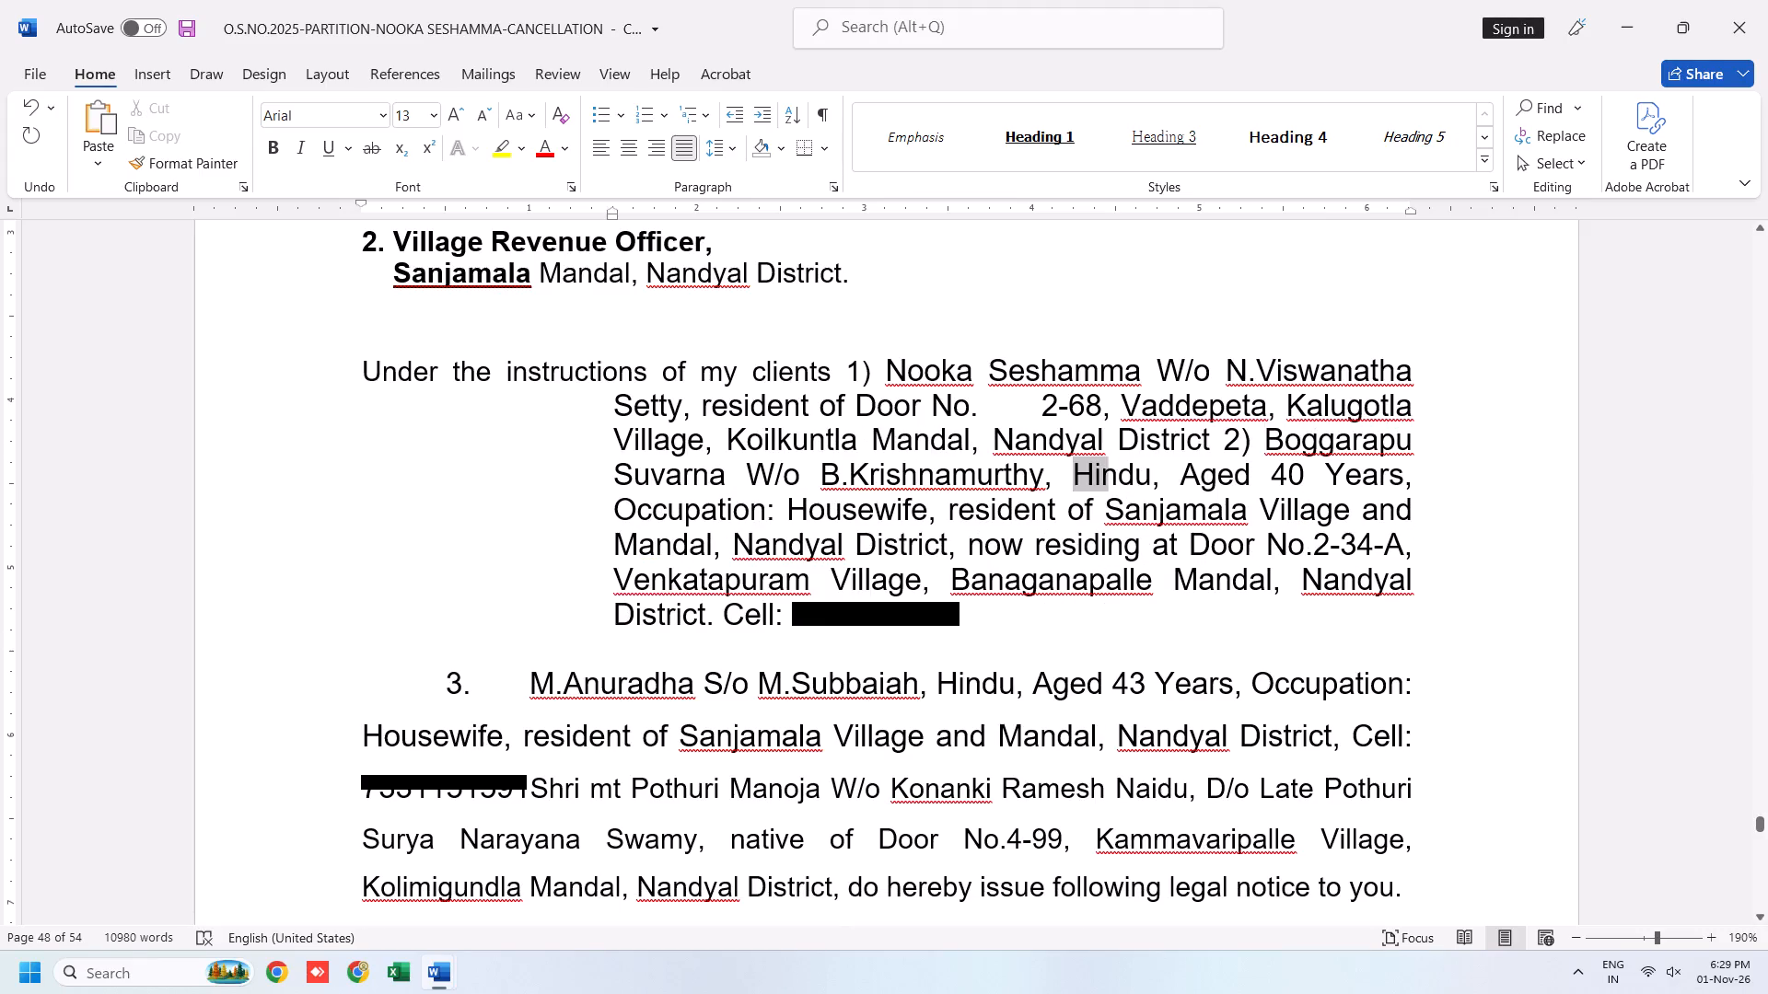
left_click_drag(1094, 494, 937, 521)
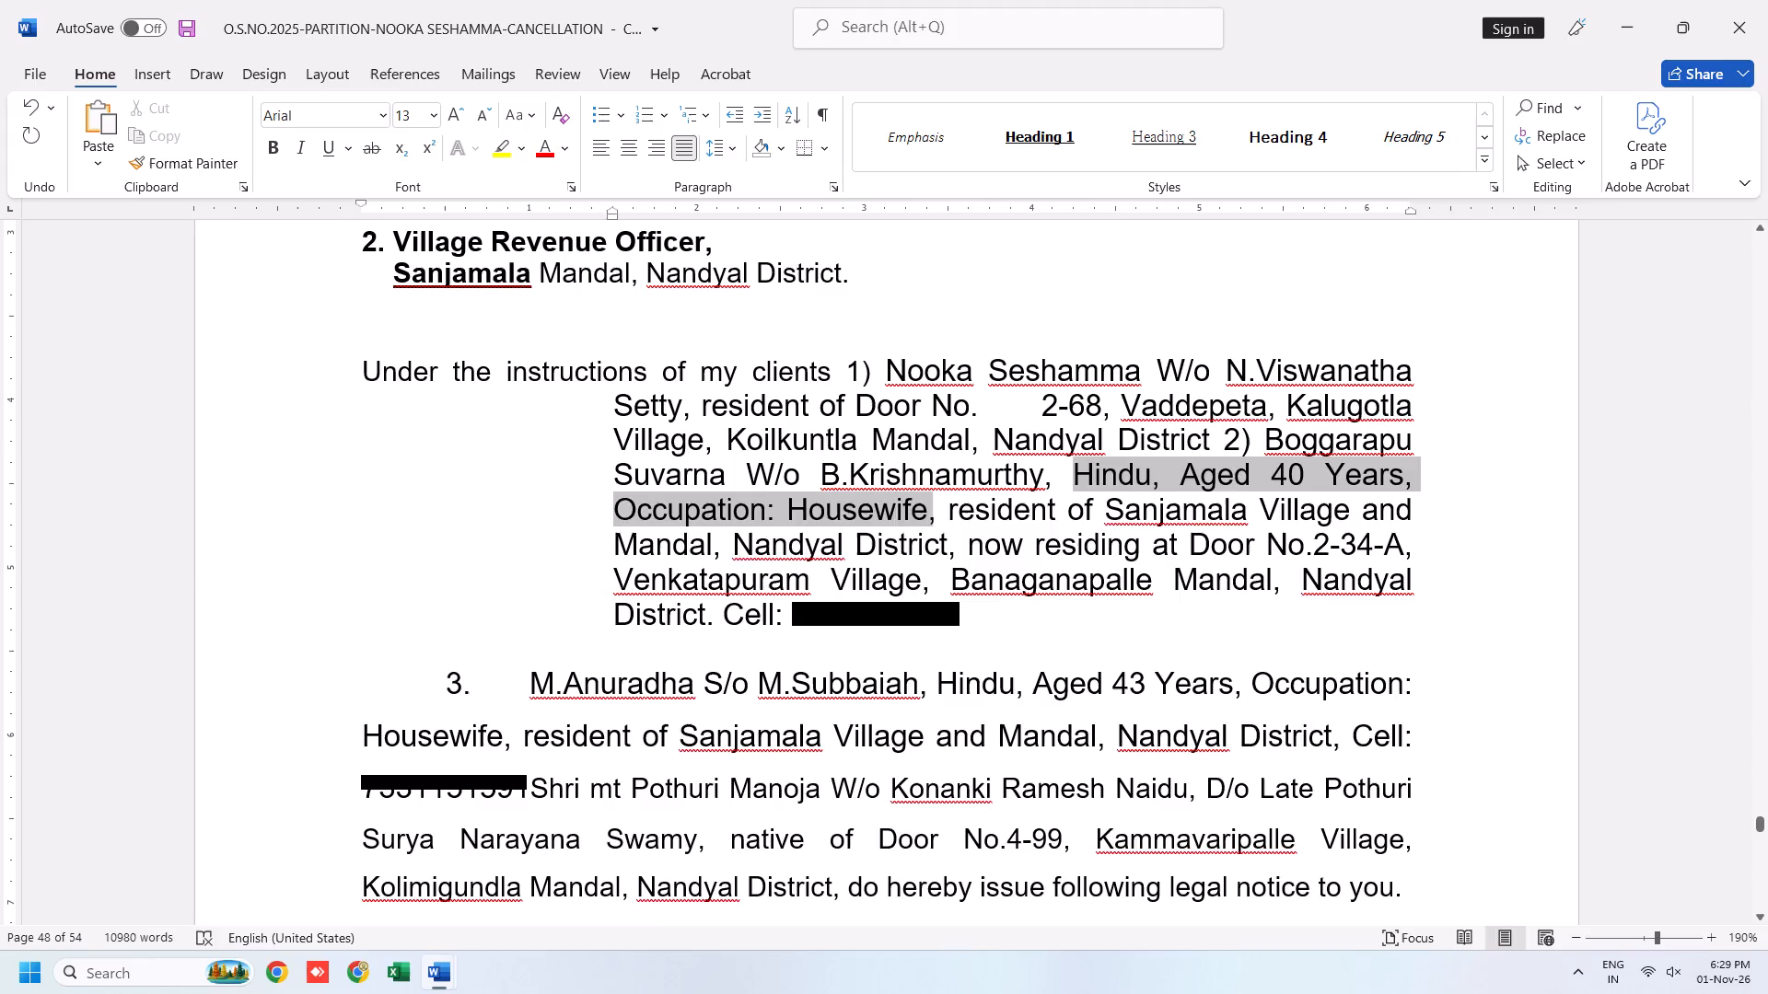
left_click_drag(937, 521, 939, 521)
key("Delete")
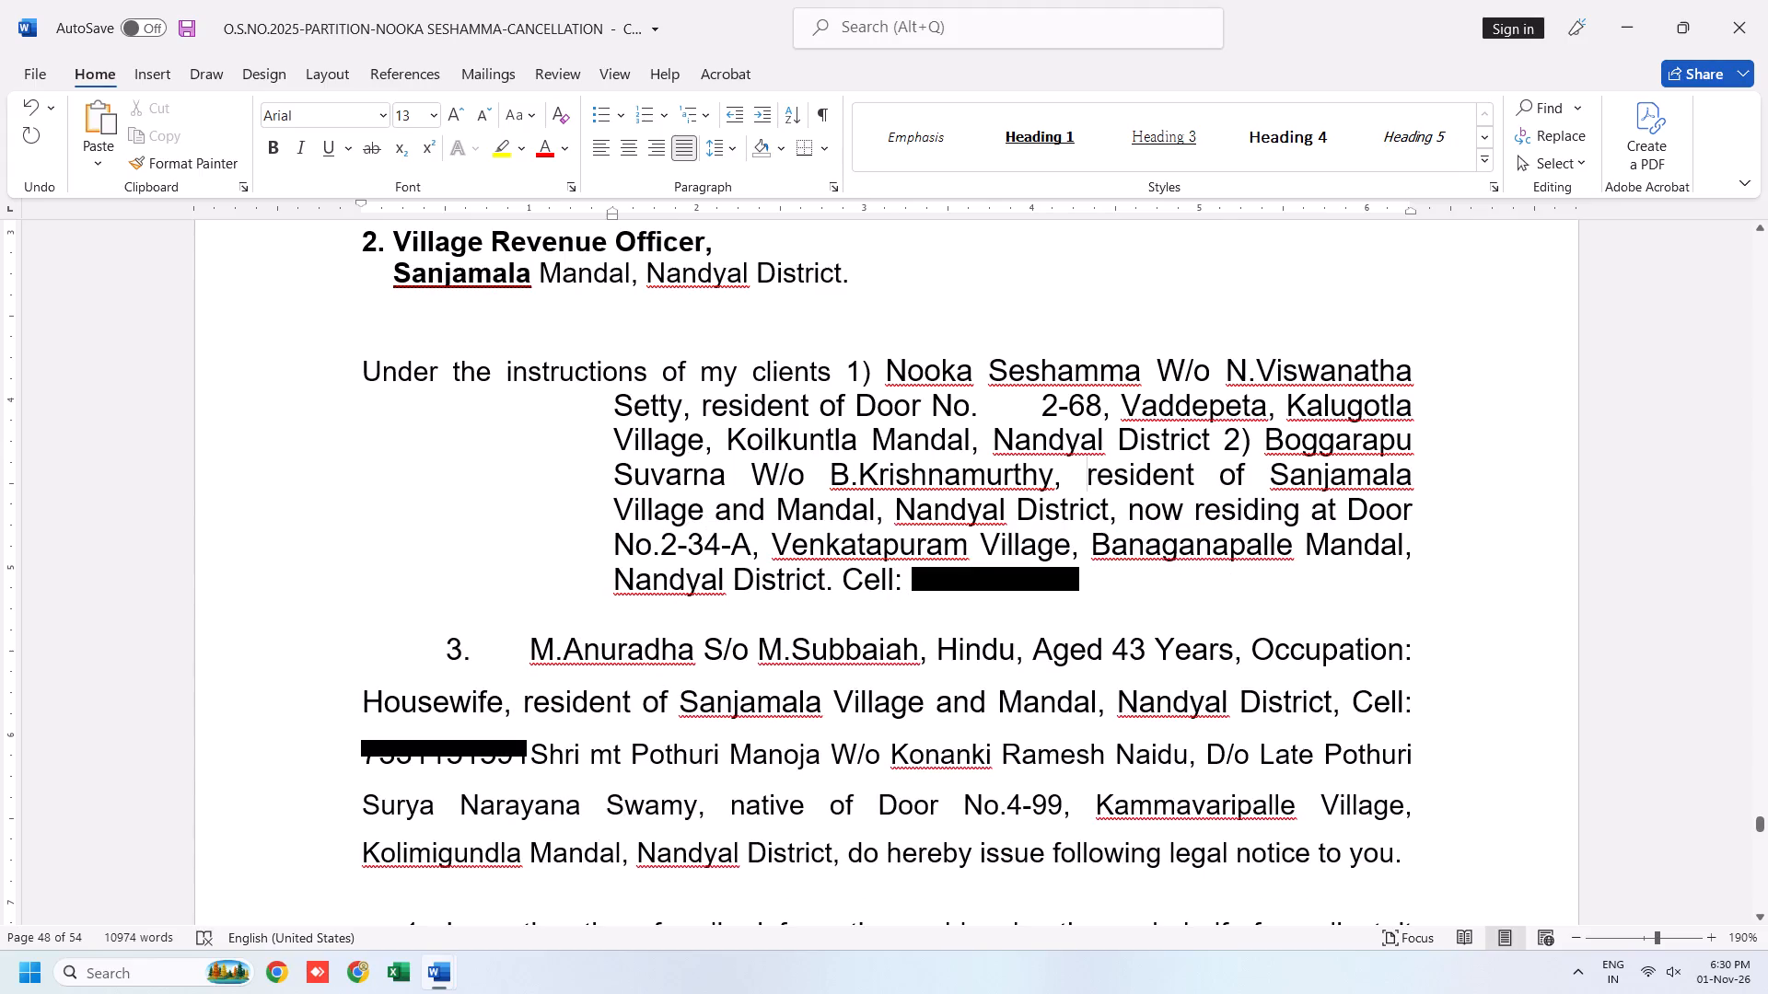
Copy the third plaintiff's entry from the PLAINTIFFS list on page 1, from its number "3." through "Nandyal District".
left_click(1131, 506)
key("ctrl+Home")
key("Page_Down")
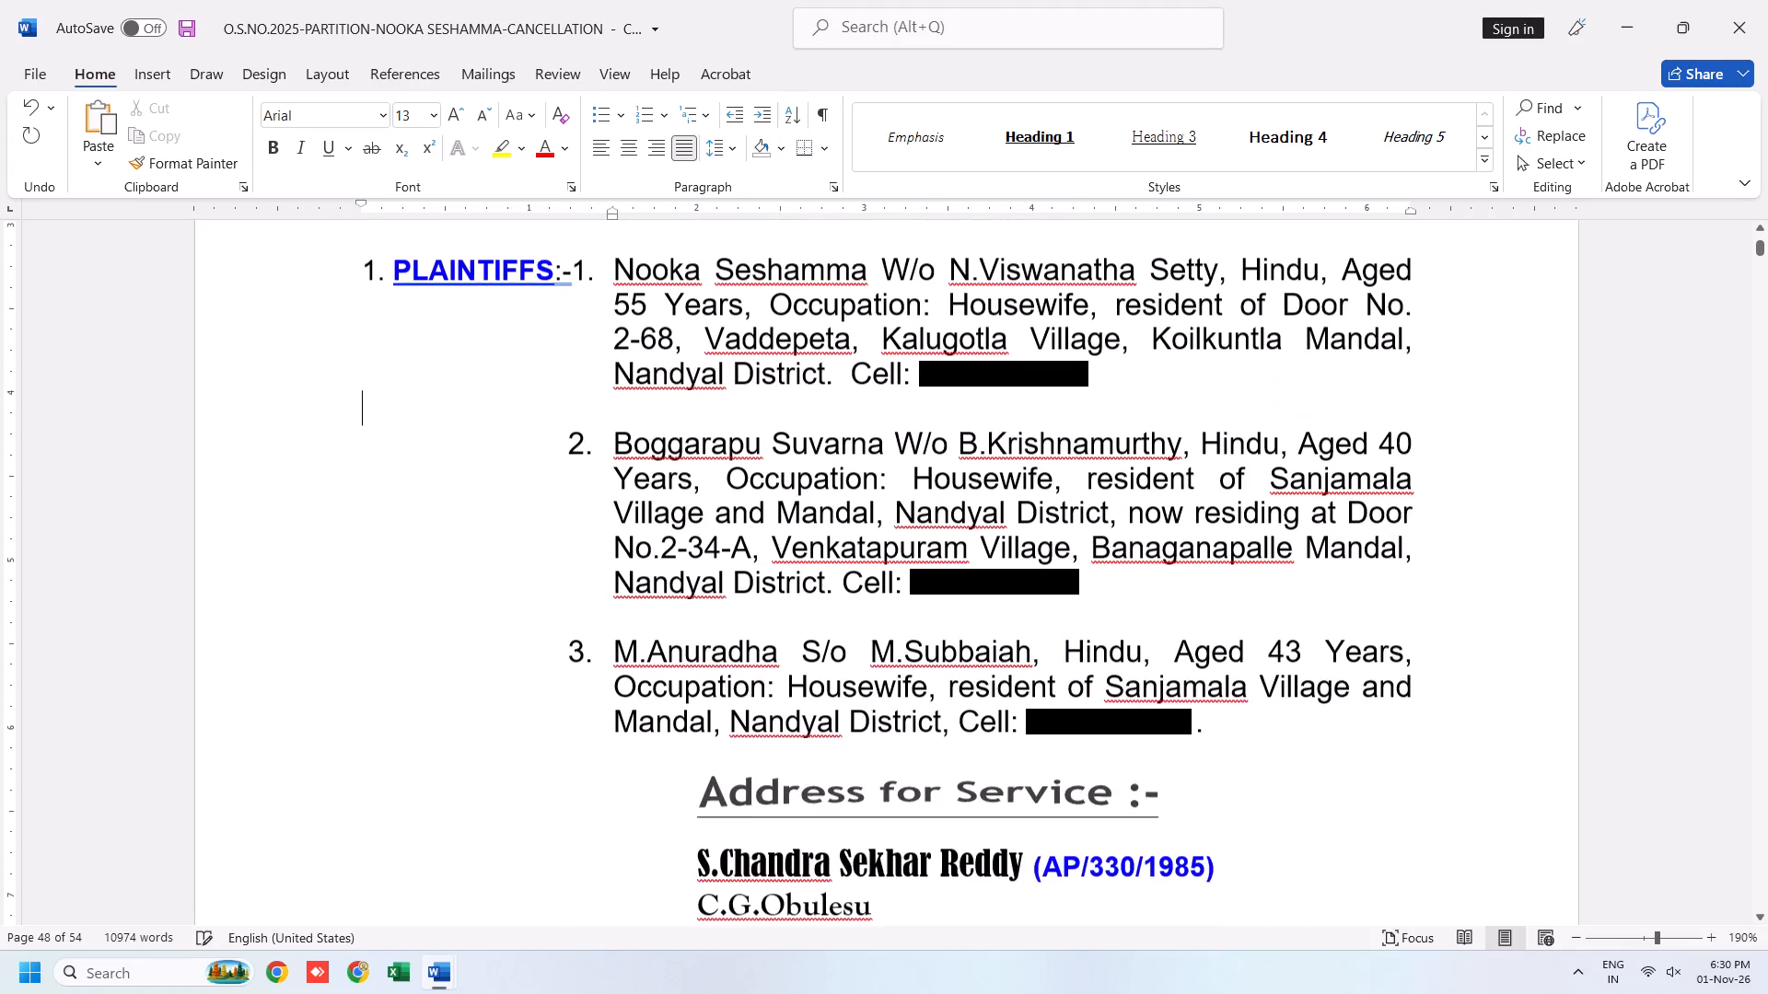
left_click_drag(571, 653, 1001, 676)
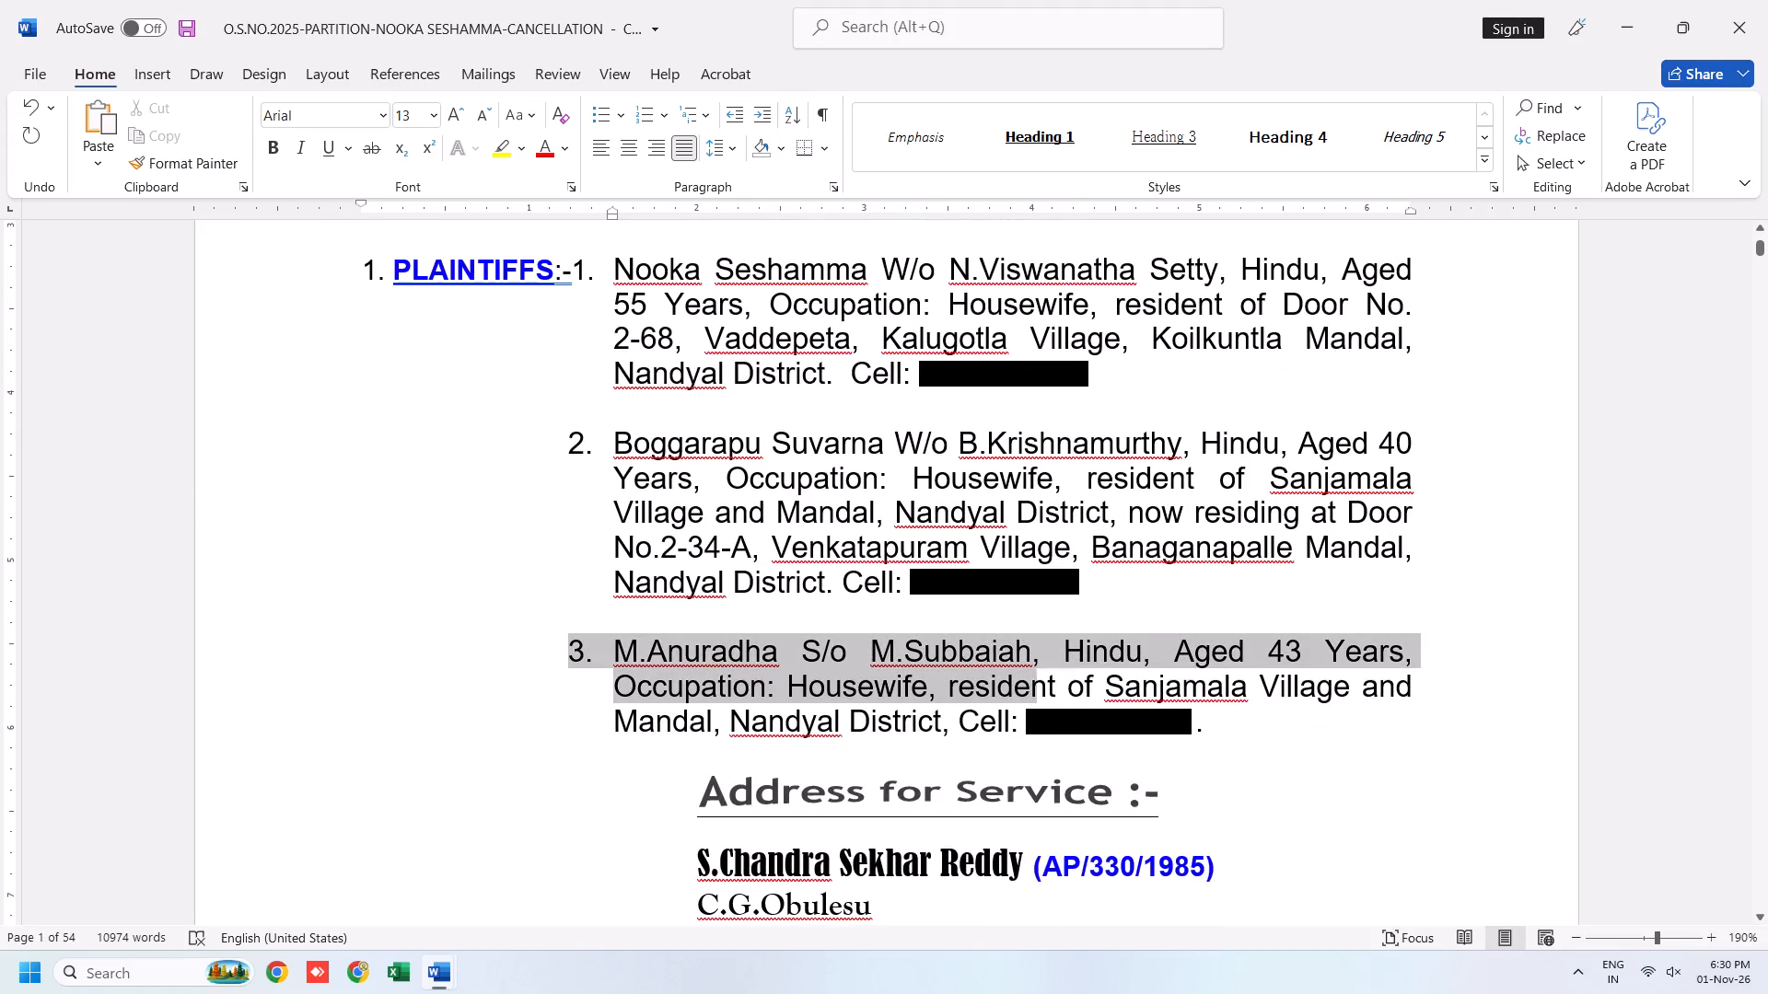
left_click_drag(1001, 676, 956, 716)
key("ctrl+c")
Remove the hanging indent from the notice's "Under the instructions of my clients" paragraph and indent only its first line.
key("ctrl+End")
key("Page_Up")
key("Page_Up")
key("Page_Up")
key("Page_Up")
key("Page_Up")
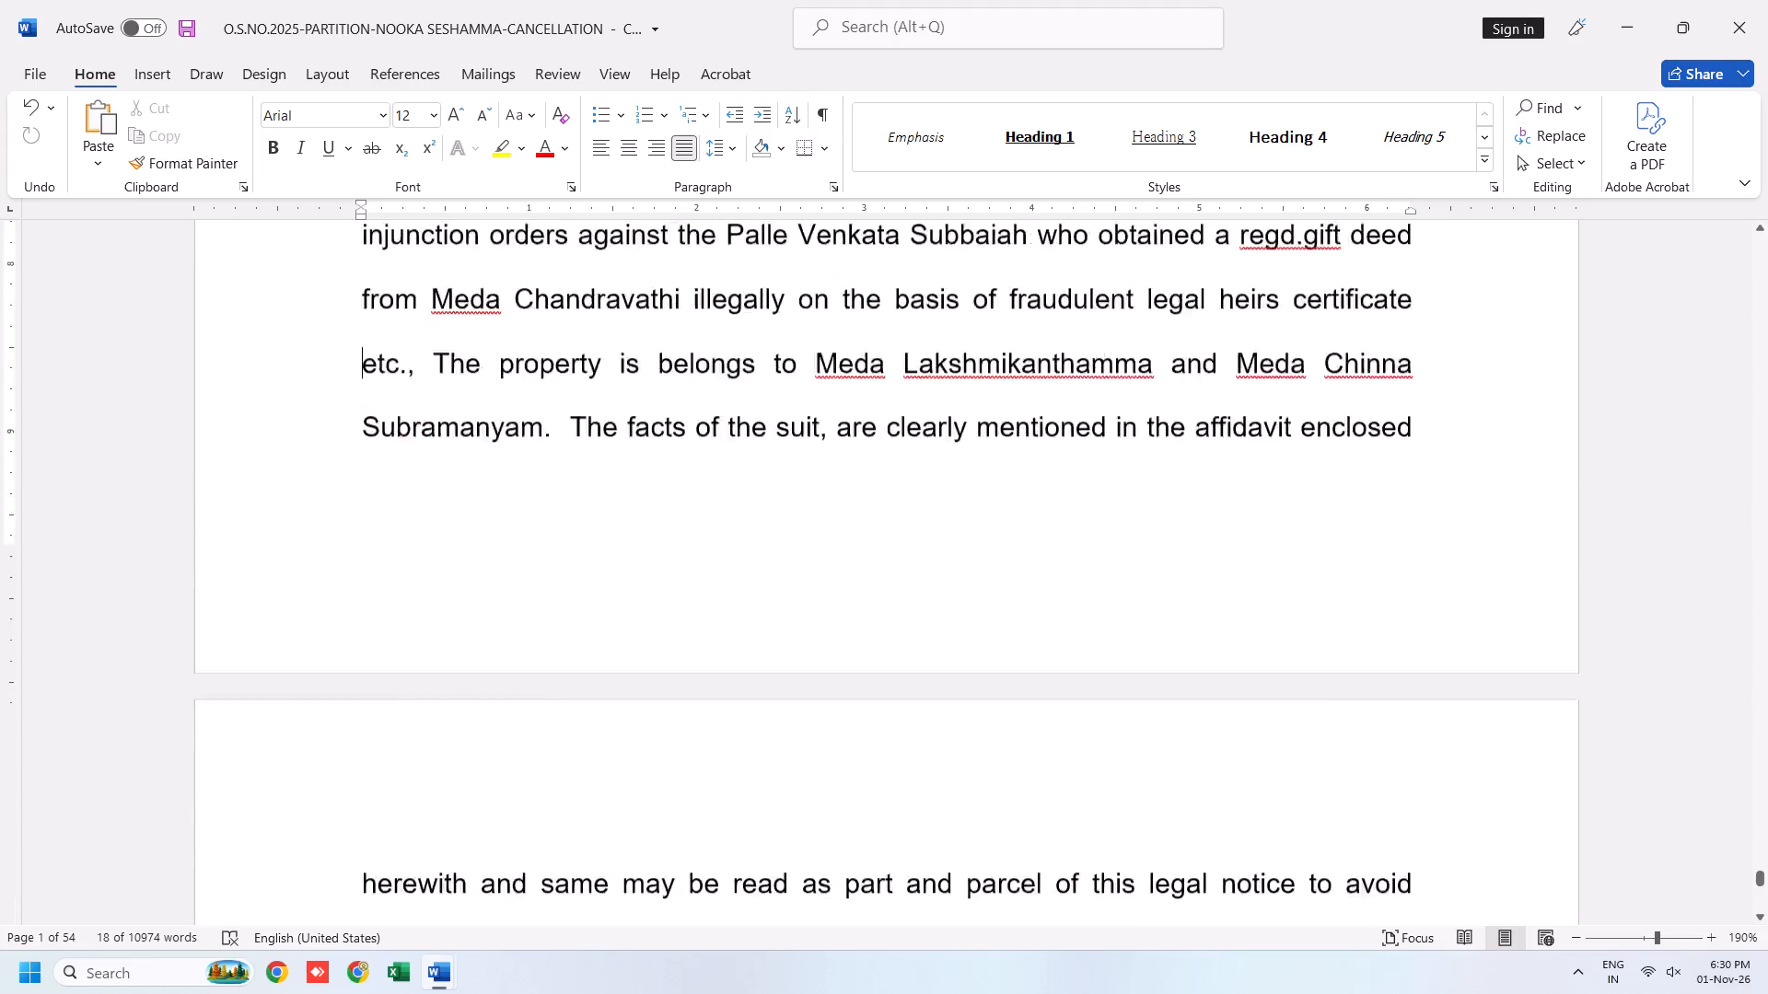
key("Page_Up")
key("Page_Up")
key("Page_Up")
key("Page_Up")
key("Page_Up")
key("Page_Up")
key("Page_Up")
key("Page_Up")
key("Page_Up")
key("Page_Up")
key("Page_Up")
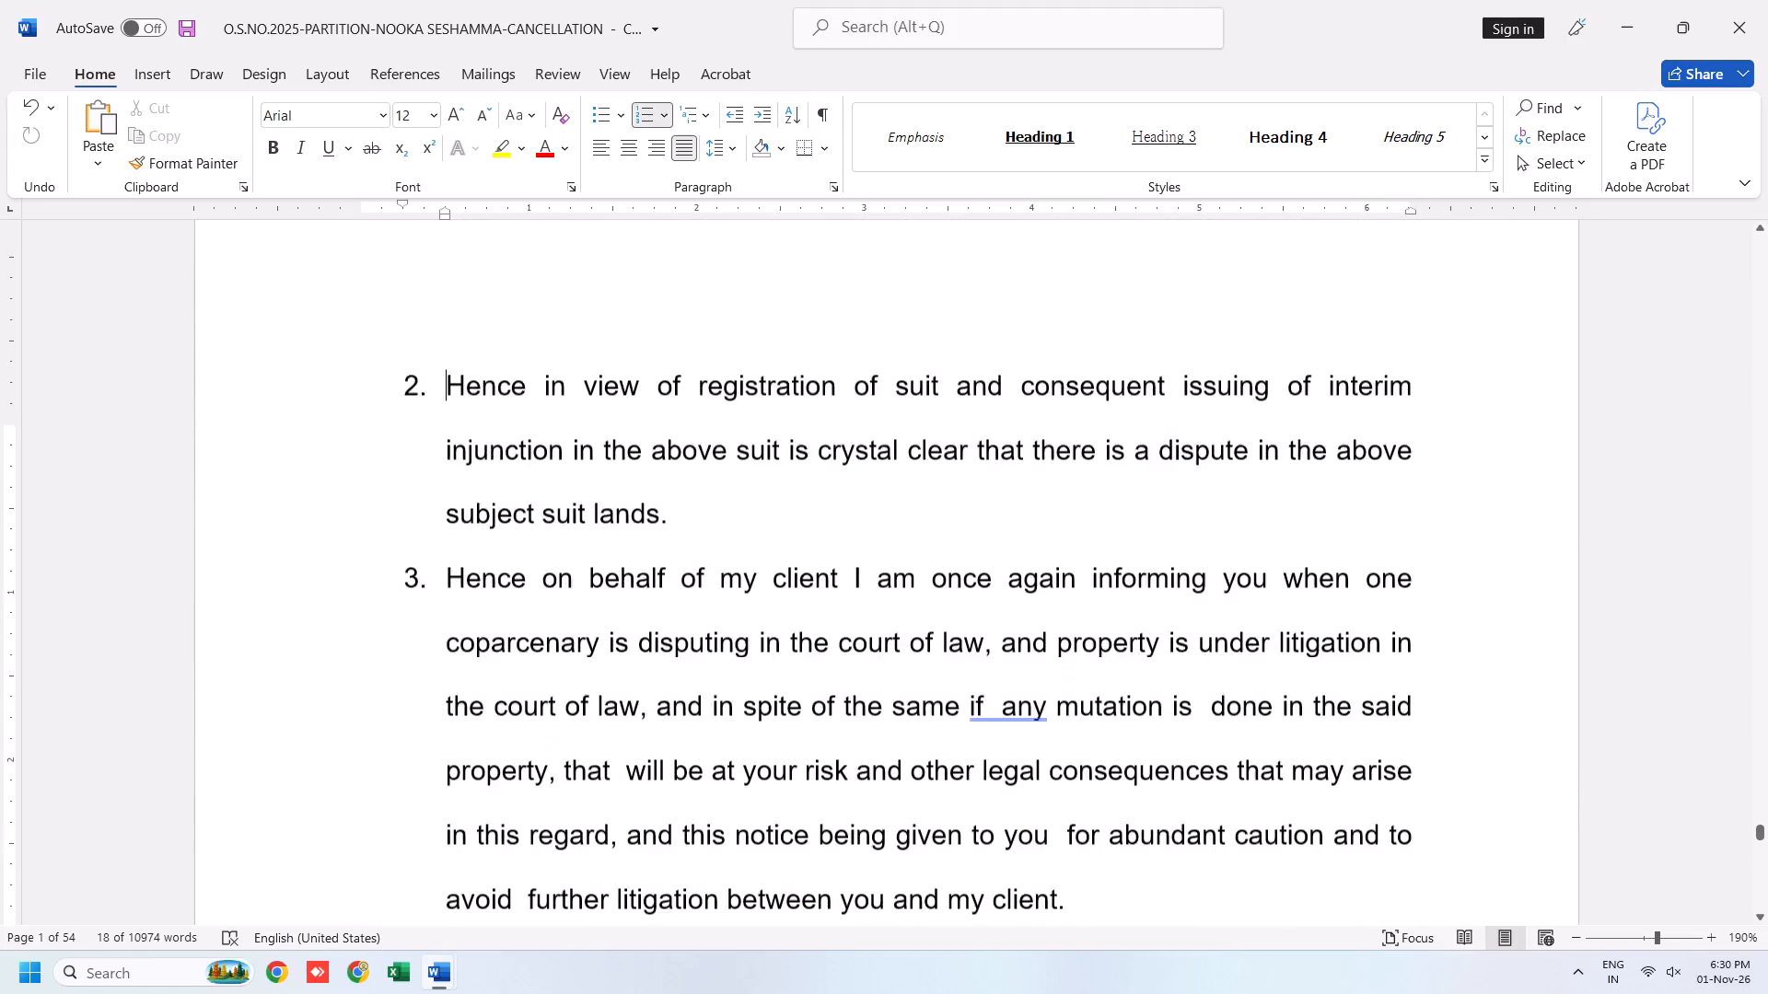
key("Page_Up")
key("Page_Up")
key("Page_Up")
key("Page_Down")
scroll(913, 769, "down", 5)
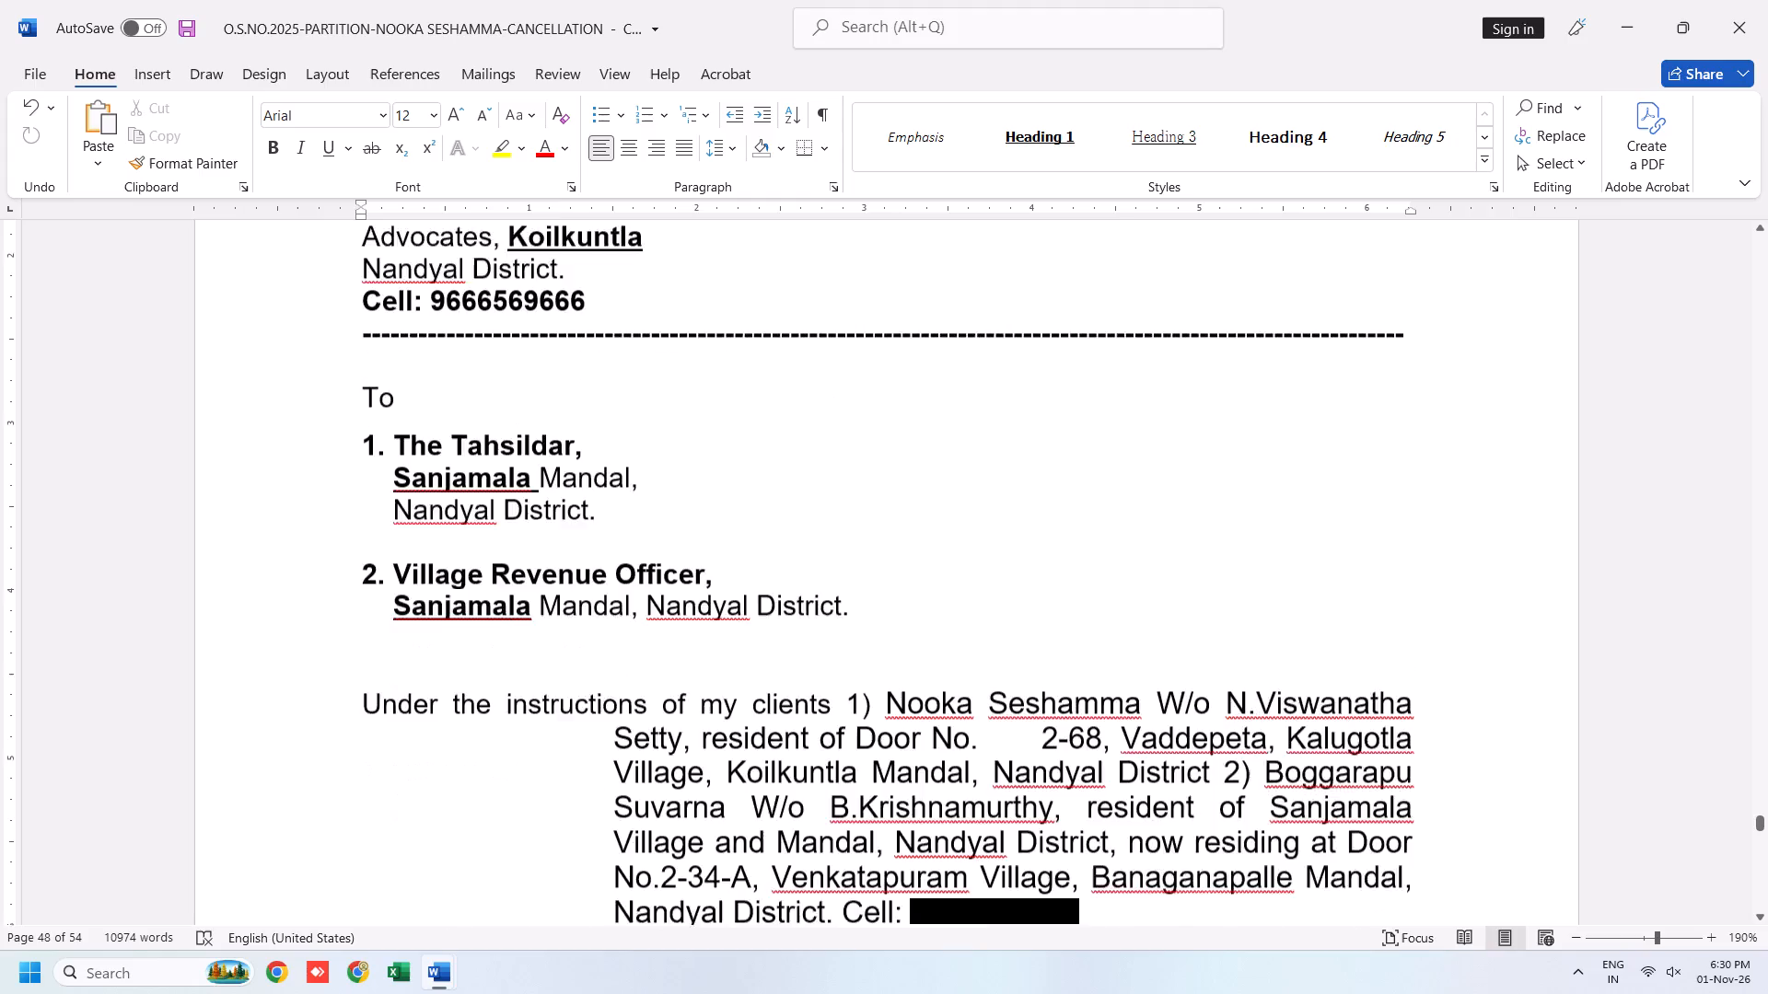
scroll(959, 873, "down", 2)
left_click(996, 640)
left_click(352, 477)
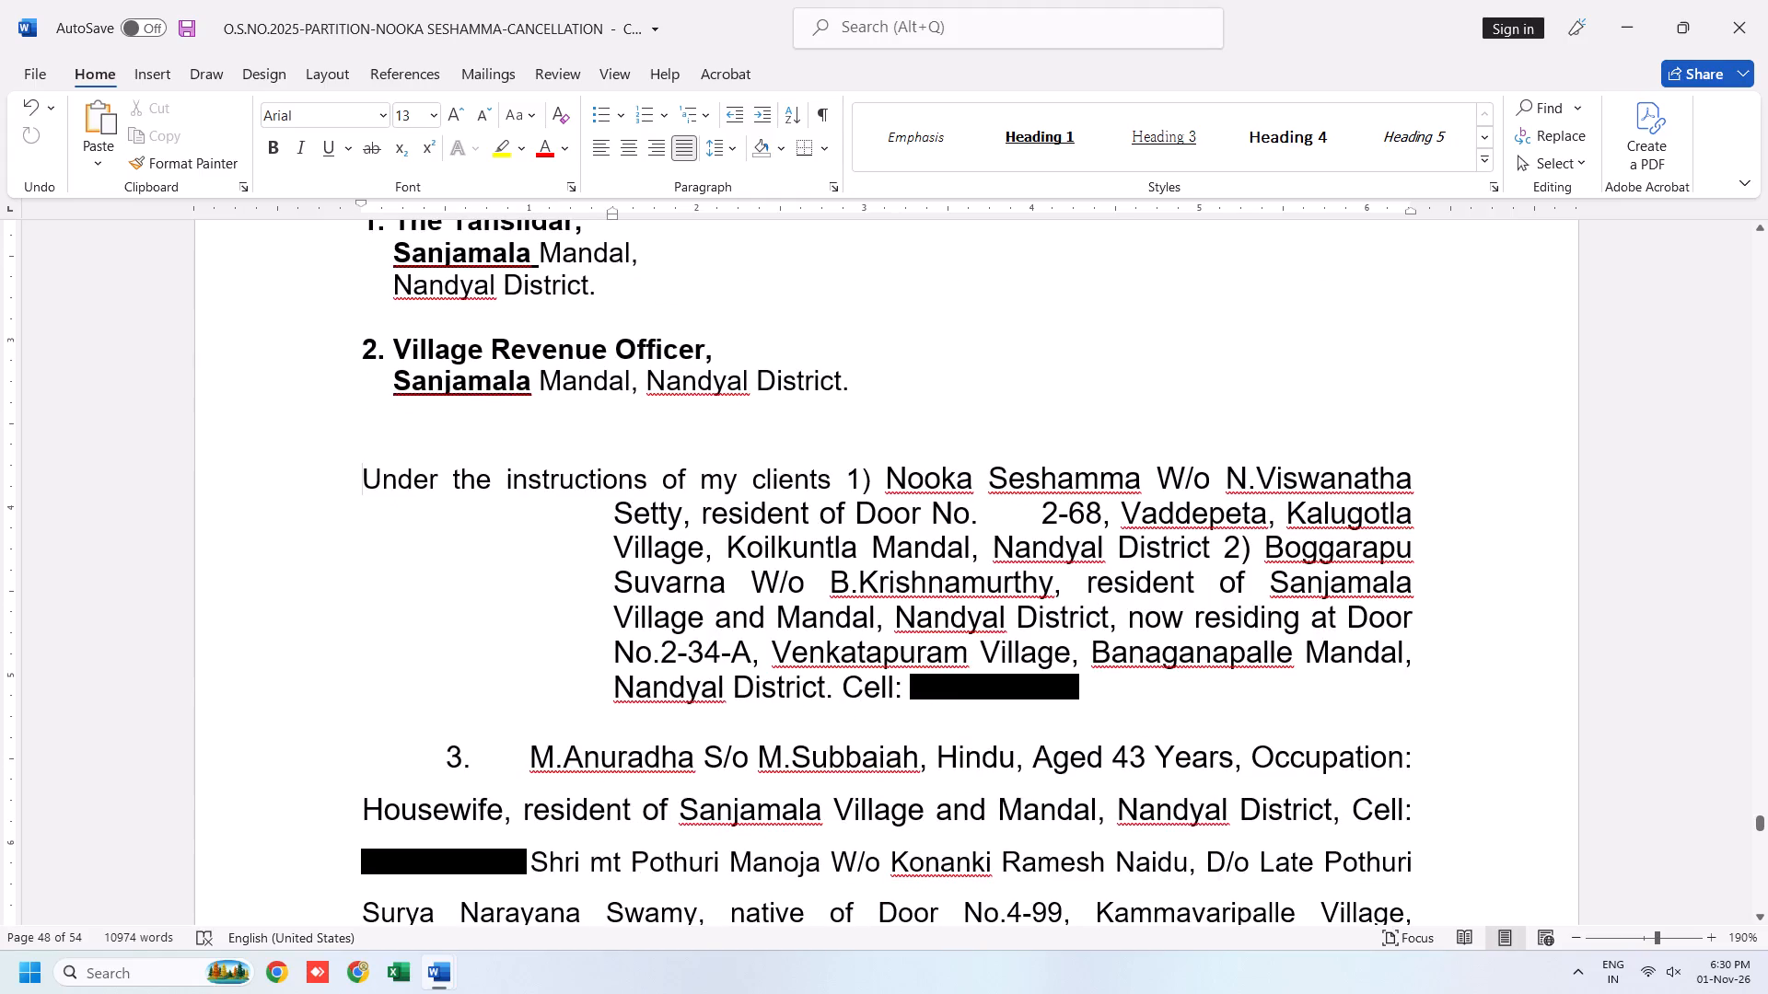
key("ctrl+shift+t")
key("ctrl+shift+t")
key("ctrl+shift+t")
key("Tab")
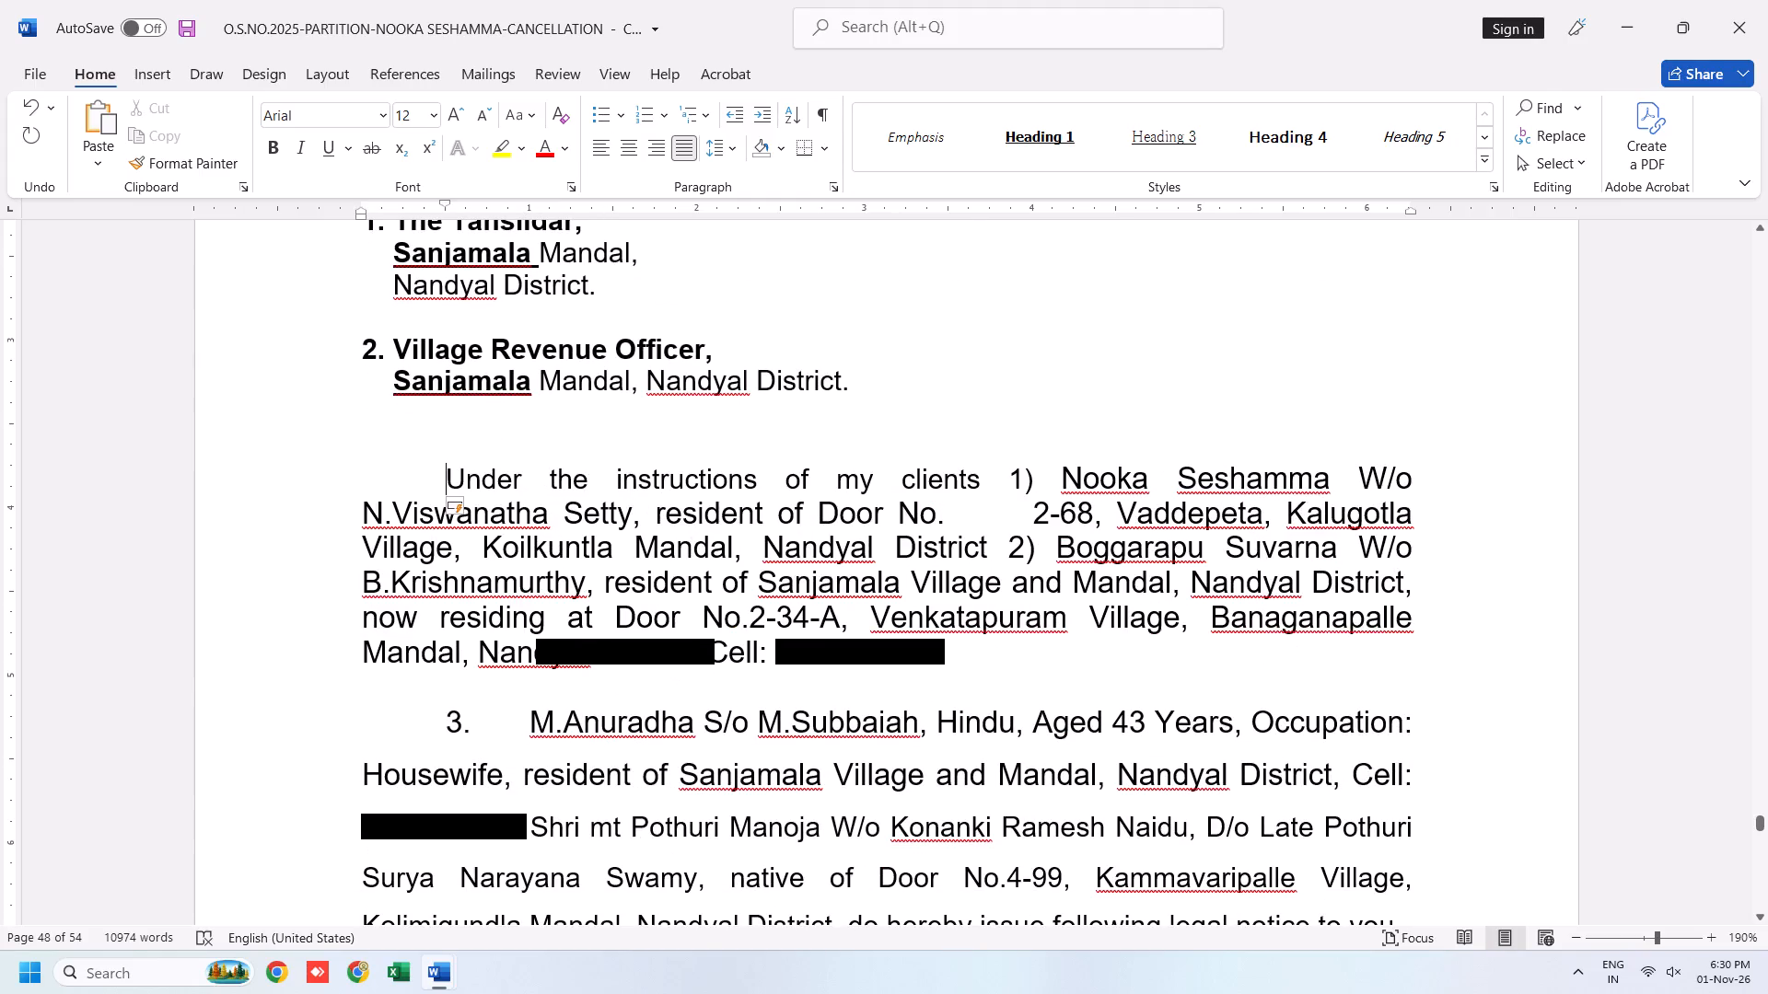
Close the wide gap between "Door No." and the house number in the first client's address.
left_click_drag(922, 501, 930, 499)
key("Right")
key("Delete")
key("Delete")
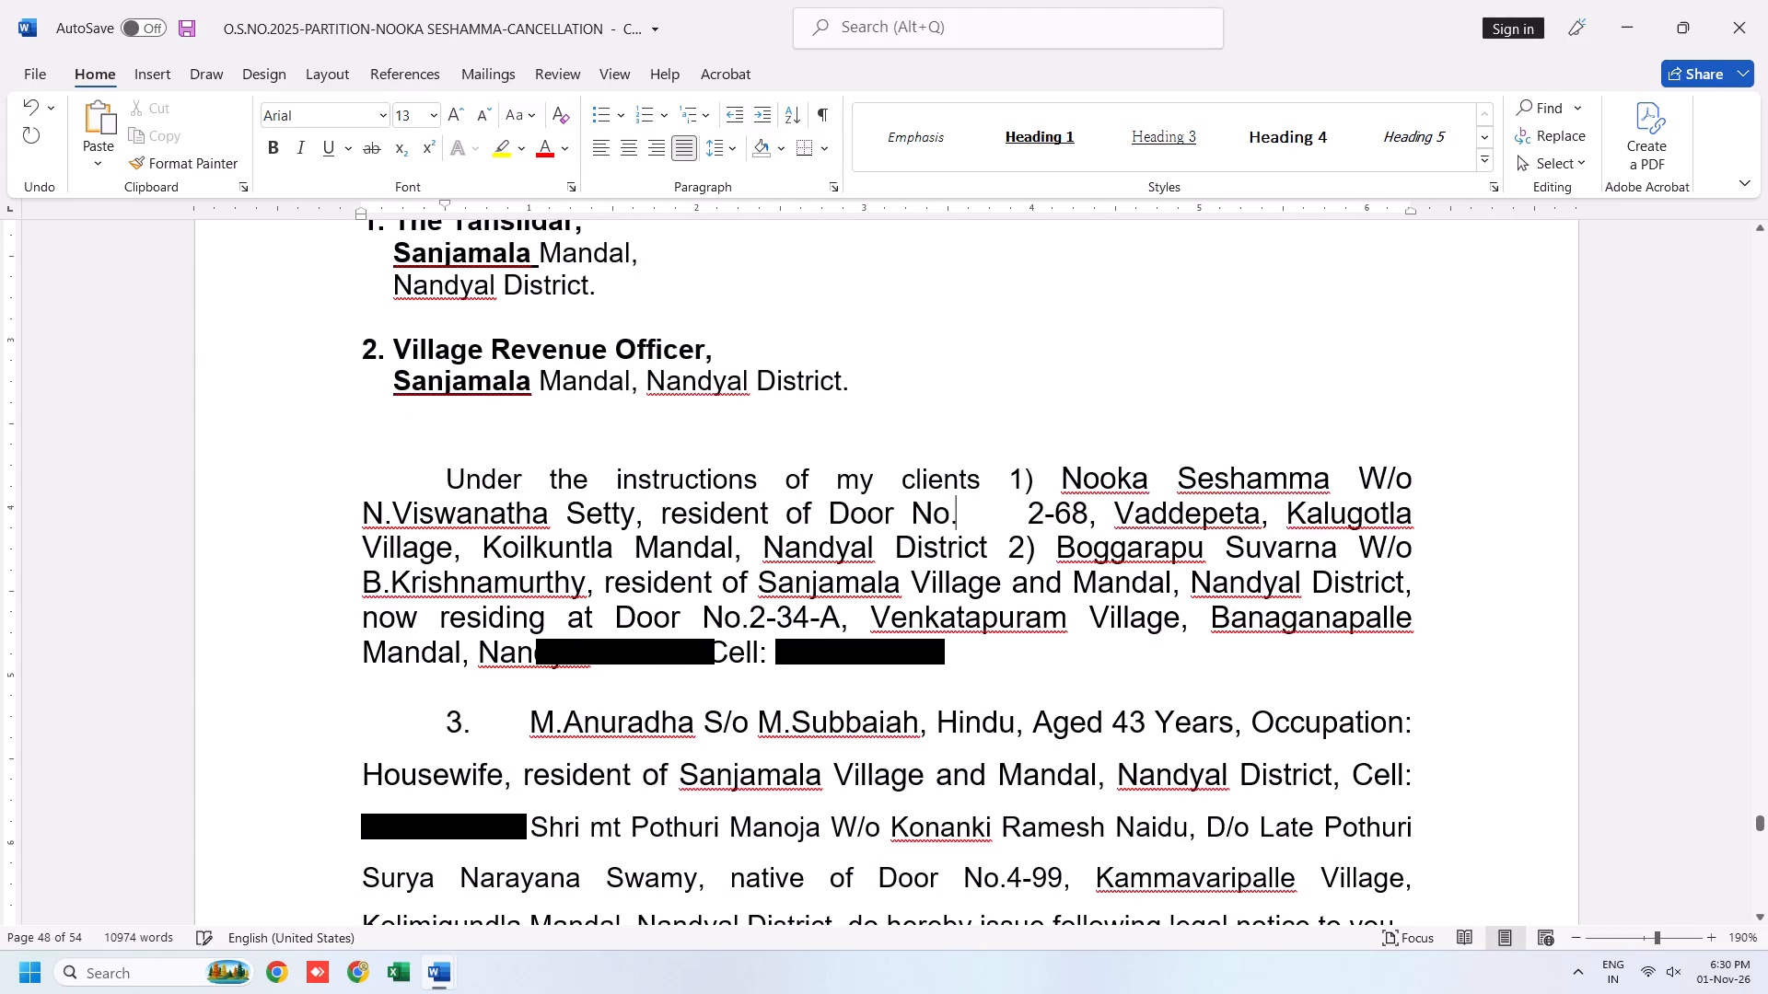
key("ctrl+Delete")
key("2")
key("Delete")
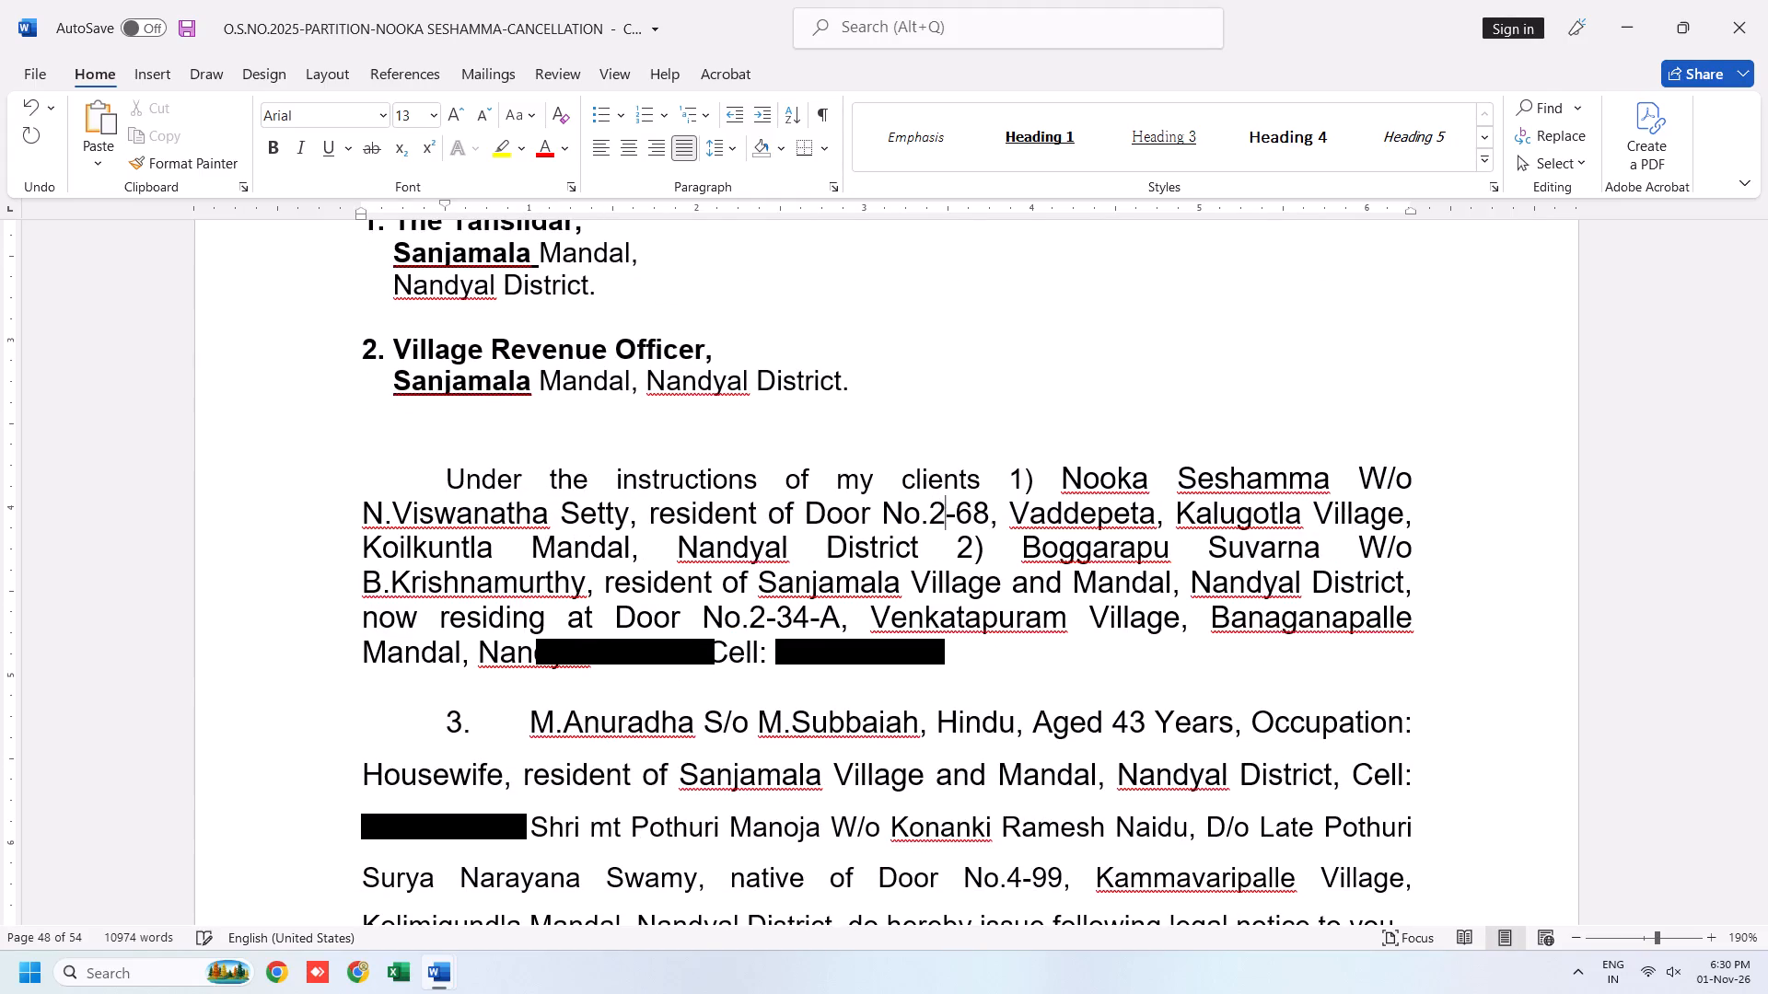
Paste the third client's details after "Nandyal District," and before "now residing" in the second client's entry, numbered "3)" followed by a single space.
left_click(868, 618)
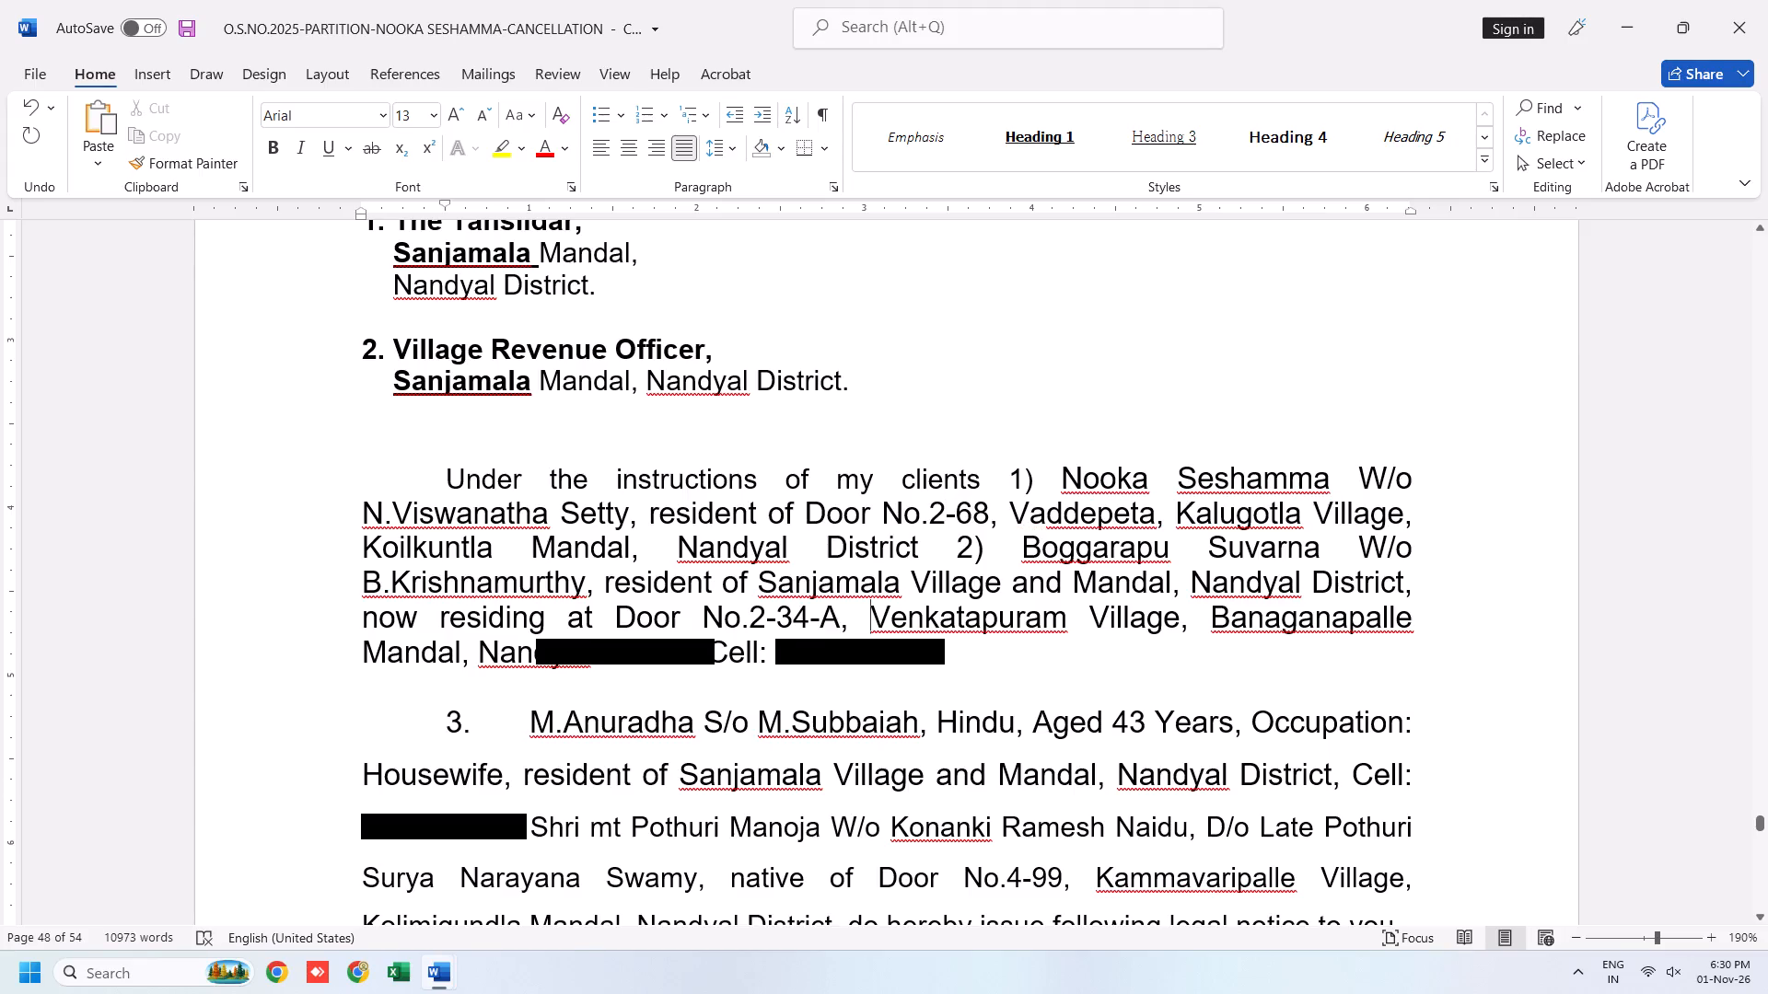
left_click(1418, 580)
key("ctrl+v")
left_click(390, 631)
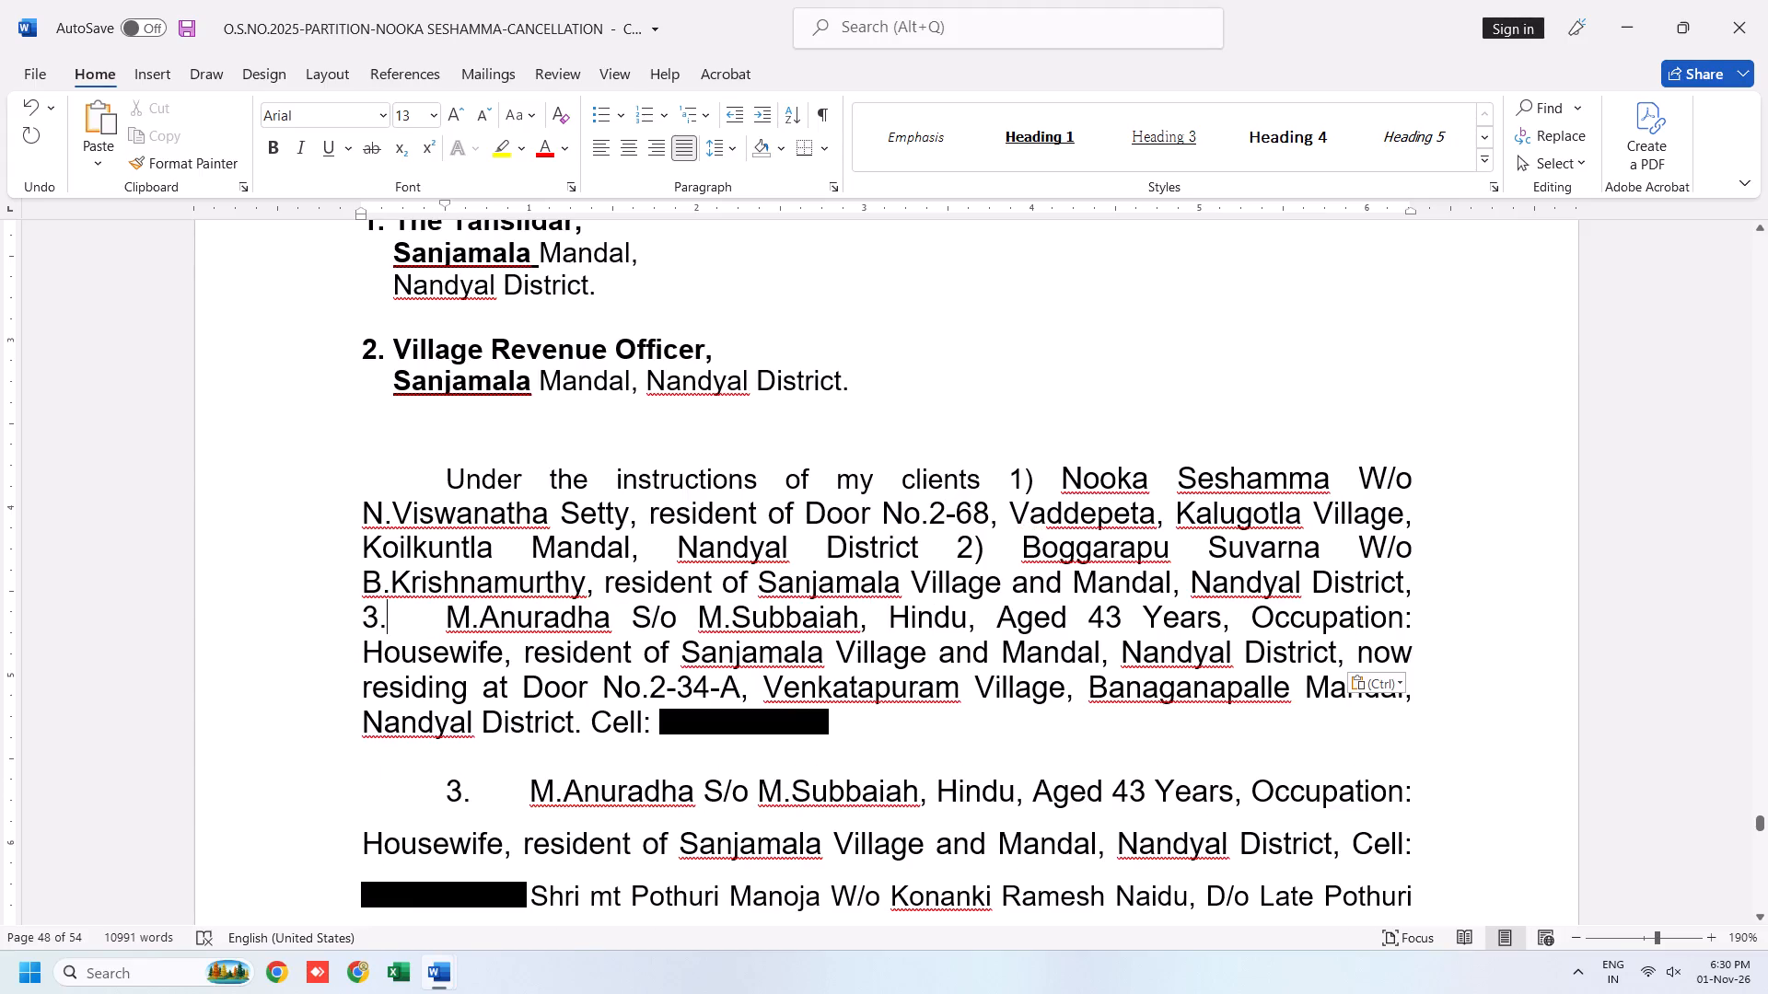
key("BackSpace")
key("shift+parenright")
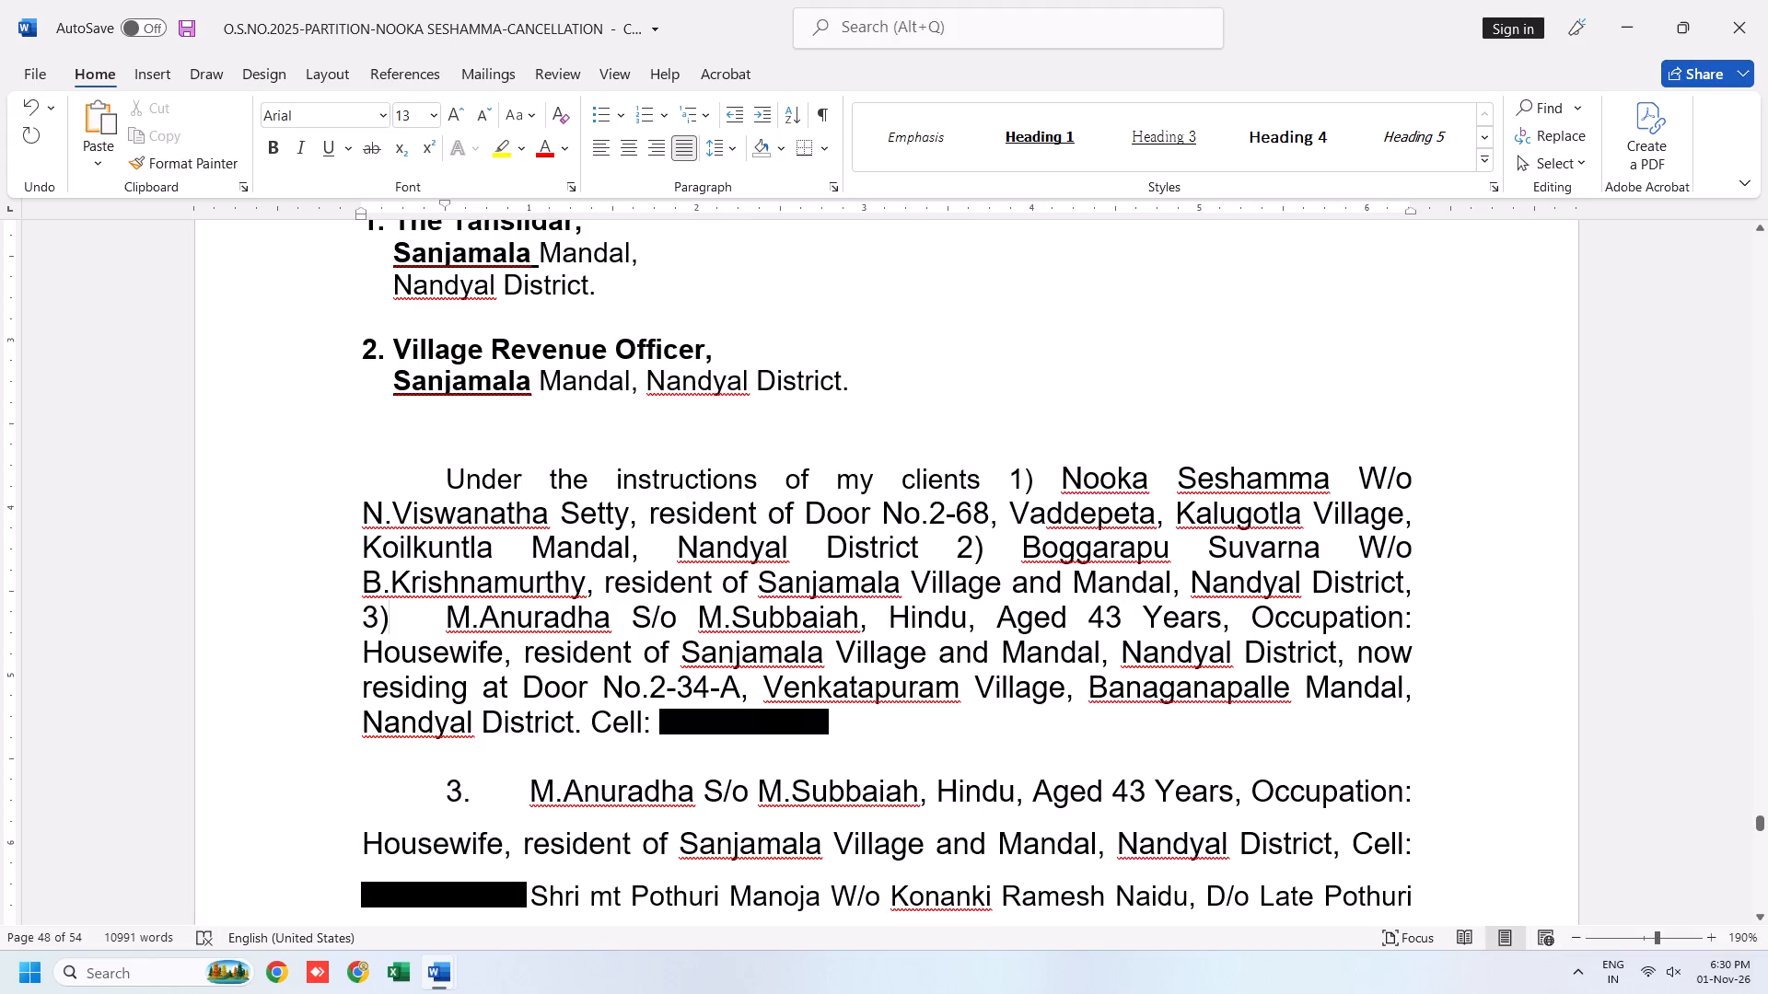
key("Delete")
key("space")
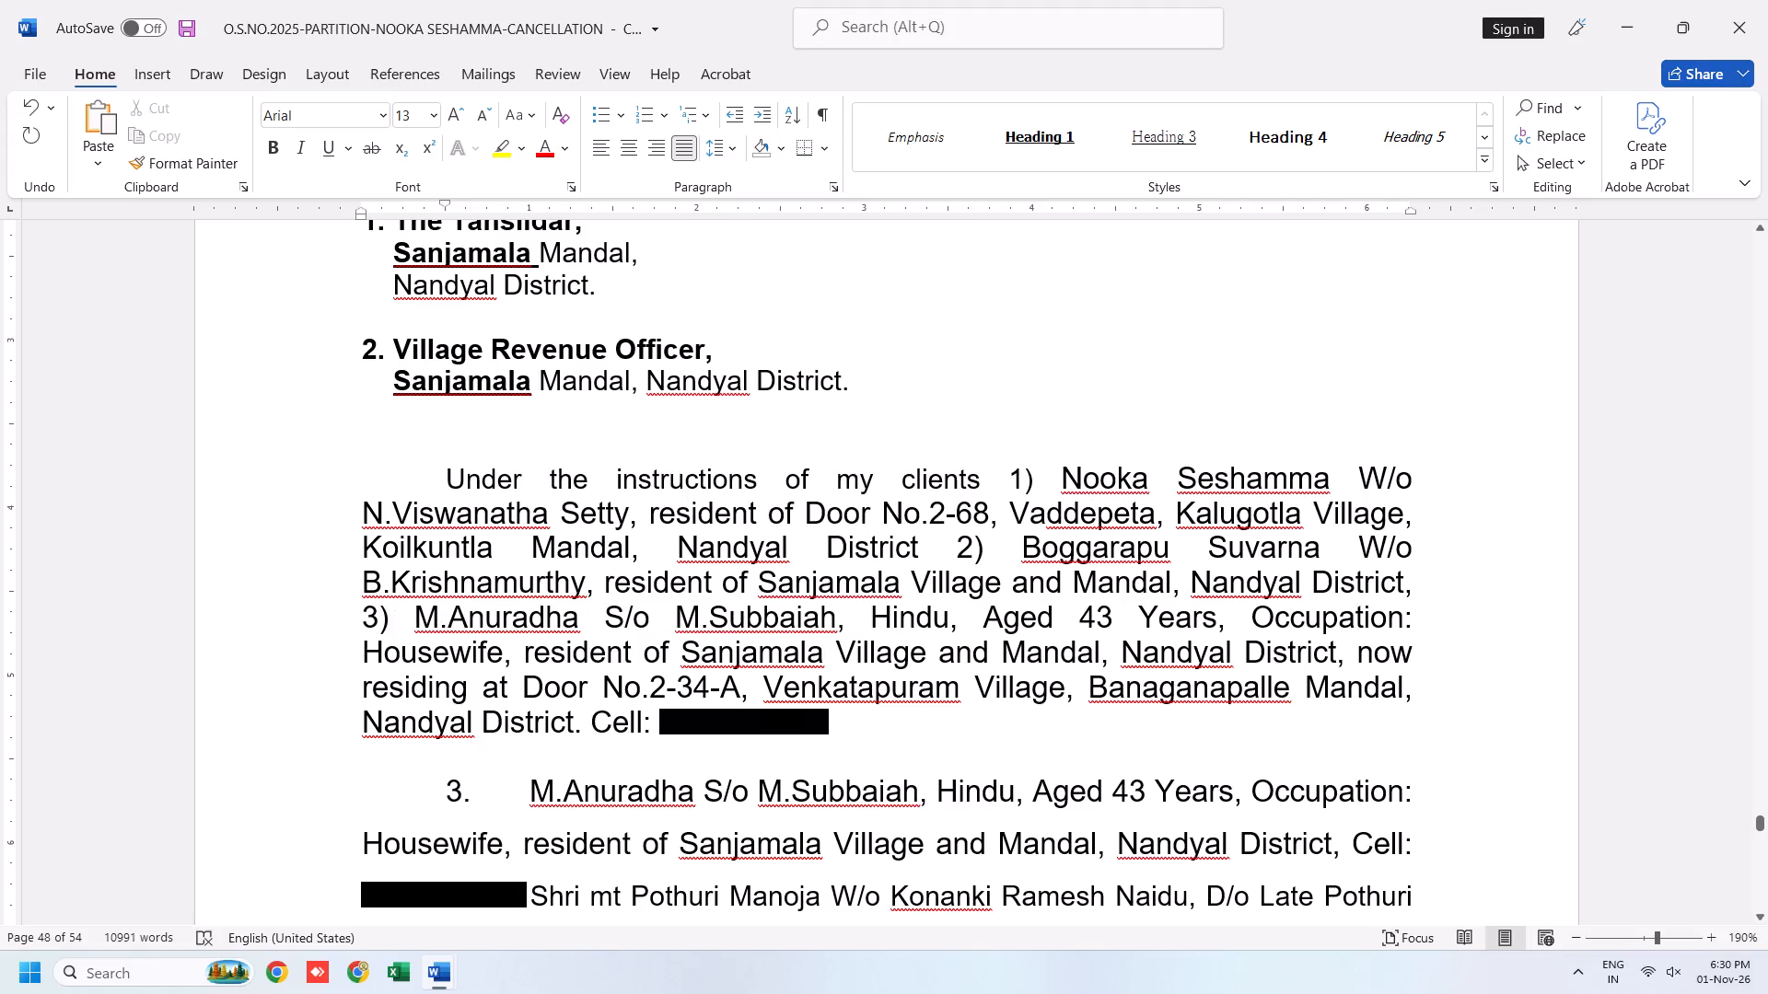
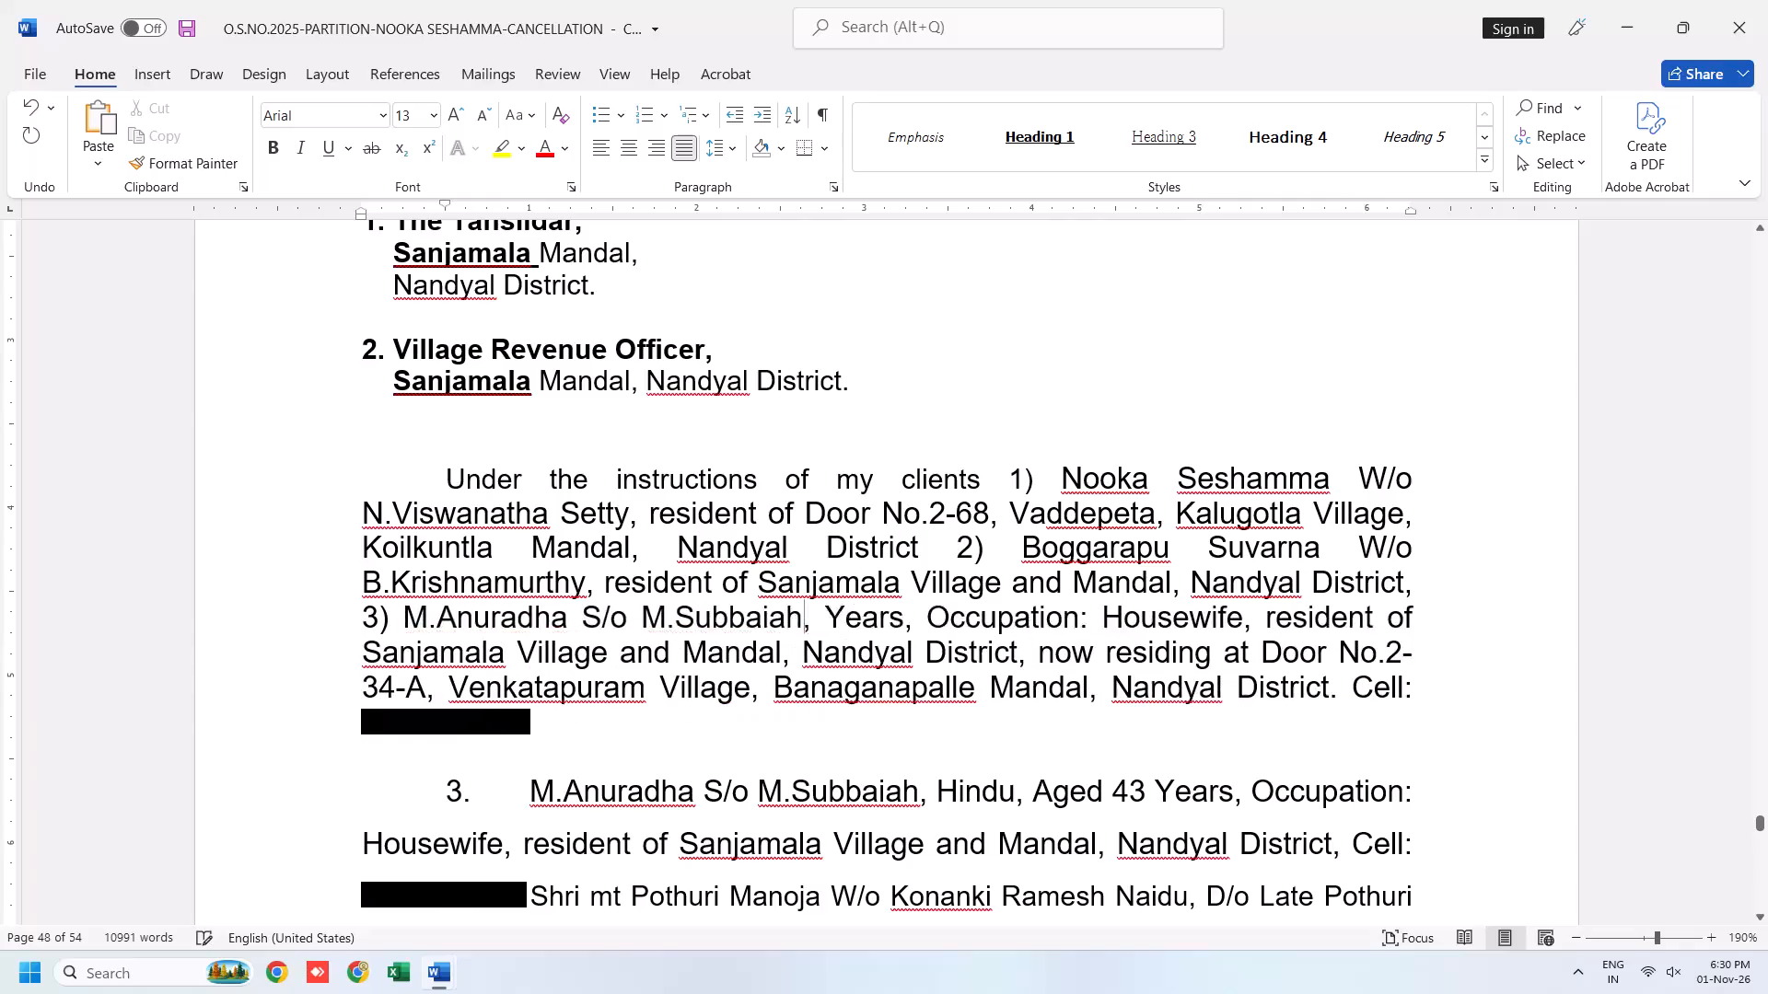
Delete "Years, Occupation: Housewife," from the third client's entry so "resident of" directly follows the husband's name and comma.
key("ctrl+Delete")
key("ctrl+Delete")
key("ctrl+Delete")
key("ctrl+Delete")
key("ctrl+Delete")
key("ctrl+Delete")
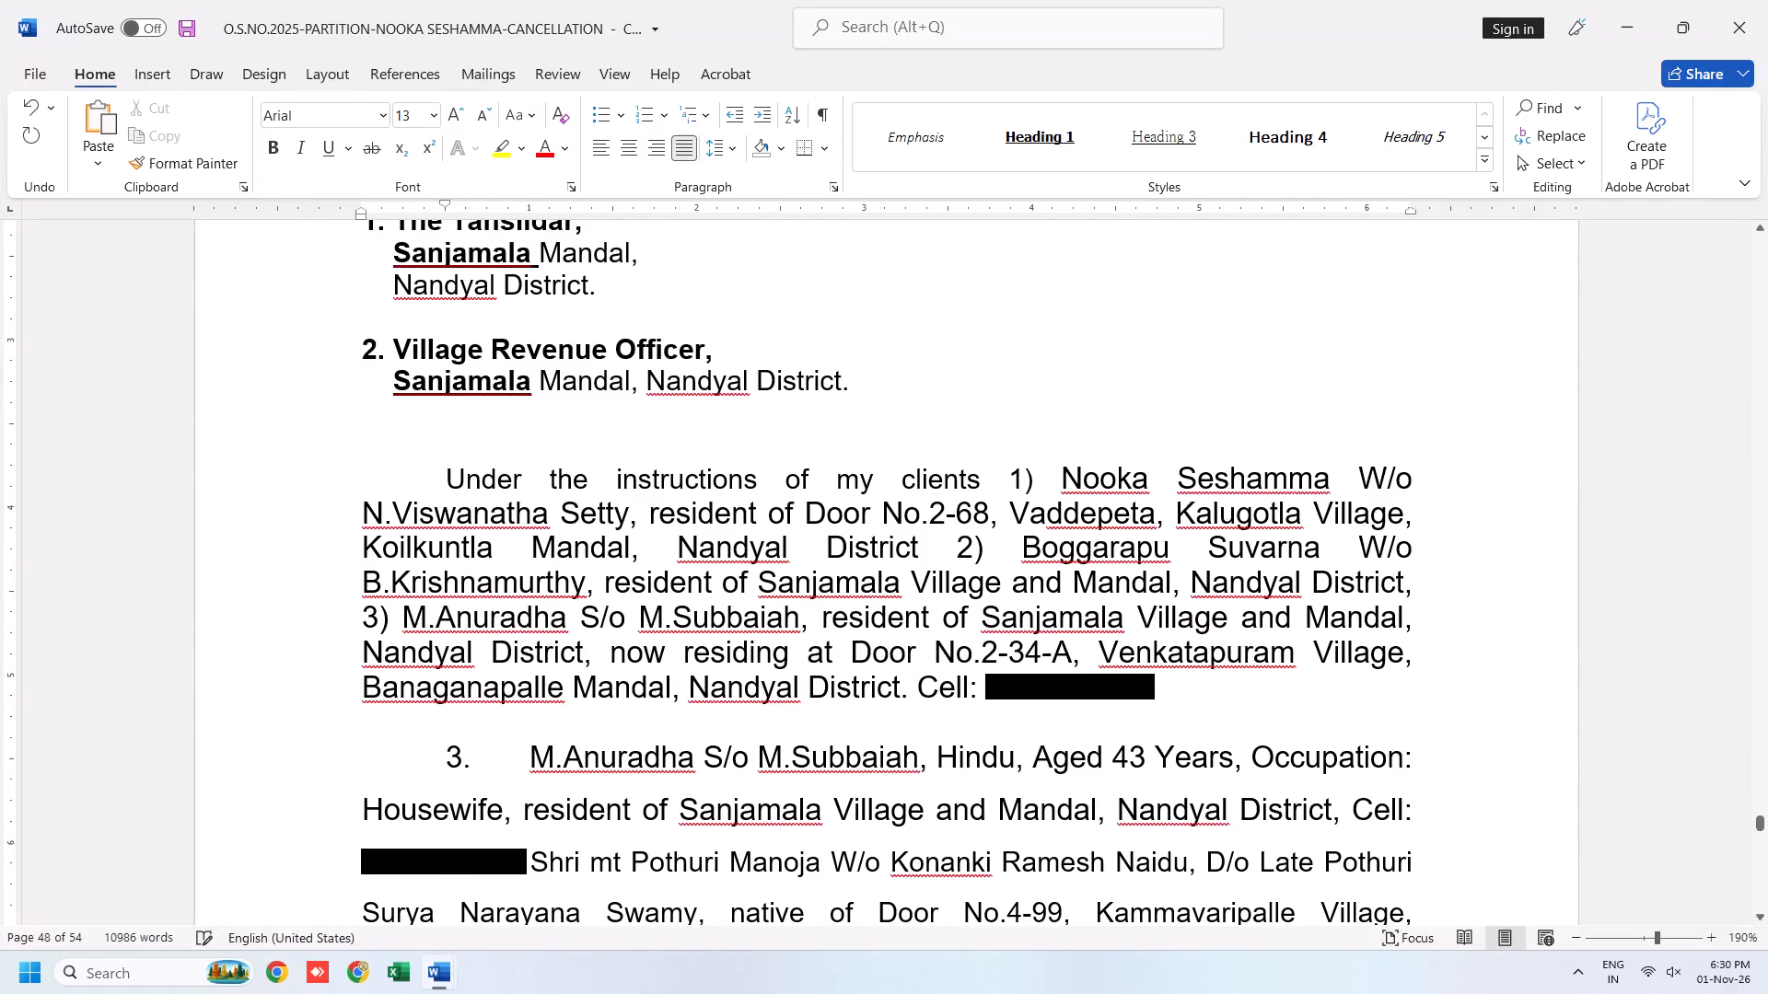
Replace the full stop and cell number closing the clients' paragraph with "do hereby issue following legal notice to you.".
left_click(785, 658)
left_click(909, 681)
key("BackSpace")
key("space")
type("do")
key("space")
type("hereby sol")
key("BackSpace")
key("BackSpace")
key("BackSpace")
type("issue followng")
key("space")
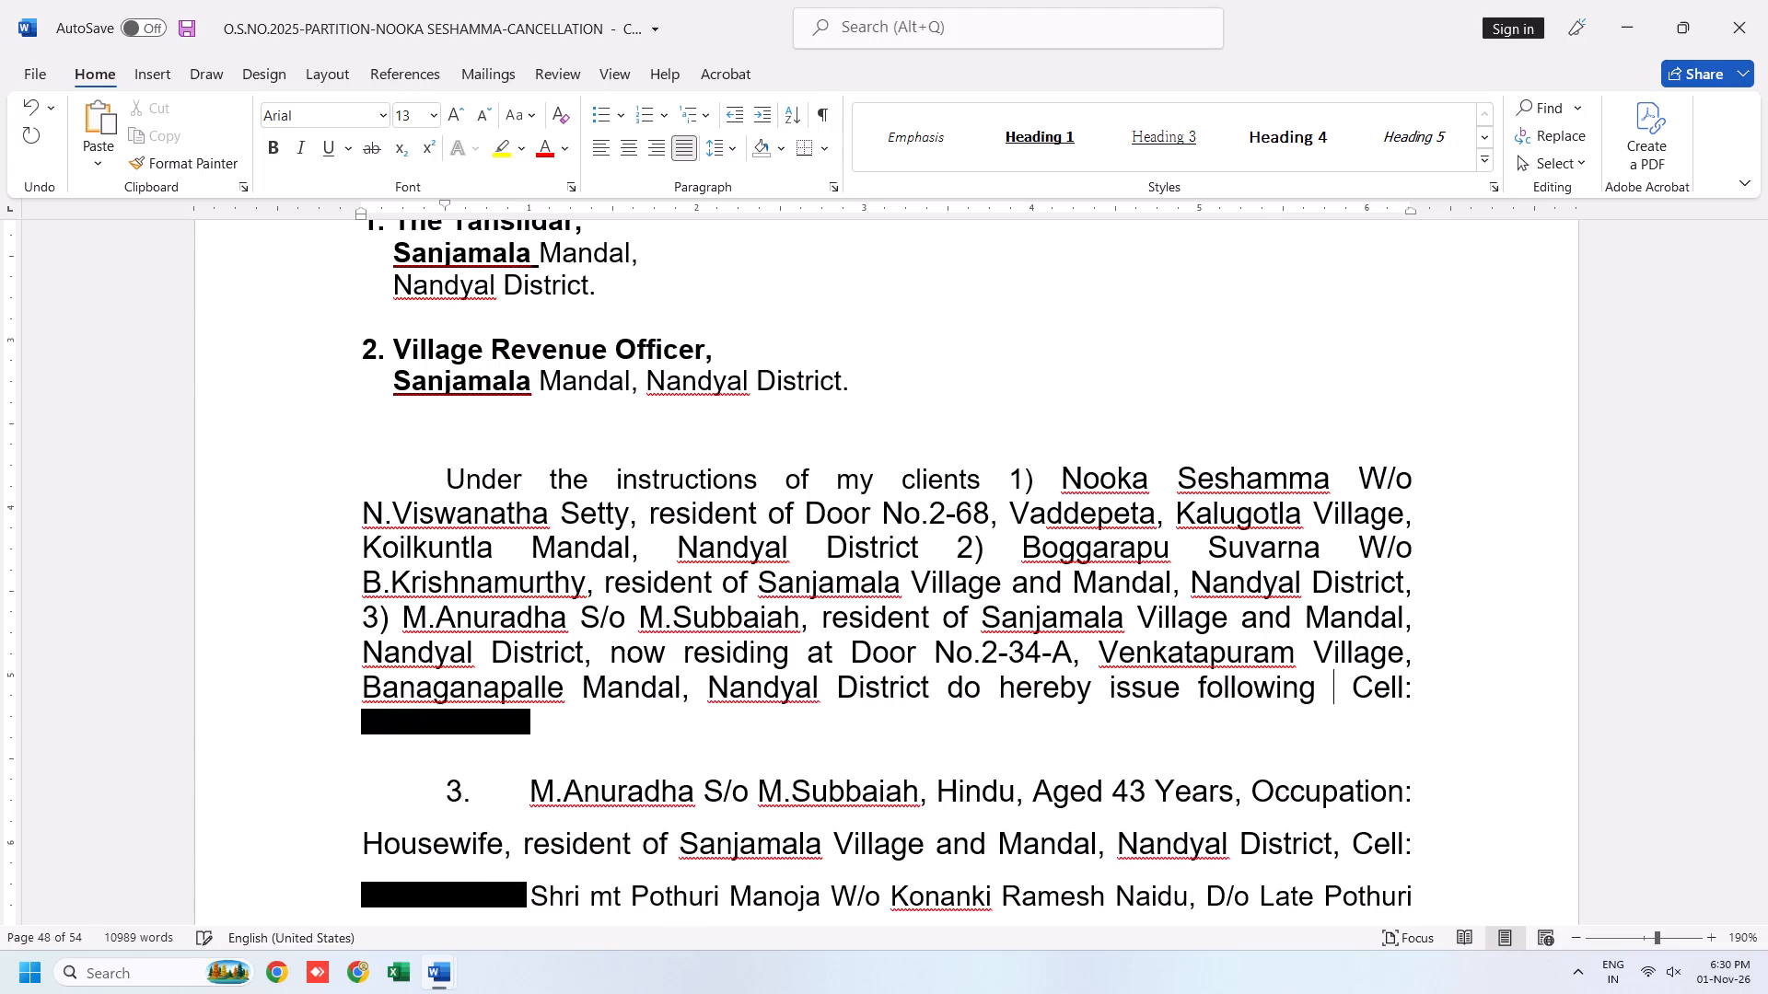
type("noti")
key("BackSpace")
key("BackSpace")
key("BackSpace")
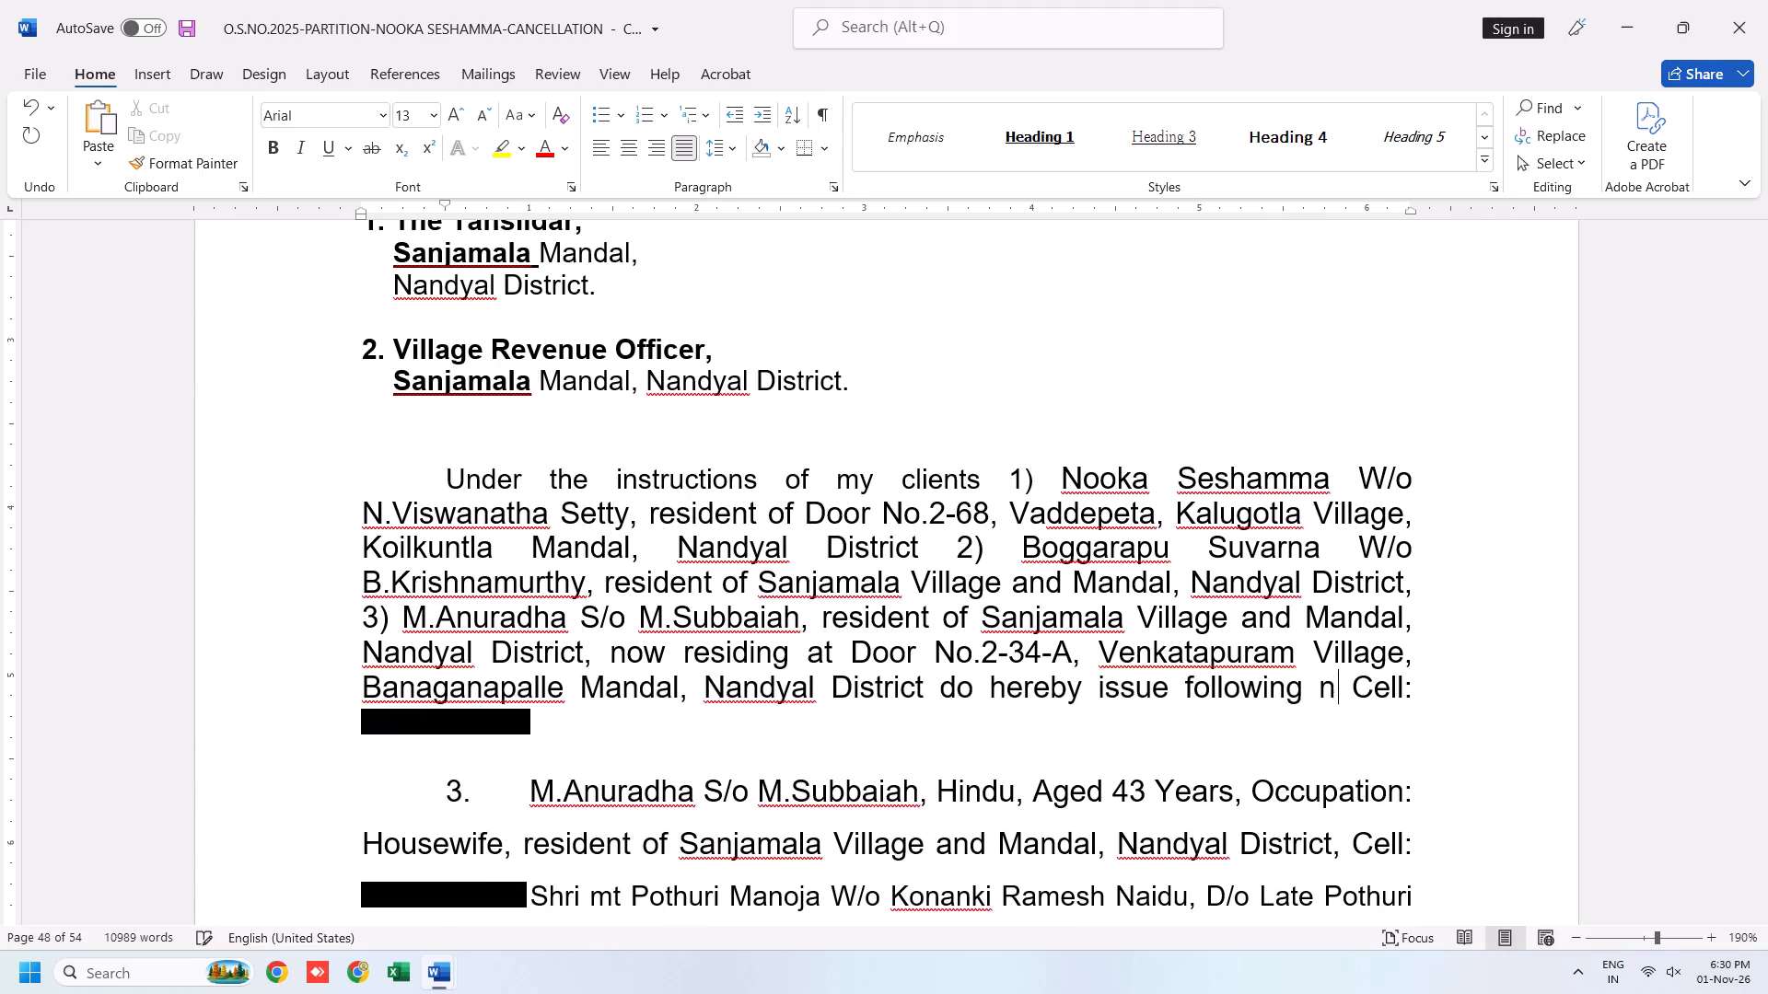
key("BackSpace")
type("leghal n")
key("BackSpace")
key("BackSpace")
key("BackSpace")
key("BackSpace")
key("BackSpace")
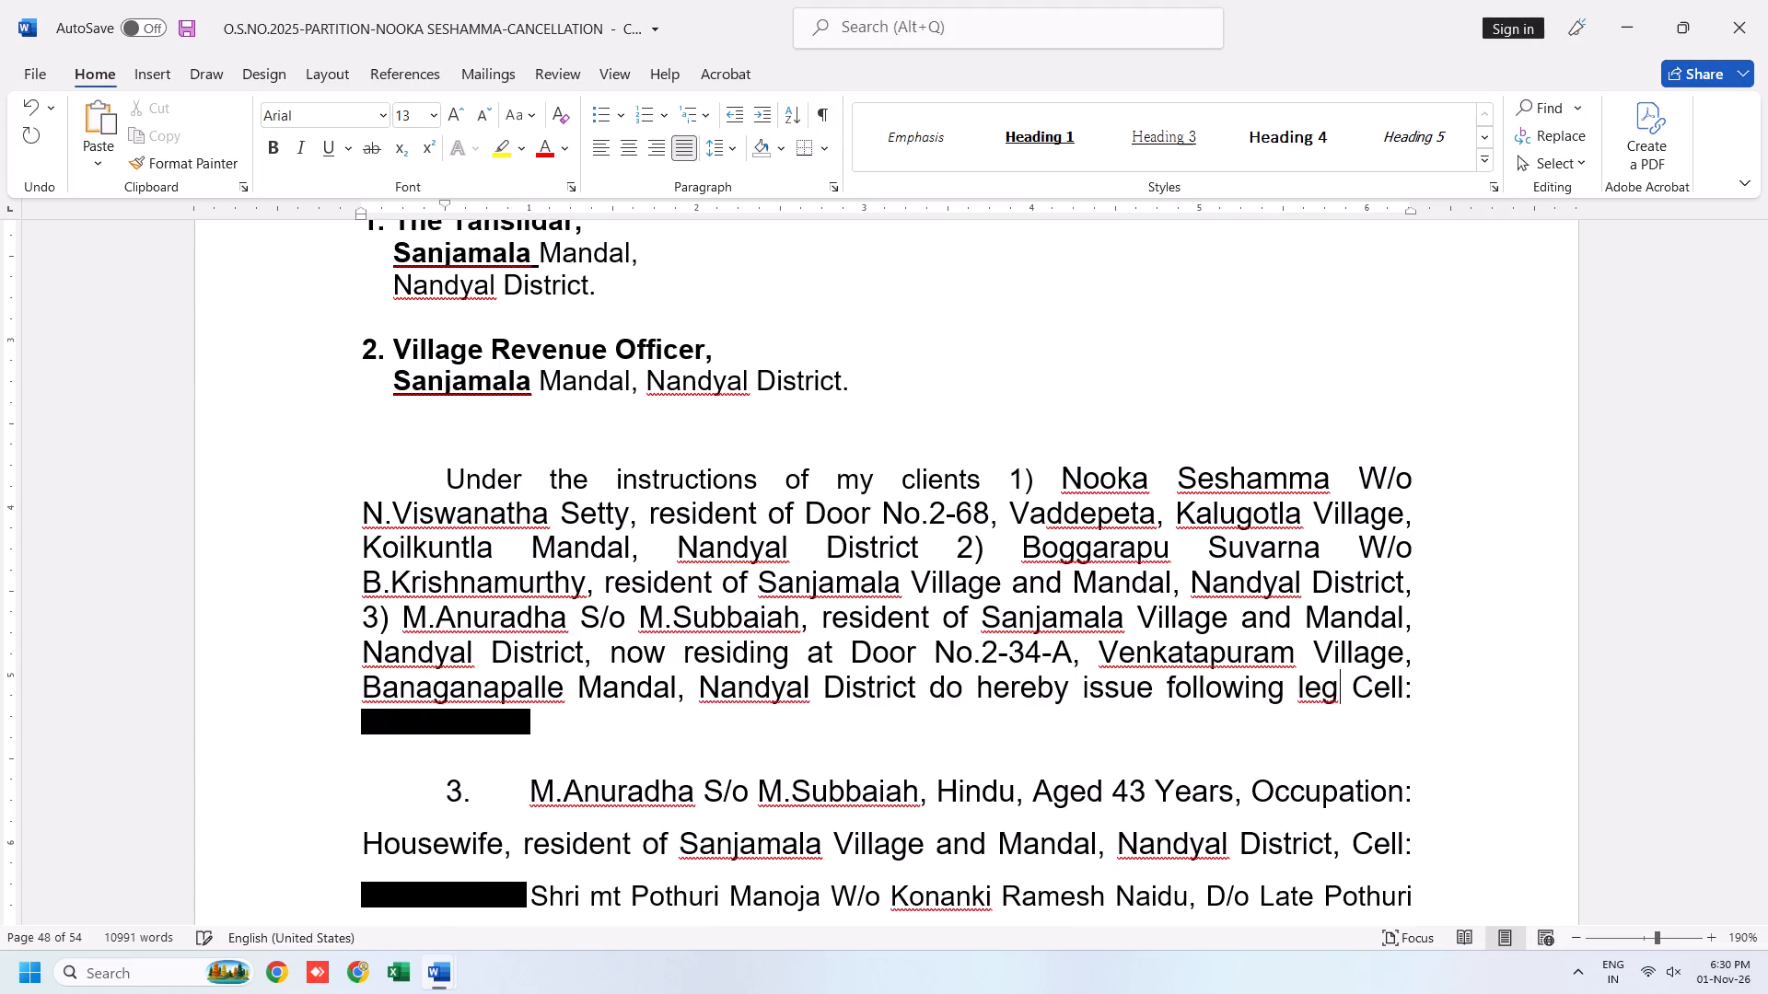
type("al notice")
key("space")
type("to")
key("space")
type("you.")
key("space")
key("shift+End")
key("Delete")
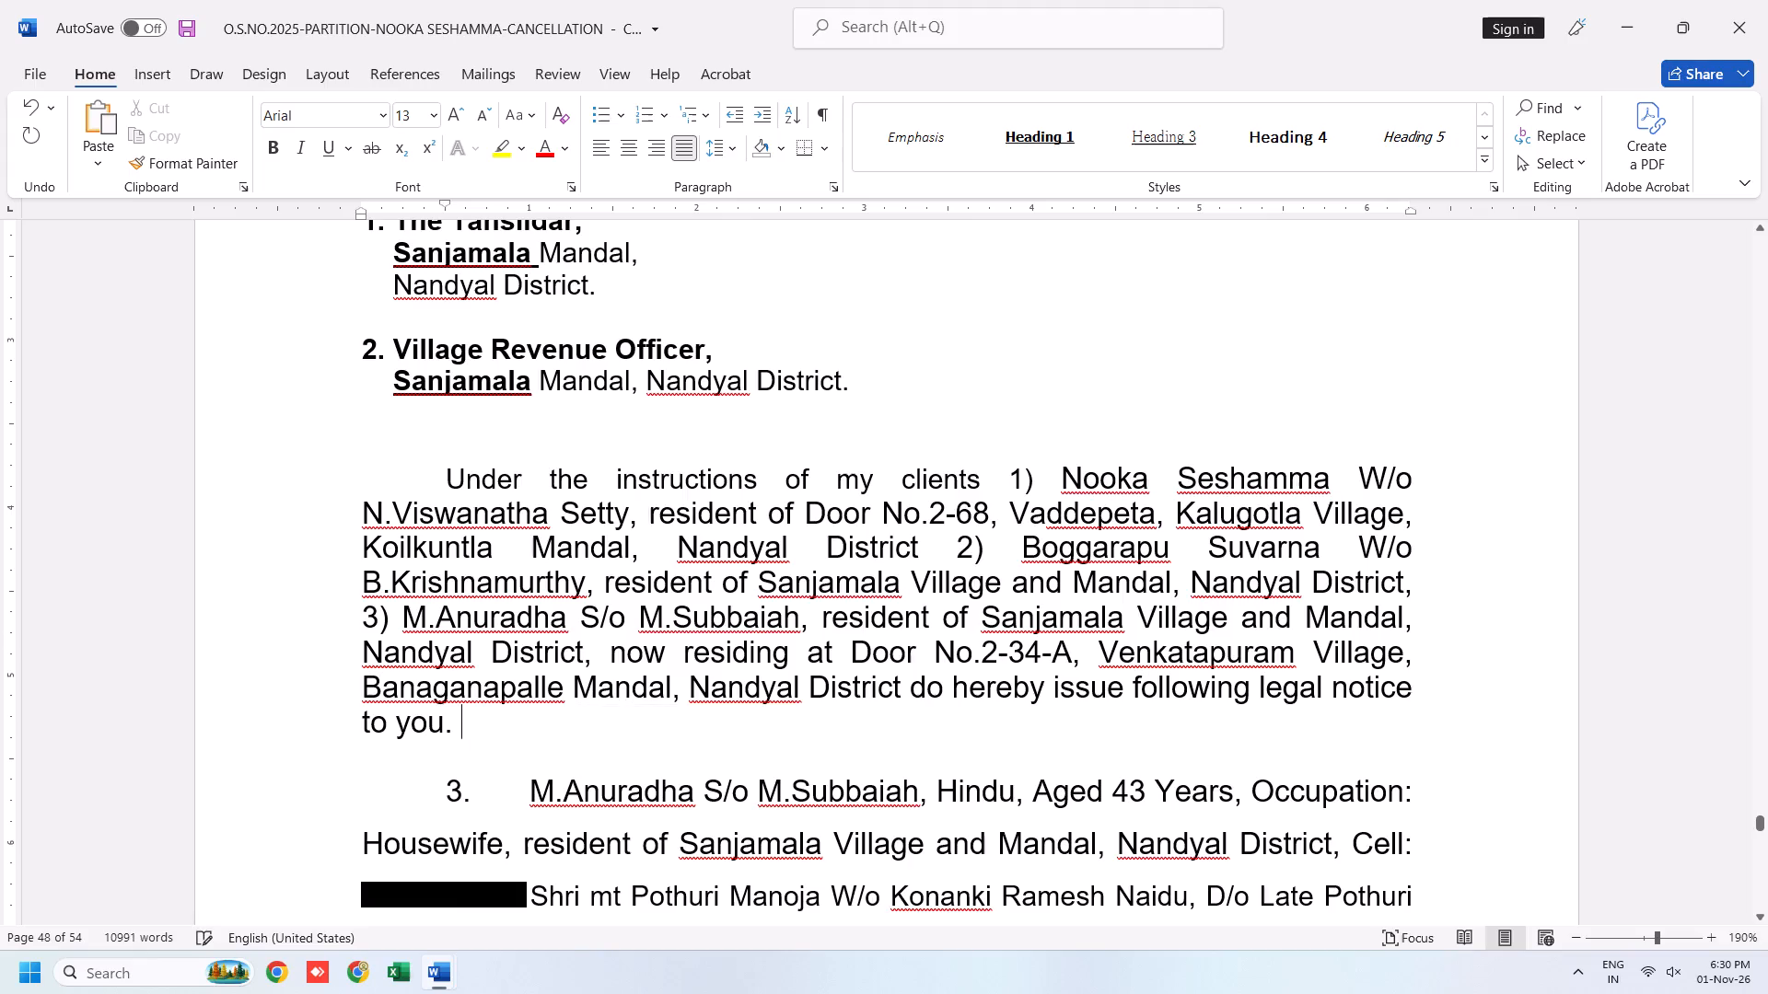
Delete the leftover paragraph containing the duplicate third plaintiff's entry and the former client's details, above numbered paragraph 1.
scroll(781, 748, "down", 3)
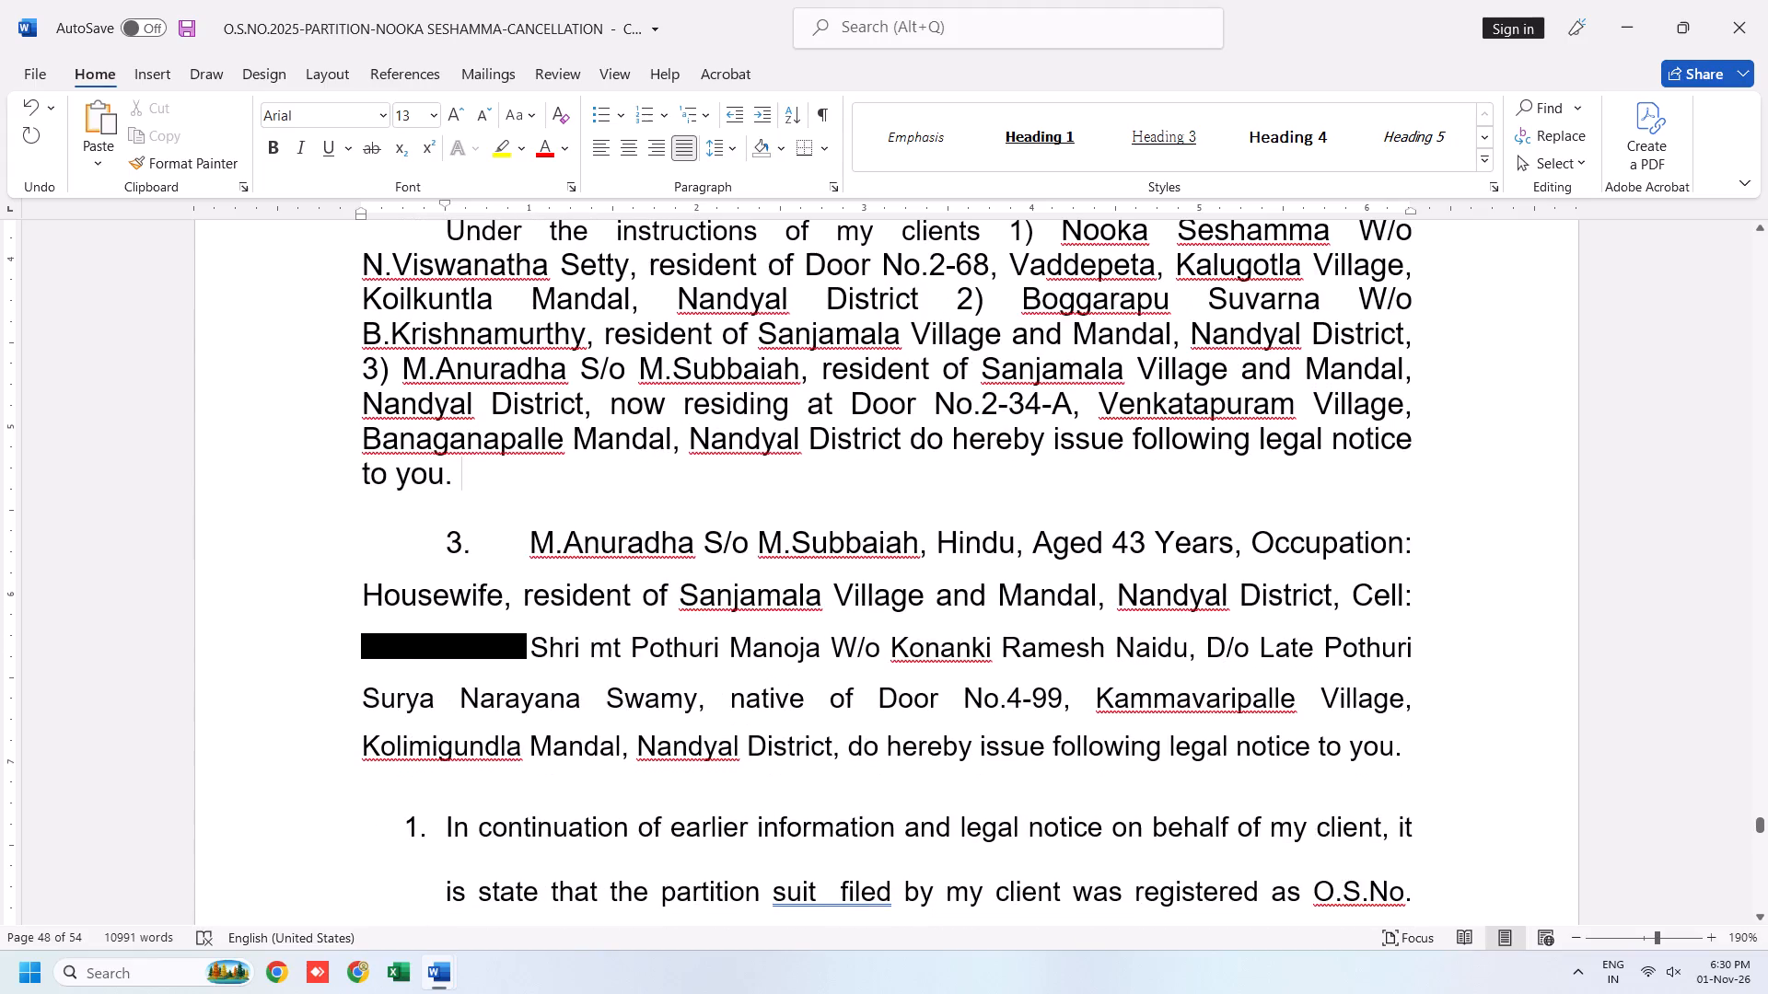
left_click_drag(424, 538, 1225, 713)
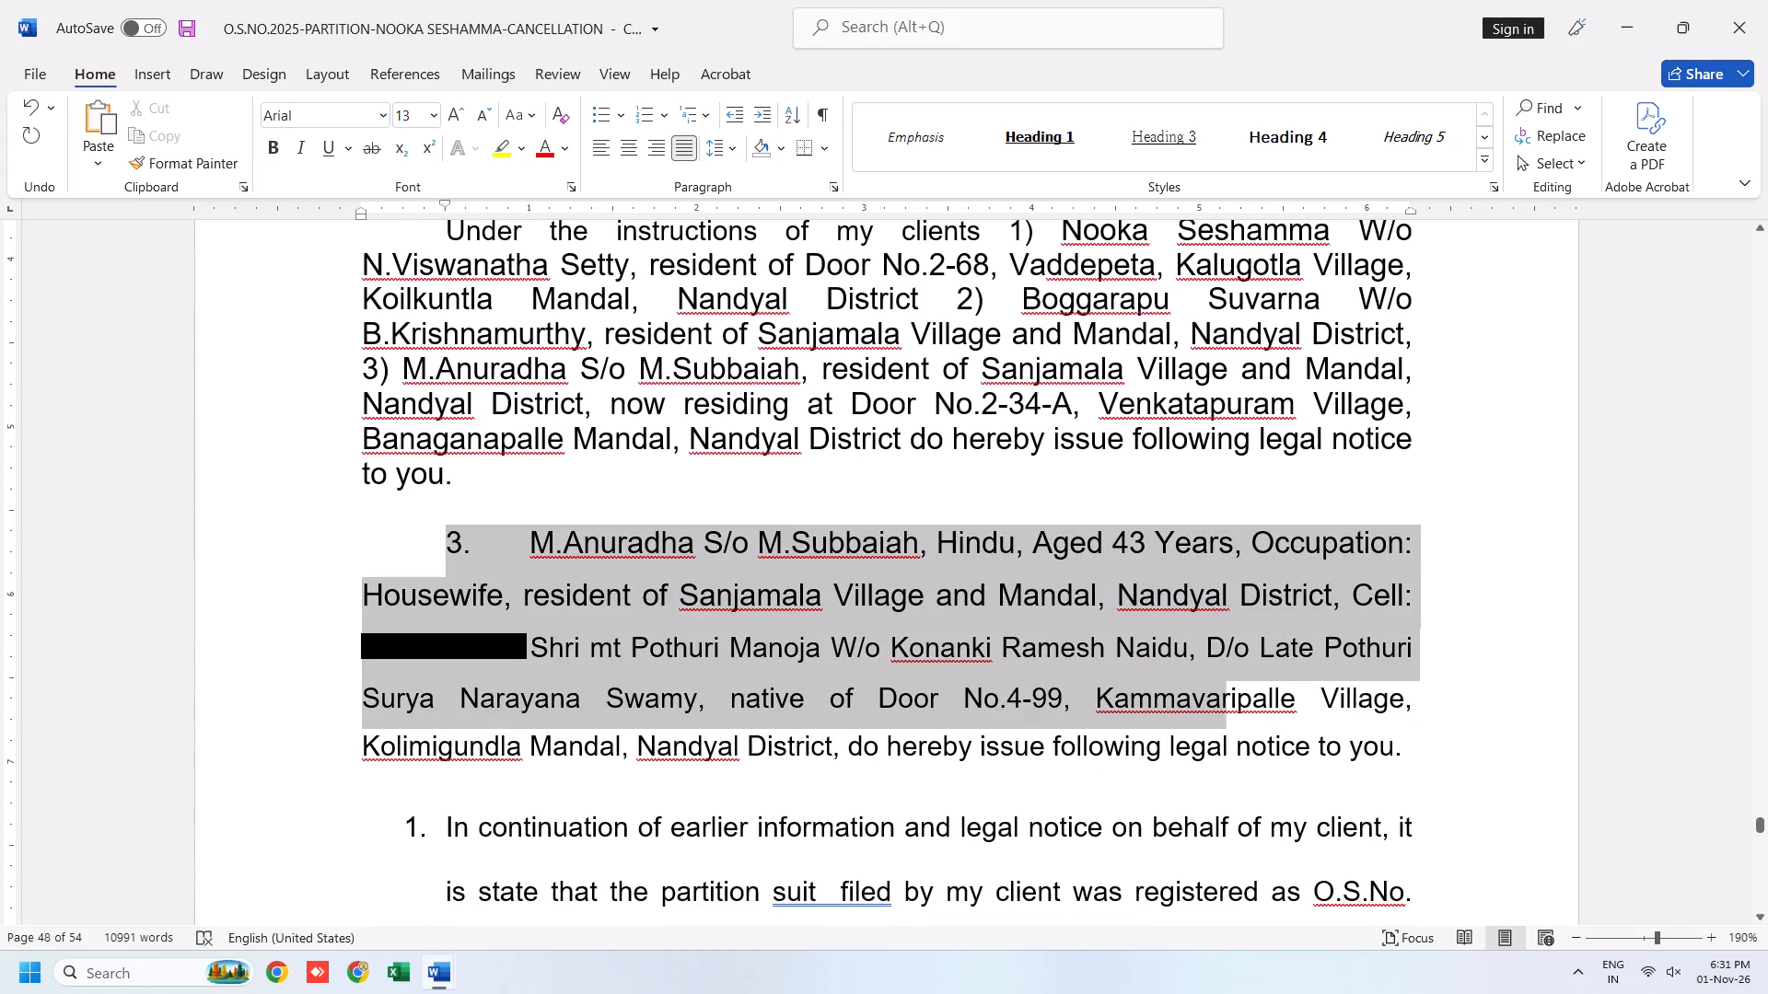
left_click_drag(1225, 713, 1417, 776)
key("Delete")
Copy the formatting of the clients' paragraph opening onto its text from "1)" through "legal notice to you." with Format Painter.
scroll(1021, 859, "up", 4)
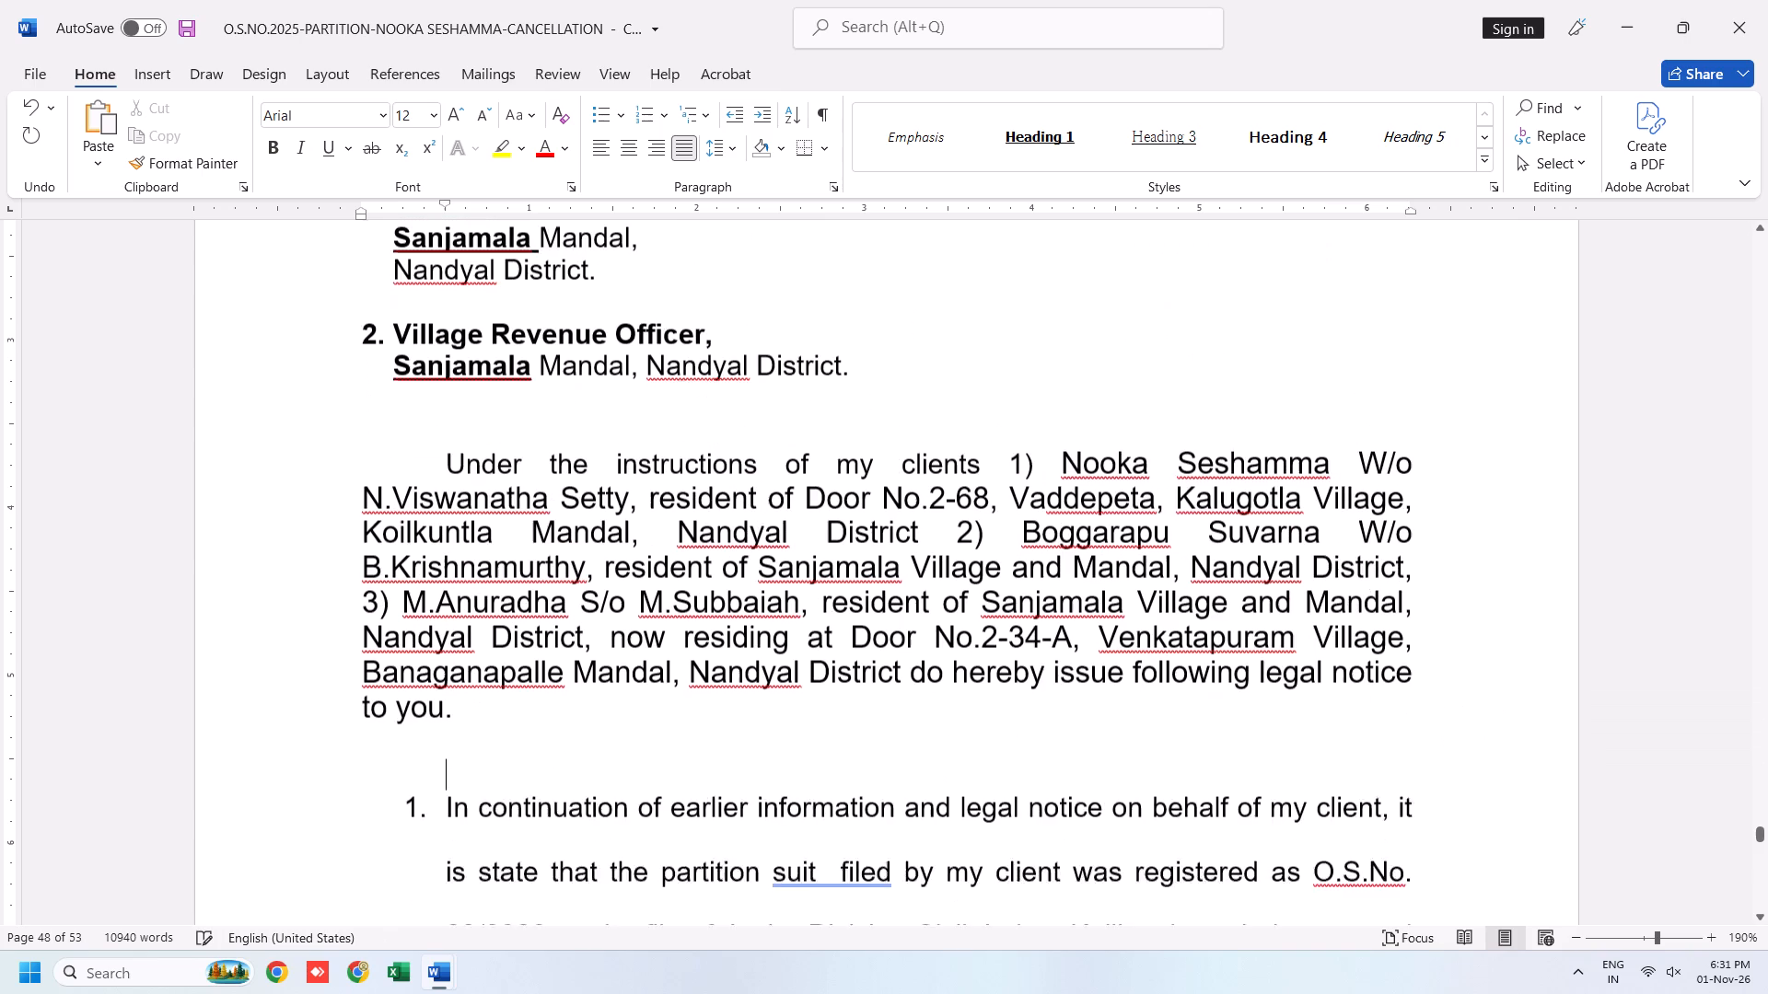
left_click(665, 588)
left_click(656, 569)
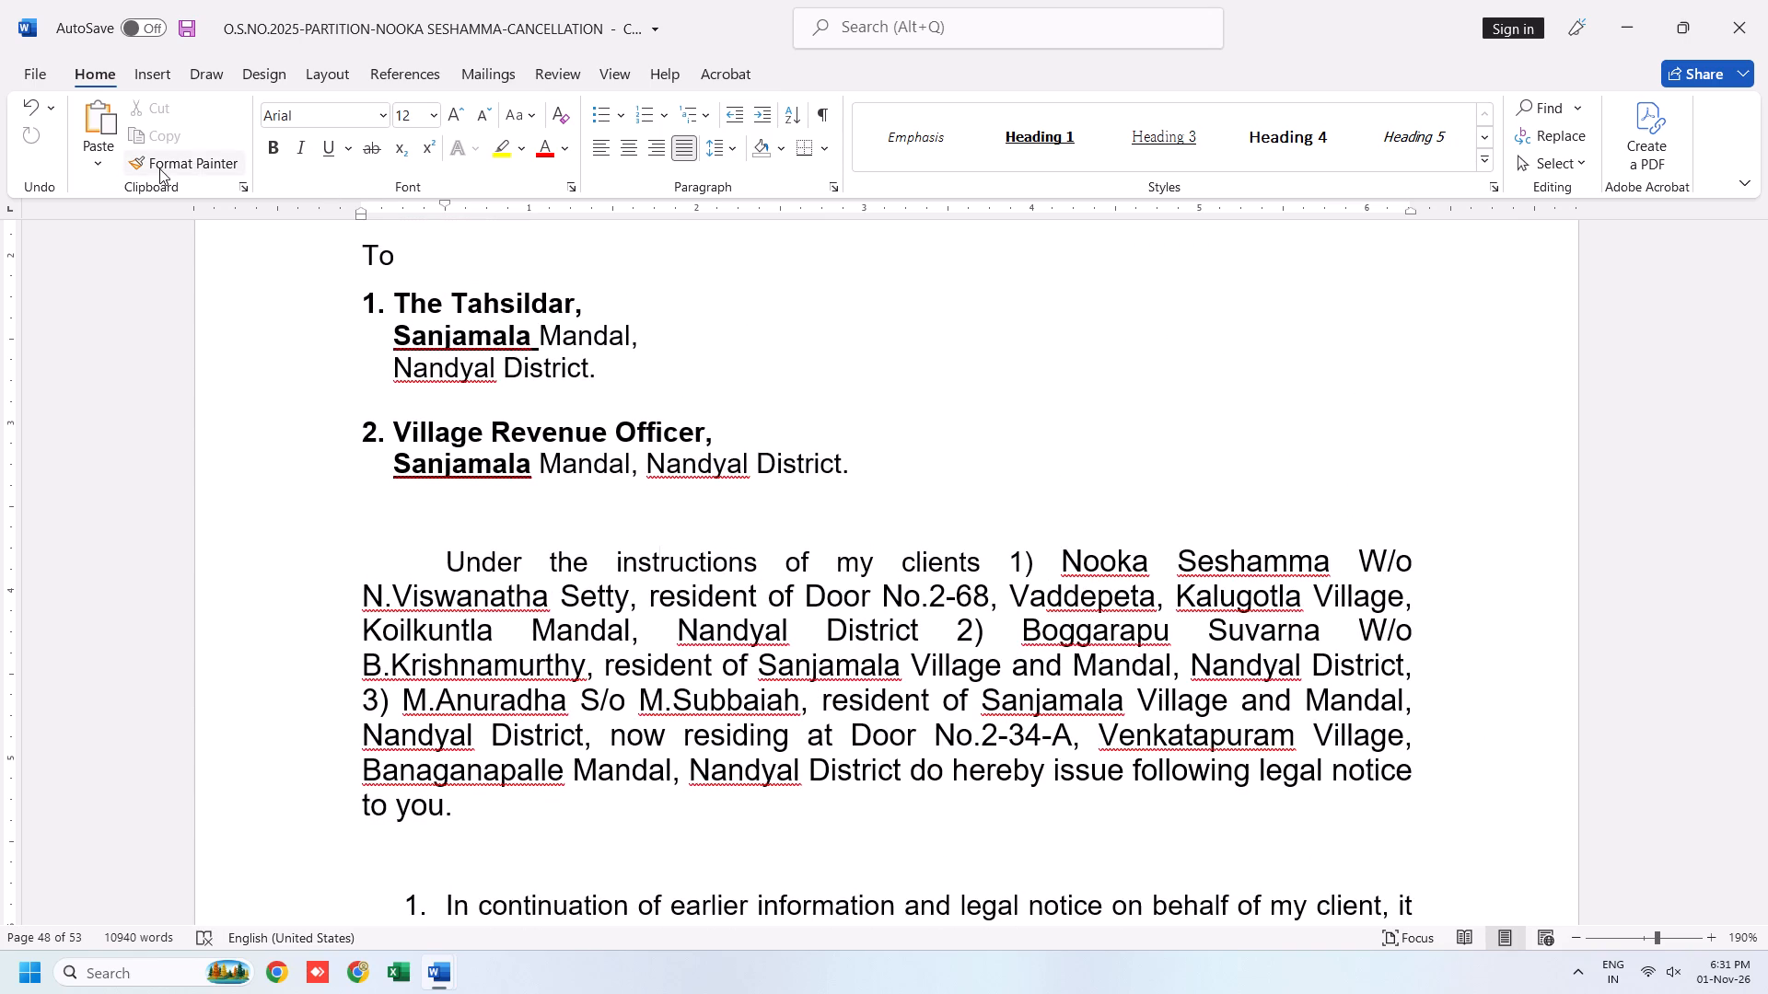
left_click(159, 168)
left_click_drag(1006, 557, 1178, 812)
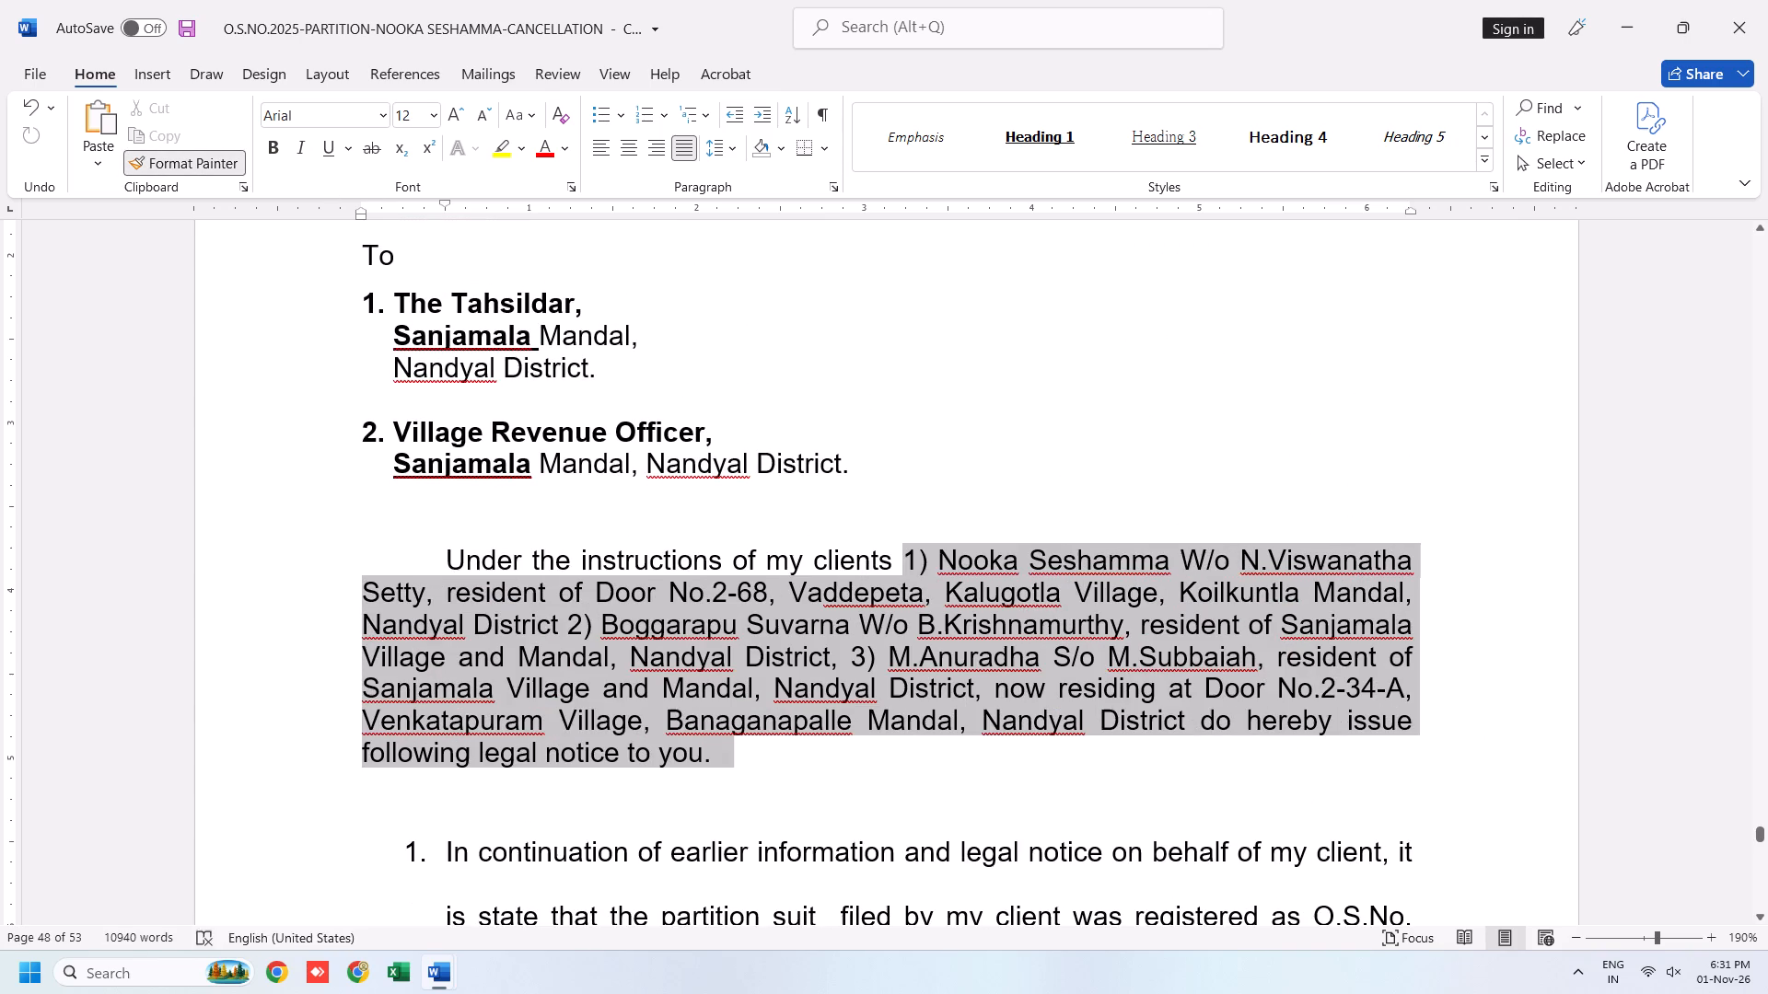
left_click(789, 713)
Bold the numbers and names of all three clients in the "Under the instructions of my clients" paragraph.
left_click_drag(905, 561, 1144, 558)
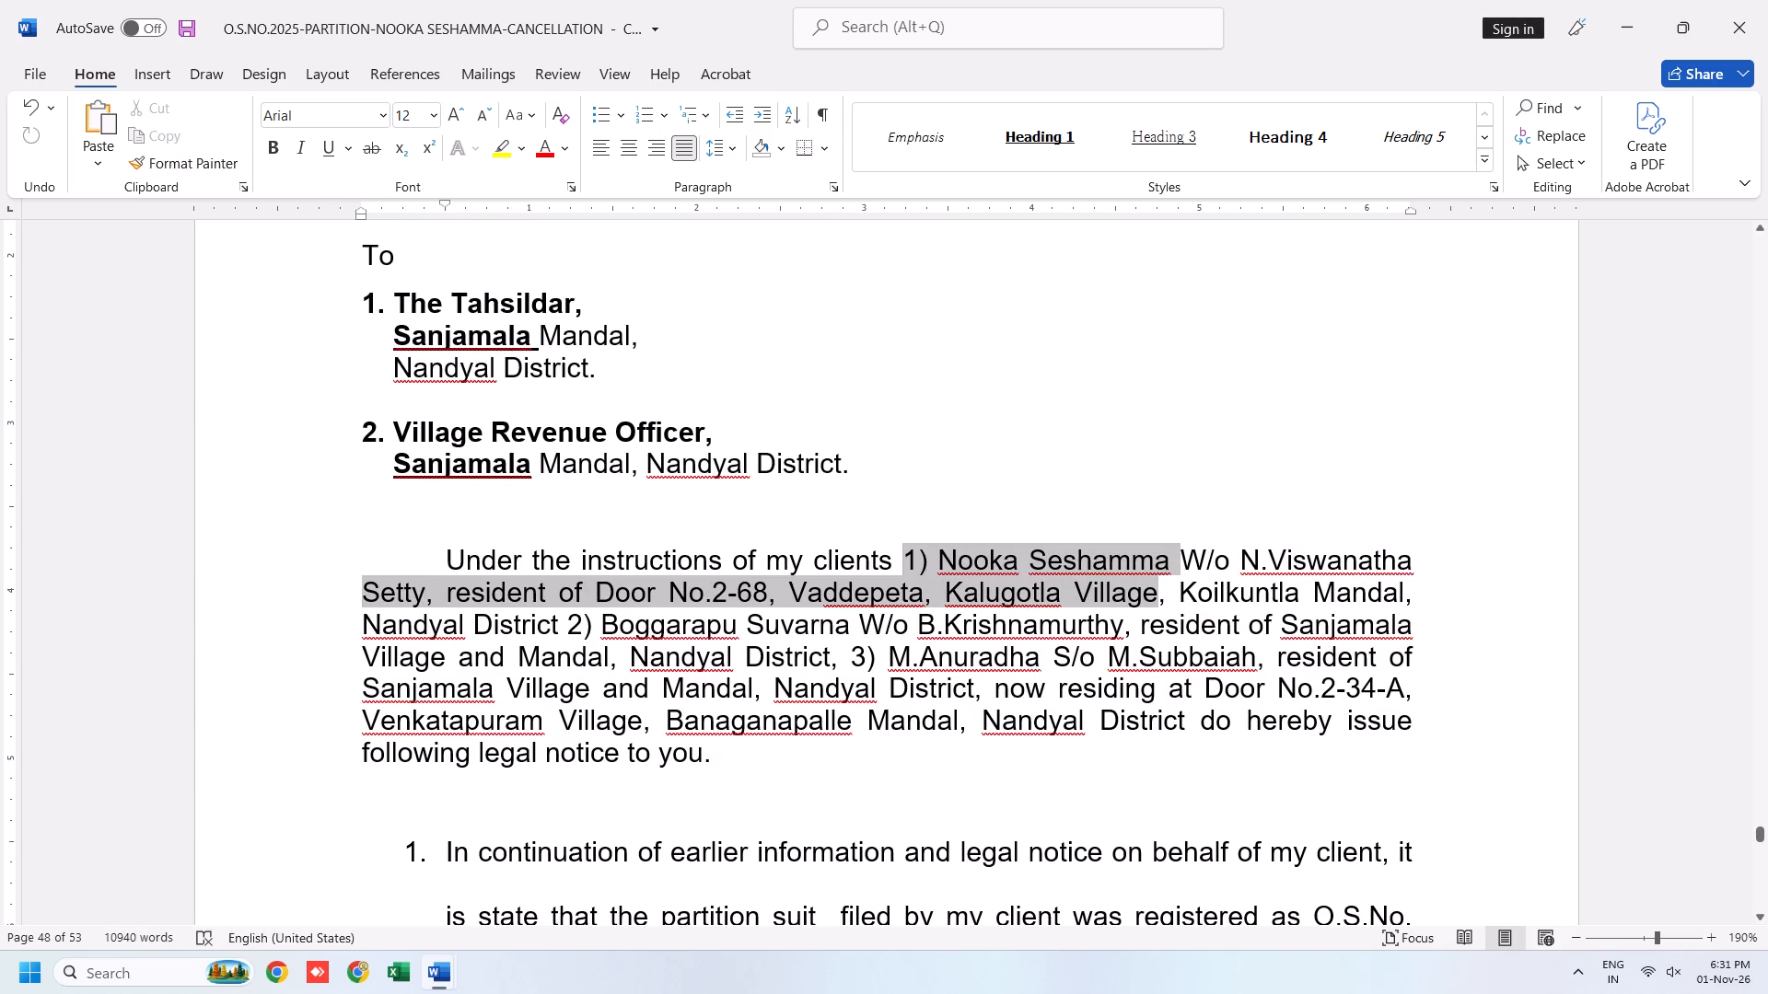
left_click_drag(1144, 558, 1203, 541)
key("ctrl+b")
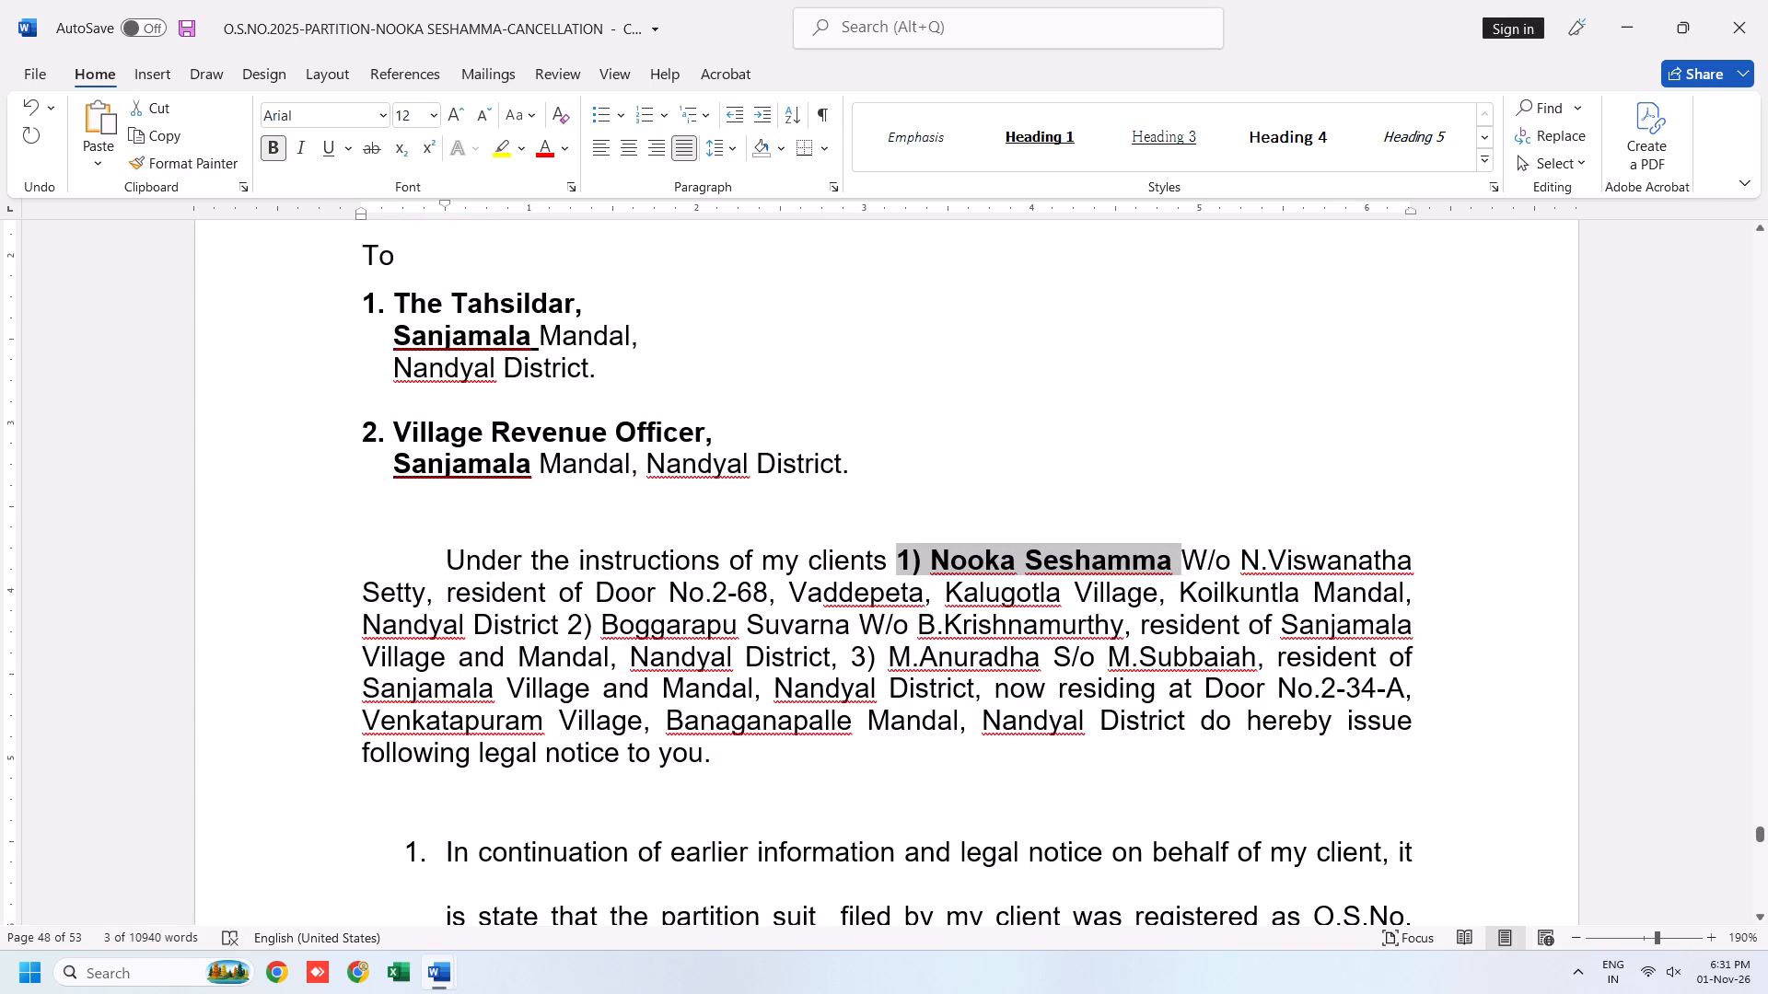
left_click(919, 609)
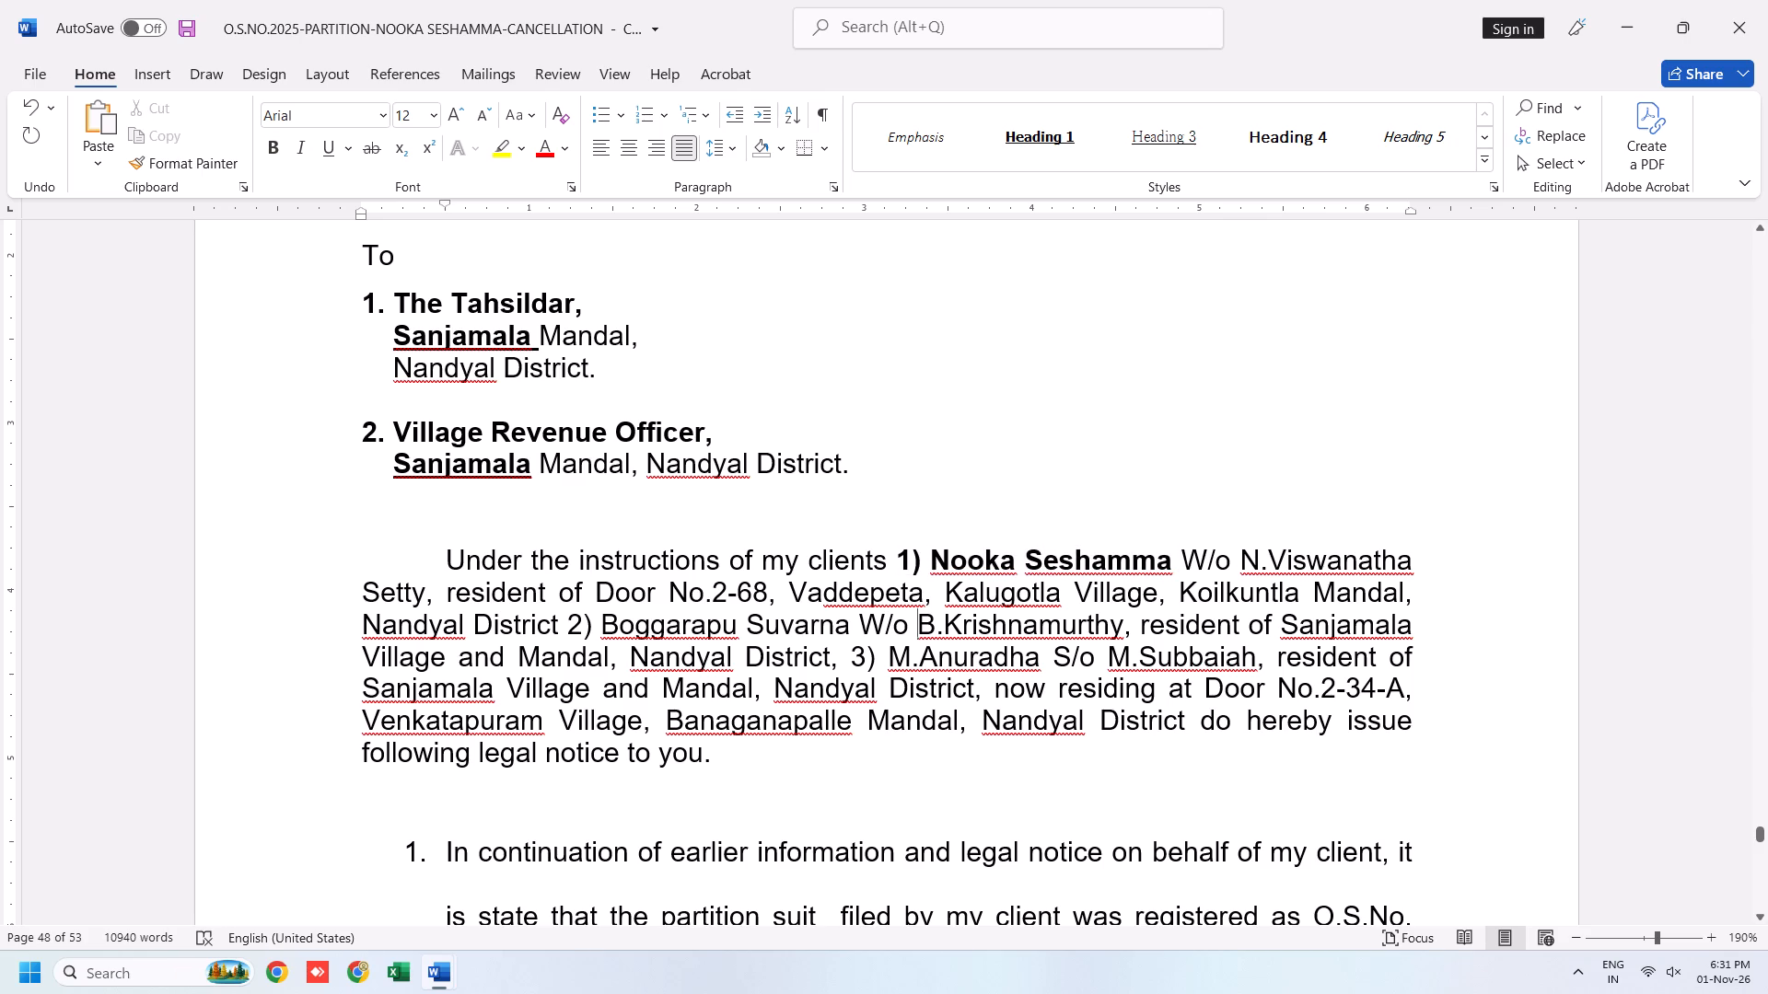
left_click_drag(564, 622, 842, 629)
key("ctrl+b")
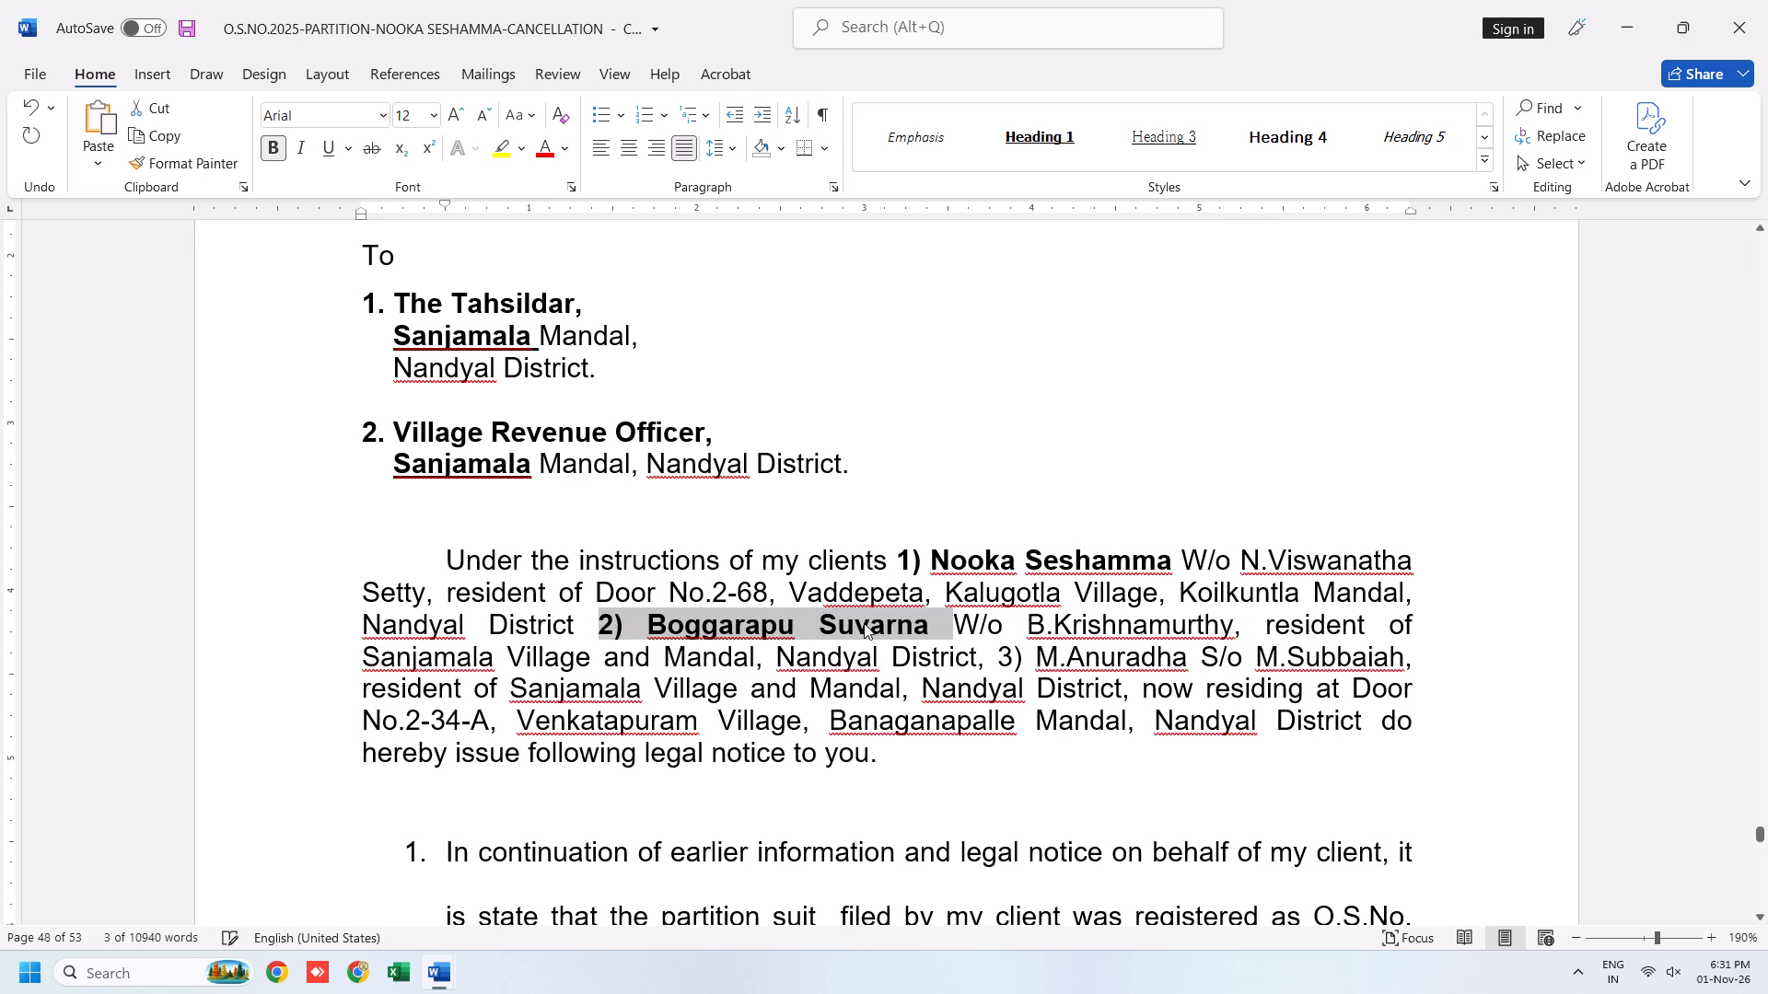
left_click_drag(1034, 706, 1047, 704)
left_click_drag(999, 659, 1168, 667)
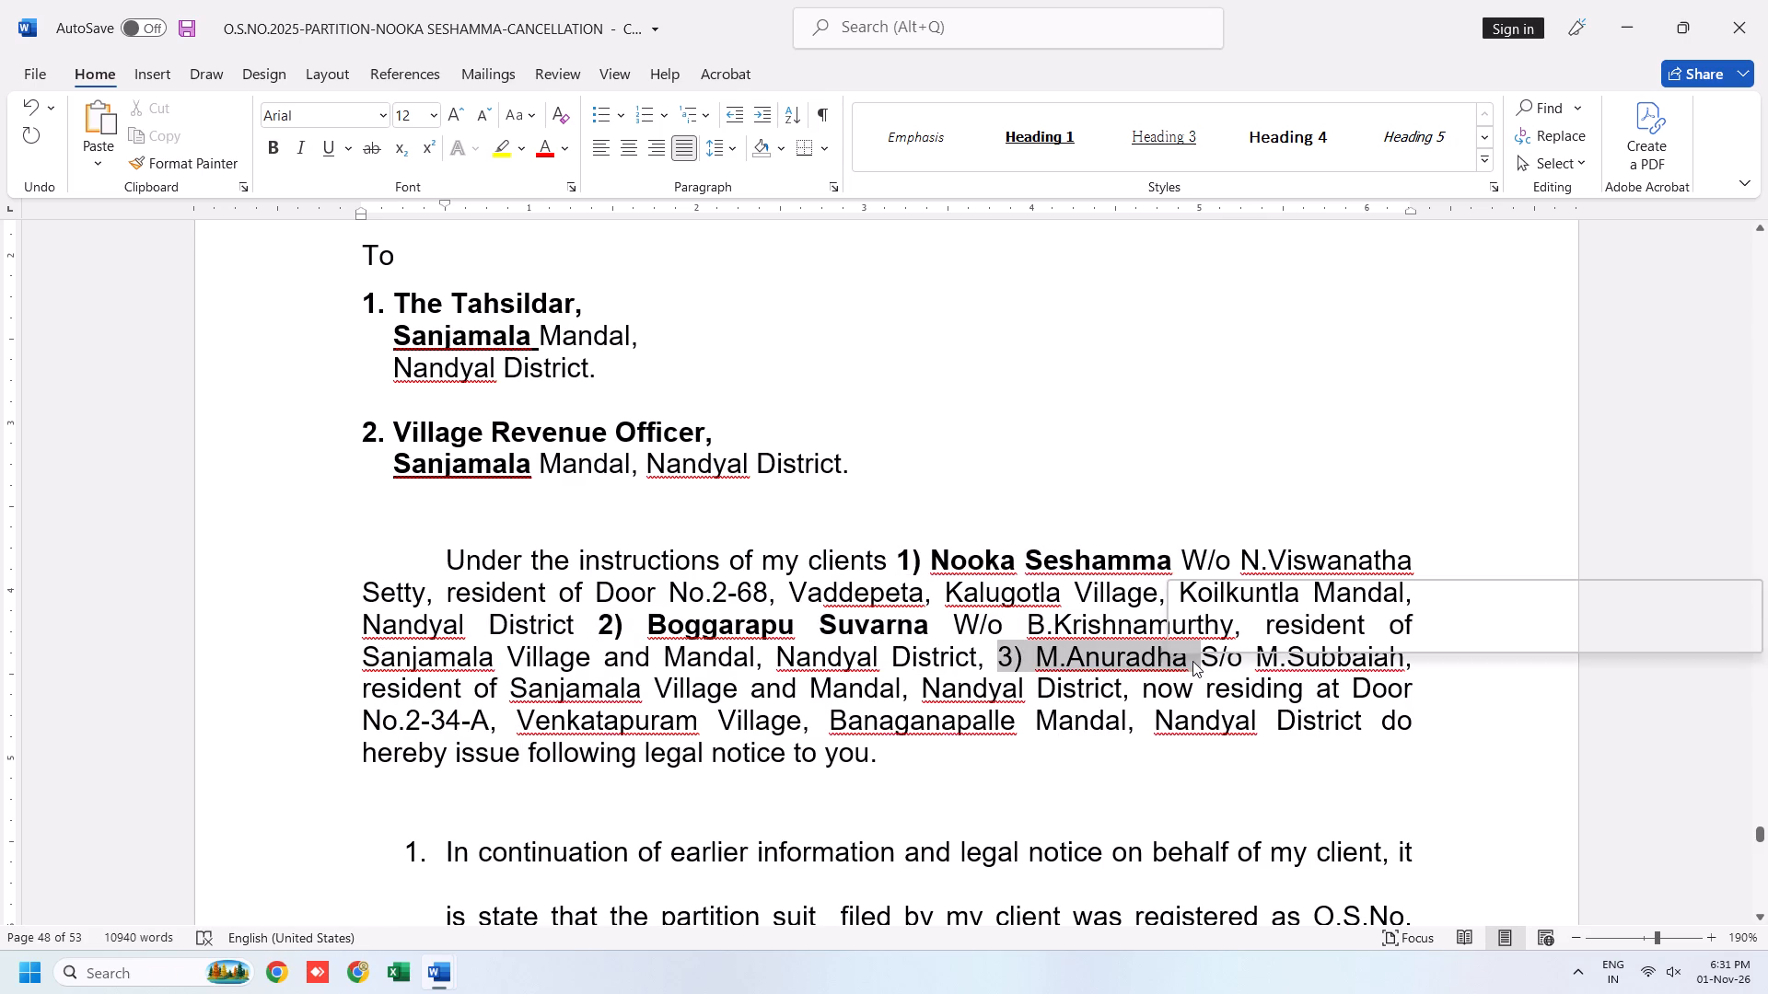
key("ctrl+b")
left_click(1229, 703)
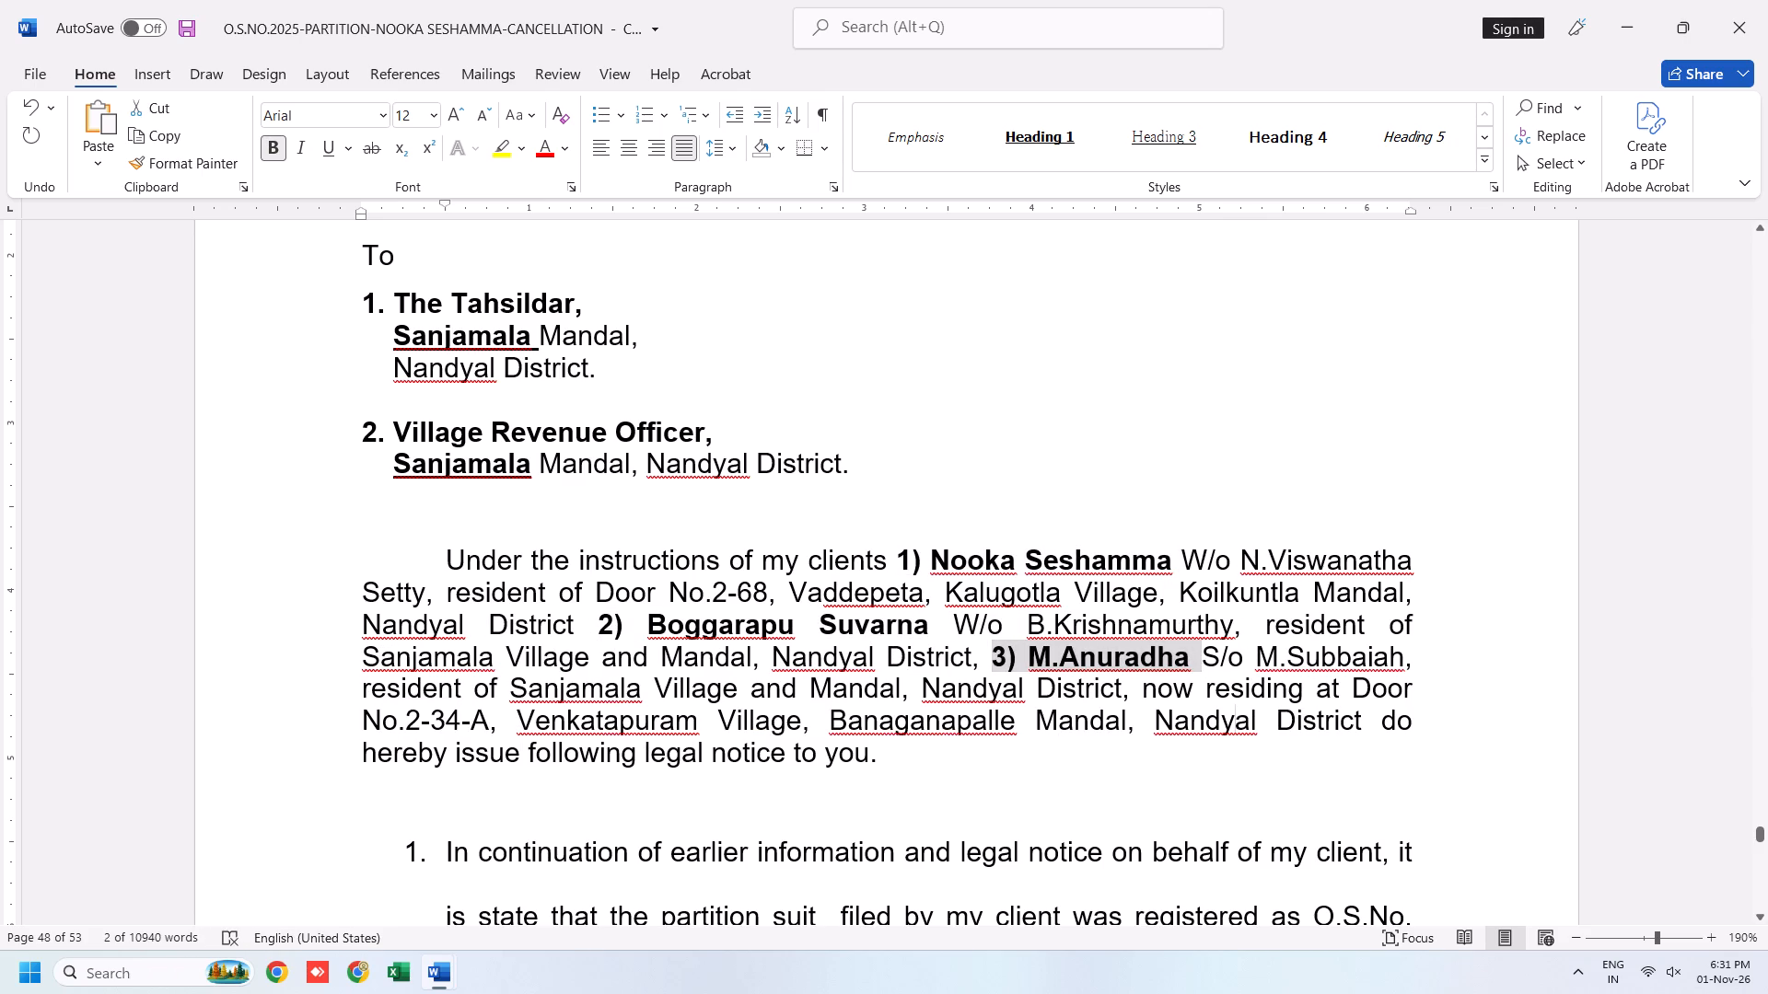
Change "S/o" to "W/o" after the third client's name.
left_click(1217, 643)
key("BackSpace")
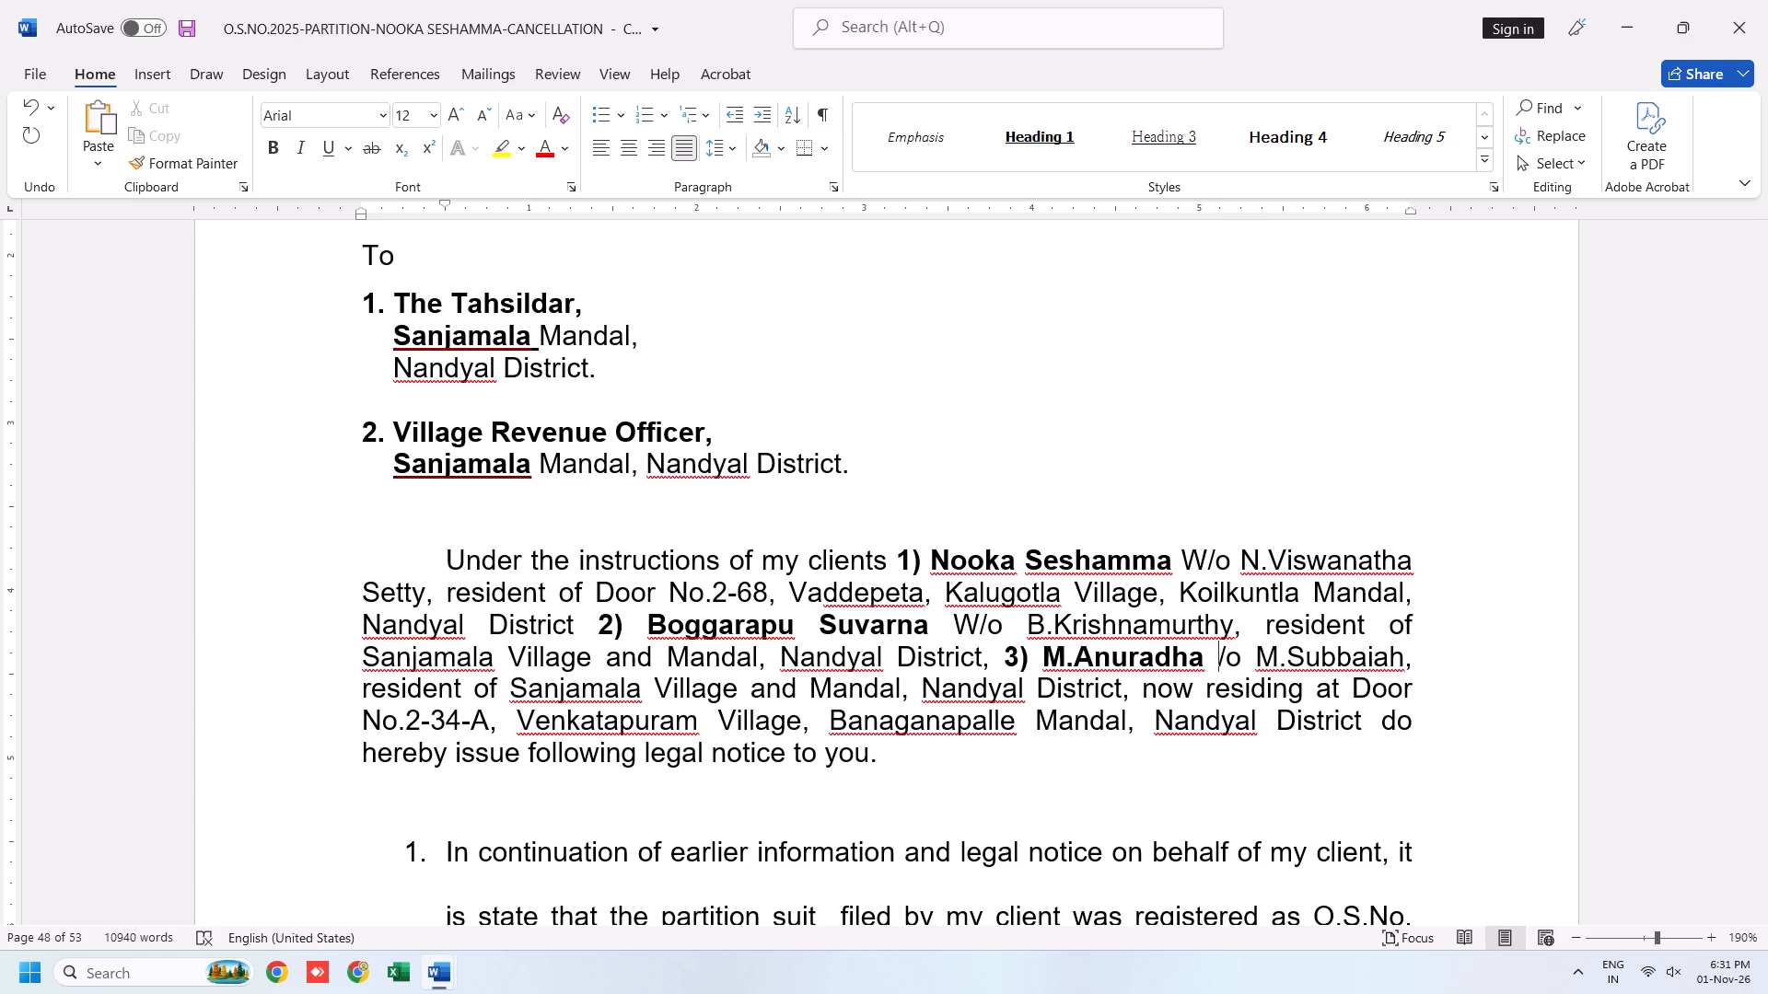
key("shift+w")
Review the reused notice's numbered paragraphs about the earlier suit, interim injunction and mutation.
left_click(782, 726)
left_click(657, 693)
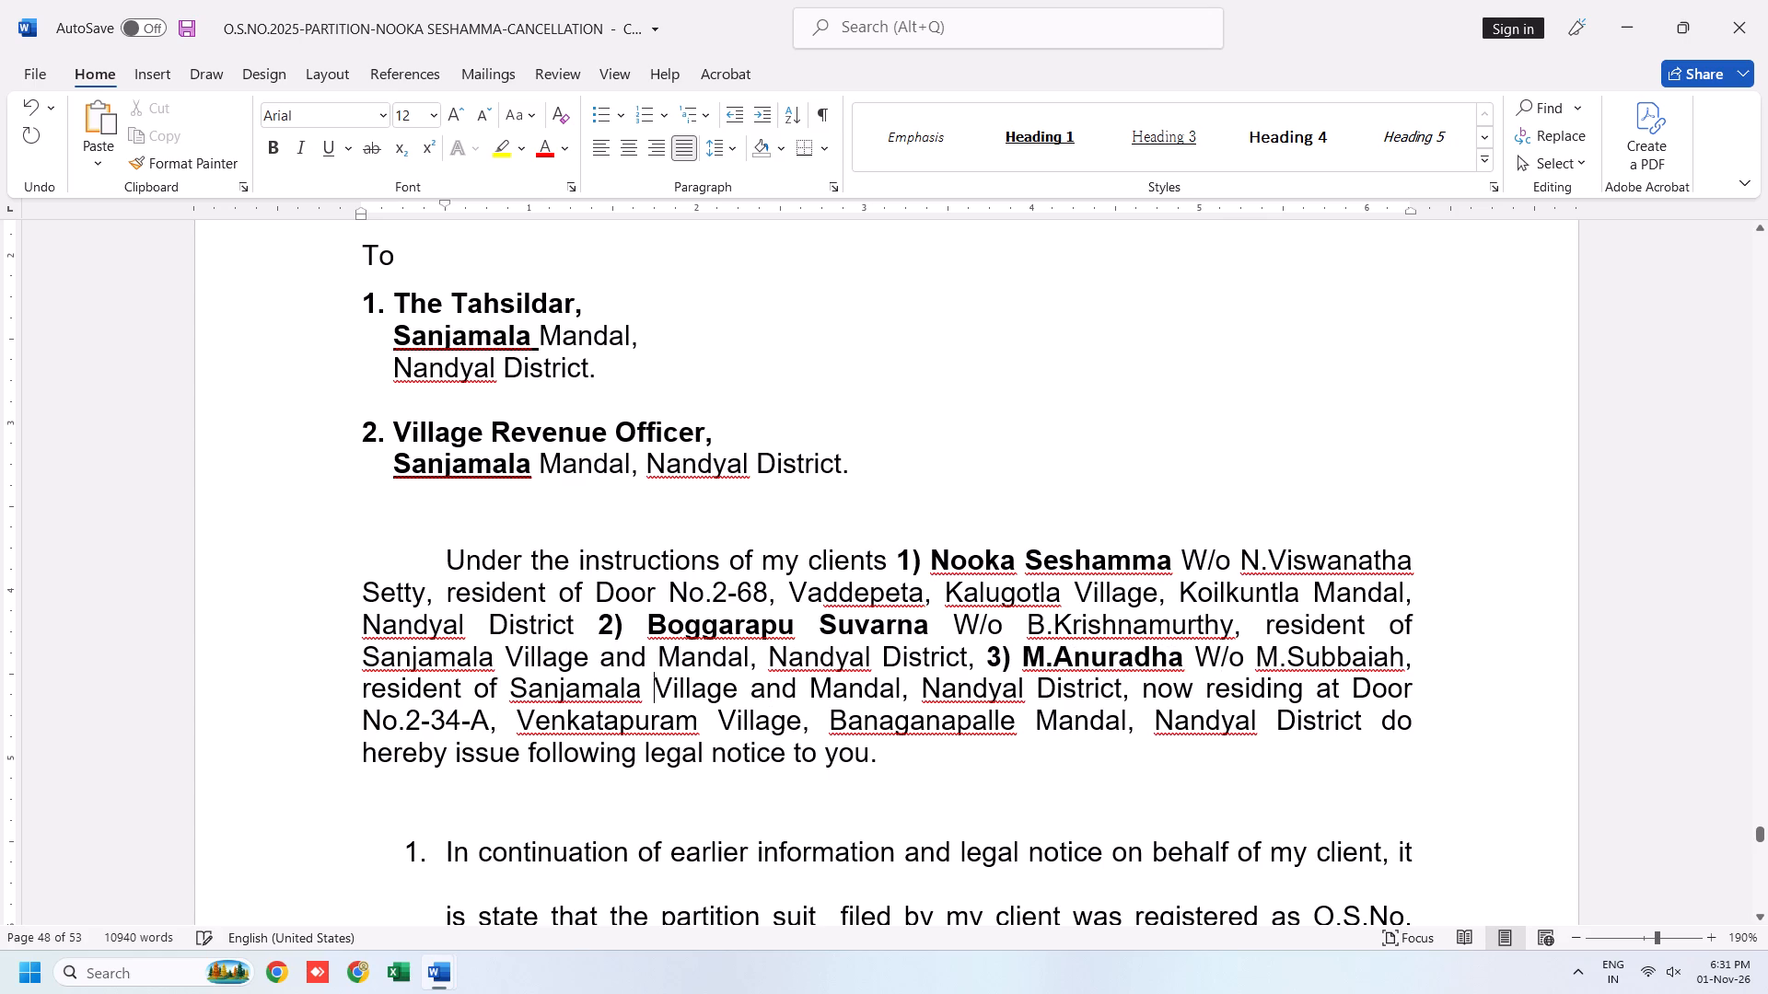
left_click(559, 661)
scroll(691, 700, "down", 2)
left_click(588, 676)
left_click(437, 680)
scroll(536, 663, "down", 2)
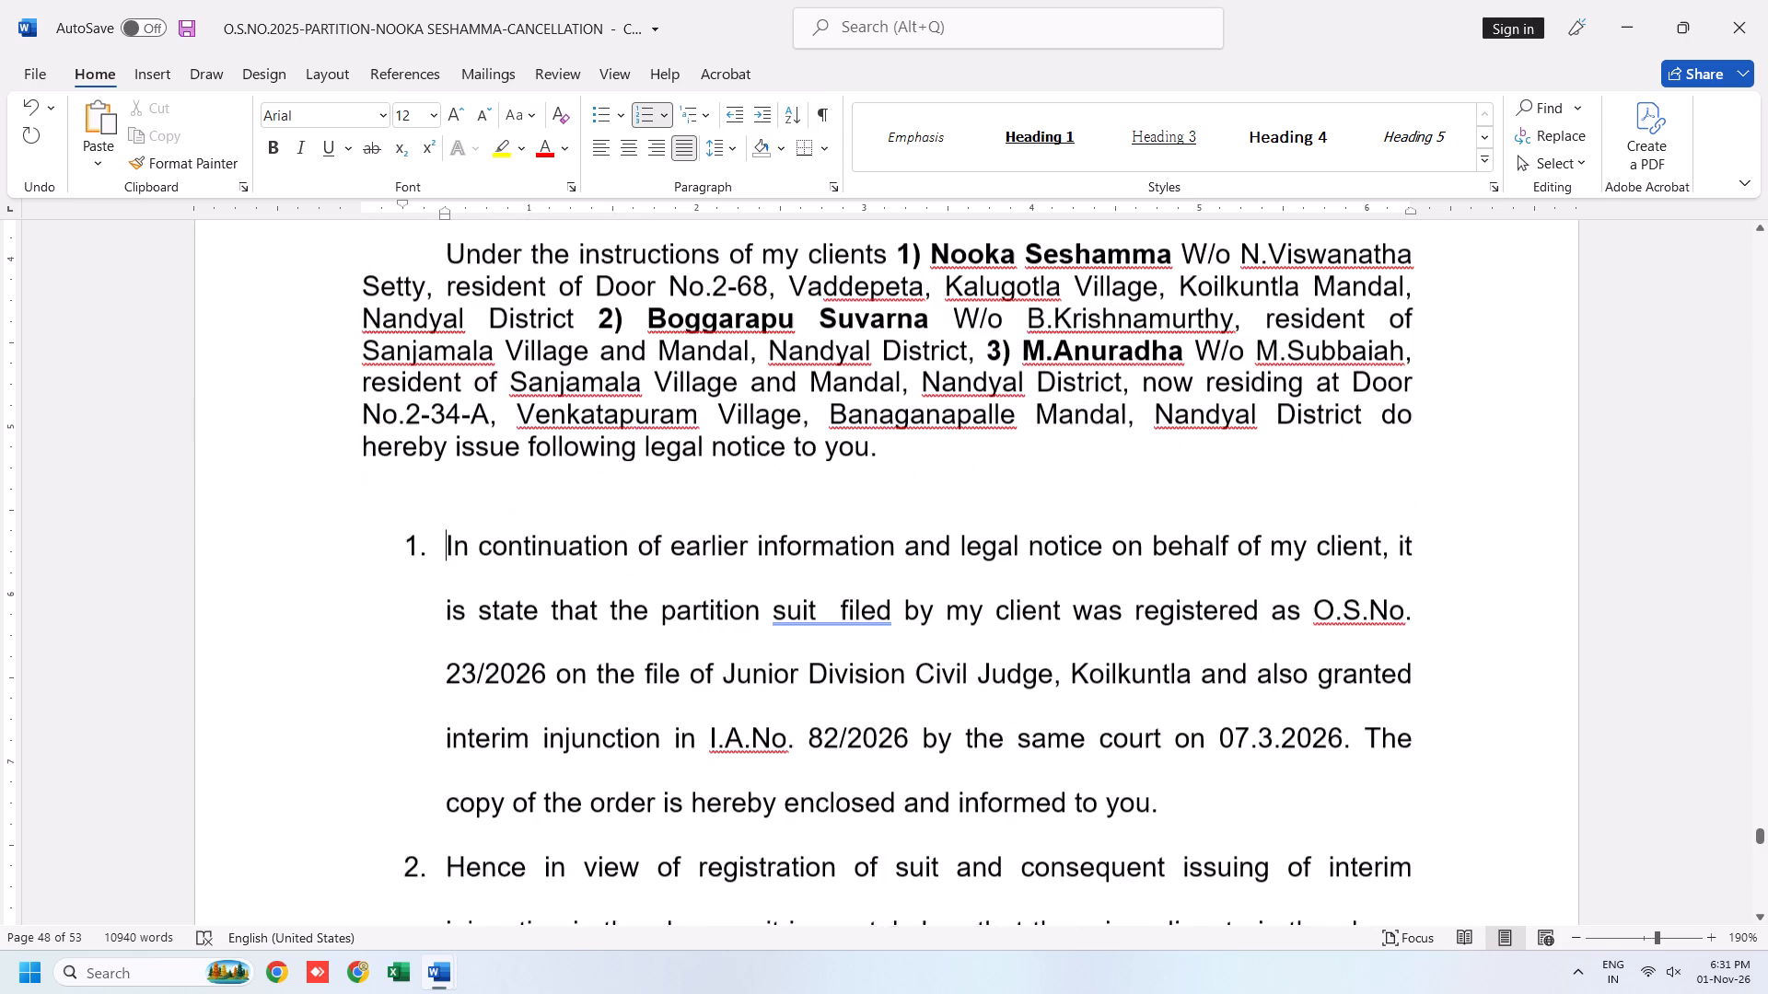
left_click(675, 641)
scroll(837, 595, "down", 4)
scroll(975, 567, "down", 16)
scroll(942, 549, "up", 15)
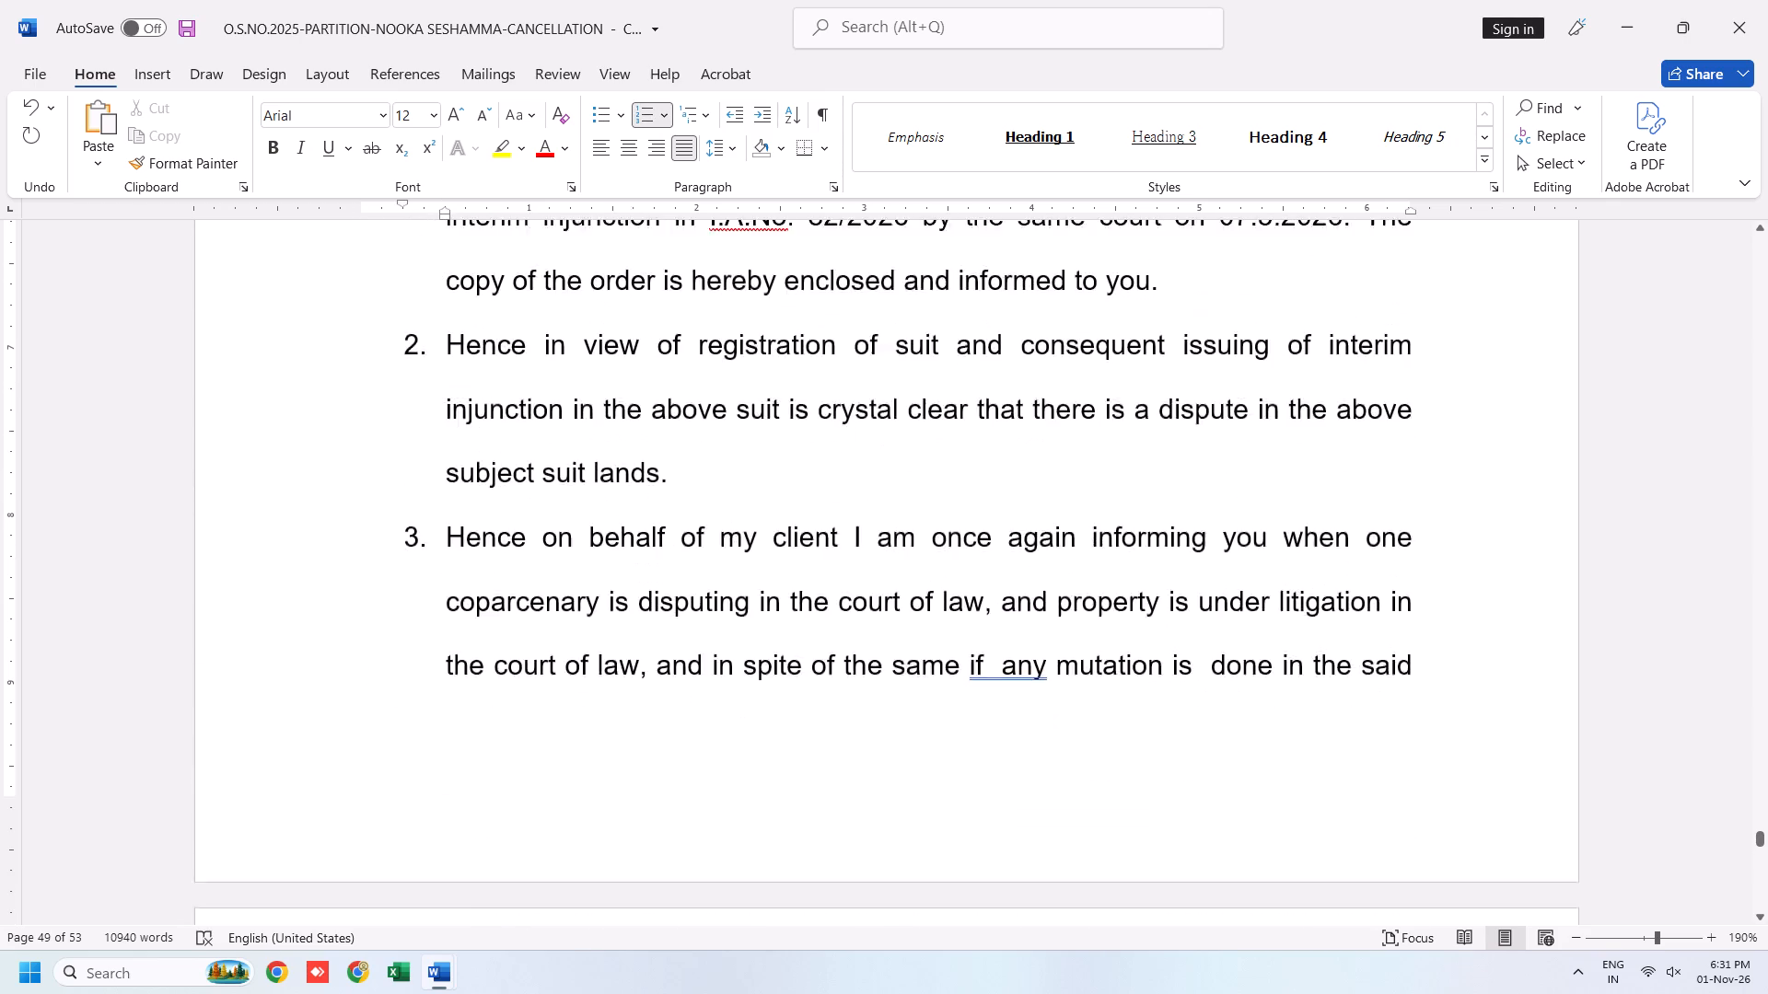
scroll(945, 535, "up", 4)
Switch to the O.S.No.23-2026 partition document and find the earlier notice addressed to the Sanjamala and Kolimigundla Tahsildars on page 39.
key("alt+Tab")
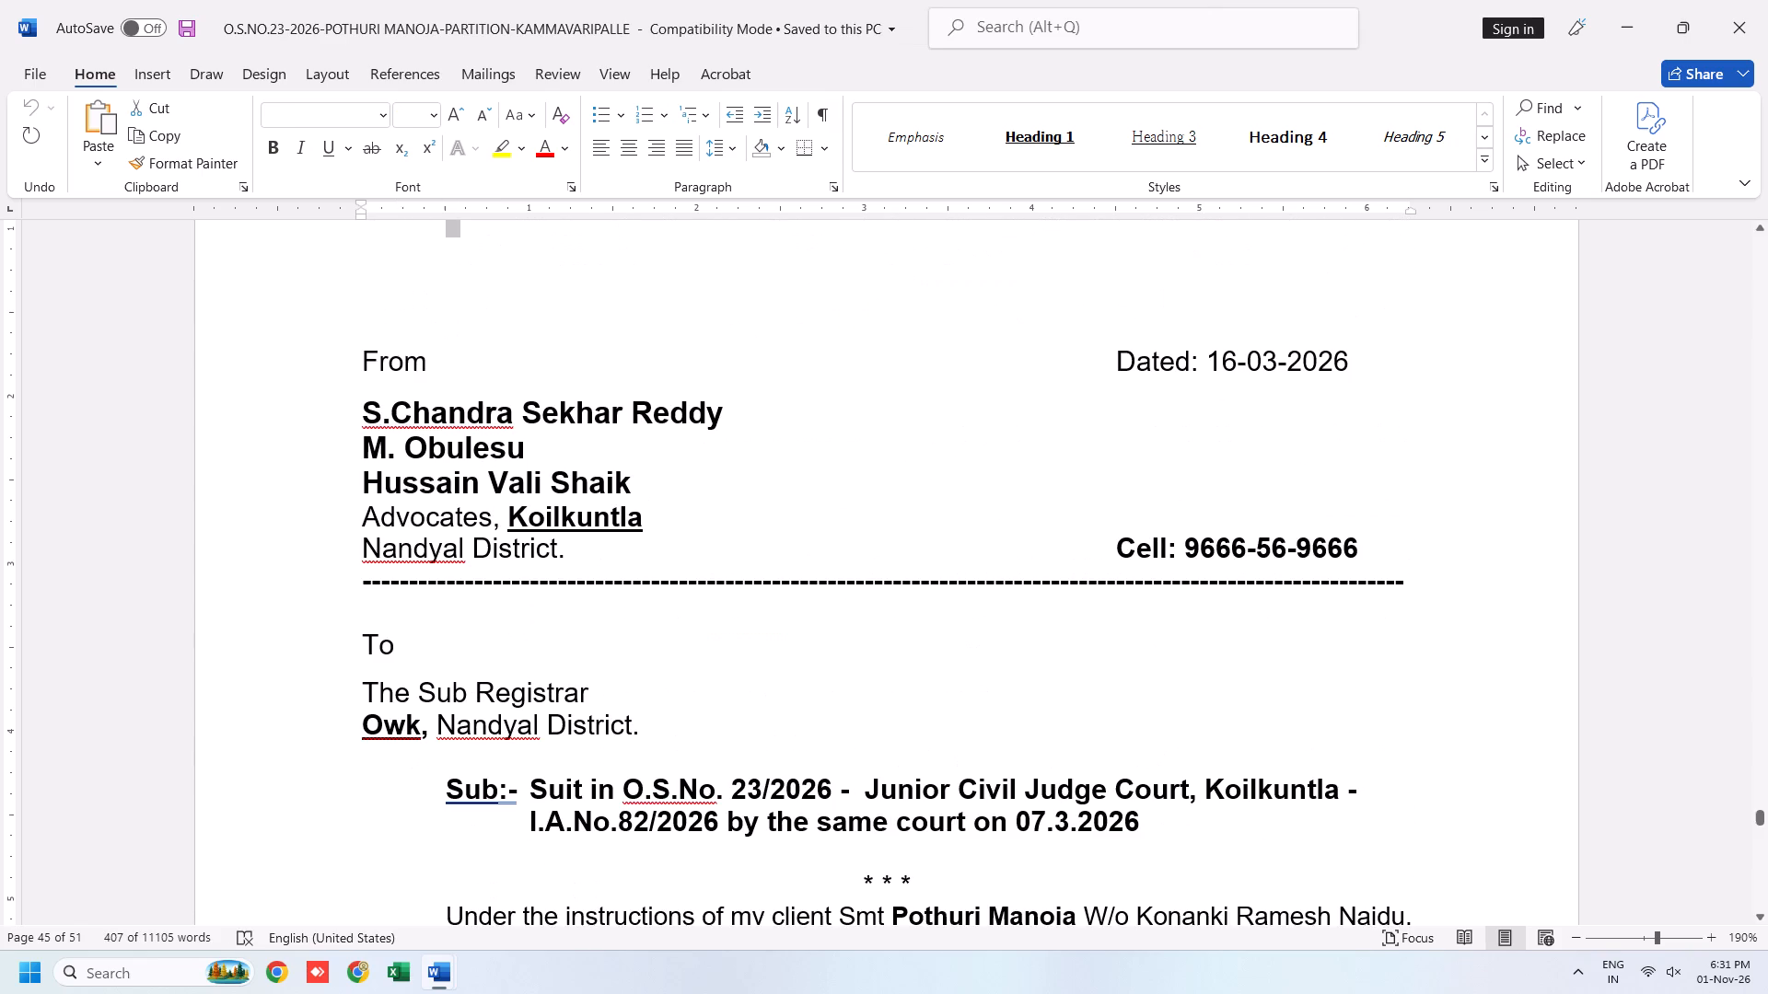
scroll(897, 522, "up", 1)
scroll(894, 525, "down", 6)
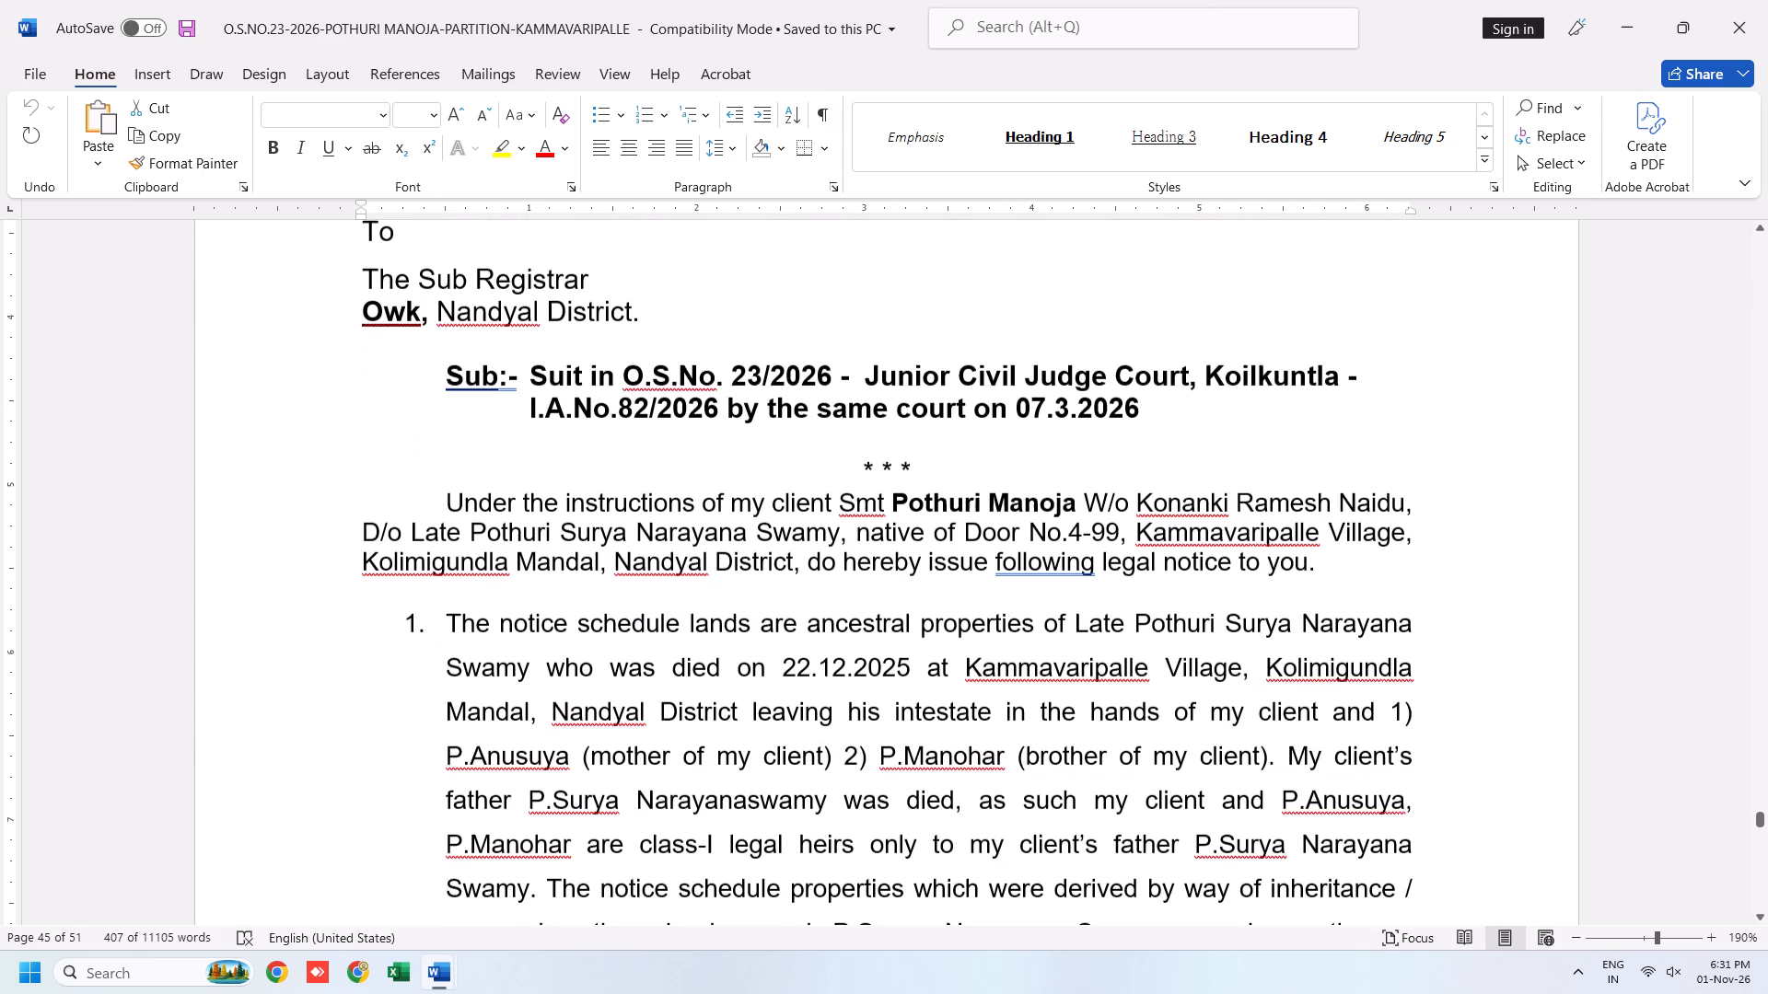
scroll(932, 533, "up", 20)
scroll(932, 533, "up", 8)
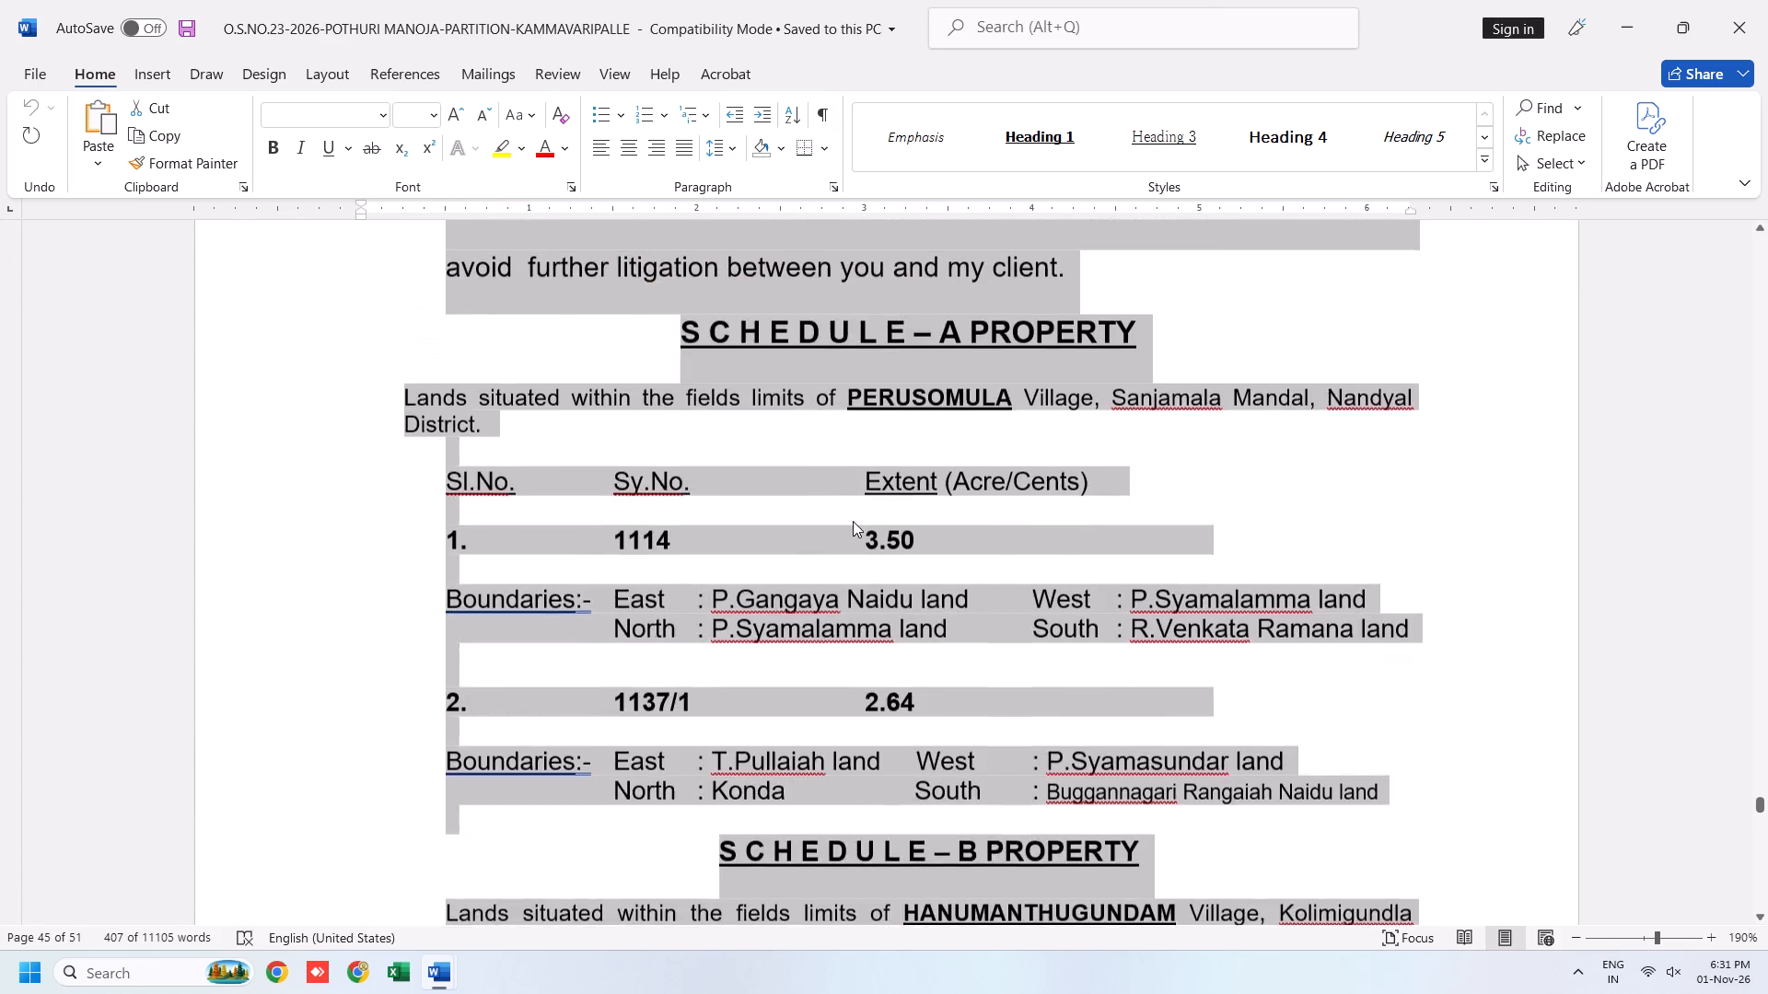
scroll(852, 521, "up", 20)
scroll(852, 521, "up", 8)
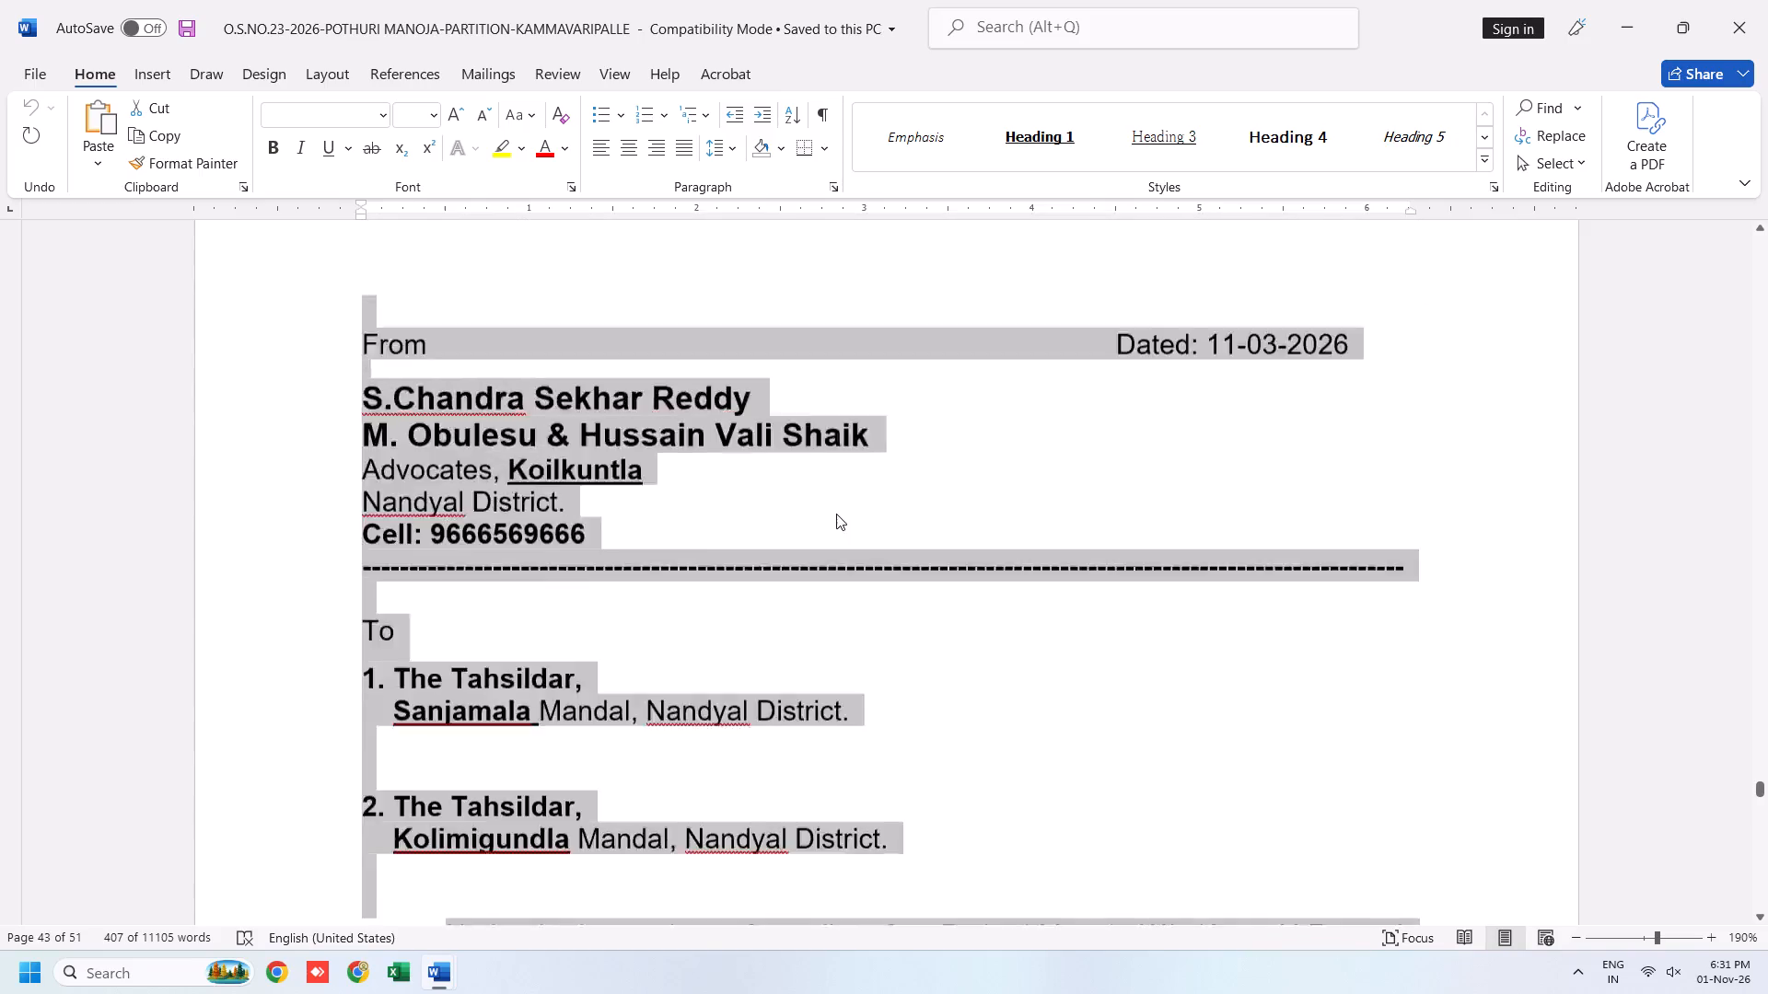
scroll(836, 514, "up", 8)
key("Page_Up")
key("Page_Up")
key("Page_Up")
key("Page_Up")
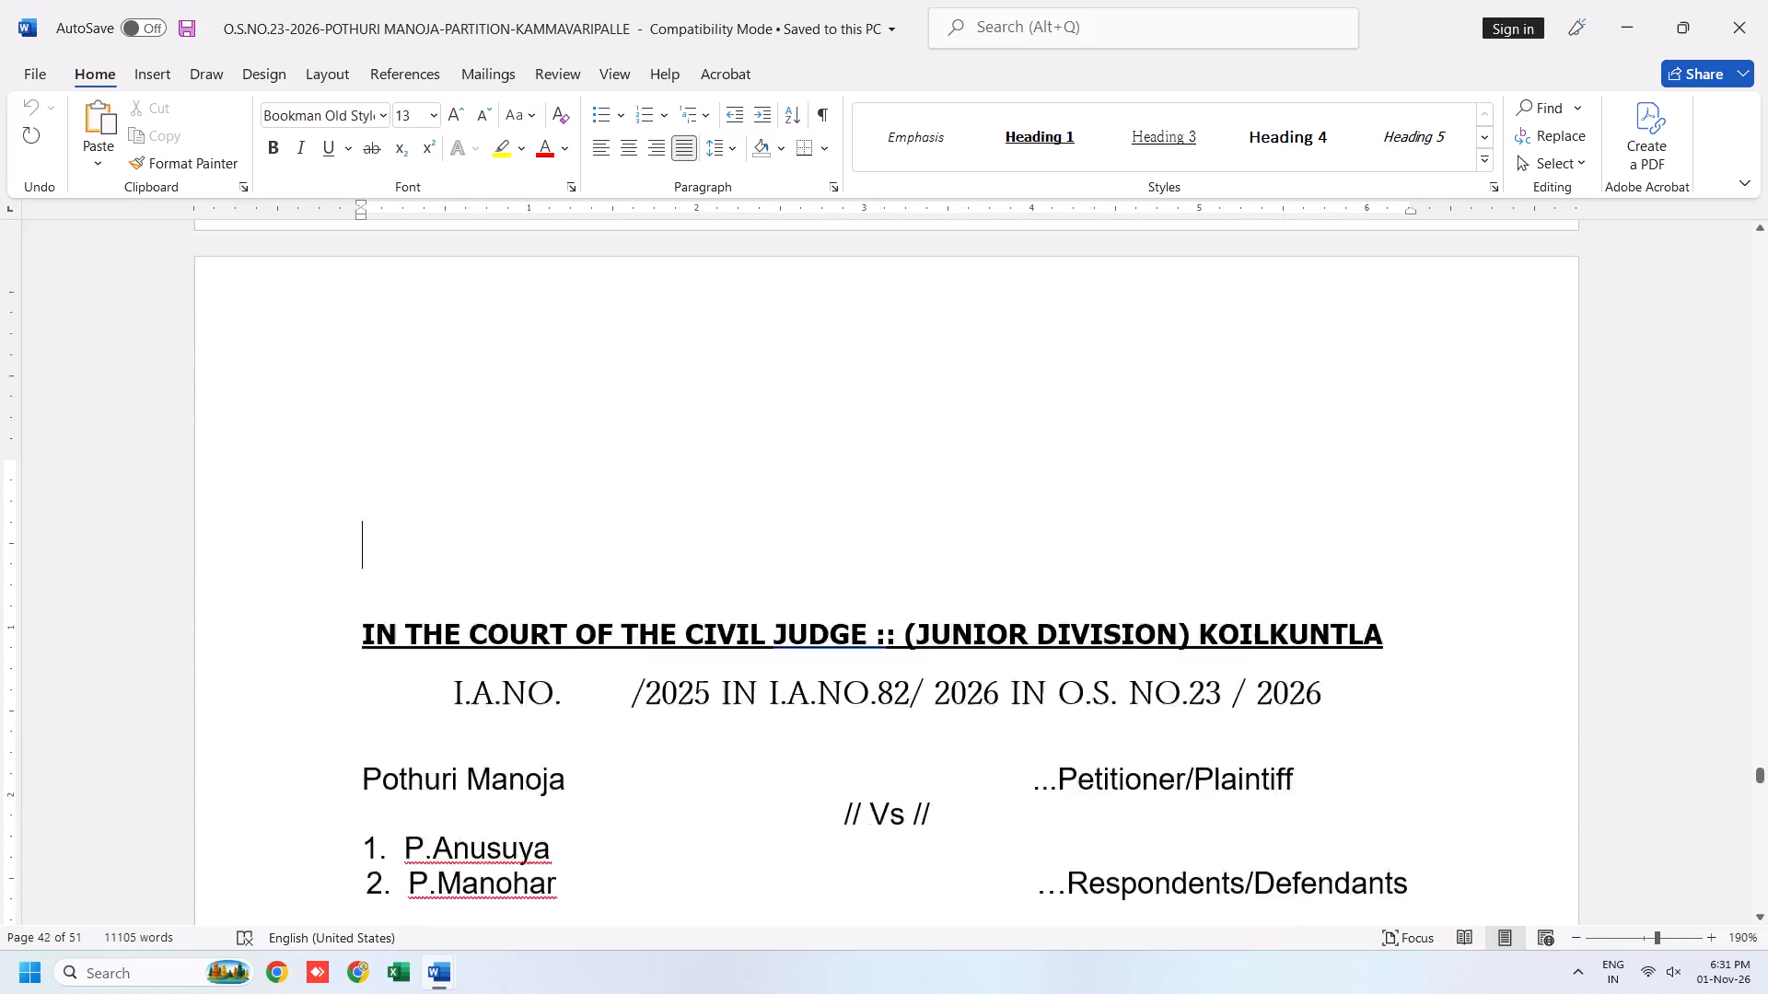
key("Page_Up")
key("Page_Up")
key("Page_Up")
key("Page_Up")
key("Page_Up")
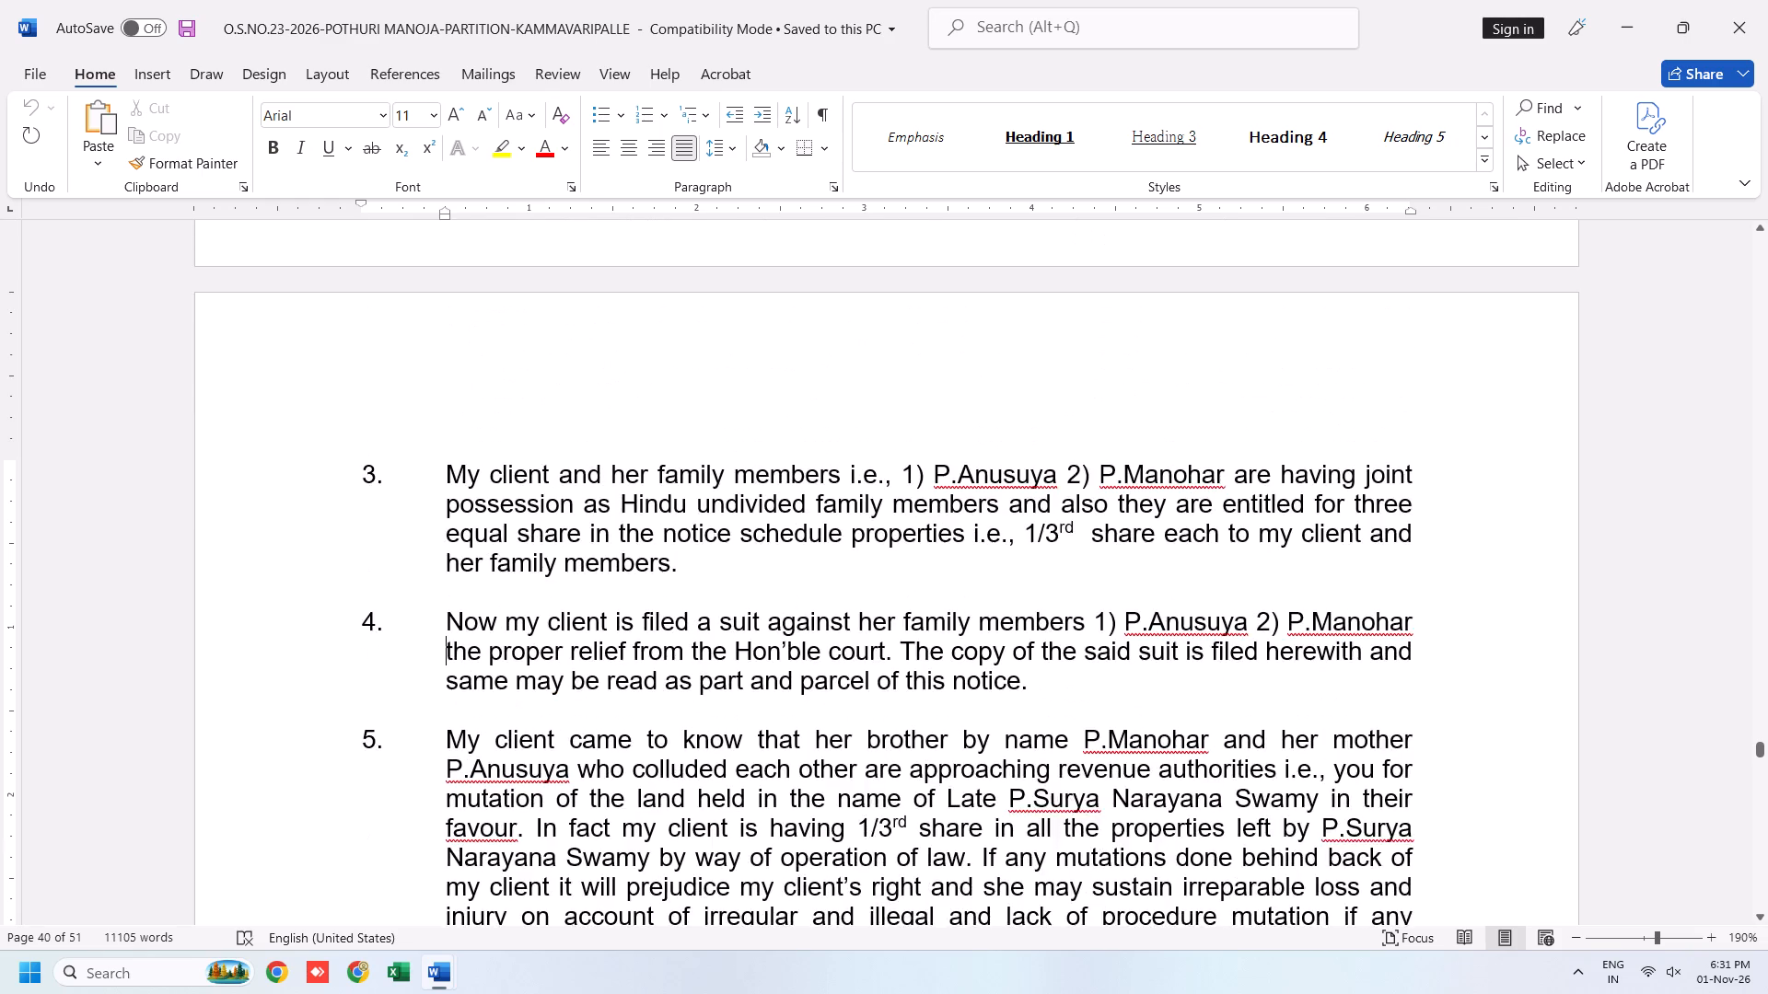
key("Page_Up")
key("Page_Up")
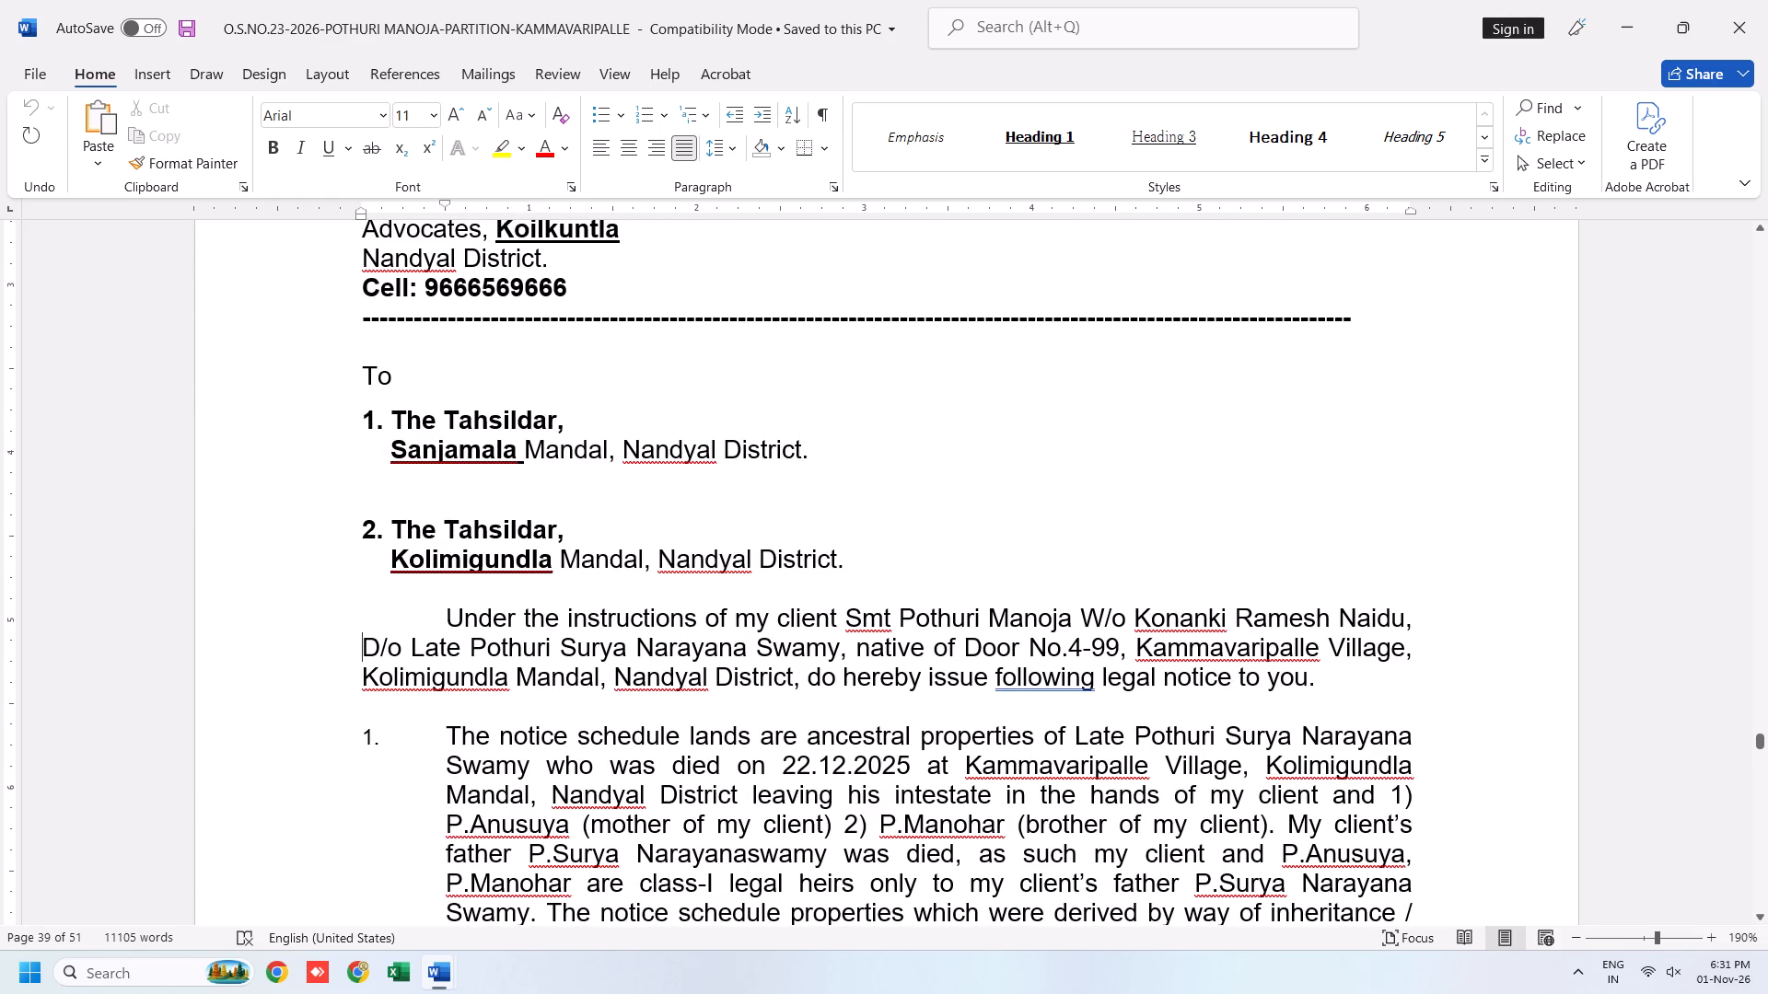
scroll(884, 570, "down", 3)
scroll(853, 587, "up", 2)
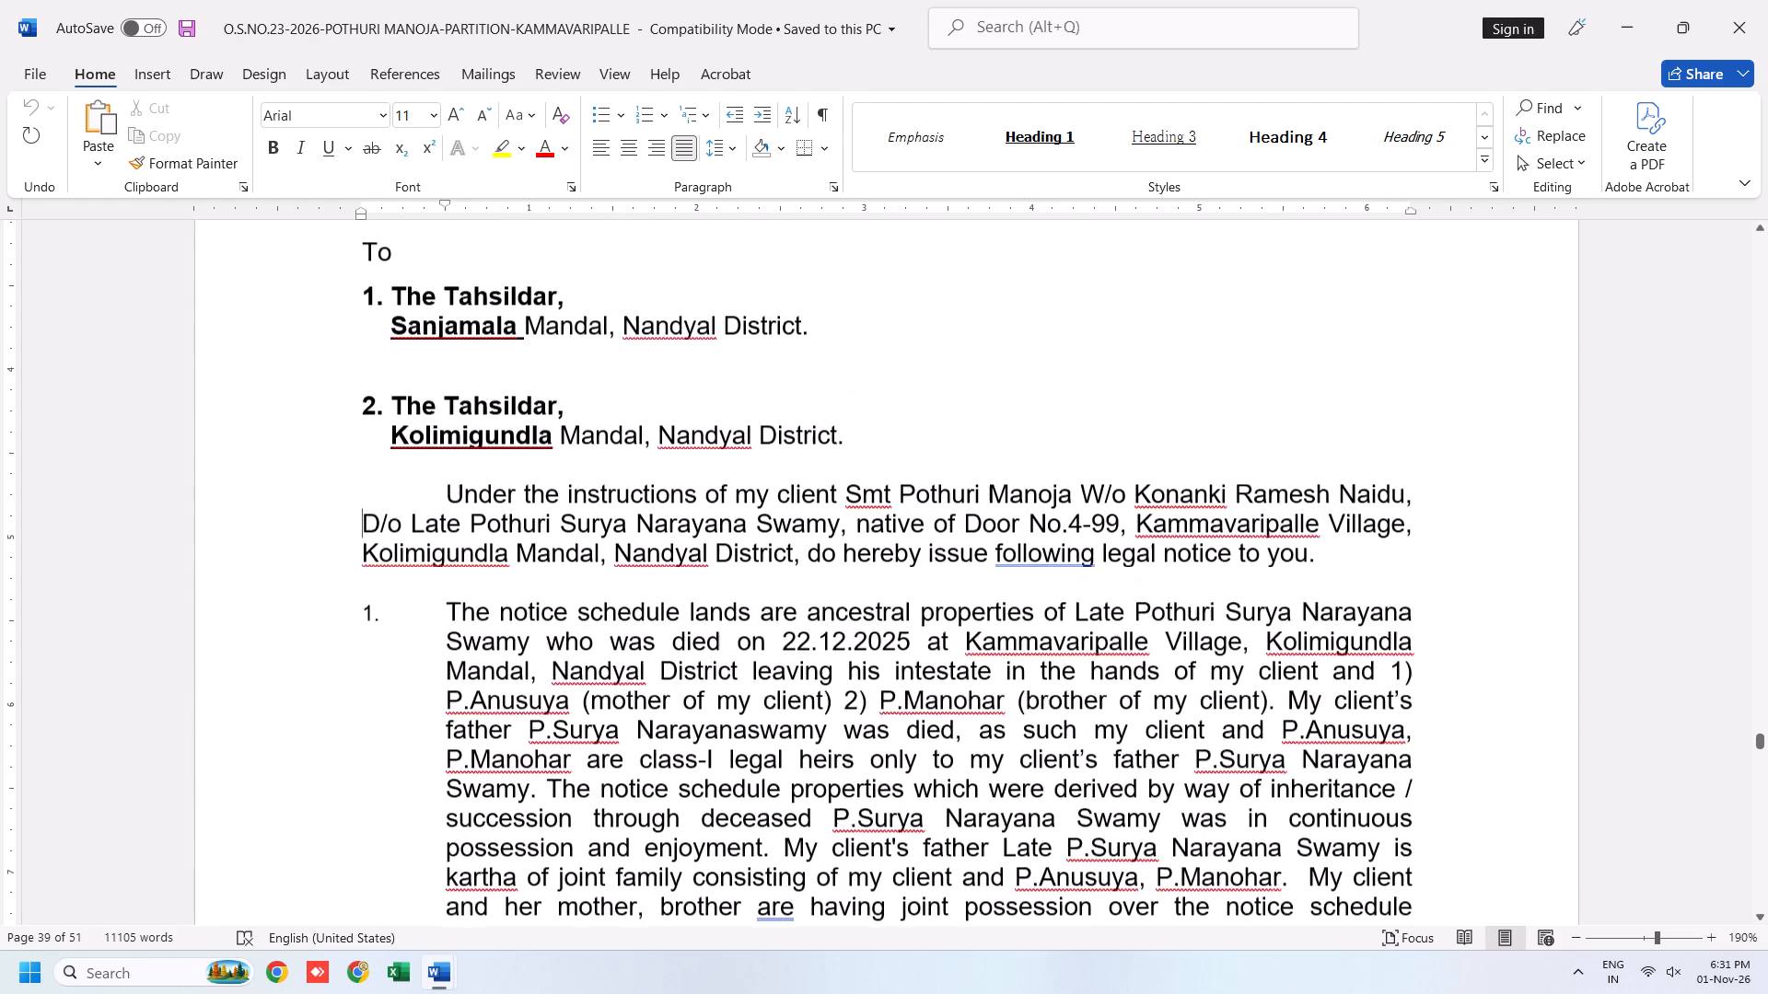
scroll(853, 587, "down", 1)
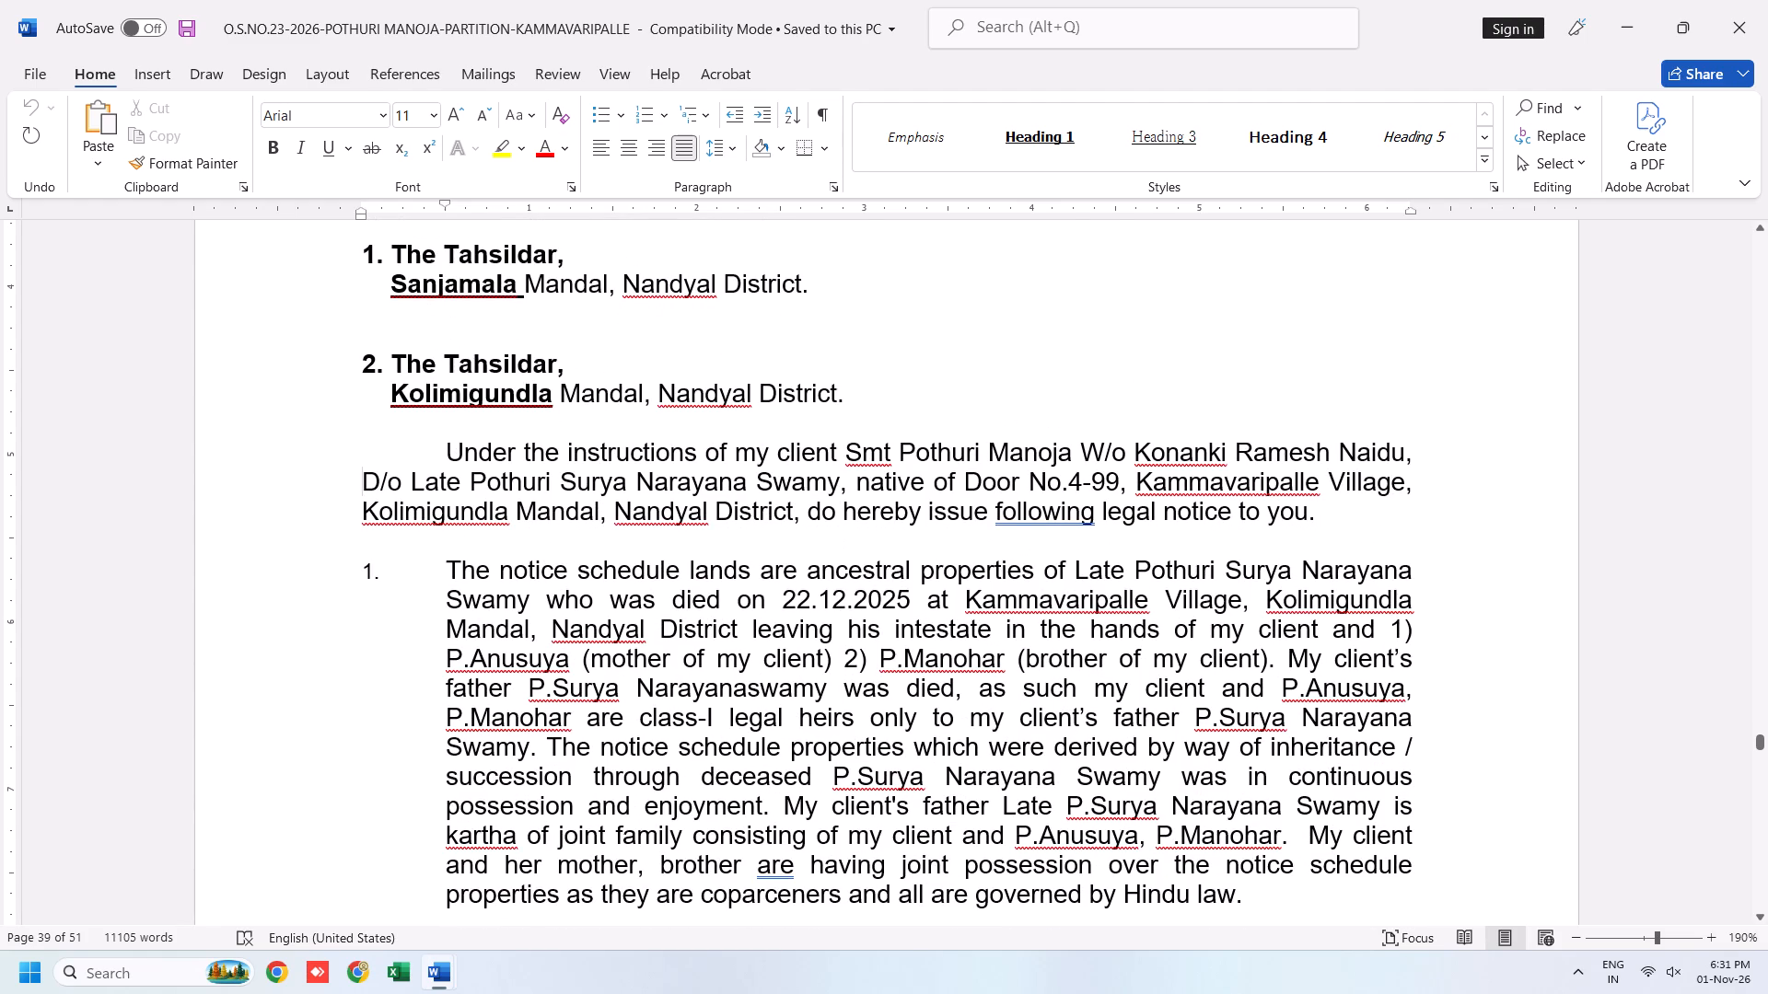
Copy the earlier notice's numbered paragraphs through the Schedule-A property and return to the O.S.No.2025 partition cancellation document.
left_click_drag(355, 568, 999, 776)
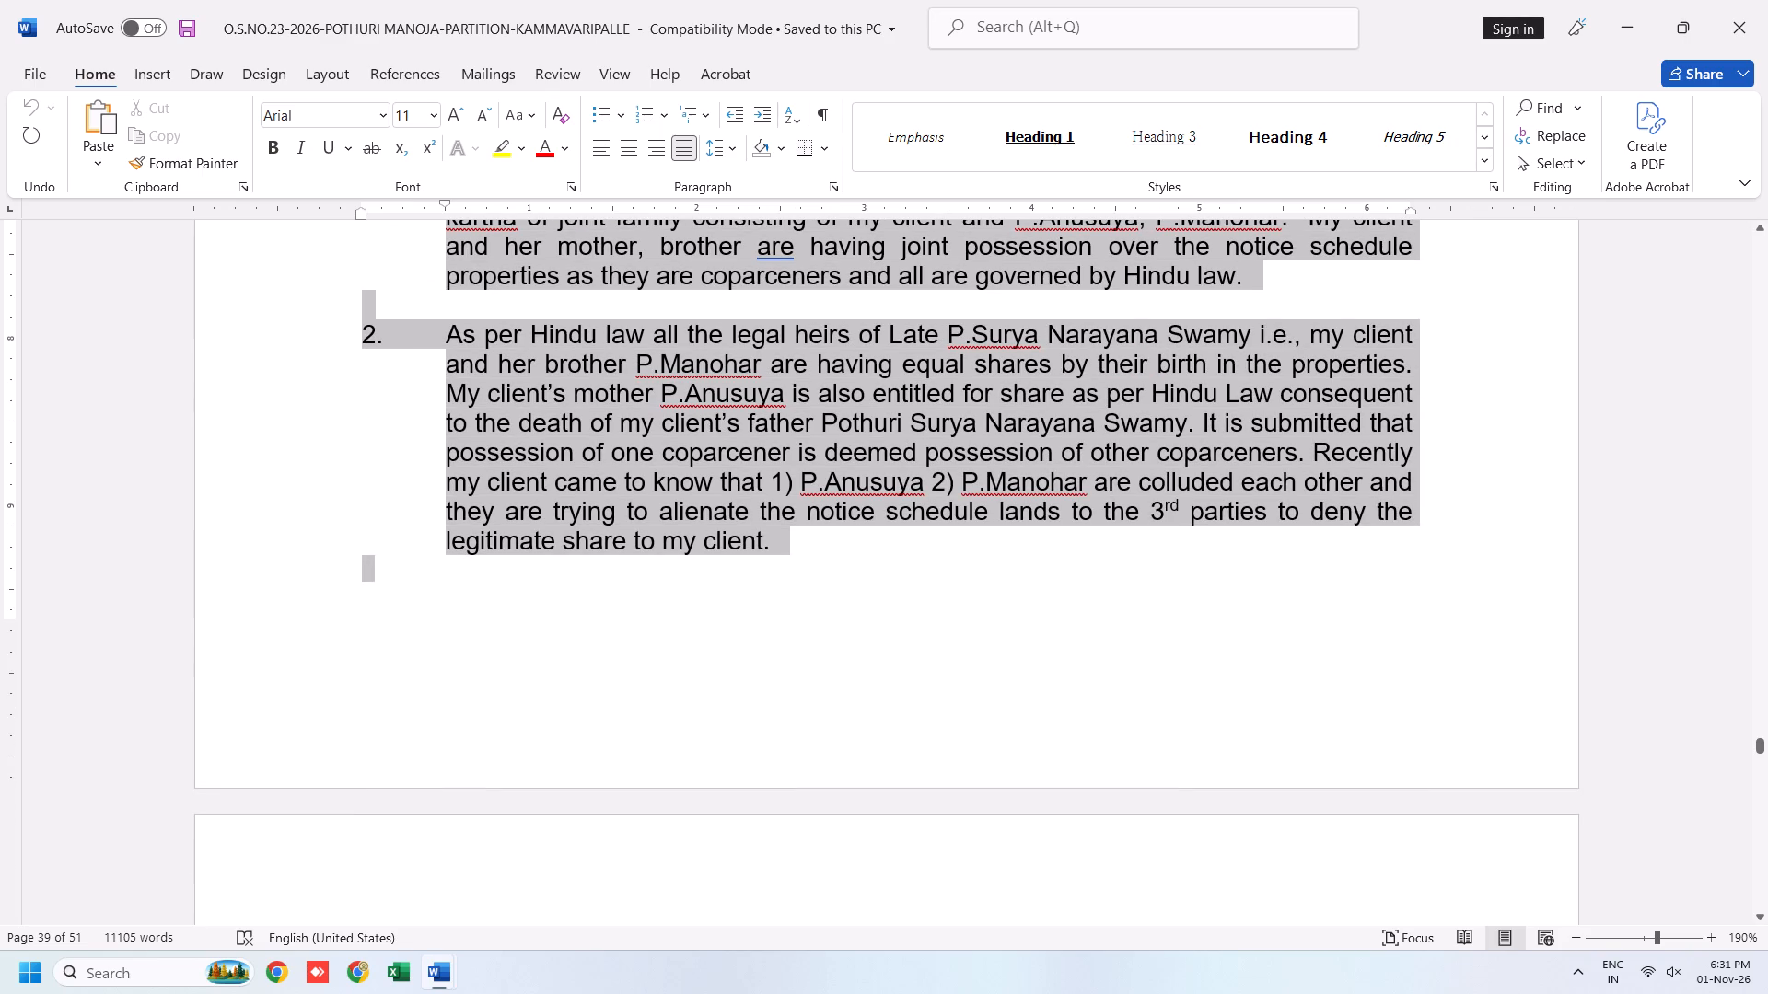
left_click_drag(999, 776, 1066, 559)
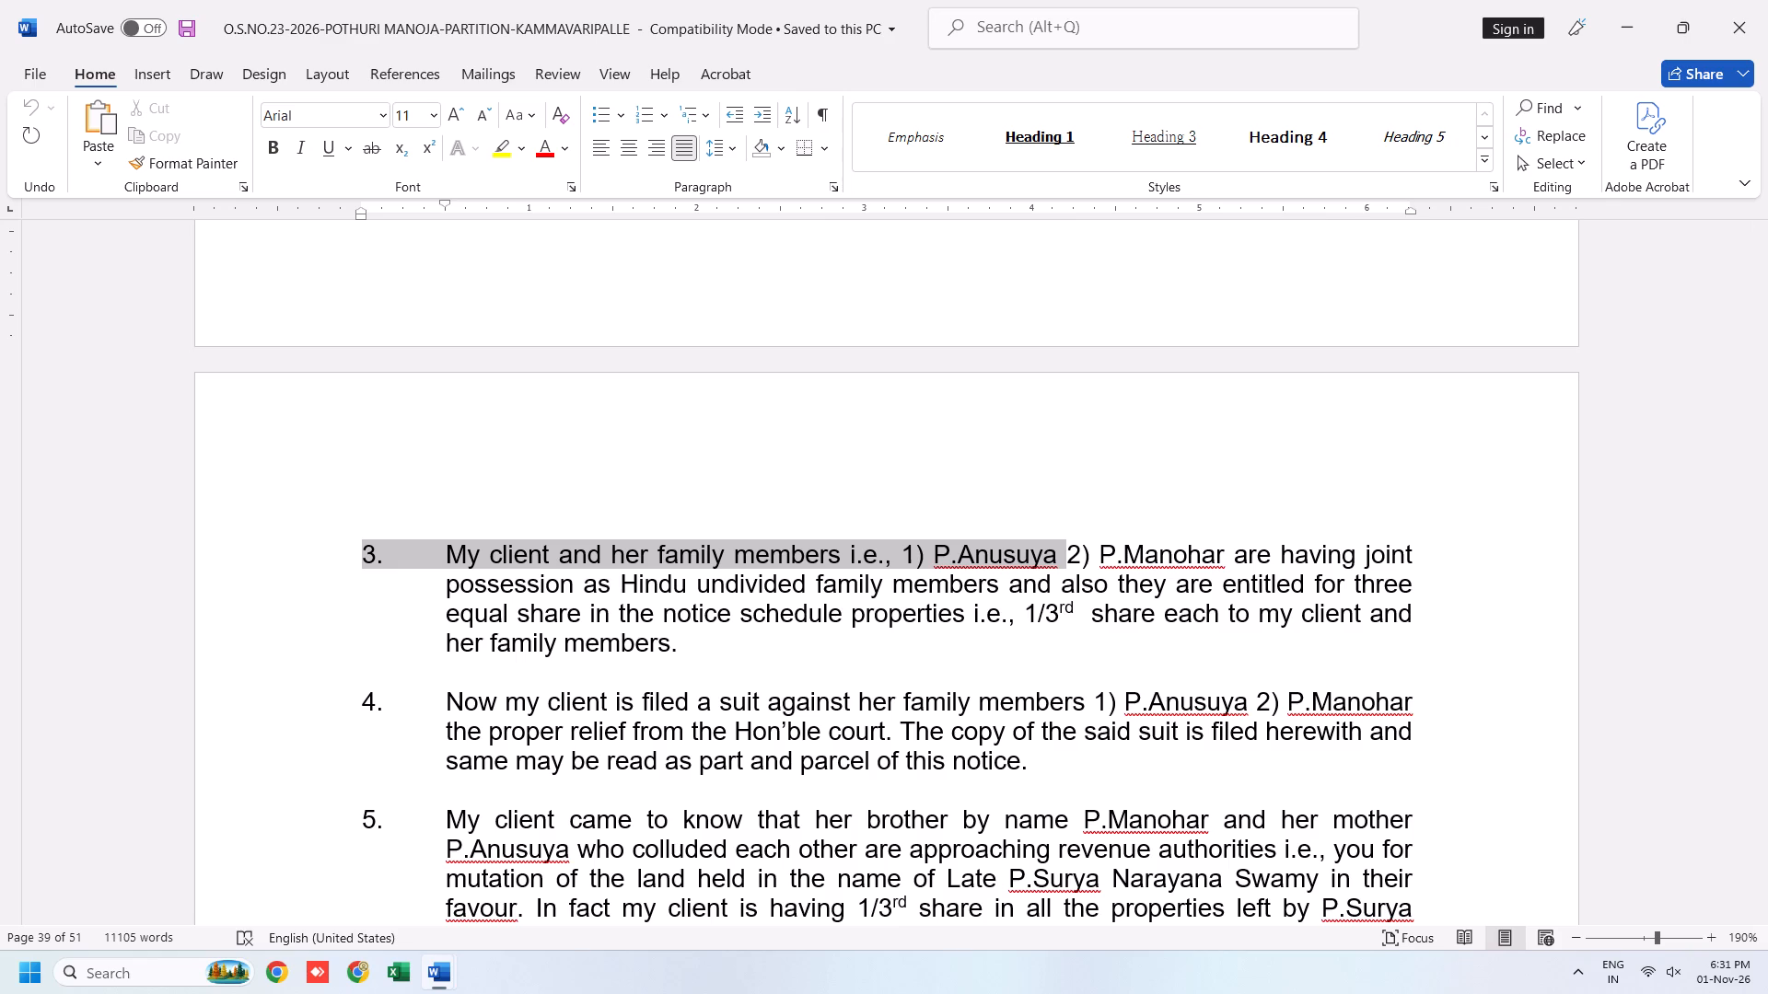
left_click_drag(1066, 559, 1050, 594)
scroll(1097, 512, "up", 5)
scroll(787, 496, "up", 6)
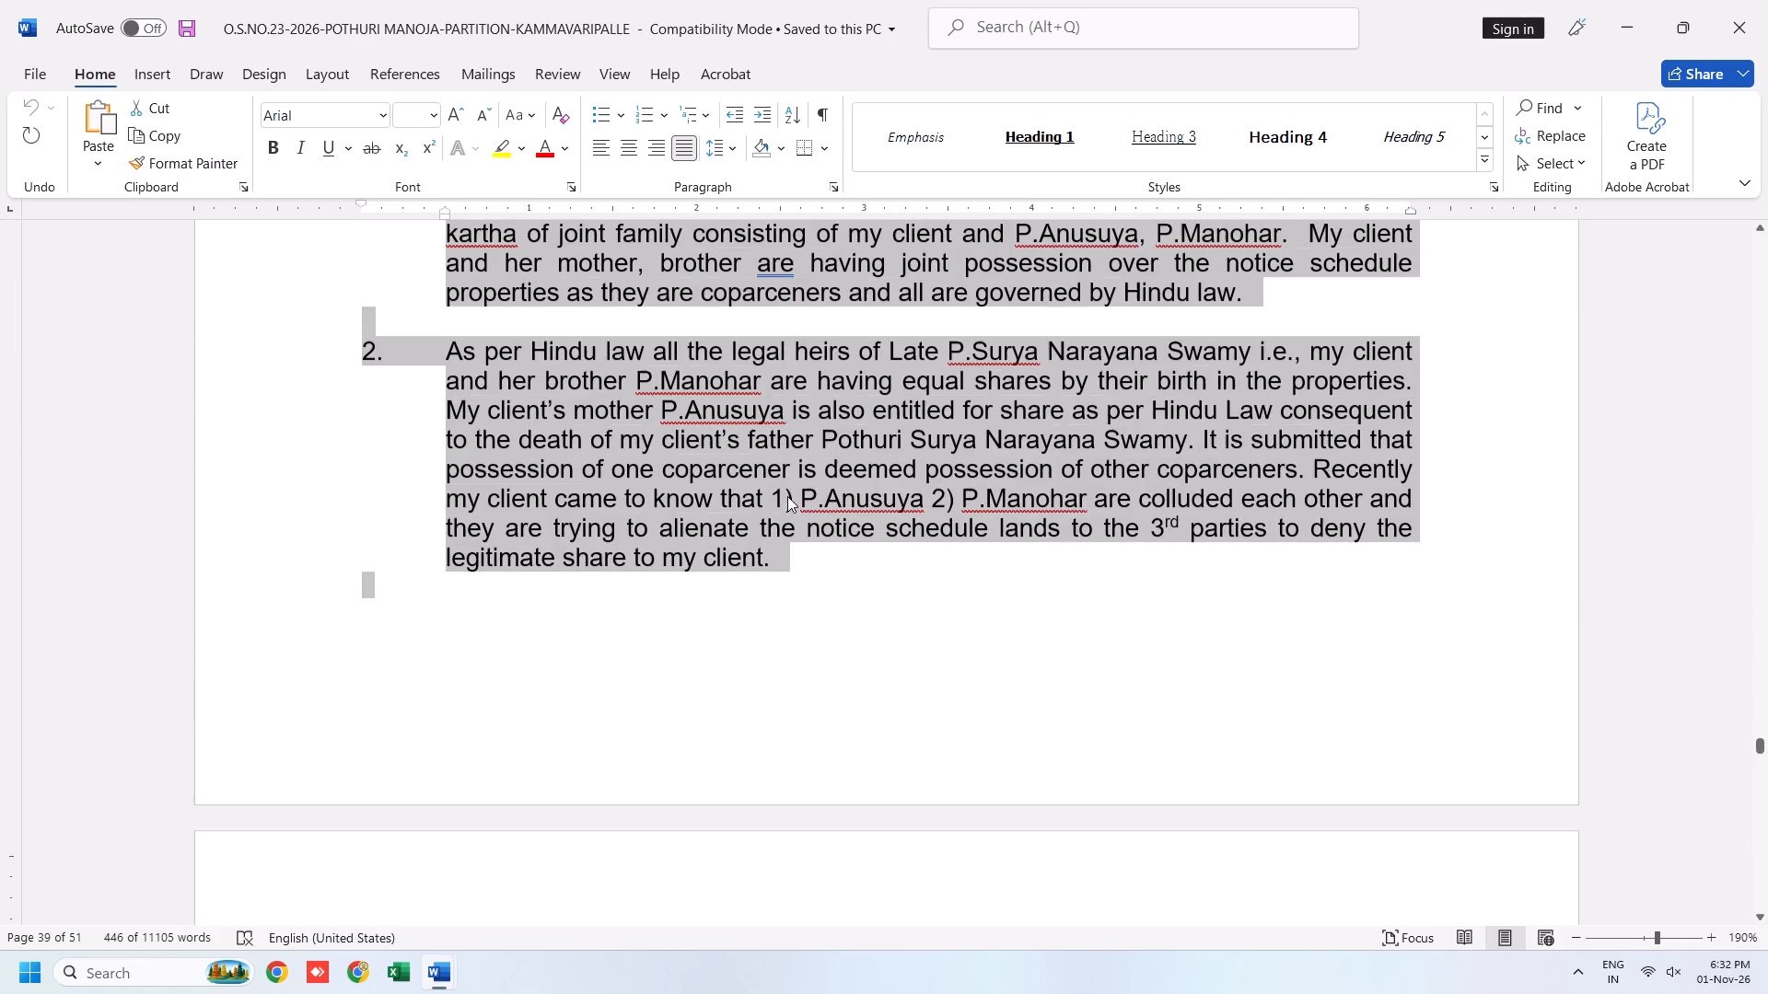
scroll(861, 483, "down", 3)
key("shift+Page_Down")
key("shift+Page_Down")
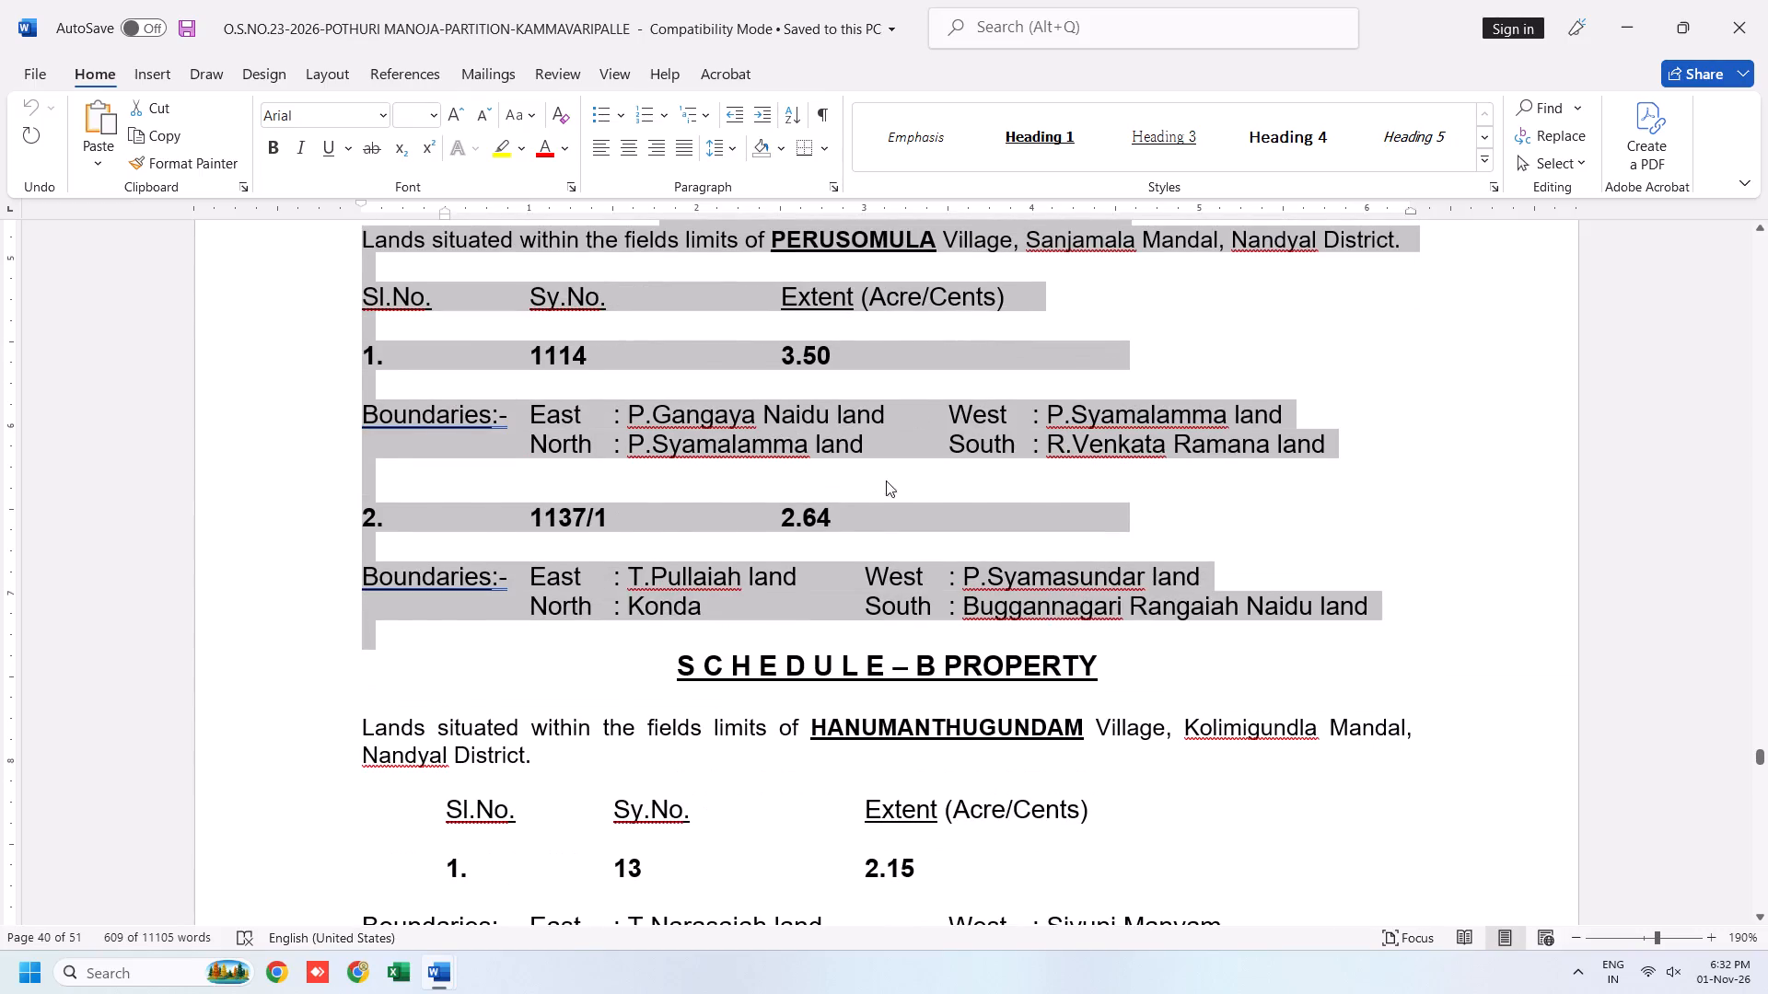
scroll(948, 325, "down", 18)
scroll(1061, 353, "up", 4)
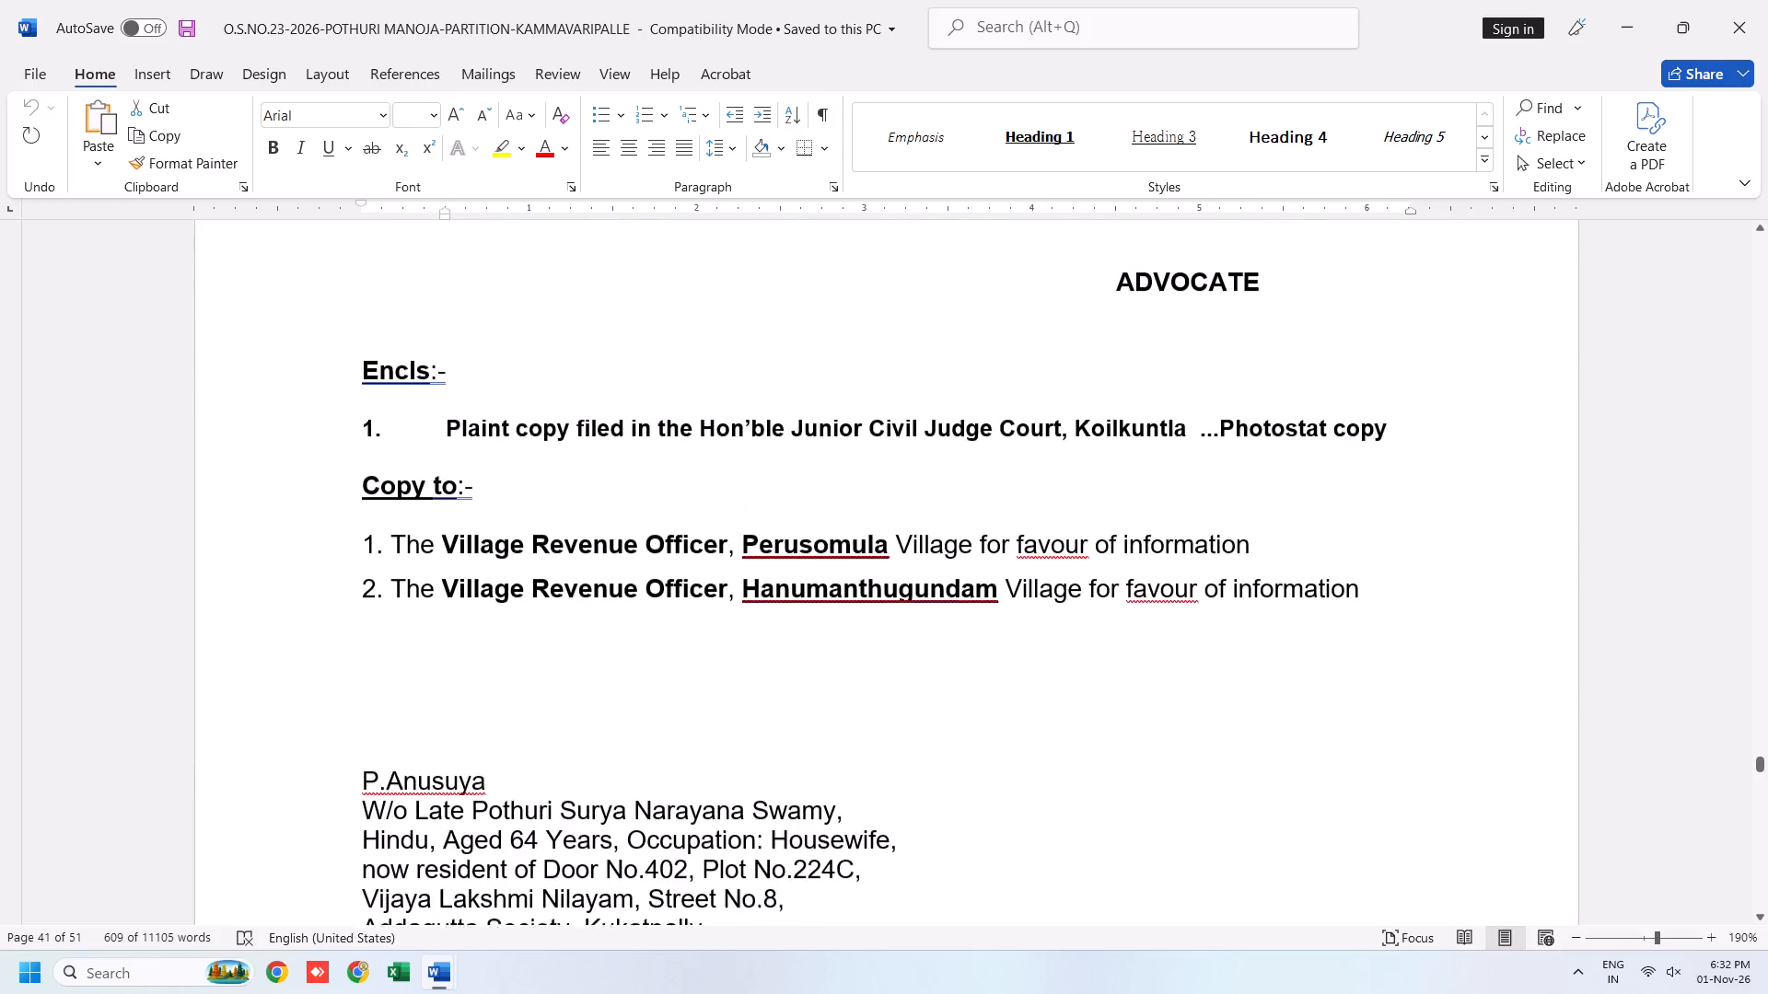
key("ctrl+c")
key("alt+Tab")
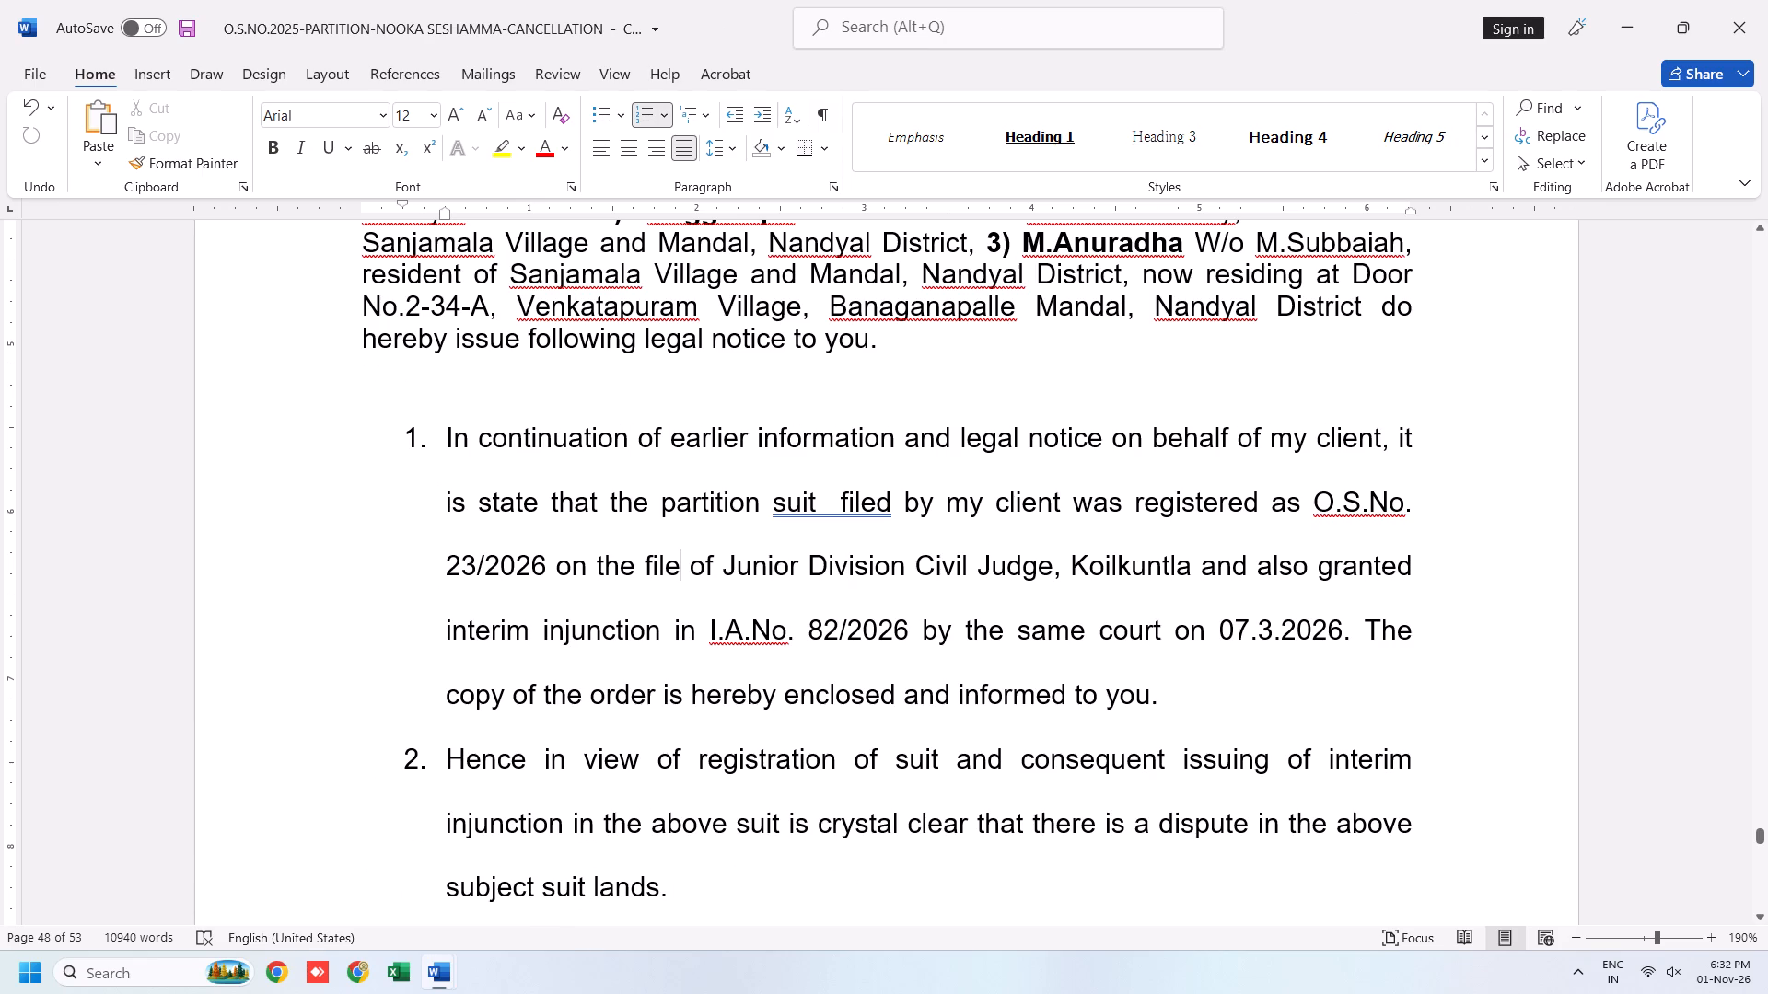
Delete the opening words of the notice's paragraph 1, from "In continuation of earlier information" through "it is".
left_click(440, 429)
scroll(506, 445, "up", 2)
key("Delete")
key("Delete")
key("Delete")
key("Delete")
key("Delete")
key("Delete")
key("Delete")
key("Delete")
key("Delete")
key("Delete")
key("Delete")
key("Delete")
key("Delete")
key("Delete")
key("Delete")
key("Delete")
key("Delete")
key("Delete")
key("Delete")
key("Delete")
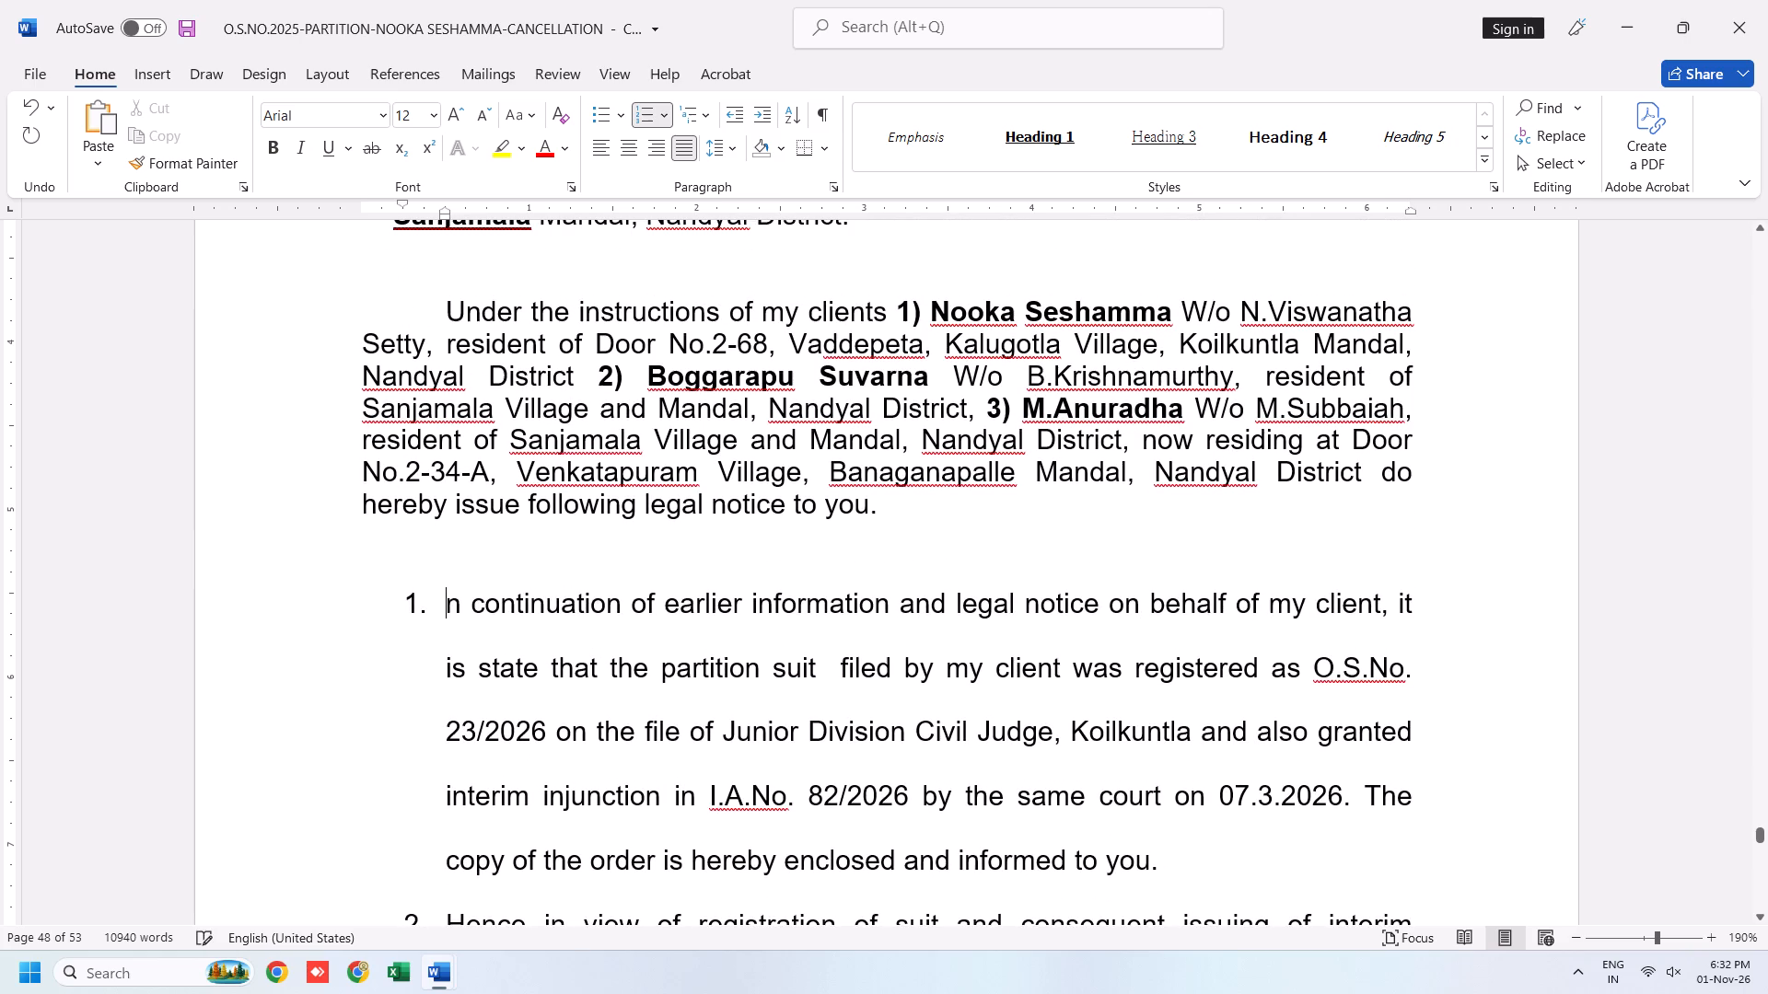
key("ctrl+Delete")
key("ctrl+Delete")
key("ctrl+Delete")
key("ctrl+Delete")
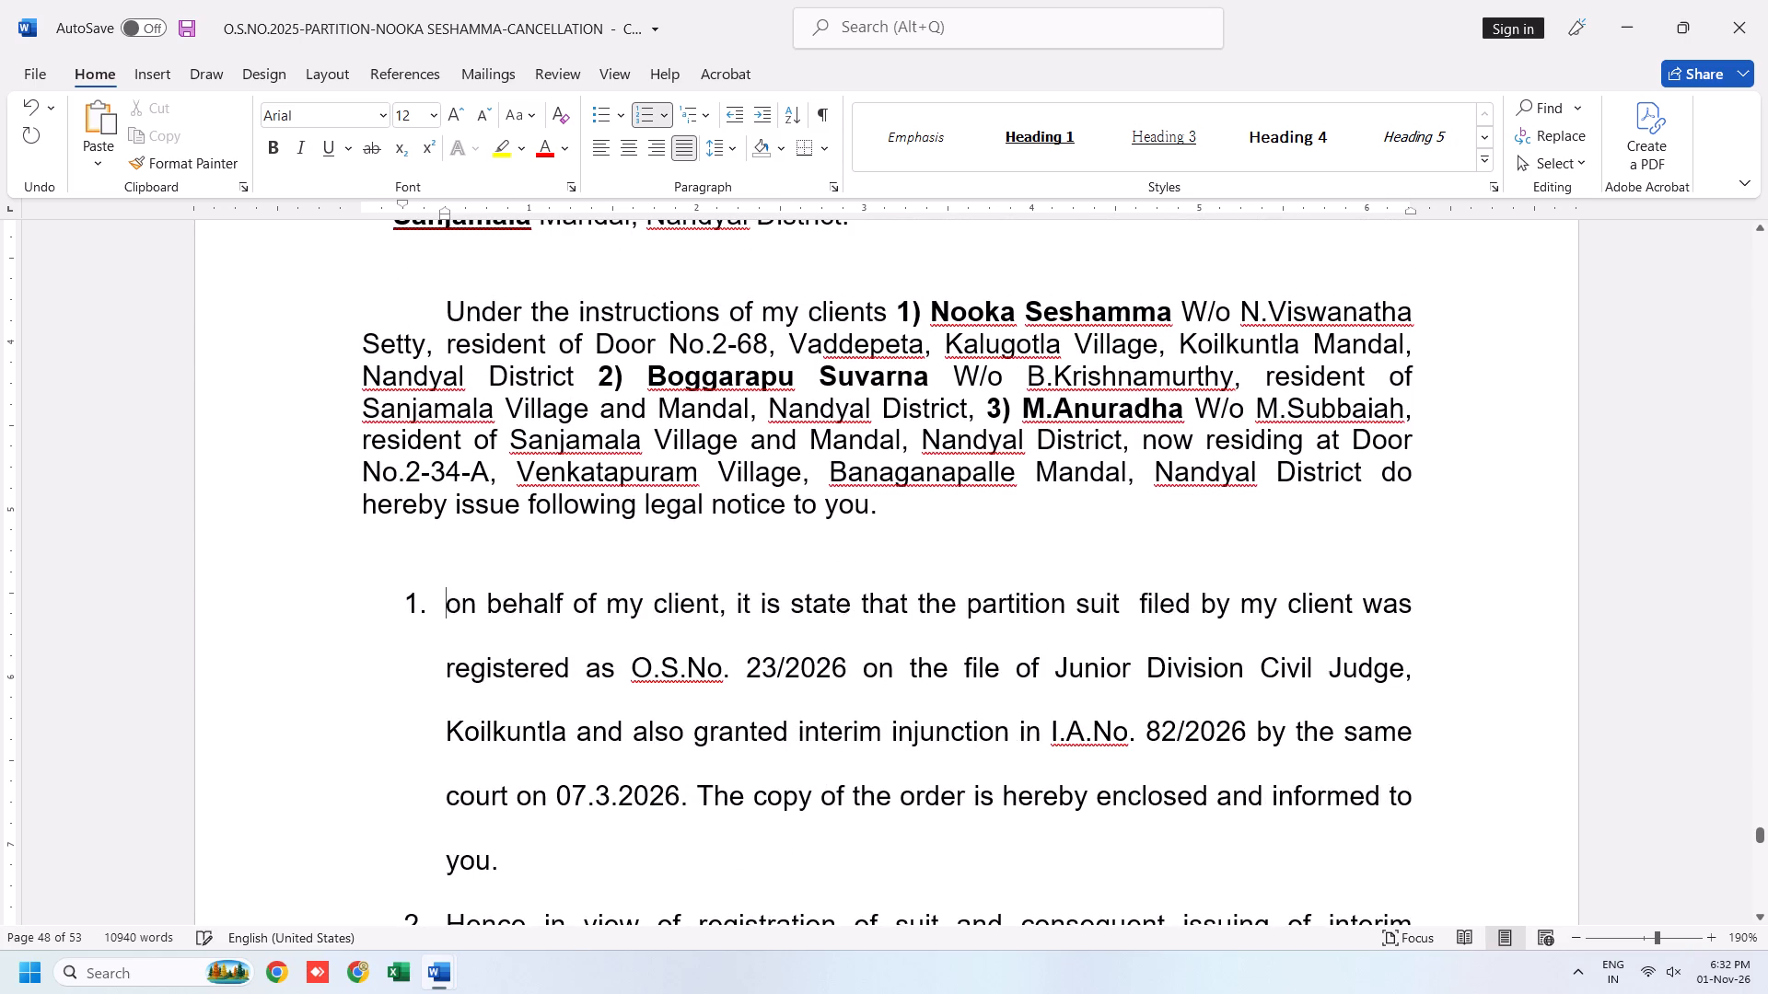
key("ctrl+Delete")
key("ctrl+Delete")
key("ctrl+Delete")
key("ctrl+Delete")
key("ctrl+Delete")
key("ctrl+Delete")
key("ctrl+Delete")
key("ctrl+Delete")
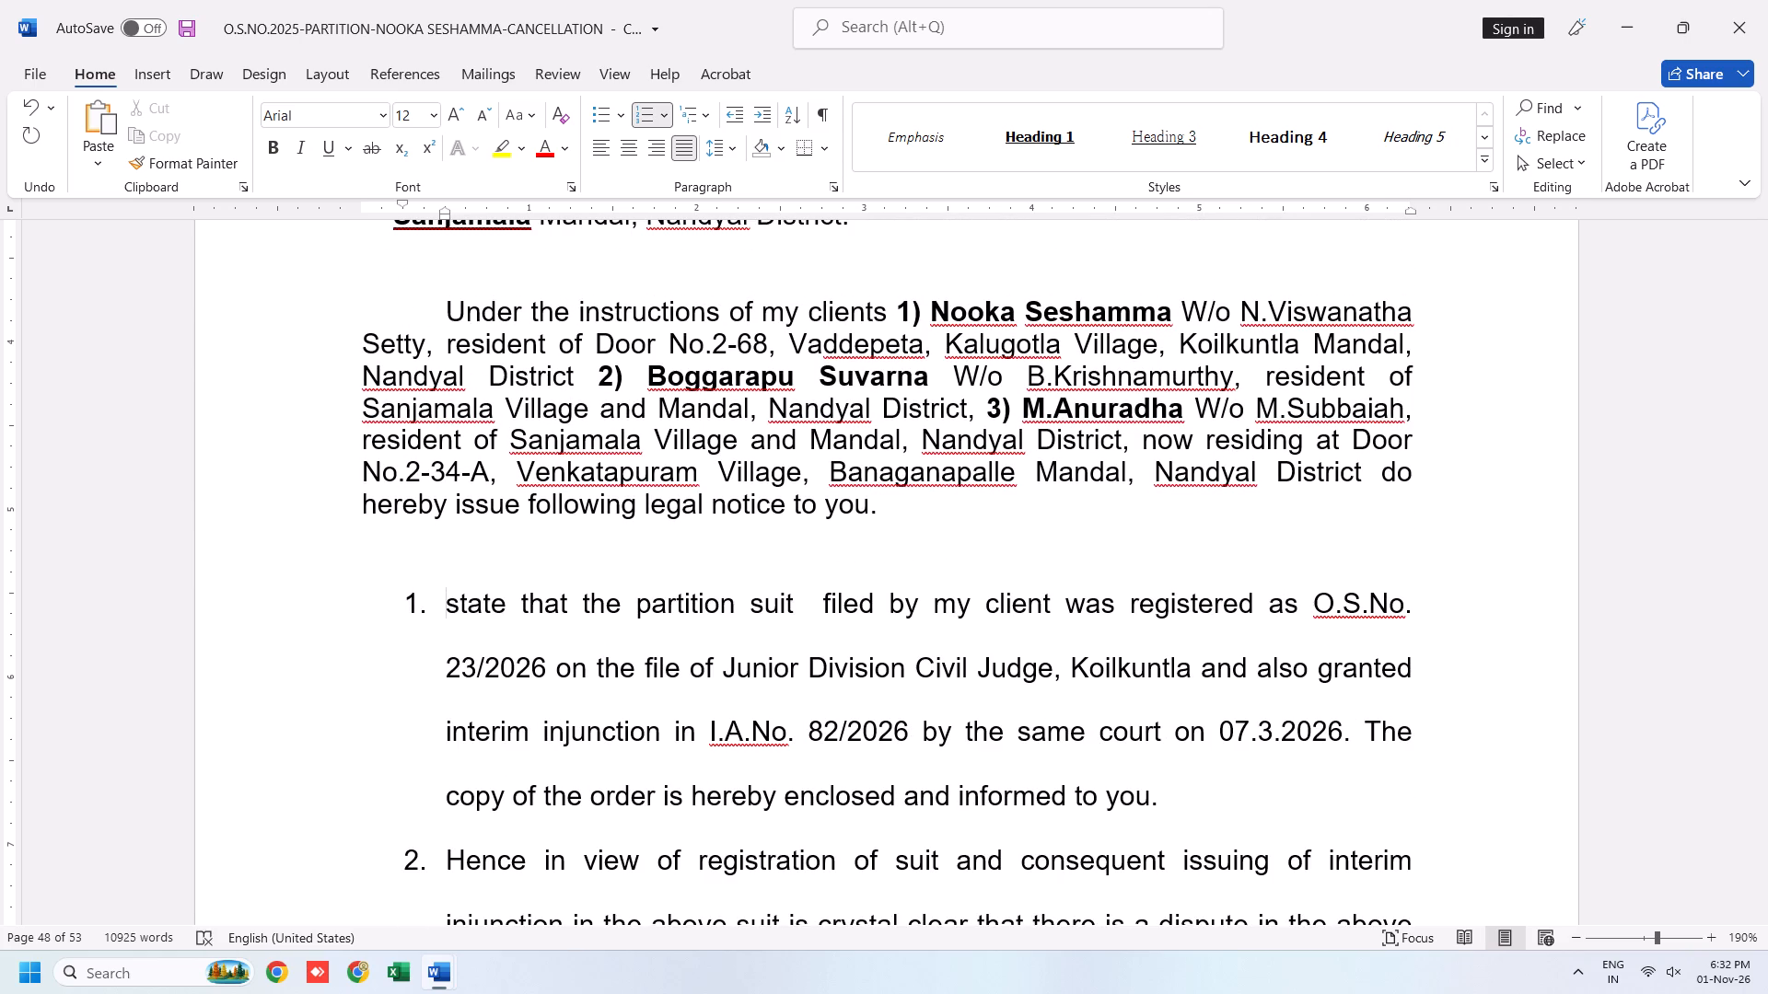
Paste the copied notice paragraphs and Schedule-A property at the start of paragraph 1.
key("ctrl+v")
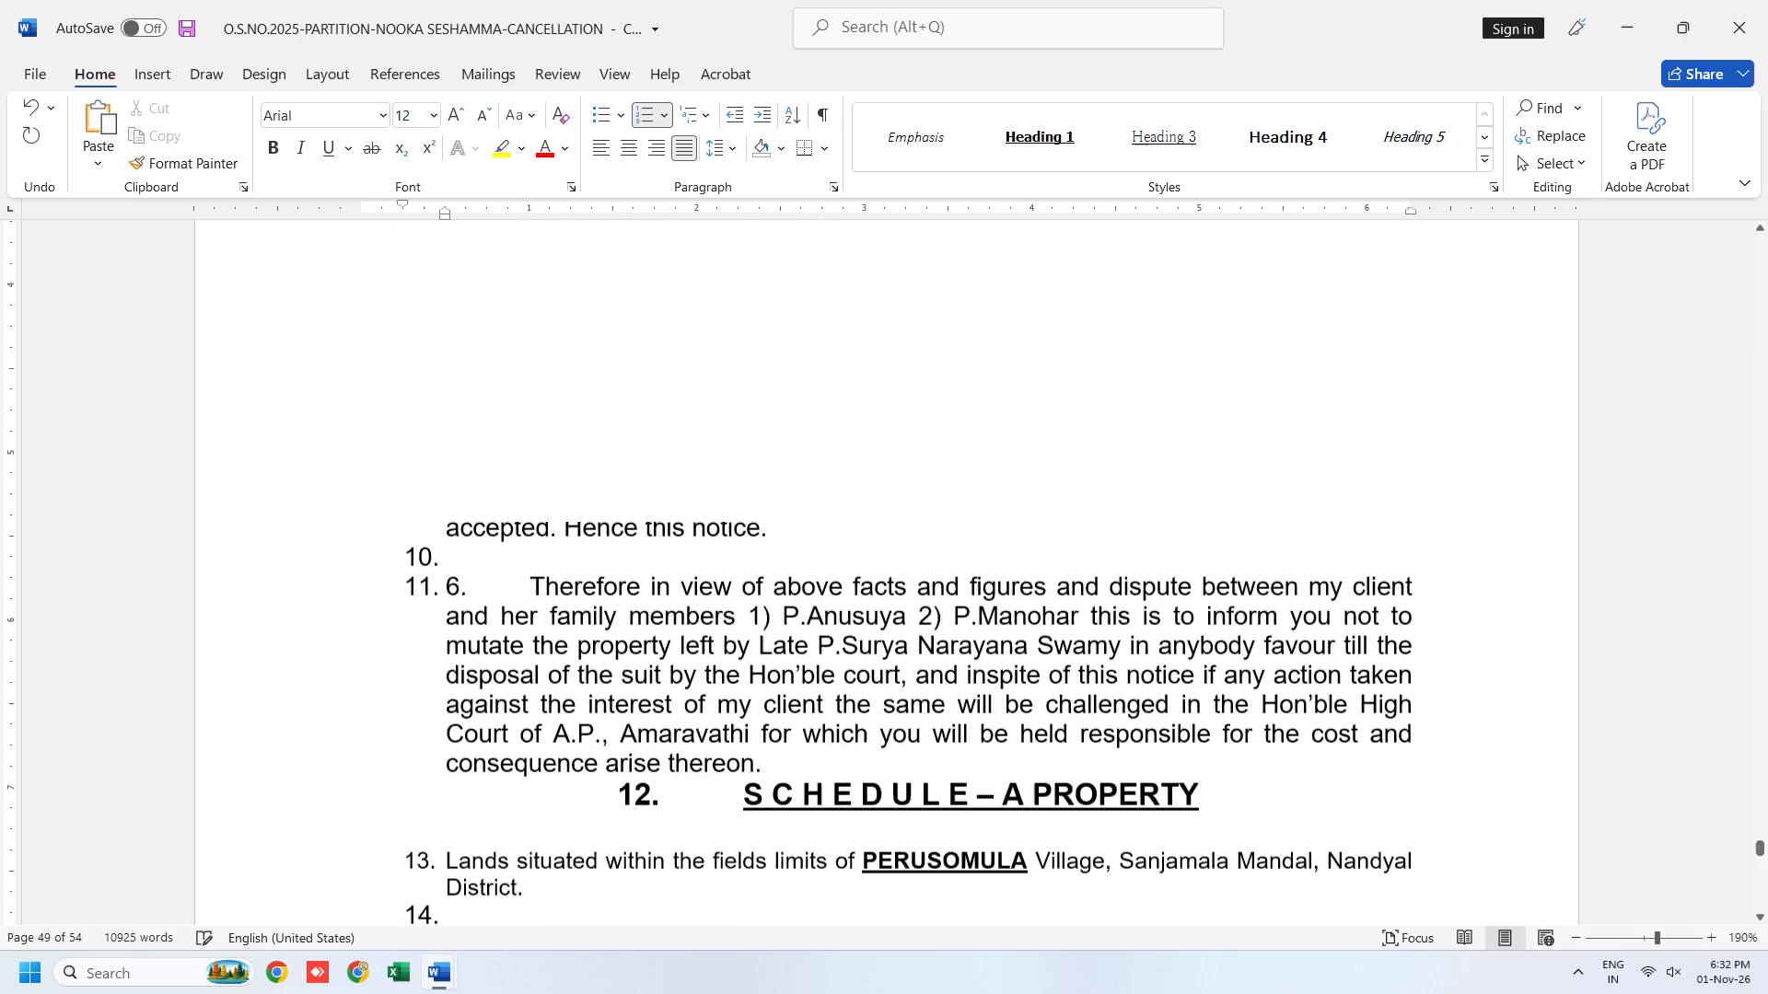
Remove the duplicate typed "1." and gap in paragraph 1 so it starts with "The notice schedule lands".
scroll(266, 469, "up", 4)
key("Page_Up")
key("Page_Up")
key("Page_Up")
key("Page_Up")
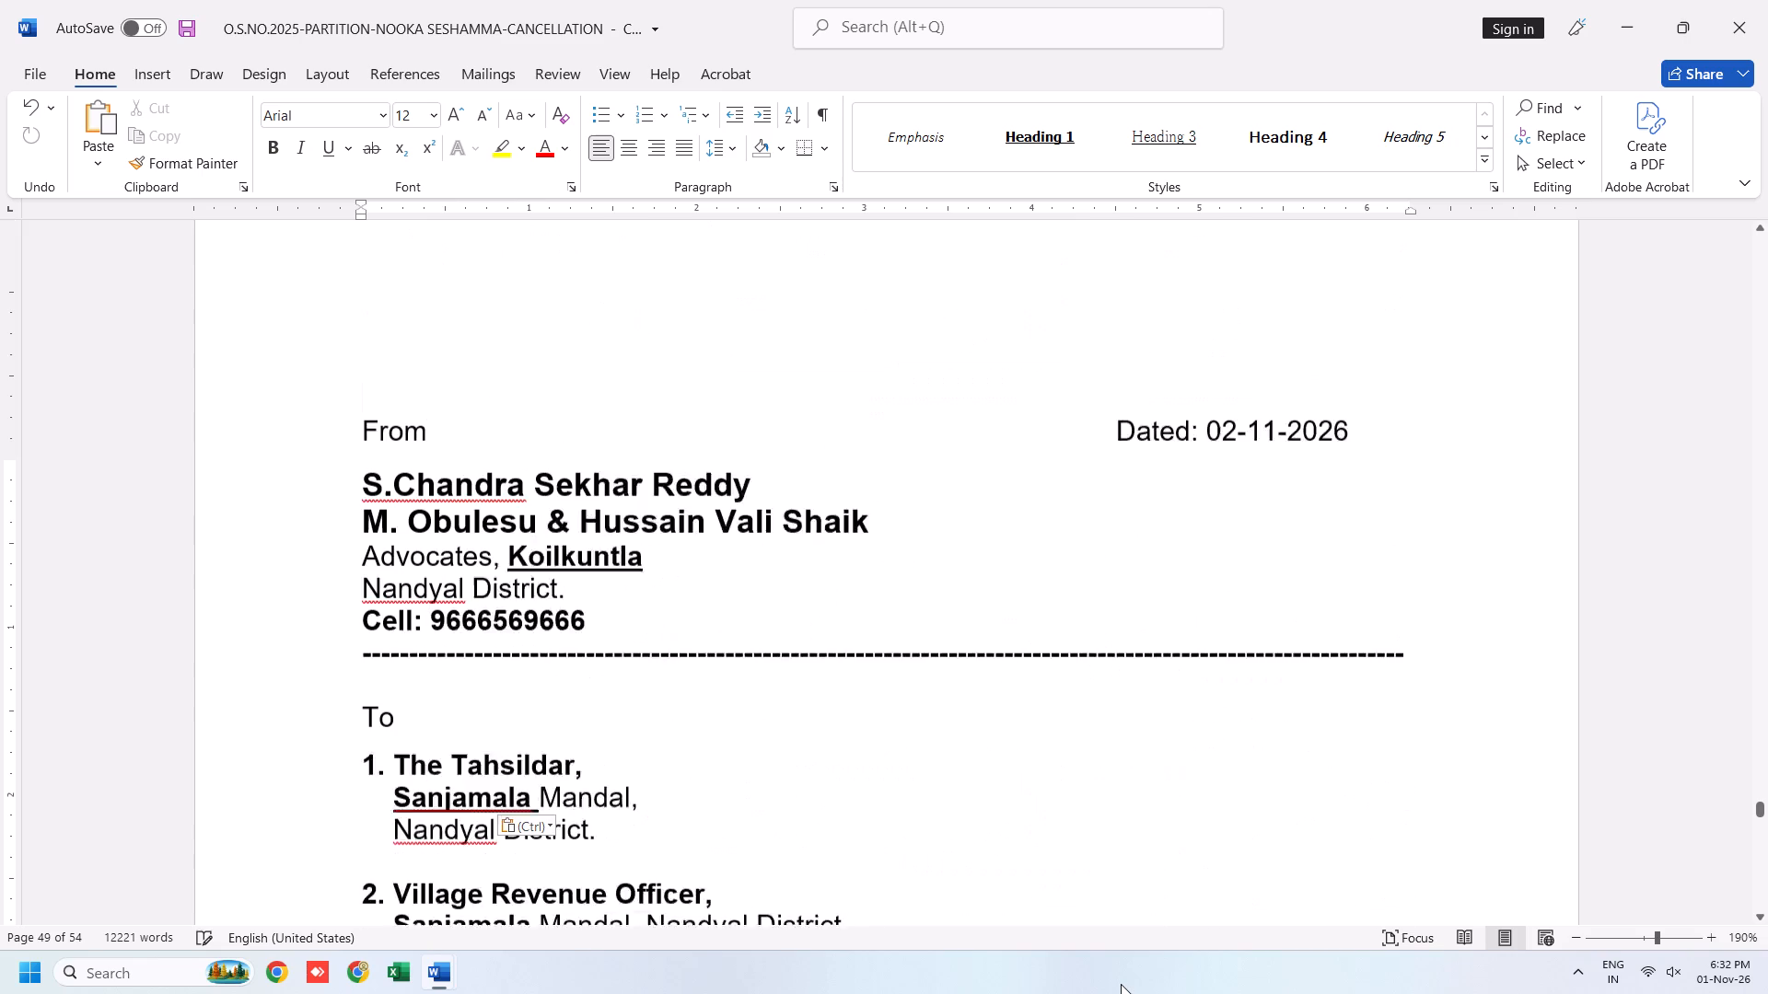
key("Delete")
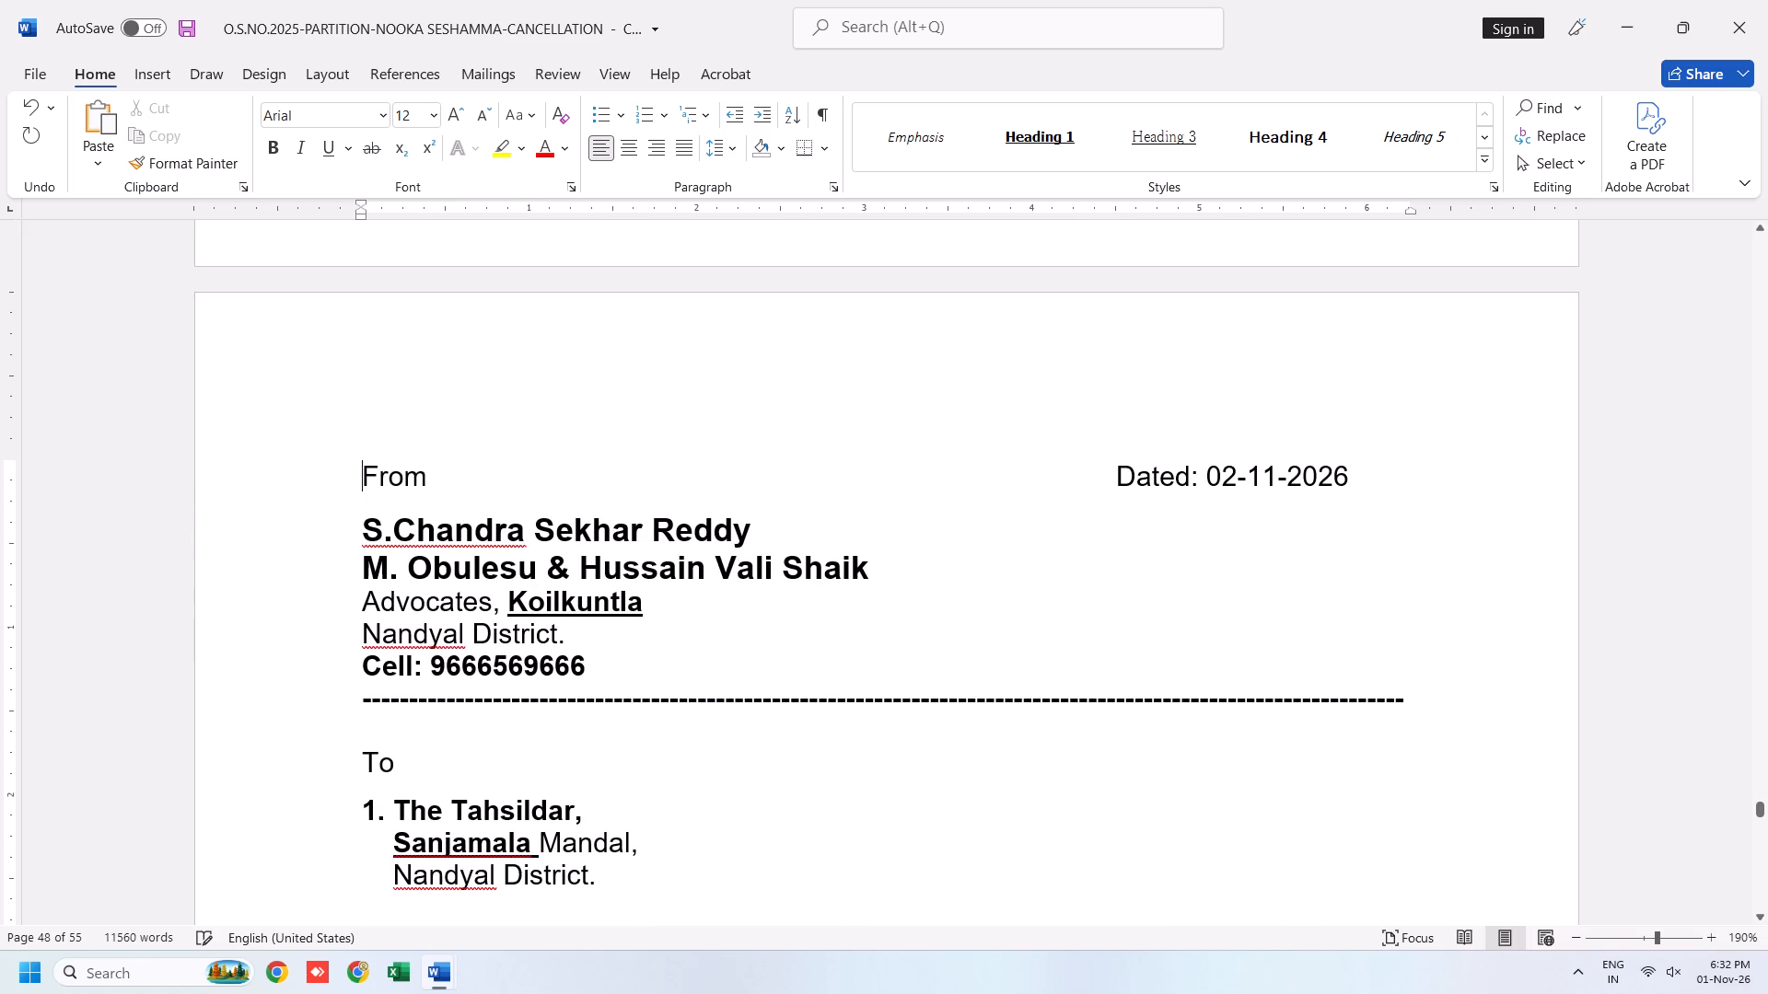
scroll(907, 515, "down", 7)
left_click(637, 473)
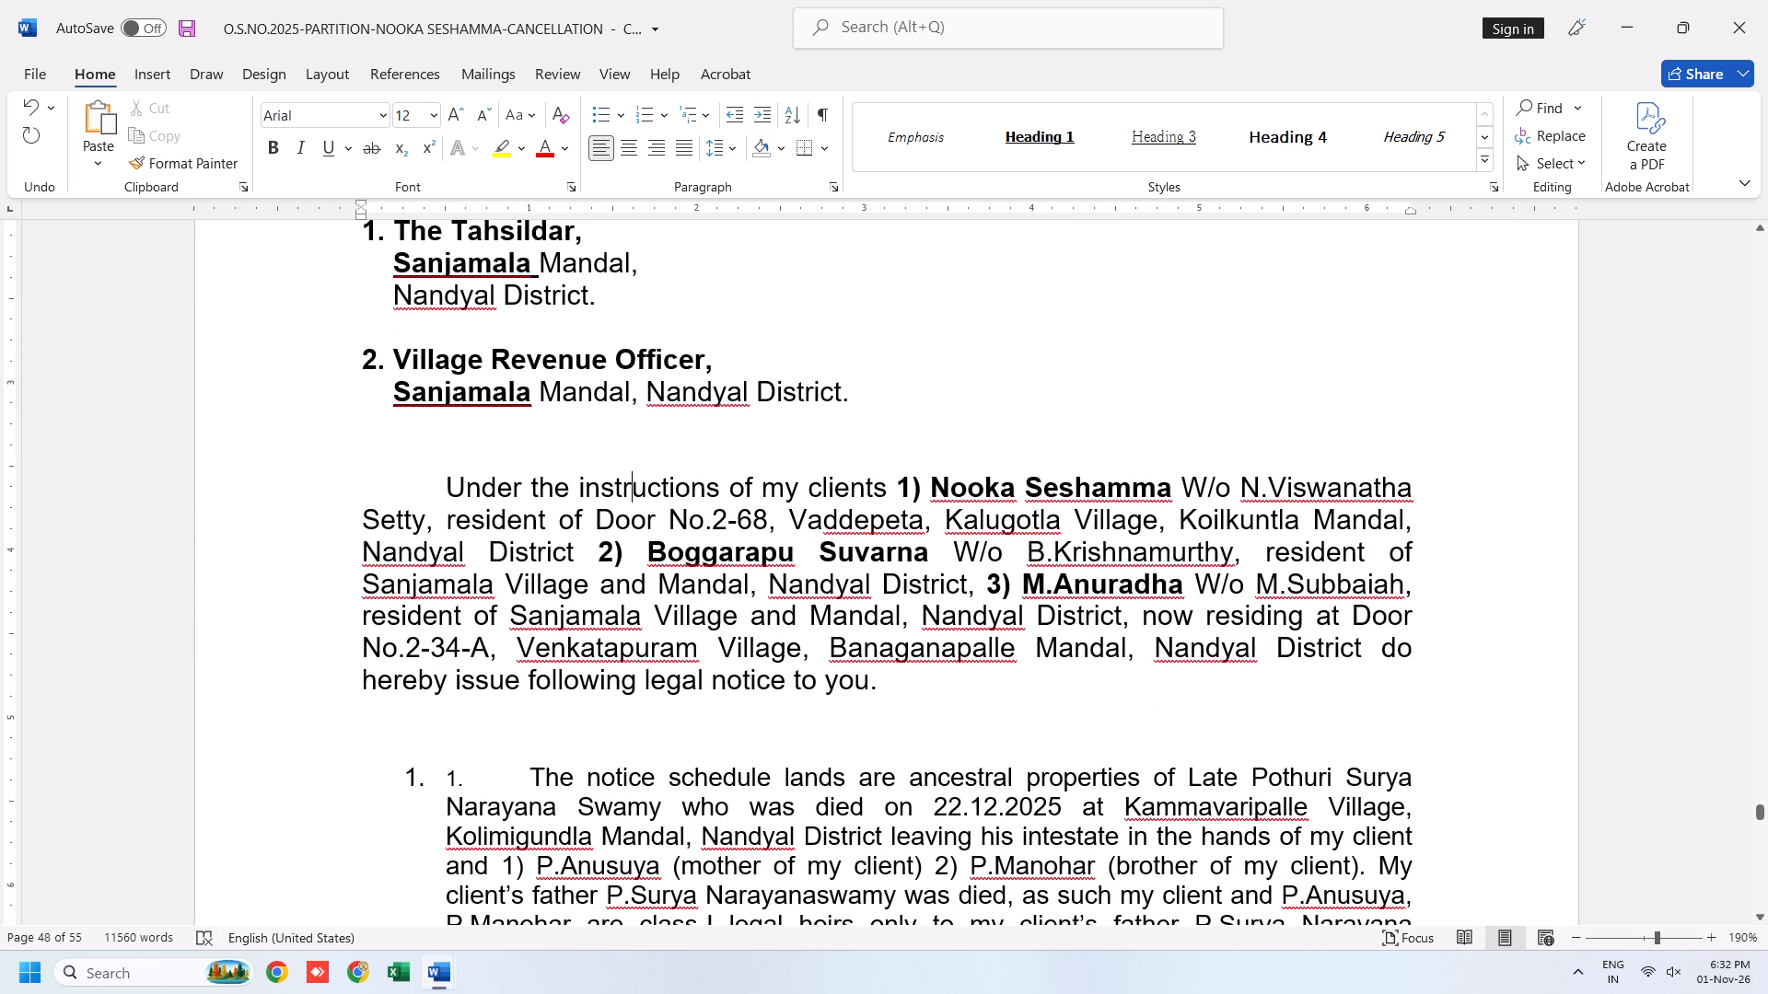
left_click(579, 501)
left_click(522, 433)
left_click(570, 473)
scroll(601, 448, "down", 4)
left_click(582, 480)
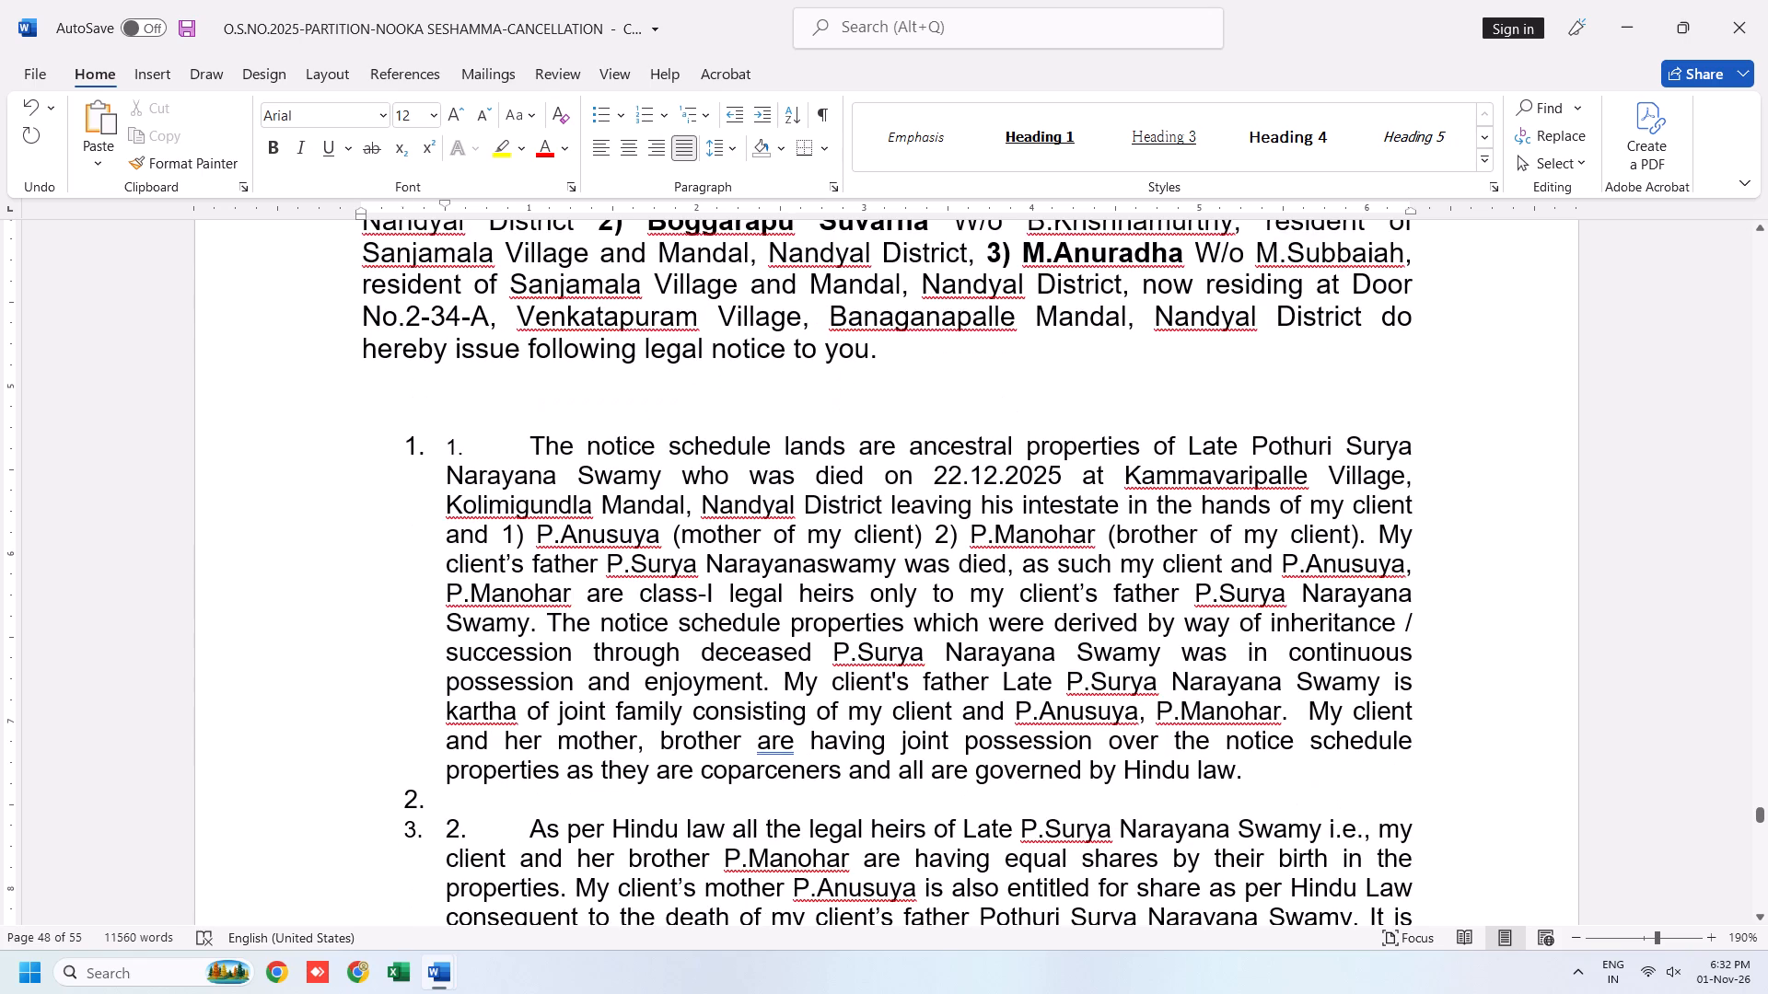
left_click(454, 447)
key("BackSpace")
key("Delete")
key("Delete")
key("Delete")
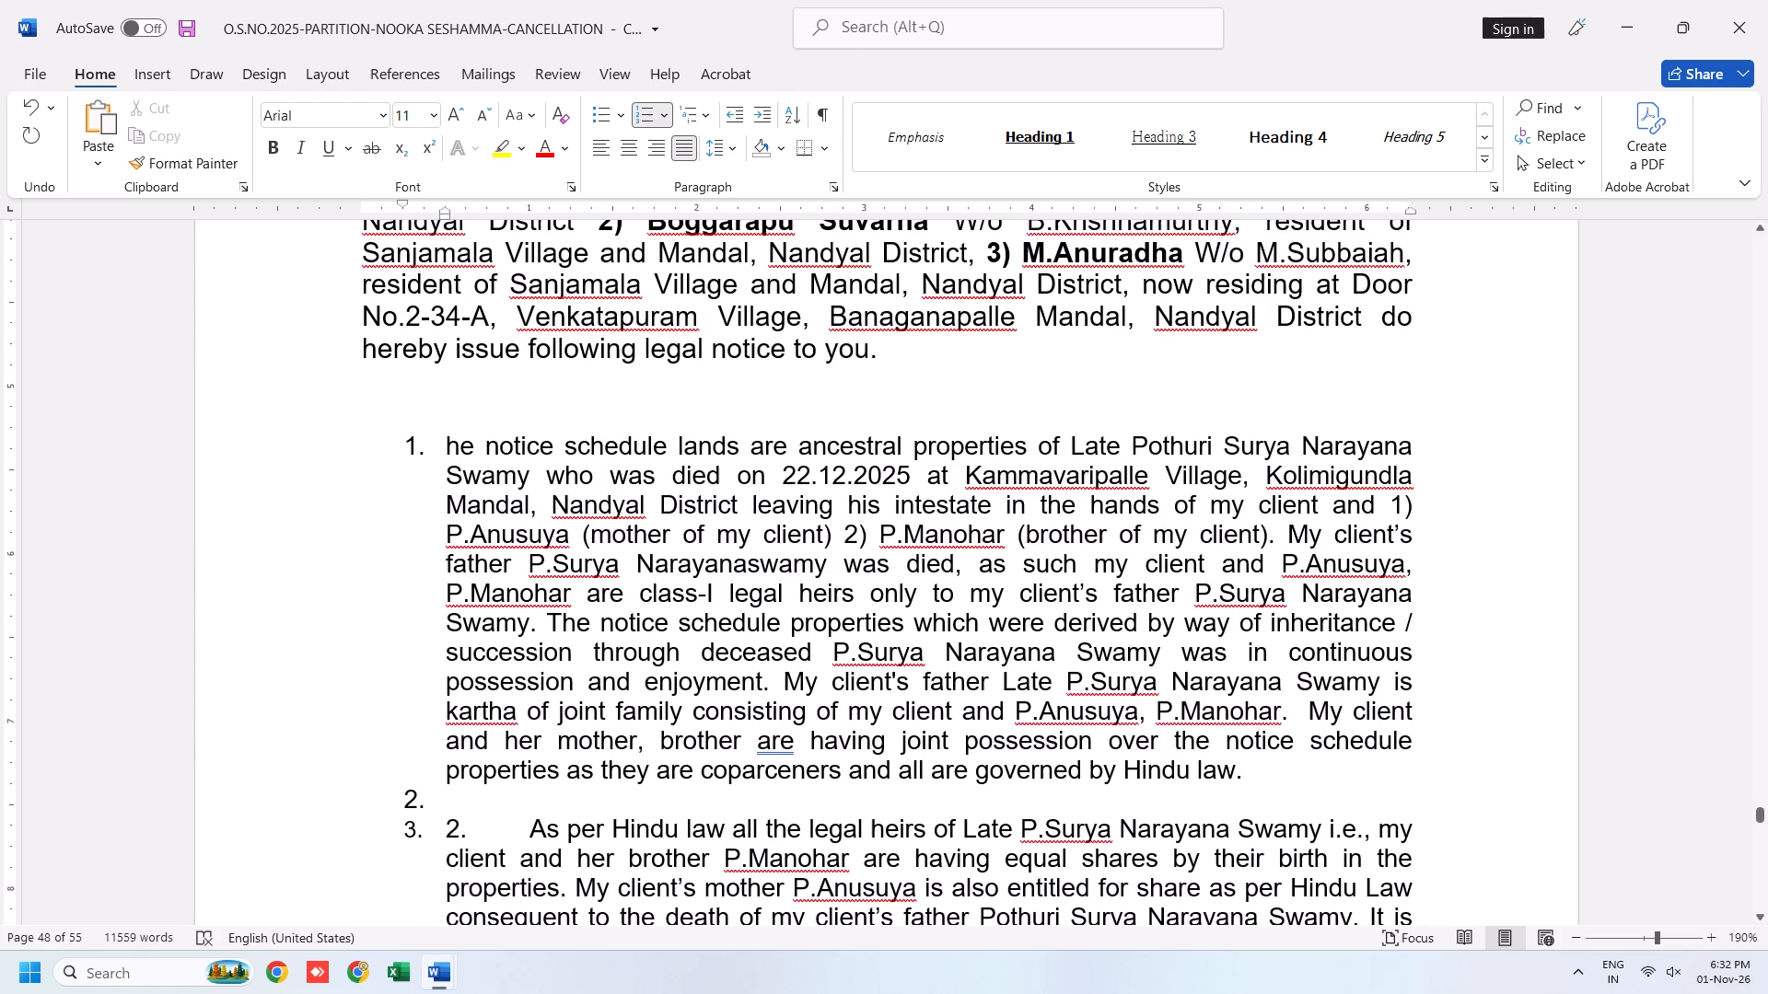
key("ctrl+s")
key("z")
key("BackSpace")
key("ctrl+z")
key("ctrl+z")
key("ctrl+z")
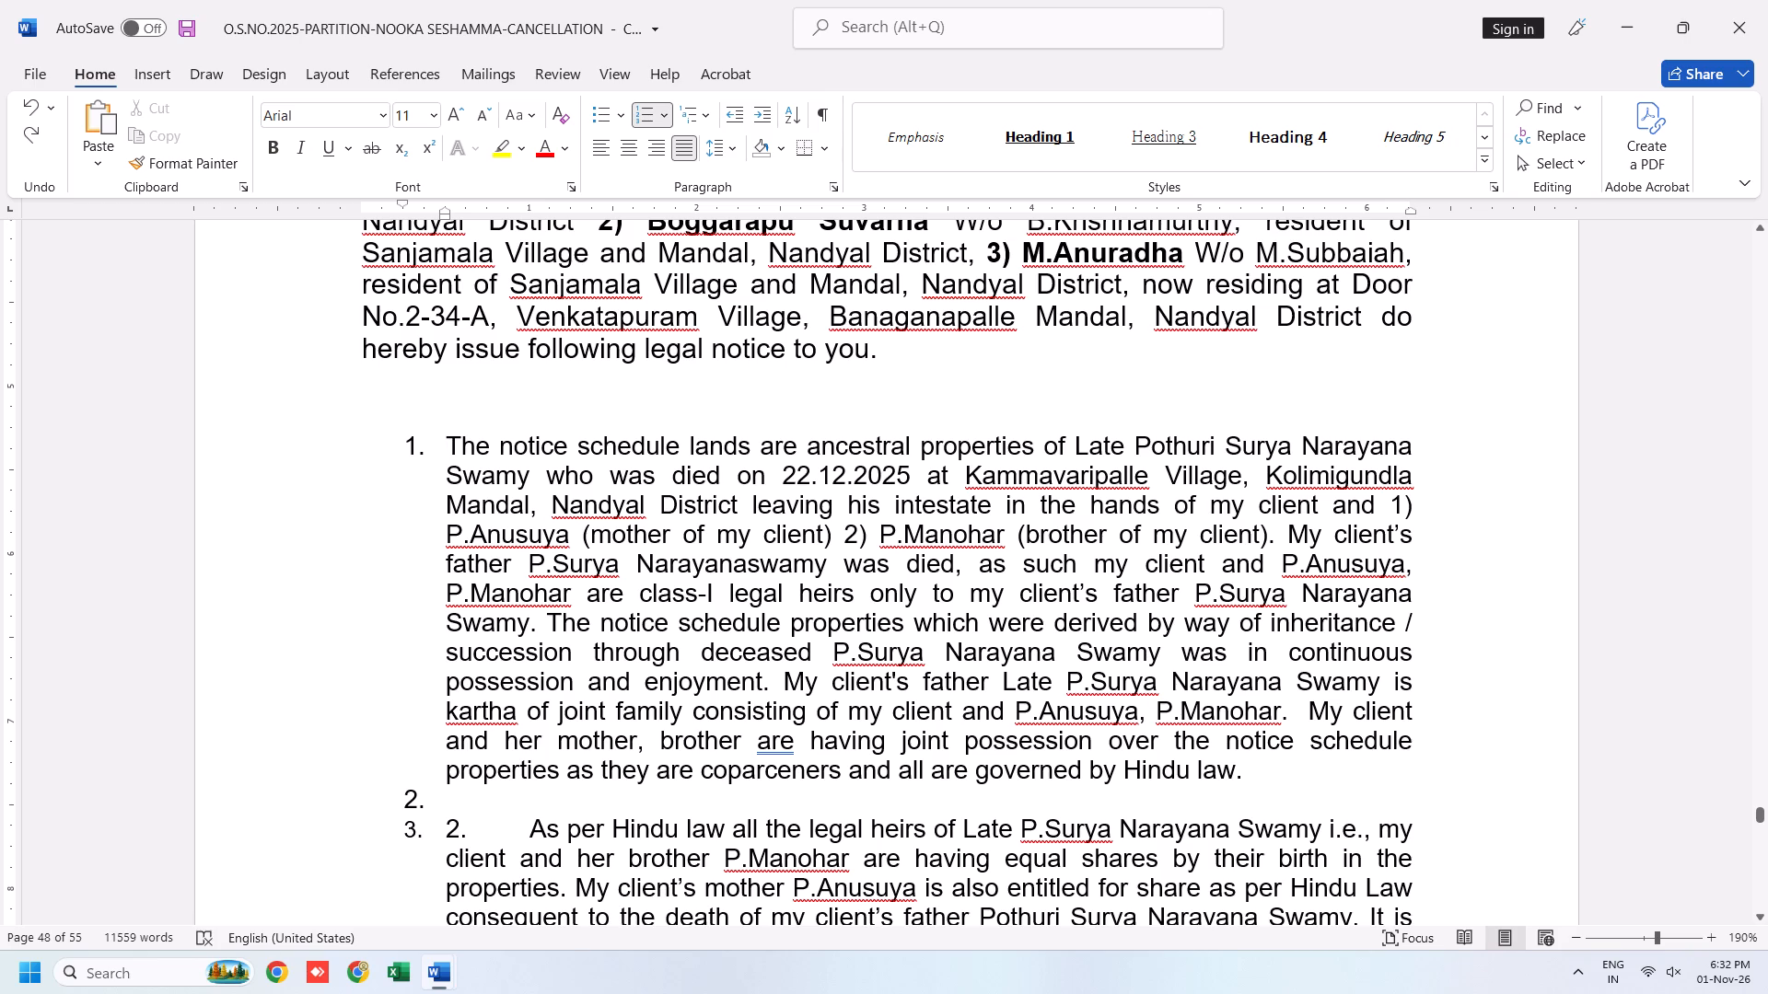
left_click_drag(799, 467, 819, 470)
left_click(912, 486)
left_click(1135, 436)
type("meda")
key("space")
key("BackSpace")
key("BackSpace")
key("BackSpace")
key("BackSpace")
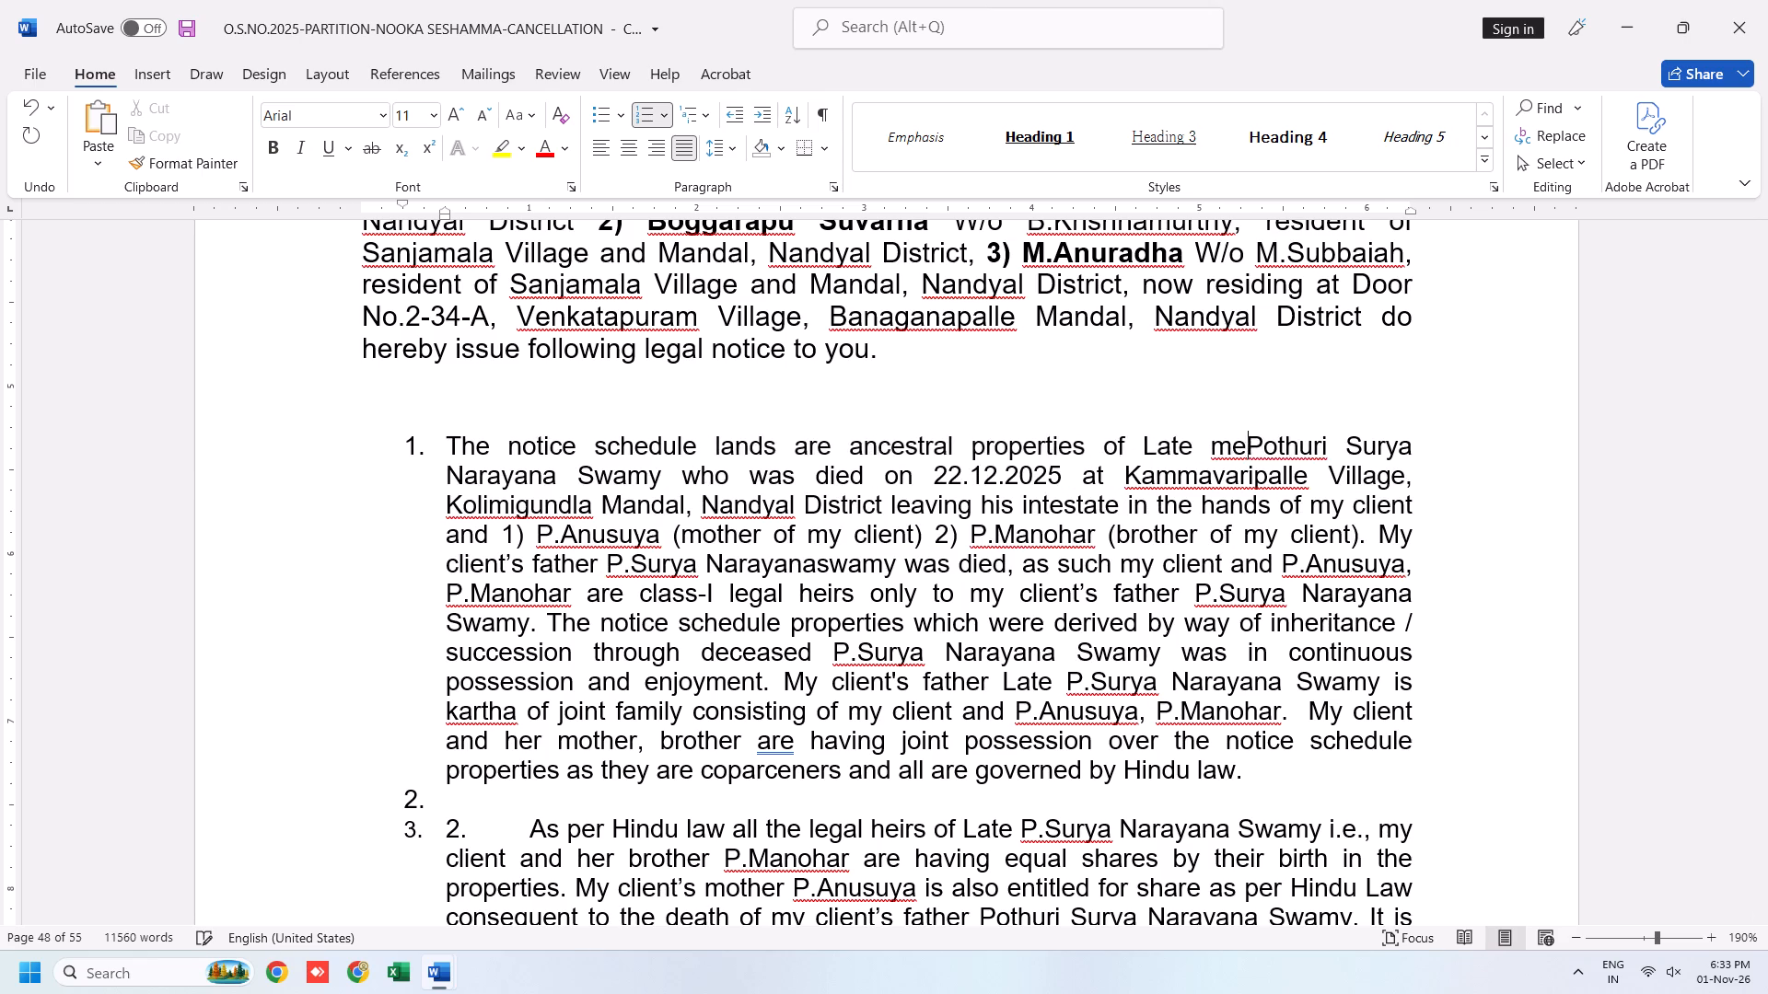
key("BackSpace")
Review the letters at the document's end about the O.S.No.30/2025 injunction orders, including the one to the Banaganapalle Sub Registrar Office.
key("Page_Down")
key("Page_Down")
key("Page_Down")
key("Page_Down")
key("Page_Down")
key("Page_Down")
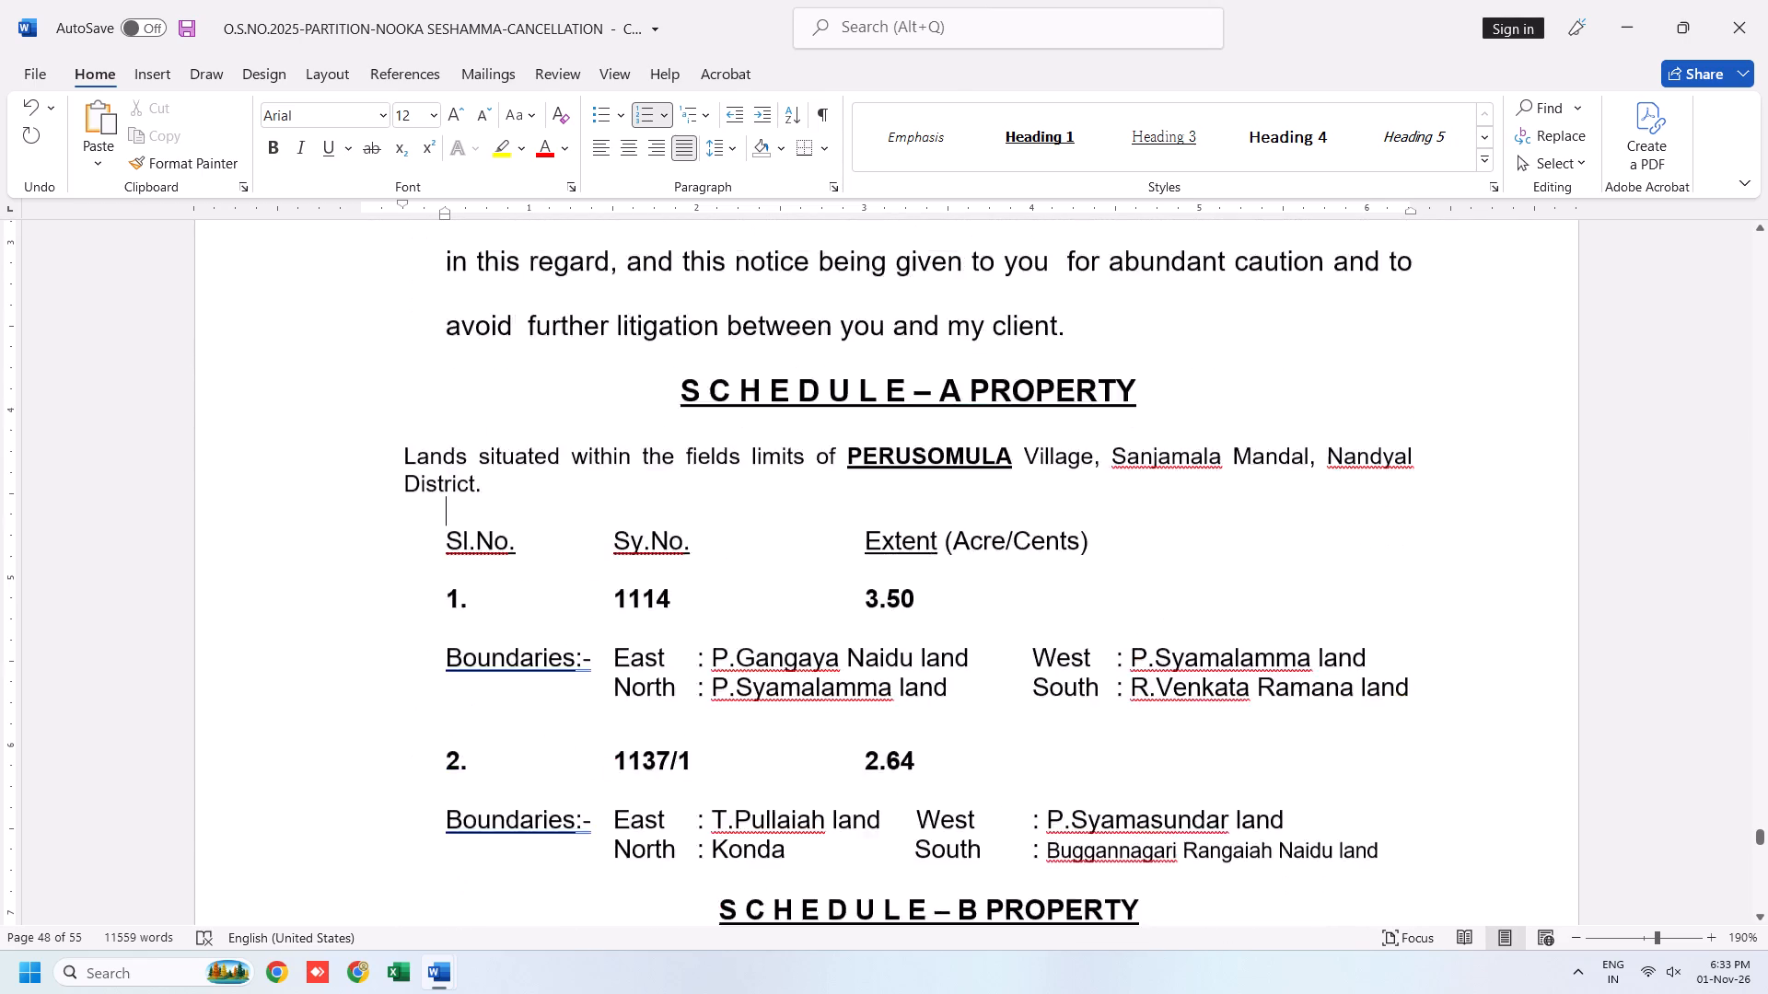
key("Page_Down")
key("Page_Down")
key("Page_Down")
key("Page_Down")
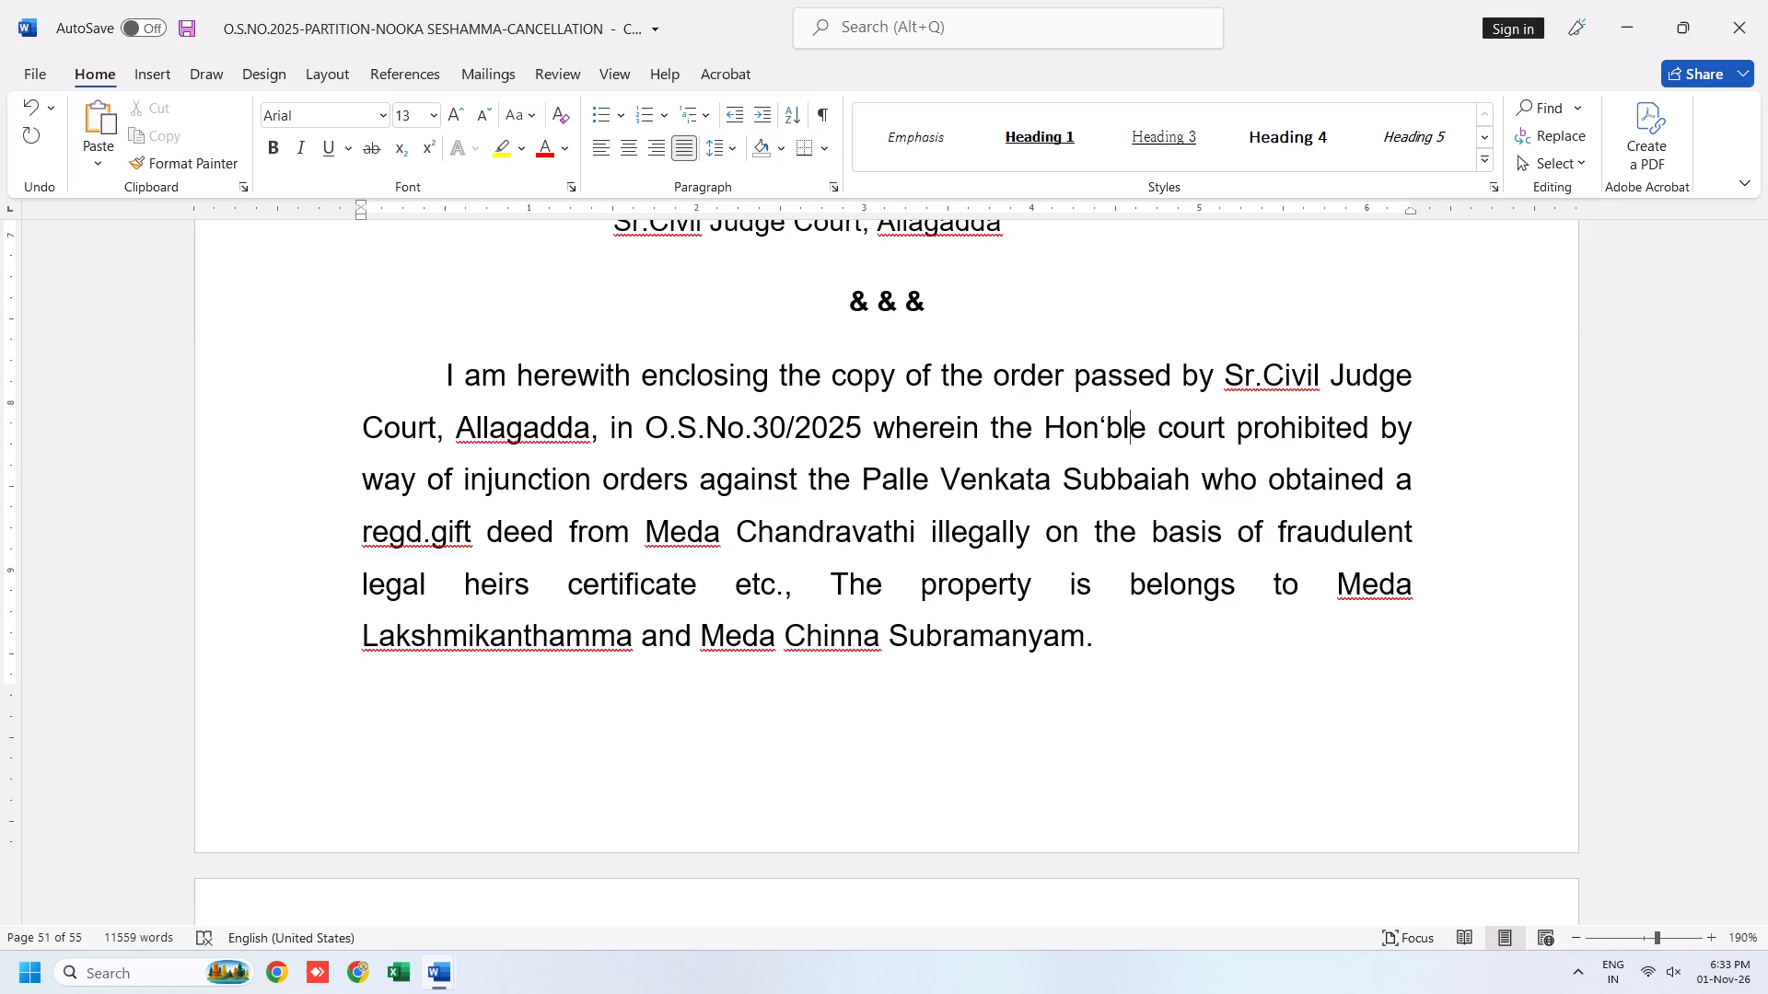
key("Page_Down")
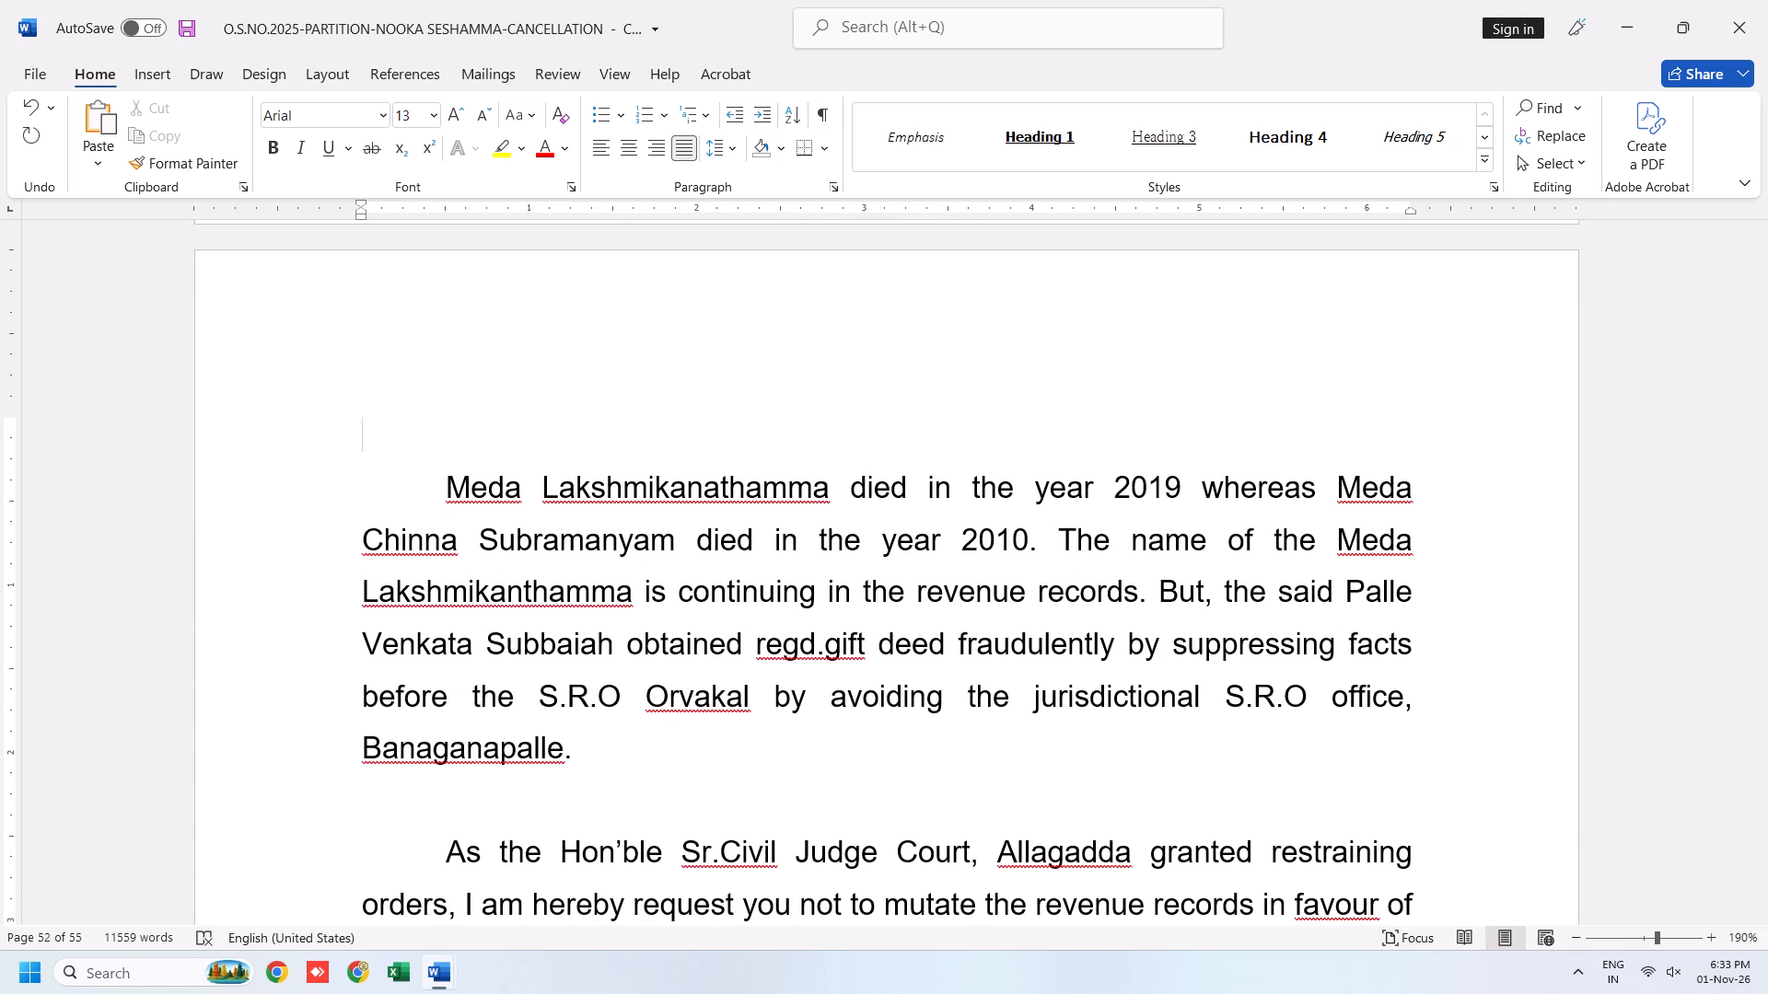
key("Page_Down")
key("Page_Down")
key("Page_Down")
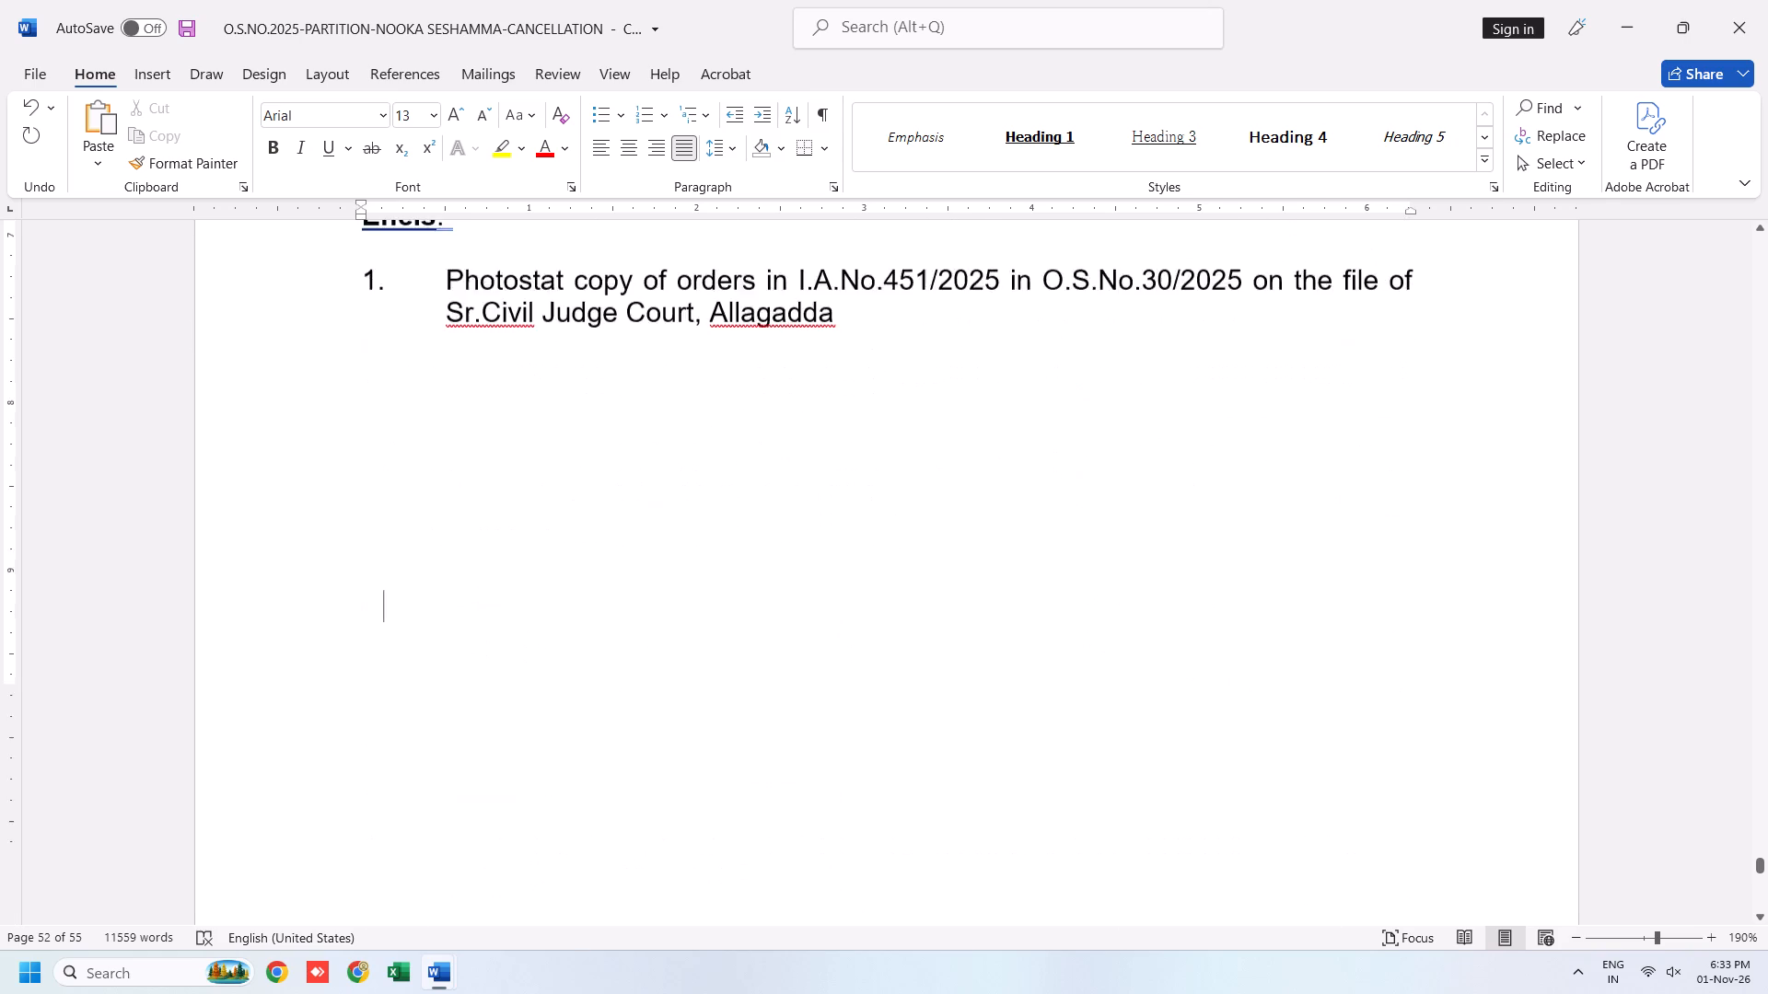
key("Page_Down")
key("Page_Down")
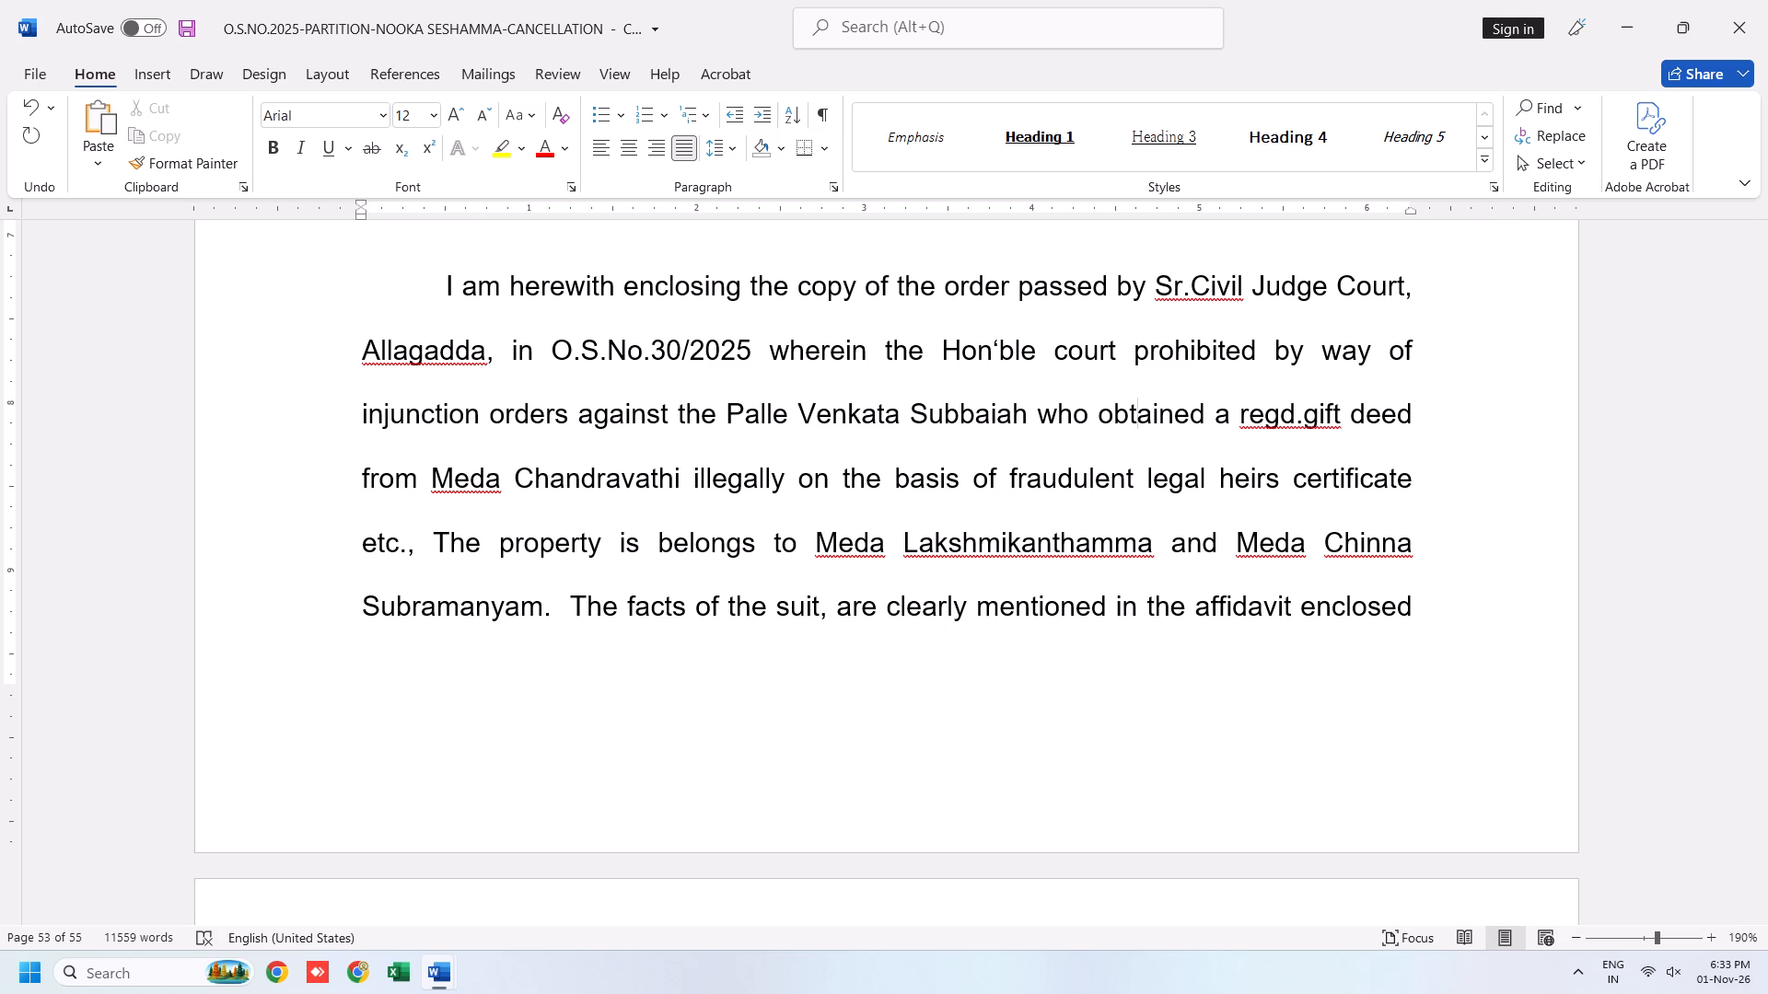
scroll(1063, 224, "up", 1)
scroll(977, 714, "down", 4)
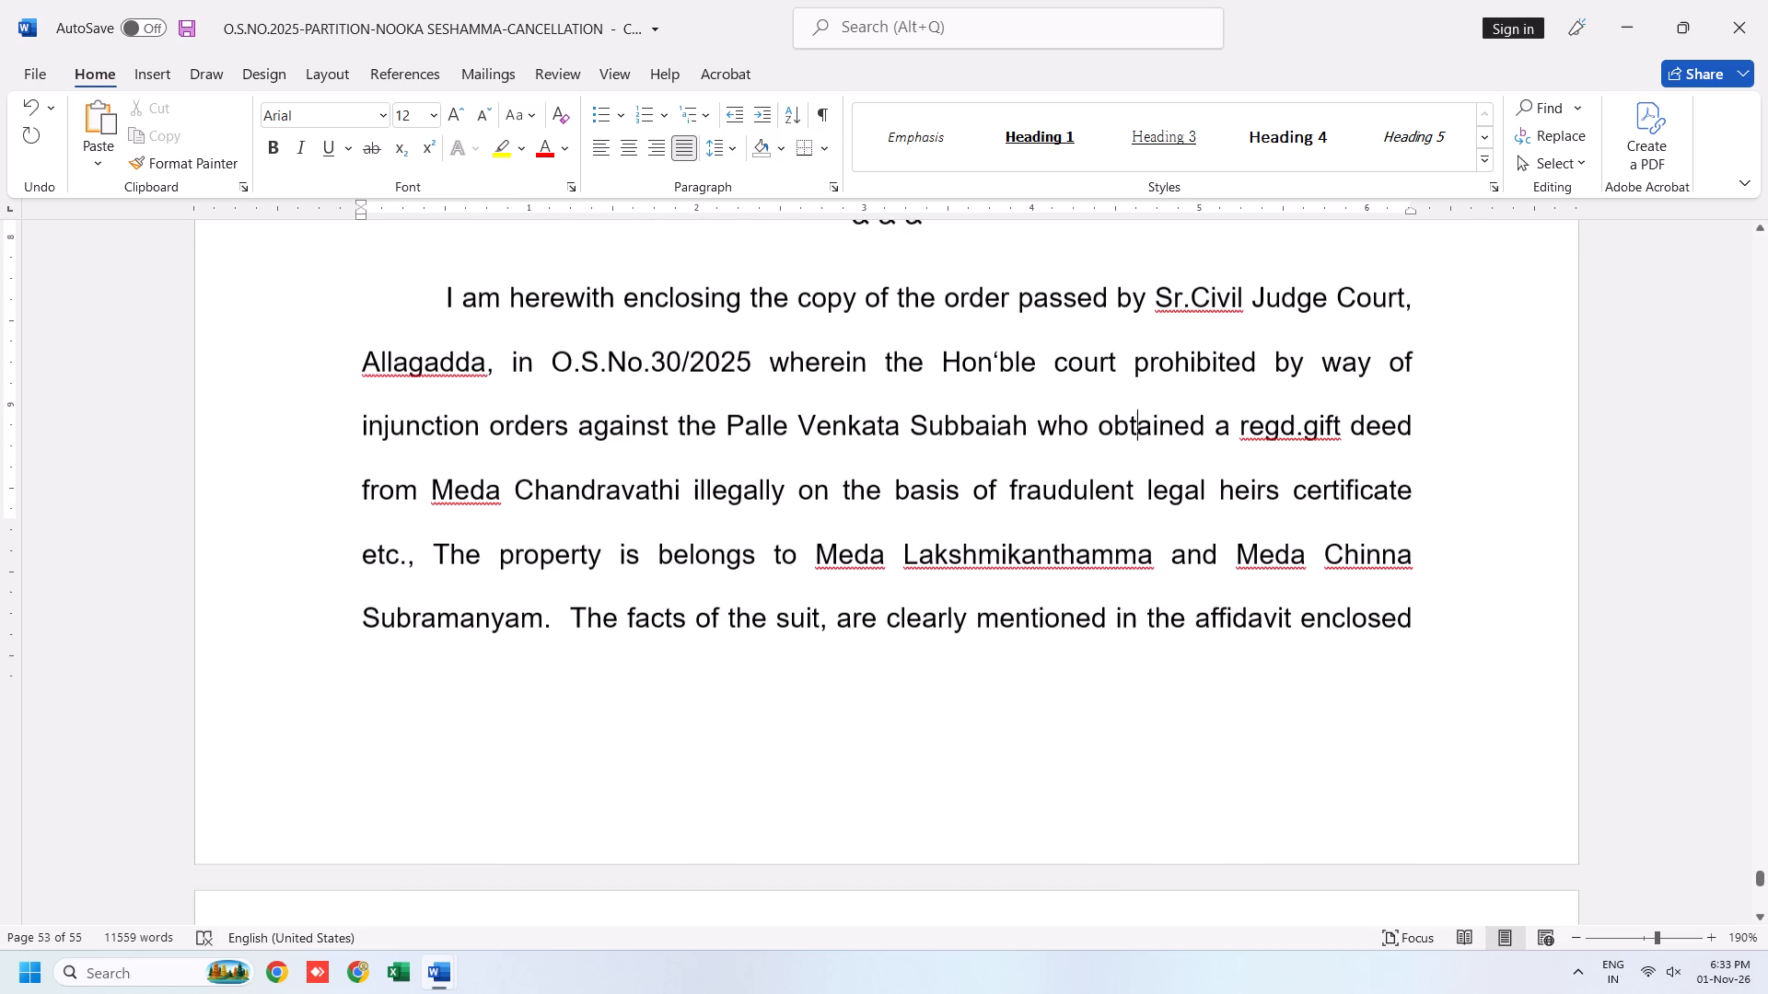
scroll(975, 694, "down", 7)
scroll(912, 346, "down", 4)
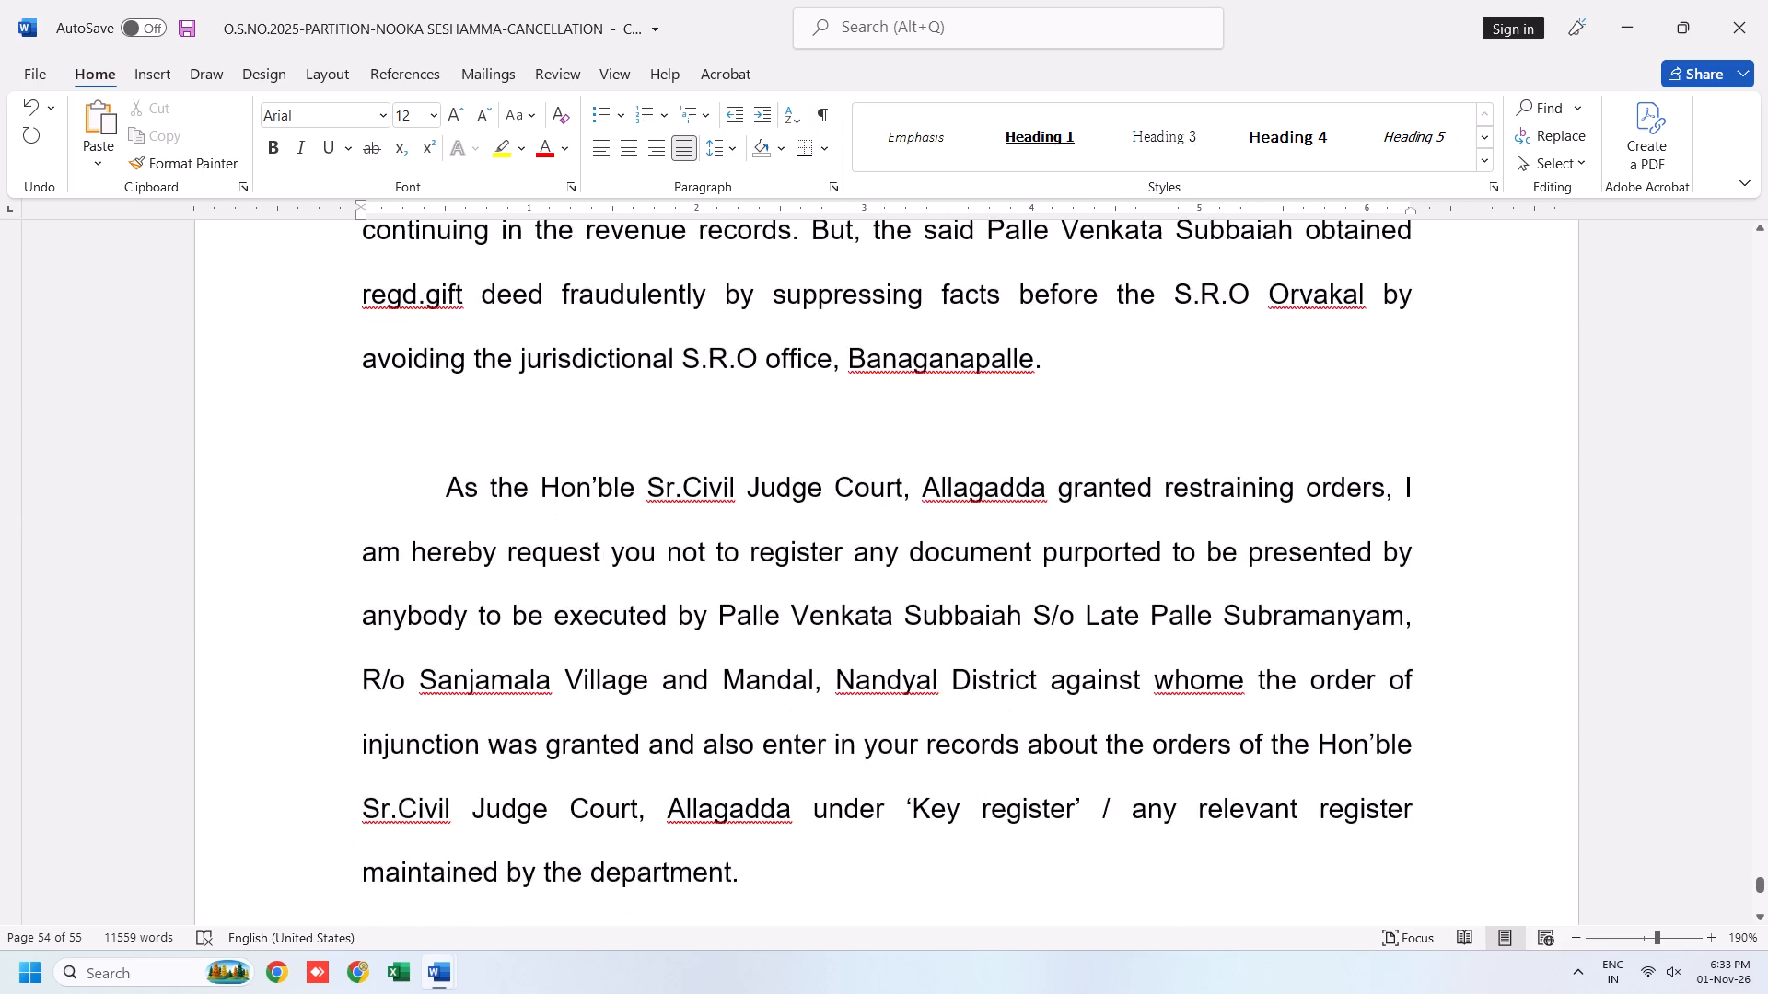
scroll(909, 362, "down", 5)
scroll(882, 333, "up", 3)
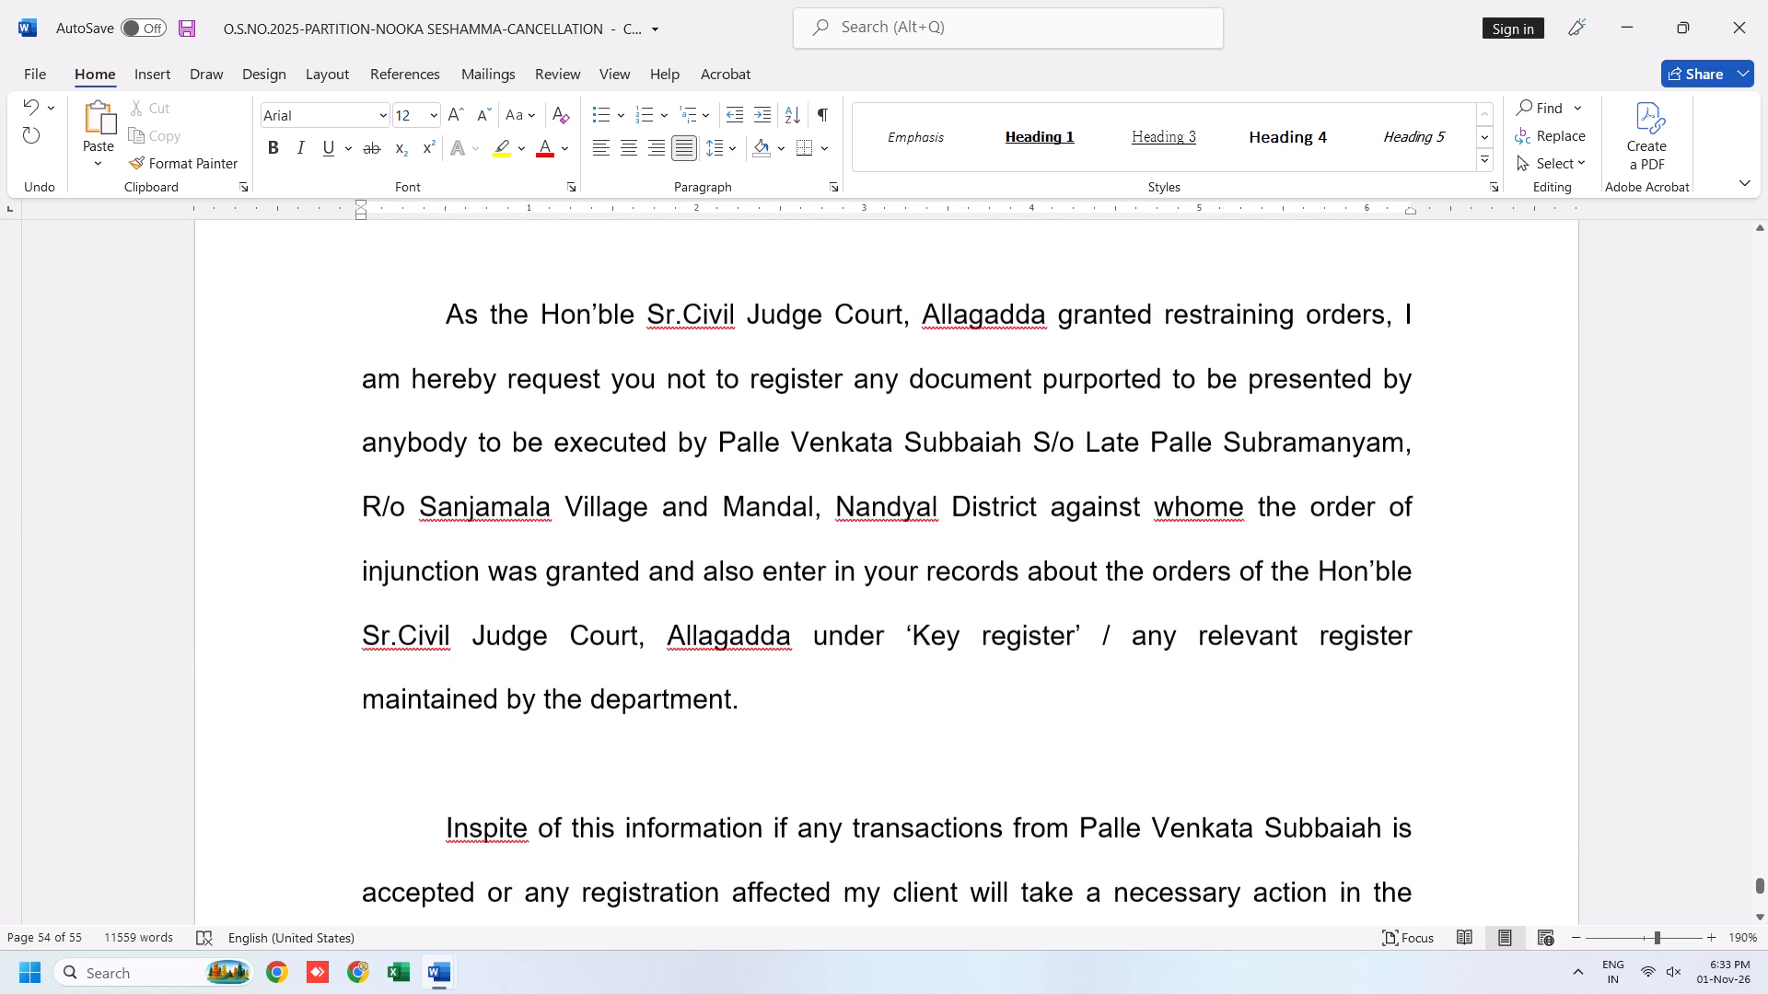
left_click(416, 318)
scroll(420, 313, "up", 6)
scroll(692, 468, "up", 17)
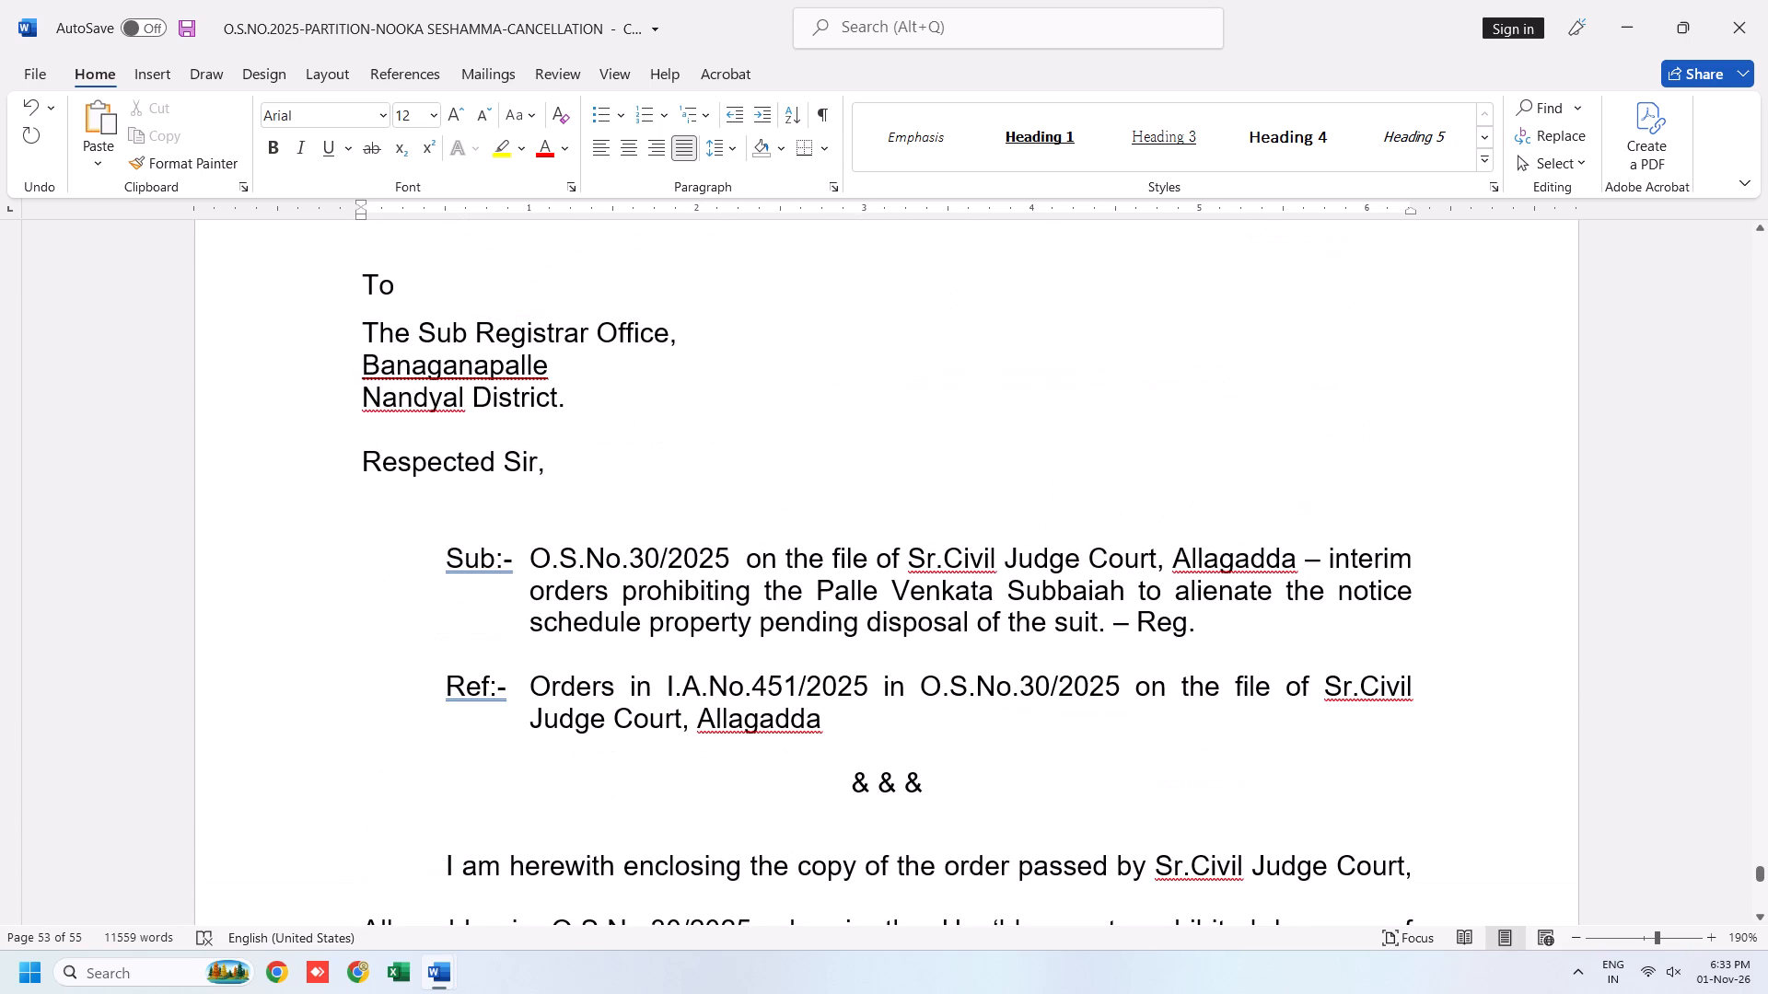
left_click_drag(436, 549, 706, 666)
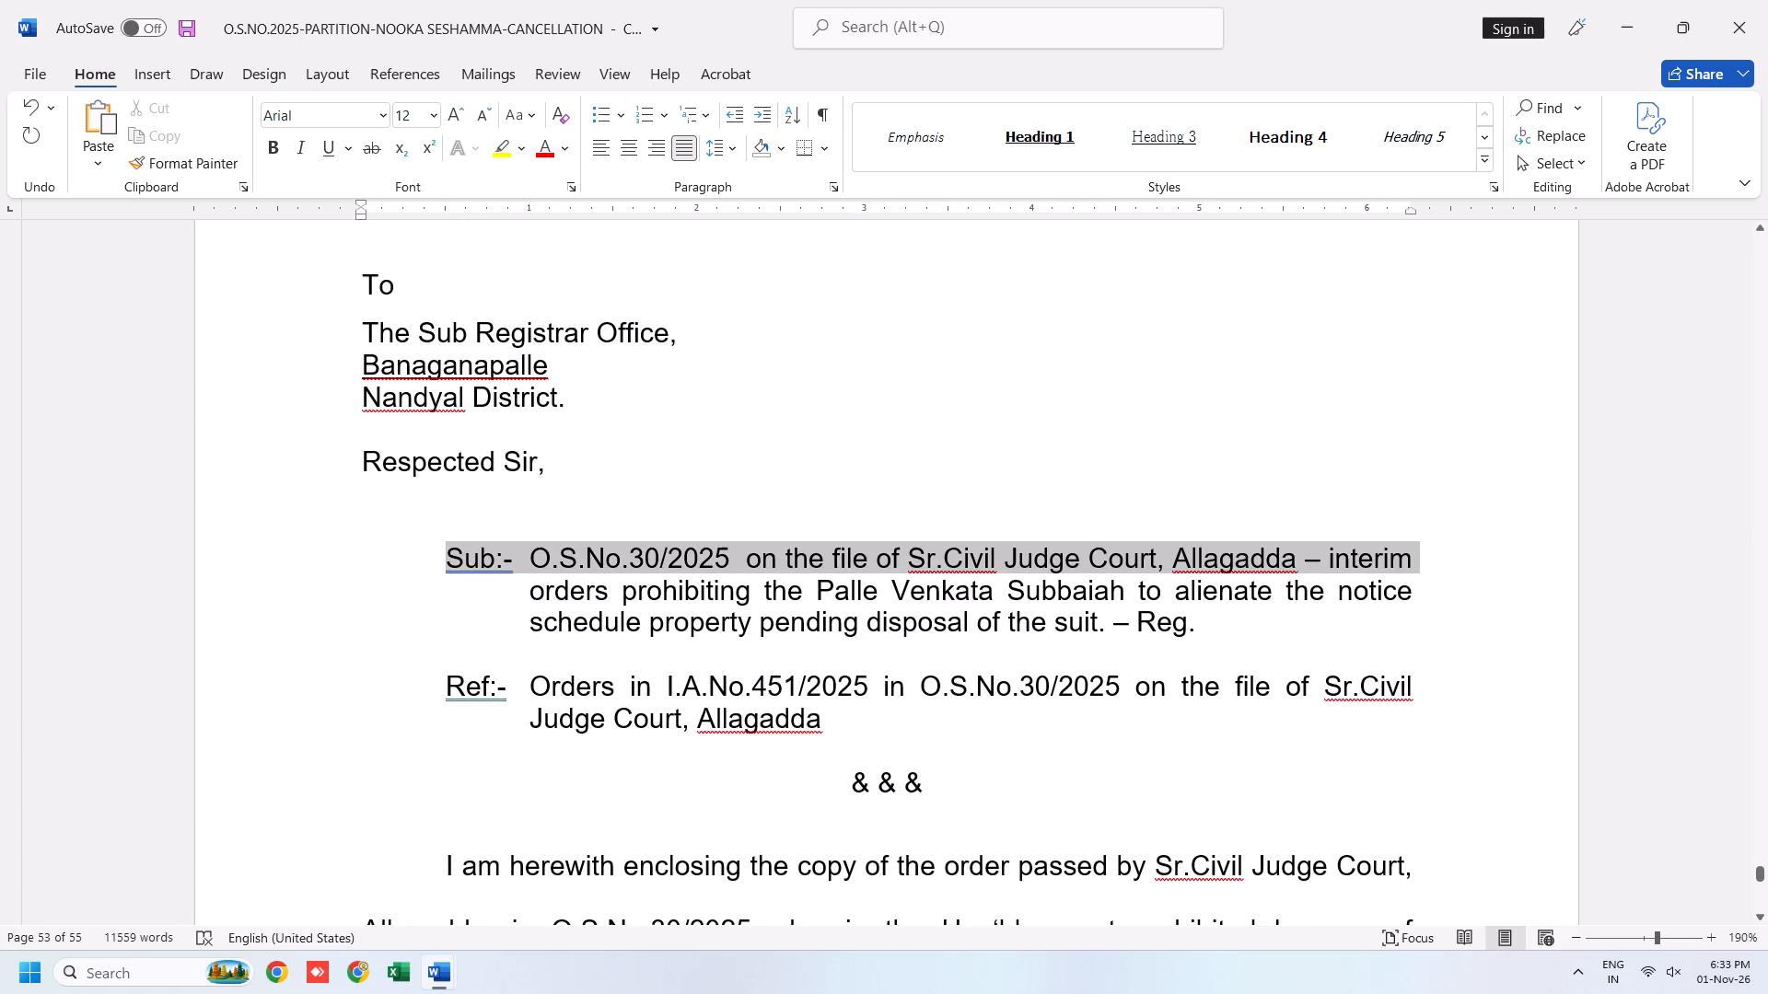
left_click_drag(706, 666, 954, 714)
key("ctrl+c")
Paste the copied Sub and Ref entries between the Village Revenue Officer address and the "Under the instructions of my clients" paragraph.
key("Page_Up")
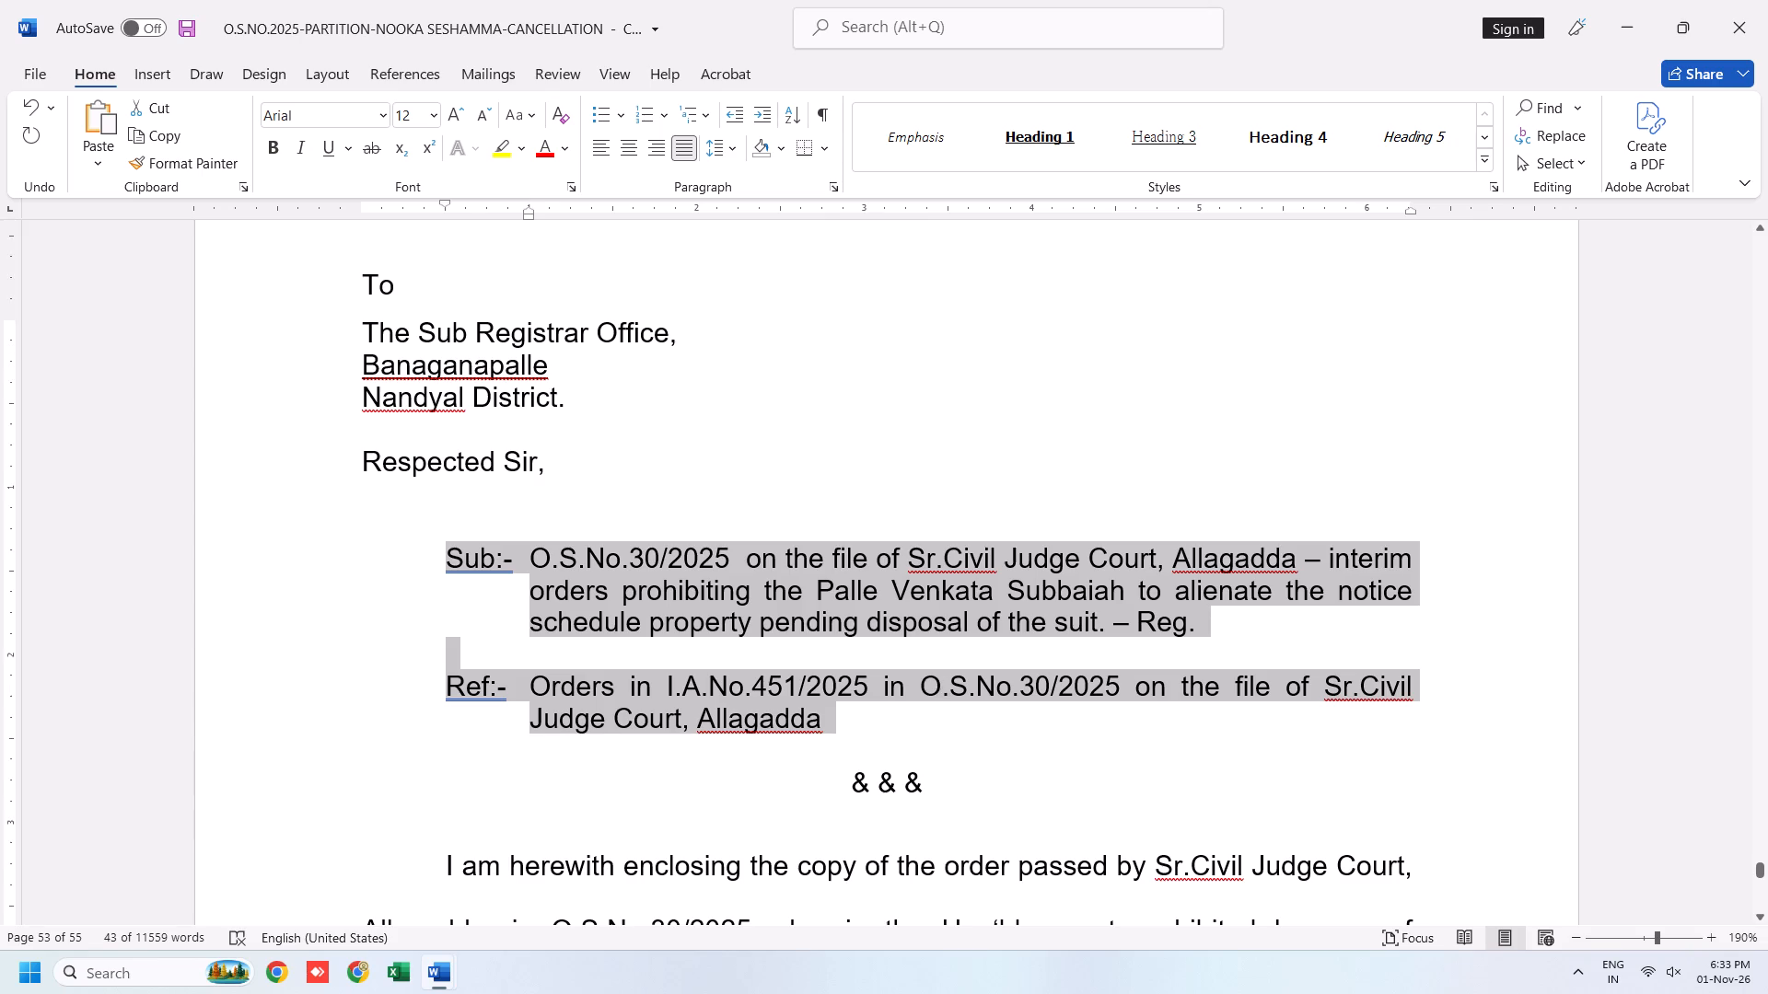
key("Page_Up")
key("Page_Up")
key("Page_Up")
key("Page_Up")
key("Page_Up")
key("Page_Up")
key("Page_Up")
key("Page_Up")
key("Page_Up")
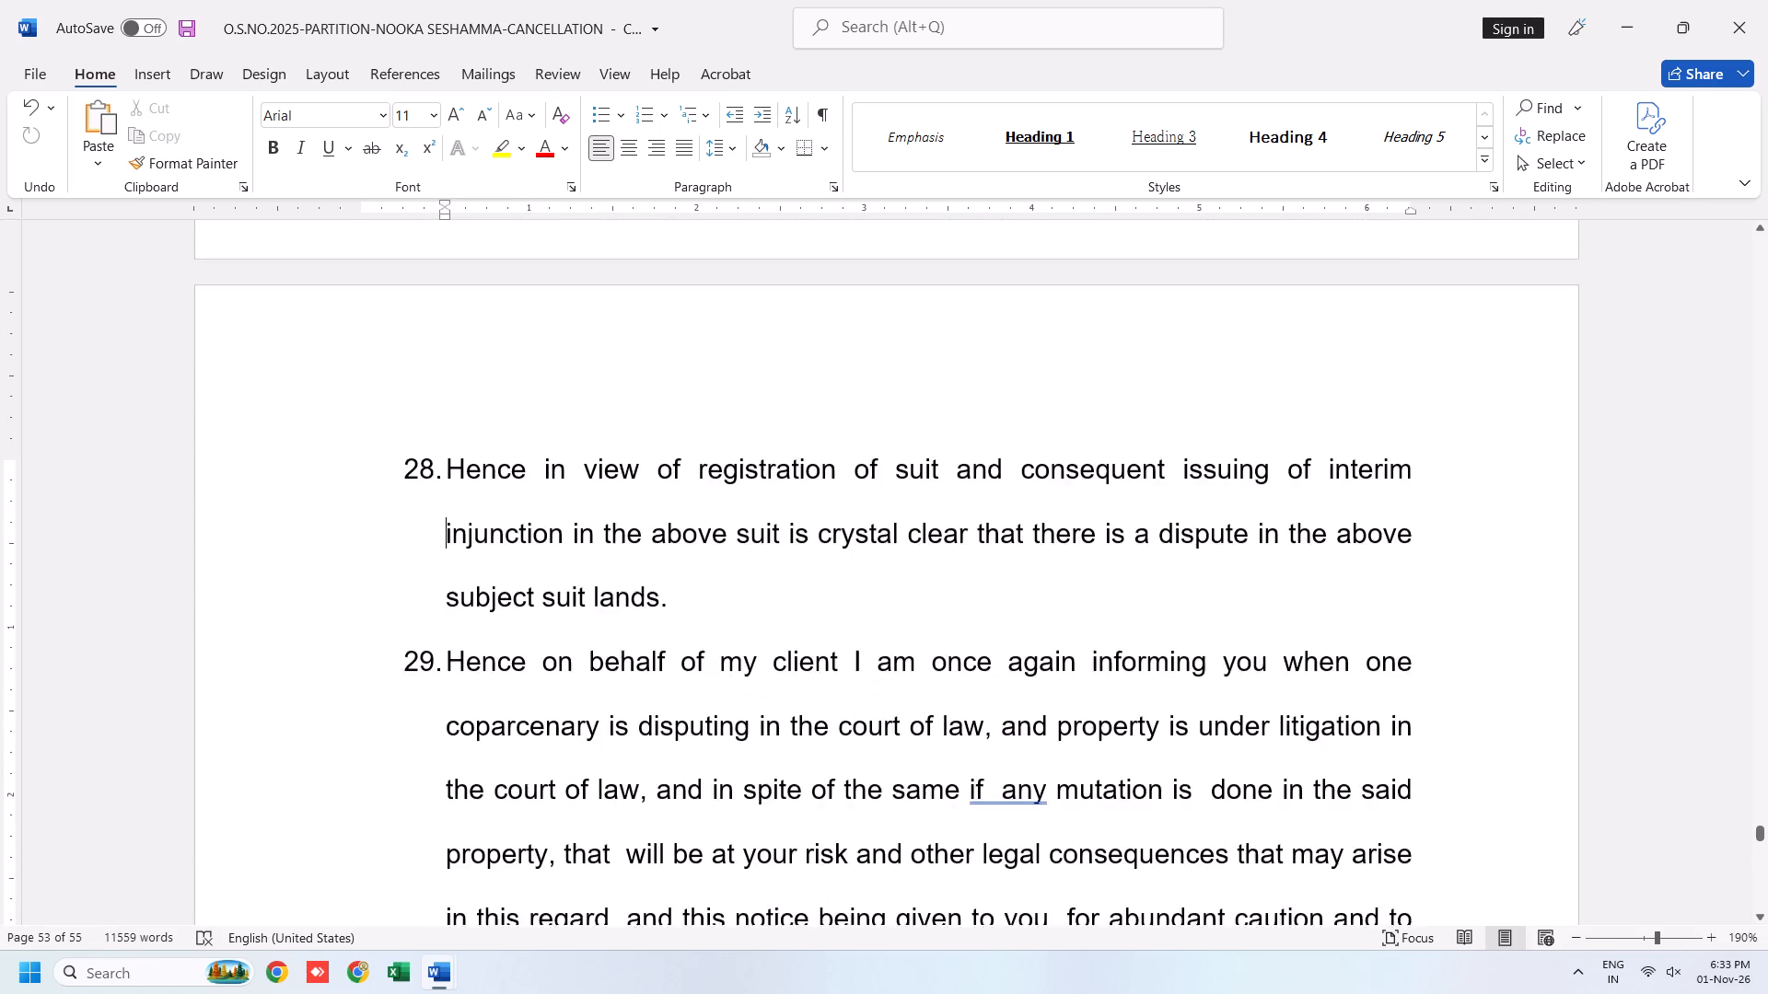
key("Page_Up")
key("Page_Up")
key("Page_Up")
key("Page_Up")
key("Page_Up")
key("Page_Up")
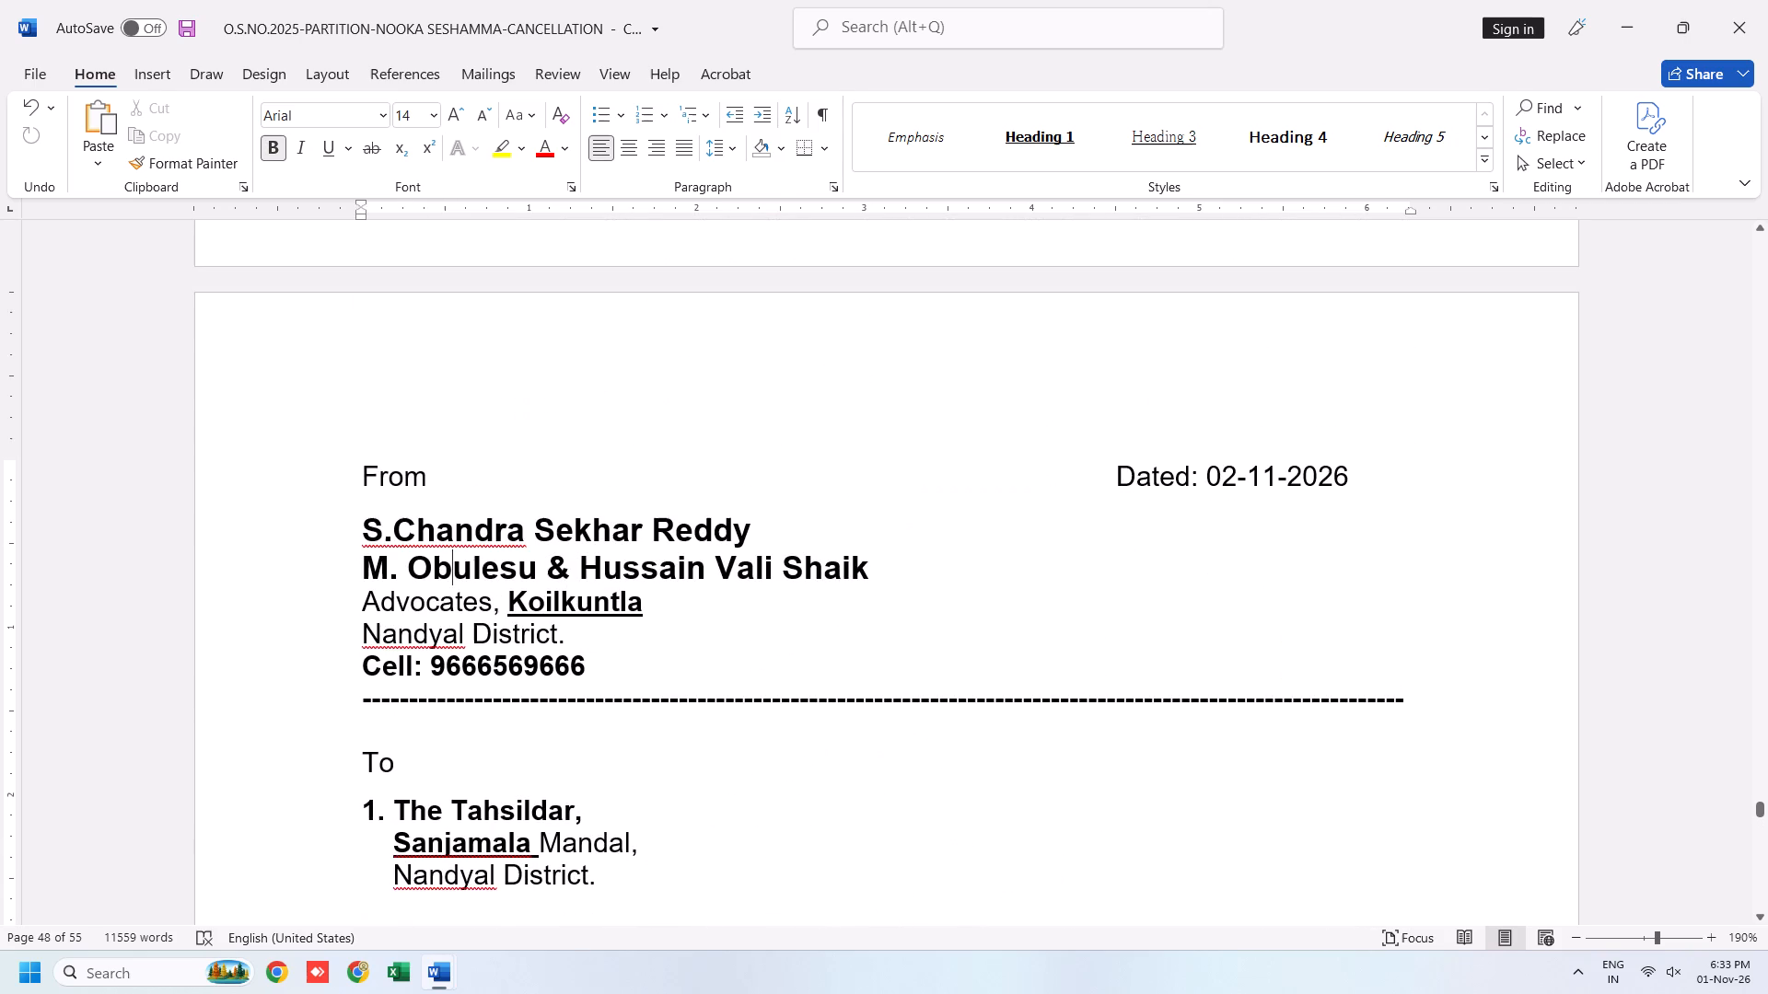
scroll(541, 519, "down", 8)
left_click(510, 646)
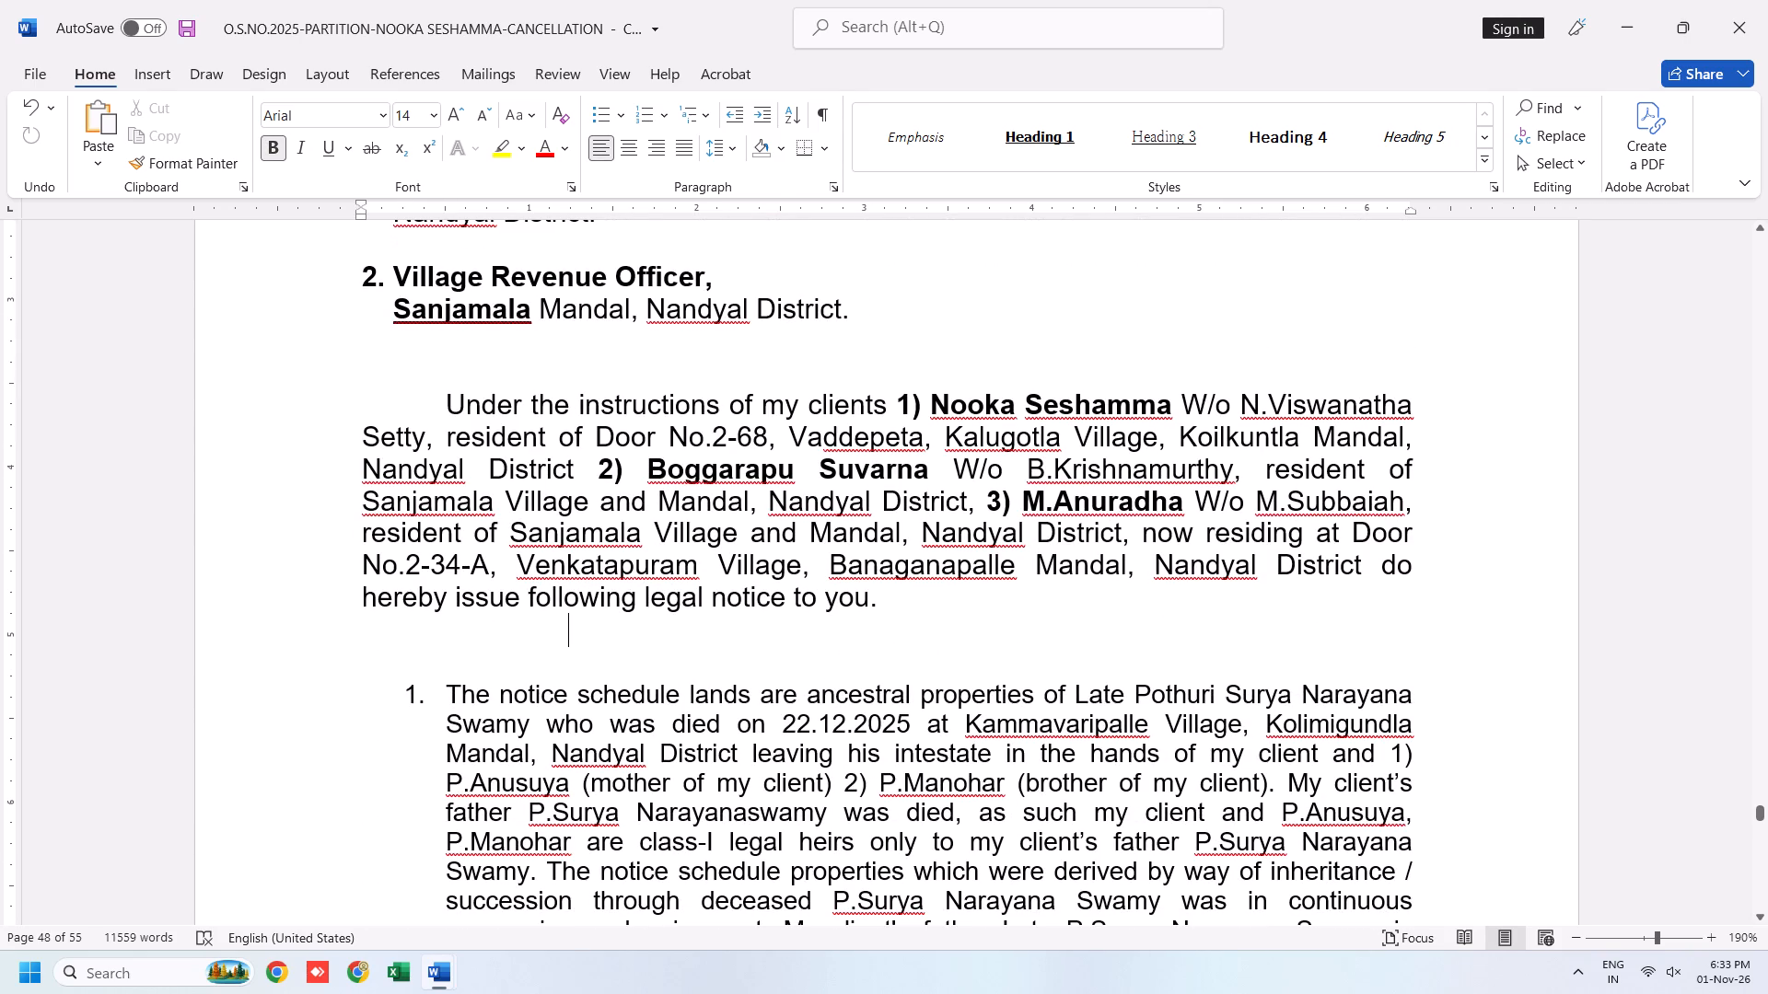
left_click(518, 370)
left_click(499, 641)
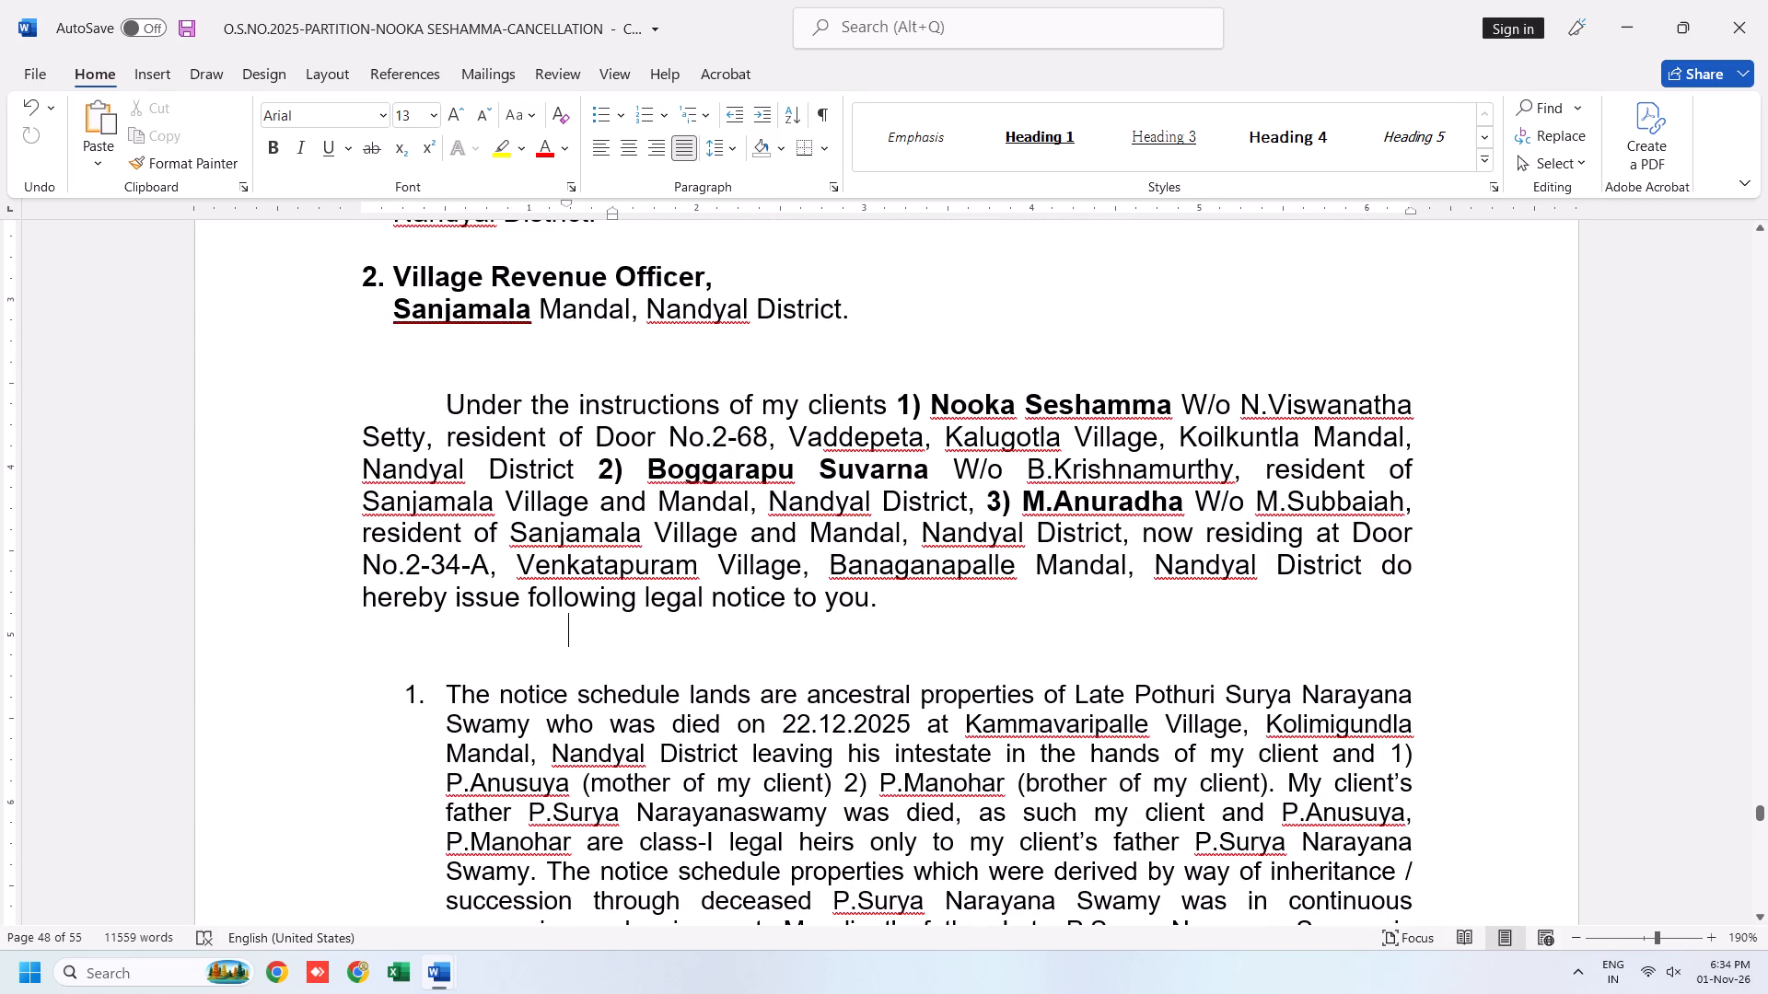
key("Up")
key("Up")
key("Up")
key("Up")
key("Up")
key("Up")
key("Up")
key("Up")
key("Return")
key("ctrl+v")
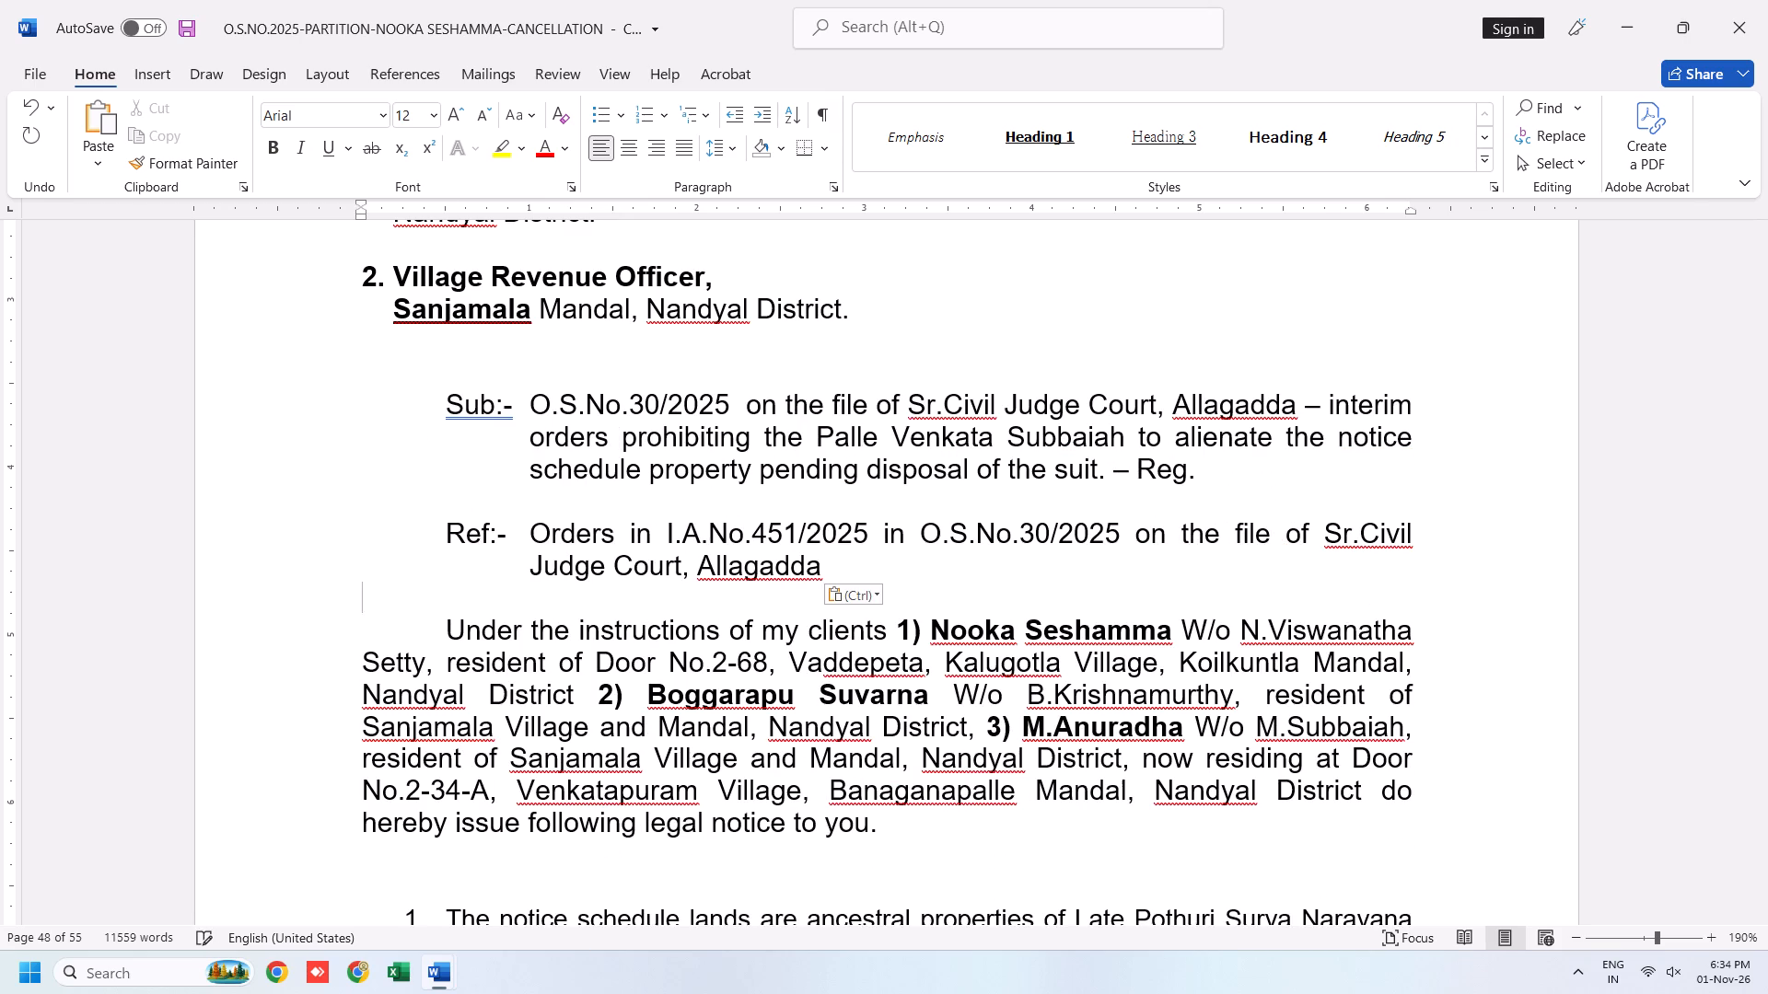
Add a centred "& & &" line between the Ref entry and the "Under the instructions" paragraph, with a blank line on each side.
key("Return")
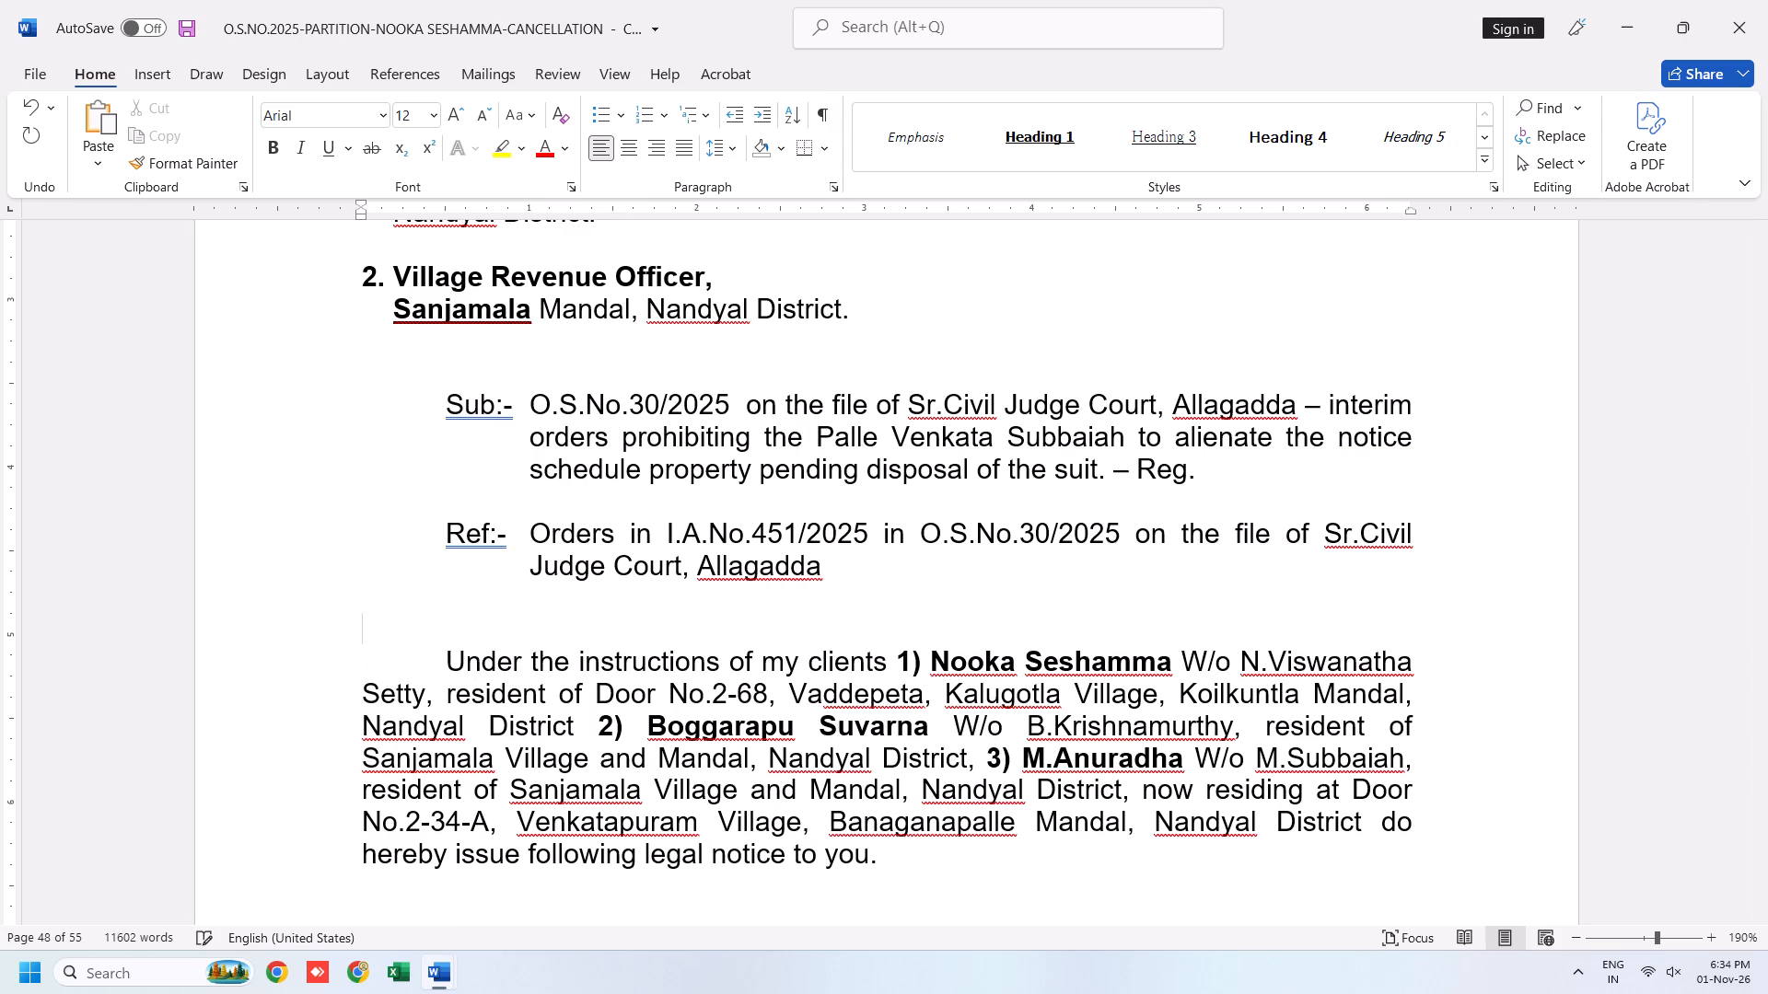
key("Up")
key("Down")
key("ctrl+e")
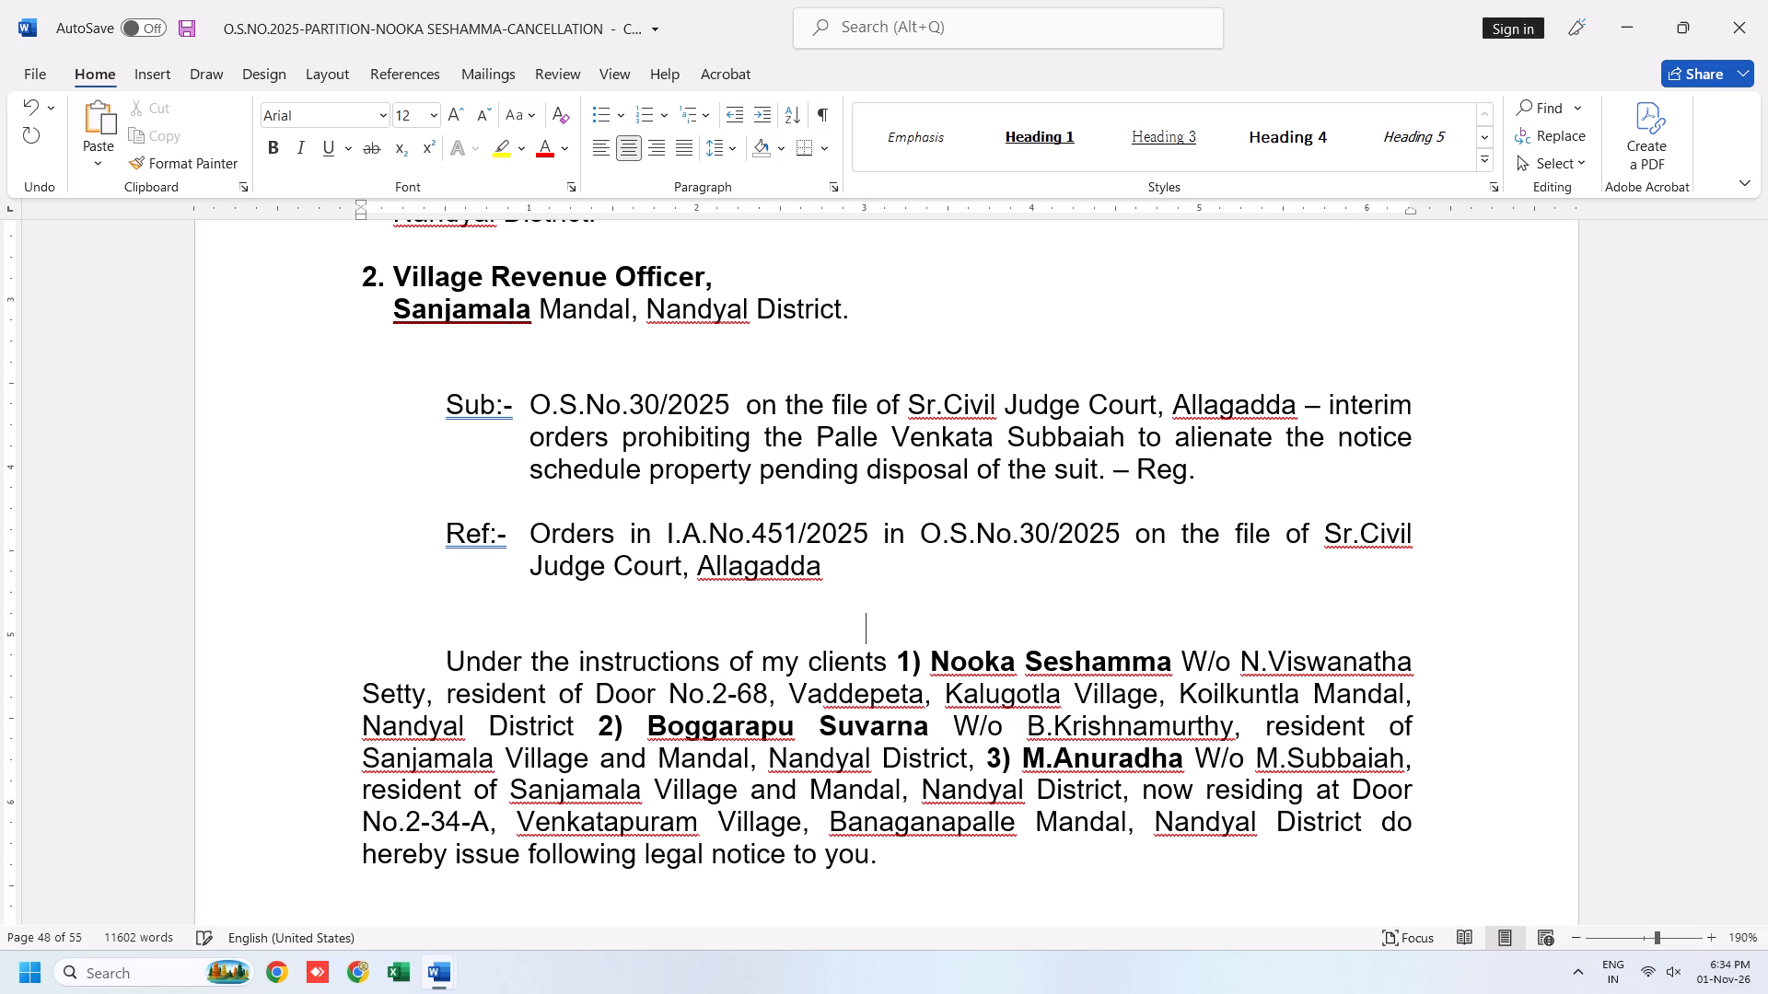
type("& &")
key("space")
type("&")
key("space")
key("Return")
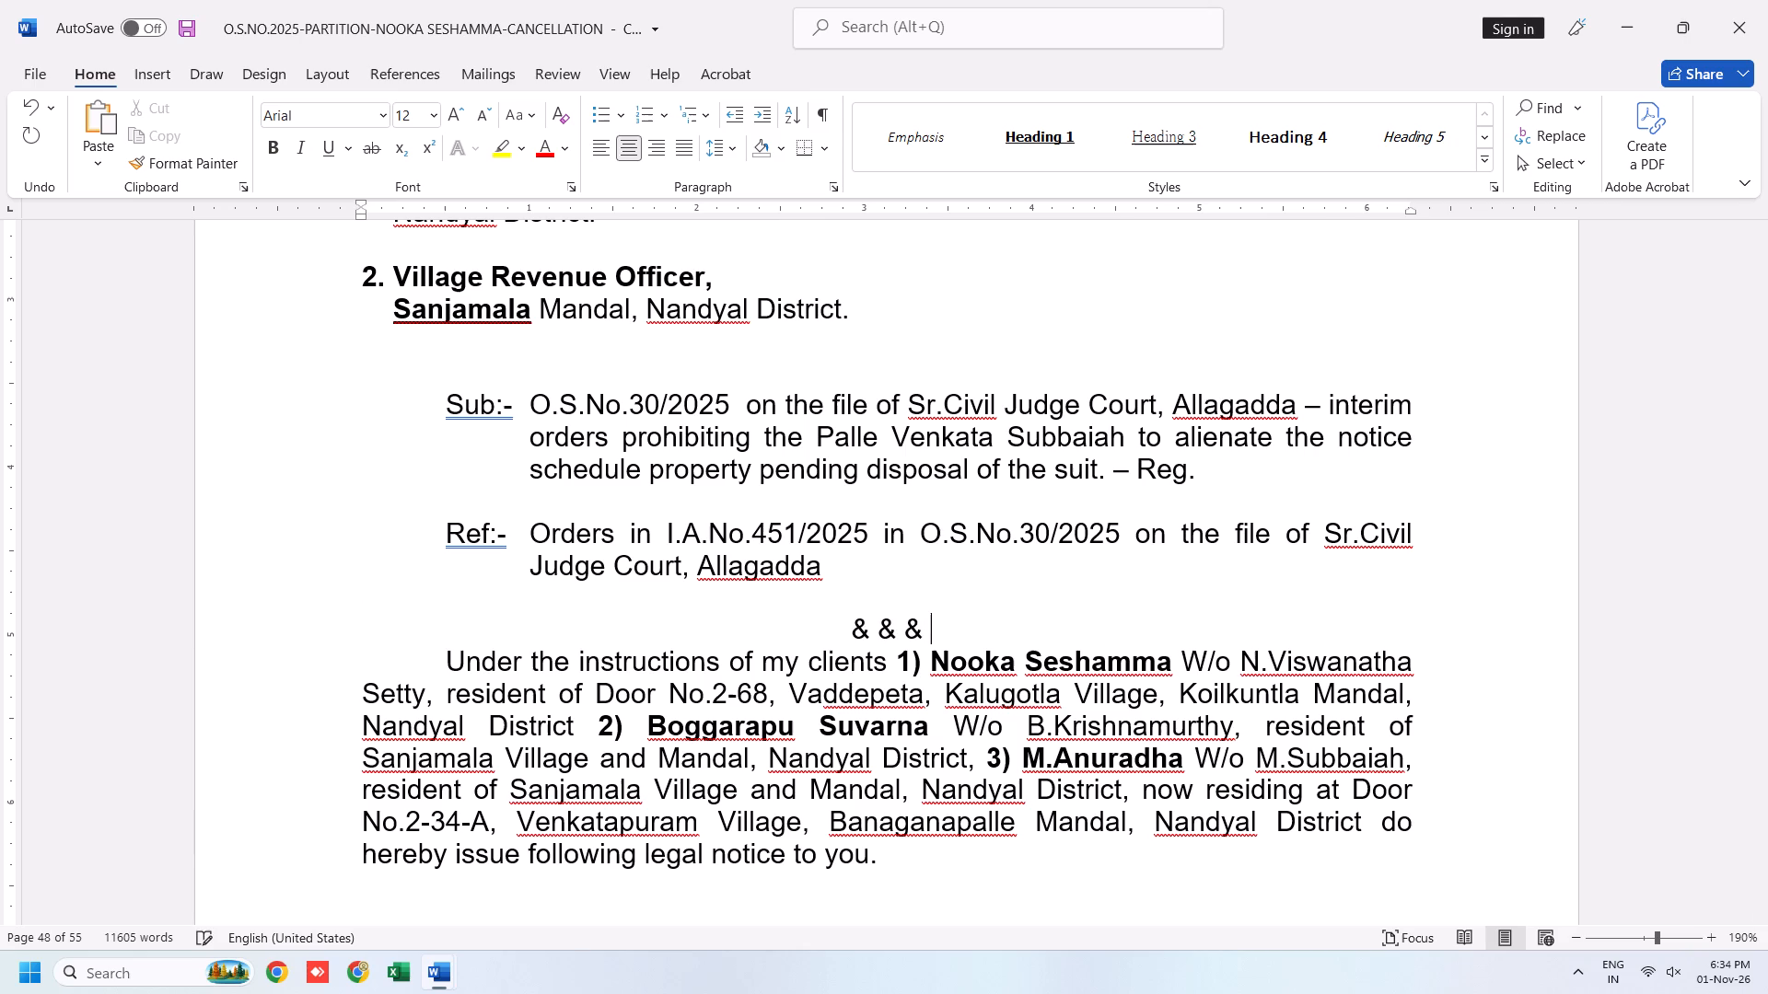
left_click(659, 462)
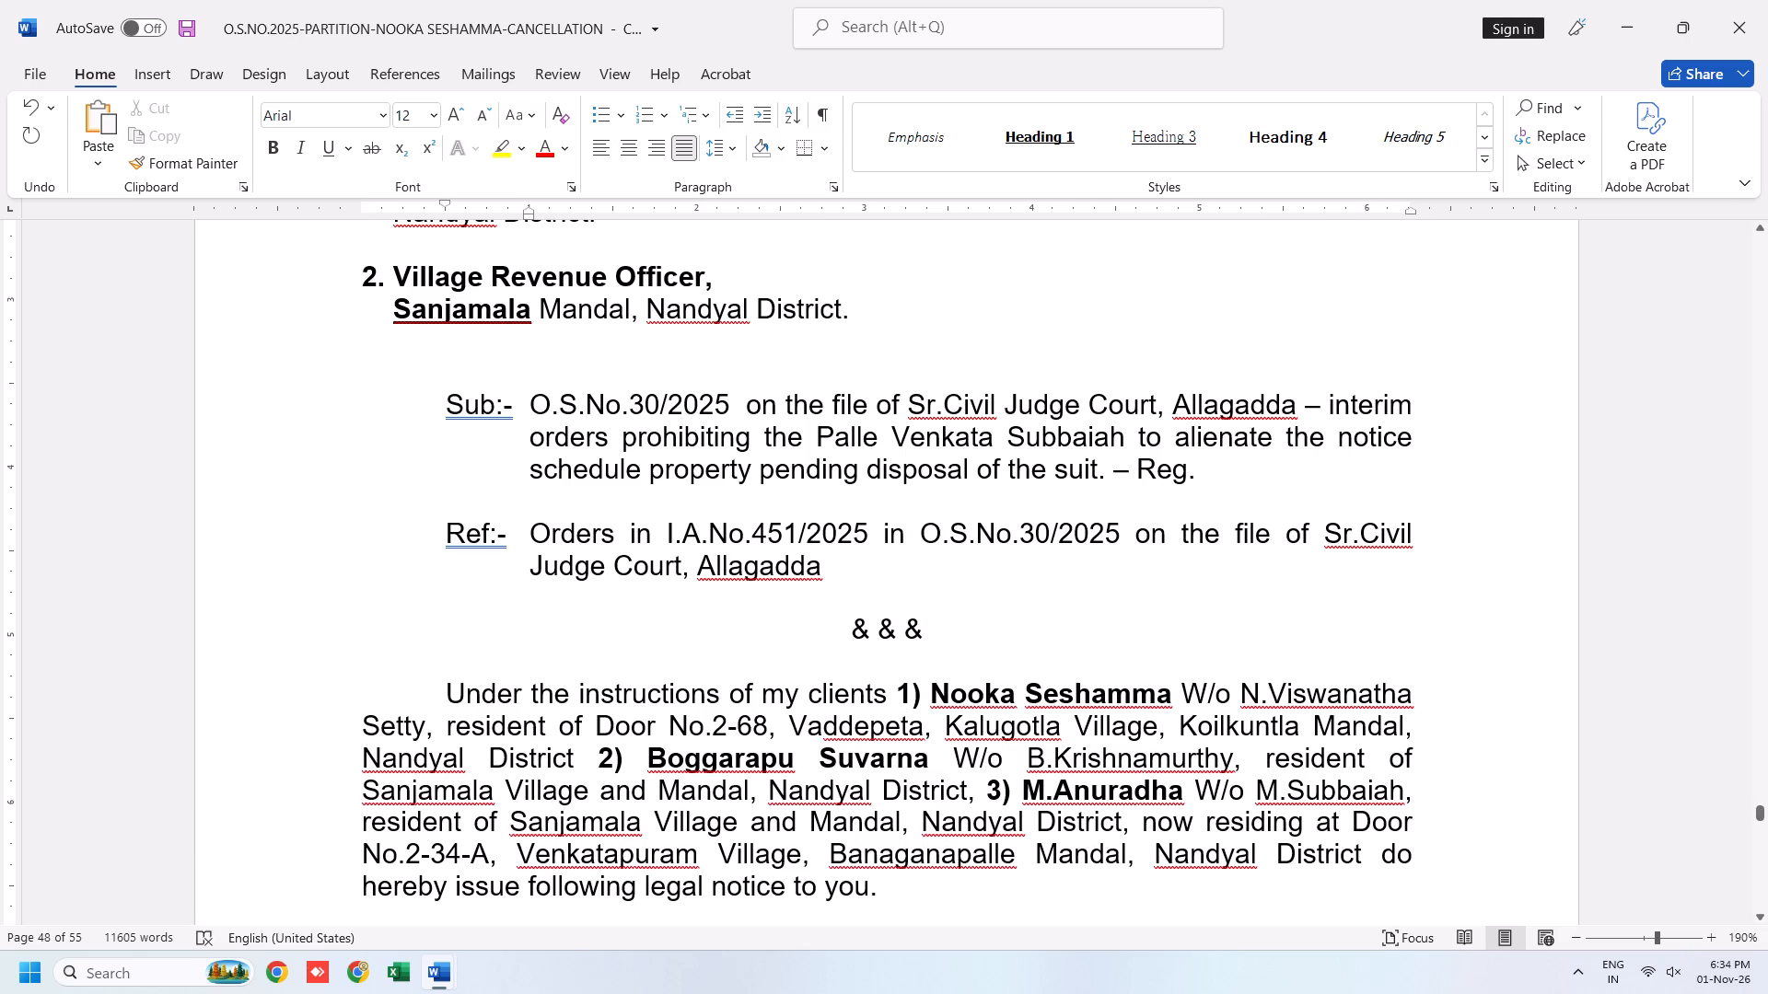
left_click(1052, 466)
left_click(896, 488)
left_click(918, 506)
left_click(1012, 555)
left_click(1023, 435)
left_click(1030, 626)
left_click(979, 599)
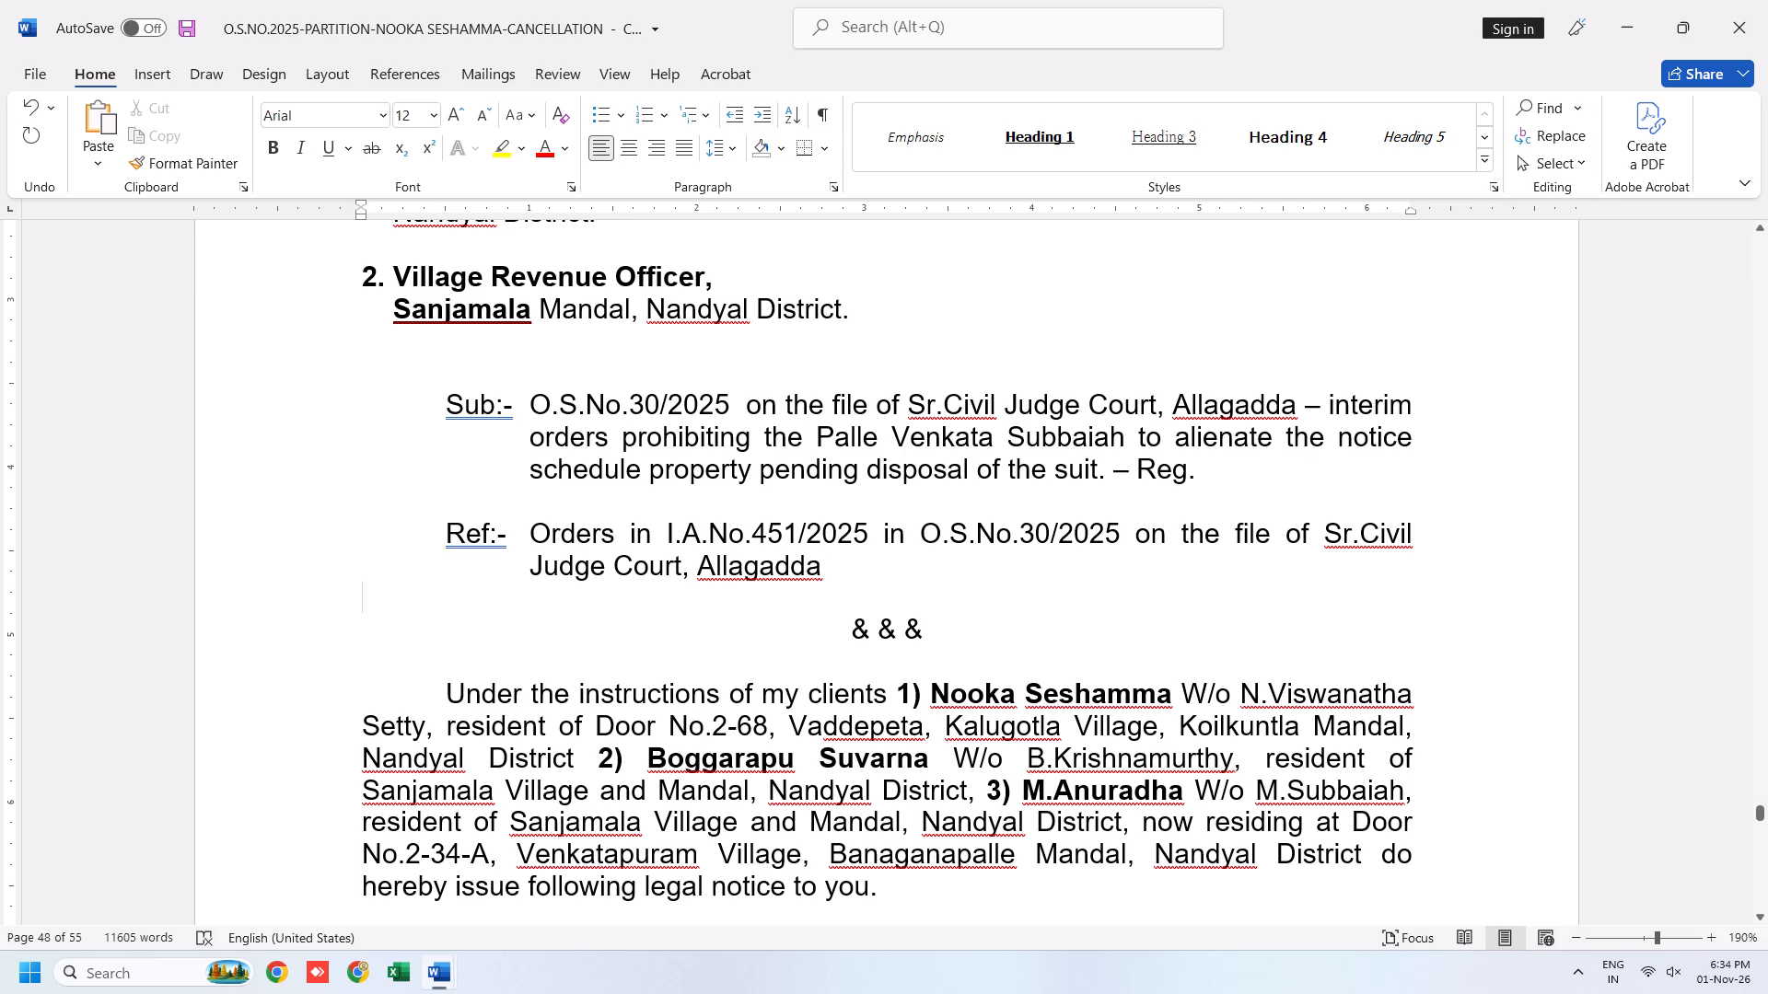
Insert "and 02 others" after the restrained party's name in the notice's Sub entry.
left_click(1136, 433)
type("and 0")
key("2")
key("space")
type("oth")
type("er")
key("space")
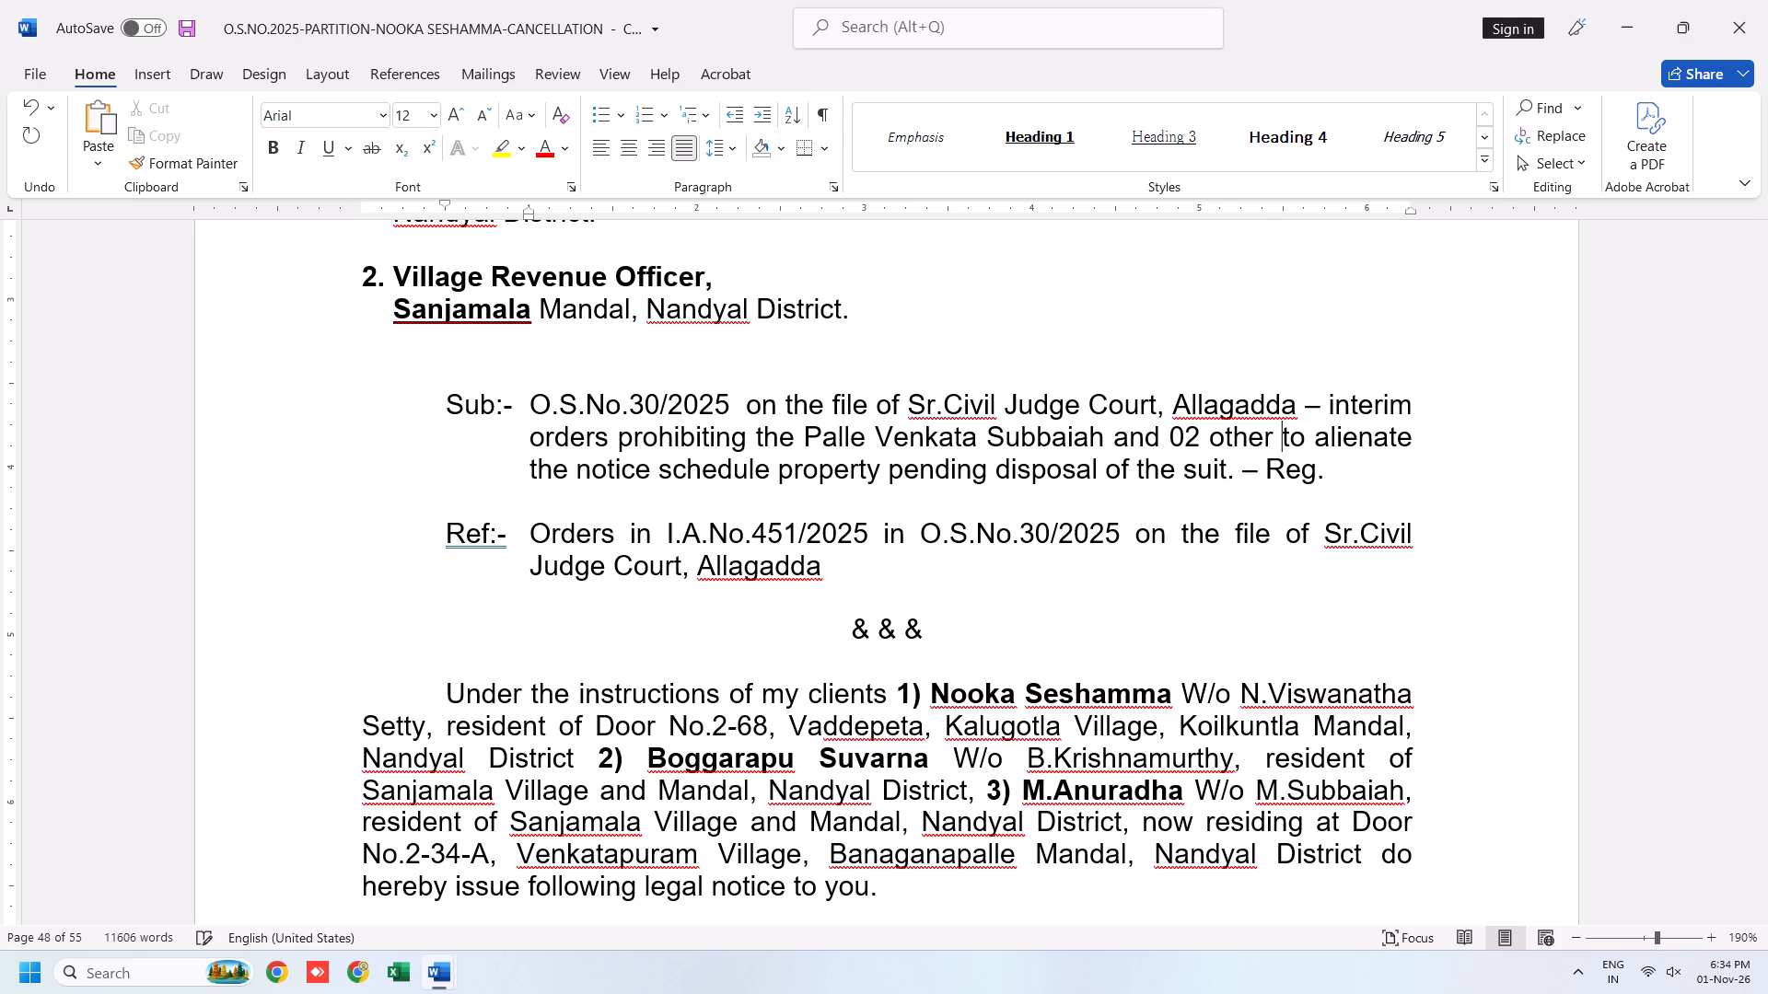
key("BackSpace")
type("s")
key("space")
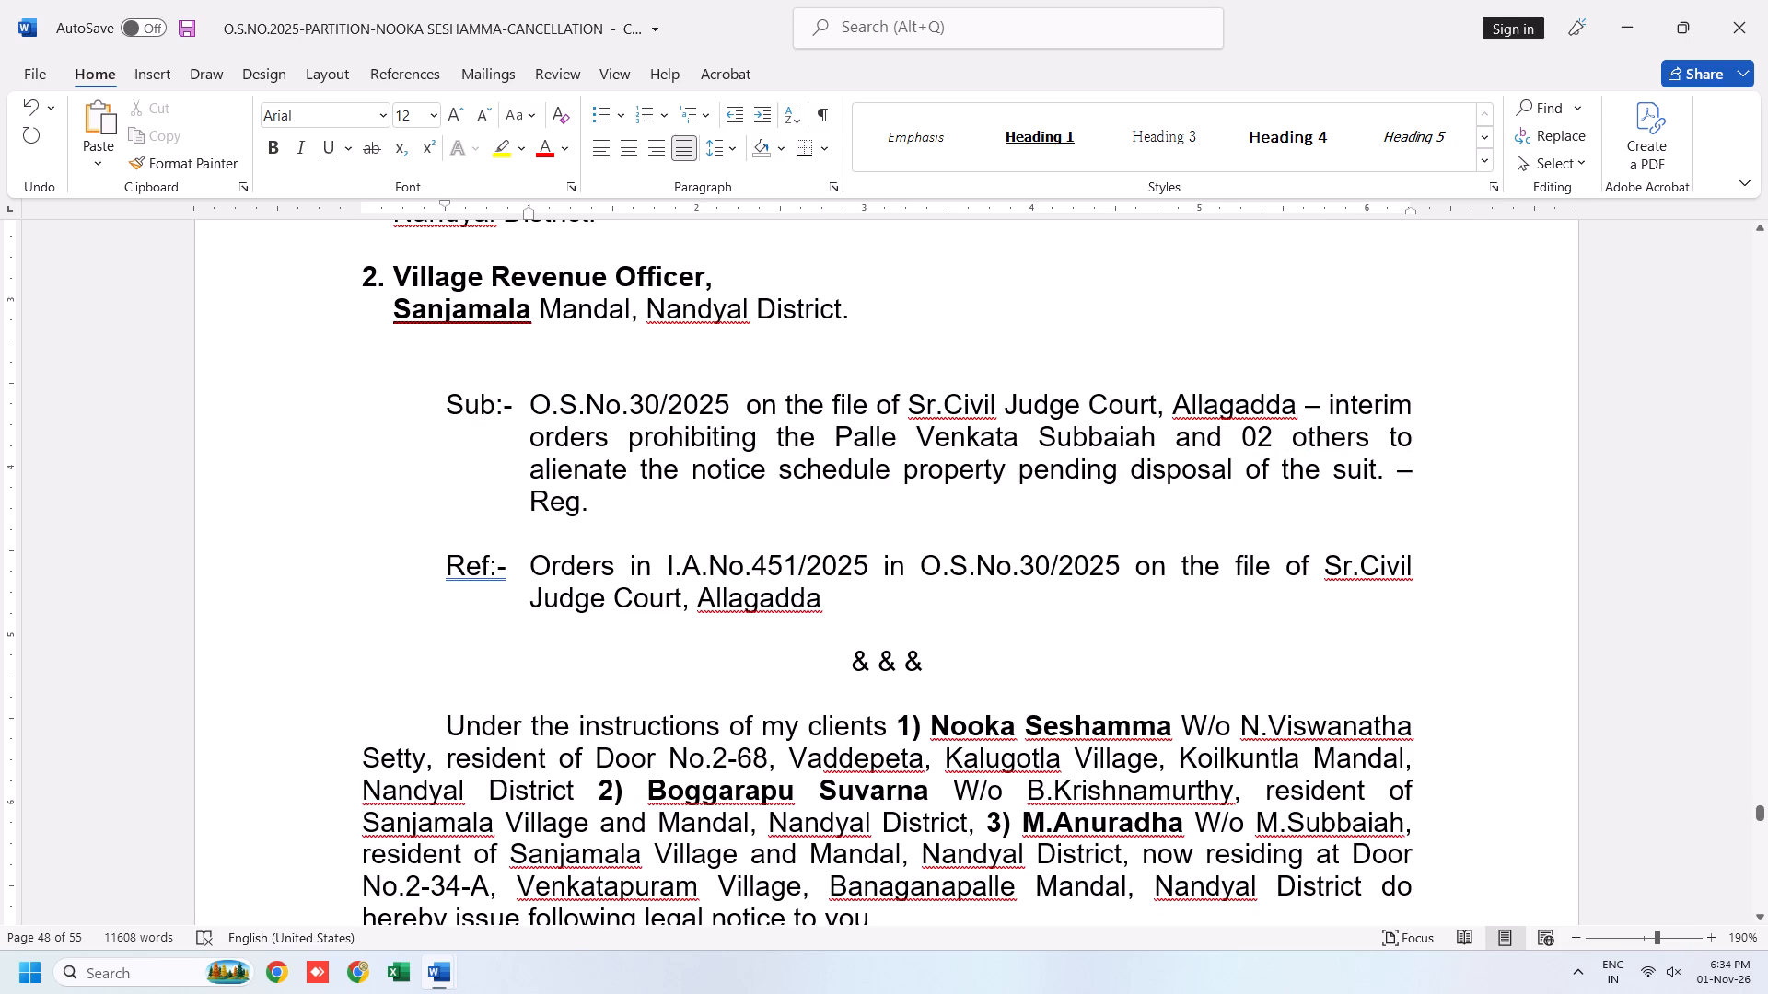
left_click(999, 488)
left_click(968, 498)
left_click(1108, 533)
left_click(1099, 526)
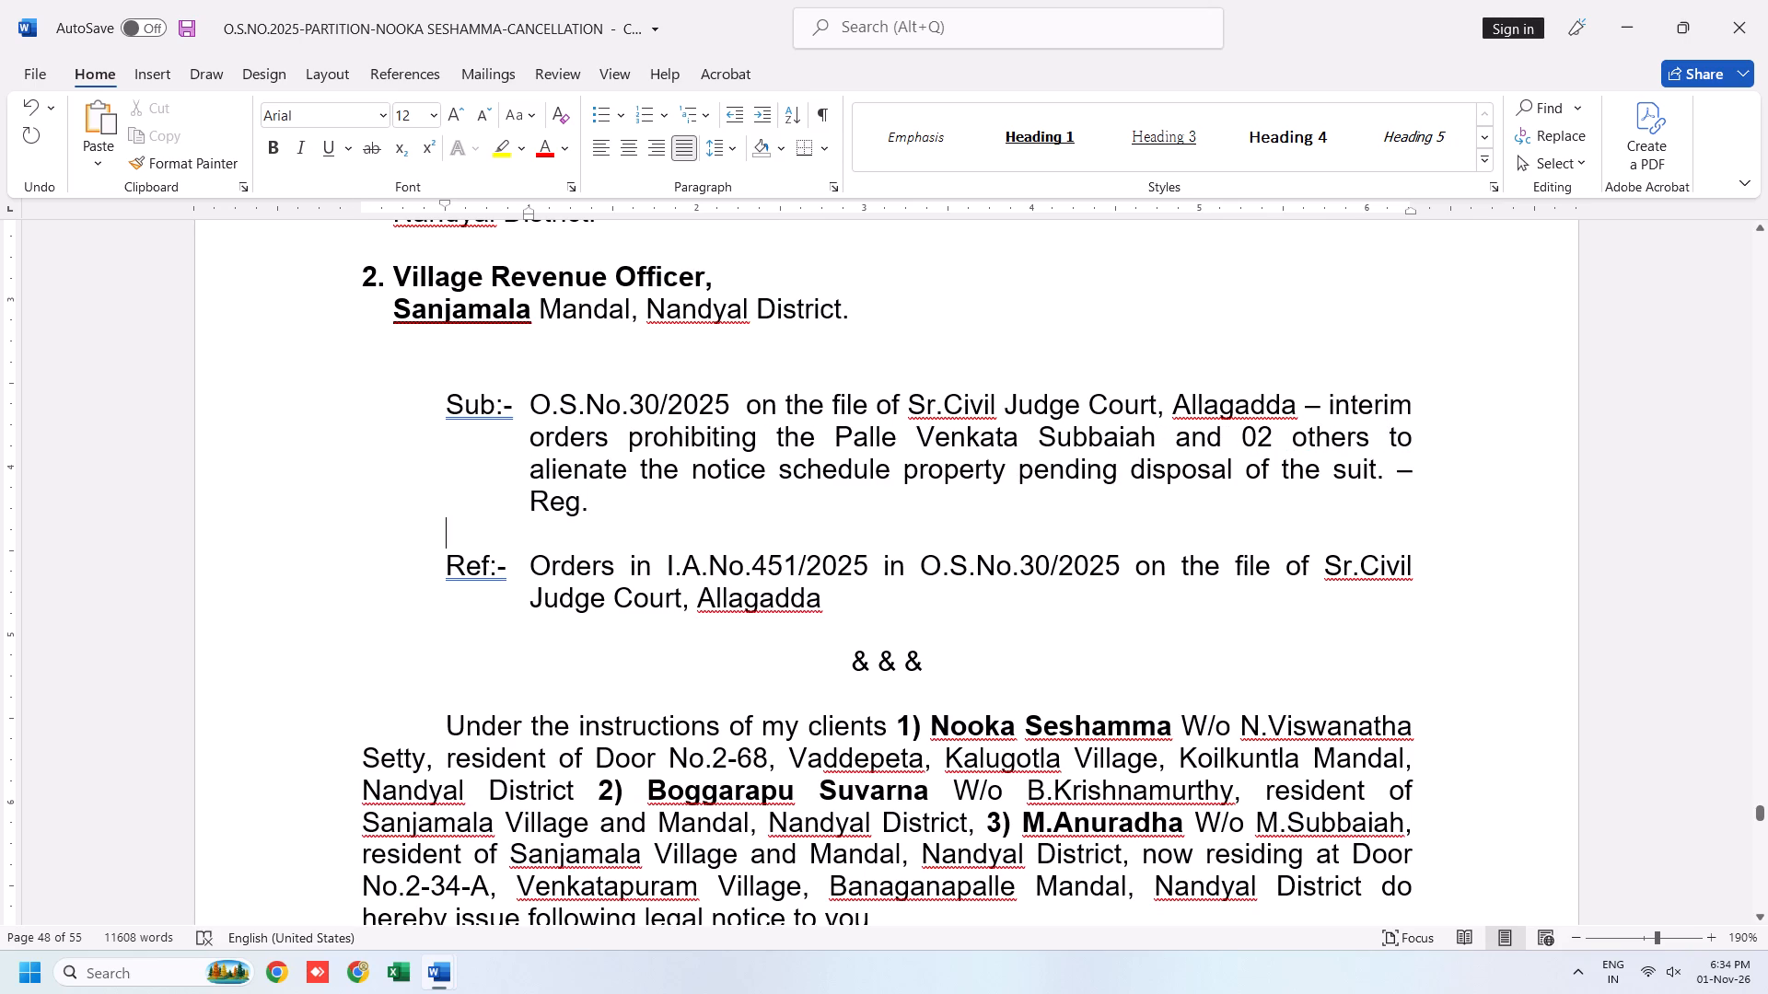
left_click(1085, 522)
Remove "to alienate the notice schedule property" from the Sub entry so it reads "and 02 others pending disposal of the suit".
left_click_drag(1376, 448, 995, 476)
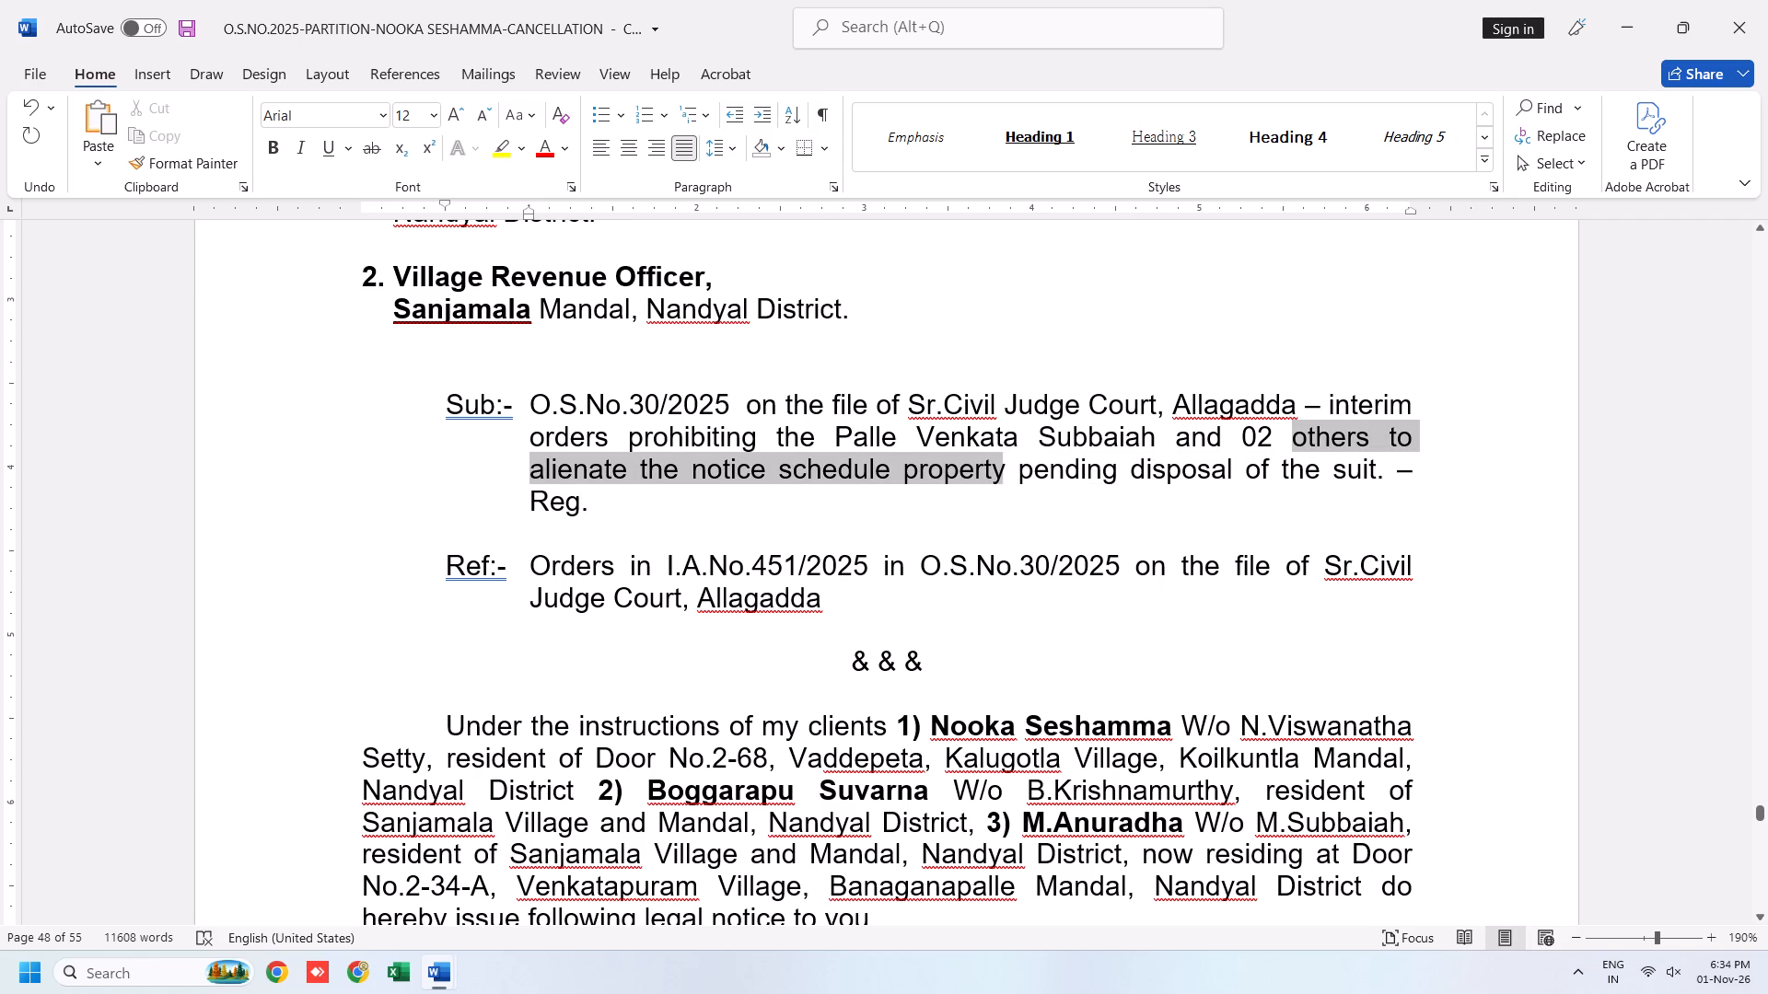
left_click_drag(995, 476, 1004, 476)
key("Delete")
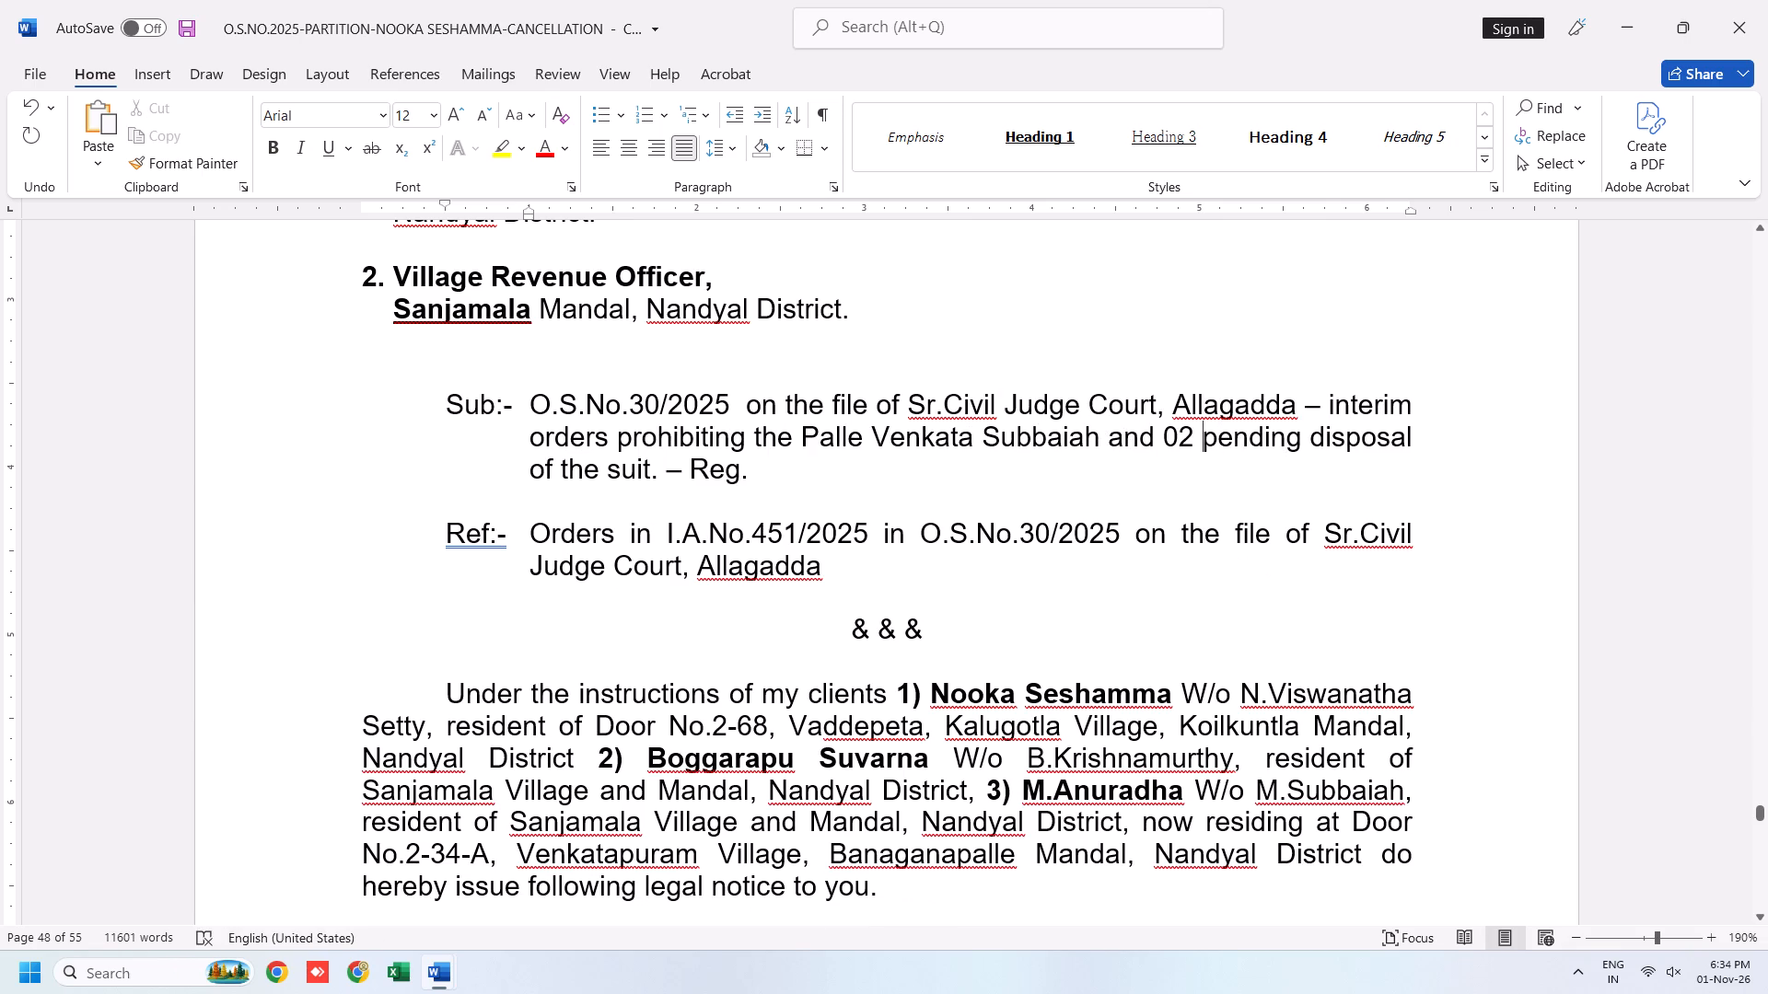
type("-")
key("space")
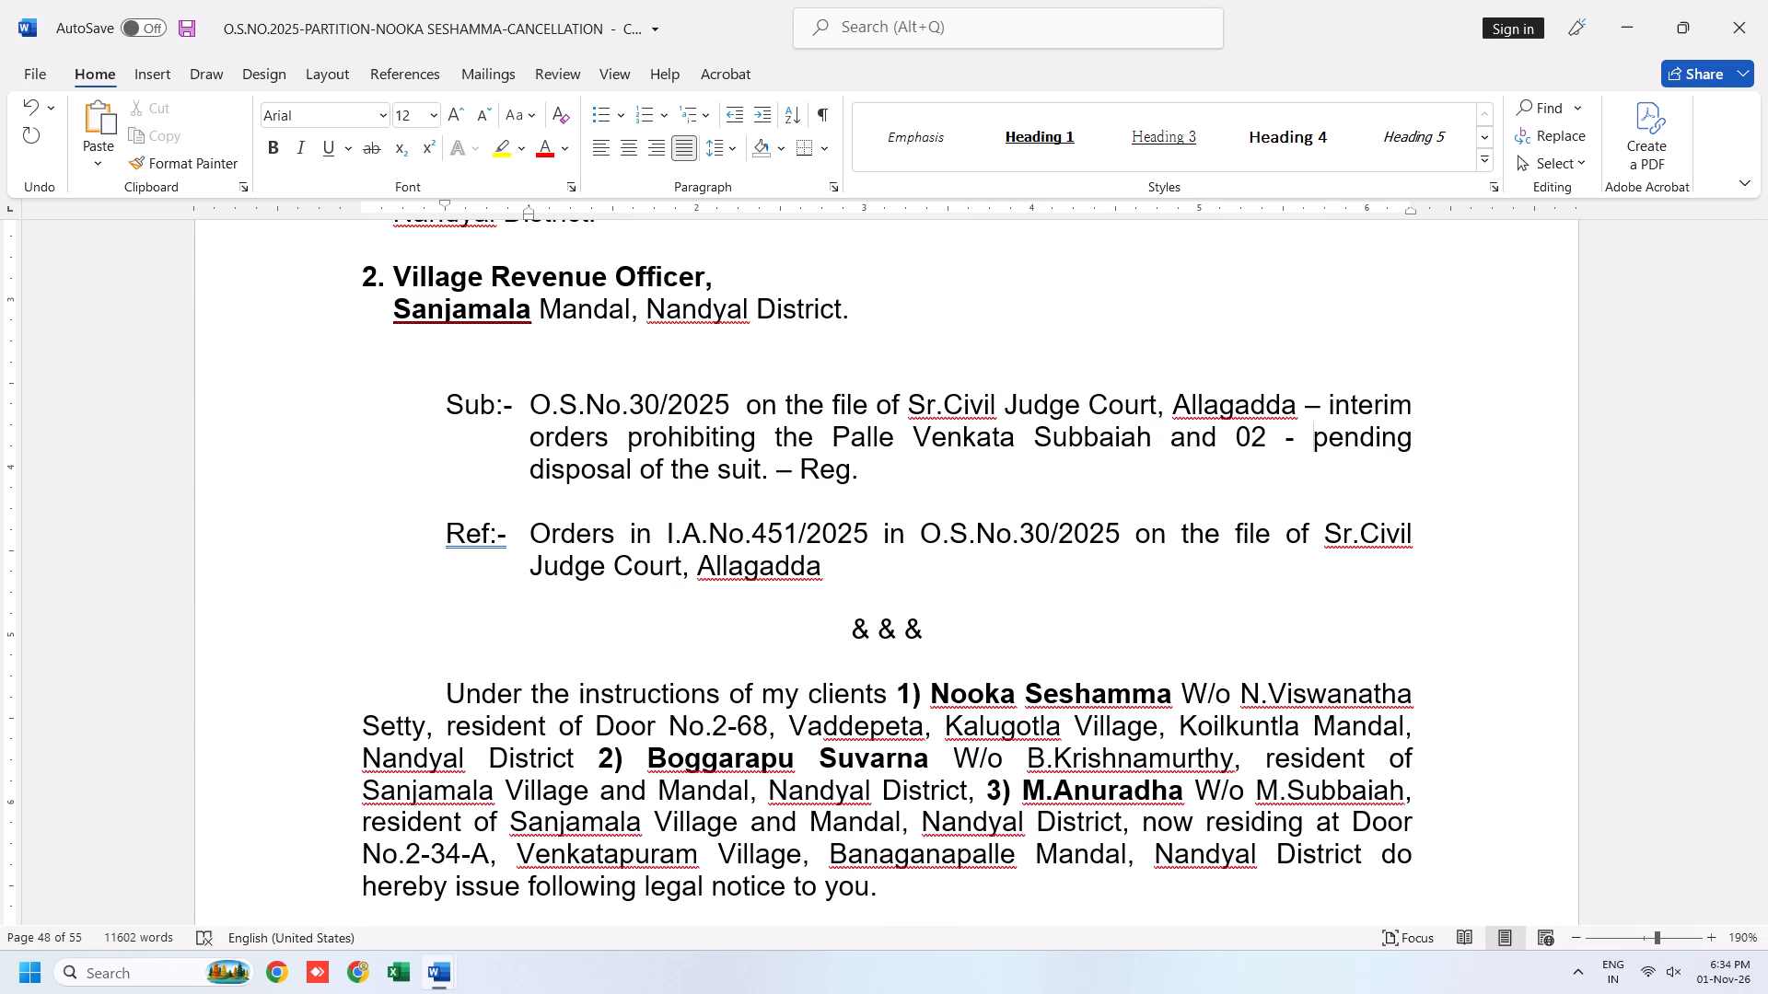
left_click(1269, 445)
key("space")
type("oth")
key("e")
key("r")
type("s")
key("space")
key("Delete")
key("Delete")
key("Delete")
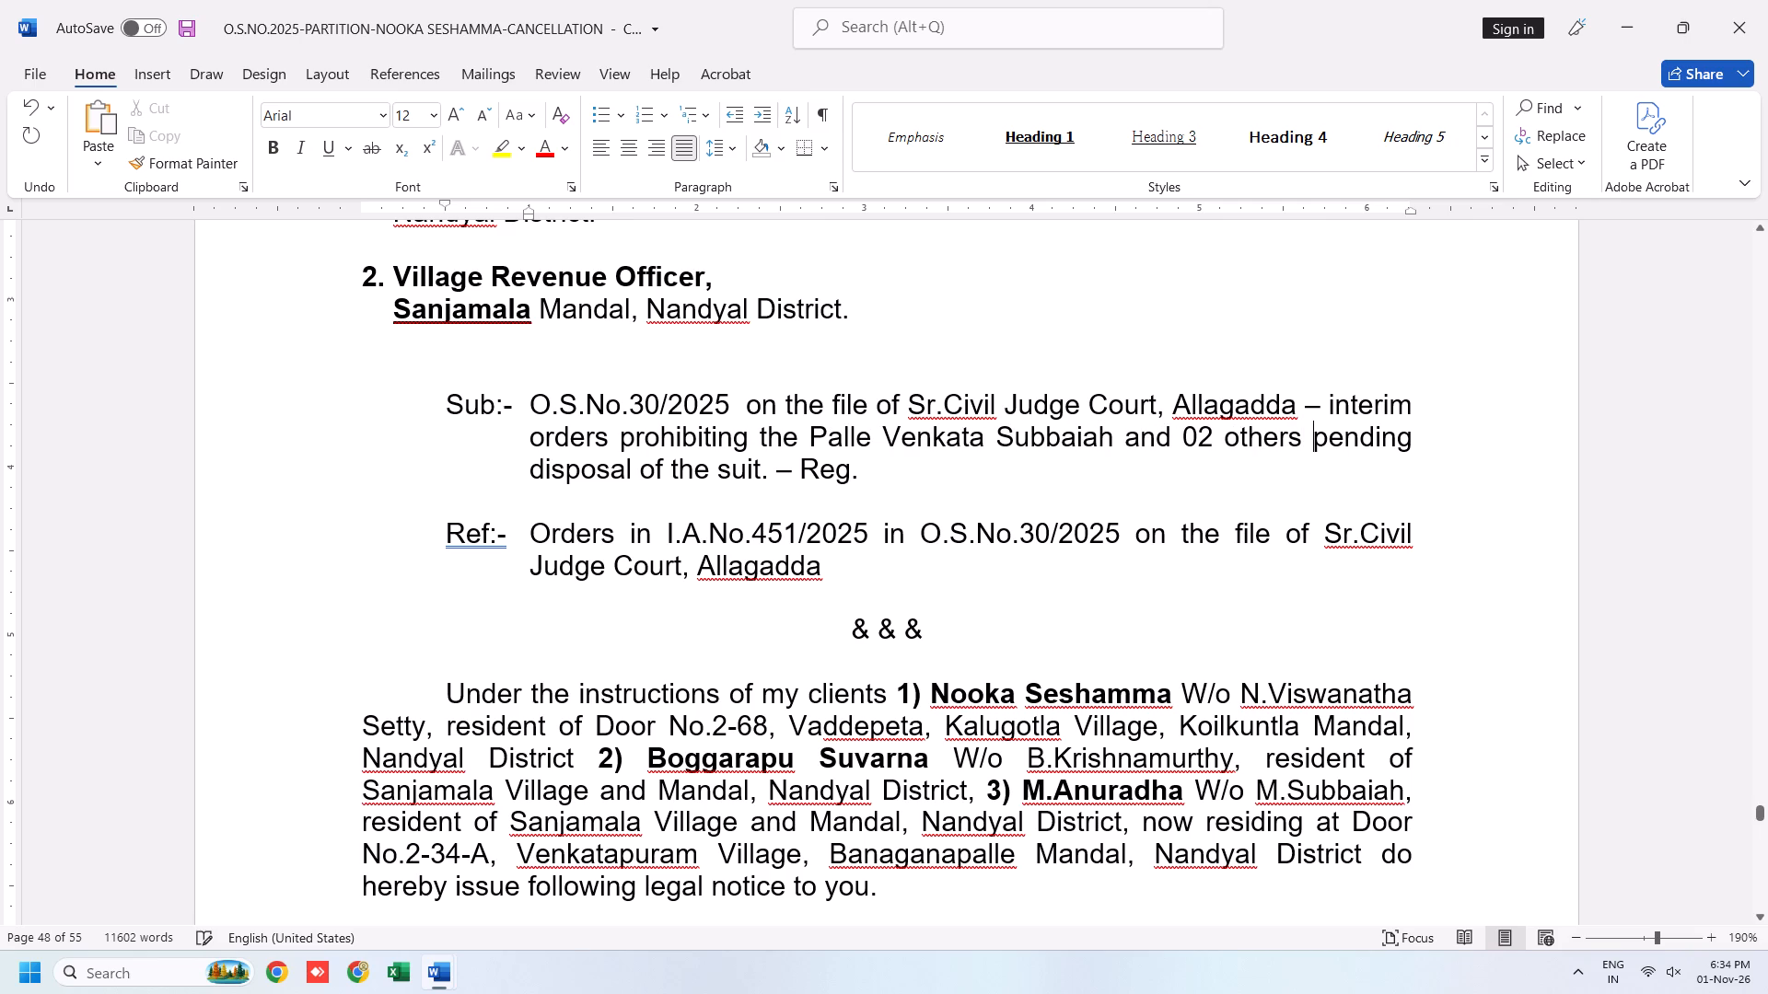
Review the notice from the sender and addressee block through the Sub and Ref entries to paragraph 1.
left_click(738, 526)
left_click_drag(725, 561, 739, 561)
left_click_drag(699, 555, 711, 555)
scroll(715, 555, "down", 3)
scroll(763, 636, "up", 8)
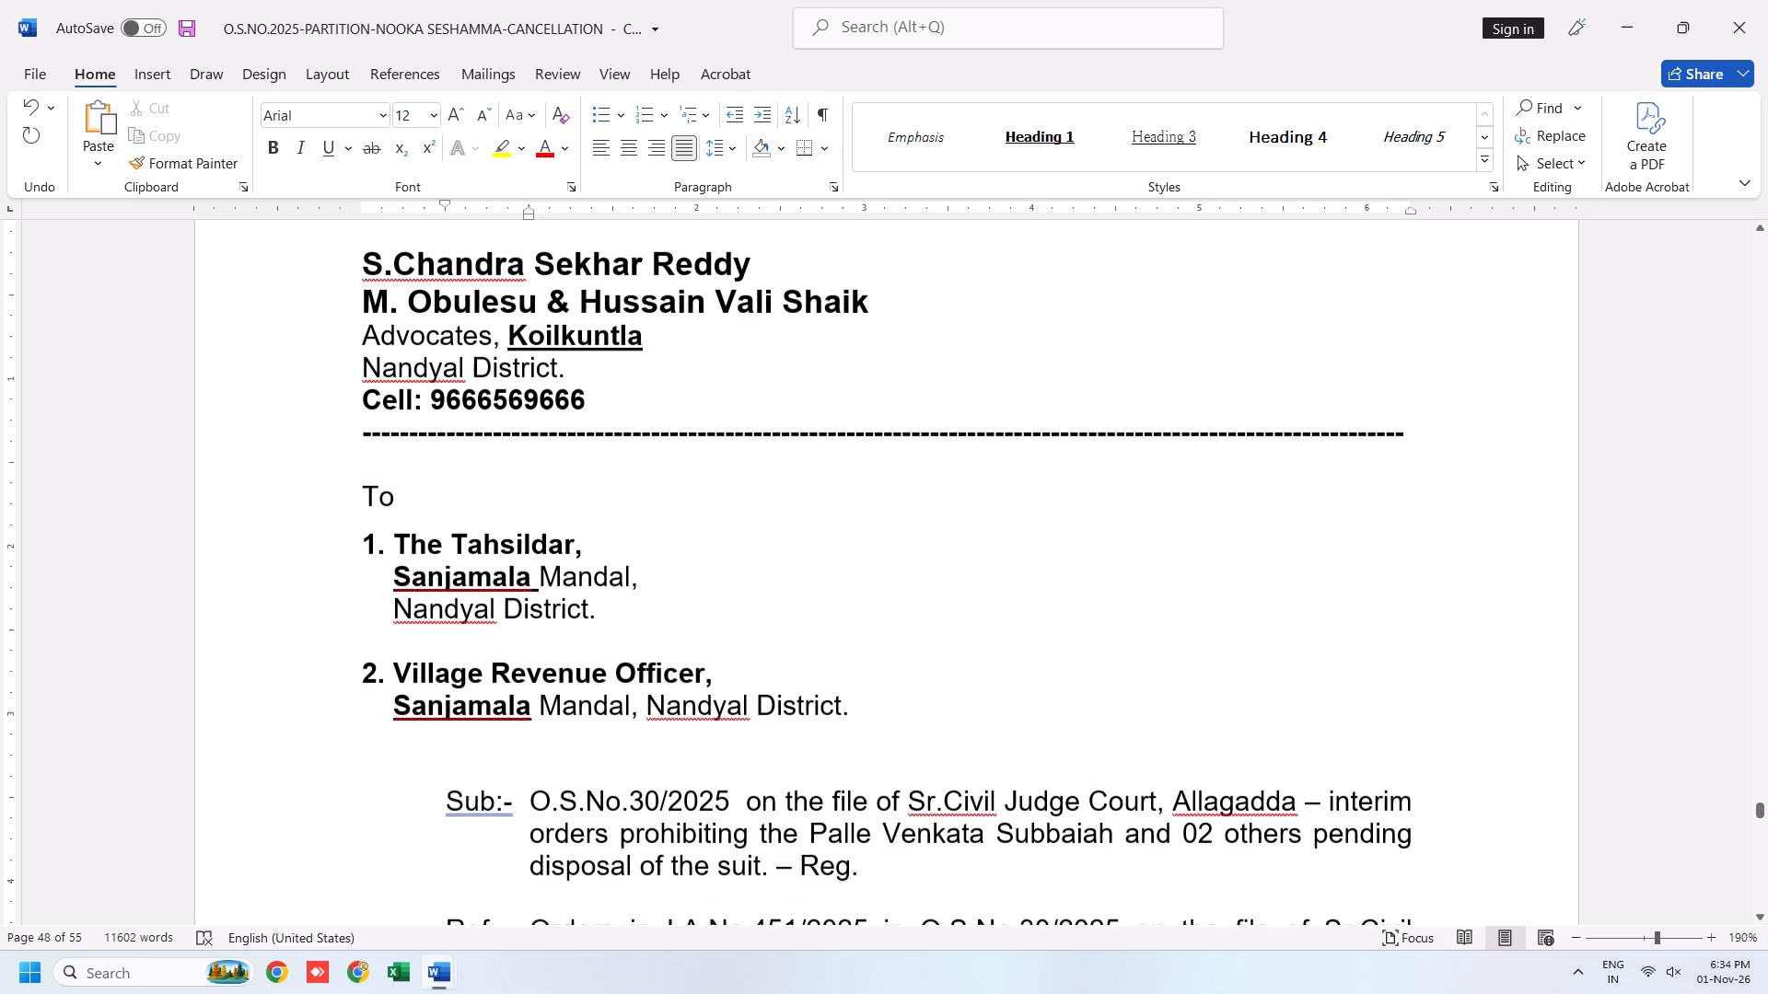
scroll(723, 571, "up", 2)
scroll(750, 490, "down", 5)
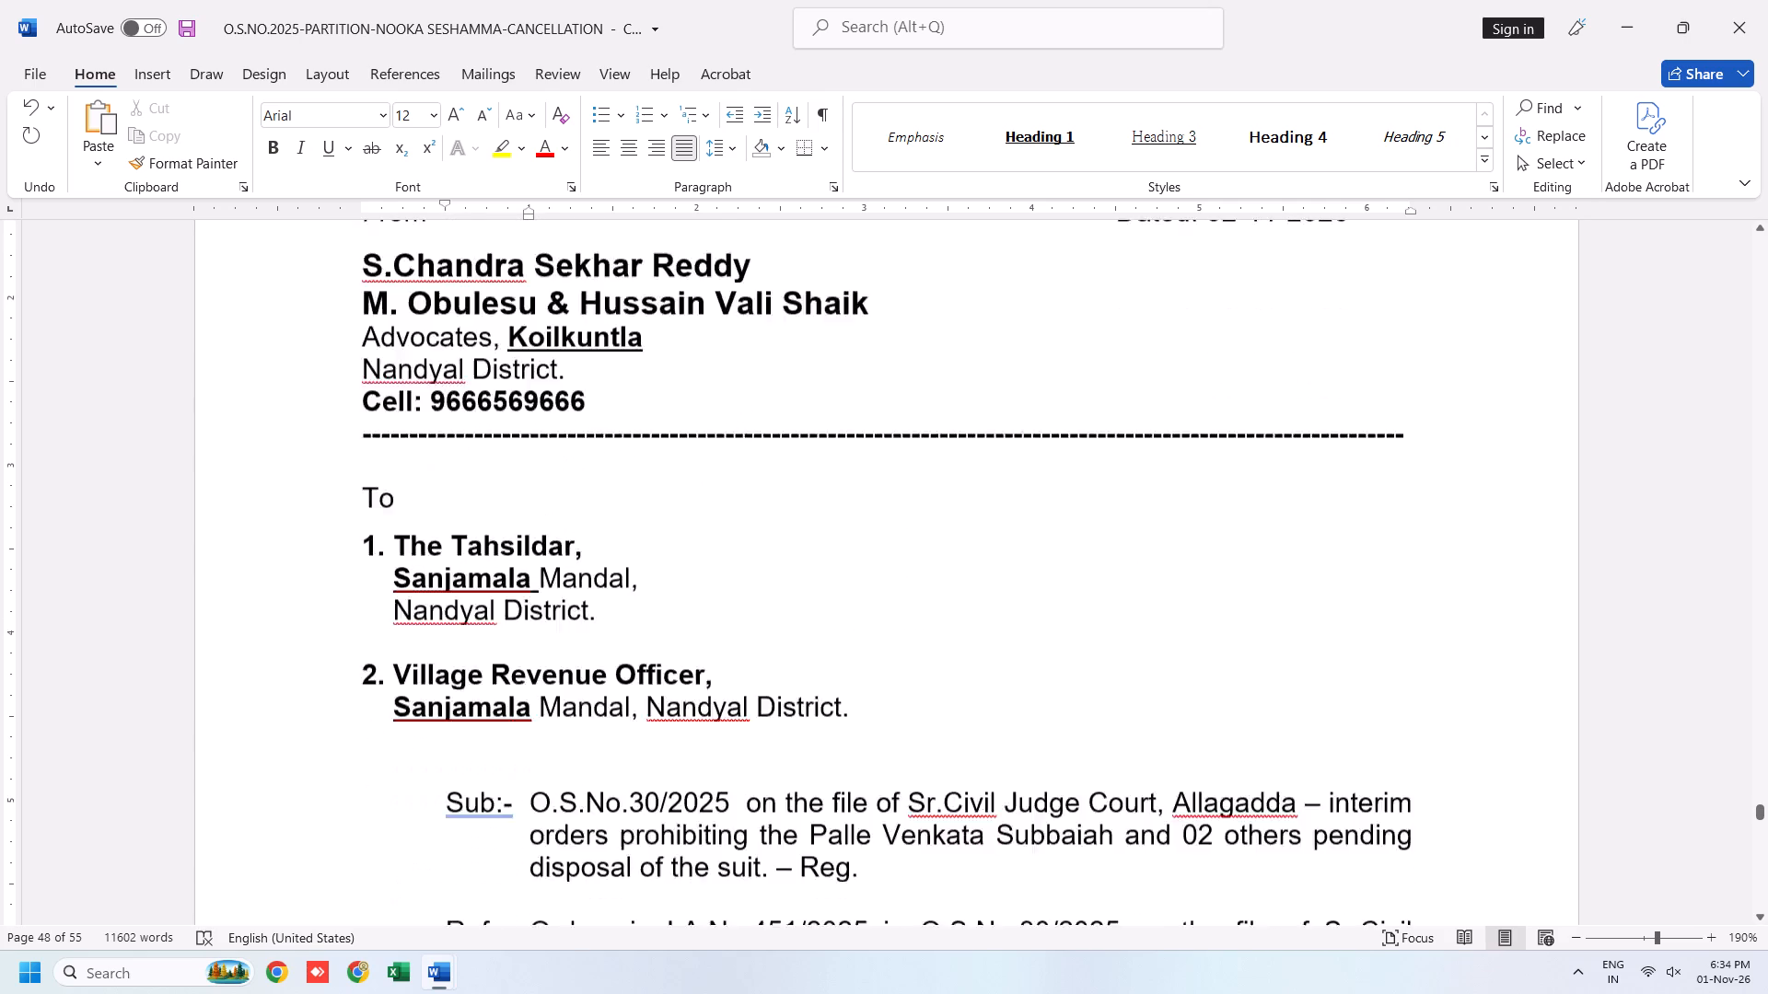
scroll(769, 544, "down", 6)
left_click(873, 562)
left_click(859, 628)
scroll(834, 627, "down", 1)
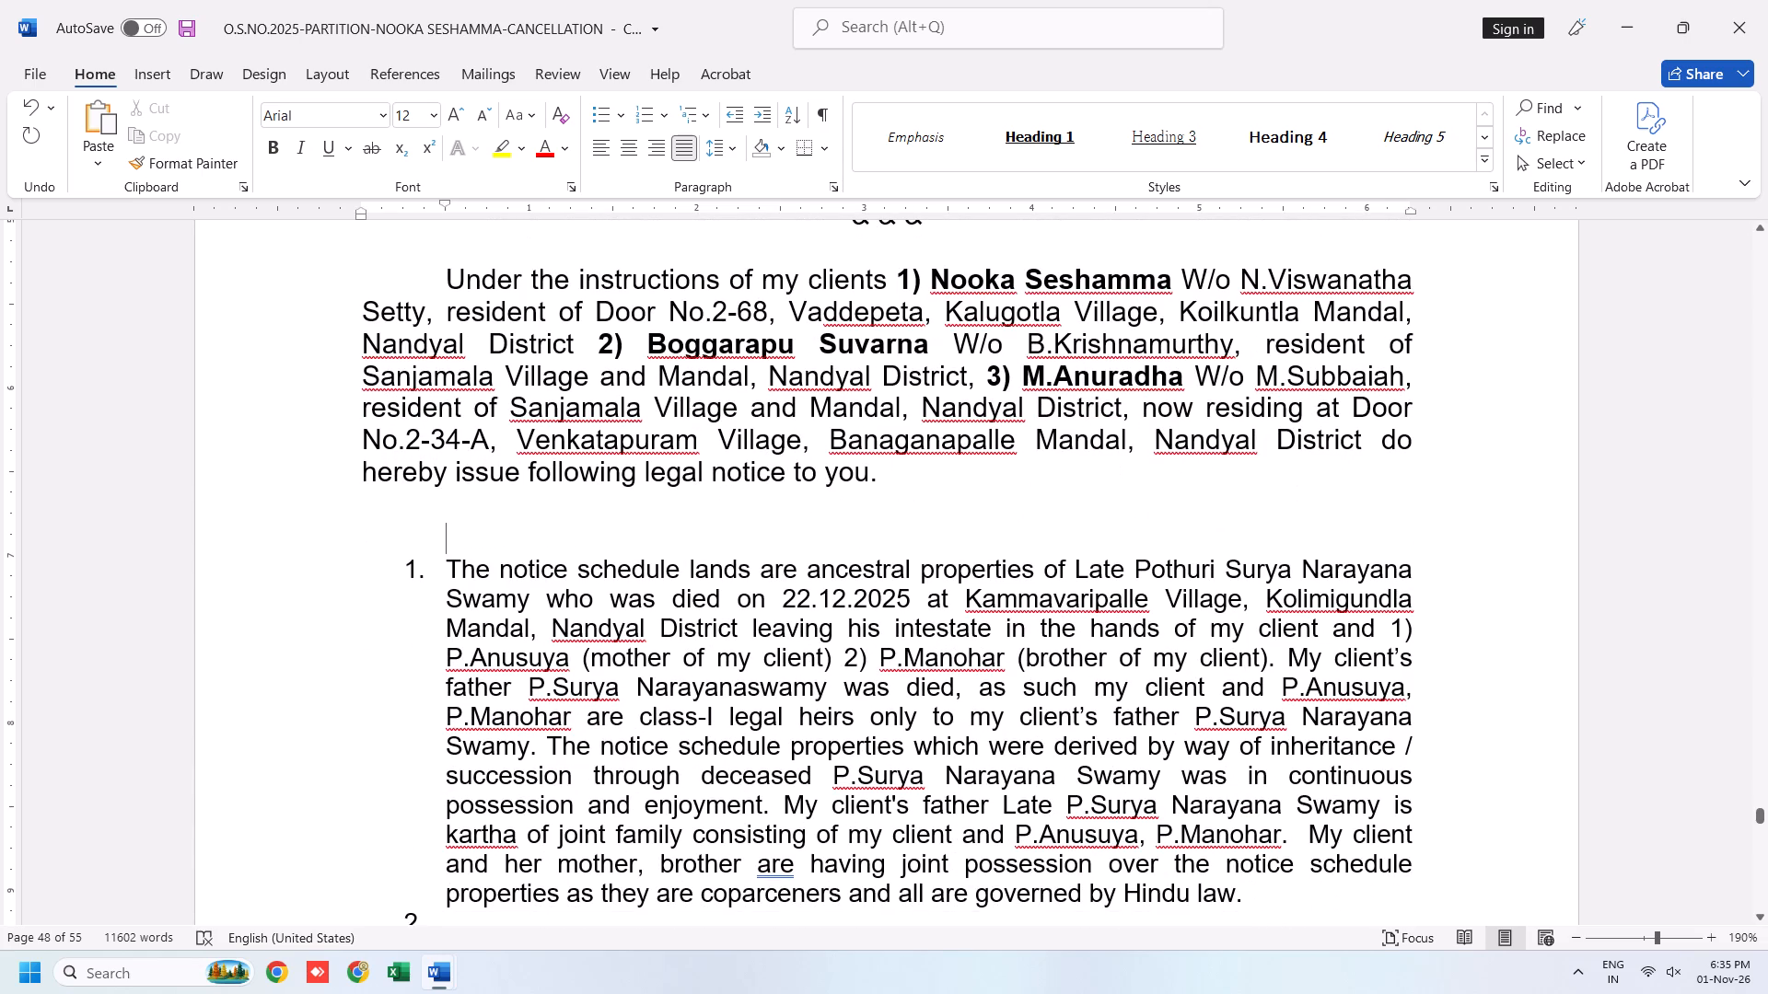
left_click(806, 619)
scroll(802, 614, "down", 4)
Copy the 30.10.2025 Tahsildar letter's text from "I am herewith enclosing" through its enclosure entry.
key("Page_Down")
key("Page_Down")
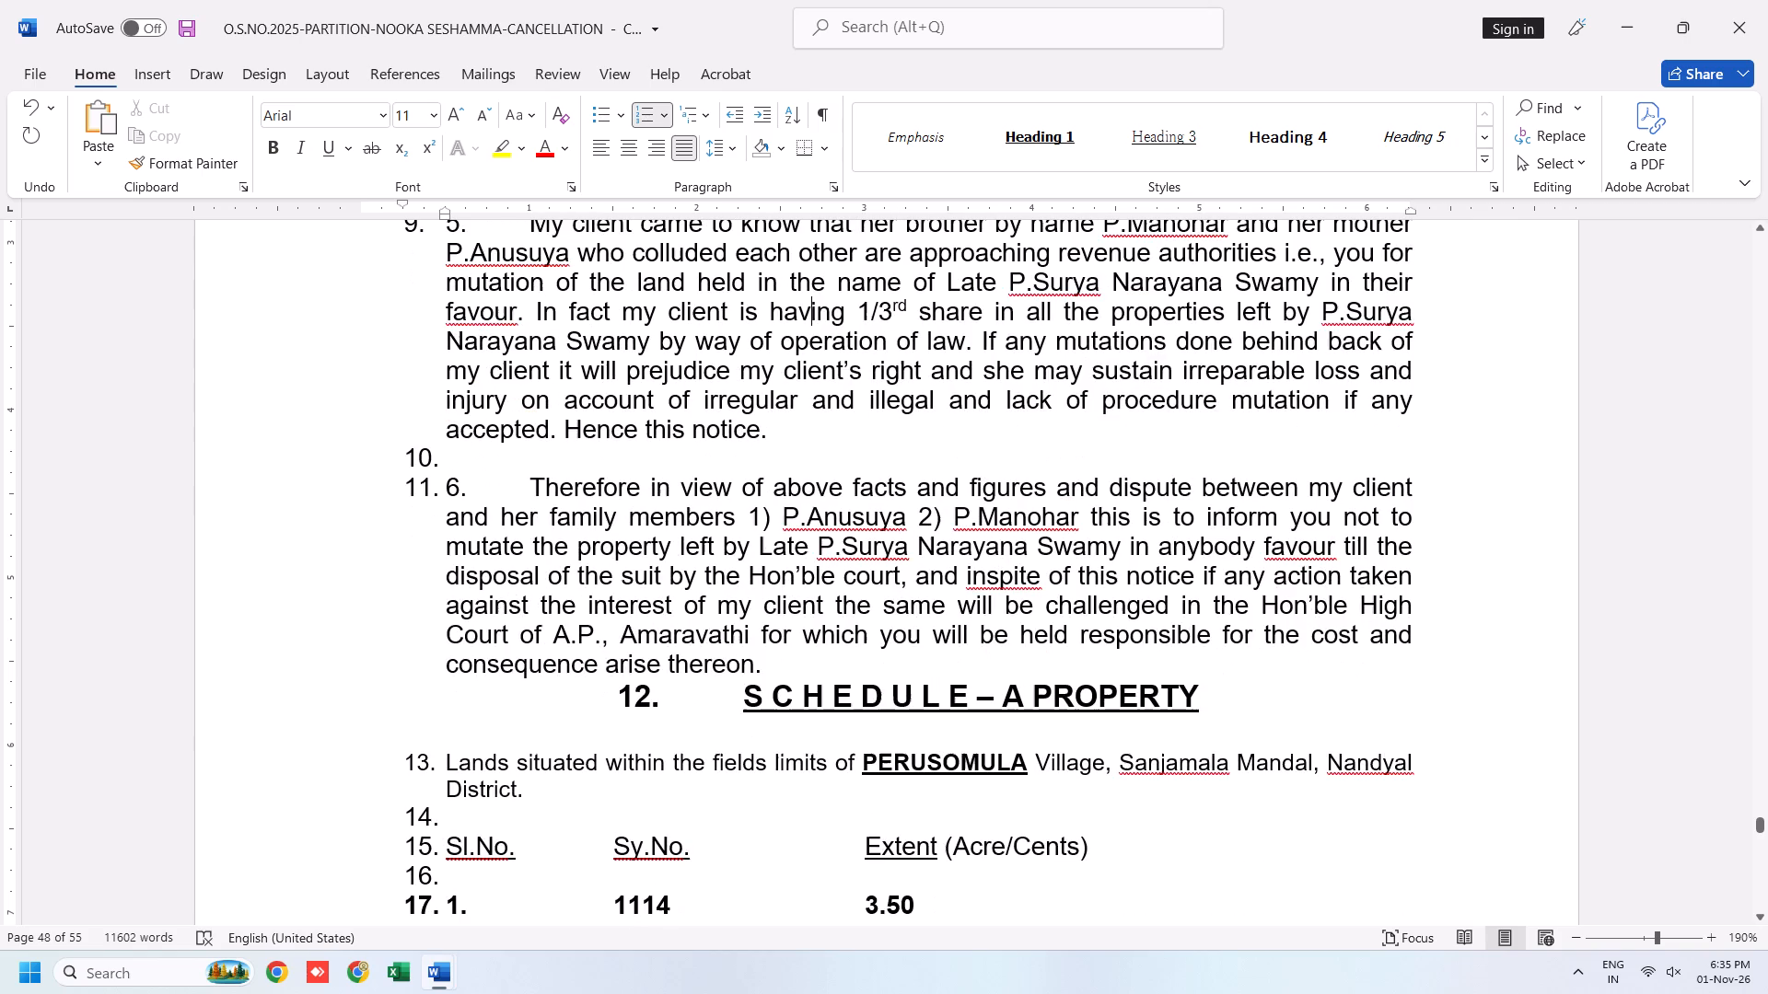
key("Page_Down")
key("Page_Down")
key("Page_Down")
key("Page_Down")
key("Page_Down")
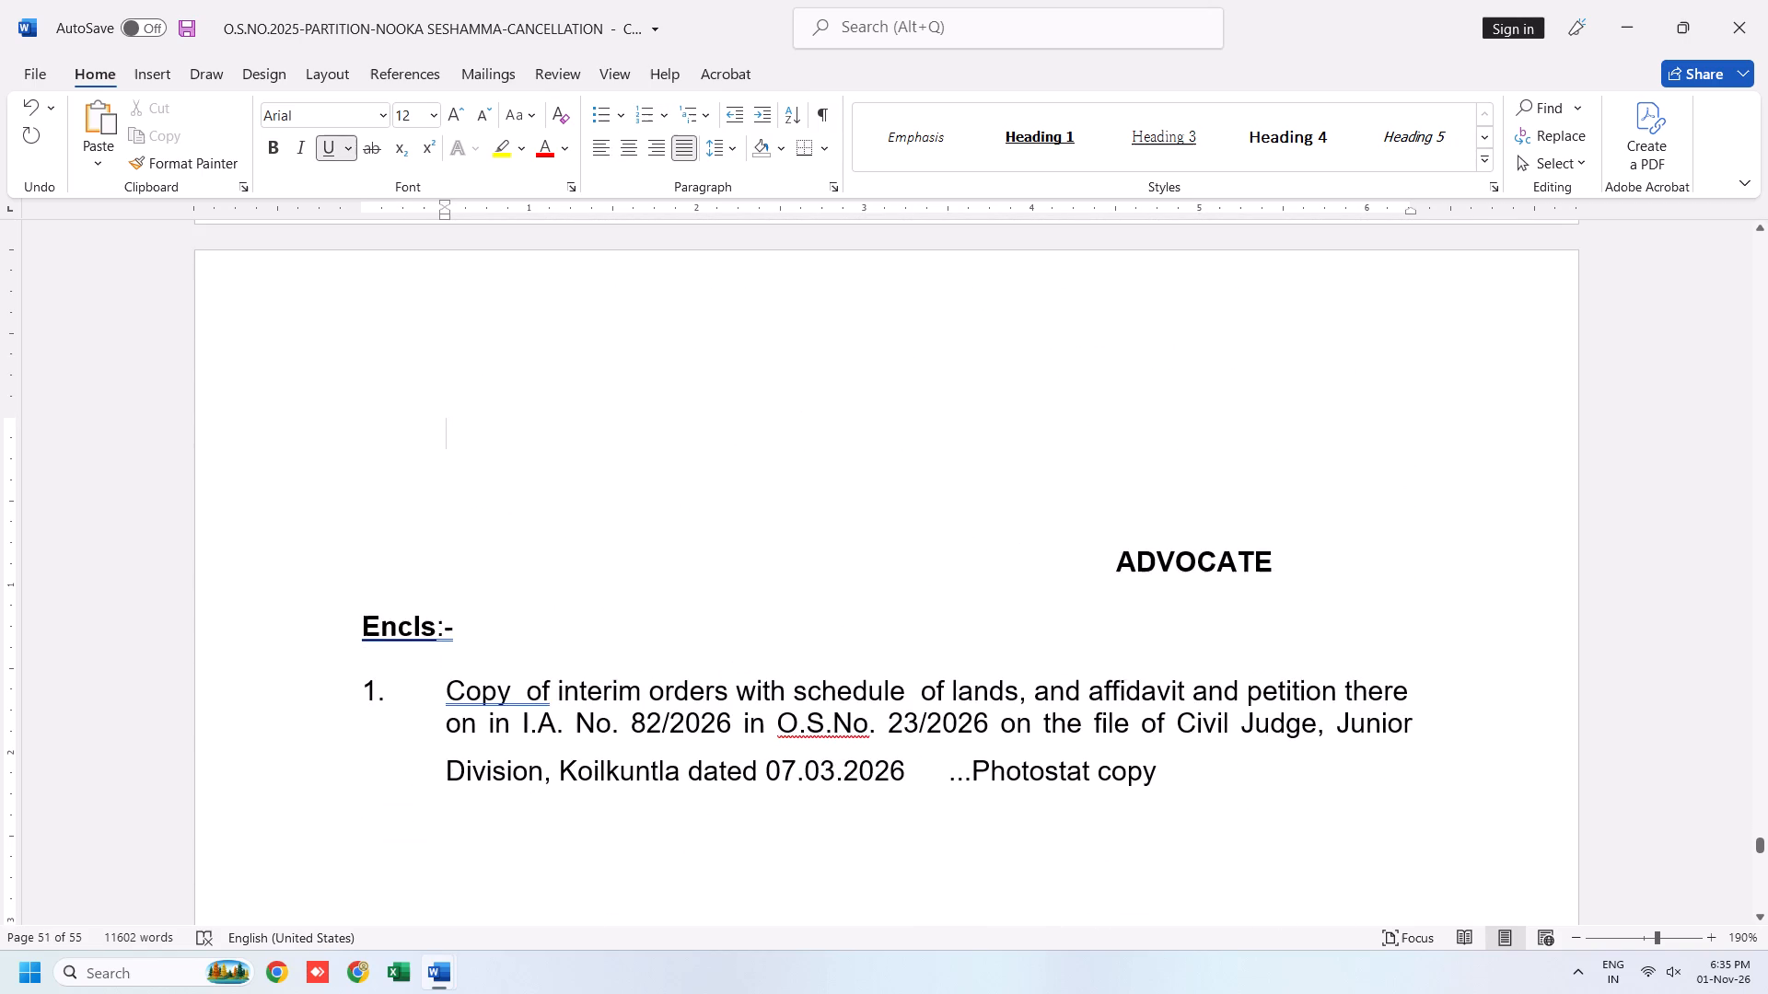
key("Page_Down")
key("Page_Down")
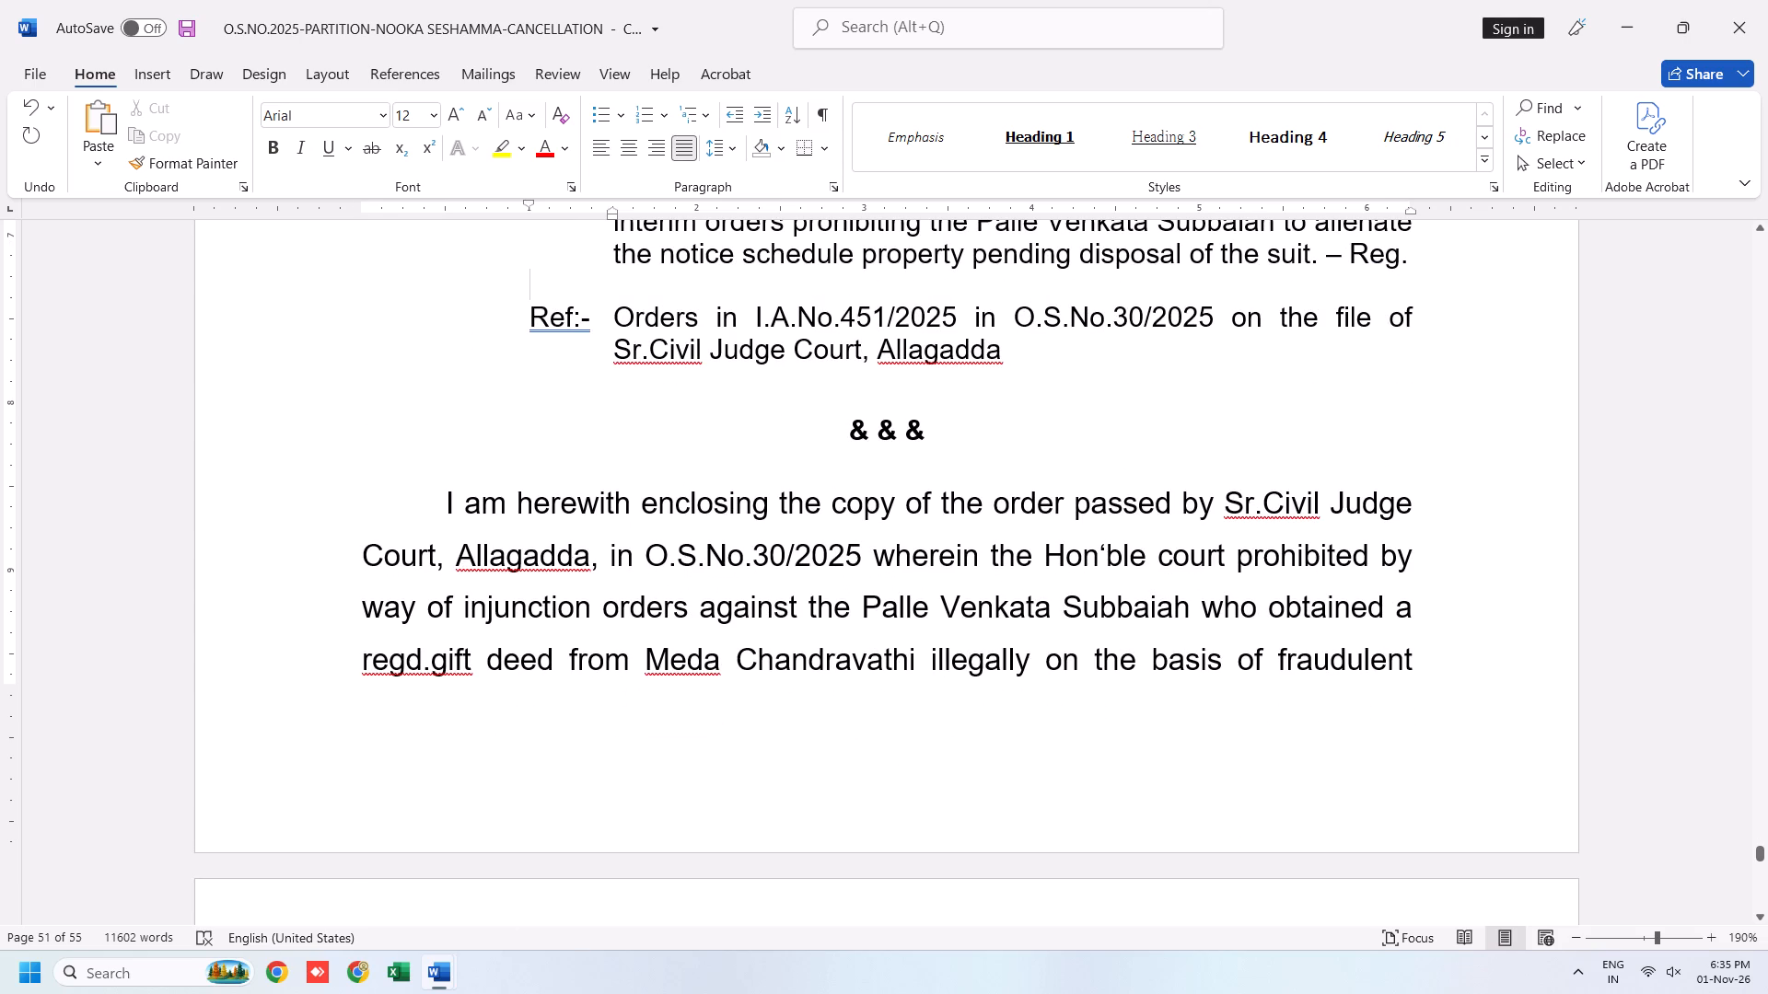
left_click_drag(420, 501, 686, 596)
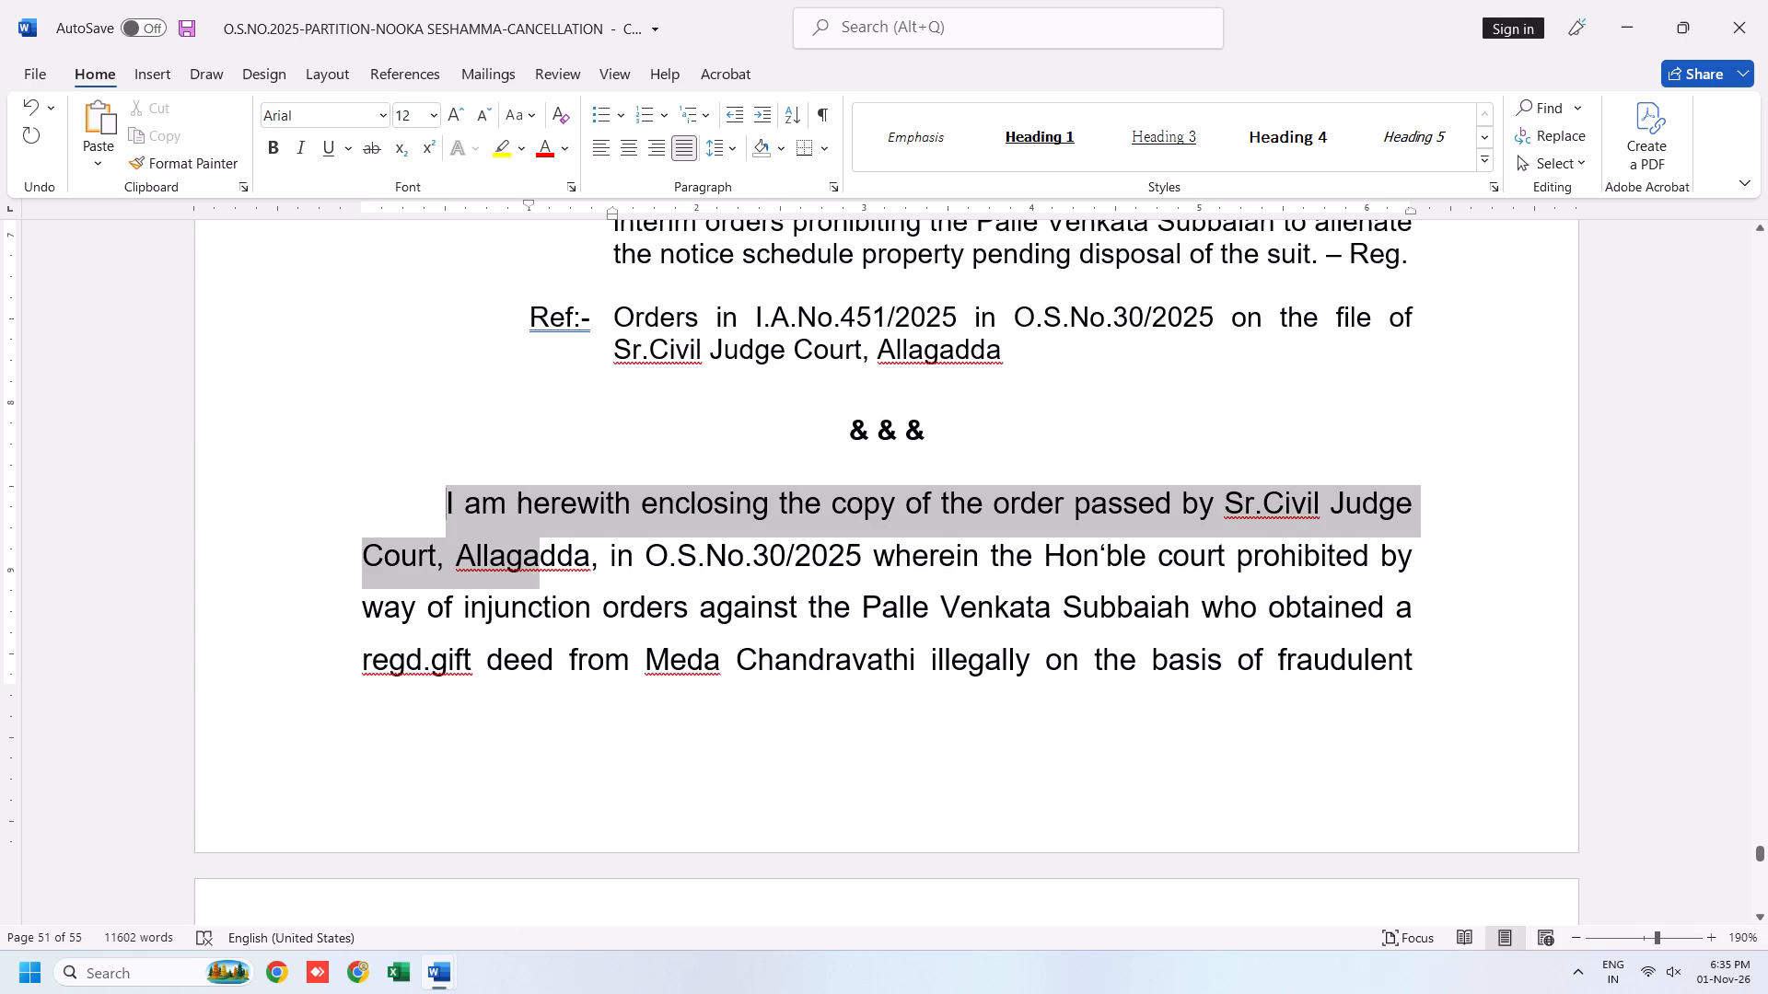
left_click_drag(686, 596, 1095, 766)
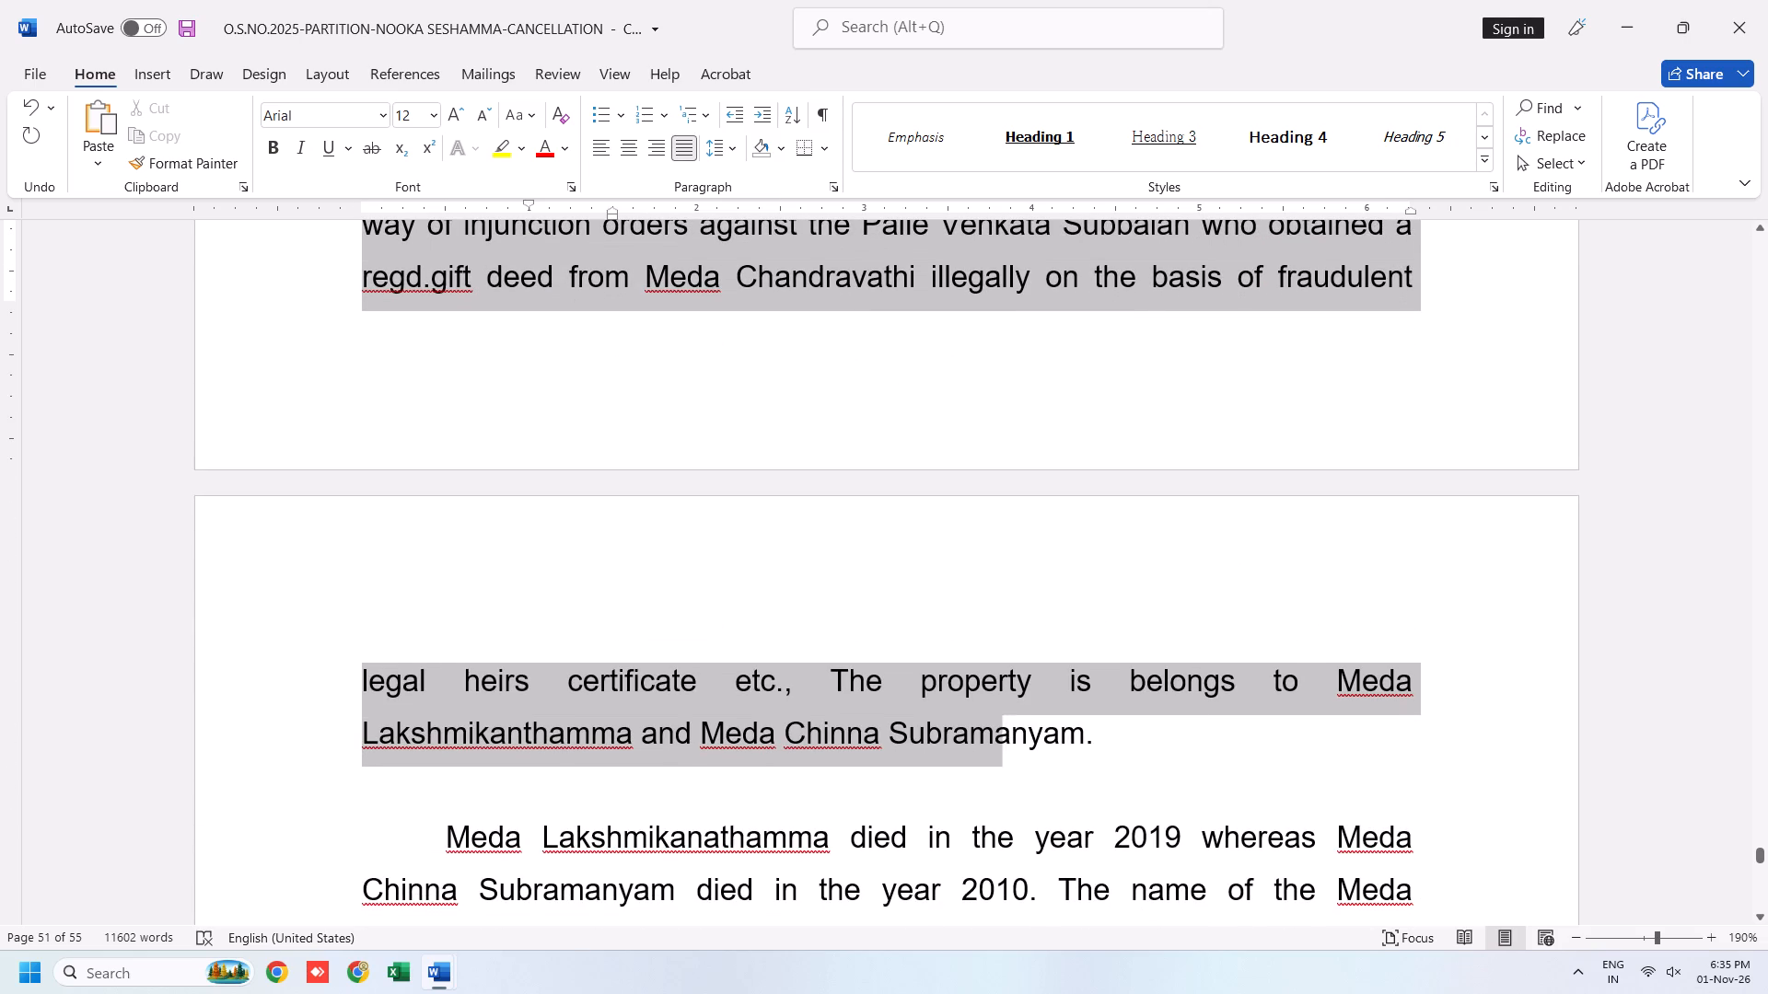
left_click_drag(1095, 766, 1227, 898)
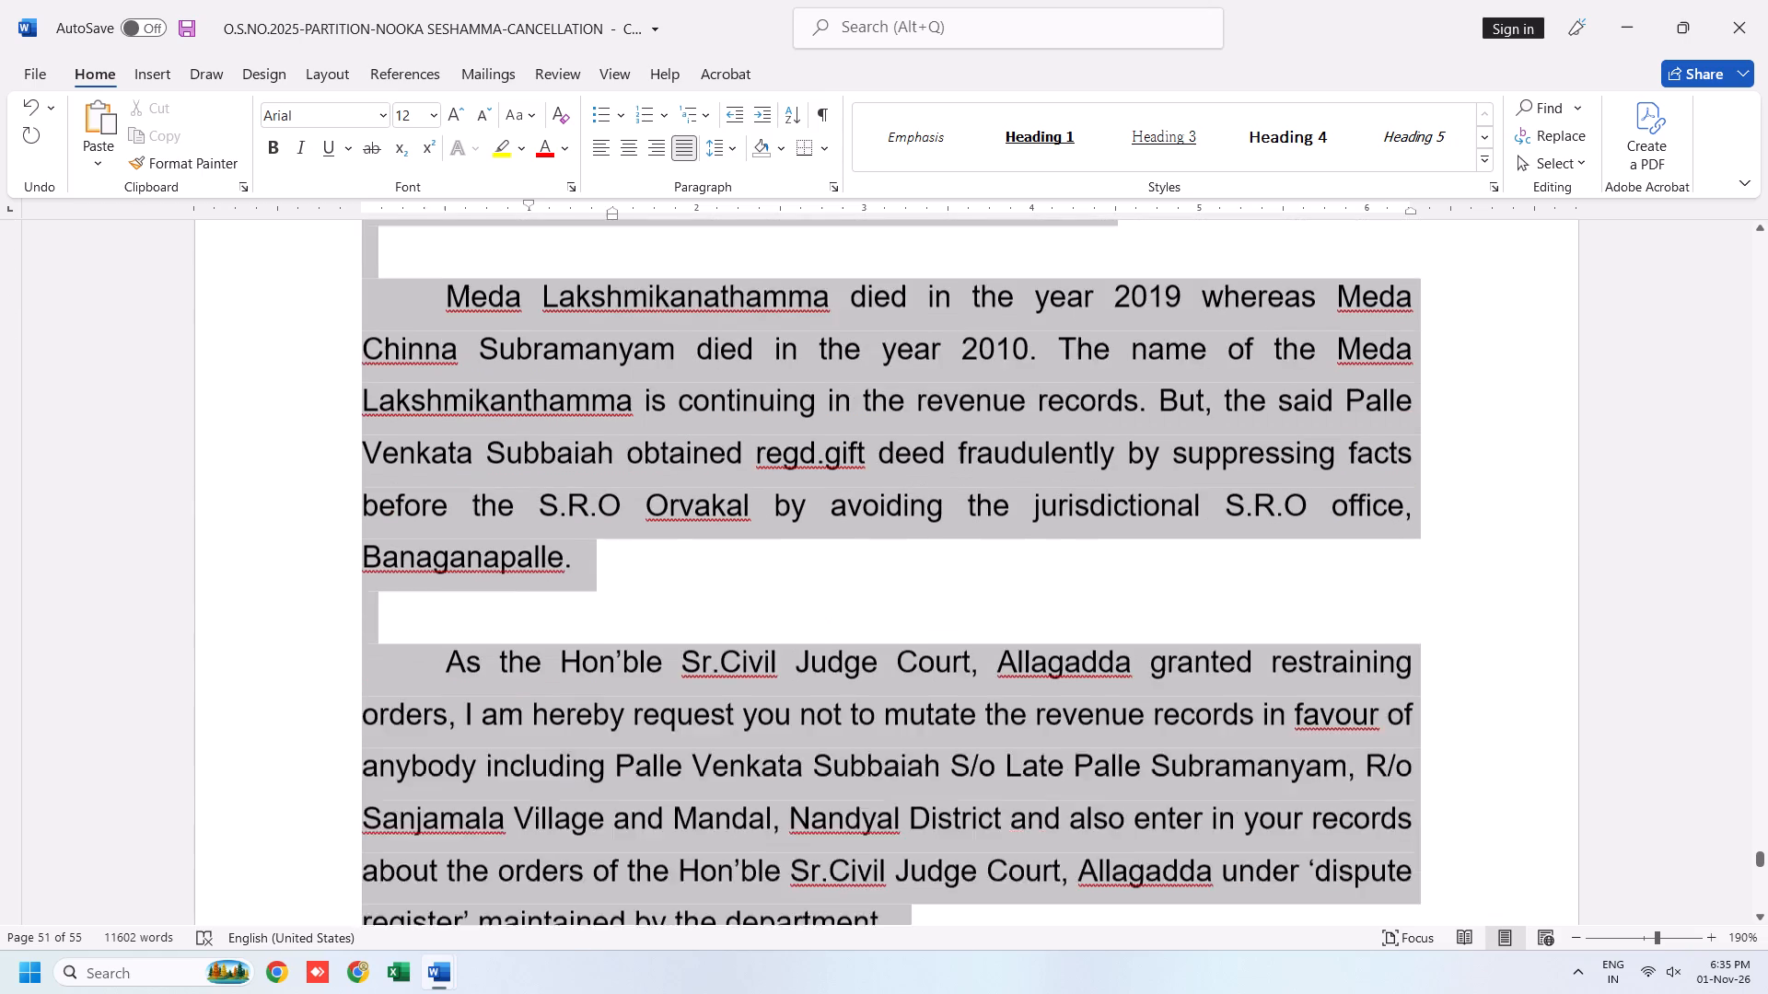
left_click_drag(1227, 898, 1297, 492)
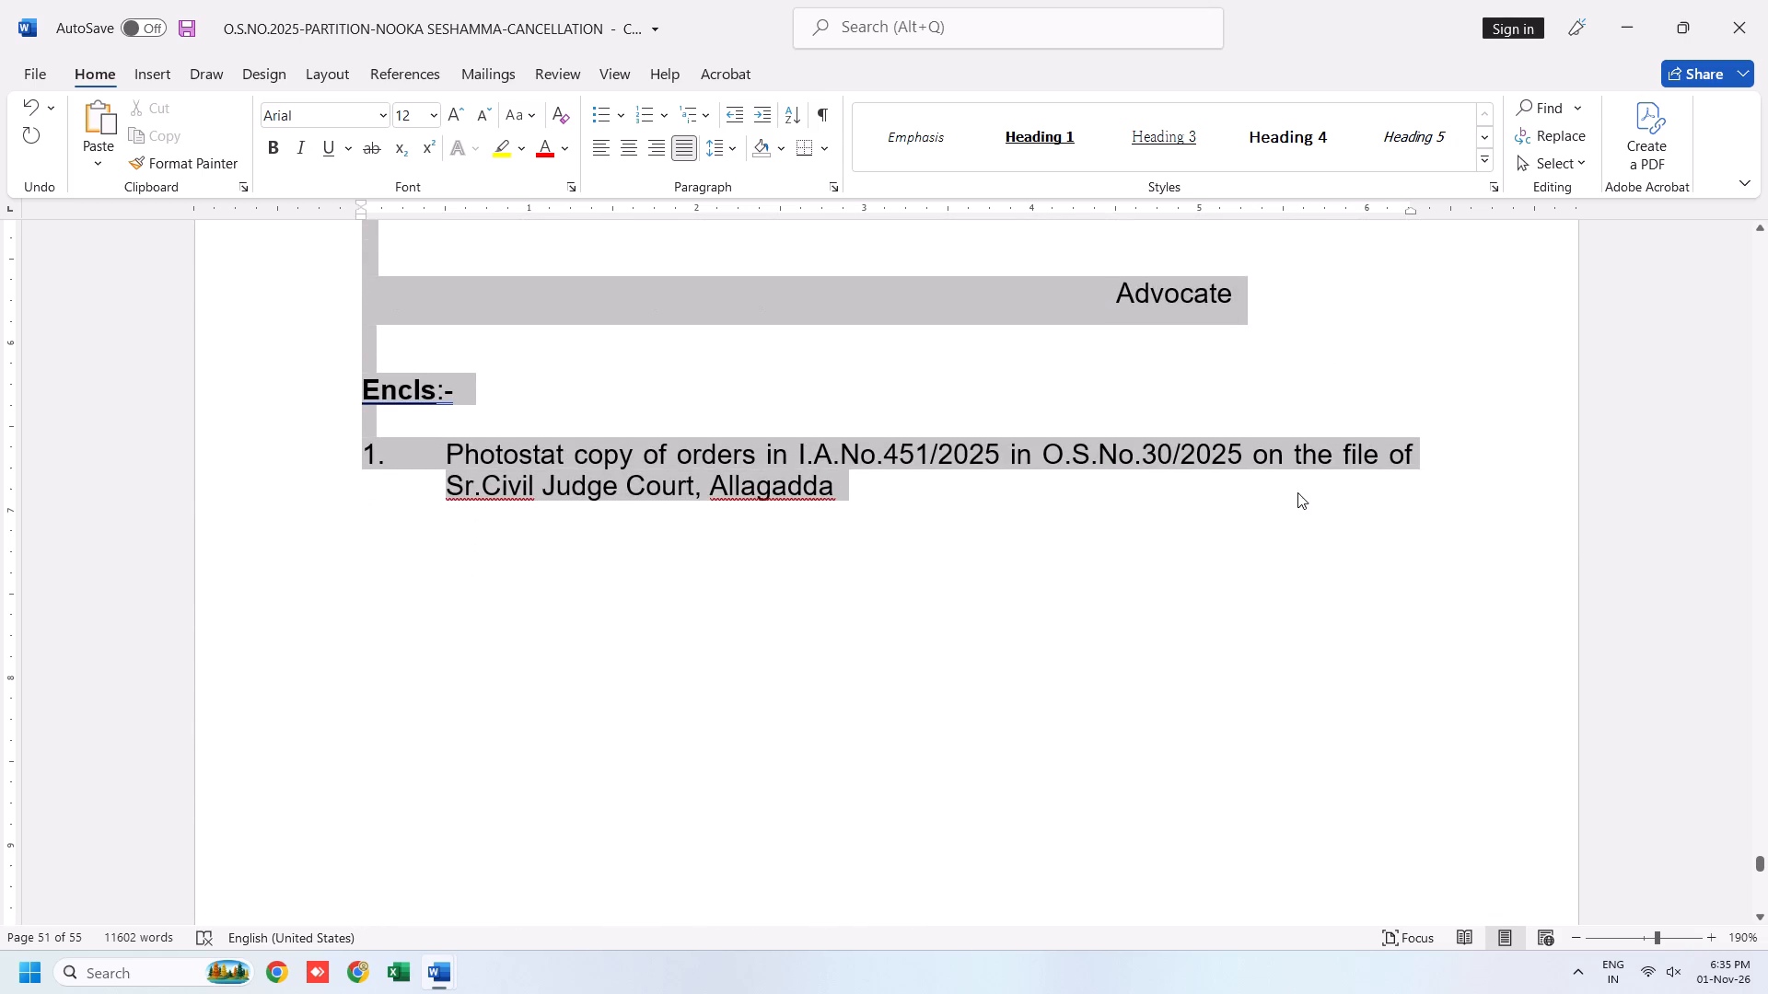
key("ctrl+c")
Examine the notice's schedule, numbered paragraphs and enclosure, and the letters that follow, for where the copied body text should go.
scroll(1294, 394, "down", 20)
scroll(1294, 394, "down", 3)
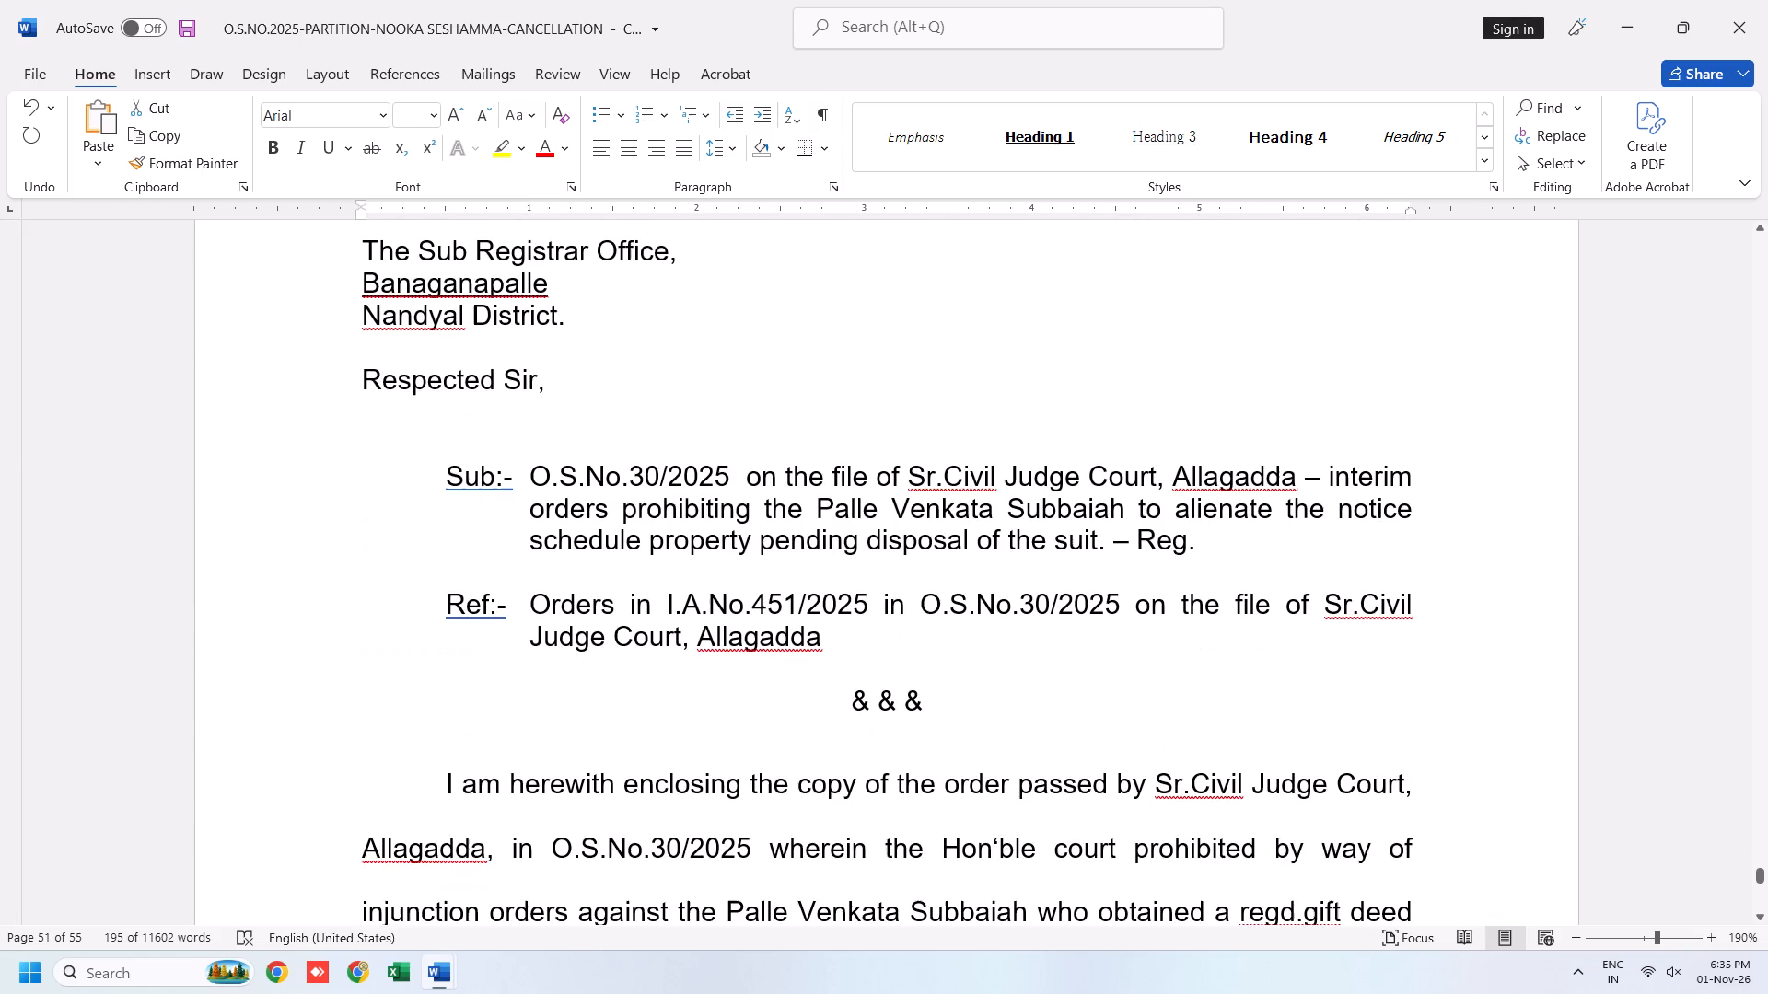
scroll(1035, 429, "up", 4)
scroll(1029, 424, "up", 20)
scroll(1029, 424, "up", 18)
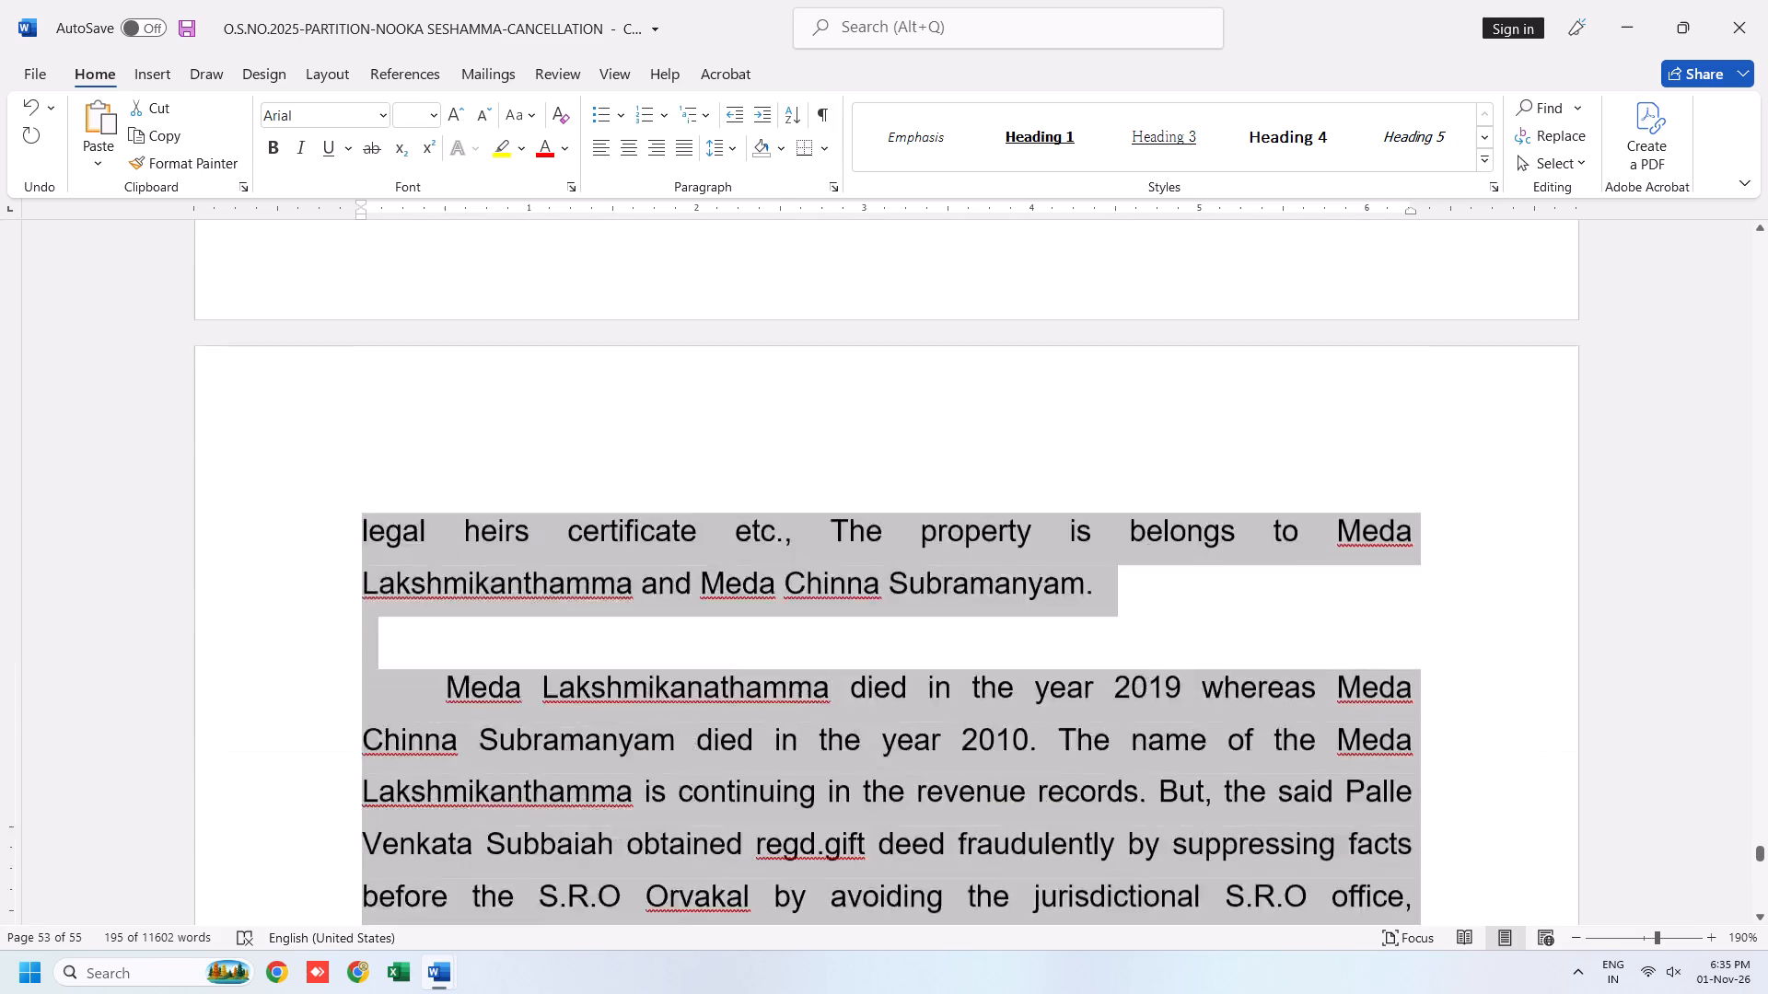
scroll(993, 410, "up", 11)
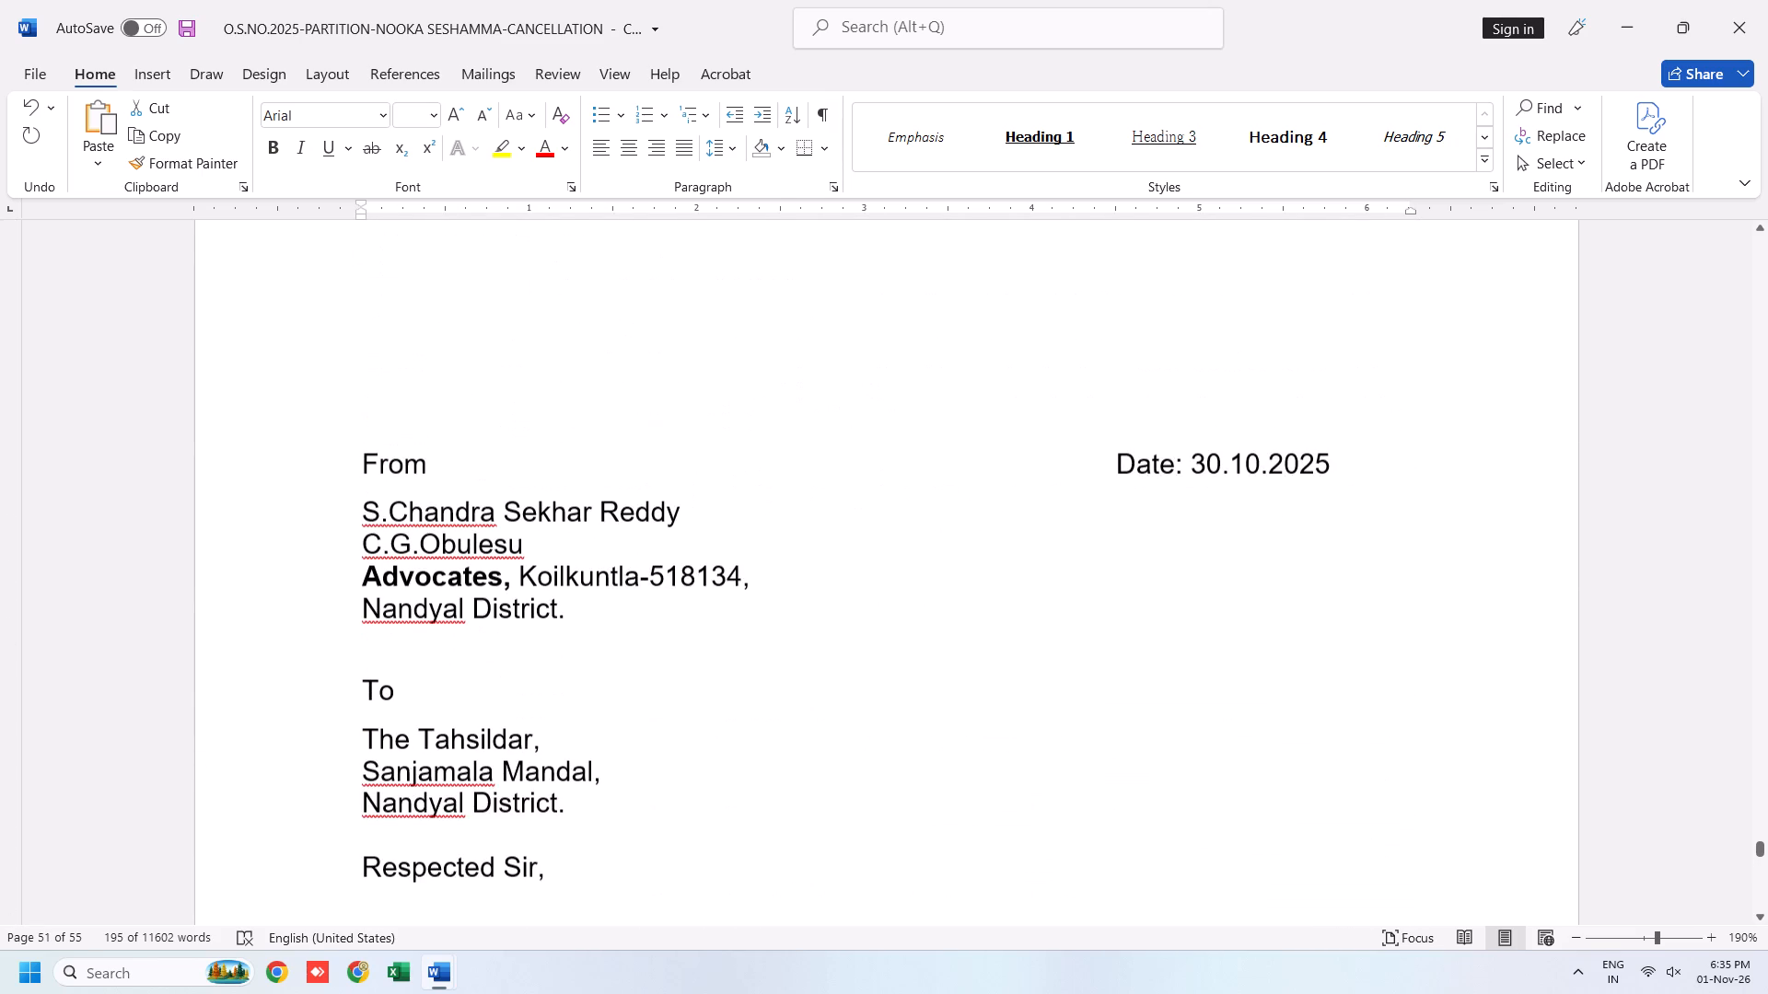
scroll(974, 400, "up", 5)
scroll(974, 400, "up", 20)
scroll(974, 400, "up", 5)
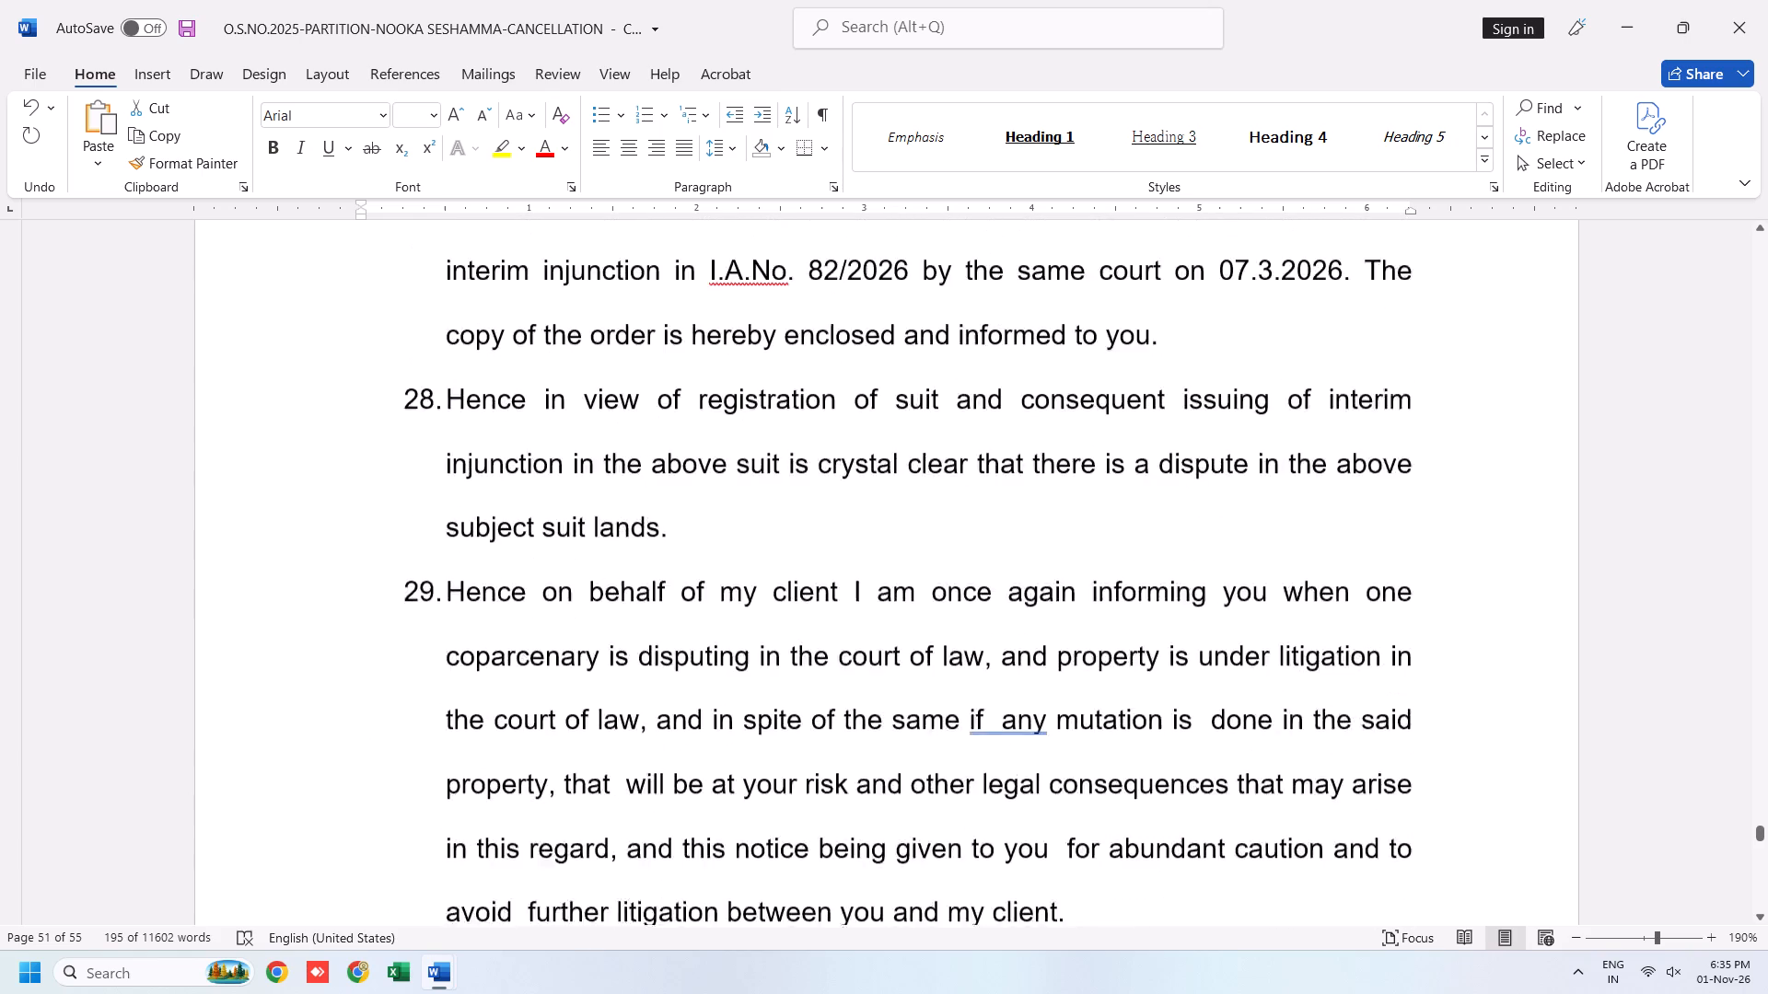
scroll(762, 431, "up", 3)
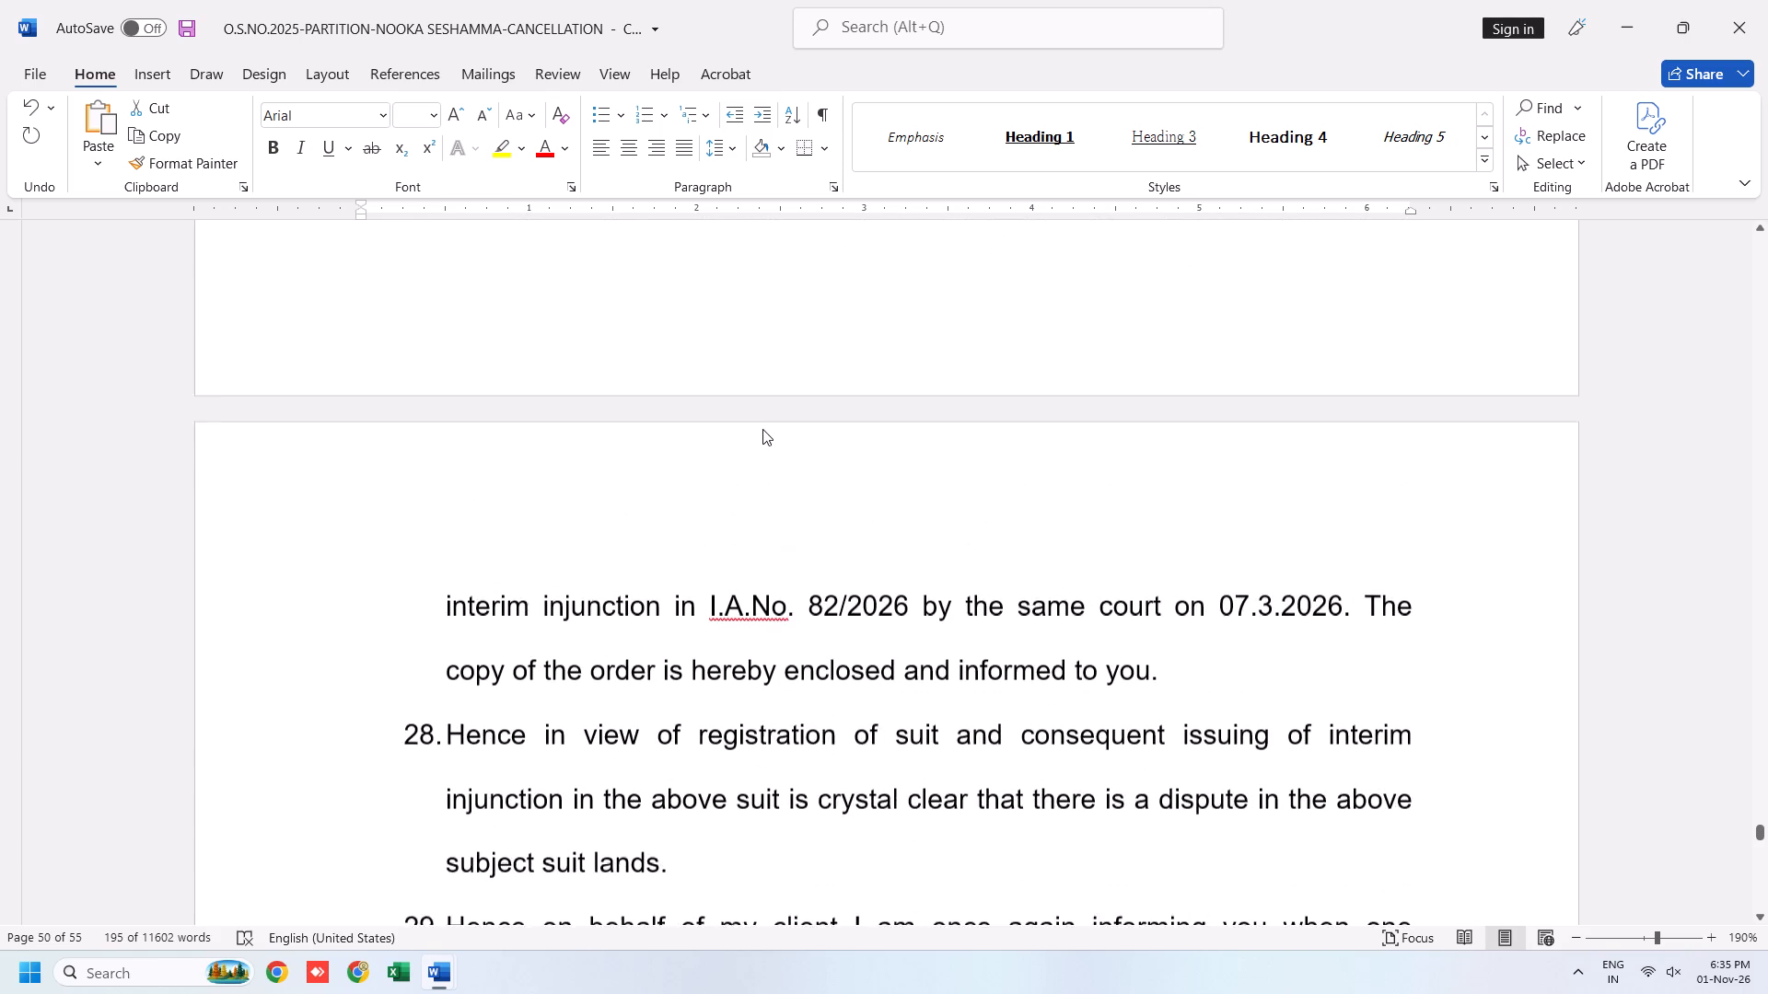
scroll(762, 424, "down", 20)
scroll(762, 424, "down", 11)
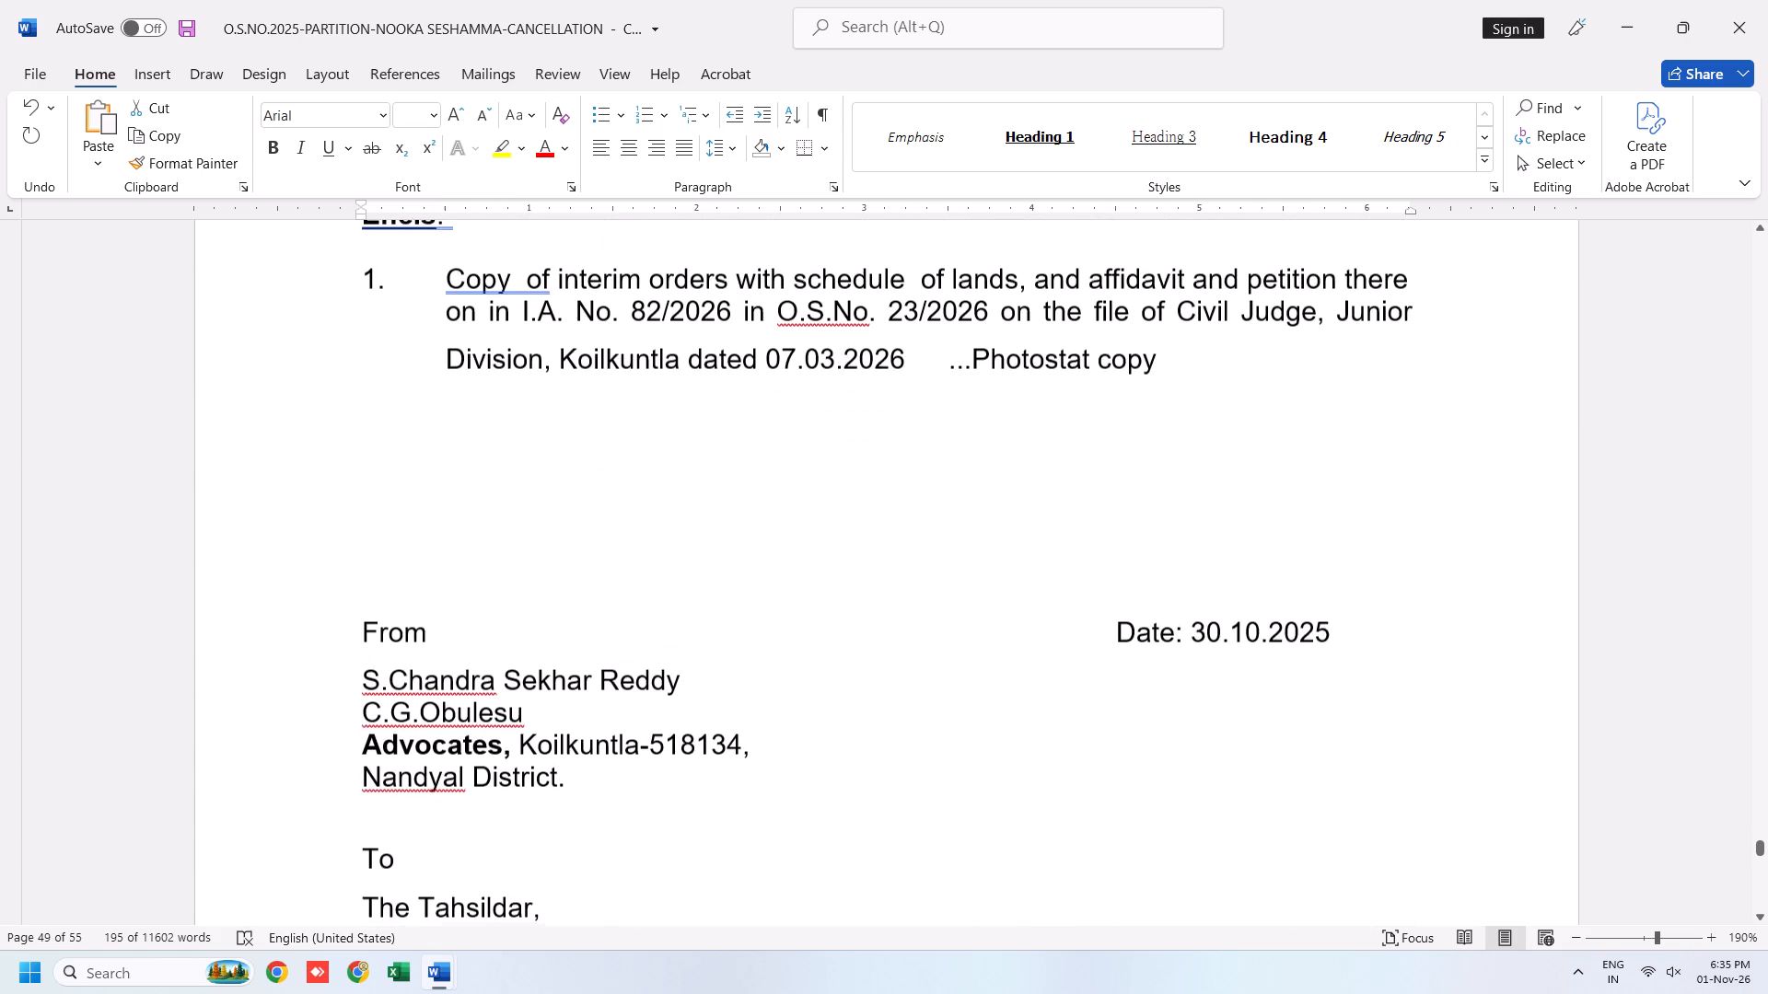
scroll(716, 438, "down", 4)
scroll(716, 445, "up", 8)
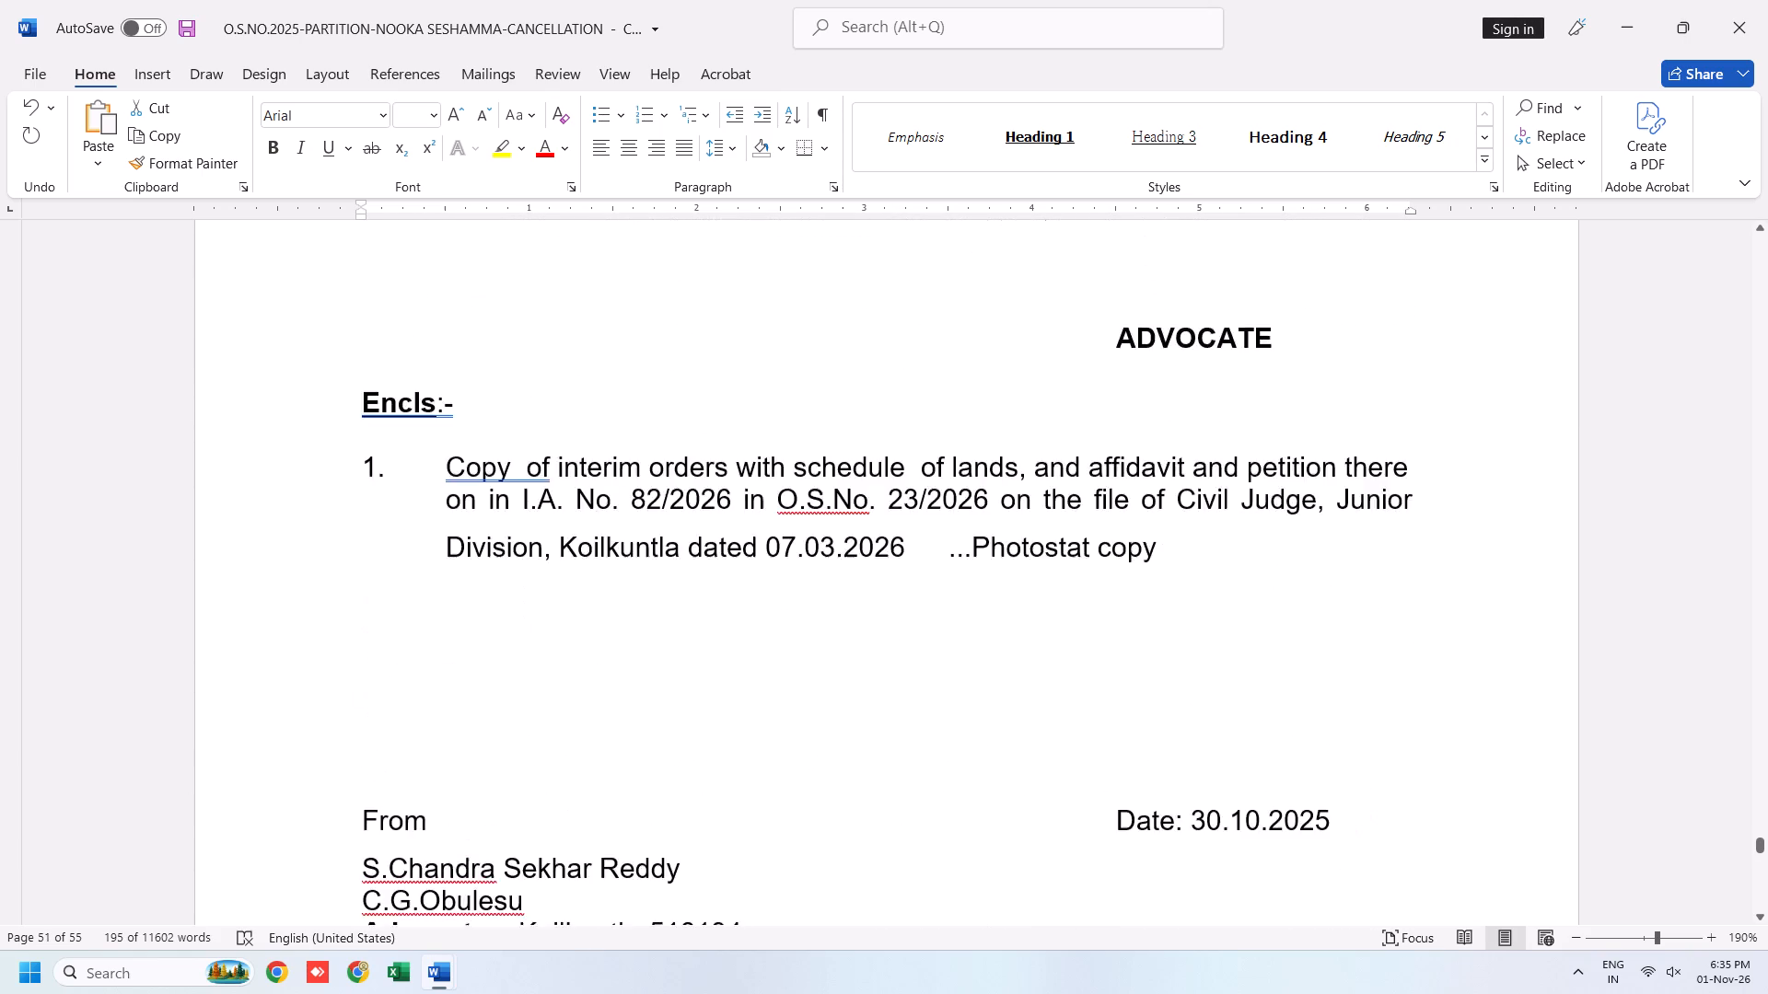
scroll(715, 437, "up", 20)
scroll(715, 437, "up", 18)
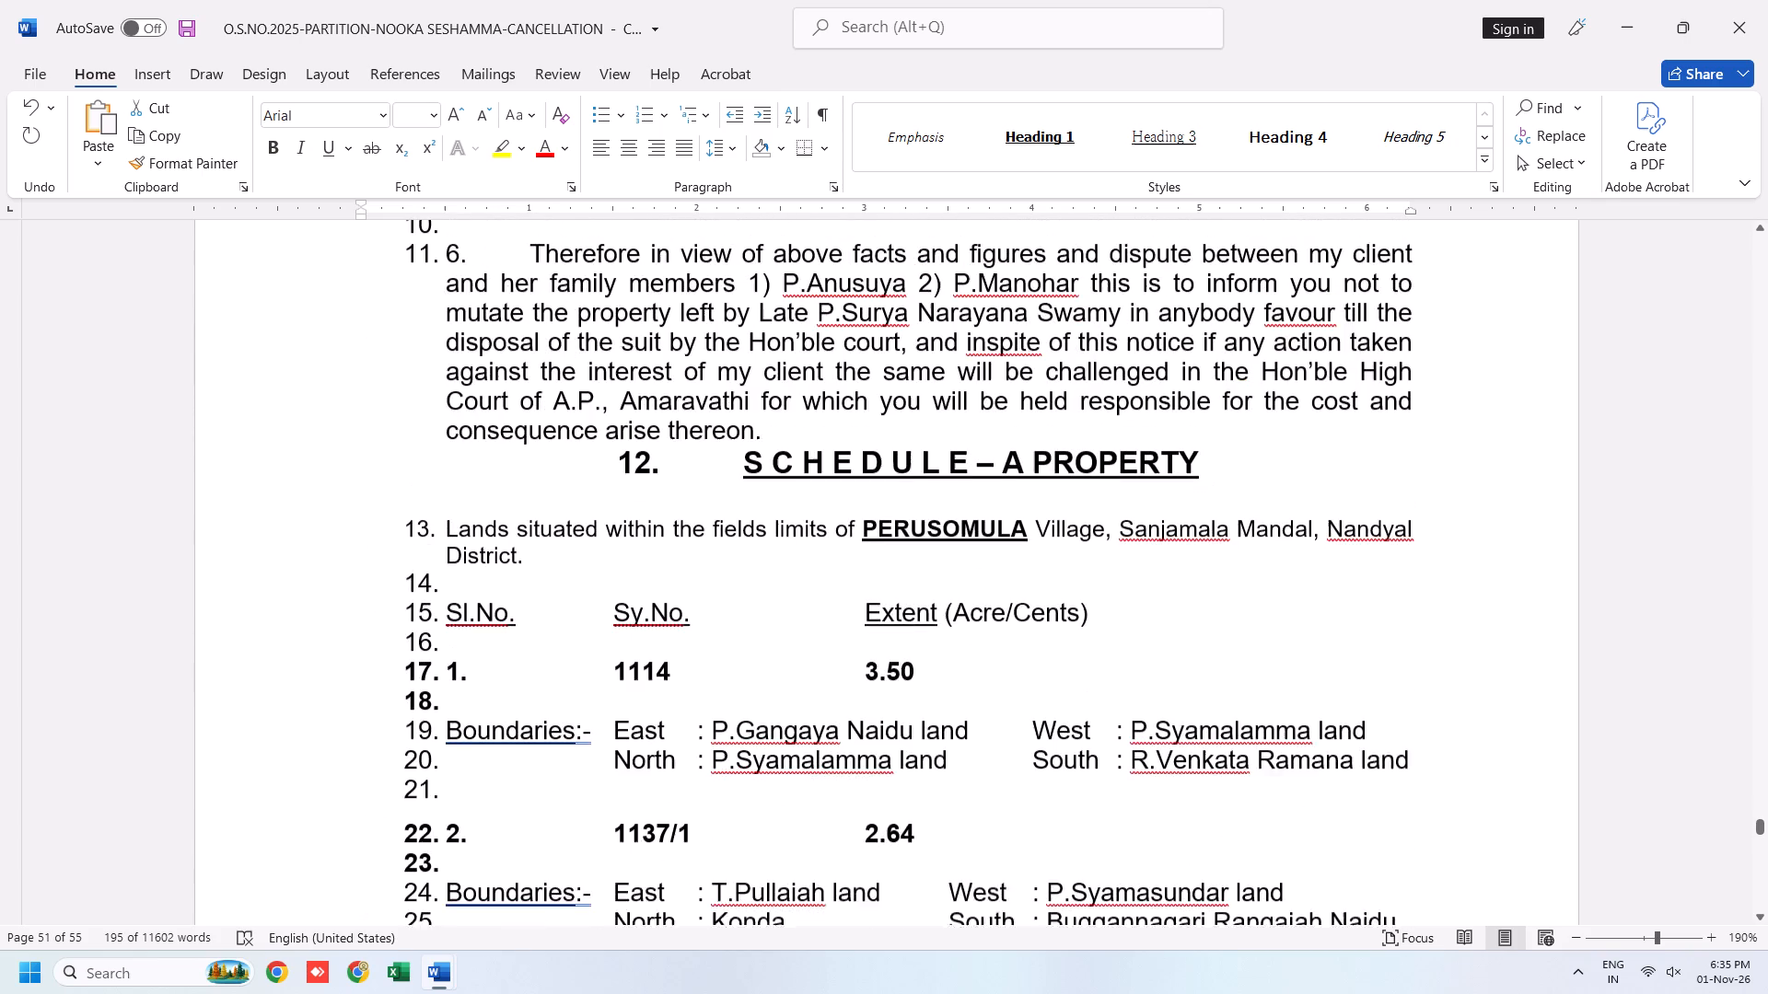
Undo the edits to the notice's Sub entry, back to the wording "to alienate the notice schedule property" without "and 02 others".
key("ctrl+z")
key("ctrl+z")
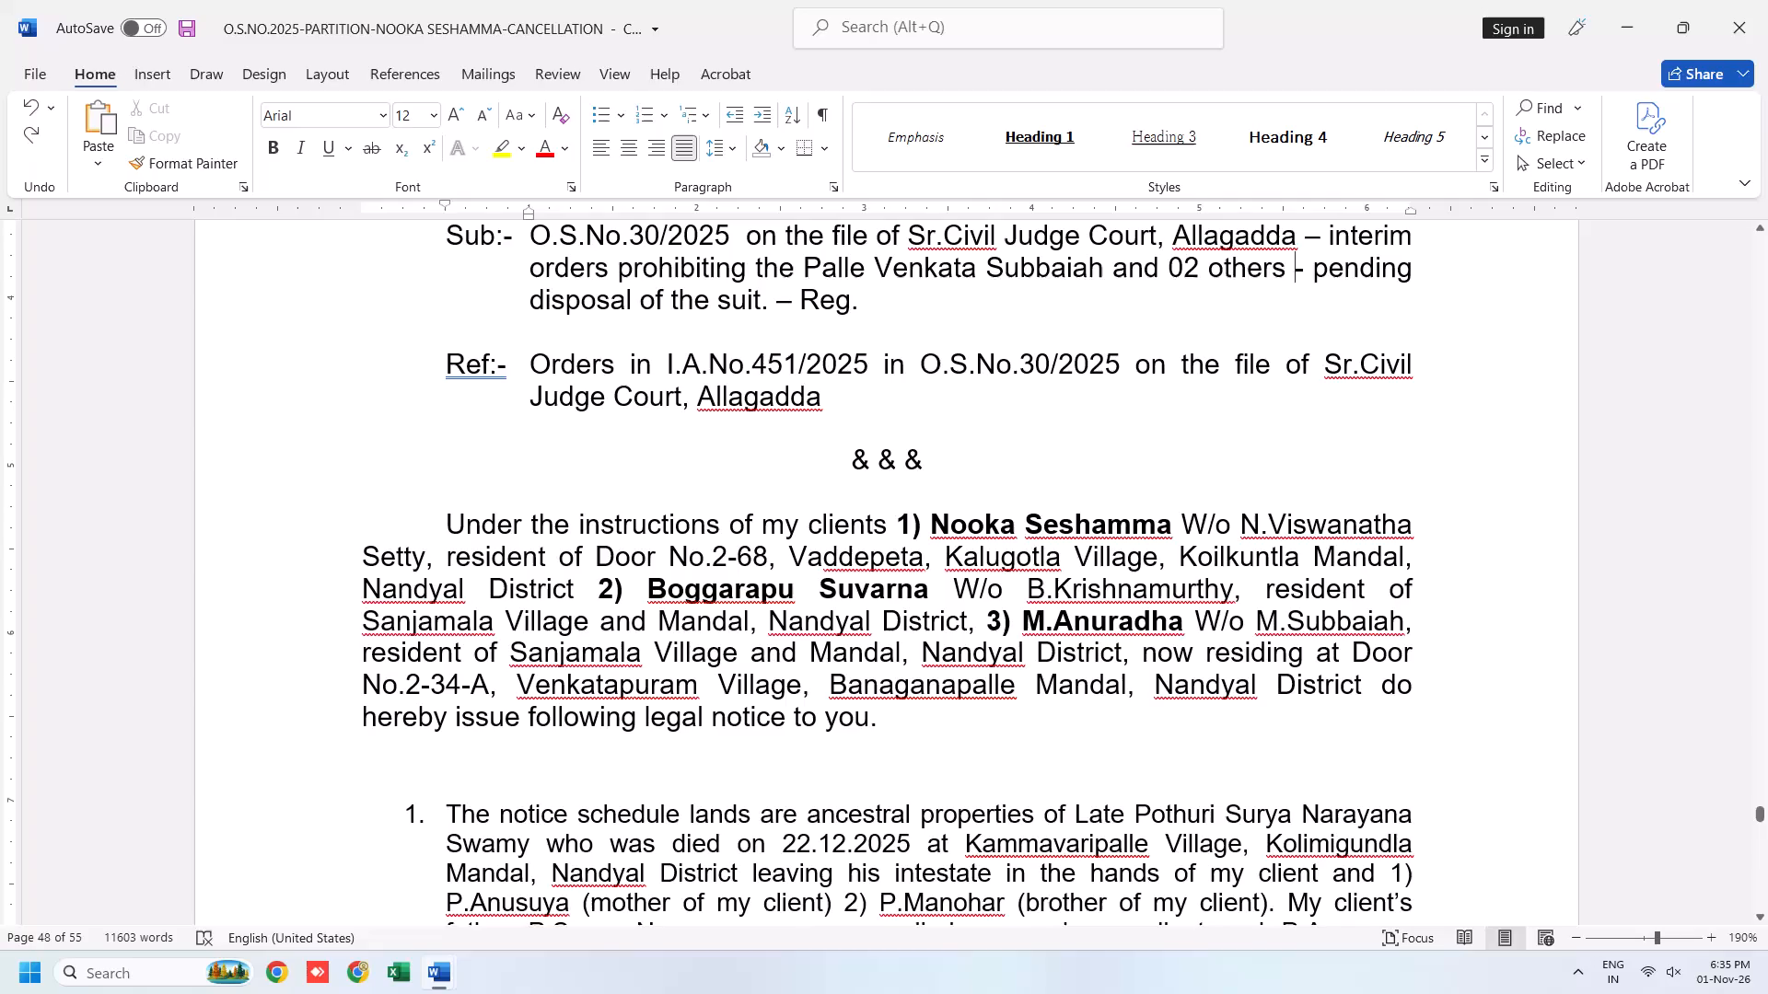
key("ctrl+z")
key("ctrl+z")
key("ctrl+z")
key("ctrl+z")
key("ctrl+z")
key("ctrl+z")
key("ctrl+z")
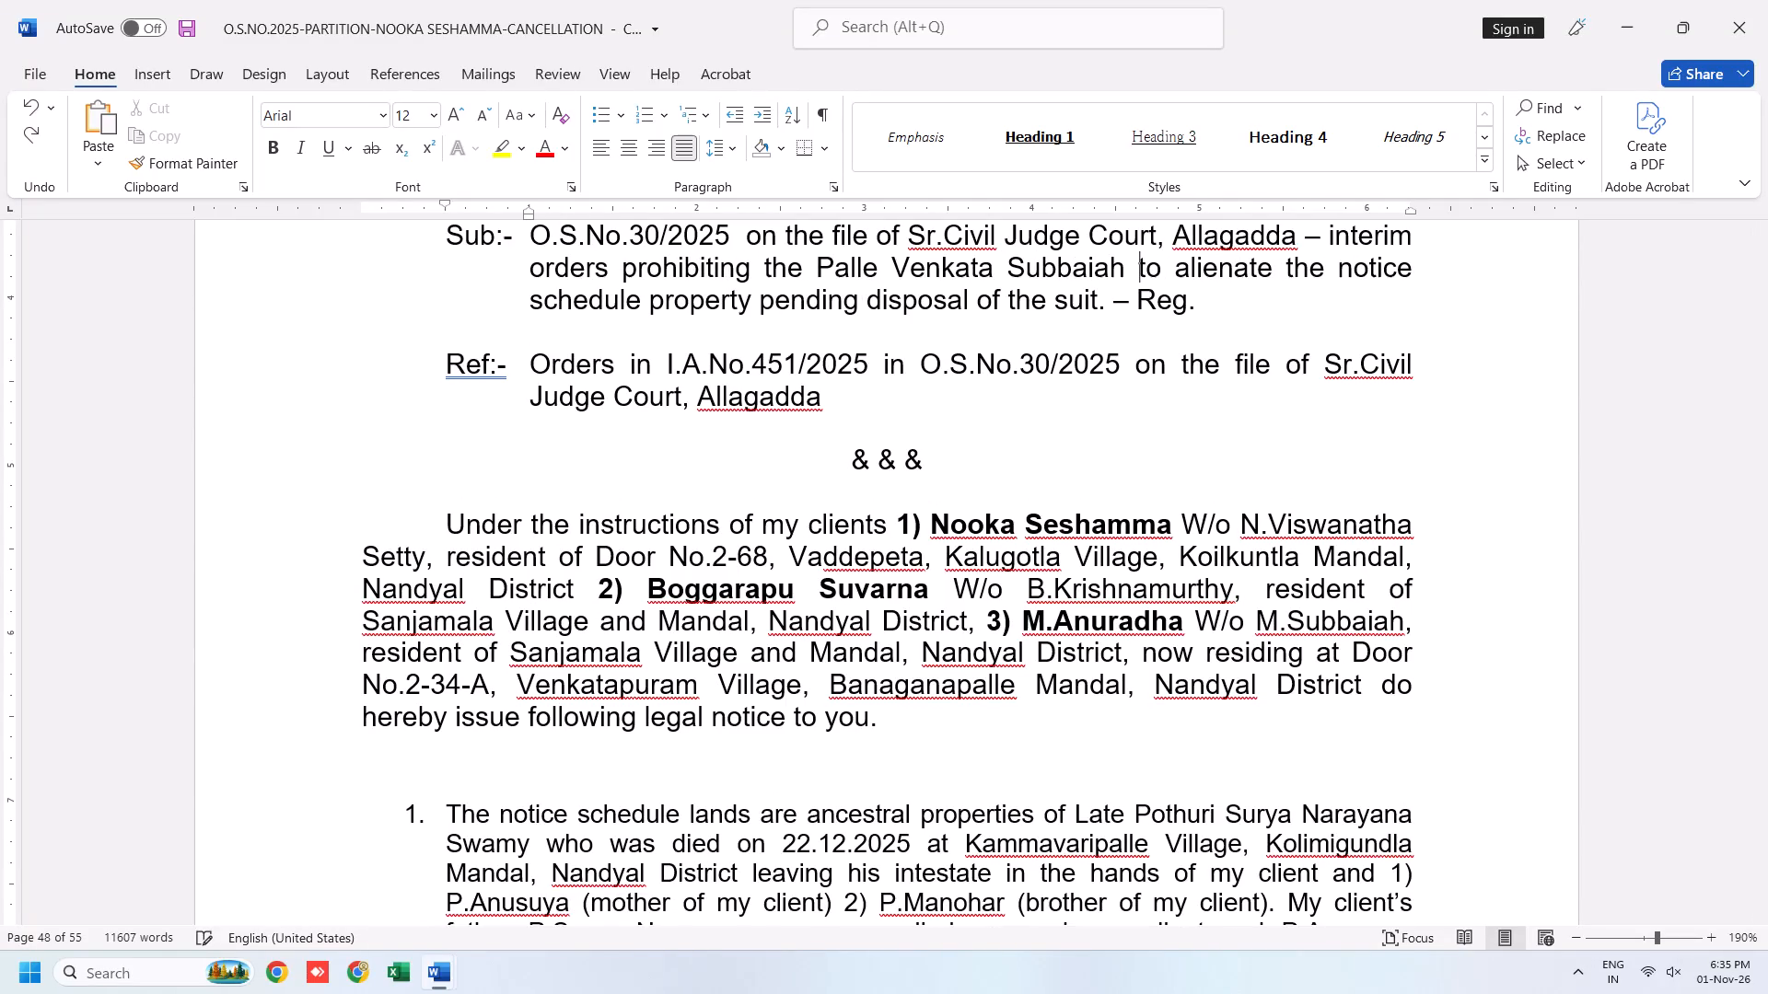
Undo the insertion of the Sub and Ref entries and the "& & &" line above the "Under the instructions" paragraph.
key("ctrl+z")
key("ctrl+z")
key("ctrl+z")
key("ctrl+z")
key("ctrl+z")
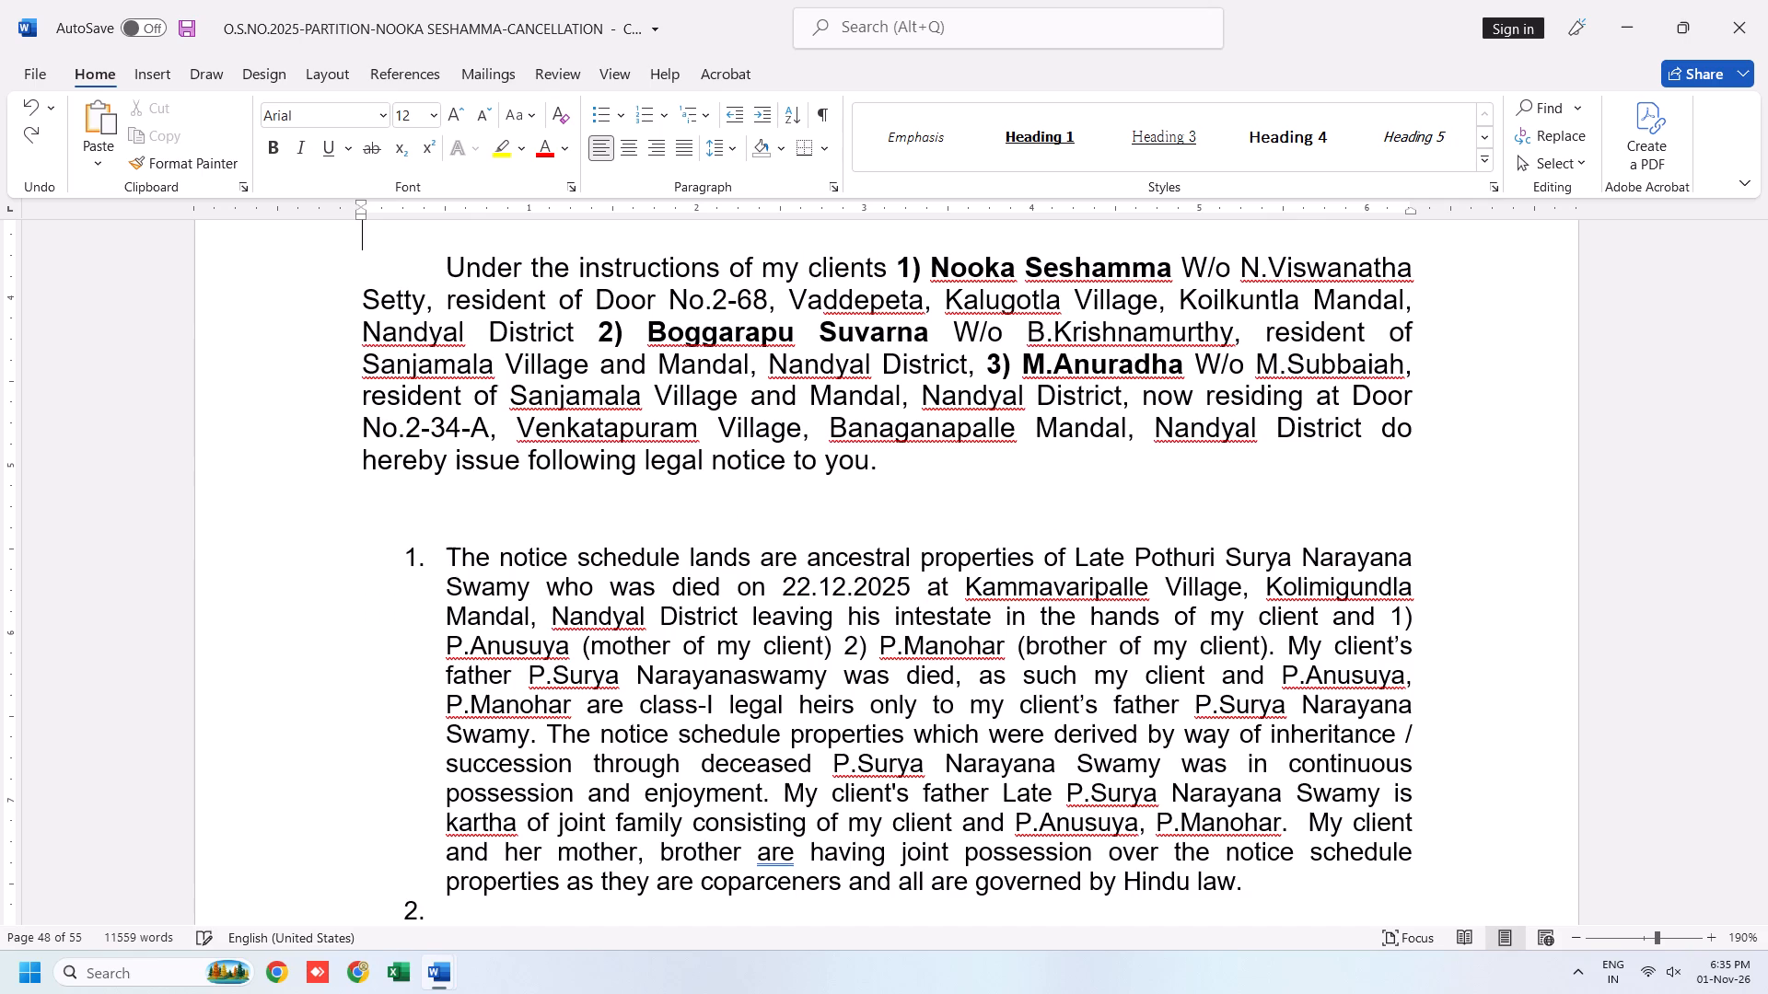
Undo the edits to paragraph 1's opening number and late owner's name, and the blank-line change above From.
scroll(687, 432, "up", 4)
key("ctrl+z")
key("ctrl+z")
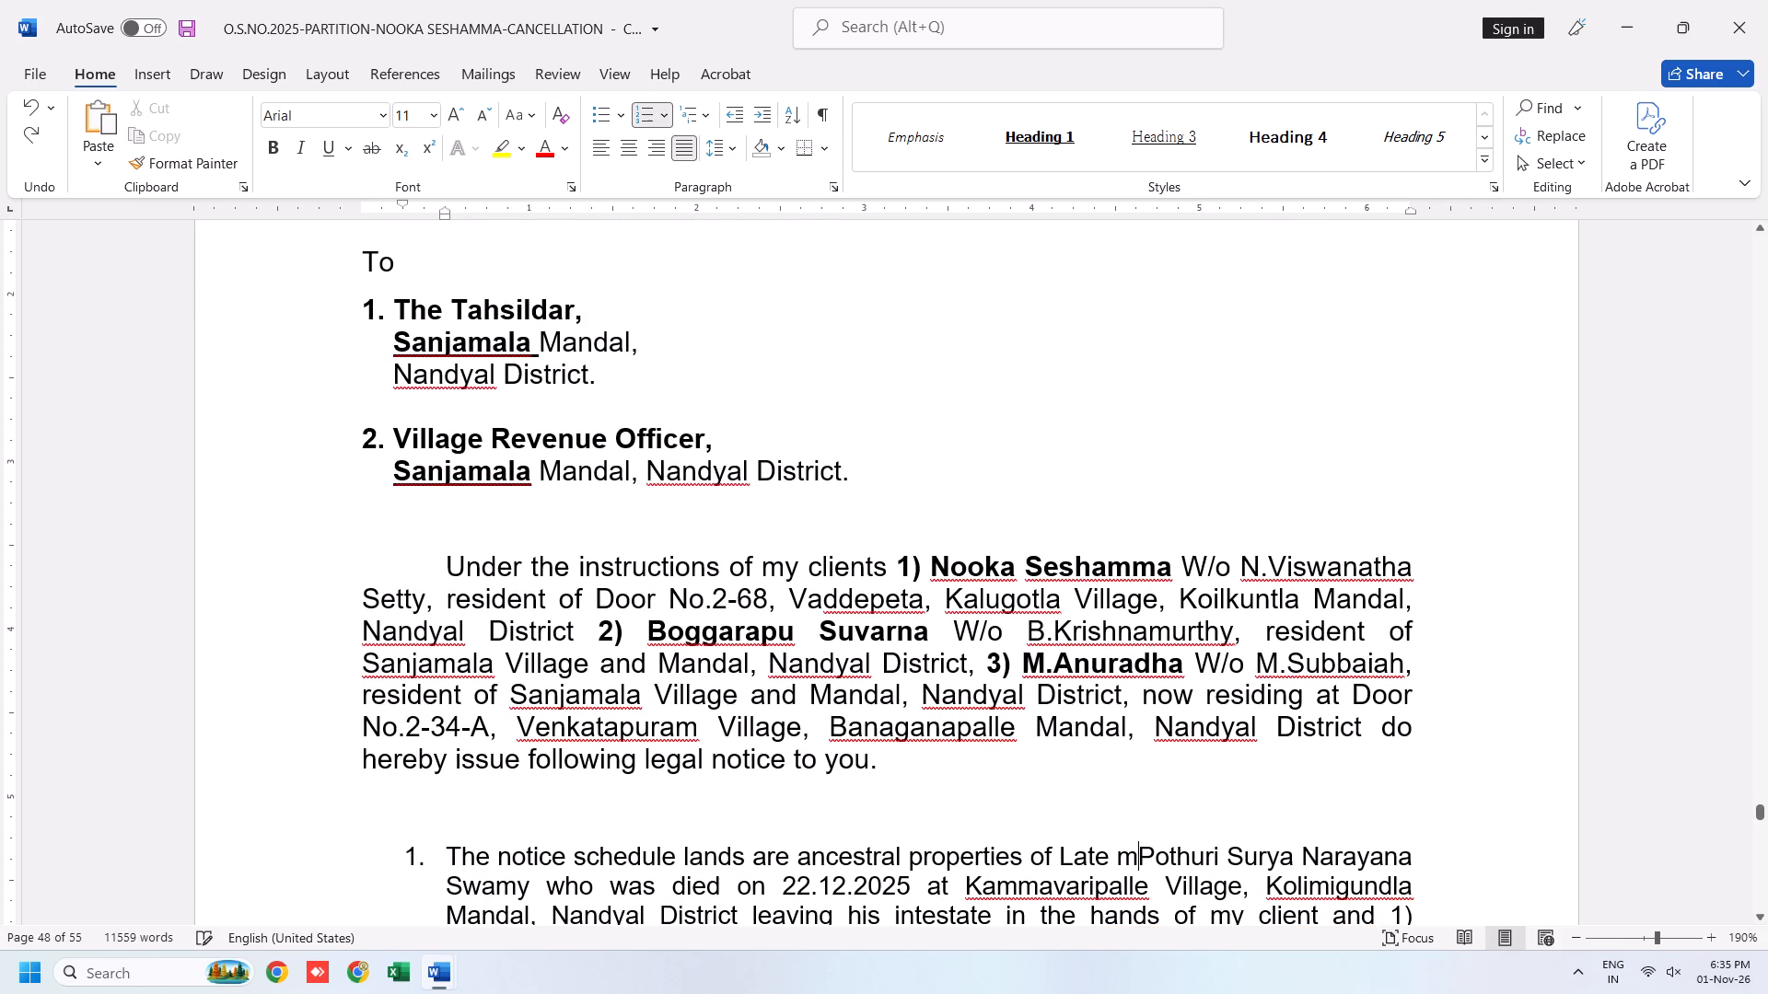
key("ctrl+z")
key("ctrl+z")
key("ctrl+z")
key("ctrl+z")
key("ctrl+z")
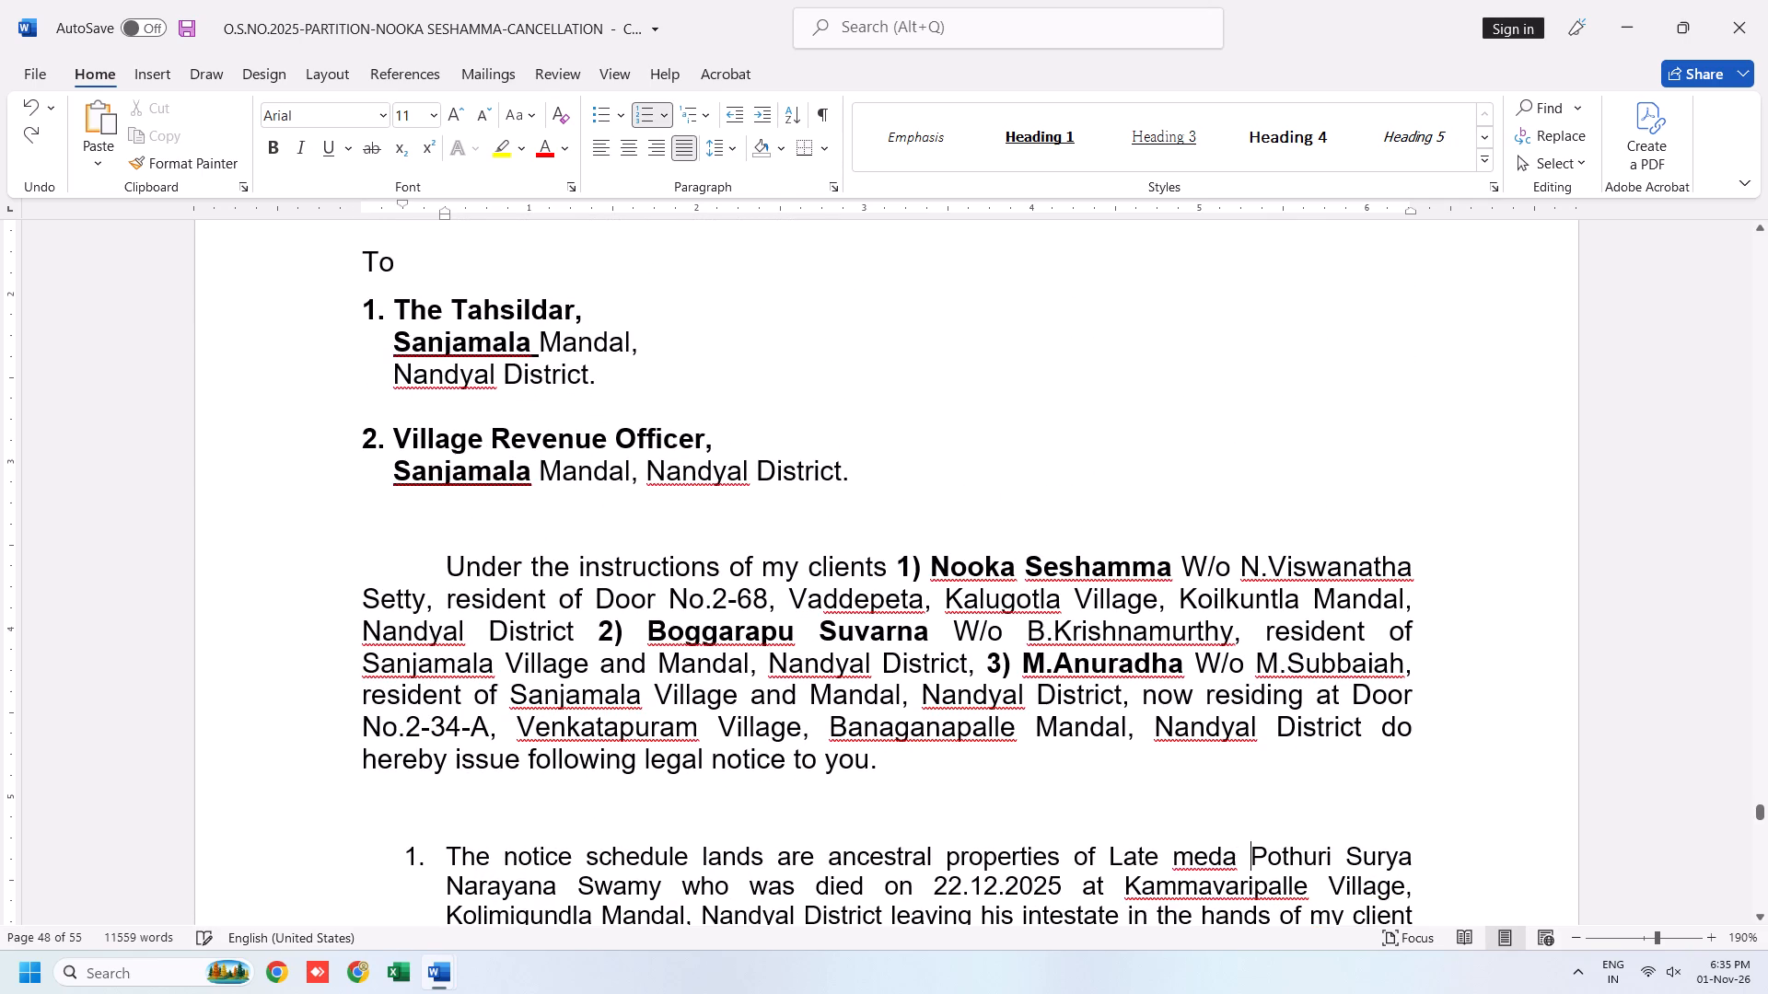
key("ctrl+z")
key("ctrl+z")
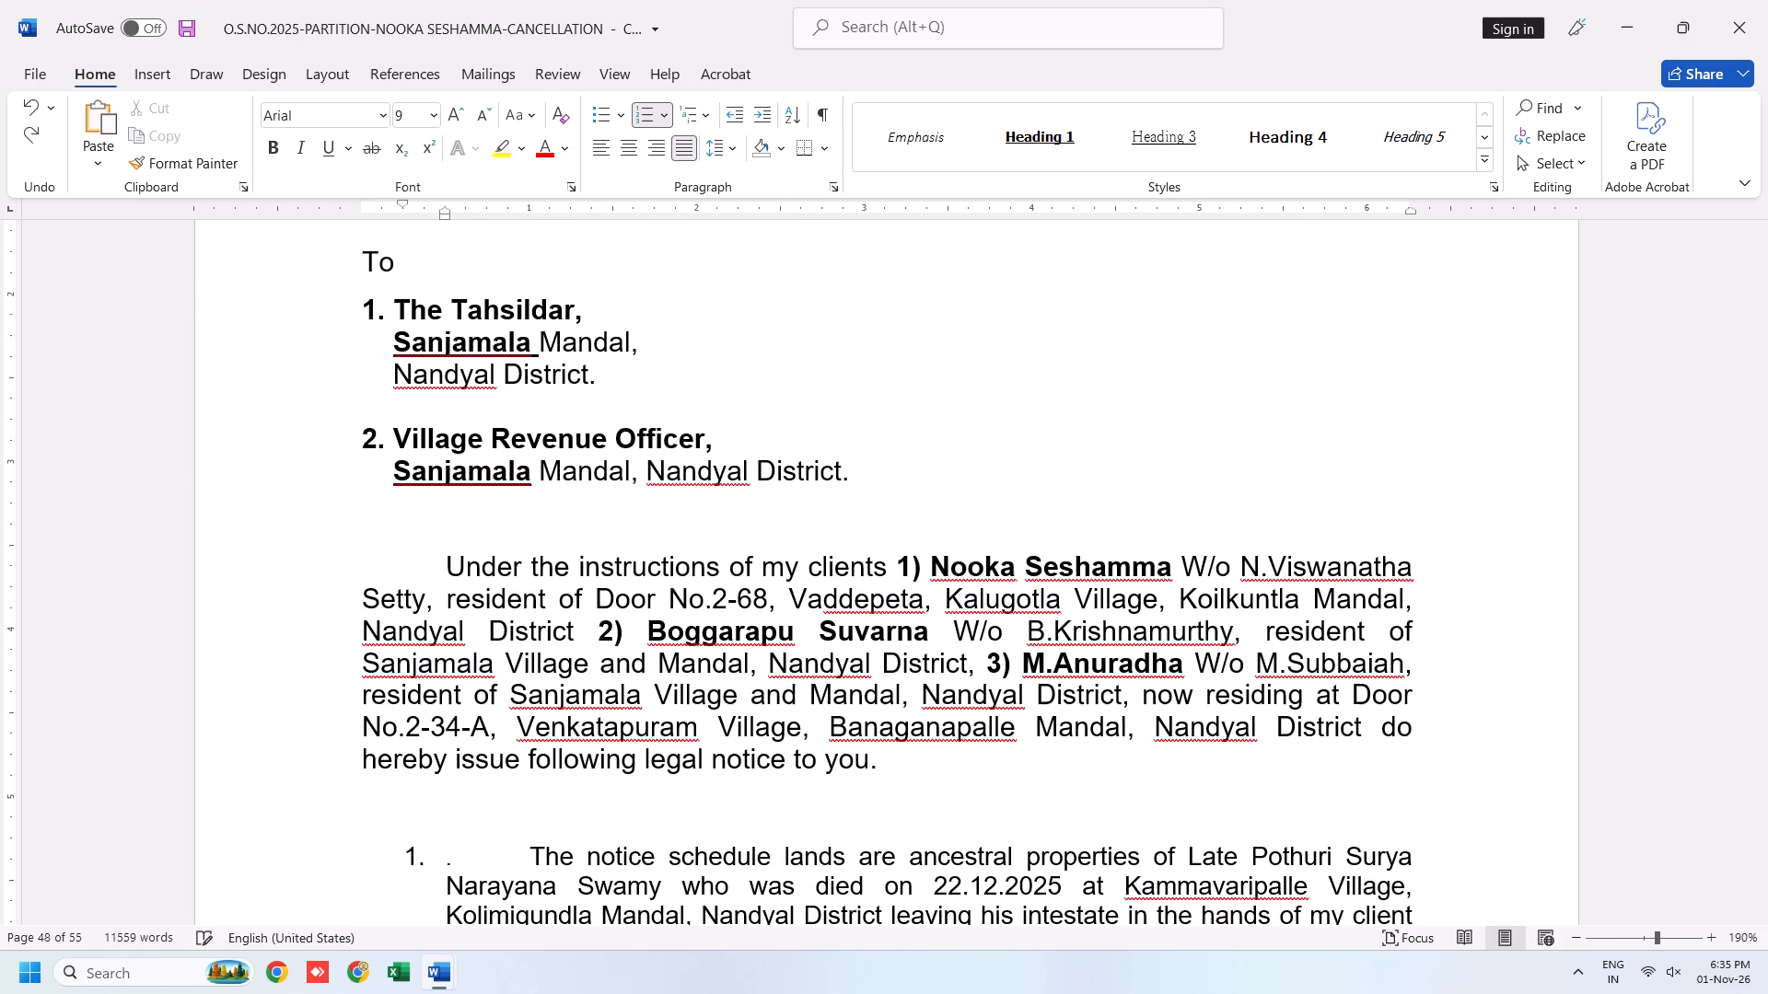
key("ctrl+z")
key("ctrl+z")
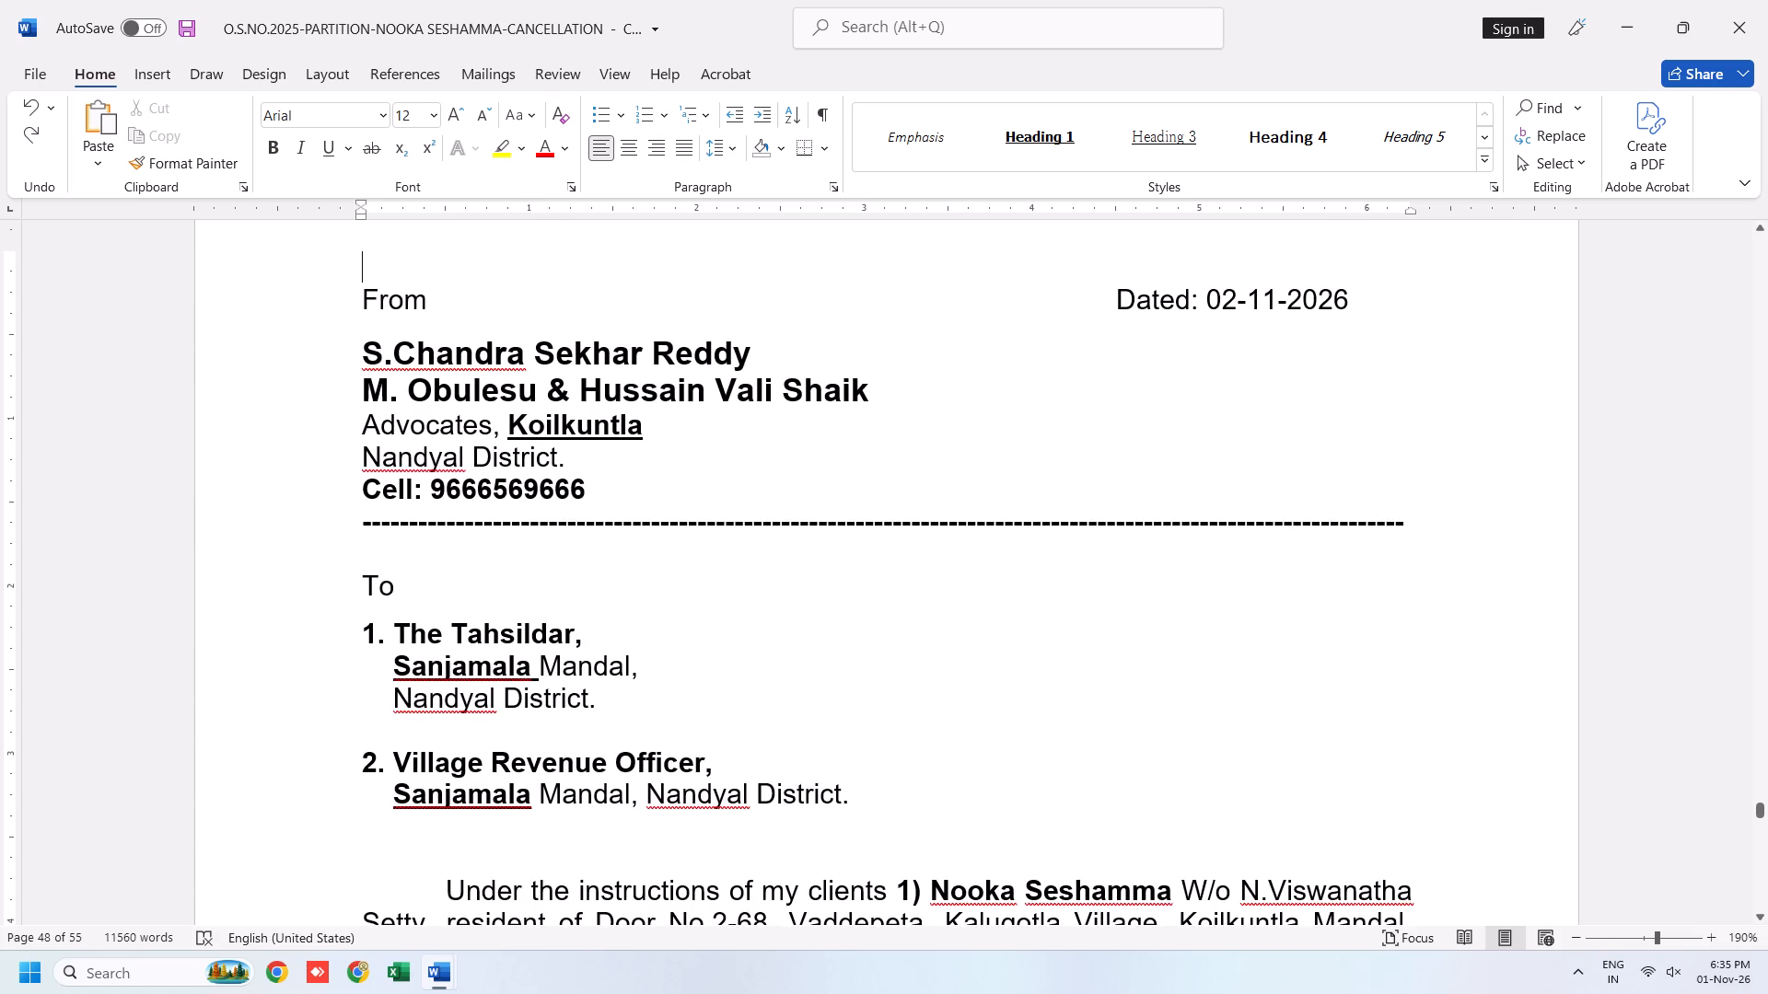
Undo the paste of the earlier notice's numbered paragraphs and property schedule after the "Under the instructions" paragraph.
scroll(671, 440, "down", 8)
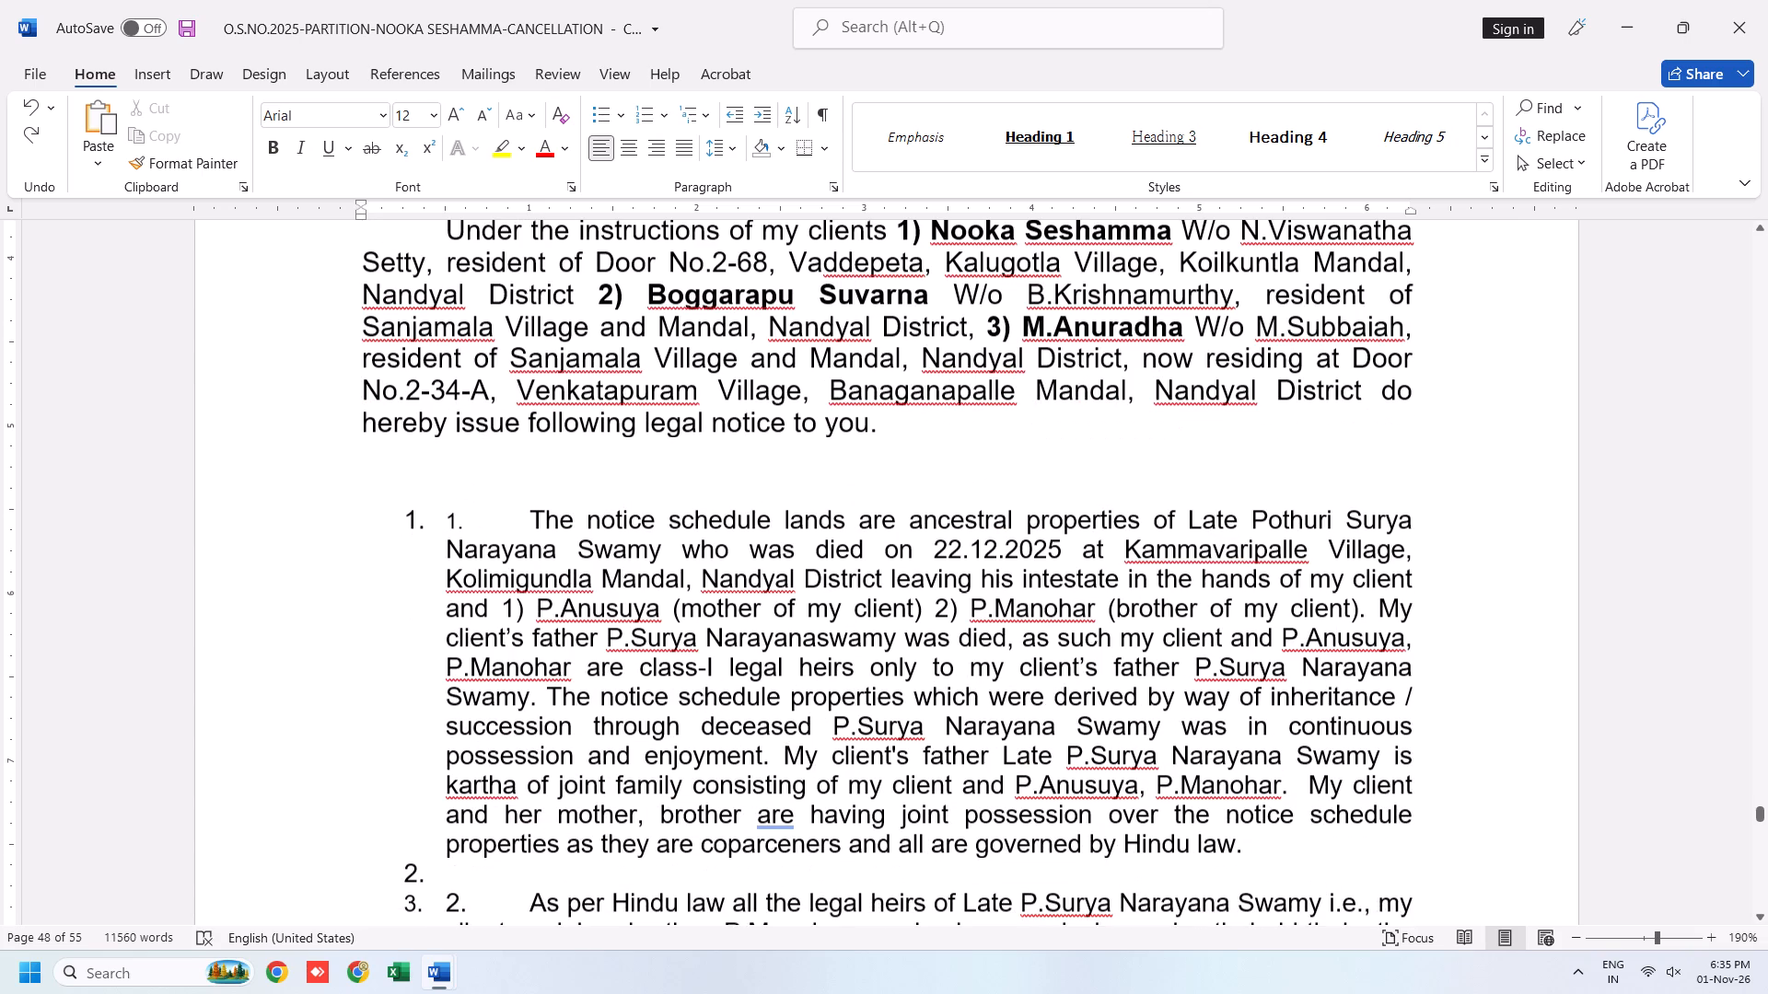
key("ctrl+z")
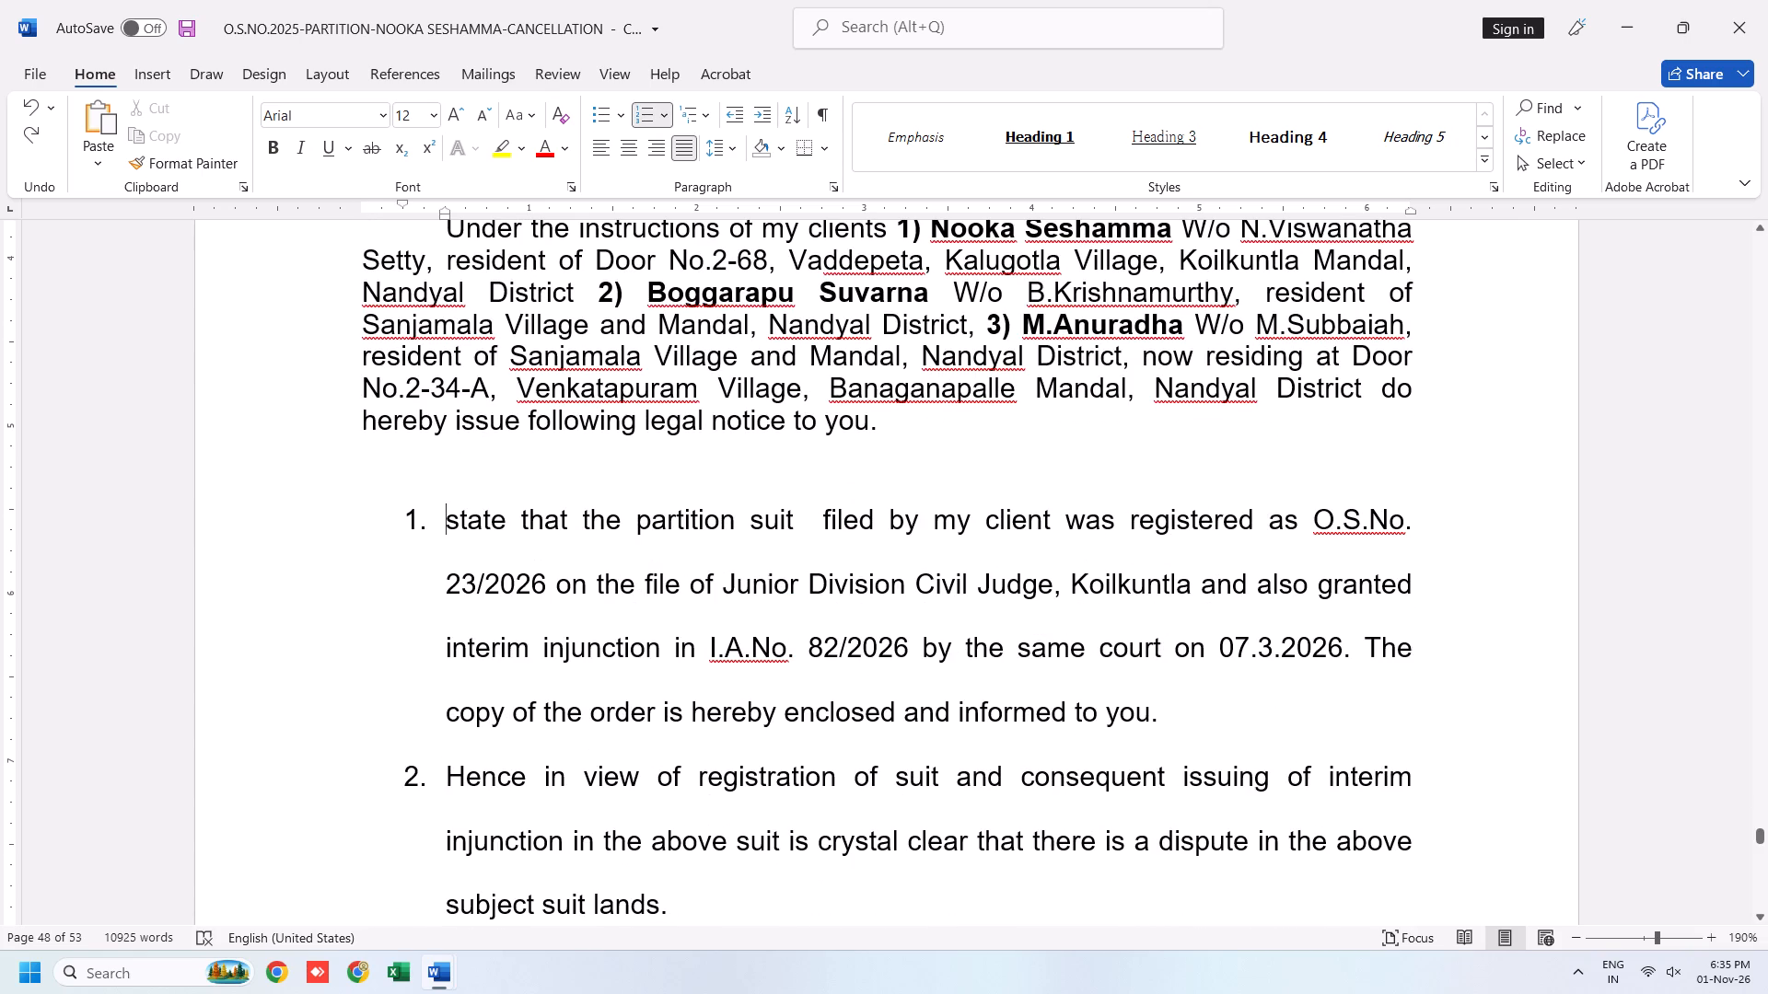
Undo the deletions at the start of paragraph 1, back to "In continuation of earlier information and legal notice", and the preceding client-relation edit.
key("ctrl+z")
key("ctrl+z")
key("ctrl+z")
key("ctrl+z")
key("ctrl+z")
key("ctrl+z")
key("ctrl+z")
key("ctrl+z")
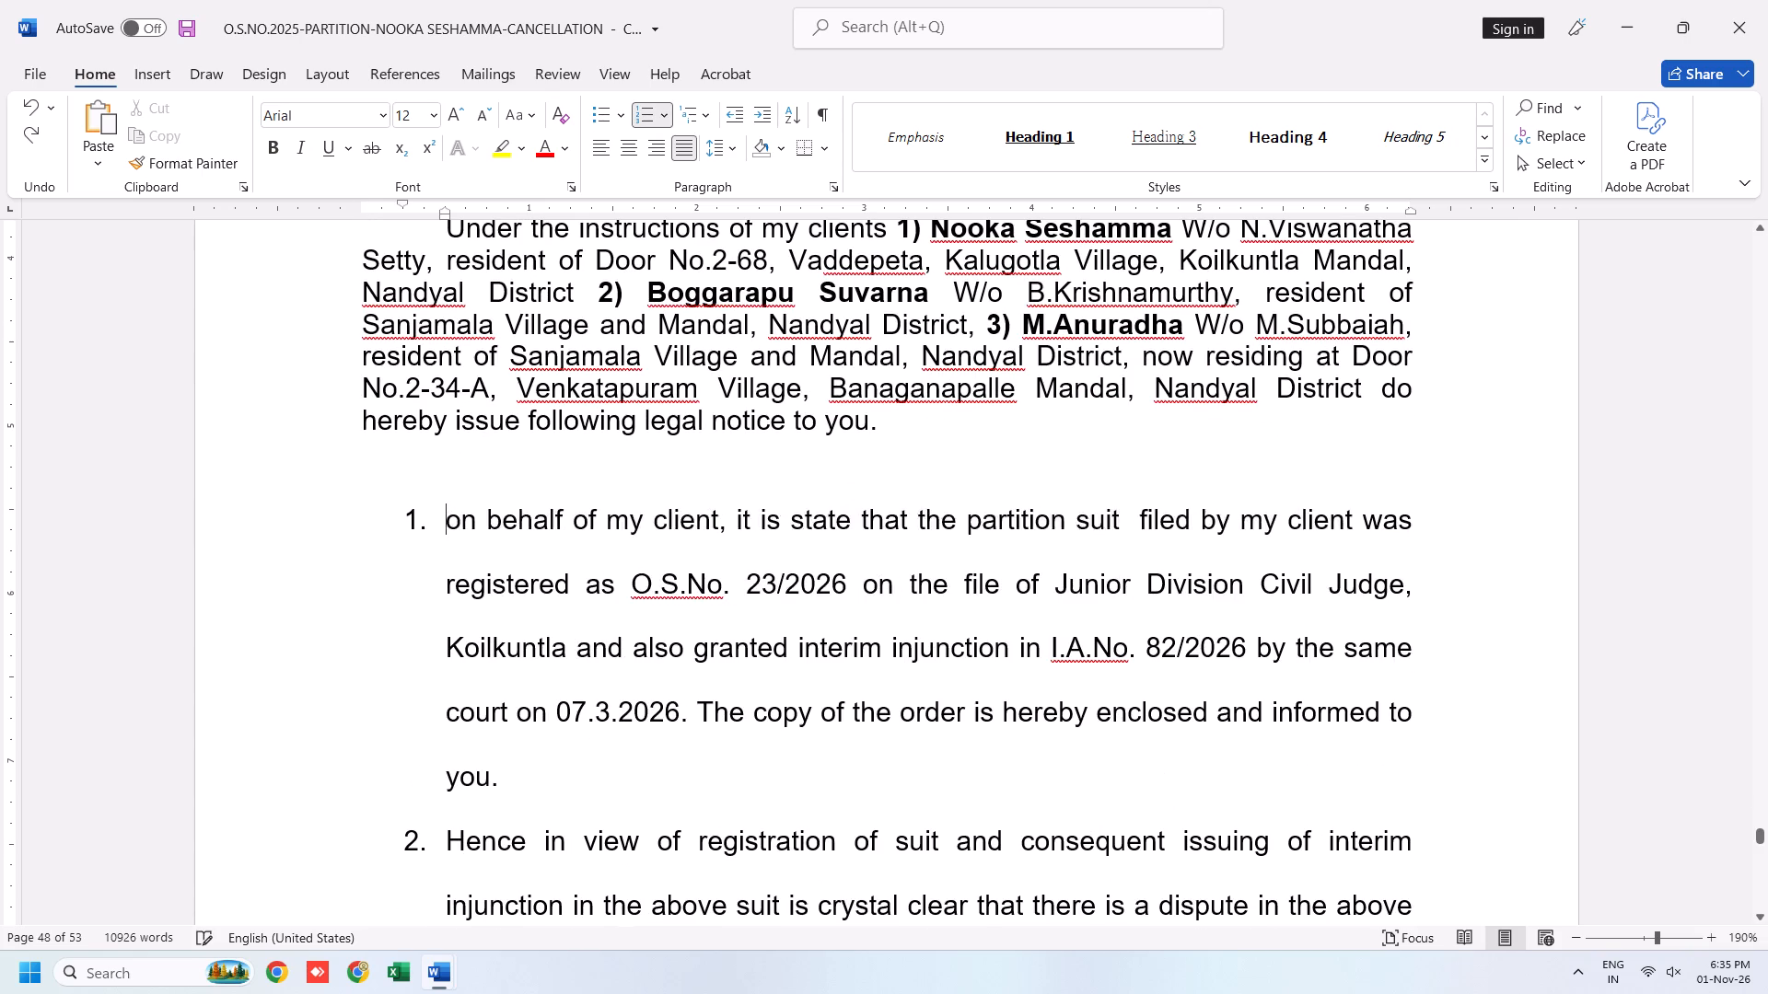
key("ctrl+z")
key("ctrl+z")
key("ctrl+z")
key("ctrl+z")
key("ctrl+z")
key("ctrl+z")
key("ctrl+z")
key("ctrl+z")
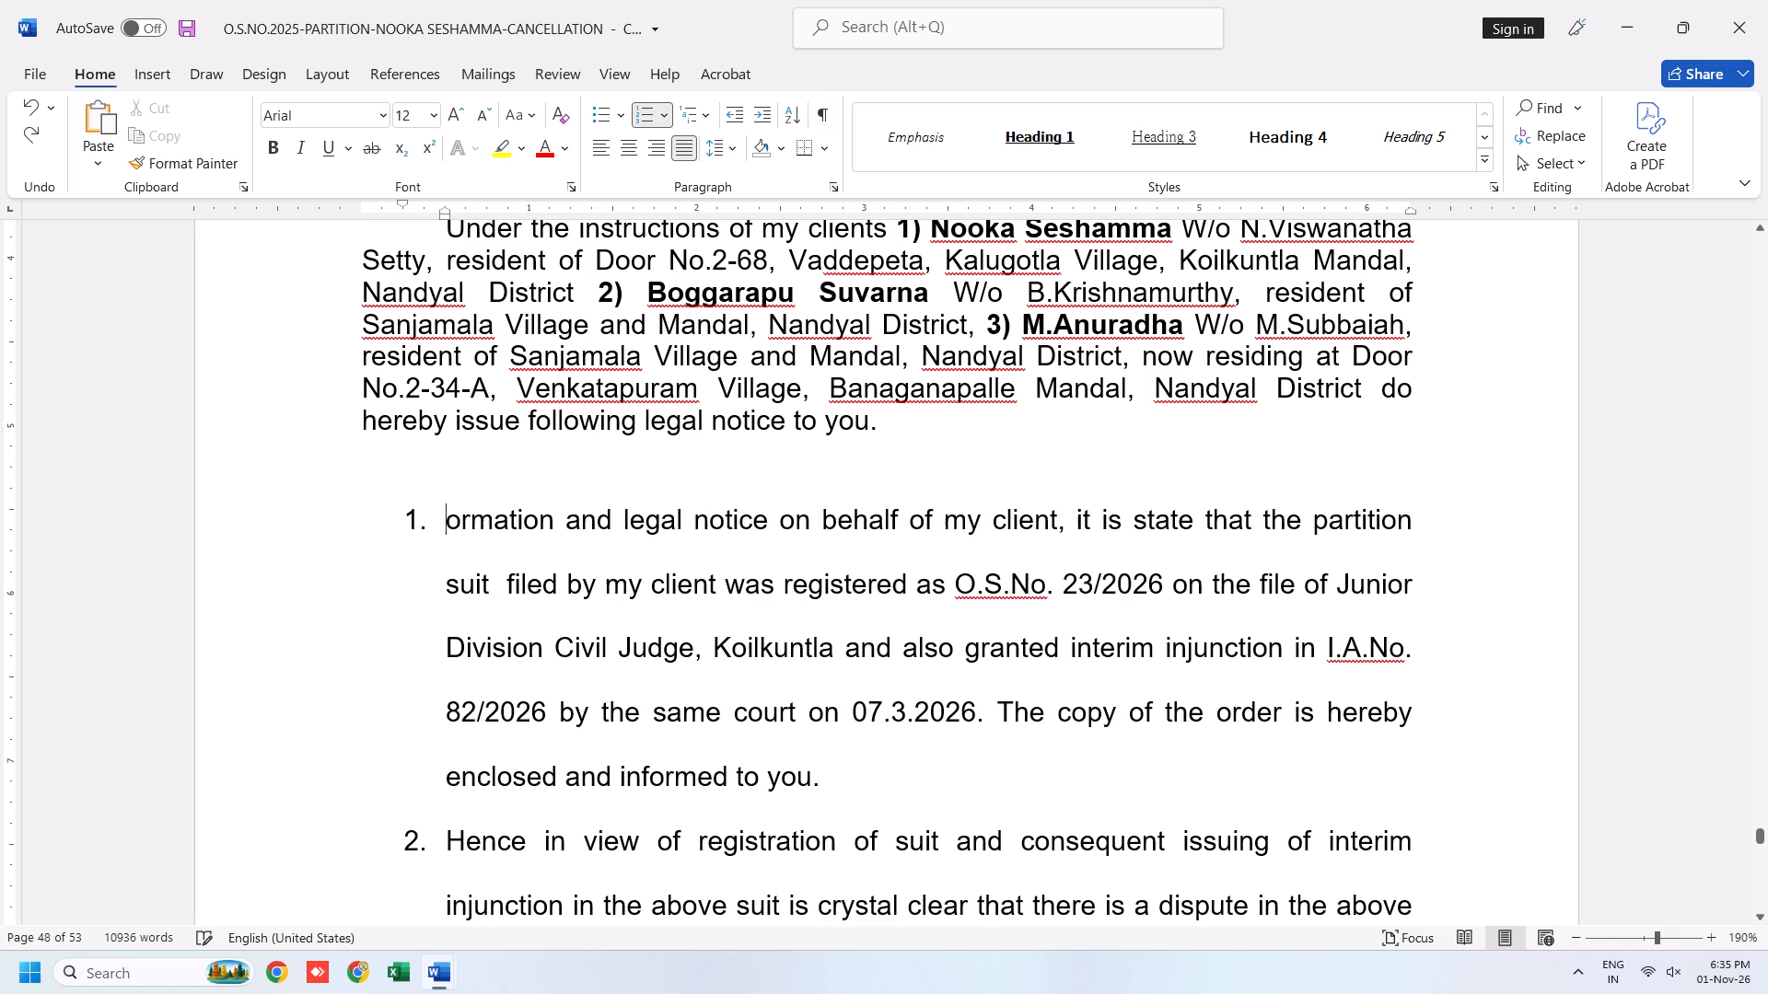
key("ctrl+z")
key("ctrl+z")
key("ctrl+z")
key("ctrl+z")
key("ctrl+z")
key("ctrl+z")
key("ctrl+z")
key("ctrl+z")
key("ctrl+z")
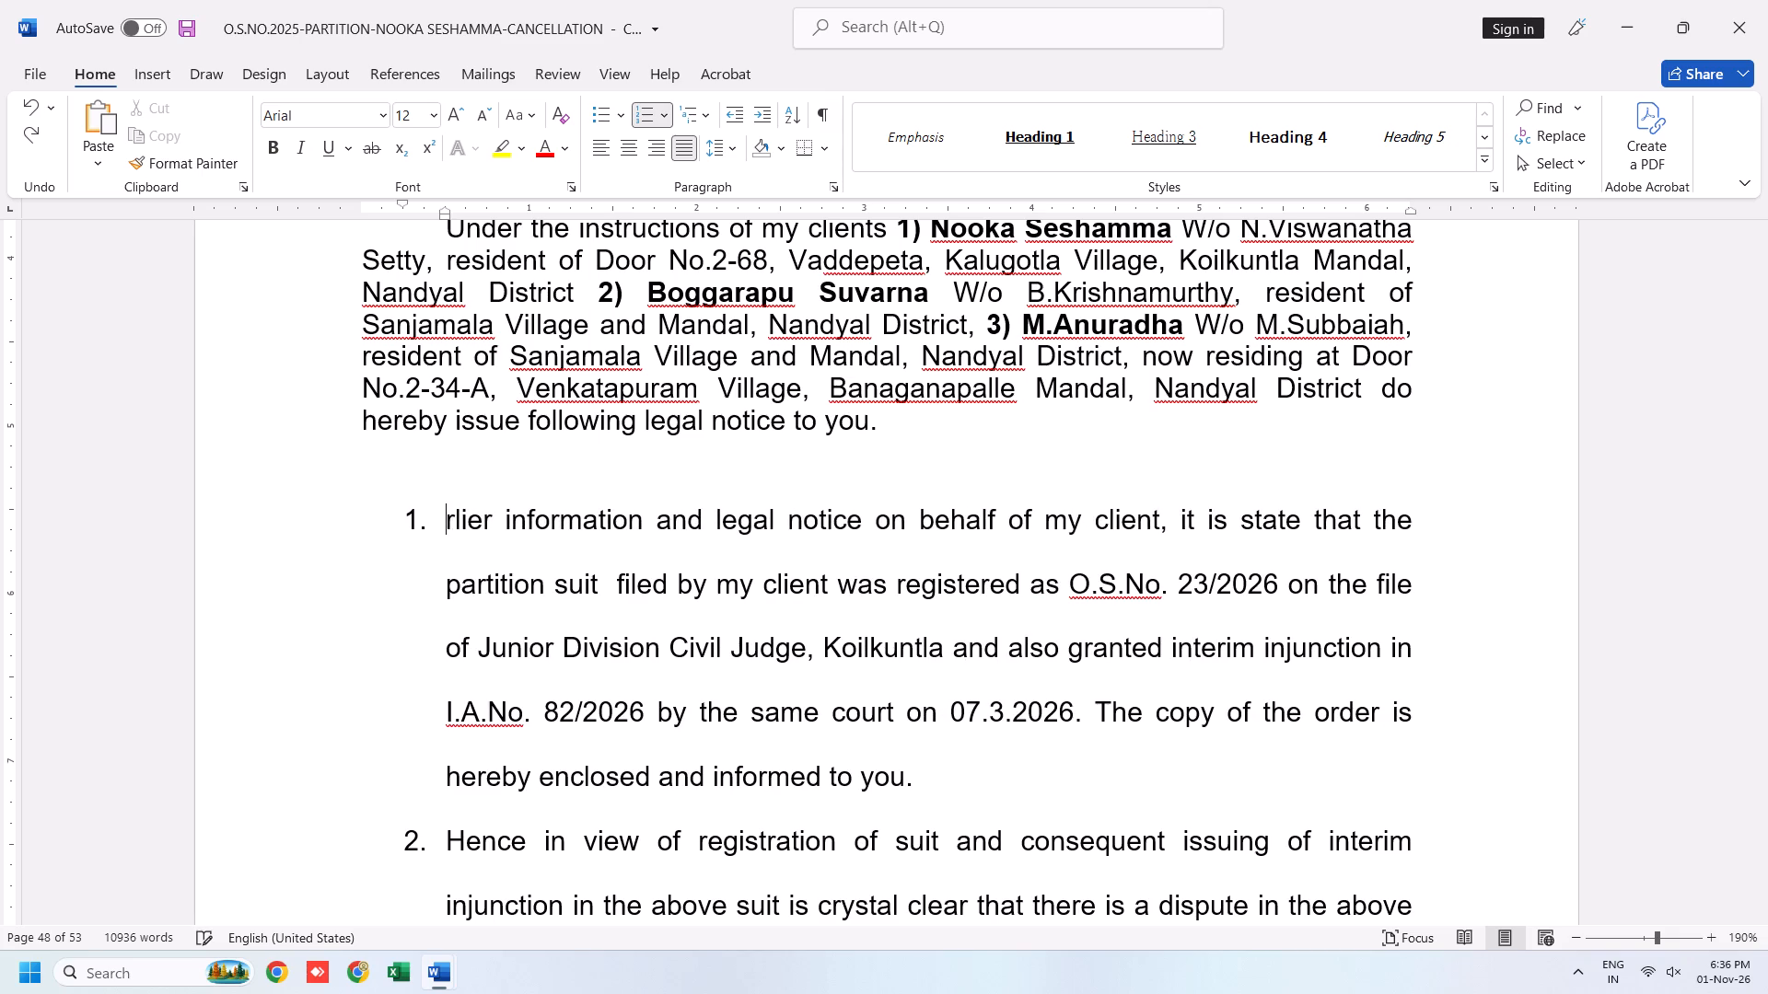
key("ctrl+z")
key("ctrl+z")
key("ctrl+z")
key("ctrl+z")
key("ctrl+z")
key("ctrl+z")
key("ctrl+z")
key("ctrl+z")
key("ctrl+z")
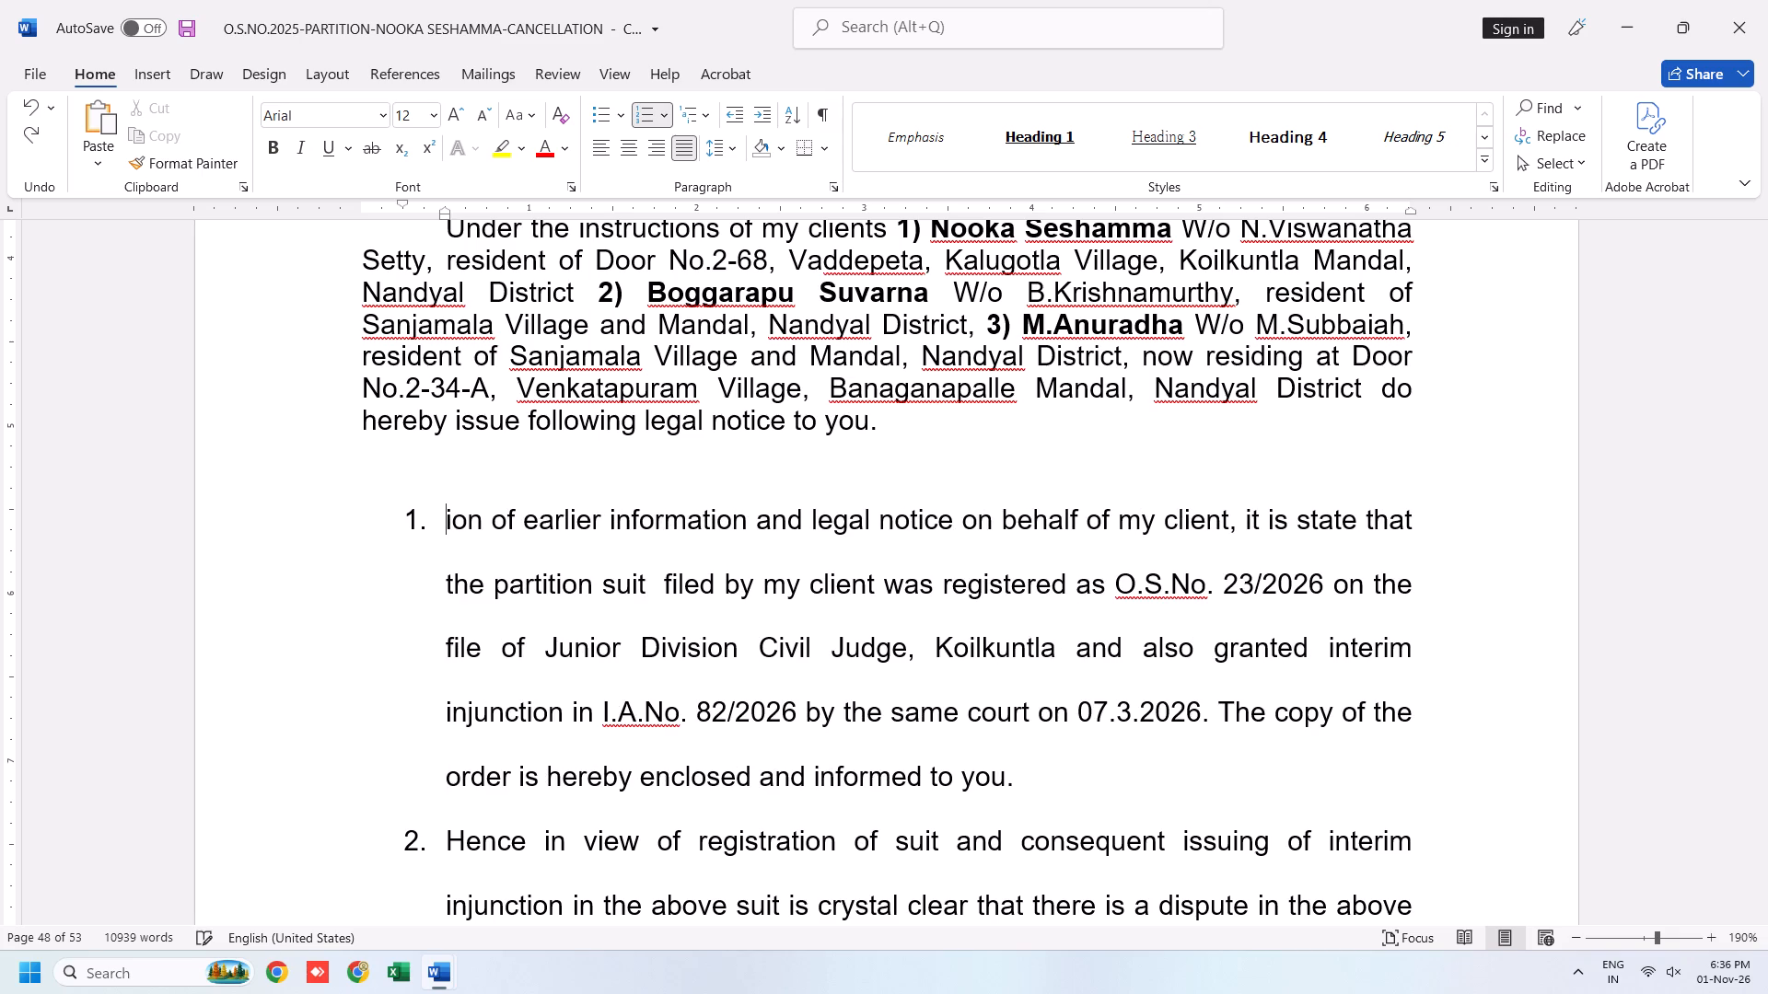
key("ctrl+z")
key("ctrl+z")
key("ctrl+z")
key("ctrl+z")
key("ctrl+z")
key("ctrl+z")
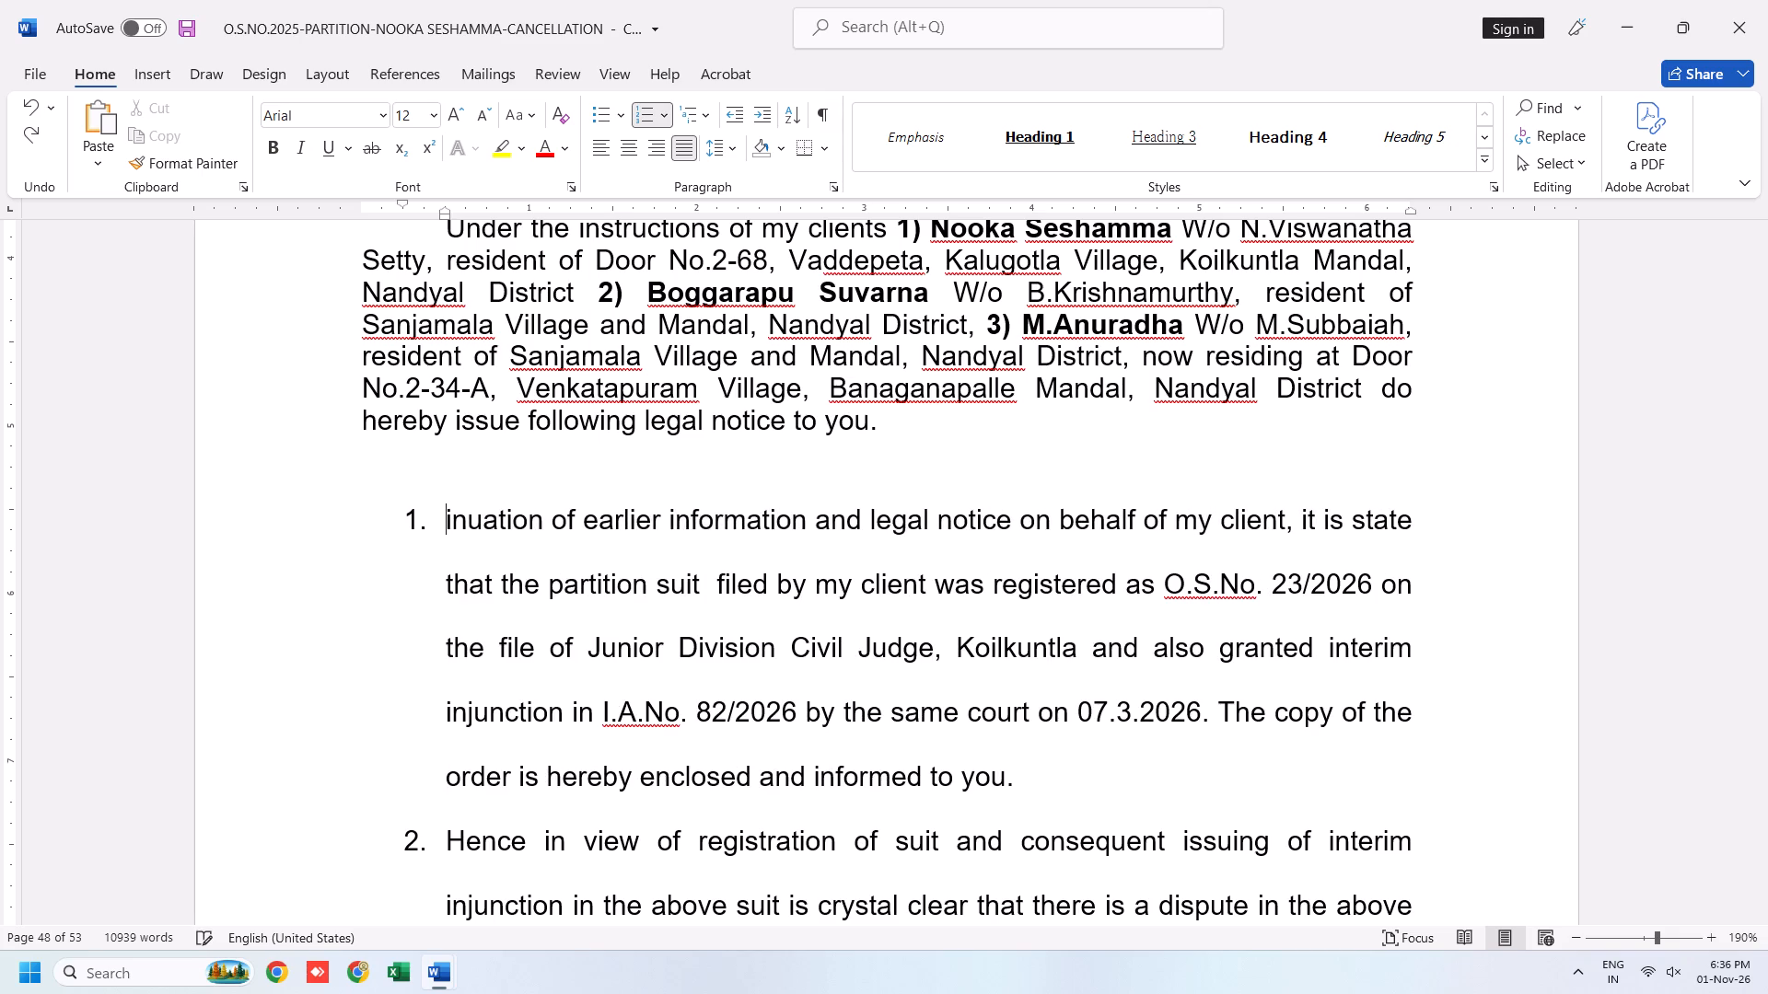
key("ctrl+z")
key("ctrl+z")
key("ctrl+z")
key("ctrl+z")
key("ctrl+z")
key("ctrl+z")
key("ctrl+z")
key("ctrl+z")
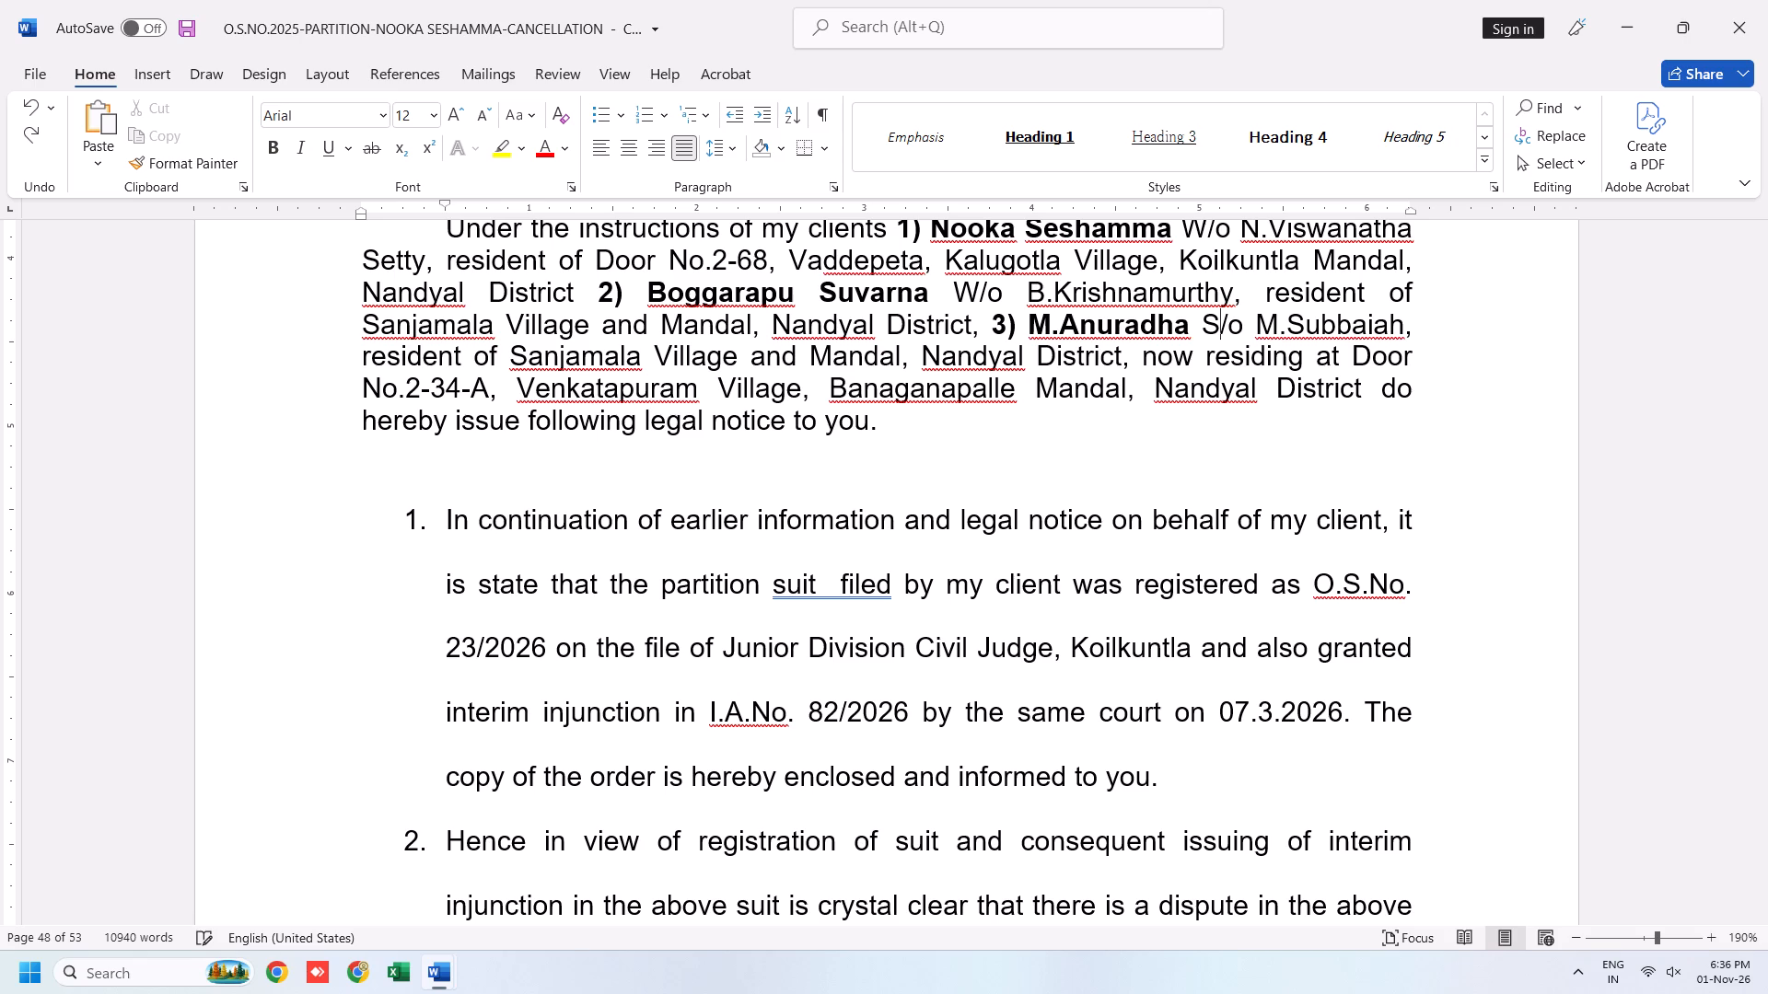
Change the third client's relation in the "Under the instructions" paragraph to W/o.
key("BackSpace")
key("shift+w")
Copy the earlier Tahsildar letter's text from its Sub and Ref lines through to the enclosure entry.
scroll(673, 479, "down", 6)
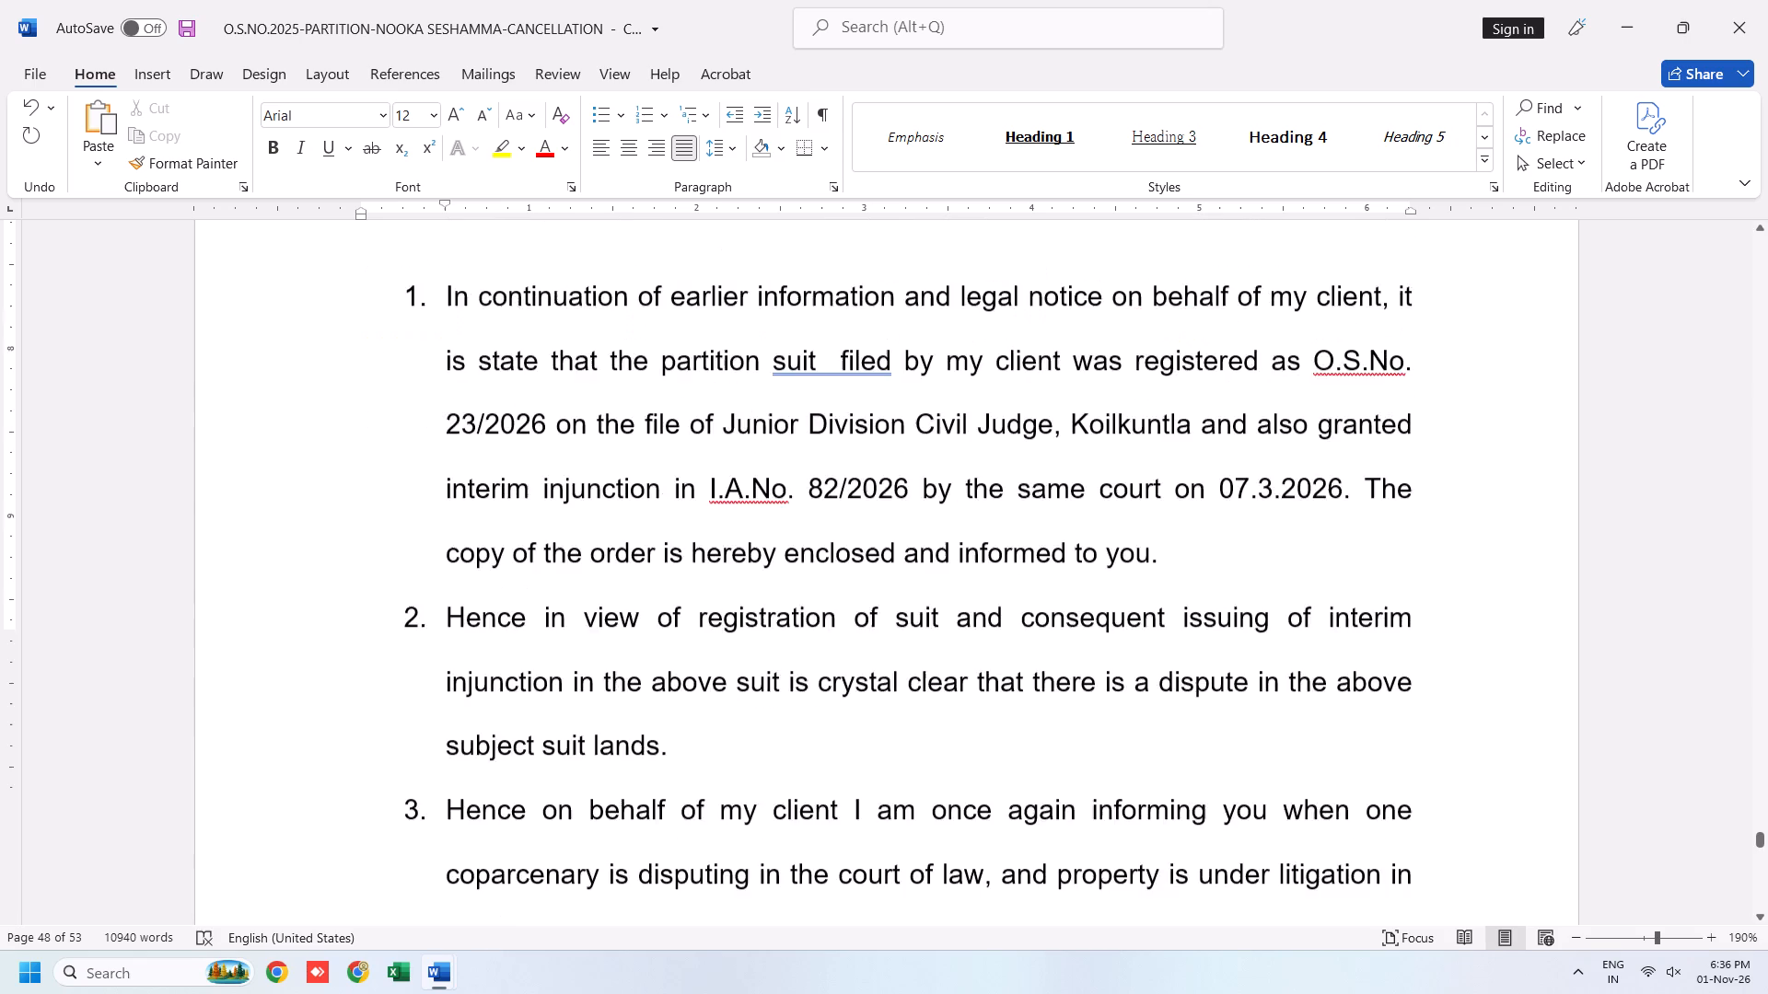
scroll(670, 527, "down", 19)
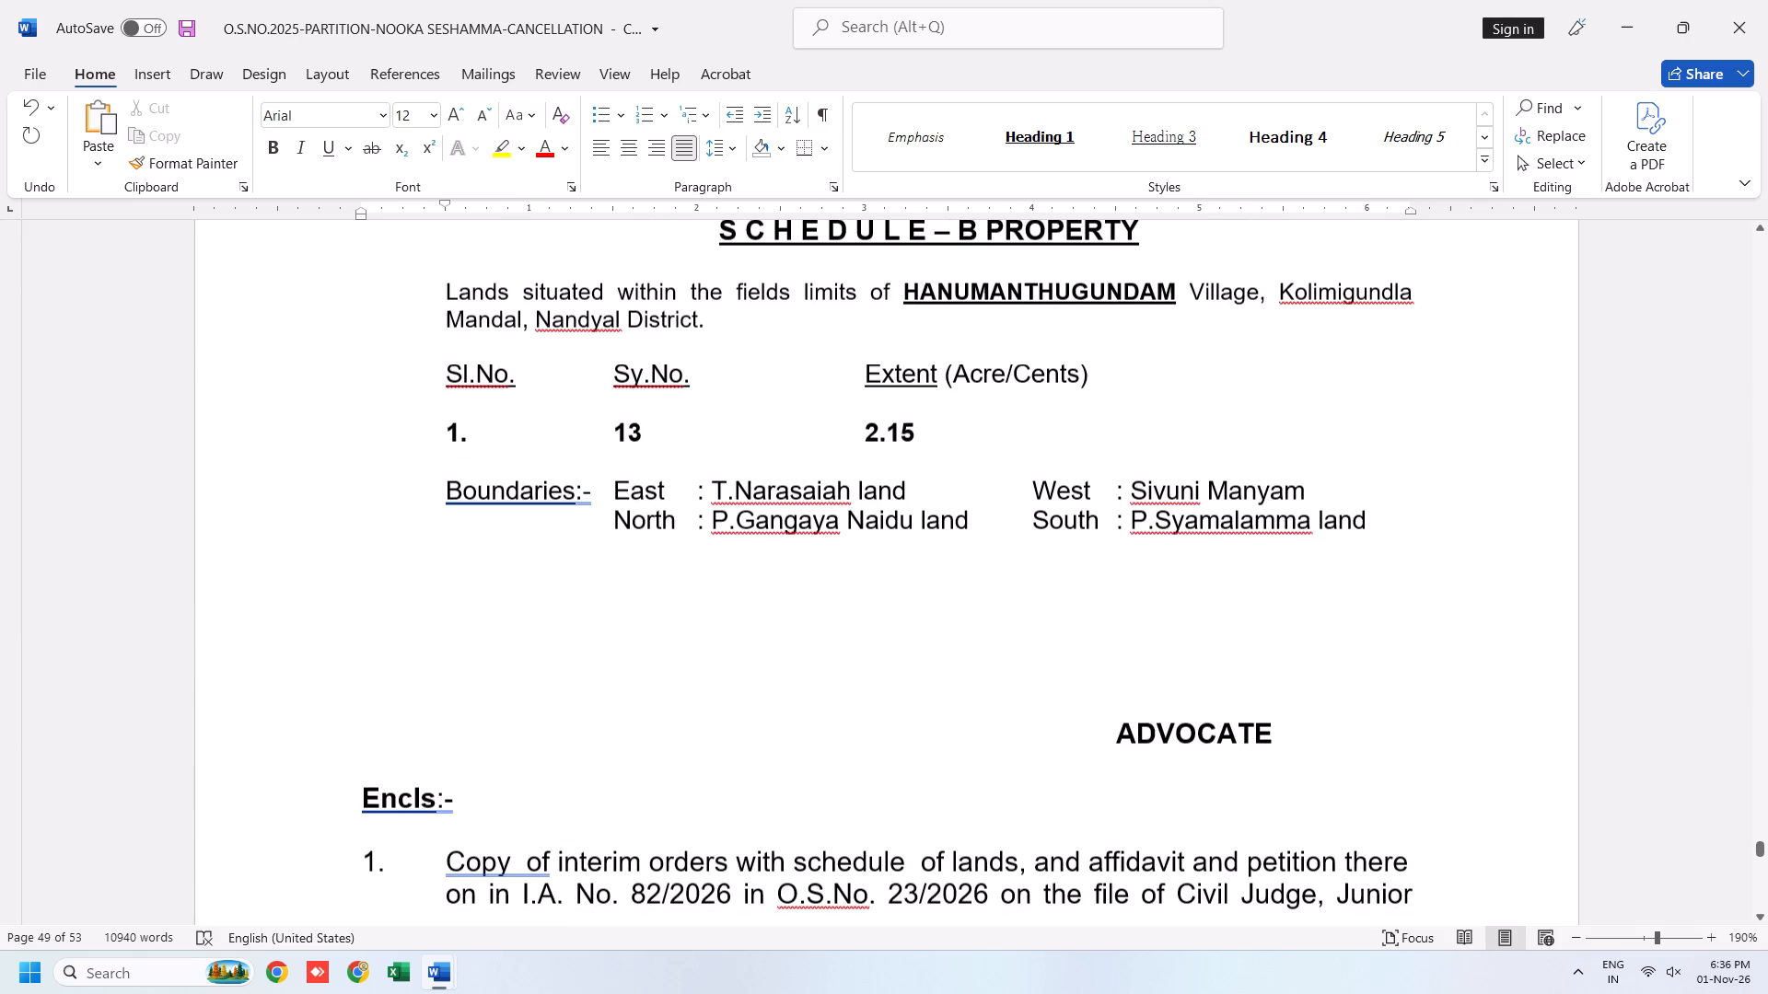
scroll(580, 591, "down", 19)
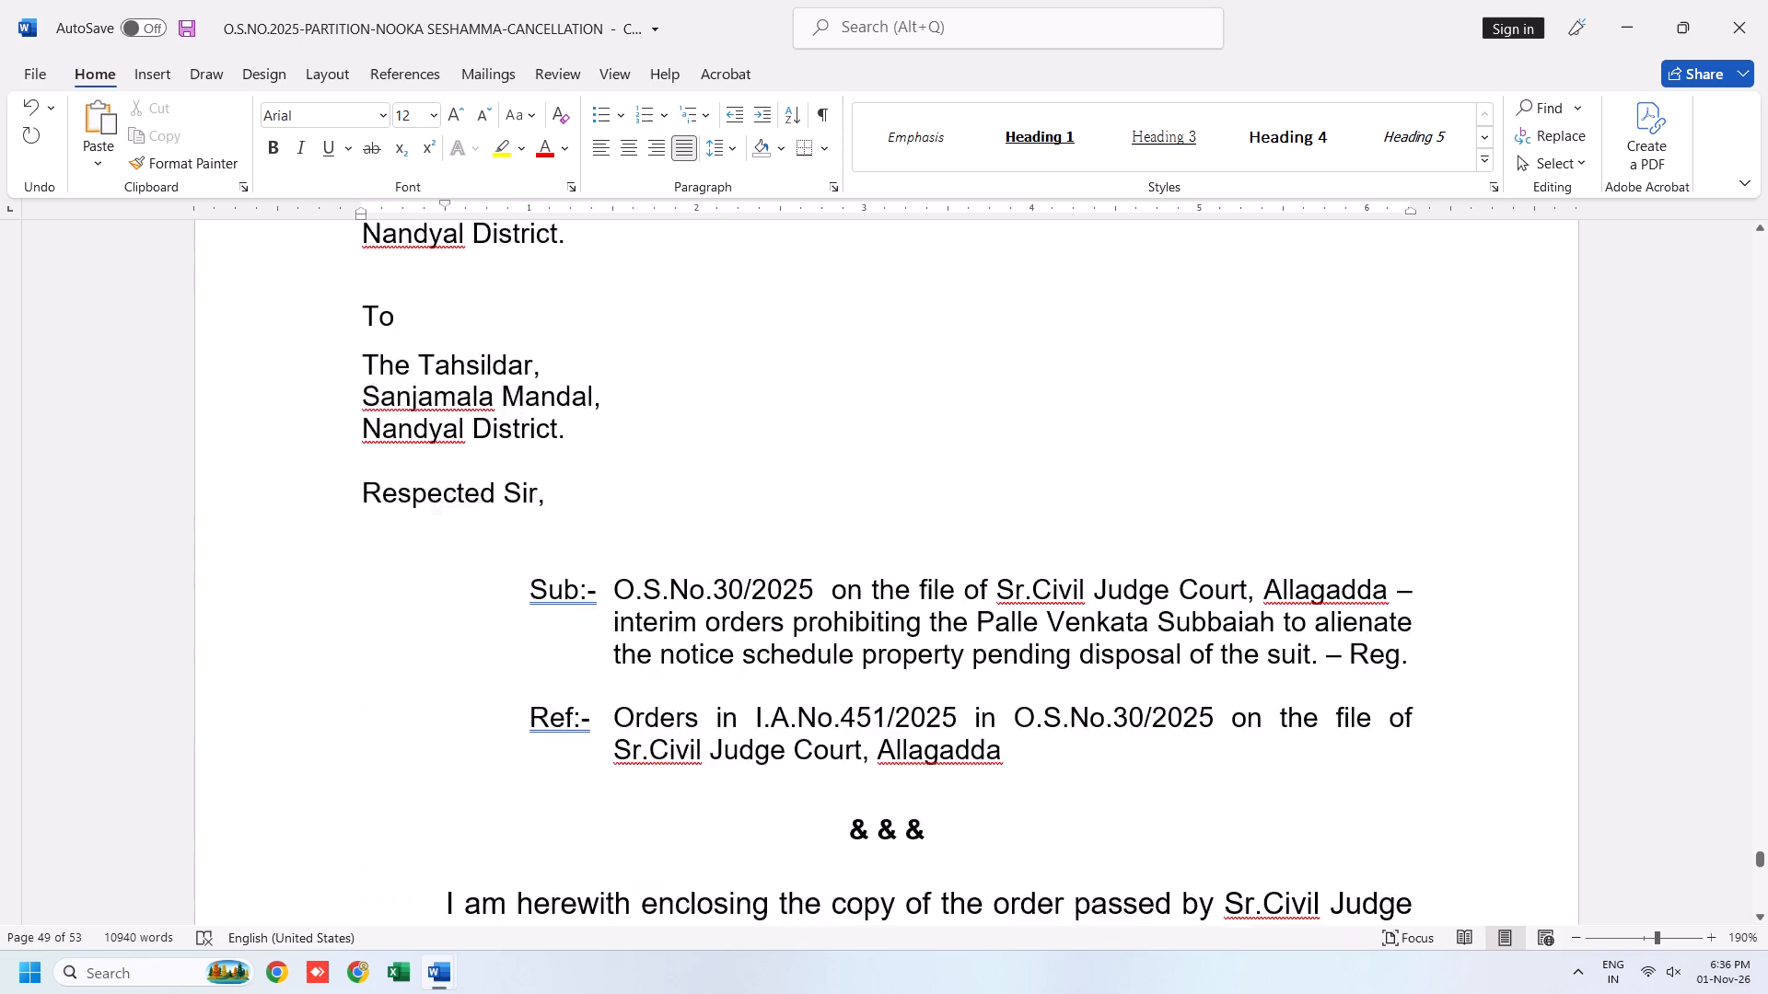
scroll(623, 591, "down", 3)
left_click_drag(522, 273, 798, 506)
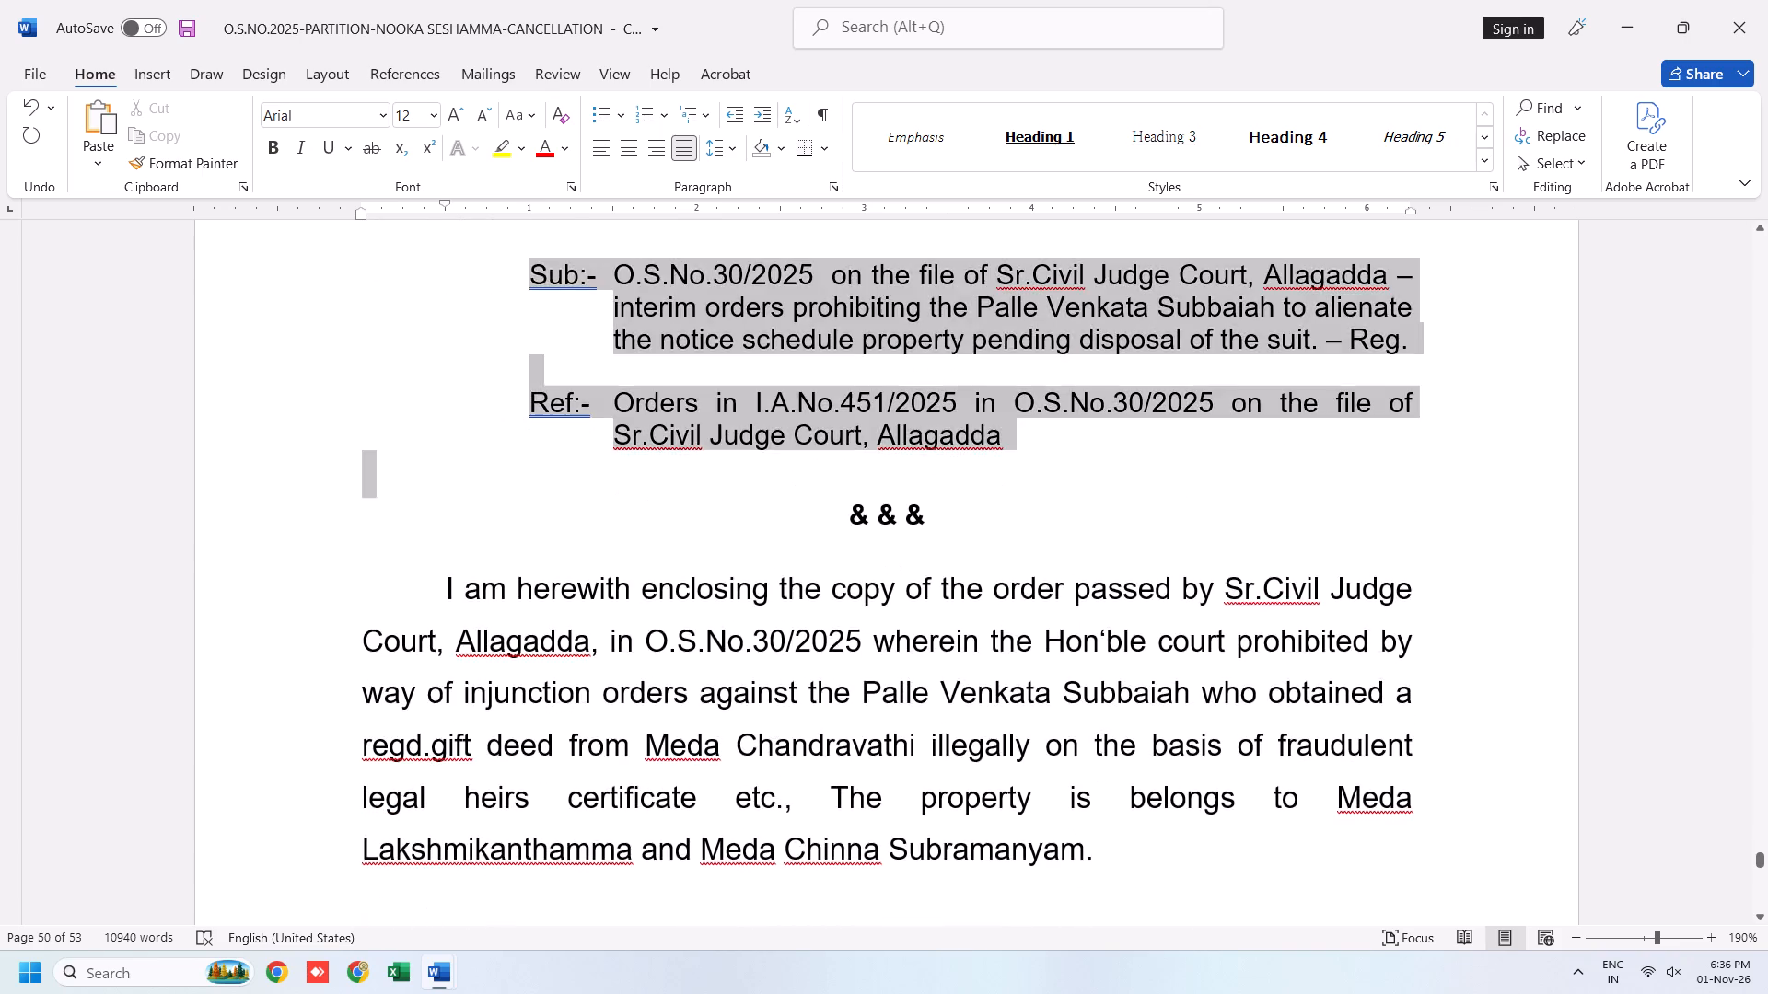
left_click_drag(798, 506, 1061, 545)
key("ctrl+c")
Paste the copied letter text on a new line between the Village Revenue Officer address and the "Under the instructions" paragraph.
key("Page_Up")
key("Page_Up")
key("Page_Up")
key("Page_Up")
key("Page_Up")
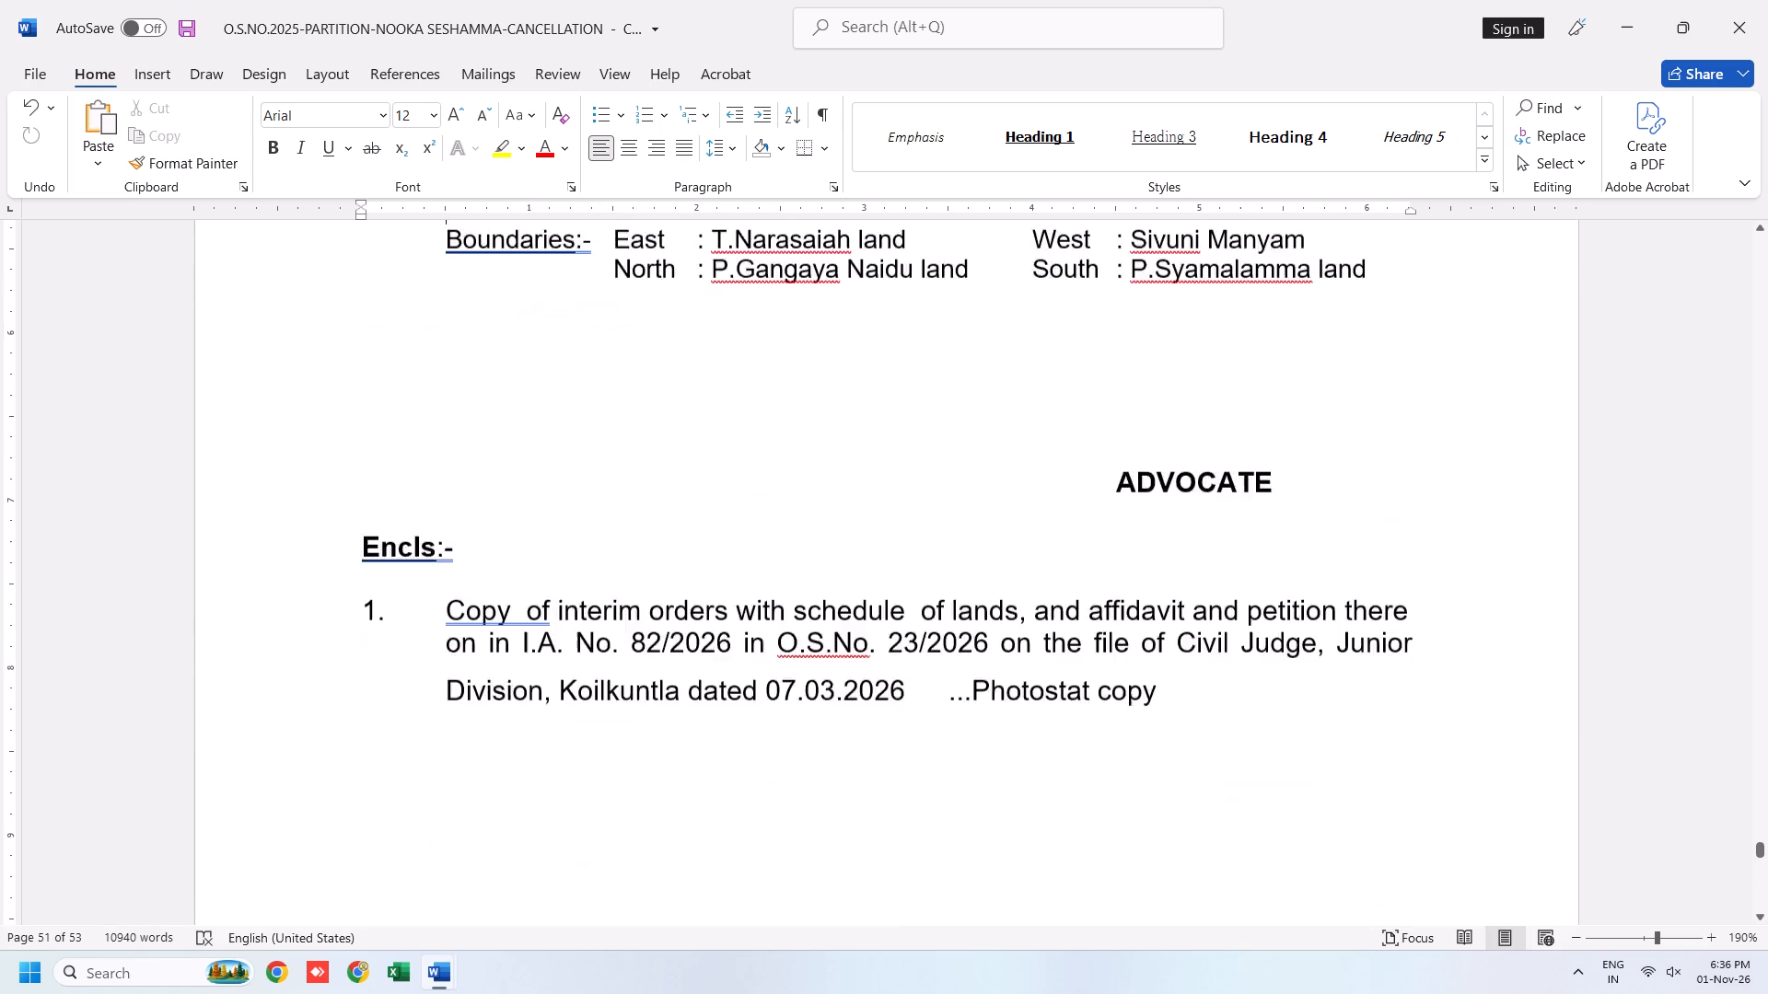
key("Page_Up")
key("Page_Up")
key("Page_Up")
key("Page_Up")
key("Page_Up")
key("Page_Down")
key("Page_Down")
scroll(545, 545, "down", 3)
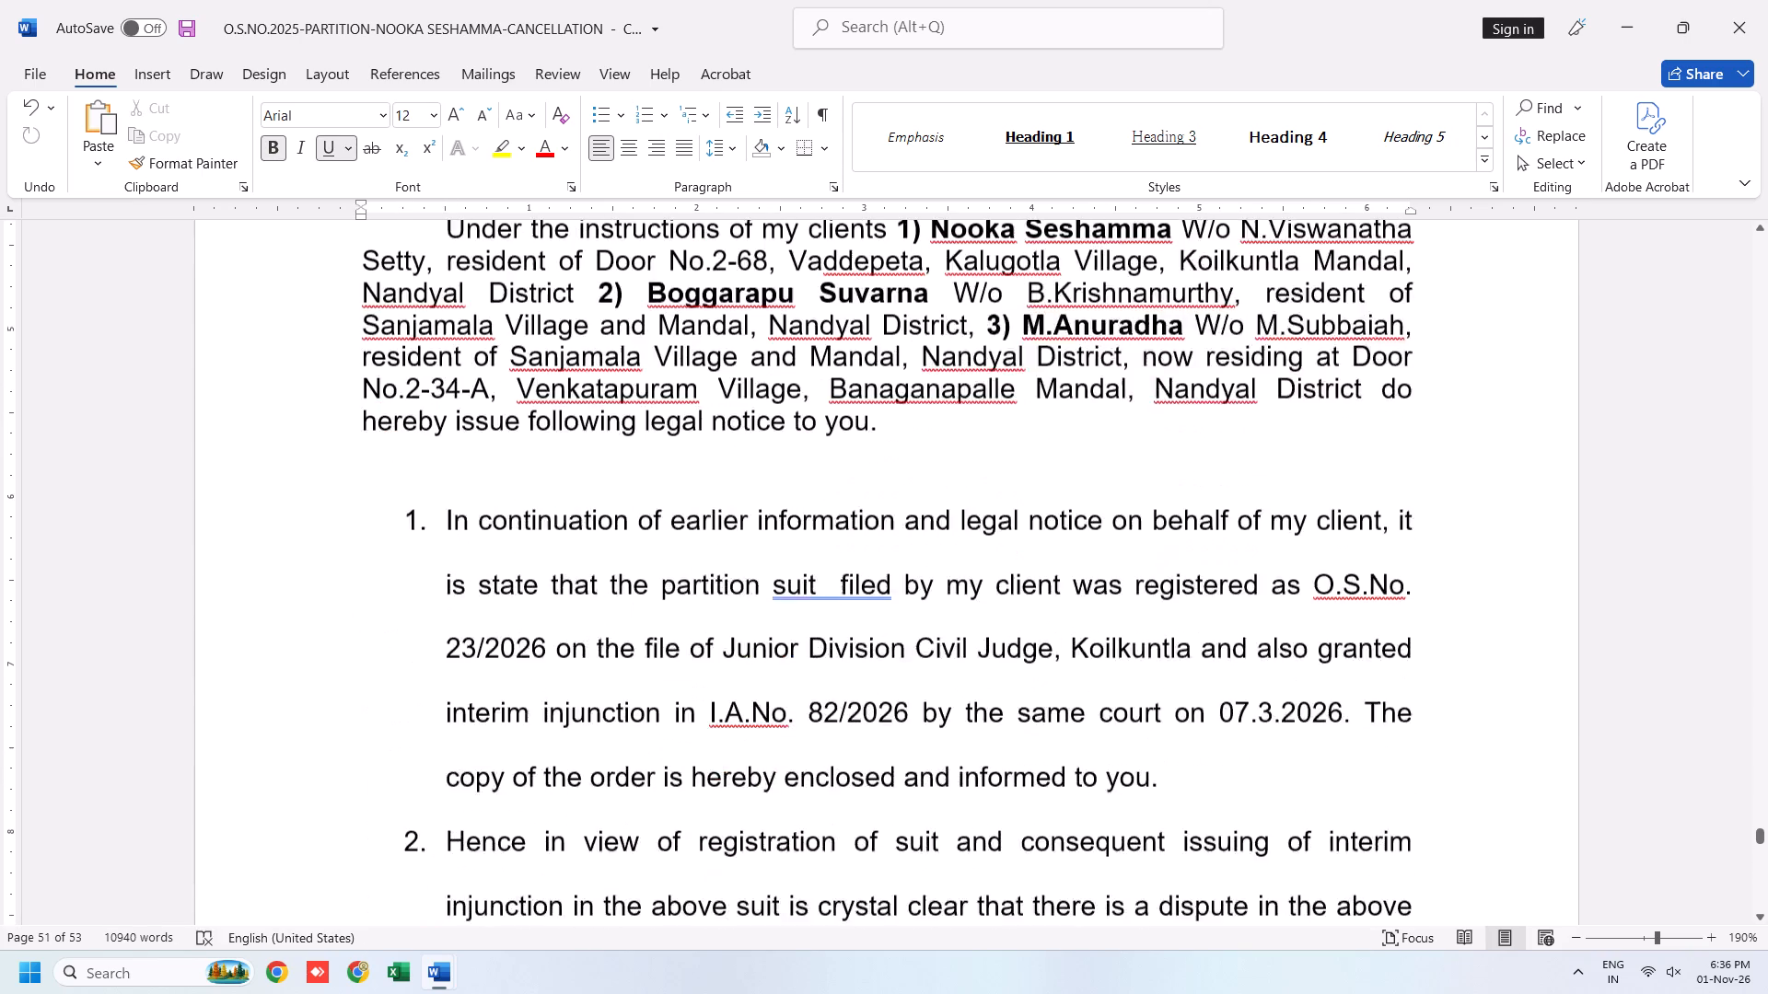
left_click(404, 412)
scroll(445, 379, "up", 3)
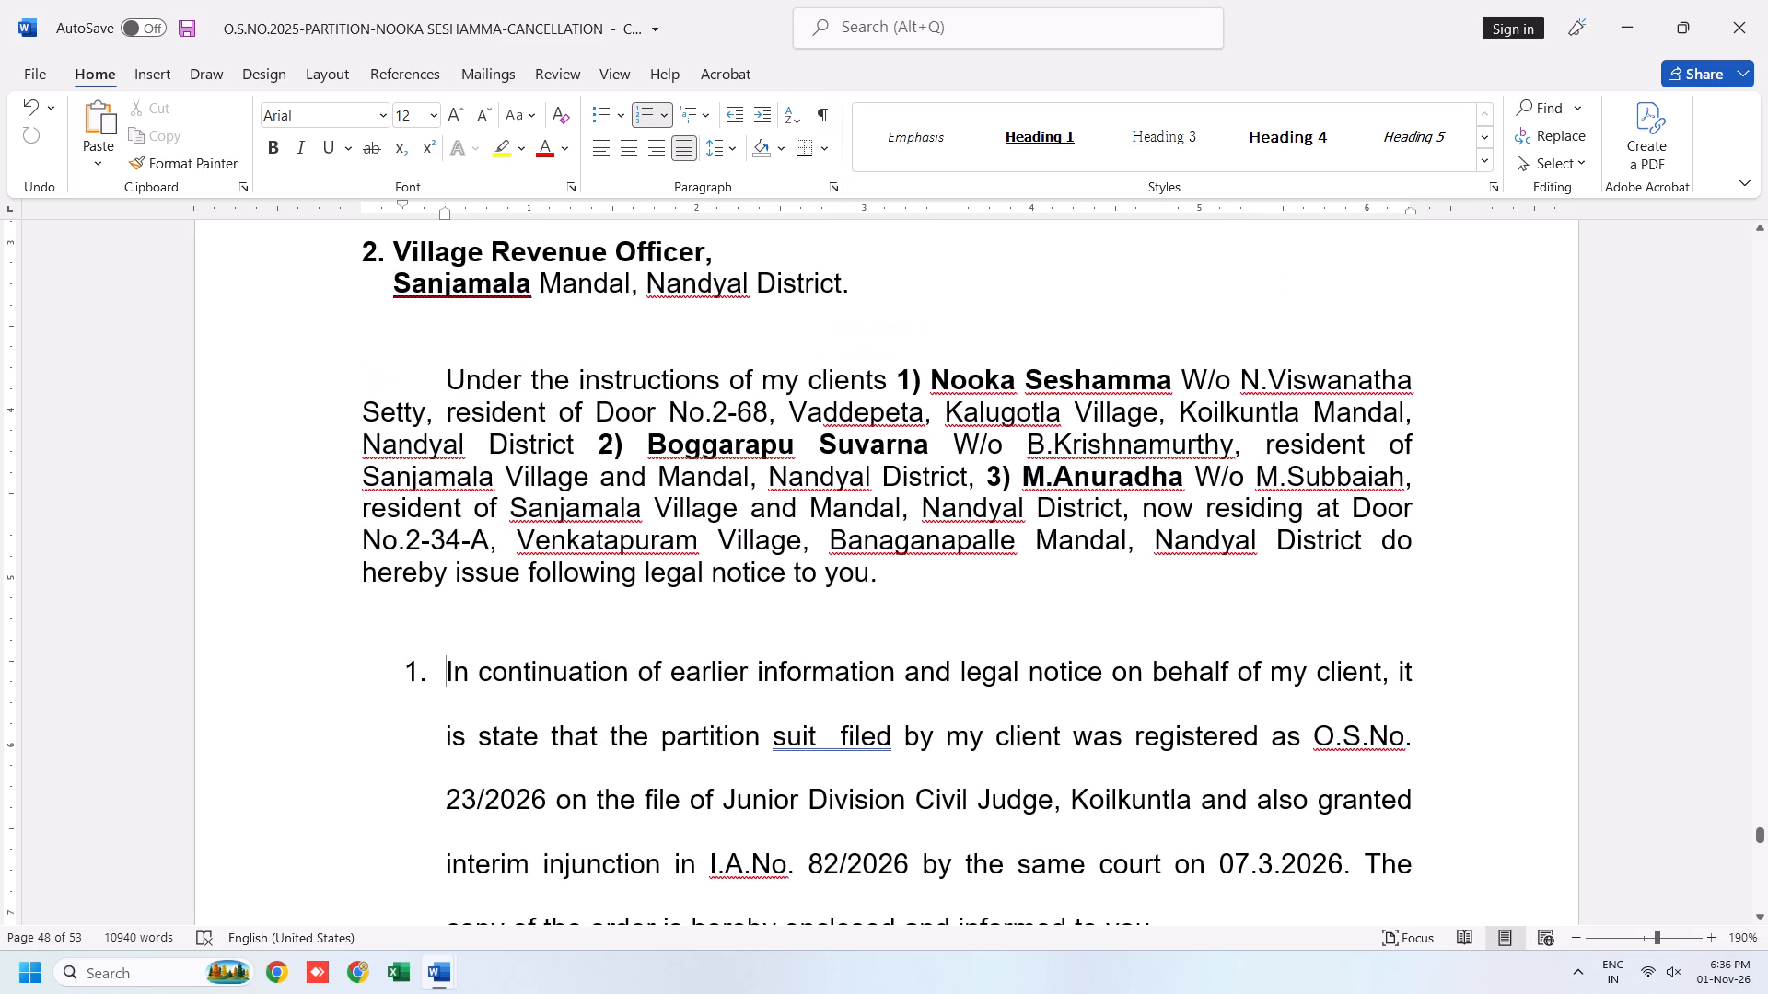
left_click(578, 335)
key("Return")
key("ctrl+v")
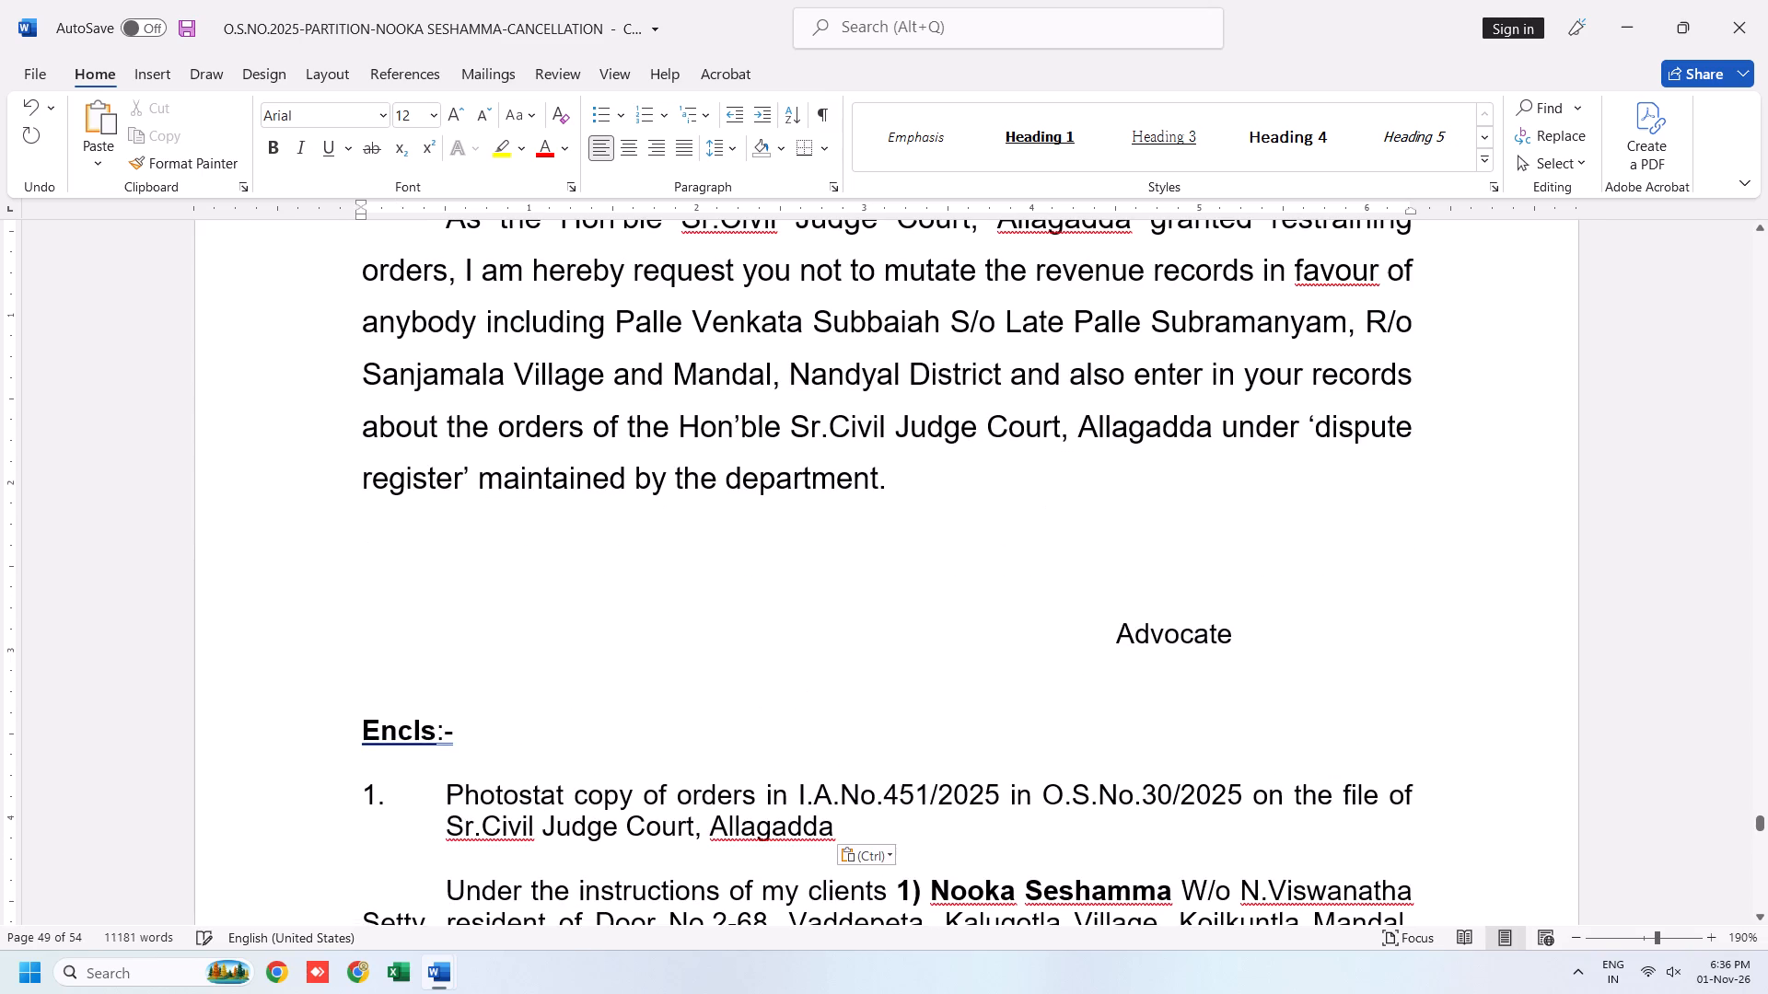
Cut the pasted letter's body, Advocate line and Encls entry, keeping only Sub, Ref and "& & &" above the instructions paragraph.
scroll(583, 331, "up", 20)
scroll(583, 331, "up", 6)
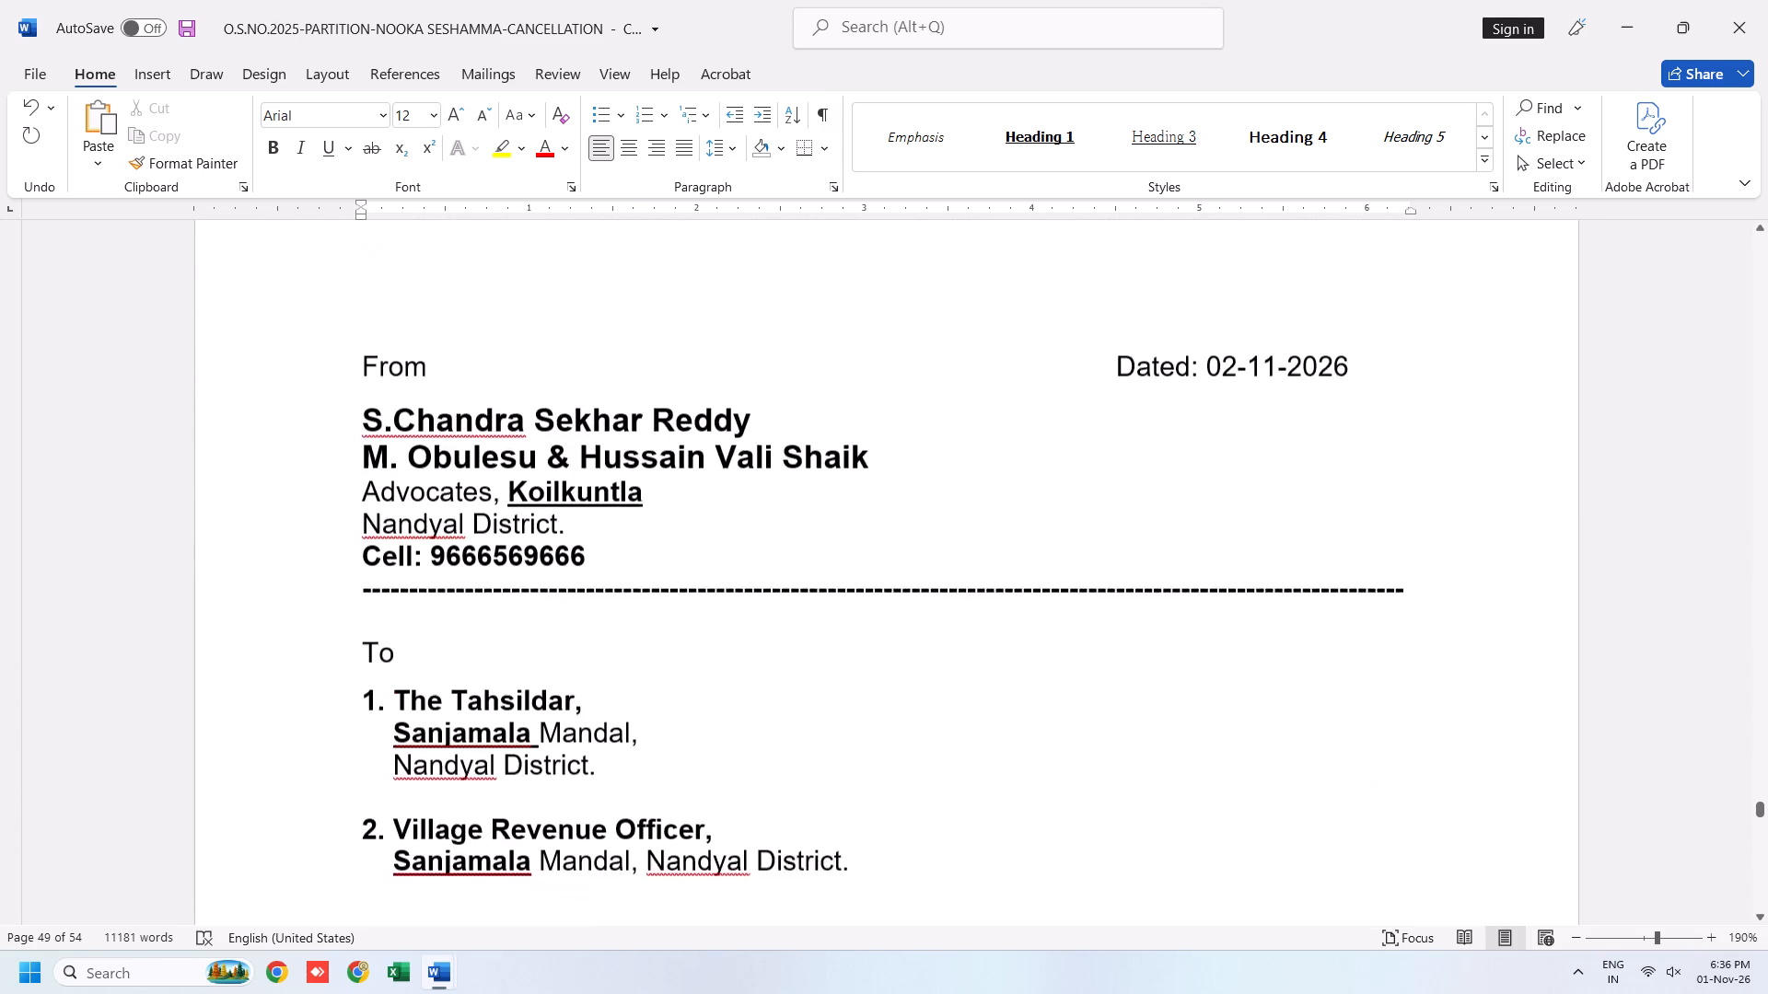
scroll(858, 514, "up", 5)
scroll(761, 506, "down", 18)
scroll(614, 472, "up", 3)
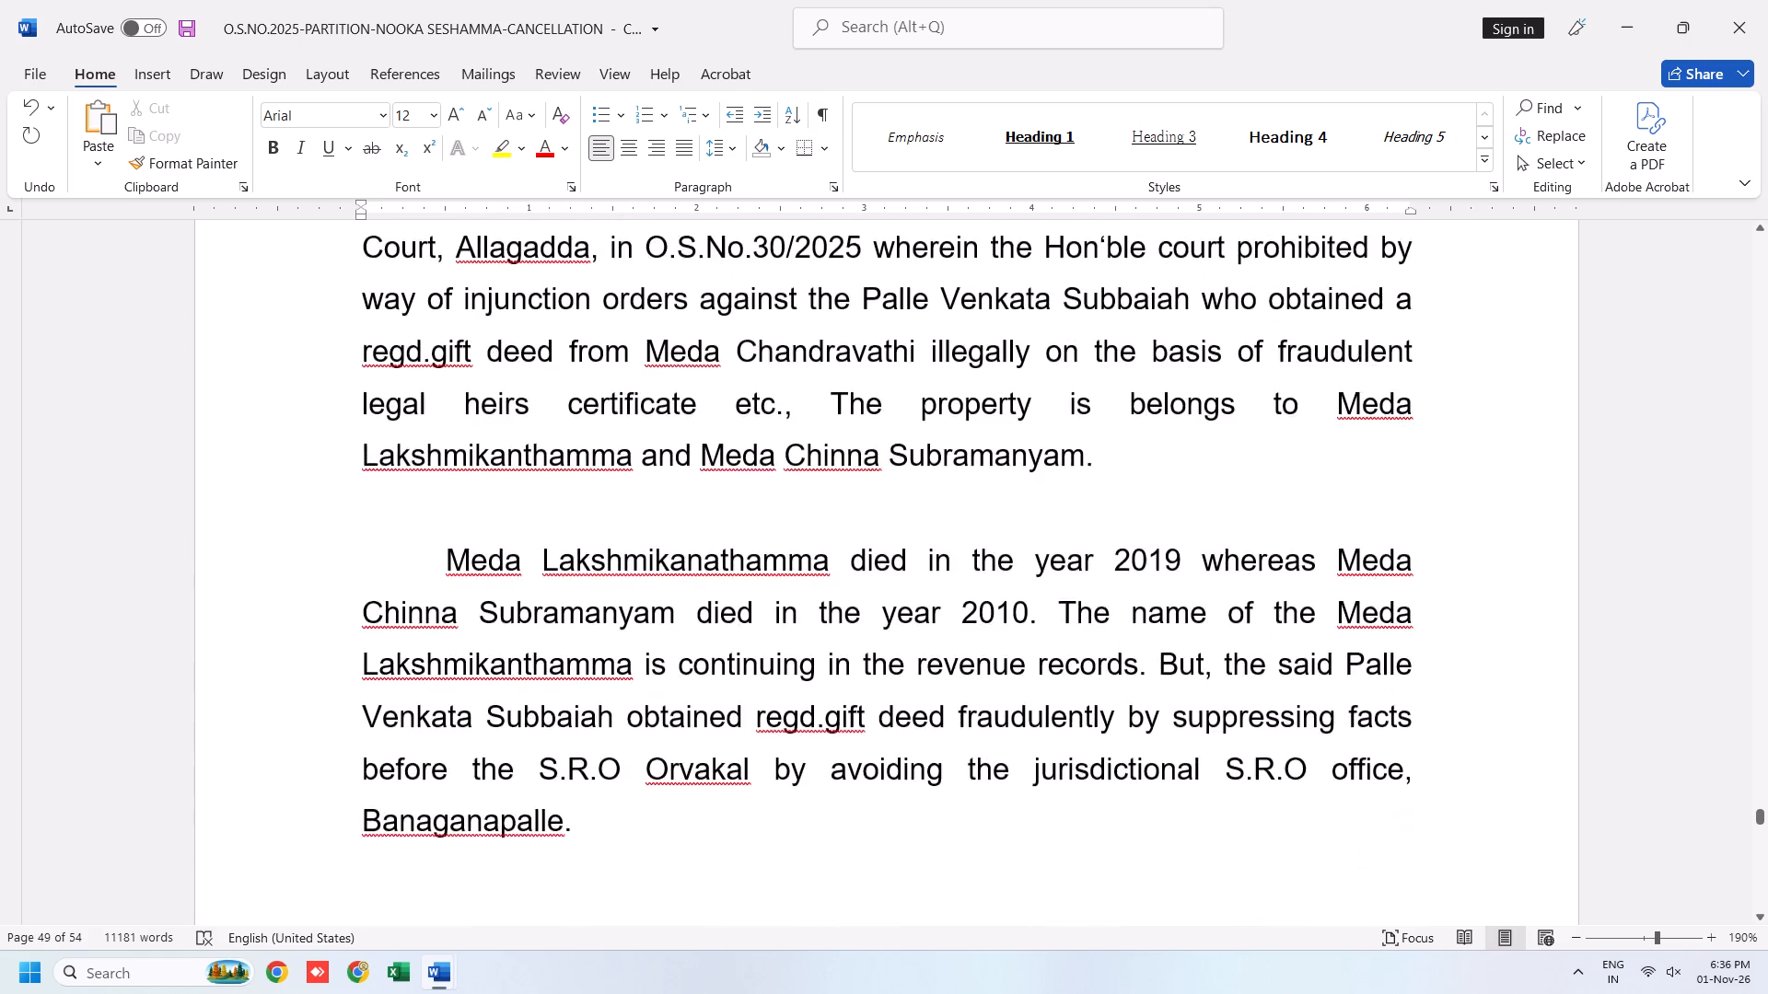
left_click_drag(431, 437, 786, 657)
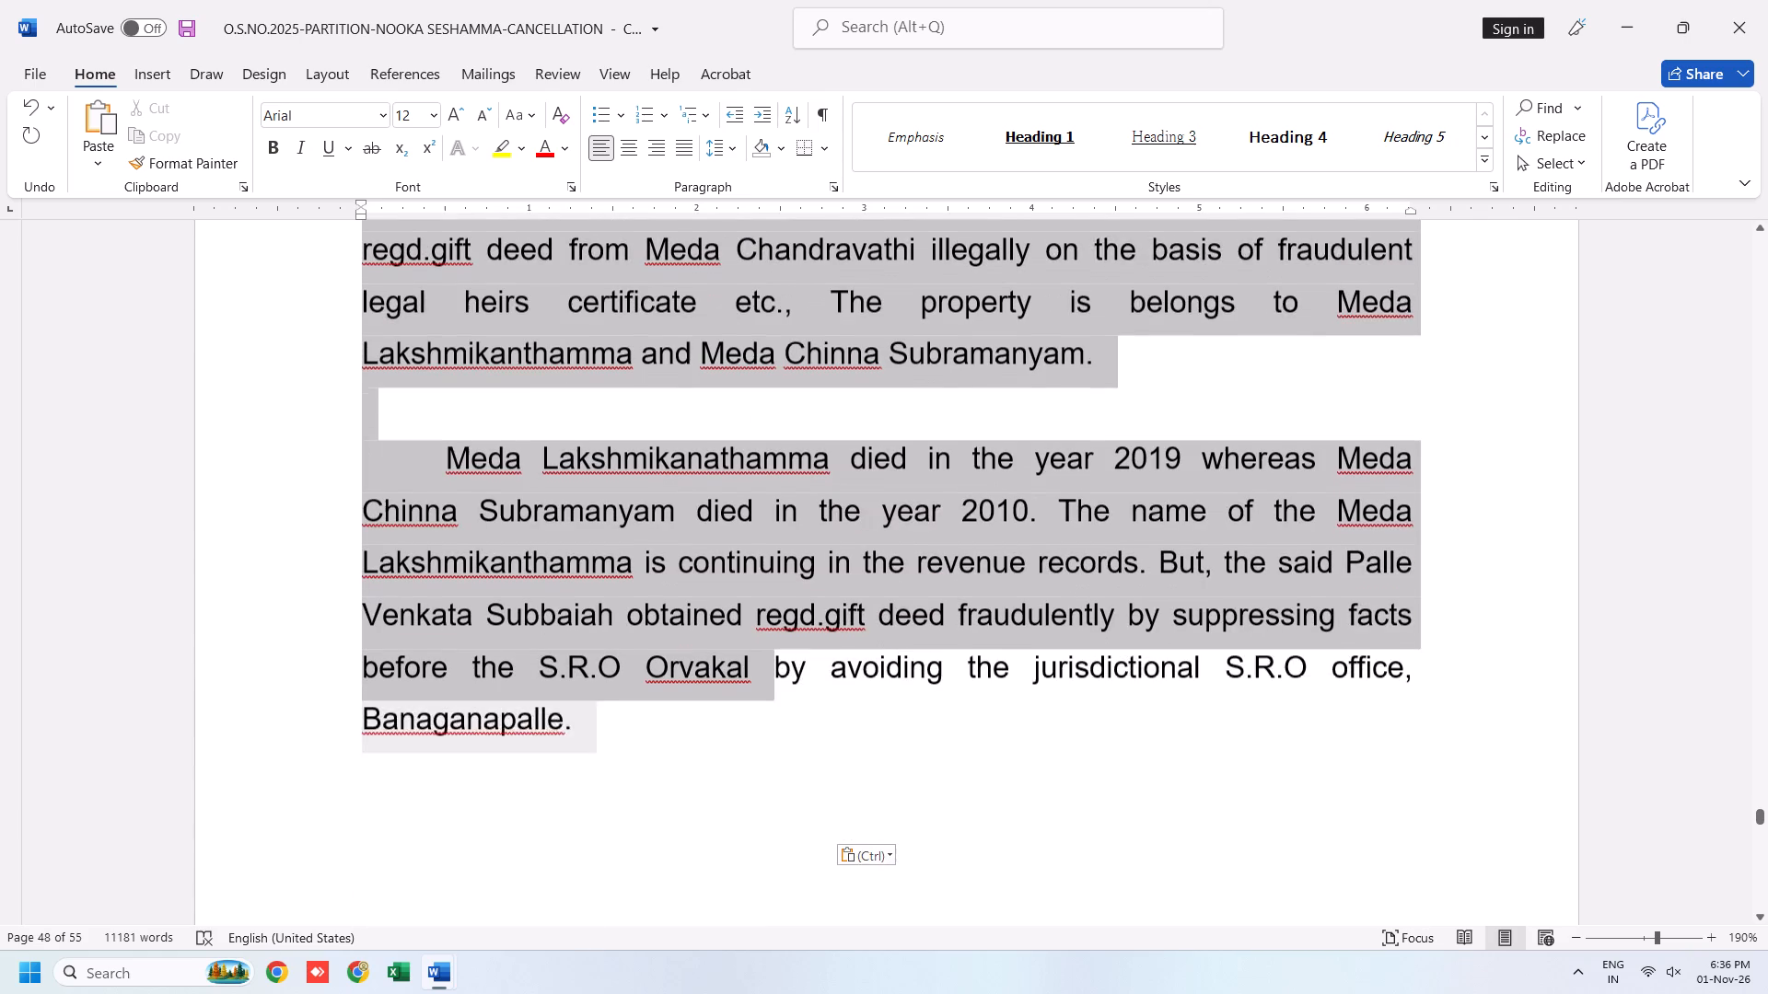
left_click_drag(786, 657, 793, 741)
scroll(793, 671, "down", 14)
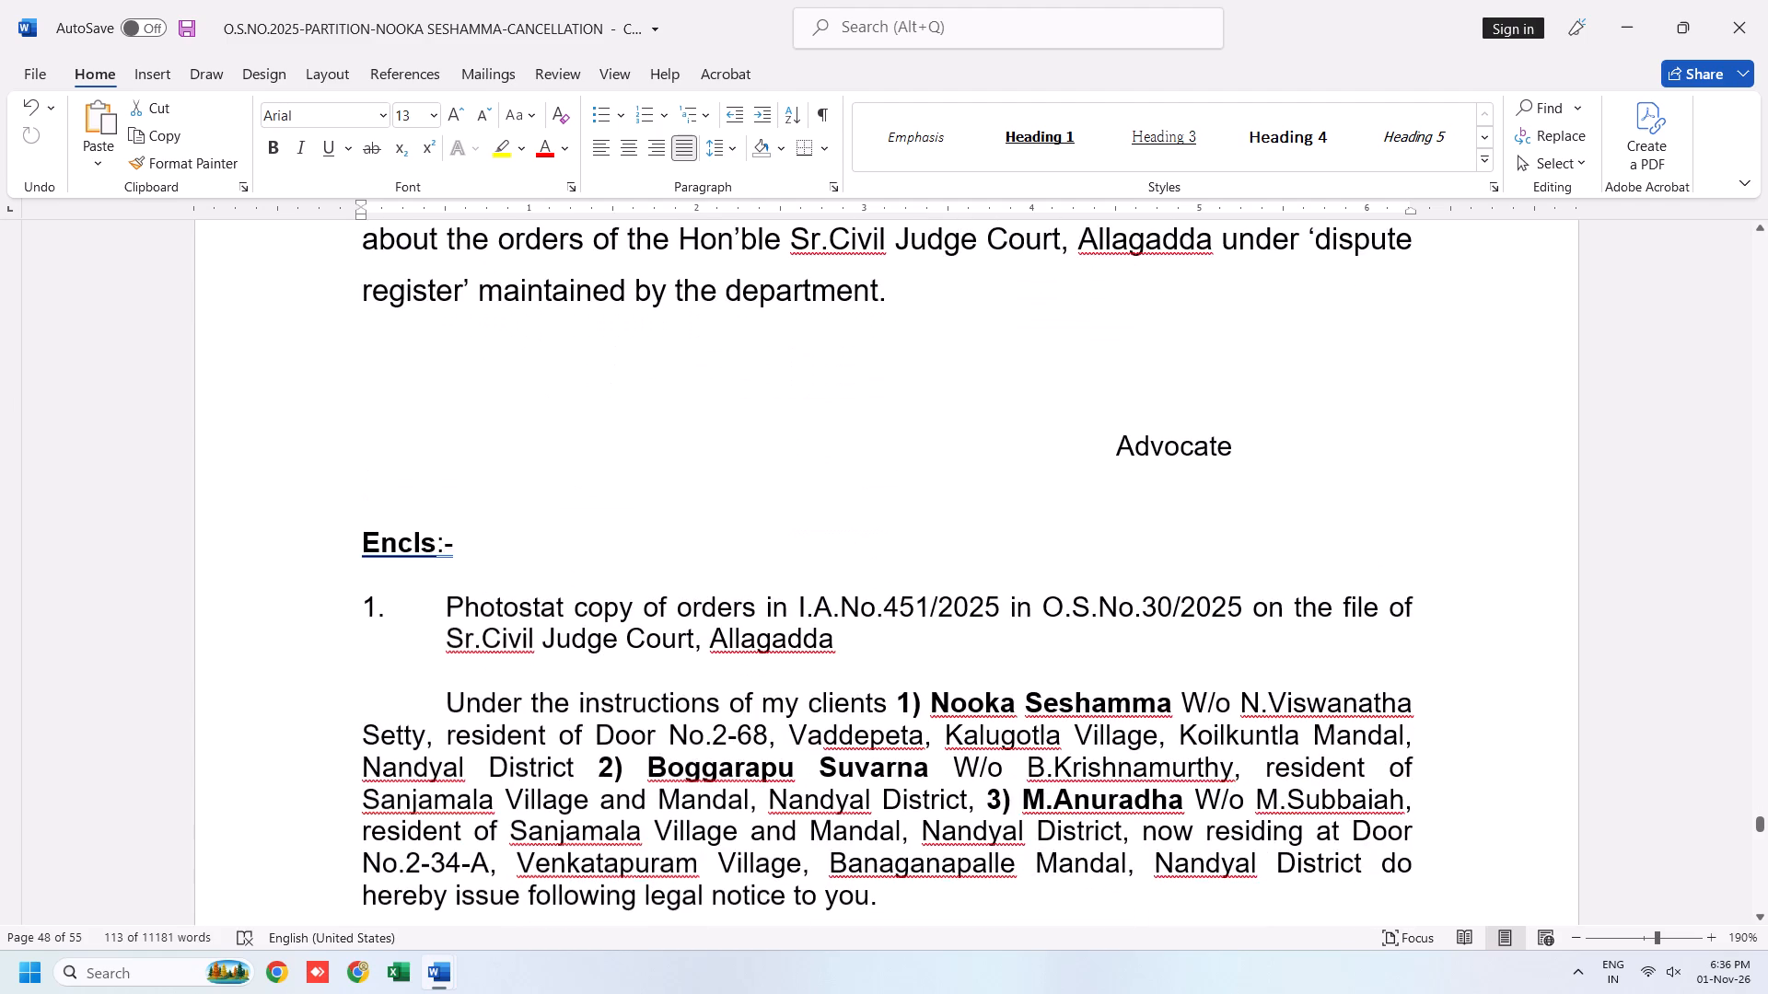
key("shift+Down")
key("shift+Down")
key("shift+Down")
key("shift+Down")
key("shift+Down")
key("shift+Down")
key("shift+Down")
key("shift+Down")
key("shift+Down")
key("shift+Down")
key("shift+Down")
key("shift+Down")
key("shift+Down")
key("shift+Down")
key("shift+Down")
key("shift+Down")
key("shift+Down")
key("shift+Down")
key("shift+Down")
key("shift+Down")
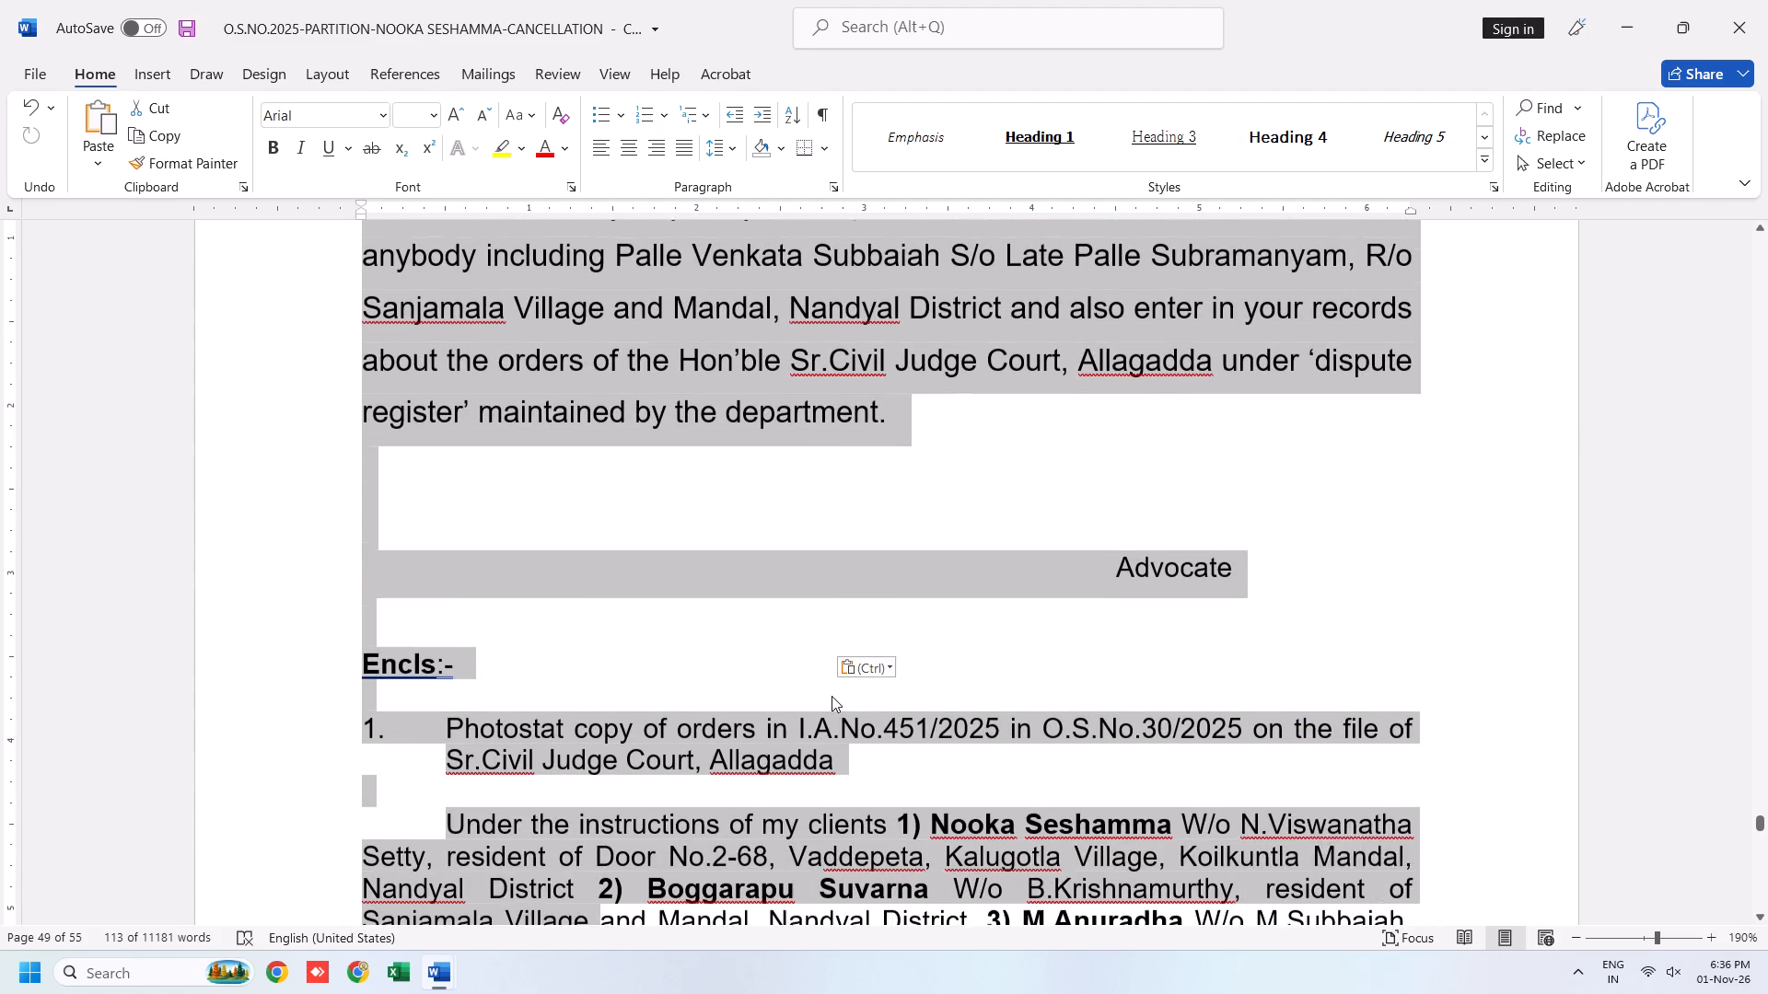
key("shift+Up")
key("shift+Up")
key("shift+Up")
key("shift+Up")
key("ctrl+x")
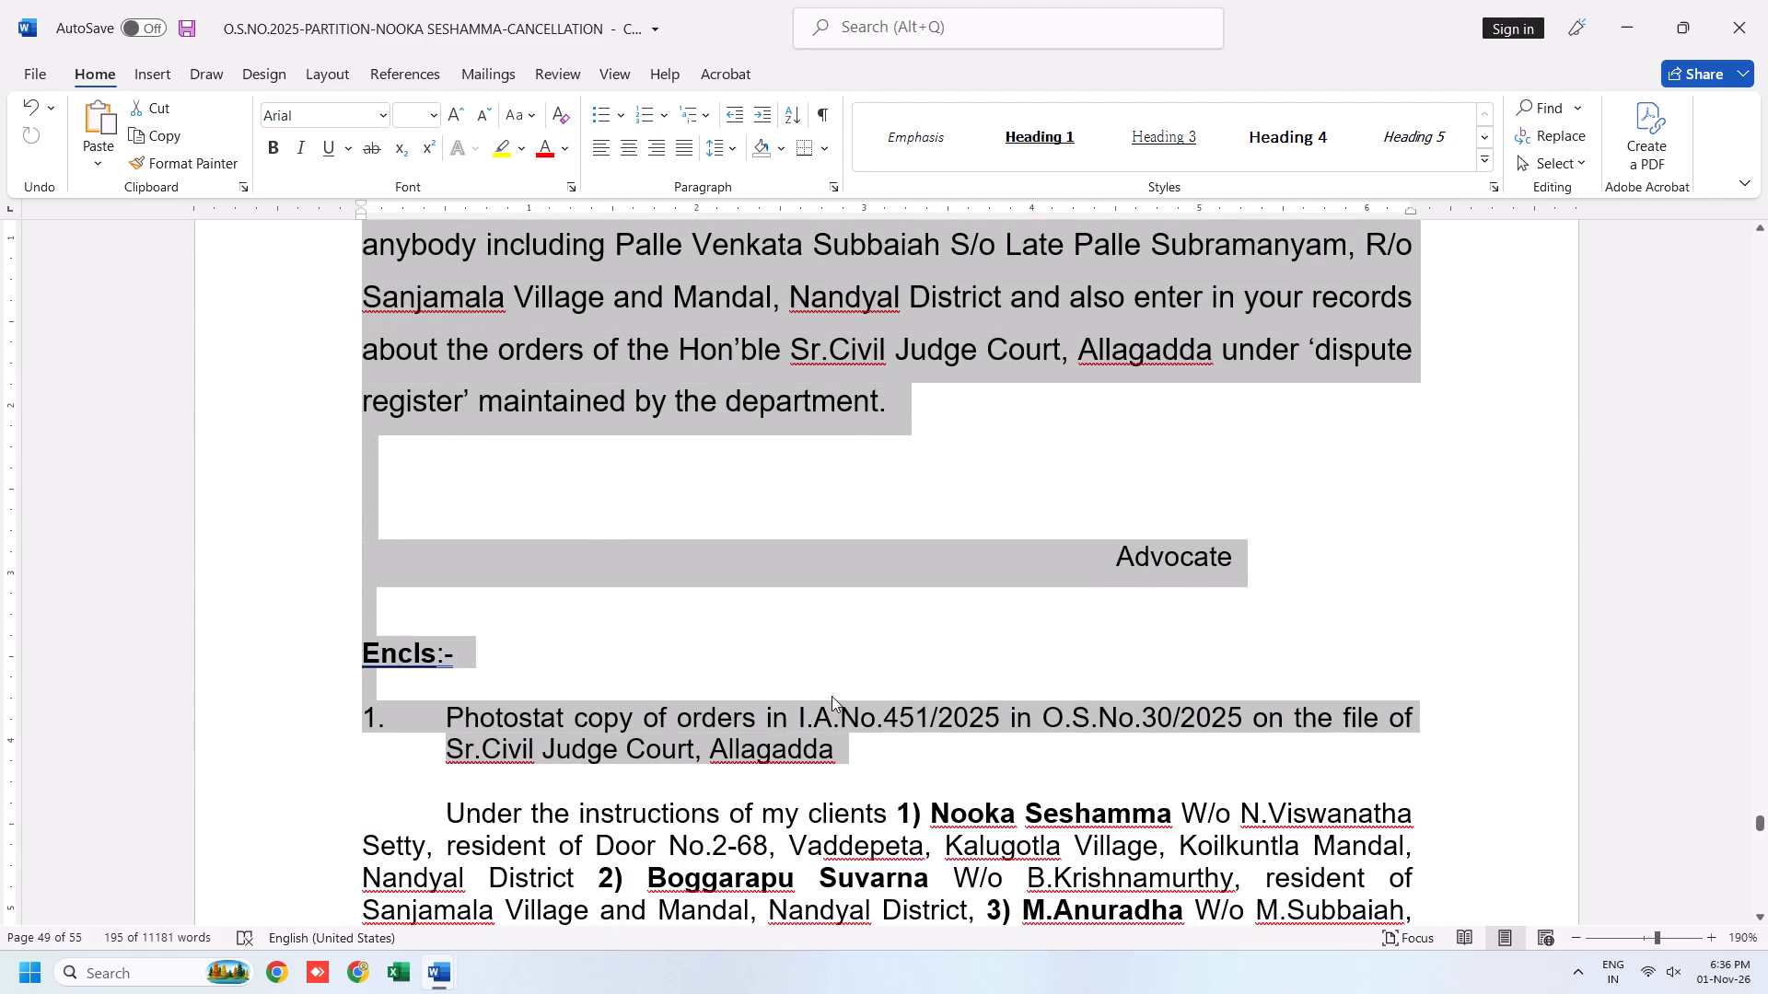
Delete the blank lines between "& & &" and the "Under the instructions" paragraph.
scroll(836, 693, "up", 5)
left_click_drag(756, 665, 764, 665)
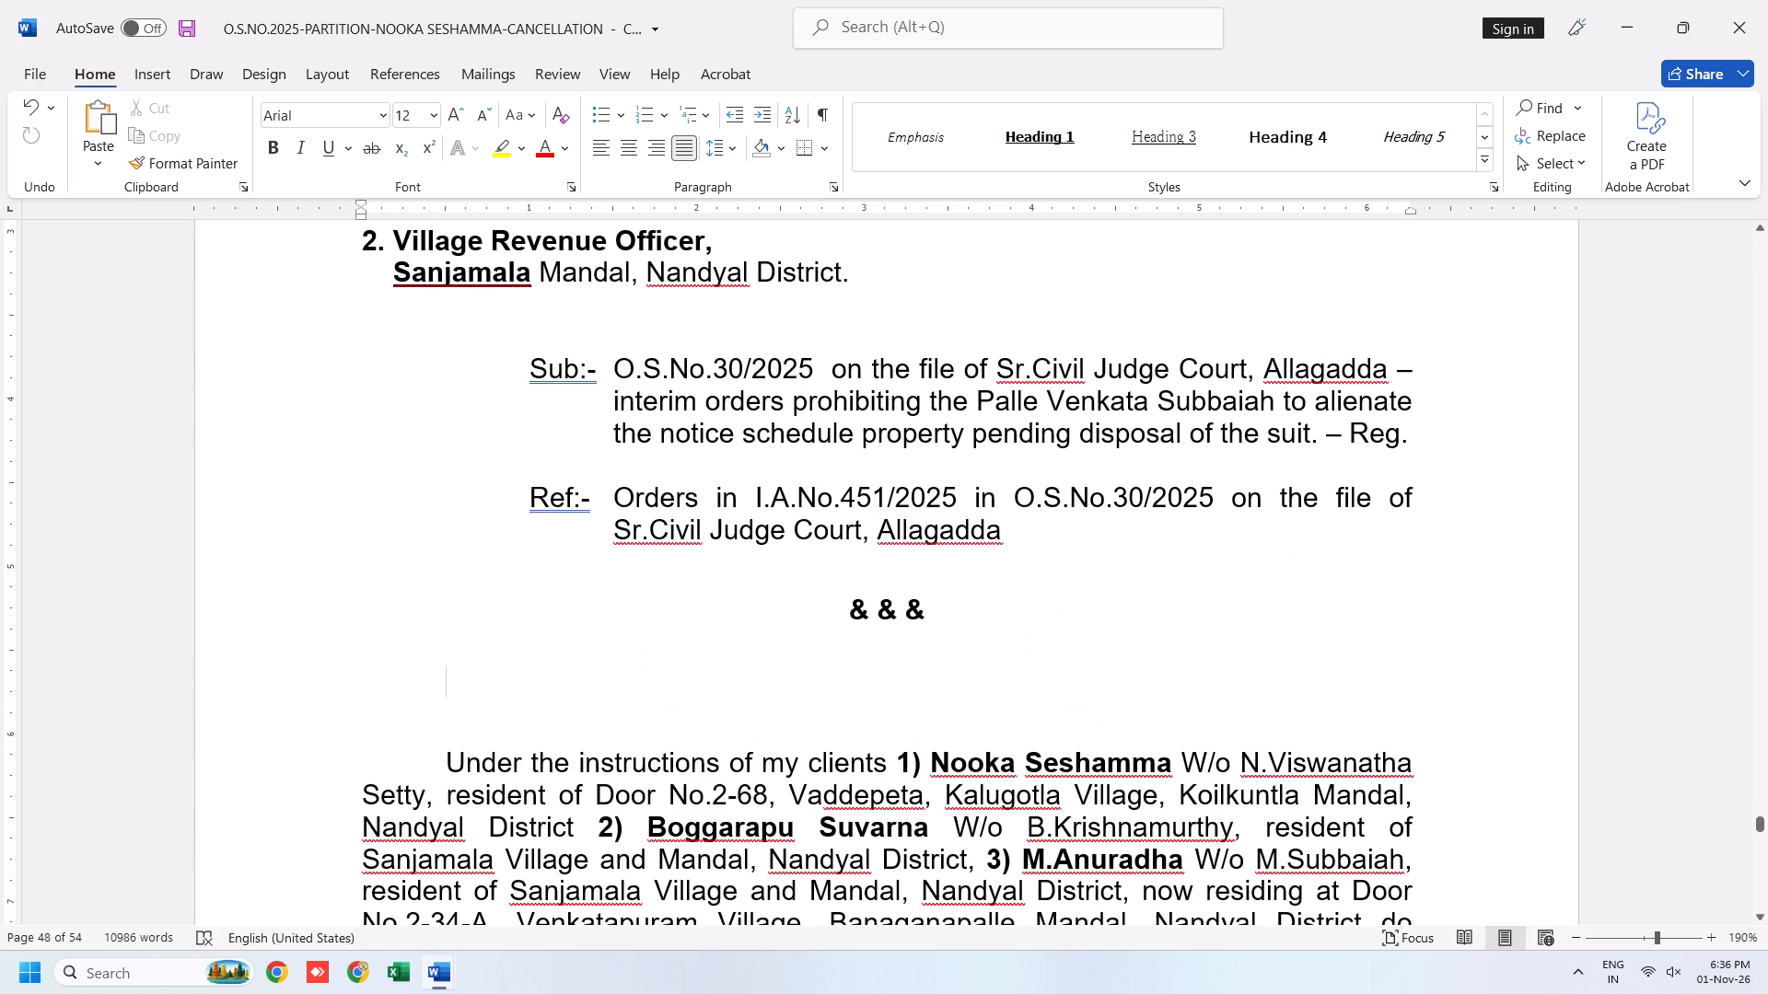
key("Delete")
key("Delete")
Set the "Under the instructions" paragraph to 1.5 line spacing.
scroll(780, 661, "down", 3)
left_click(726, 473)
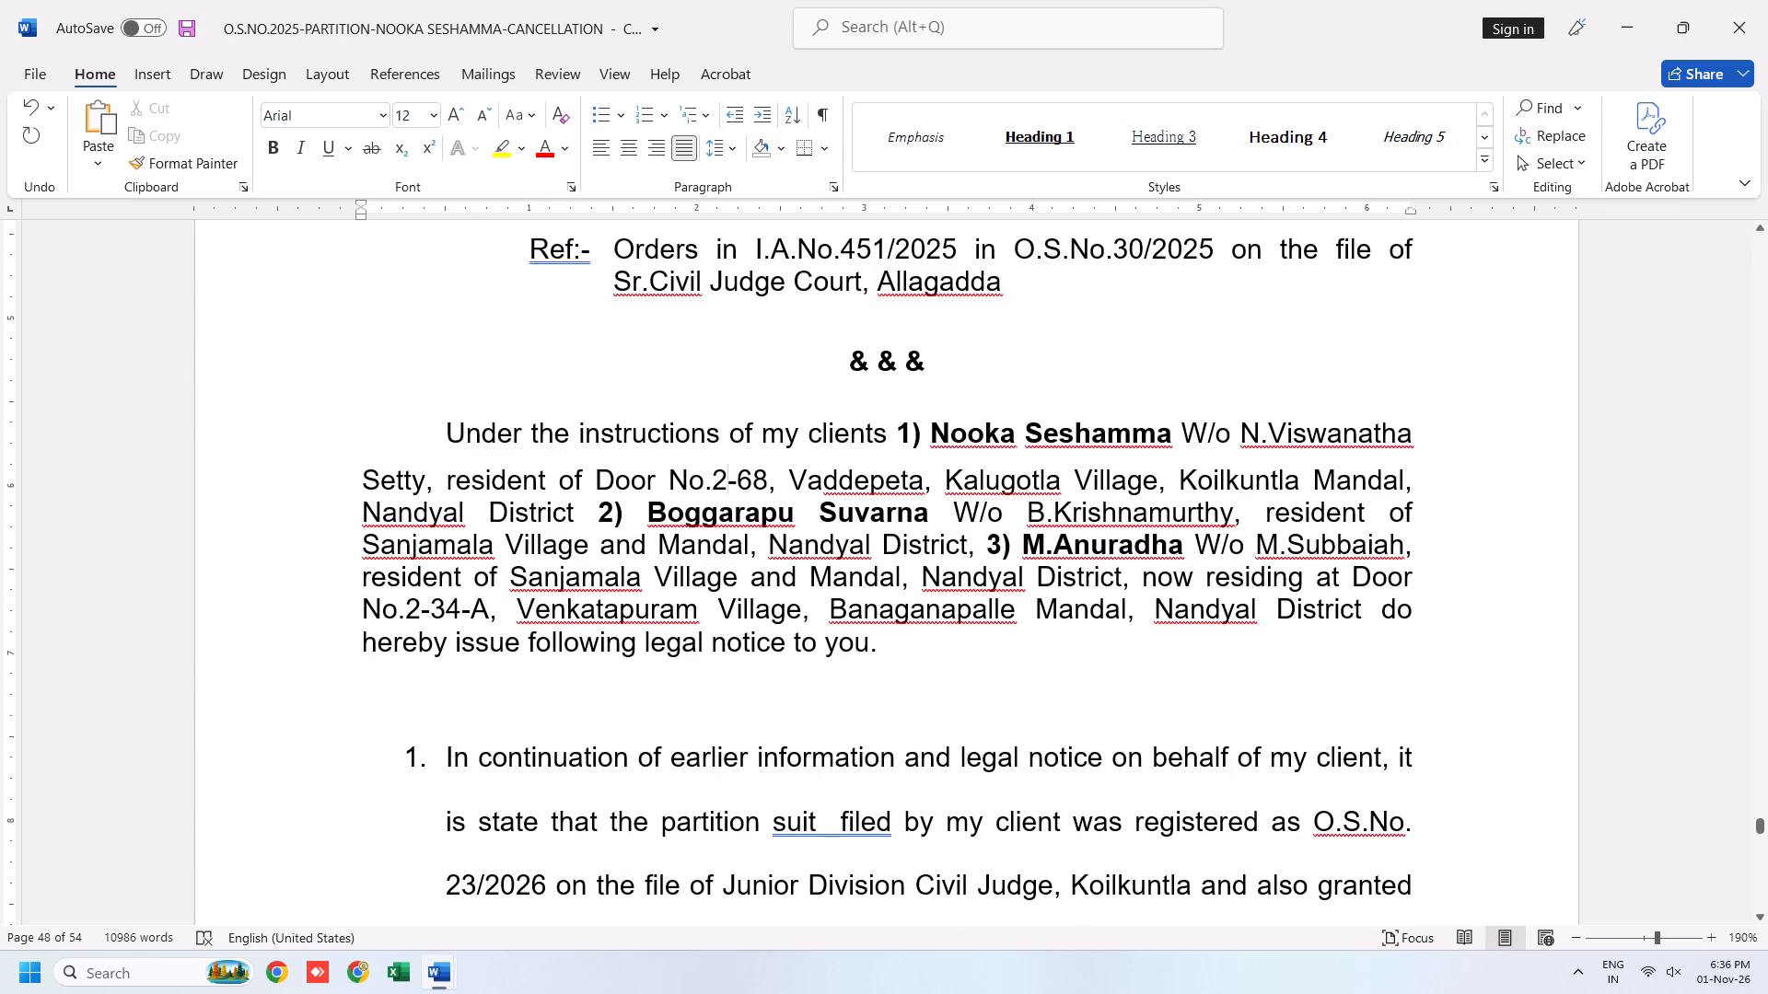
key("ctrl+5")
Change "on behalf of my client" to "on behalf of my clients" in paragraph 1.
scroll(975, 448, "down", 5)
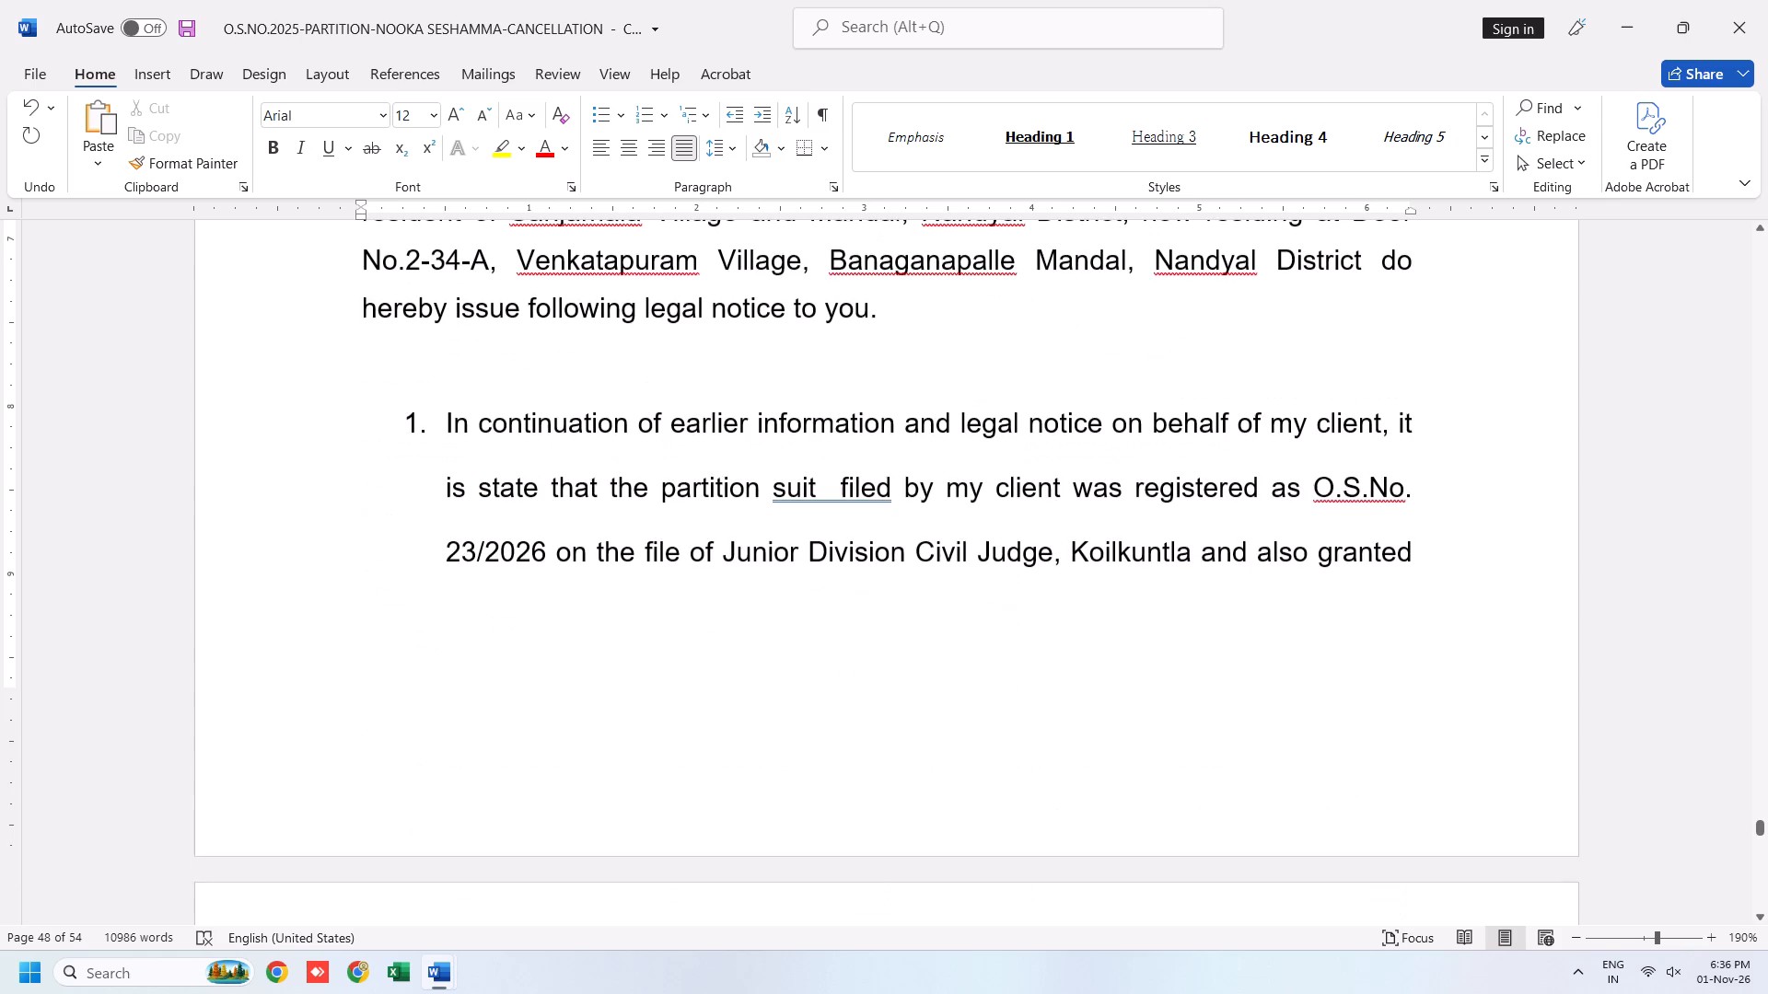
scroll(696, 559, "down", 10)
scroll(840, 450, "down", 7)
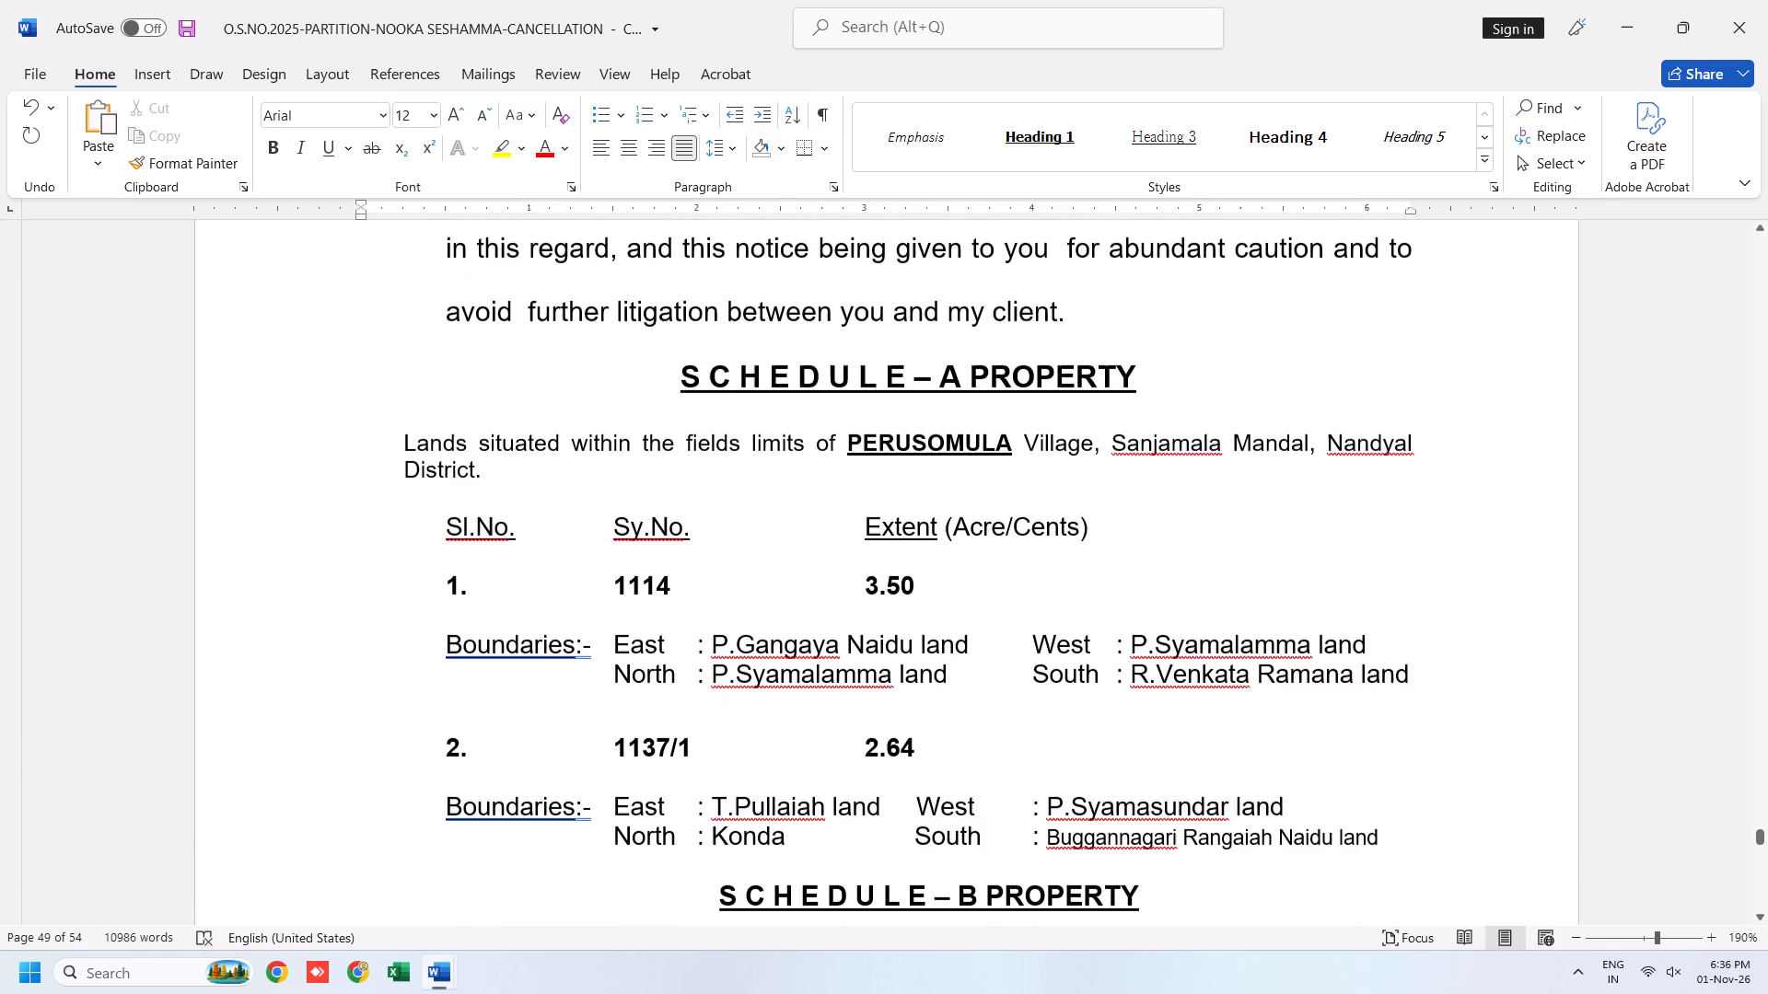
left_click(665, 376)
scroll(666, 375, "up", 8)
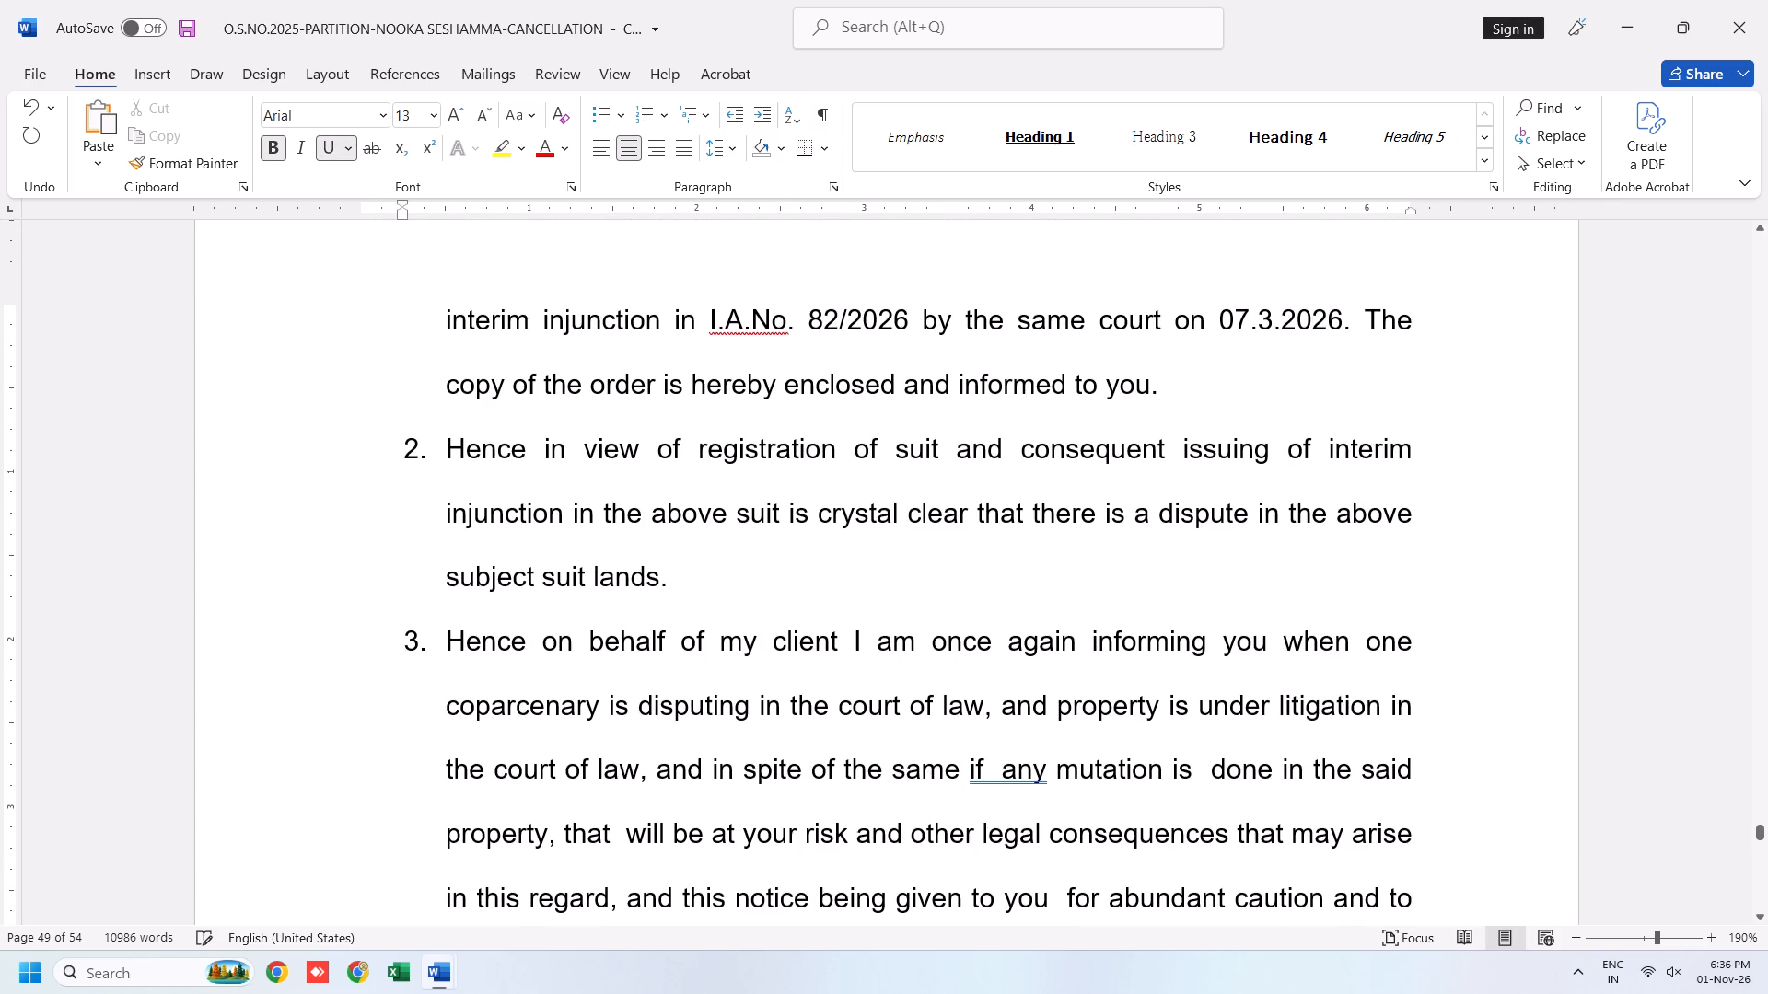
scroll(704, 424, "up", 10)
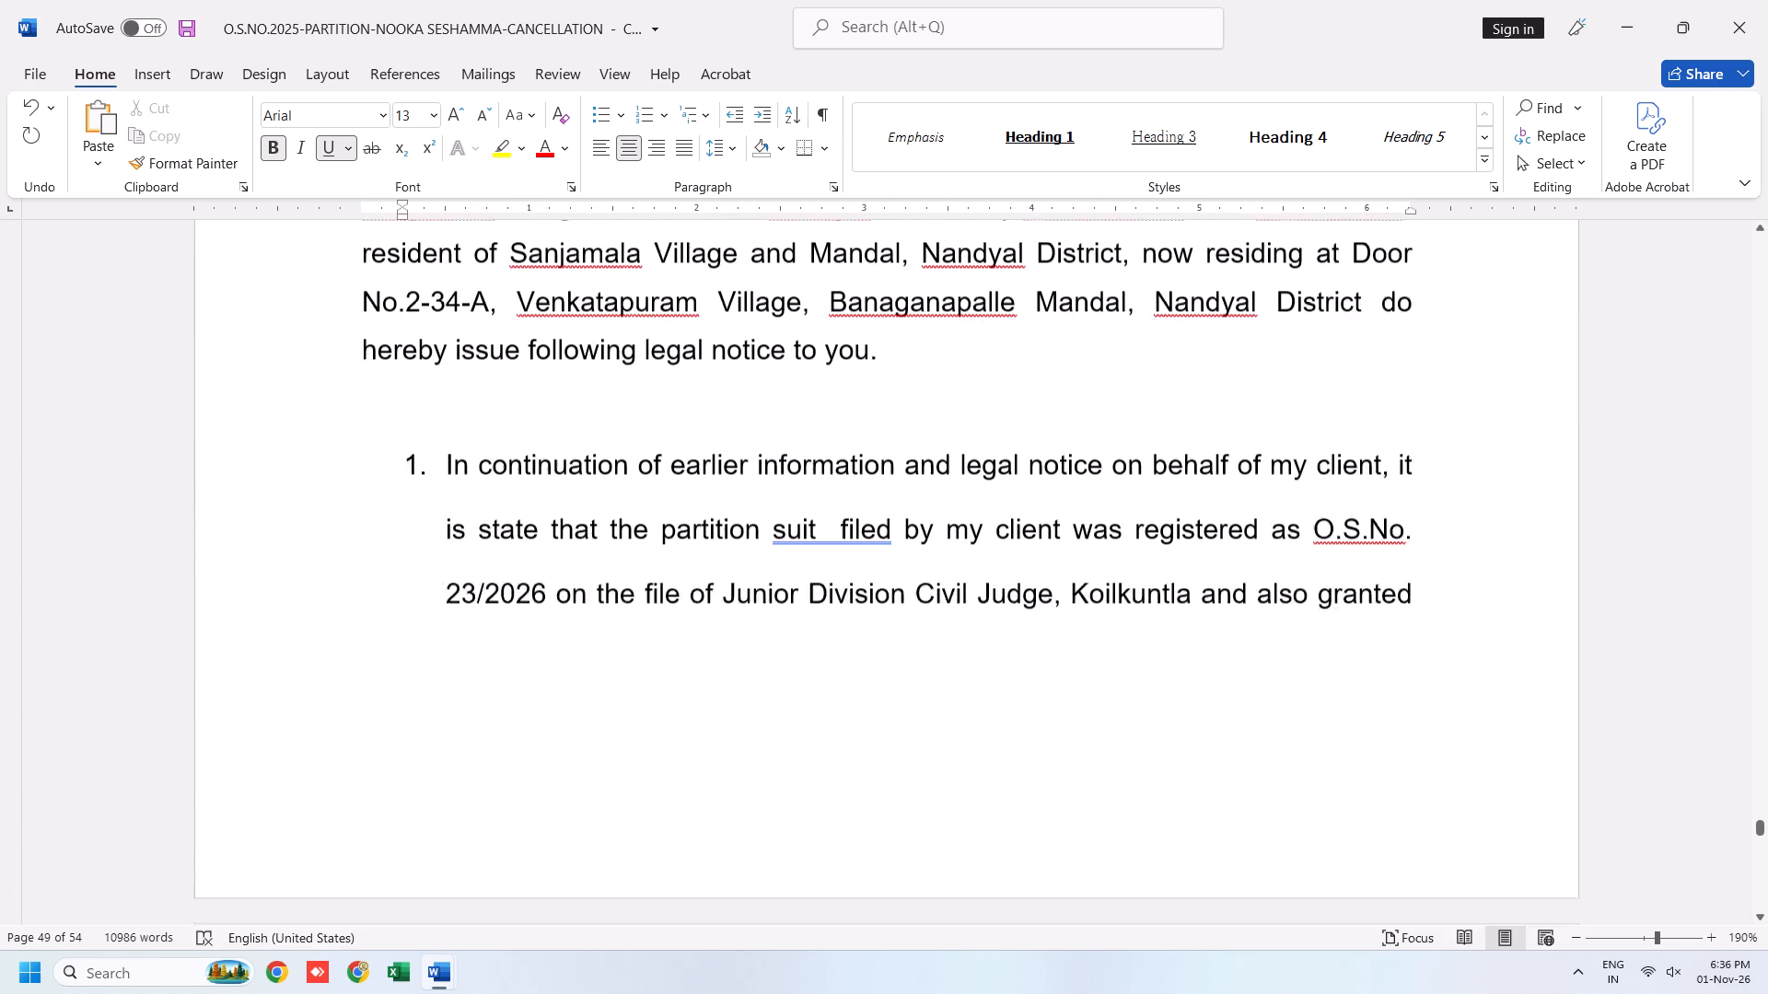
left_click(620, 446)
left_click(878, 486)
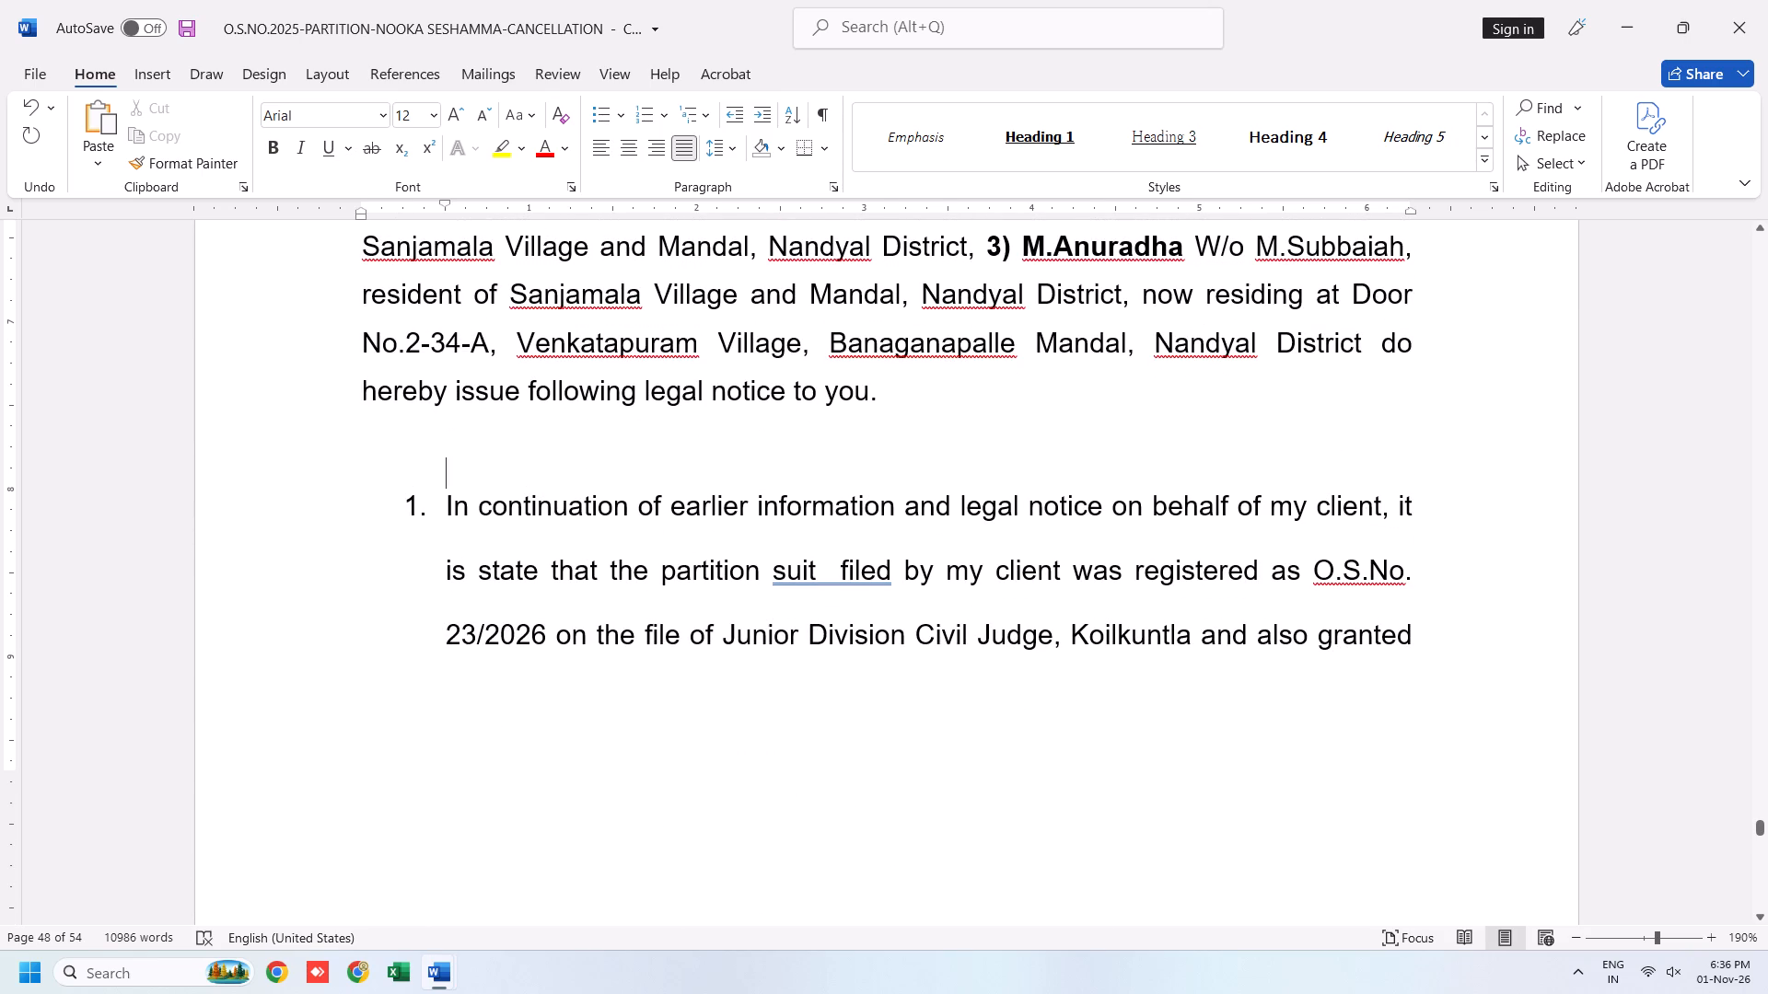
left_click(1388, 507)
key("Left")
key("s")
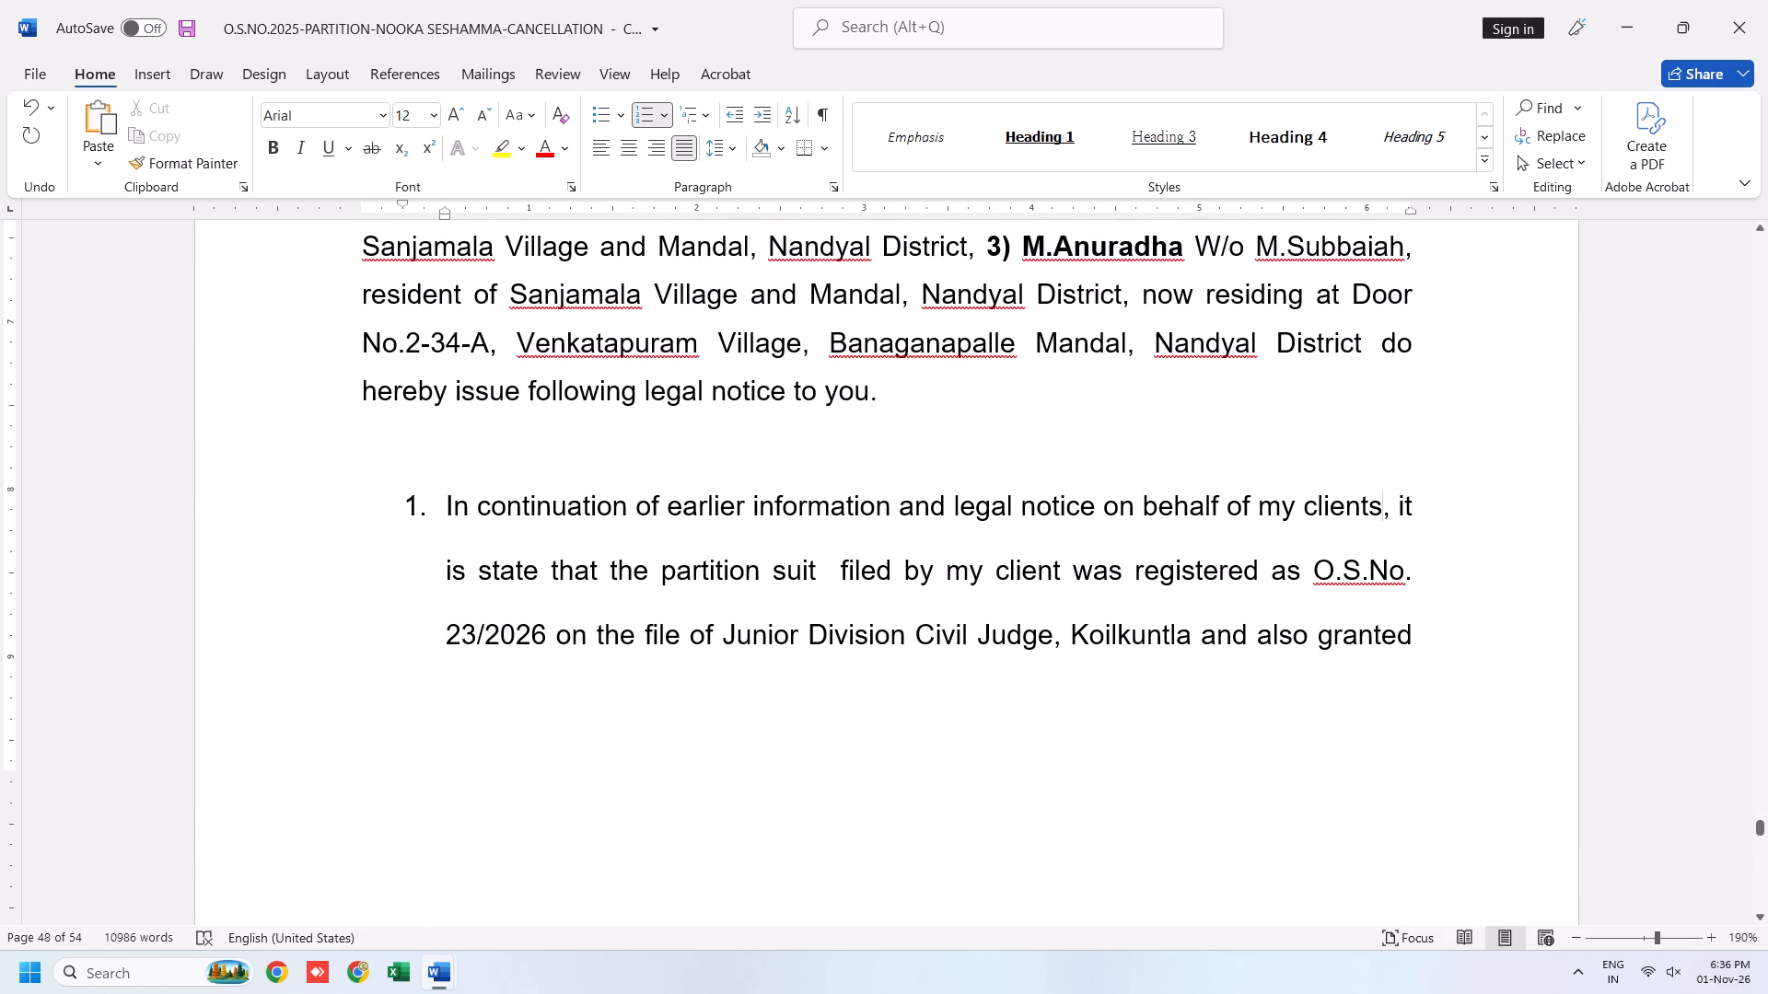
Review the notice's numbered paragraphs and schedules, and check the date on the earlier letter to the Tahsildar.
scroll(532, 600, "down", 10)
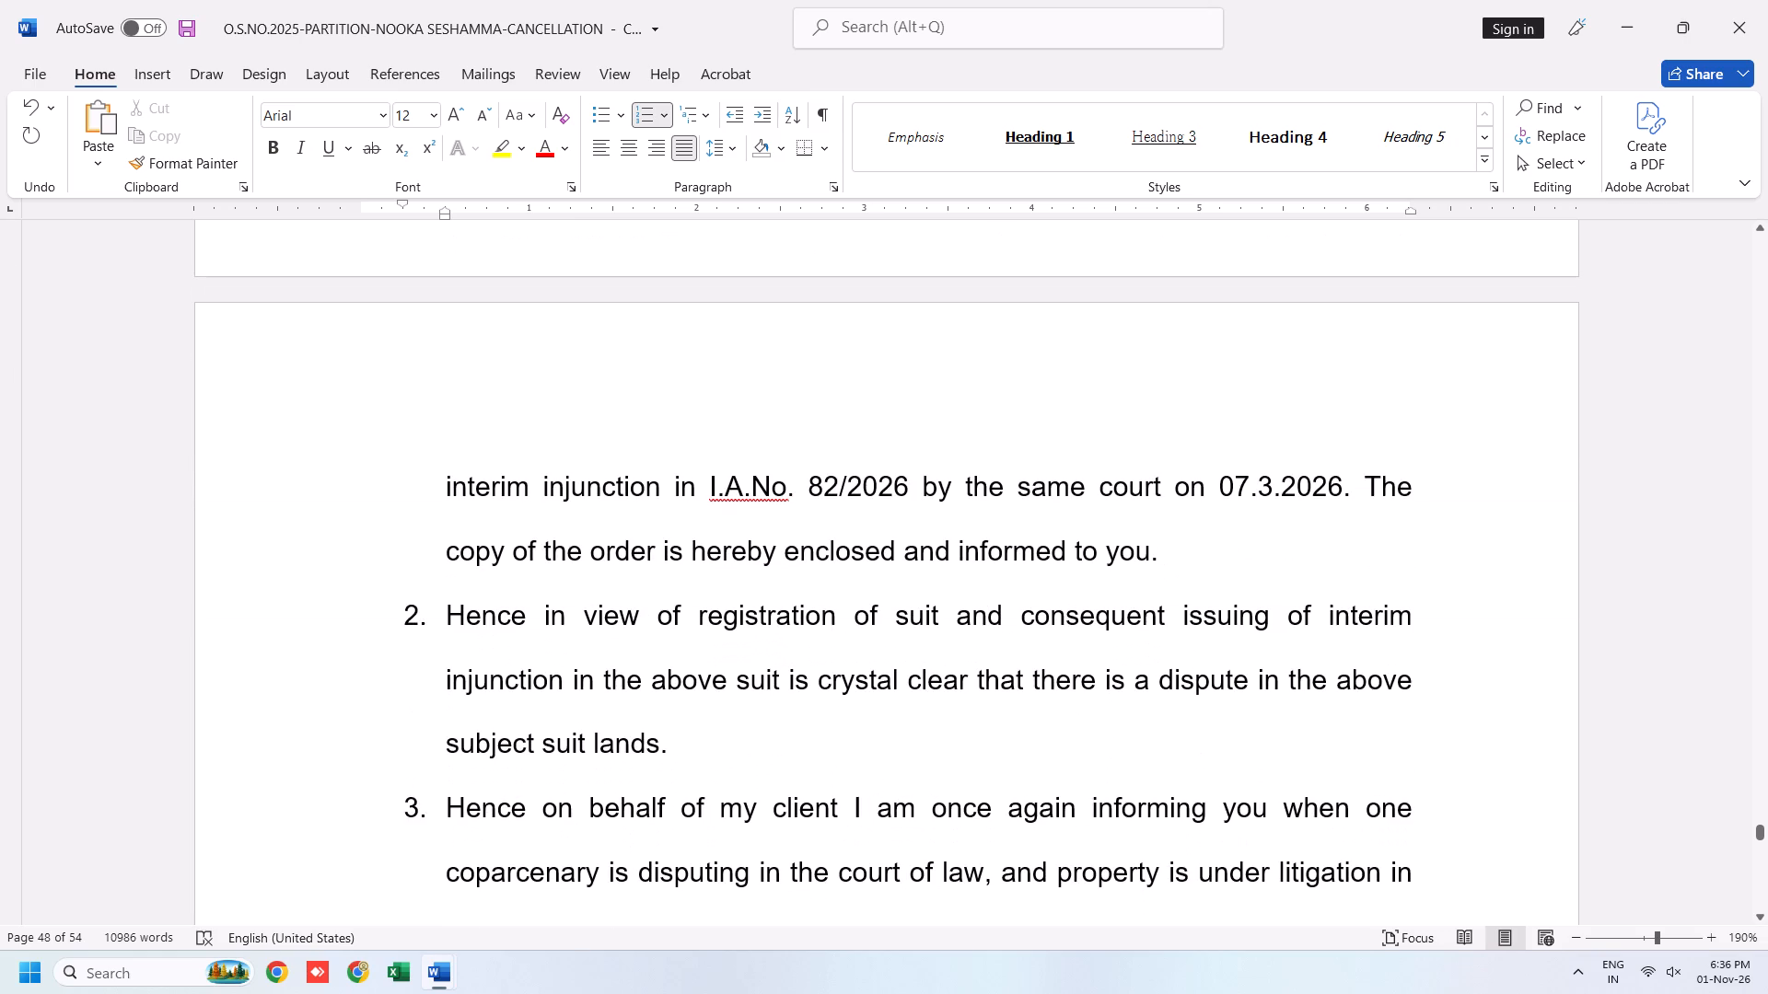
scroll(585, 630, "down", 2)
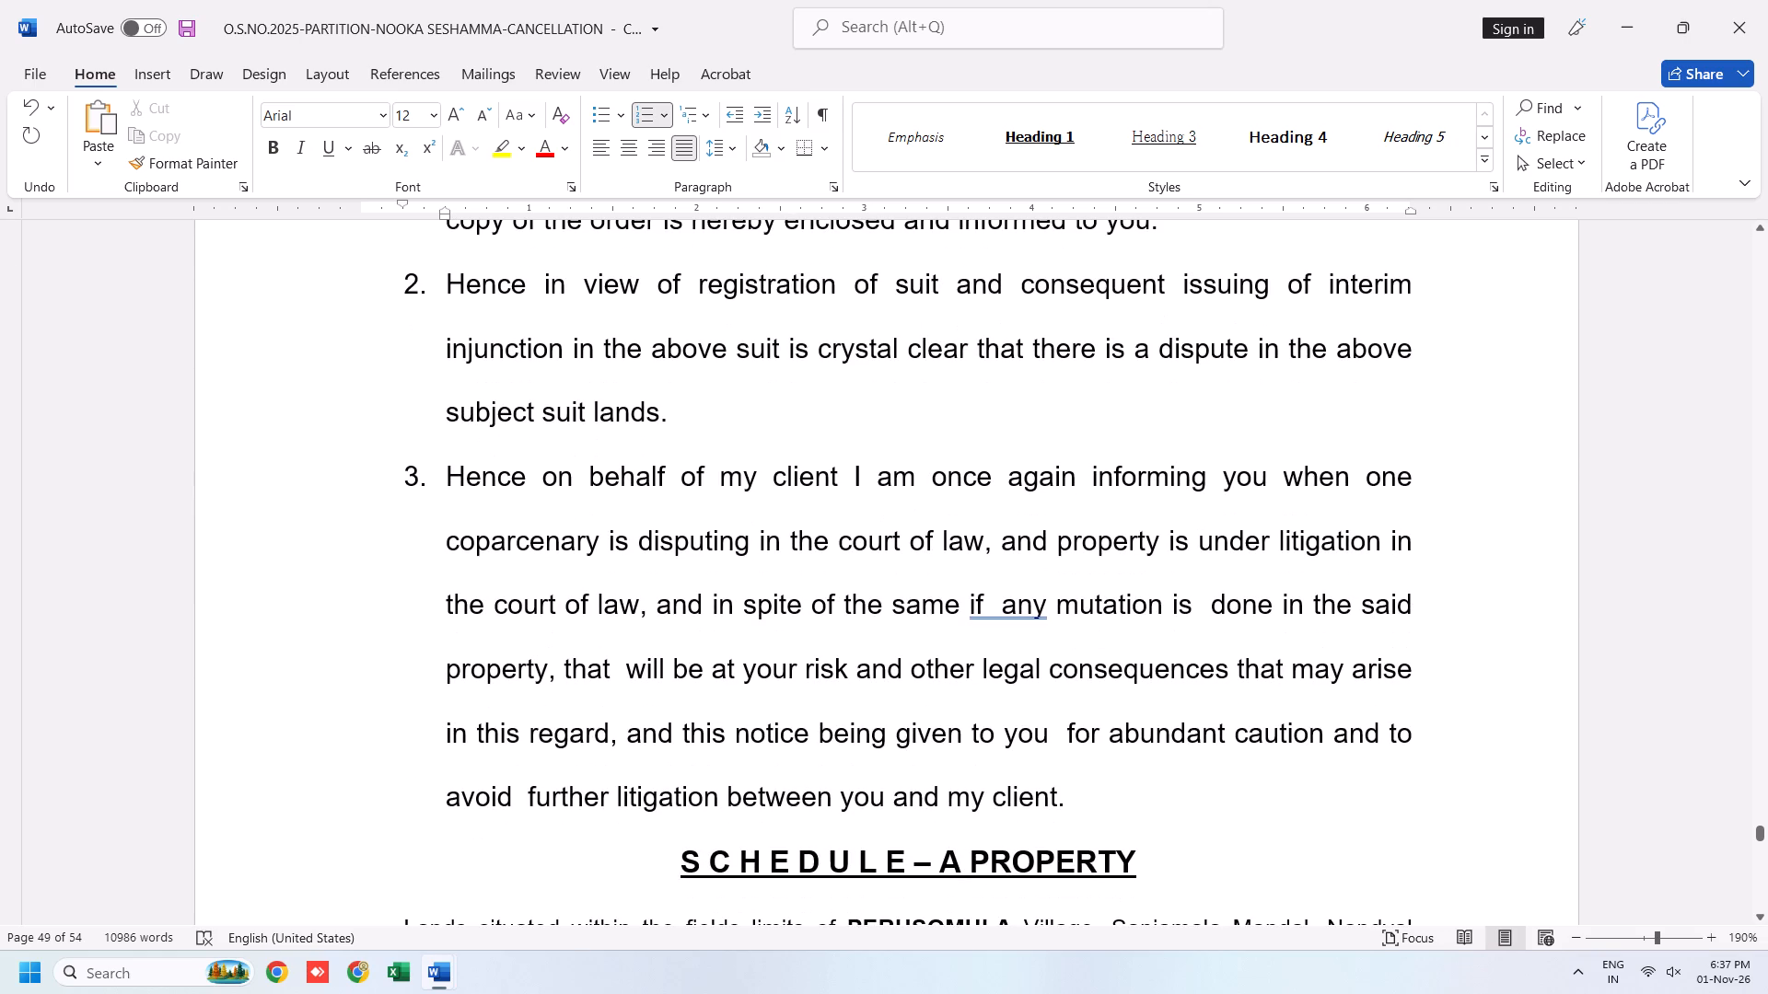
scroll(591, 613, "up", 14)
left_click_drag(613, 644, 625, 641)
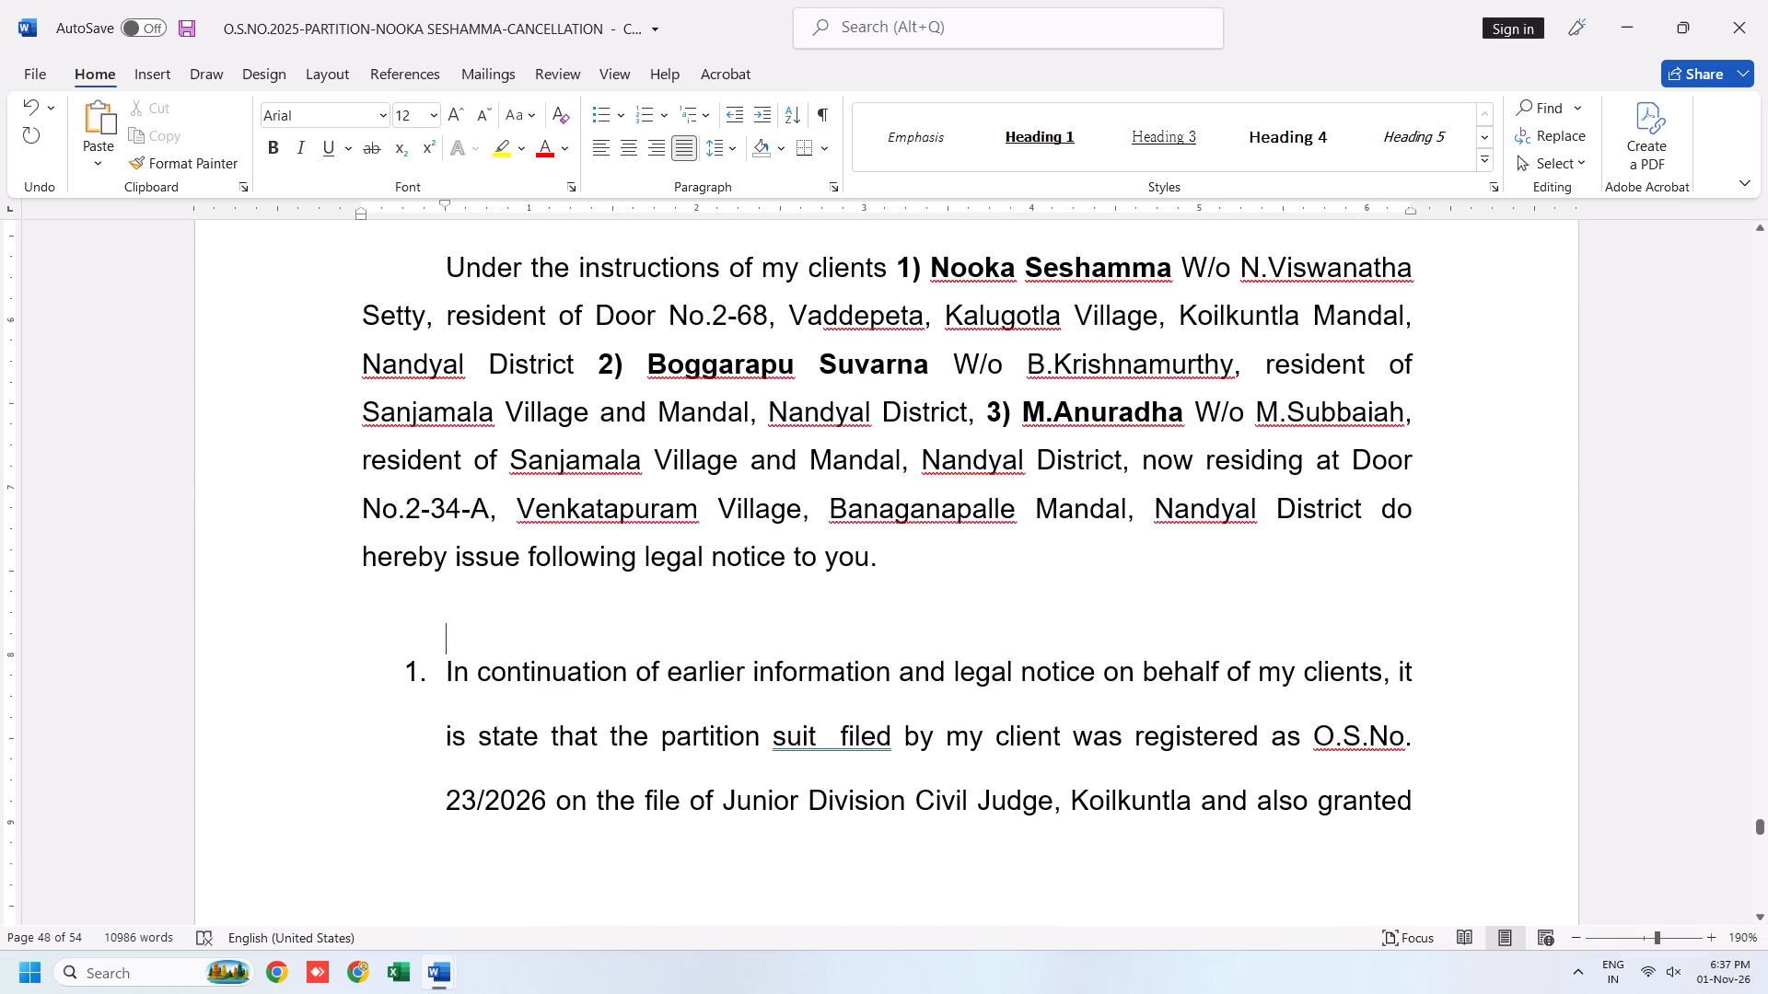
scroll(1065, 721, "down", 16)
key("Page_Down")
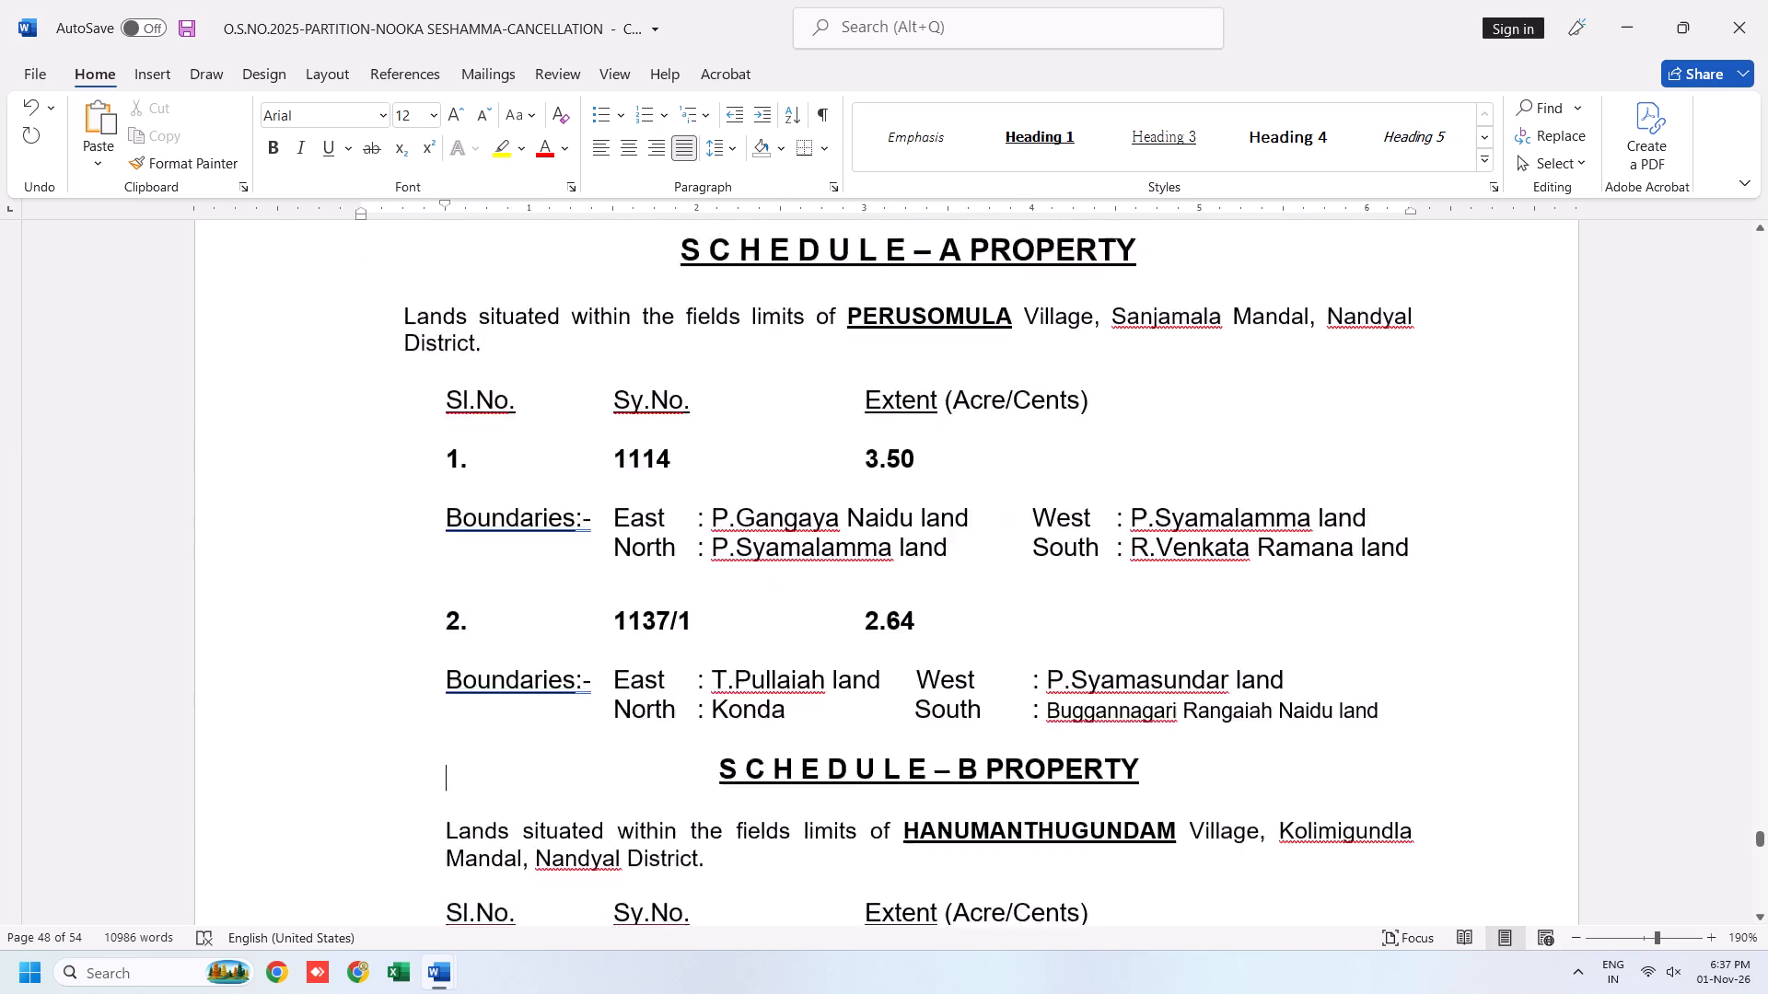
key("Page_Down")
key("Page_Down")
key("Page_Down")
scroll(992, 635, "up", 6)
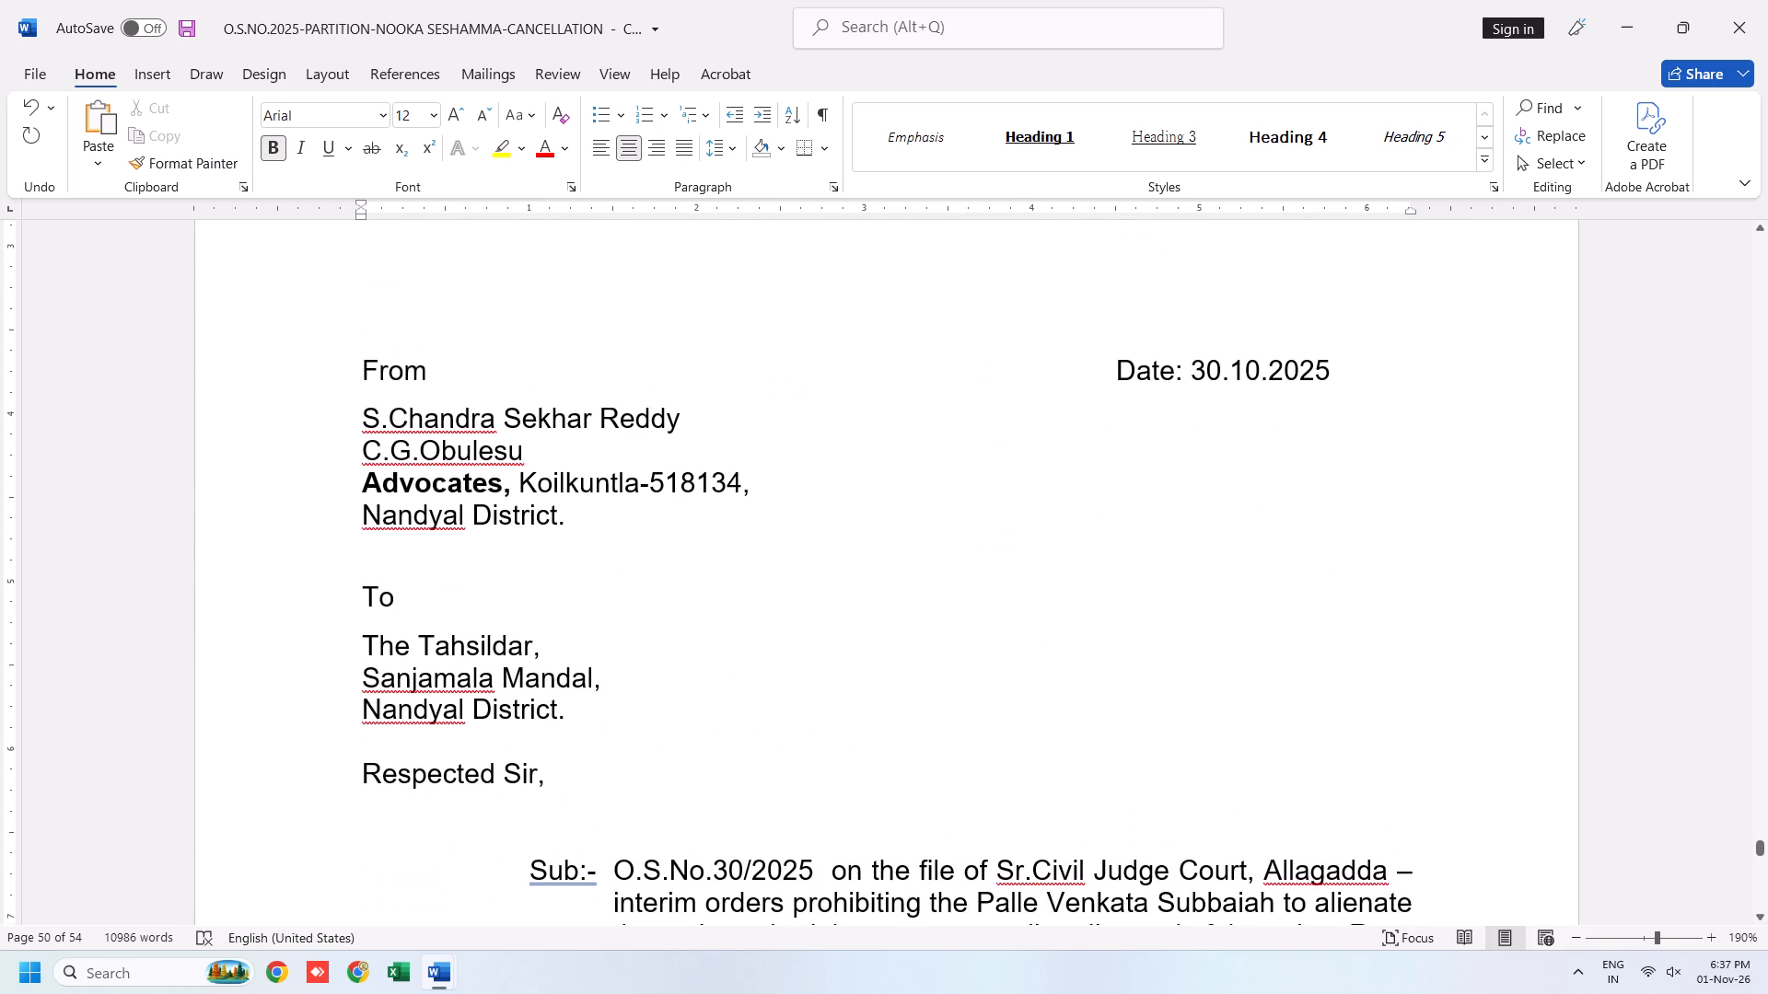
scroll(986, 618, "up", 3)
scroll(1044, 613, "down", 5)
scroll(1044, 613, "up", 4)
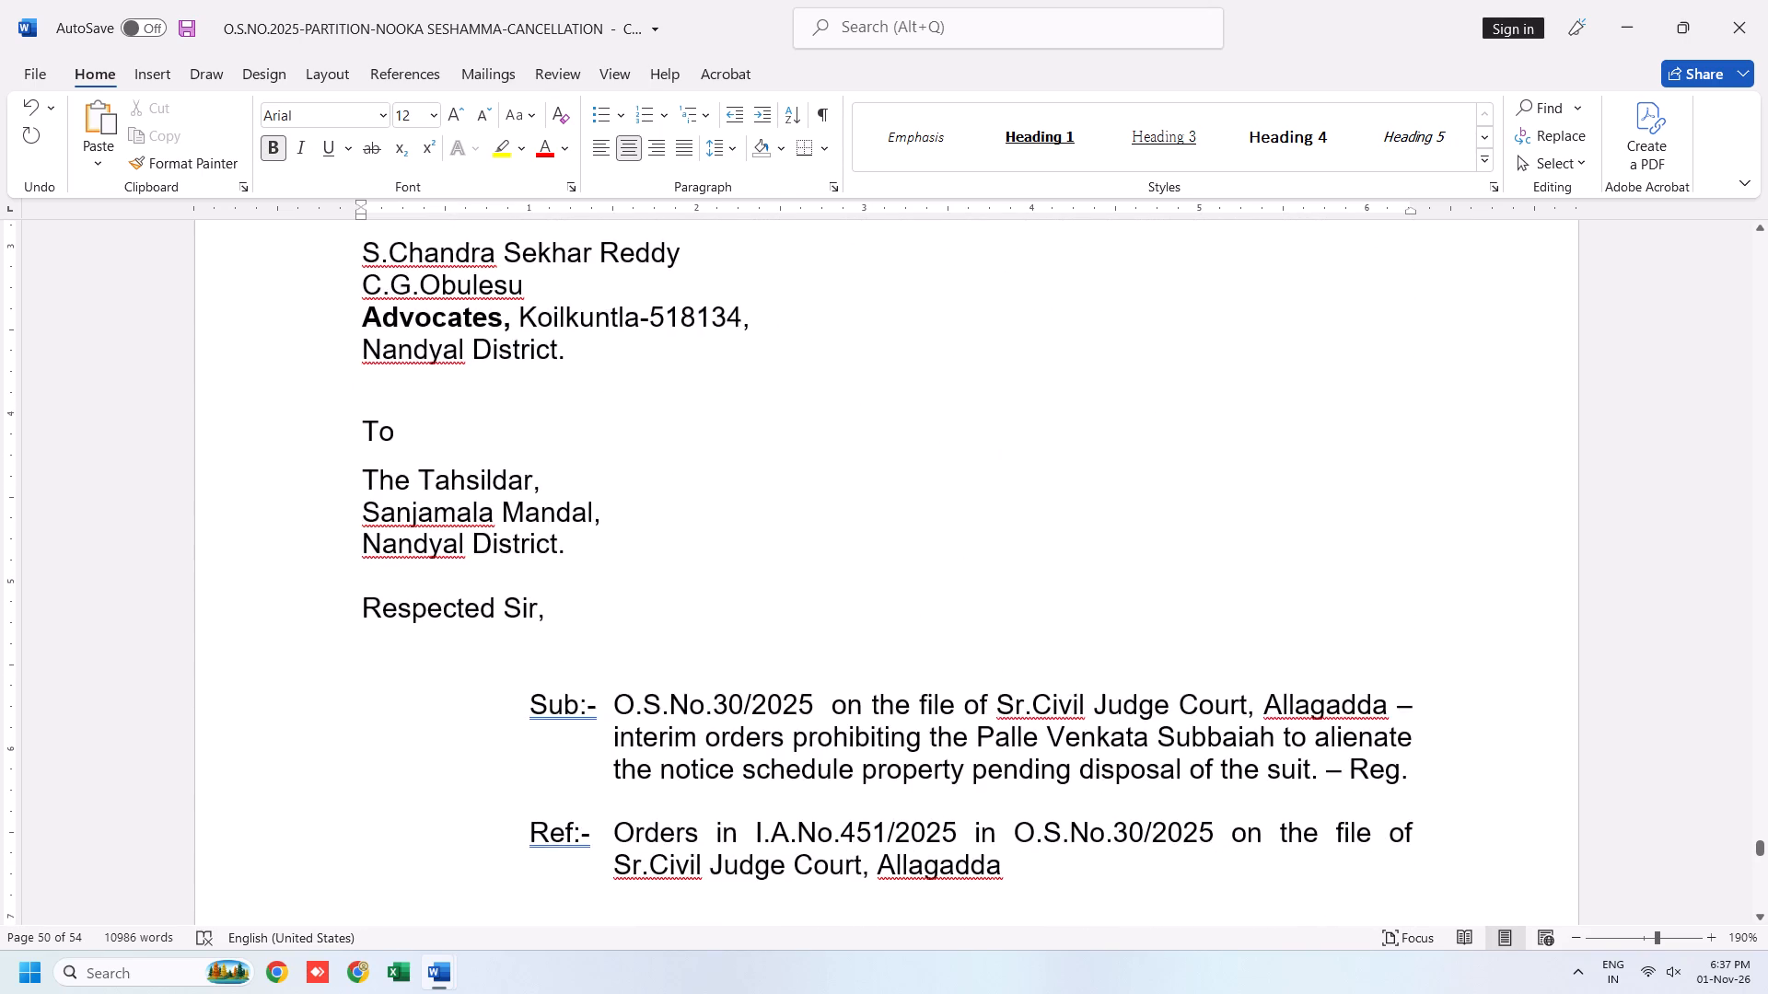
Insert "dated:30.10.2025" after "legal notice" in paragraph 1.
scroll(1038, 586, "up", 20)
scroll(1038, 586, "up", 12)
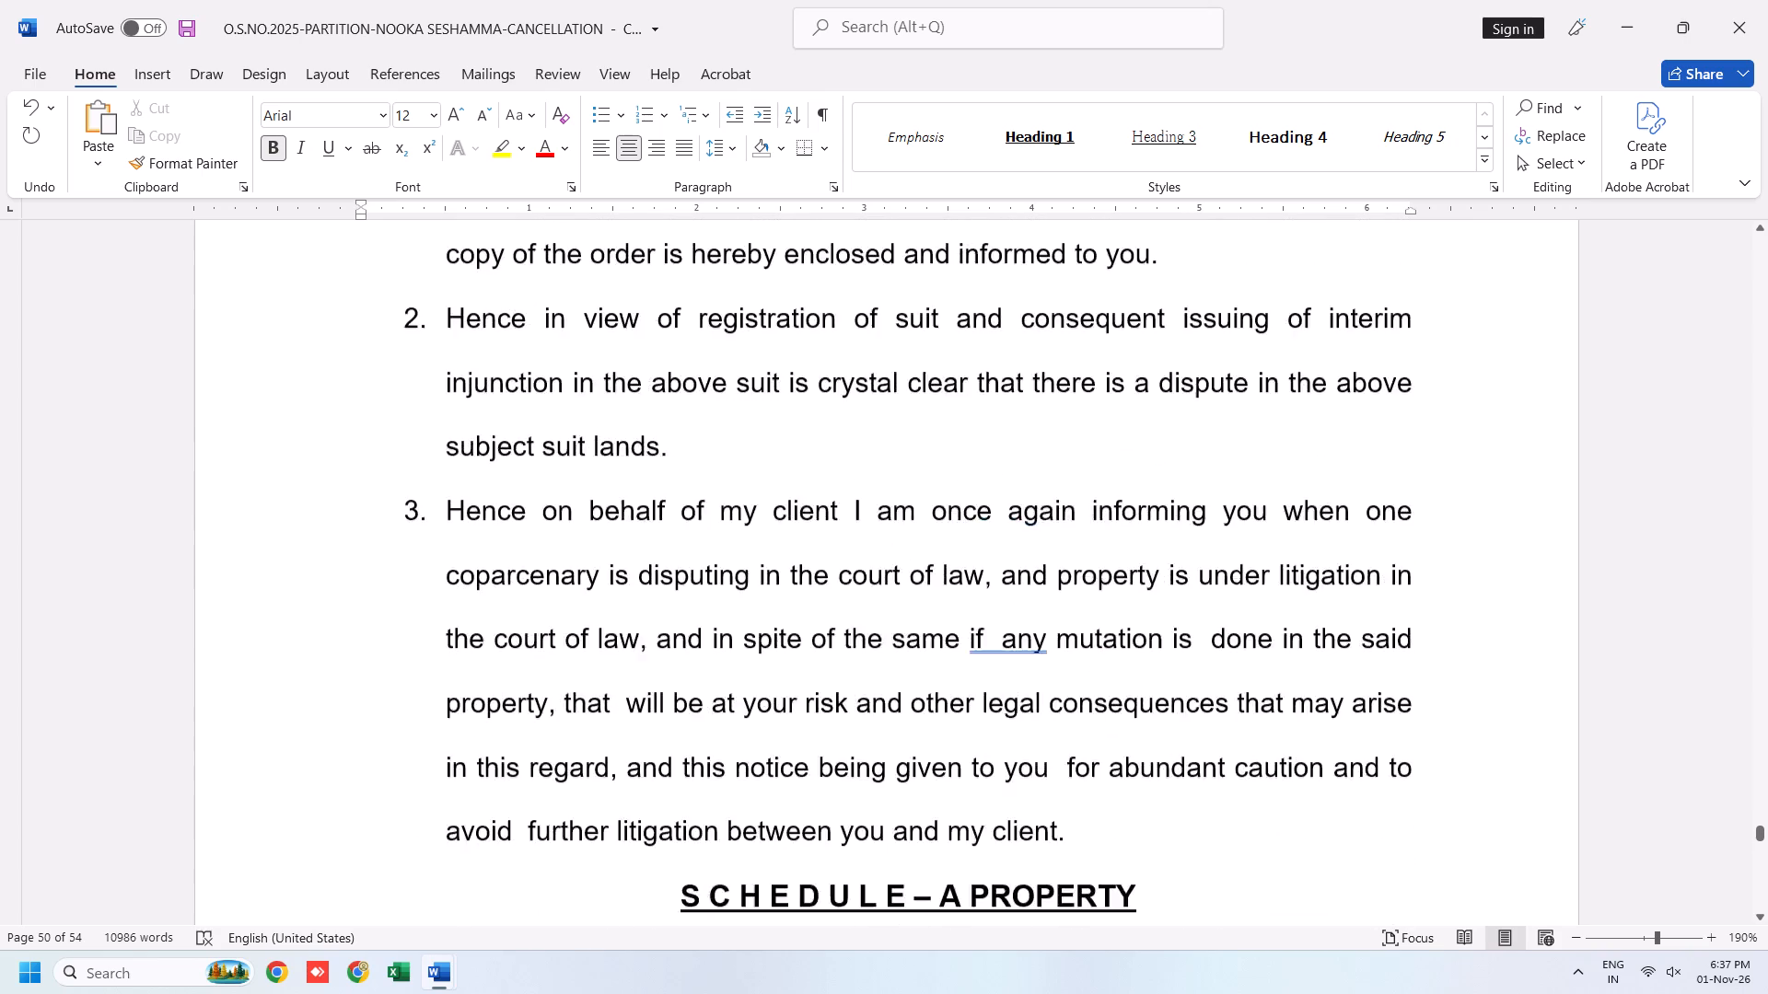
scroll(1245, 522, "up", 8)
left_click(1111, 608)
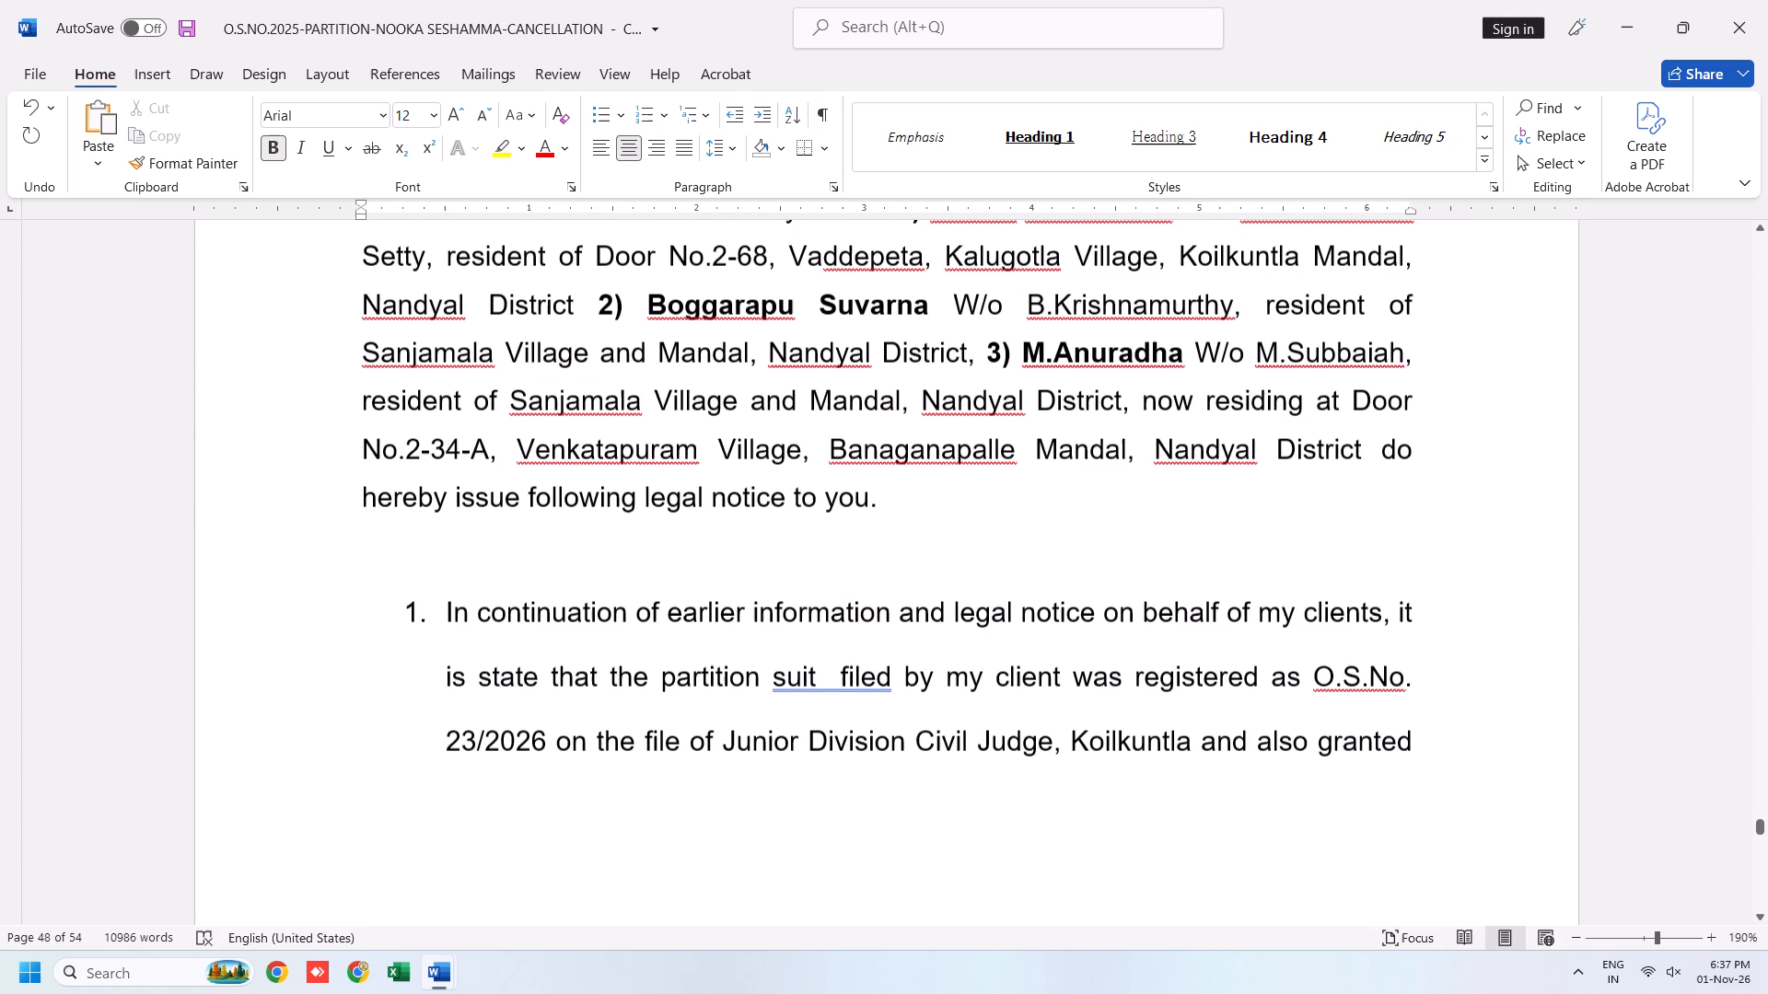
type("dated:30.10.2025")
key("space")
Change "filed by my client was registered" to "filed by my clients were registered" in paragraph 1.
left_click(699, 667)
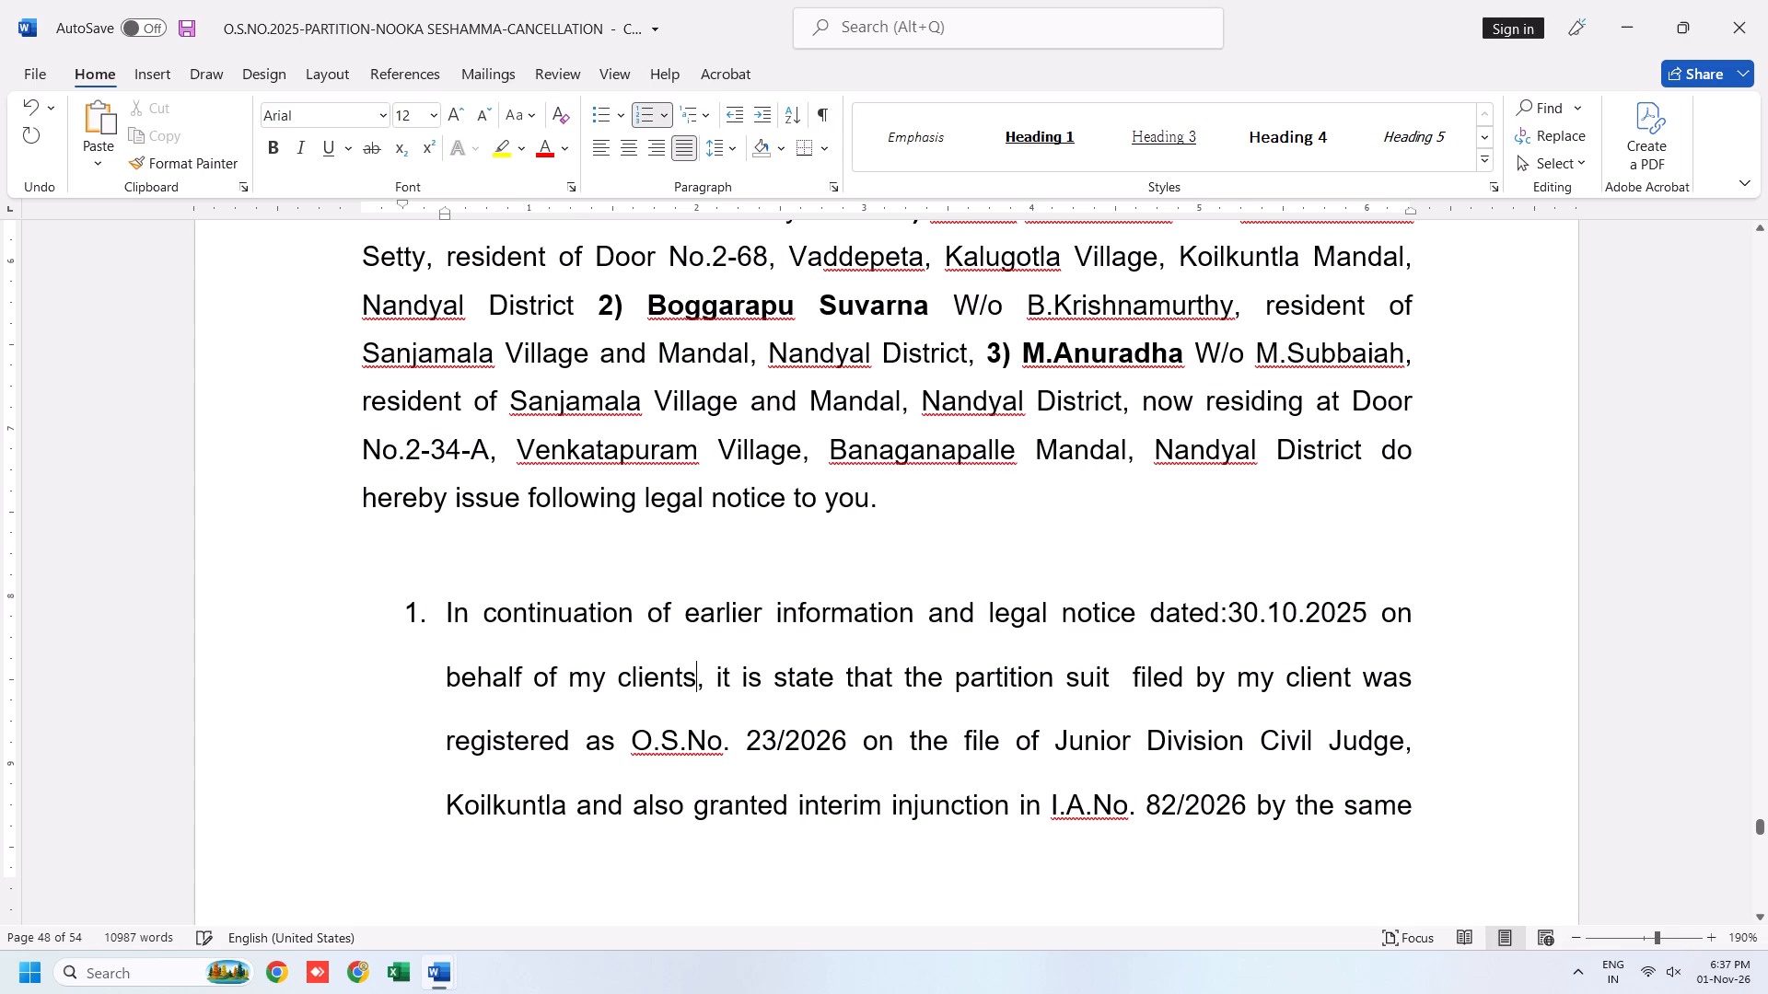
left_click(849, 704)
left_click(1014, 713)
left_click(1125, 740)
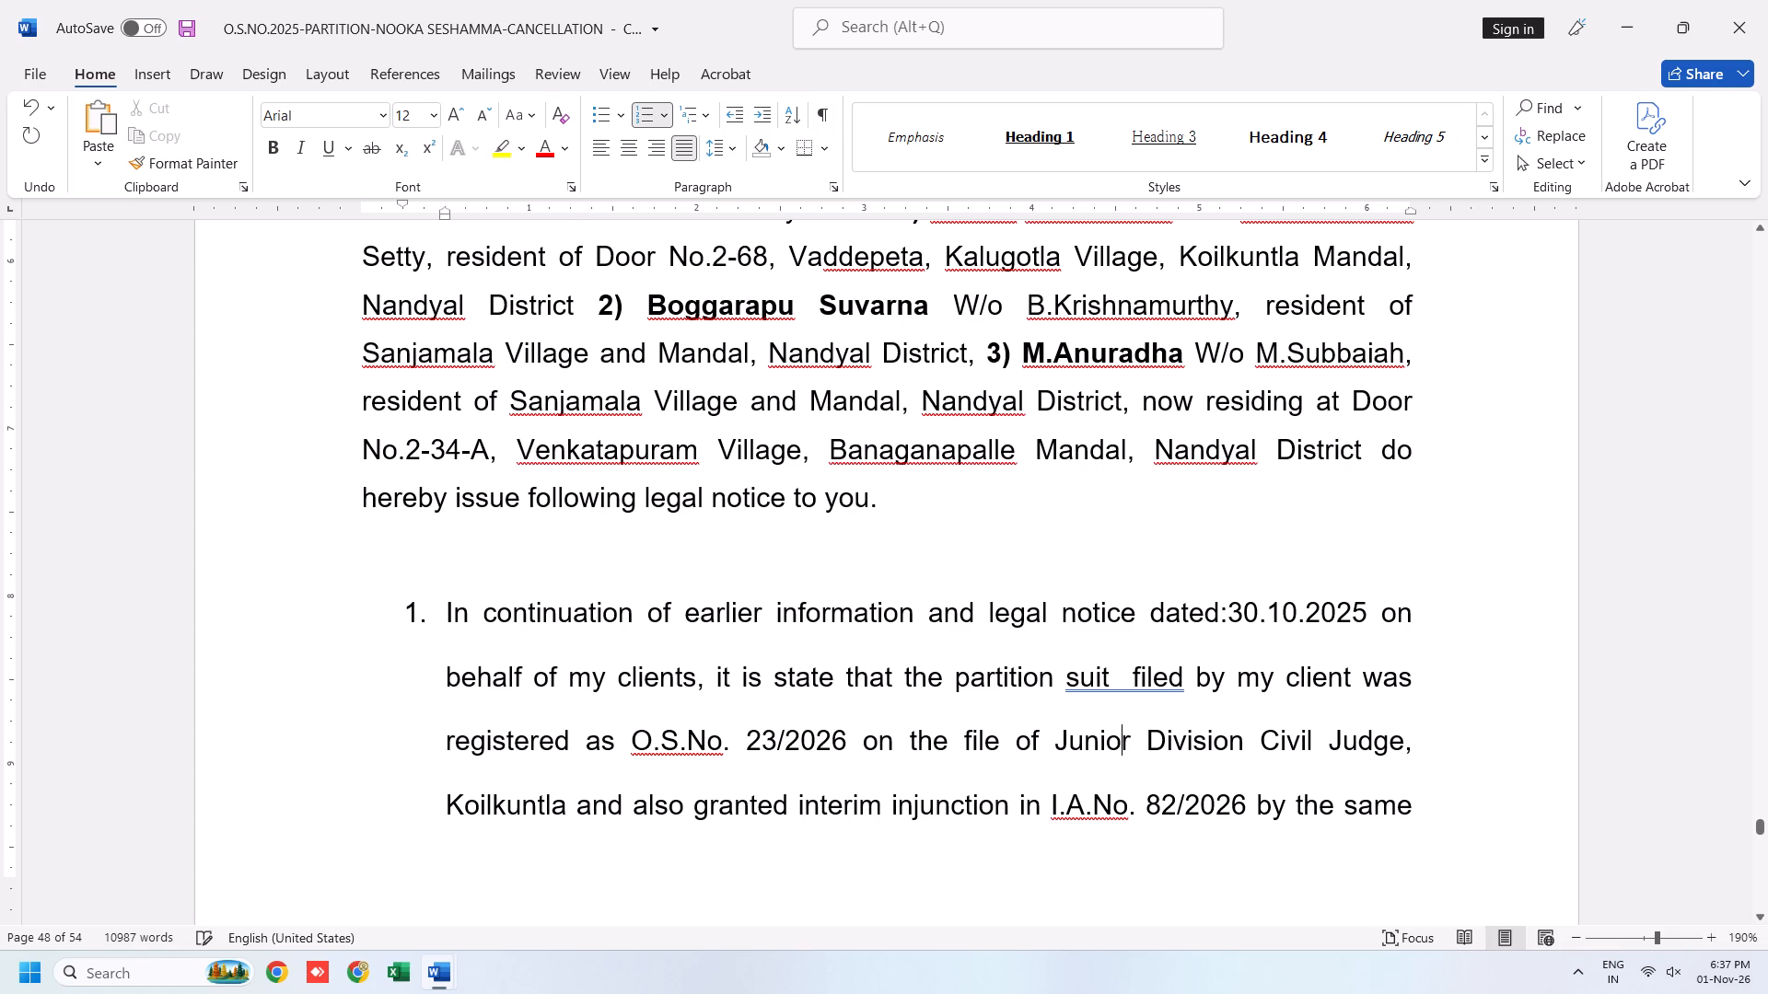
left_click(1353, 676)
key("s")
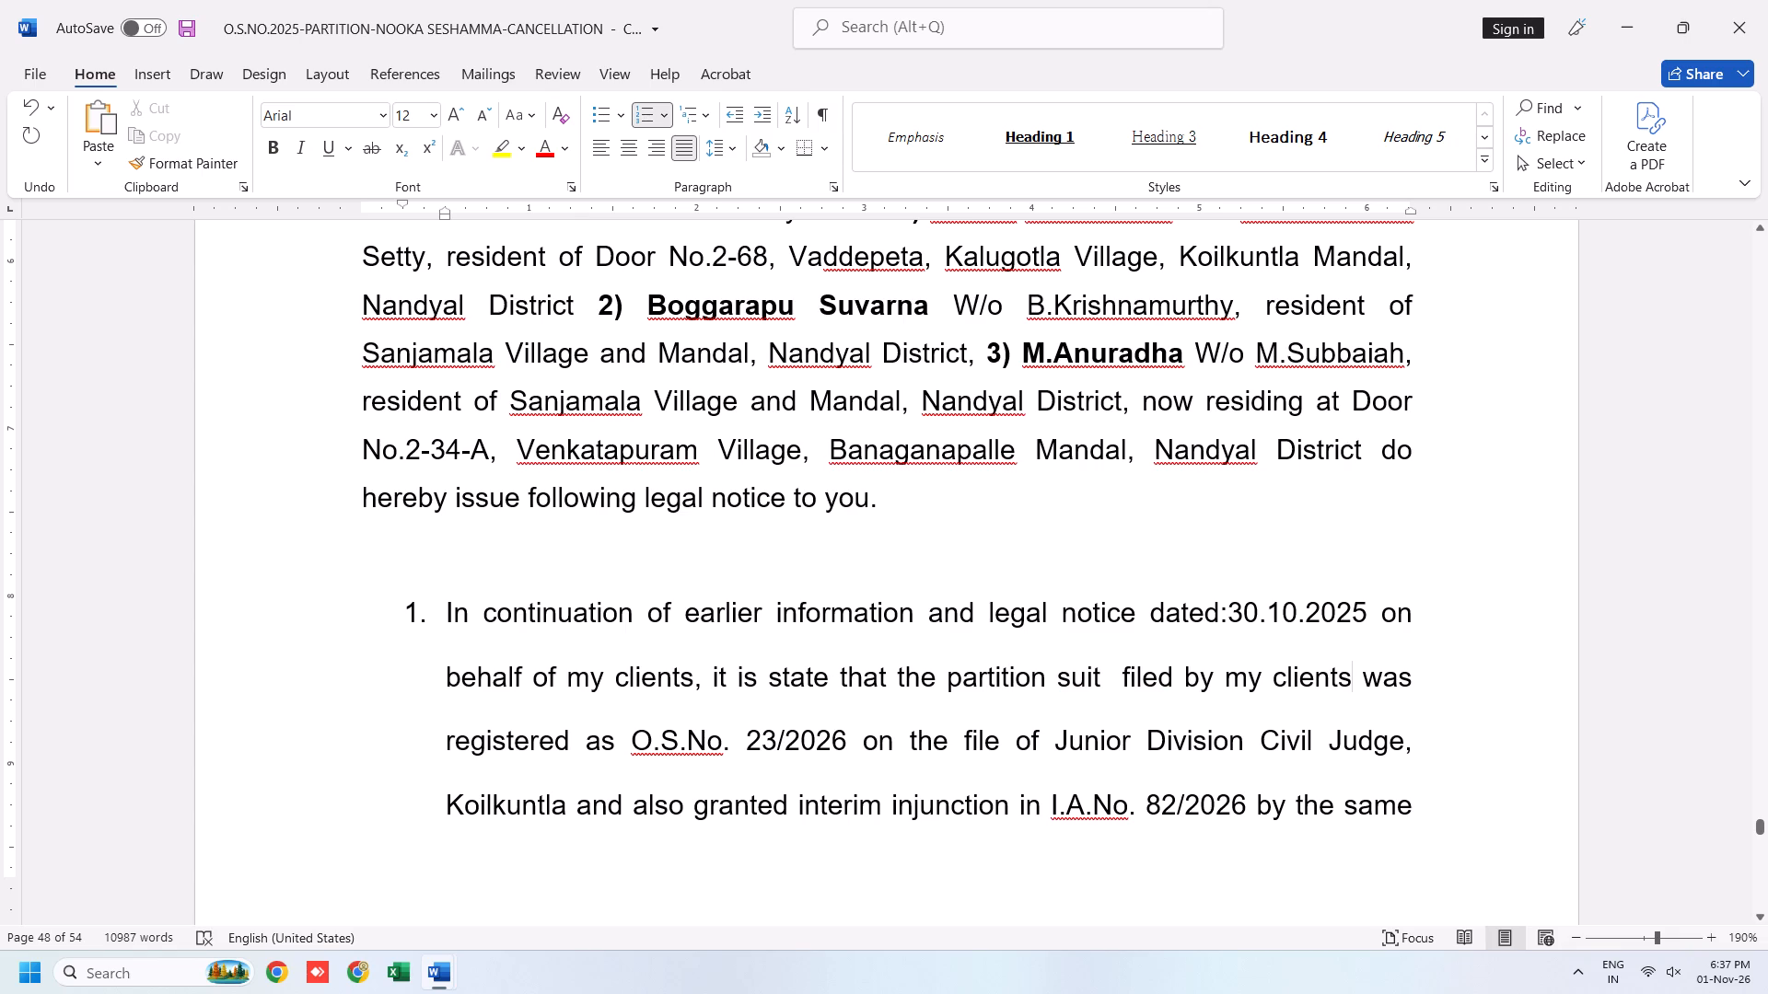
left_click(1379, 689)
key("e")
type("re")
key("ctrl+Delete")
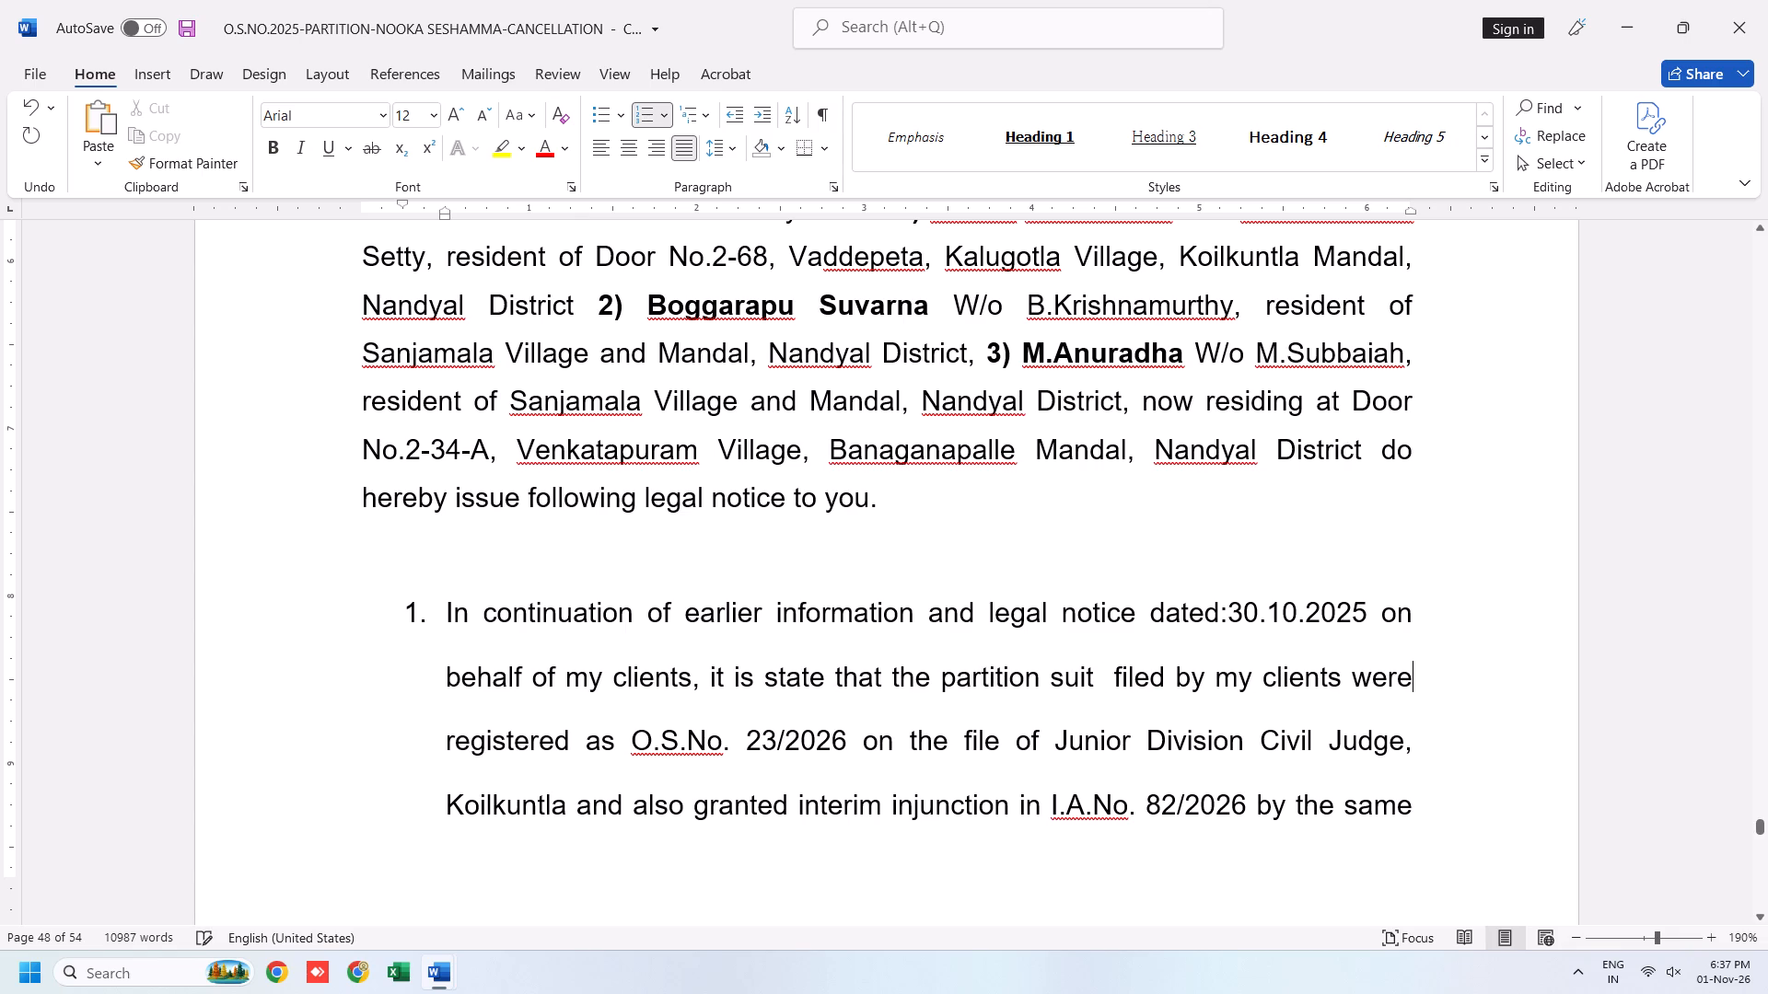
Change the suit number in paragraph 1 to O.S.No.30/2025, matching the Sub and Ref lines.
left_click(813, 785)
left_click(746, 747)
key("BackSpace")
scroll(854, 634, "up", 4)
scroll(819, 803, "up", 3)
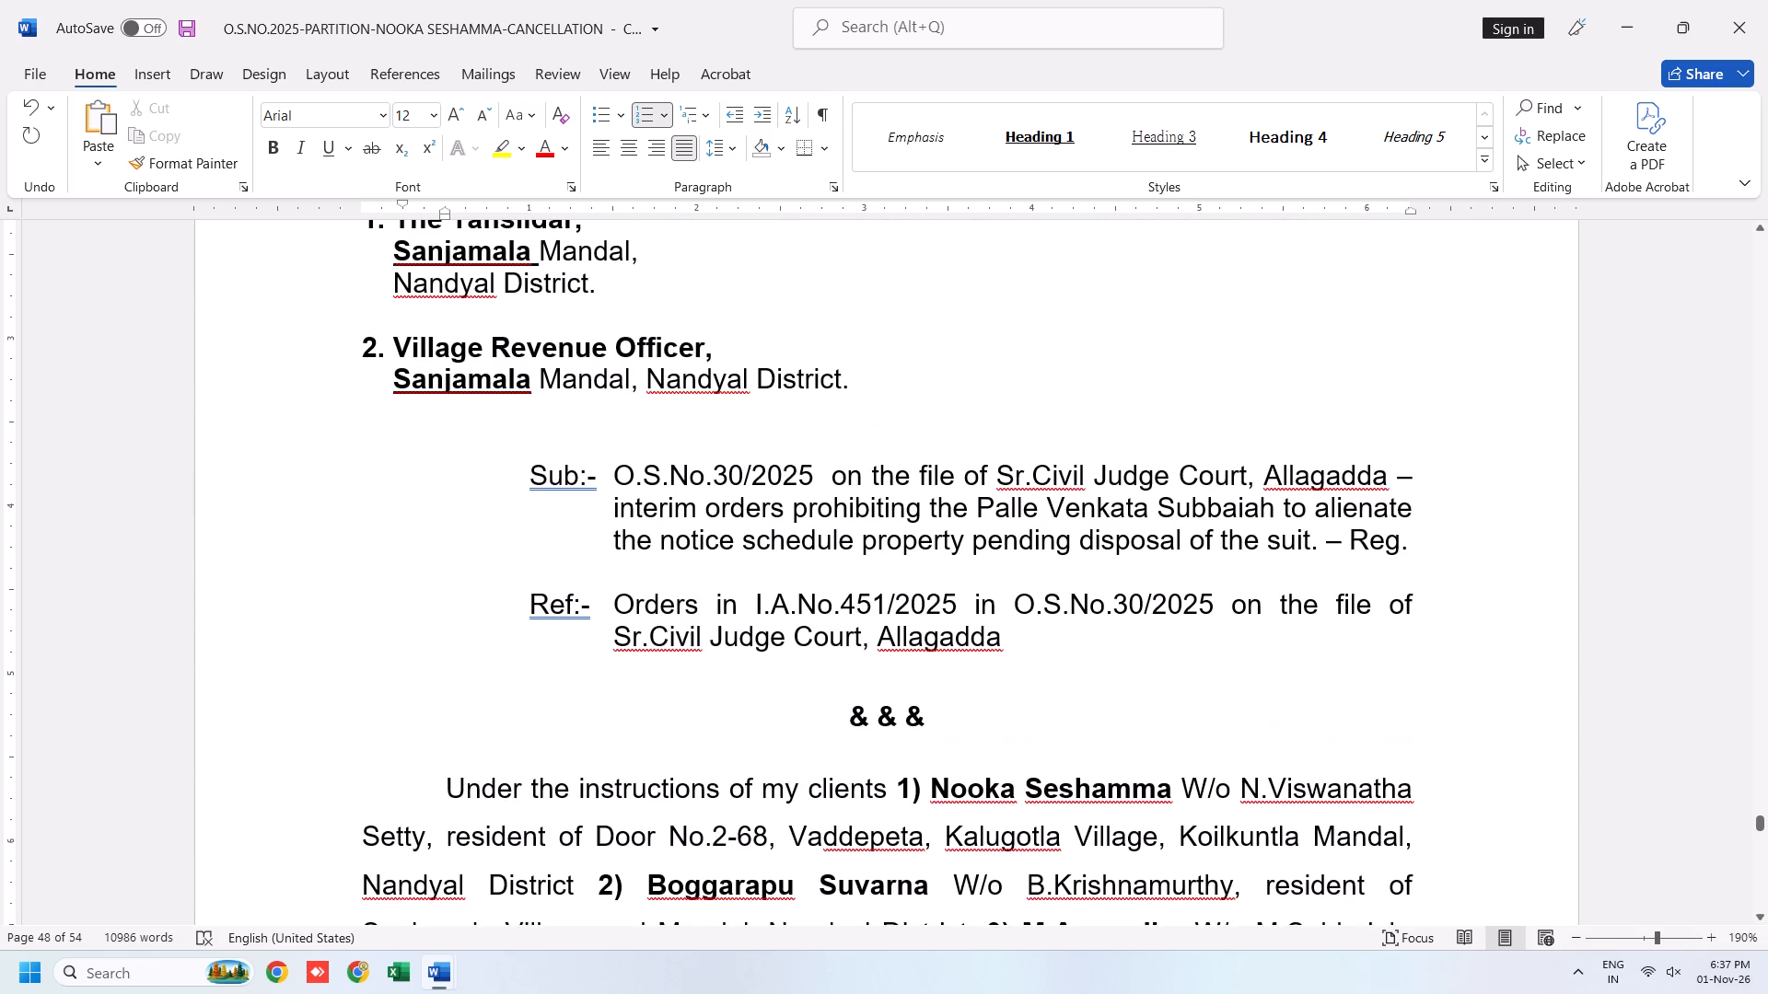
scroll(948, 681, "down", 3)
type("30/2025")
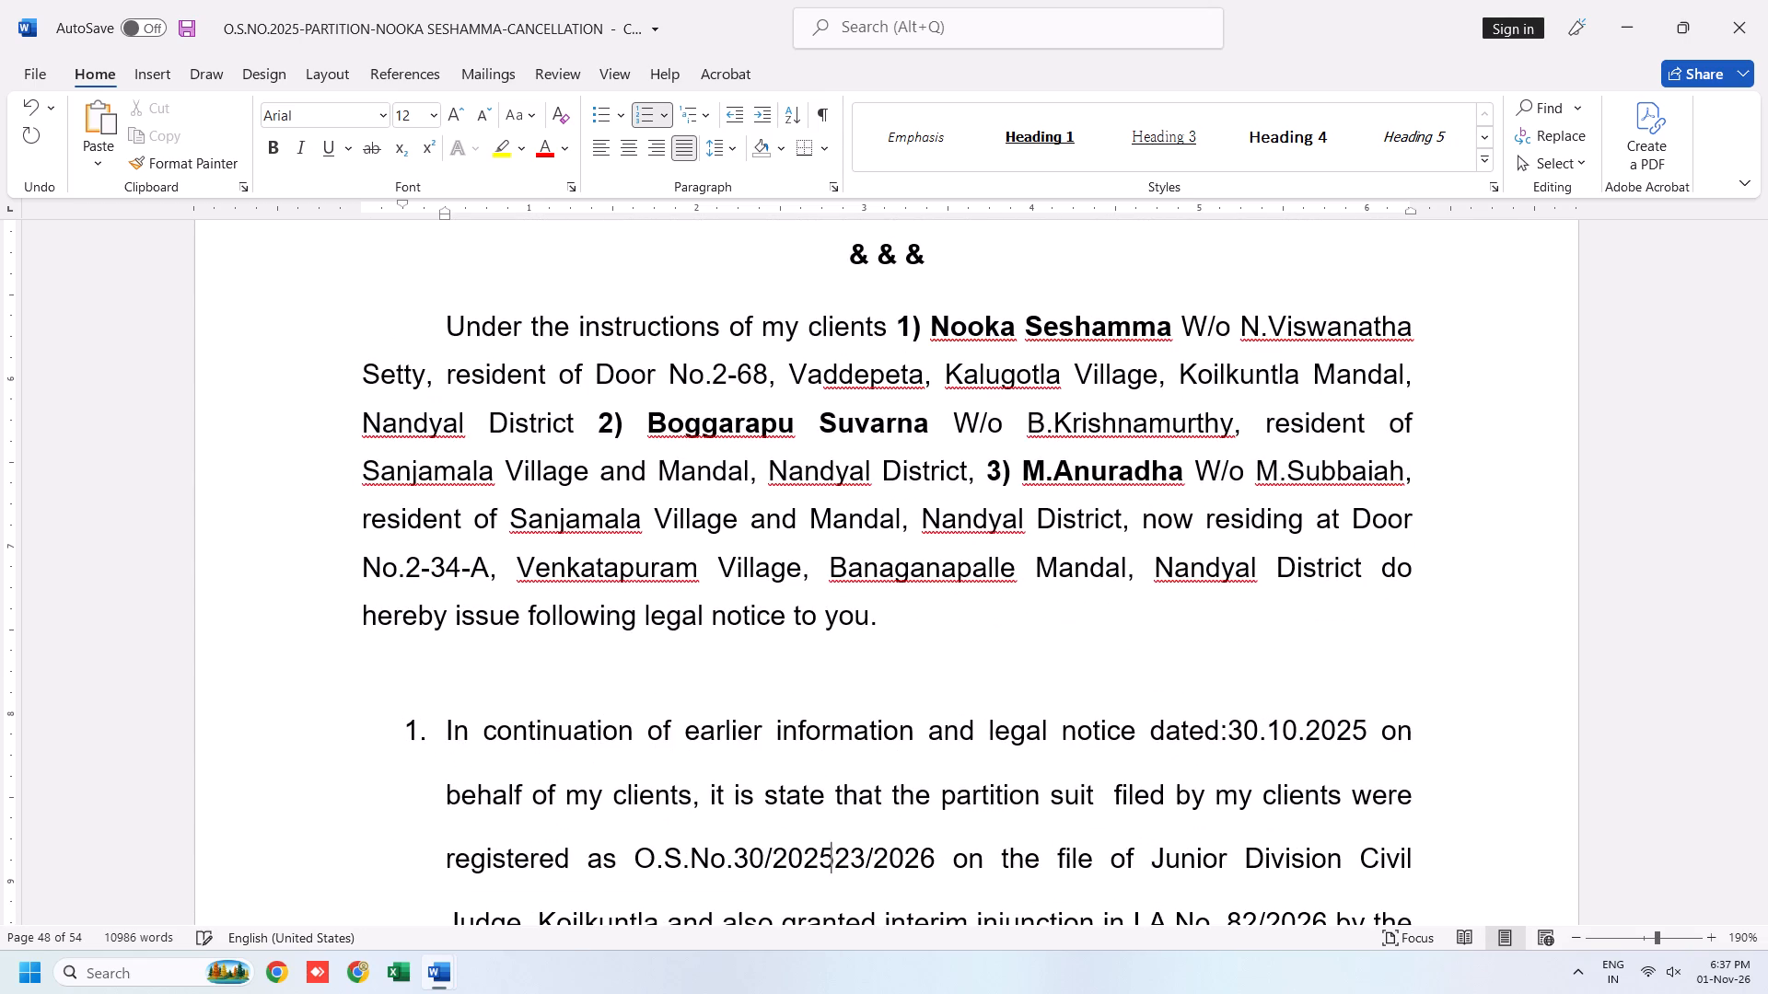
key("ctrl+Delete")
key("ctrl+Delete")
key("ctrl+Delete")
Replace "Junior Division" with "Senior" before "Civil Judge" in paragraph 1.
scroll(1047, 702, "down", 3)
left_click(1047, 607)
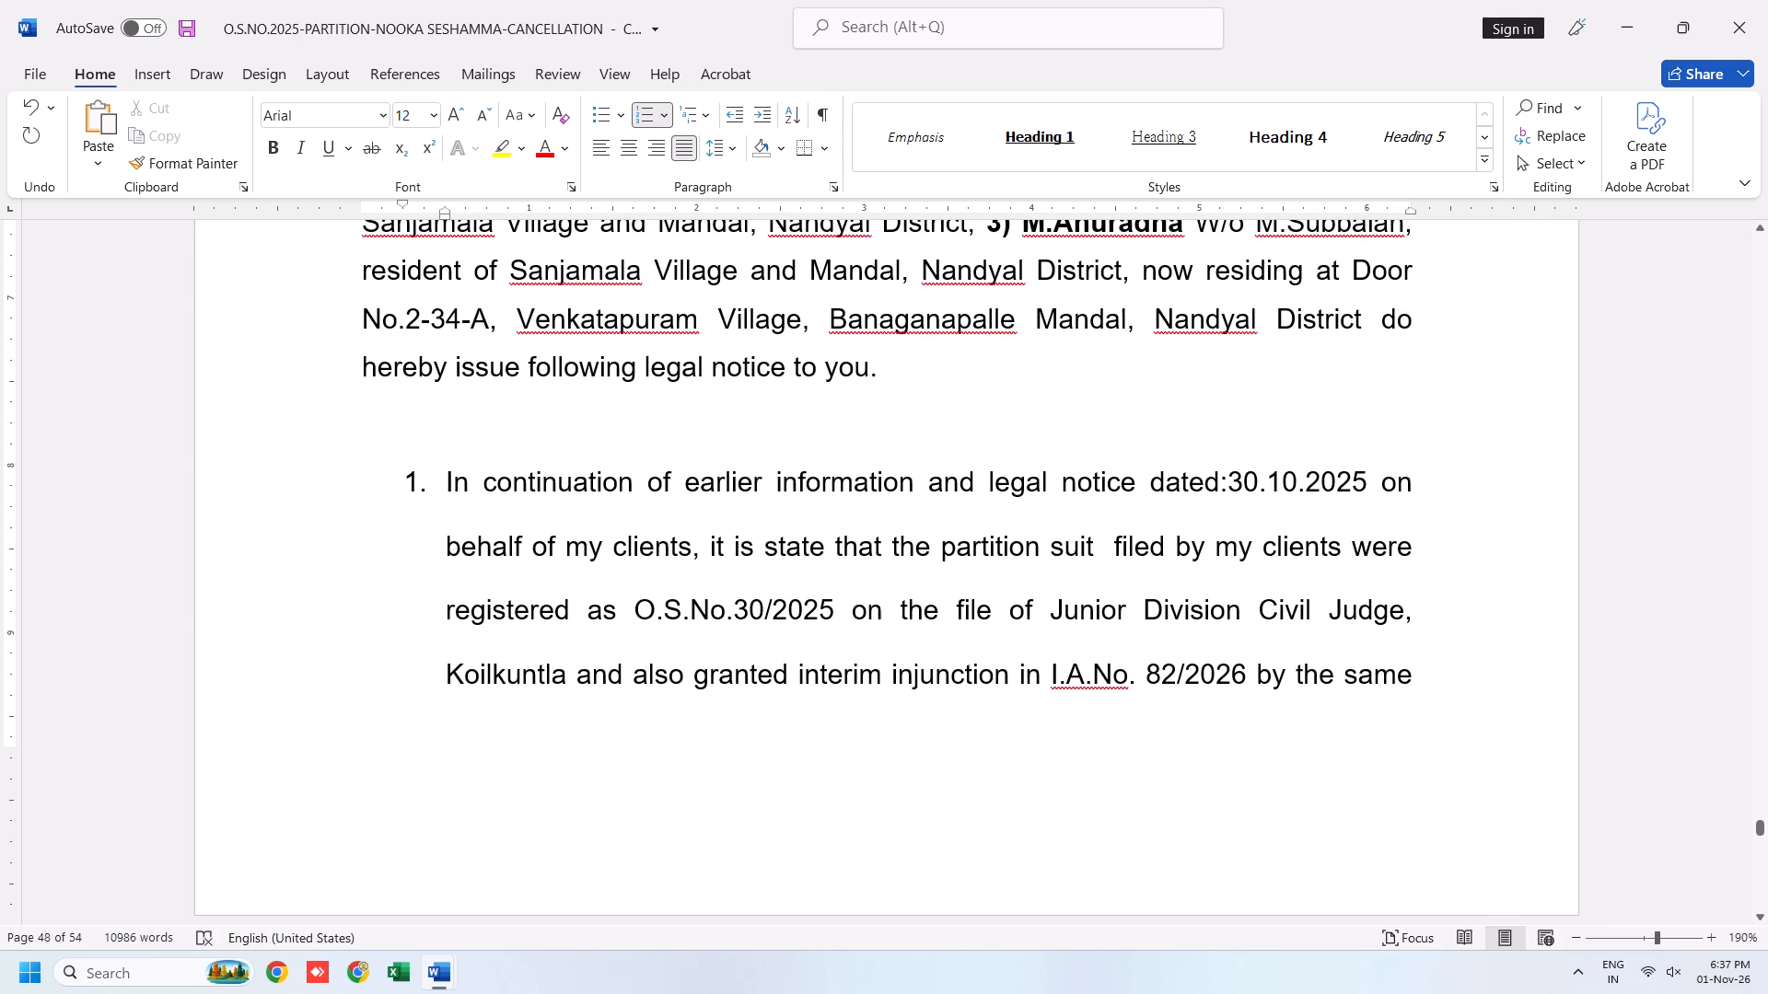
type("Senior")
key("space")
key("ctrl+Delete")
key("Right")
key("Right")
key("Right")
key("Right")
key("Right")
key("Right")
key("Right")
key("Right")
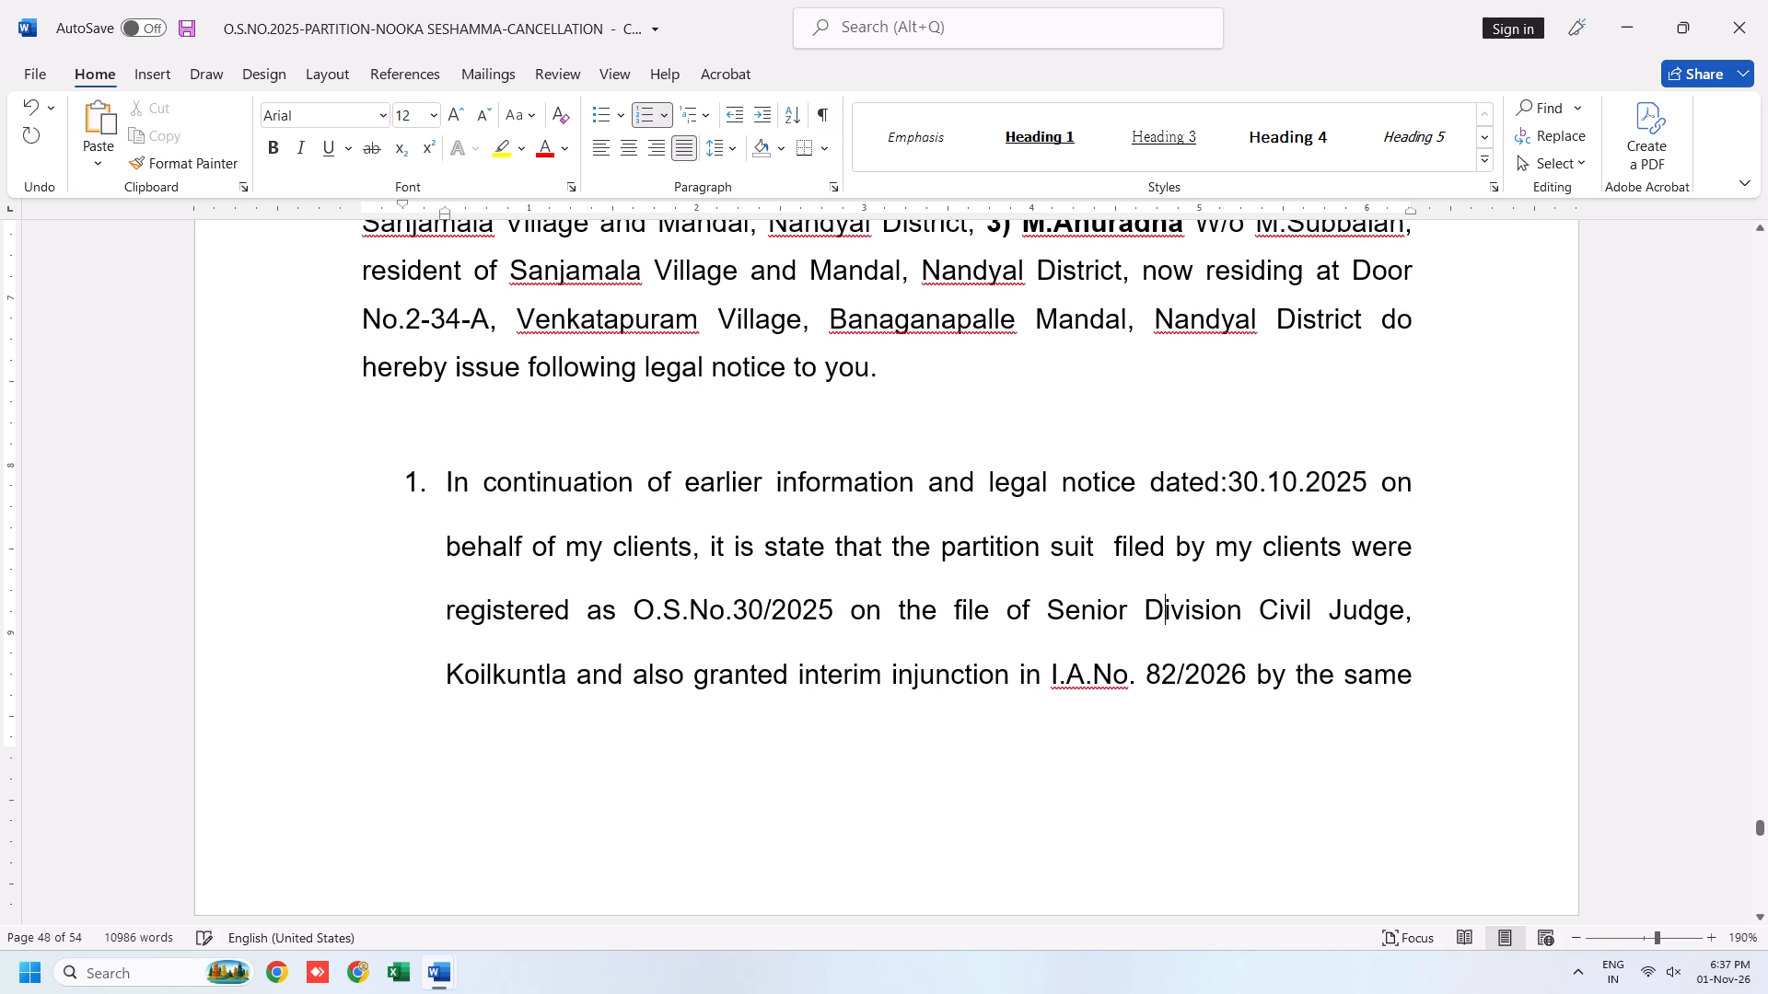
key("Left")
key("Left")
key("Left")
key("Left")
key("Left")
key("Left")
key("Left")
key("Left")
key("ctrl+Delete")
Replace "Koilkuntla" with "Court, Allagada" following "Senior Civil Judge" in paragraph 1, and save the document.
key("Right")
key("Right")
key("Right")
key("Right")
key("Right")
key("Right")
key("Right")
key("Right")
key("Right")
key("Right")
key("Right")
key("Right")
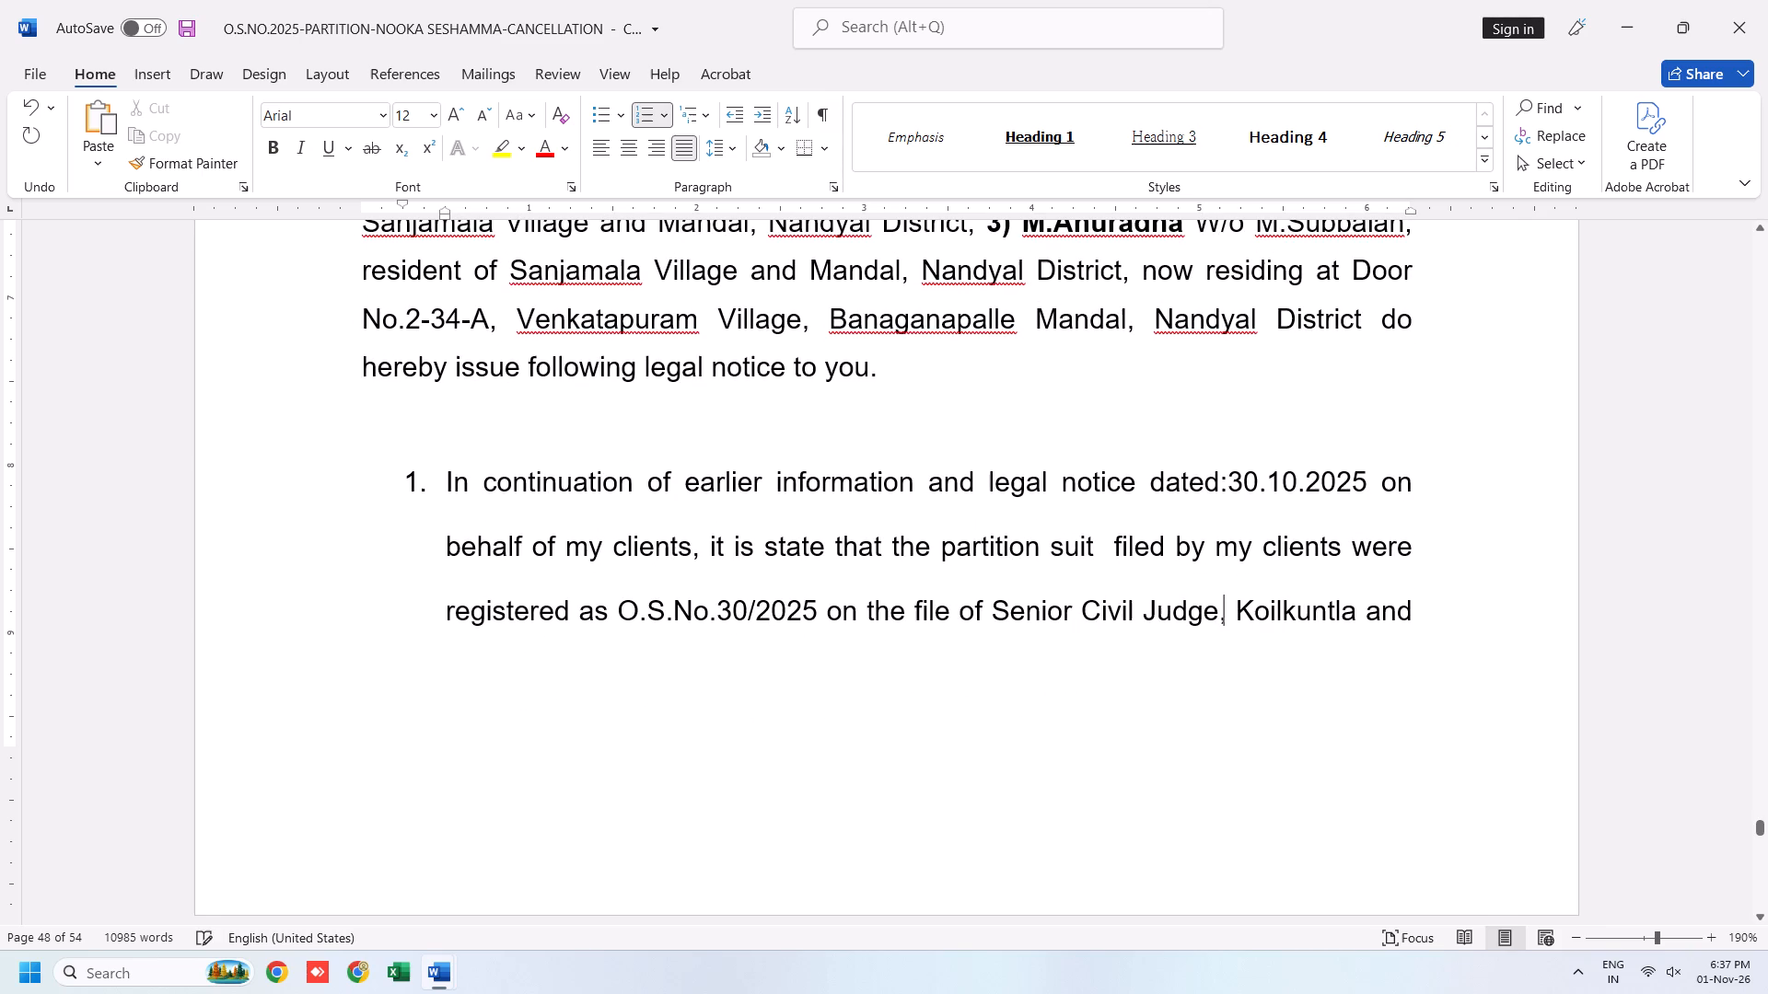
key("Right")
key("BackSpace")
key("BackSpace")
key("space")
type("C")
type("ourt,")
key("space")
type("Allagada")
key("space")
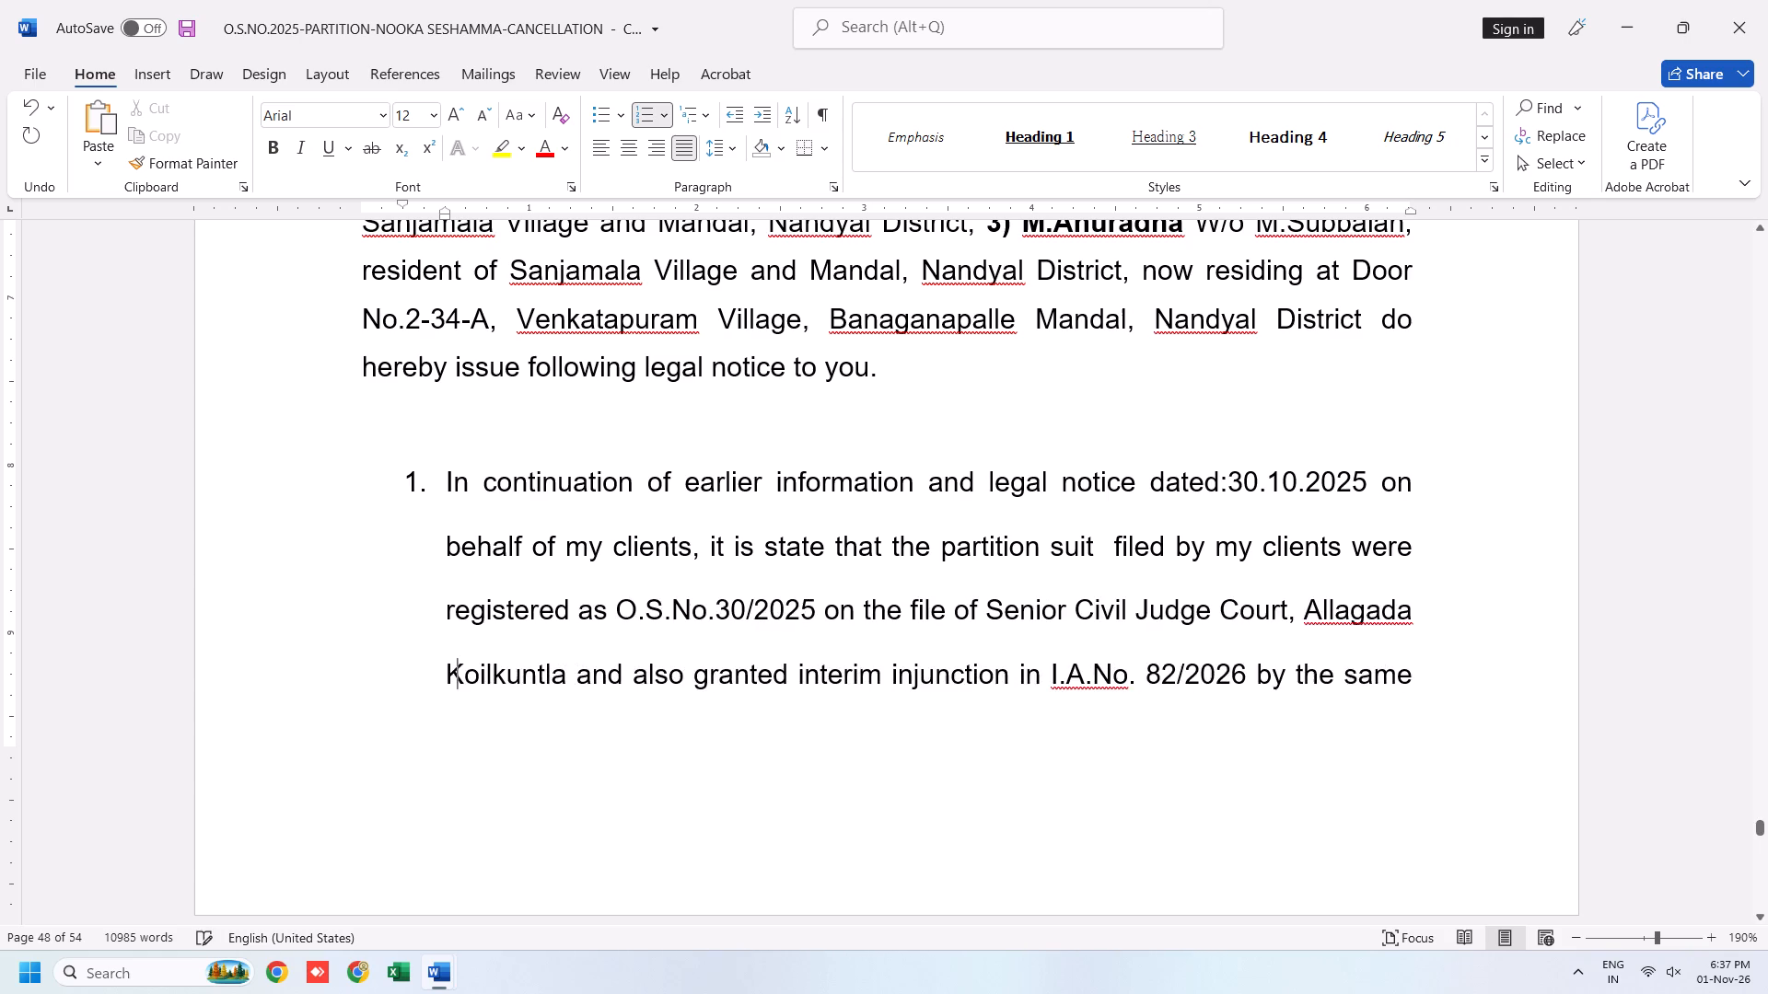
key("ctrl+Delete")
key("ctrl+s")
Change the interim injunction's application number in paragraph 1 to I.A.No.481/2025 and check it against the Ref line.
scroll(854, 596, "down", 2)
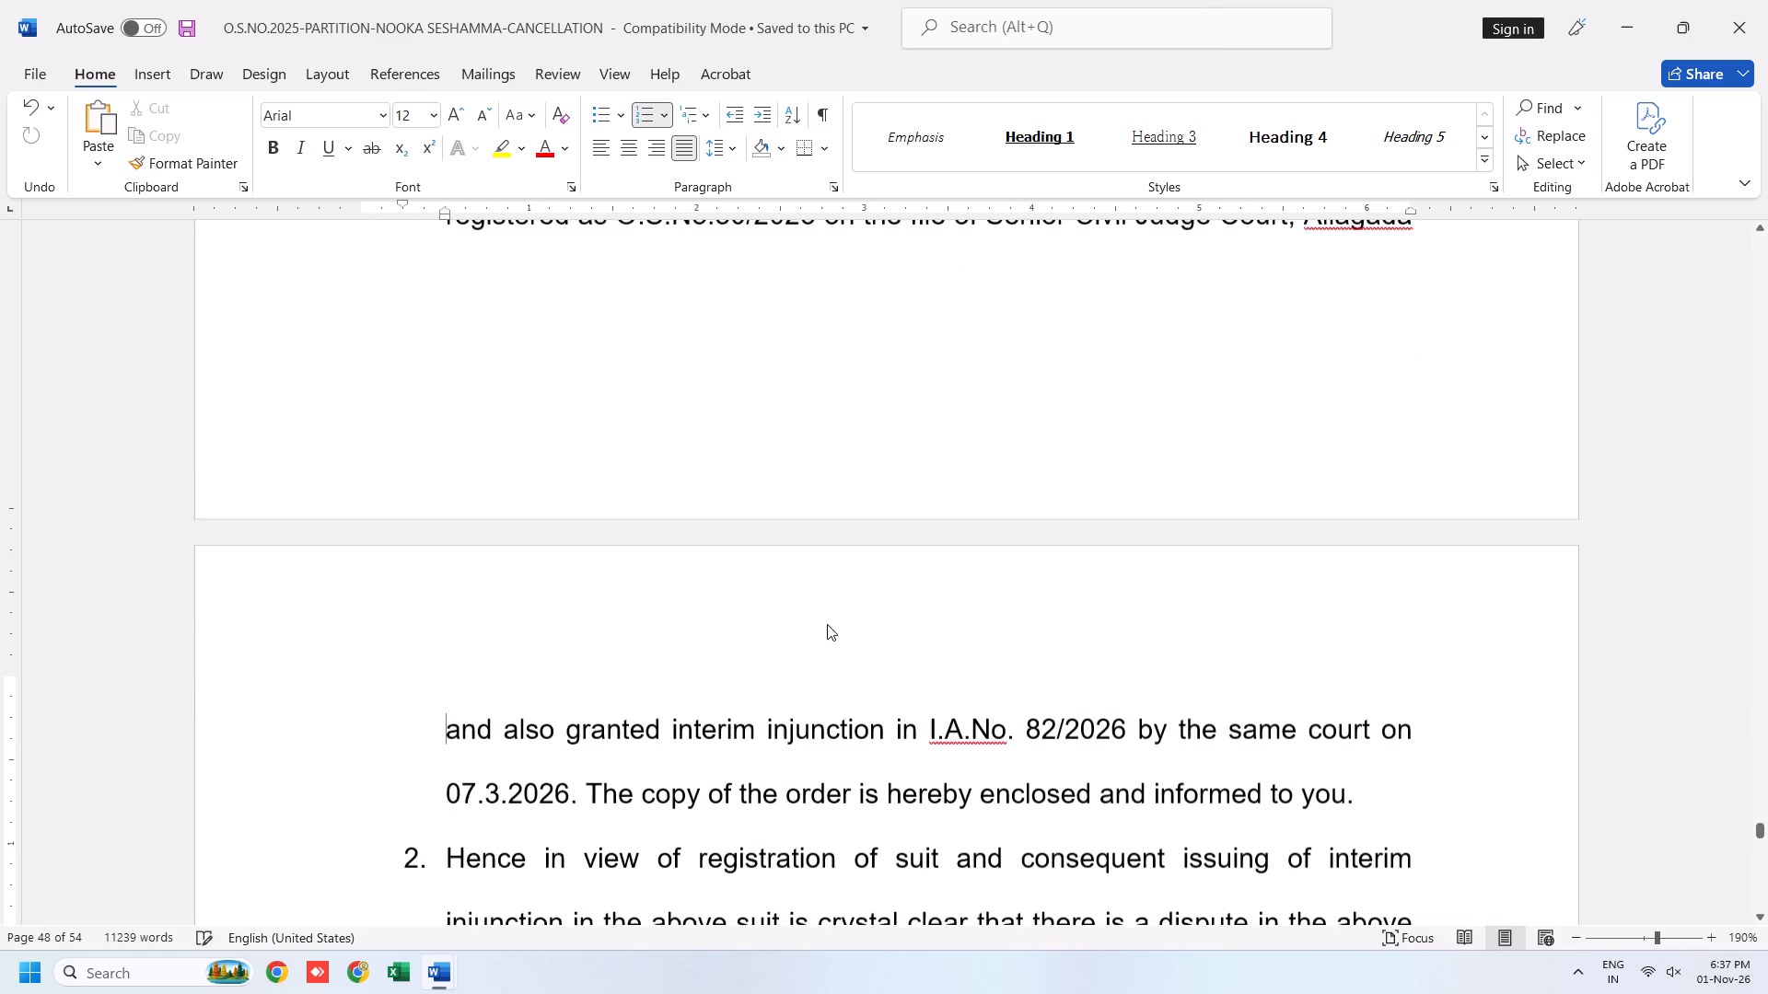
left_click(1016, 690)
key("Delete")
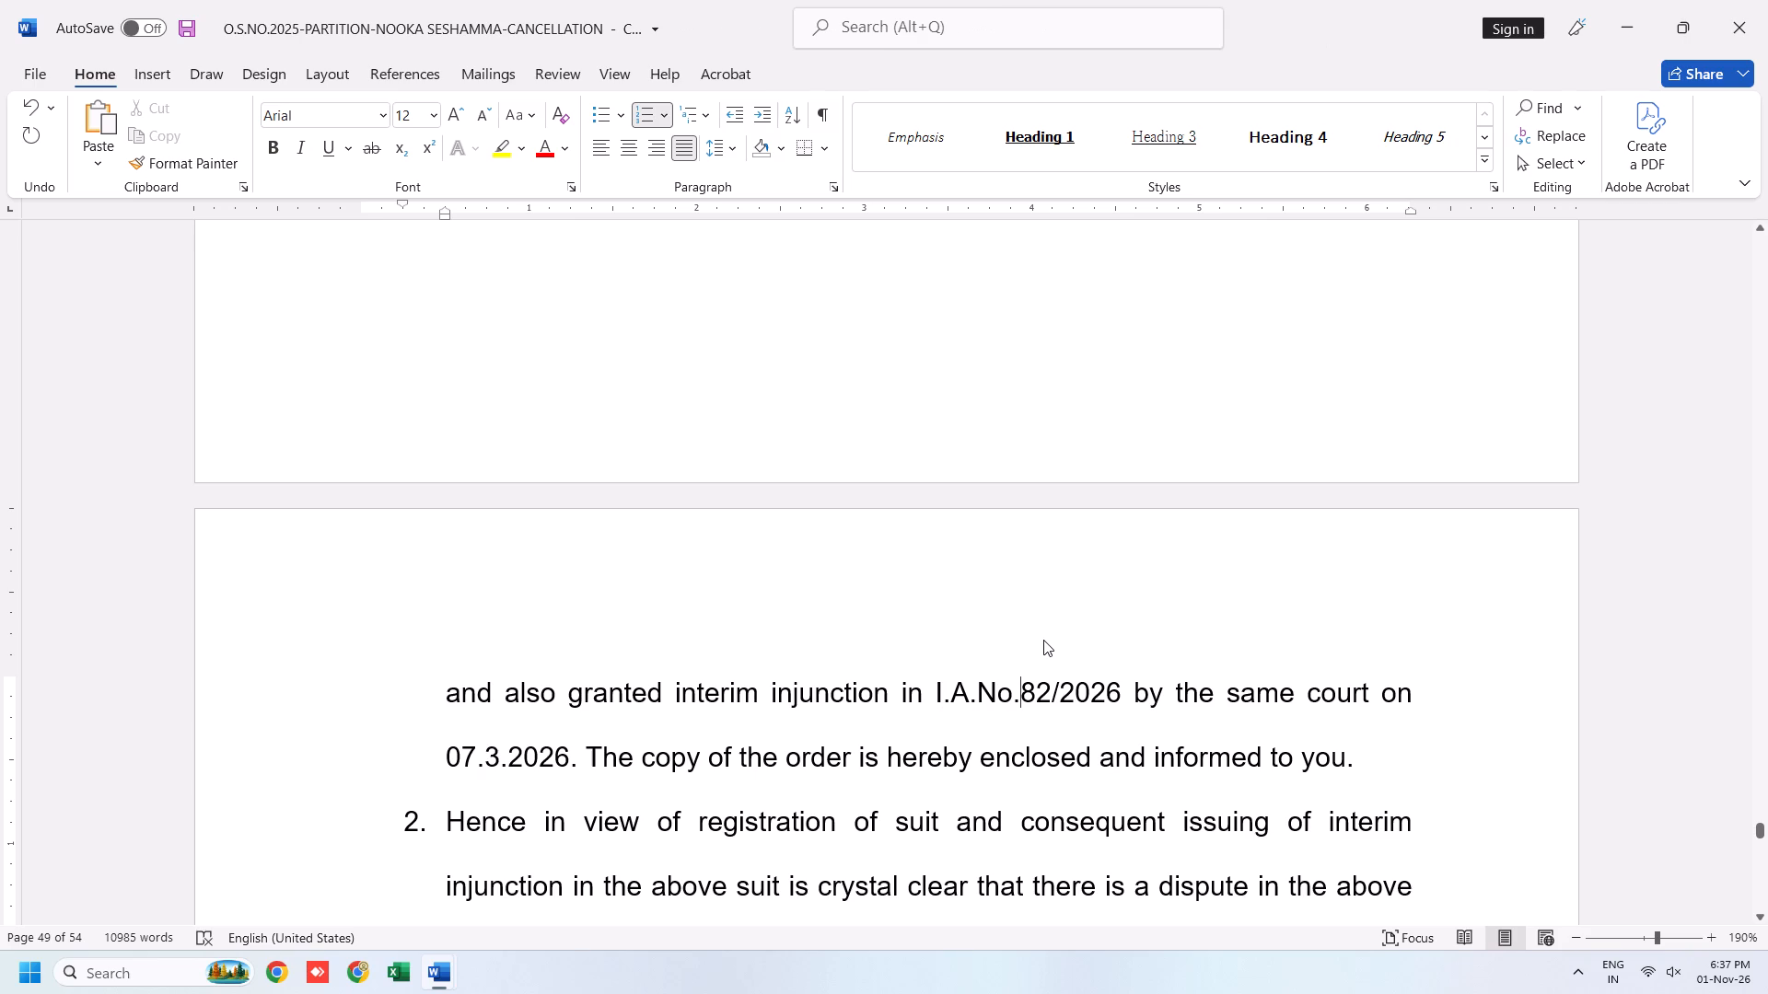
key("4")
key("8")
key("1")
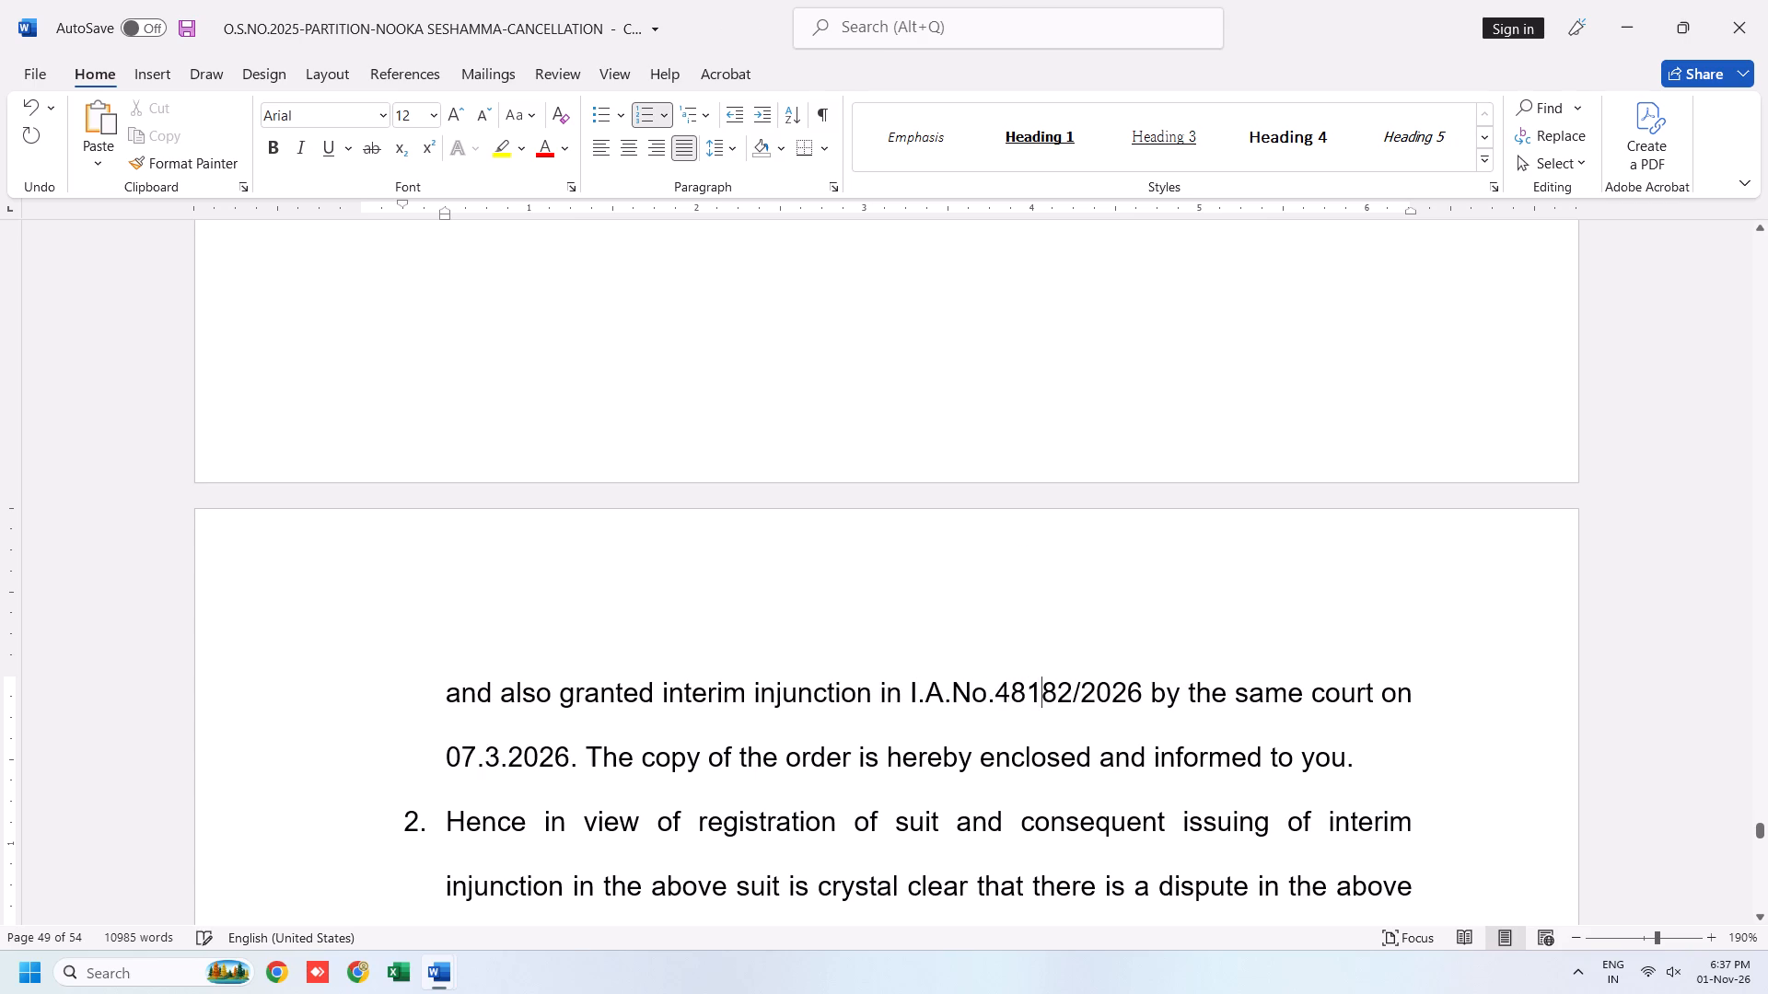
key("Delete")
key("Delete")
key("Right")
key("Right")
key("Right")
key("Right")
key("Right")
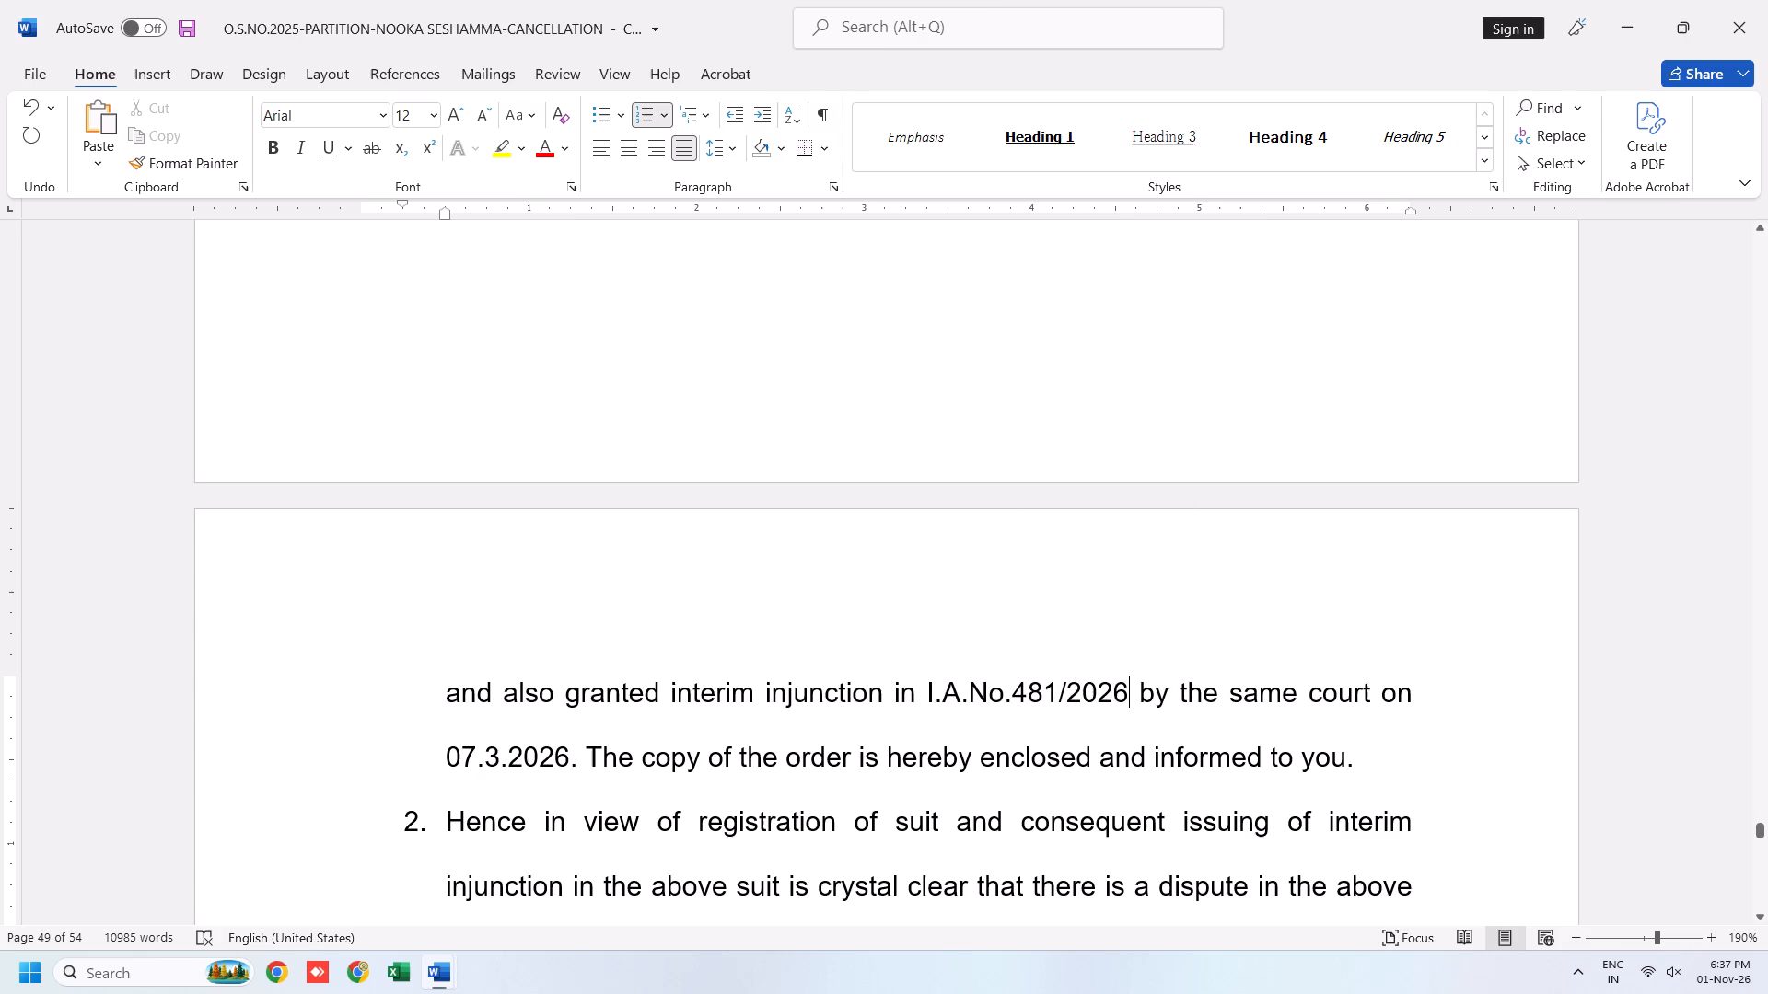
key("BackSpace")
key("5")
scroll(1050, 437, "up", 15)
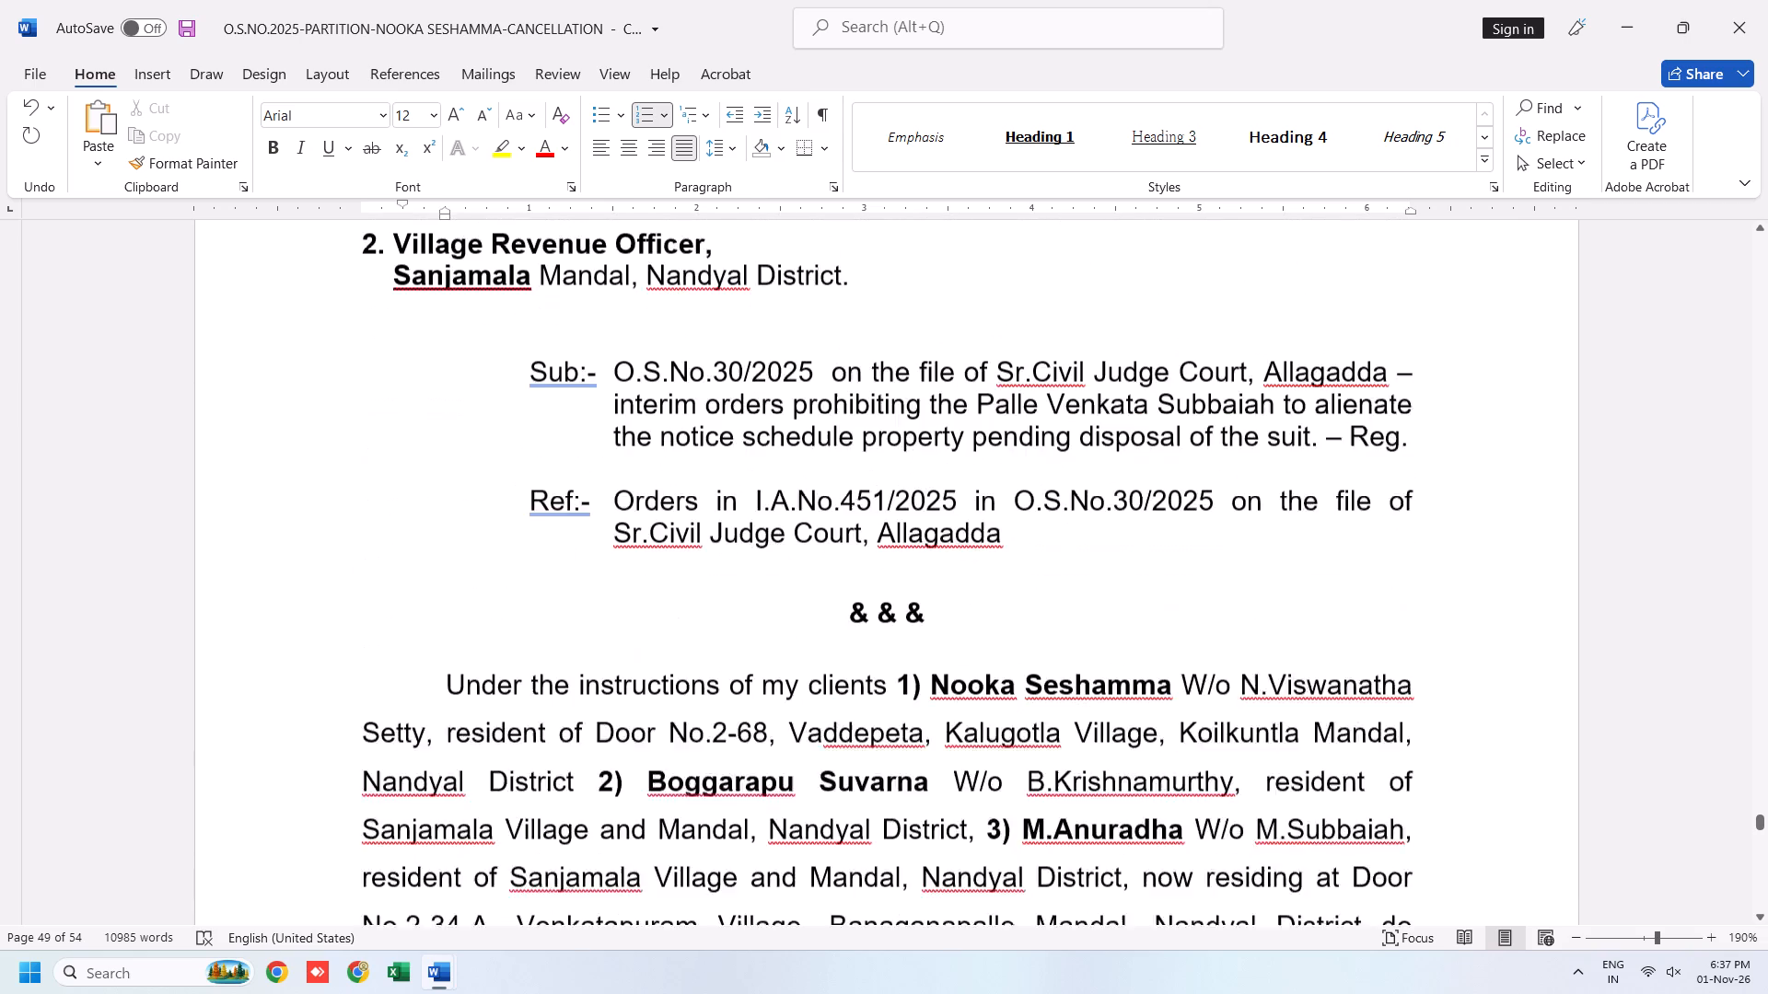
scroll(945, 715, "down", 5)
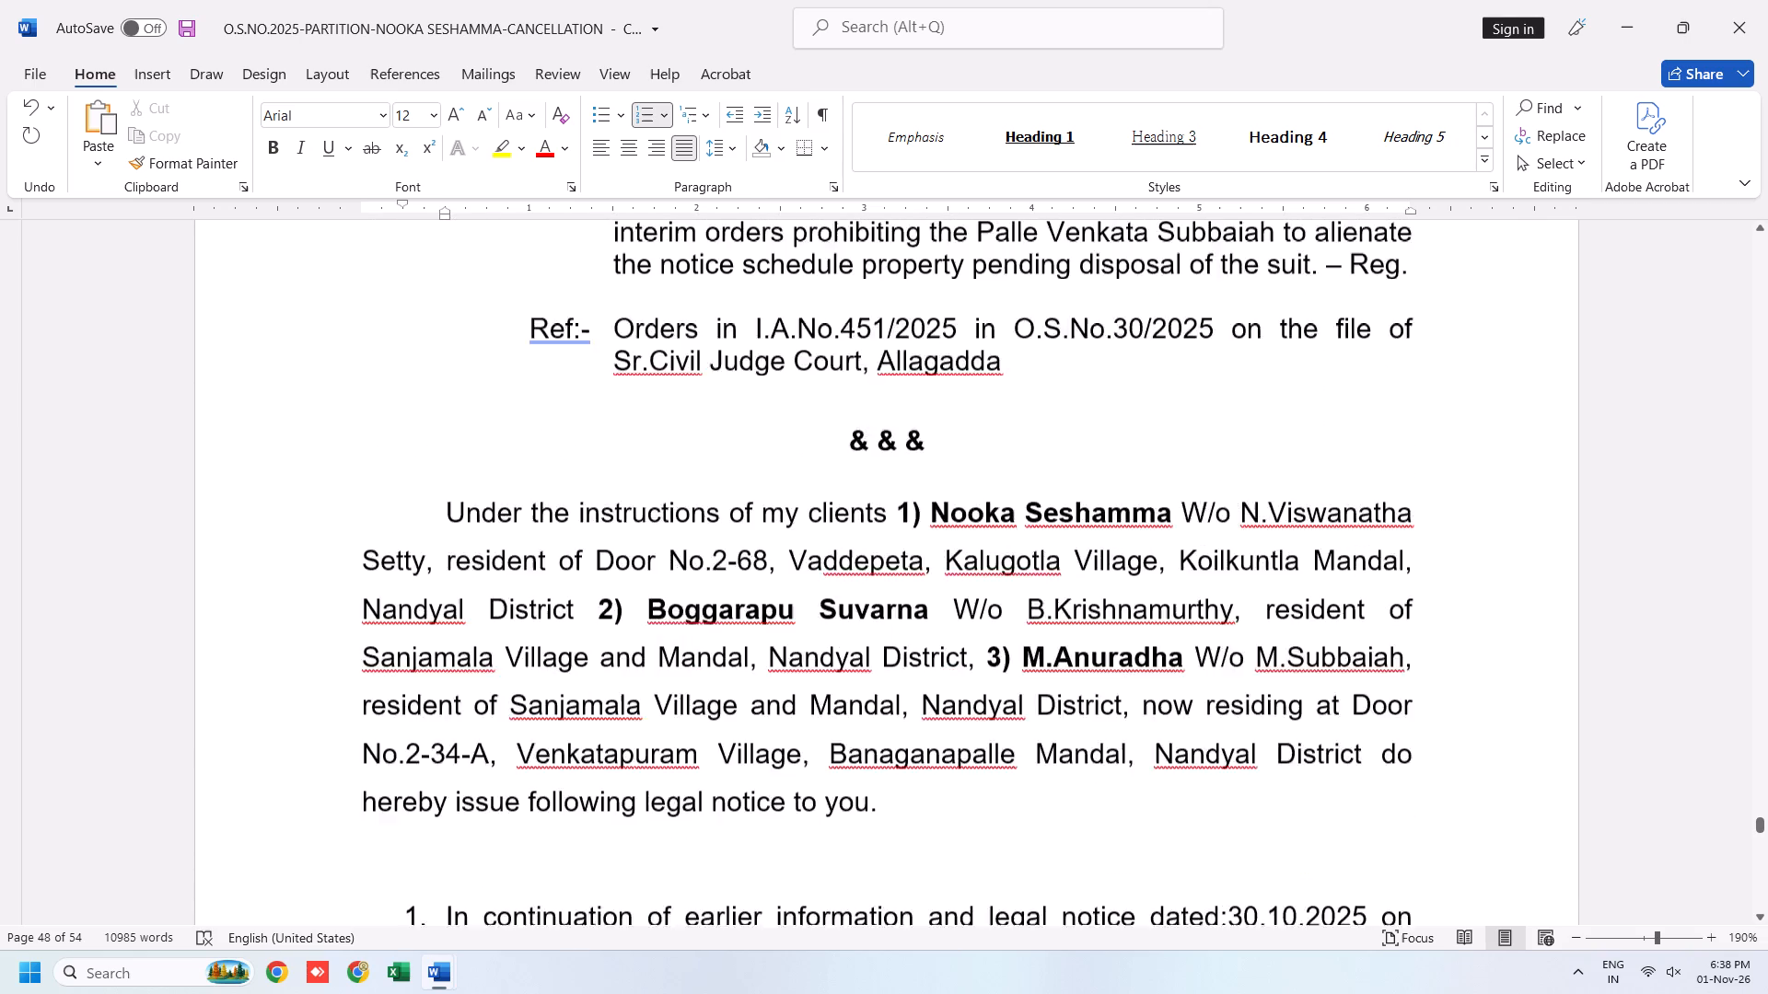
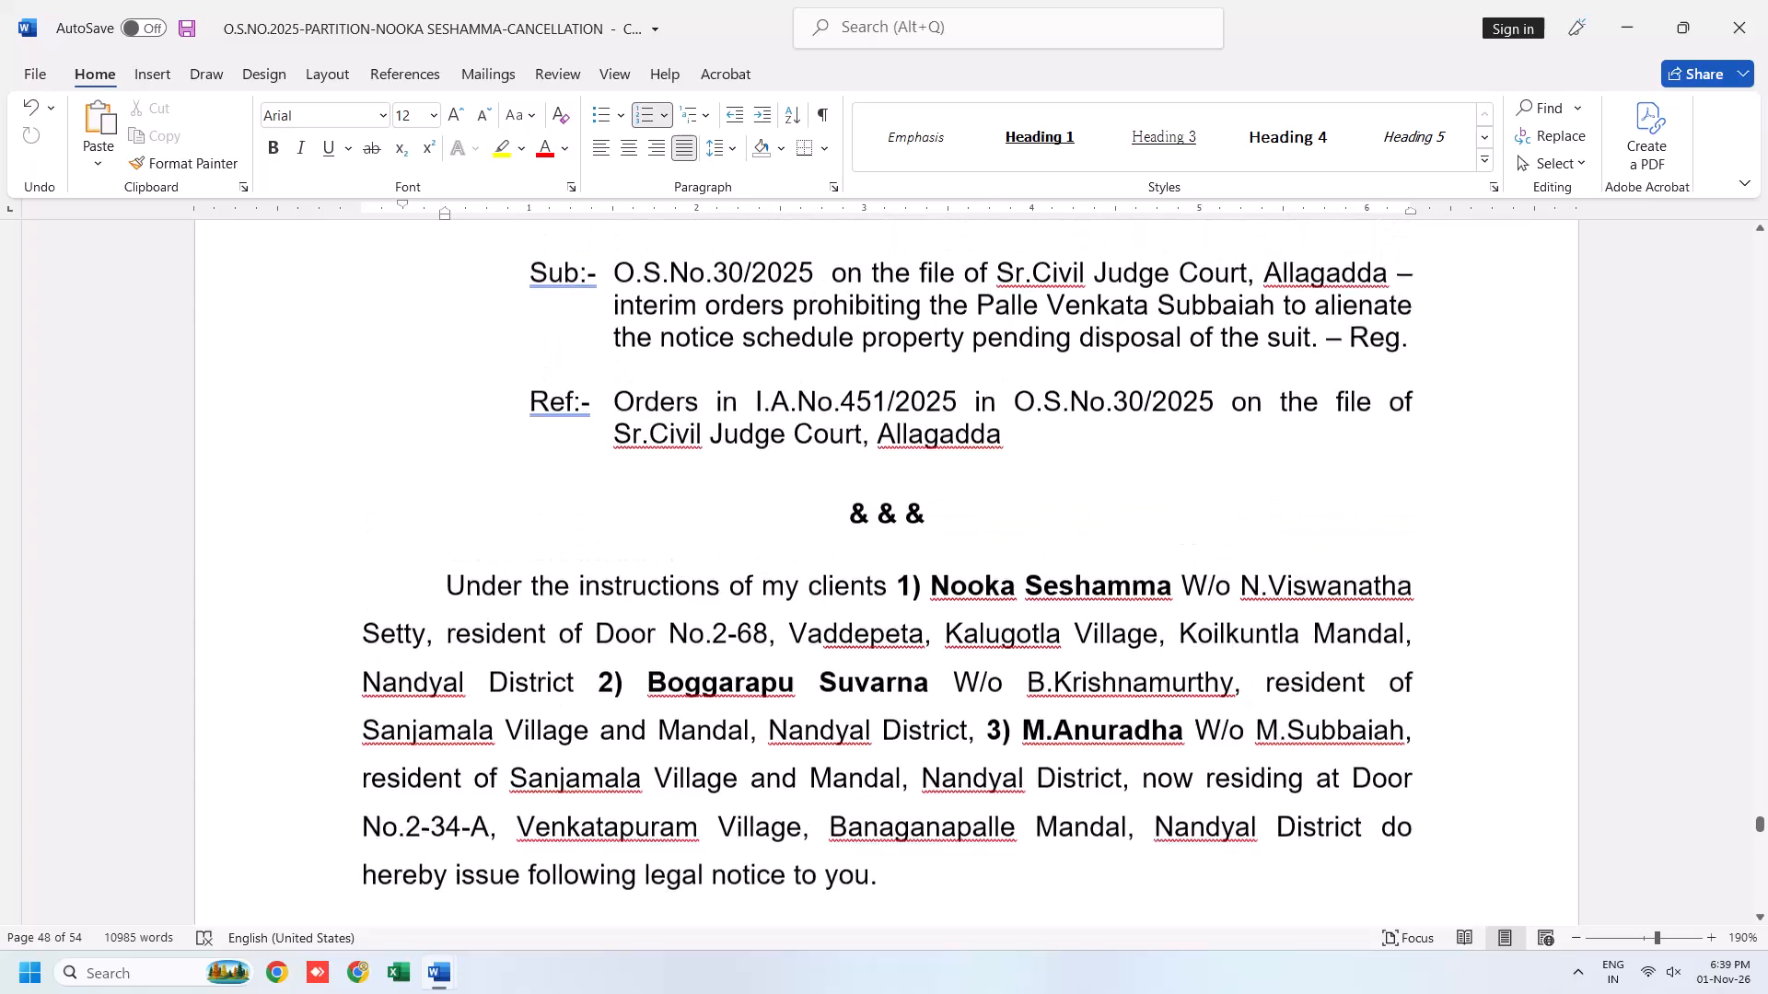
Change the application number in the Ref line to I.A.No.481/2025.
left_click(861, 443)
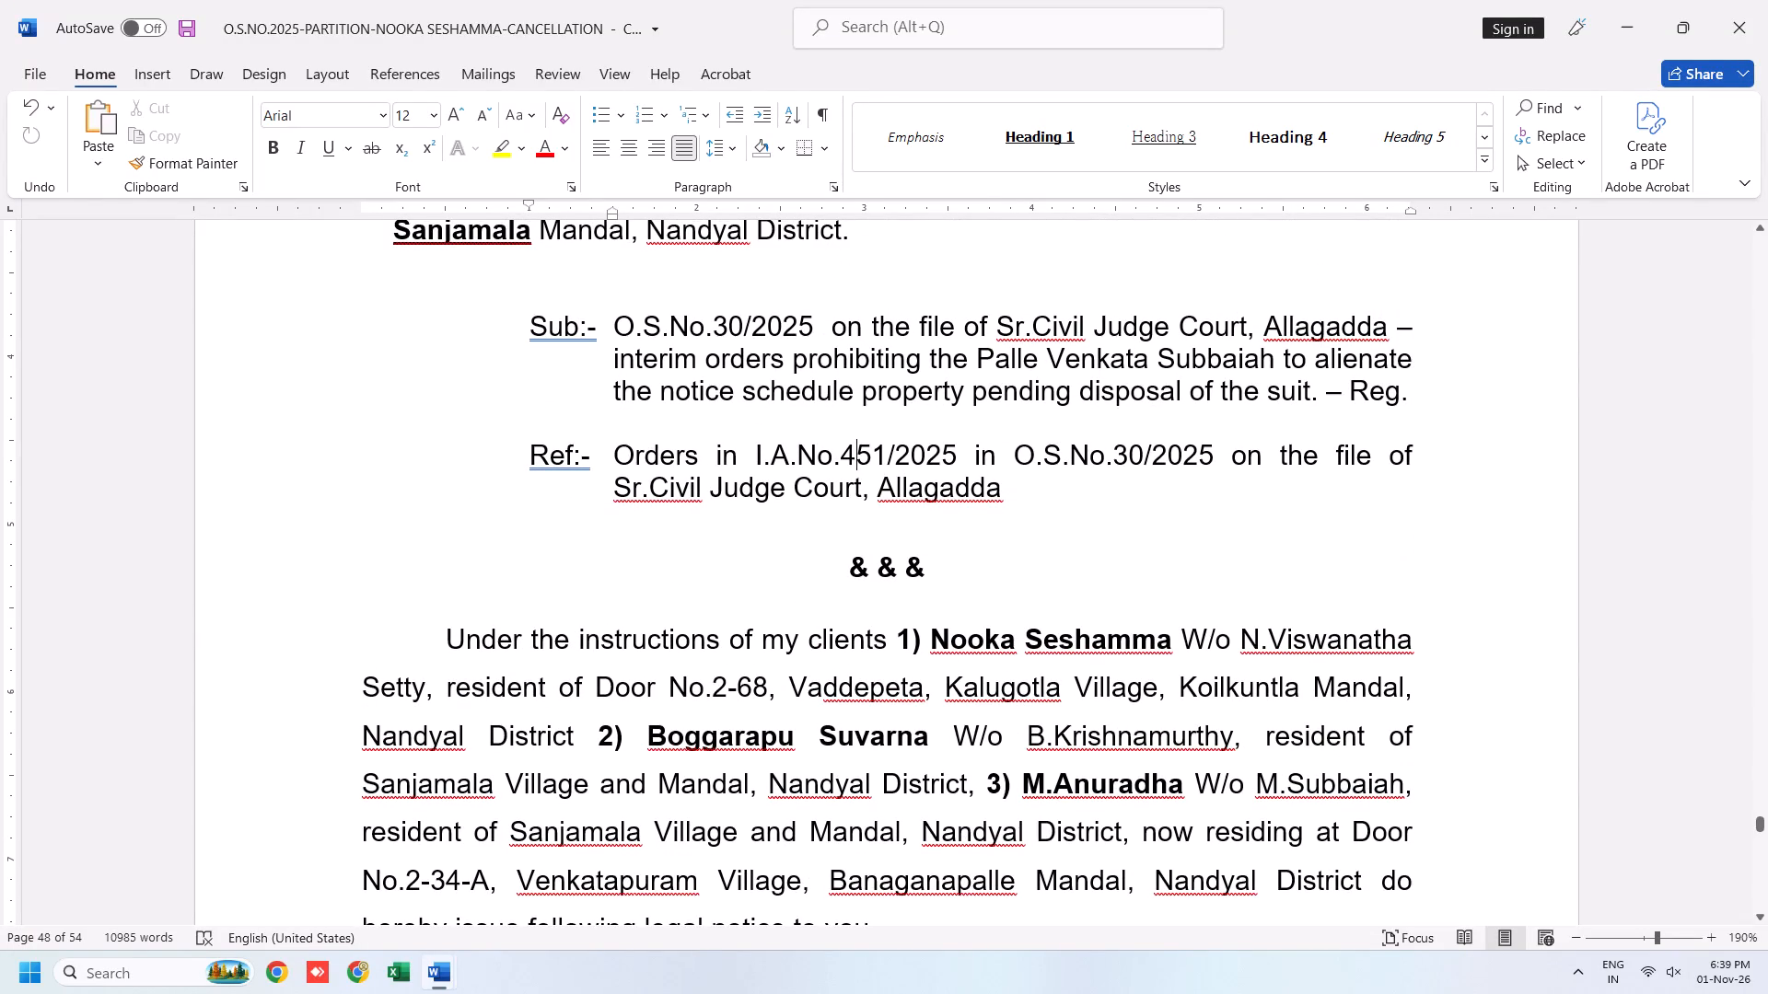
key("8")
key("Delete")
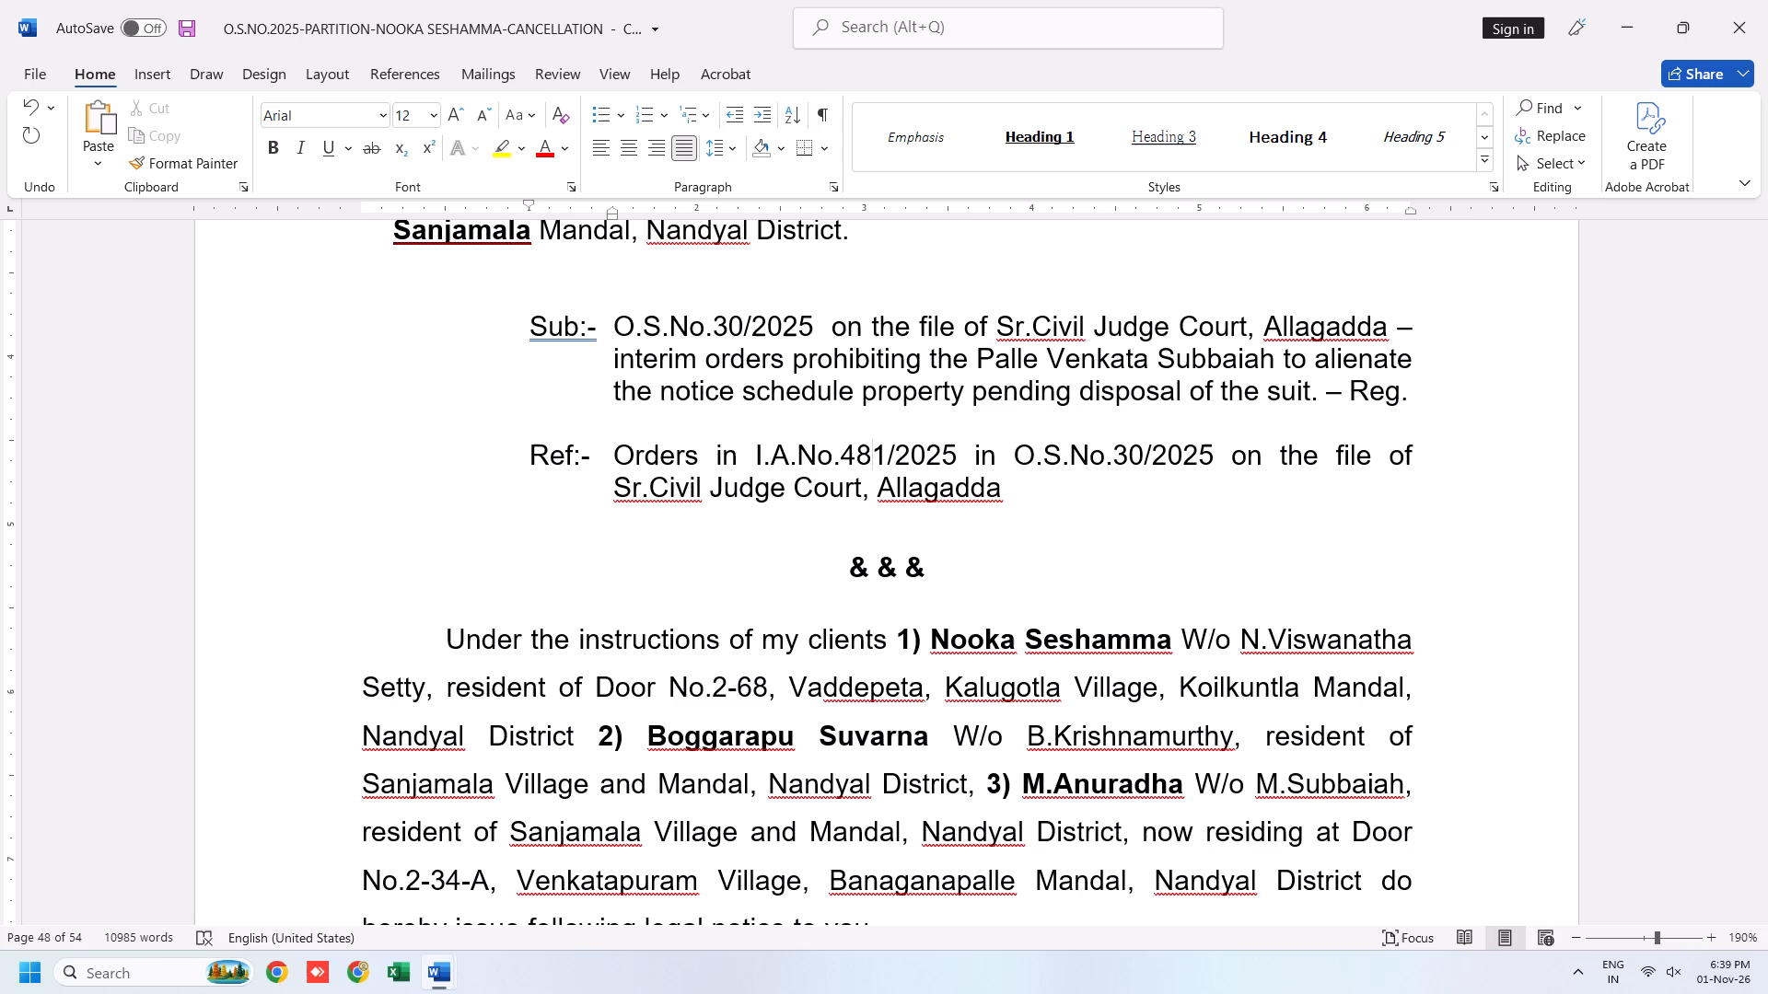
left_click_drag(812, 526, 832, 525)
Replace the automatic list number of the "In continuation of earlier information" paragraph with a plain-text "1." followed by a tab.
scroll(827, 497, "down", 5)
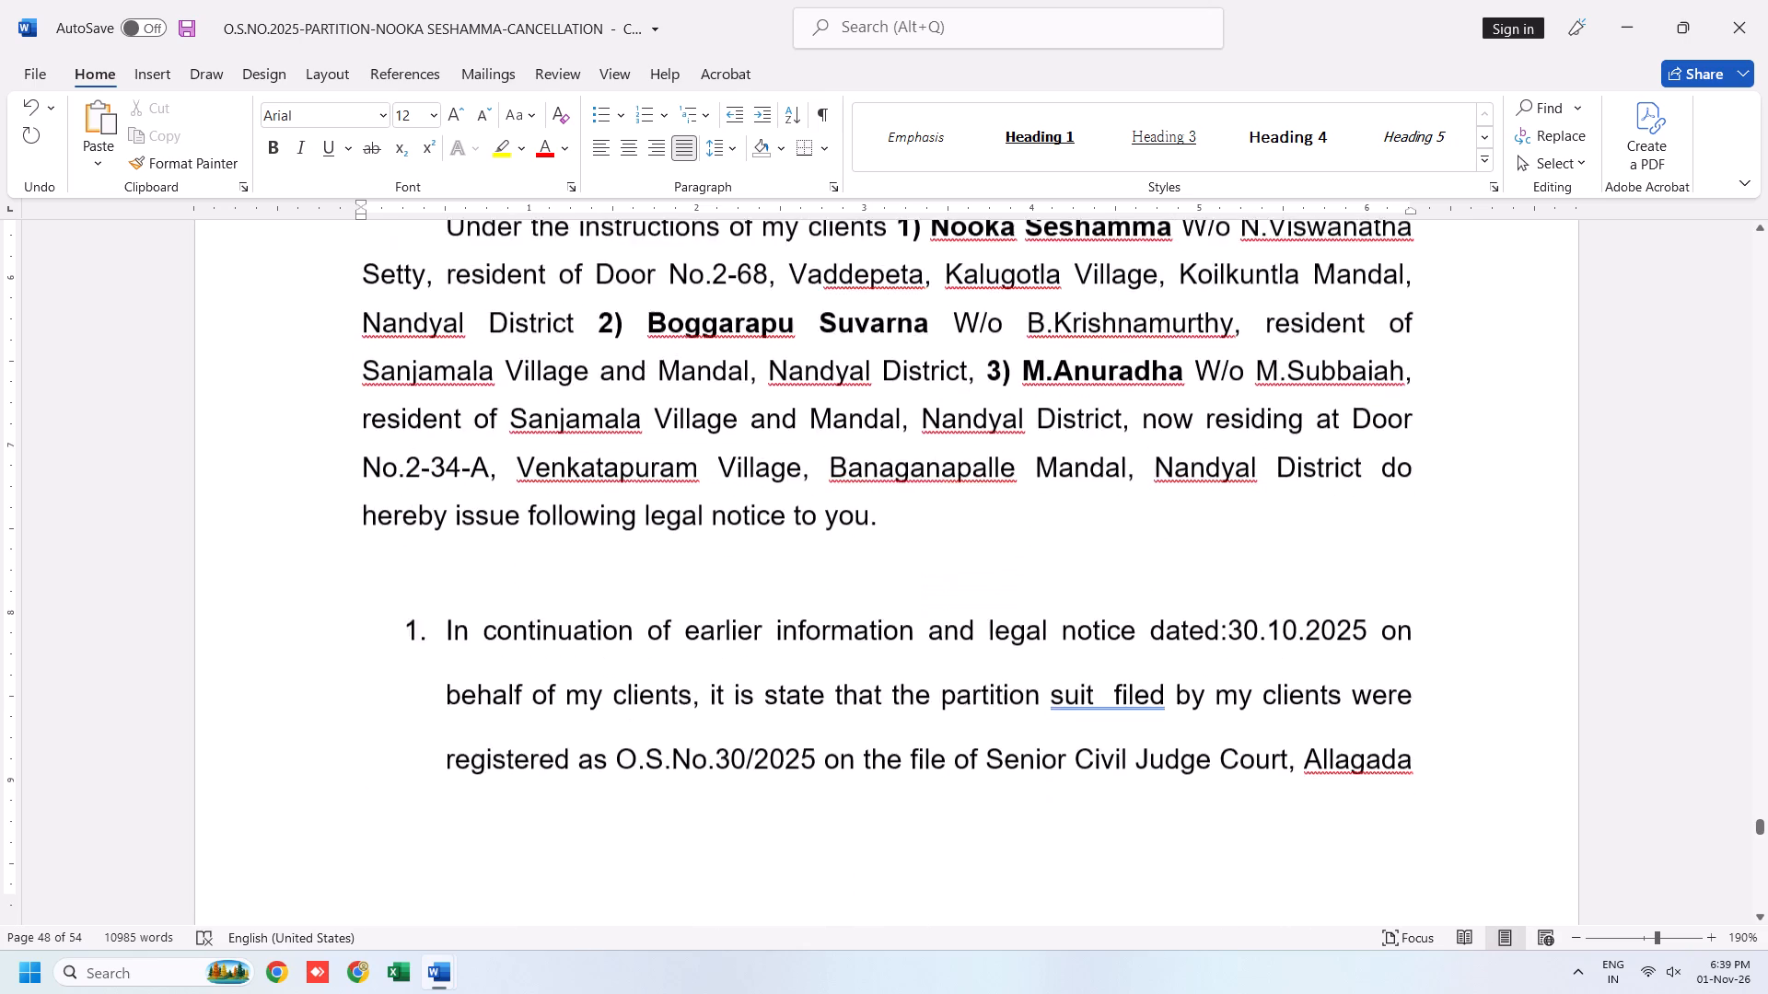
scroll(845, 437, "down", 2)
left_click(415, 443)
left_click(401, 472)
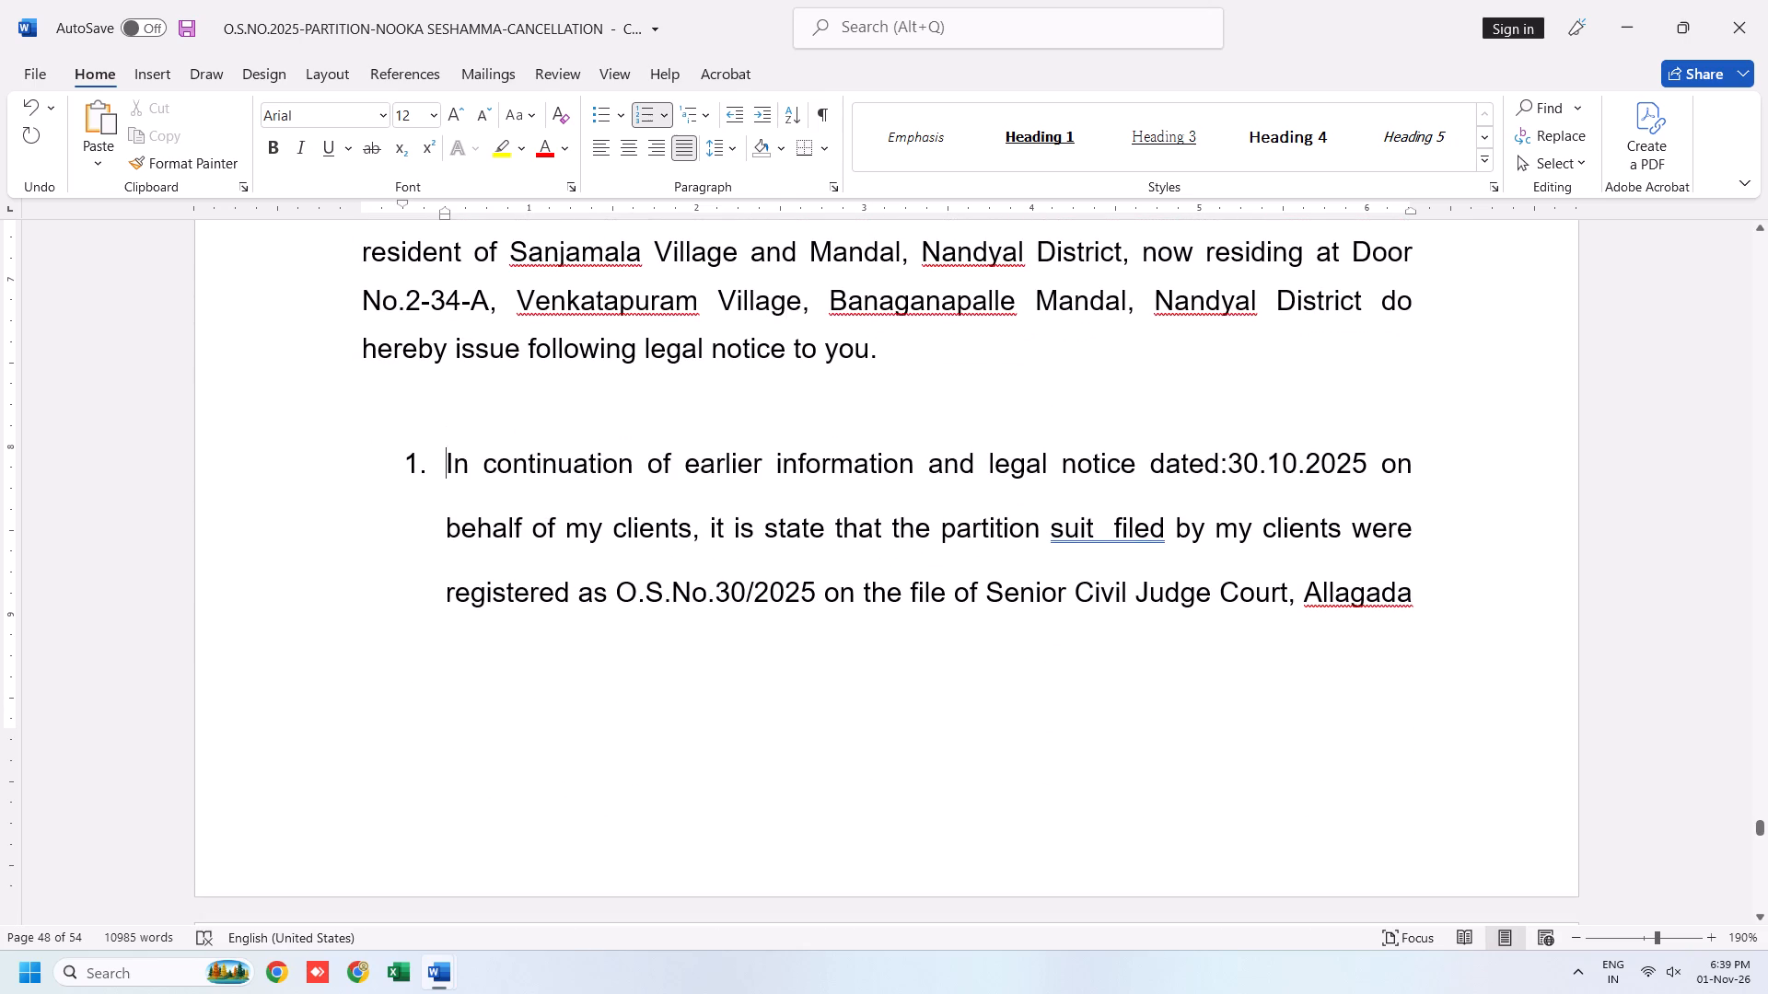
scroll(405, 468, "up", 3)
key("BackSpace")
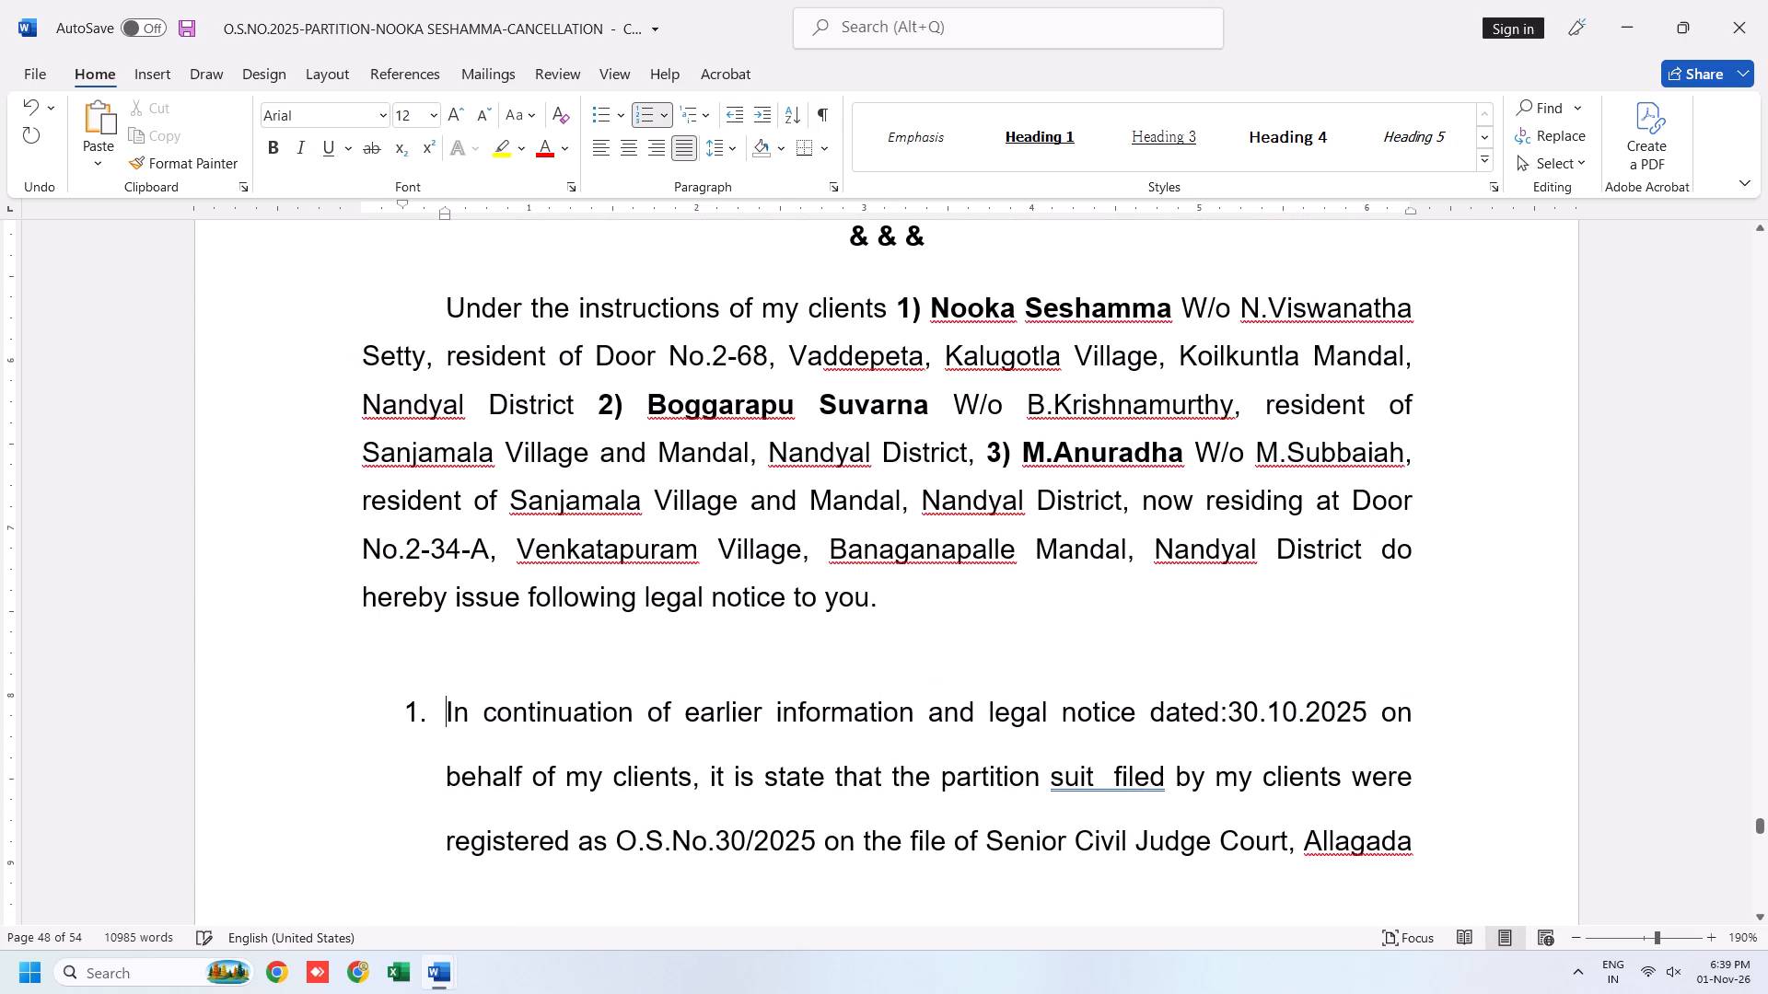
key("BackSpace")
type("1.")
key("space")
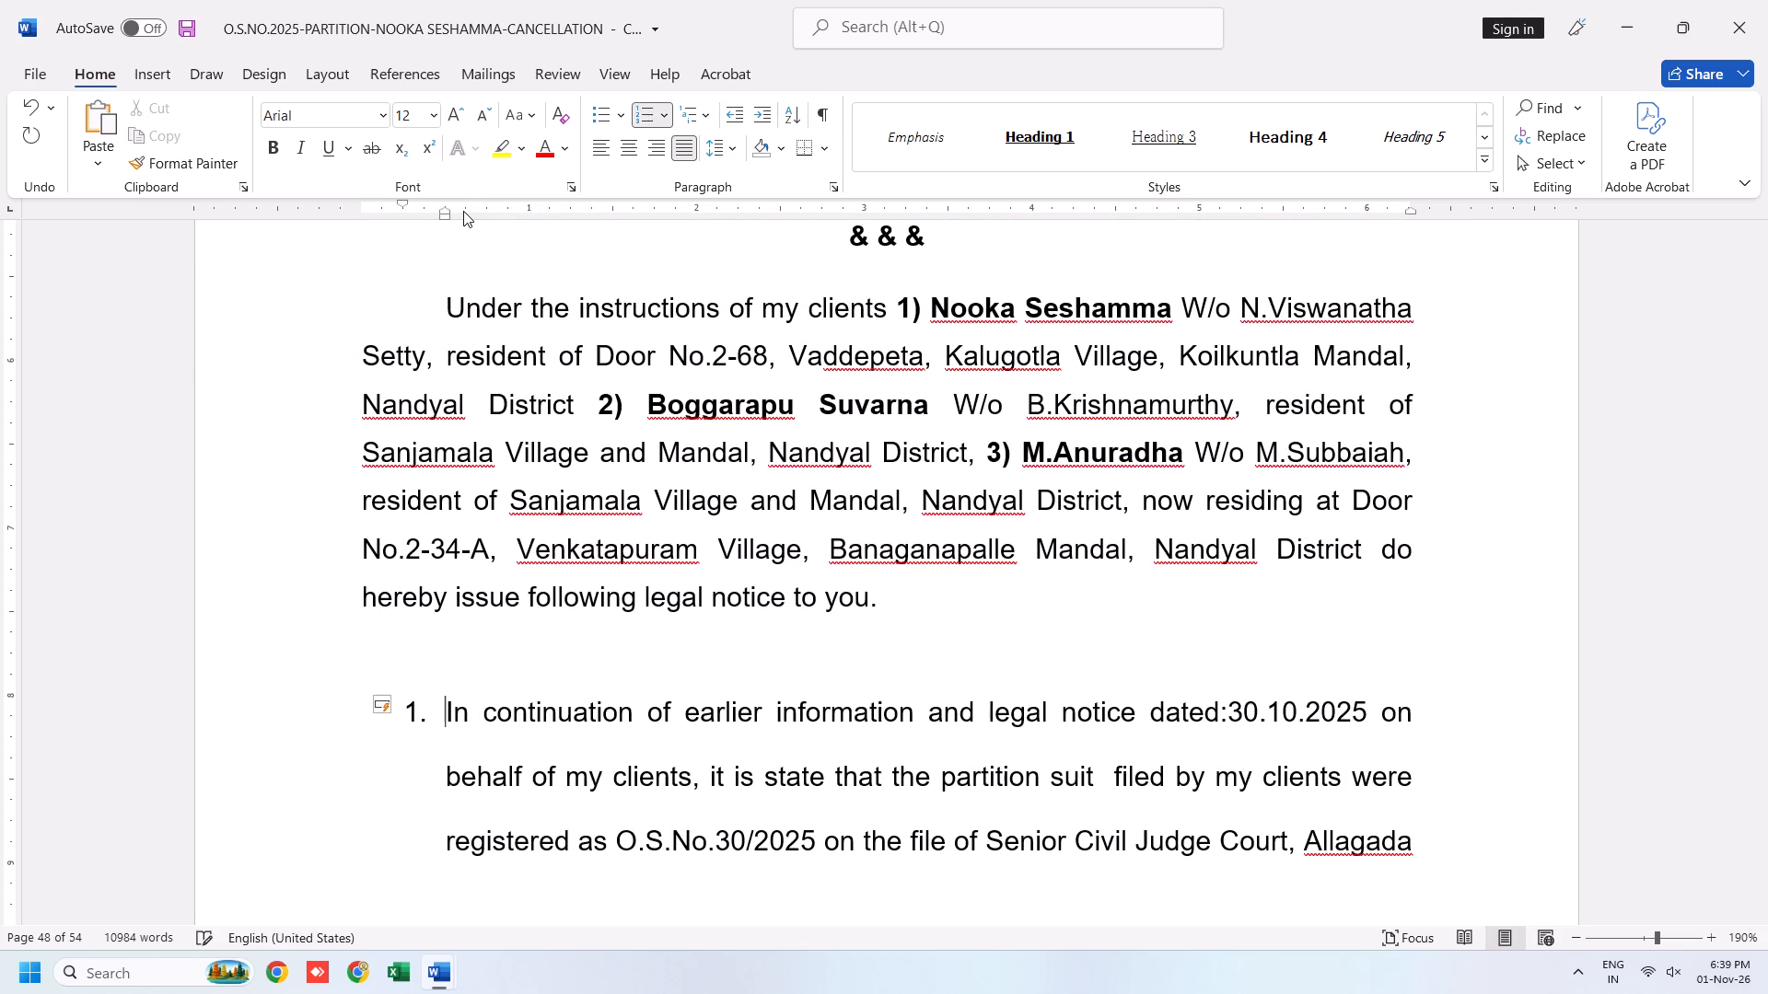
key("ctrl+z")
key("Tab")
left_click(370, 769)
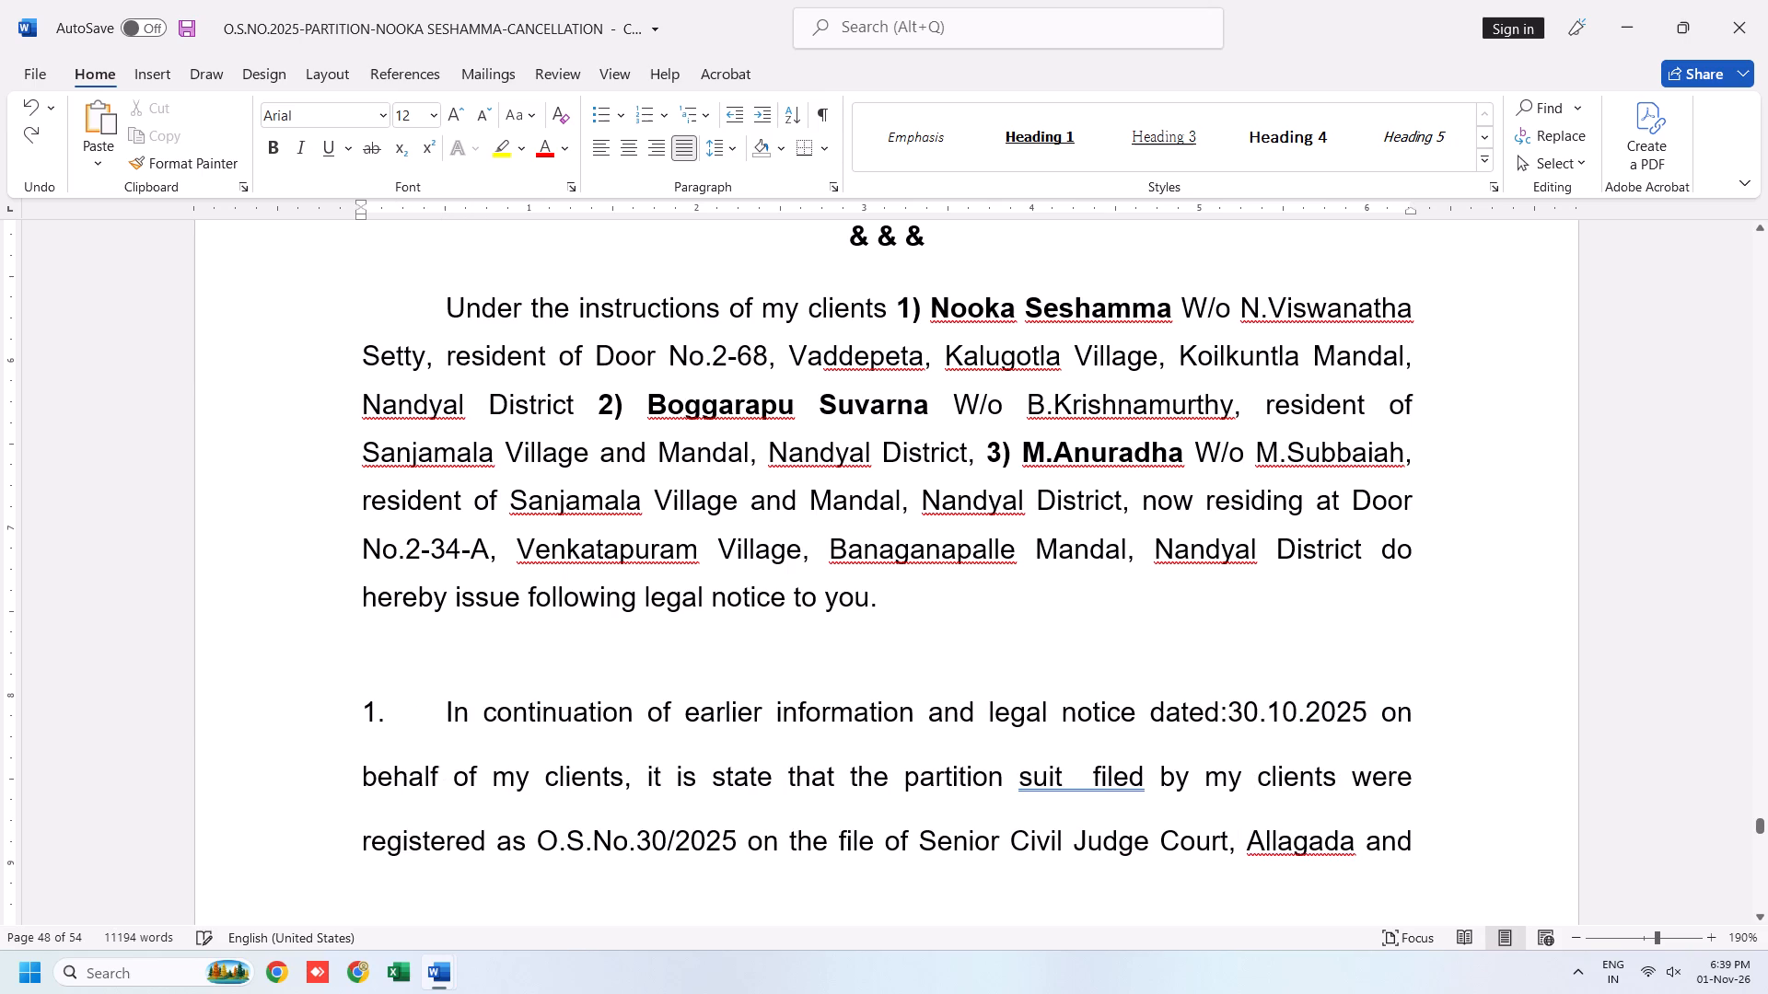
Replace the automatic number of the "Hence in view of registration of suit" paragraph with a plain-text "2." and a tab.
scroll(360, 750, "down", 12)
left_click(446, 505)
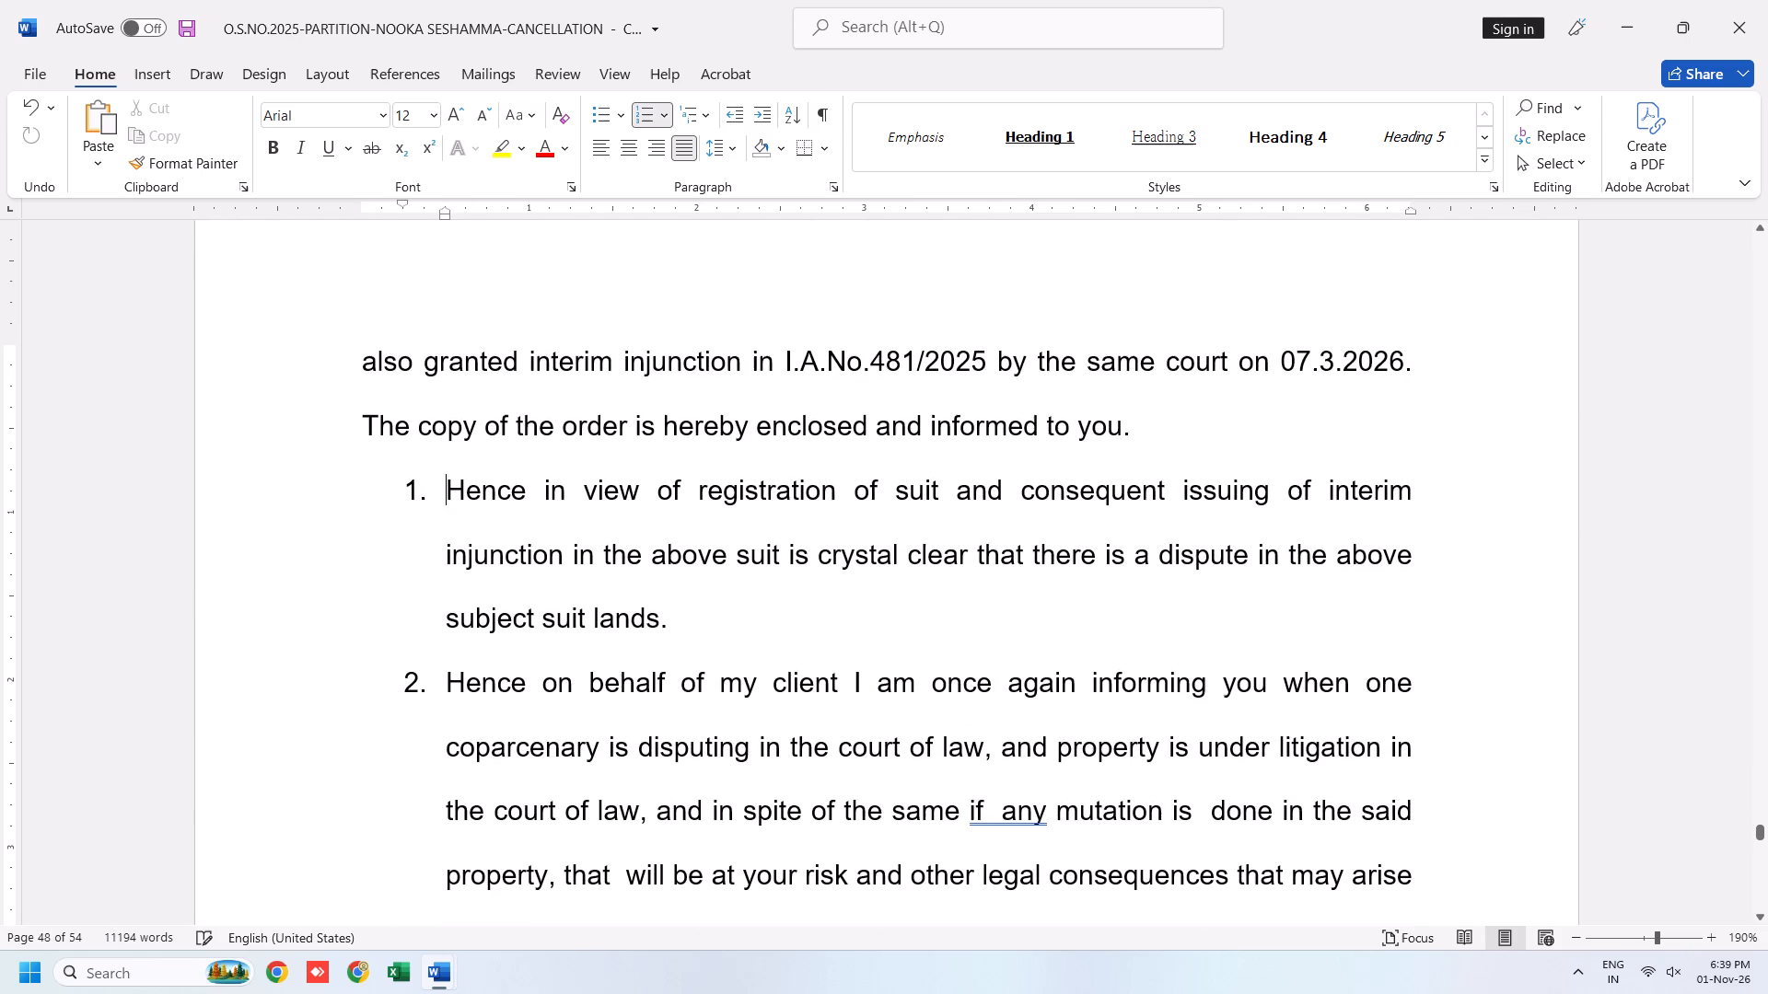
key("BackSpace")
key("BackSpace")
key("BackSpace")
key("Return")
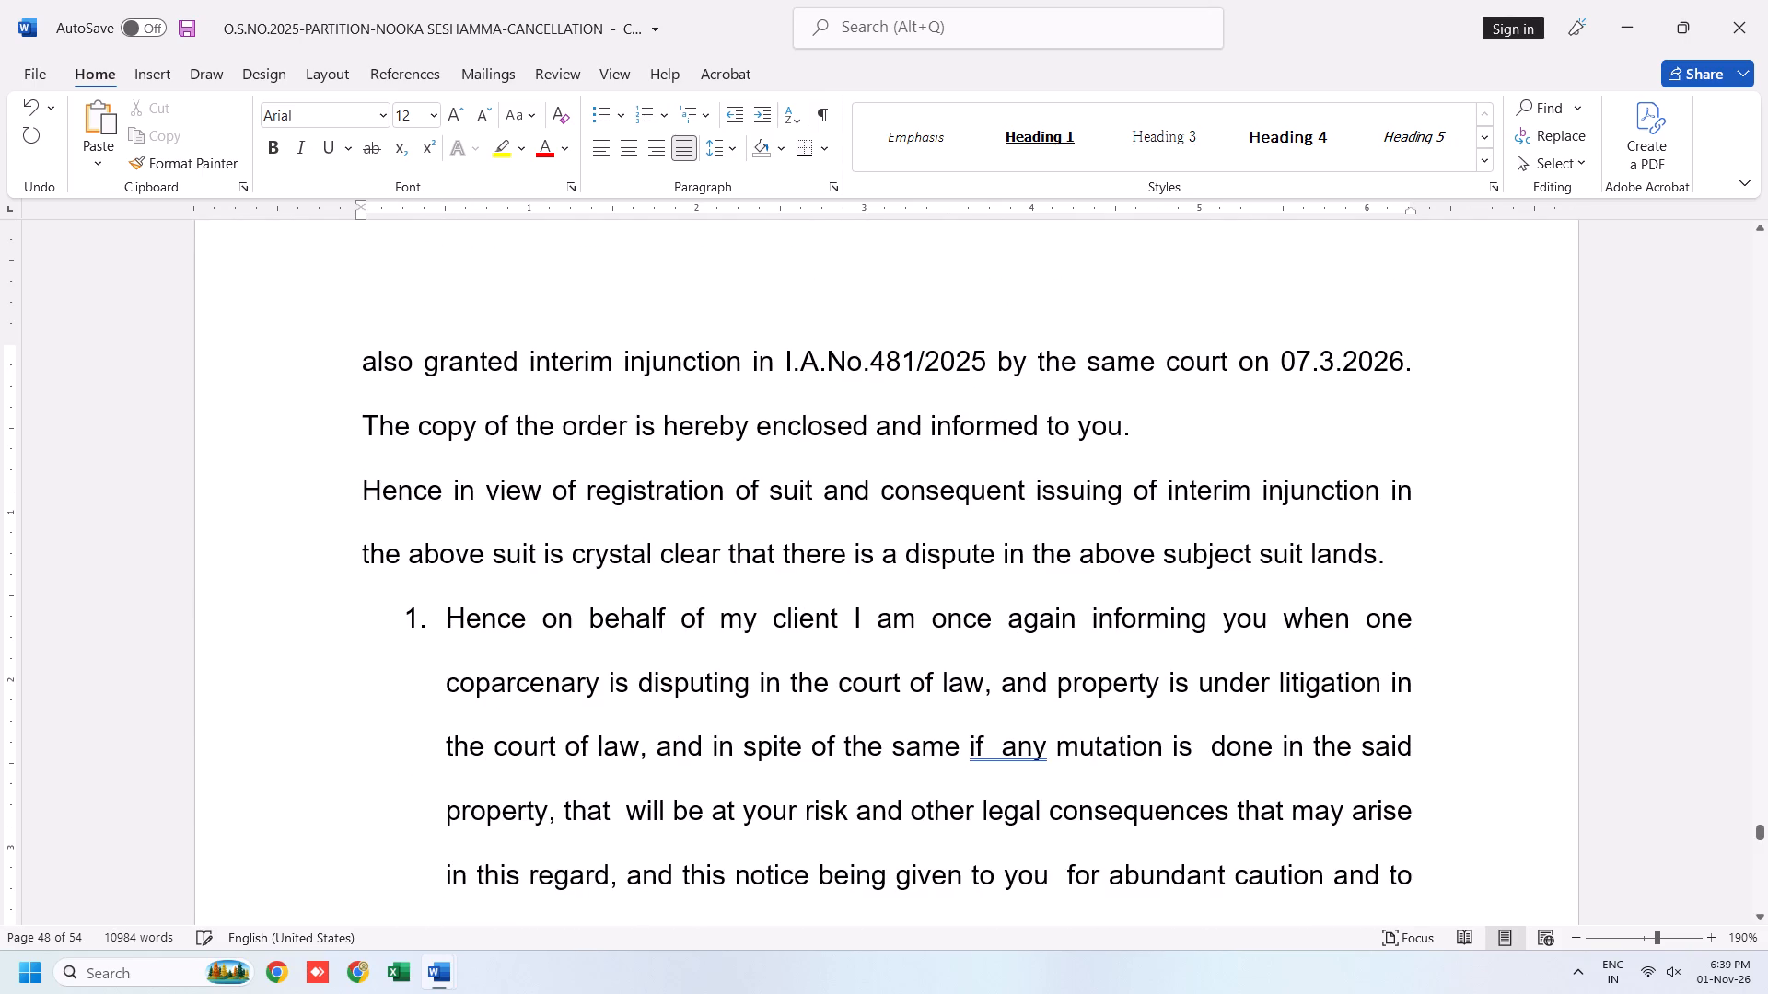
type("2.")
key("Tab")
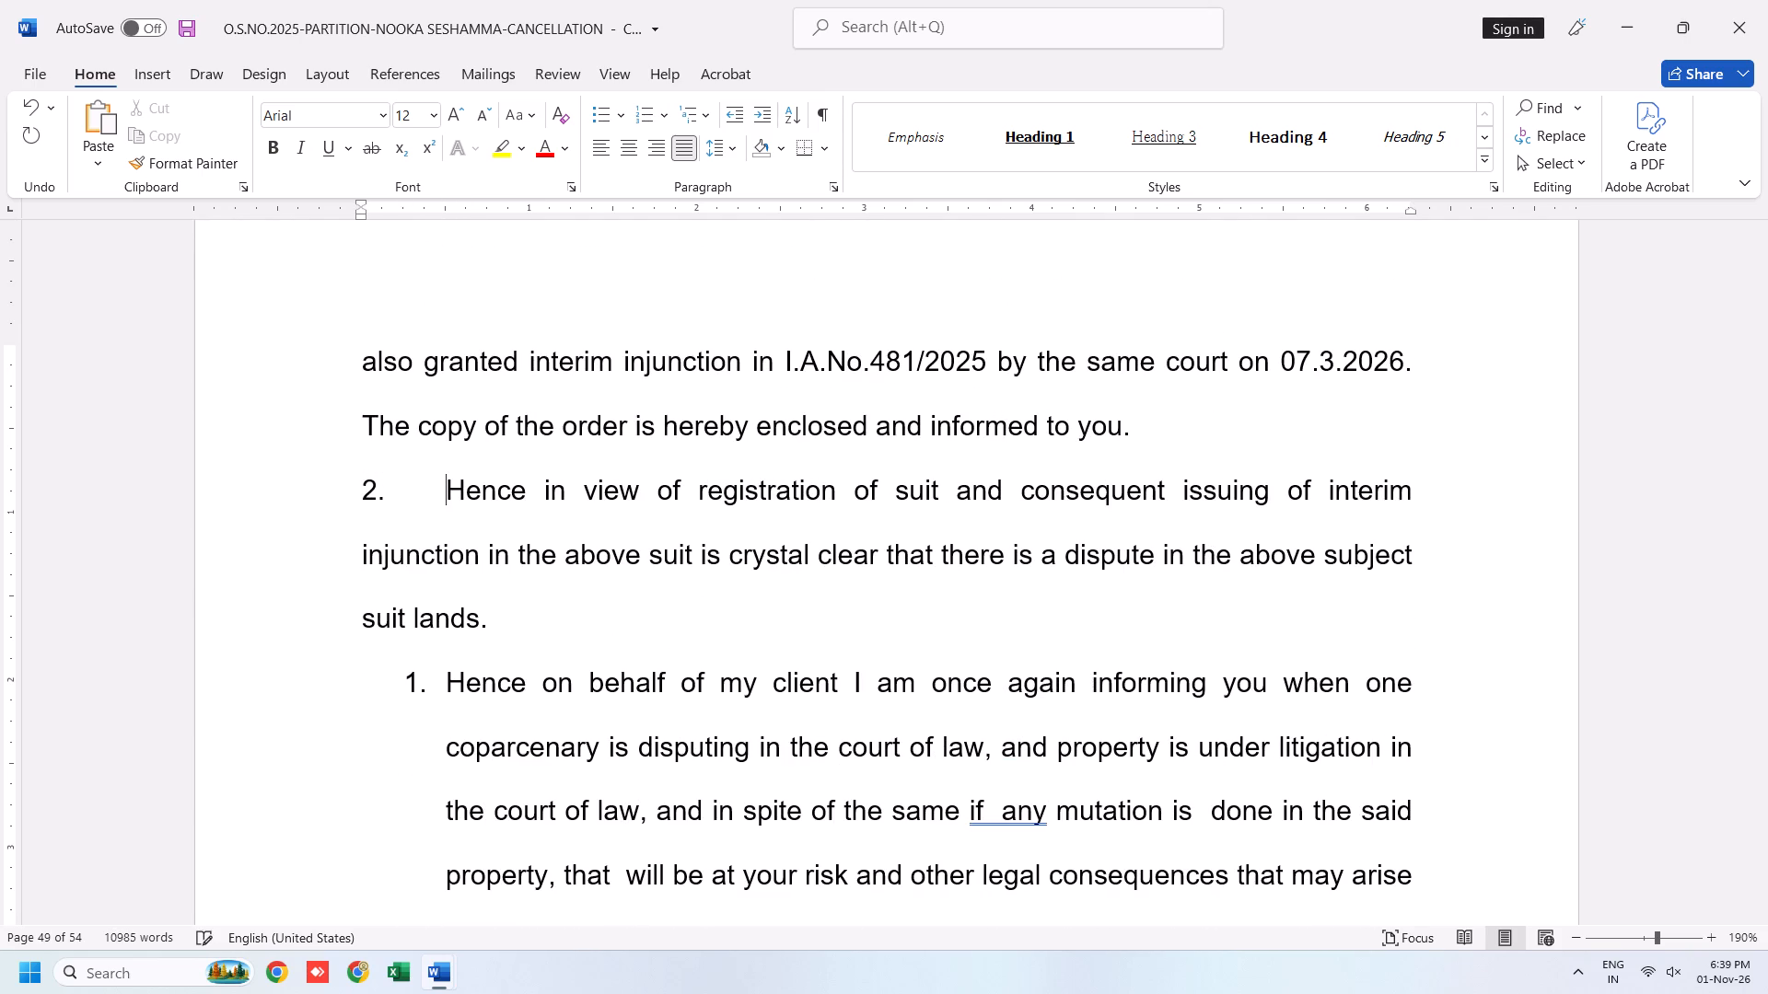
Replace the automatic number of the "Hence on behalf of my client" paragraph with a plain-text "3." and a tab, and save the document.
left_click(441, 692)
key("BackSpace")
key("BackSpace")
key("BackSpace")
key("Return")
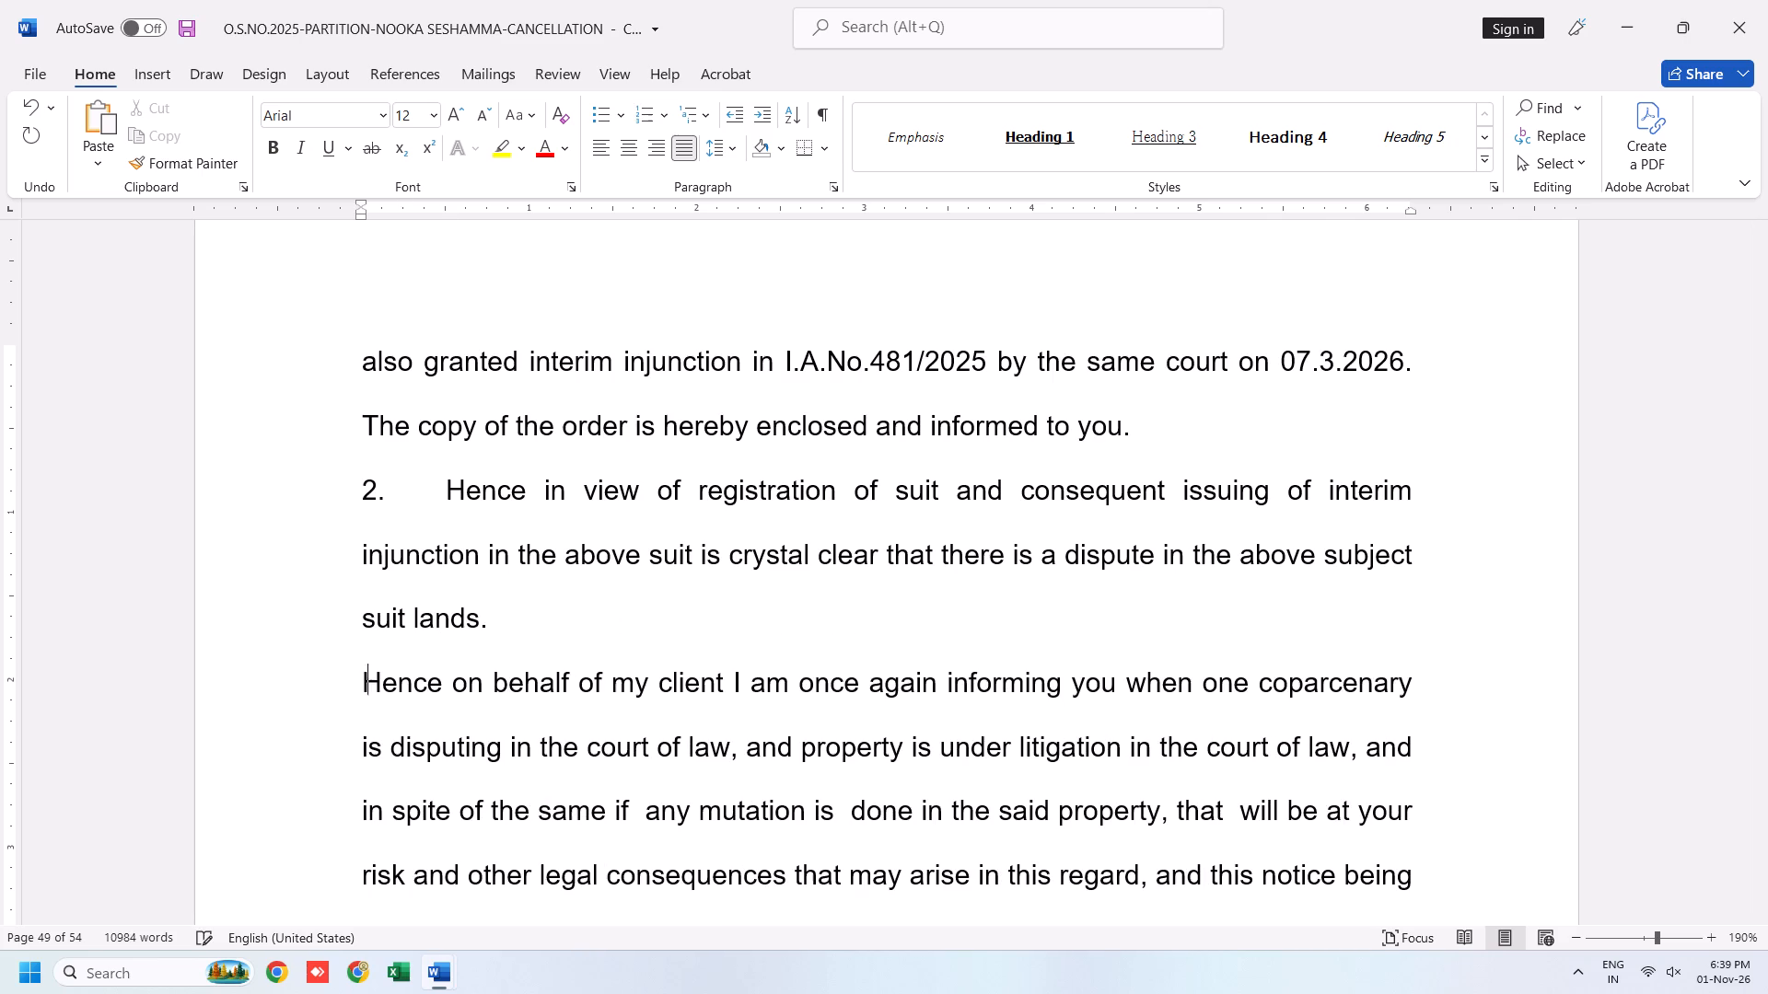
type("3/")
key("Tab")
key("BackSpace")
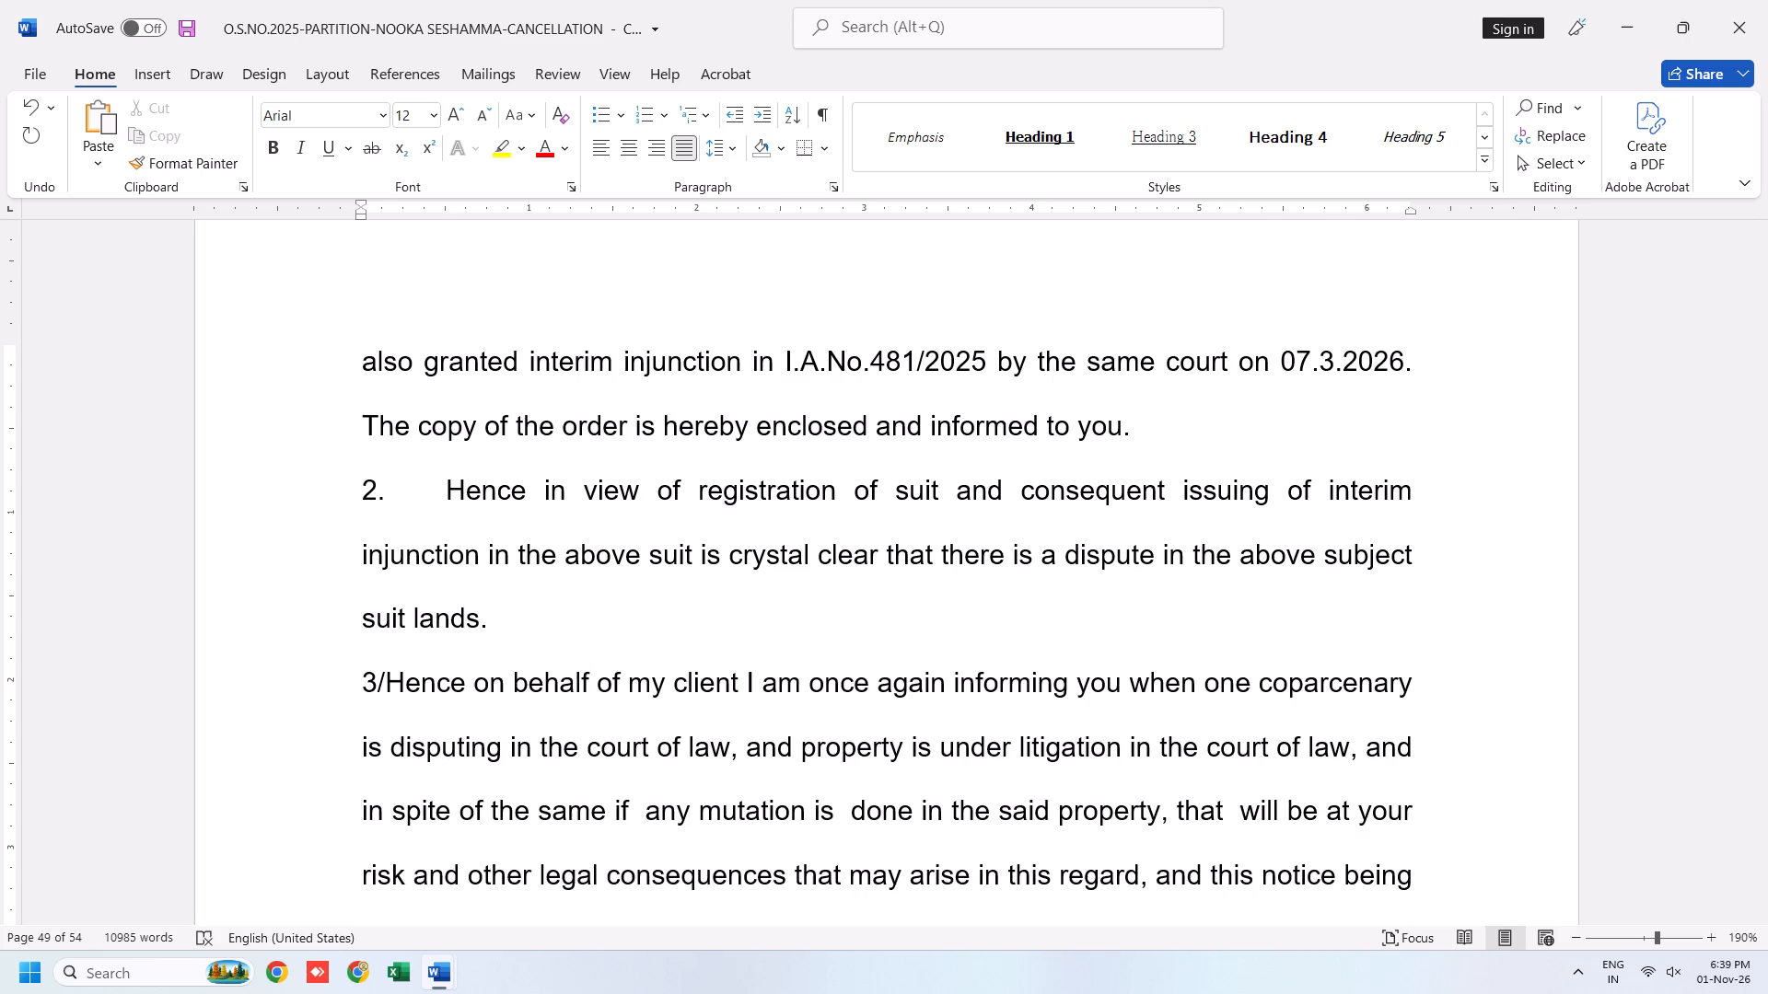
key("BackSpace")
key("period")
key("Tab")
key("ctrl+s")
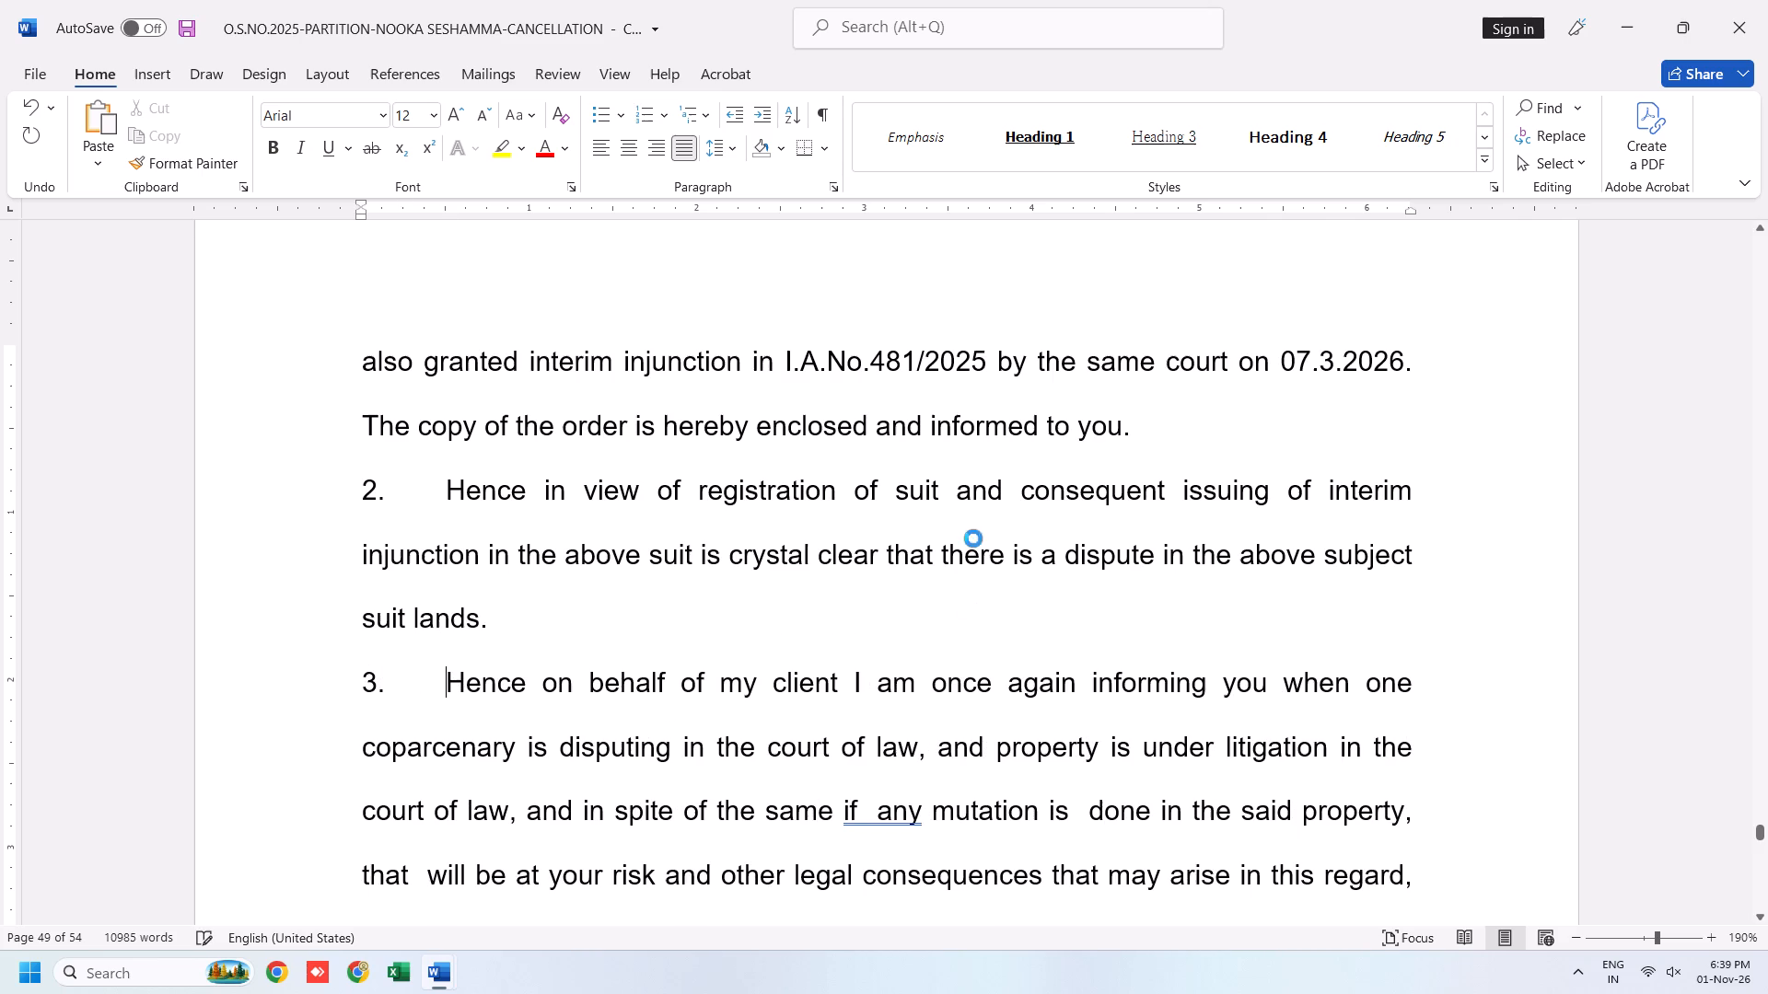
Insert an unnumbered blank line between paragraphs 1 and 2, undoing any automatic list formatting.
left_click(1160, 428)
key("Return")
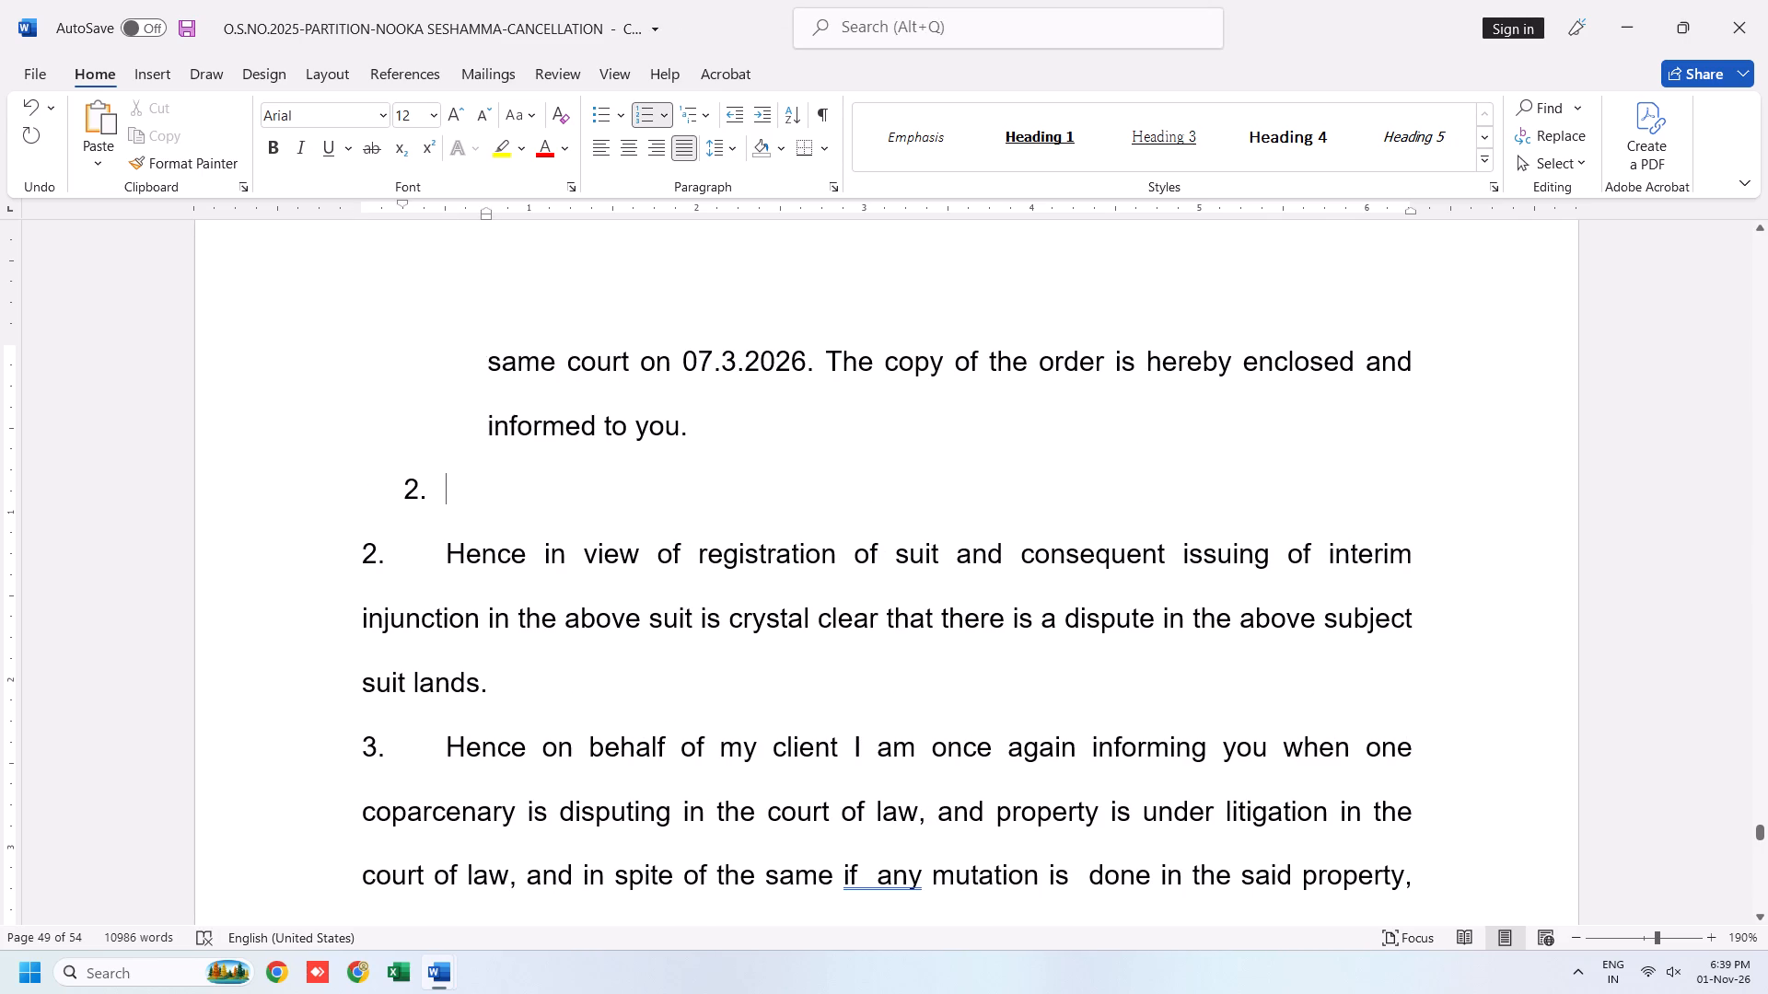
key("ctrl+z")
Place the insertion point at the day of the interim injunction's date at the end of paragraph 1.
left_click(1289, 352)
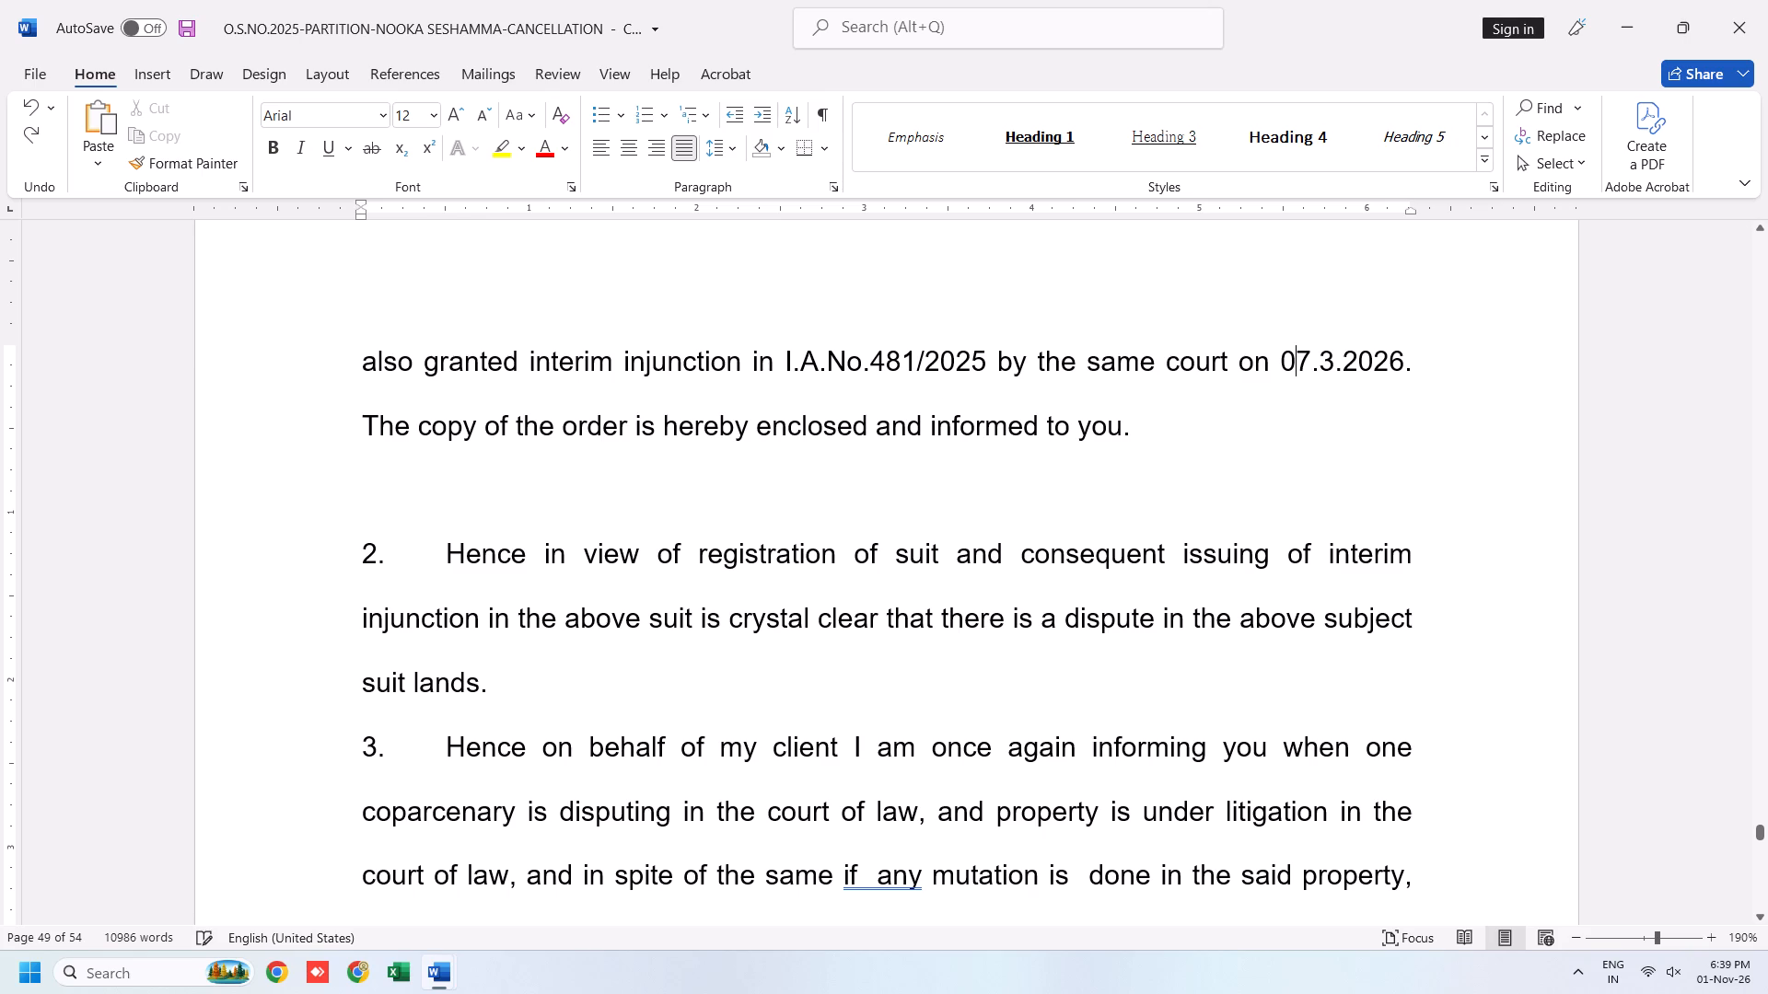
left_click(1274, 350)
left_click(1285, 354)
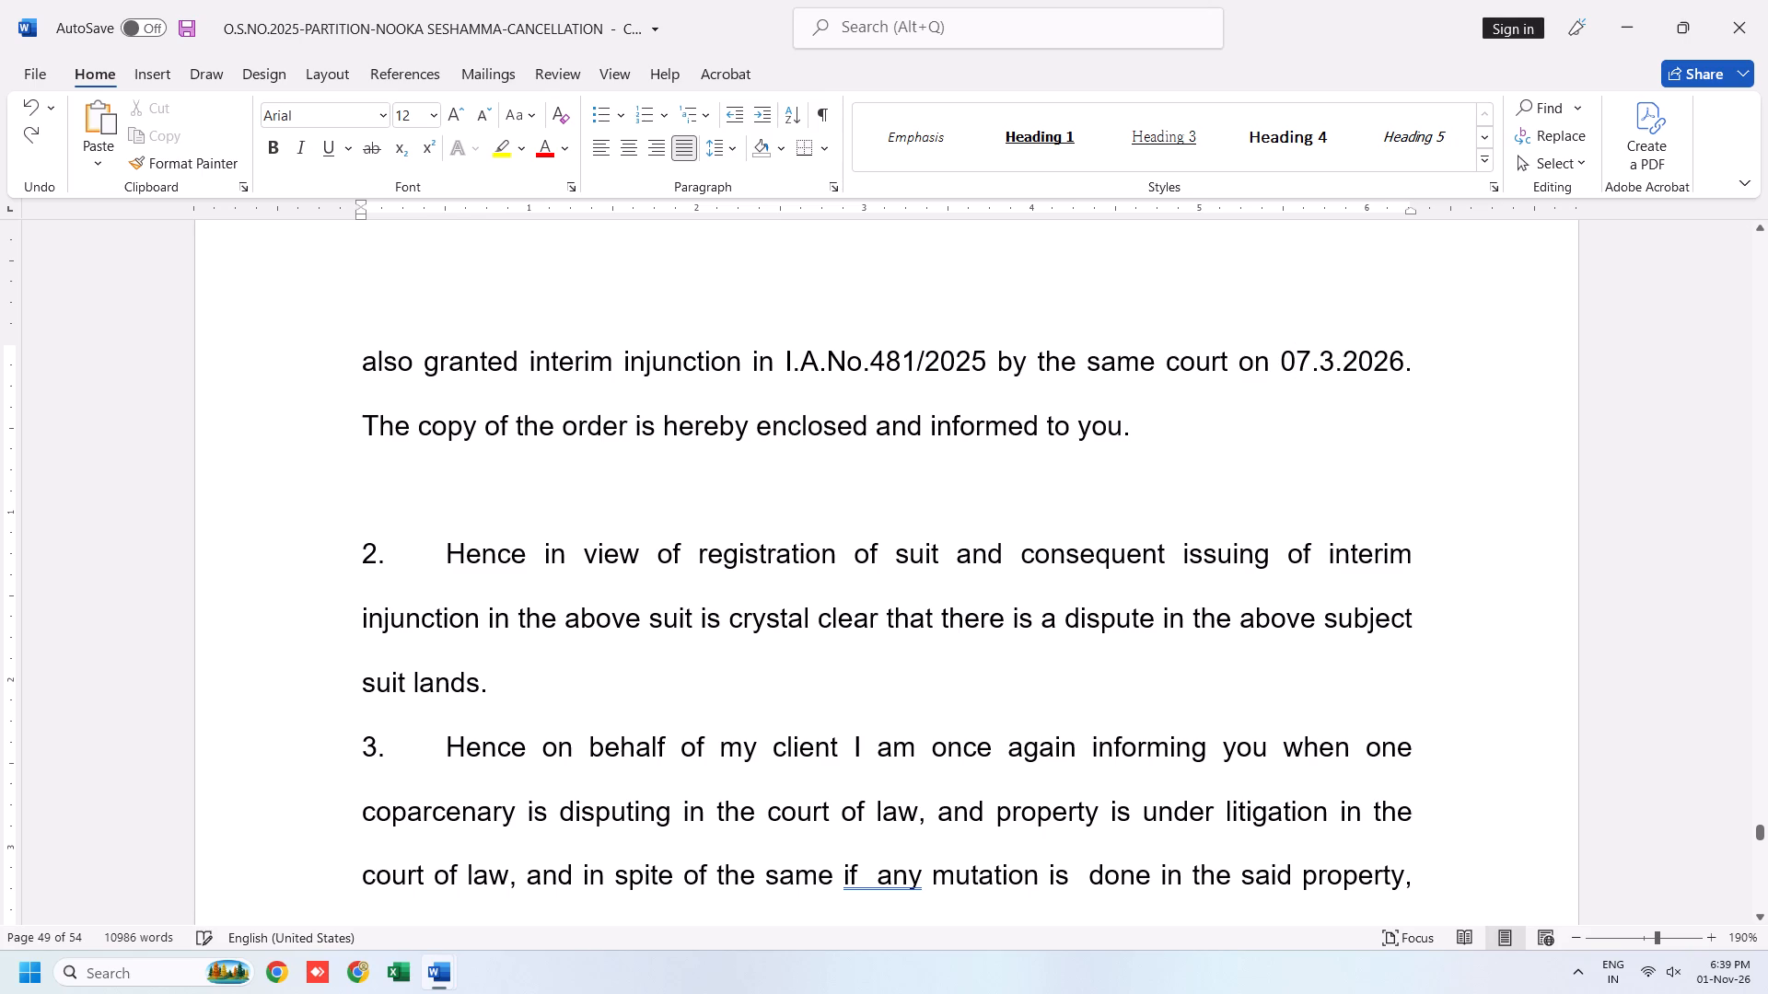
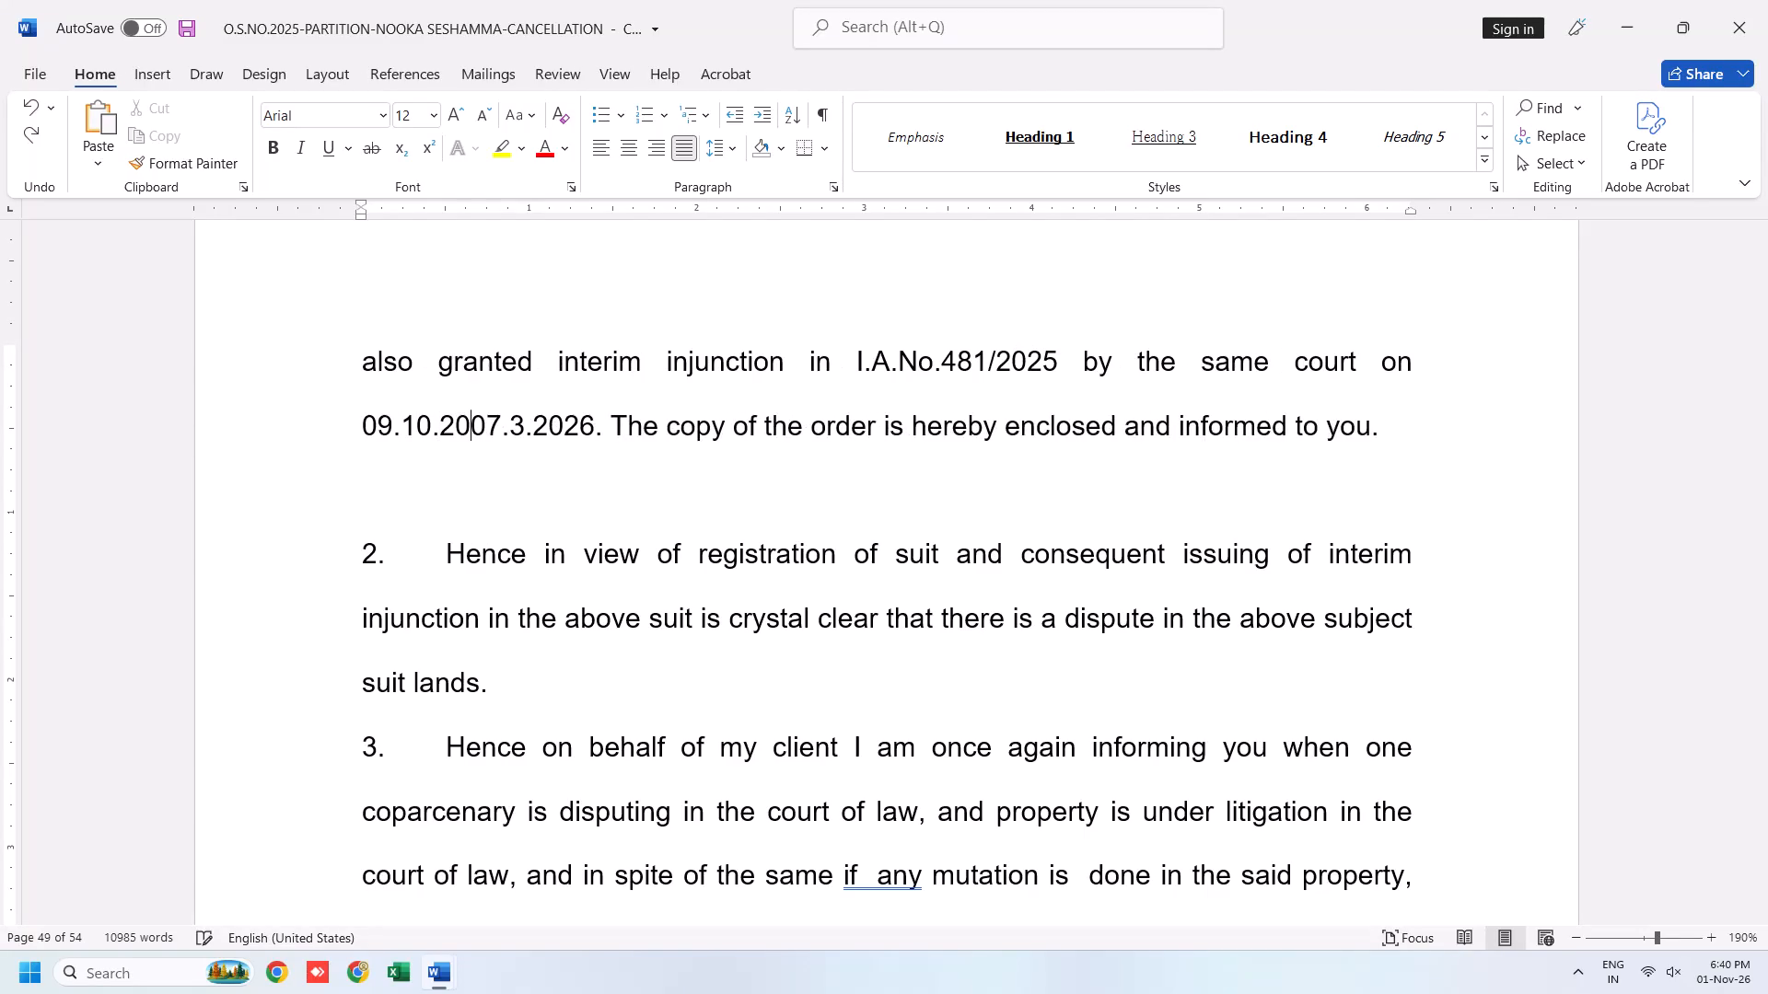
Remove the leftover old date after the interim injunction's new date in paragraph 1, leaving 09.10.2025.
key("Delete")
key("Delete")
key("Delete")
key("Delete")
key("Delete")
key("Delete")
key("Delete")
key("Delete")
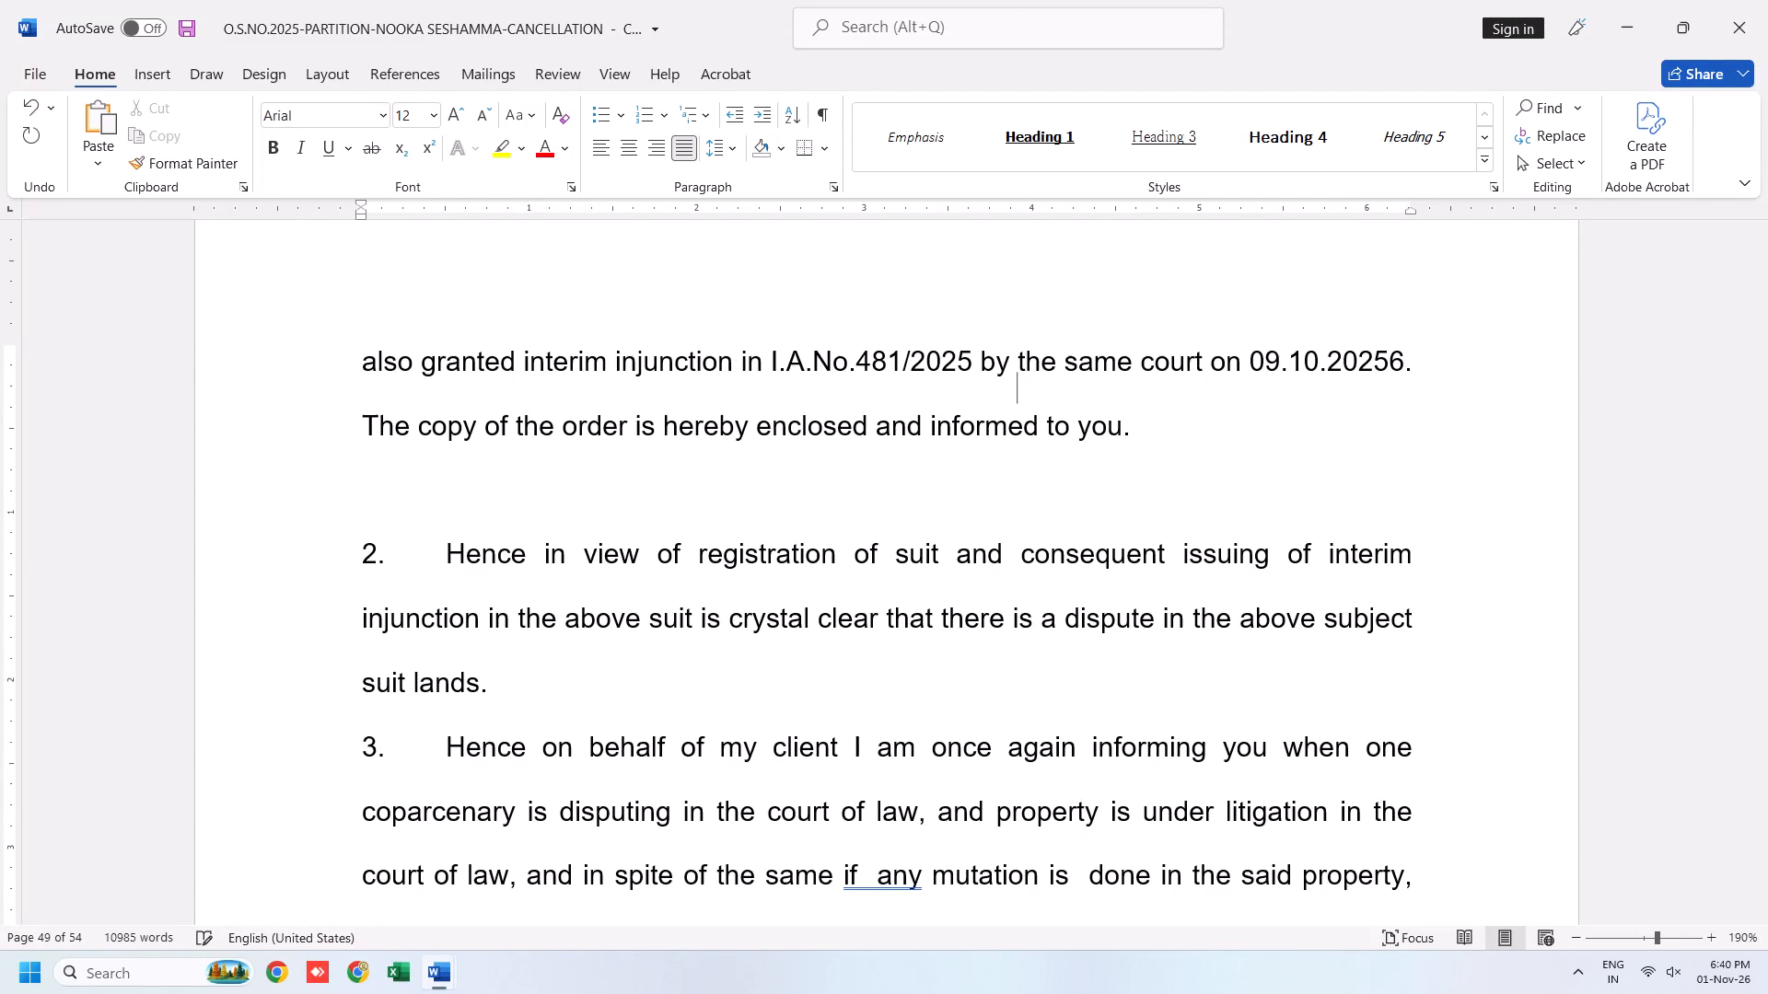
key("Delete")
Review paragraphs 2 and 3 of the notice and the Schedule A property details that follow.
double_click(715, 521)
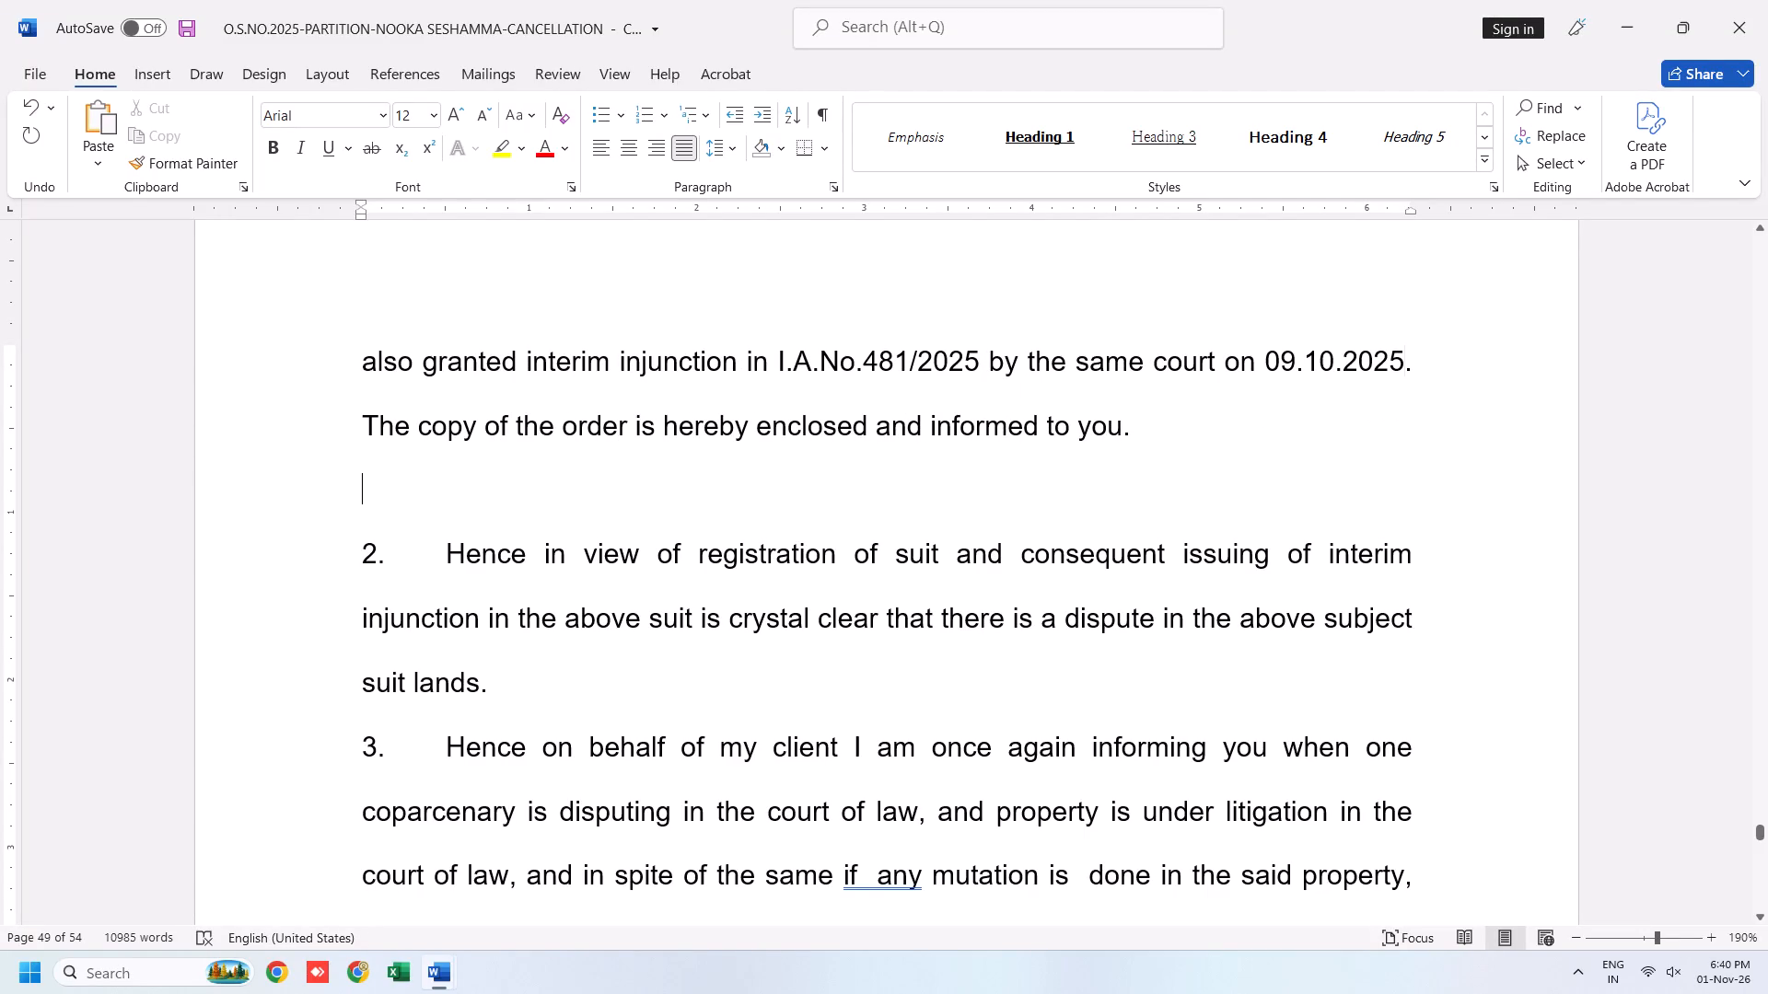
left_click_drag(637, 585, 648, 599)
scroll(675, 597, "down", 3)
left_click(532, 502)
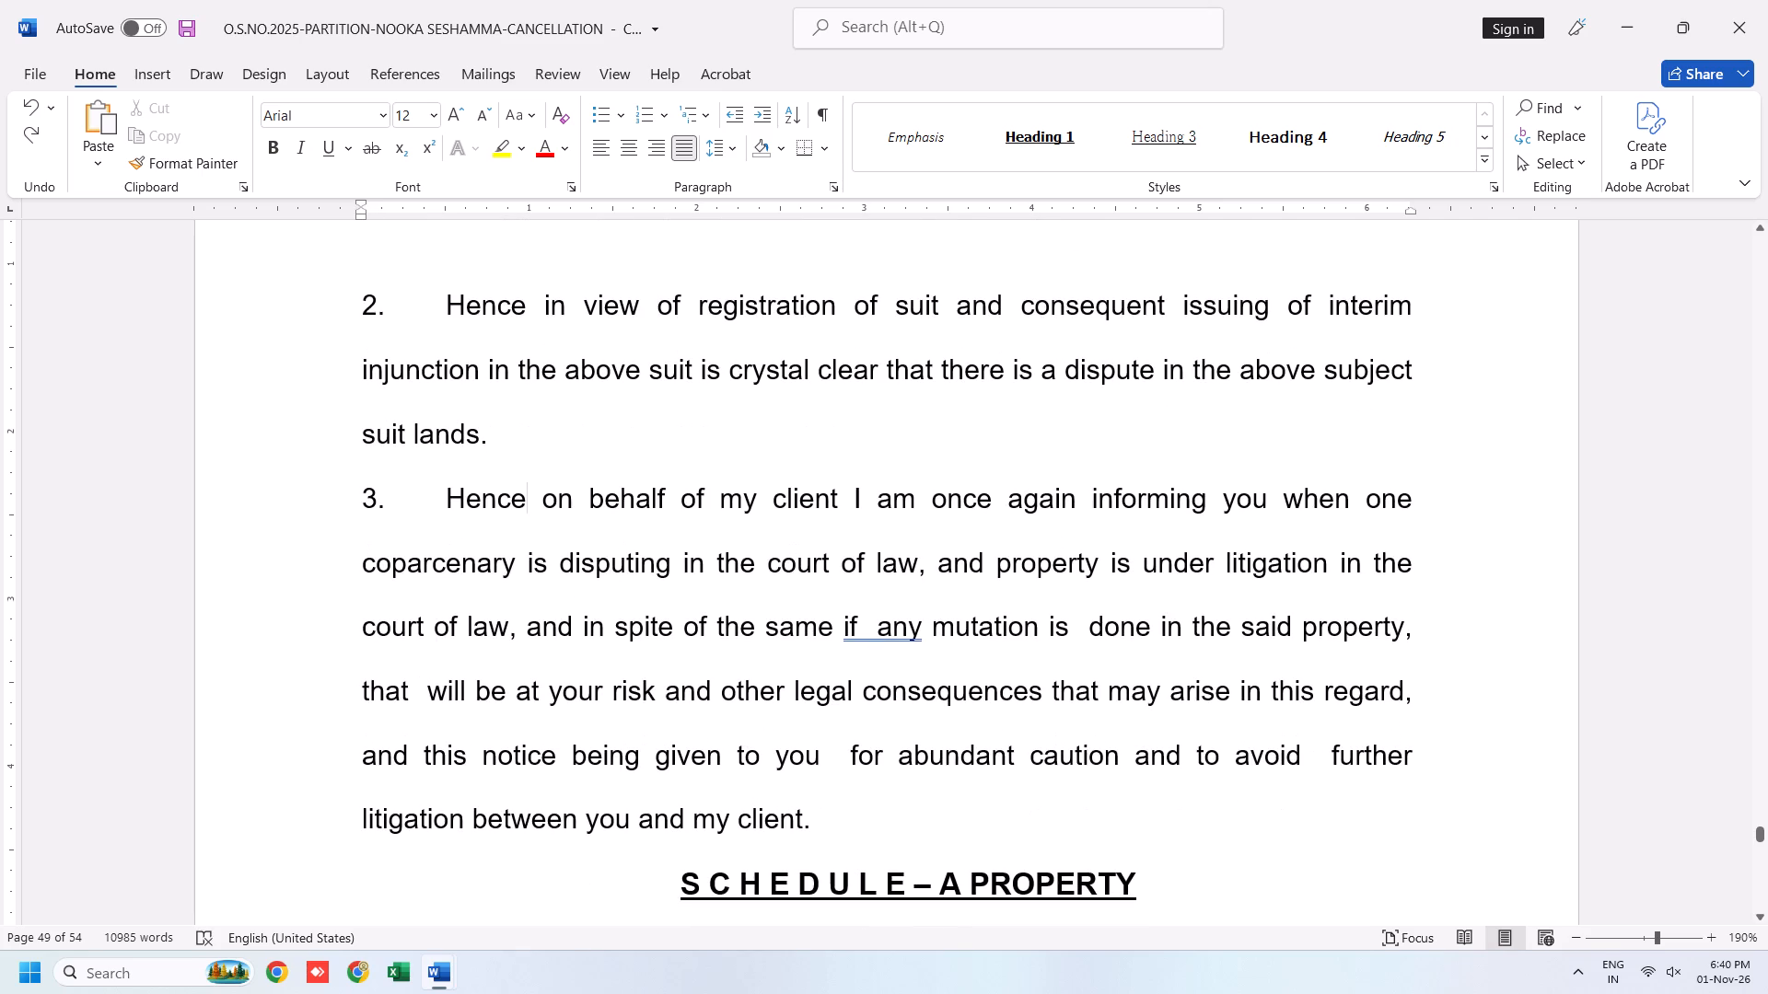
scroll(971, 667, "down", 4)
left_click(793, 670)
left_click(815, 630)
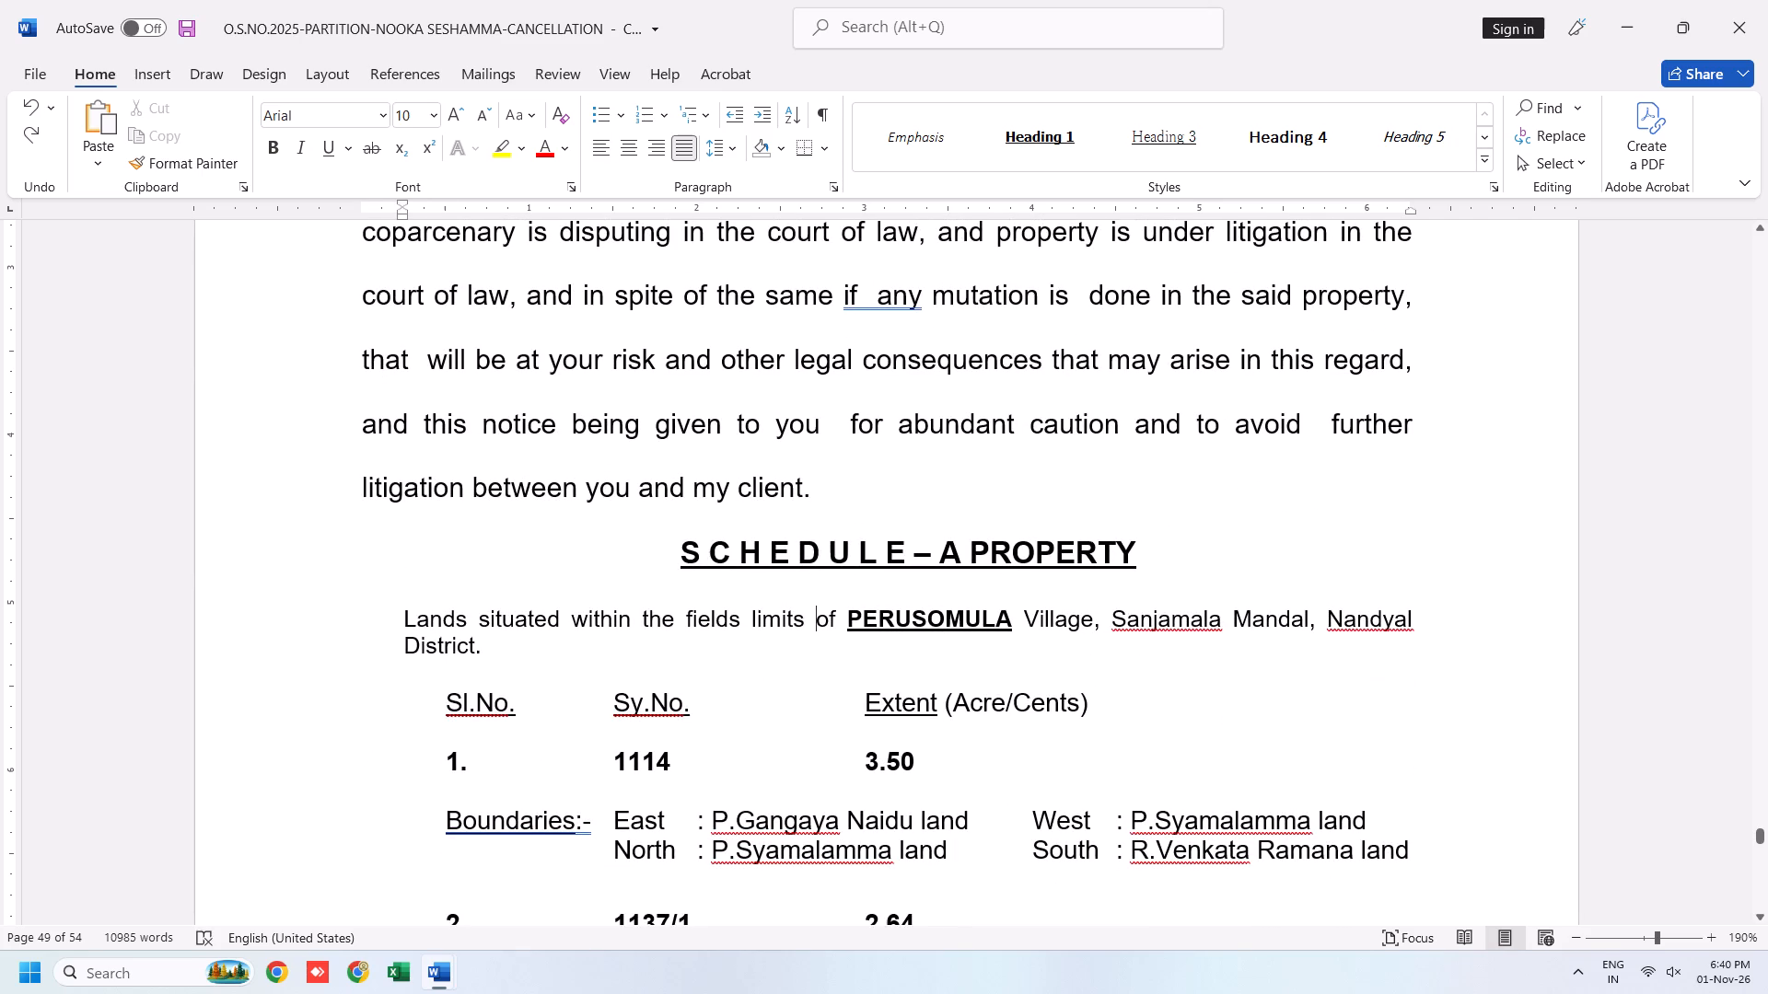
scroll(815, 630, "down", 3)
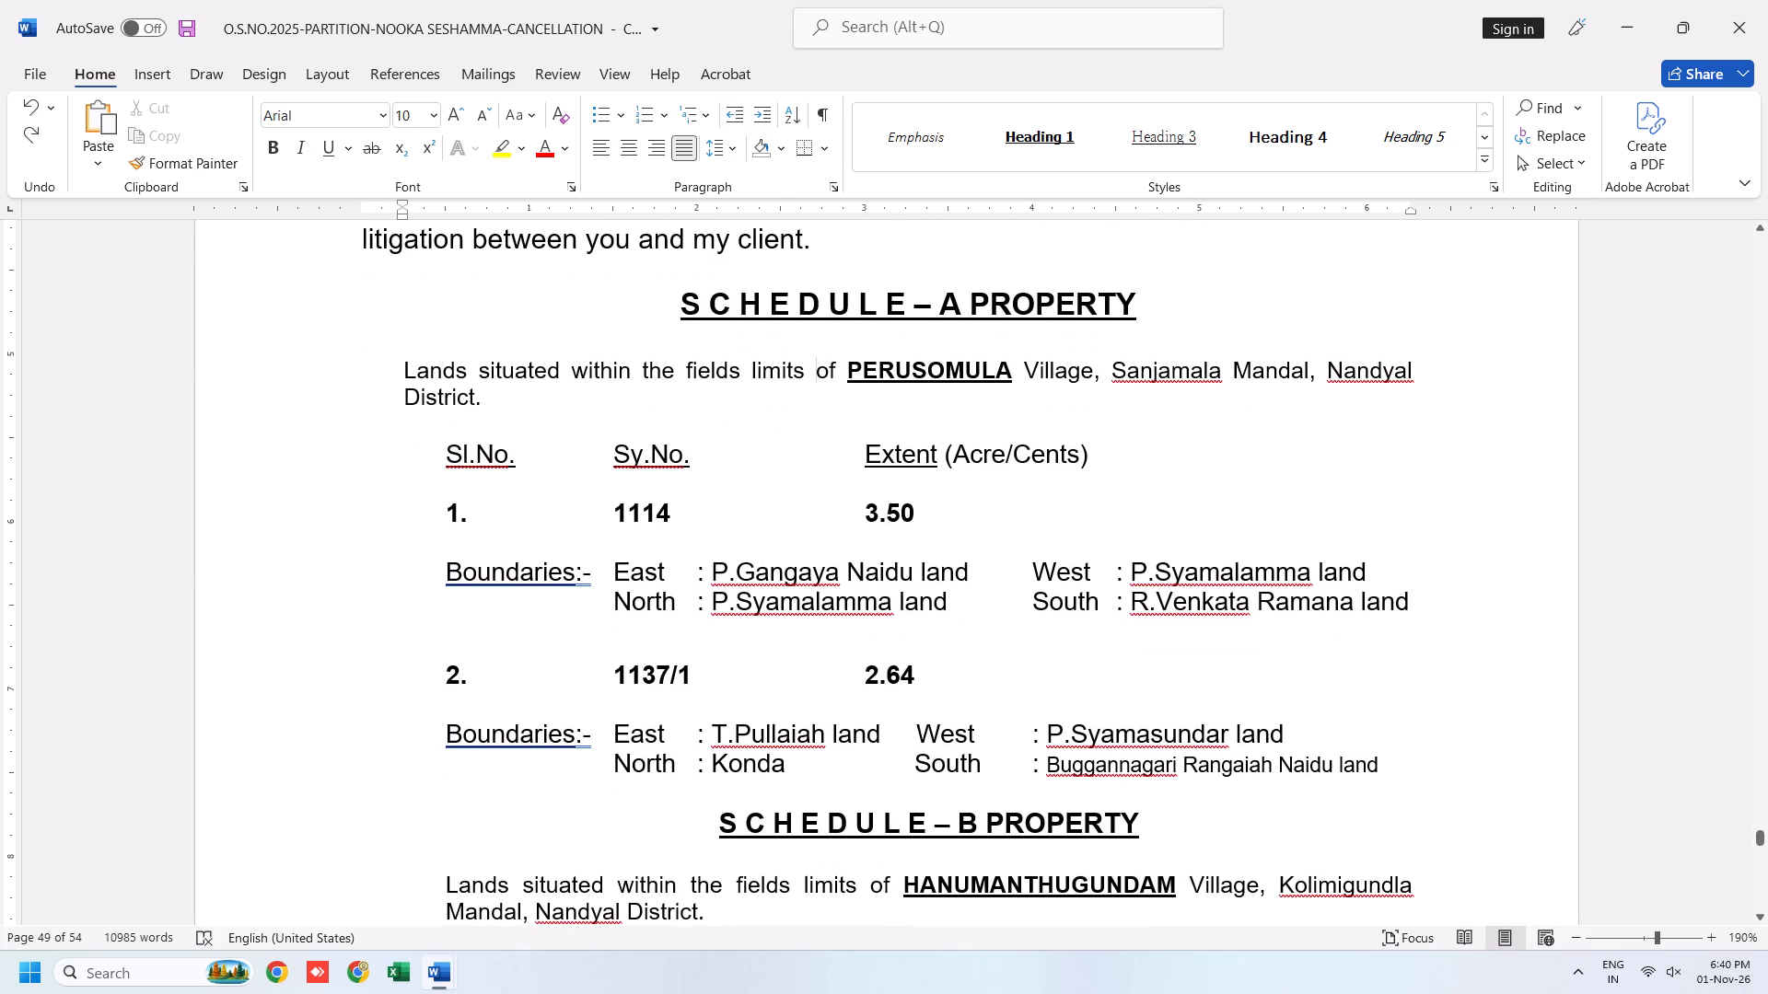
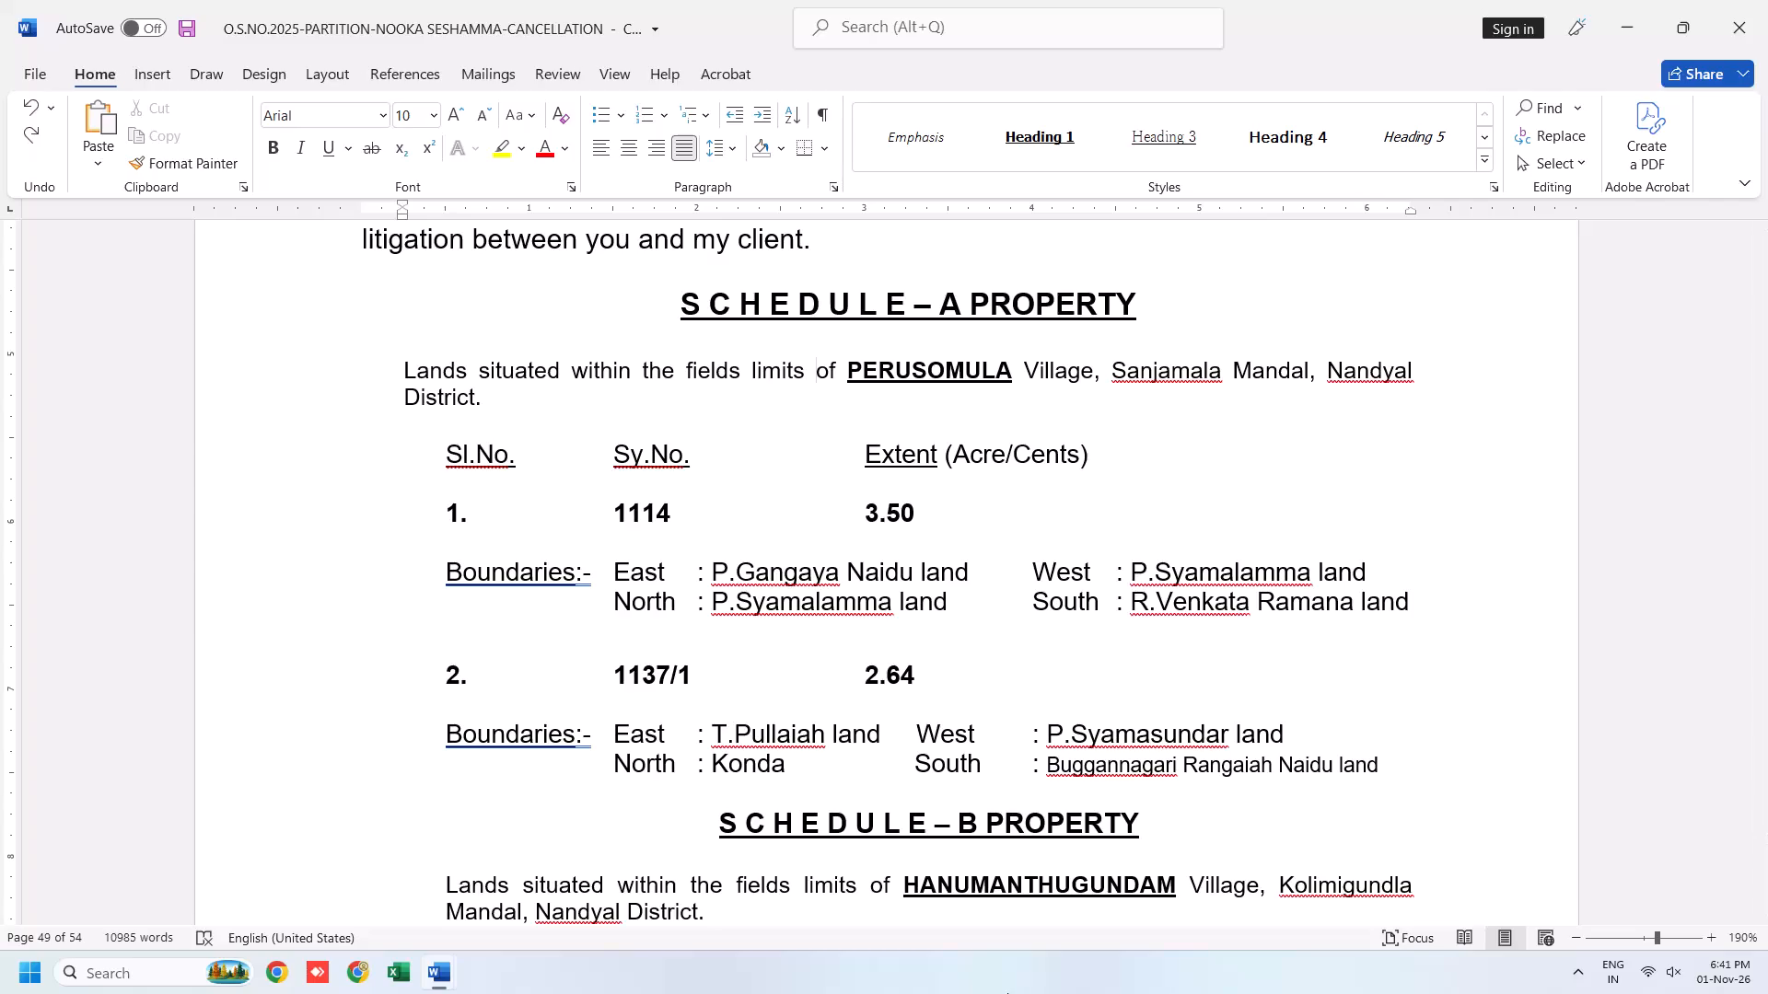
Look through the pages after the schedules, including the older notices to the Tahsildar and the Sub Registrar, up to the document's end.
scroll(1217, 676, "down", 20)
scroll(1217, 676, "down", 10)
scroll(926, 692, "up", 9)
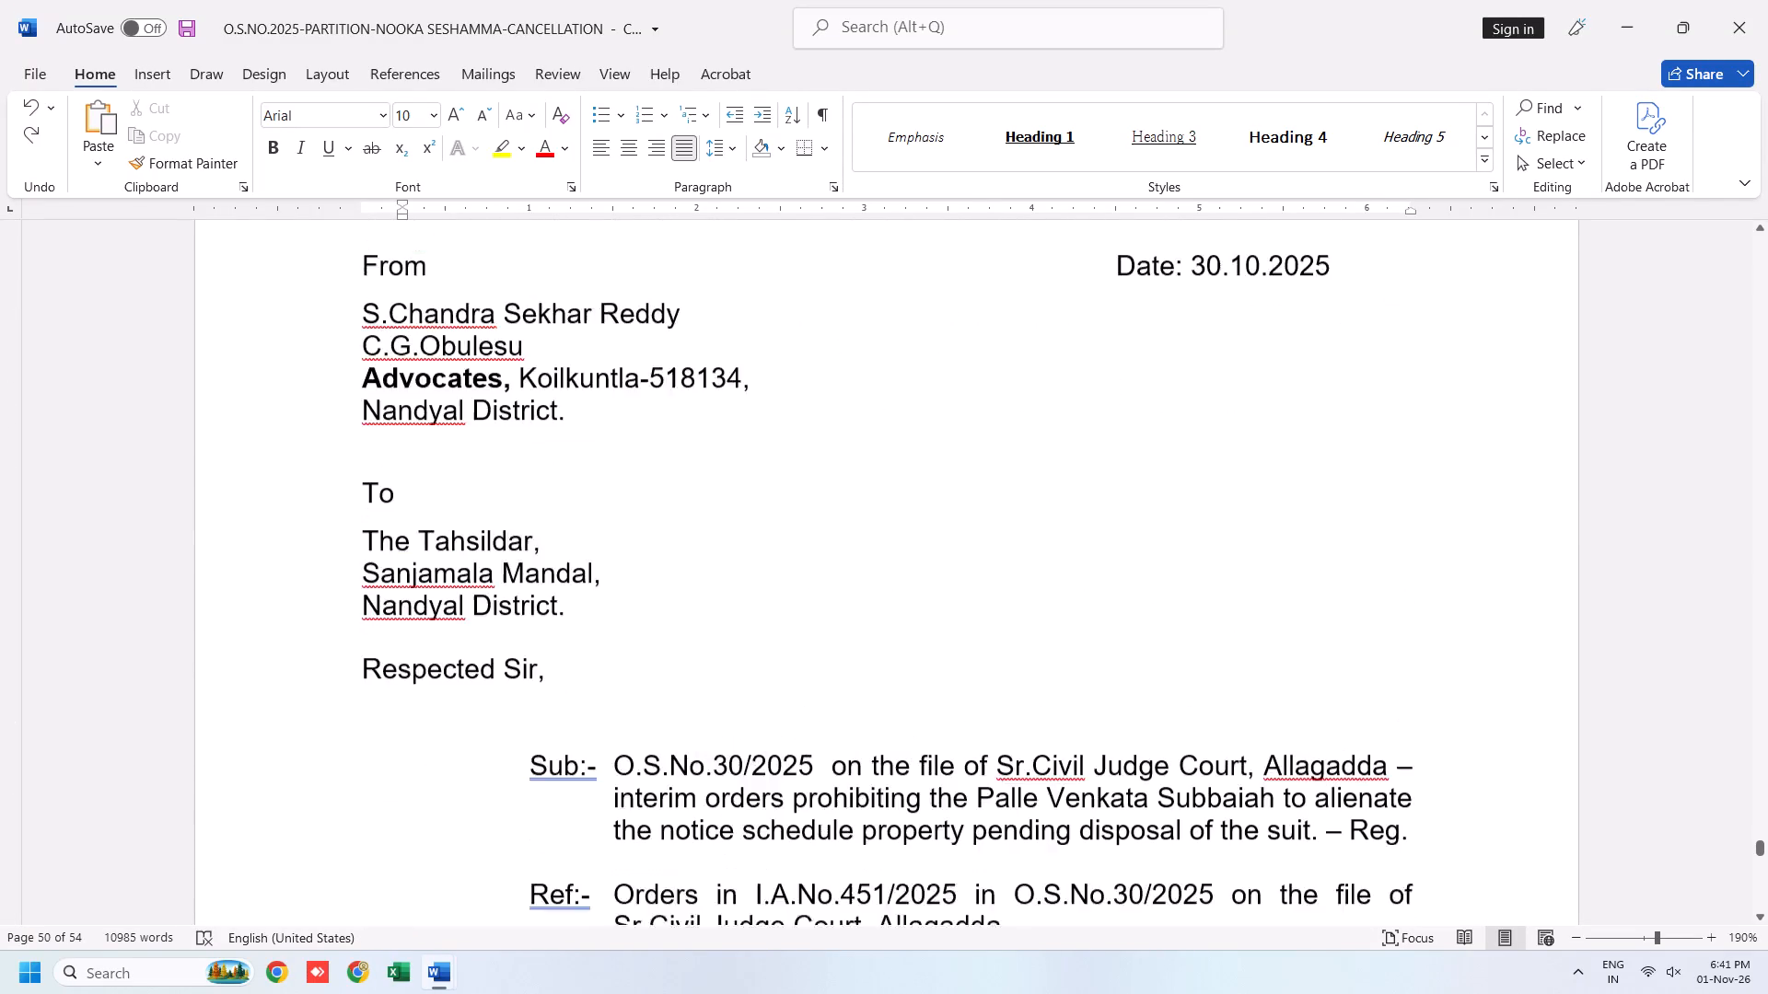
scroll(916, 690, "down", 20)
scroll(916, 690, "down", 20)
scroll(916, 690, "down", 8)
scroll(987, 624, "up", 4)
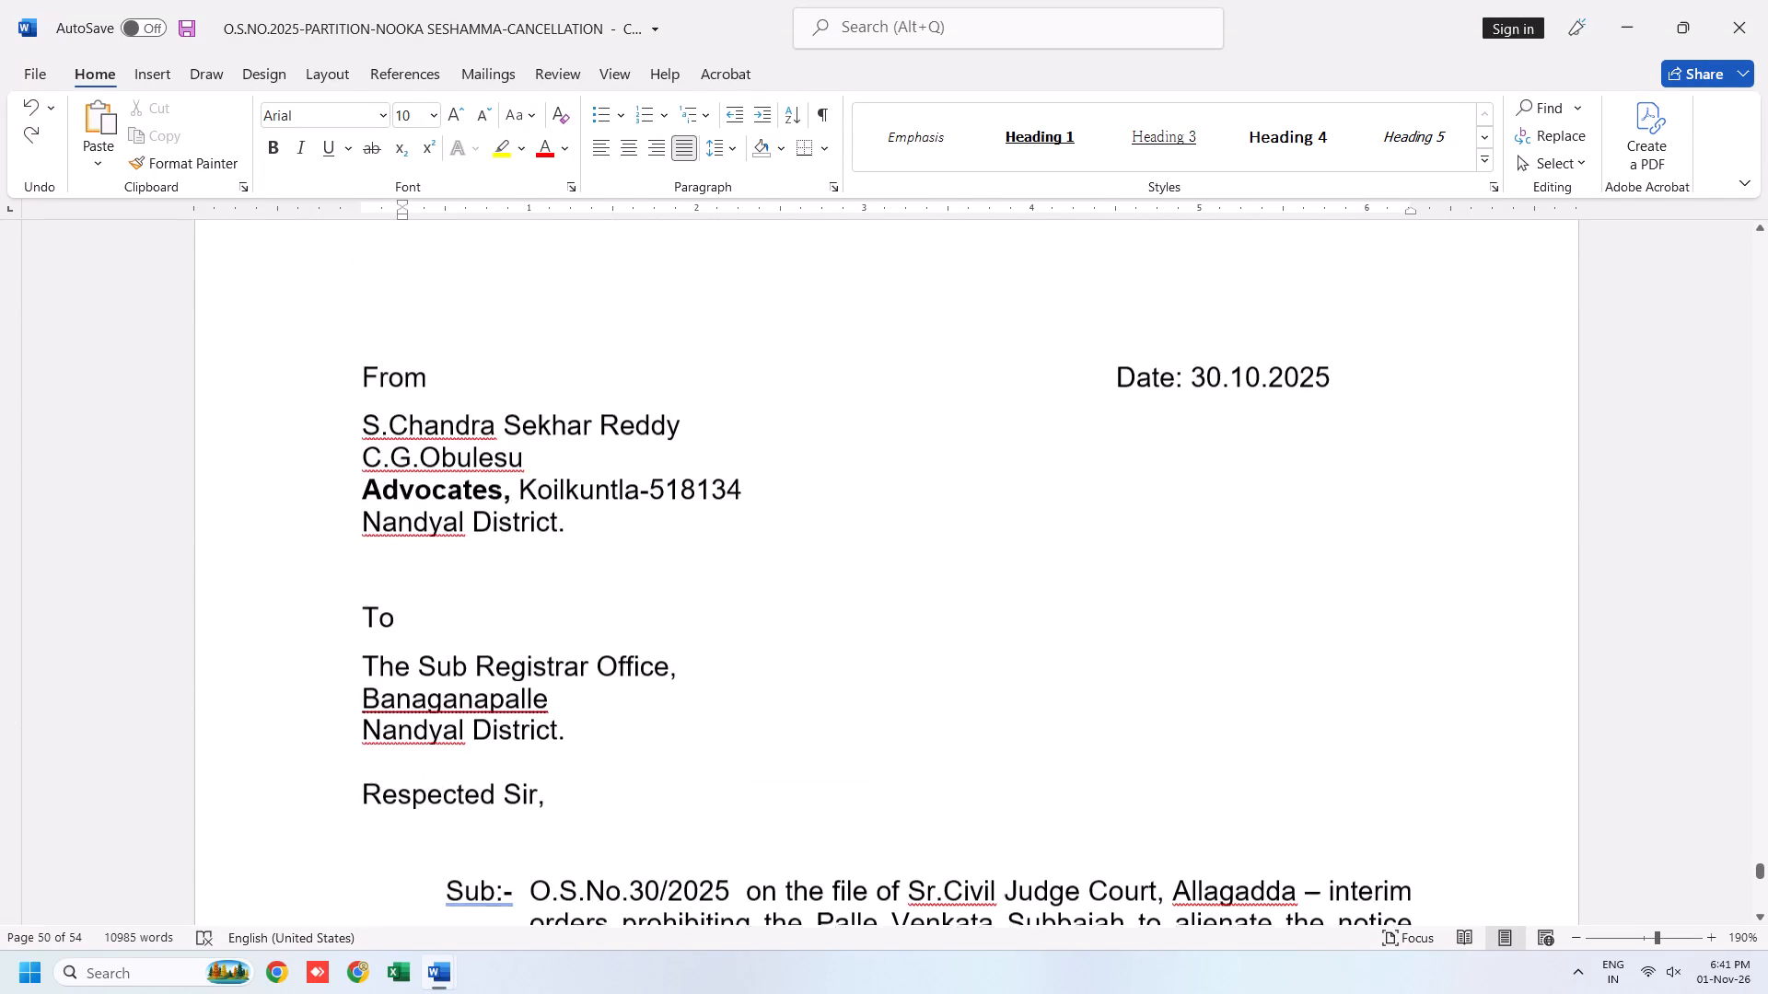
scroll(972, 605, "down", 17)
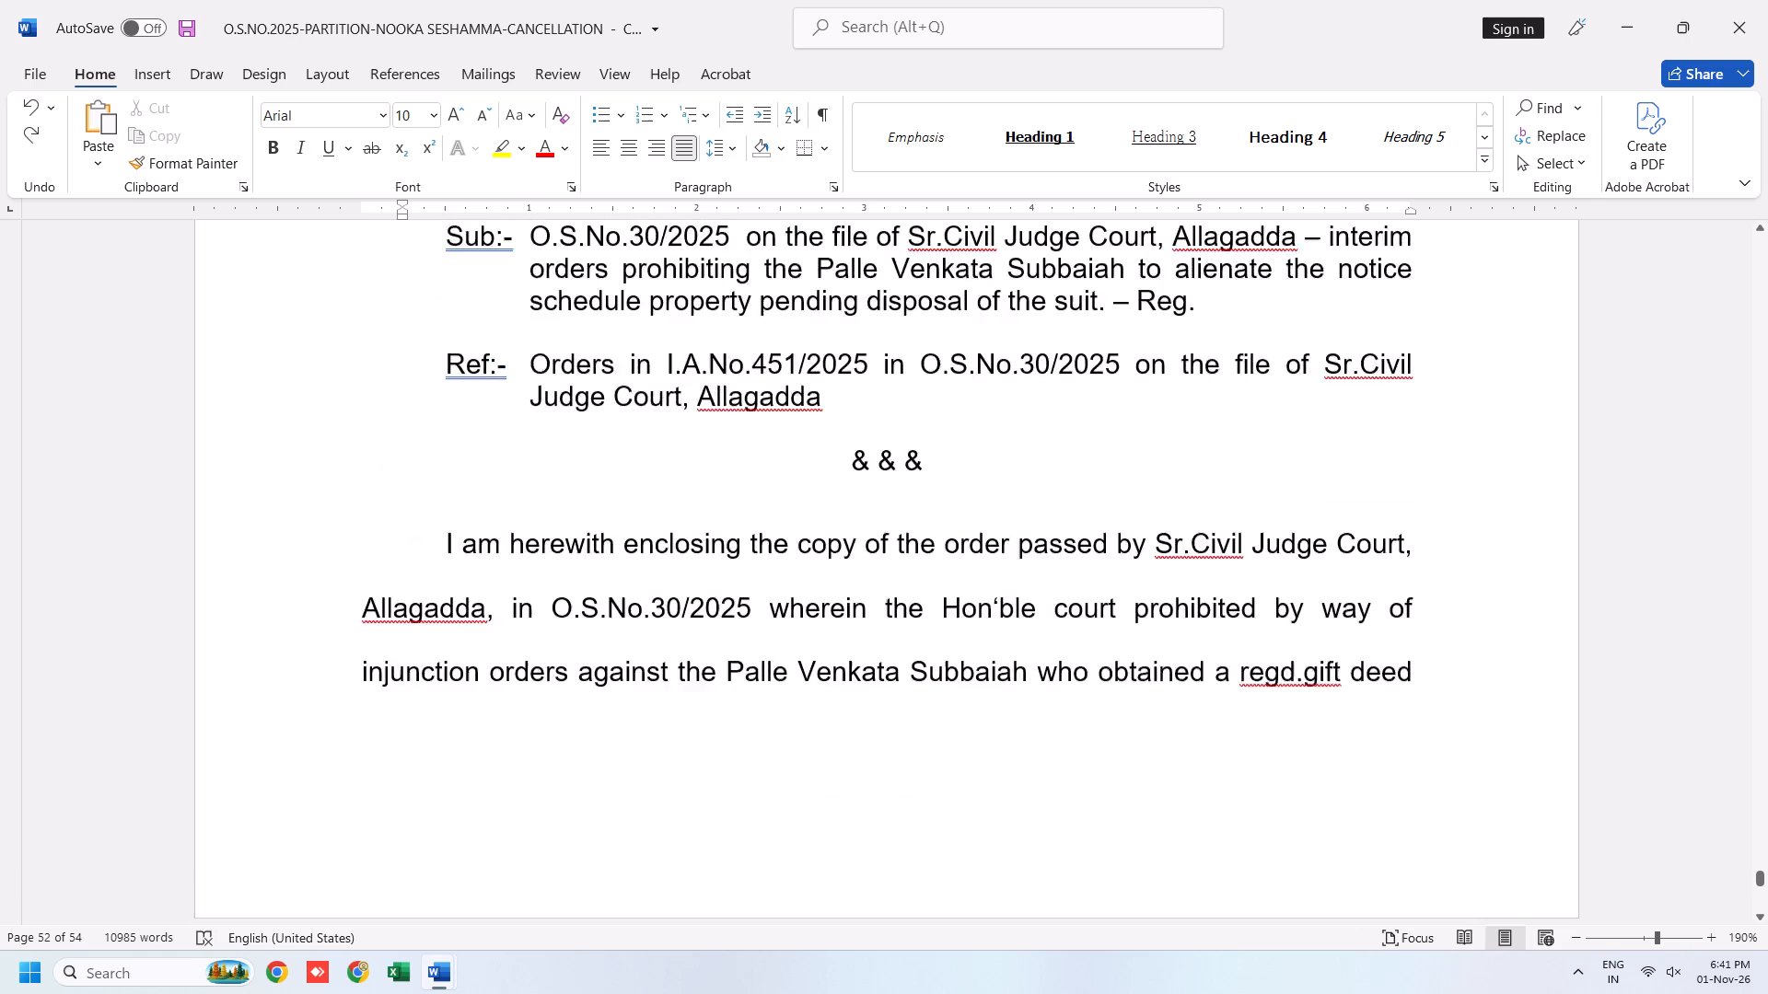
scroll(966, 588, "down", 20)
scroll(966, 588, "down", 19)
scroll(944, 585, "down", 10)
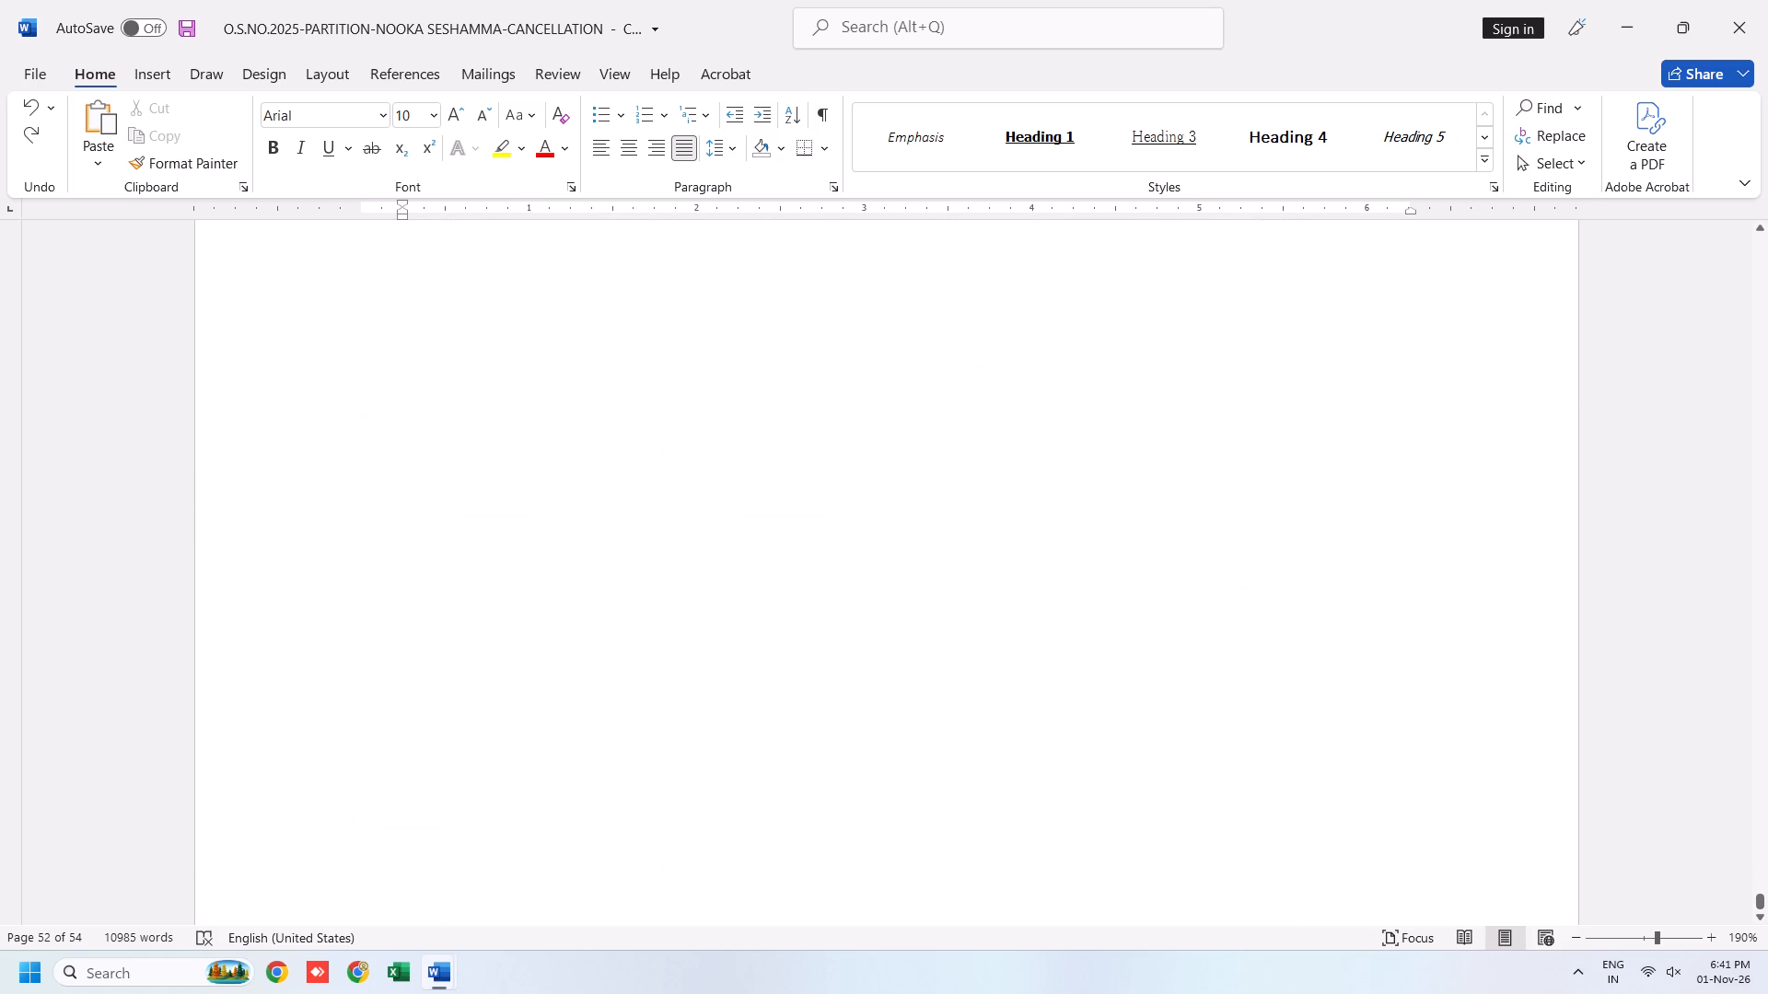
scroll(934, 584, "down", 9)
Delete the blank line above "From" at the top of the Tahsildar notice dated 02-11-2026.
key("Page_Up")
key("Page_Up")
key("Page_Up")
key("Page_Up")
key("Page_Up")
key("Page_Up")
key("Page_Up")
key("Page_Up")
key("Page_Up")
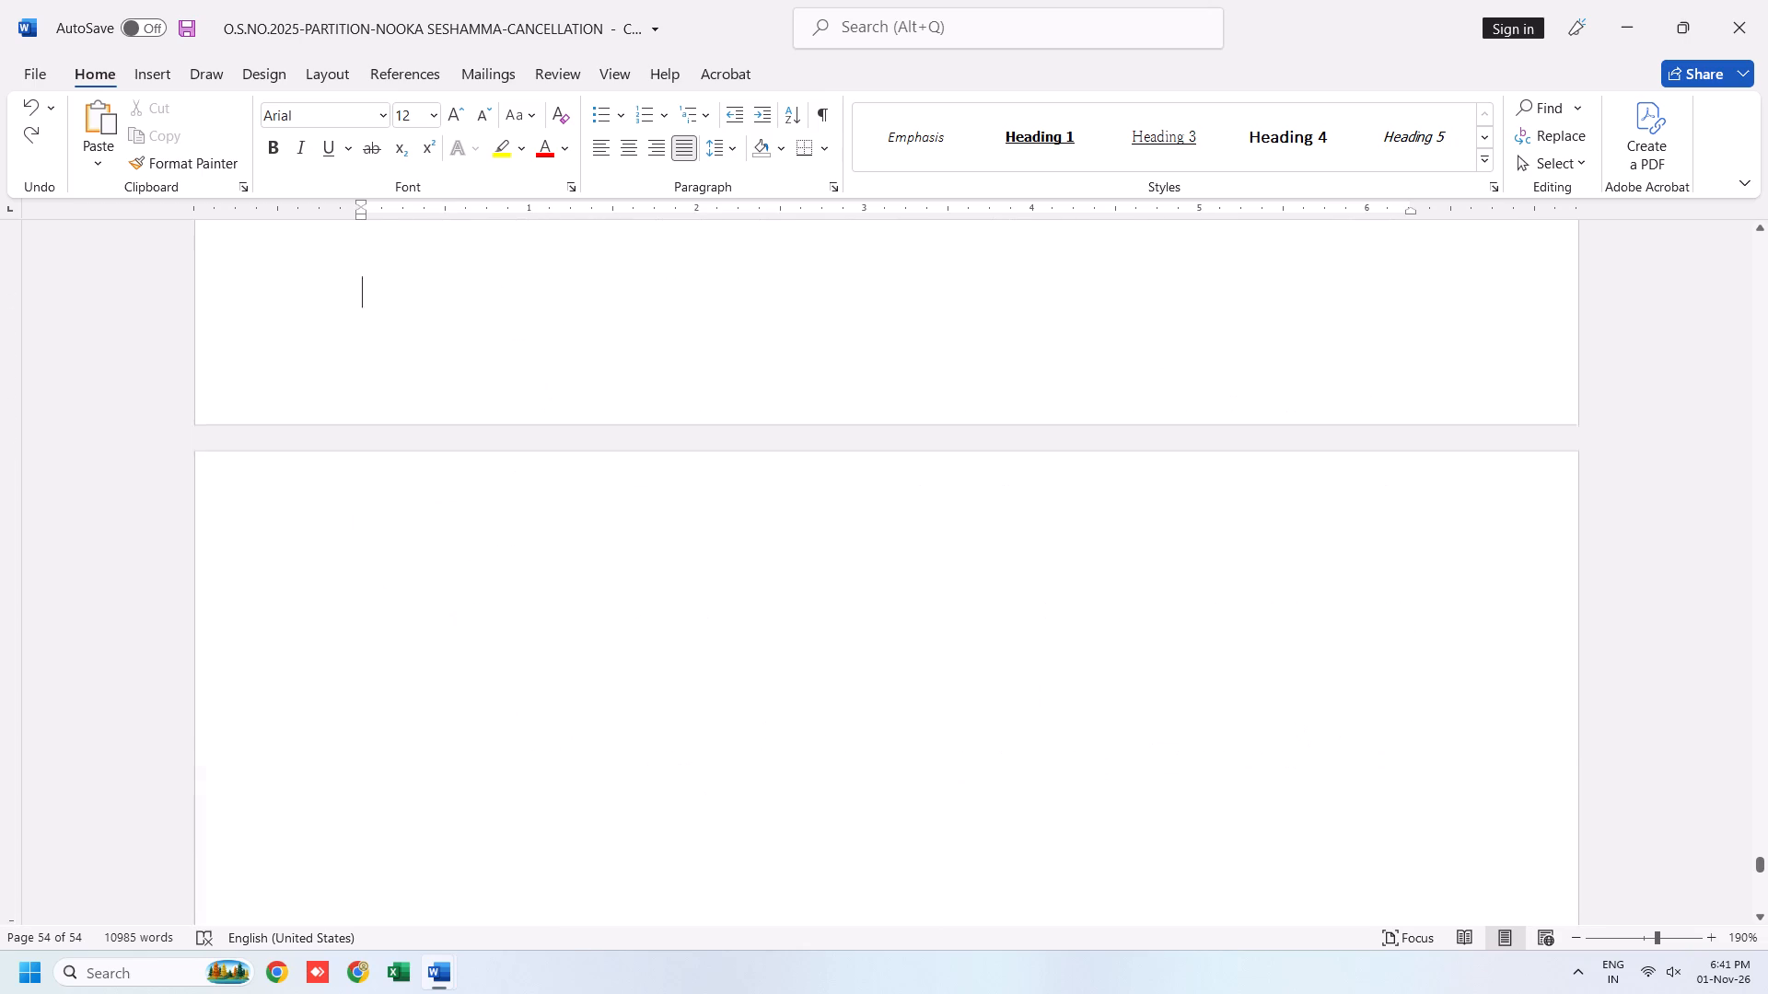
key("Page_Up")
key("Page_Up")
key("Page_Up")
key("Page_Up")
key("Page_Up")
key("Page_Up")
key("Page_Up")
key("Page_Up")
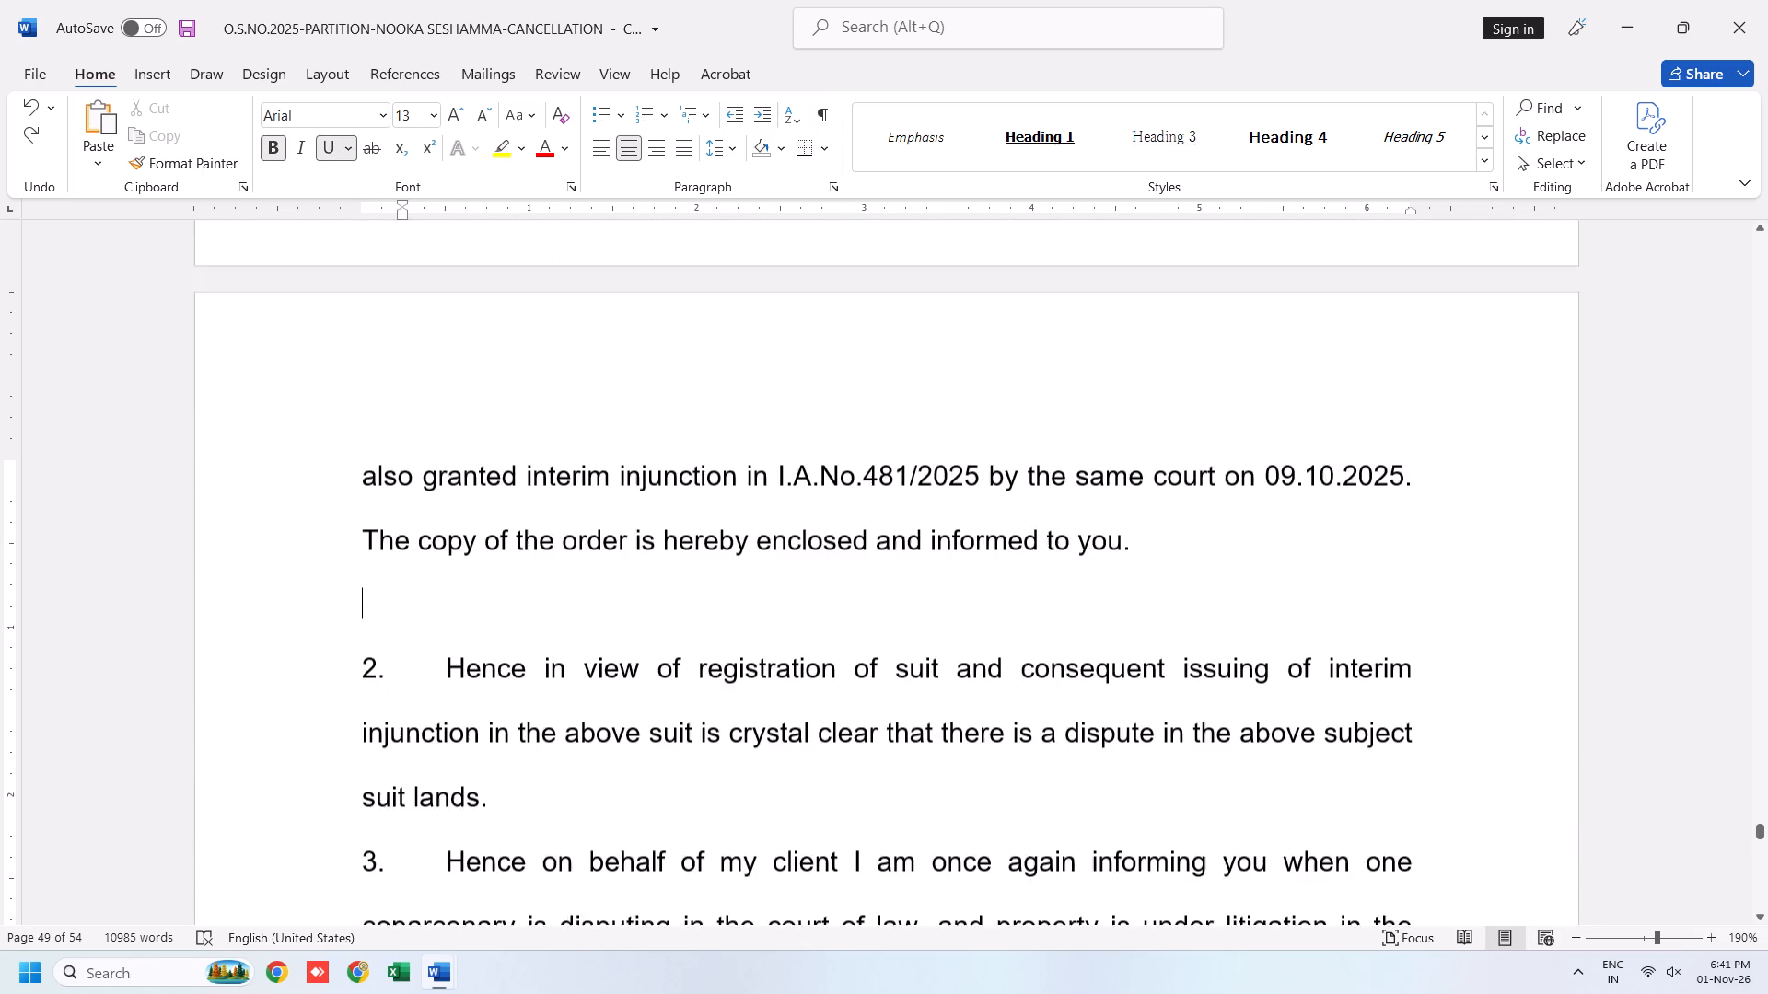
key("Page_Up")
key("Page_Up")
key("Page_Up")
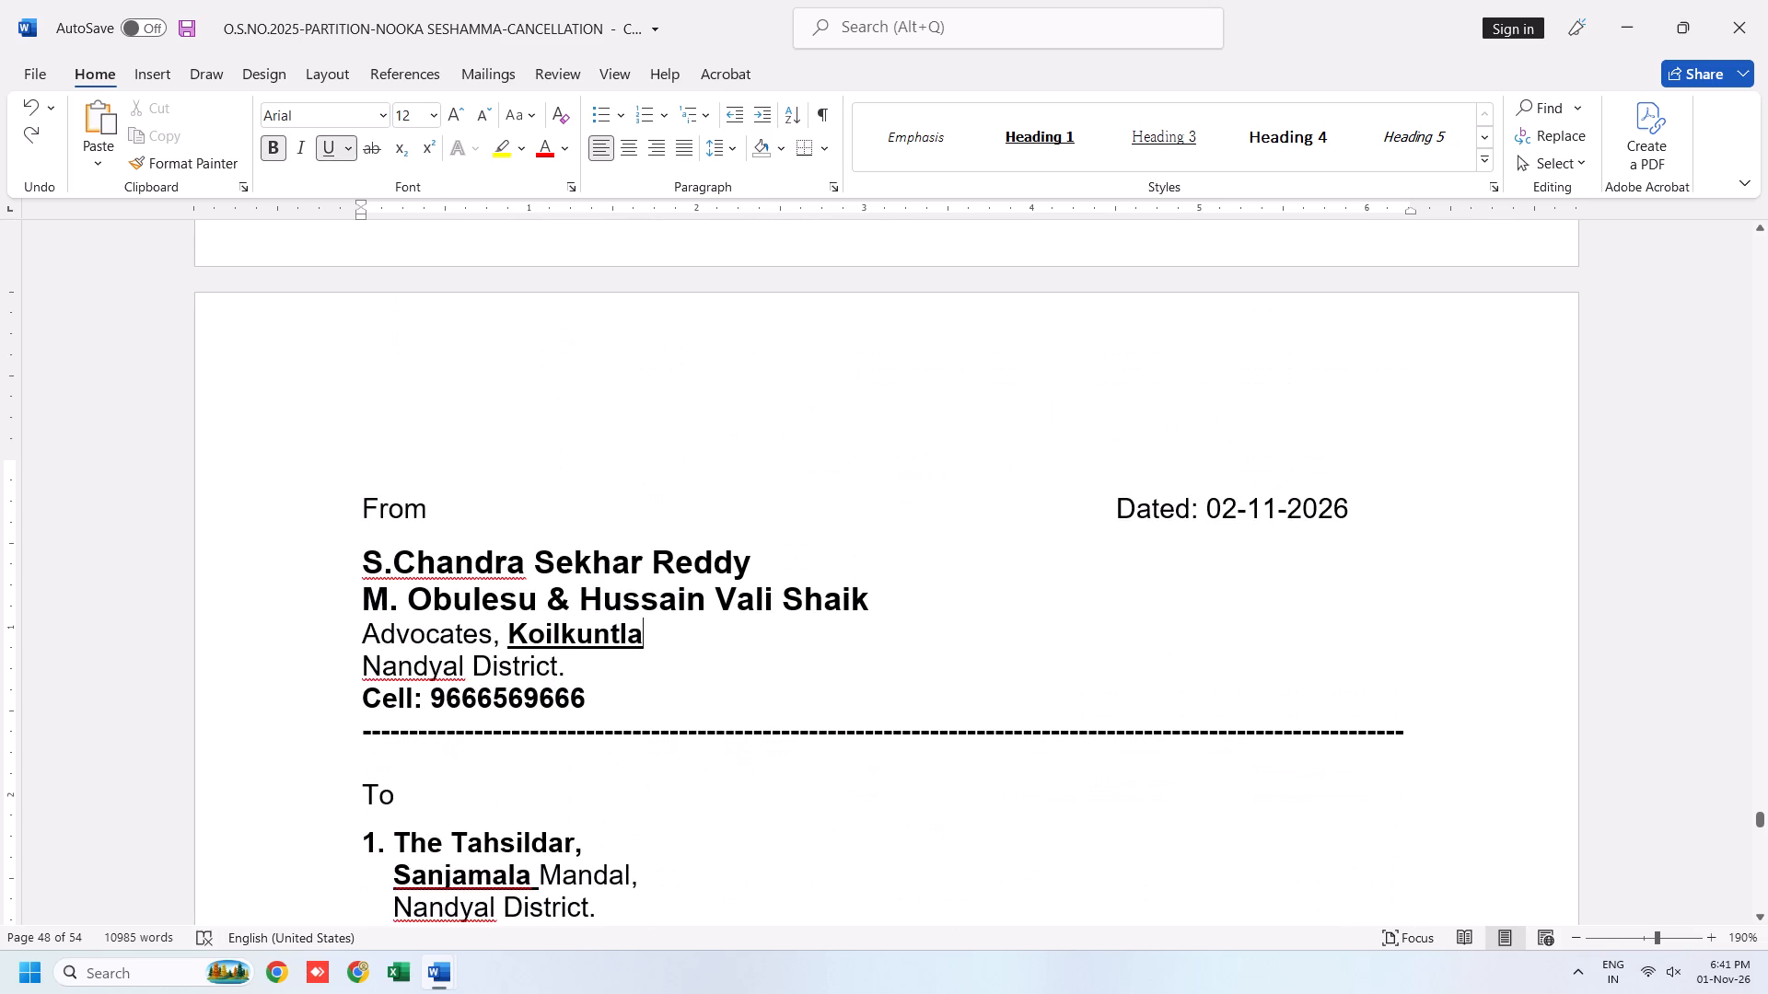
key("Delete")
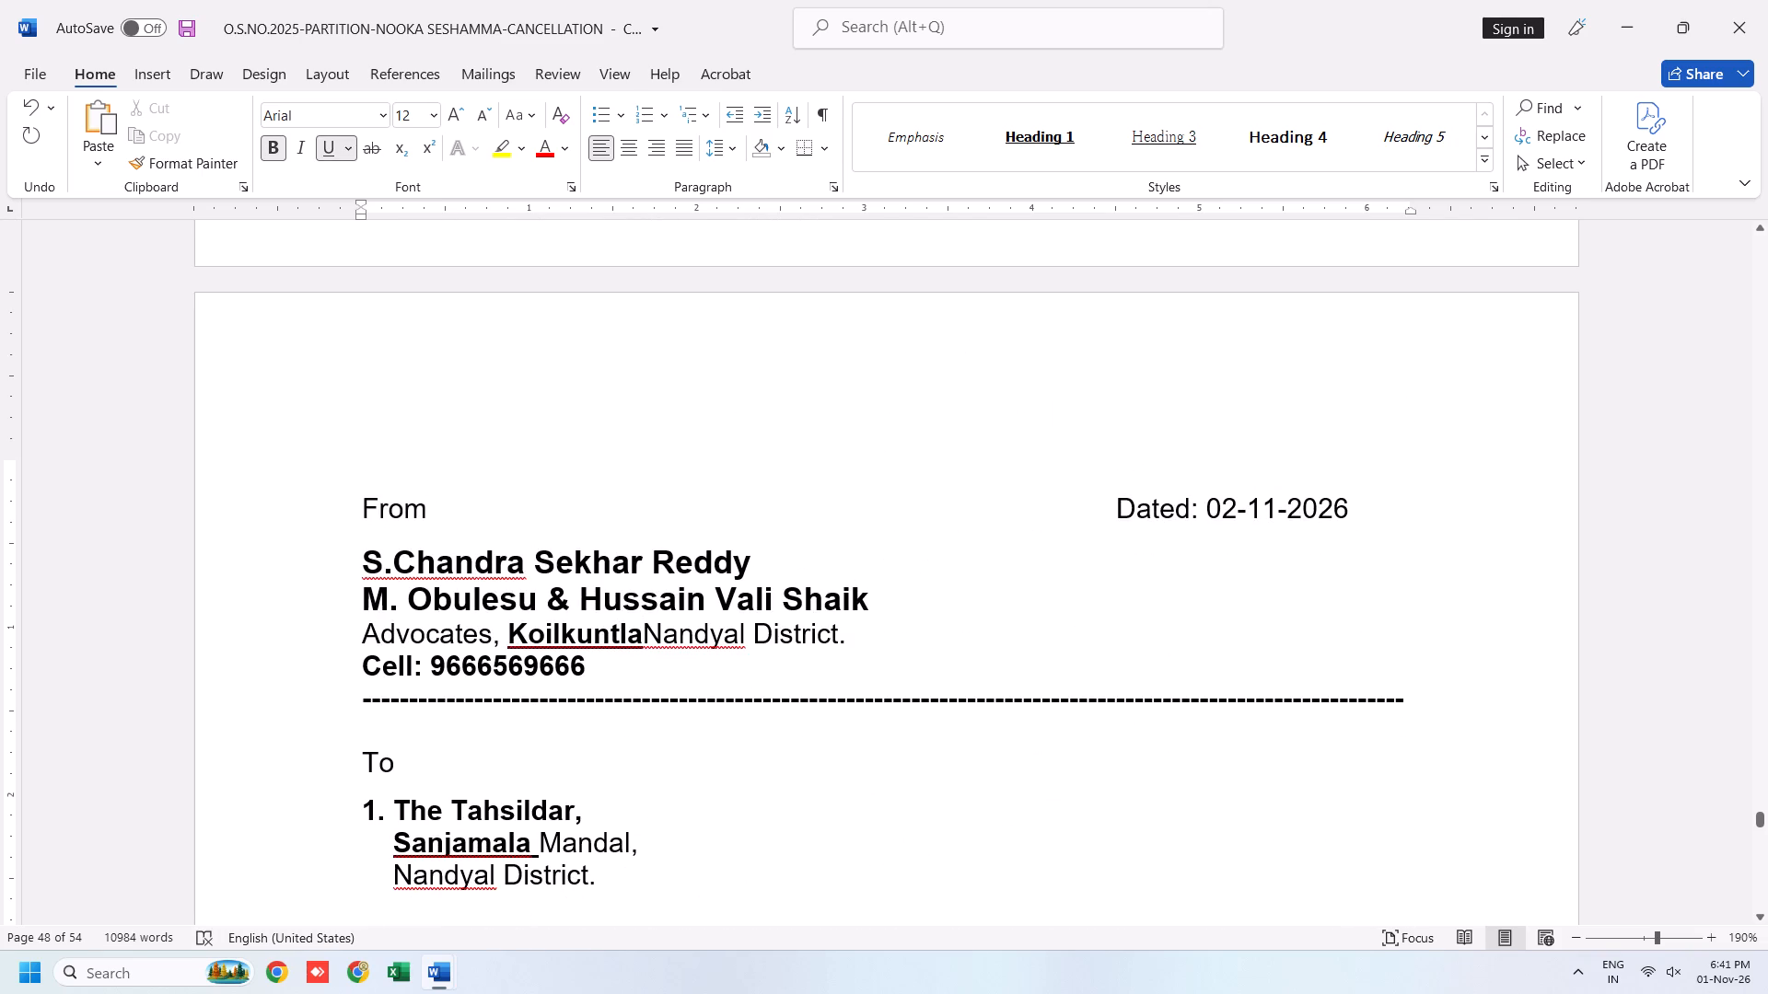
key("ctrl+z")
left_click(419, 398)
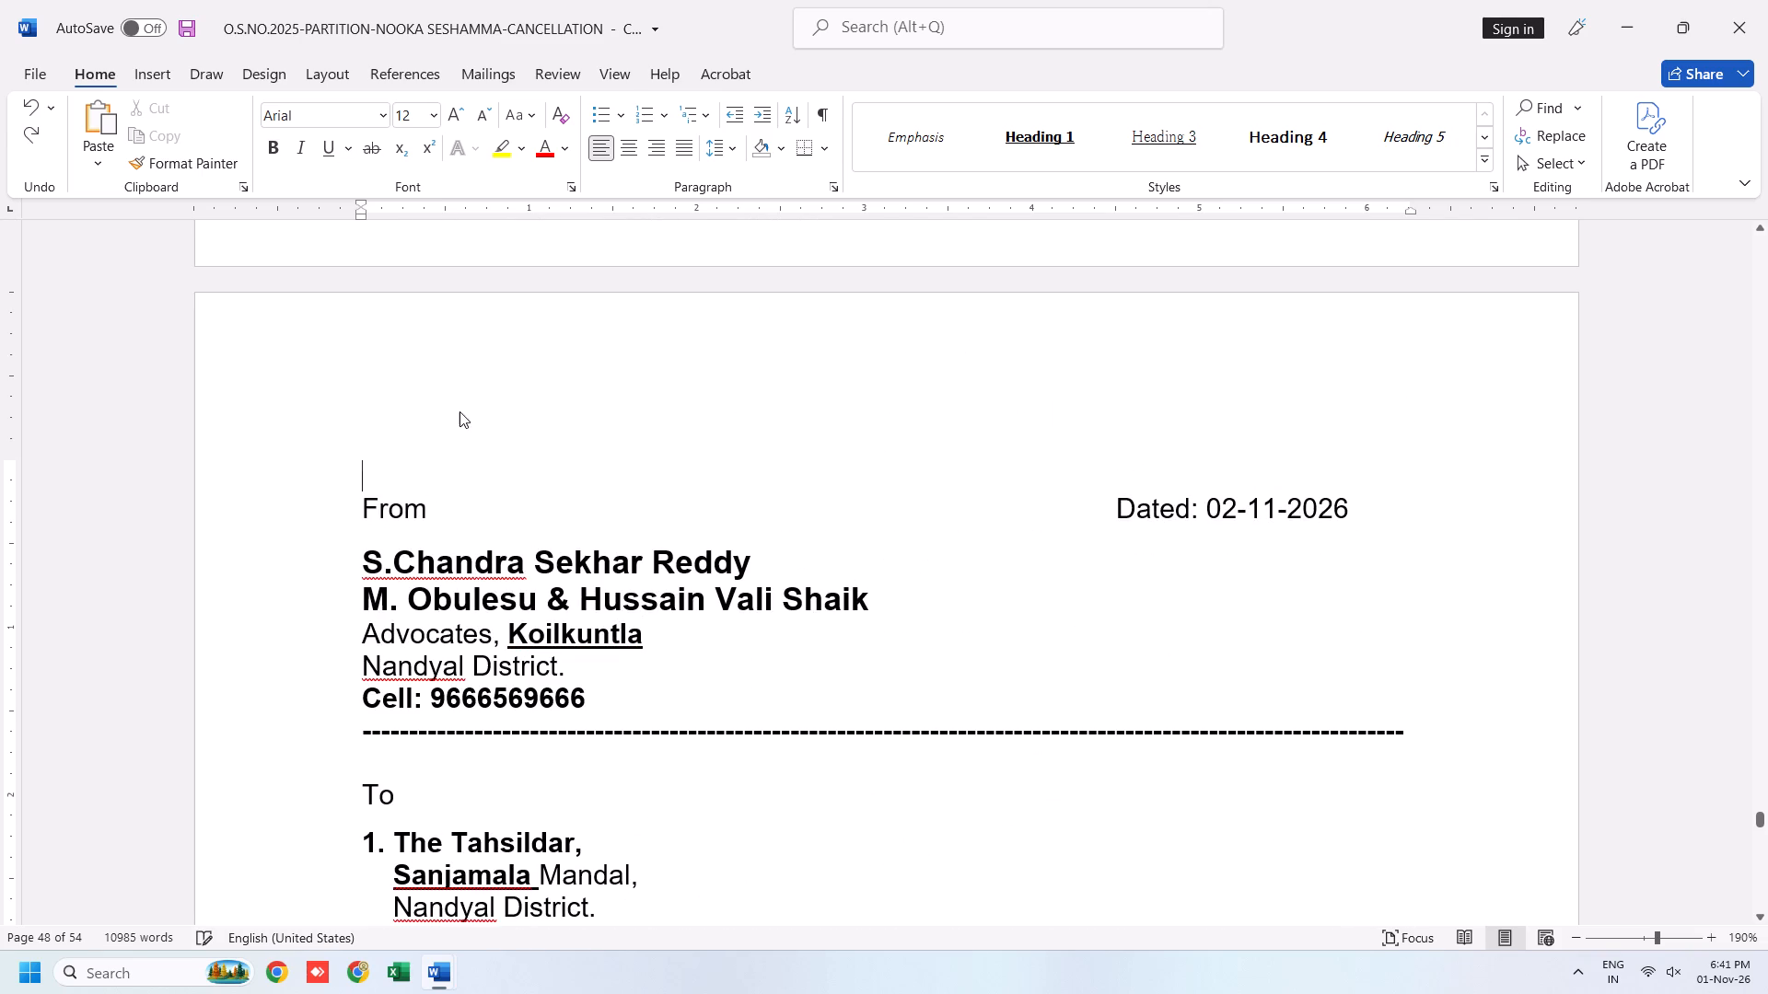
key("Delete")
Change "client" to "clients" in the opening words of paragraph 3, "Hence on behalf of my client".
scroll(648, 480, "down", 19)
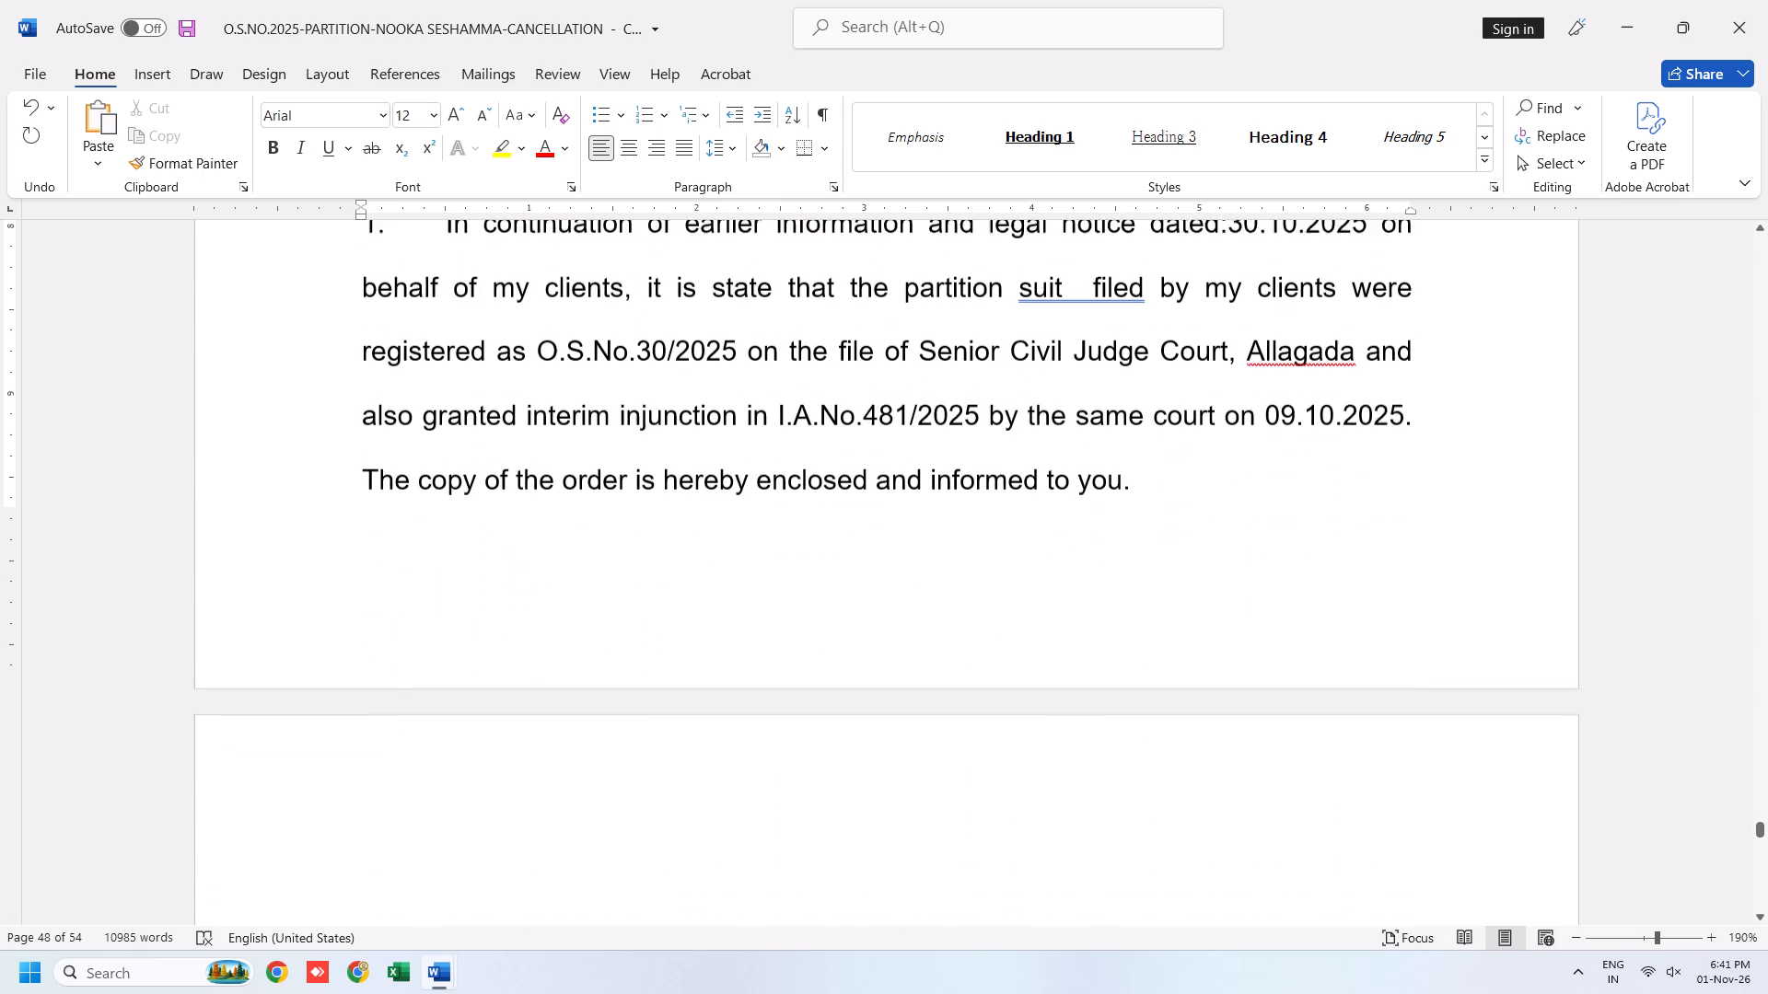
left_click(1059, 568)
scroll(1059, 553, "down", 4)
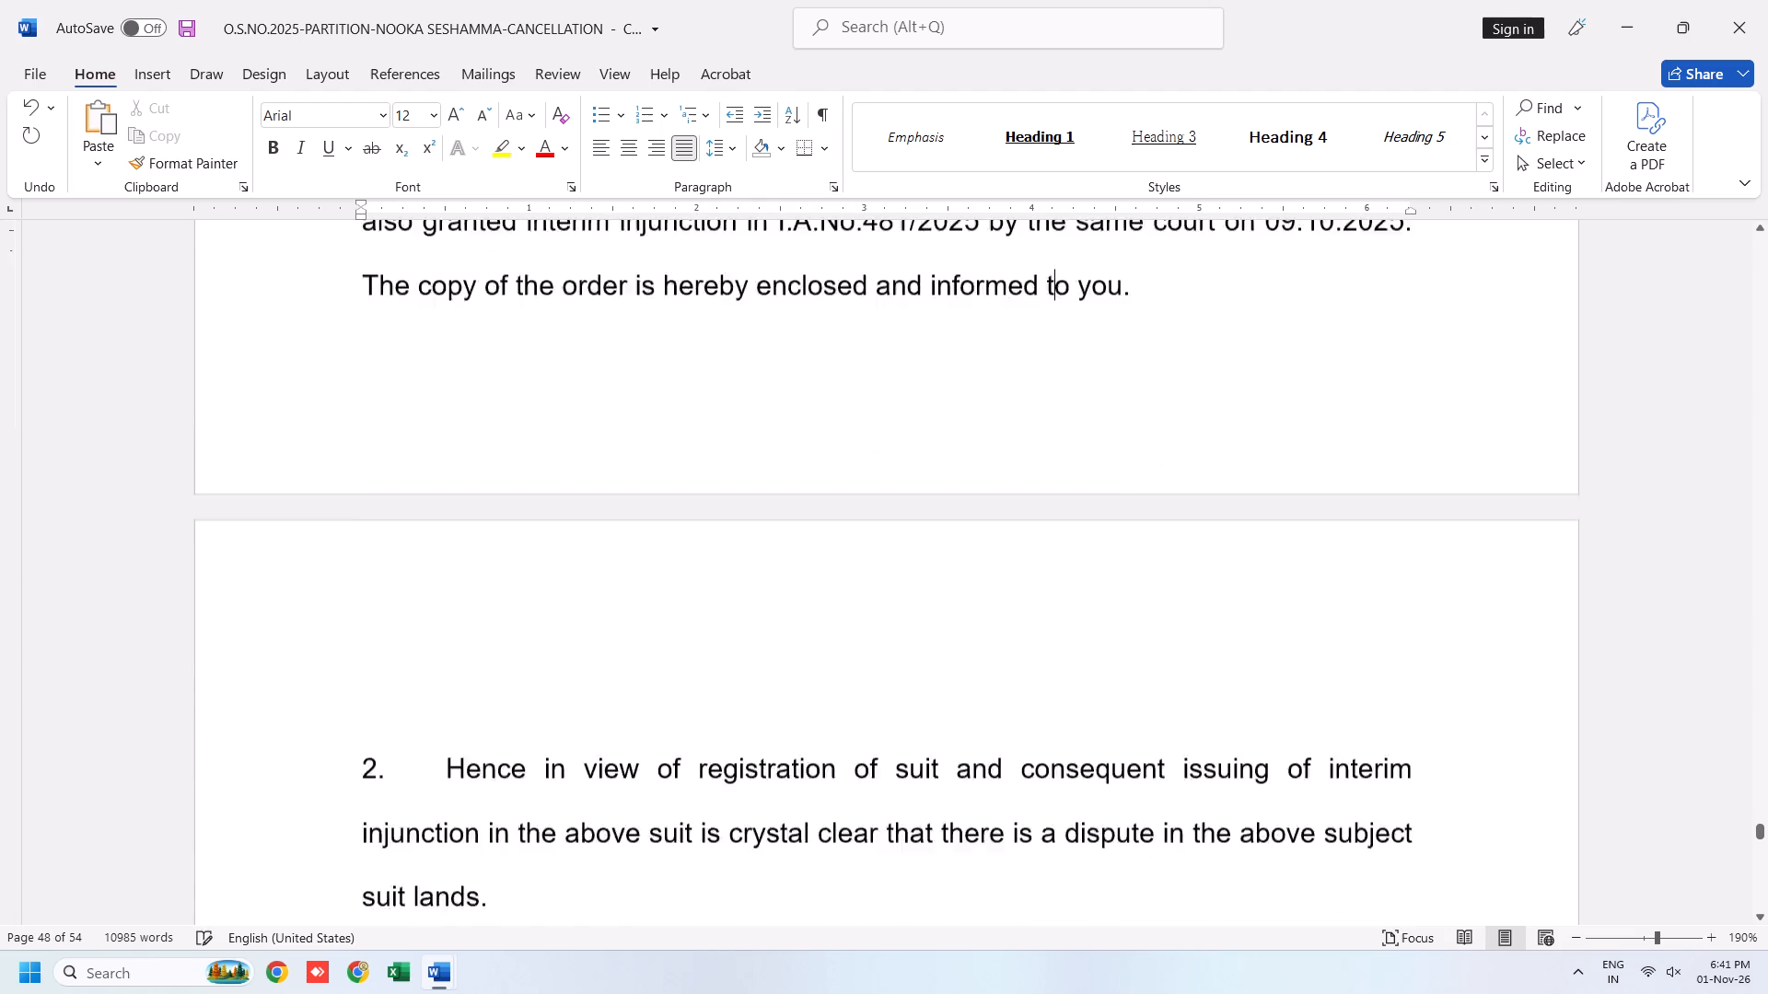
scroll(1064, 555, "down", 4)
left_click(553, 348)
left_click(556, 435)
scroll(676, 447, "down", 1)
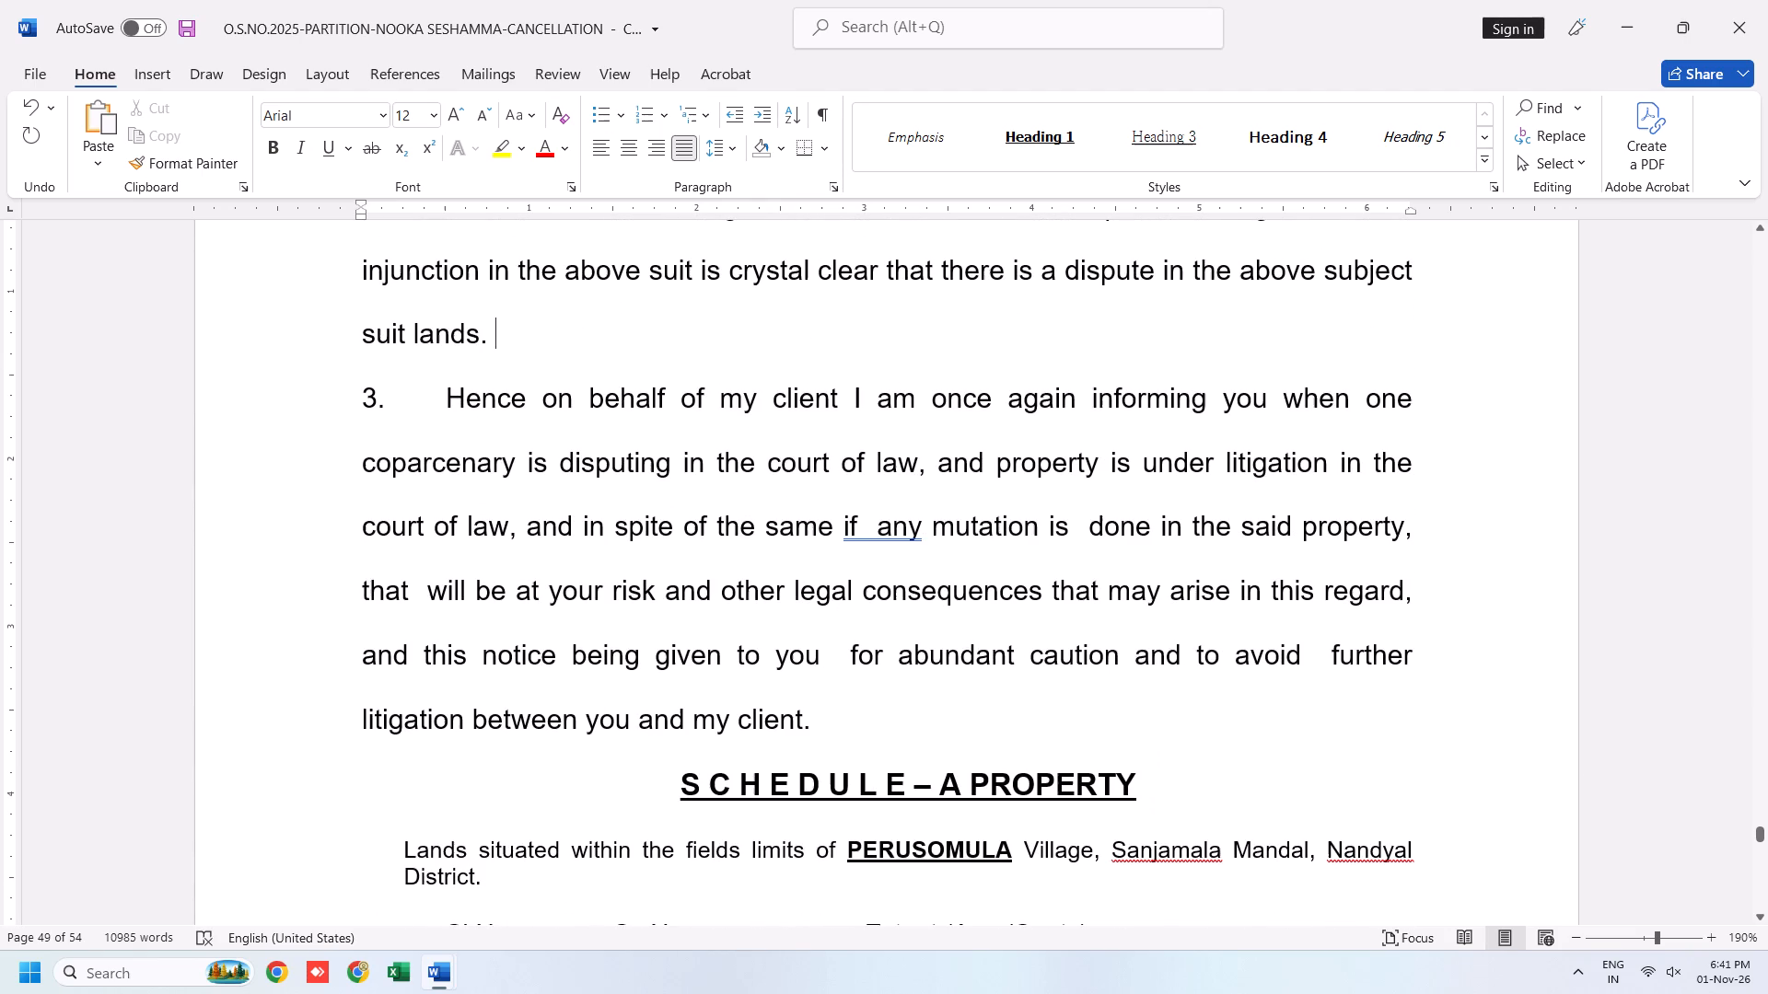
left_click(860, 509)
scroll(870, 517, "up", 3)
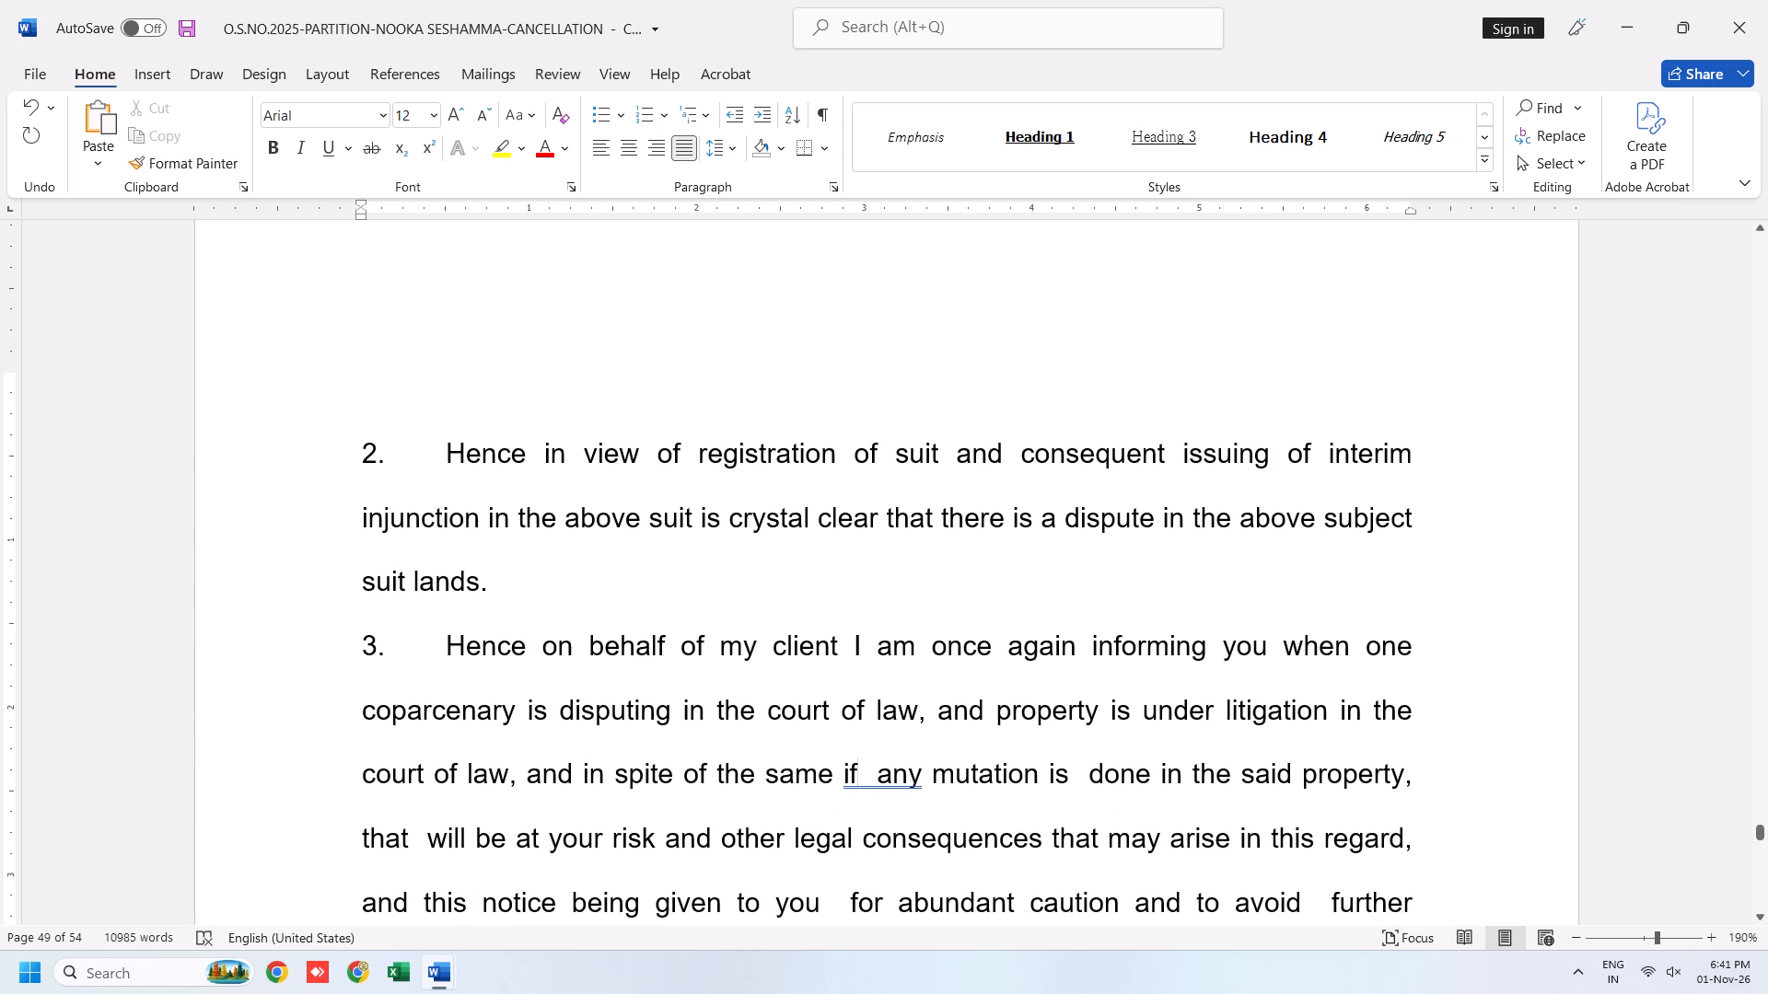
scroll(828, 536, "down", 2)
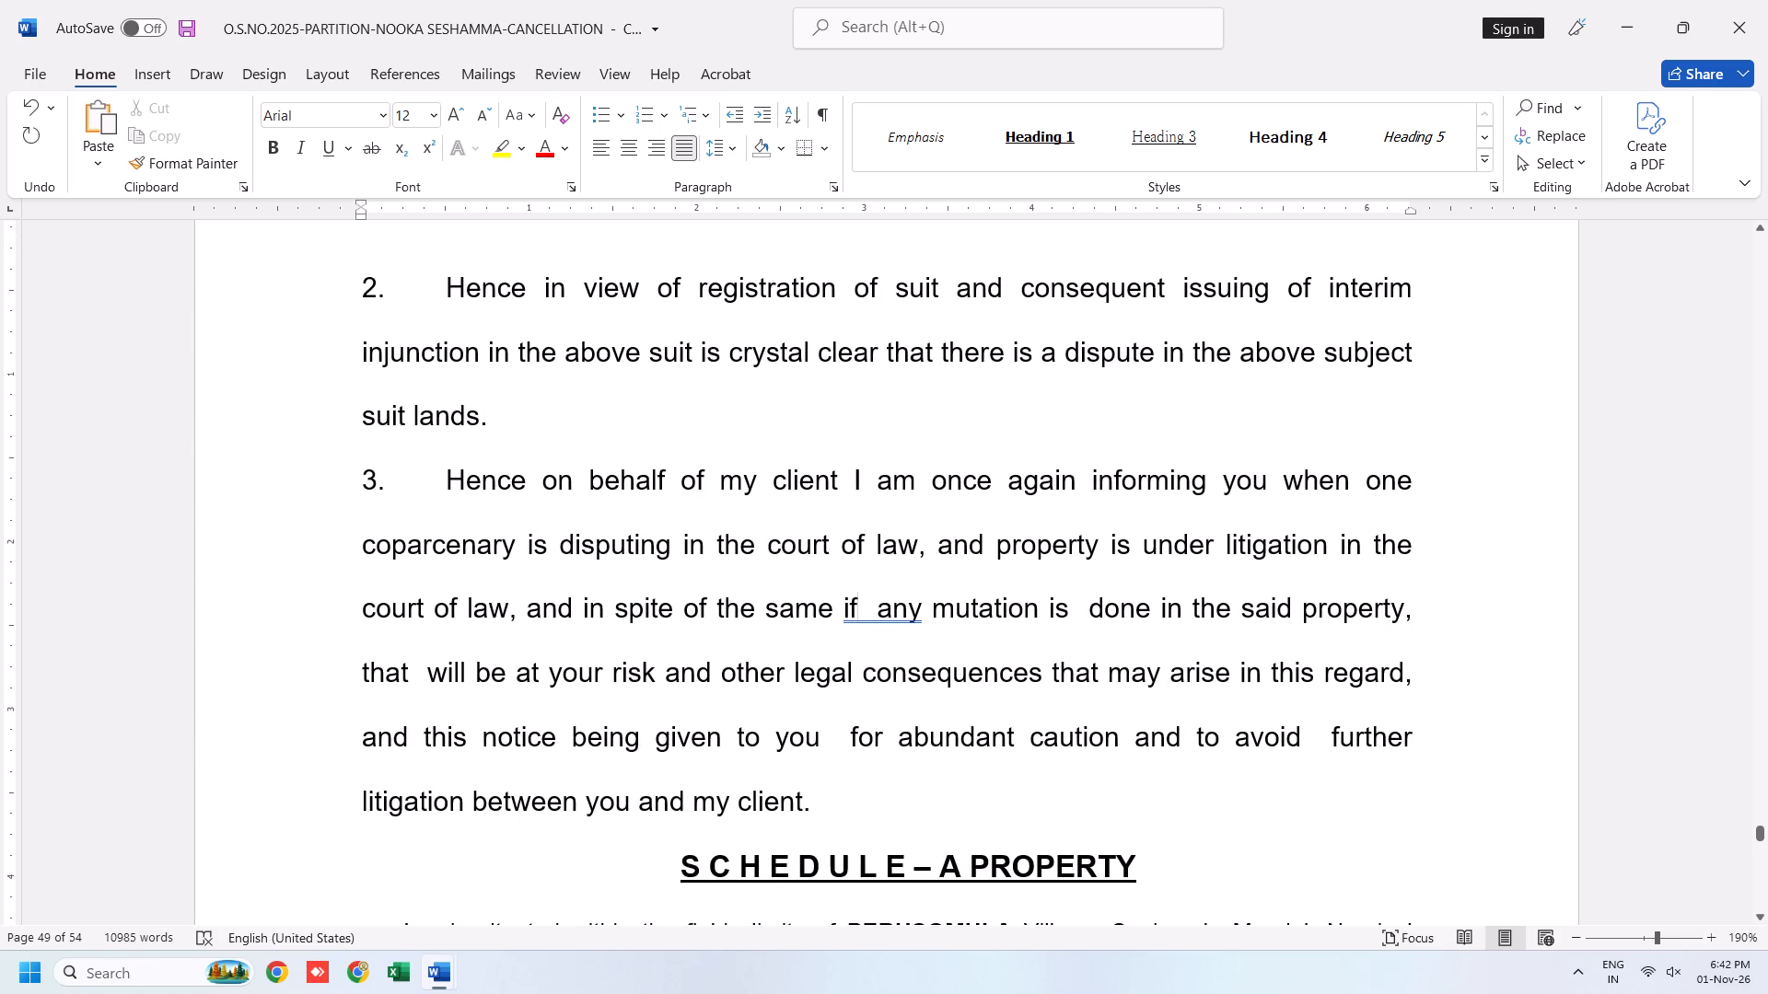
left_click(842, 479)
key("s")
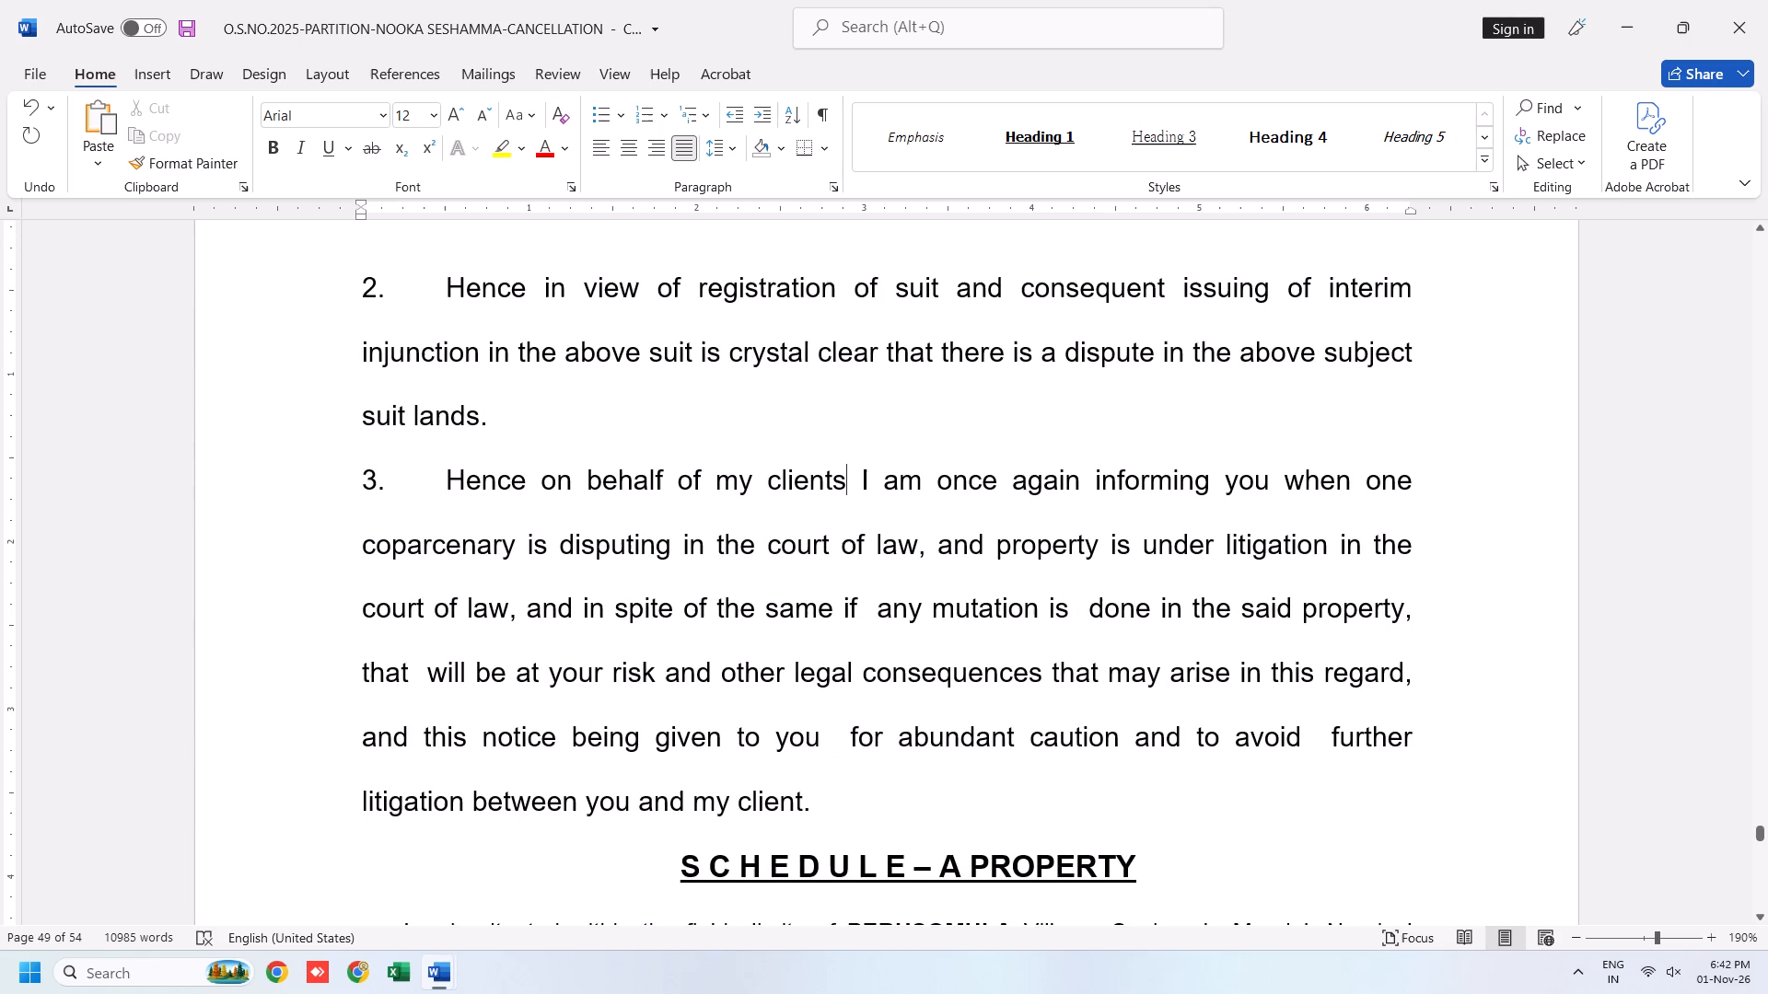
left_click(516, 537)
Insert a blank line between the end of paragraph 3 and the Schedule A property heading.
left_click(832, 805)
scroll(830, 792, "down", 1)
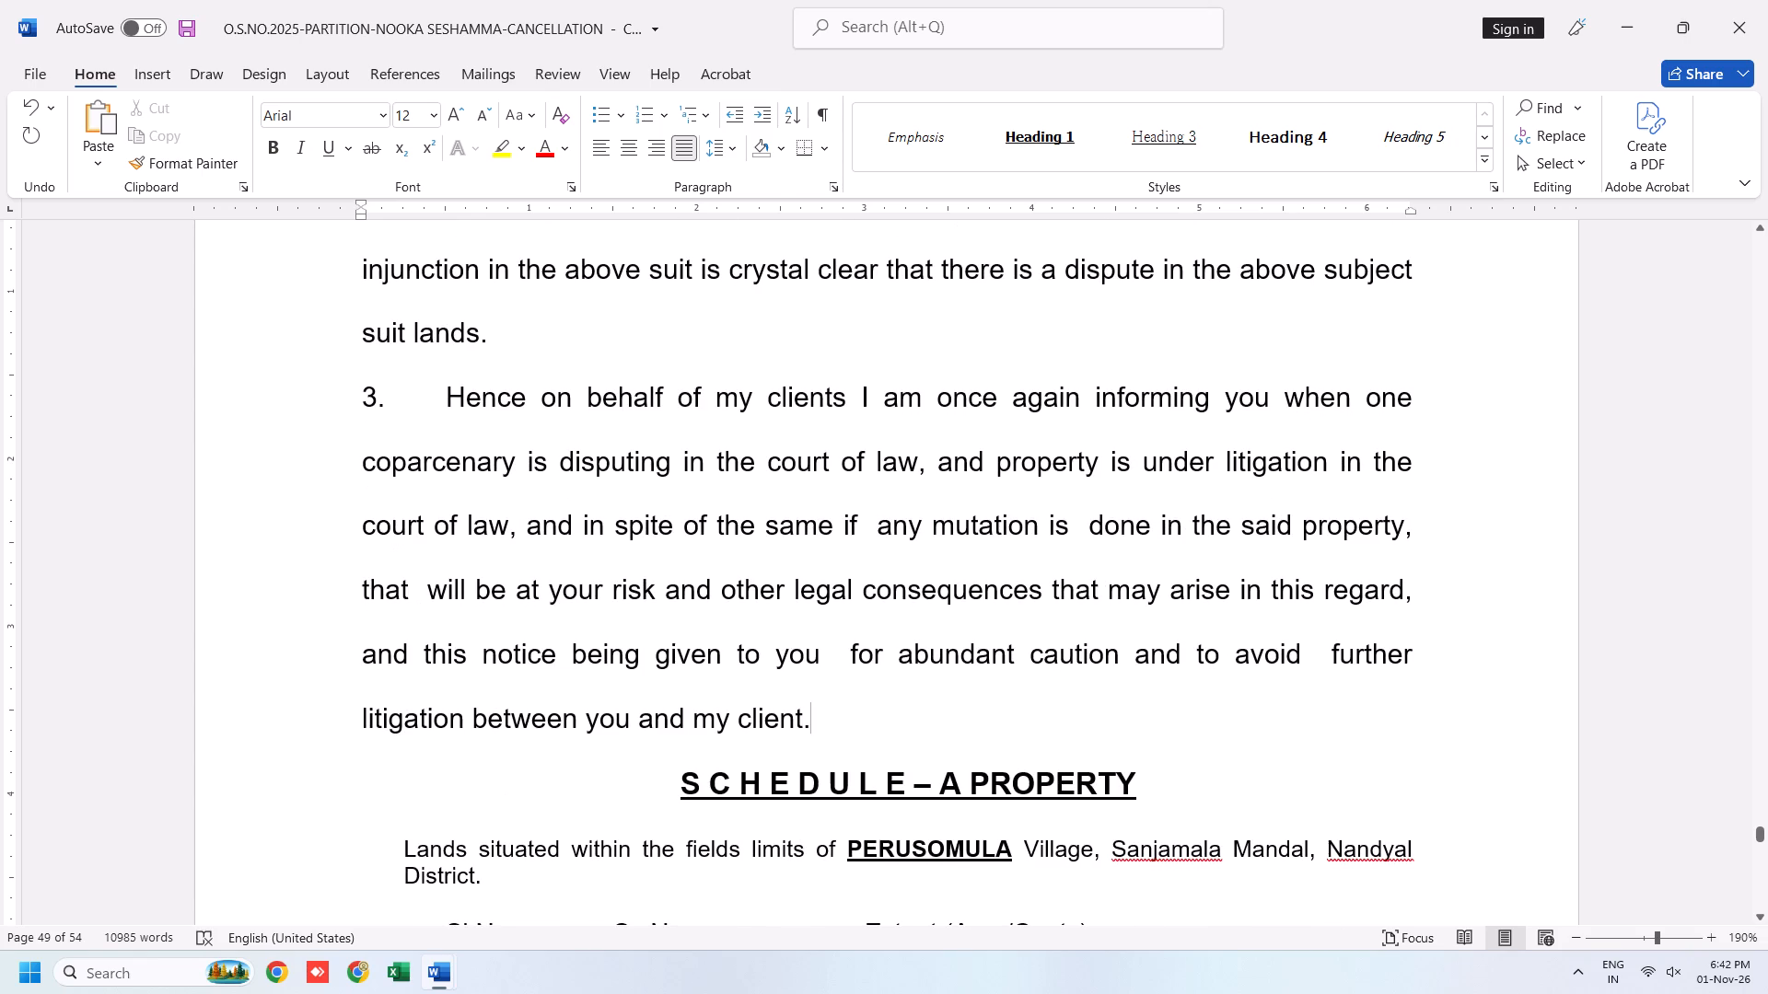
key("Return")
scroll(830, 792, "down", 4)
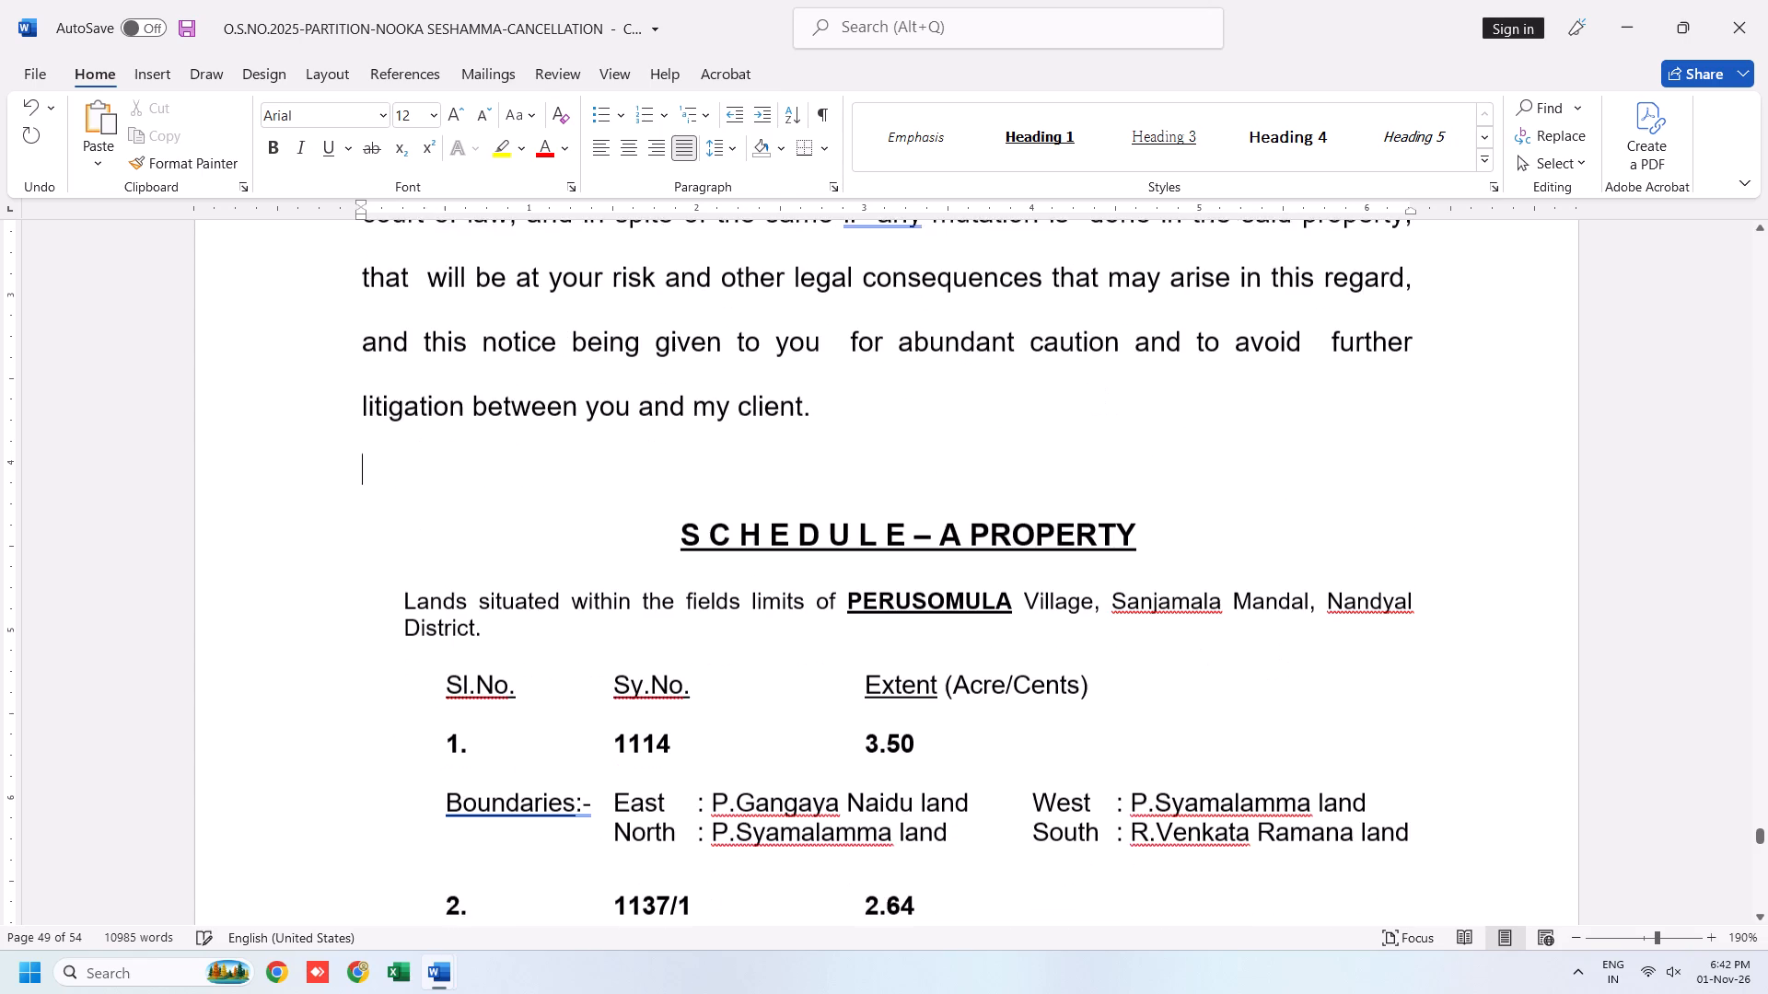
Change "client" to "clients" in the closing words of paragraph 3, "litigation between you and my client".
left_click(797, 392)
key("Right")
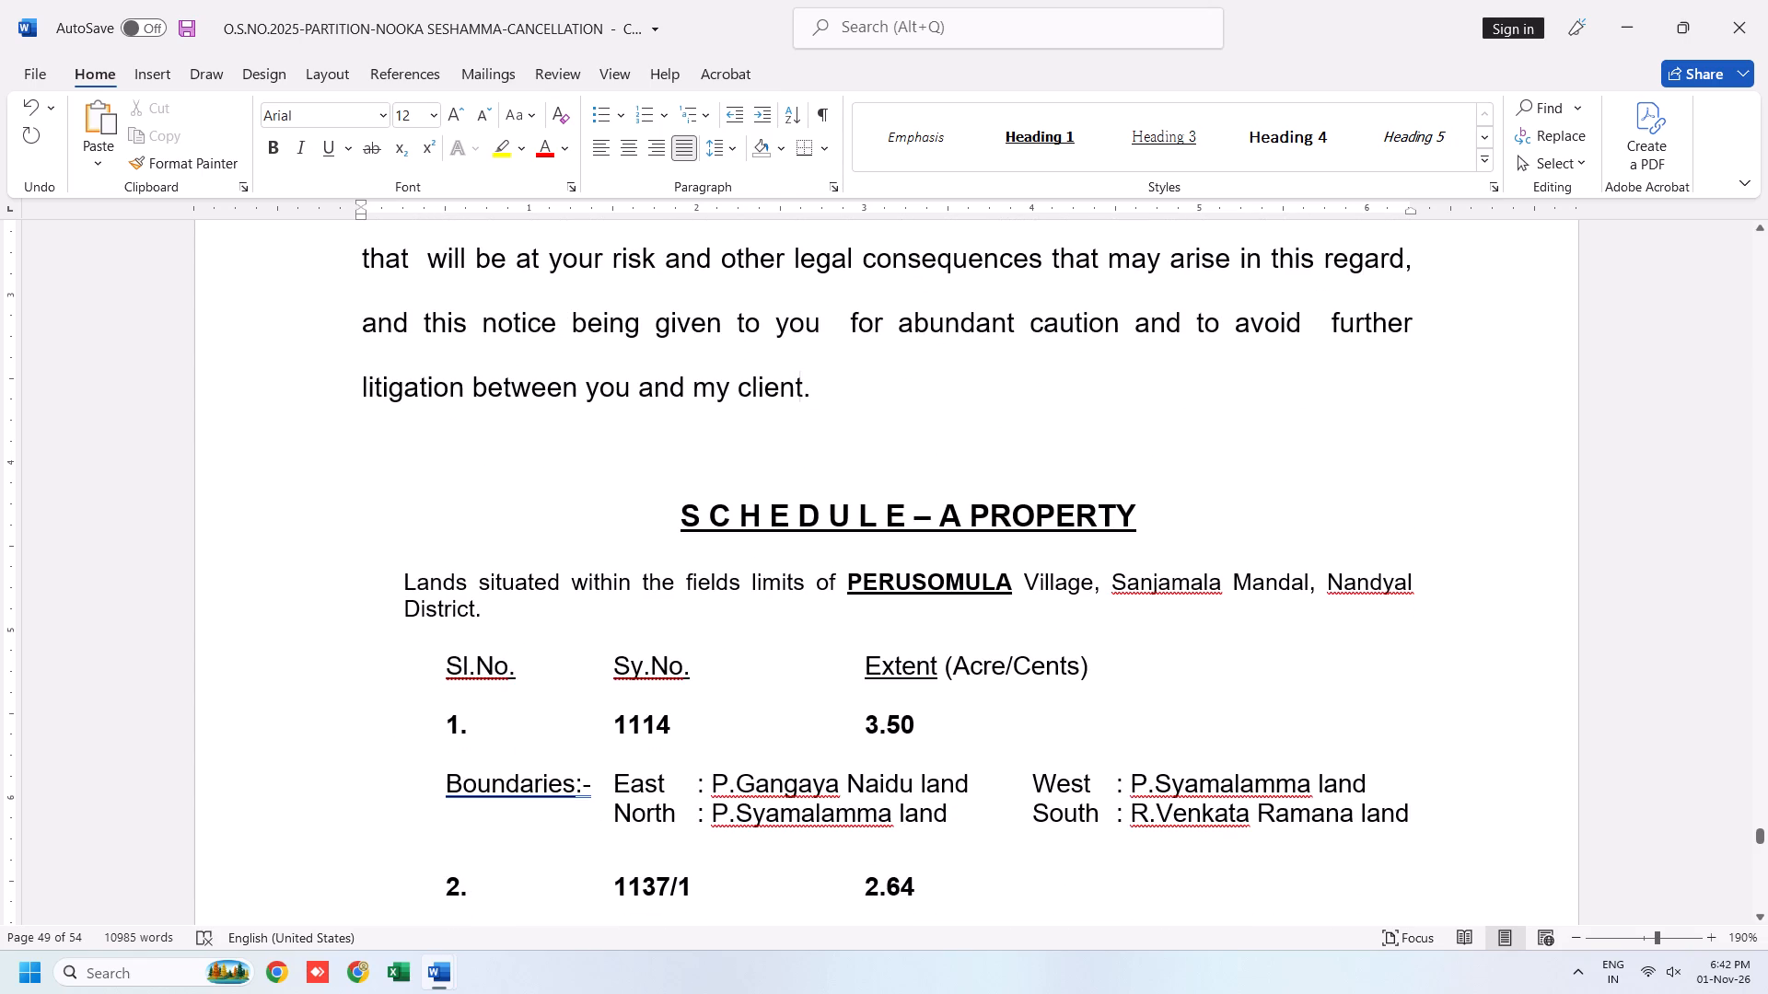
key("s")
Copy the text under the Petition Schedule heading on page 36, from the Sanjamala village lands through the house's measurements and boundaries.
key("Page_Up")
key("Page_Up")
key("Page_Up")
key("Page_Up")
key("Page_Up")
key("Page_Up")
key("Page_Up")
key("Page_Up")
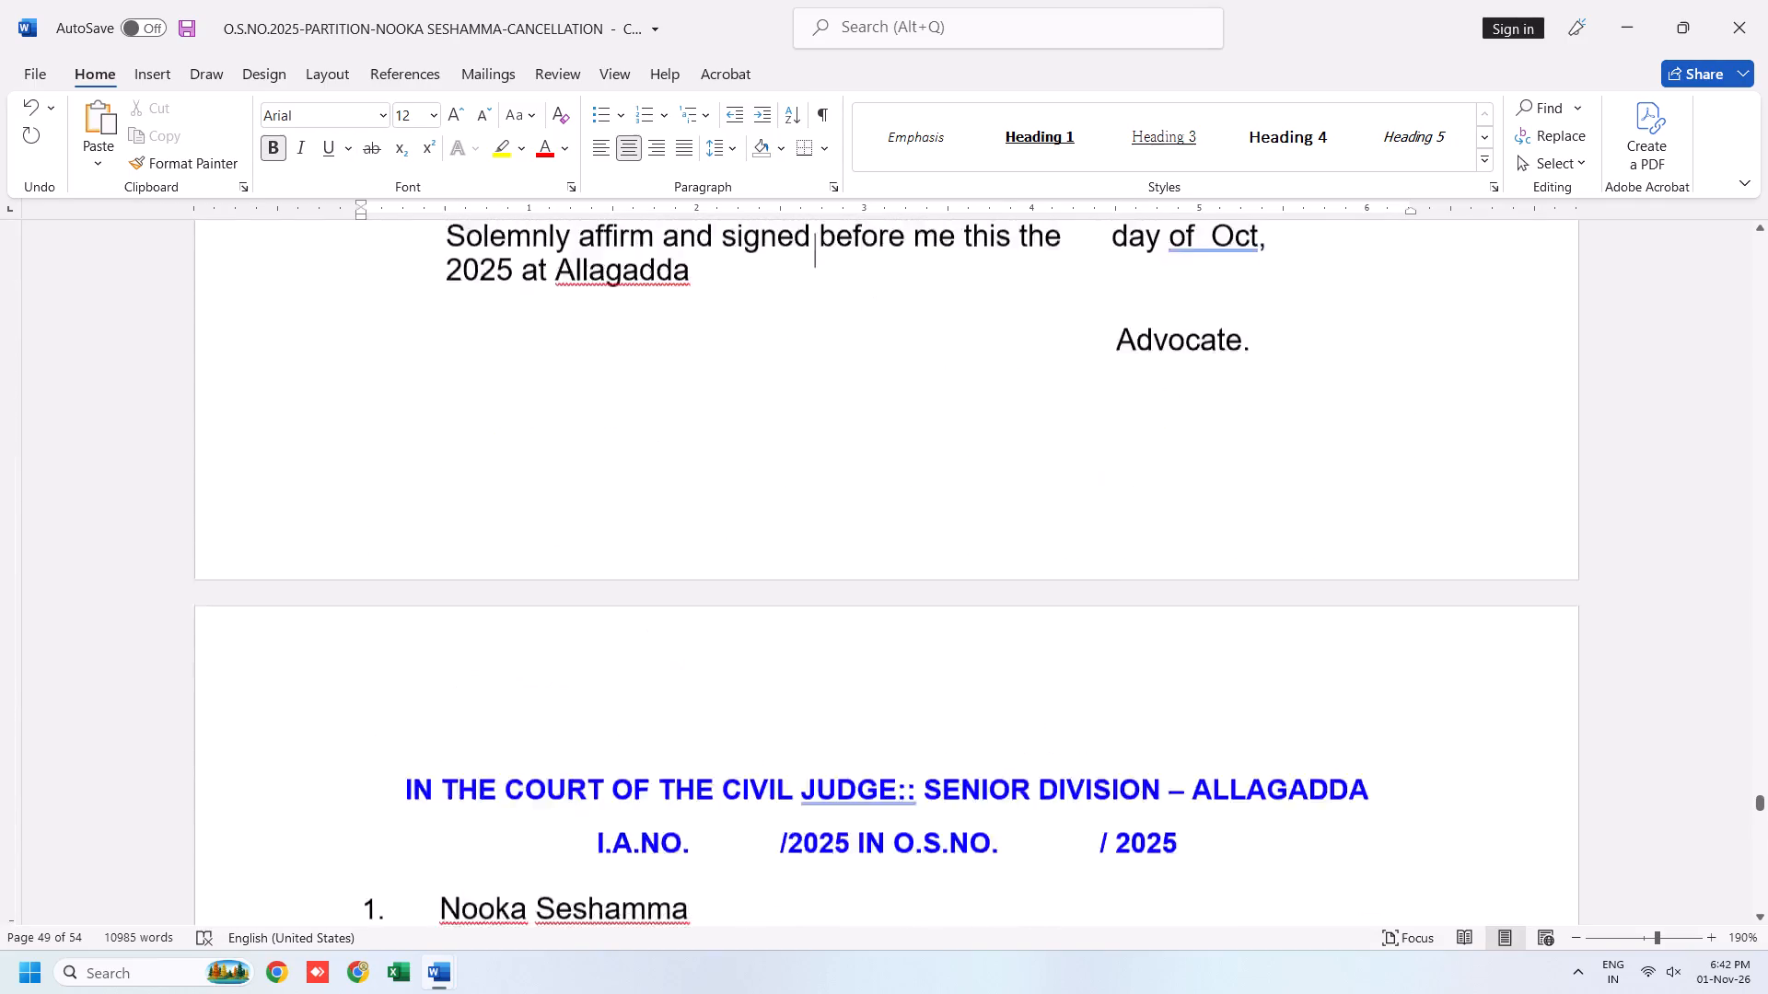
key("Page_Up")
key("Page_Up")
key("Page_Up")
key("Page_Up")
key("Page_Up")
key("Page_Up")
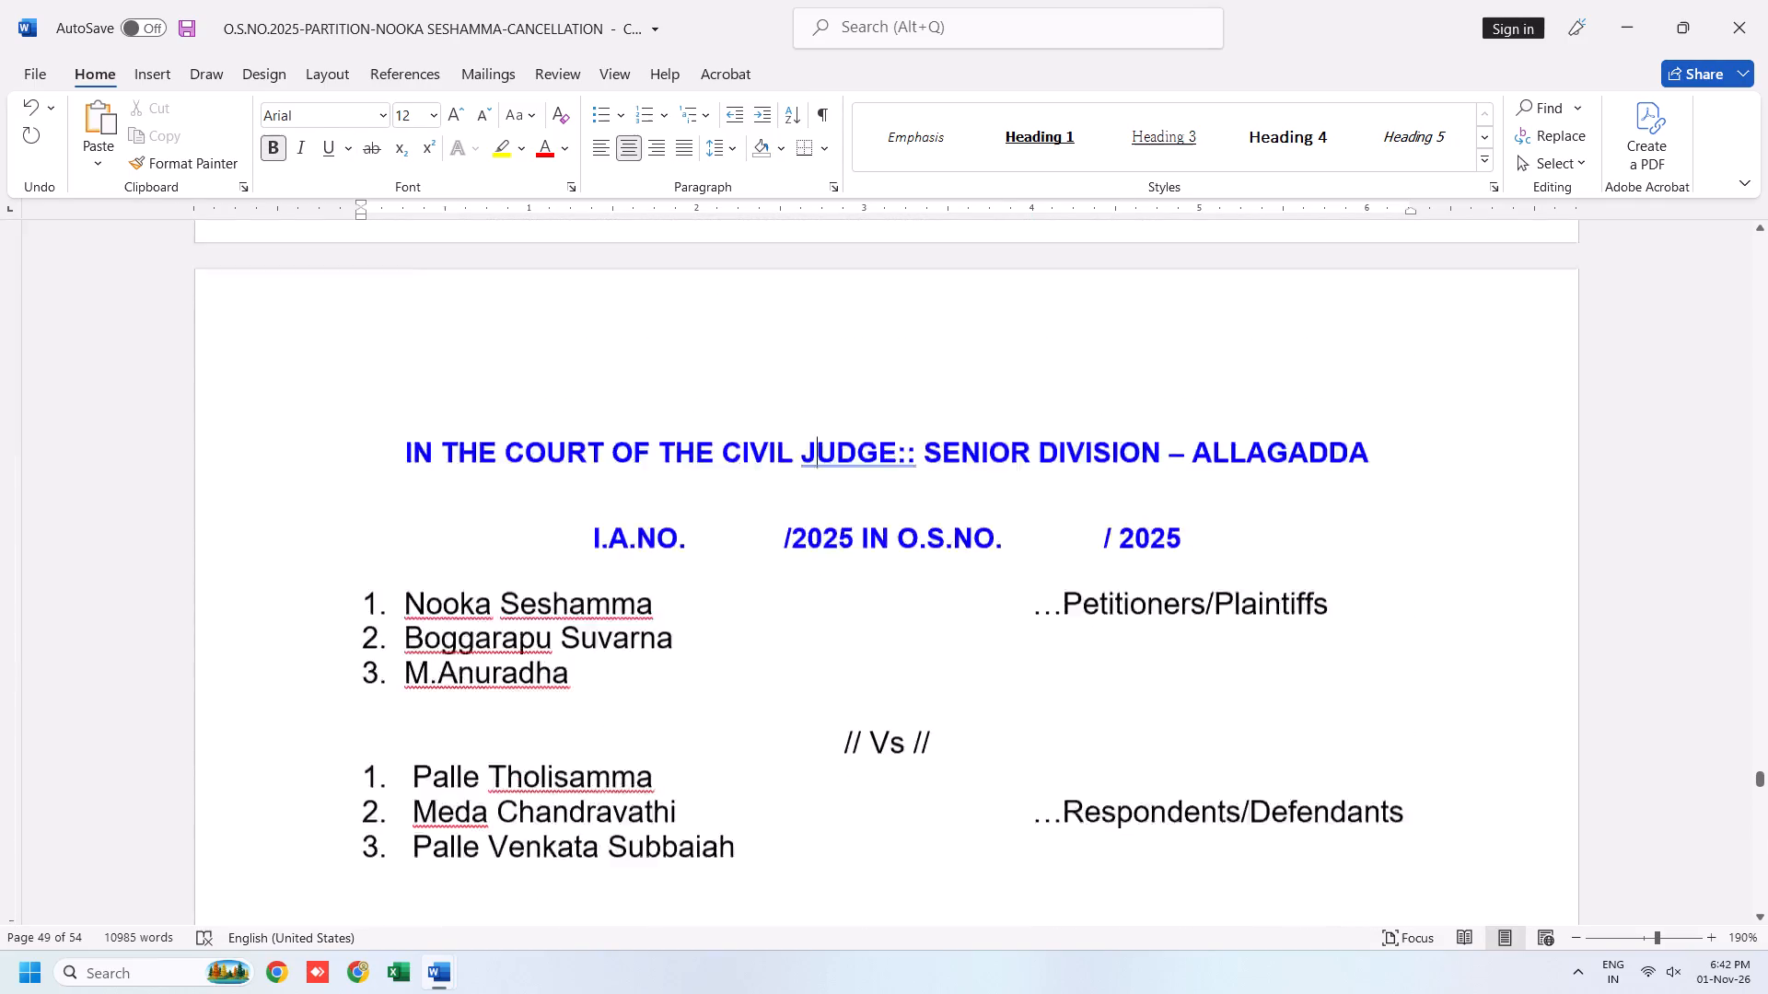
key("Page_Up")
key("Page_Up")
key("Page_Up")
key("Page_Up")
key("Page_Up")
key("Page_Up")
key("Page_Up")
key("Page_Up")
key("Page_Up")
key("Page_Up")
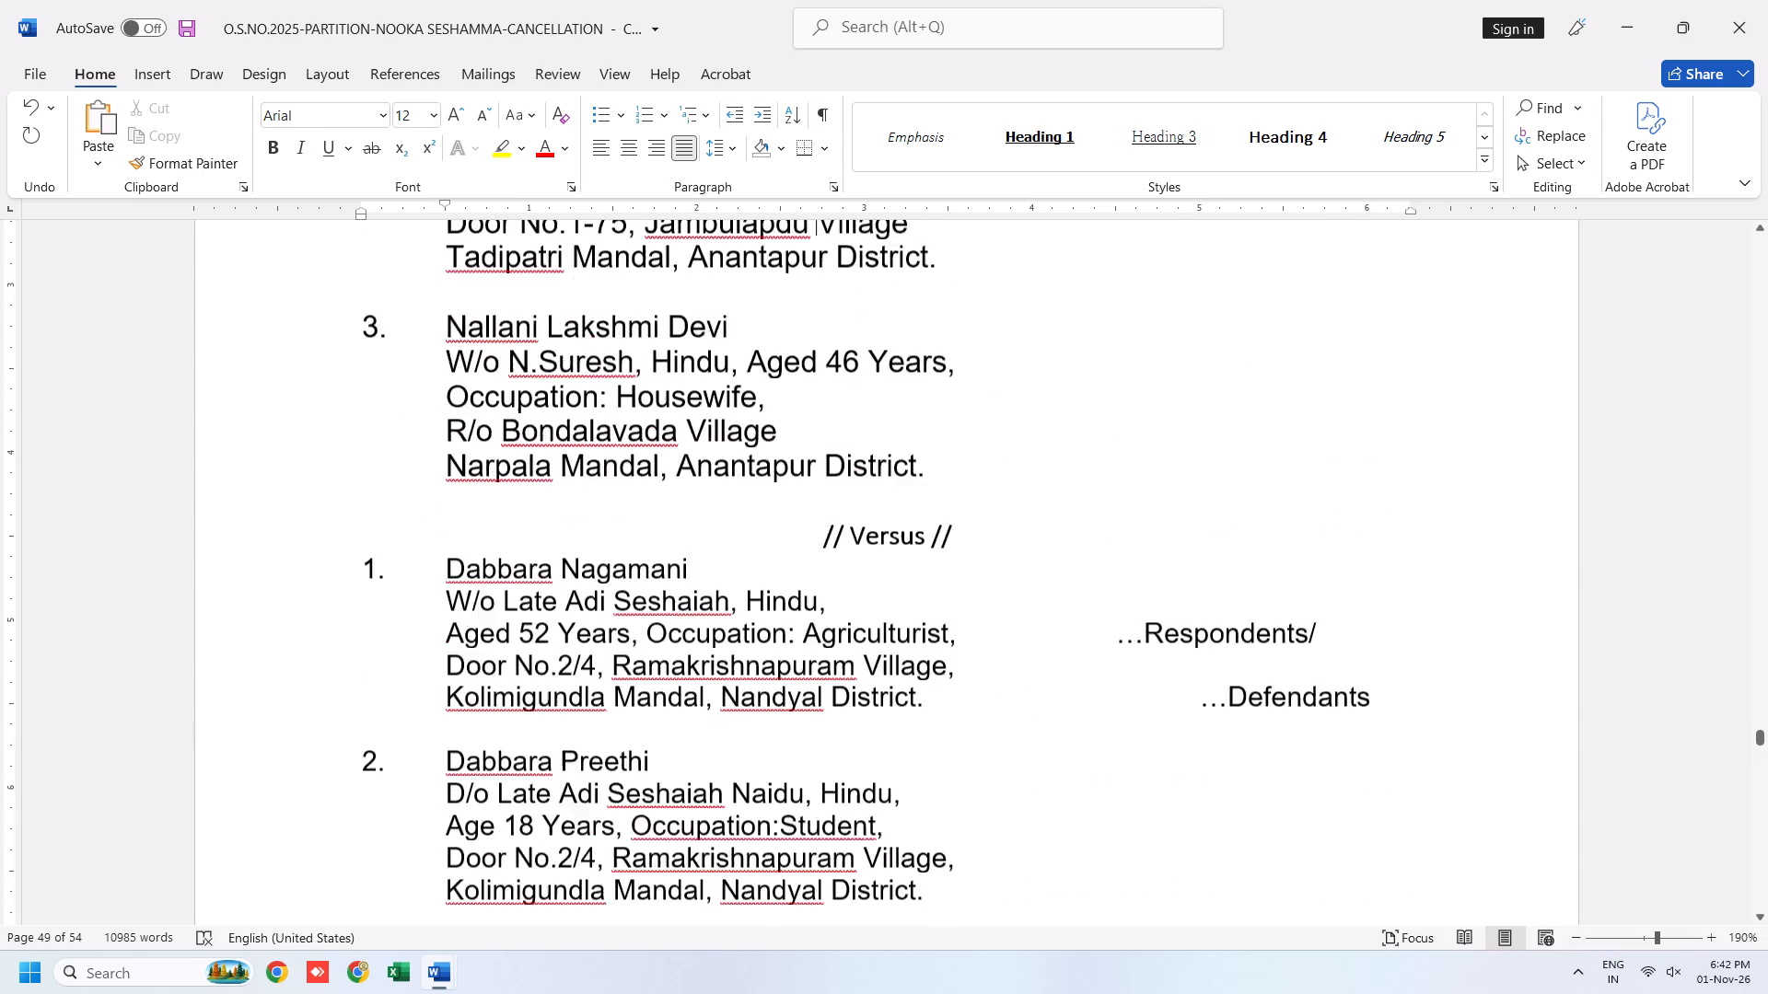
key("Page_Up")
key("Page_Up")
key("Page_Up")
key("Page_Up")
key("Page_Up")
key("Page_Up")
key("Page_Up")
key("Page_Up")
key("Page_Up")
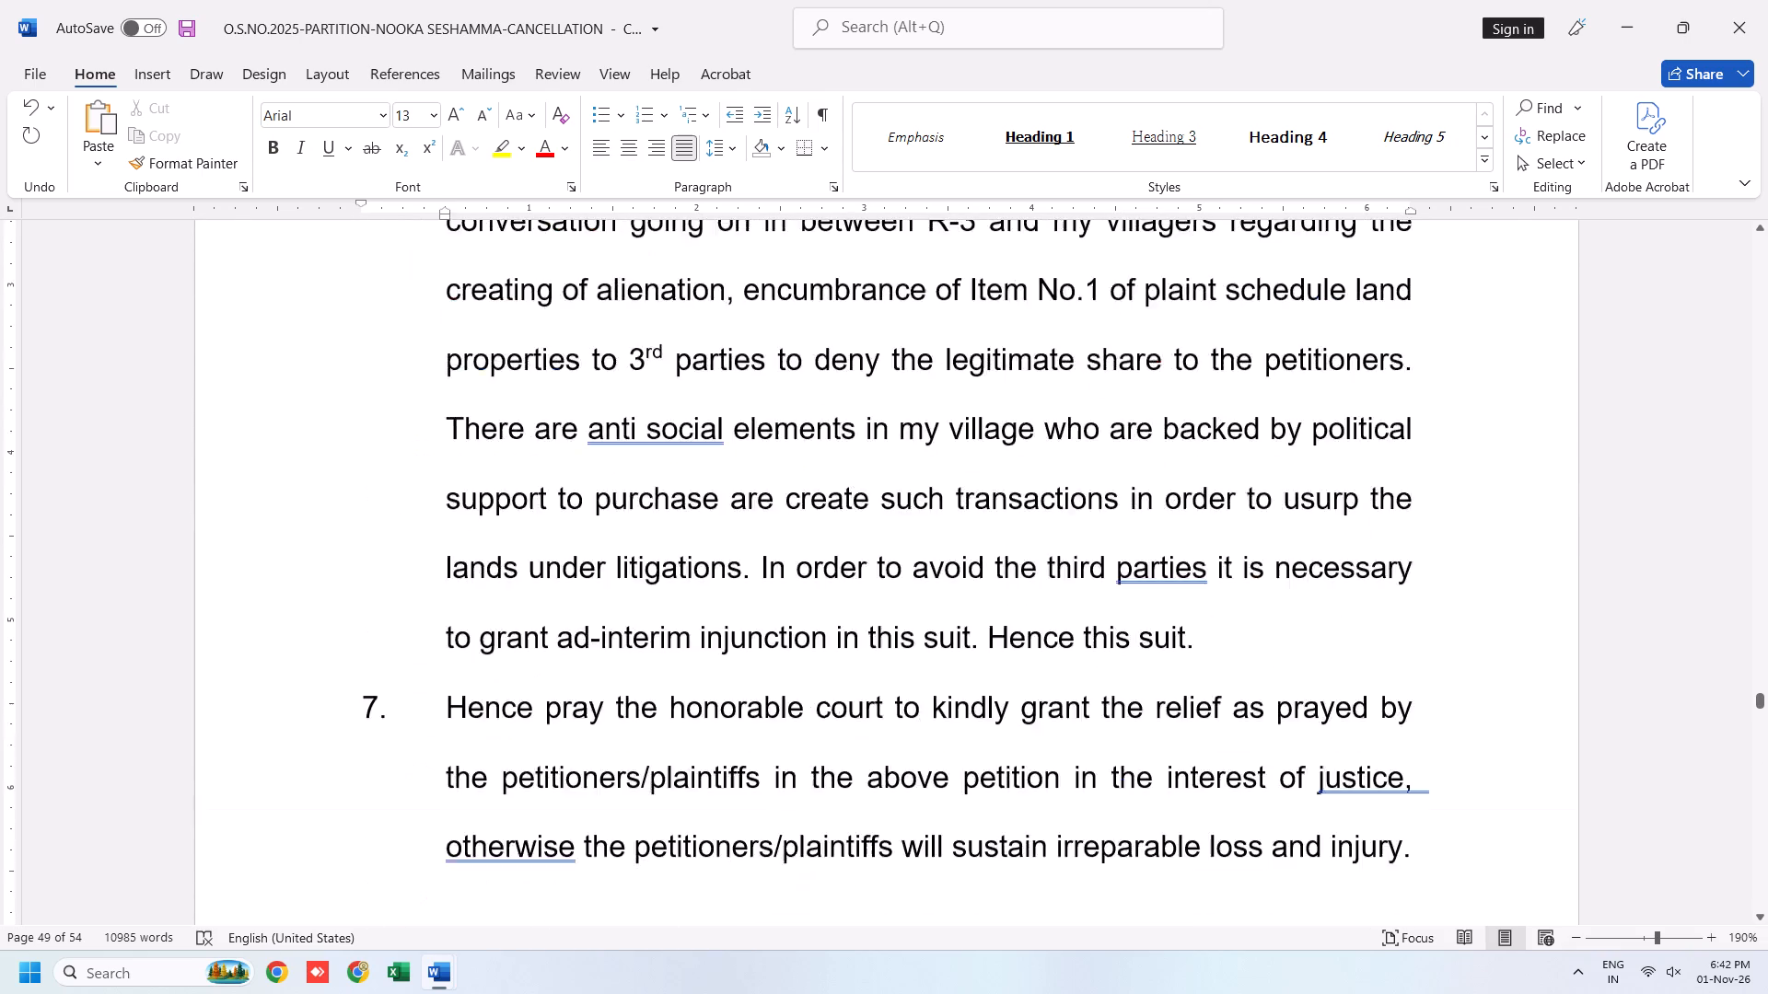
key("Page_Up")
key("Page_Up")
key("Page_Up")
key("Page_Up")
key("Page_Up")
key("Page_Up")
key("Page_Up")
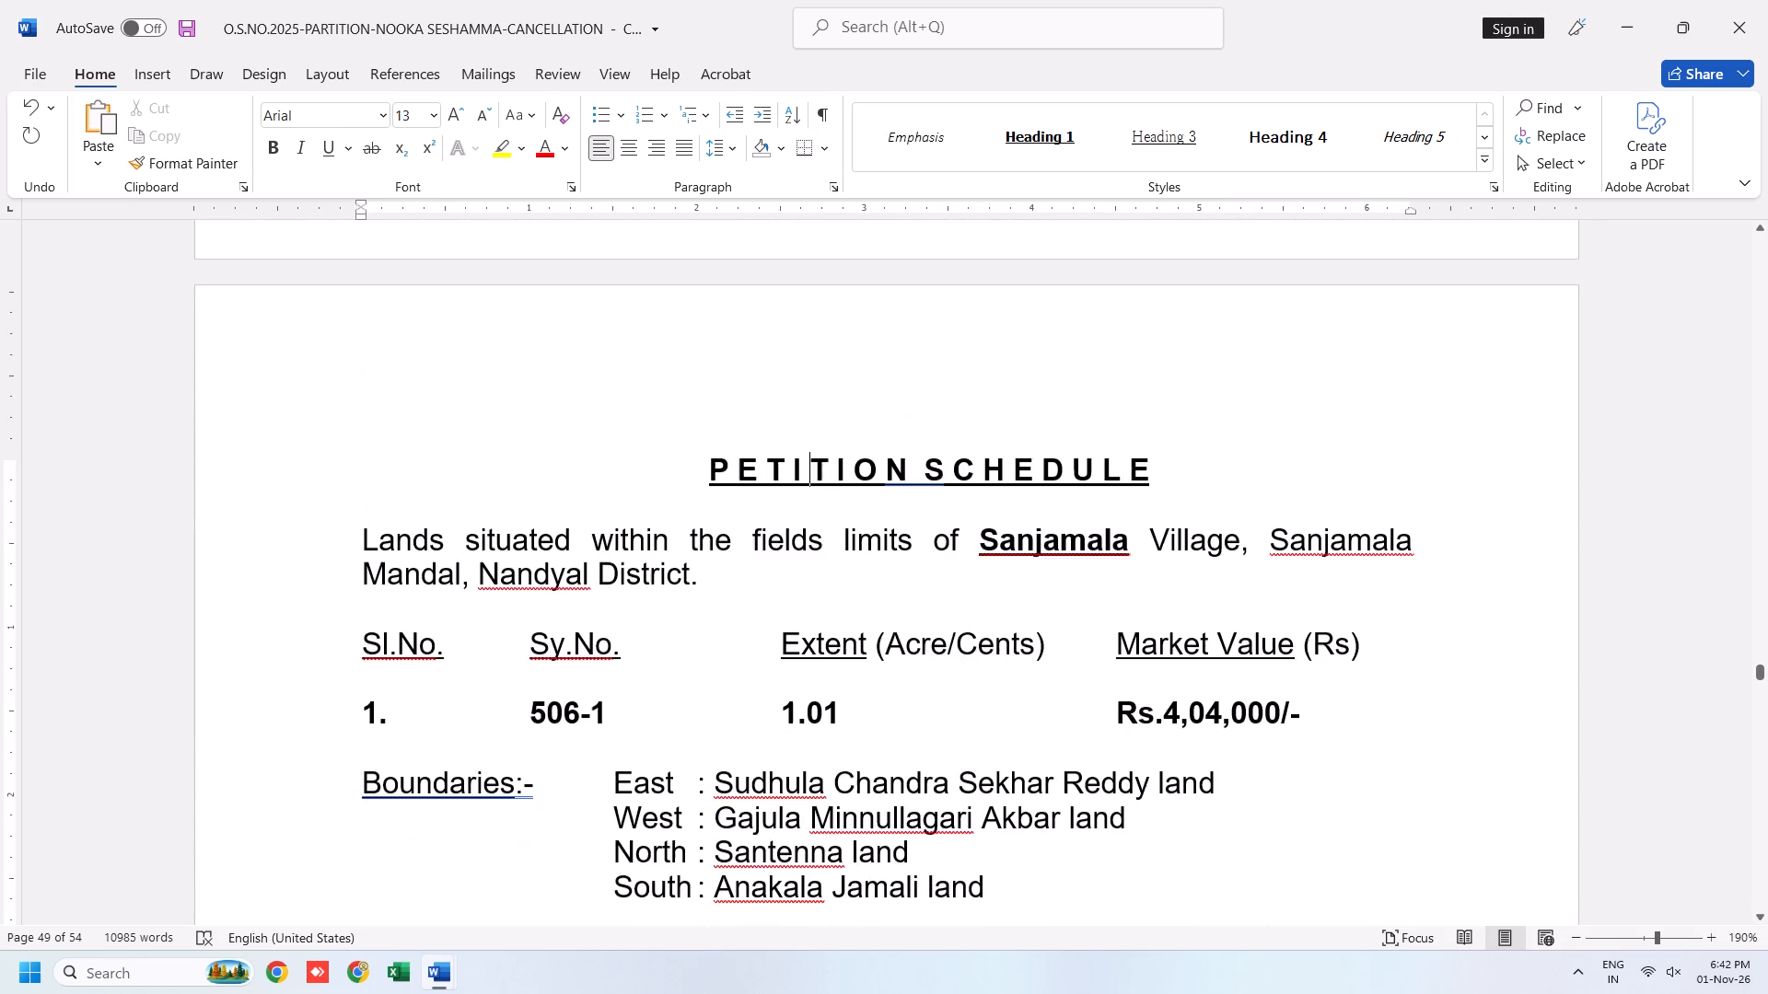
key("Page_Up")
key("Page_Down")
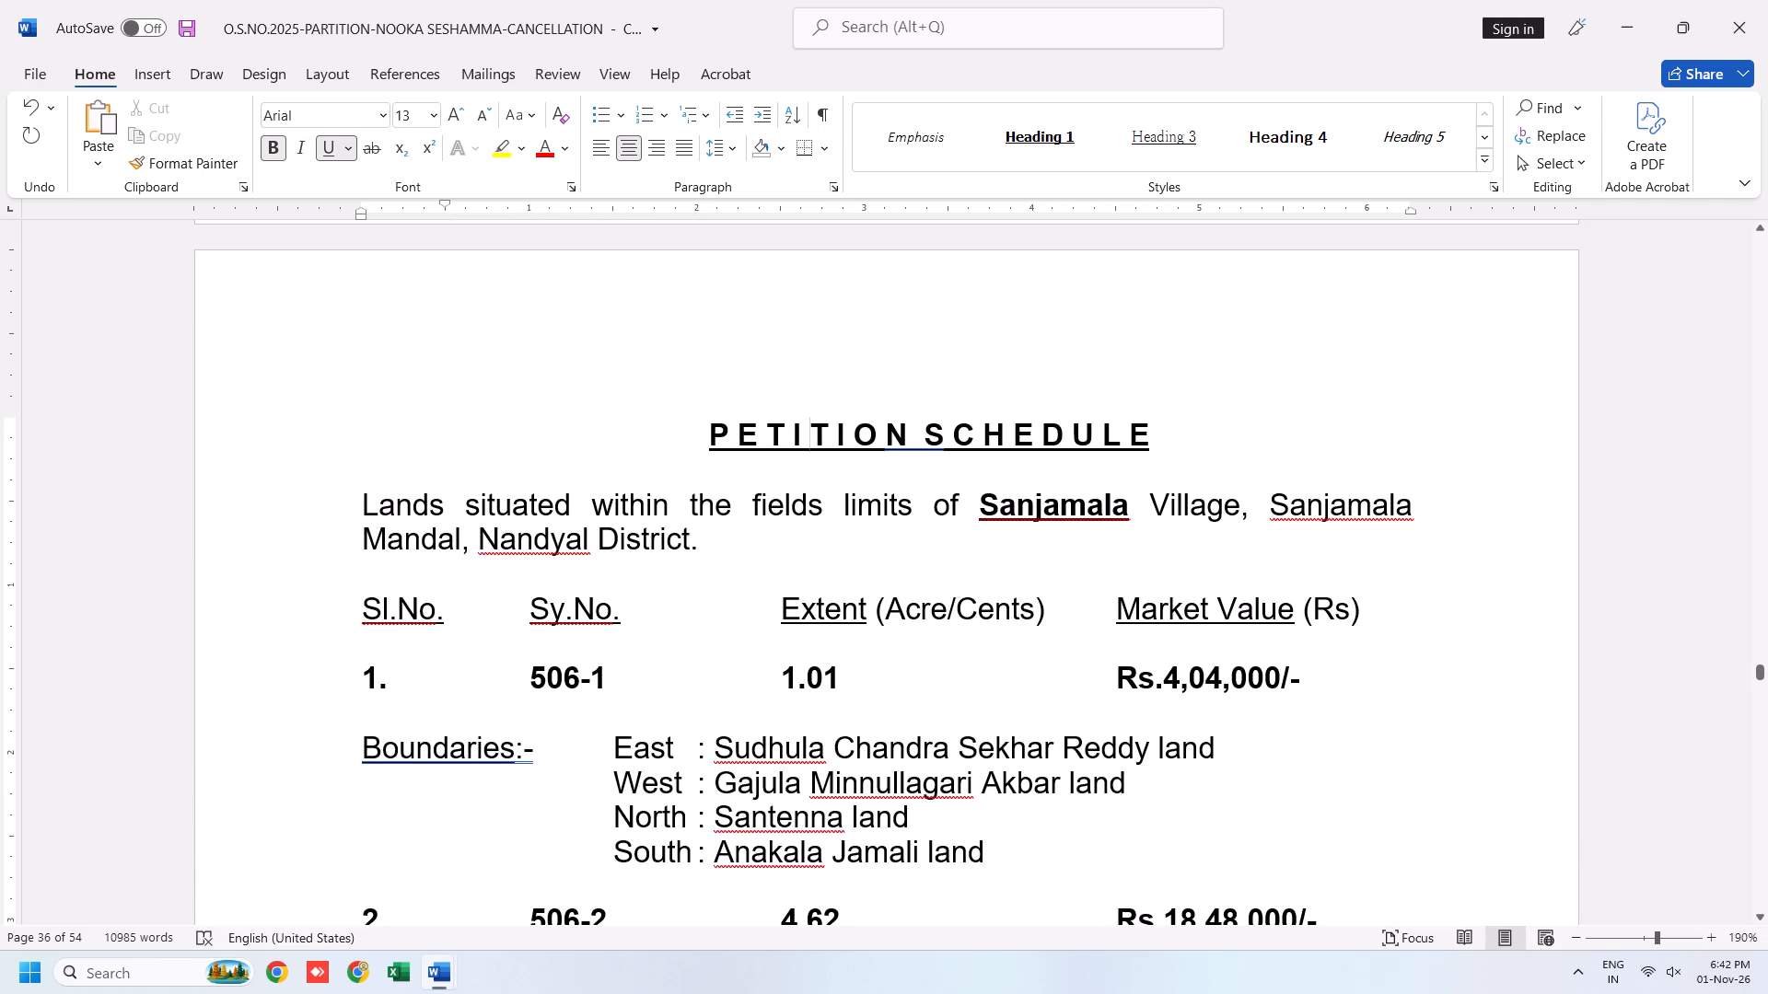
left_click_drag(359, 502, 904, 544)
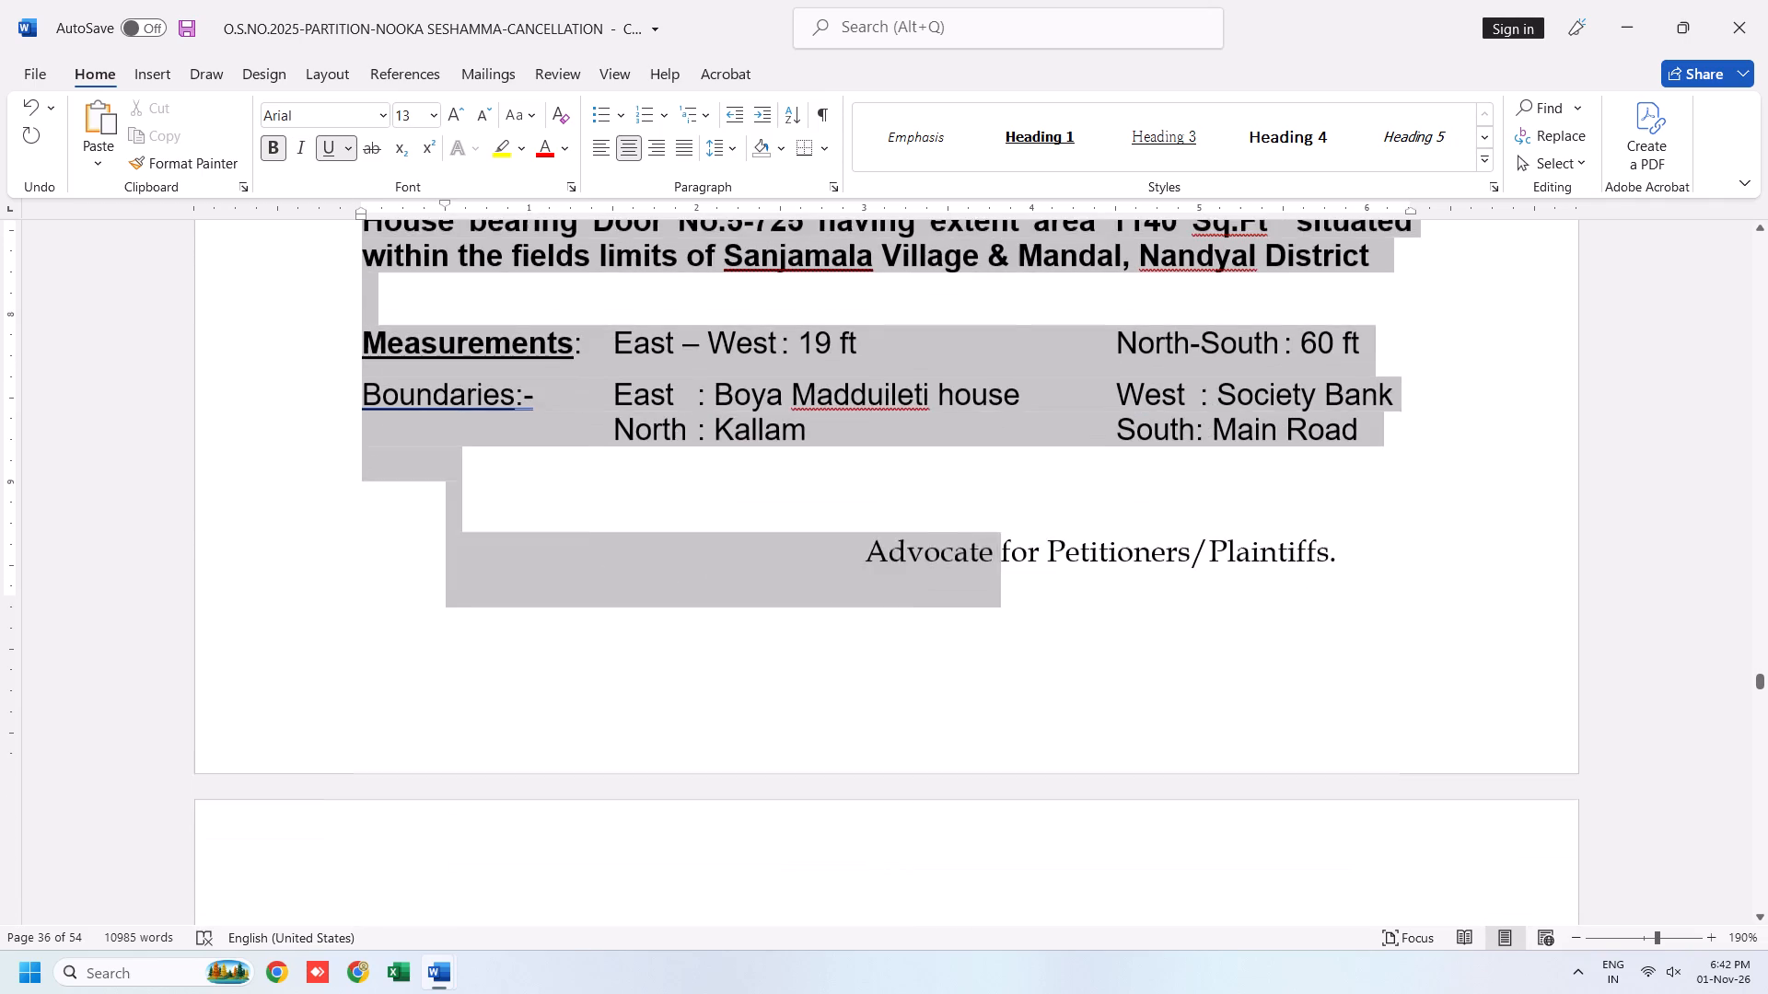
left_click_drag(904, 544, 1365, 445)
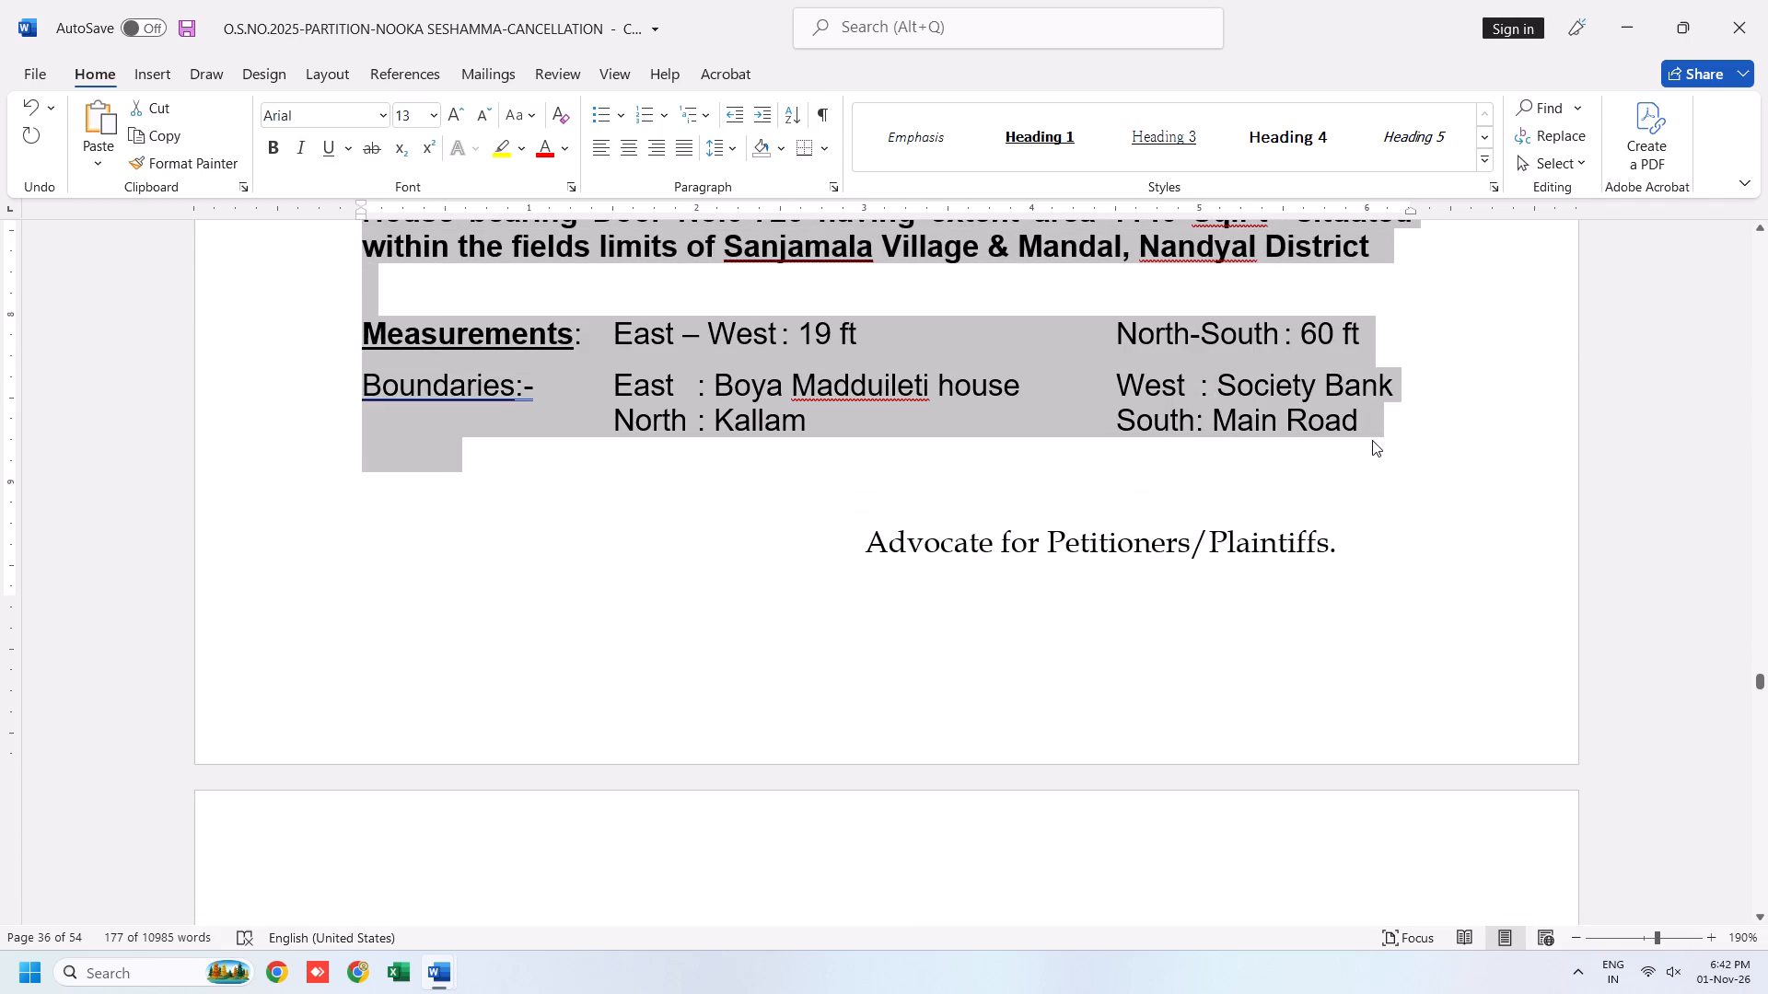
key("ctrl+c")
Replace the Schedule A and Schedule B property text in the Tahsildar notice, down to the ADVOCATE line, with the copied petition schedule.
scroll(1010, 459, "down", 19)
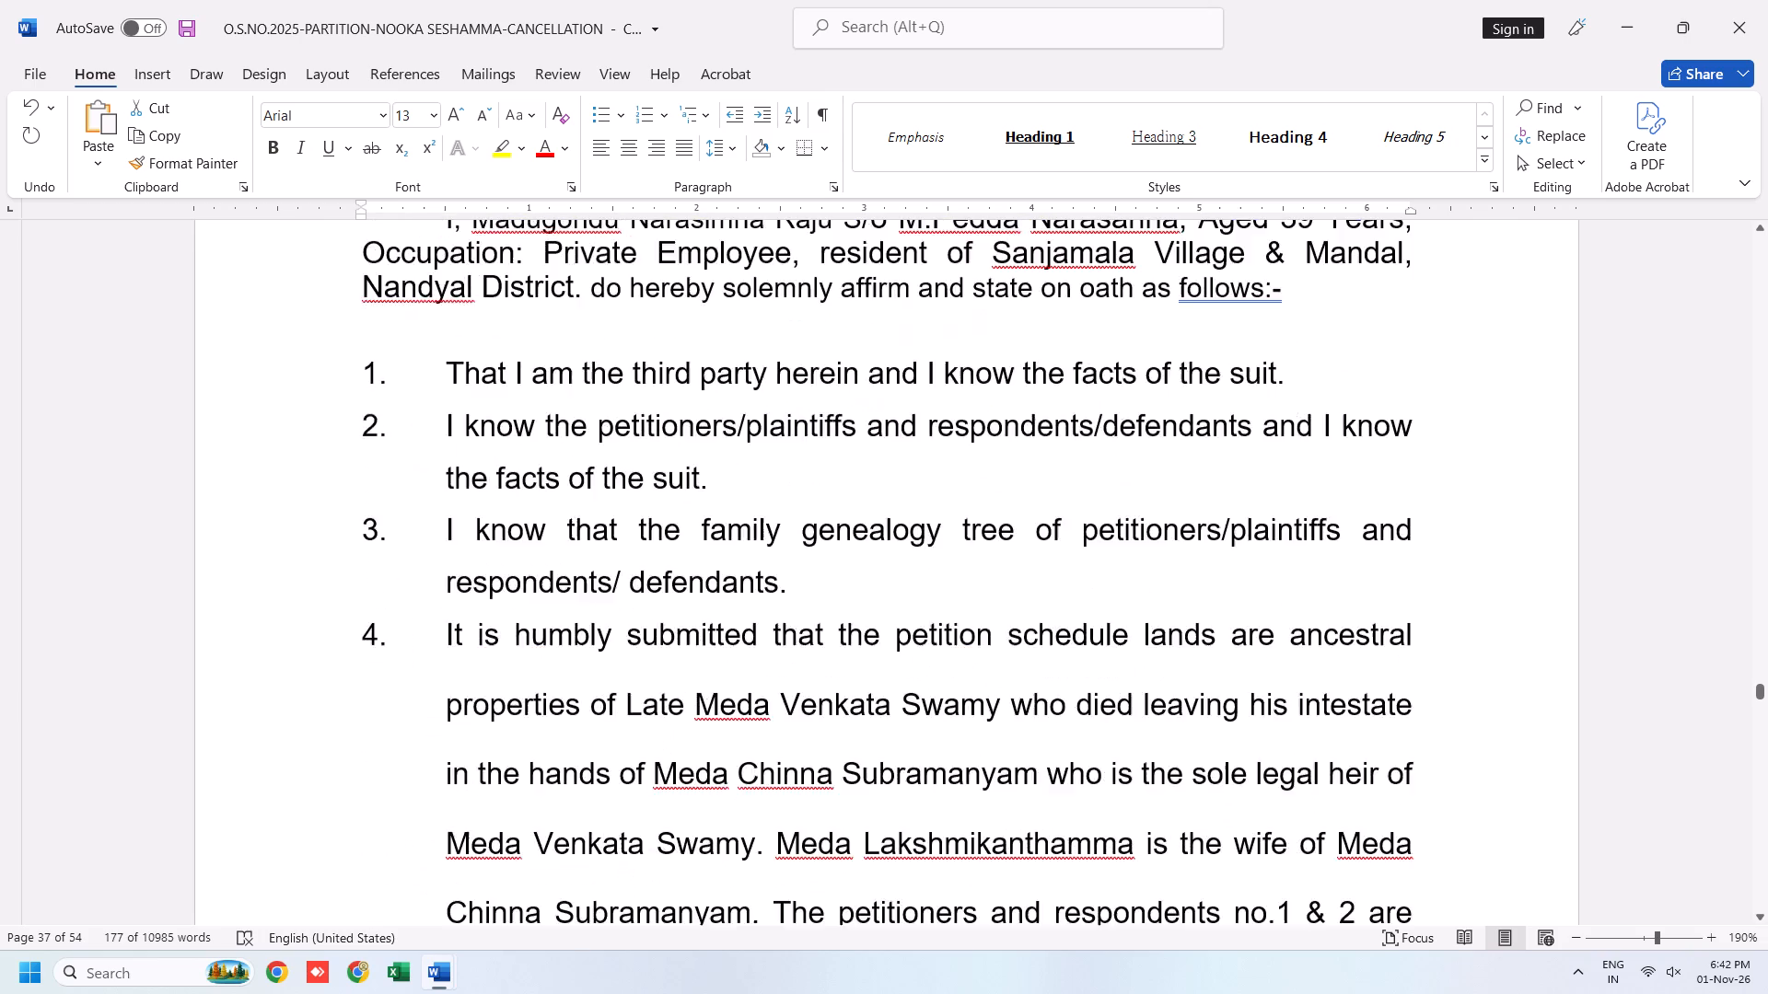
key("Page_Down")
key("Page_Down")
key("Page_Down")
key("Page_Down")
key("Page_Down")
key("Page_Down")
key("Page_Down")
key("Page_Down")
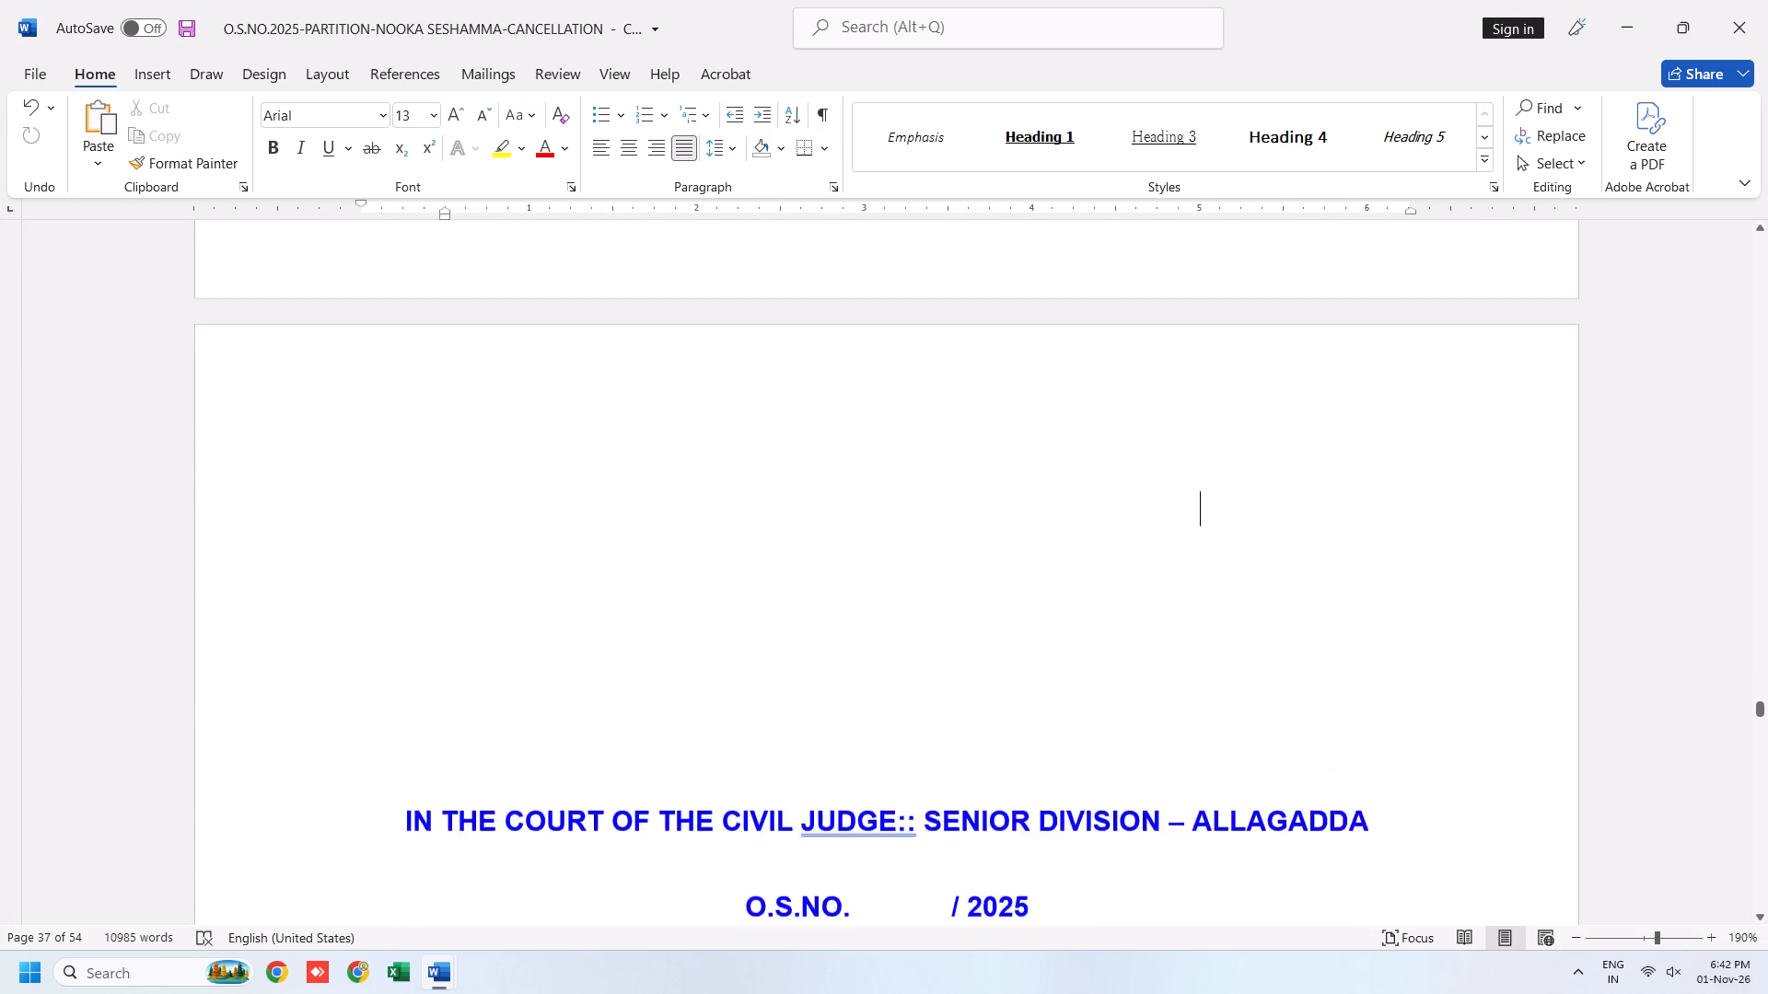
key("Page_Down")
key("Page_Down")
key("Page_Down")
key("Page_Down")
key("Page_Down")
key("Page_Down")
key("Page_Down")
key("Page_Down")
key("Page_Down")
key("Page_Down")
key("Page_Down")
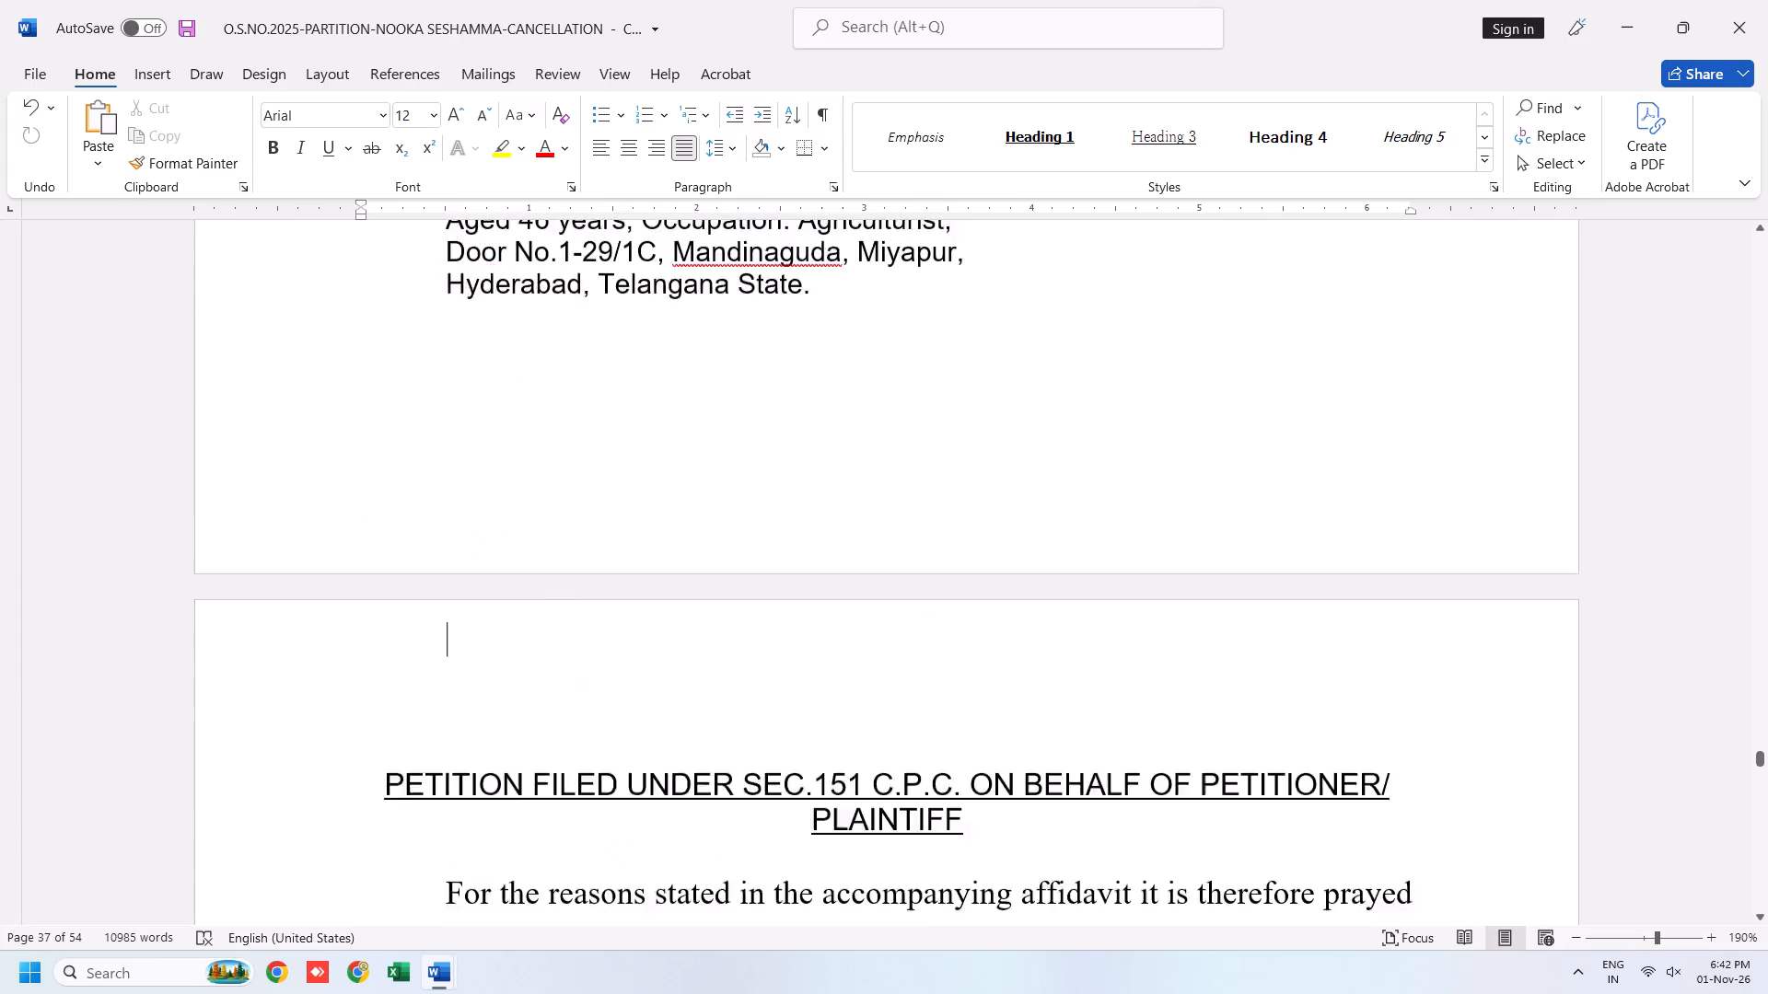
key("Page_Down")
key("Page_Down")
key("Page_Down")
key("Page_Down")
key("Page_Down")
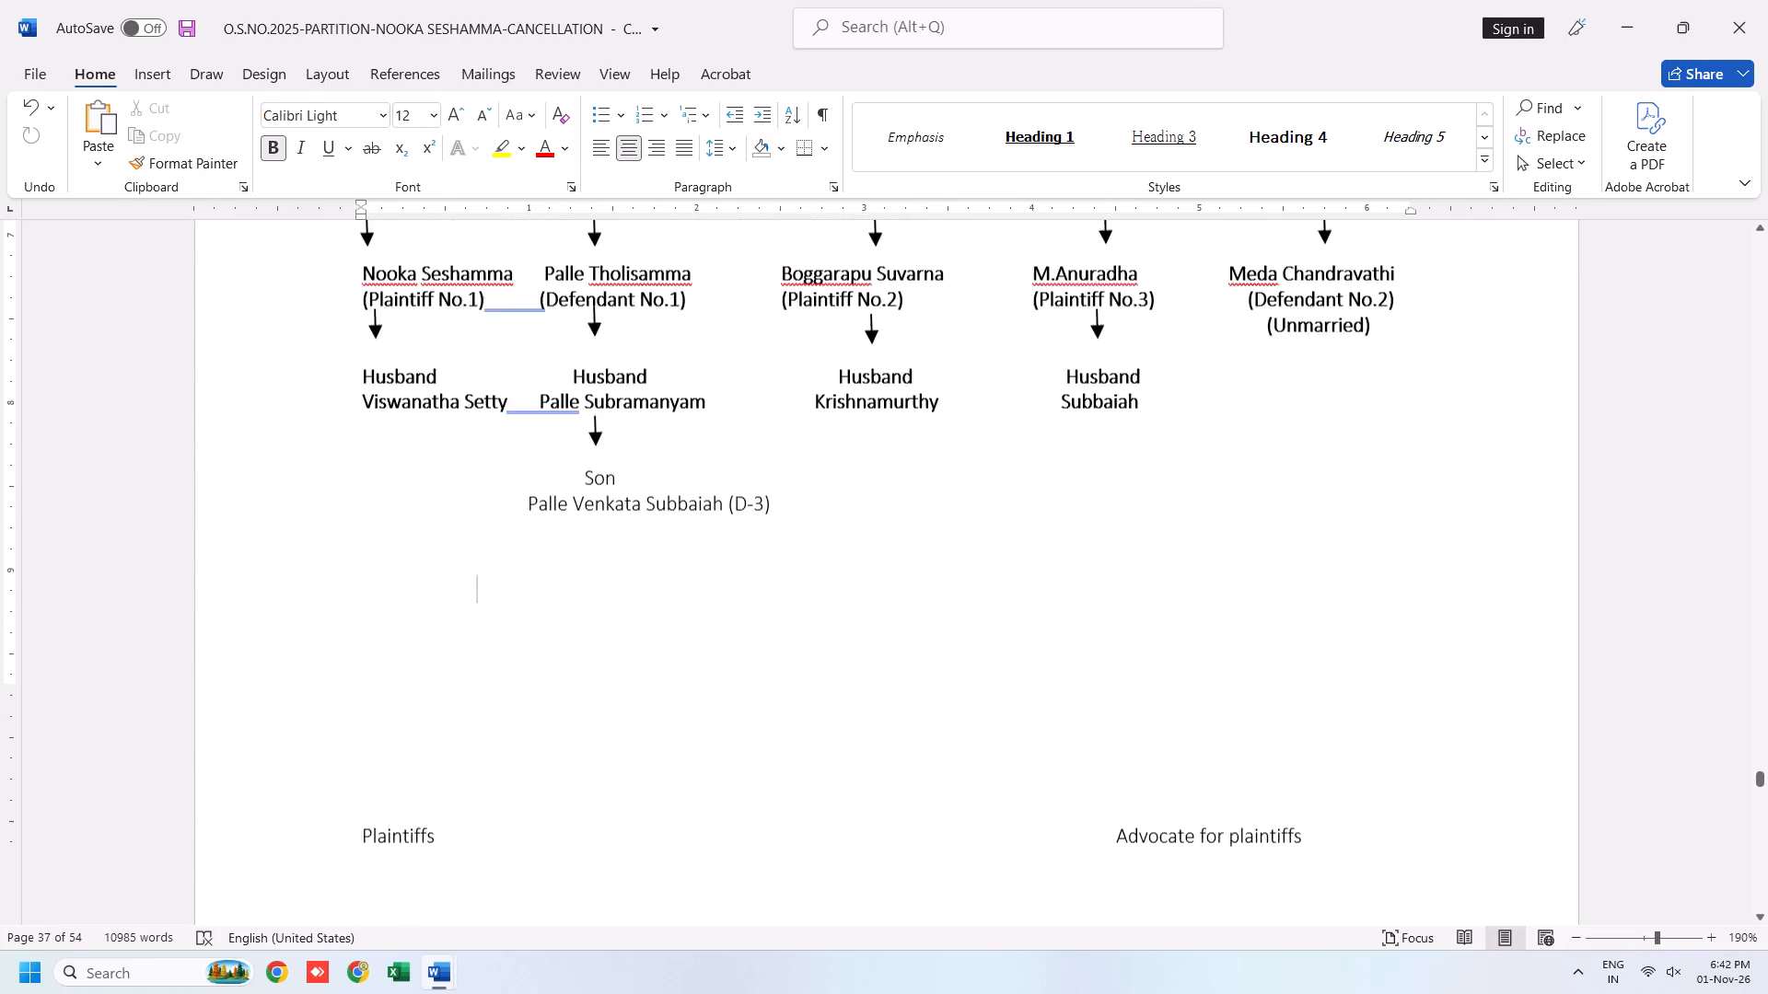
key("Page_Down")
key("Page_Down")
key("Page_Down")
key("Page_Down")
key("Page_Down")
key("Page_Down")
key("Page_Down")
key("Page_Down")
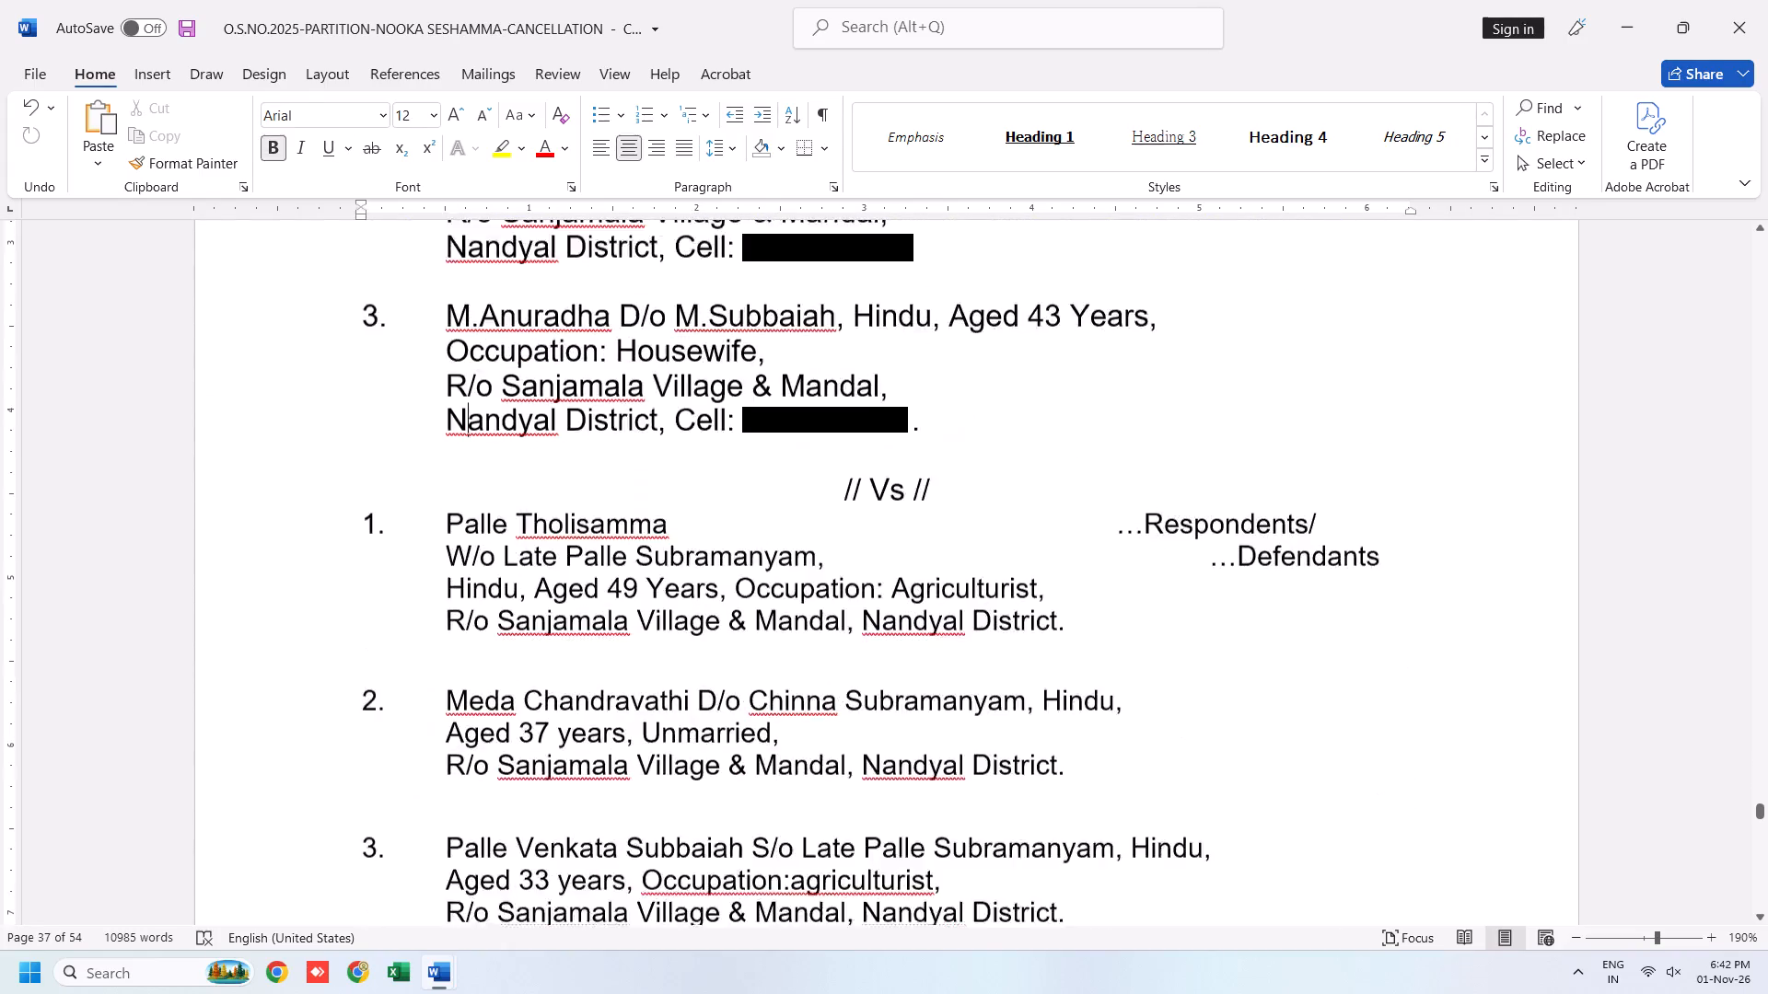
key("Page_Down")
key("Page_Down")
key("Page_Down")
key("Page_Down")
key("Page_Down")
key("Page_Down")
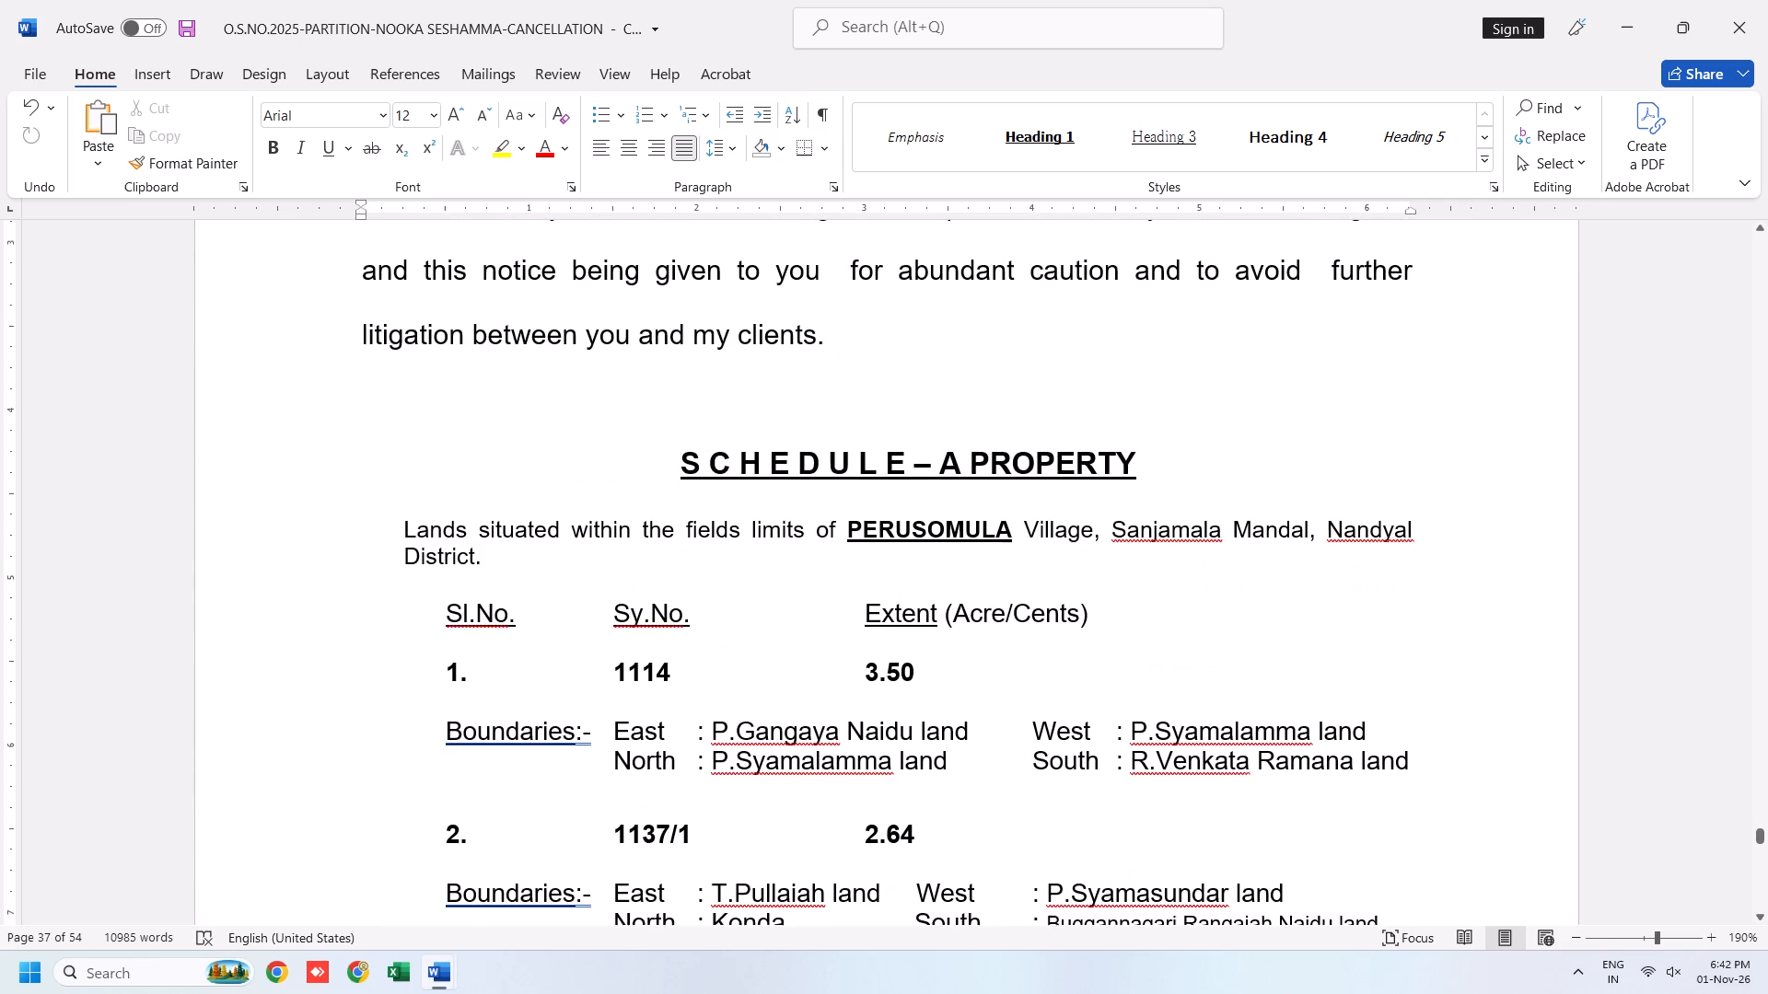
left_click_drag(638, 460, 985, 973)
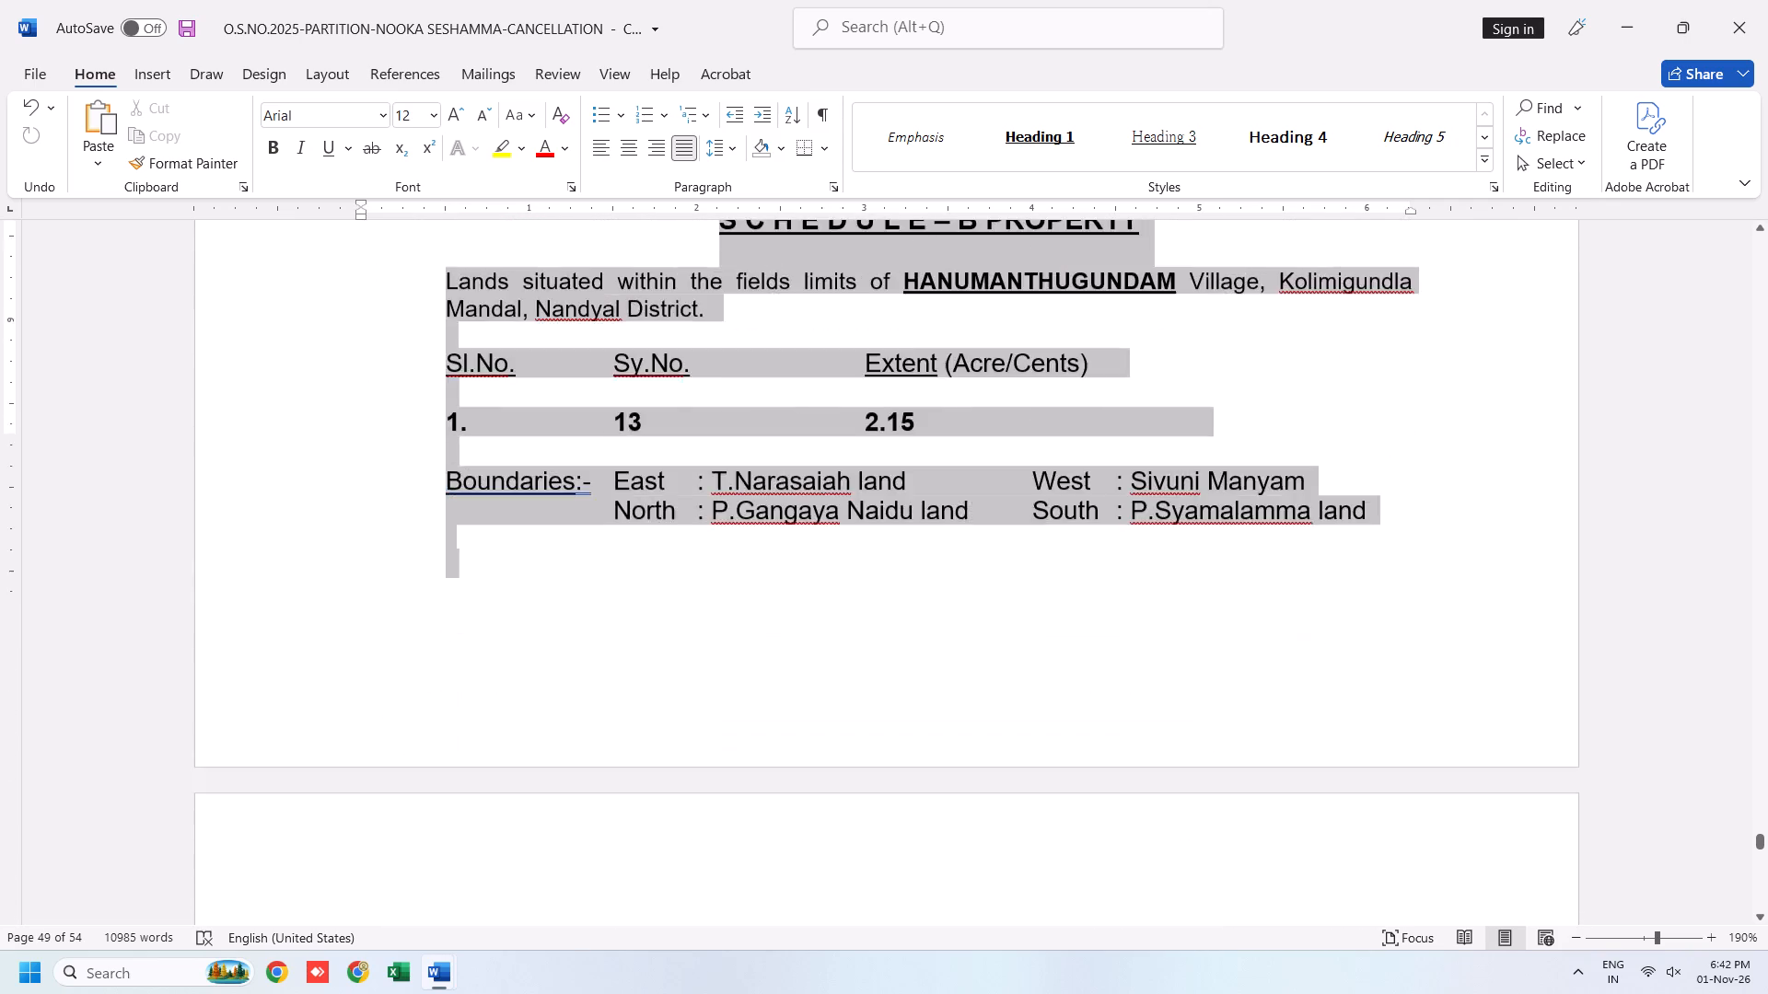
left_click_drag(985, 973, 990, 287)
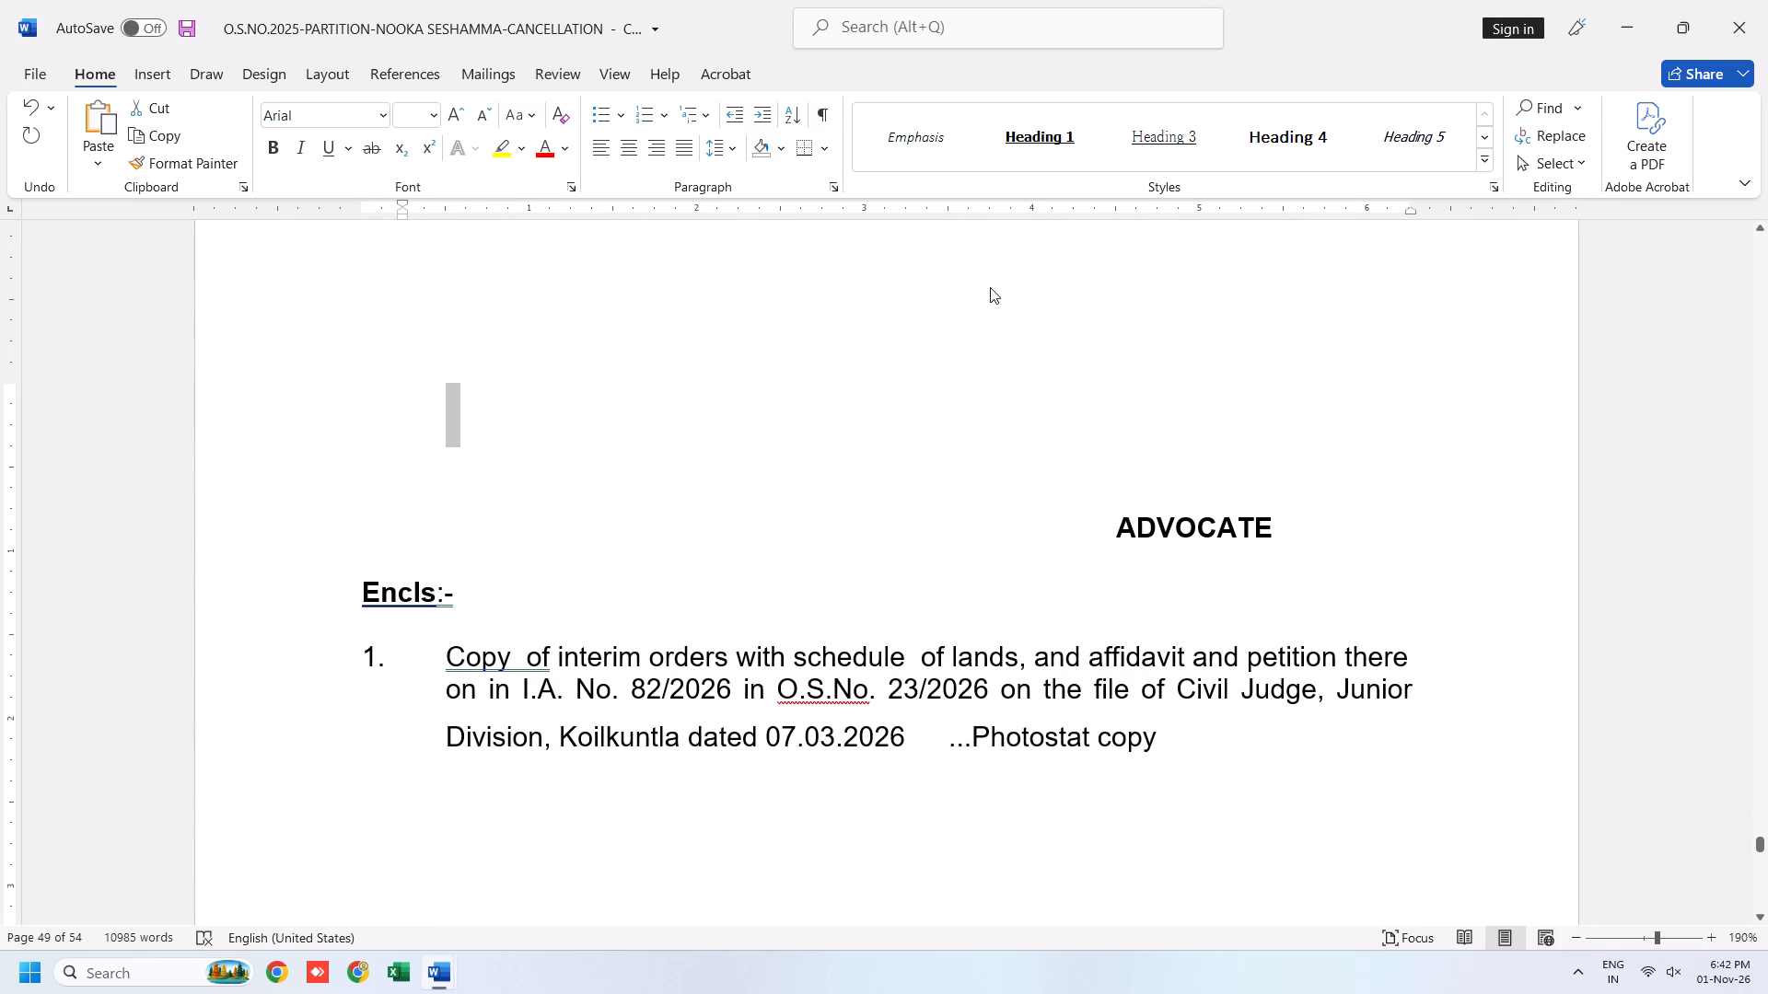
key("ctrl+v")
scroll(863, 607, "down", 4)
left_click(848, 600)
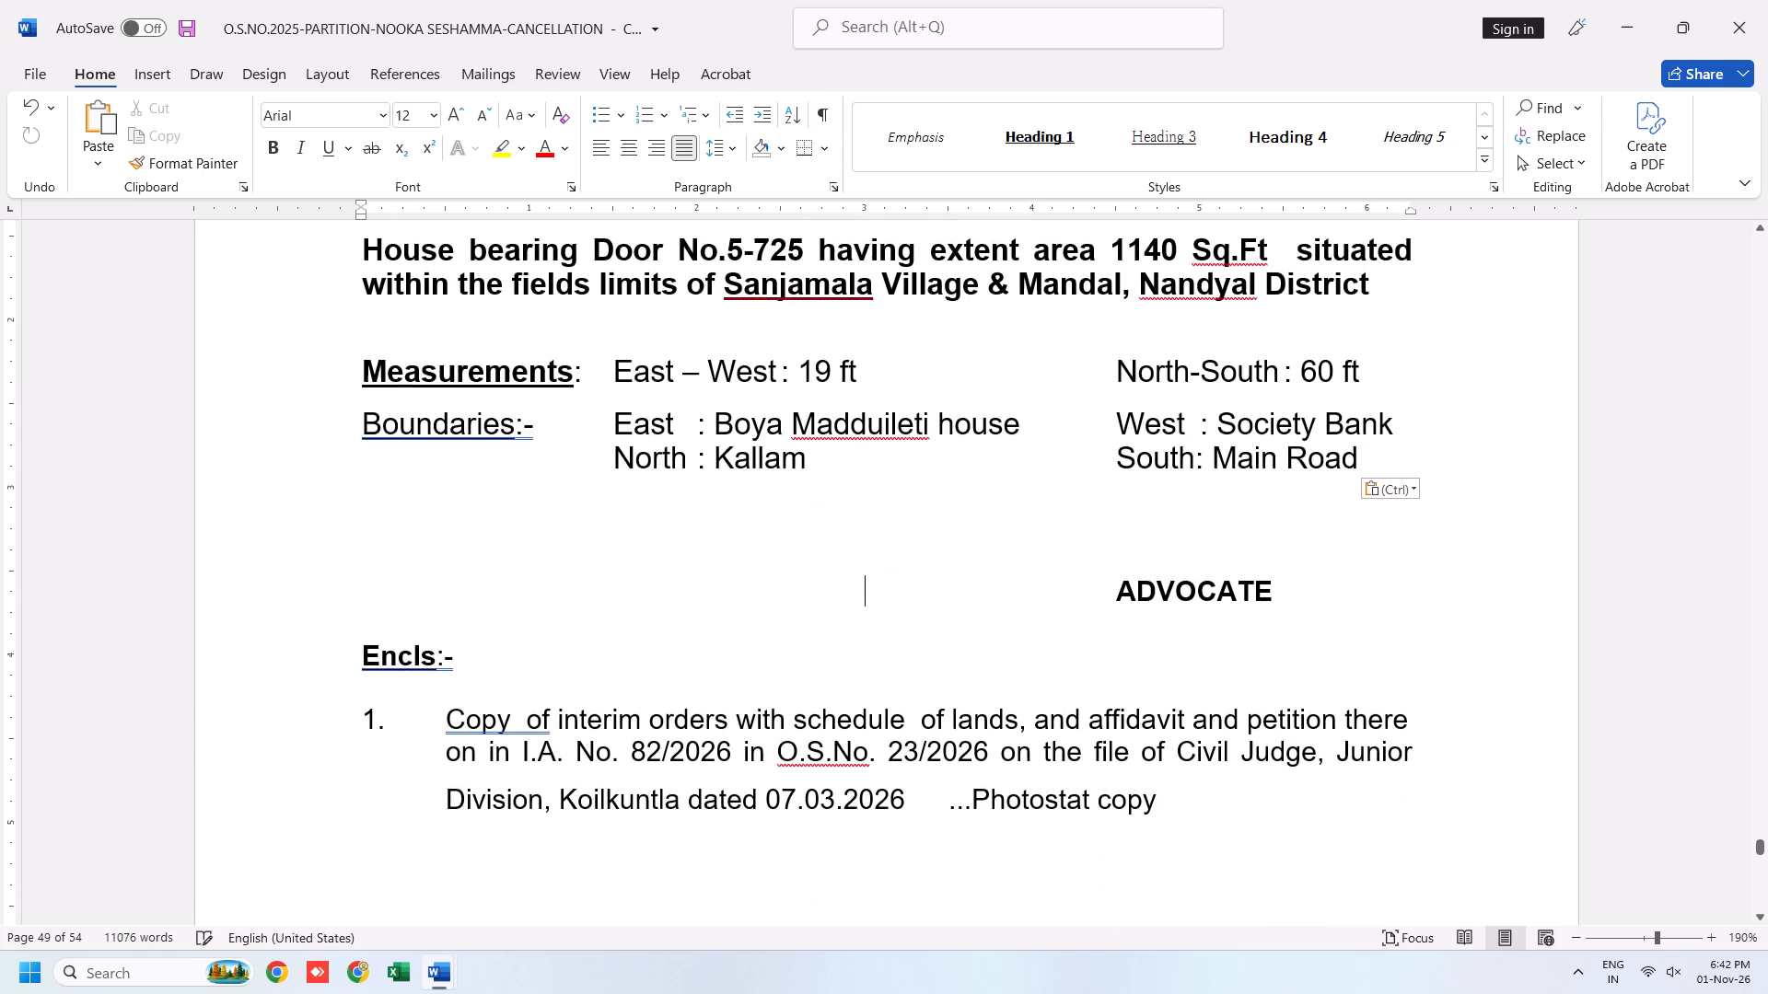
Change the I.A. case number in enclosure 1 to 481, with no space after "No.".
scroll(839, 716, "down", 1)
left_click(657, 668)
left_click(1099, 661)
left_click(1512, 743)
left_click(1371, 740)
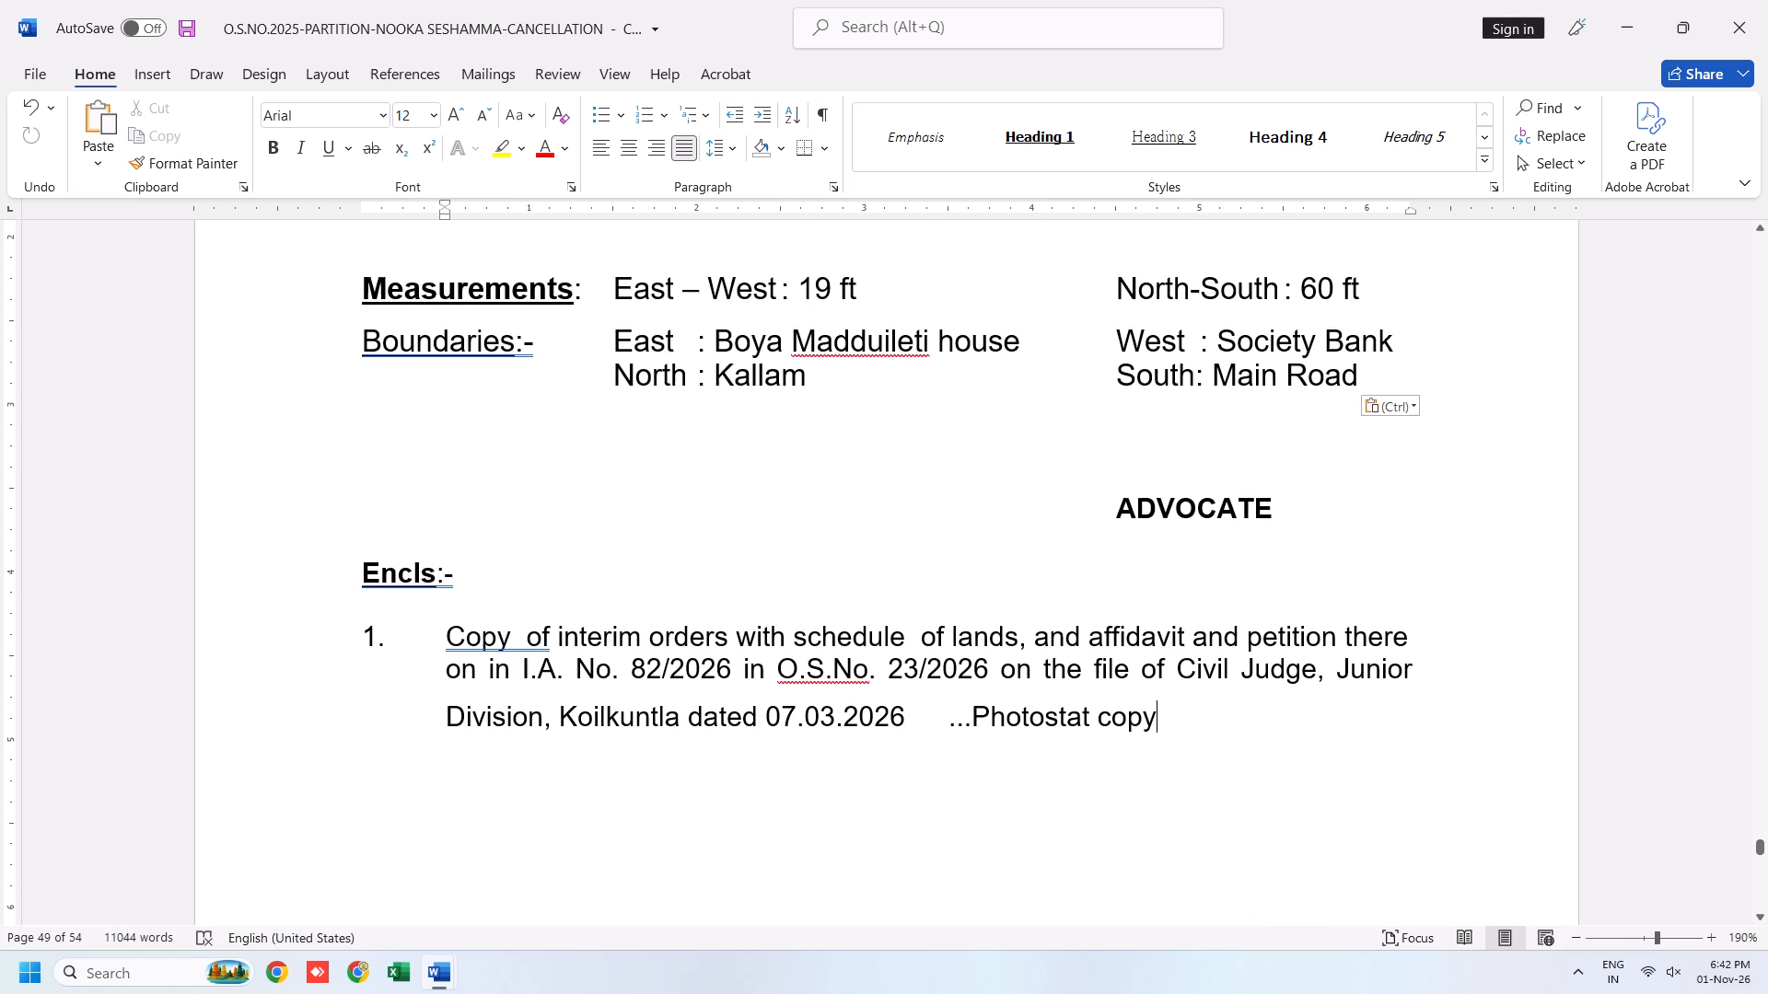
left_click(1373, 731)
left_click(638, 673)
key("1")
key("BackSpace")
key("BackSpace")
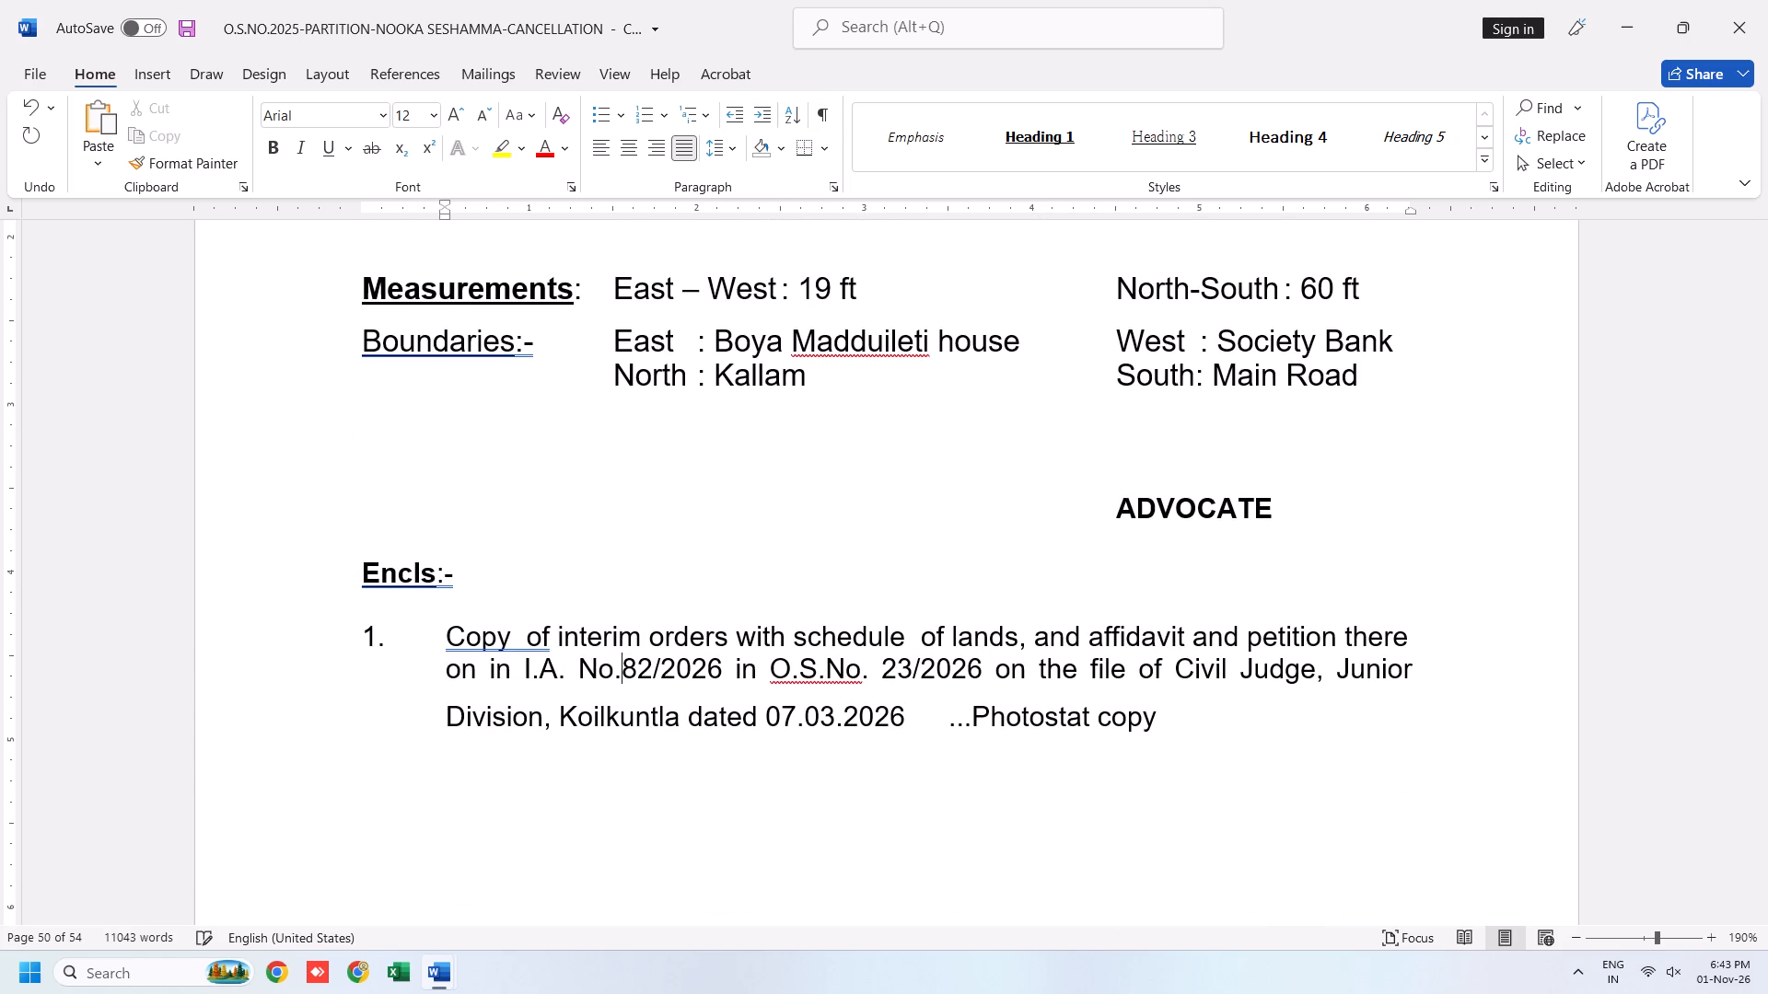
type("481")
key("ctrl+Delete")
Check the I.A. number and order date in paragraph 1, and set the I.A. year in enclosure 1 to 2025.
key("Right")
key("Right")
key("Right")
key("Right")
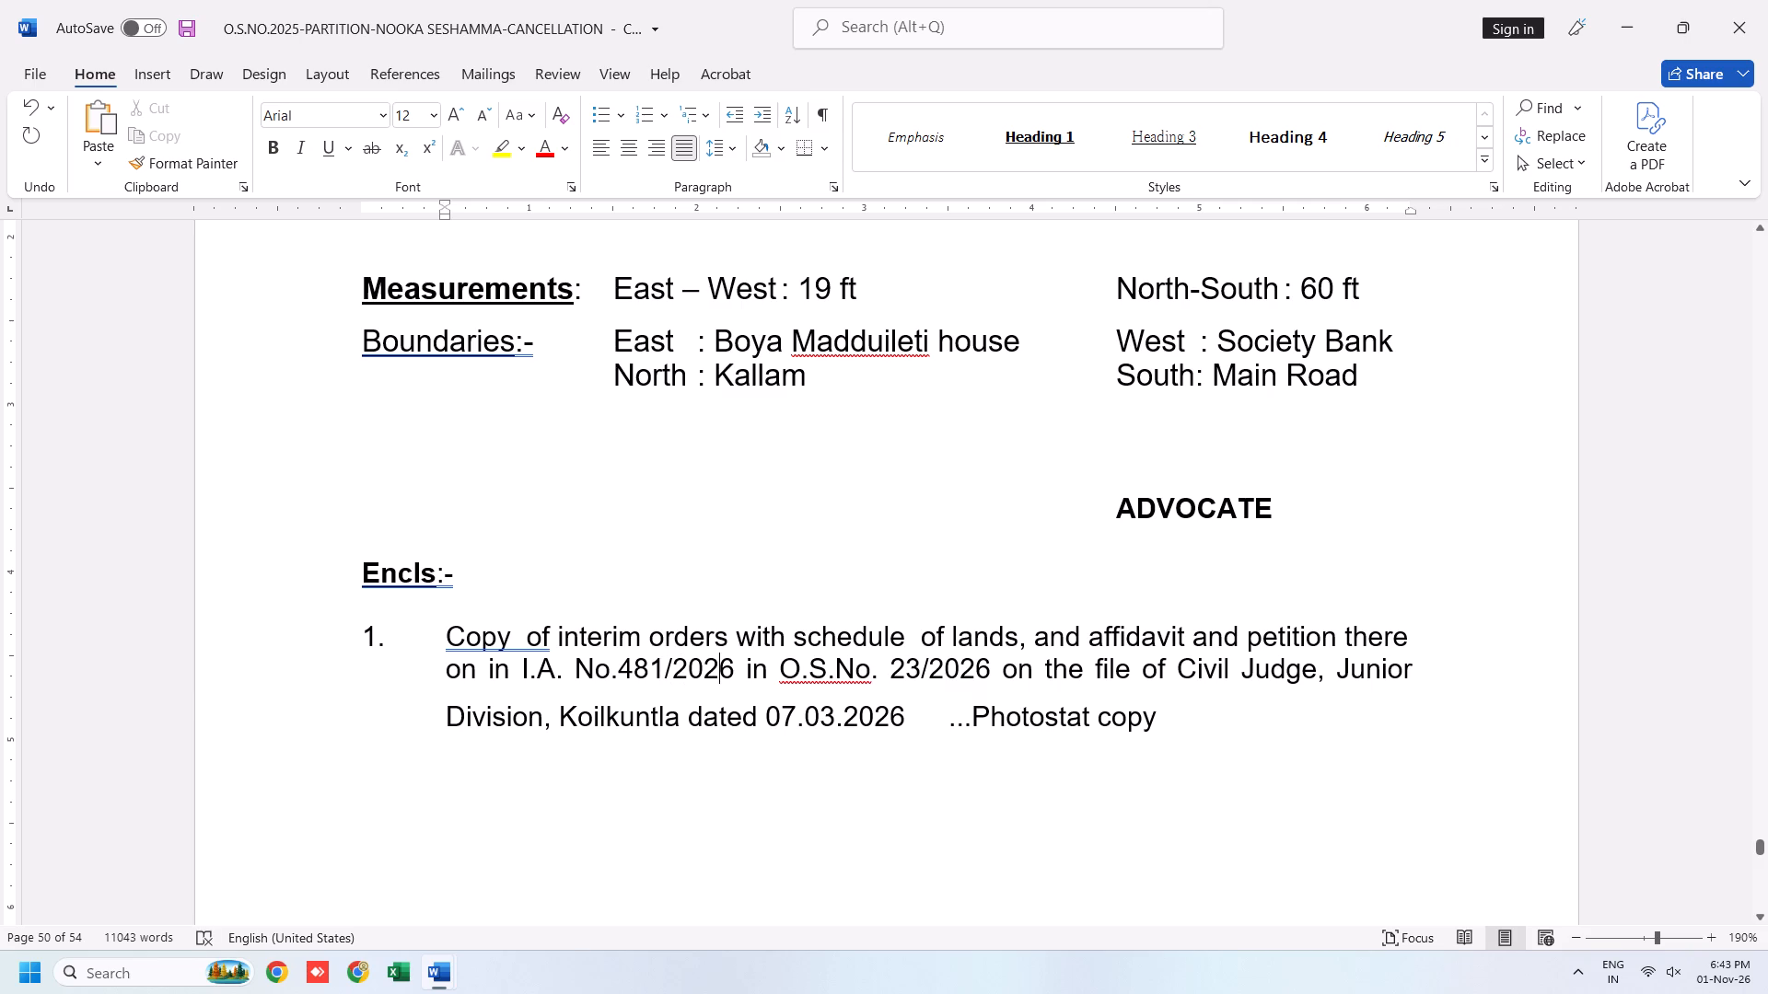
scroll(687, 644, "up", 20)
scroll(687, 644, "up", 14)
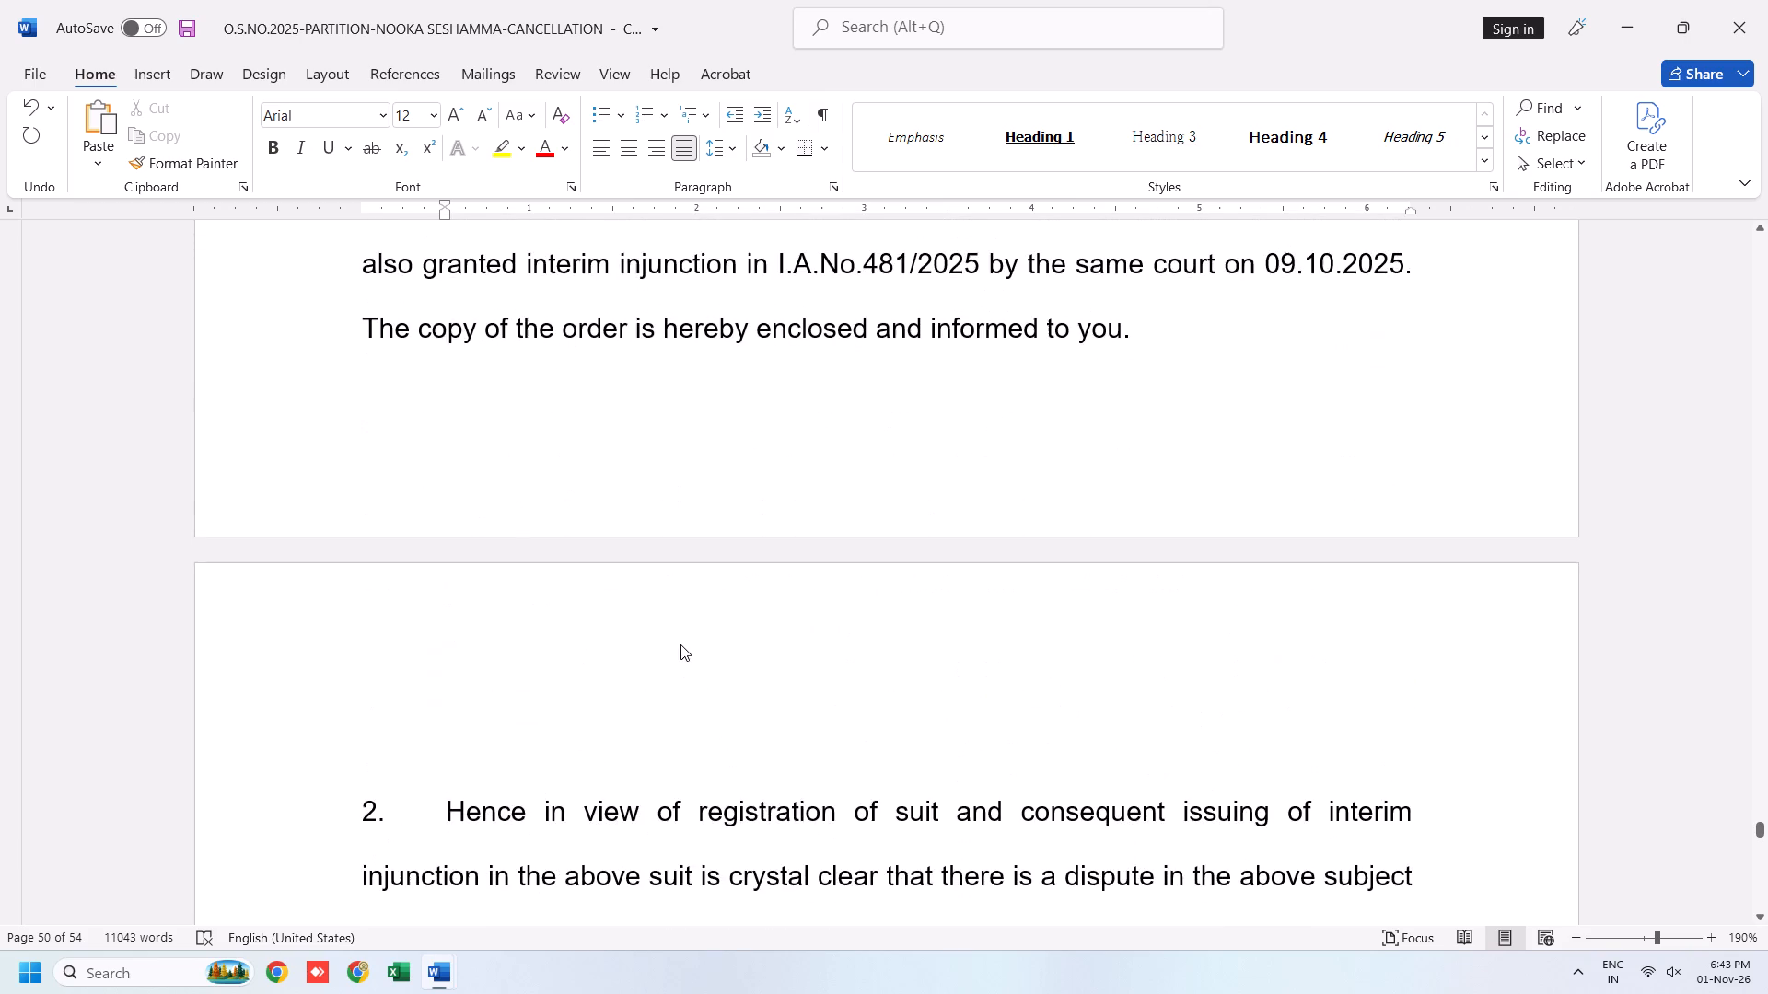
scroll(768, 660, "up", 5)
left_click_drag(773, 684, 1215, 691)
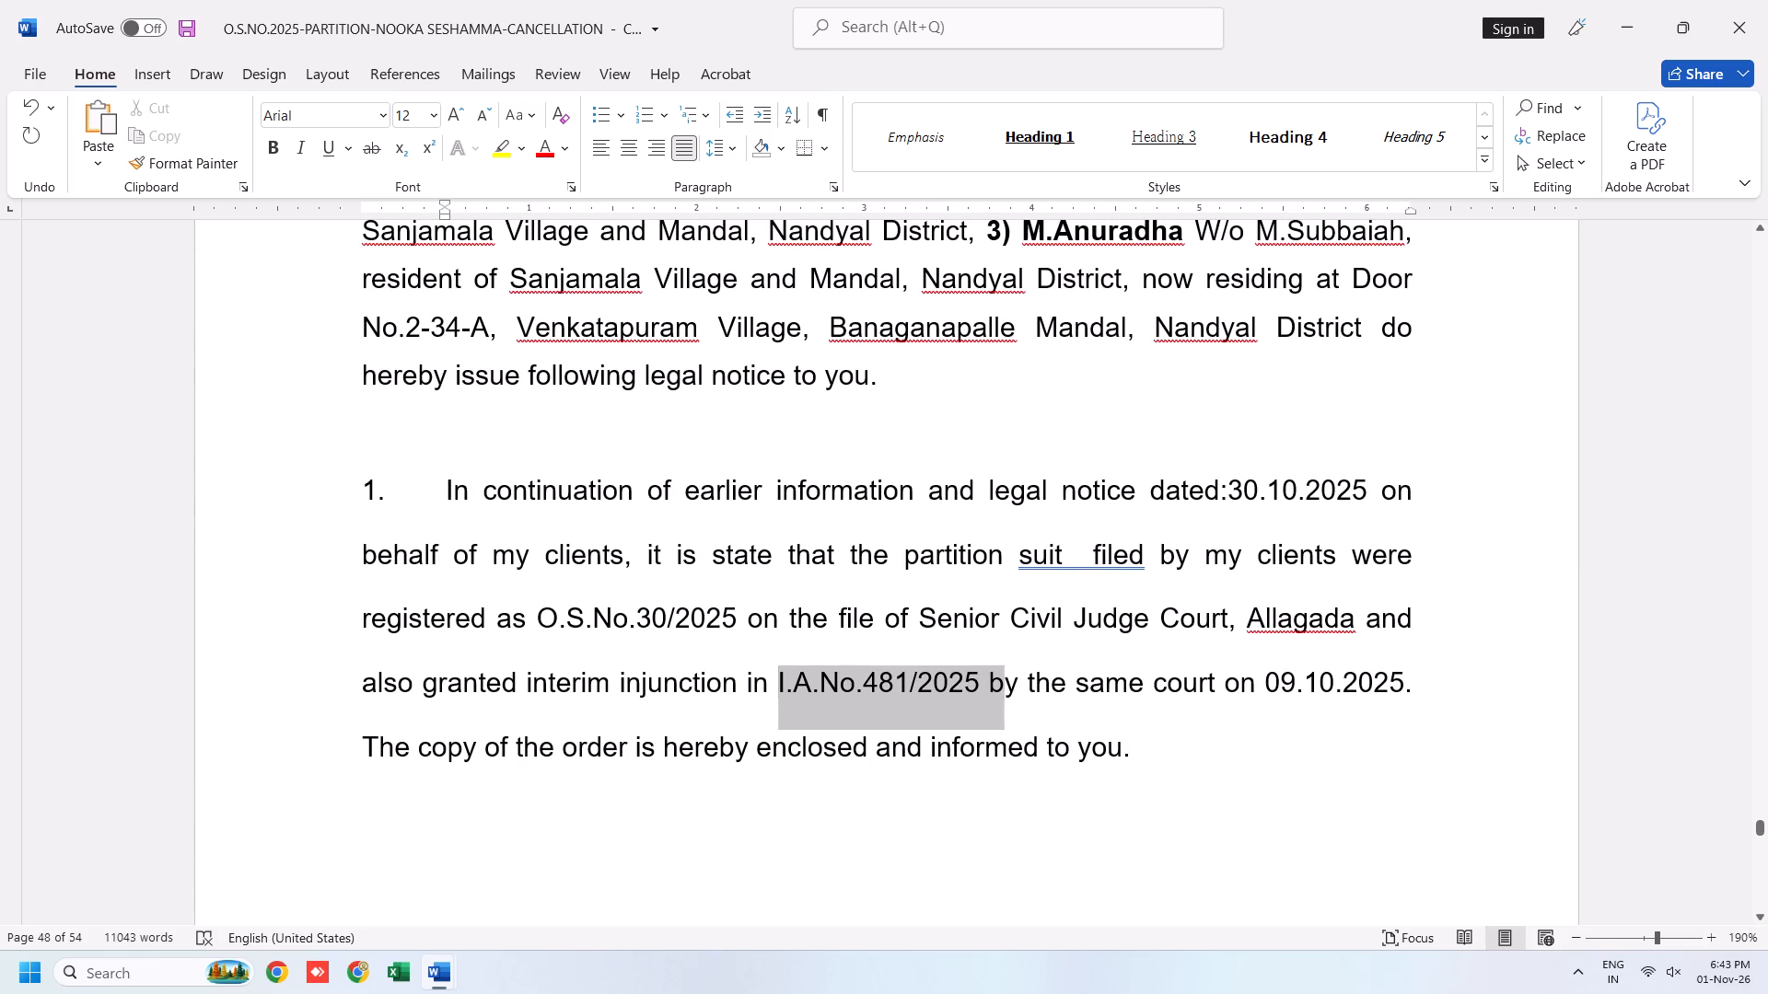
left_click_drag(1215, 691, 1343, 691)
left_click(1134, 771)
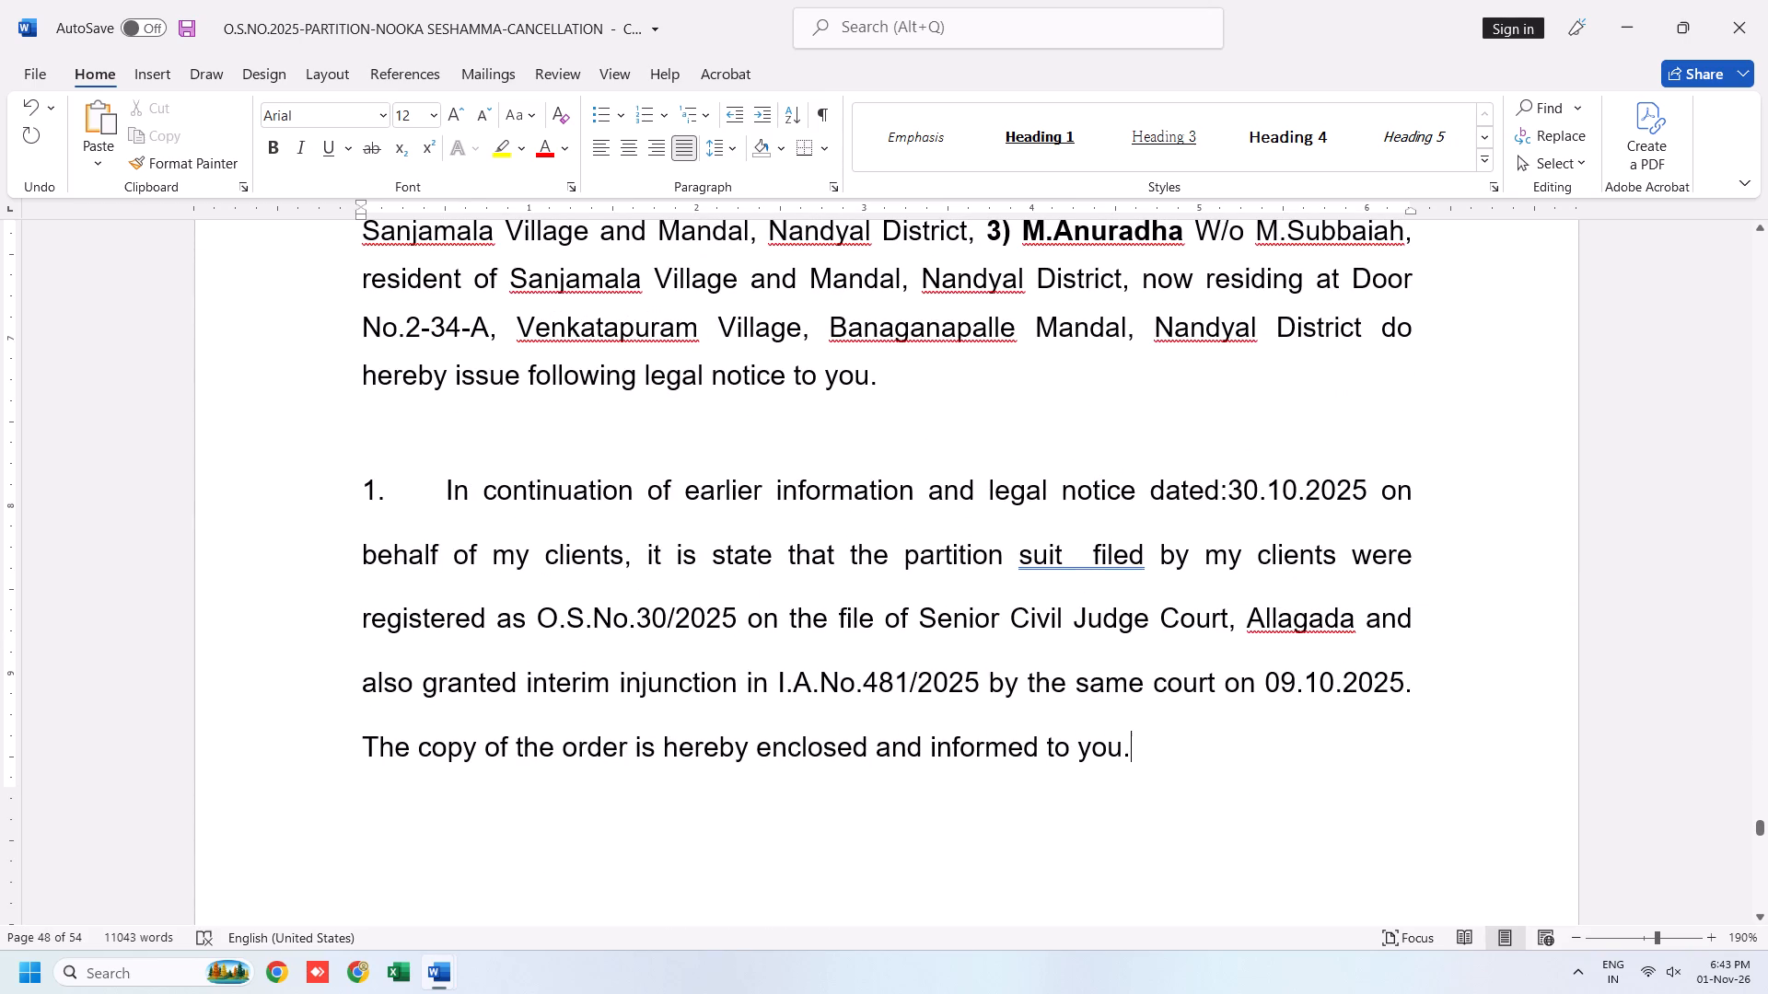
scroll(1136, 768, "down", 20)
scroll(1136, 768, "down", 20)
scroll(1136, 768, "down", 1)
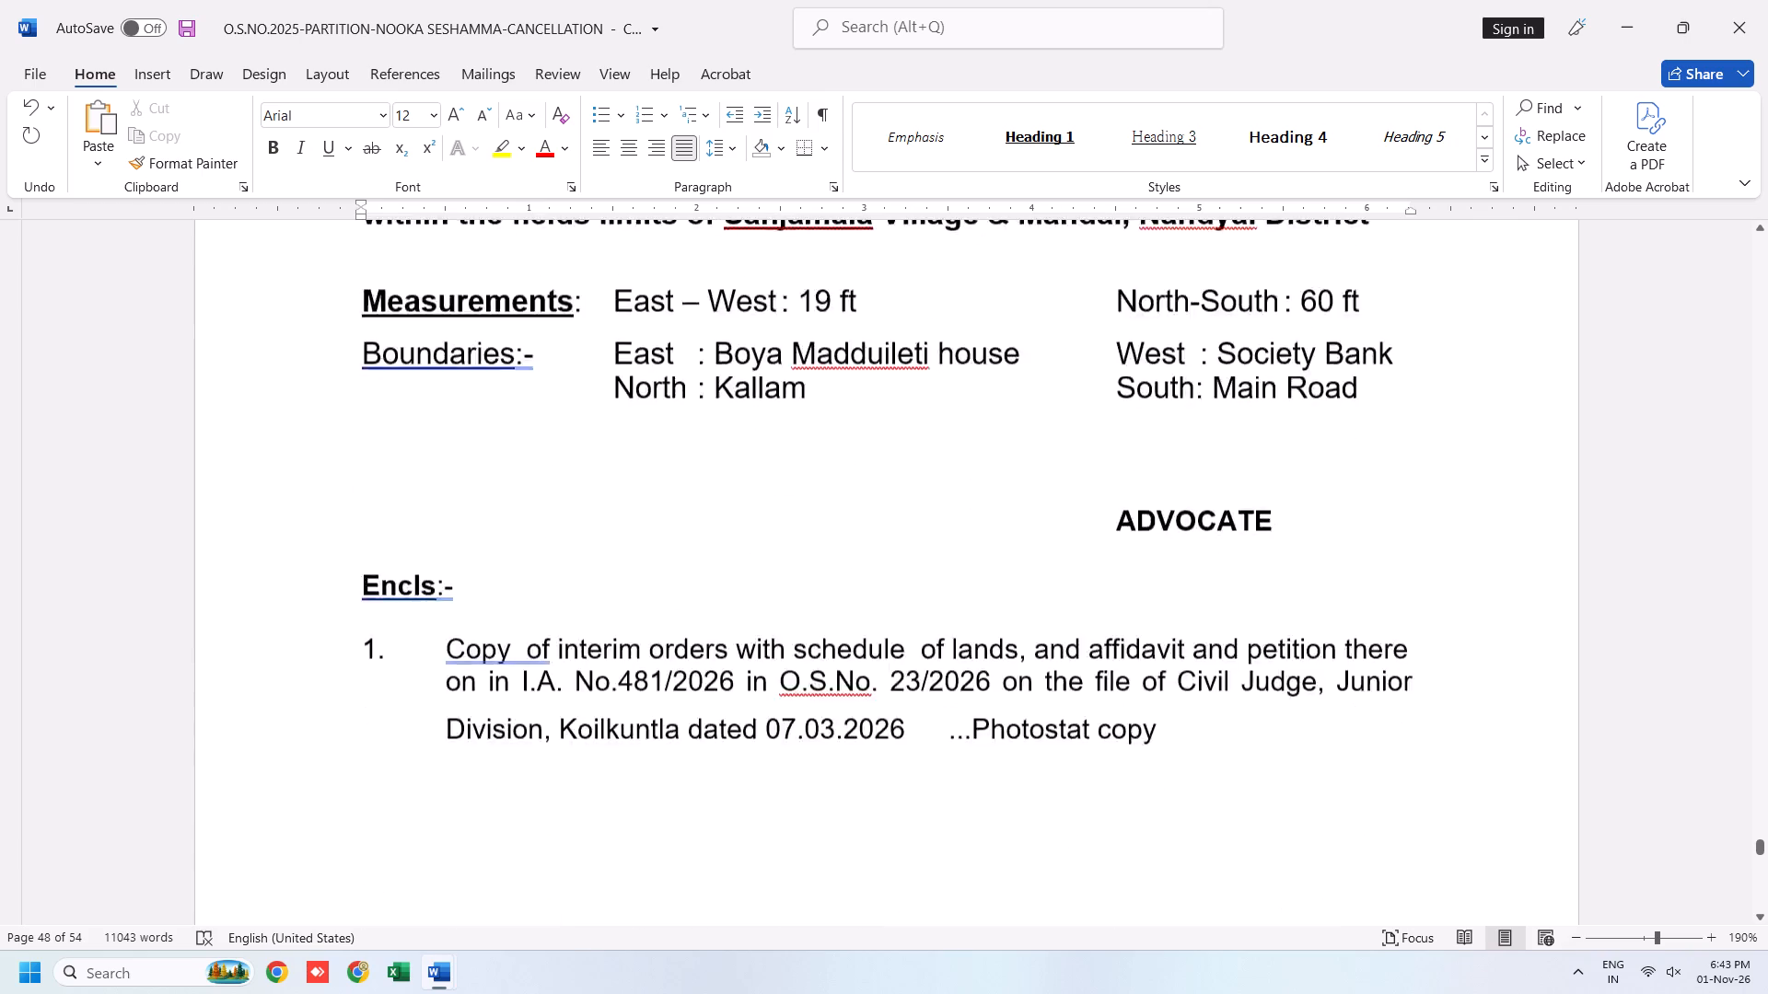
scroll(1088, 718, "down", 2)
scroll(1022, 628, "up", 3)
left_click(722, 587)
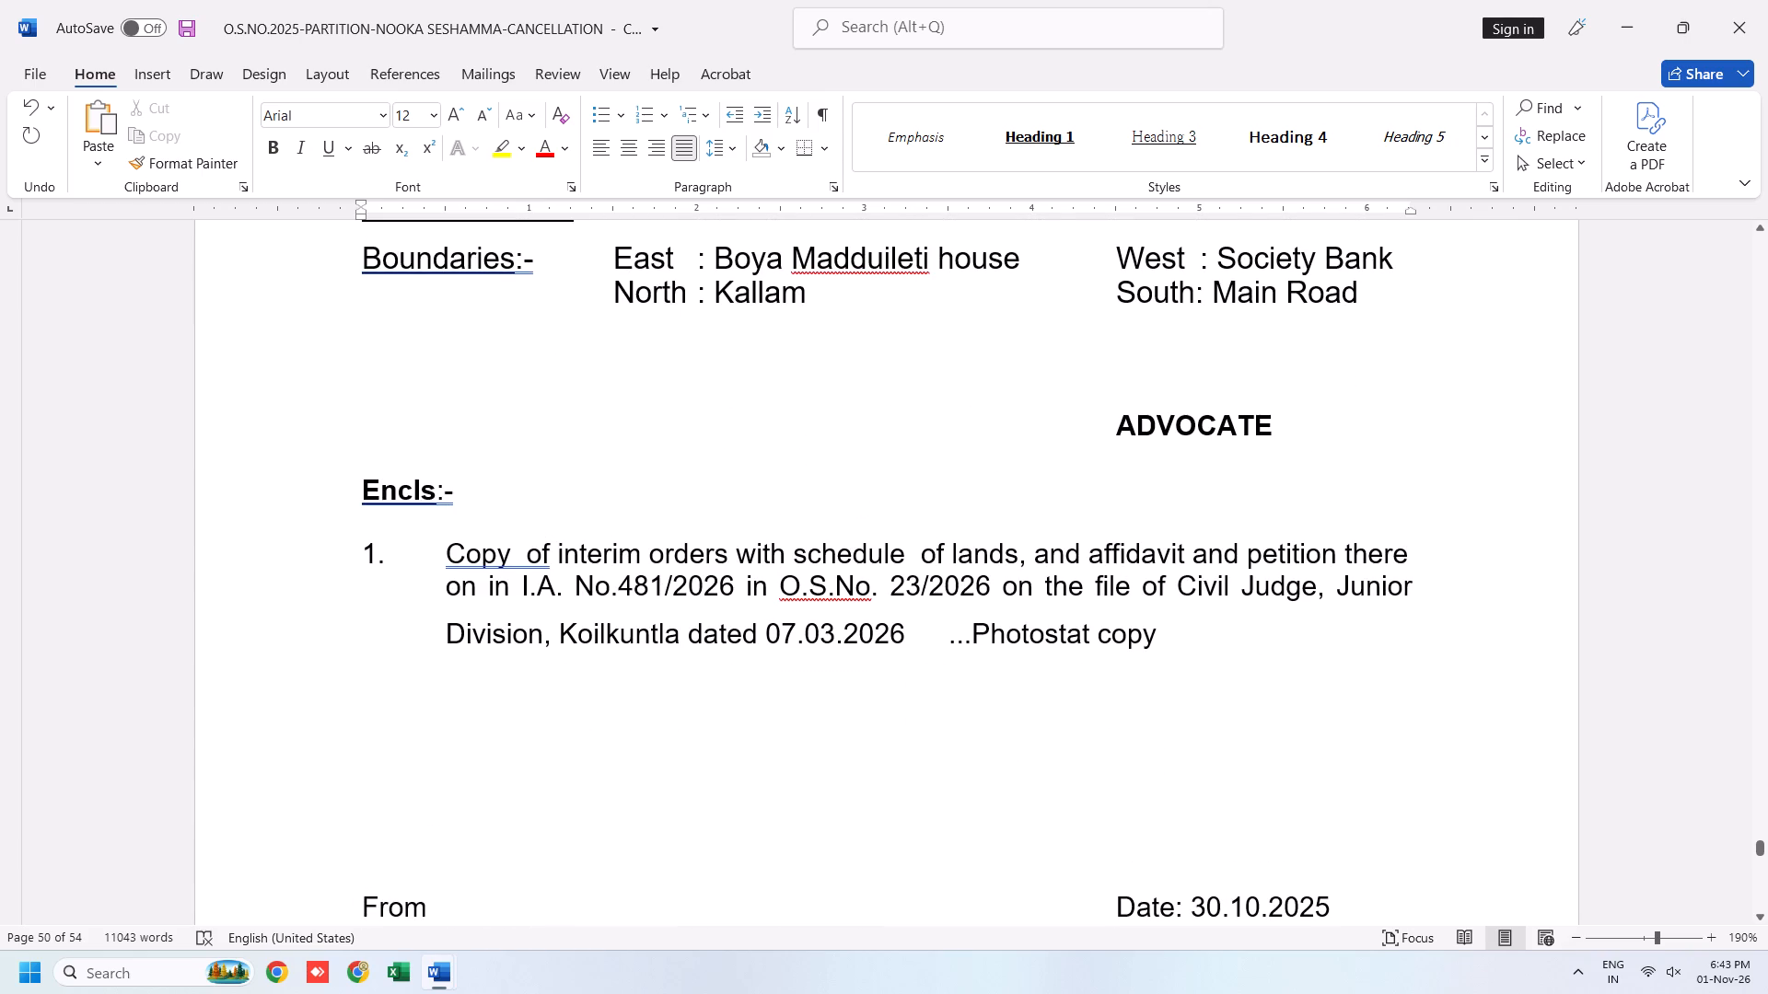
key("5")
key("Delete")
Change the suit number in enclosure 1 to O.S.No. 30/2025.
key("Right")
key("Right")
key("Right")
key("Right")
key("Right")
key("Right")
key("Right")
key("Right")
key("Right")
key("Right")
key("Right")
key("Right")
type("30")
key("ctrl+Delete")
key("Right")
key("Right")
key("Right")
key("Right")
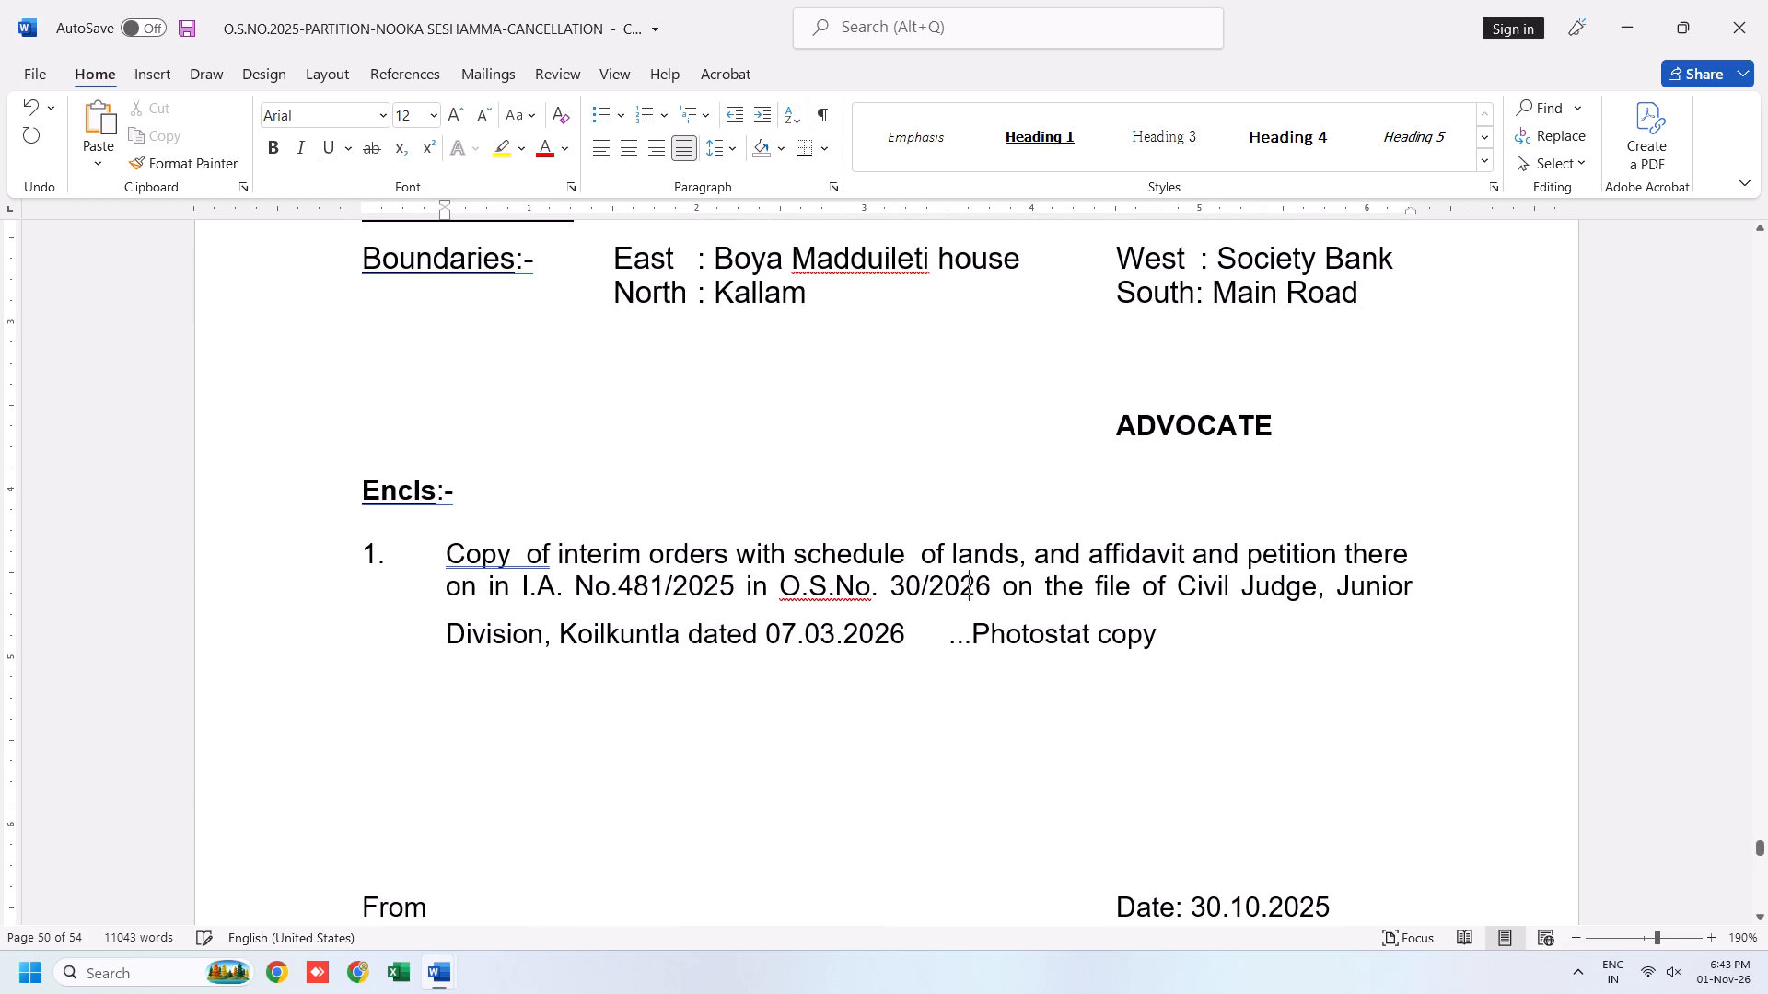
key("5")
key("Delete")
Change the court in enclosure 1 to Senior Civil Judge, inserting "Senior" before "Civil Judge" and removing "Junior" before "Division".
left_click(1175, 593)
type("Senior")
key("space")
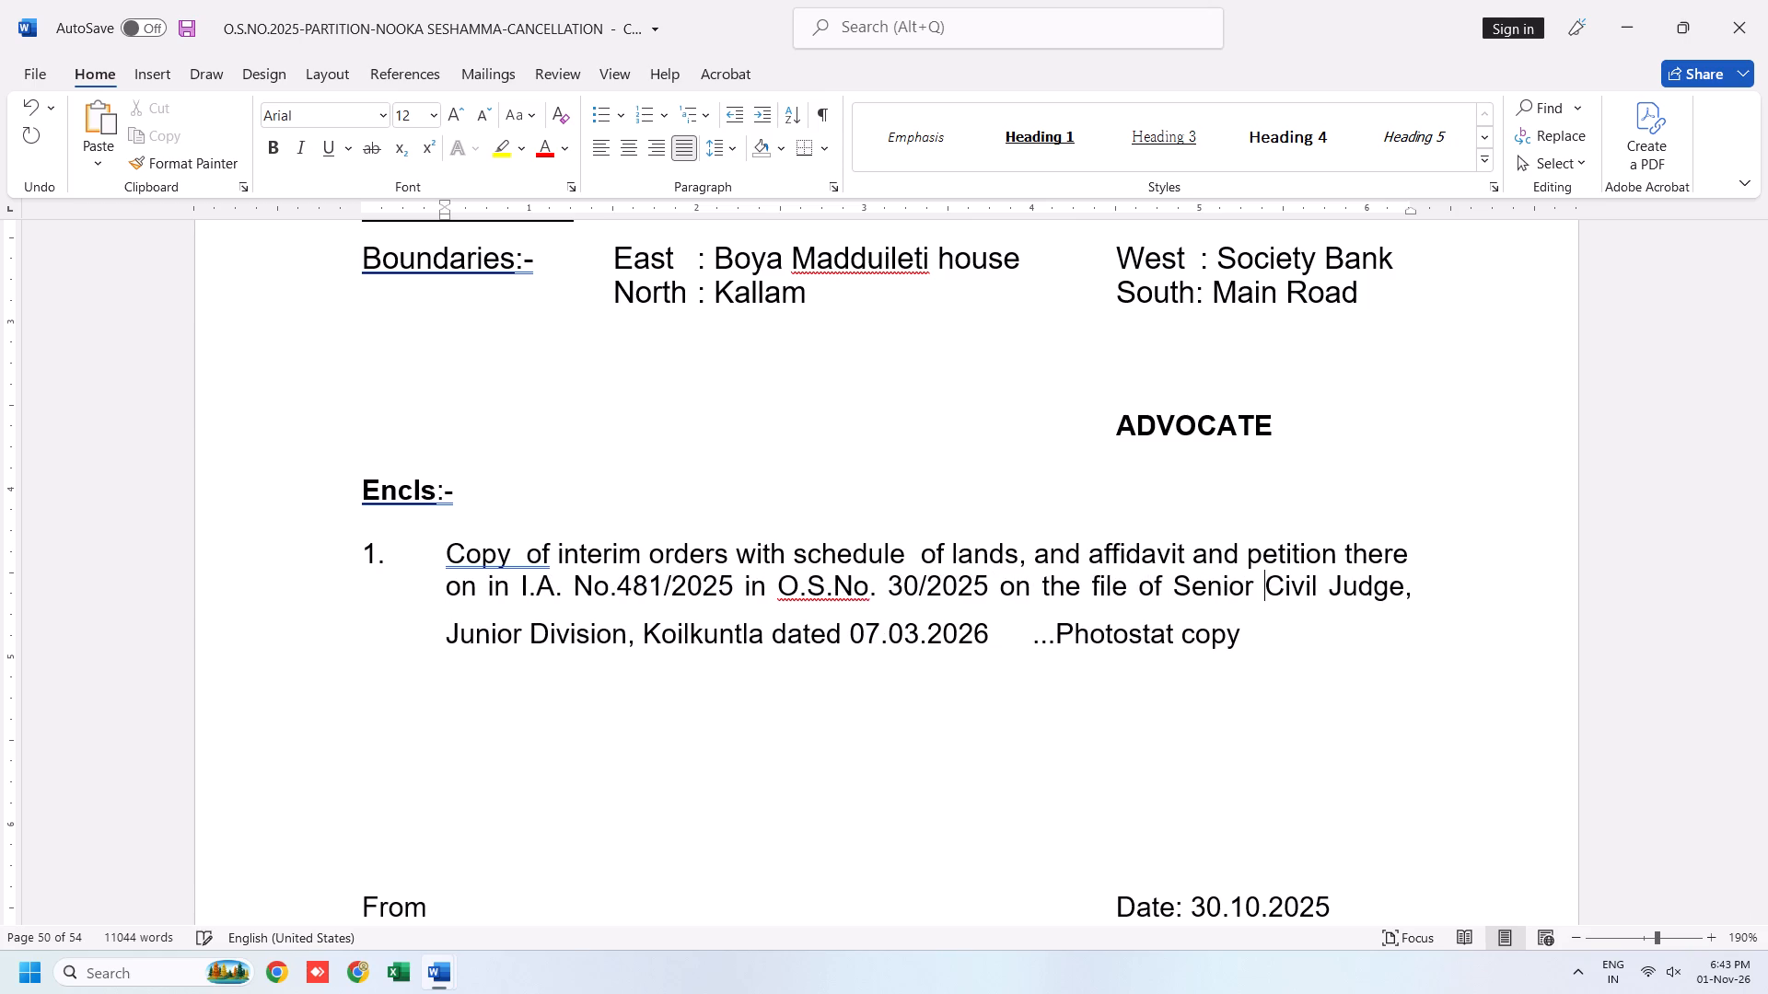
left_click(418, 626)
key("ctrl+Delete")
Replace the court location "Koilkuntla" in enclosure 1 with "Allagadda".
key("Right")
key("Right")
key("Right")
key("Right")
key("Right")
key("Right")
key("Right")
key("Right")
key("Right")
key("Right")
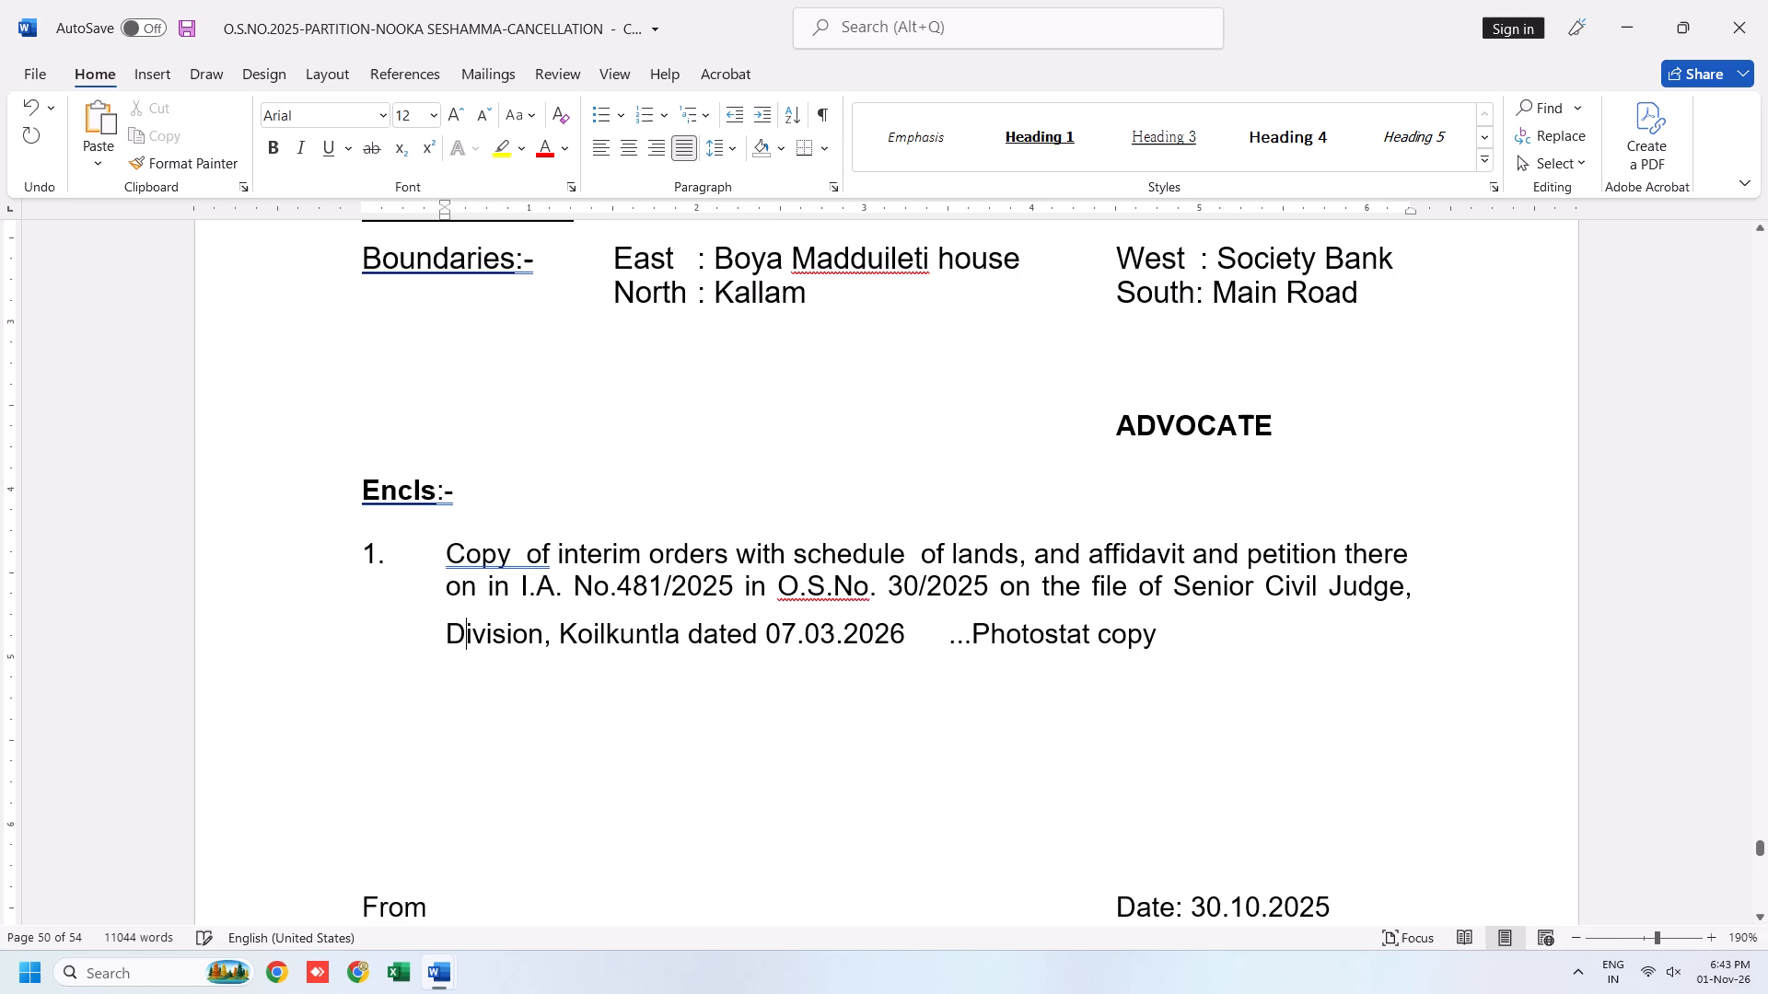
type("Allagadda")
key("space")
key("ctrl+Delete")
Change the order date in enclosure 1 to "dated: 09.10.2025", checking it against the date in paragraph 1.
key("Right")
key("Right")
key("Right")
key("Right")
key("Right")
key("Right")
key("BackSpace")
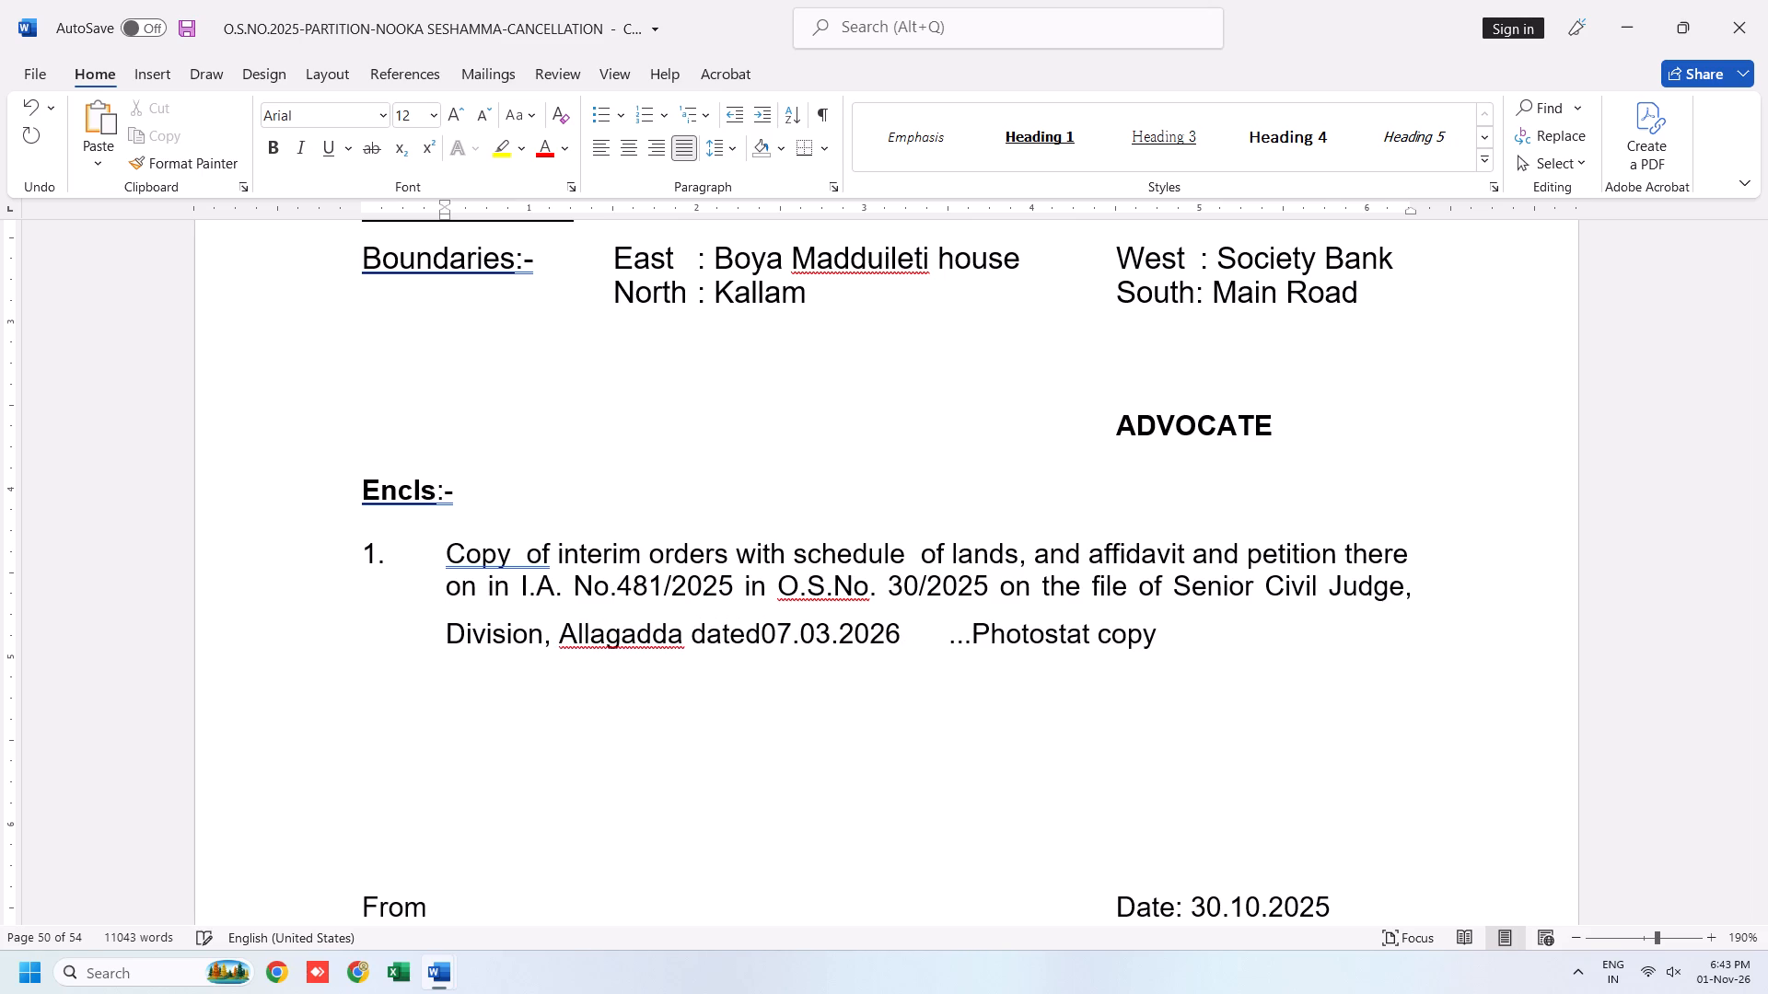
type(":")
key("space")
scroll(667, 362, "up", 13)
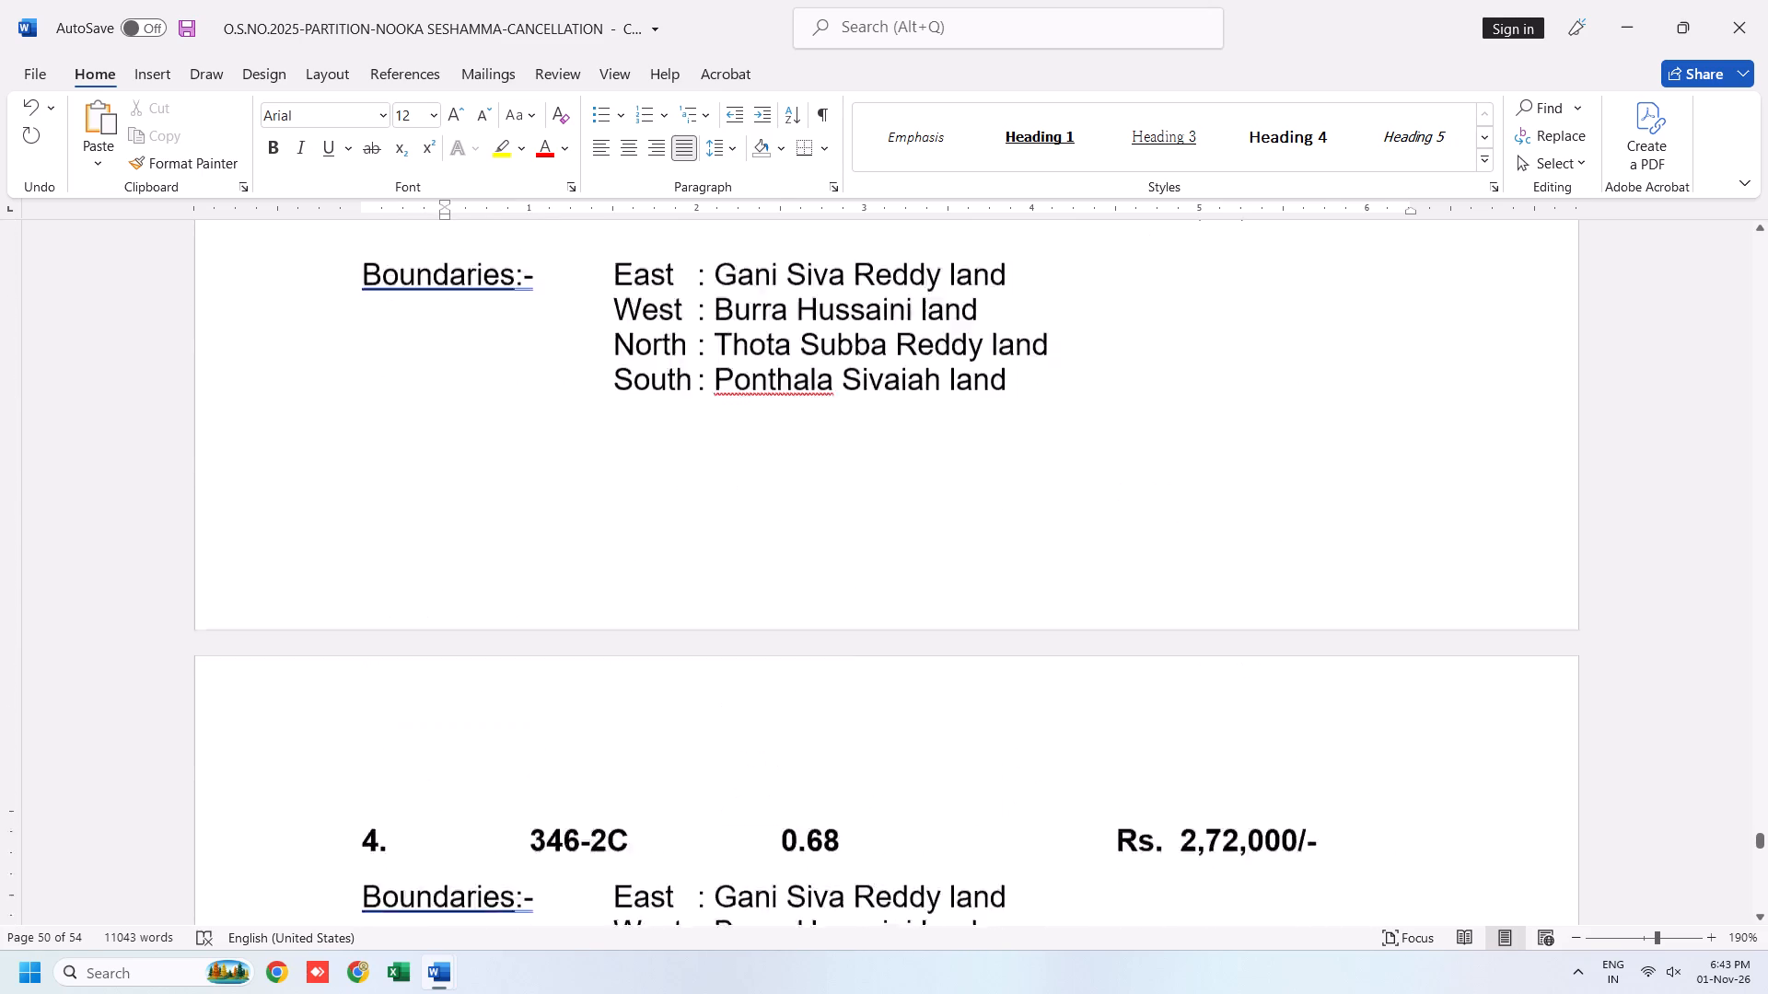
scroll(1576, 785, "up", 19)
scroll(1544, 597, "up", 8)
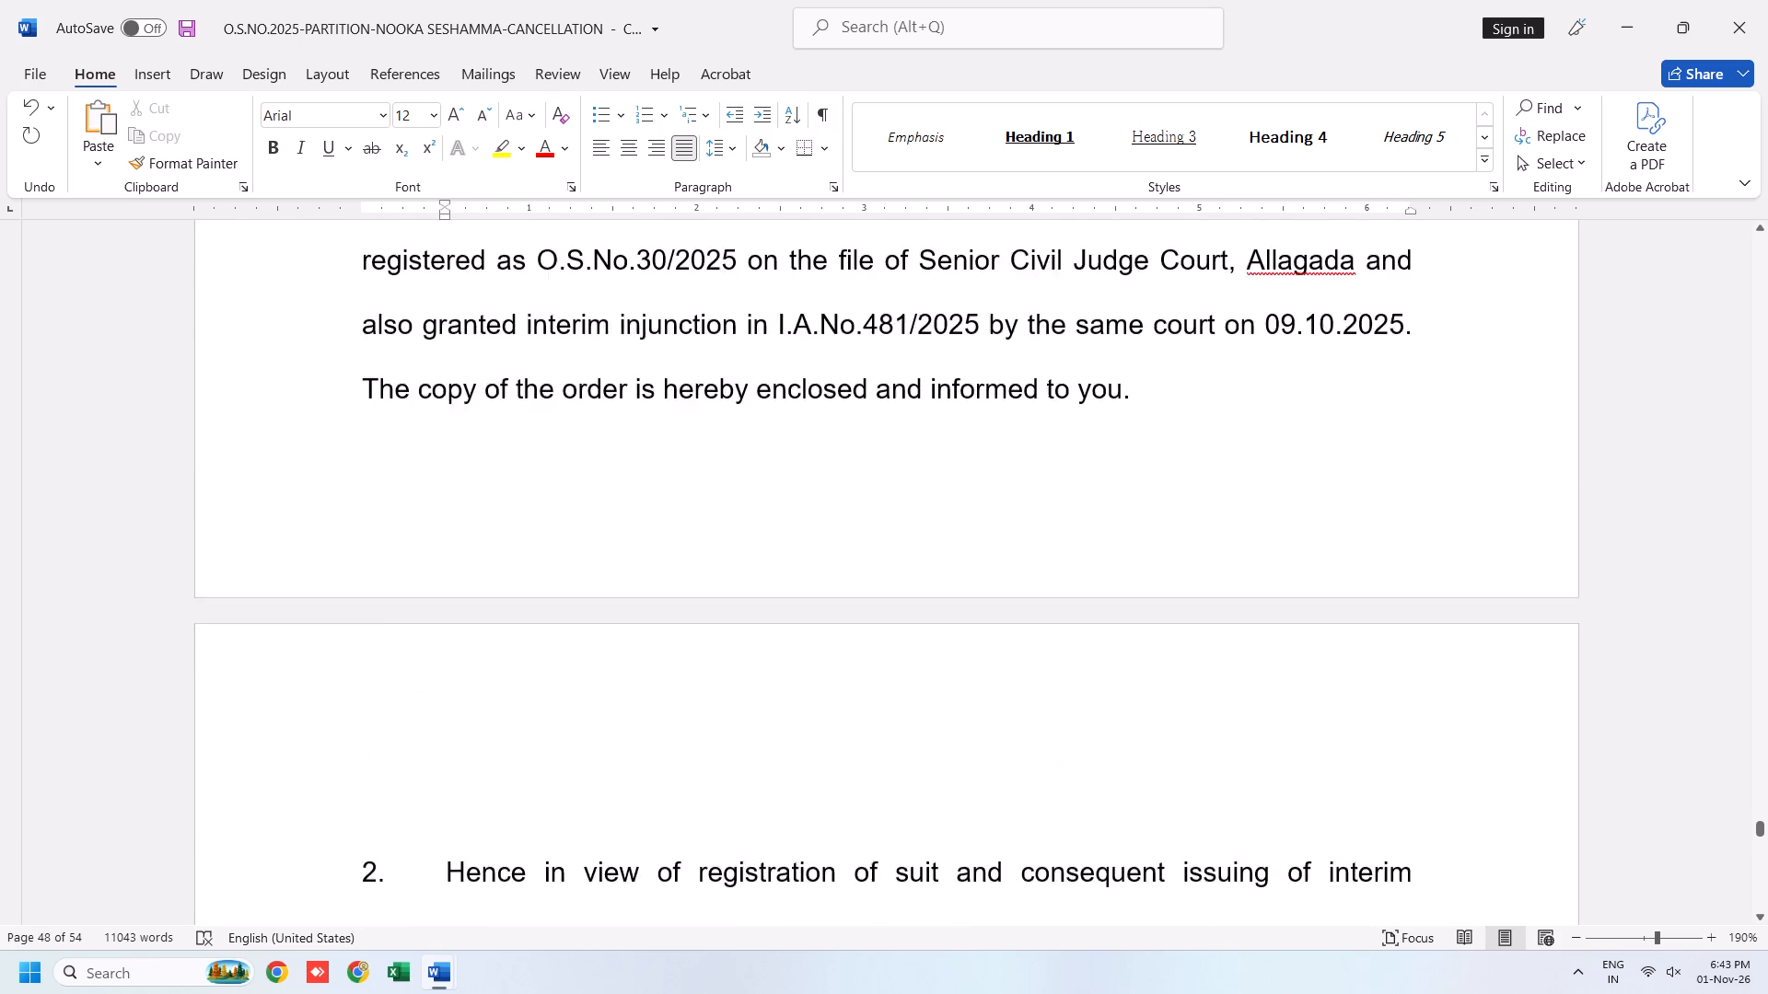
scroll(1547, 588, "down", 9)
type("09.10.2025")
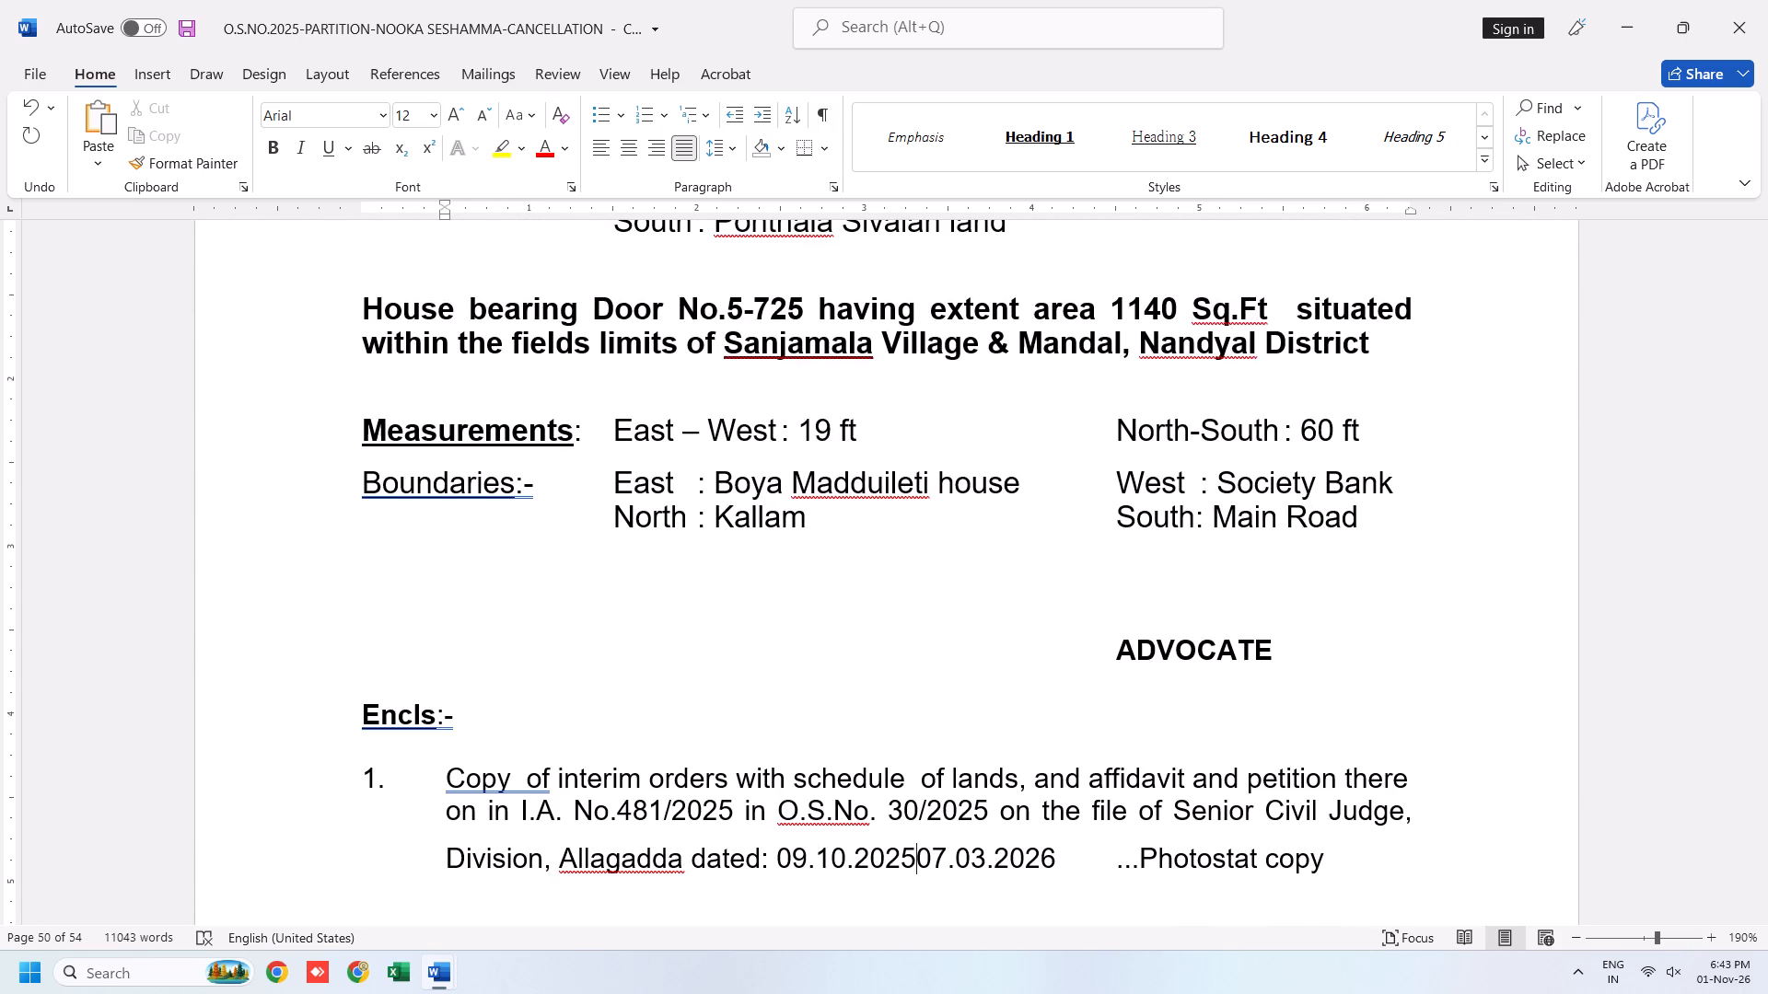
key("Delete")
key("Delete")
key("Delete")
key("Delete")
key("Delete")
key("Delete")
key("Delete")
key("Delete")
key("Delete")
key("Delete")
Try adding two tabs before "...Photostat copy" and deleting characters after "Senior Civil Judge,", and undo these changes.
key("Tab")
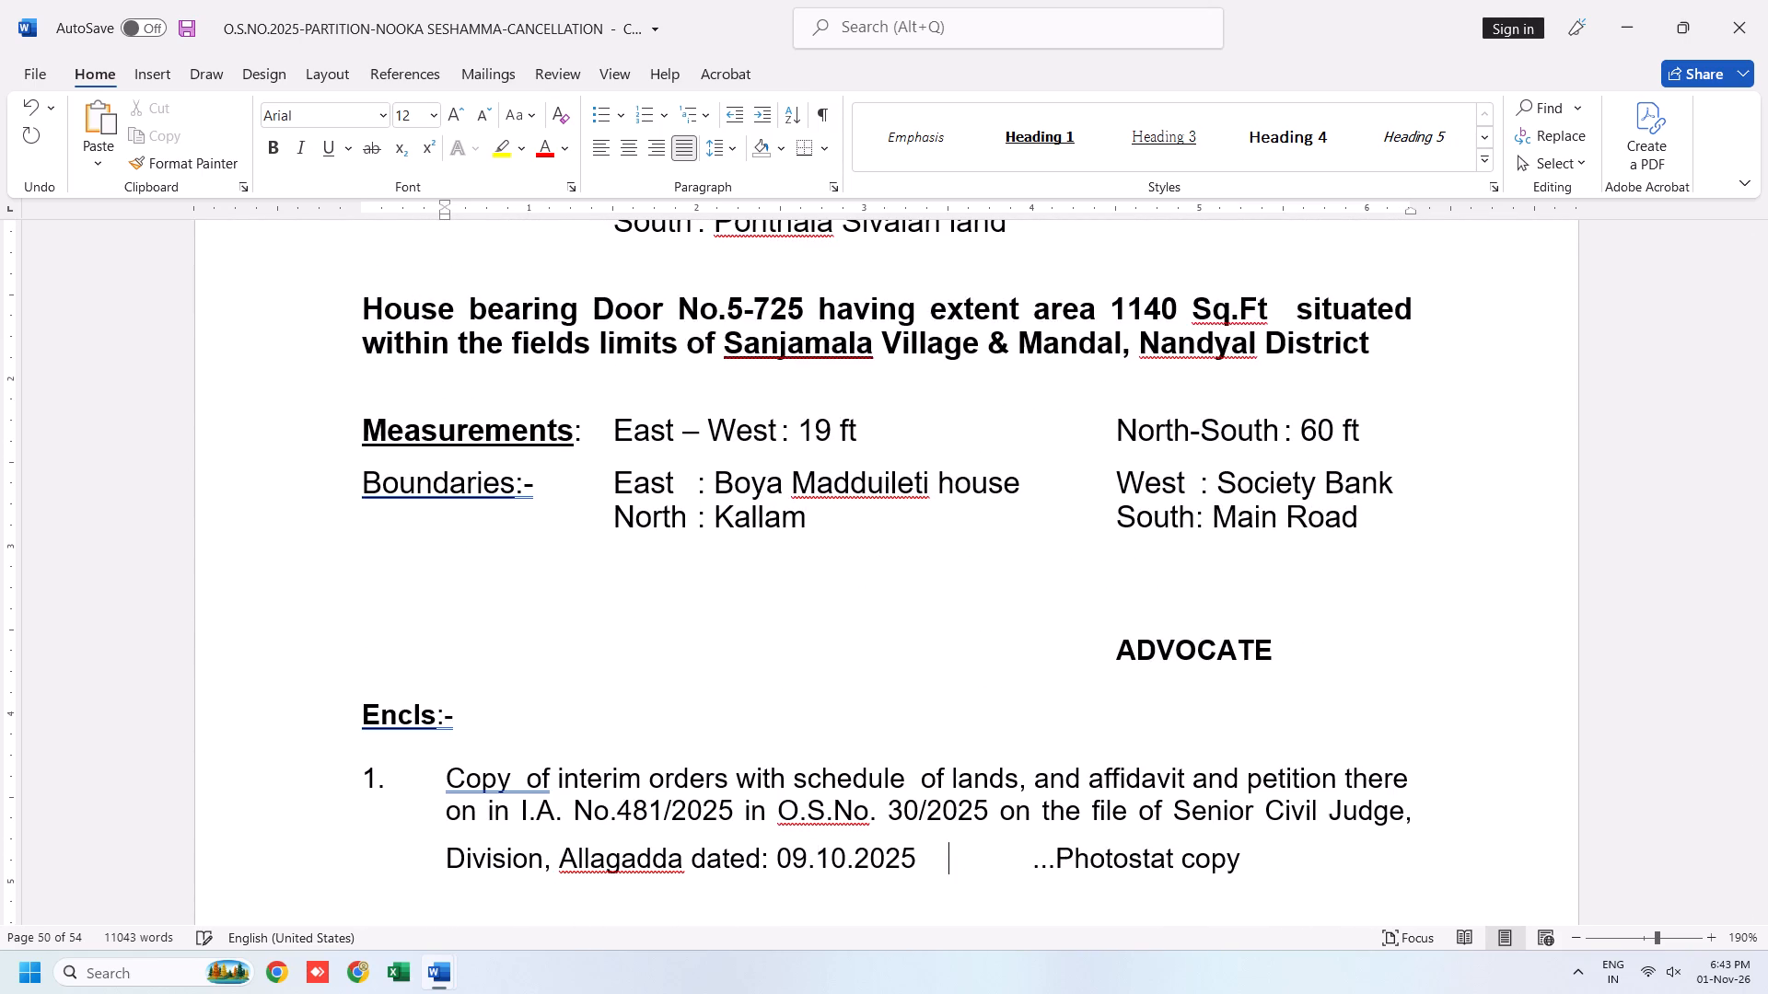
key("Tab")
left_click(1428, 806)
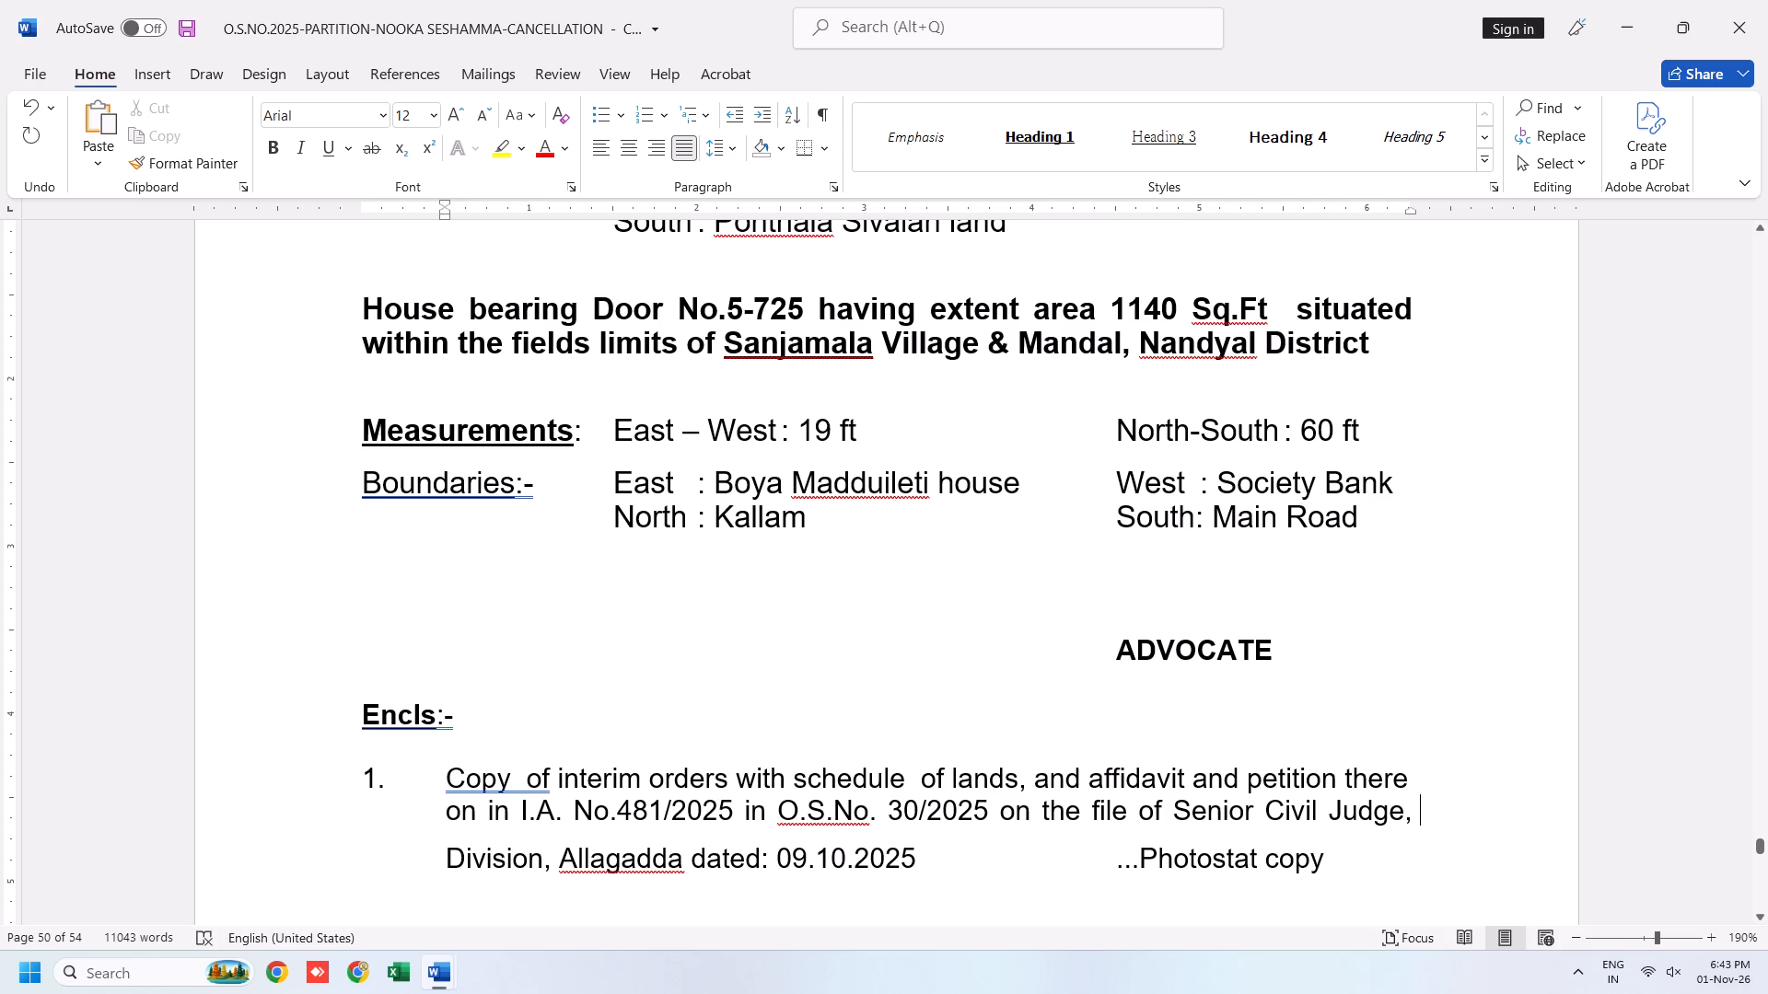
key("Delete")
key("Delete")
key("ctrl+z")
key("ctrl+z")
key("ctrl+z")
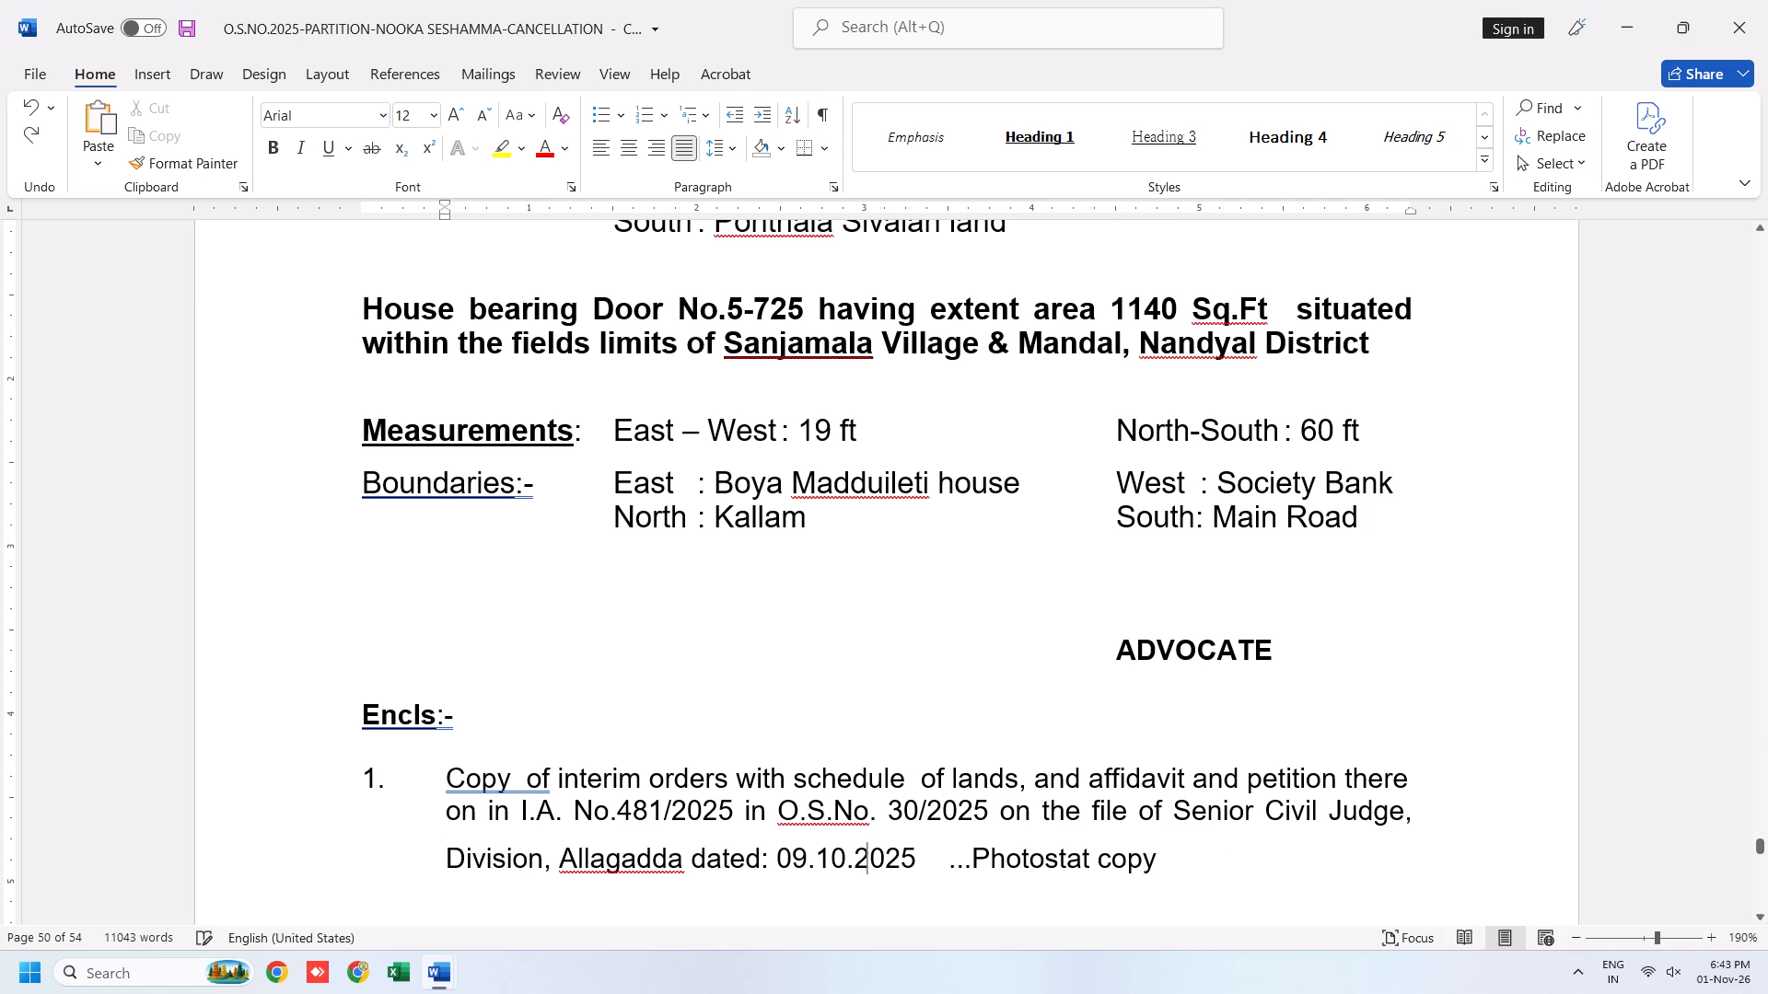
Insert one tab between the date 09.10.2025 and "...Photostat copy" in enclosure 1.
key("Tab")
Remove the space between "O.S.No." and "30/2025" in enclosure 1.
key("Up")
key("Left")
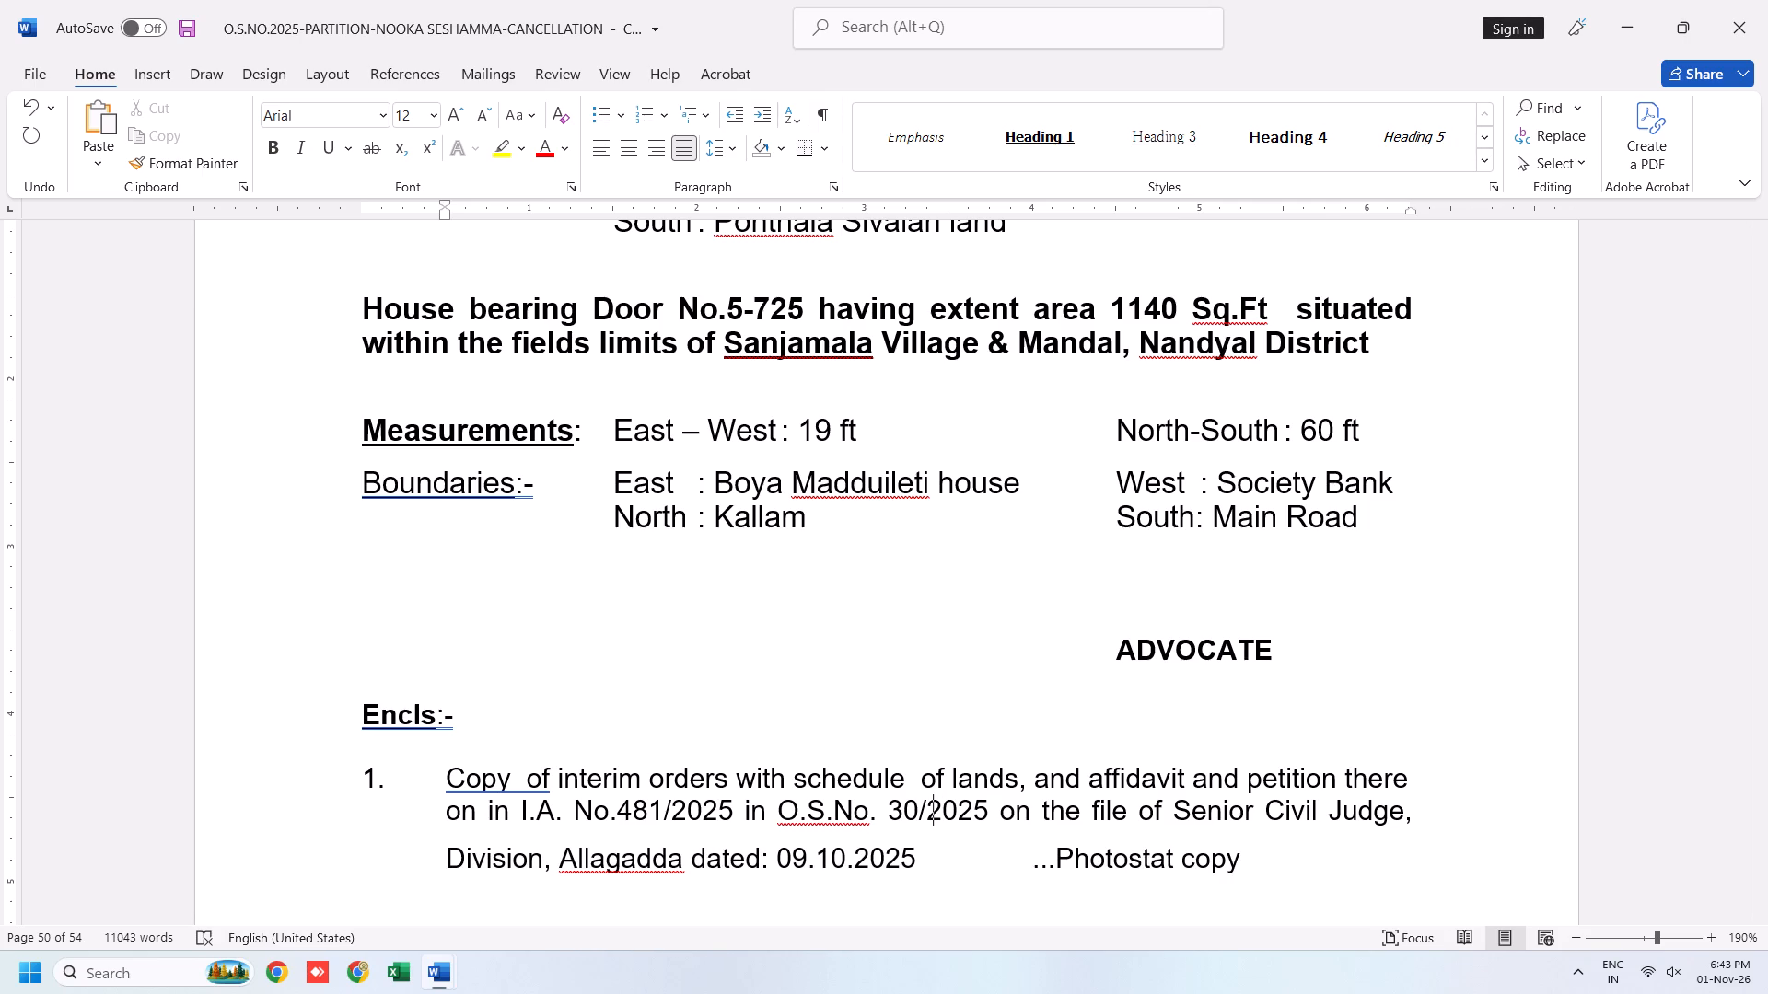
key("Left")
key("Left")
key("Left")
key("Left")
key("Delete")
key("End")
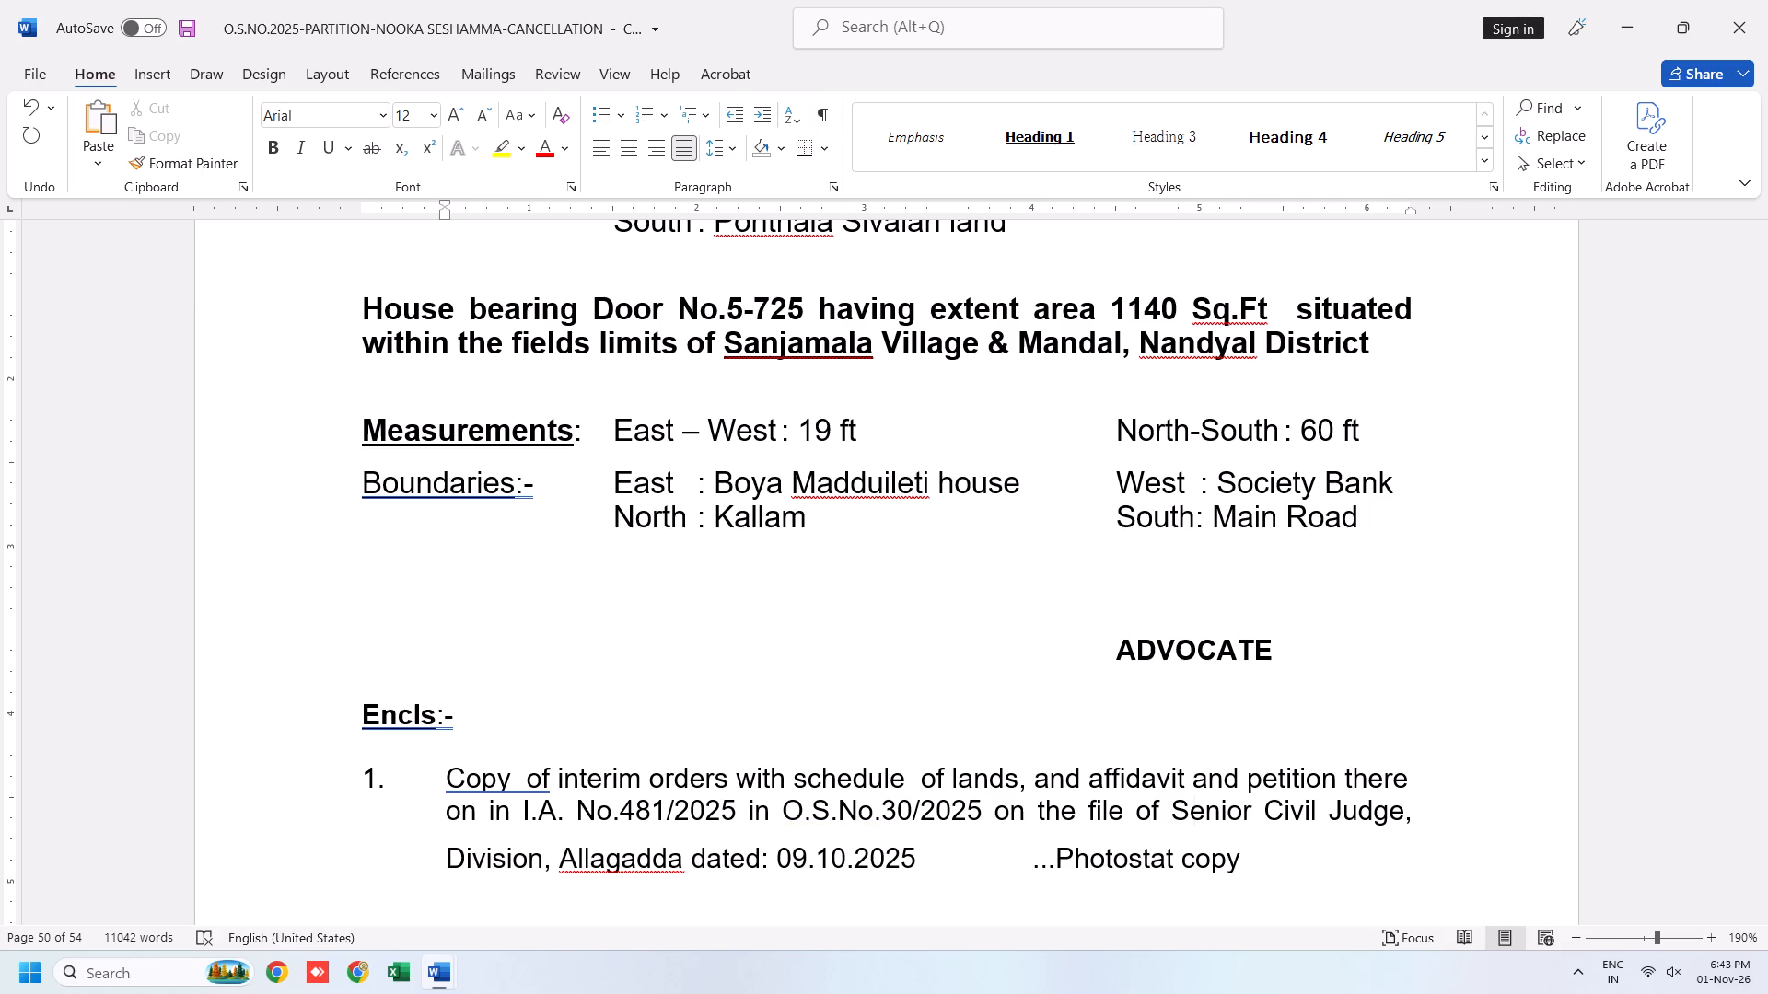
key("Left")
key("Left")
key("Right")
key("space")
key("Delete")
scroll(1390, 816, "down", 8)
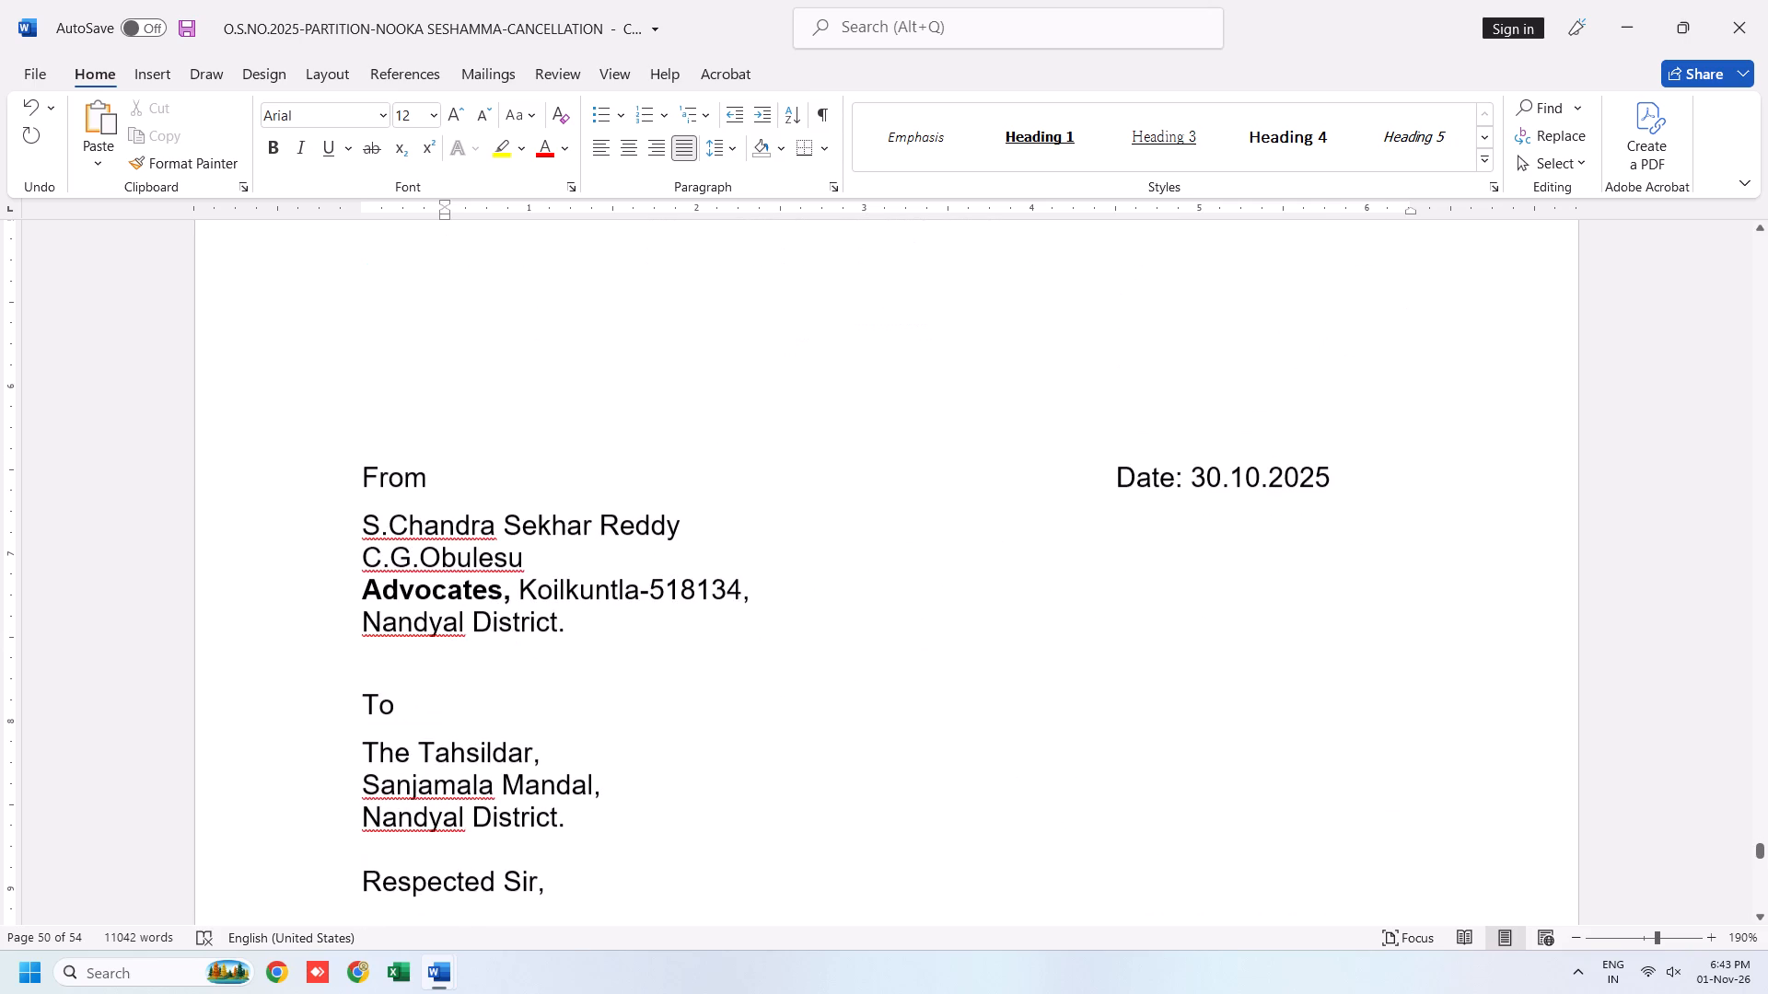
Insert twelve blank lines above the "From" block of the 30.10.2025 letter to start it on a new page, and save.
left_click_drag(358, 370, 378, 369)
scroll(516, 385, "down", 2)
key("Return")
key("Return")
key("Return")
key("Return")
key("Return")
key("Return")
key("Return")
key("Return")
key("Return")
key("Return")
key("Return")
scroll(791, 385, "down", 7)
key("Return")
scroll(791, 385, "down", 17)
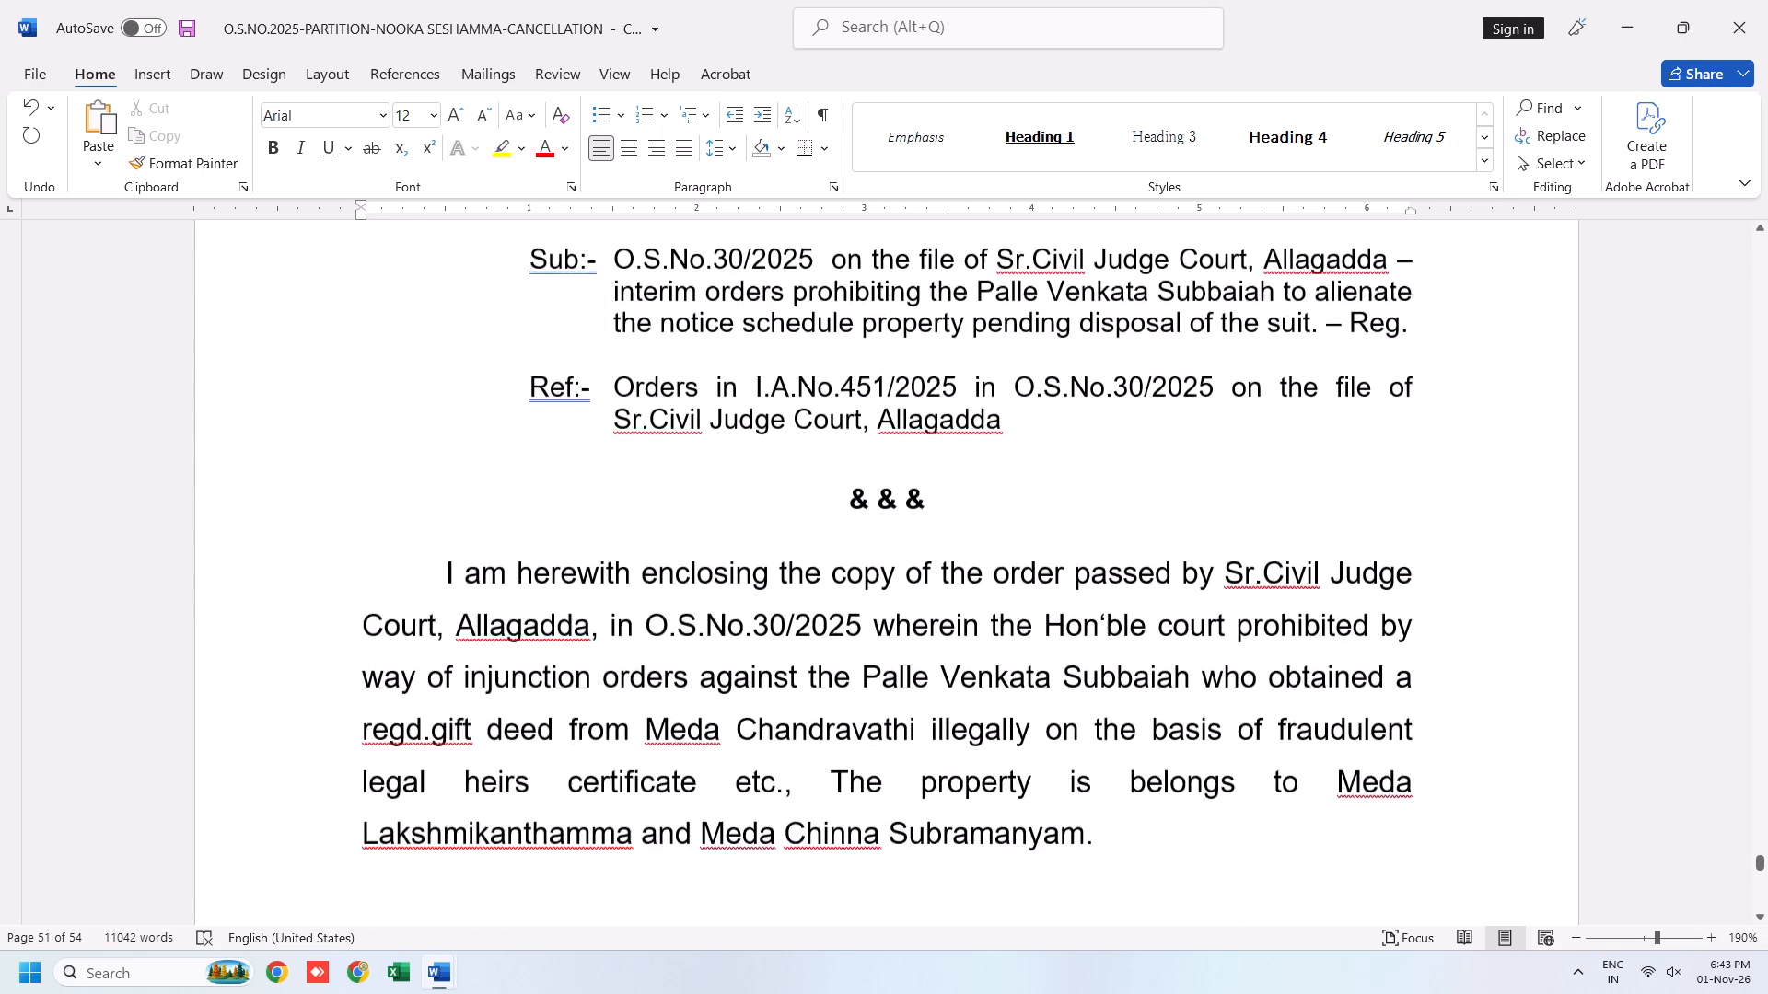
scroll(785, 401, "down", 19)
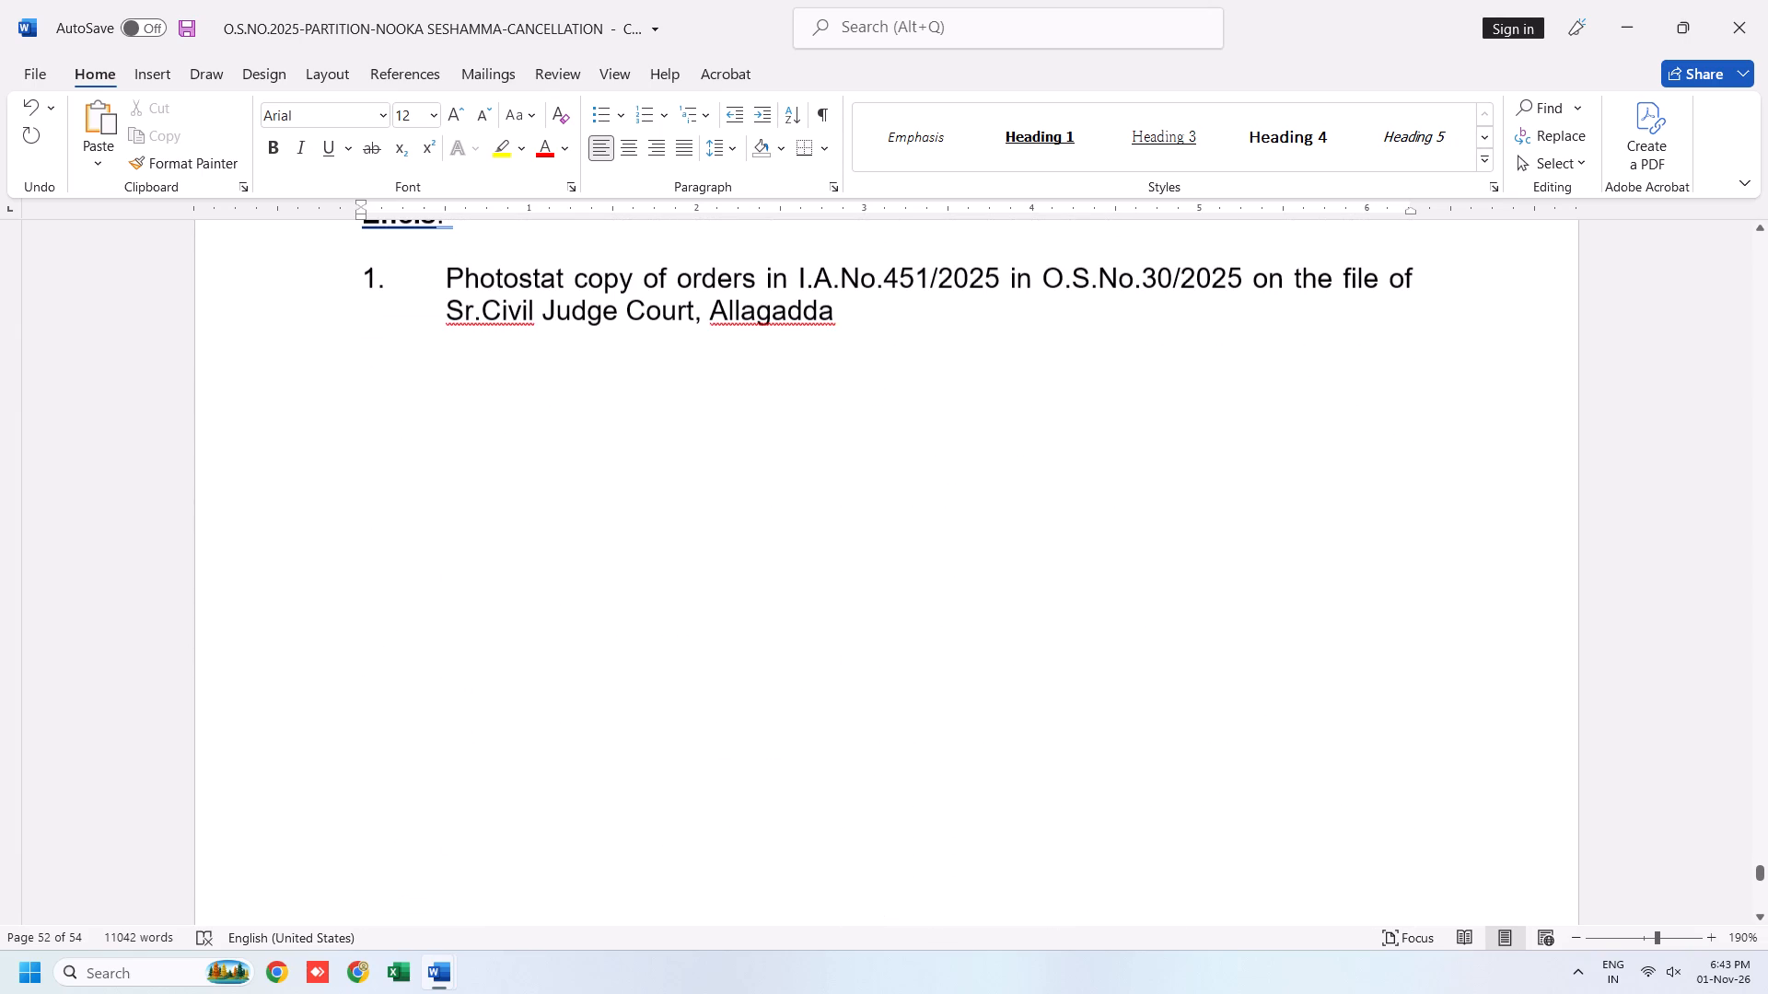
left_click(784, 402)
key("ctrl+s")
left_click(759, 401)
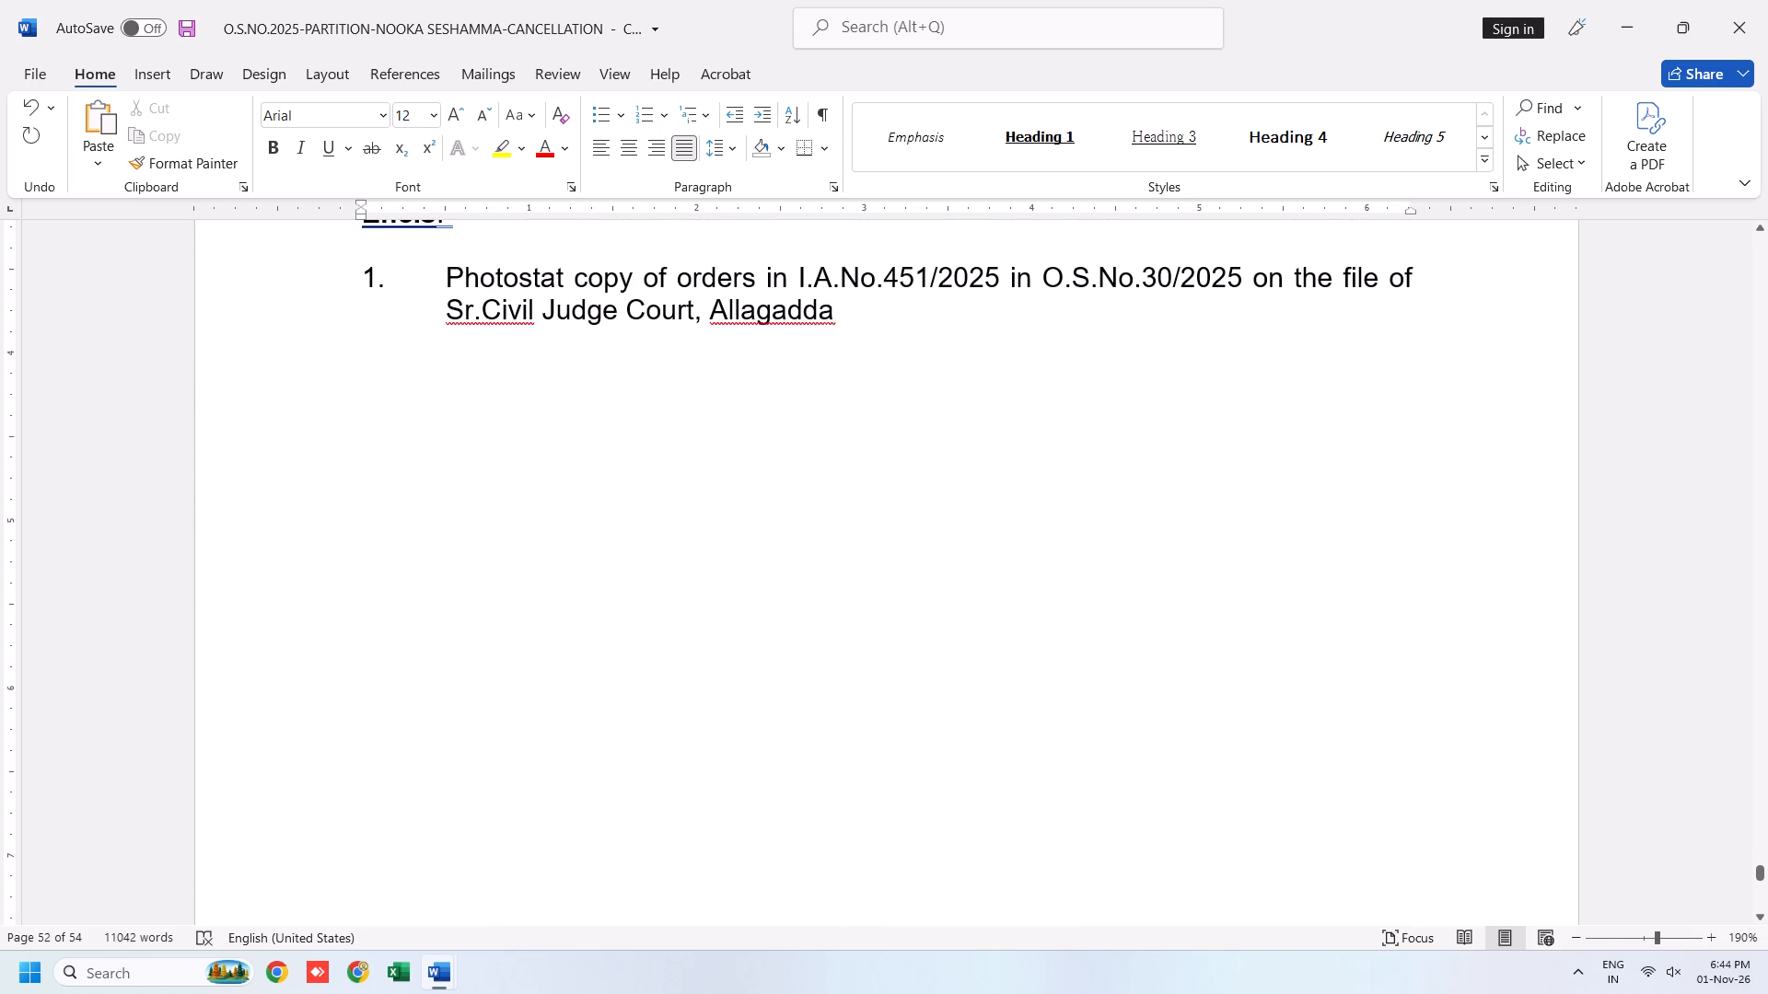
Change the I.A. number in enclosure 1 of the 30.10.2025 letter to I.A.No.481/2025.
scroll(816, 498, "up", 4)
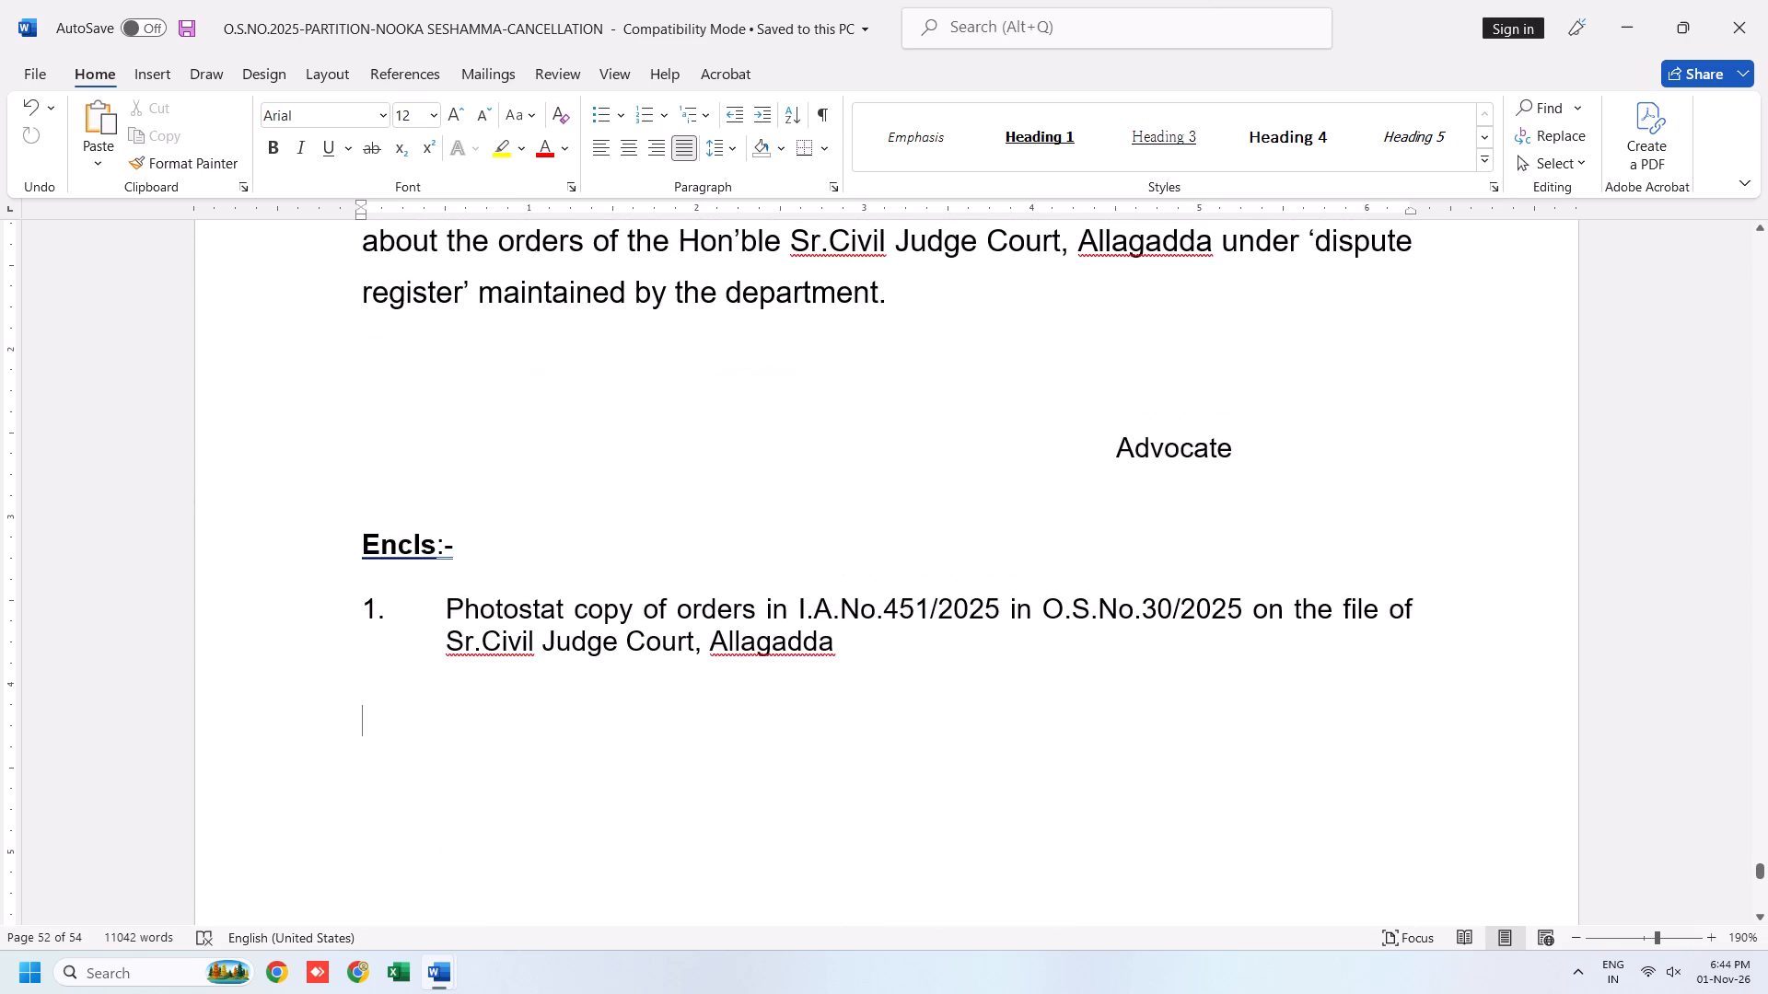
scroll(813, 495, "up", 20)
scroll(813, 495, "up", 2)
scroll(780, 482, "down", 19)
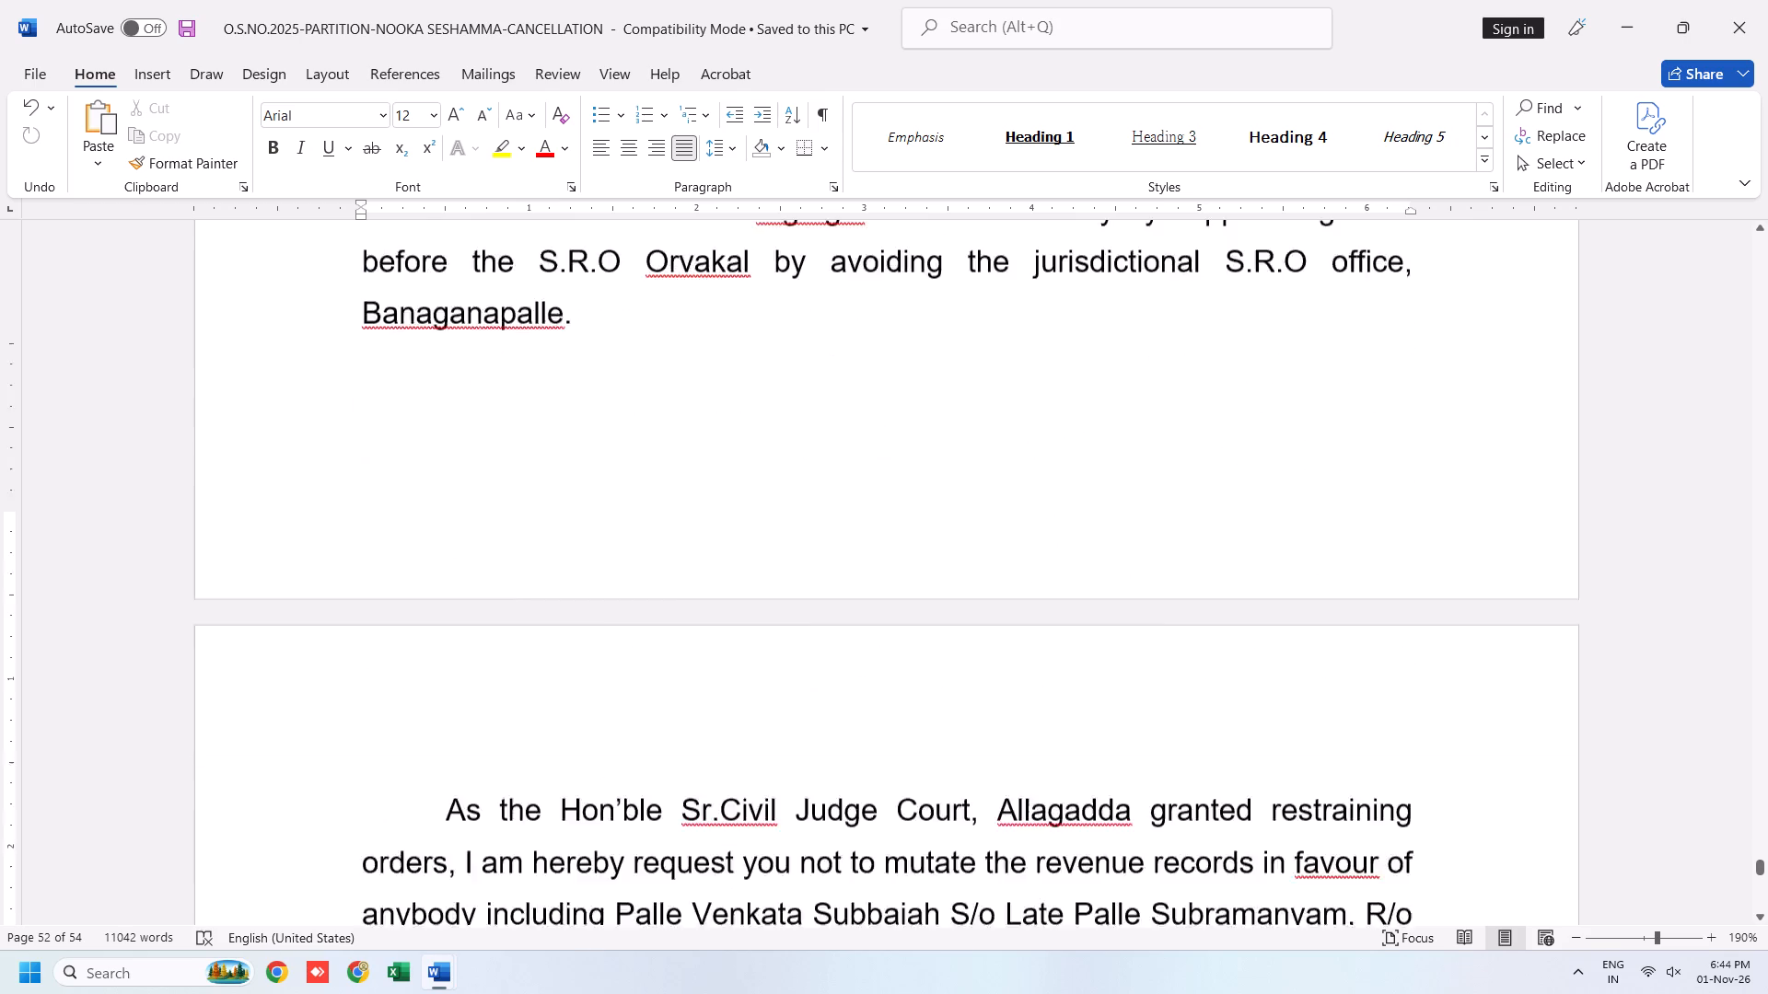
scroll(911, 739, "down", 4)
left_click(904, 536)
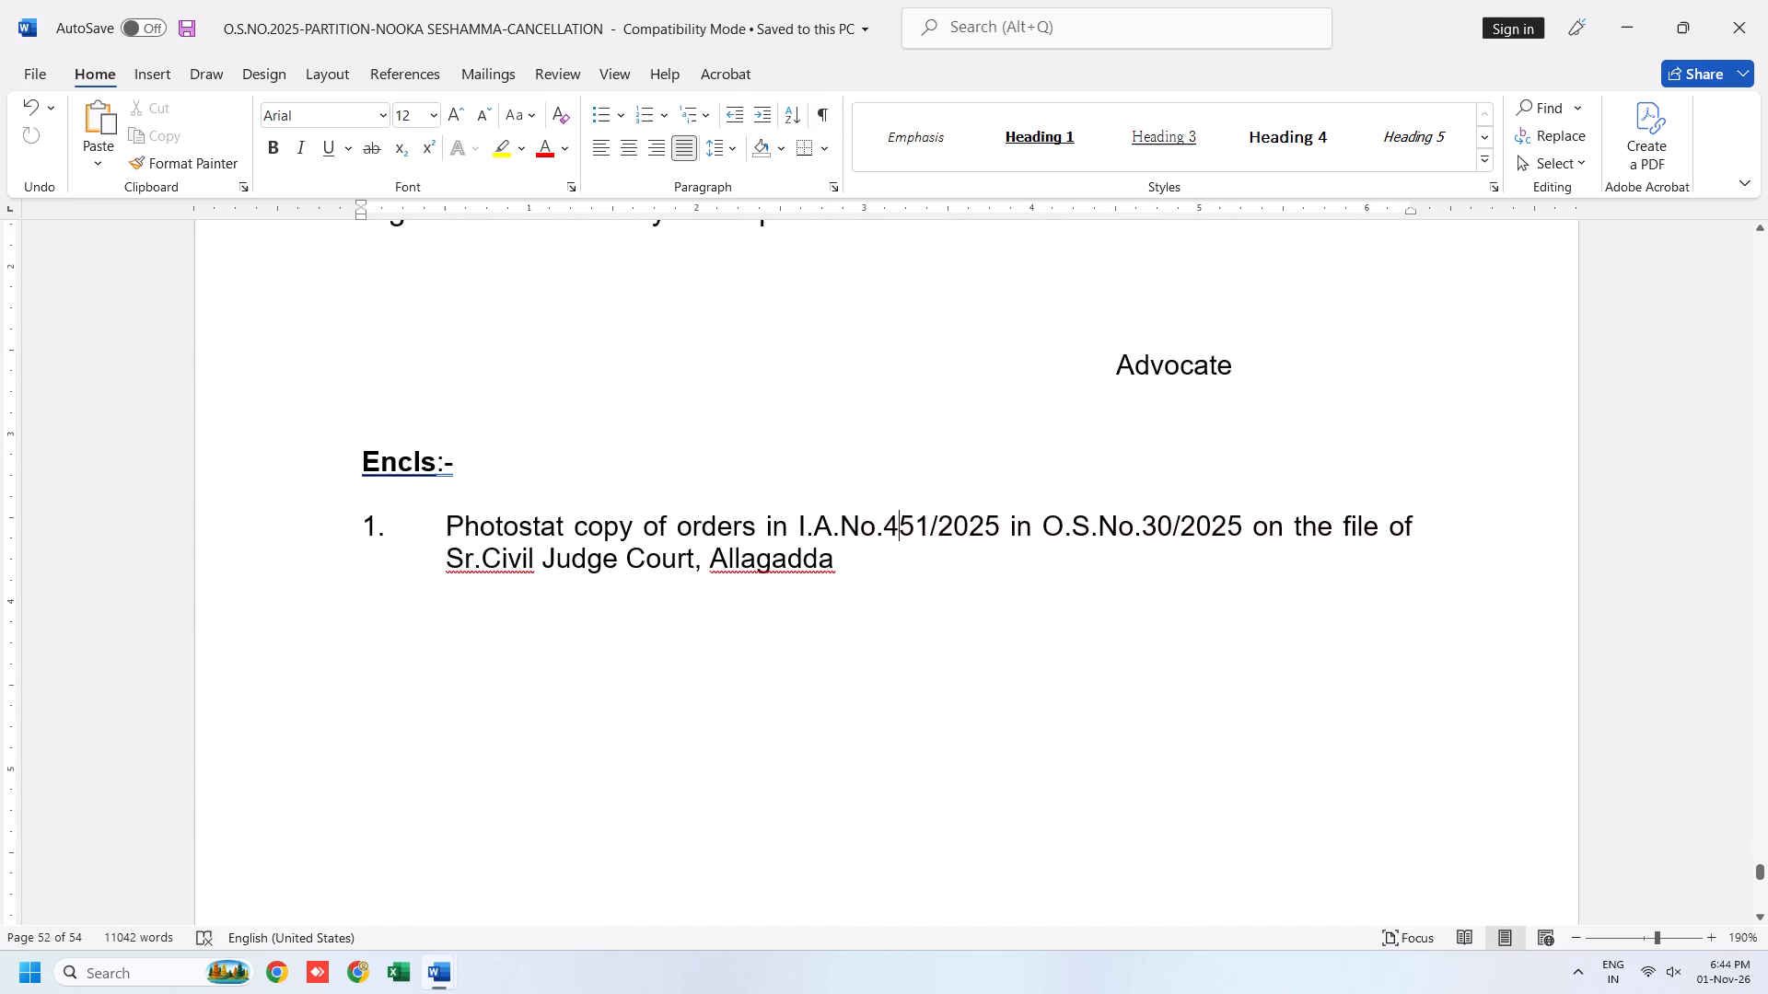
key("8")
key("Delete")
Change the I.A. number in the "Ref:-" line of the 30.10.2025 letter to I.A.No.481/2025 and save the document.
scroll(948, 476, "up", 15)
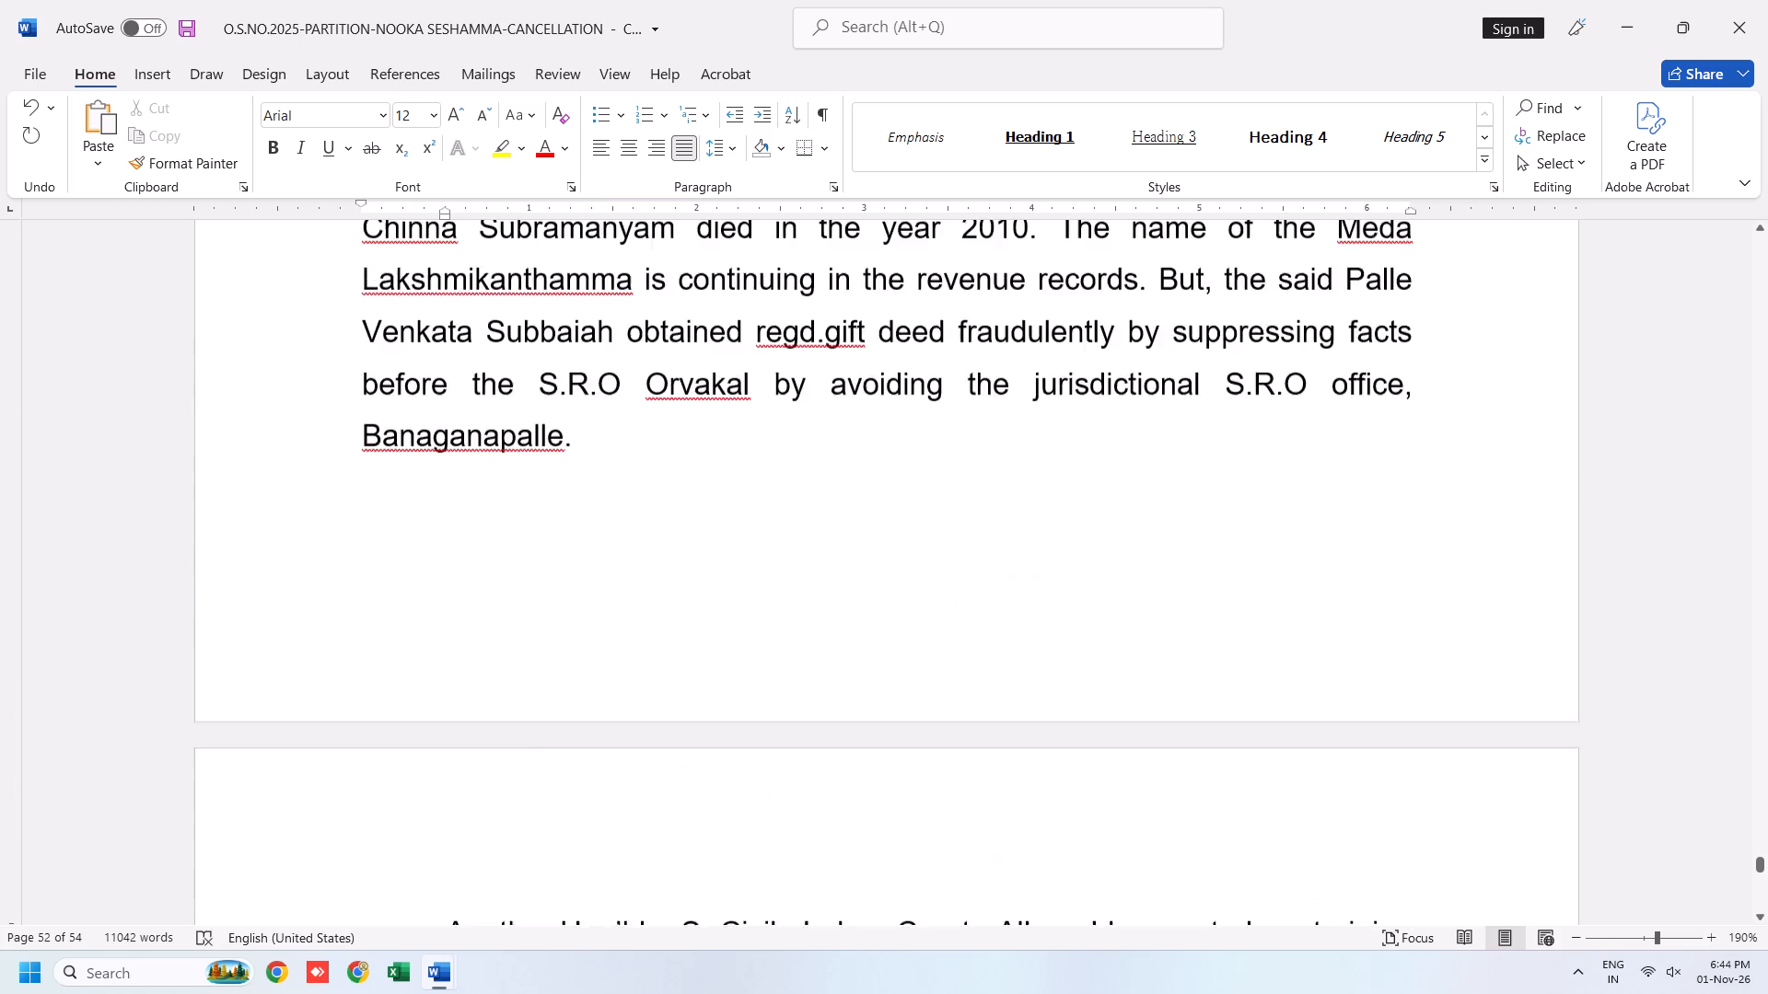
scroll(901, 486, "up", 4)
scroll(897, 471, "down", 1)
scroll(888, 468, "up", 5)
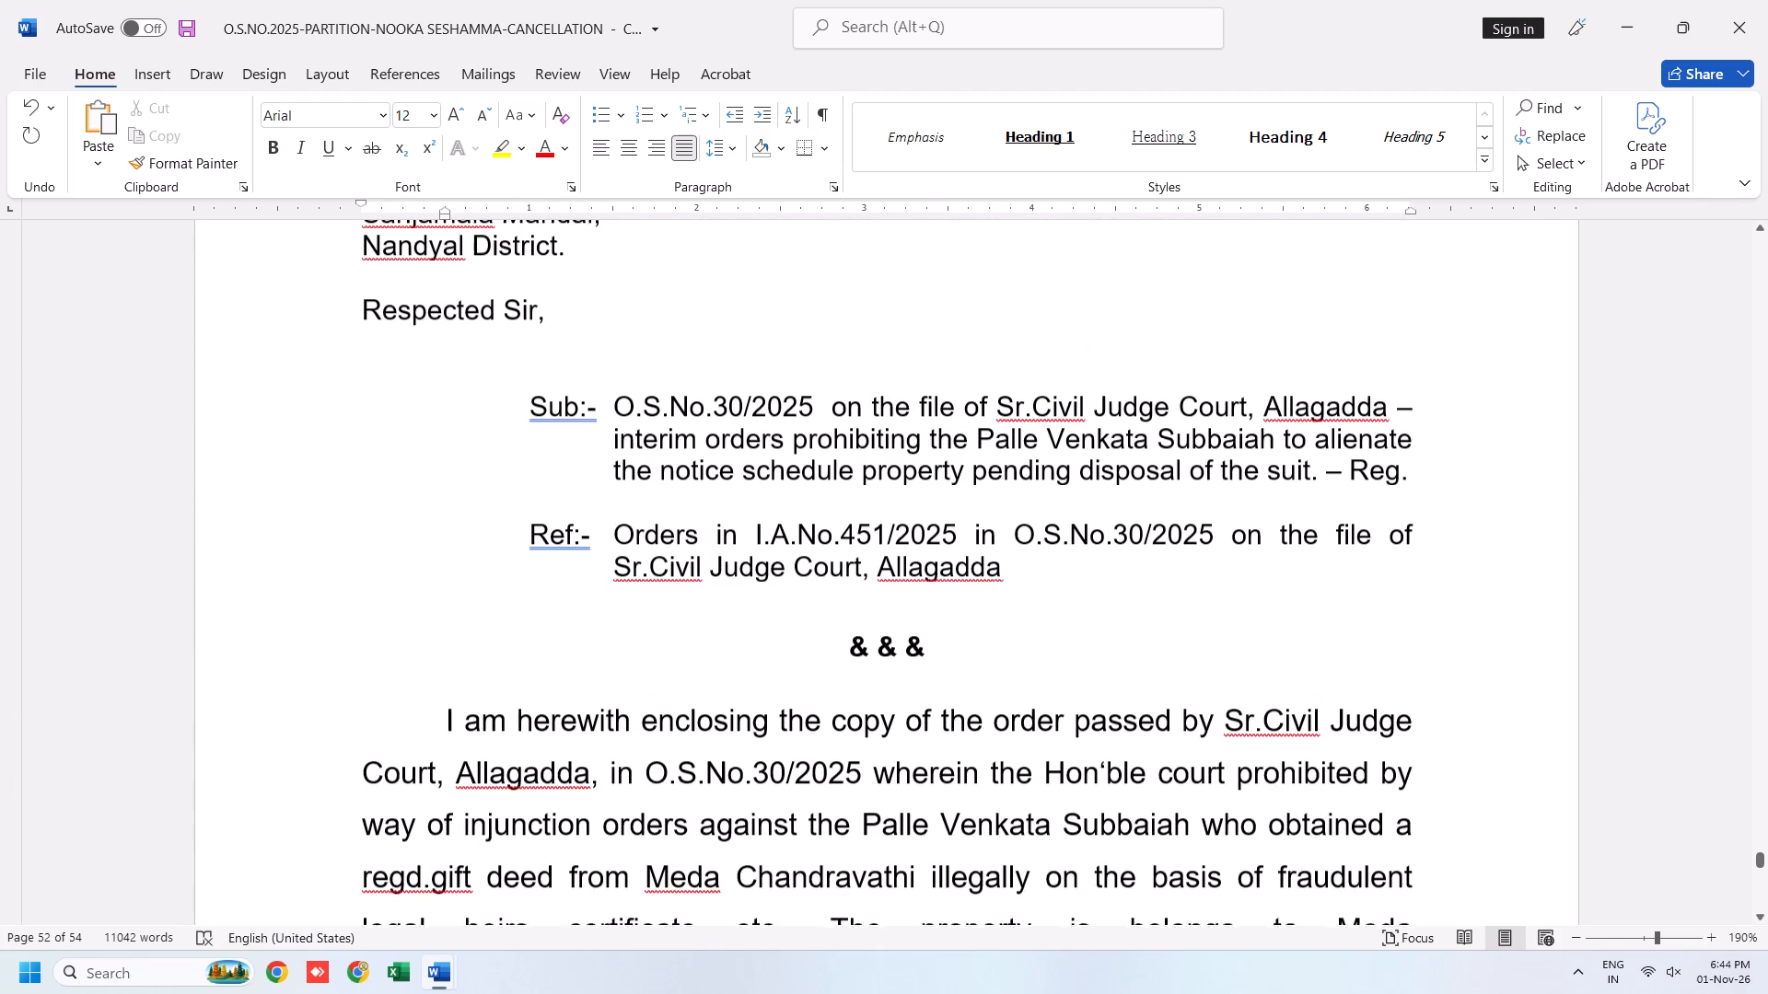
left_click(861, 534)
key("BackSpace")
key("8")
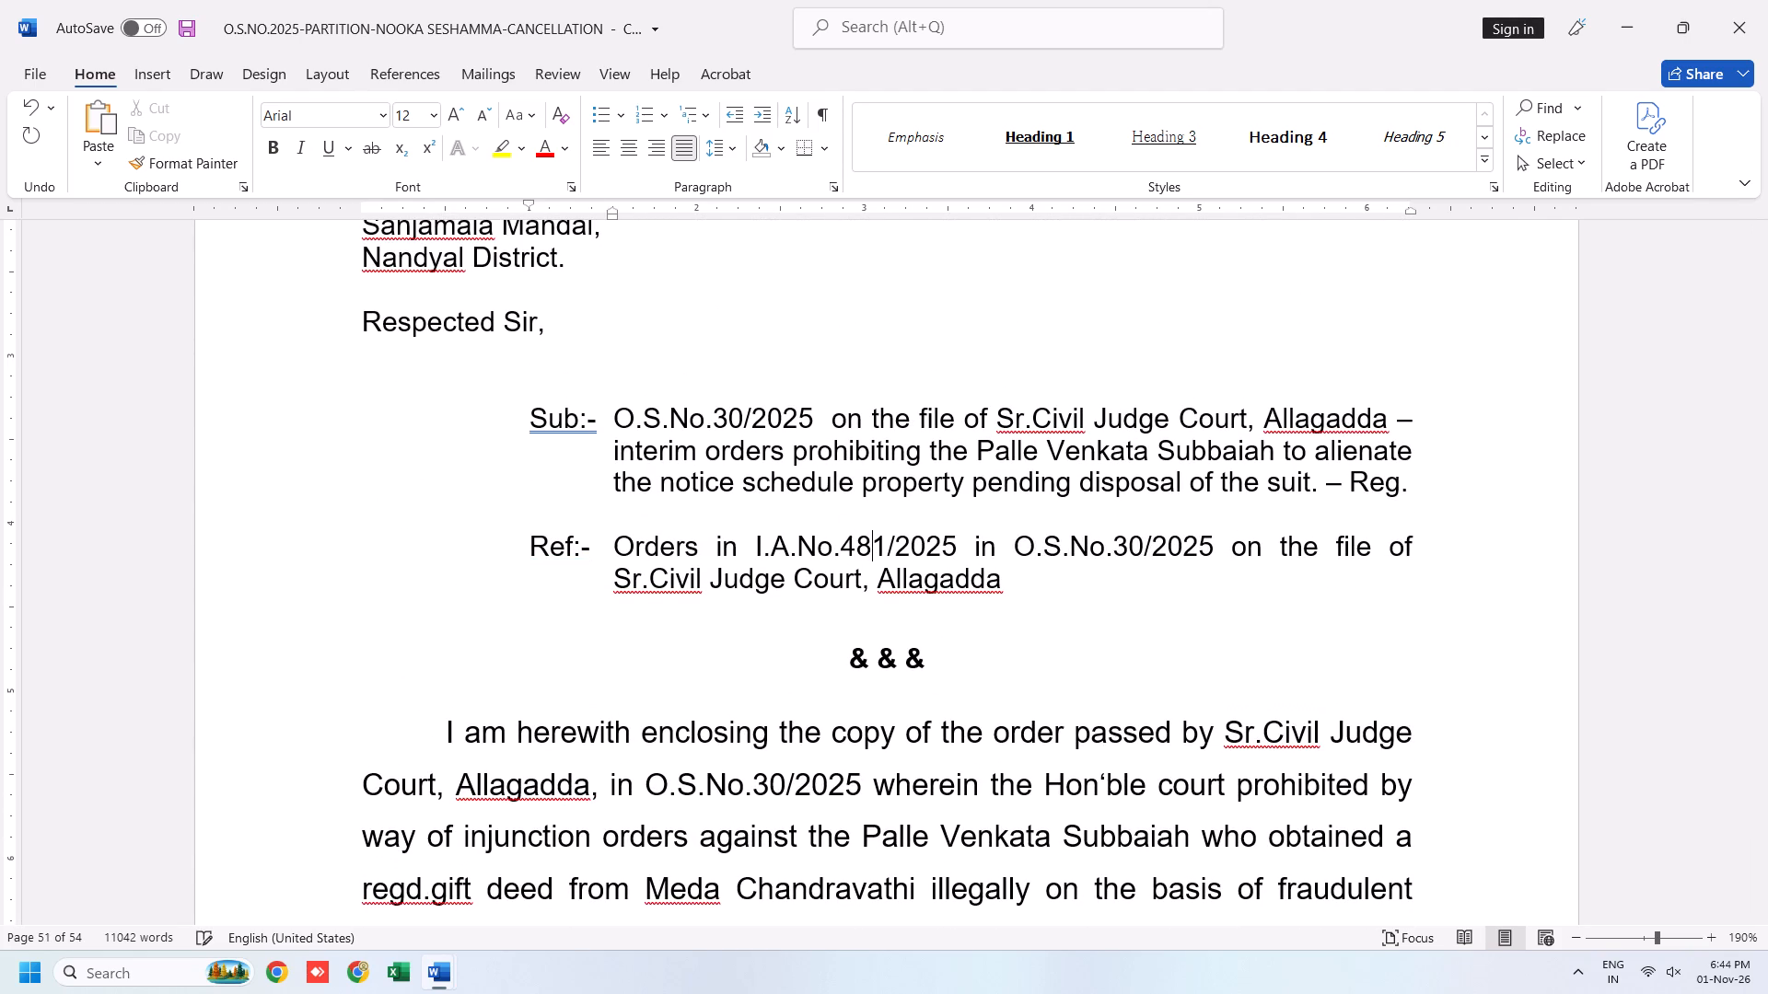
key("ctrl+s")
left_click(829, 567)
Check the 30.10.2025 letter's body and heading, and the case numbers in enclosure 1 of the notice before it.
scroll(802, 552, "down", 4)
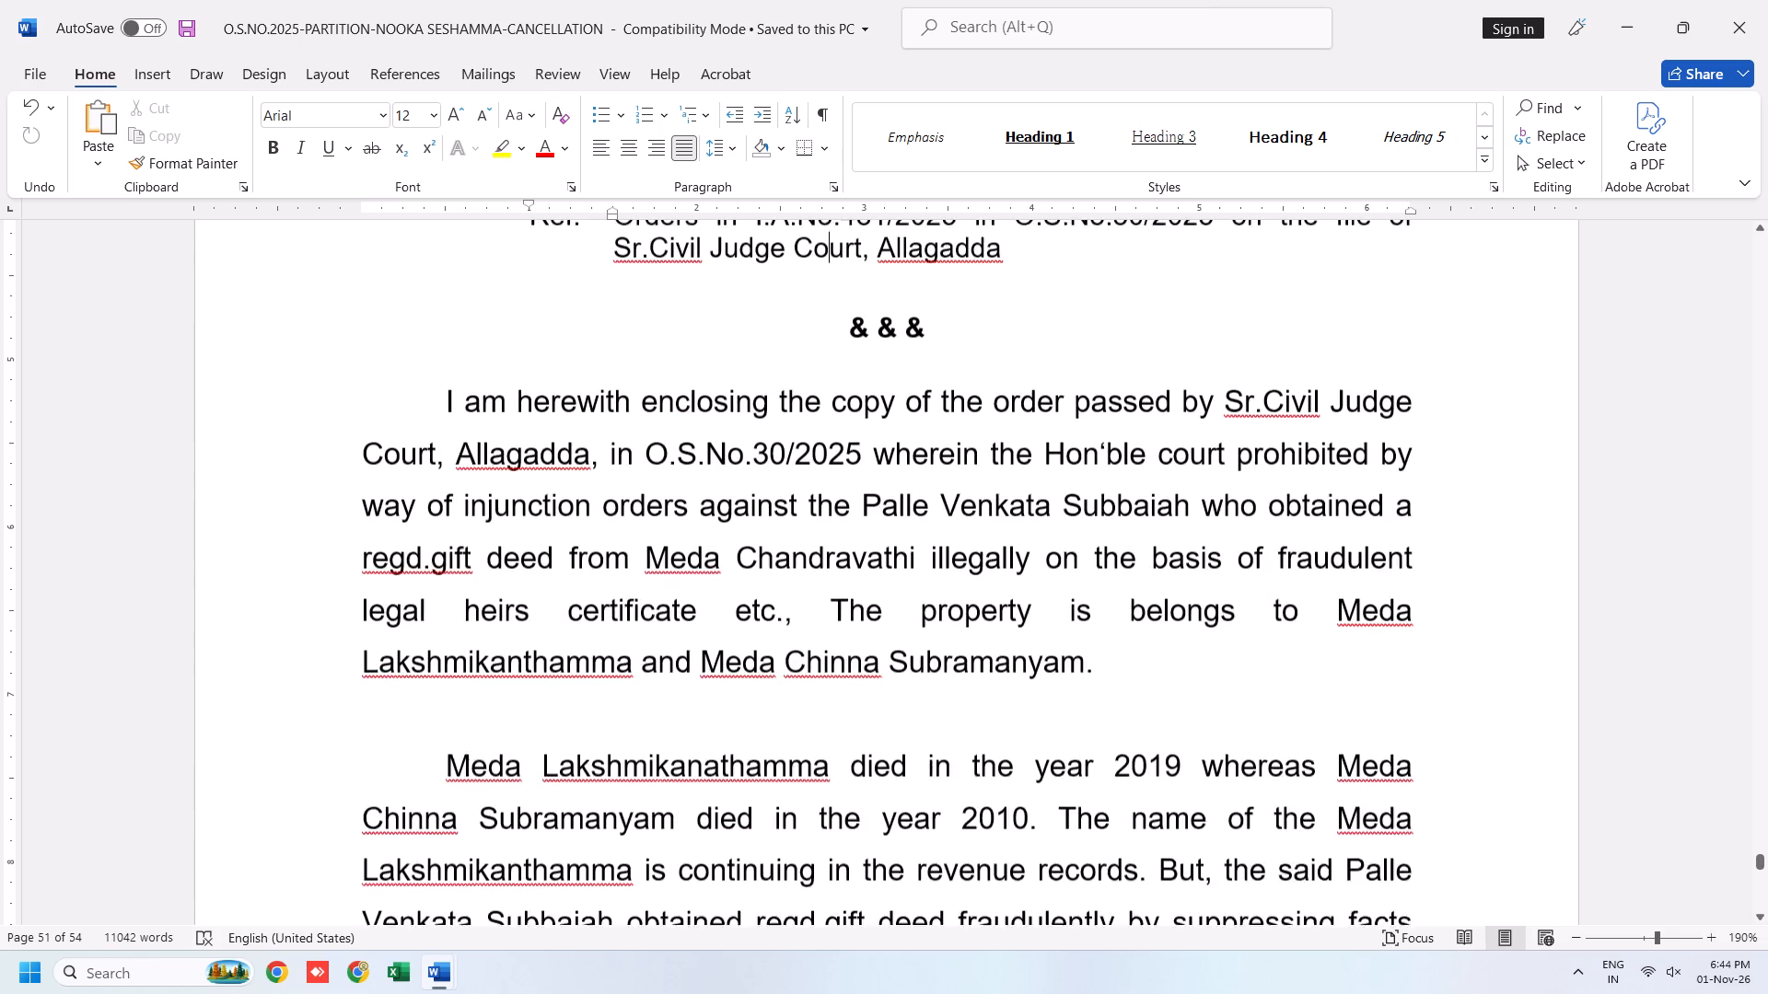
scroll(751, 584, "down", 12)
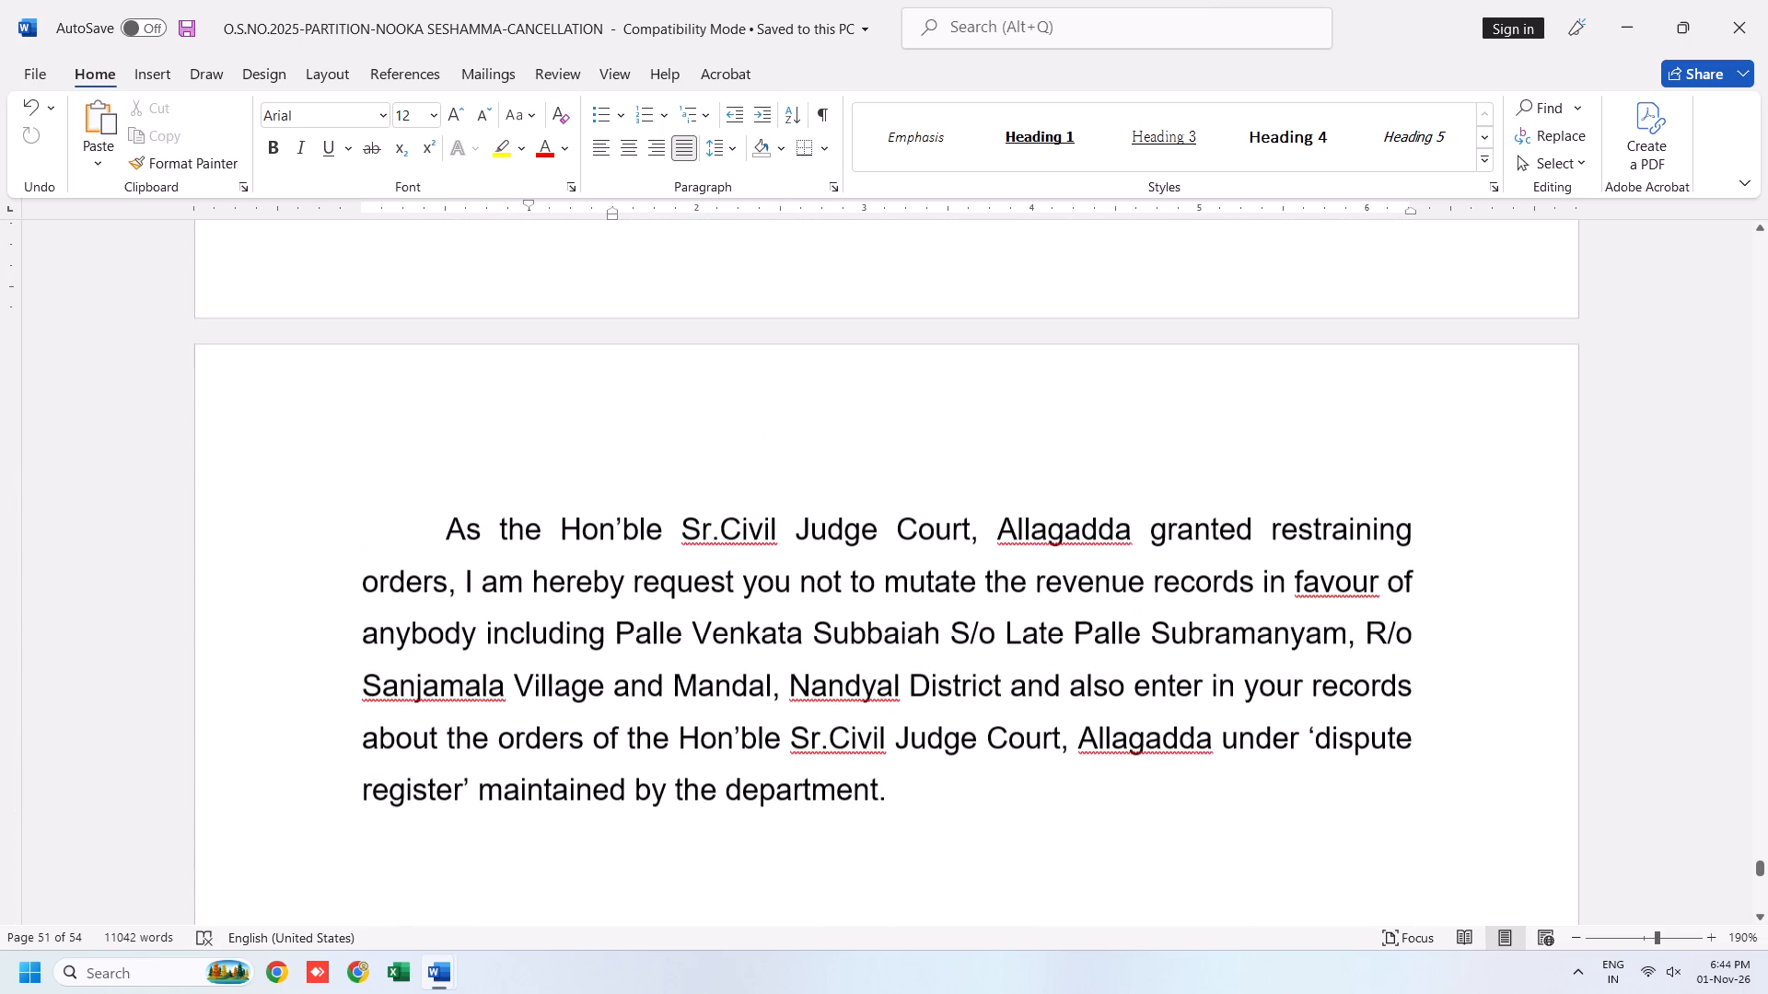
scroll(664, 691, "down", 4)
scroll(664, 699, "up", 20)
scroll(664, 699, "up", 2)
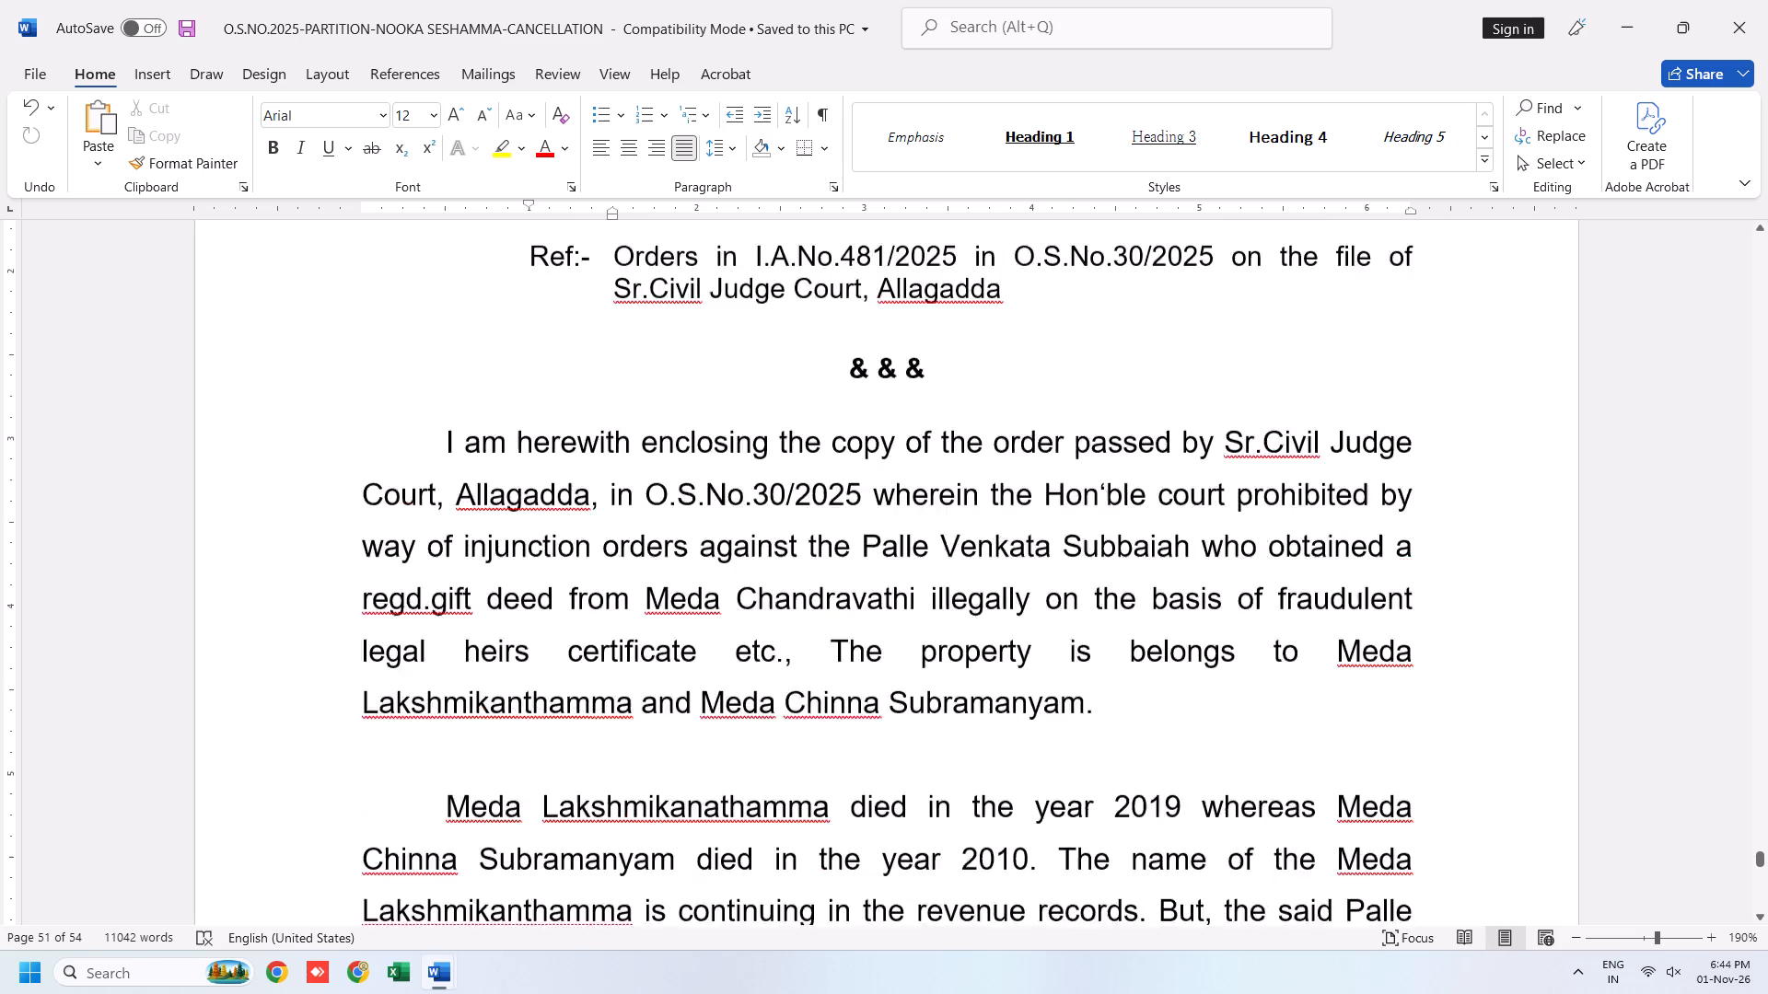
scroll(663, 699, "up", 1)
scroll(912, 791, "up", 3)
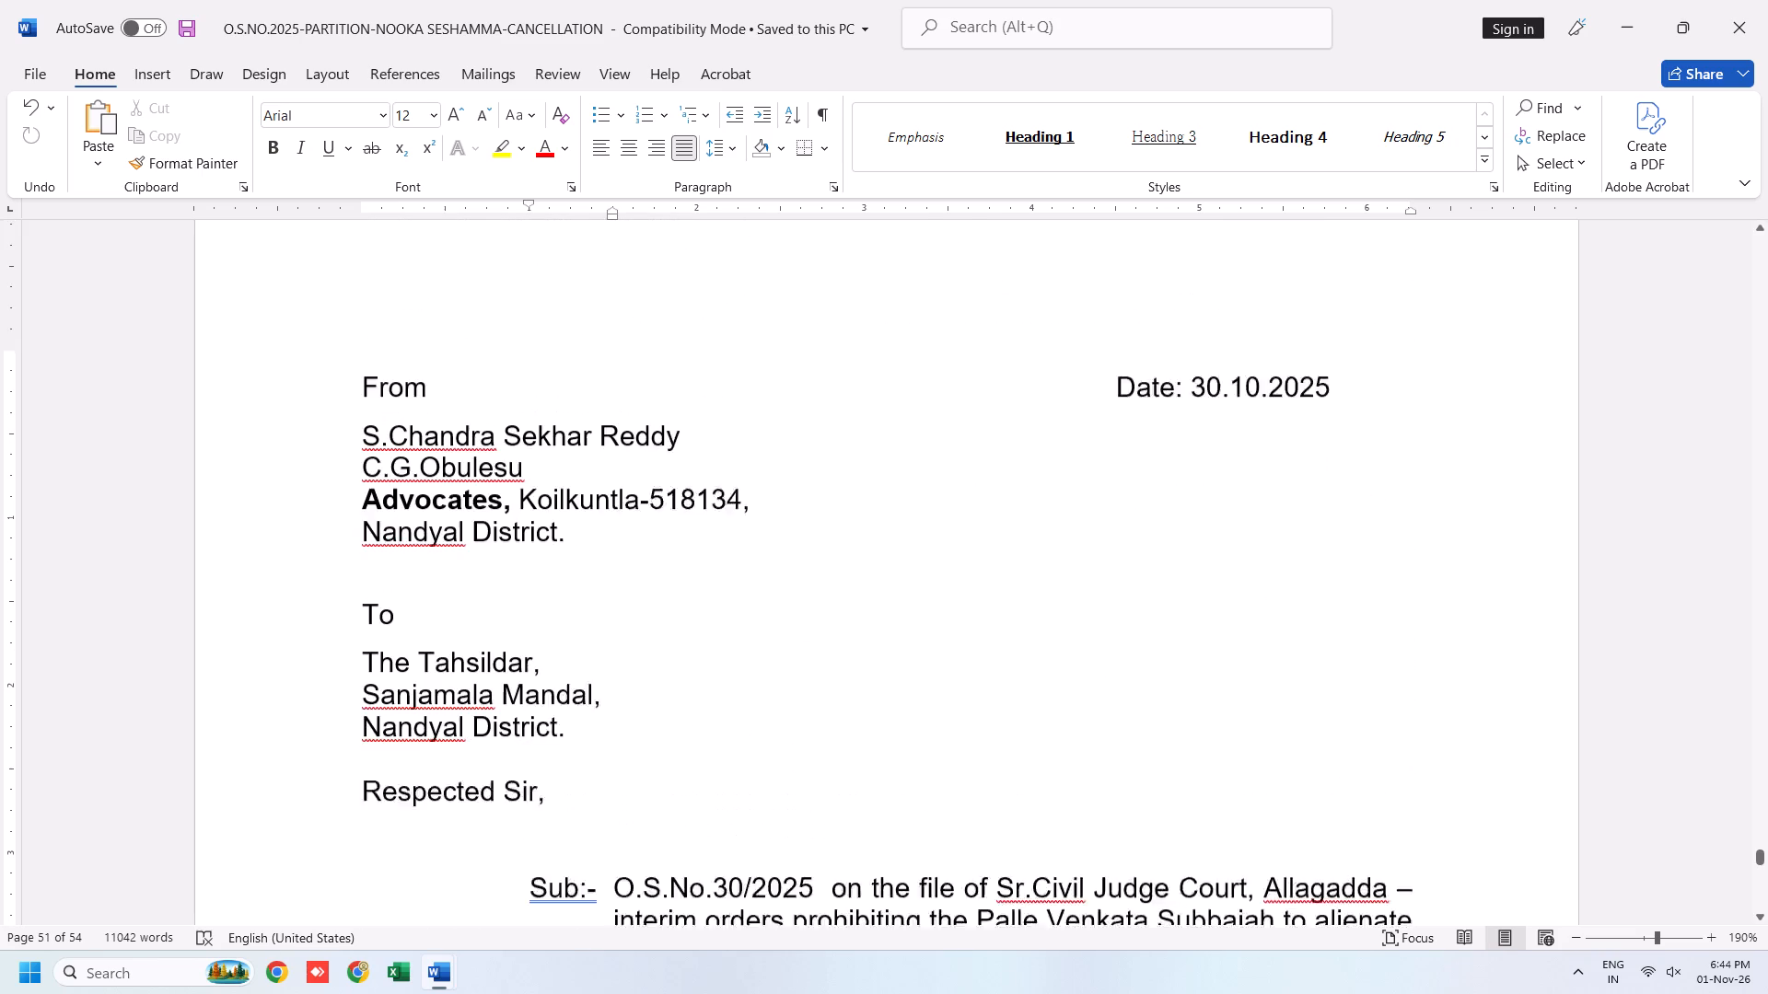
scroll(912, 791, "down", 4)
scroll(943, 767, "up", 8)
key("ctrl+s")
scroll(943, 767, "up", 9)
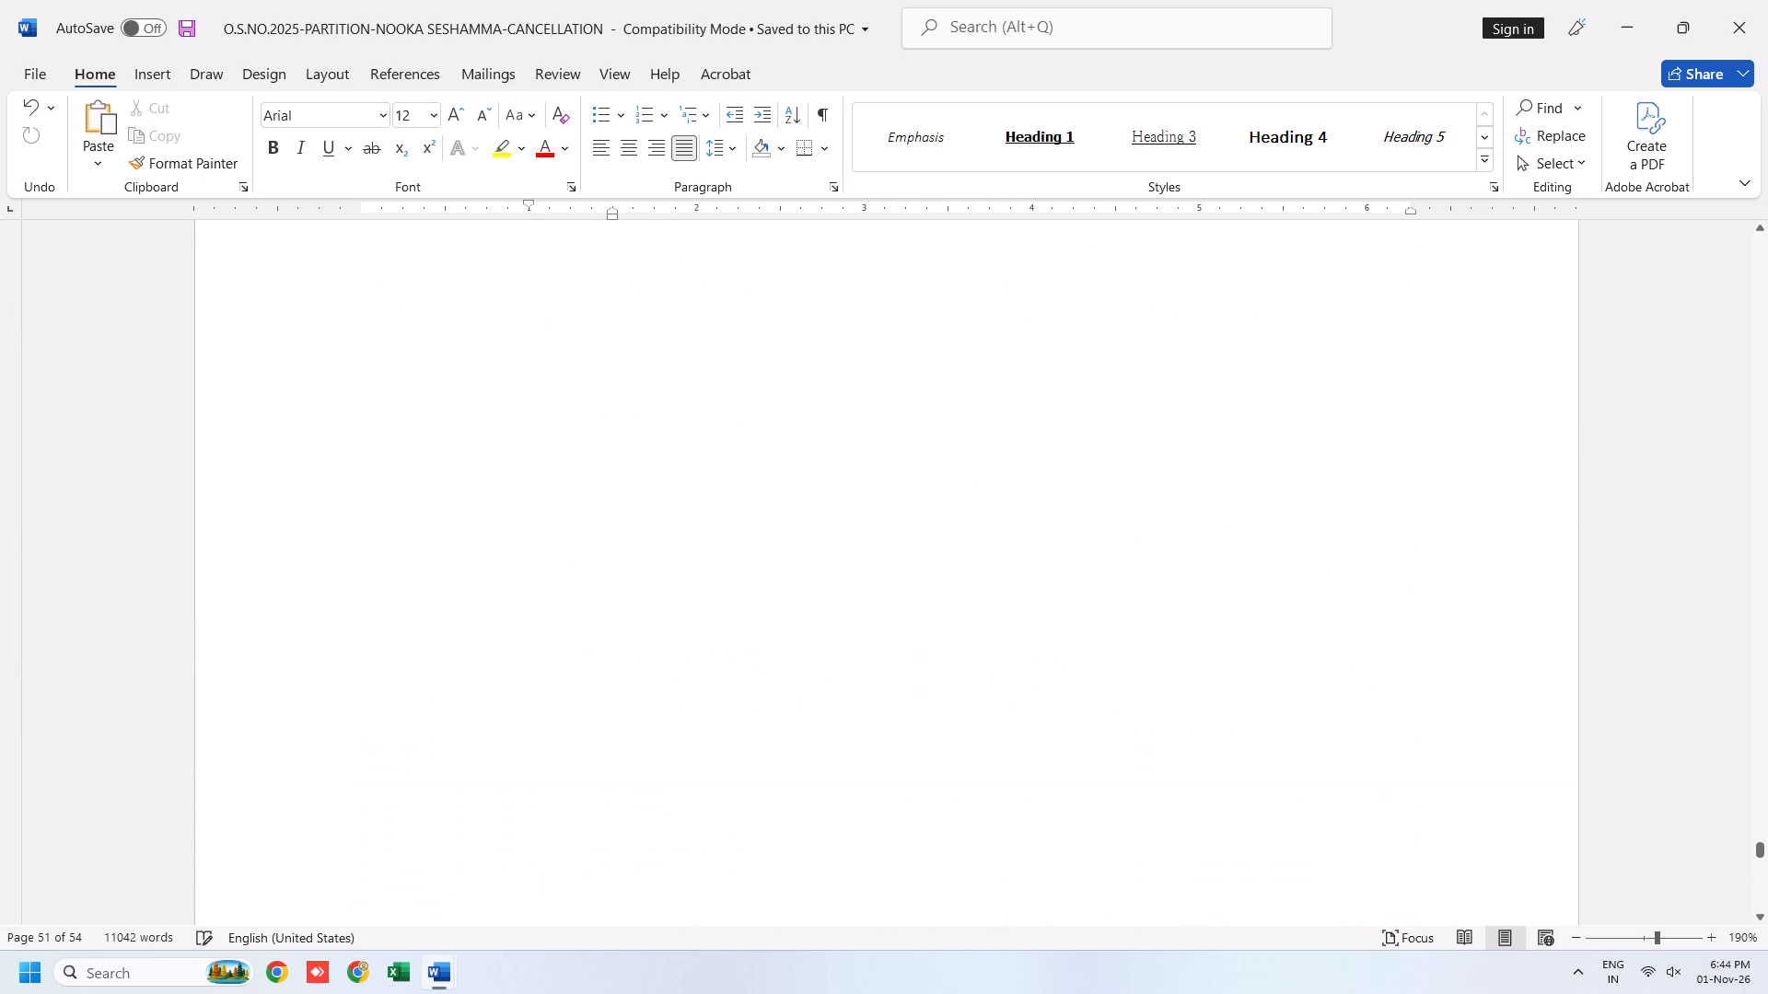
scroll(943, 767, "up", 7)
left_click(825, 763)
left_click(743, 788)
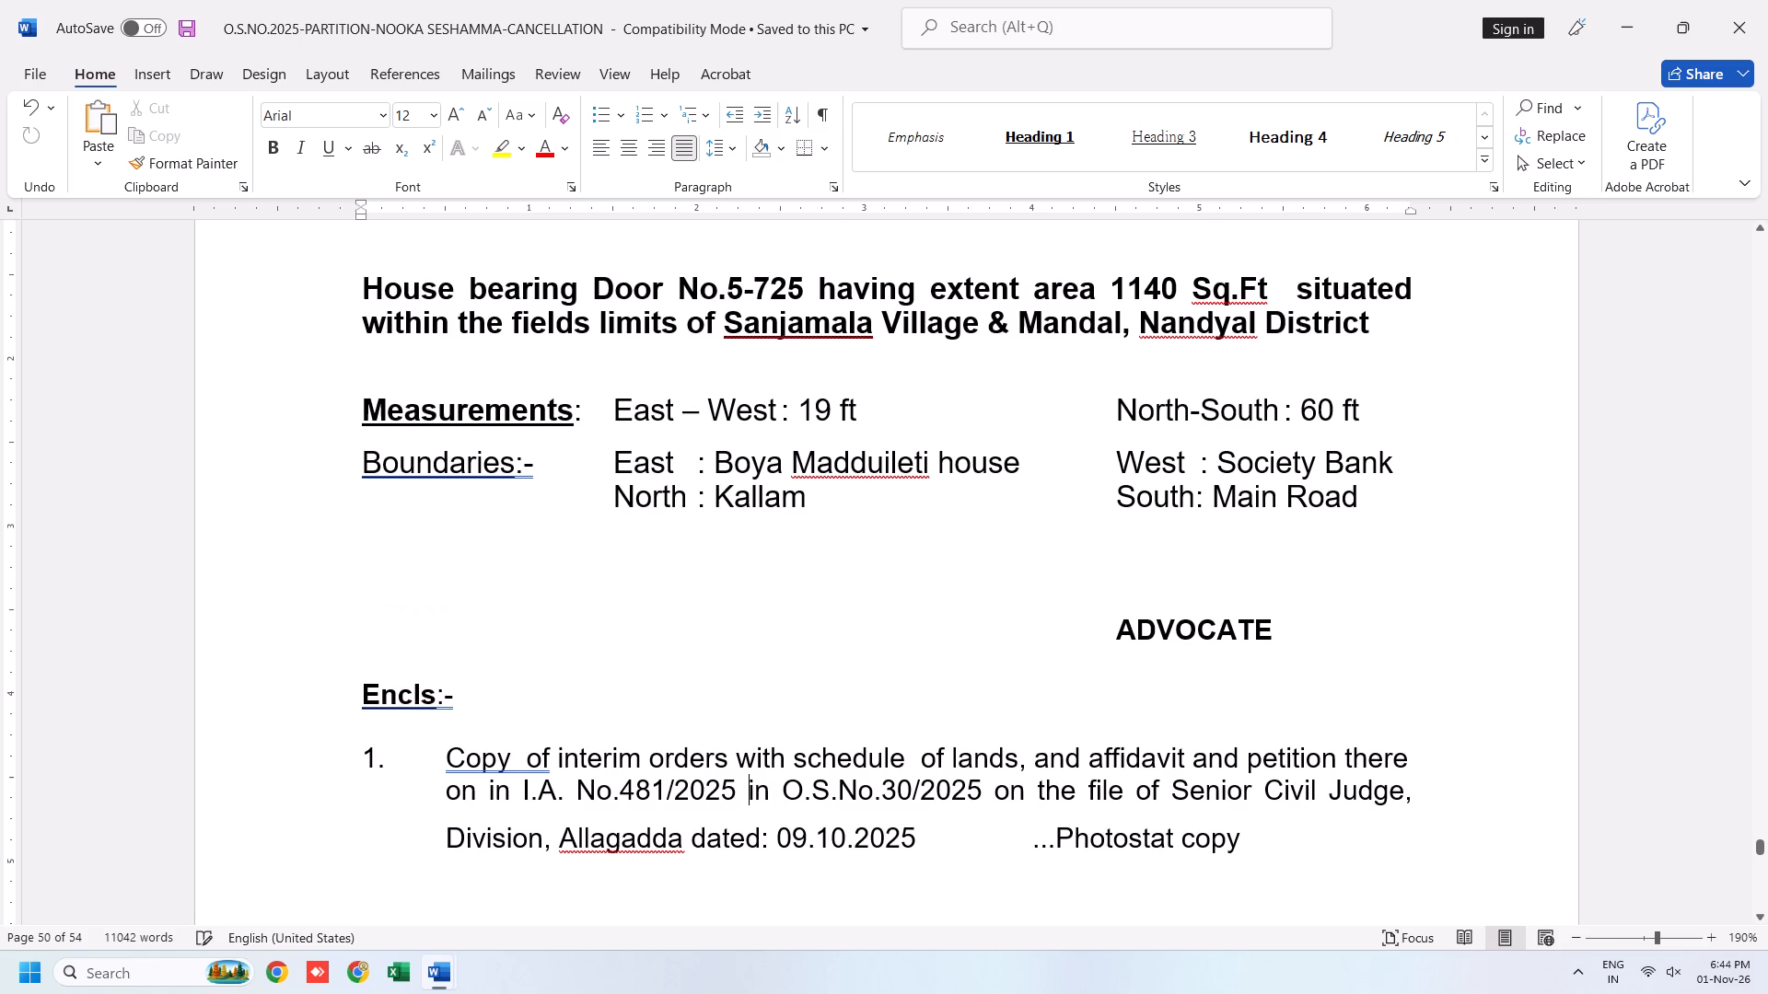
left_click(898, 827)
Add a centred, bold, underlined heading "SCHEDULE" on the blank line above "Lands situated within the fields limits", and save.
scroll(600, 752, "up", 15)
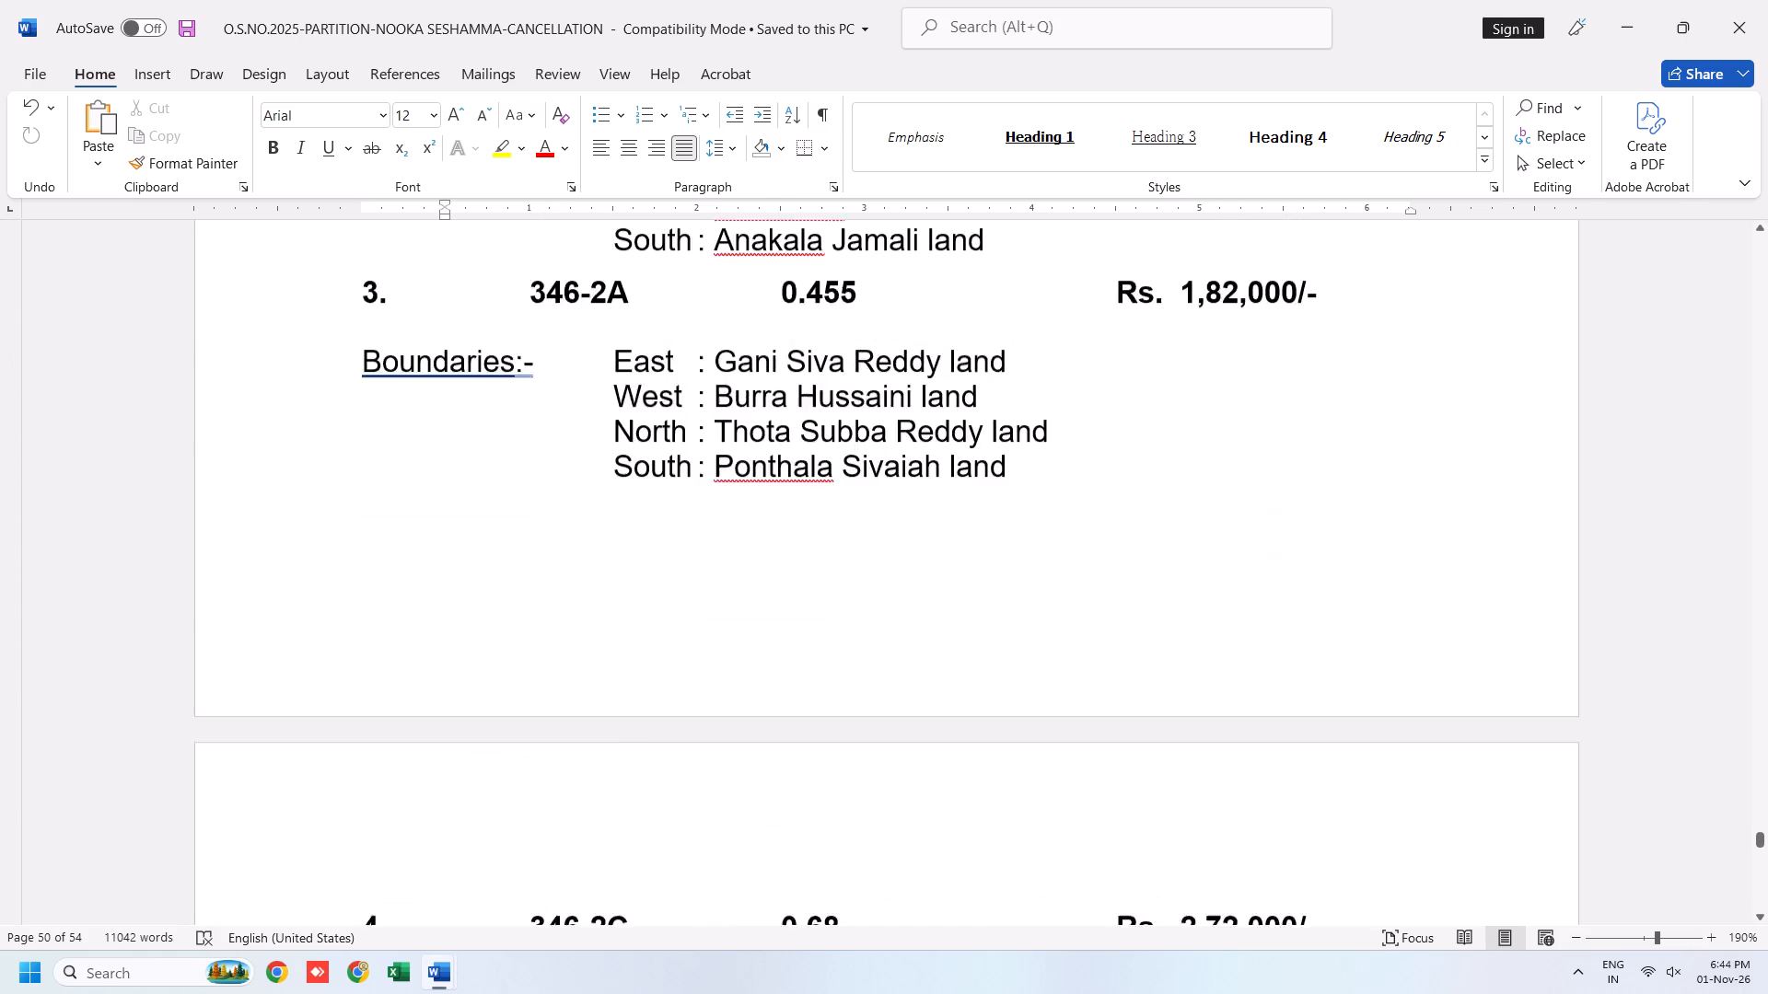
scroll(628, 732, "up", 9)
left_click(629, 691)
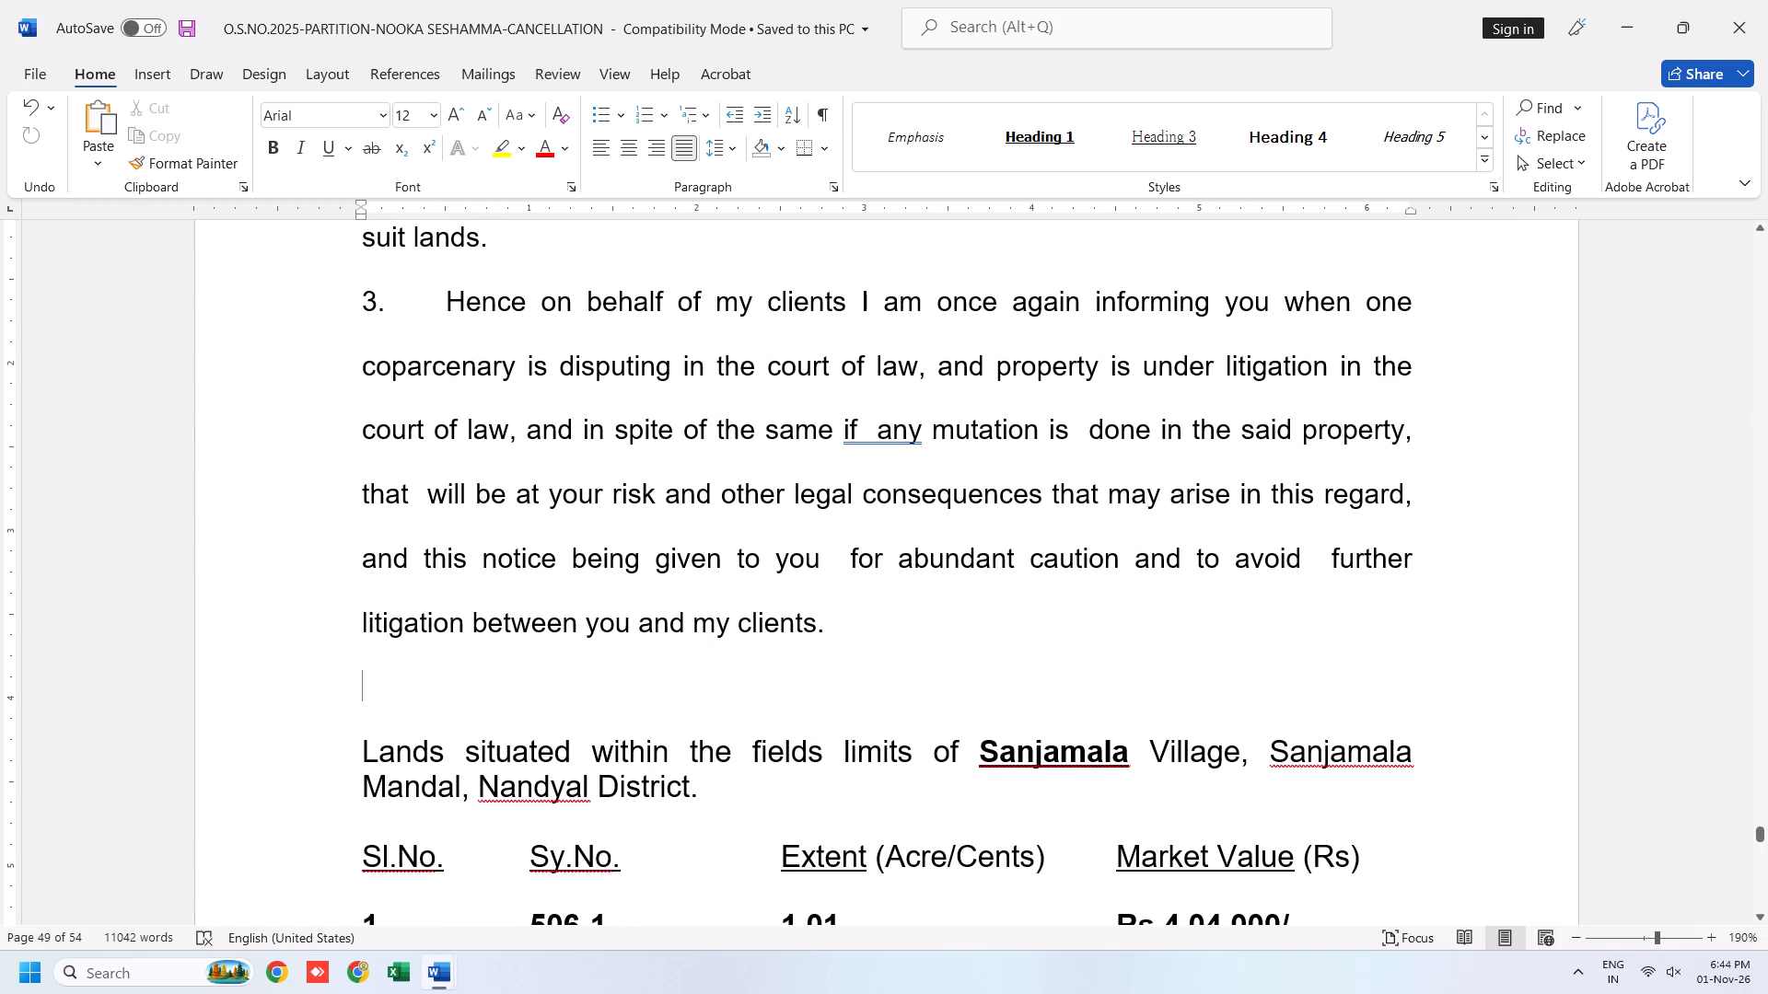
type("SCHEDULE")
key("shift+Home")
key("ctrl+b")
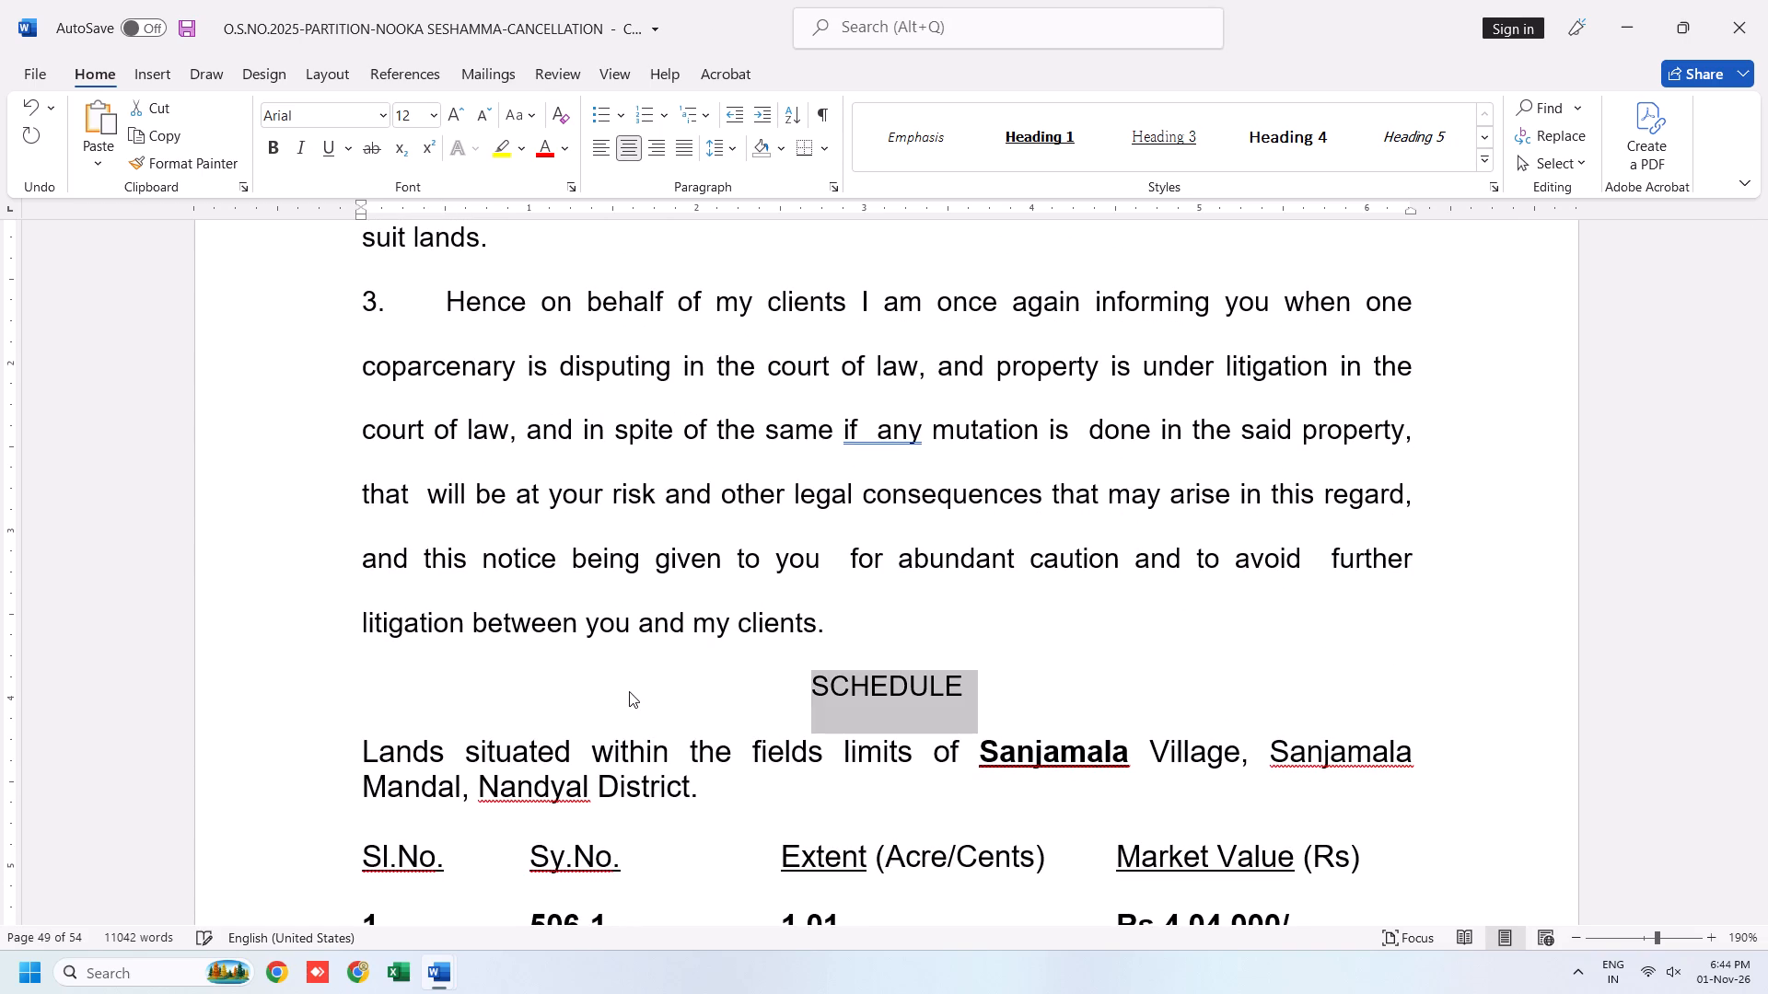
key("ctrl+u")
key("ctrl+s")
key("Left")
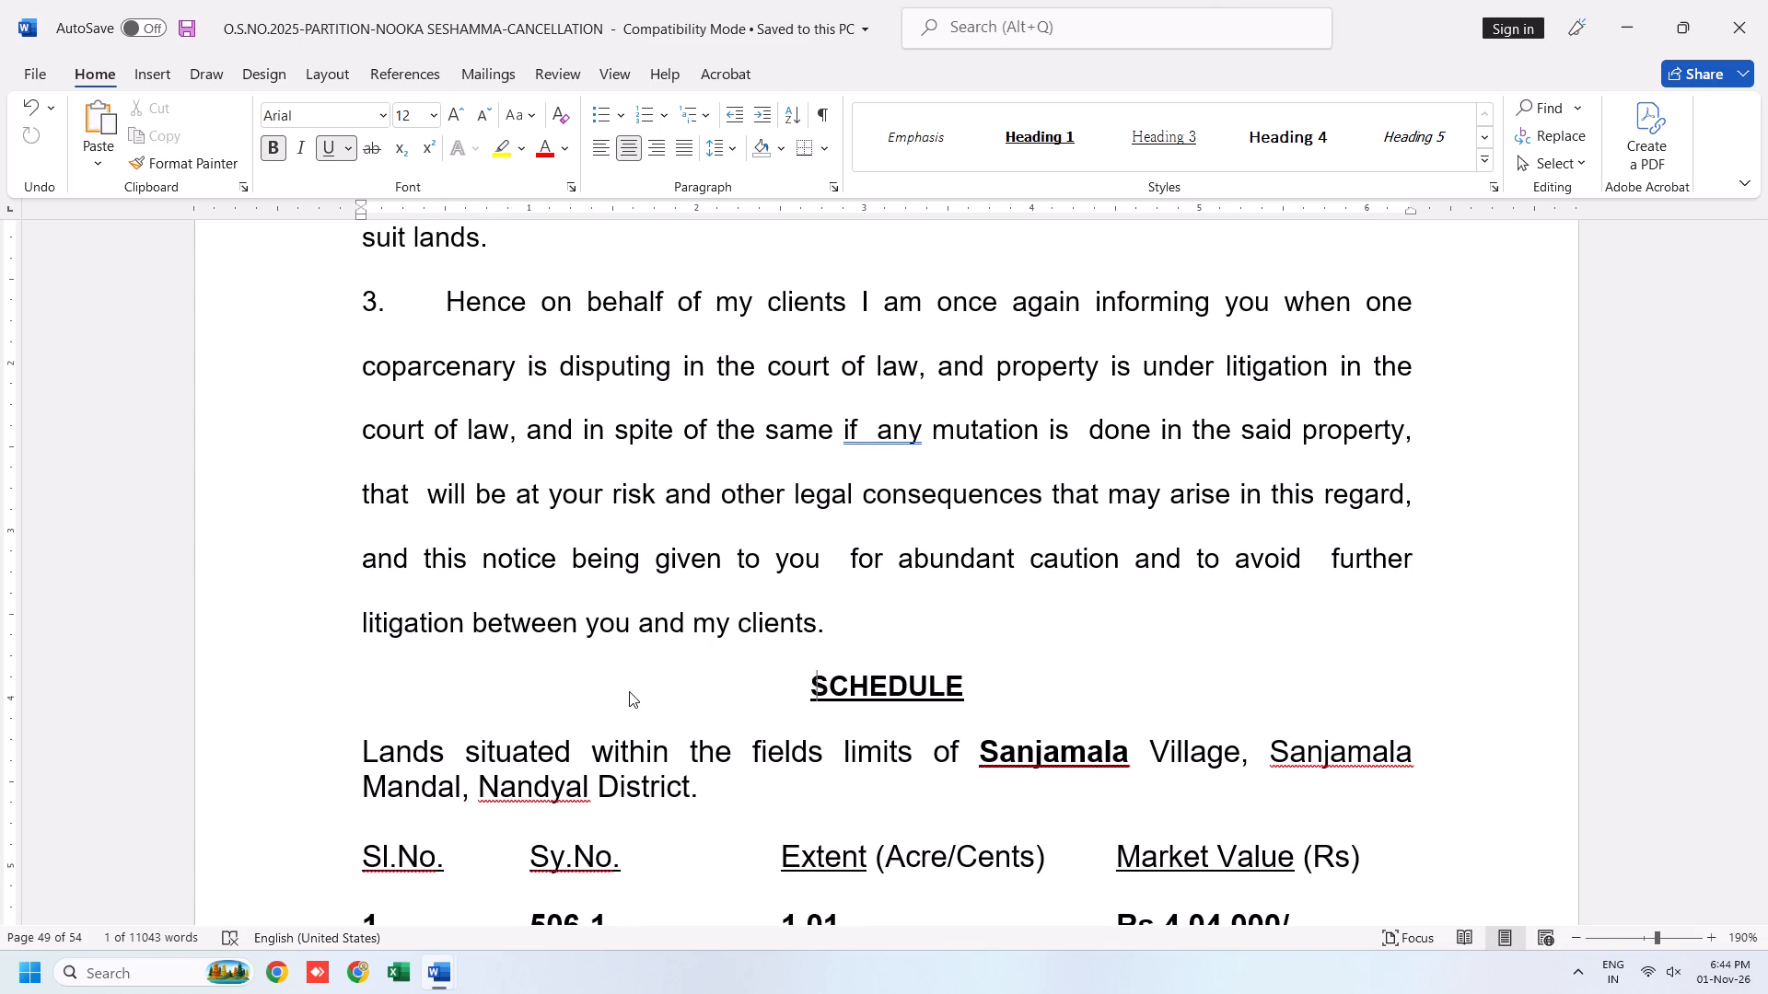
Space out the schedule heading's letters to read "S C H E D U L E" and save the document.
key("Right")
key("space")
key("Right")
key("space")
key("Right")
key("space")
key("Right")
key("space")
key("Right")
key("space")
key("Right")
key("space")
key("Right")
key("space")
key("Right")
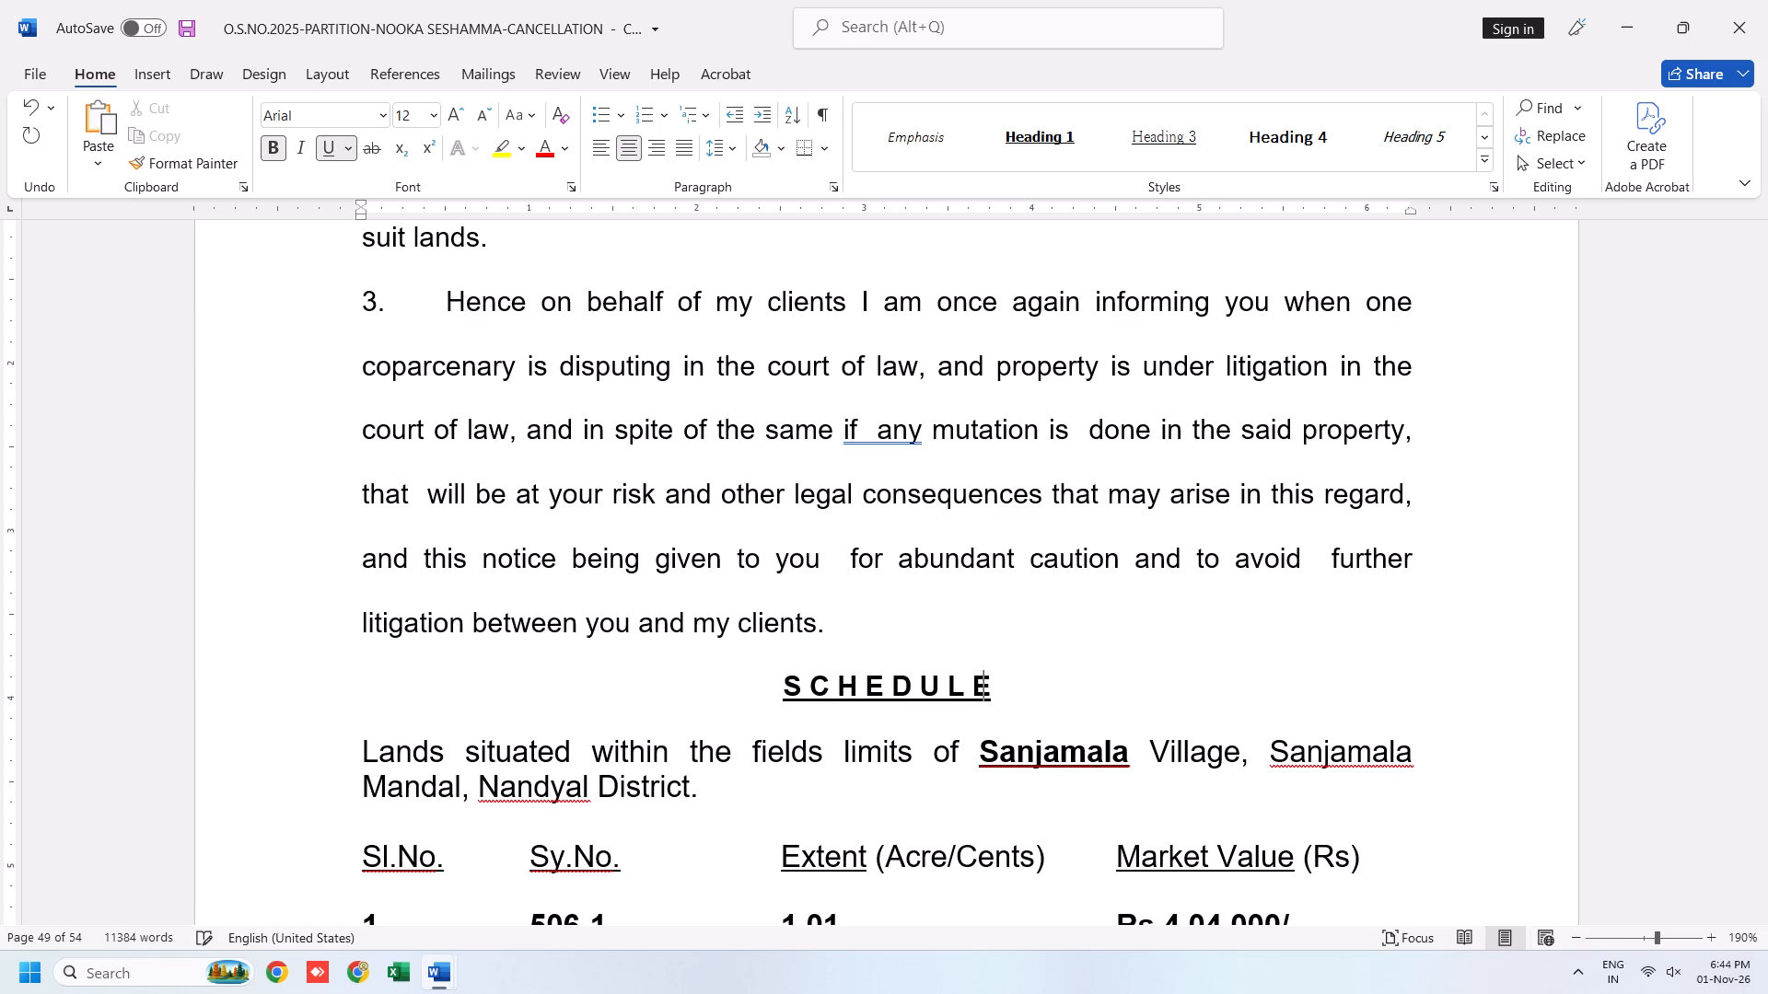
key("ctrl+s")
Review the notice's addressees, subject, reference, client details and paragraph 1.
scroll(634, 689, "up", 20)
scroll(634, 689, "up", 1)
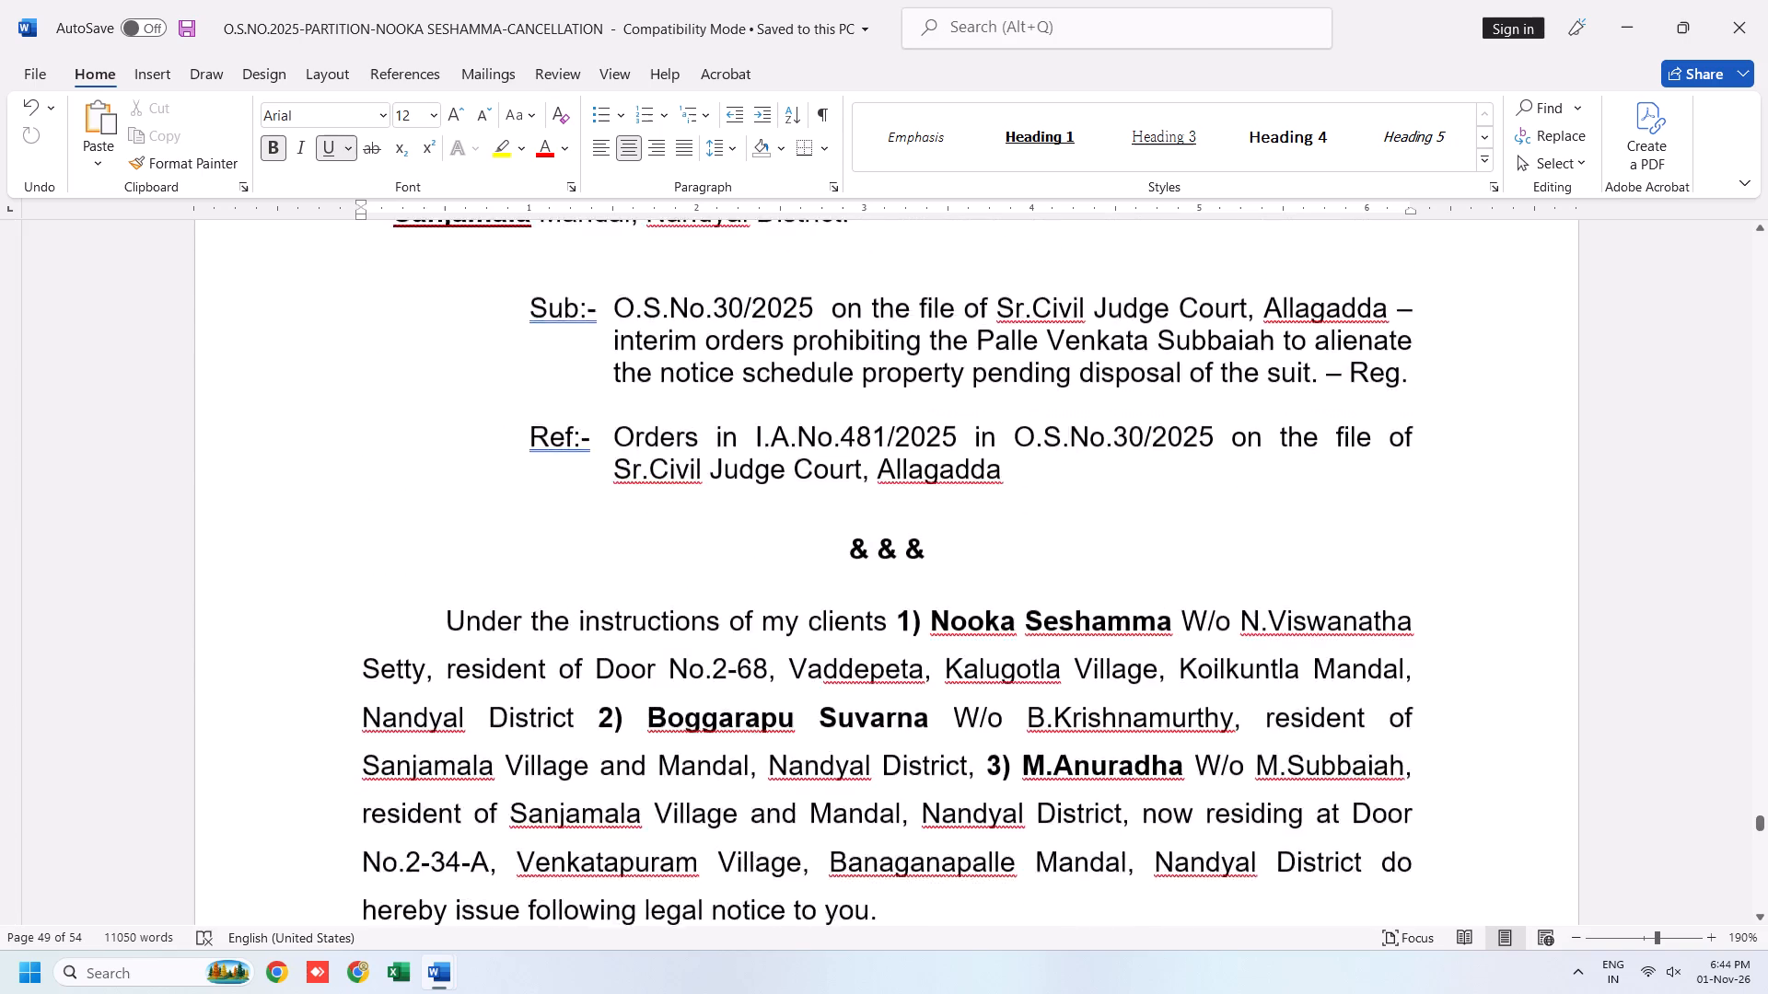
scroll(734, 575, "up", 10)
left_click(482, 549)
scroll(482, 549, "up", 9)
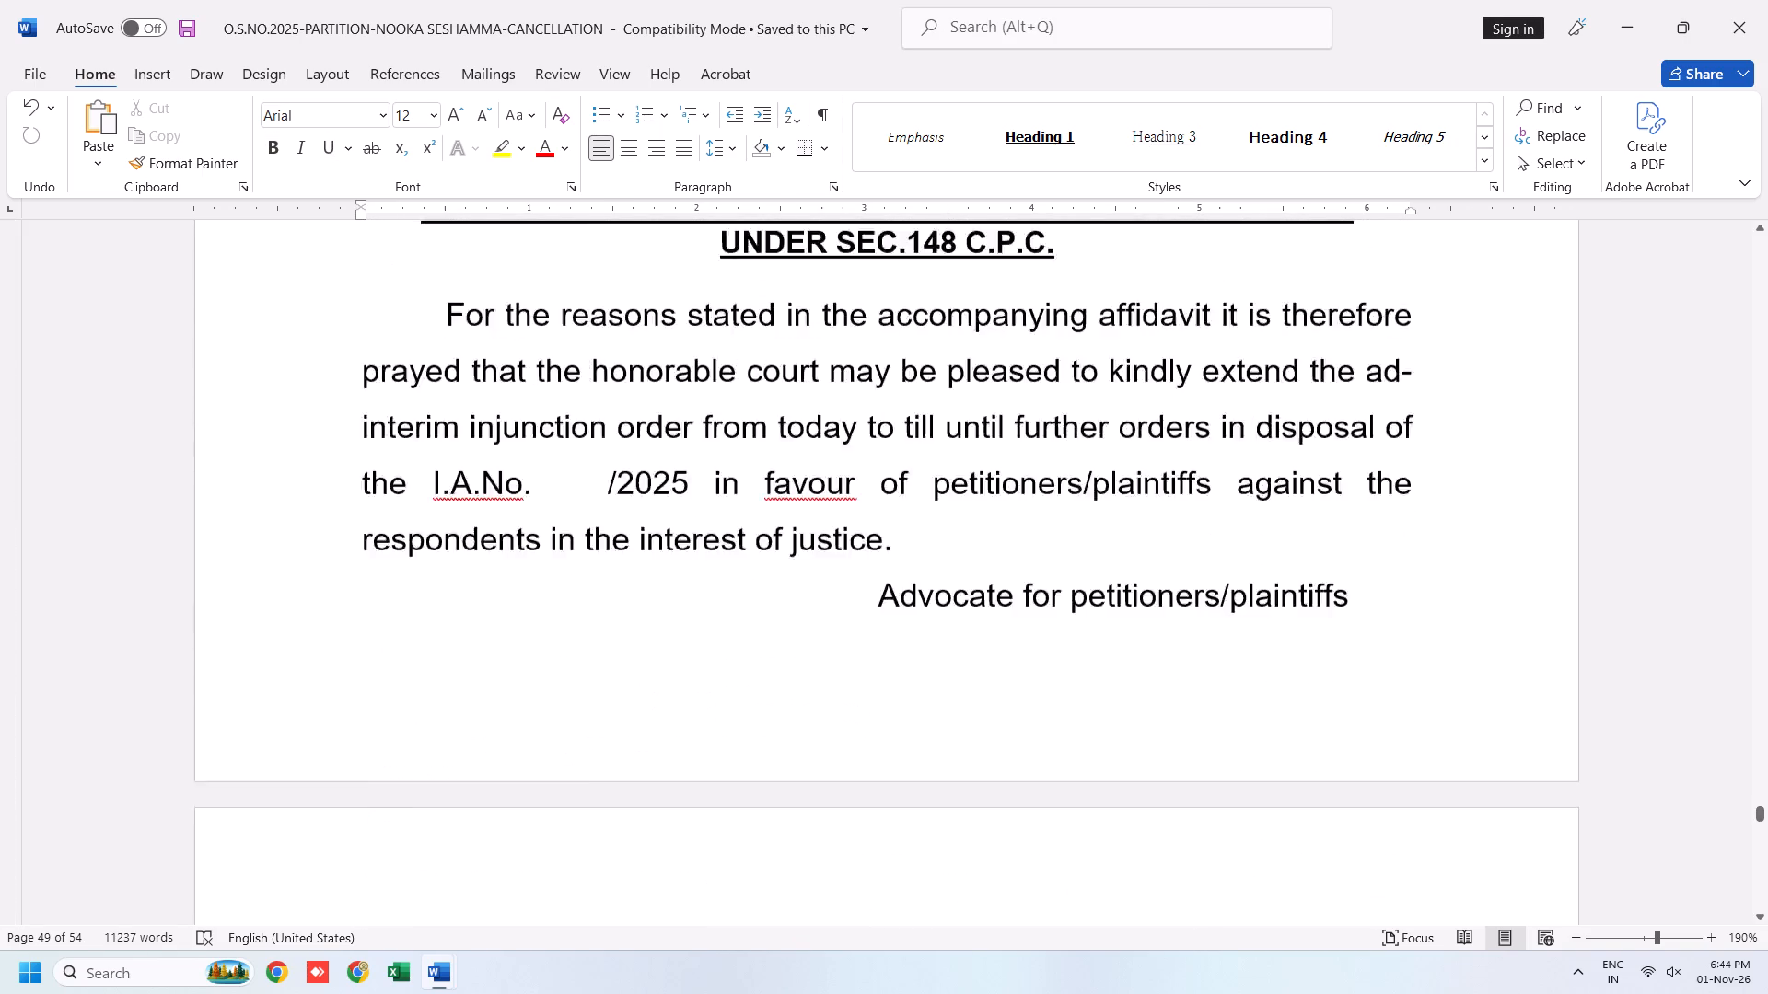
left_click(447, 782)
scroll(465, 775, "down", 6)
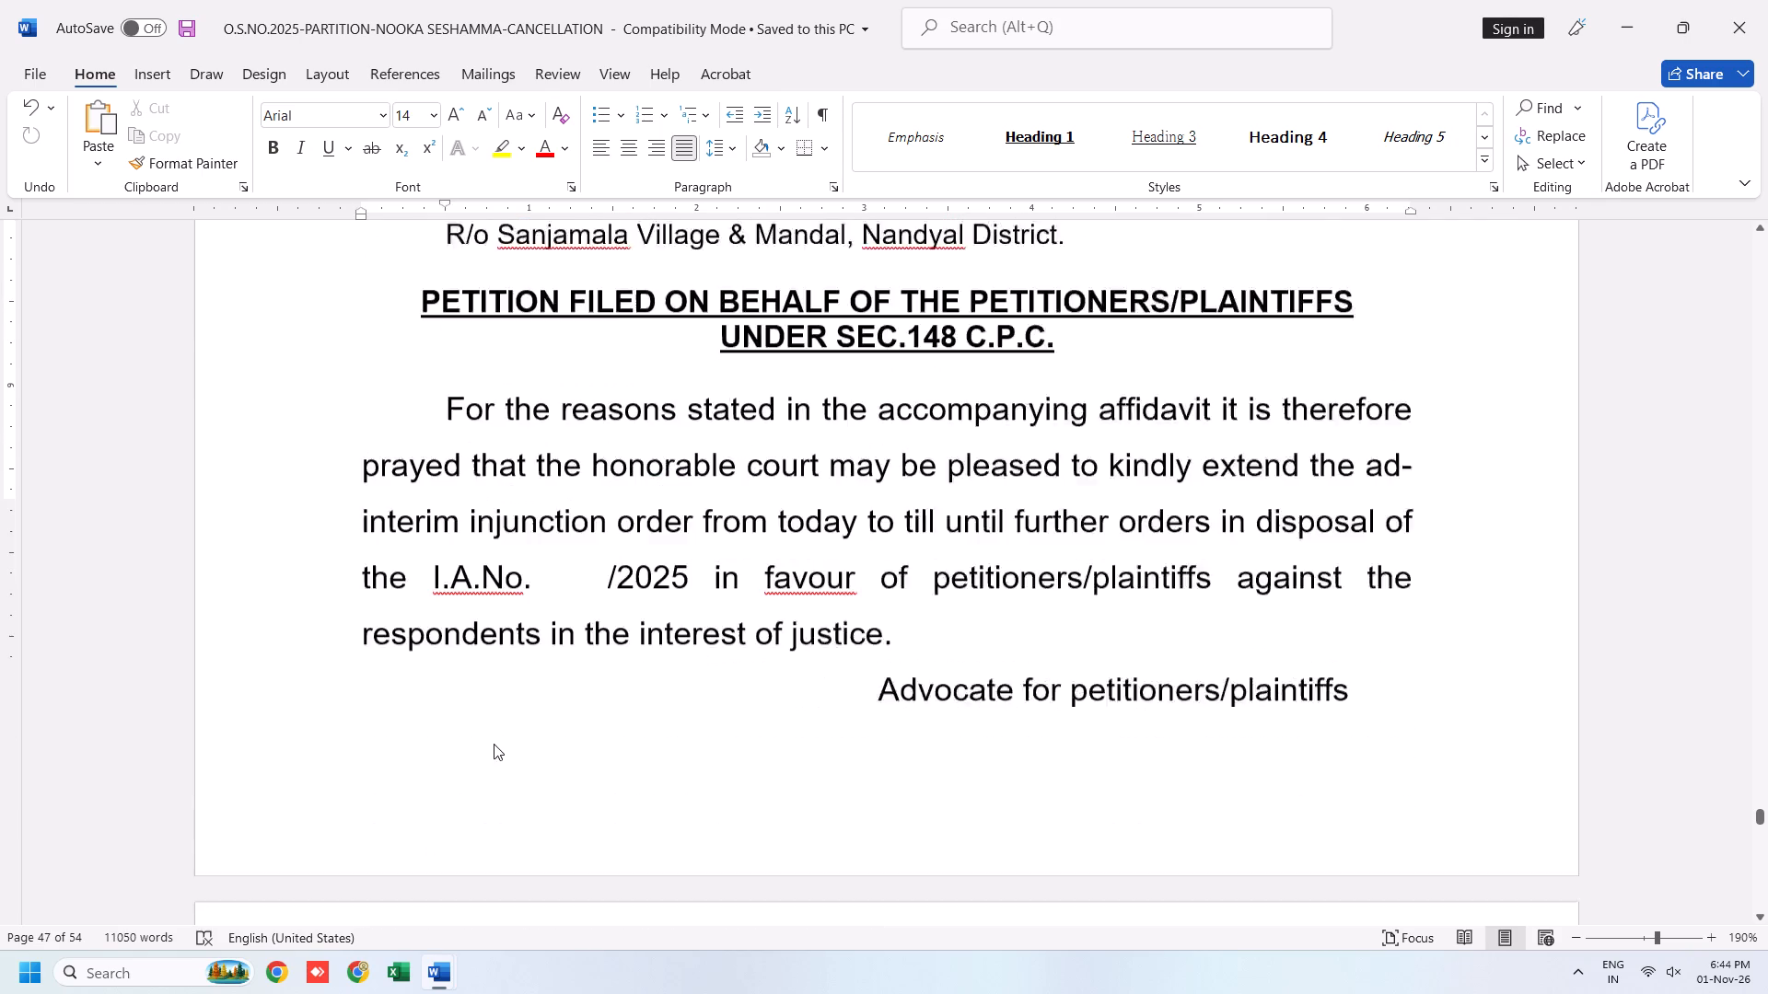
scroll(624, 627, "down", 8)
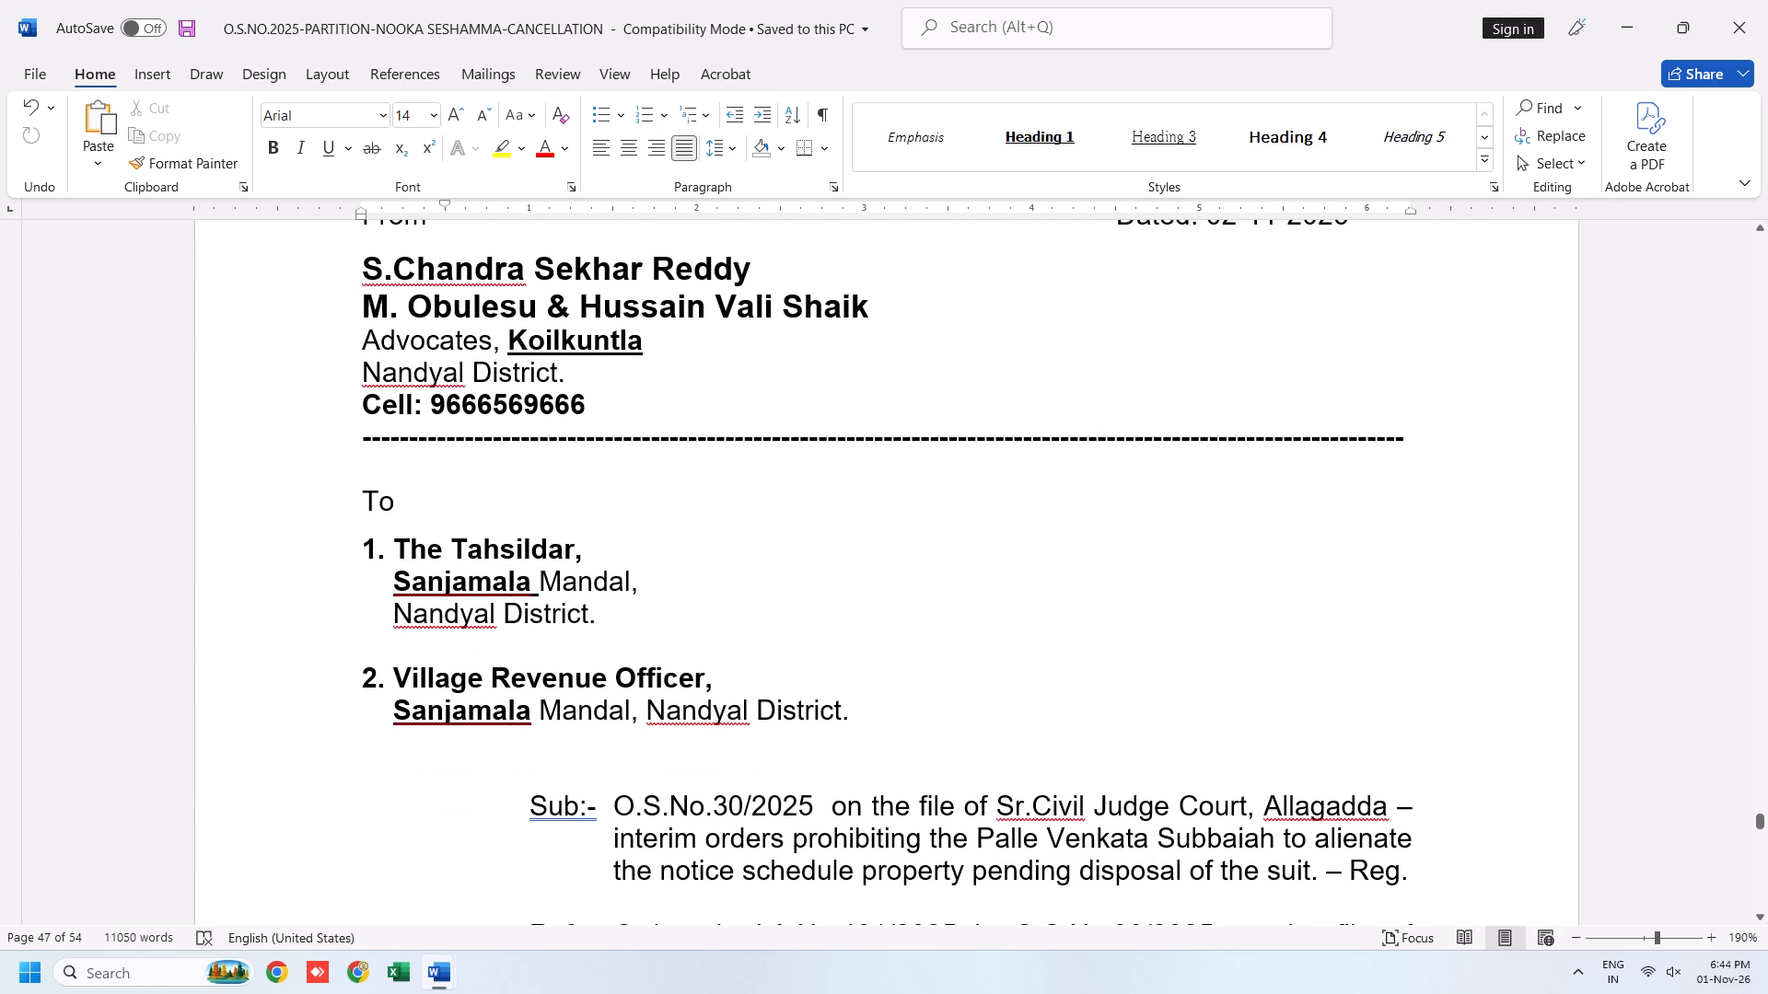
scroll(591, 642, "down", 4)
left_click(530, 724)
scroll(530, 716, "down", 2)
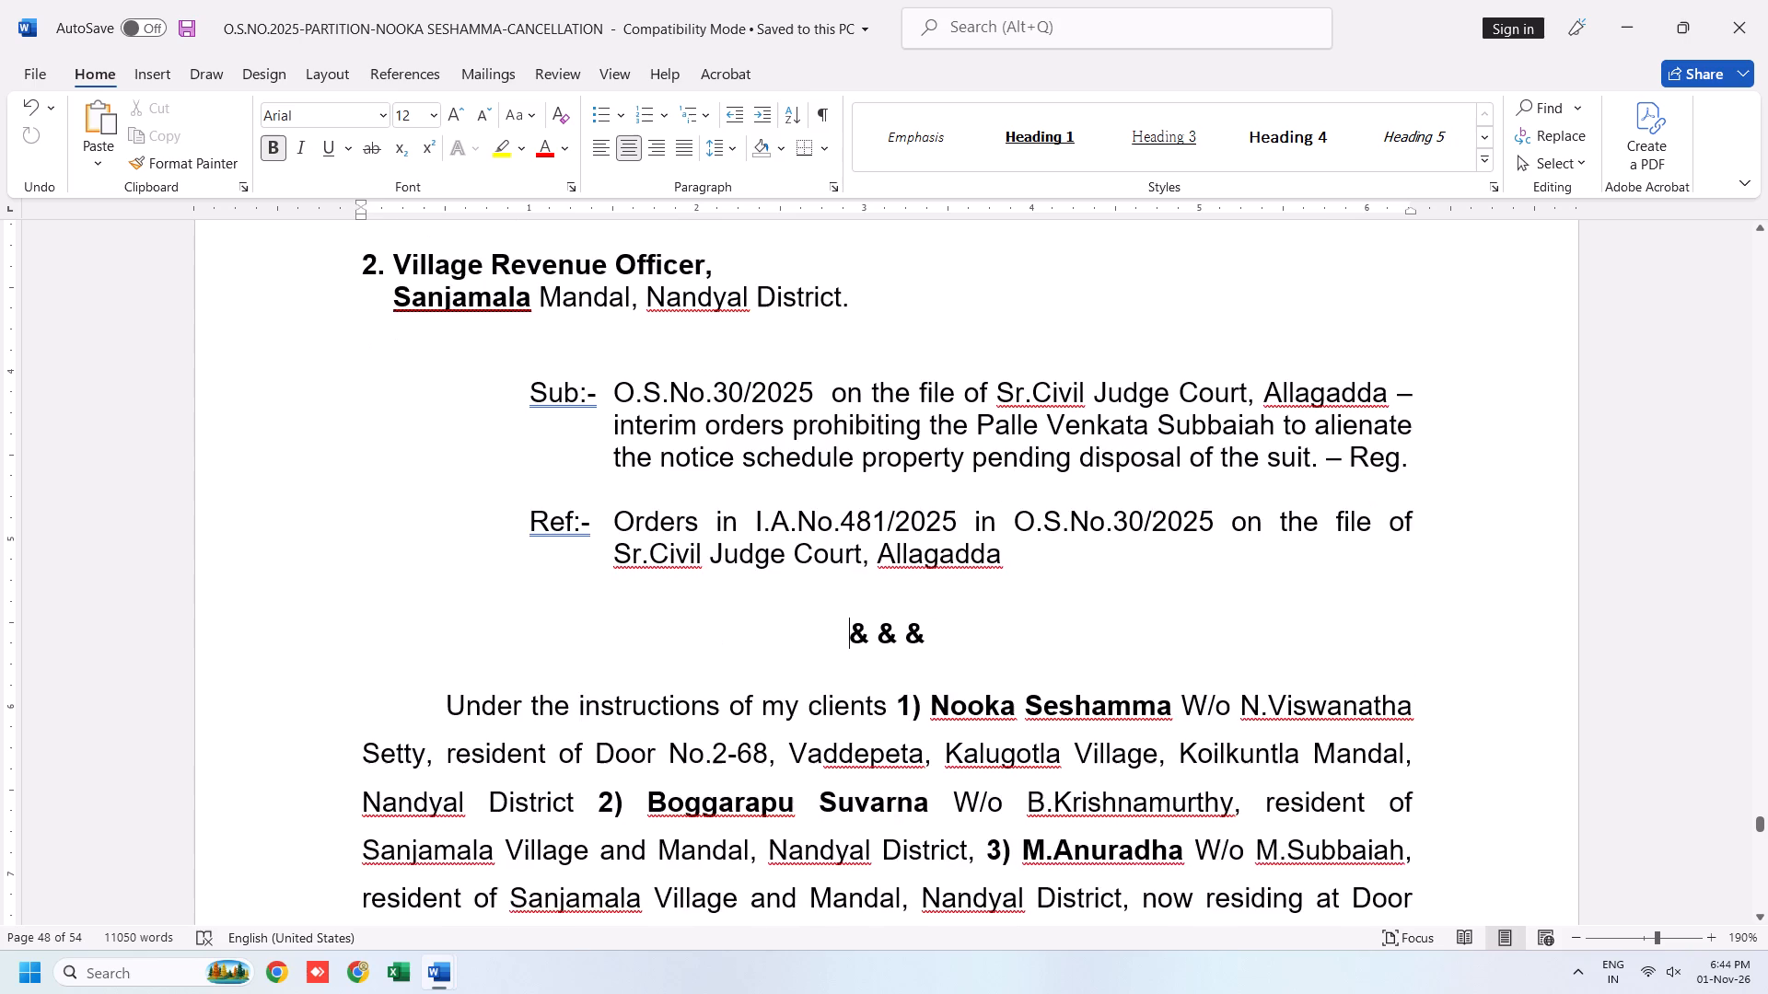
scroll(557, 699, "down", 4)
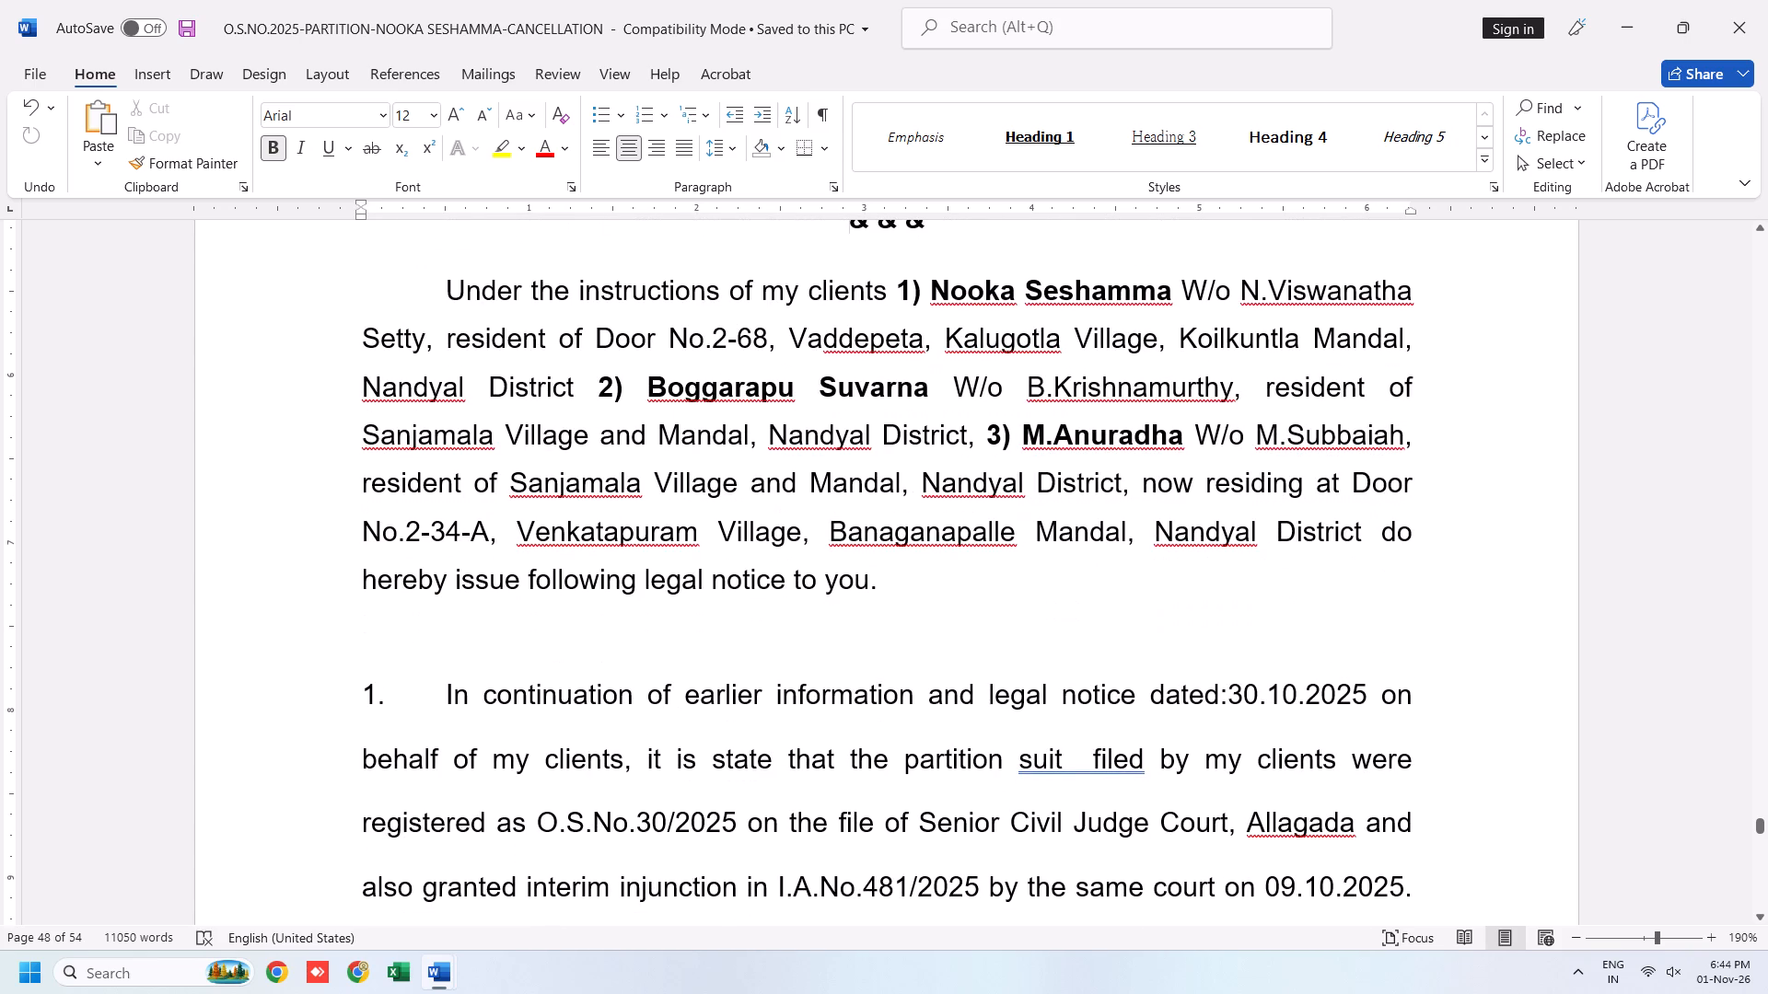
left_click(576, 696)
left_click(536, 665)
scroll(535, 662, "up", 9)
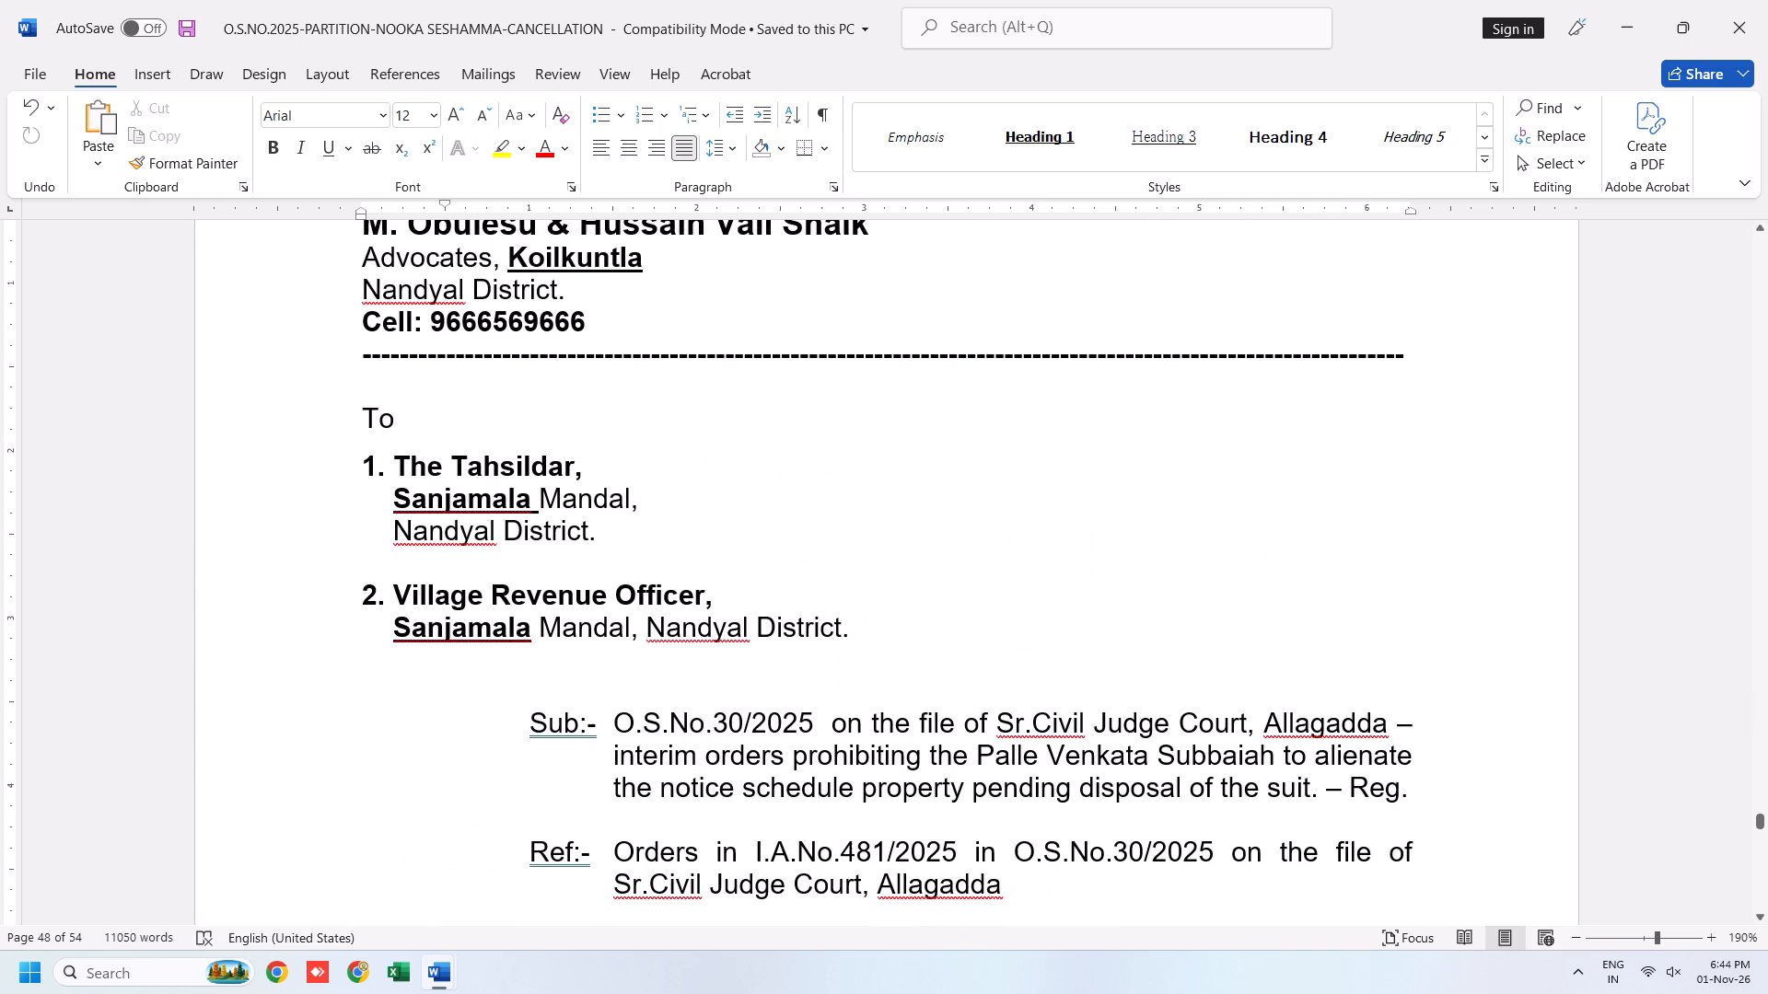
Add the centred heading "REMINDER NOTICE" on the blank line above the notice's "Sub:-" line, with a blank line below it.
left_click(473, 688)
scroll(473, 688, "down", 3)
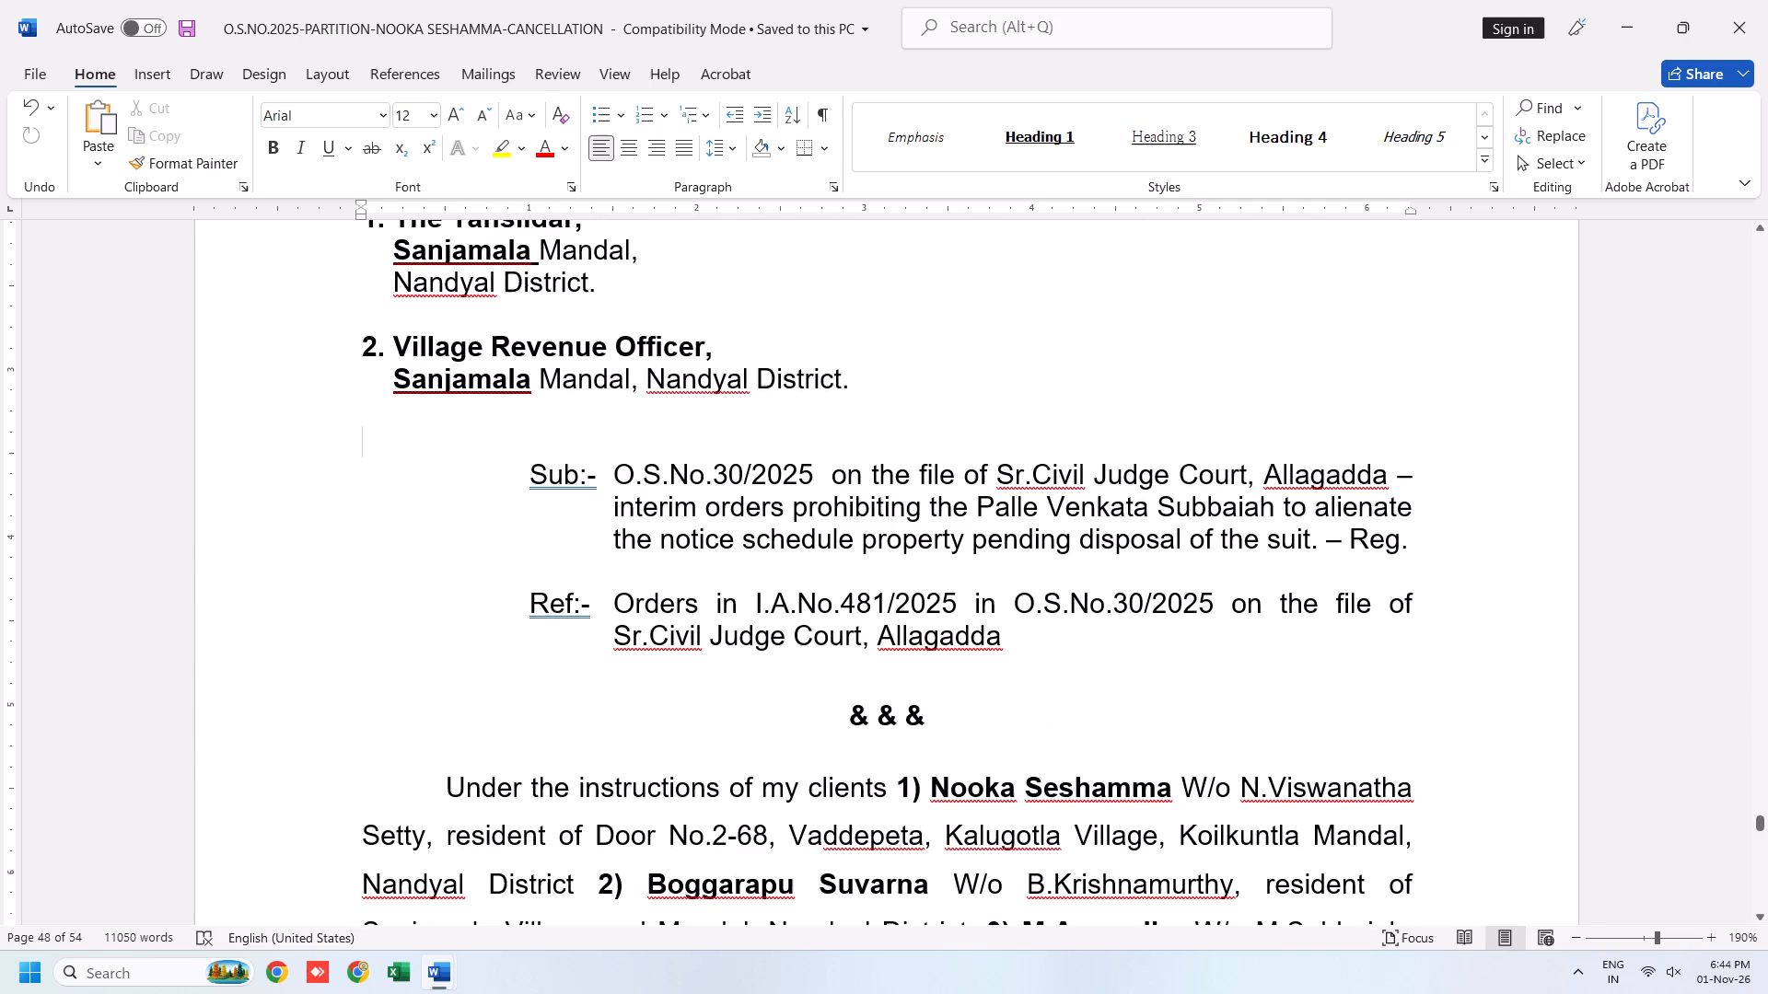
key("ctrl+e")
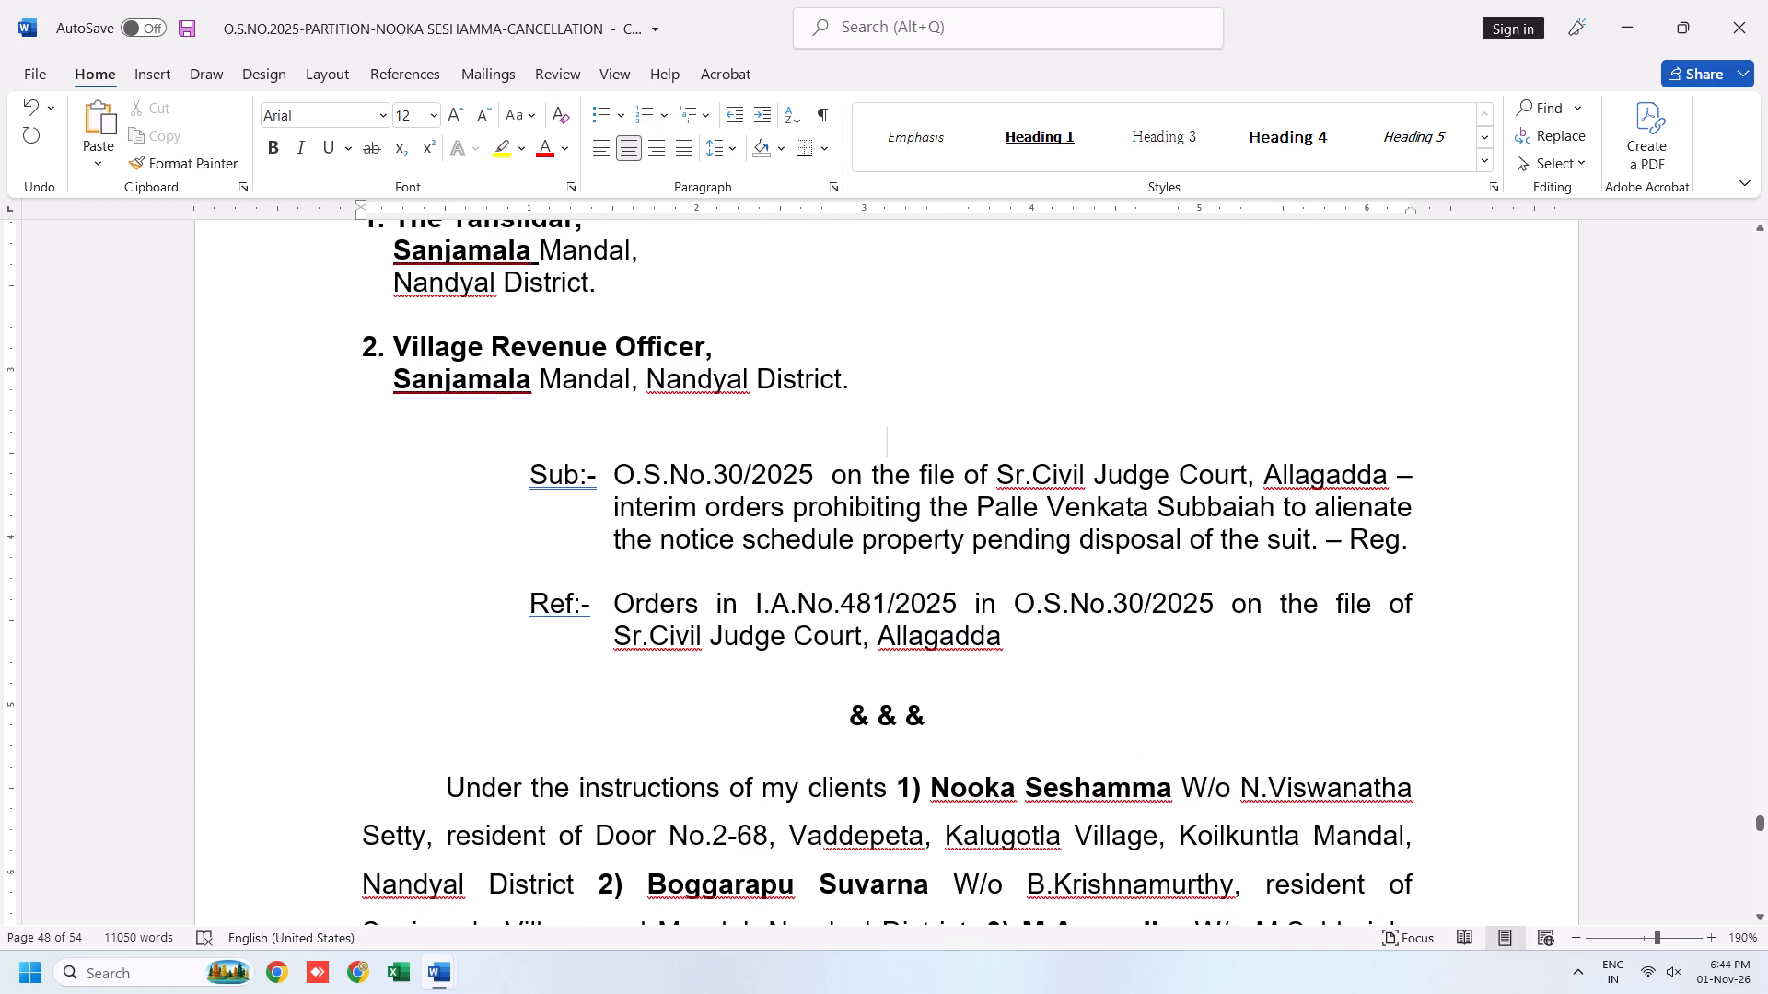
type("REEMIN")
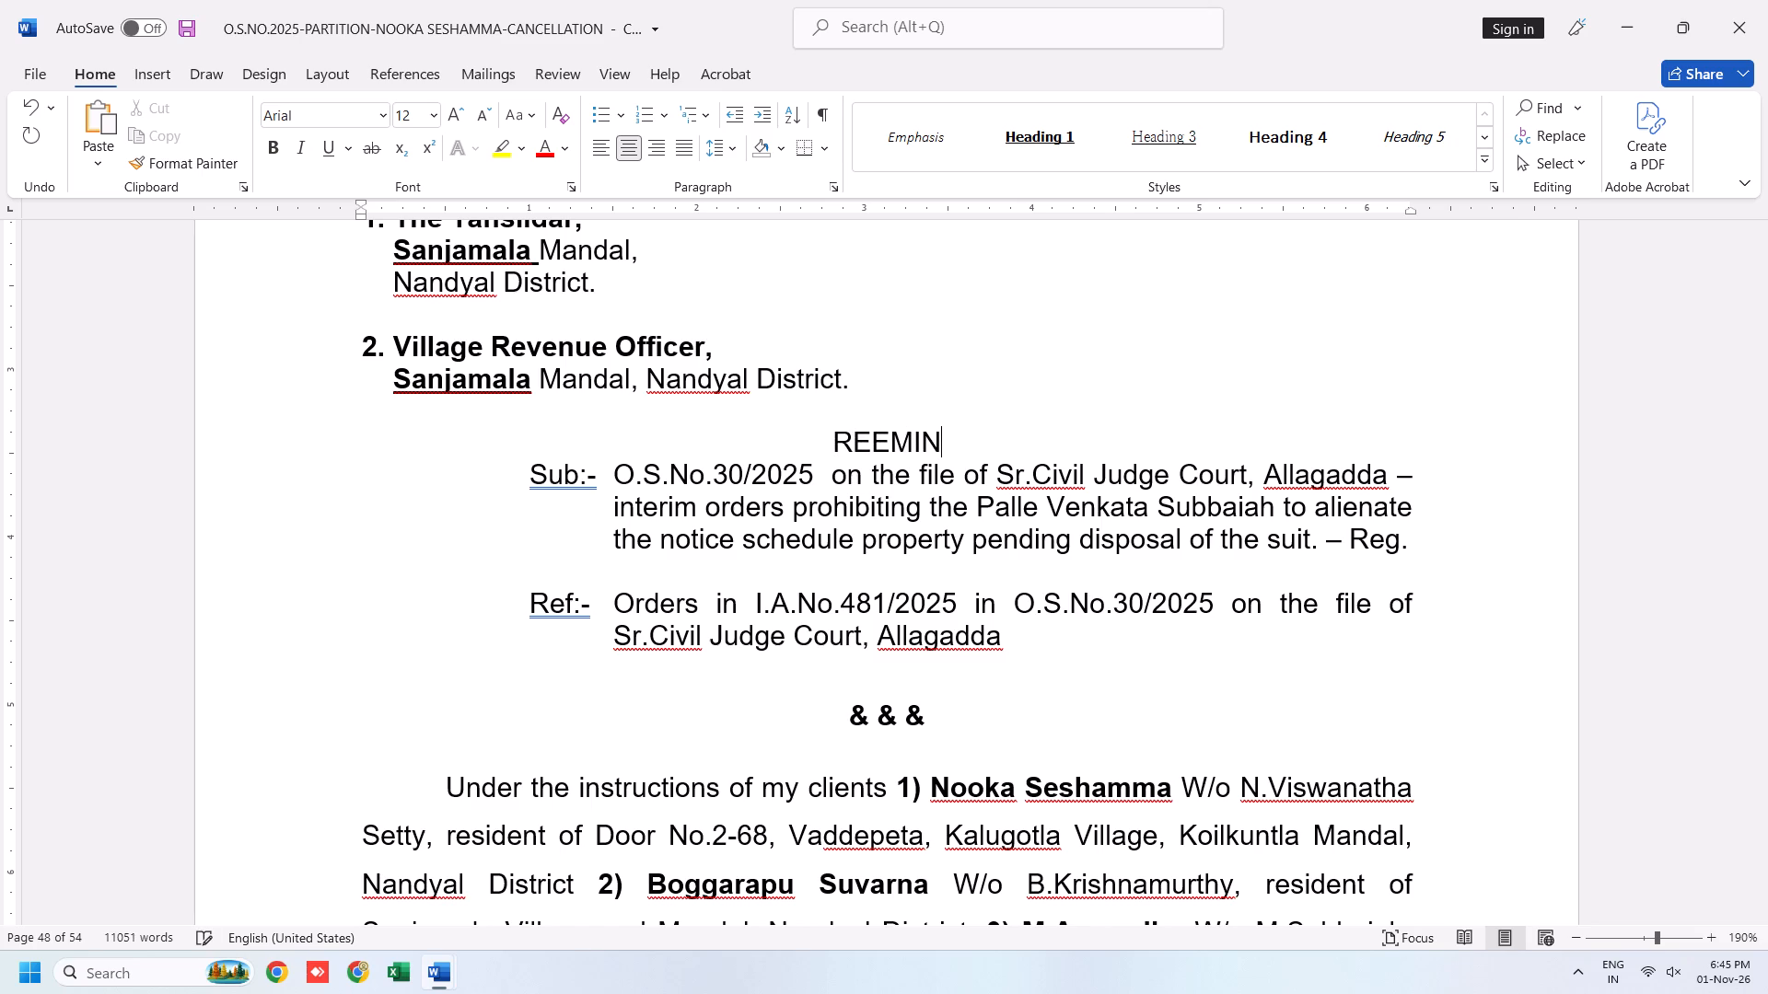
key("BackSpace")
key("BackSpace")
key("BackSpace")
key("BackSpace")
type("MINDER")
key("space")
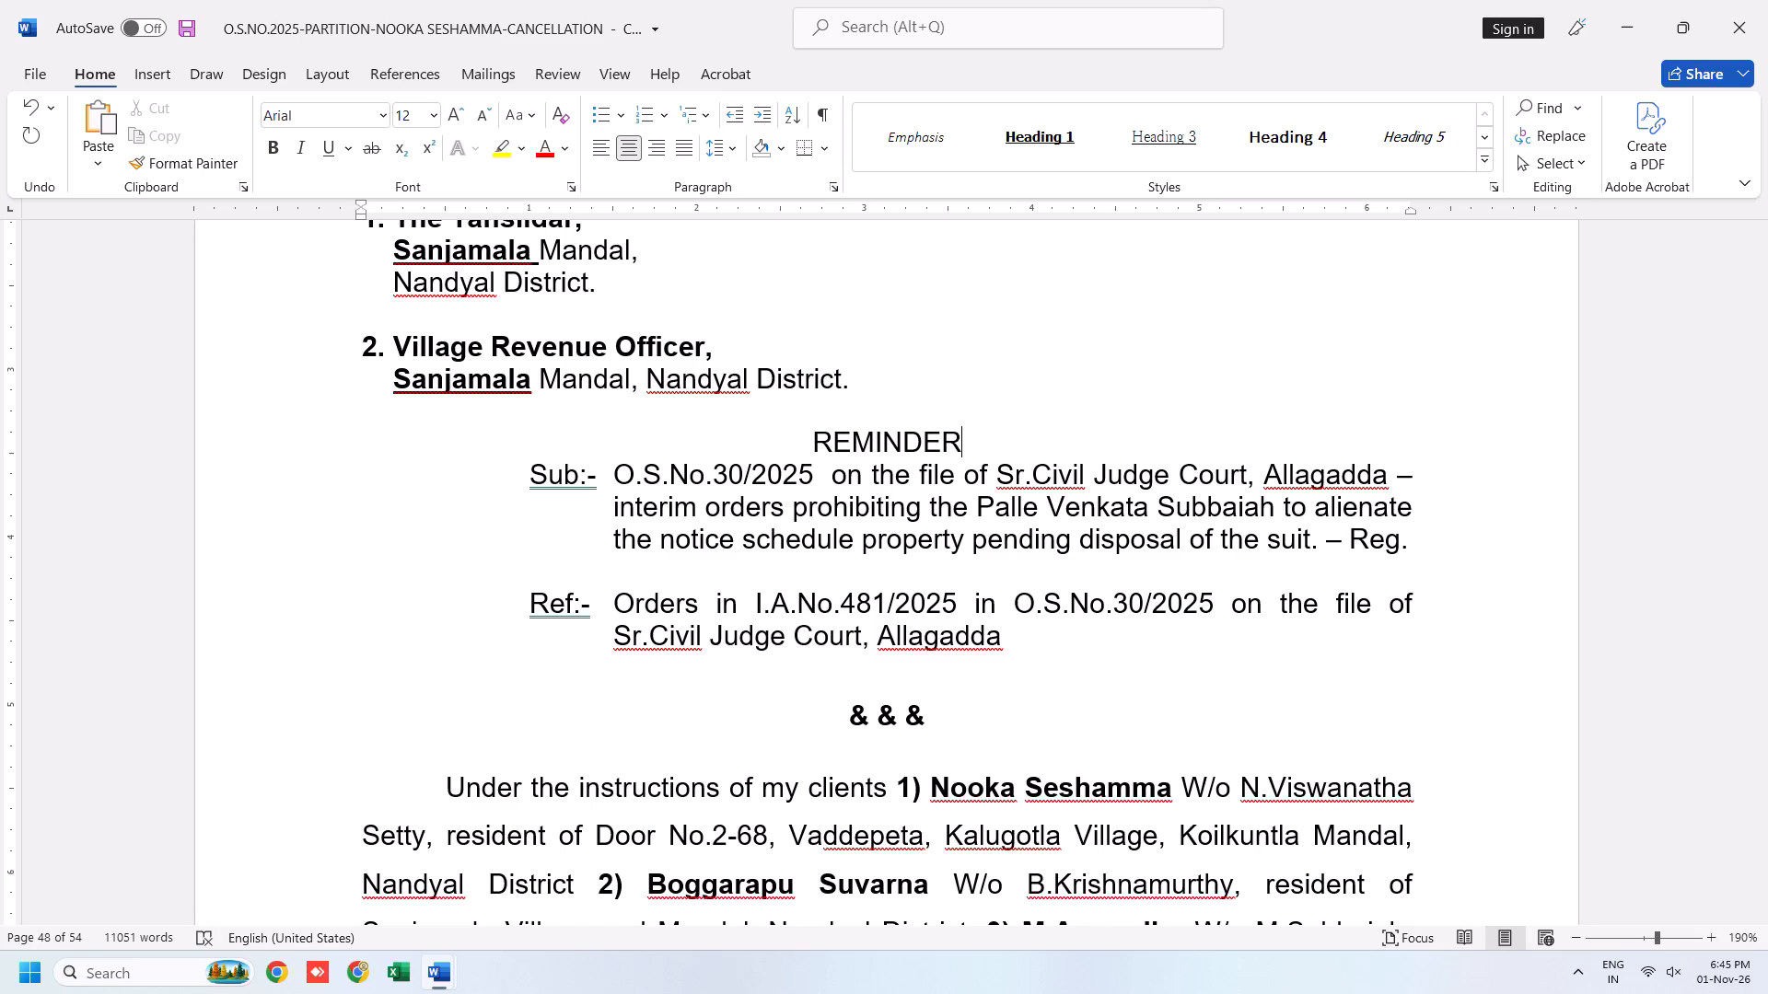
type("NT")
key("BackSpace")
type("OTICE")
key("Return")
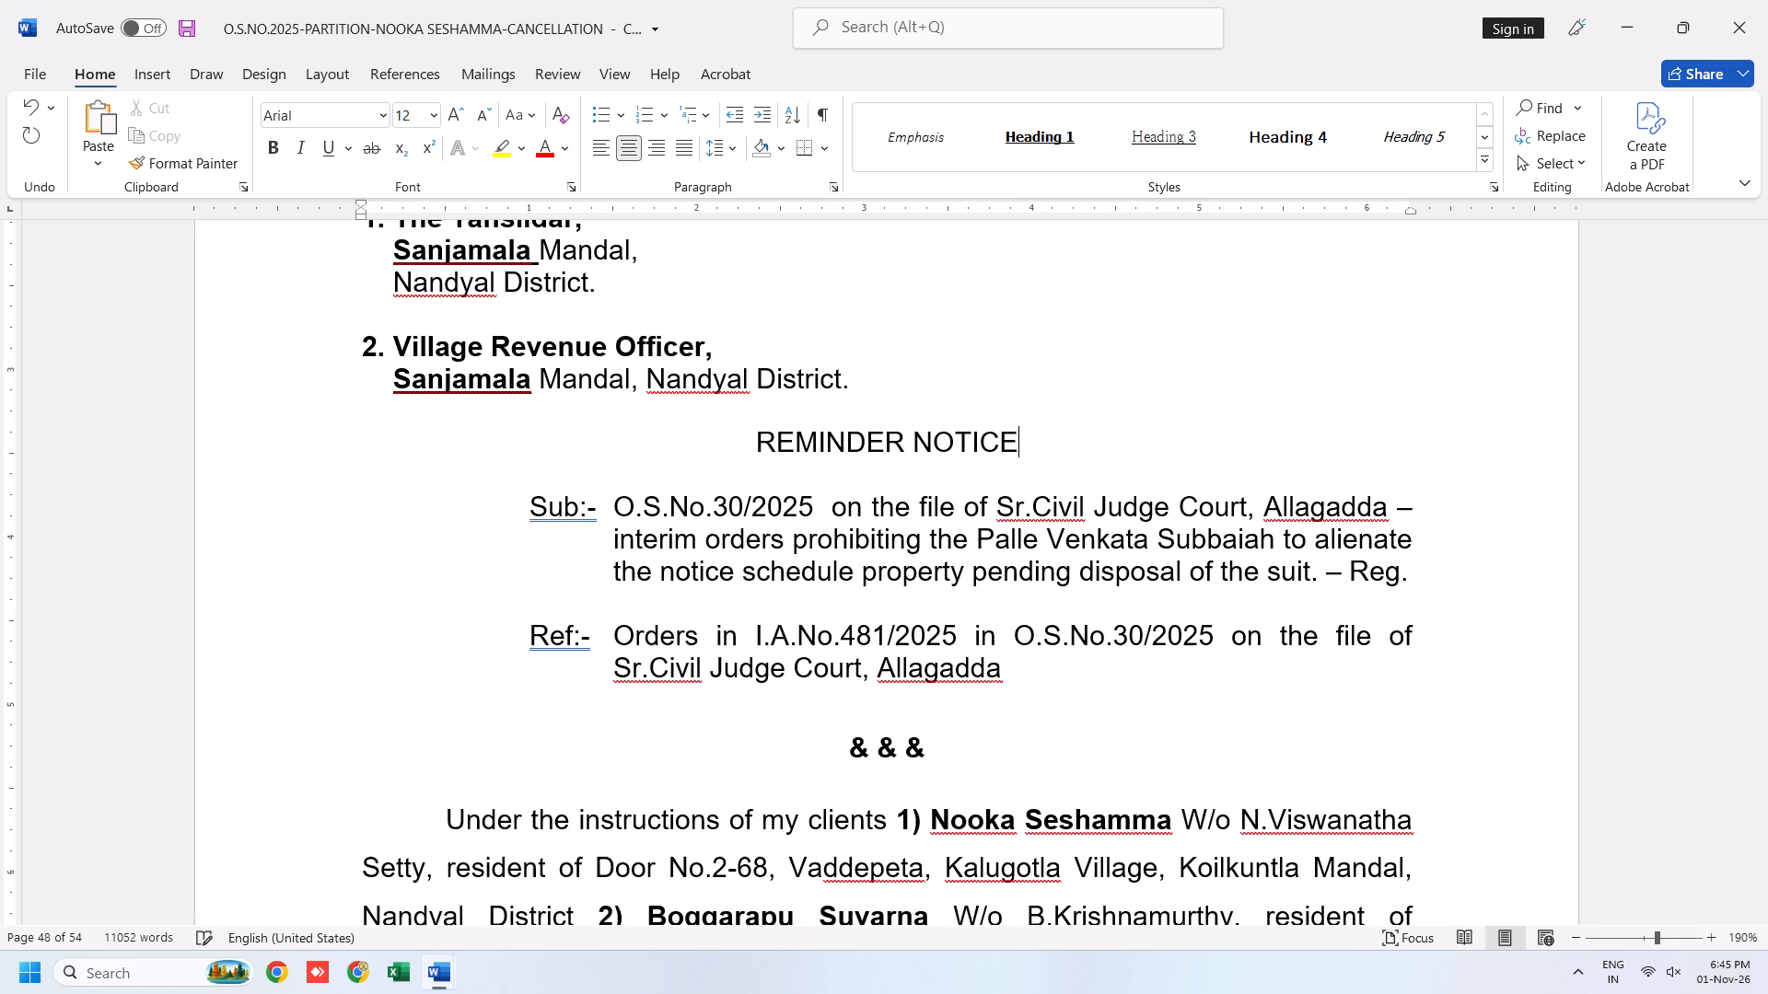
Underline the "REMINDER NOTICE" heading.
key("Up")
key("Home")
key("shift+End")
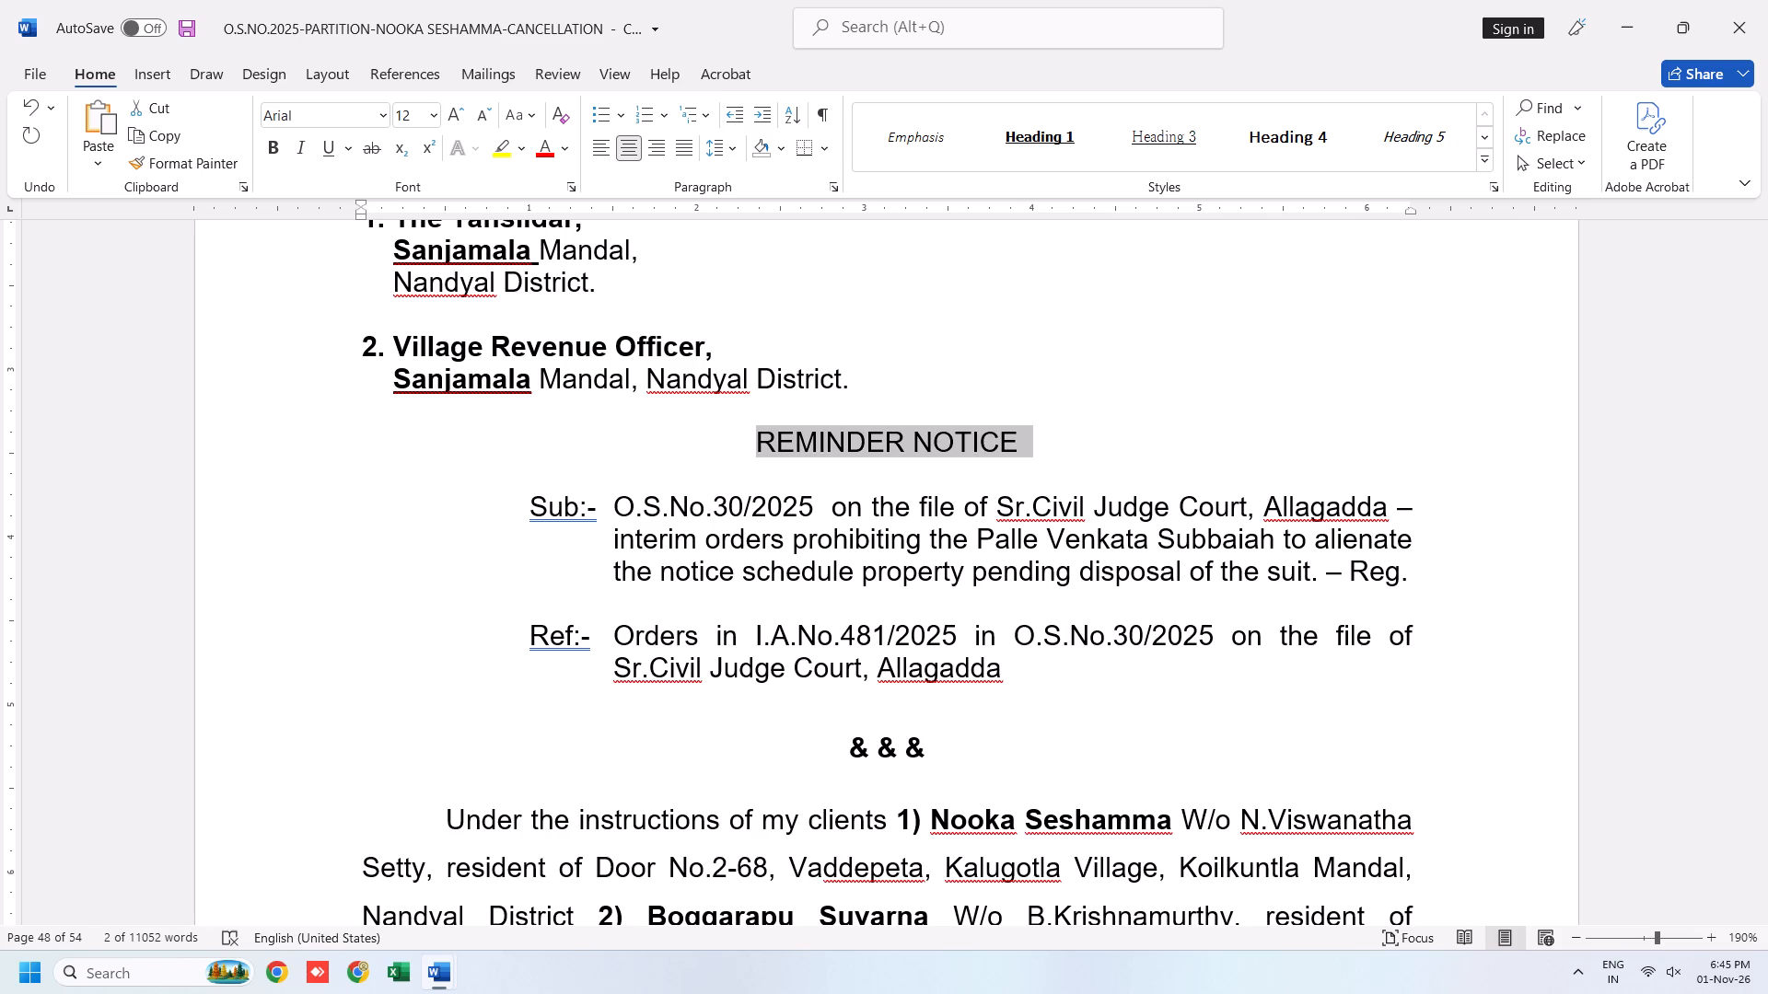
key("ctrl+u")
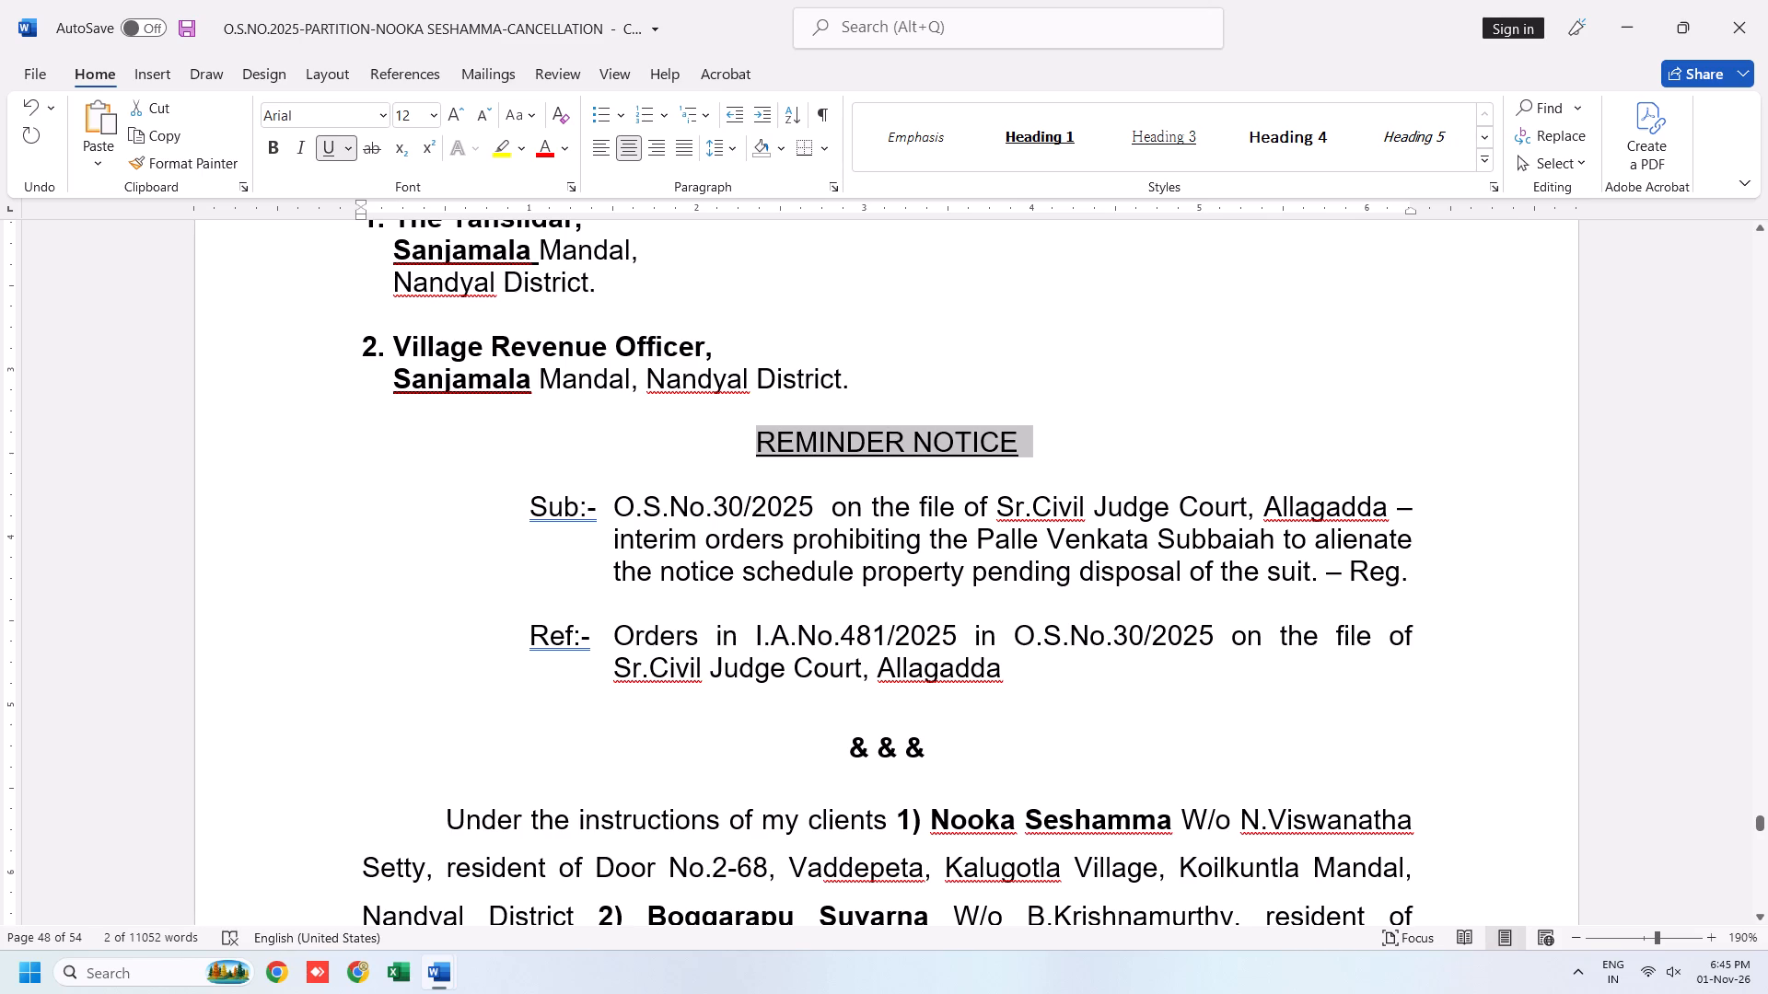
Check the underlined "REMINDER NOTICE" heading and save the document.
left_click(901, 399)
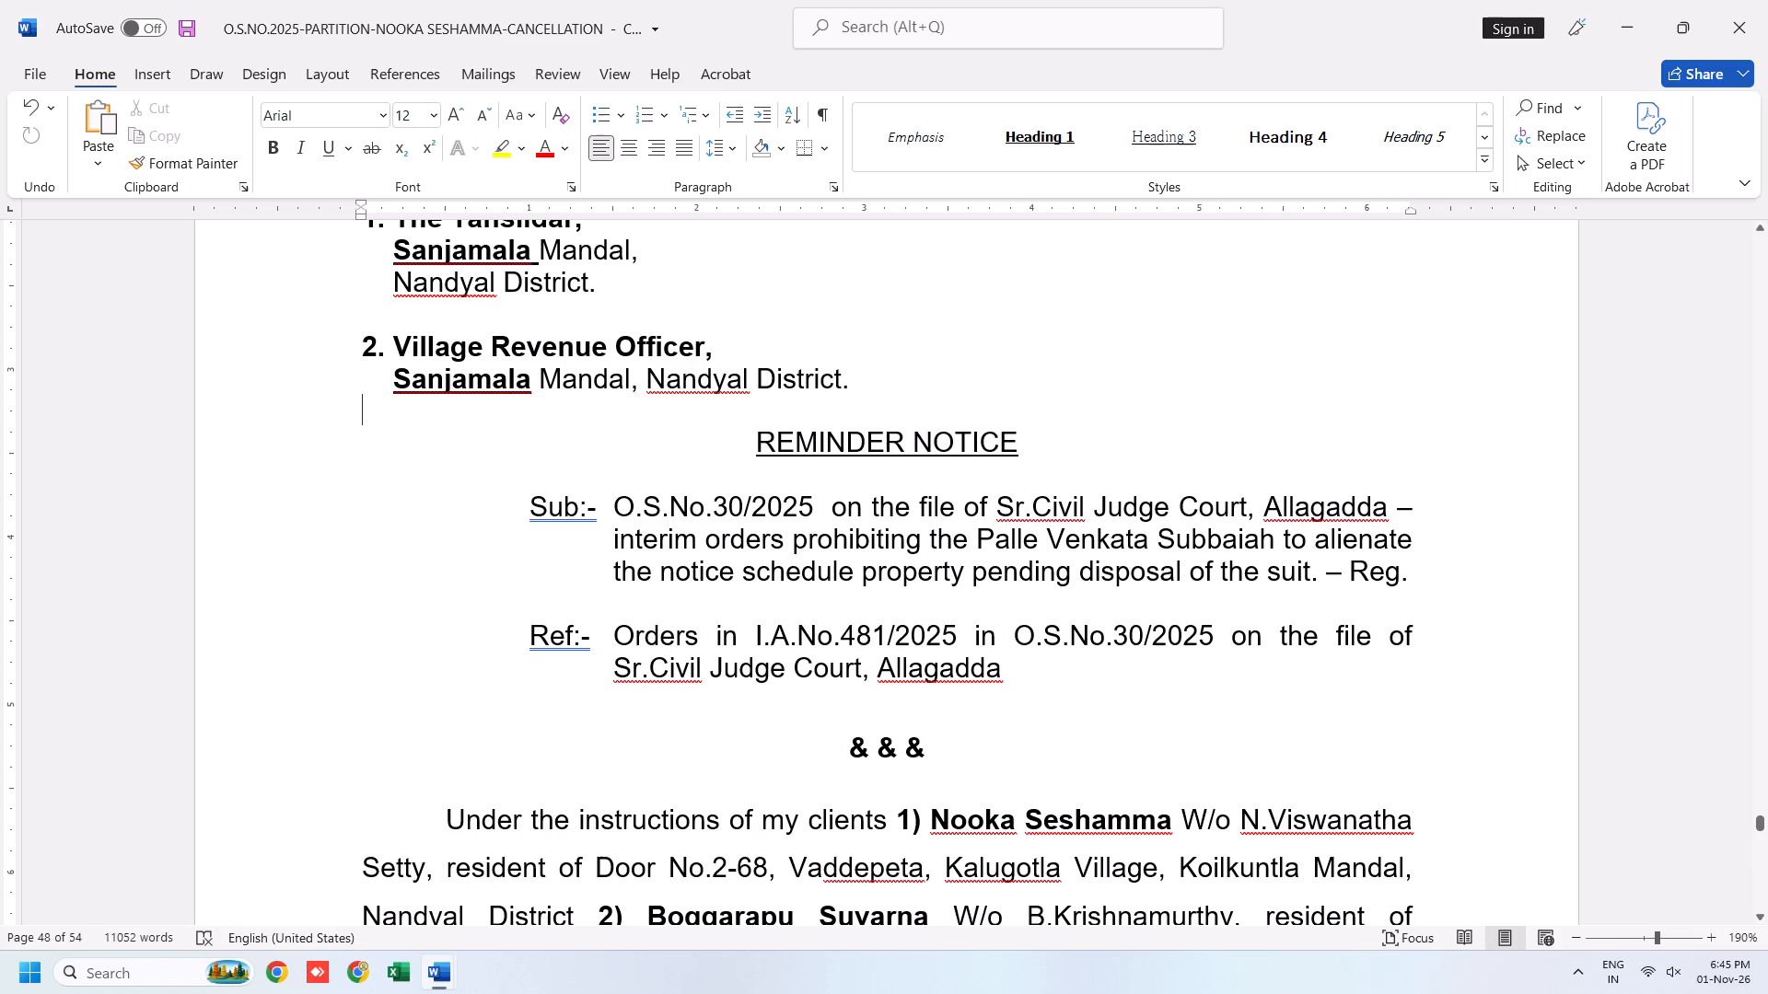
scroll(843, 563, "up", 5)
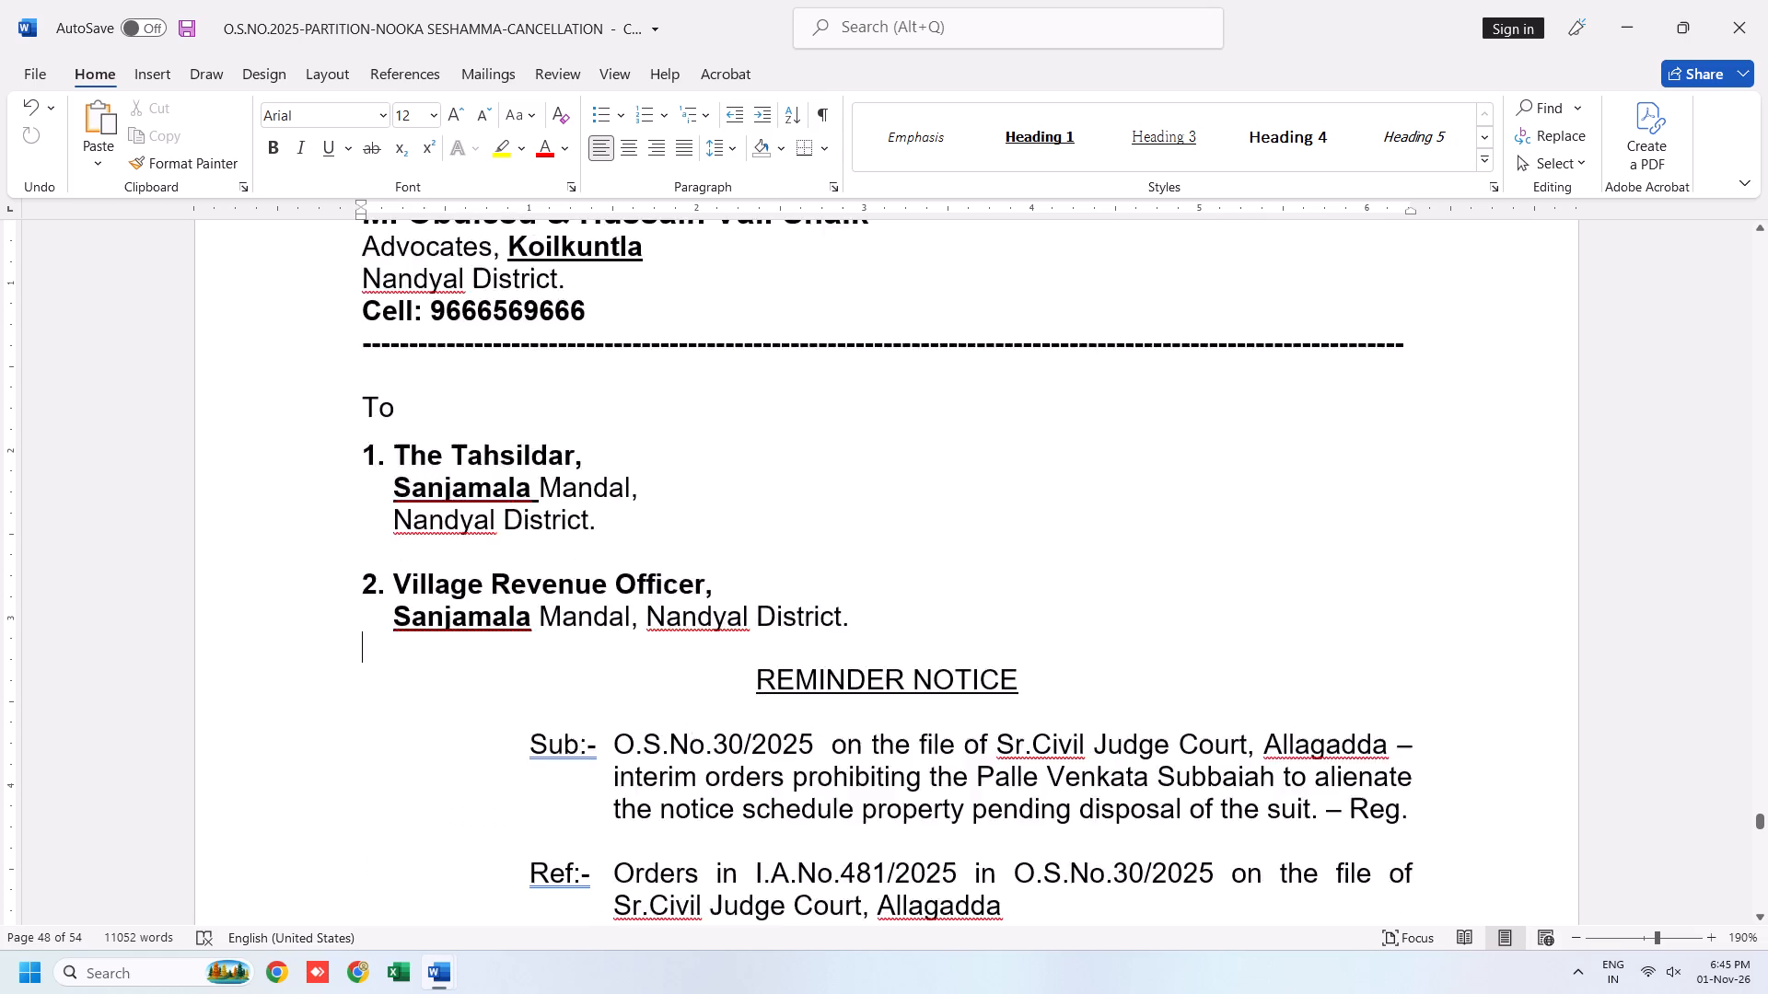
scroll(844, 556, "up", 2)
scroll(847, 543, "down", 7)
left_click(620, 653)
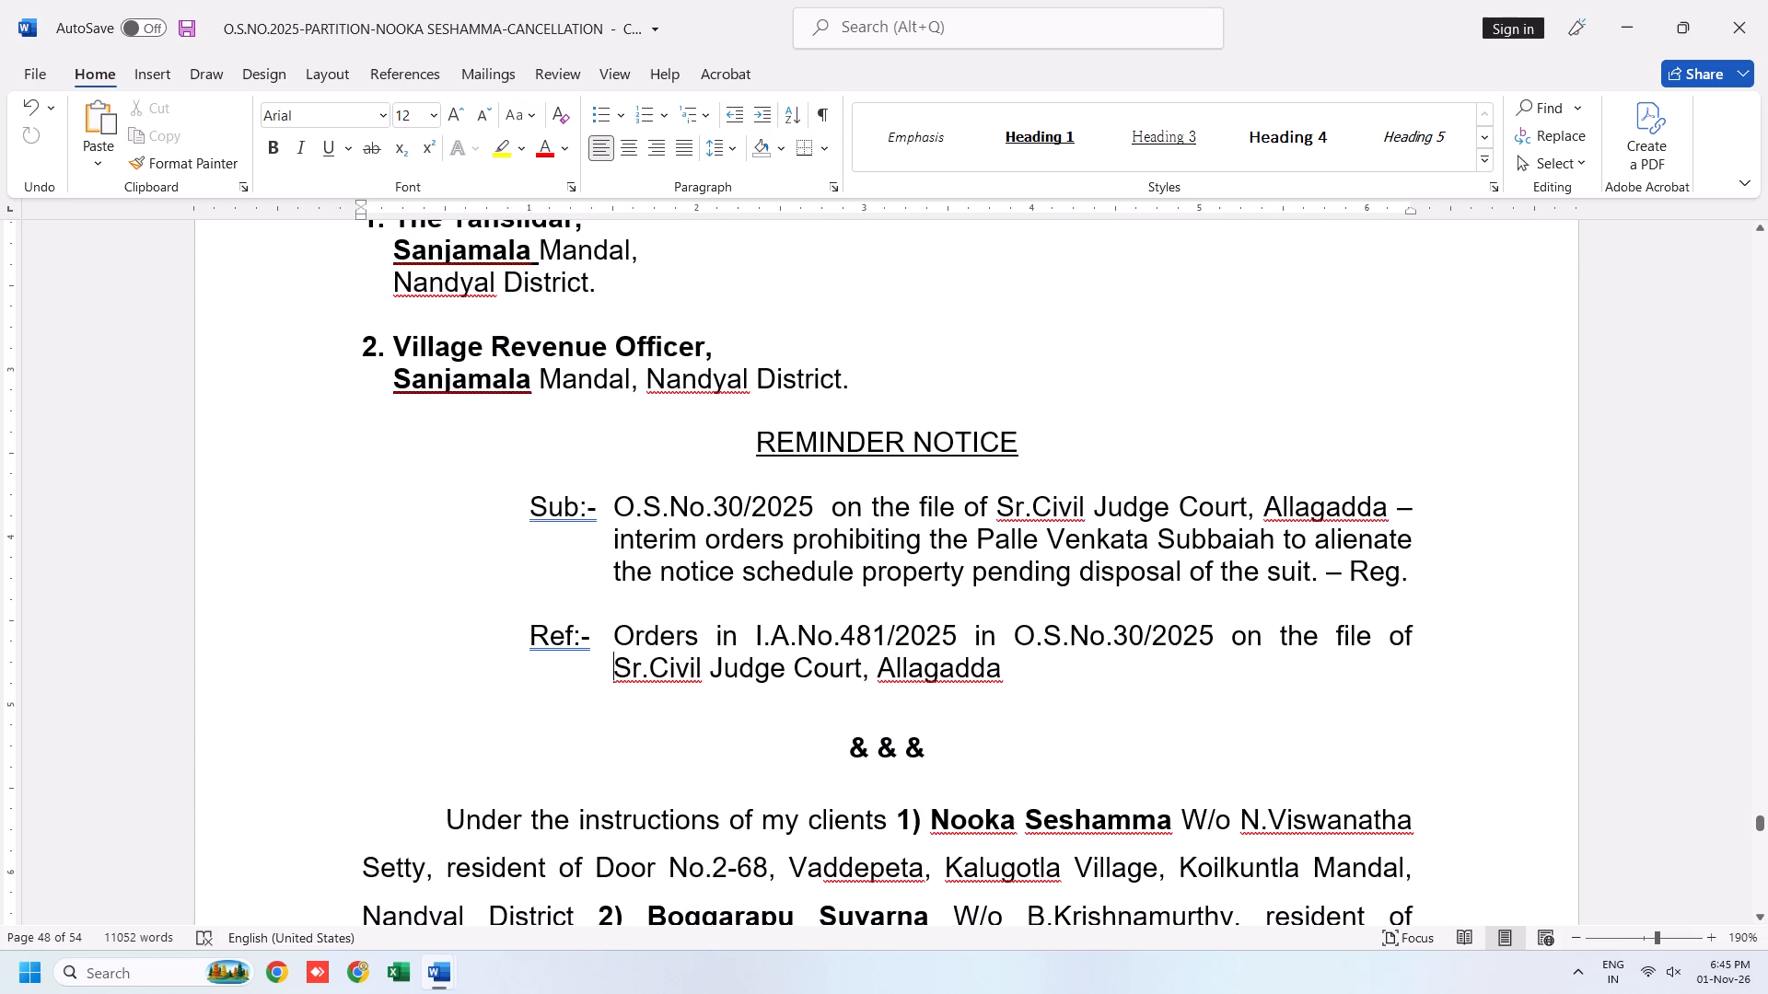
left_click_drag(742, 452, 1047, 461)
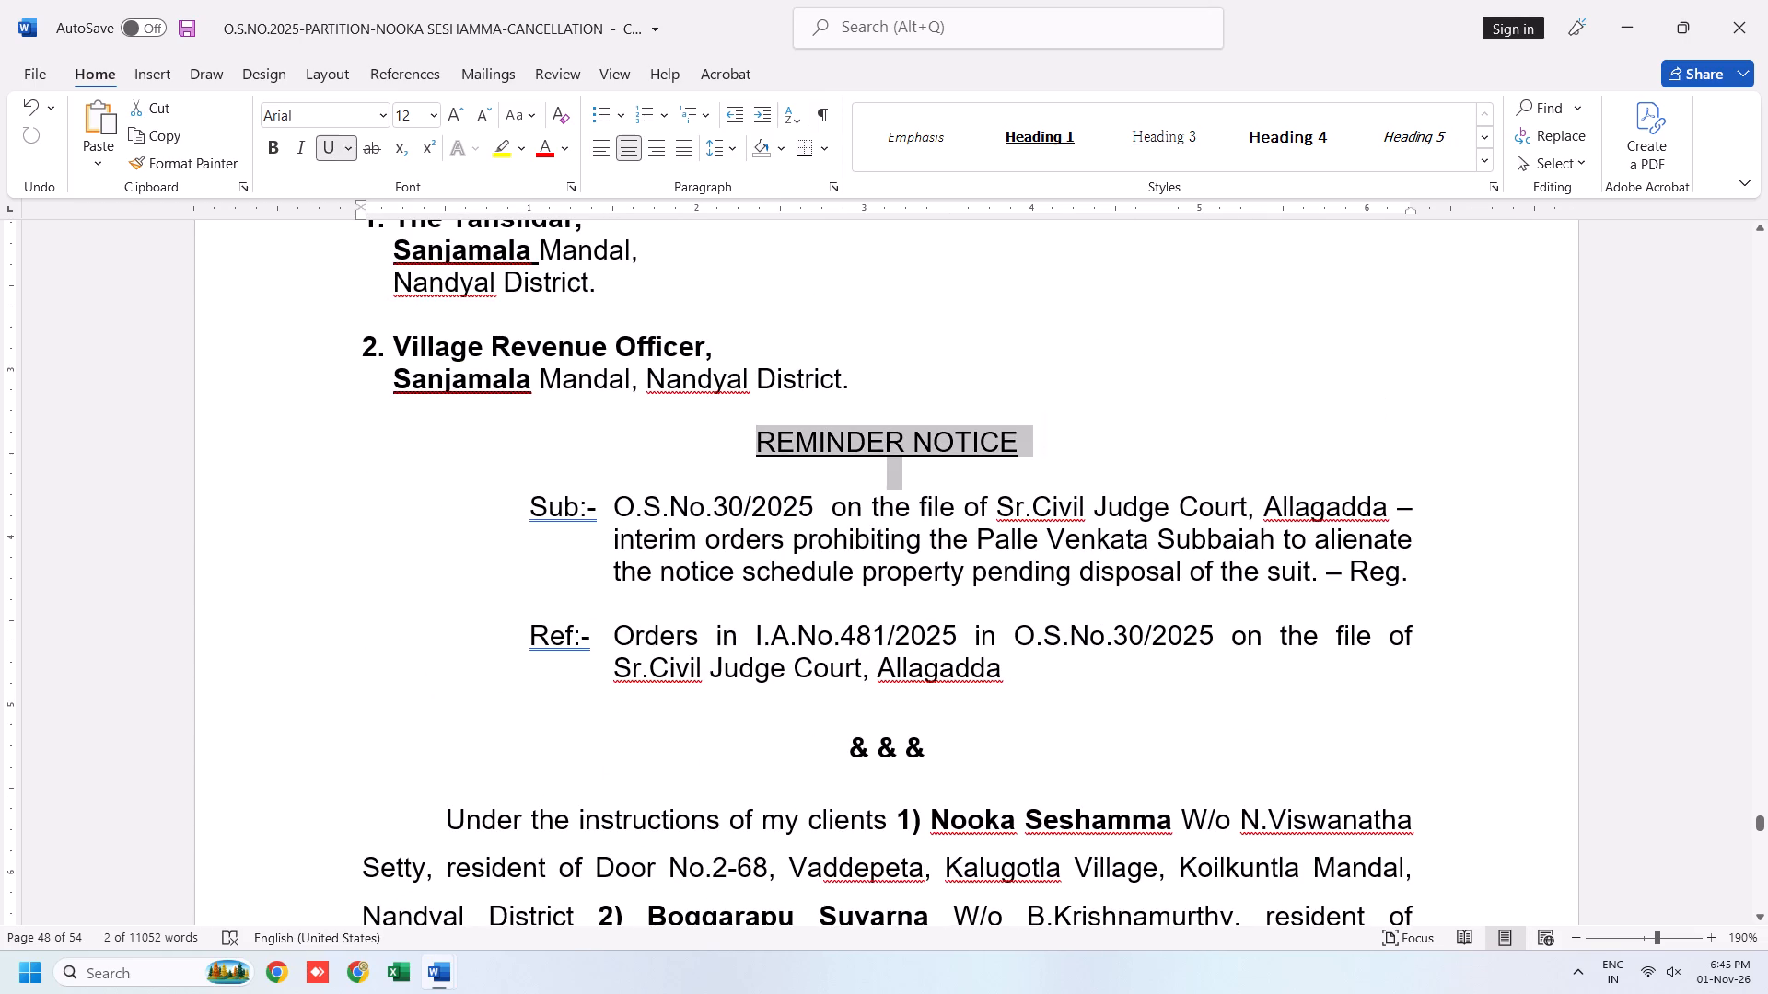
left_click(898, 550)
left_click_drag(757, 455, 1027, 454)
left_click(823, 581)
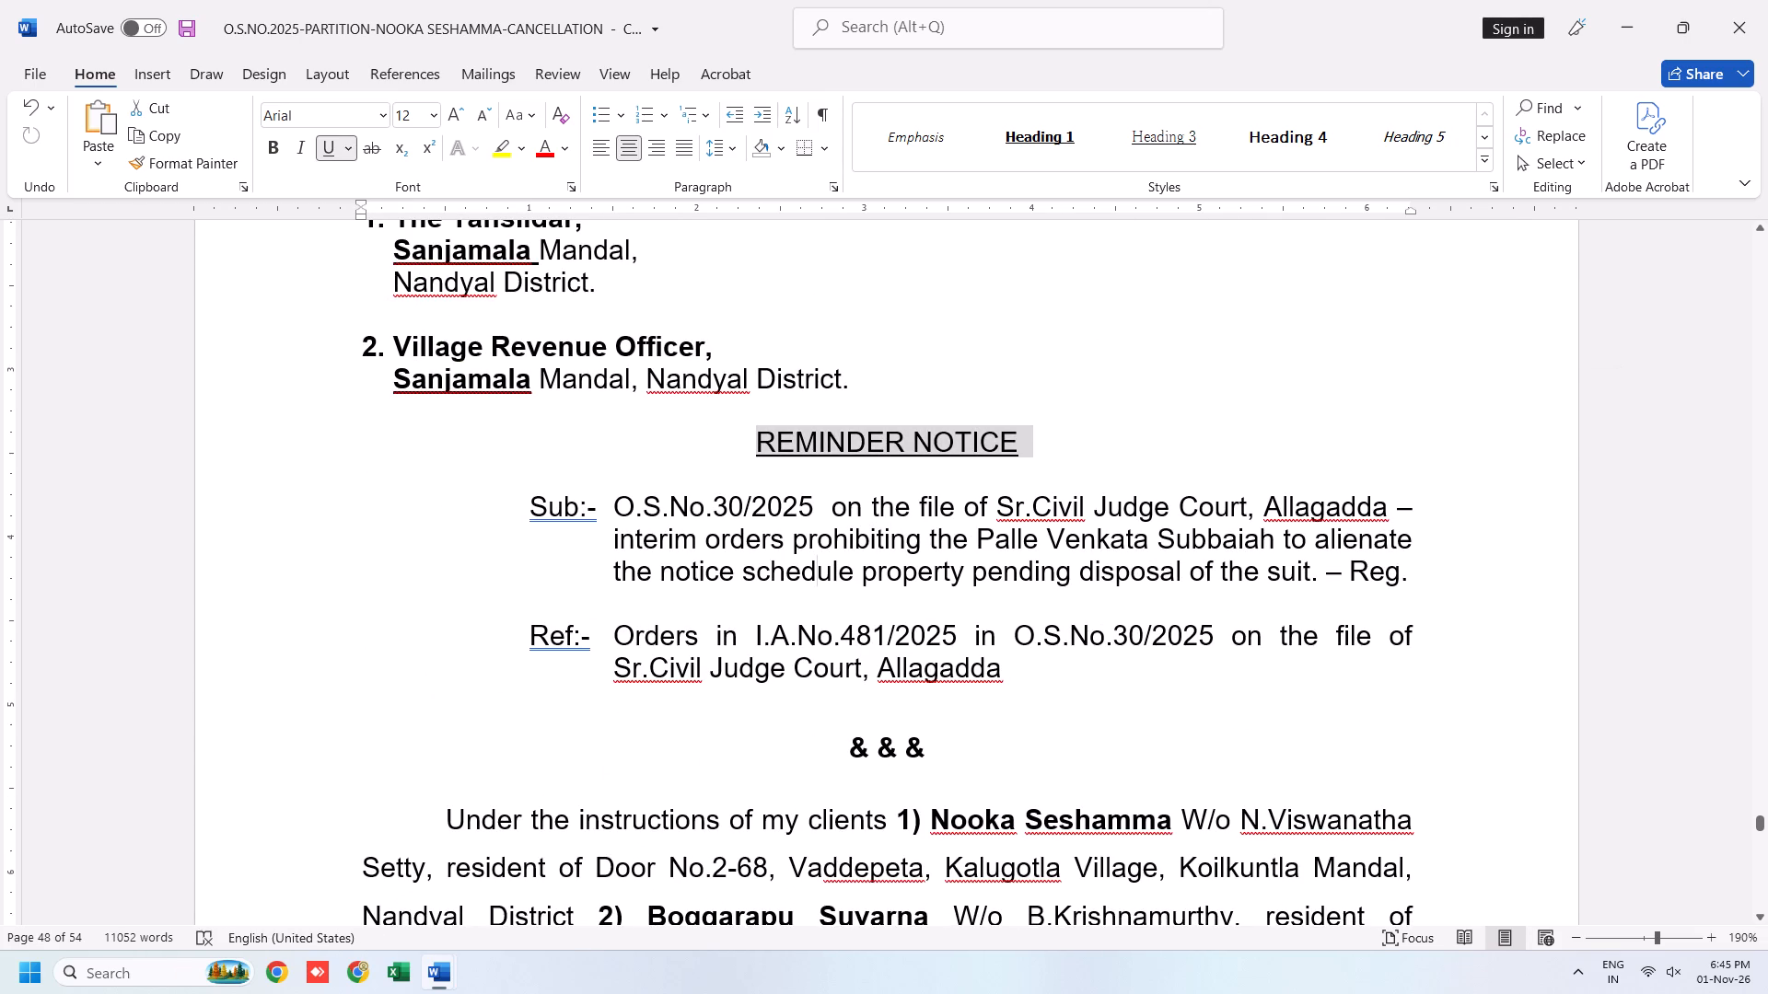
key("ctrl+s")
Review the notice's sender and addressee details, subject, reference and client particulars.
left_click(728, 537)
left_click(646, 595)
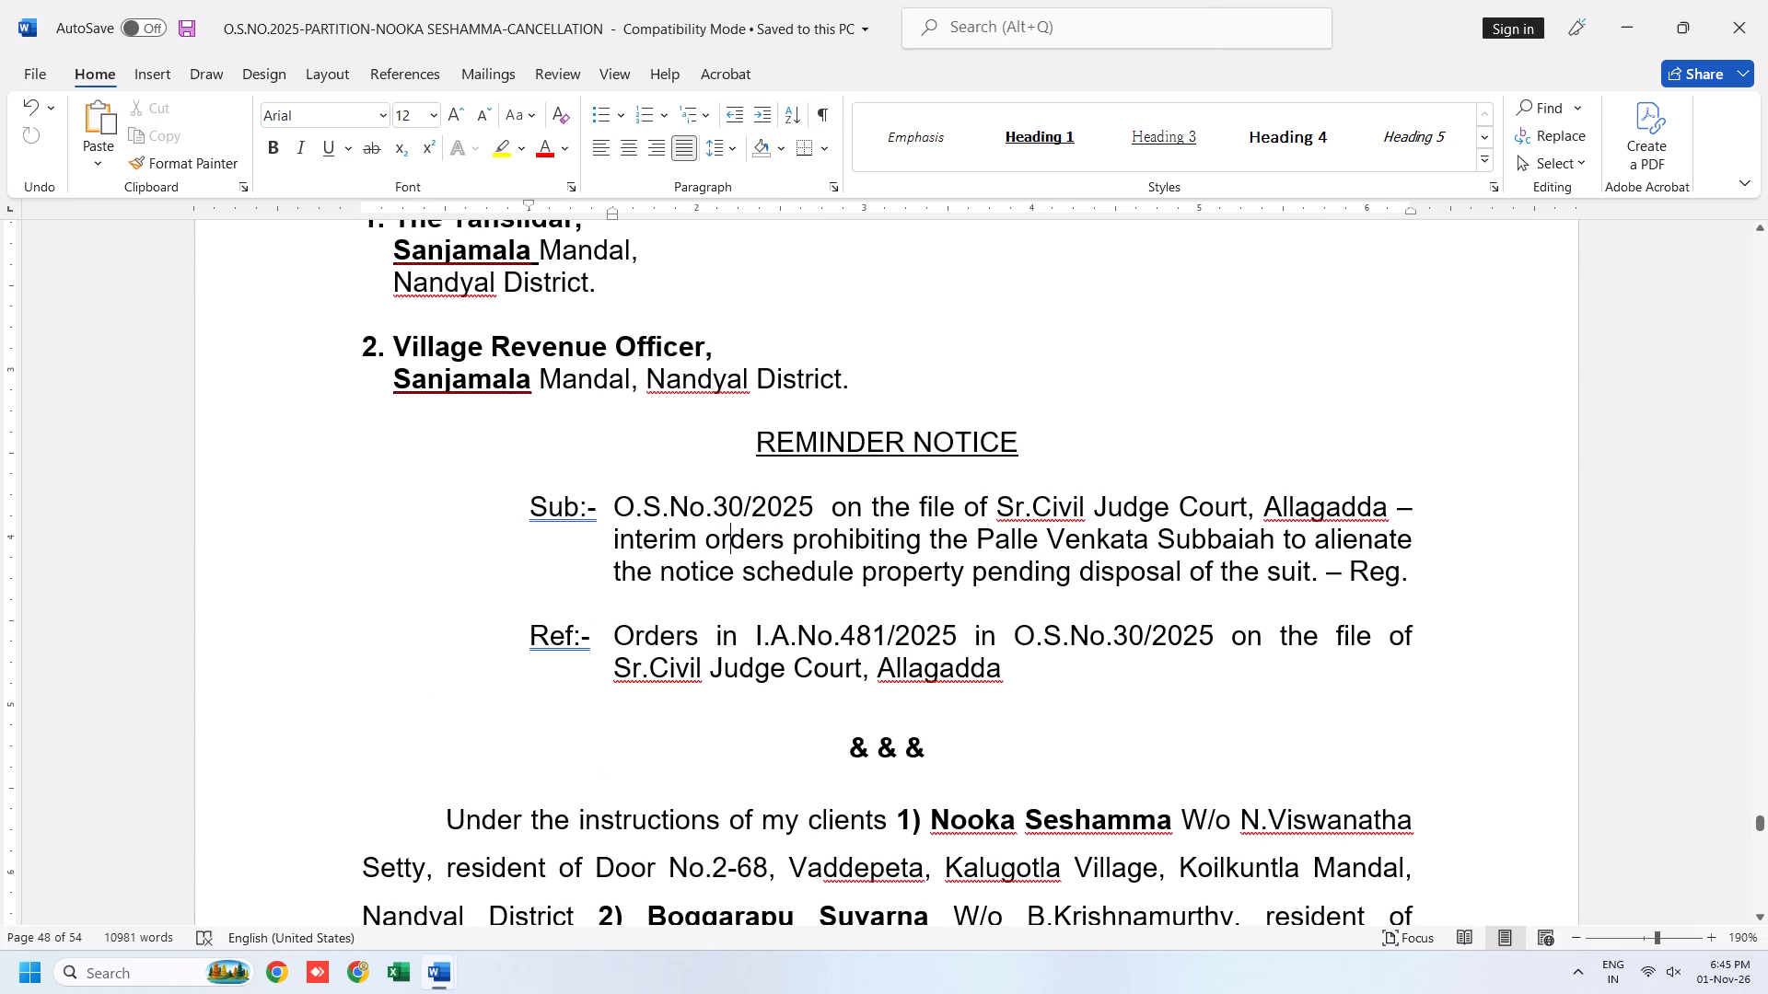
scroll(646, 595, "up", 7)
left_click(639, 593)
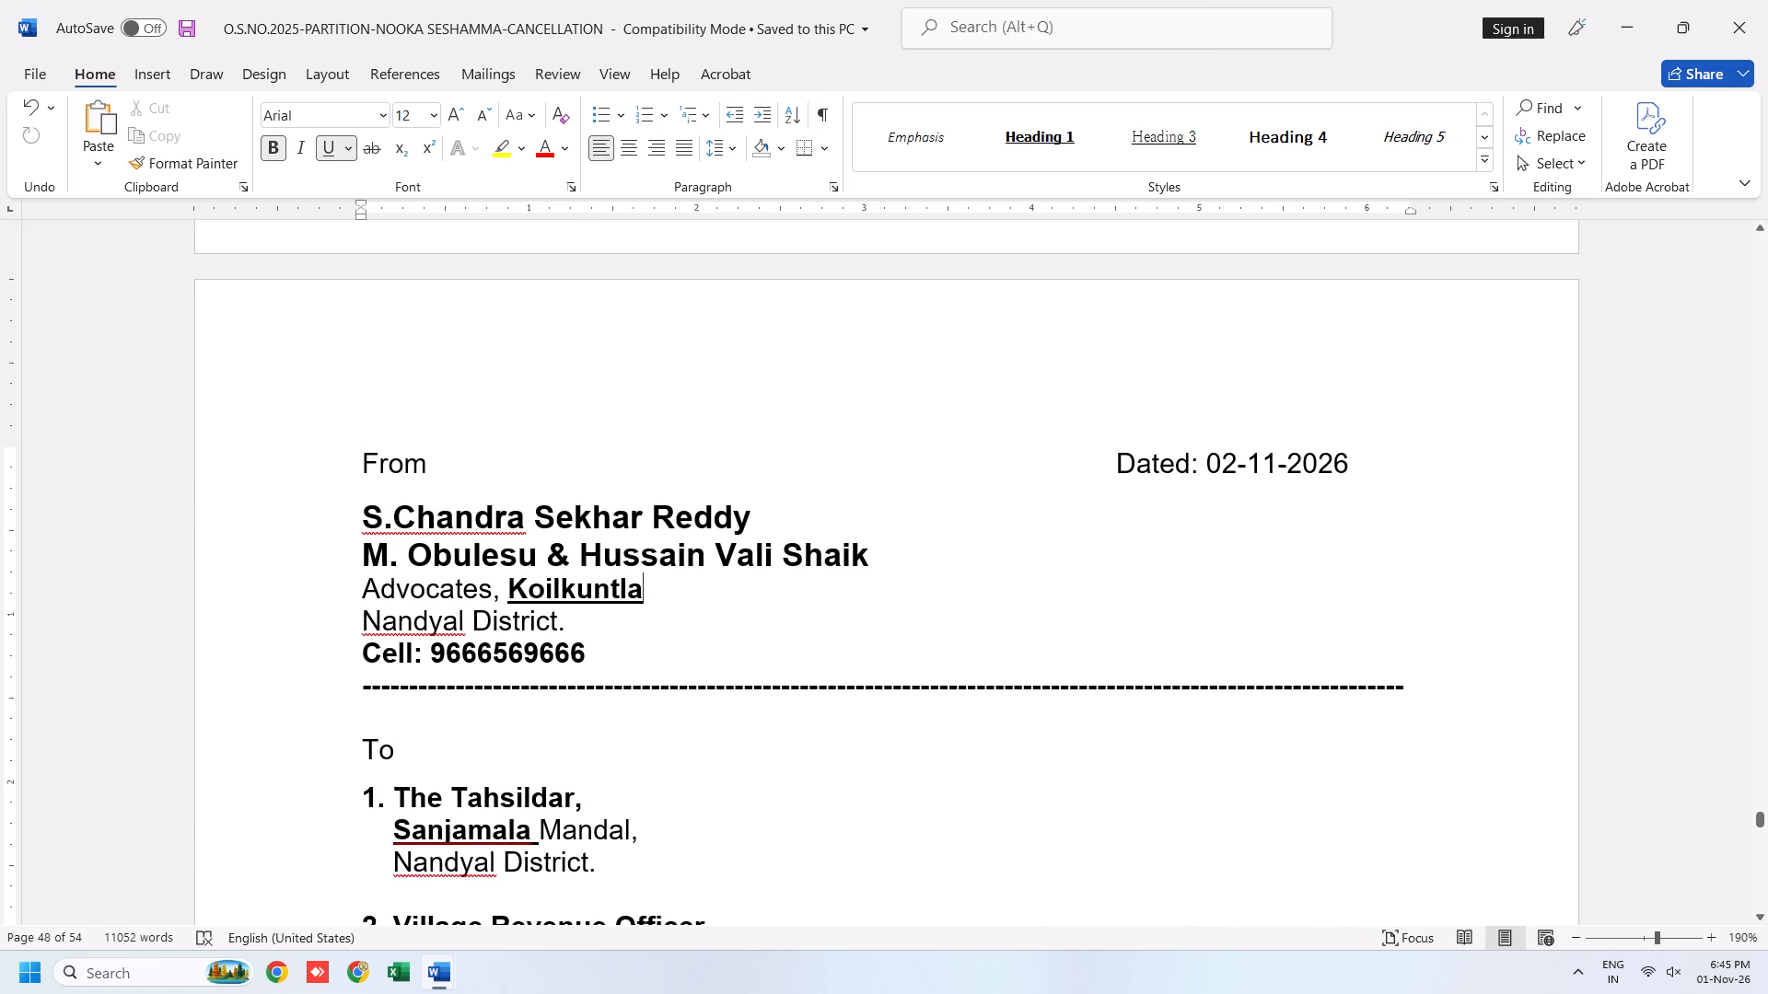
left_click(423, 603)
scroll(423, 603, "down", 7)
left_click(417, 590)
scroll(417, 590, "down", 3)
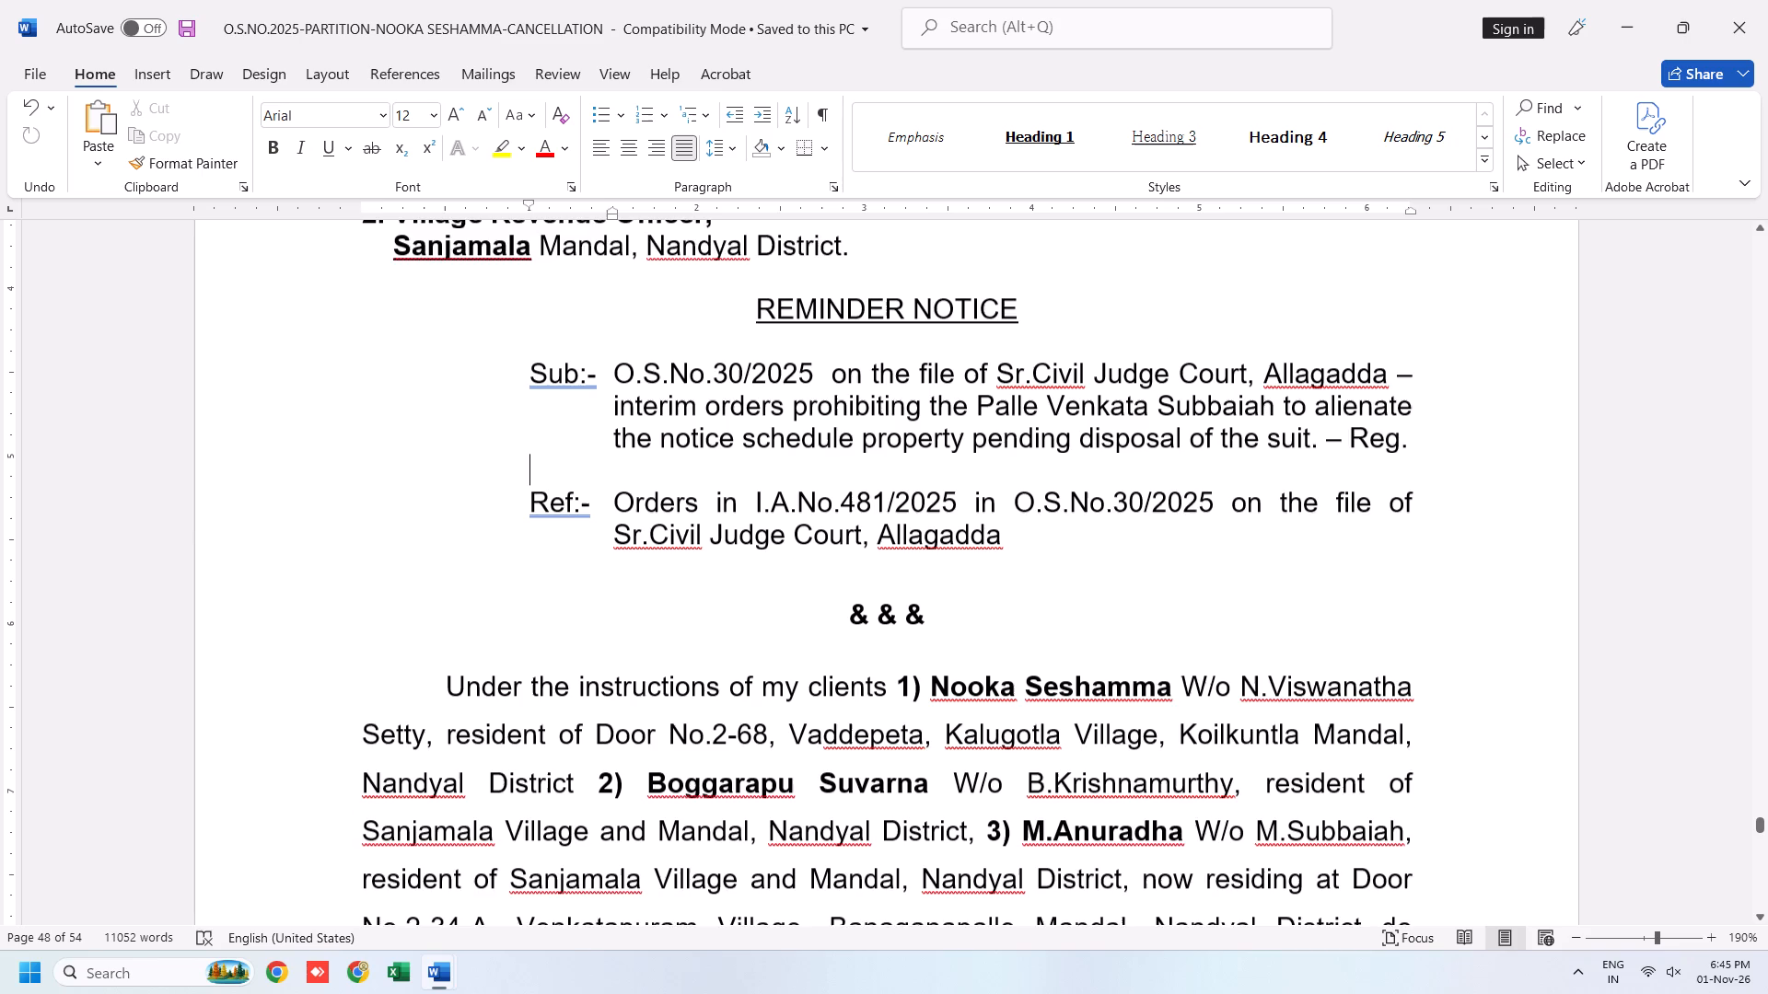
left_click(459, 554)
scroll(484, 553, "down", 1)
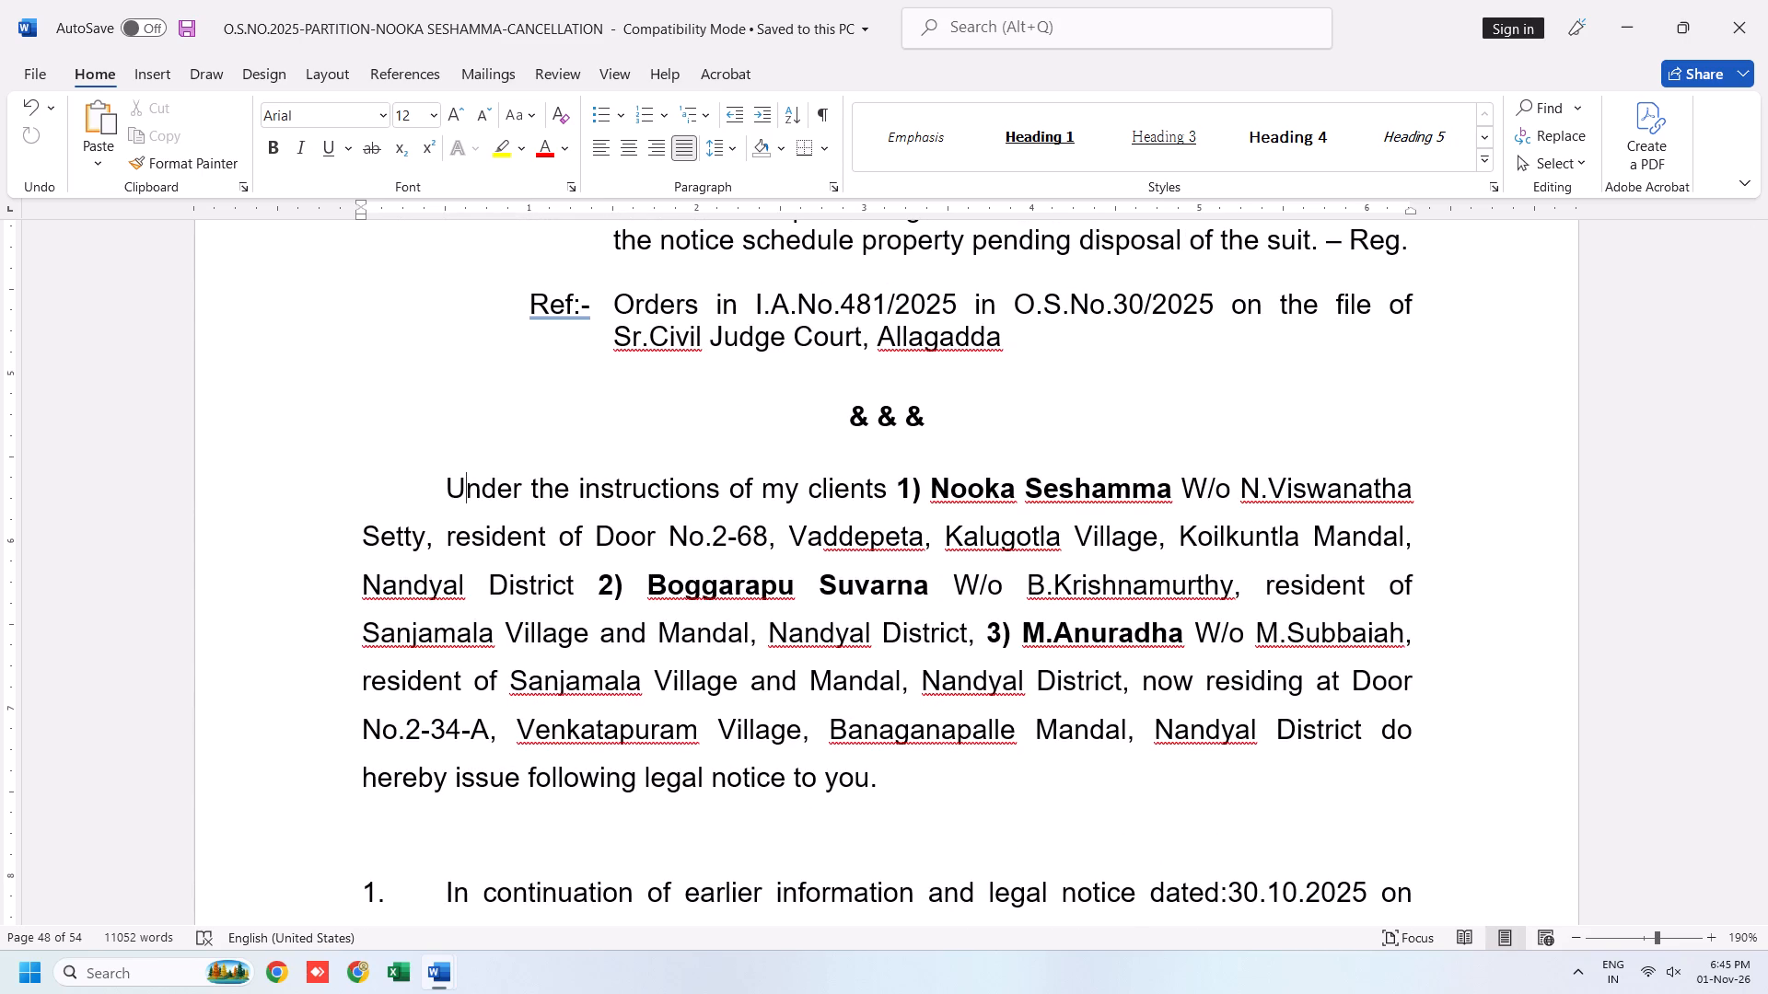
left_click(978, 638)
Remove the extra space between "suit" and "filed" in paragraph 1 of the notice.
scroll(915, 643, "down", 3)
left_click(667, 429)
scroll(667, 429, "down", 9)
scroll(1037, 433, "up", 6)
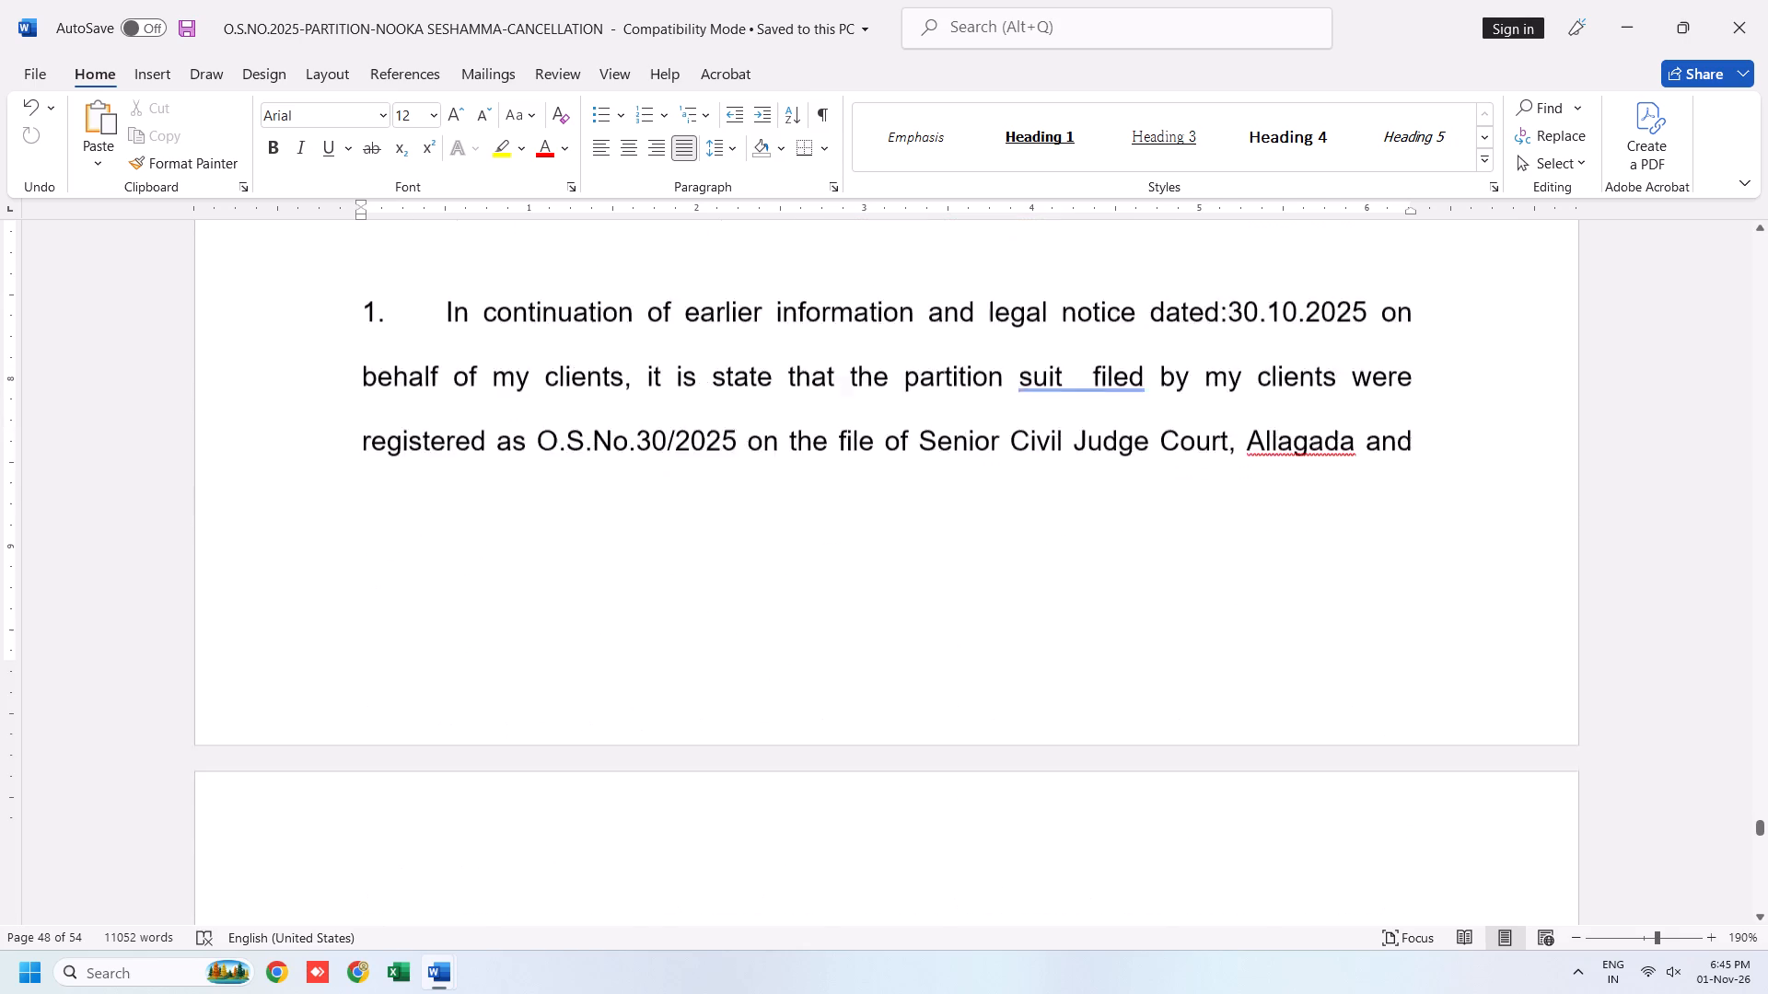
left_click(1088, 457)
key("BackSpace")
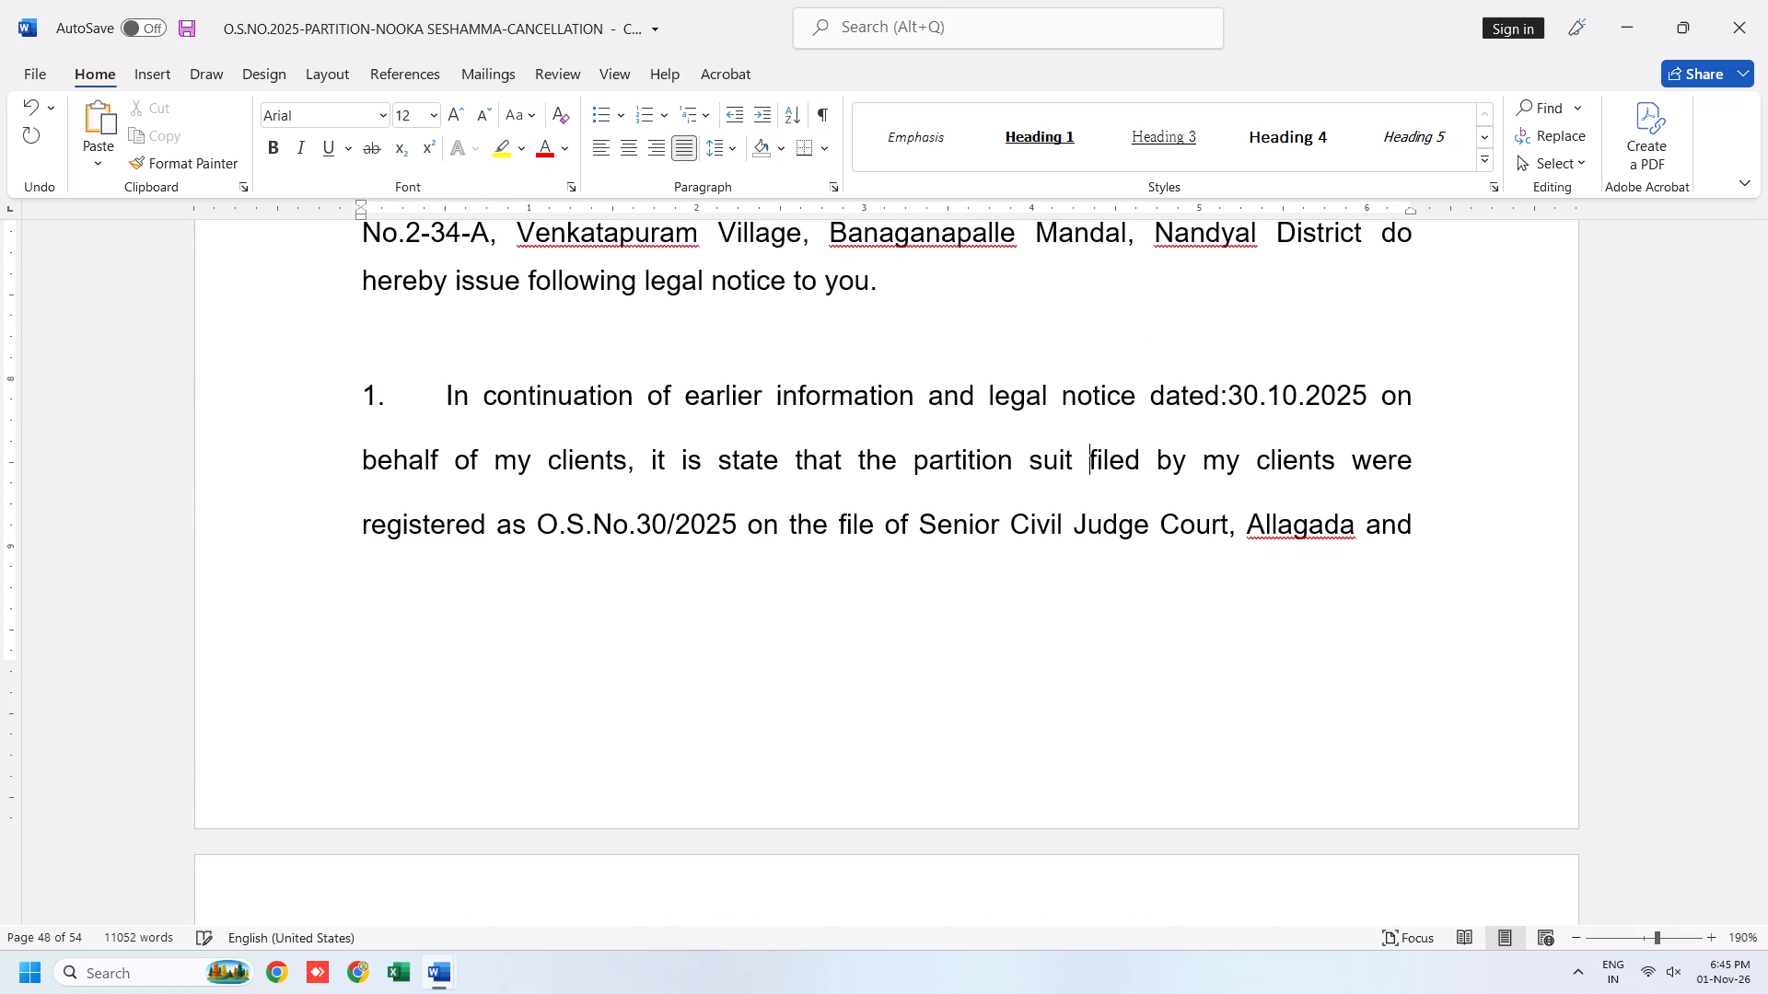
Delete the blank line between paragraphs 1 and 2 of the notice.
left_click(817, 459)
left_click(763, 480)
left_click(355, 367)
scroll(355, 367, "down", 9)
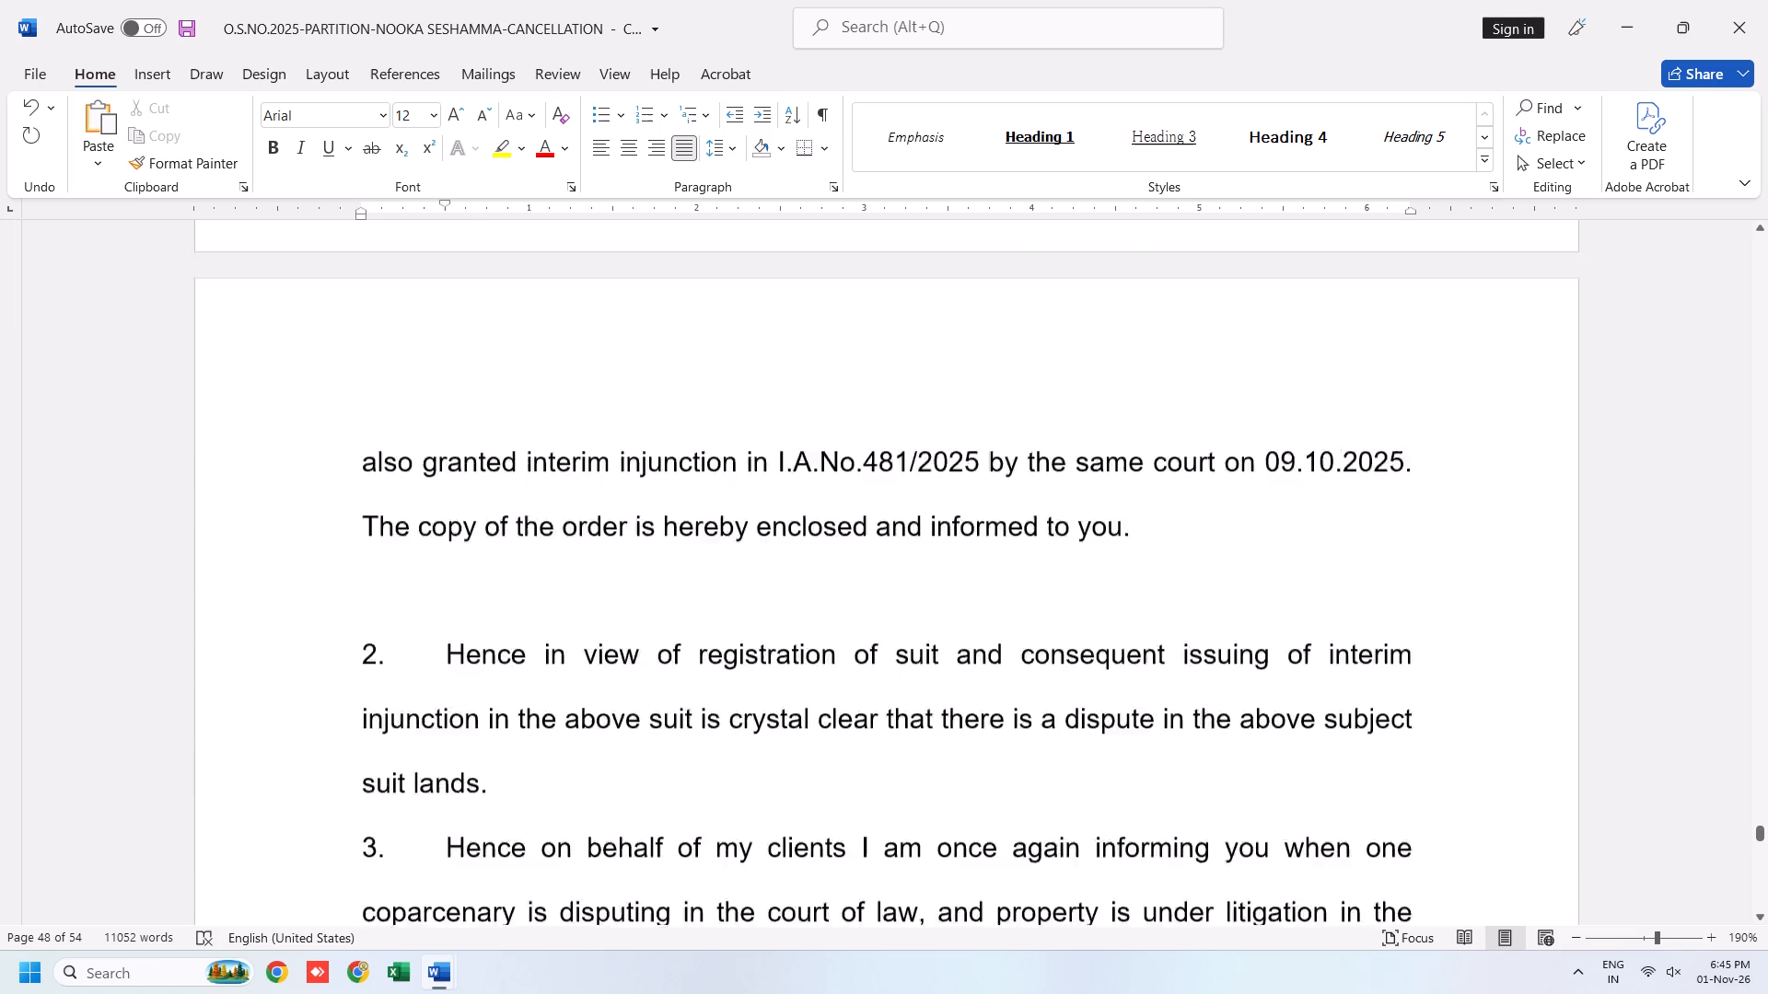
scroll(355, 367, "down", 11)
scroll(355, 367, "up", 15)
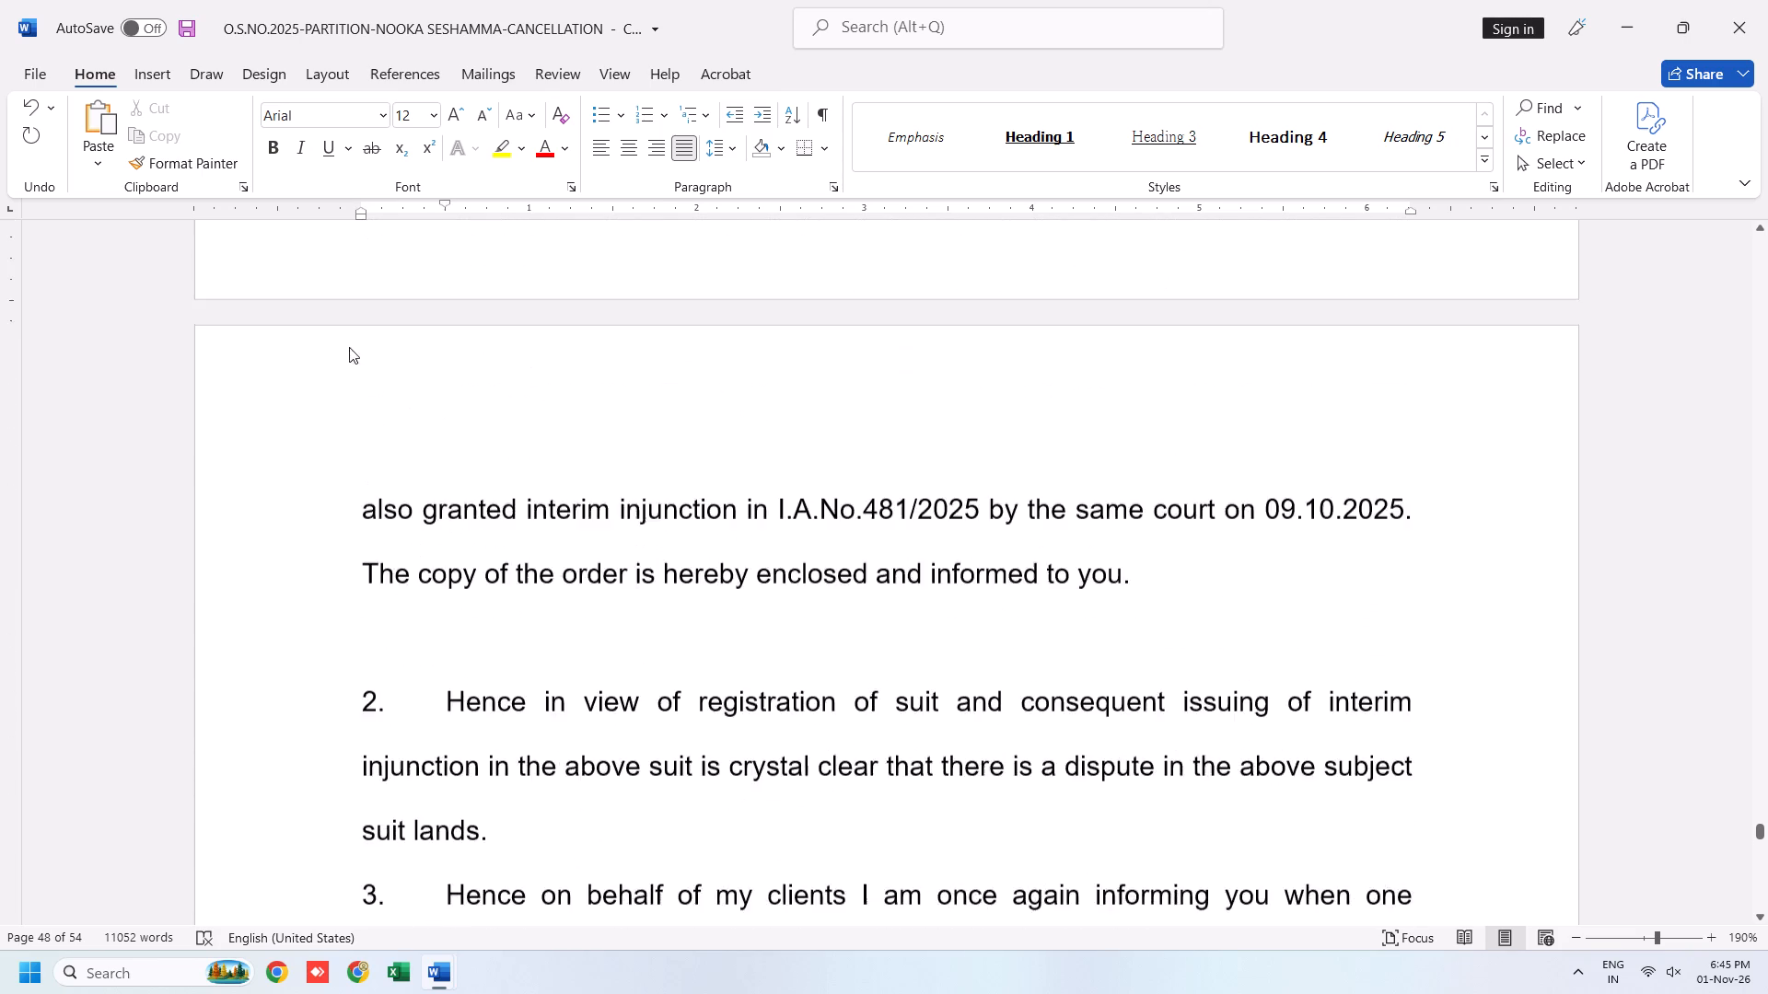
left_click(445, 786)
key("Delete")
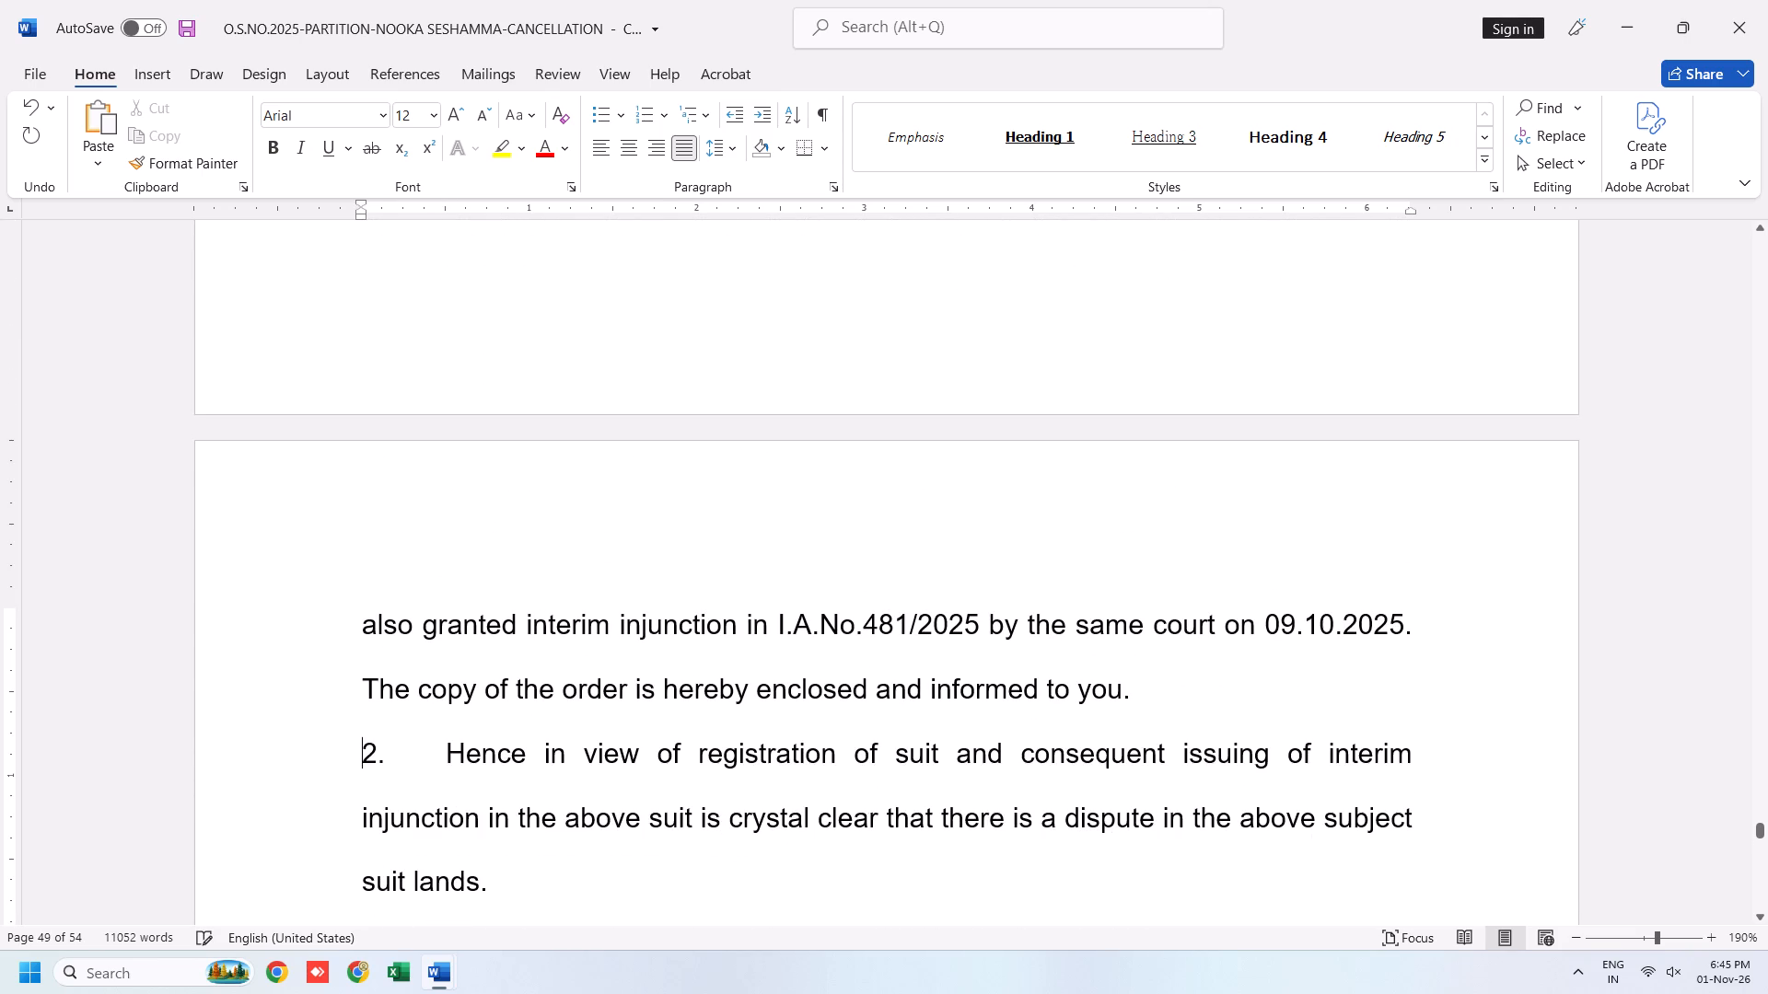
Reduce the schedule's introductory paragraph "Lands situated within the fields limits of Sanjamala Village…" to 12 pt.
scroll(562, 710, "down", 19)
scroll(610, 619, "down", 4)
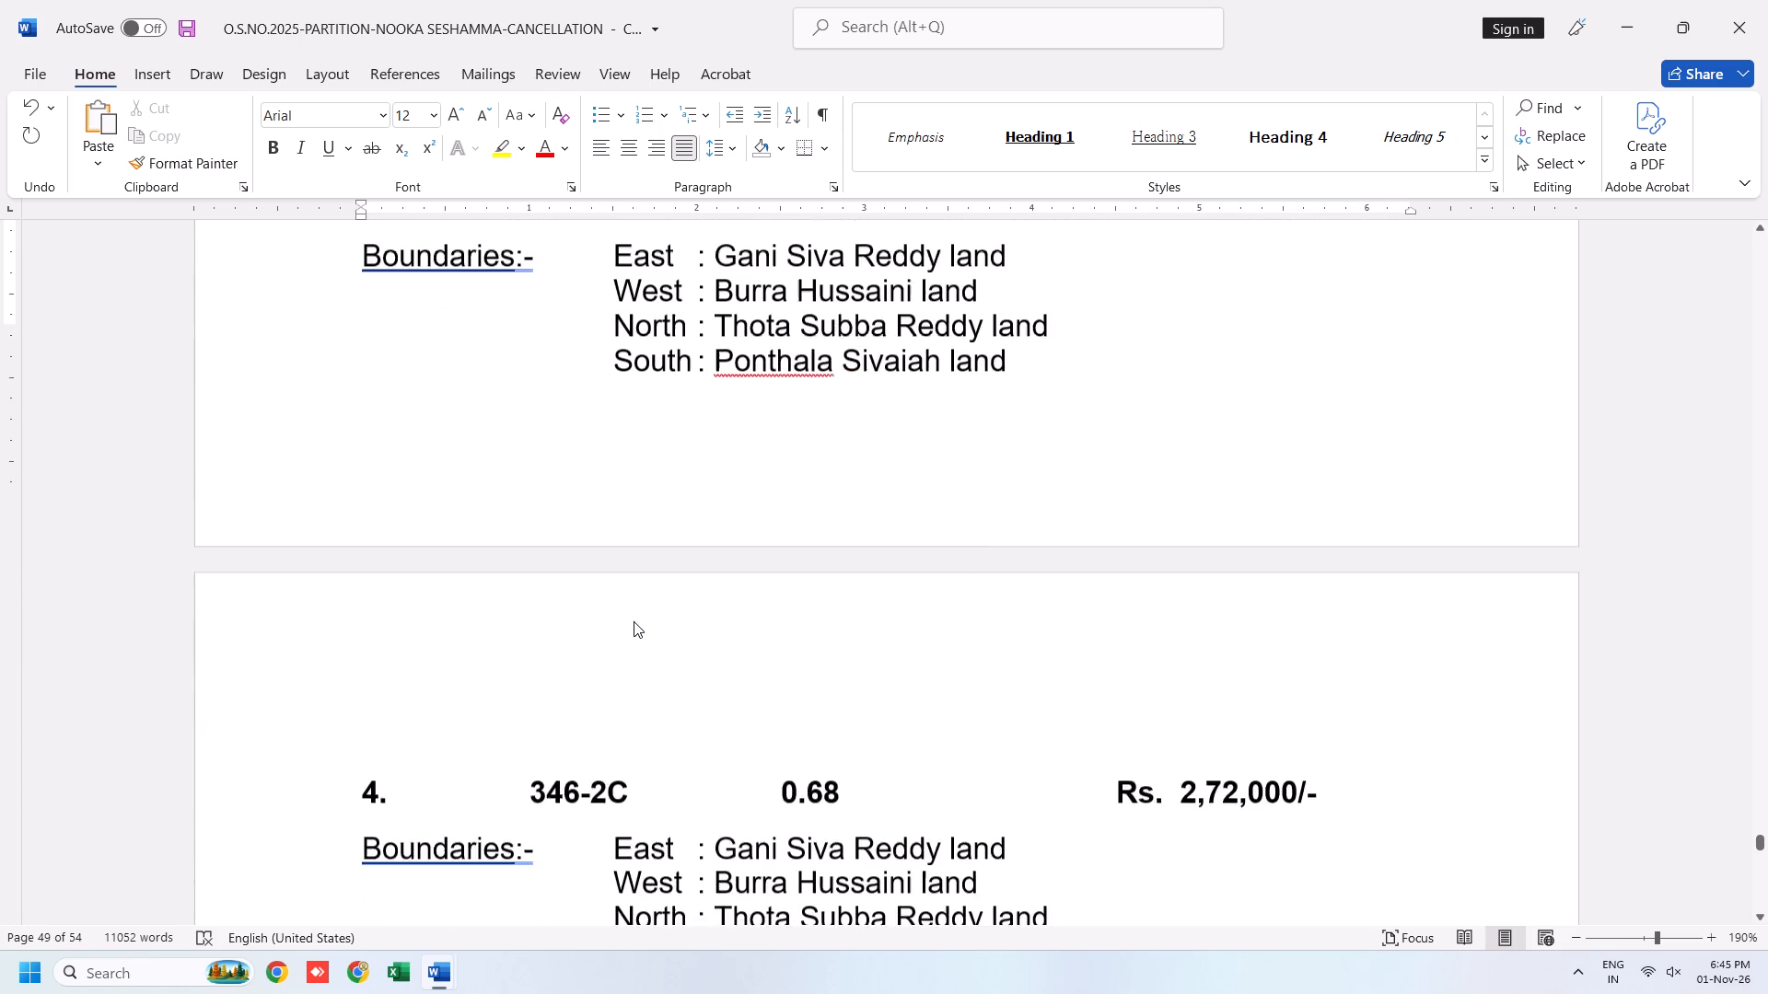
scroll(632, 622, "down", 11)
scroll(655, 621, "up", 20)
scroll(655, 621, "up", 2)
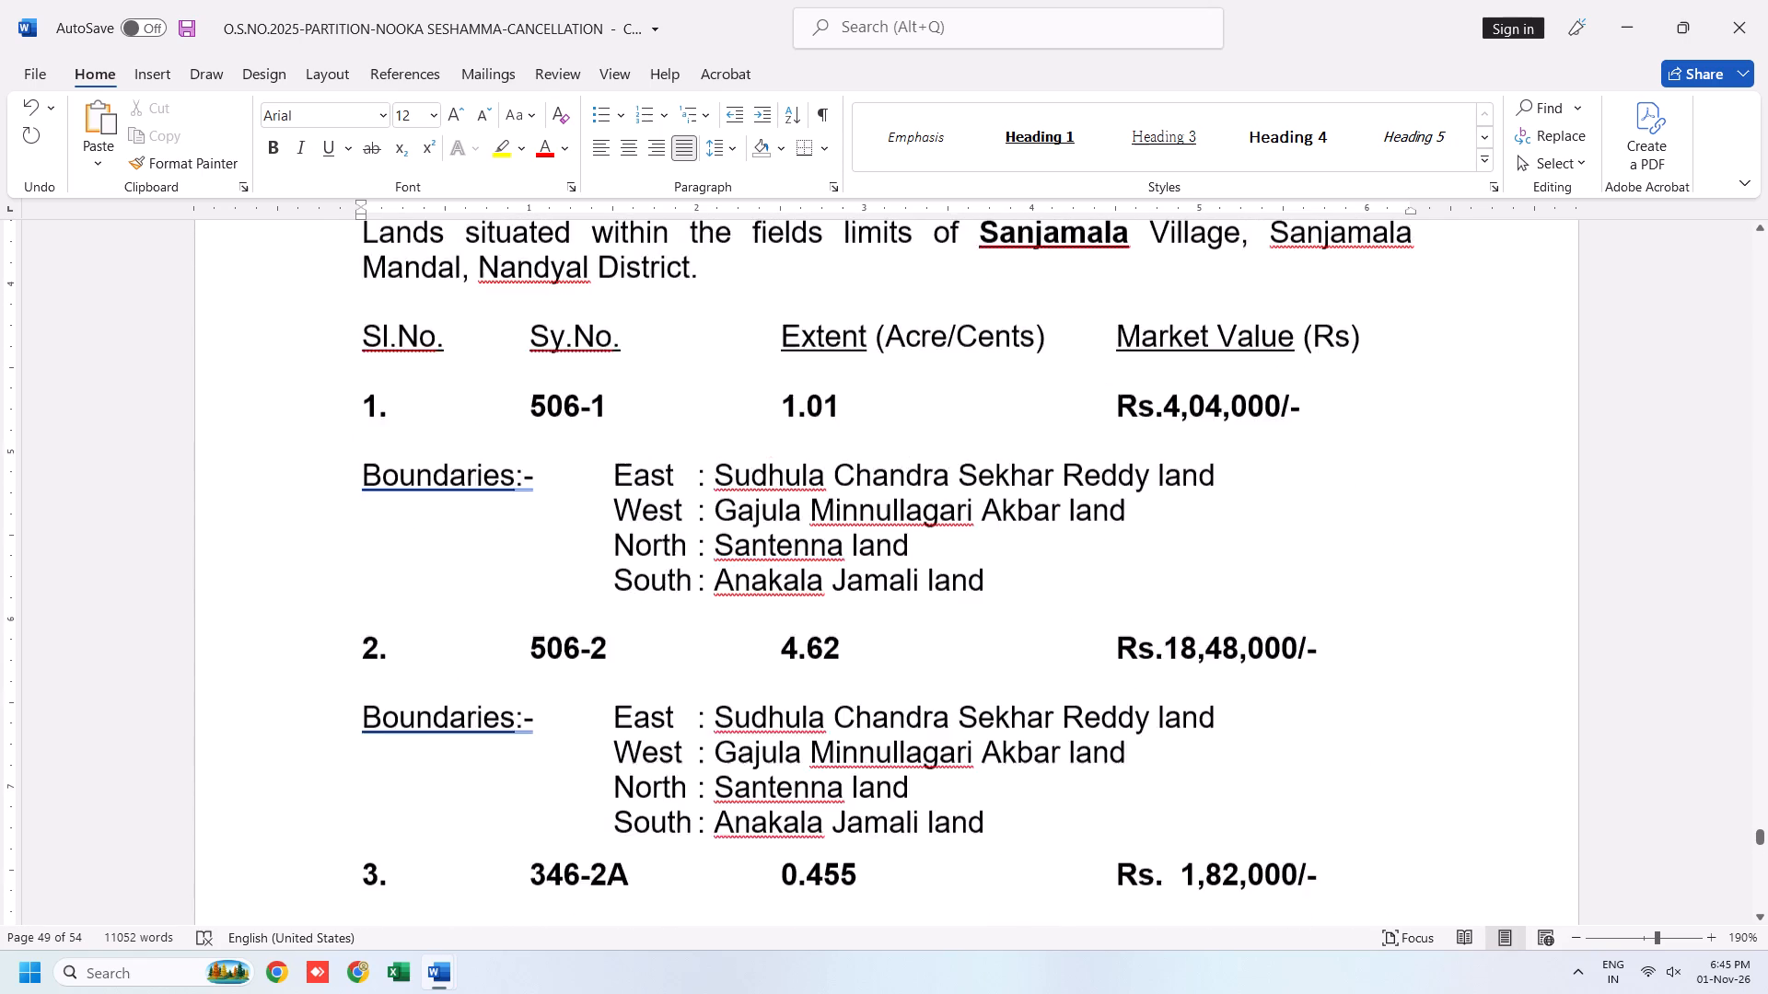
scroll(556, 492, "up", 2)
left_click(573, 463)
left_click(625, 583)
scroll(653, 570, "down", 2)
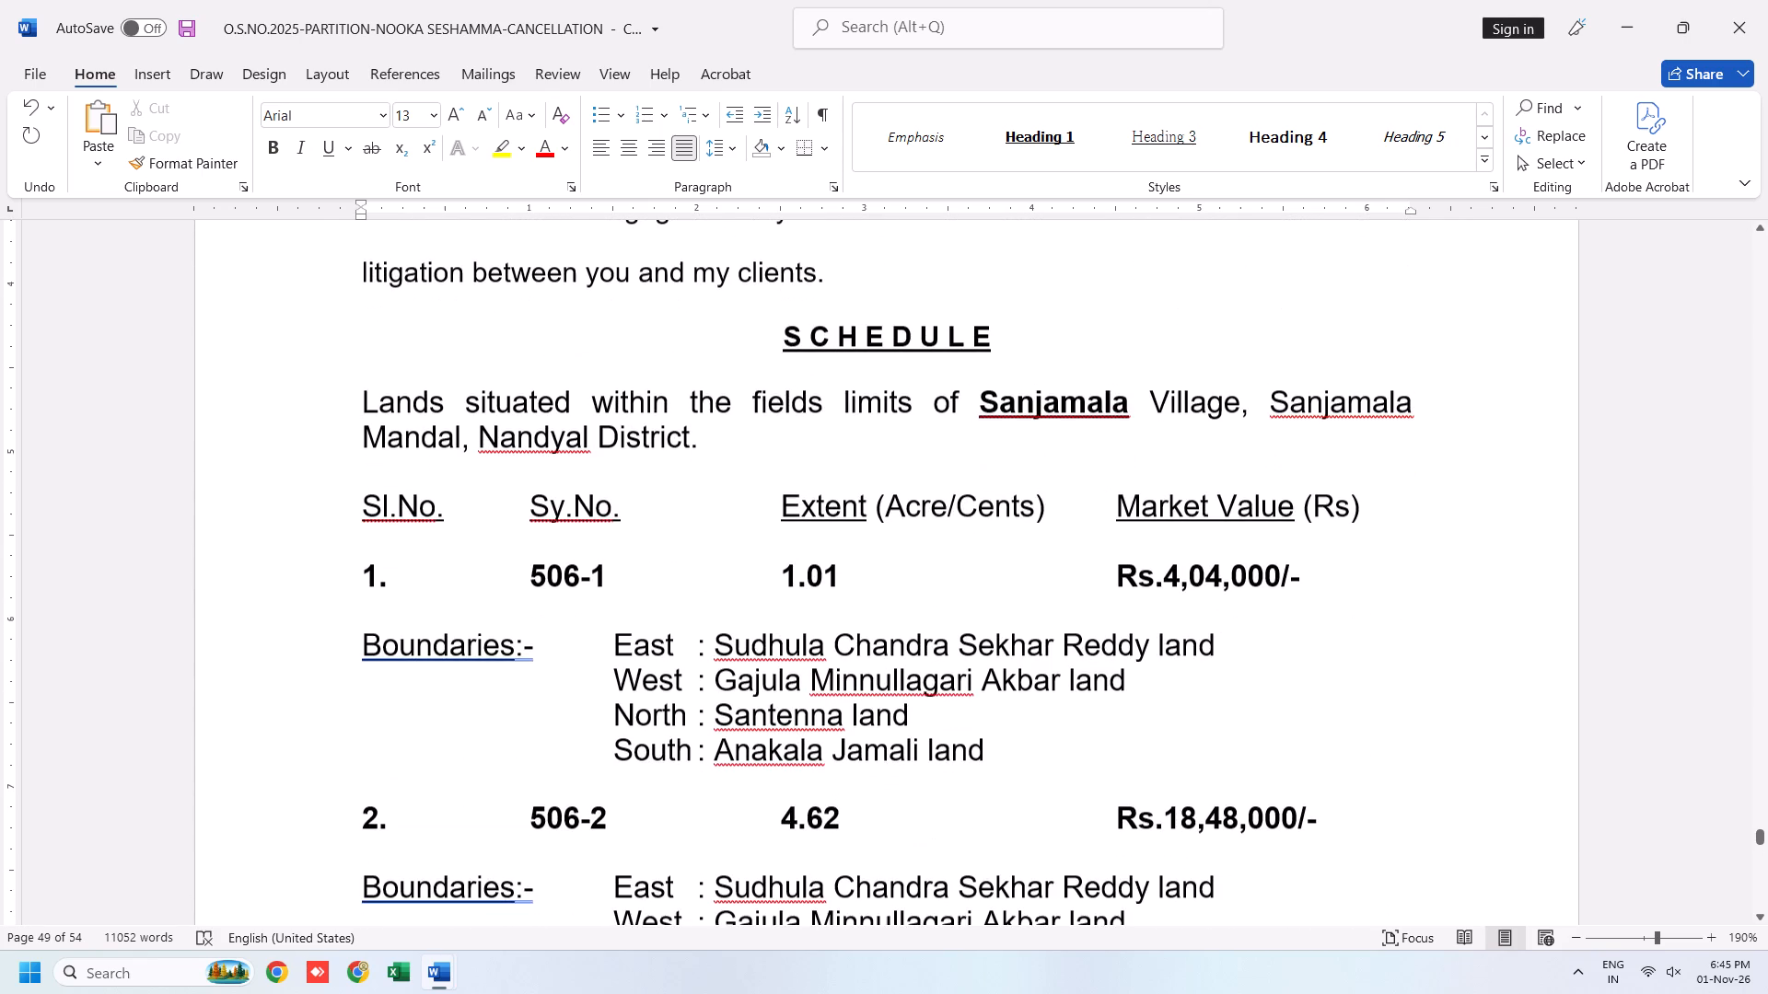
left_click_drag(346, 412, 578, 445)
key("ctrl+bracketleft")
Delete the "Market Value (Rs)" column heading from the schedule of lands.
scroll(578, 445, "down", 3)
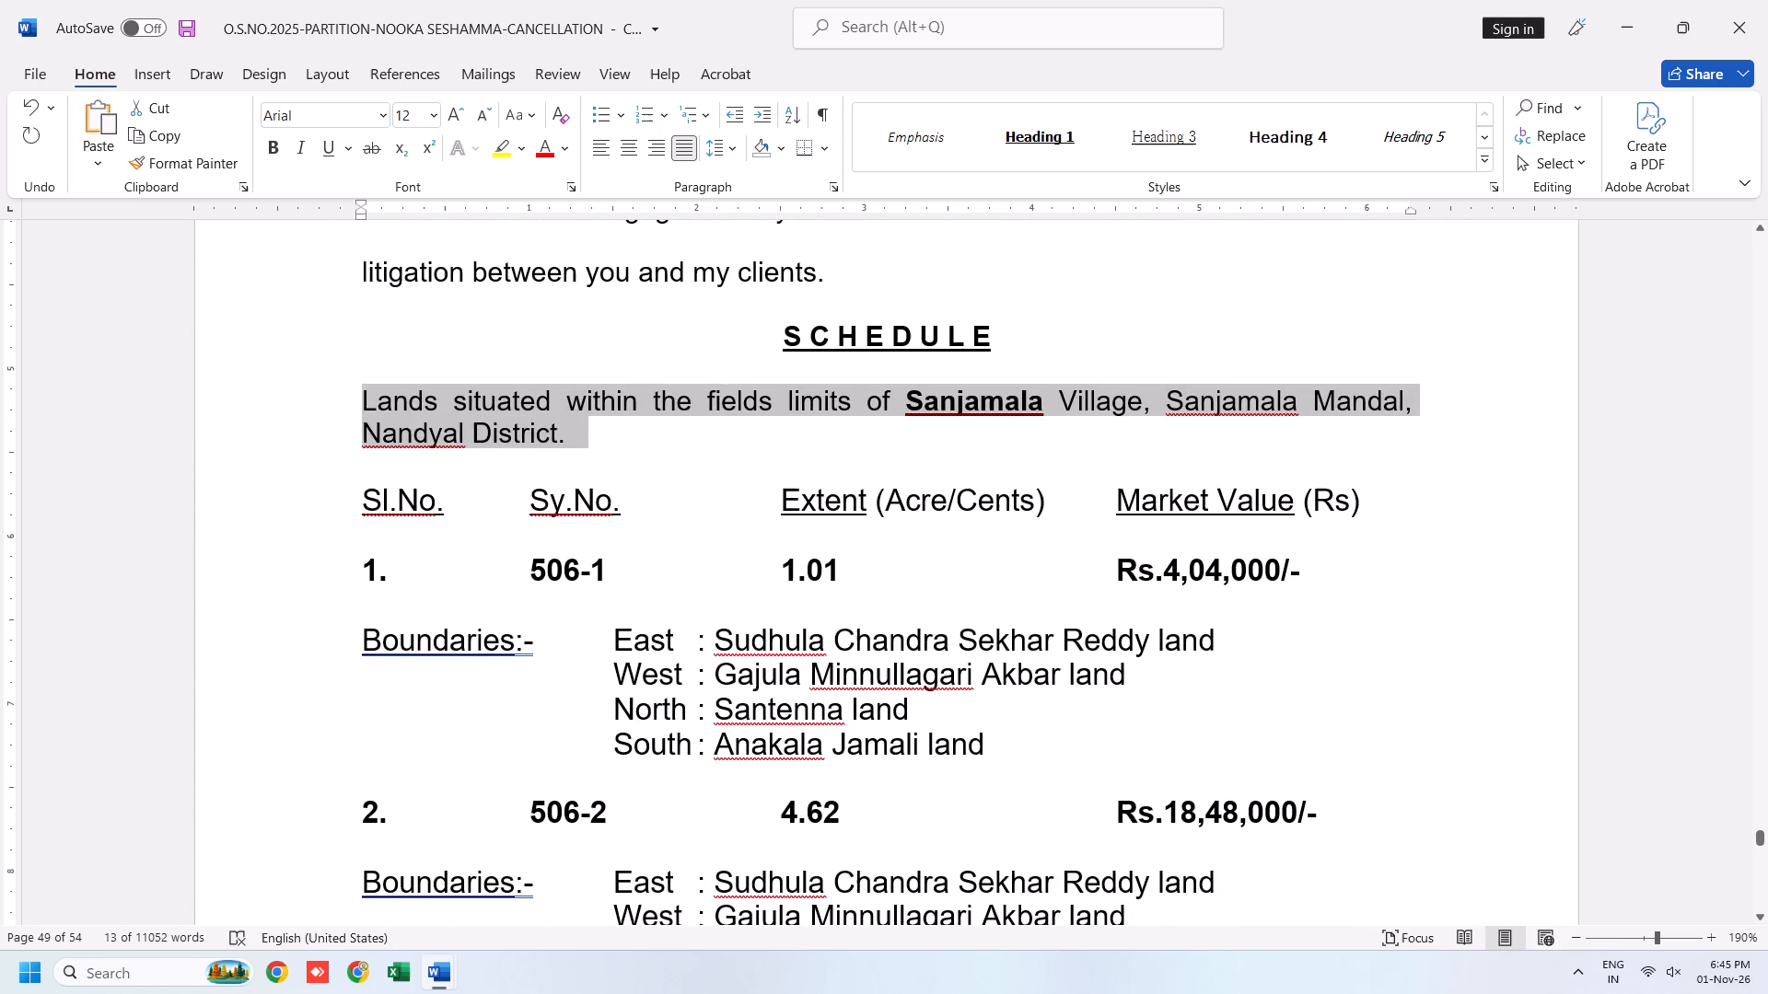
left_click(482, 483)
scroll(482, 483, "down", 7)
scroll(482, 483, "up", 9)
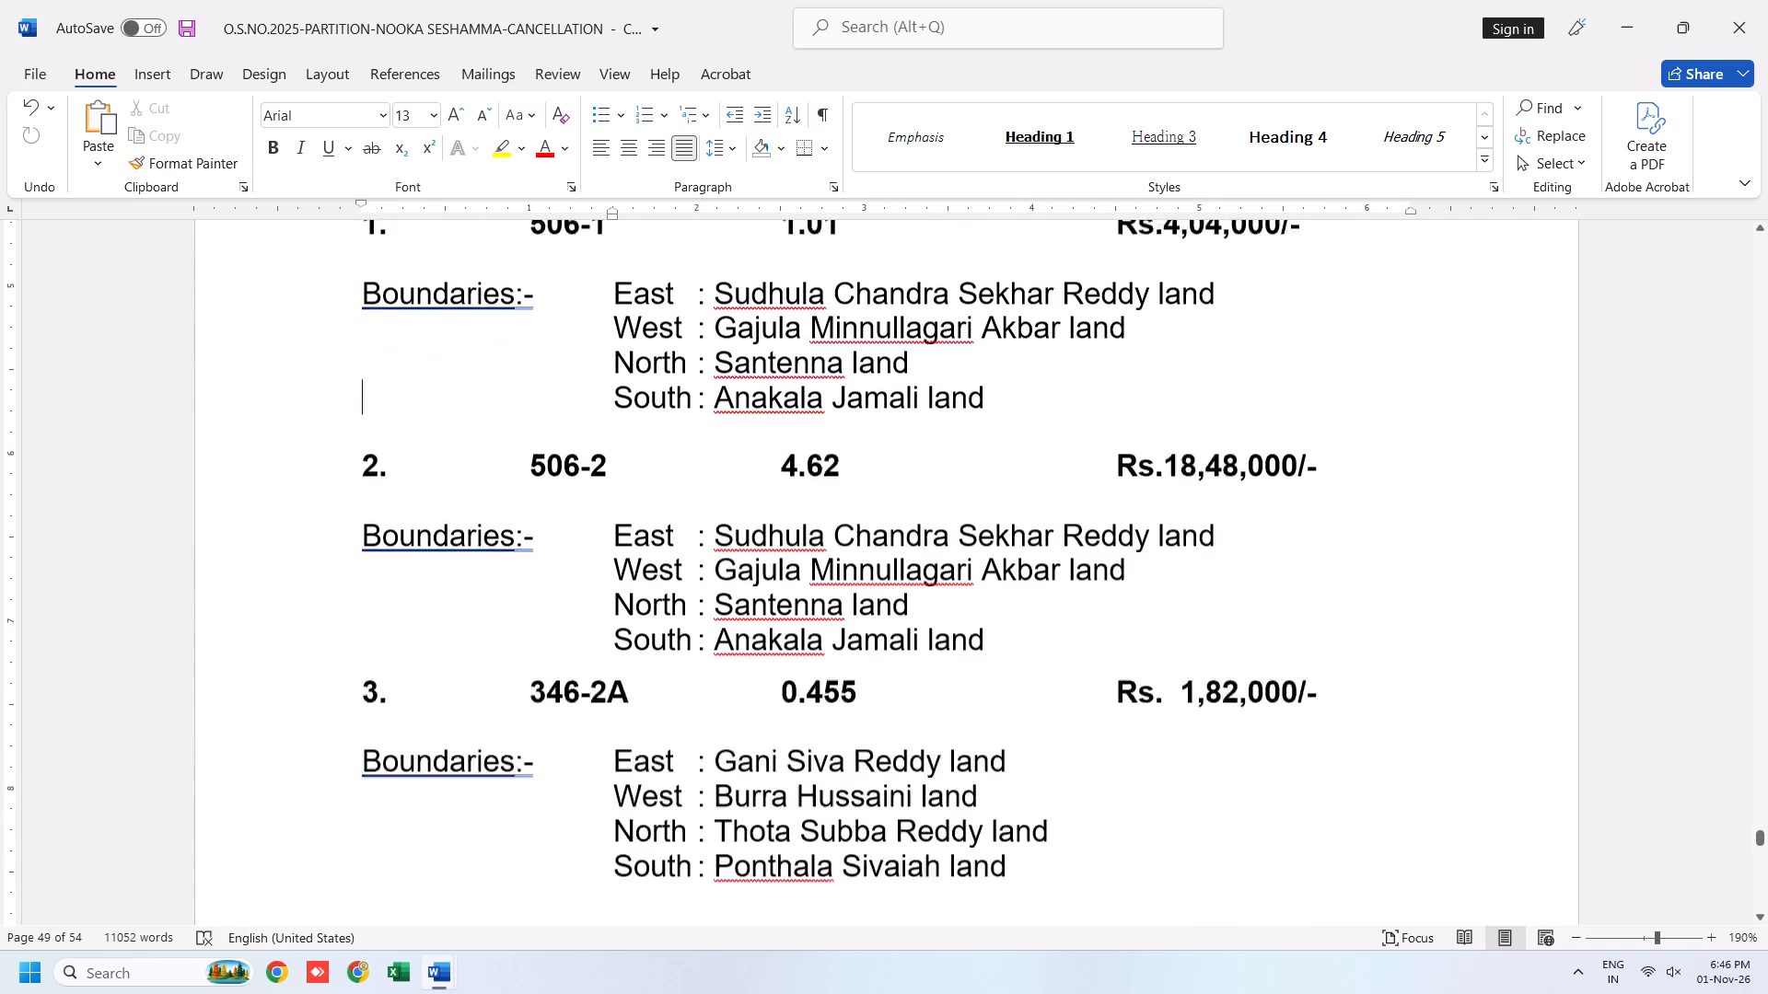
scroll(1059, 471, "up", 1)
left_click(1108, 510)
key("Delete")
key("Delete")
key("Delete")
key("Delete")
key("Delete")
key("Delete")
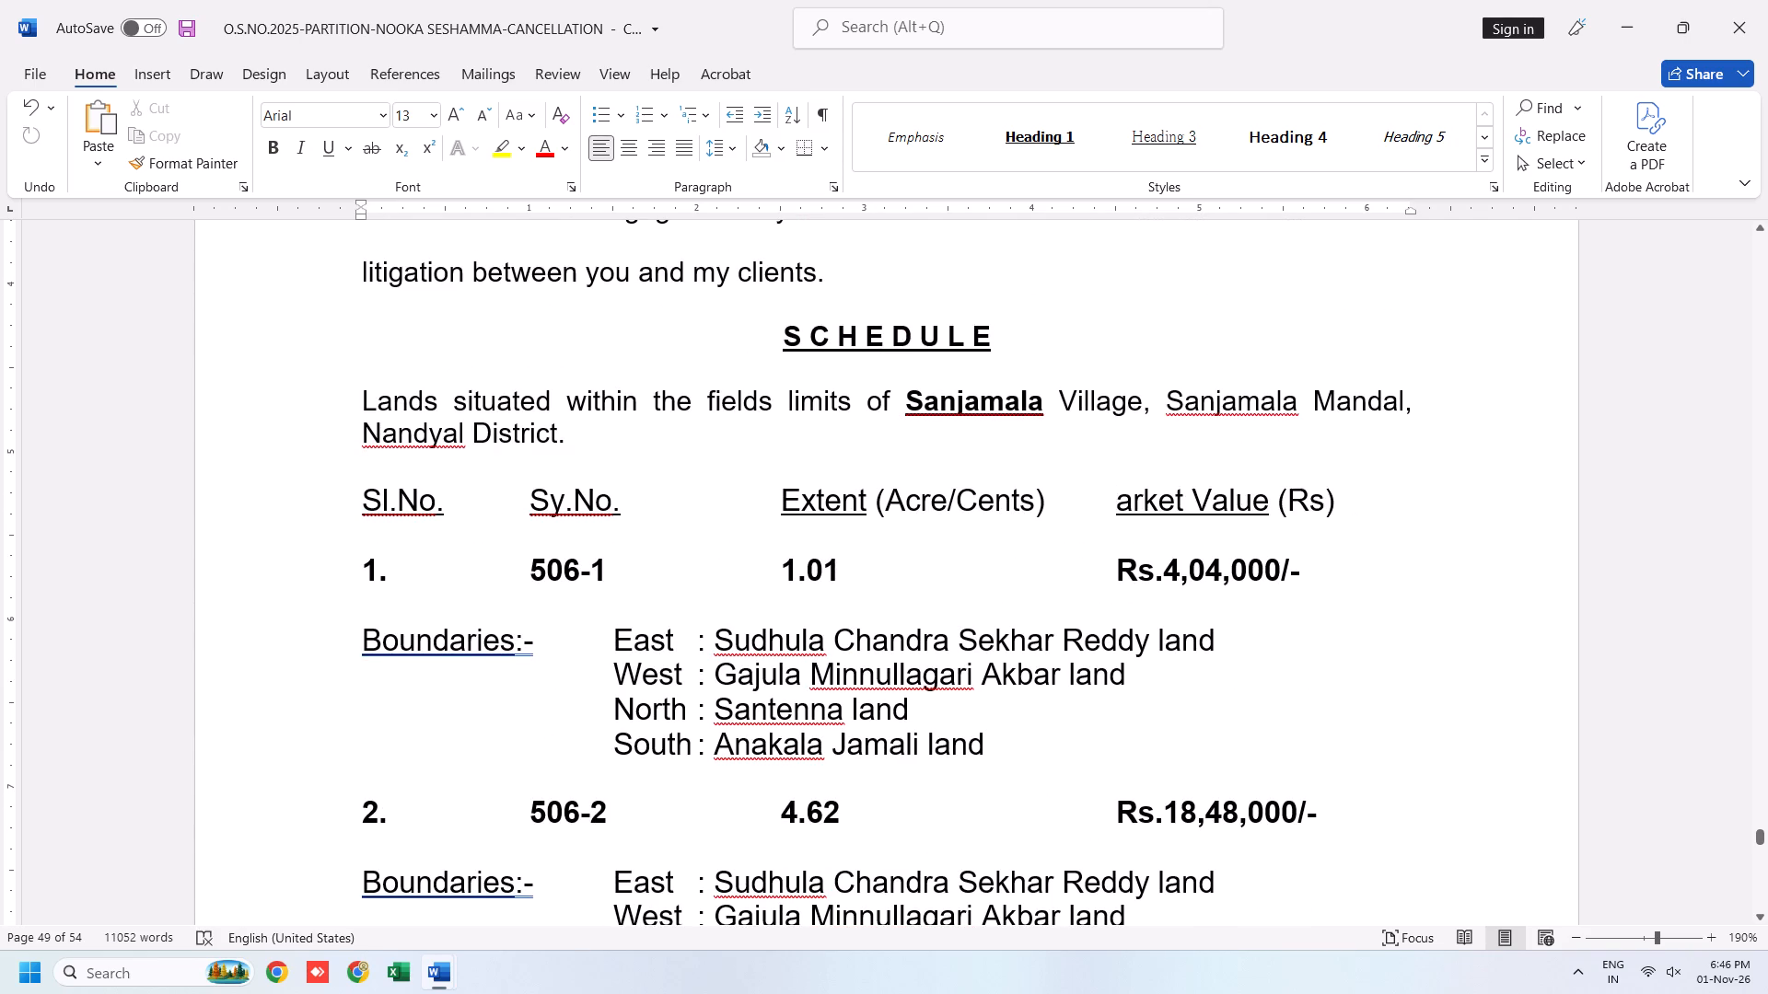
key("Delete")
key("Delete")
key("Delete")
key("Delete")
key("Delete")
key("Delete")
key("Delete")
key("Delete")
key("Delete")
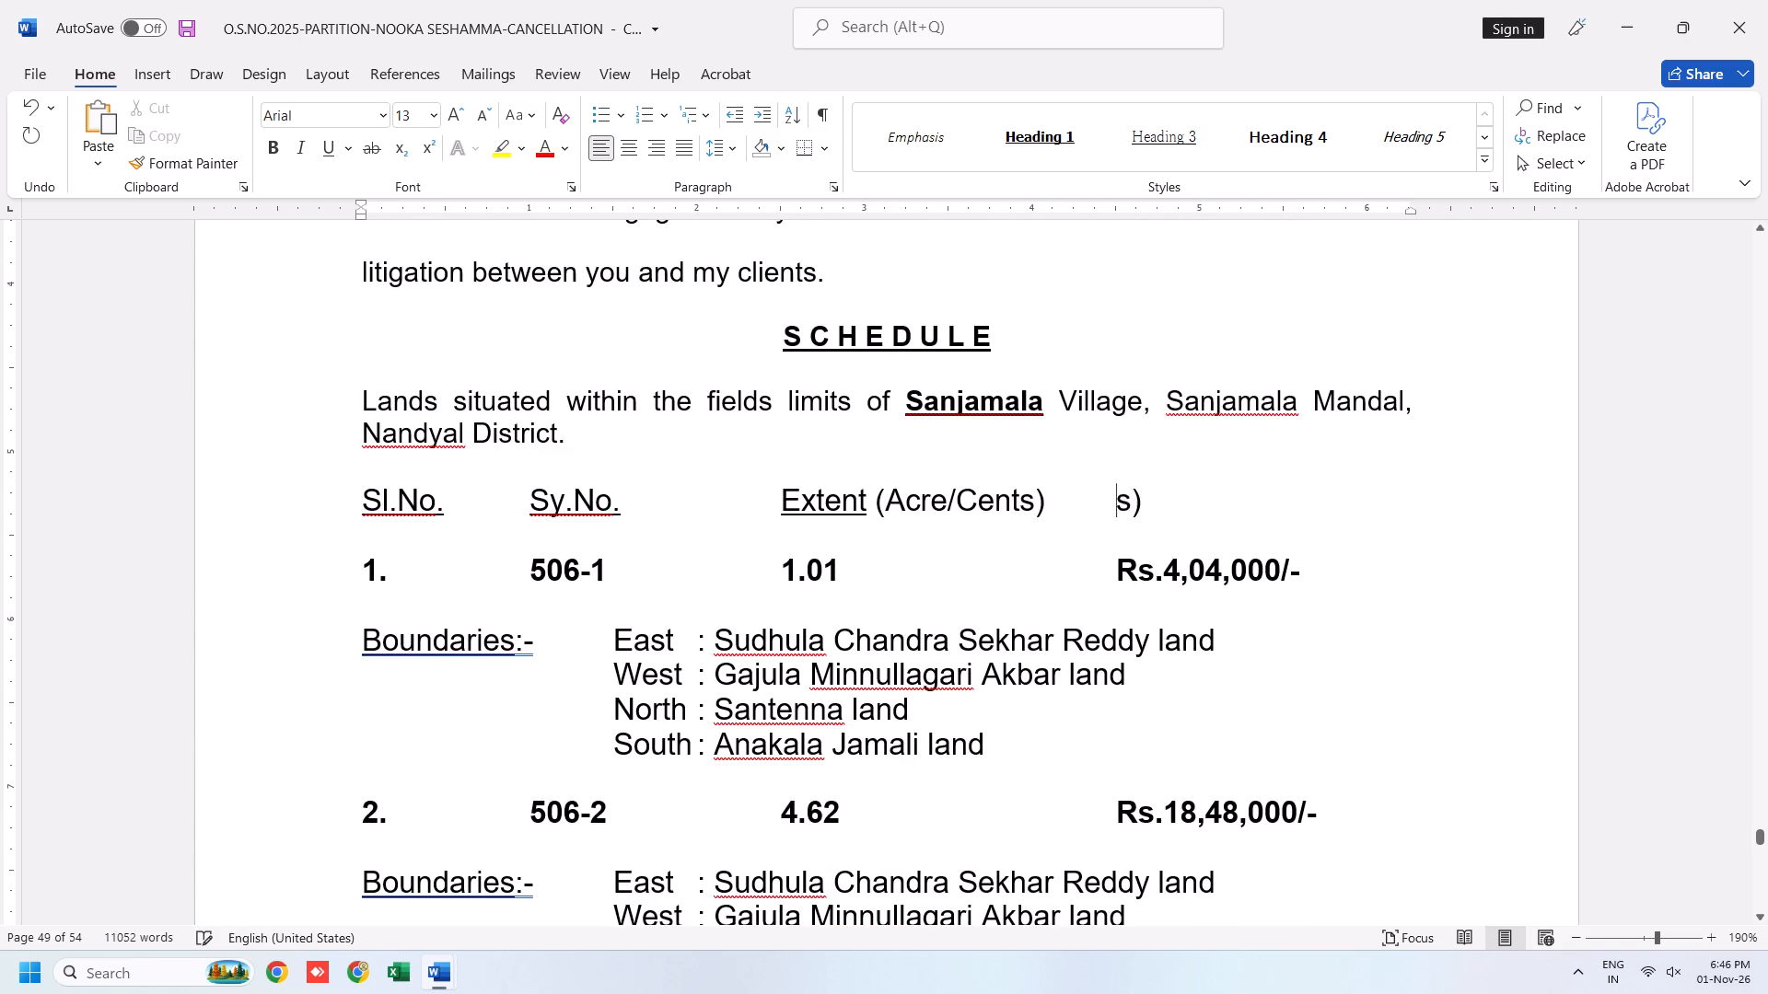
key("Delete")
key("Delete")
Delete the market value amount from schedule item 1, Sy.No. 506-1.
left_click(1112, 561)
key("Delete")
key("Delete")
key("Delete")
key("Delete")
key("Delete")
key("Delete")
key("Delete")
key("Delete")
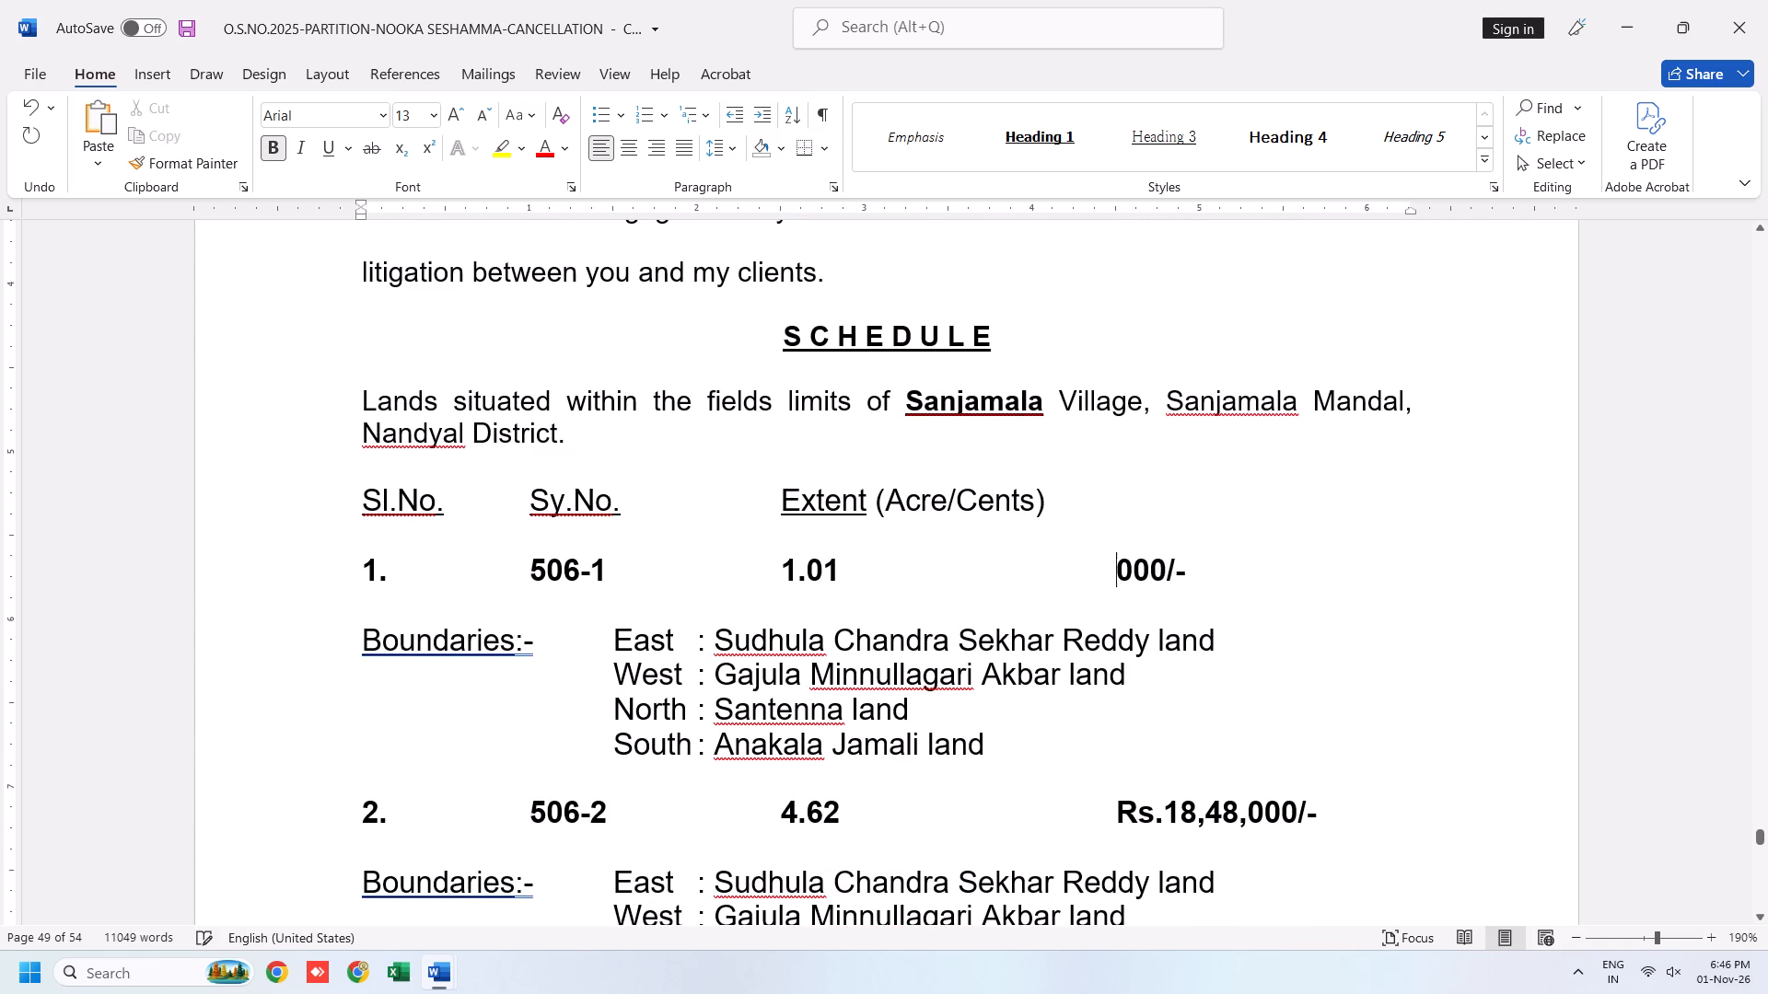
key("Delete")
key("Delete")
key("Delete")
key("Delete")
key("Delete")
Delete the market value amount from schedule item 2, Sy.No. 506-2.
left_click(1133, 845)
left_click(1122, 803)
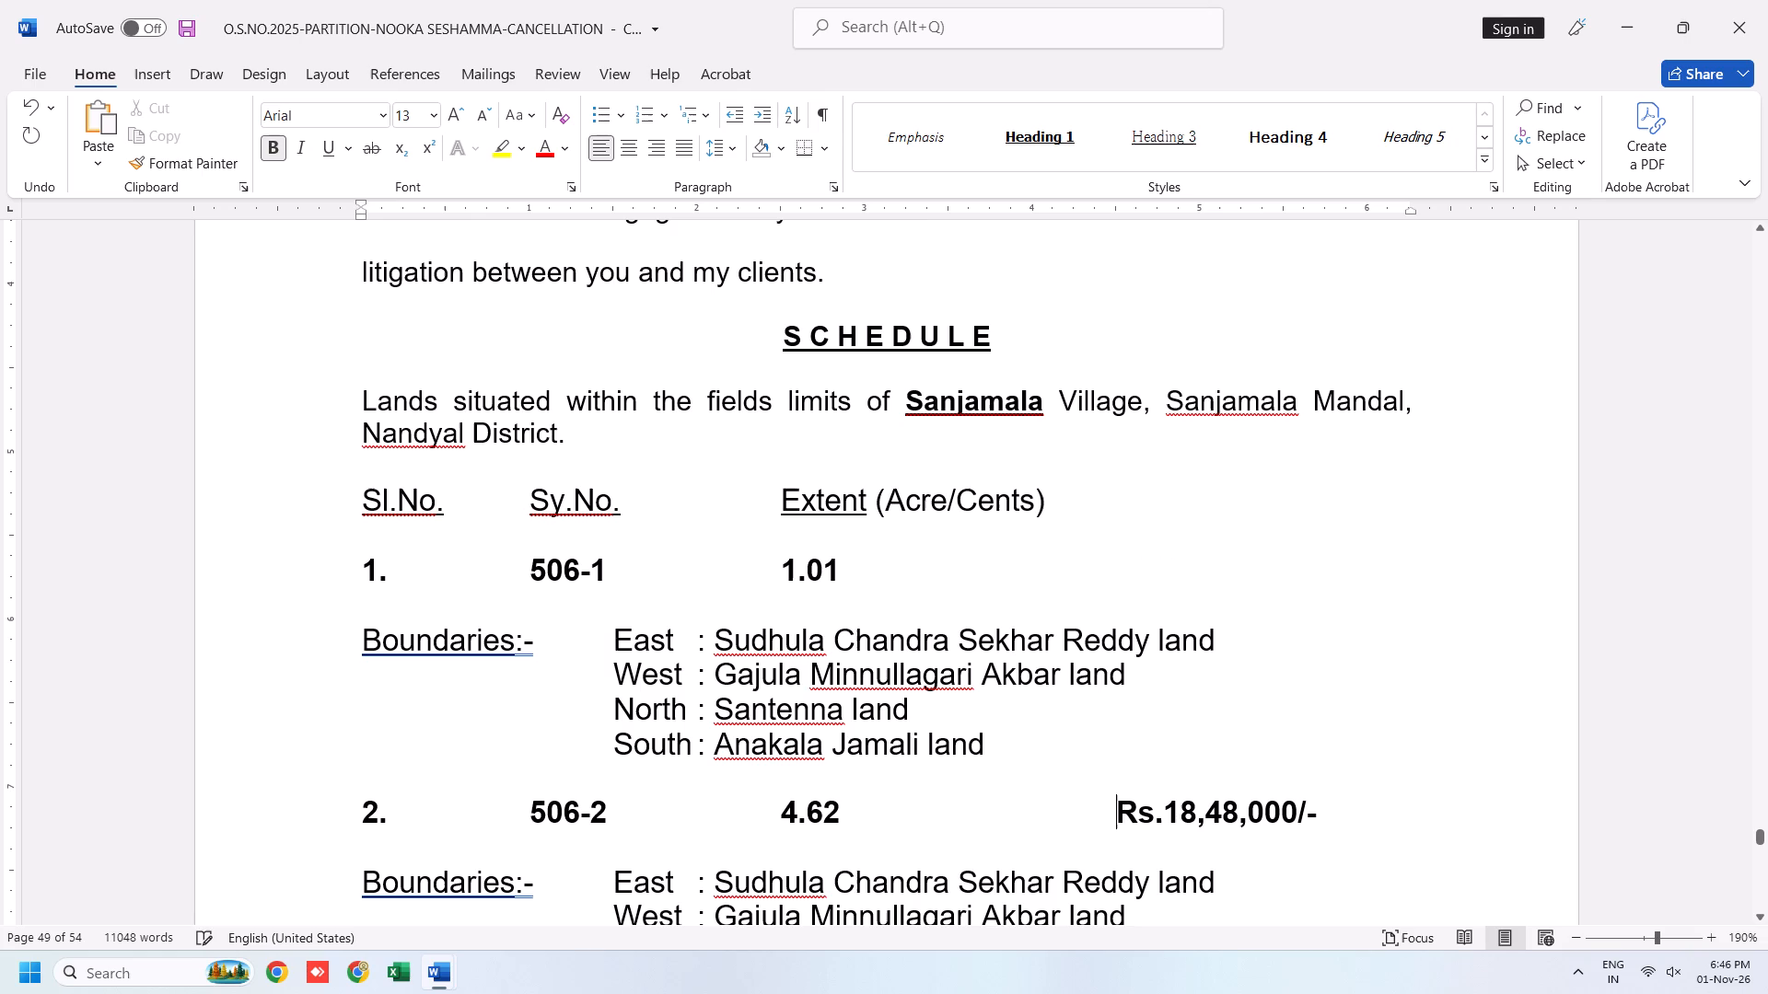
key("Delete")
key("Delete")
key("Delete")
key("Delete")
key("Delete")
key("Delete")
key("Delete")
key("Delete")
key("Delete")
key("Delete")
key("Delete")
key("Delete")
key("Delete")
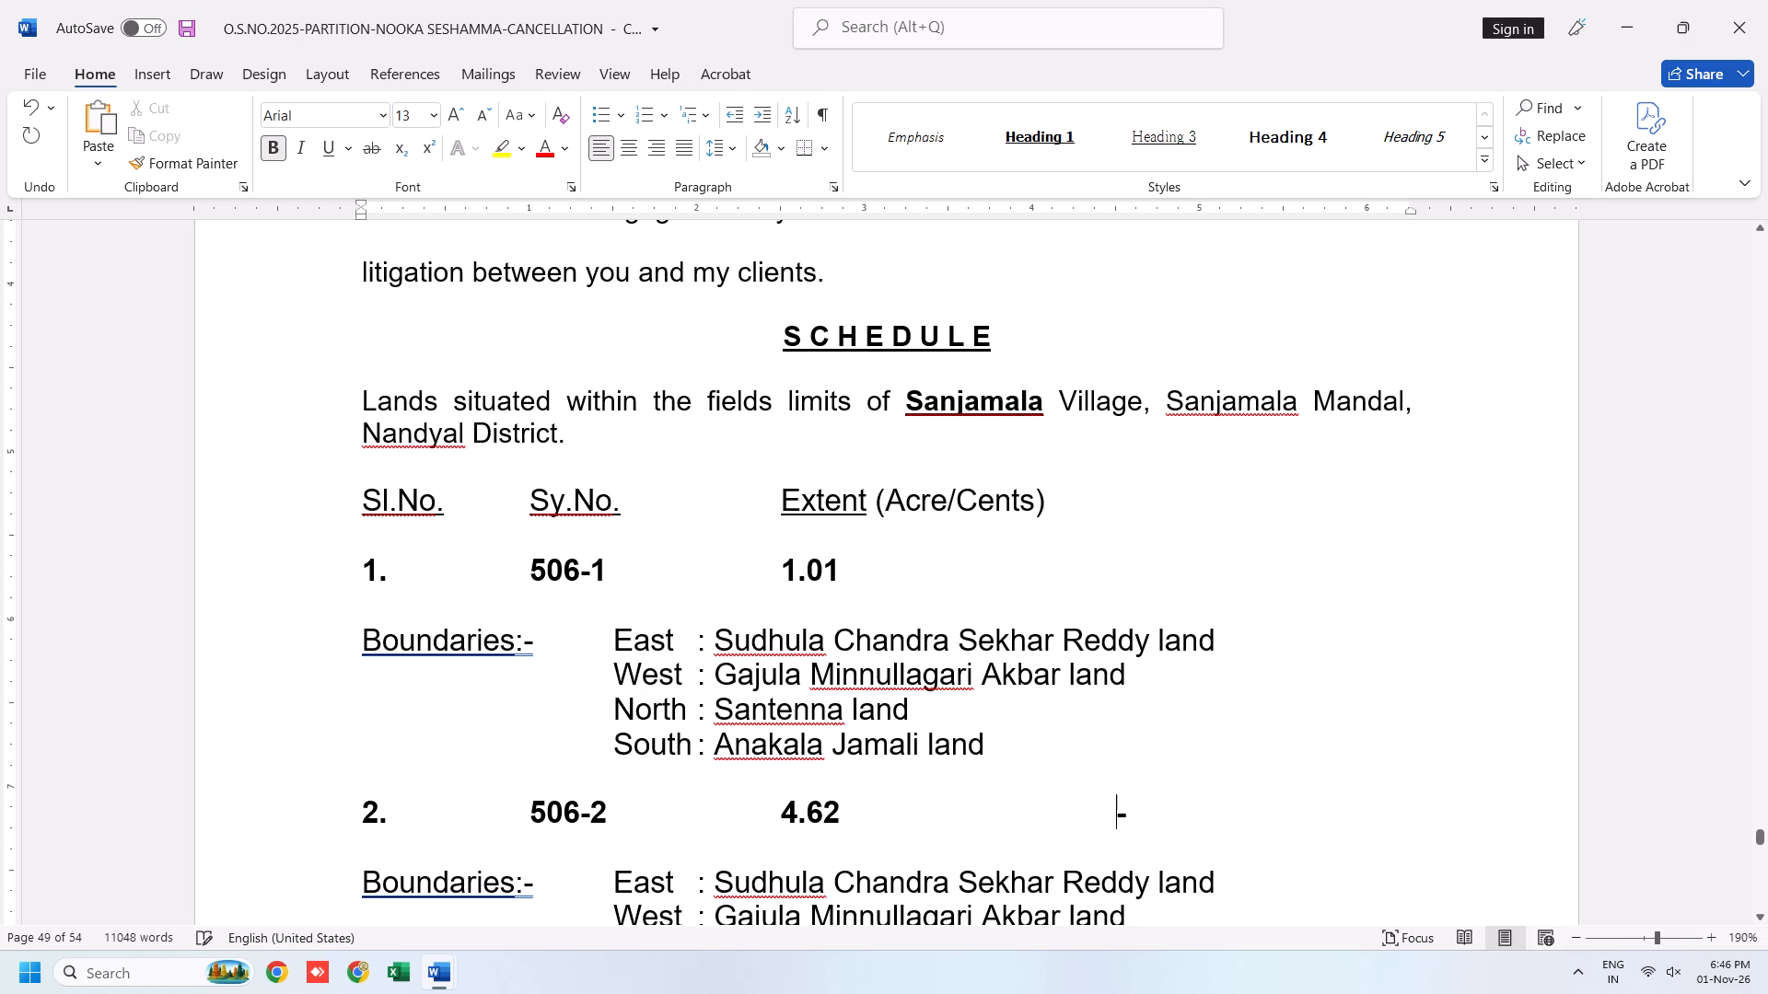
key("Delete")
scroll(1088, 741, "down", 8)
left_click(1116, 359)
key("Delete")
key("Delete")
key("Delete")
key("Delete")
key("Delete")
key("Delete")
key("Delete")
key("Delete")
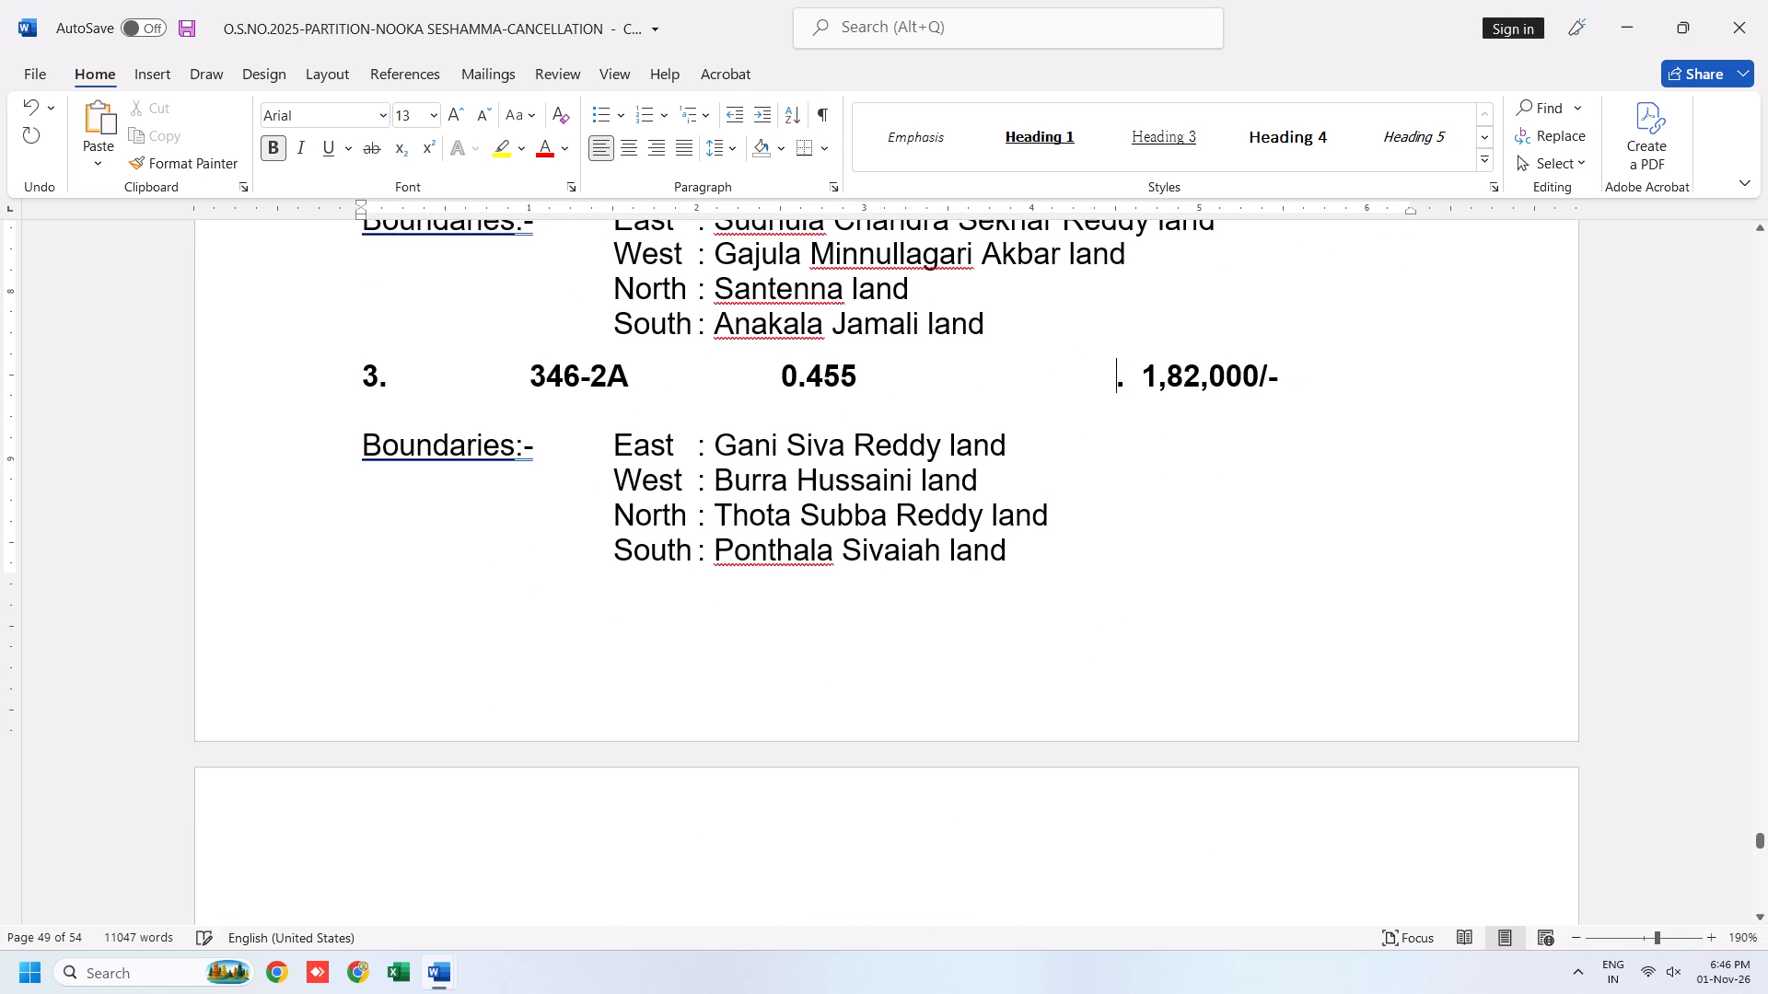
key("Delete")
key("Delete")
key("Delete")
key("Delete")
key("Delete")
key("Delete")
key("Delete")
scroll(1093, 386, "down", 8)
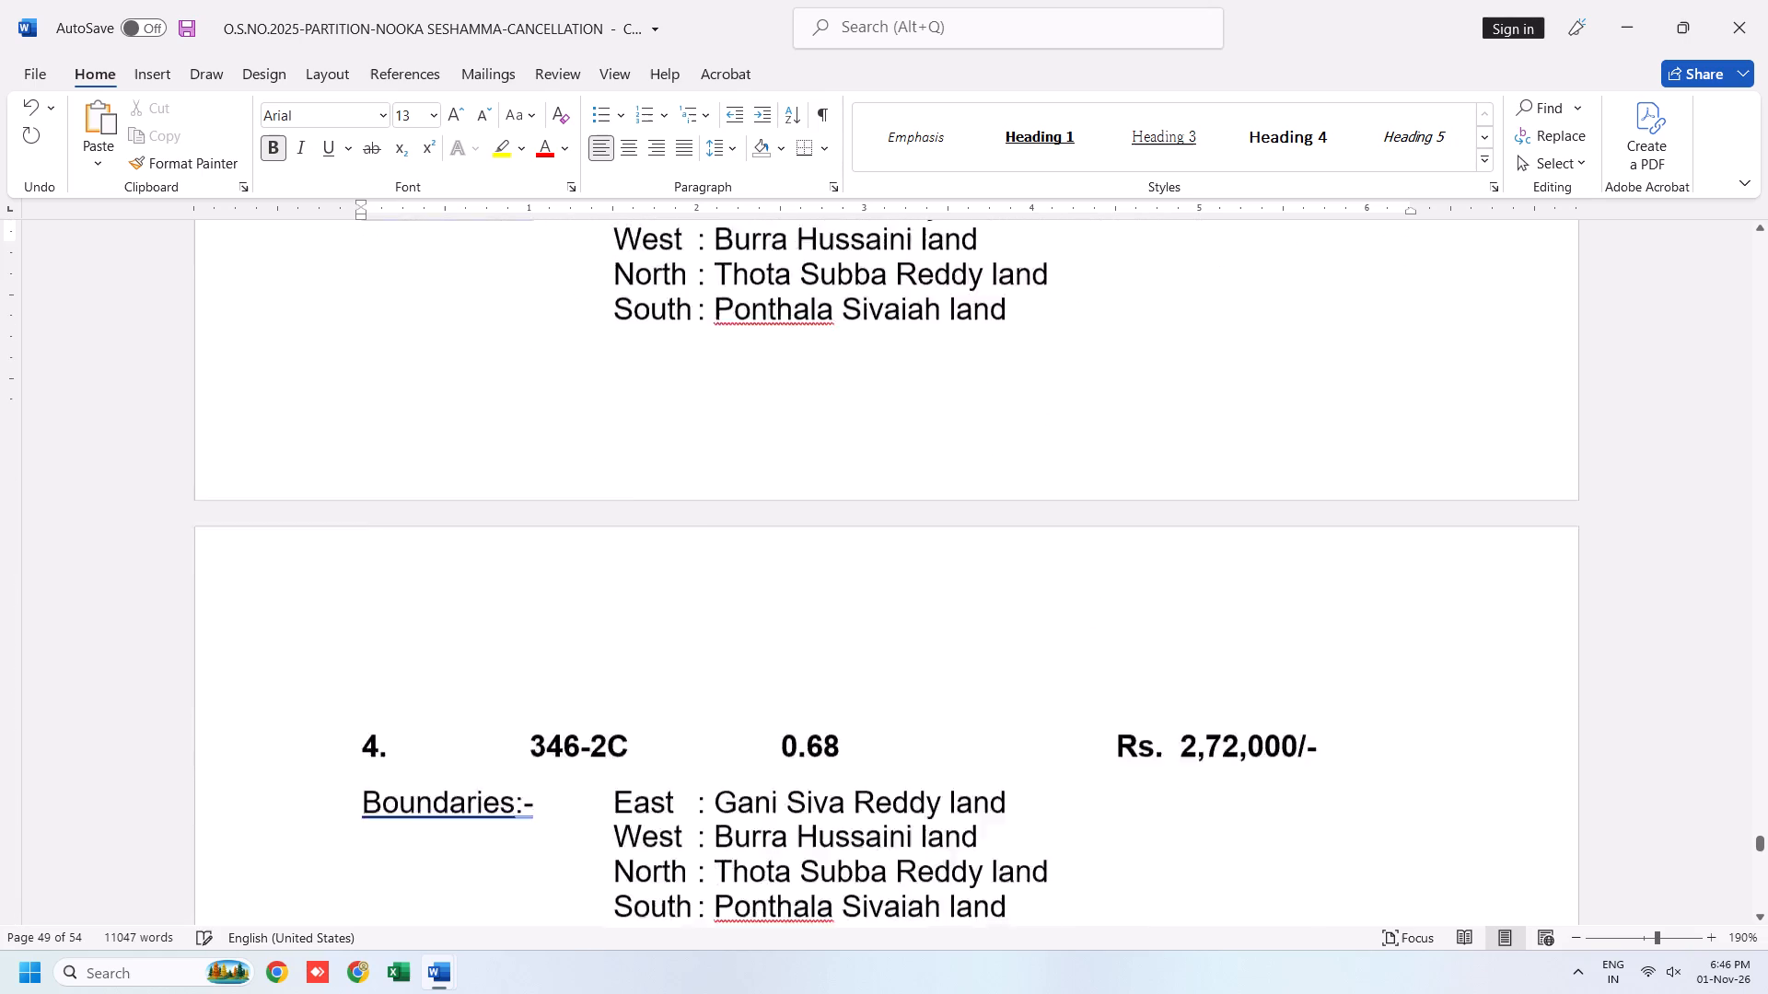
scroll(1133, 399, "up", 2)
left_click(1112, 493)
key("Delete")
key("Delete")
key("Delete")
key("Delete")
key("Delete")
key("Delete")
key("Delete")
key("Delete")
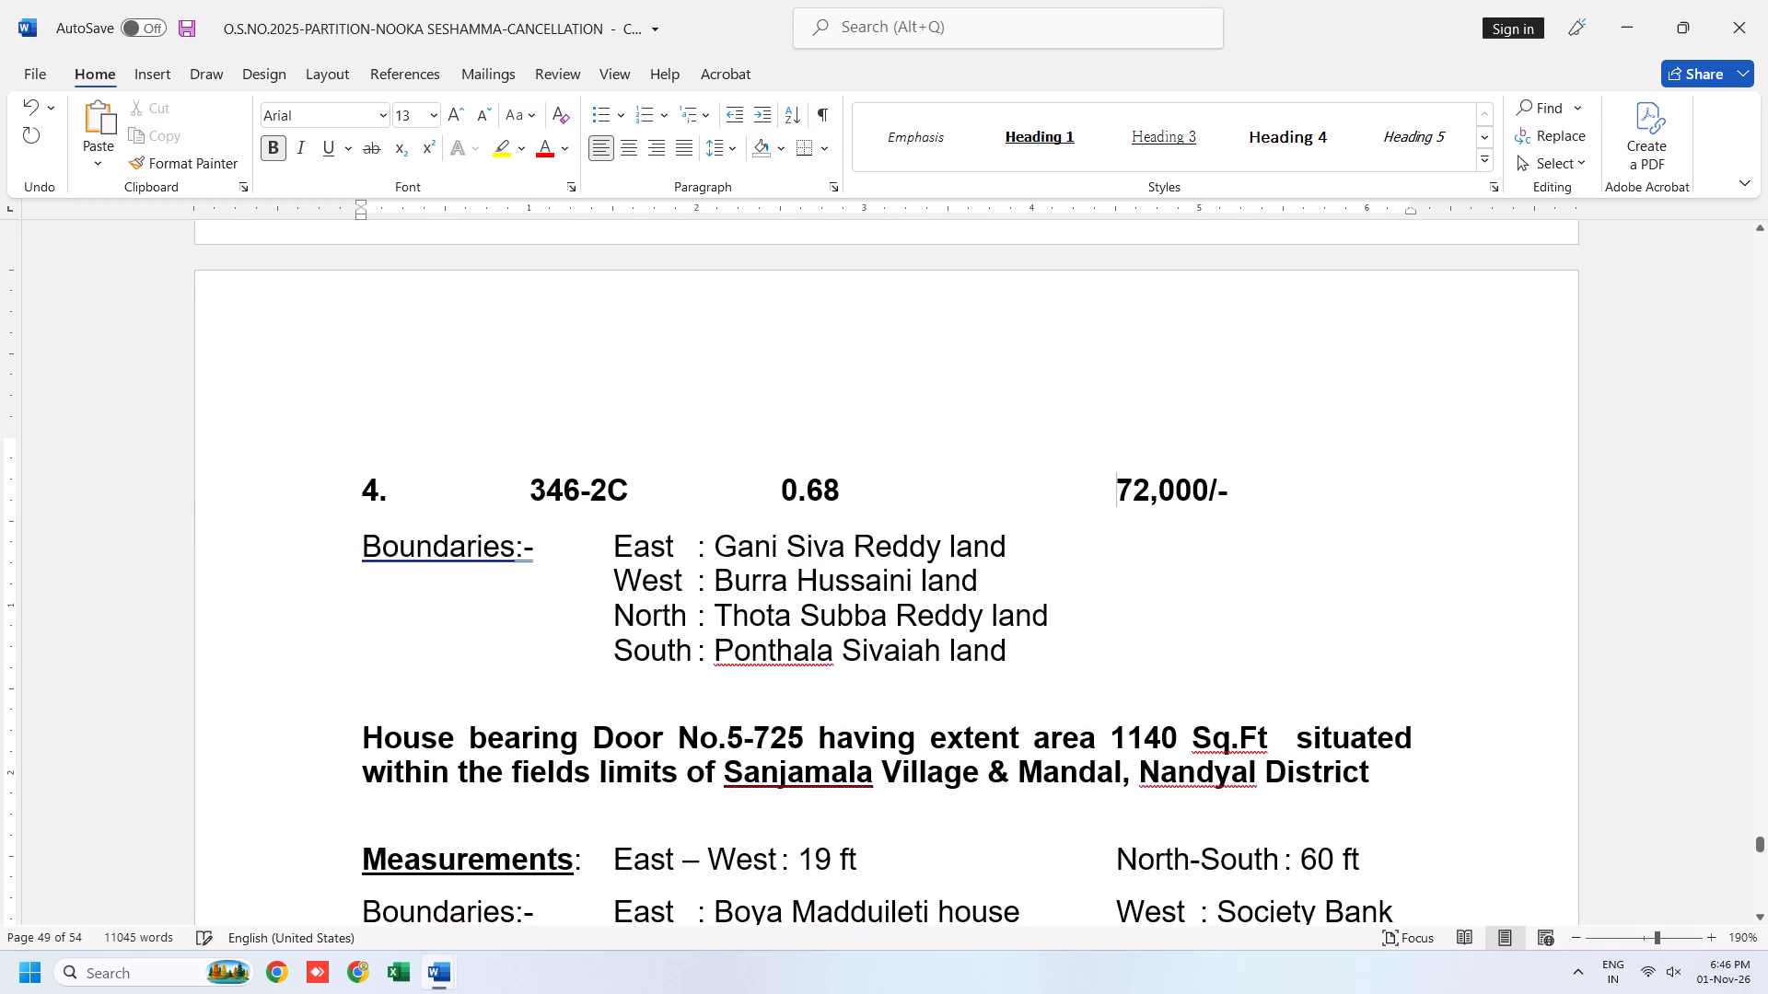
key("Delete")
key("Delete")
key("Delete")
key("Delete")
key("Delete")
key("Delete")
key("Delete")
Review the house property details and enclosures, and the schedule items back up to the "S C H E D U L E" heading.
scroll(1121, 459, "down", 6)
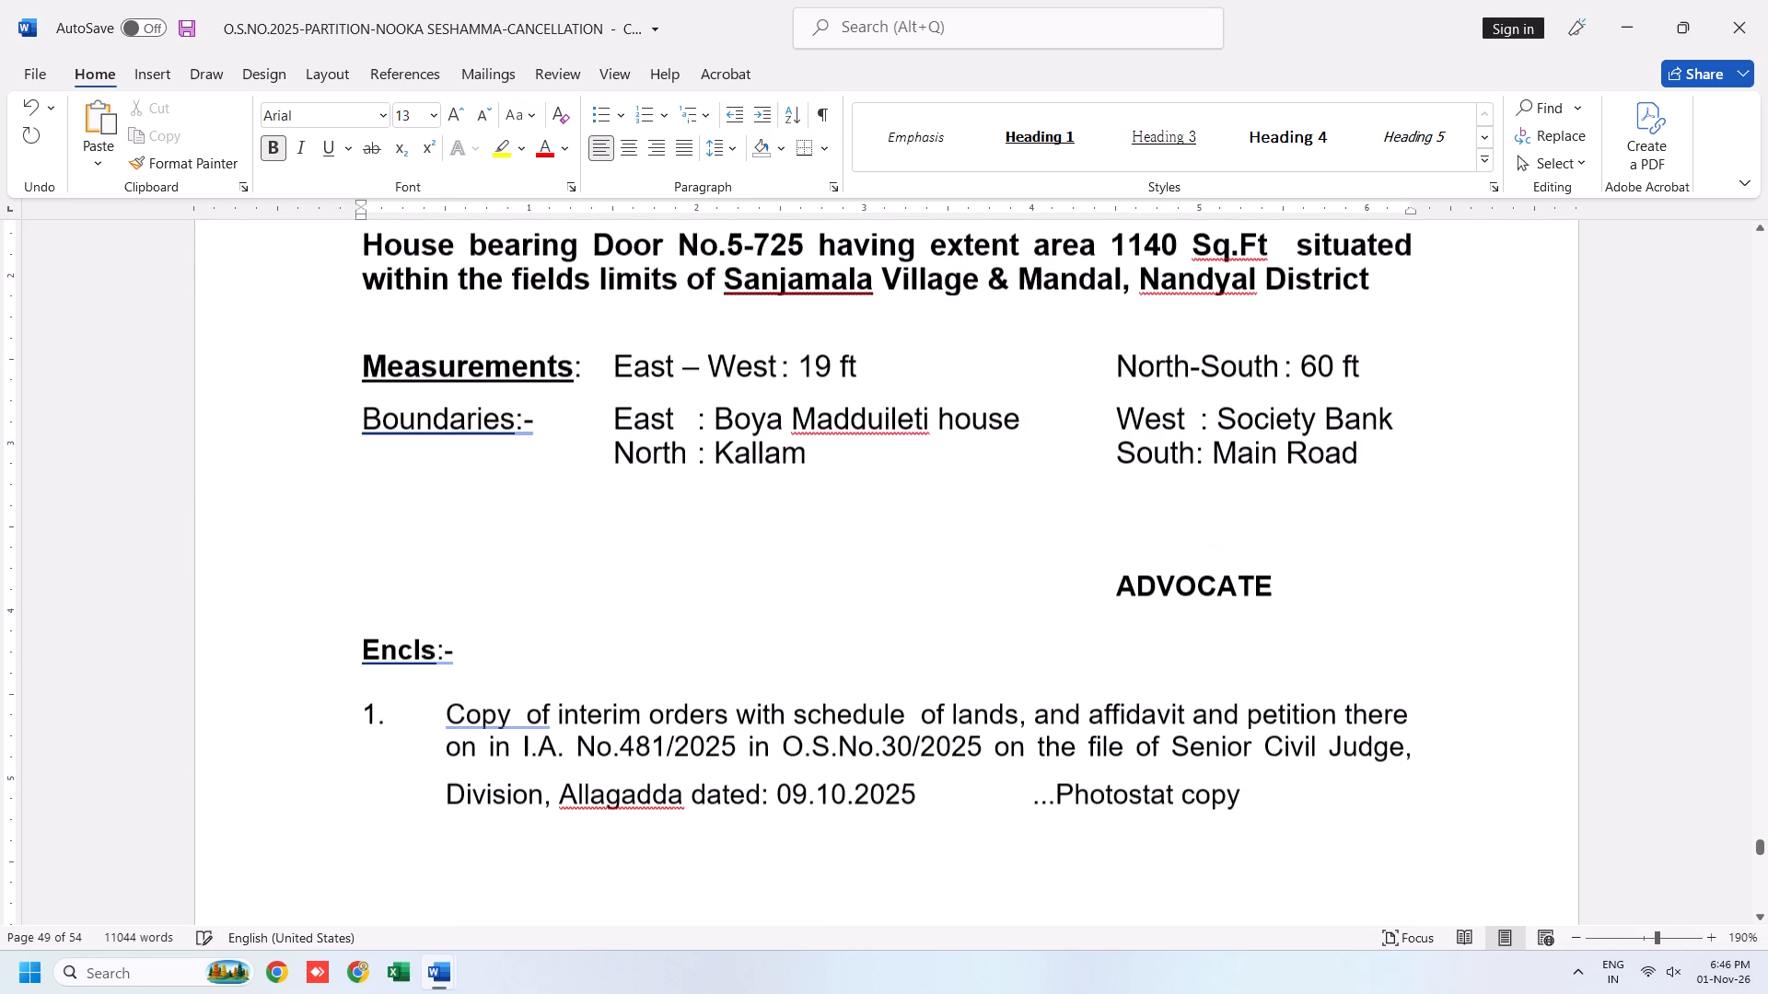
scroll(1081, 554, "up", 3)
left_click(726, 611)
scroll(726, 611, "down", 4)
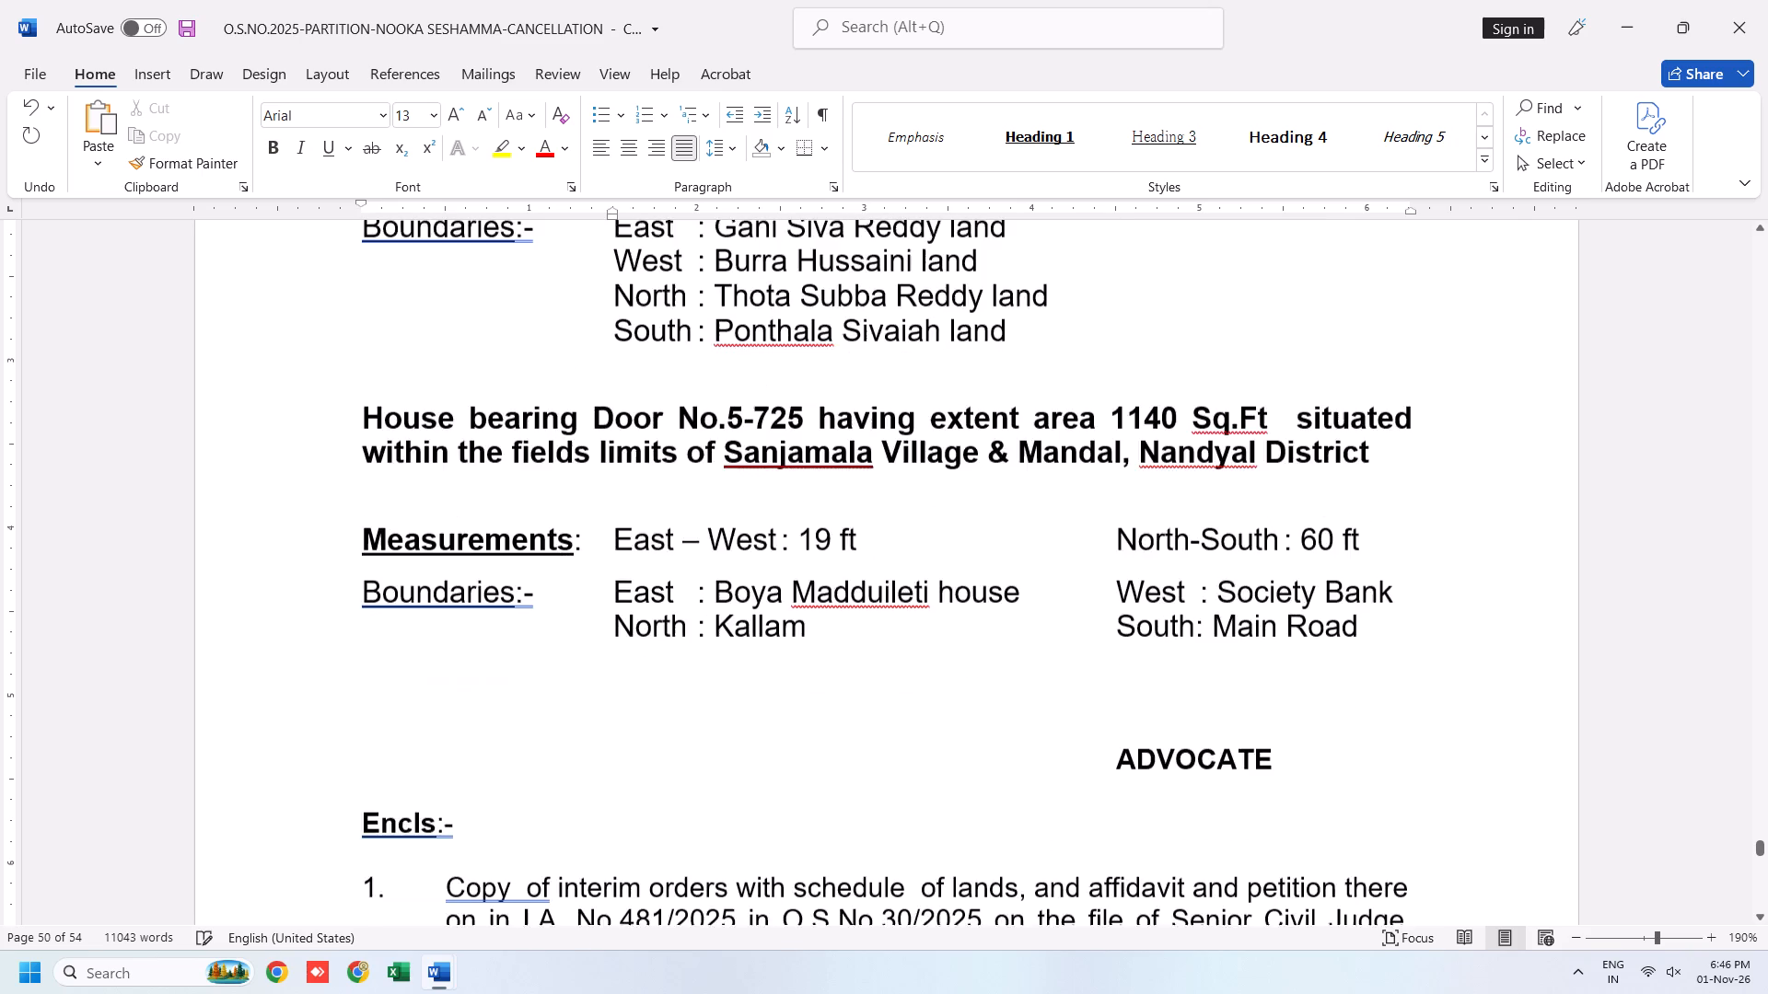
scroll(724, 611, "up", 17)
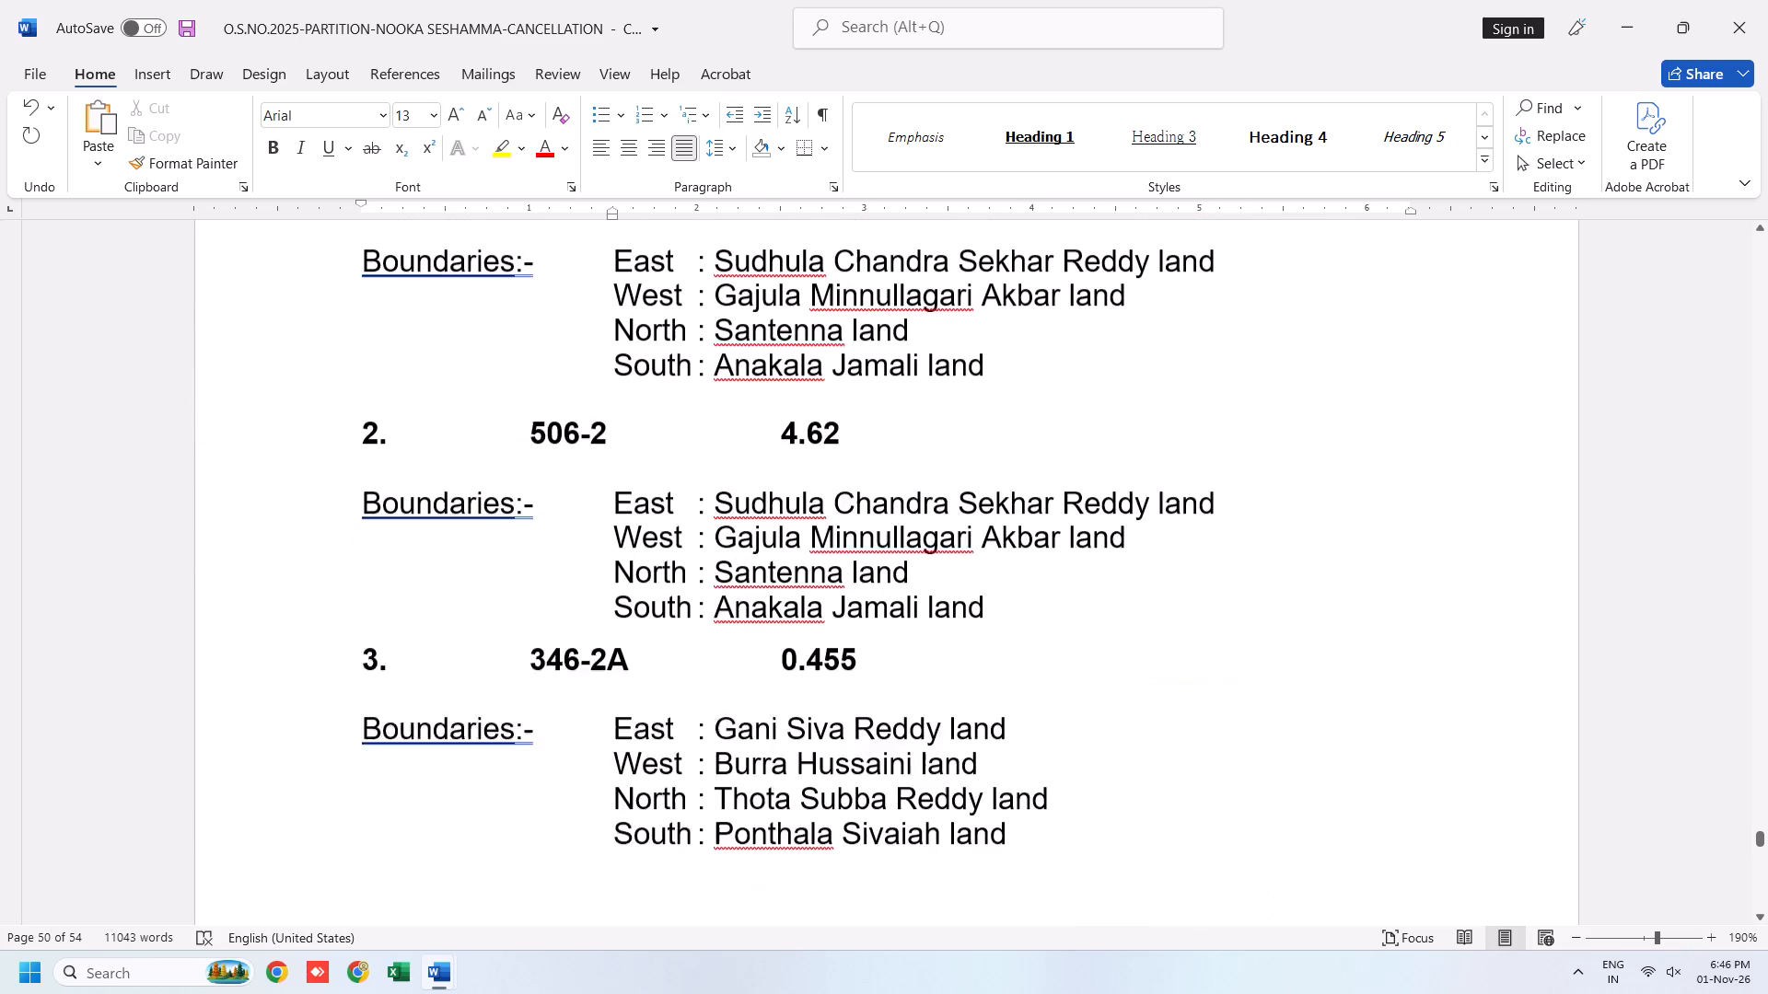
scroll(711, 592, "up", 4)
left_click(826, 629)
left_click(735, 646)
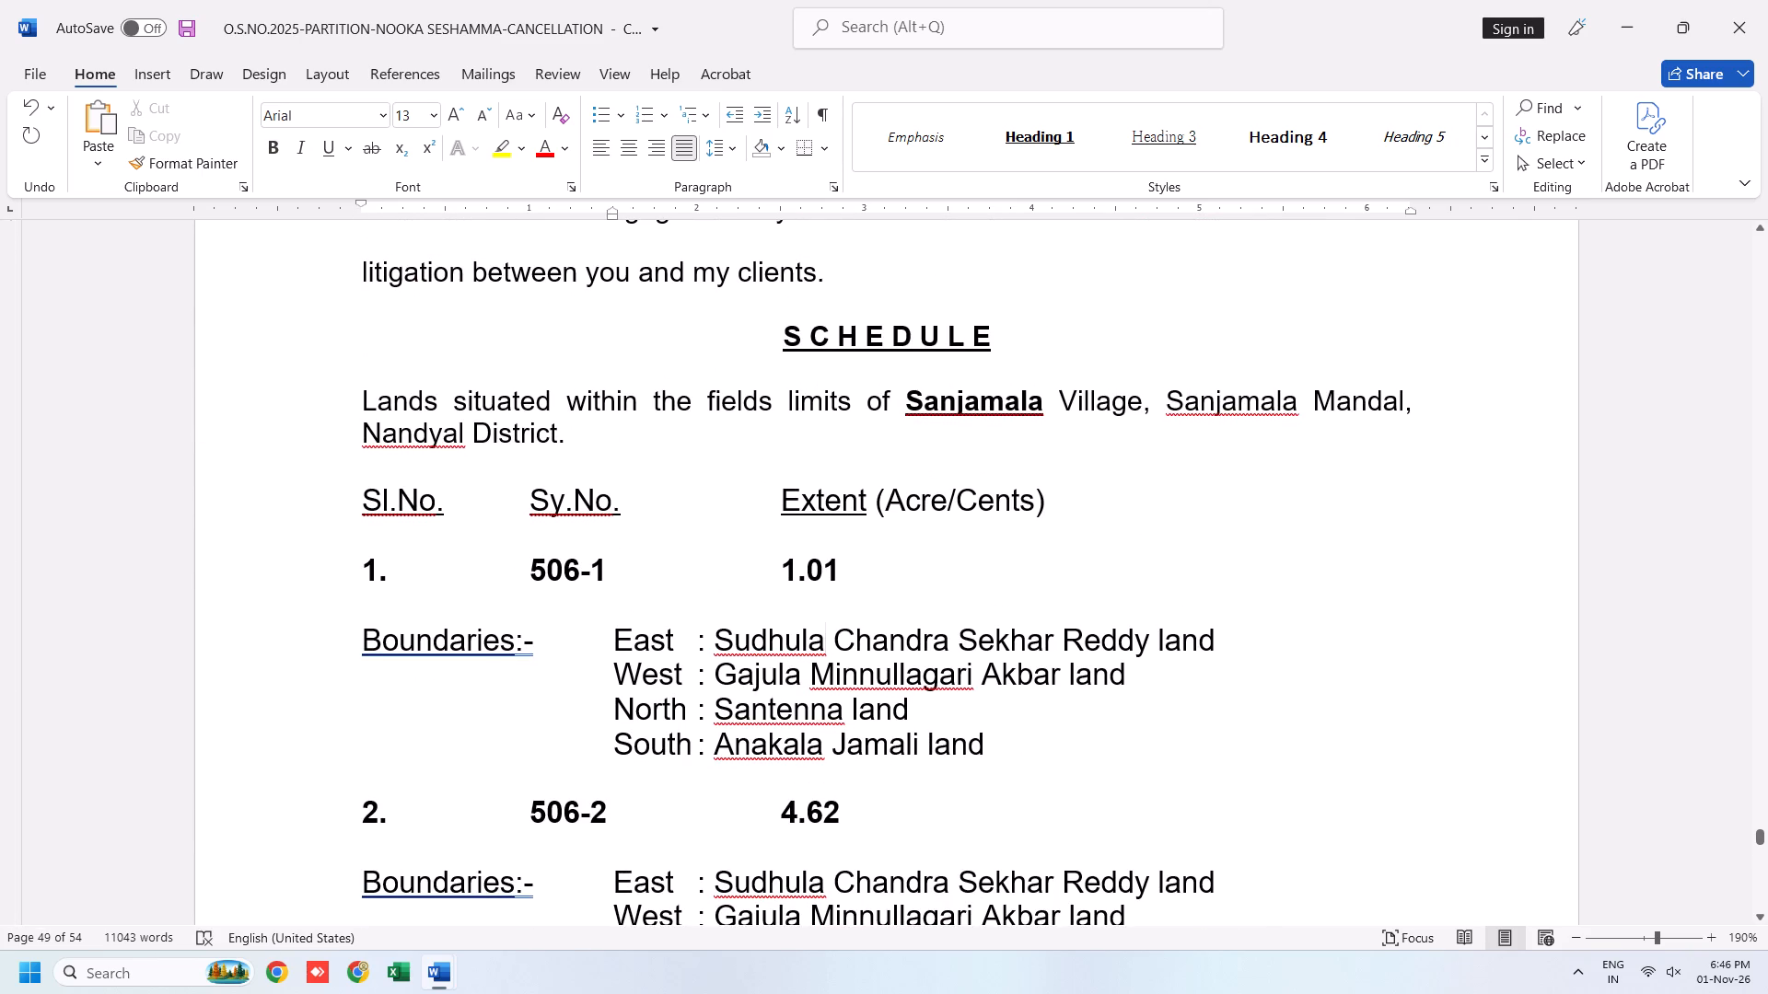
Reduce the four East, West, North and South boundary lines of schedule item 1 to 12 pt.
scroll(629, 621, "up", 1)
left_click(606, 700)
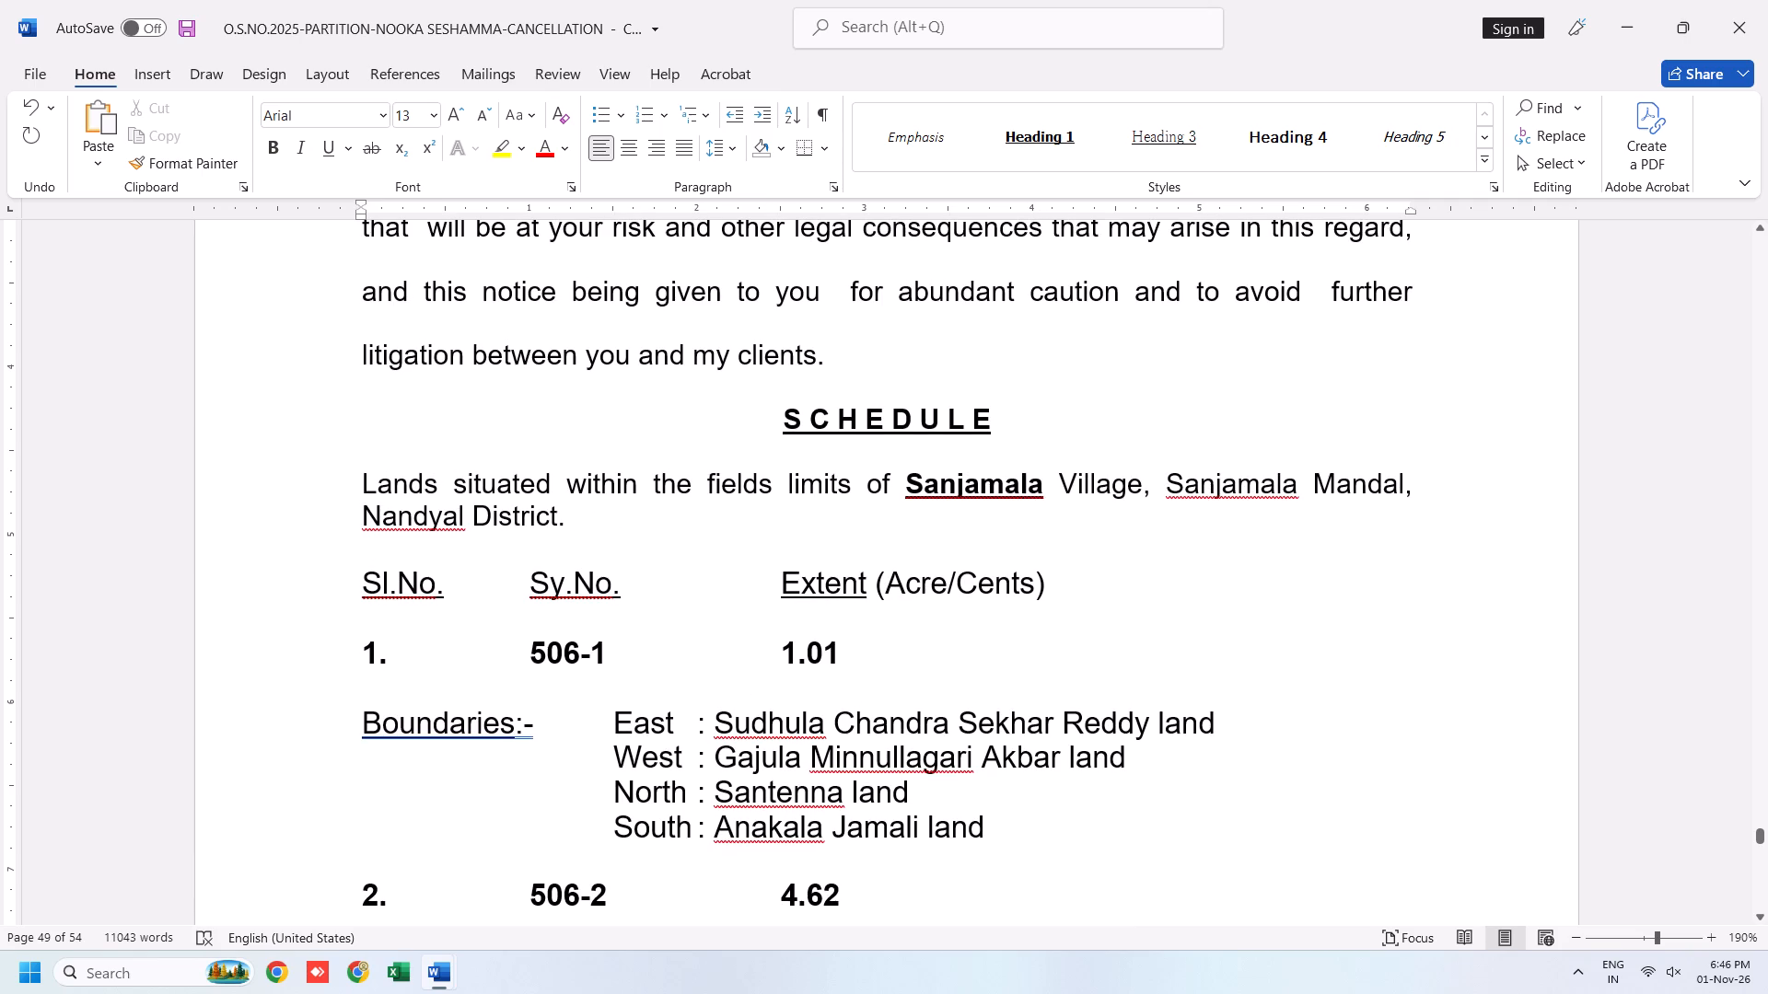
scroll(666, 582, "up", 2)
scroll(702, 614, "down", 5)
left_click_drag(611, 472, 1155, 575)
key("ctrl+bracketleft")
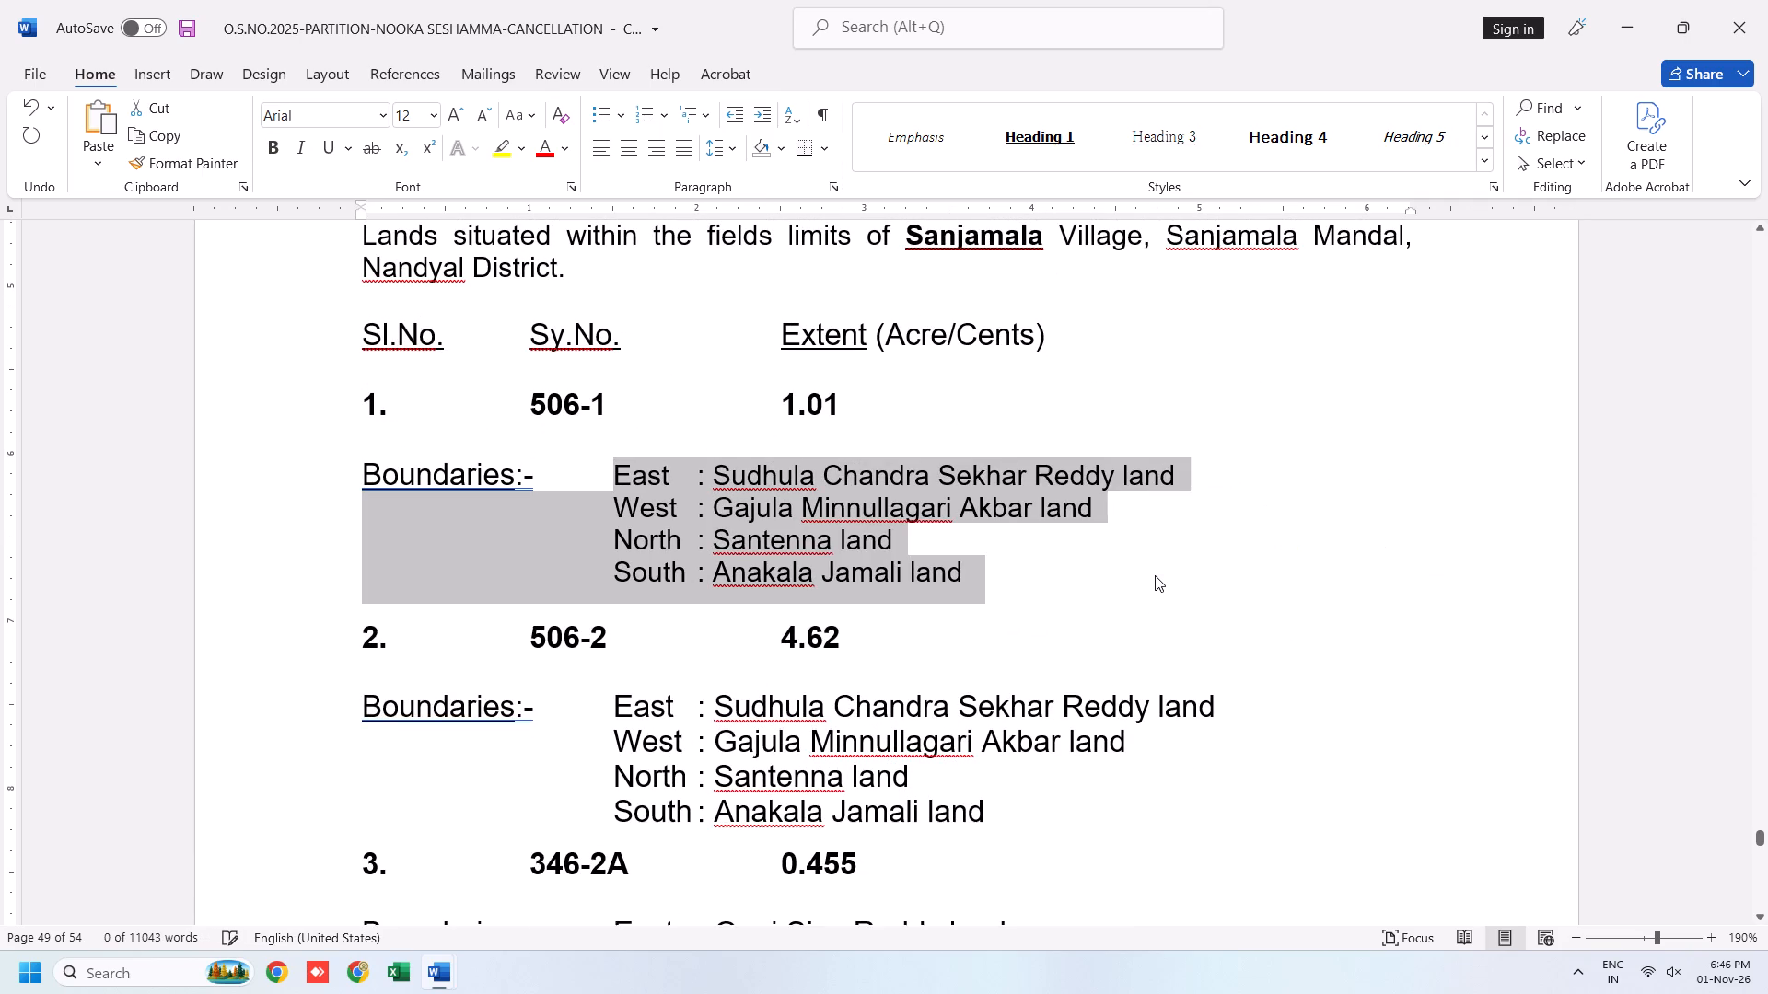
Reduce the four boundary lines of schedule item 2, Sy.No. 506-2, to 12 pt and save the document.
left_click(902, 660)
scroll(834, 698, "down", 2)
left_click_drag(617, 538, 1037, 622)
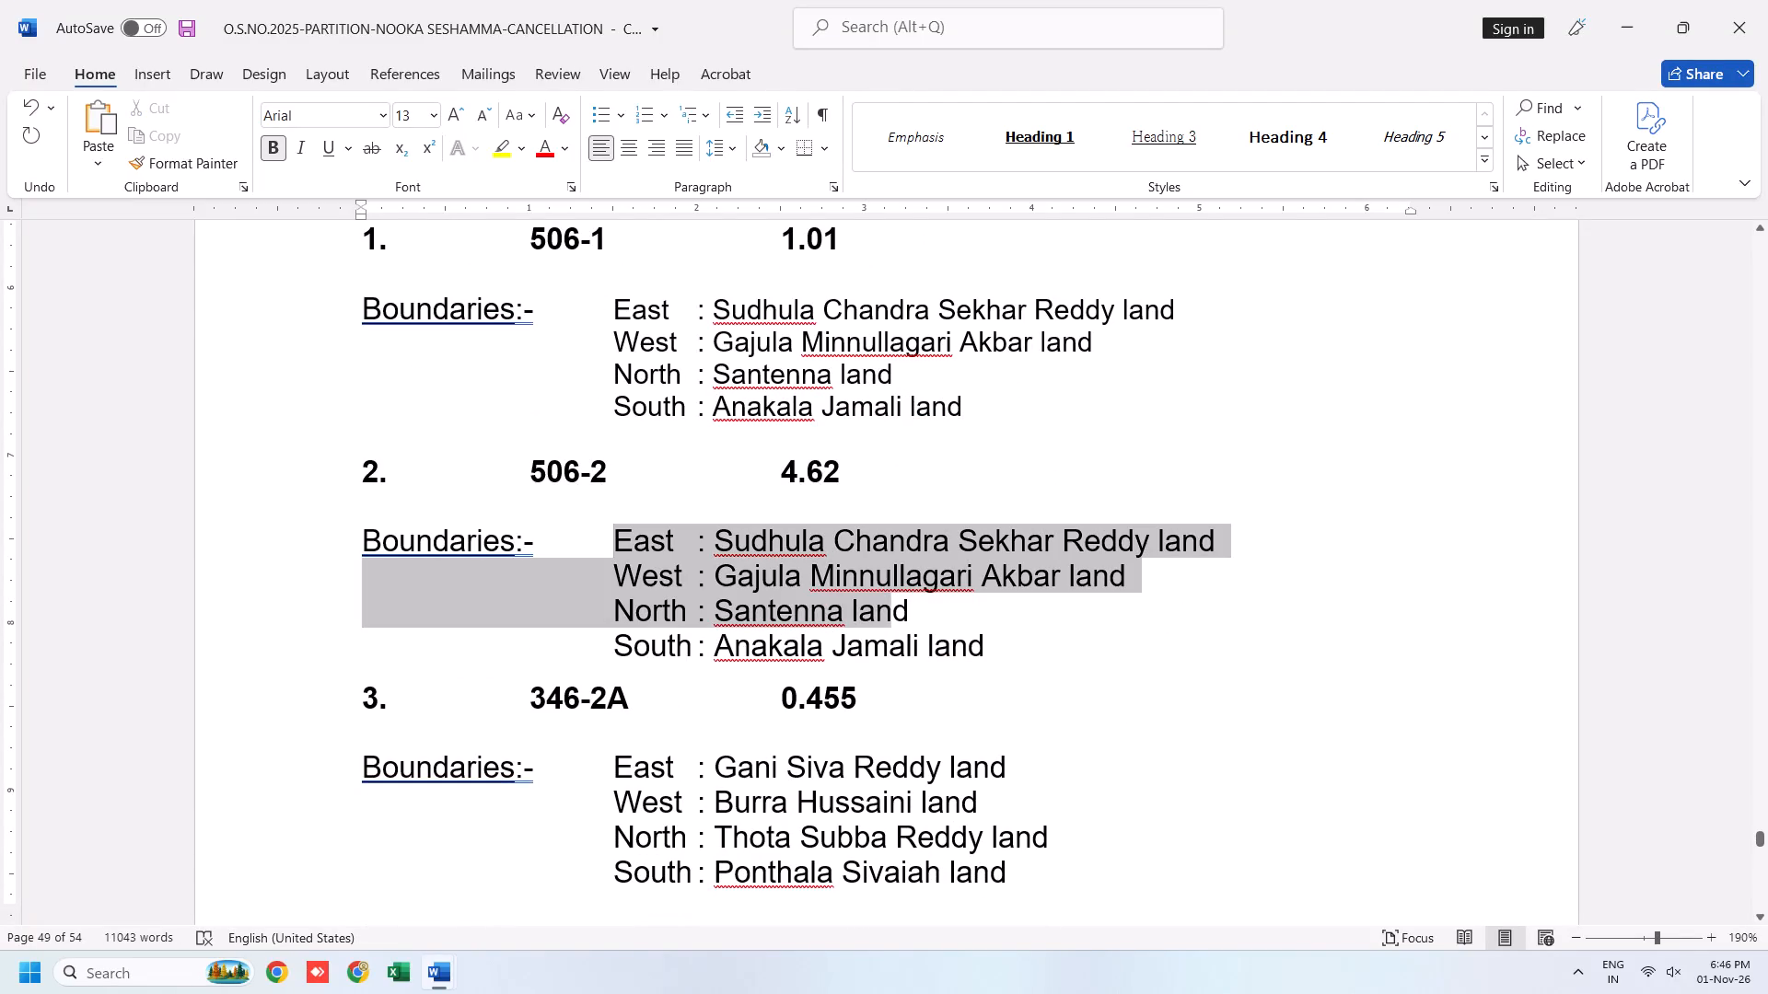
left_click_drag(1037, 622, 1071, 647)
key("ctrl+bracketleft")
key("ctrl+s")
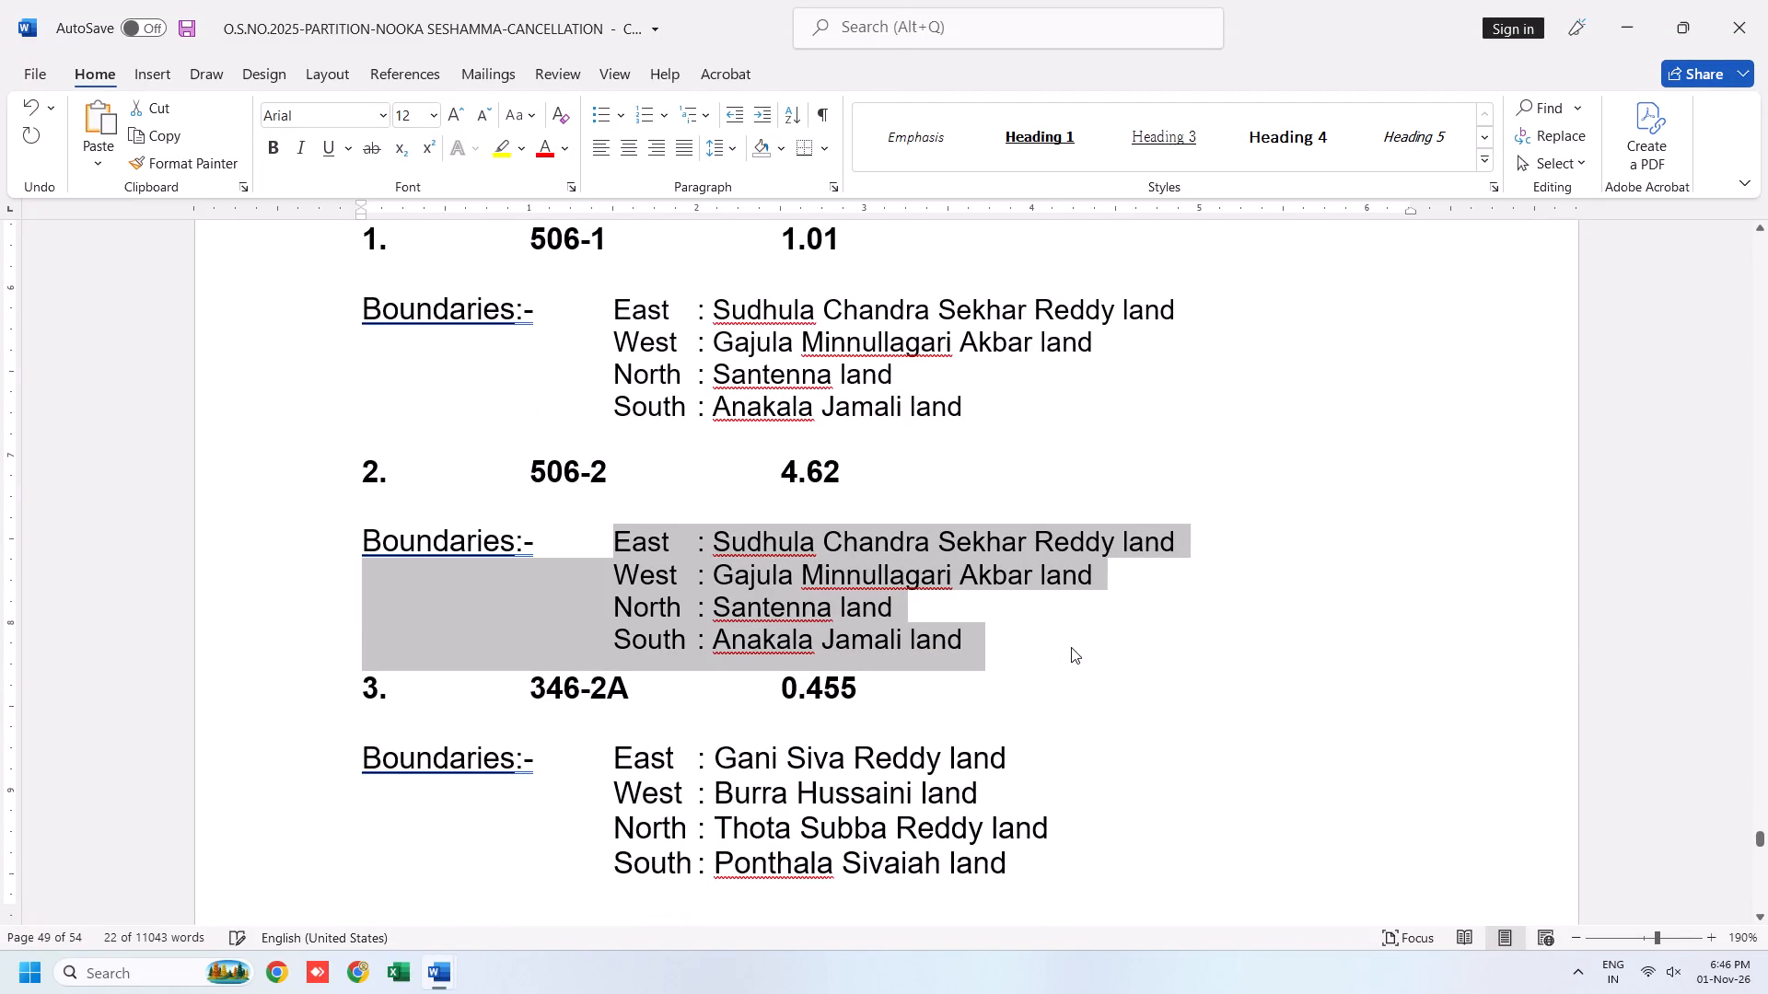
Reduce the four boundary lines of schedule item 3, Sy.No. 346-2A, to 12 pt.
scroll(1071, 647, "down", 5)
left_click_drag(604, 350, 1326, 493)
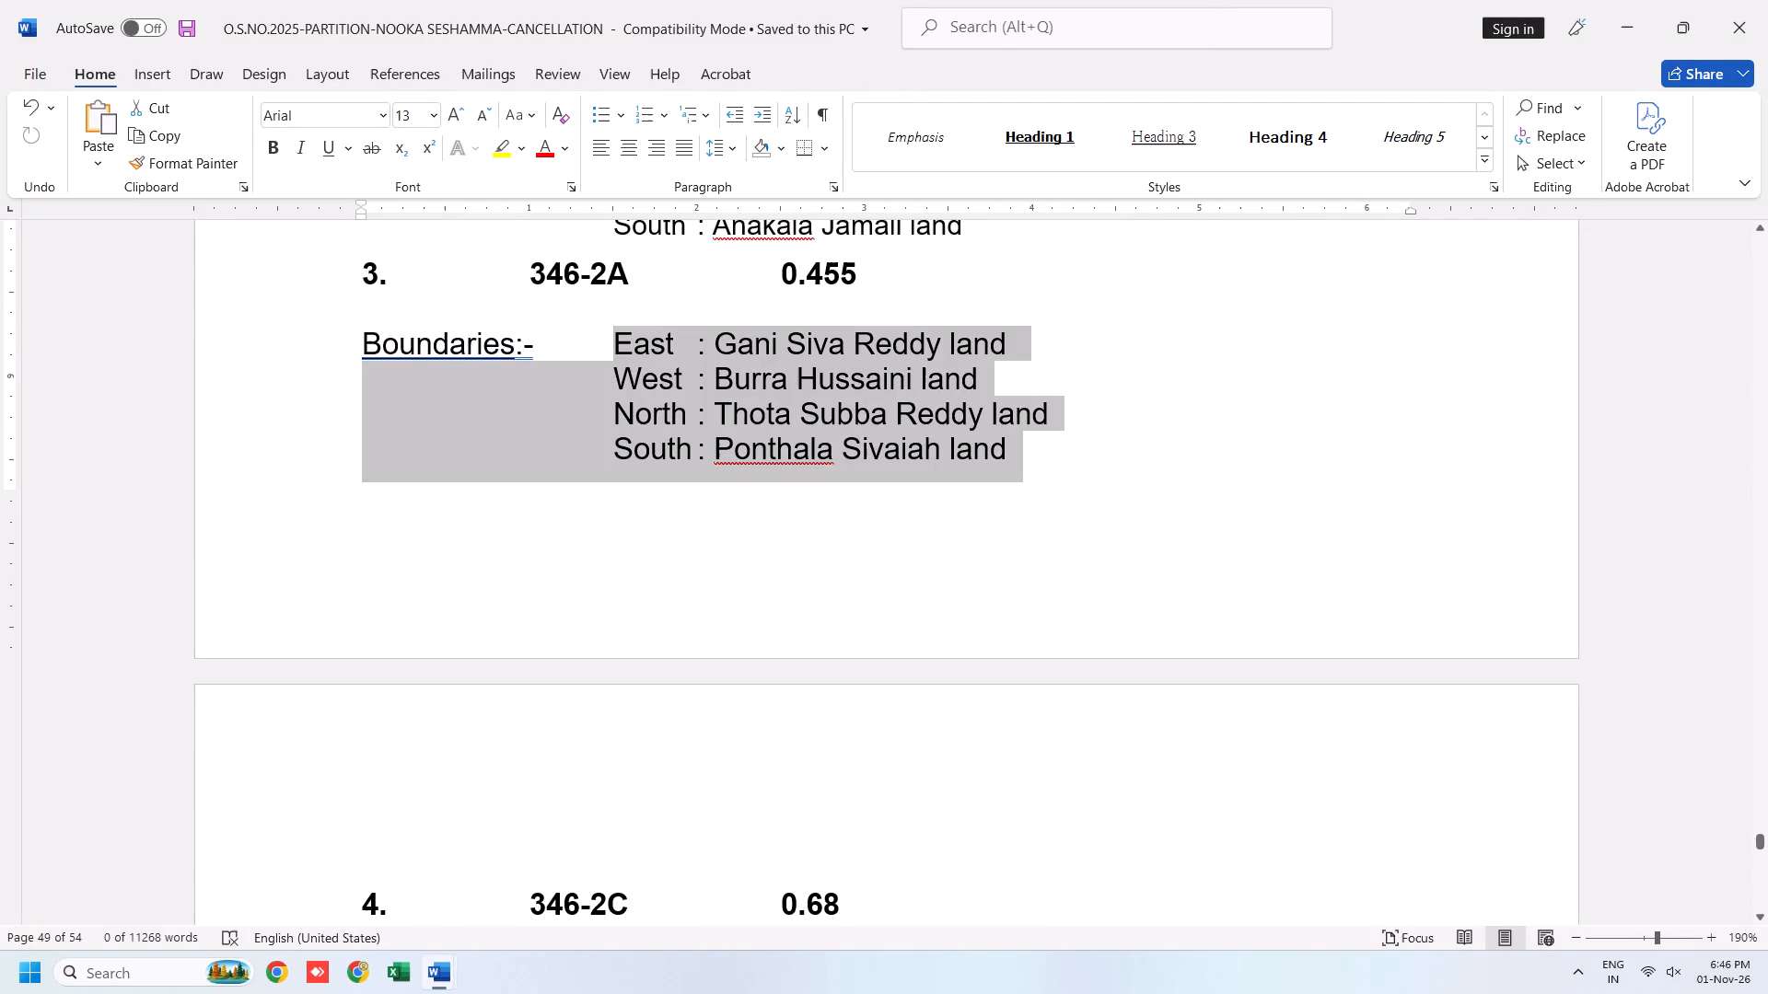
key("ctrl+bracketleft")
scroll(1285, 544, "down", 4)
scroll(843, 577, "up", 5)
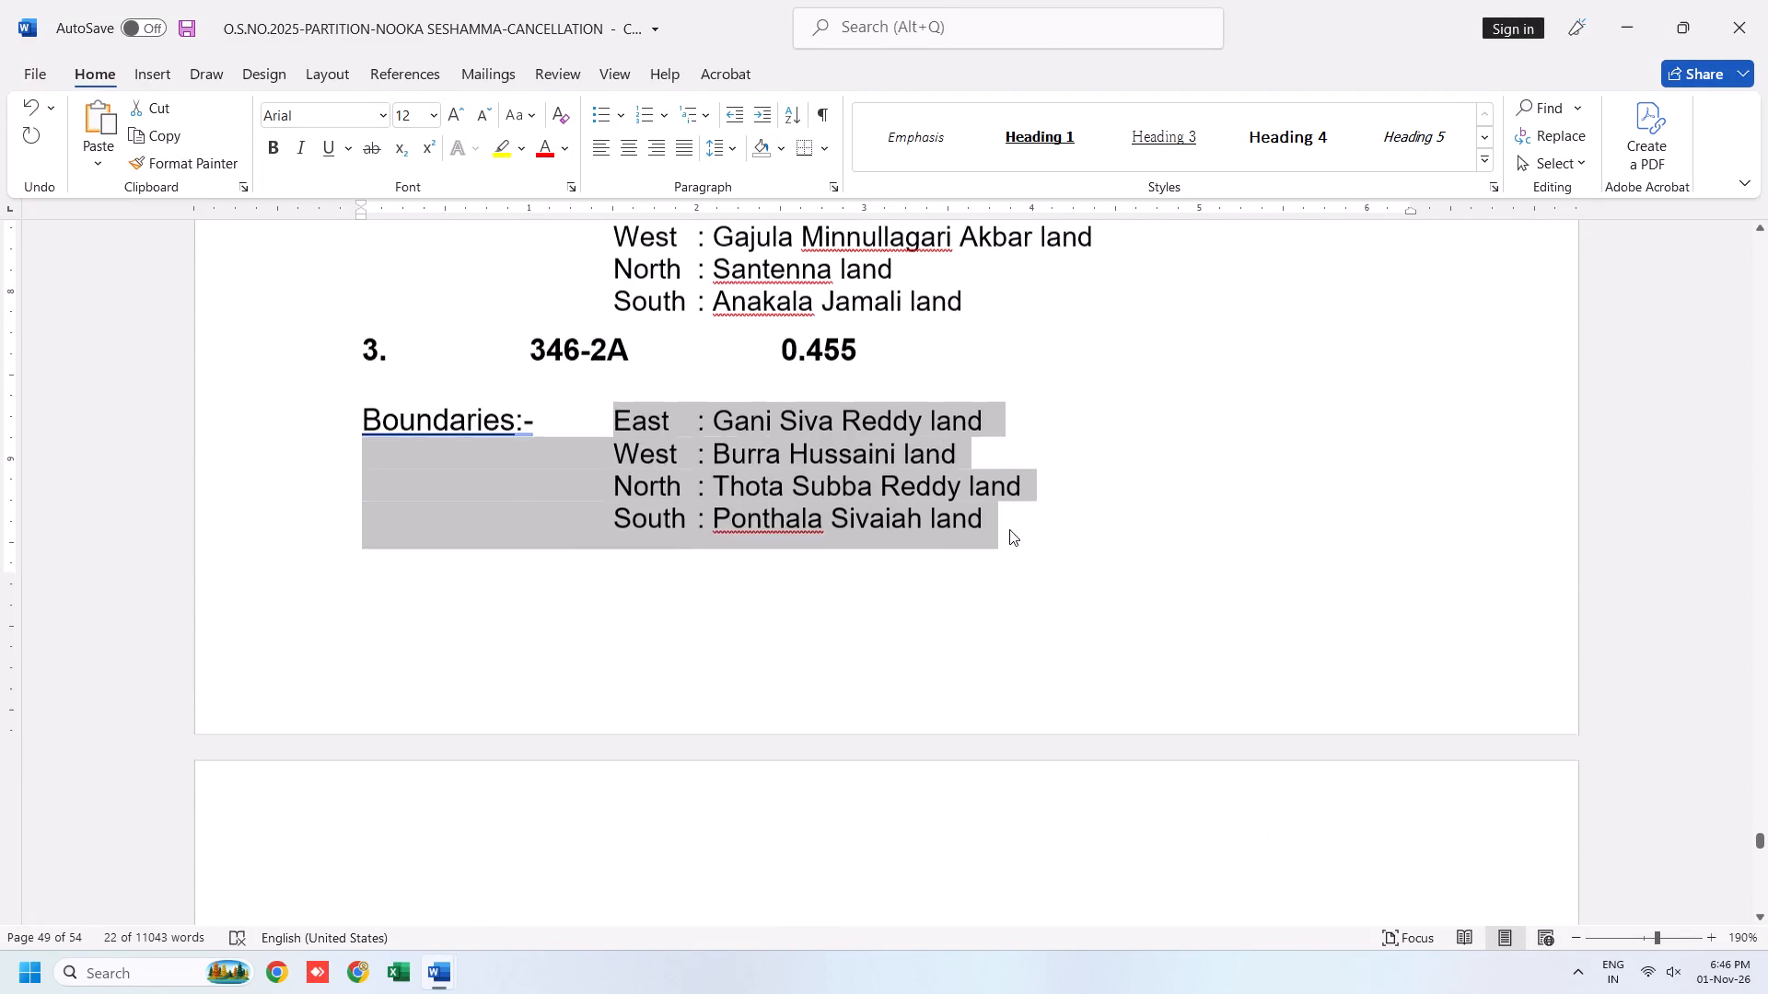
In schedule item 3, bring the West boundary up beside East and the South boundary up beside North.
scroll(1009, 529, "up", 1)
left_click(1061, 492)
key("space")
key("Delete")
key("Delete")
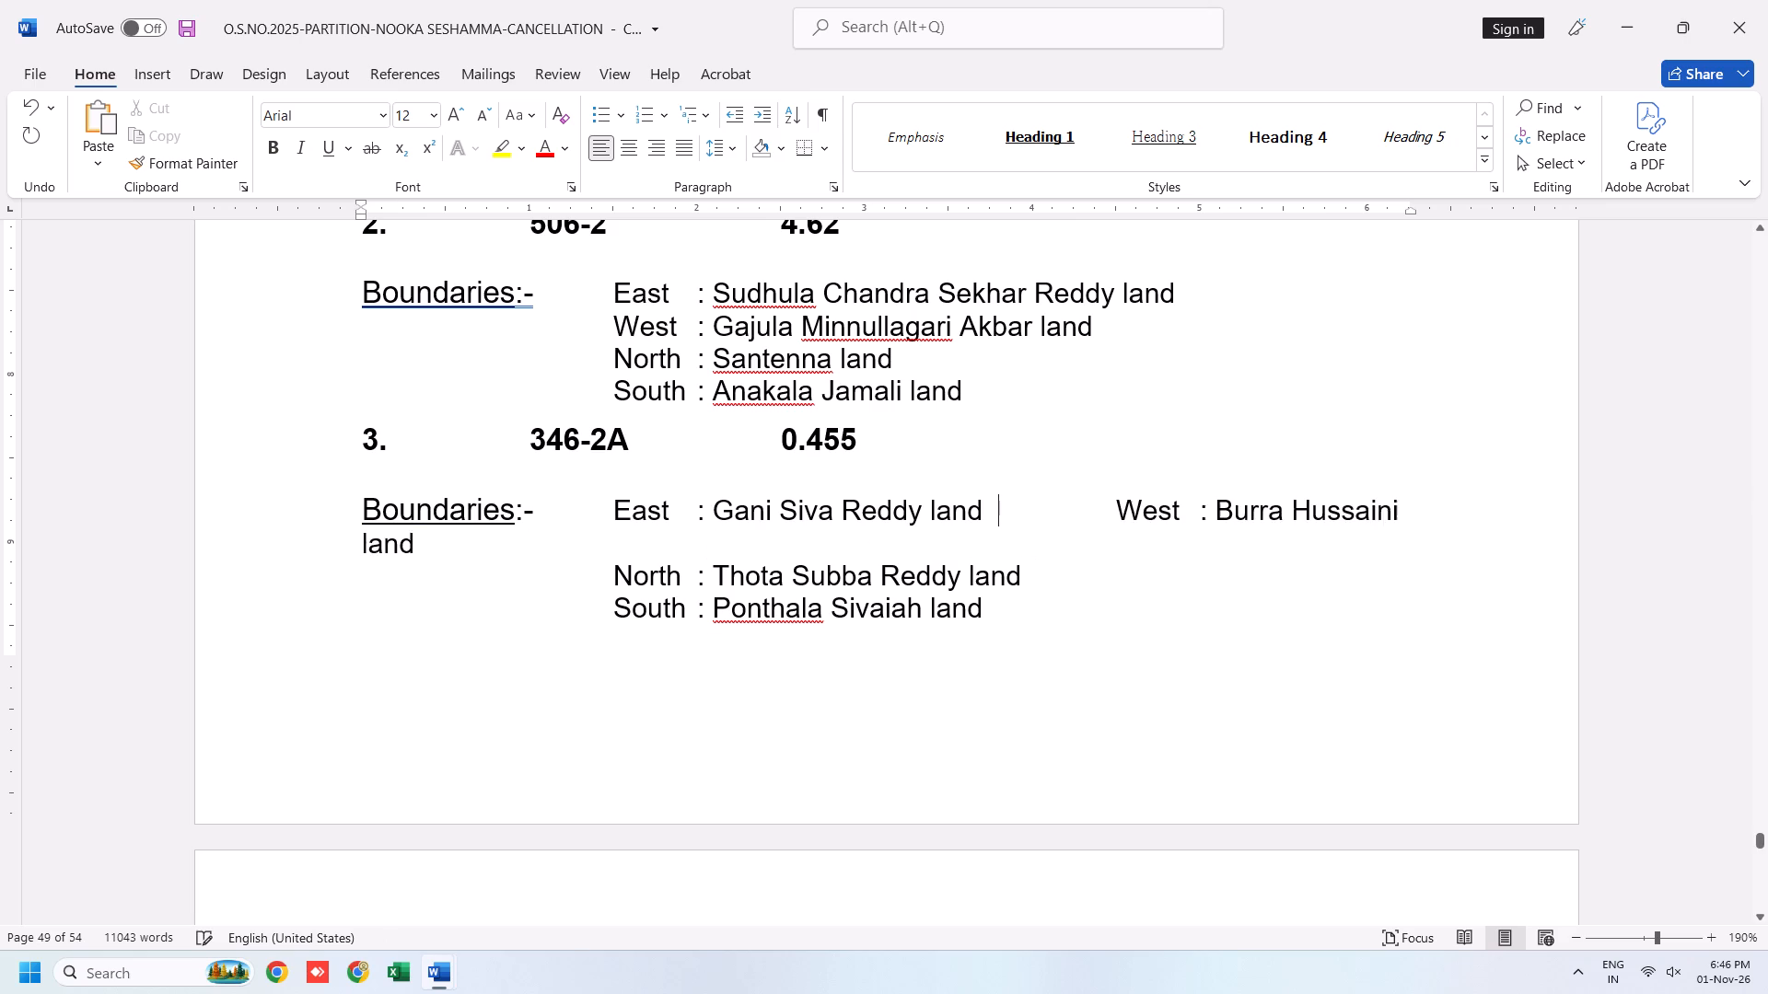
key("Delete")
left_click(1032, 541)
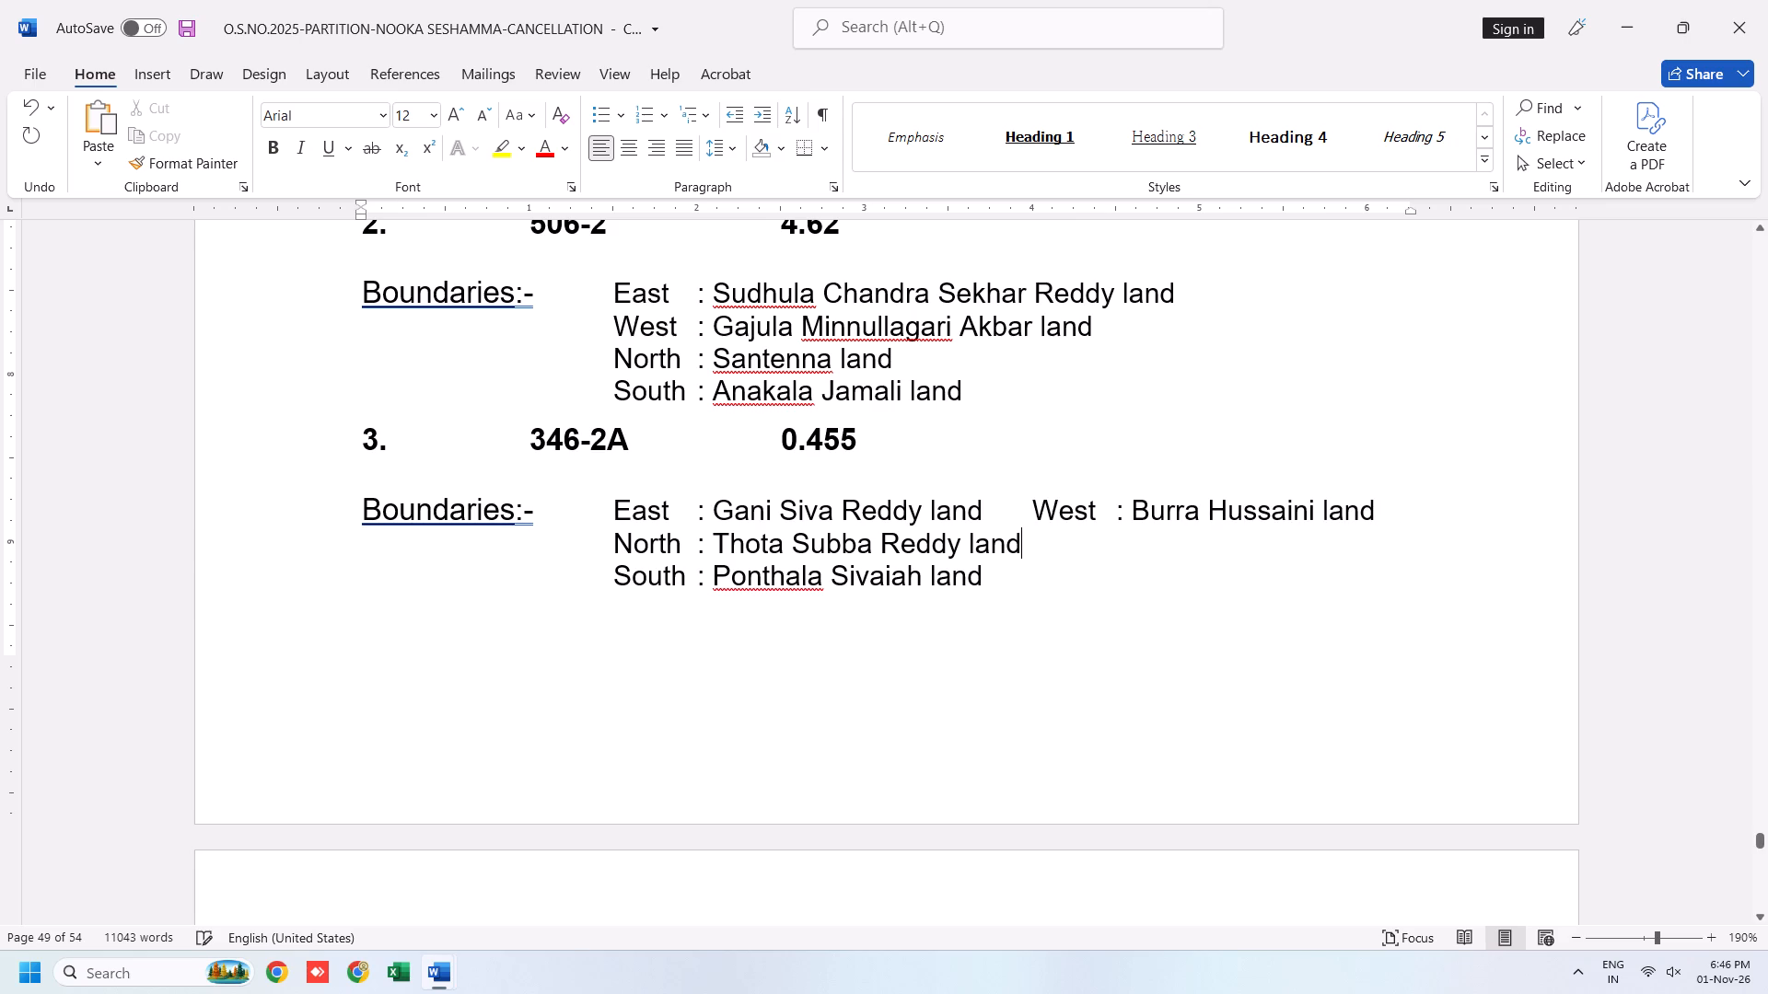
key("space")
key("Delete")
Remove the bold and underline from the South boundary text of schedule item 3.
key("shift+Down")
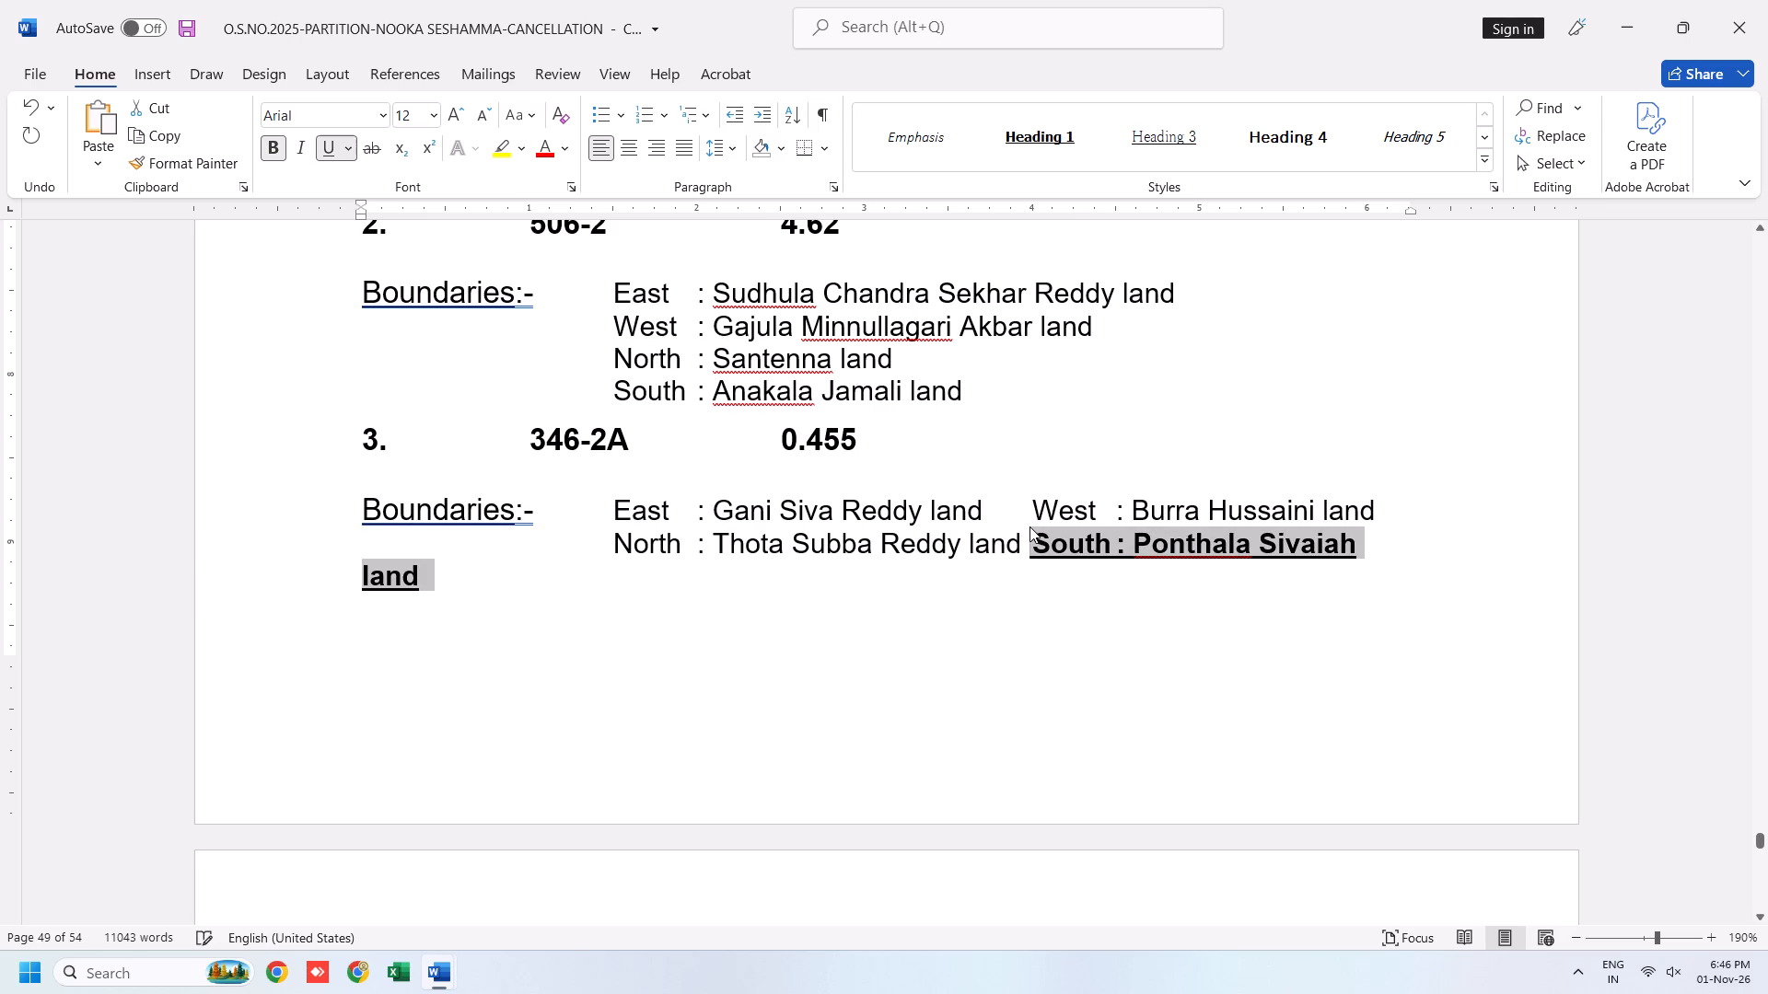
key("ctrl+b")
key("ctrl+u")
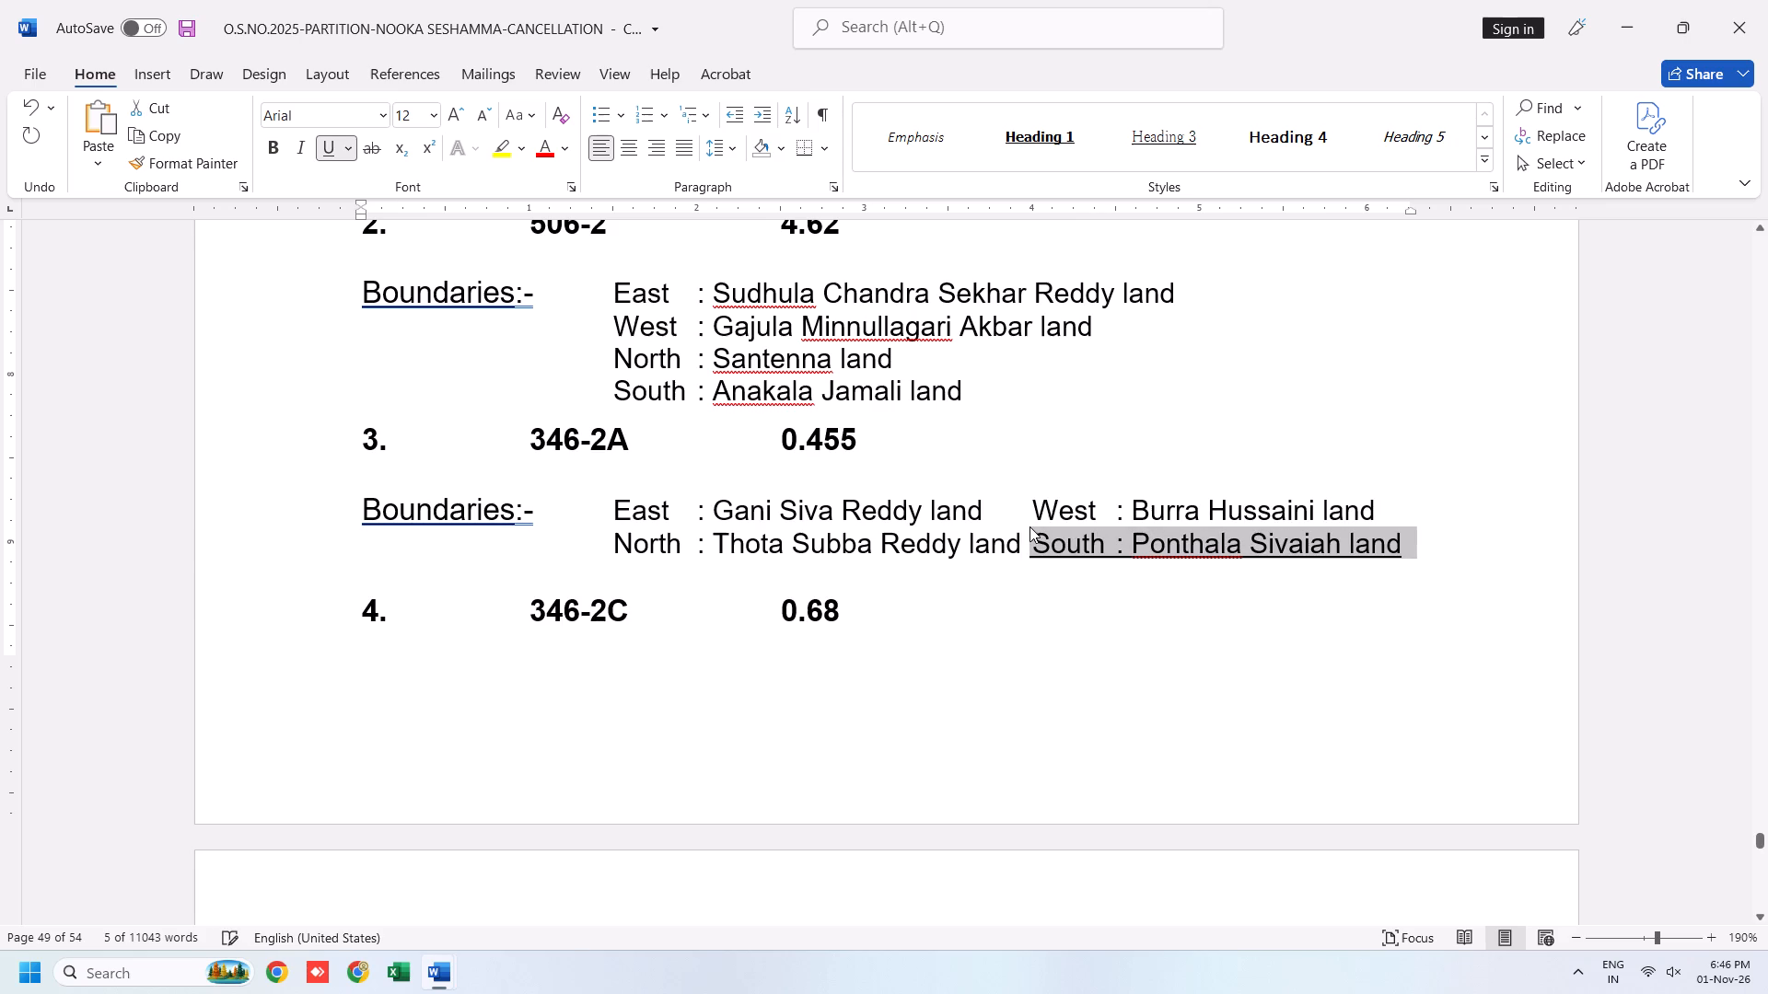
left_click(1120, 589)
scroll(799, 511, "up", 3)
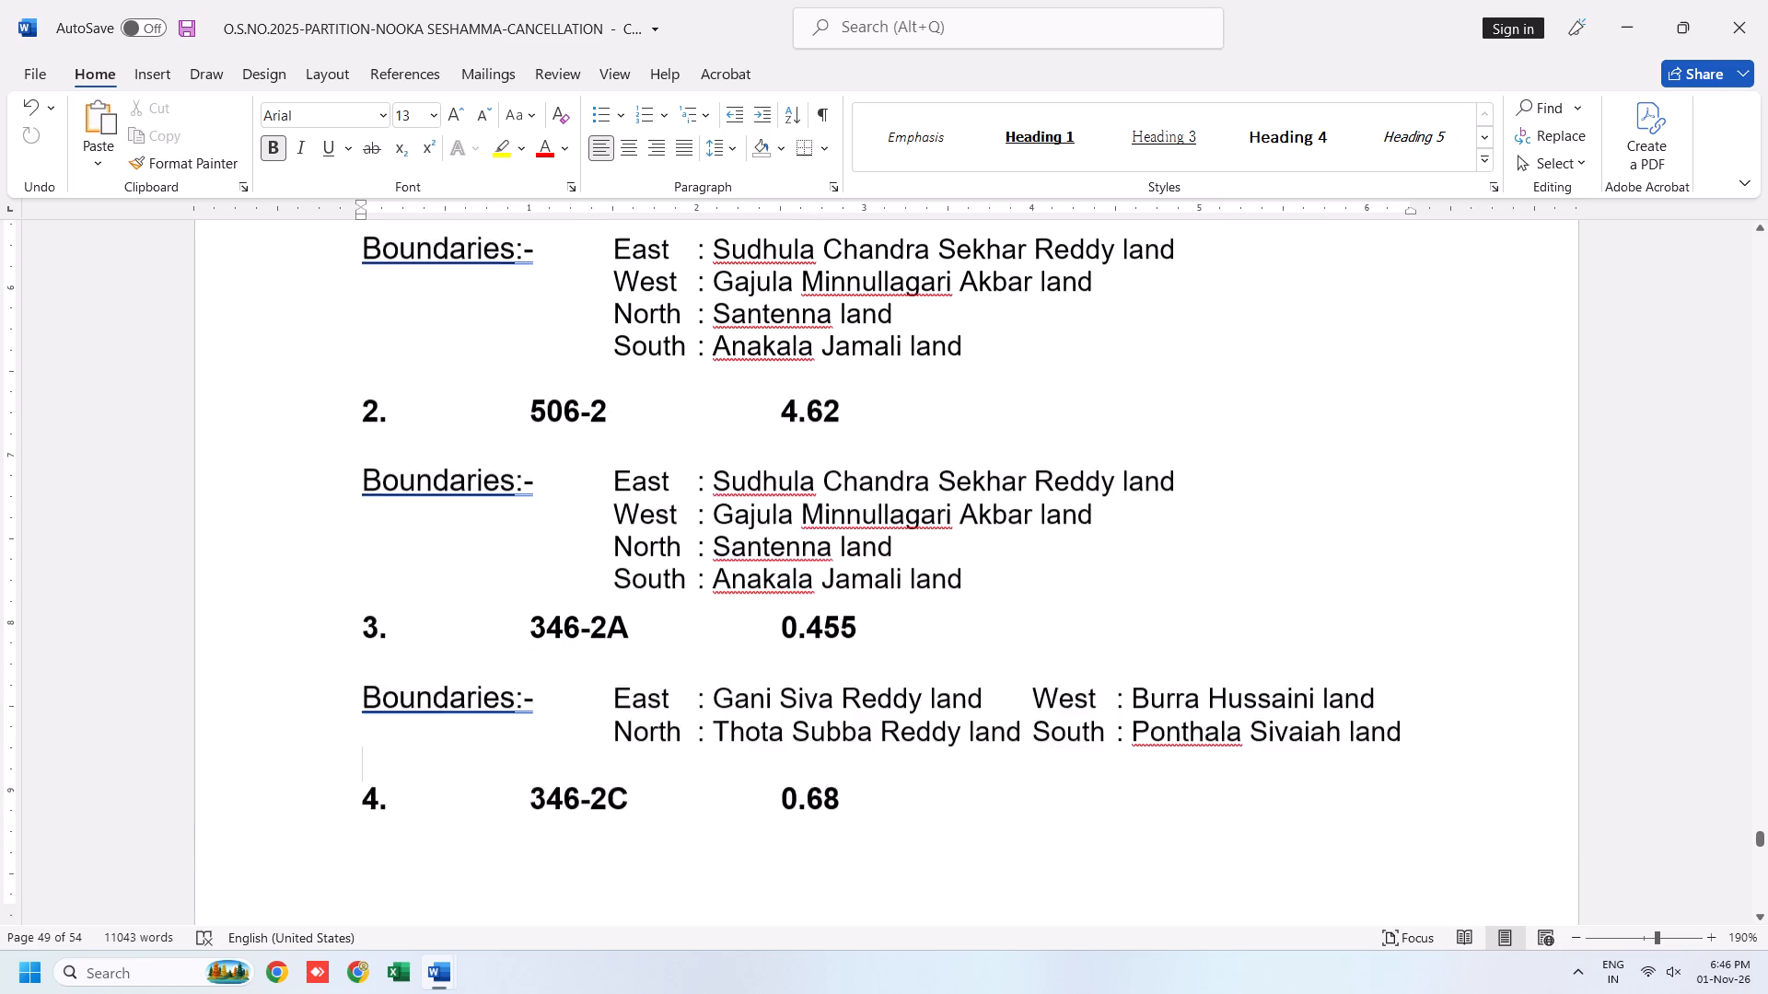
scroll(832, 560, "up", 5)
scroll(843, 564, "down", 2)
left_click(963, 615)
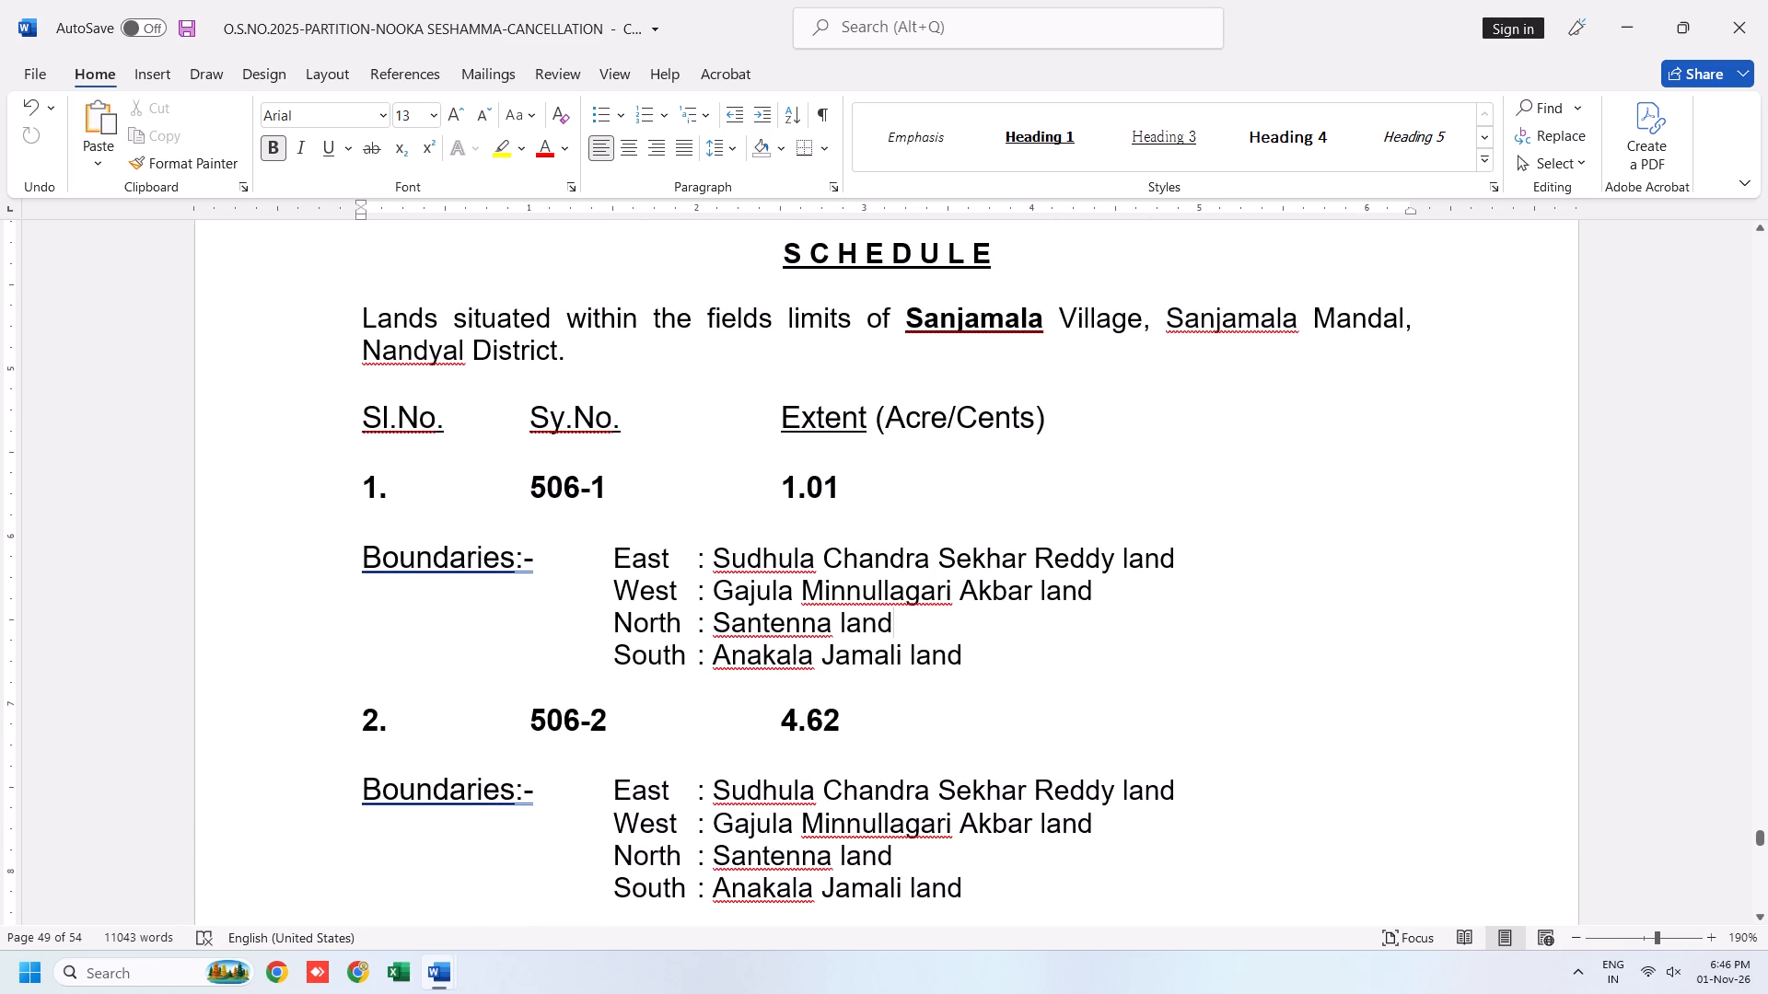
left_click(550, 549)
scroll(667, 538, "down", 4)
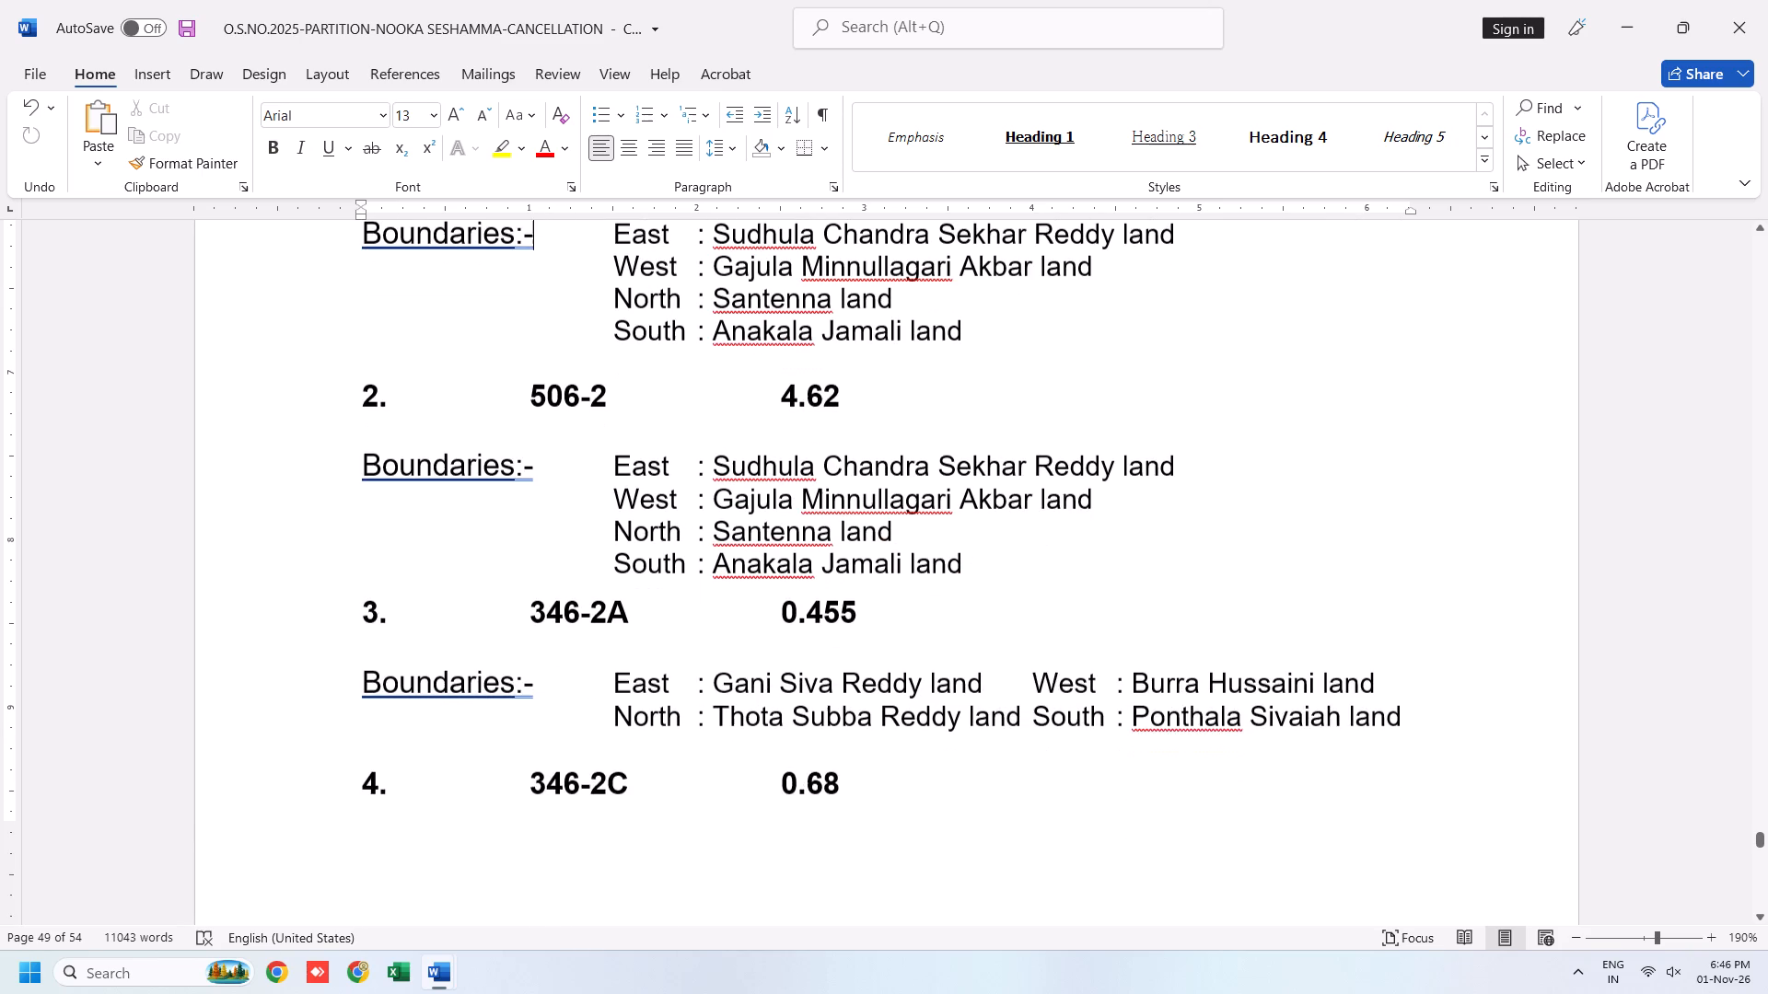
scroll(962, 575, "down", 3)
scroll(728, 607, "down", 5)
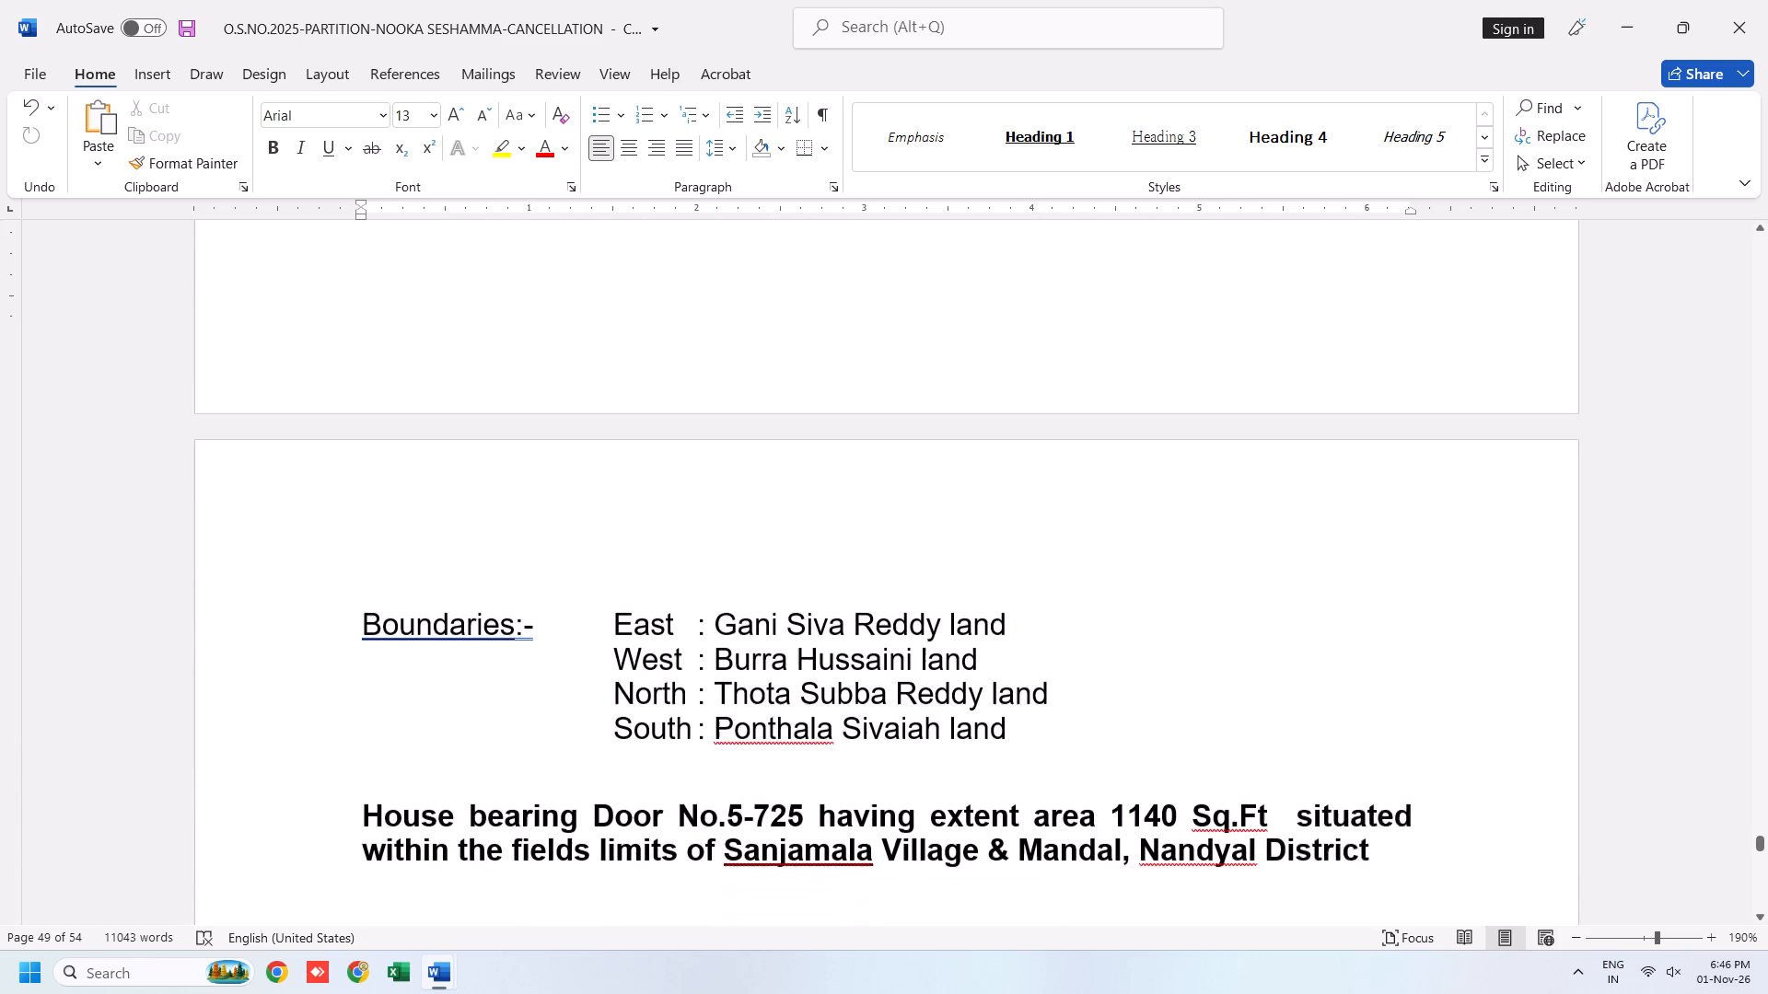
left_click(1081, 555)
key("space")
key("Delete")
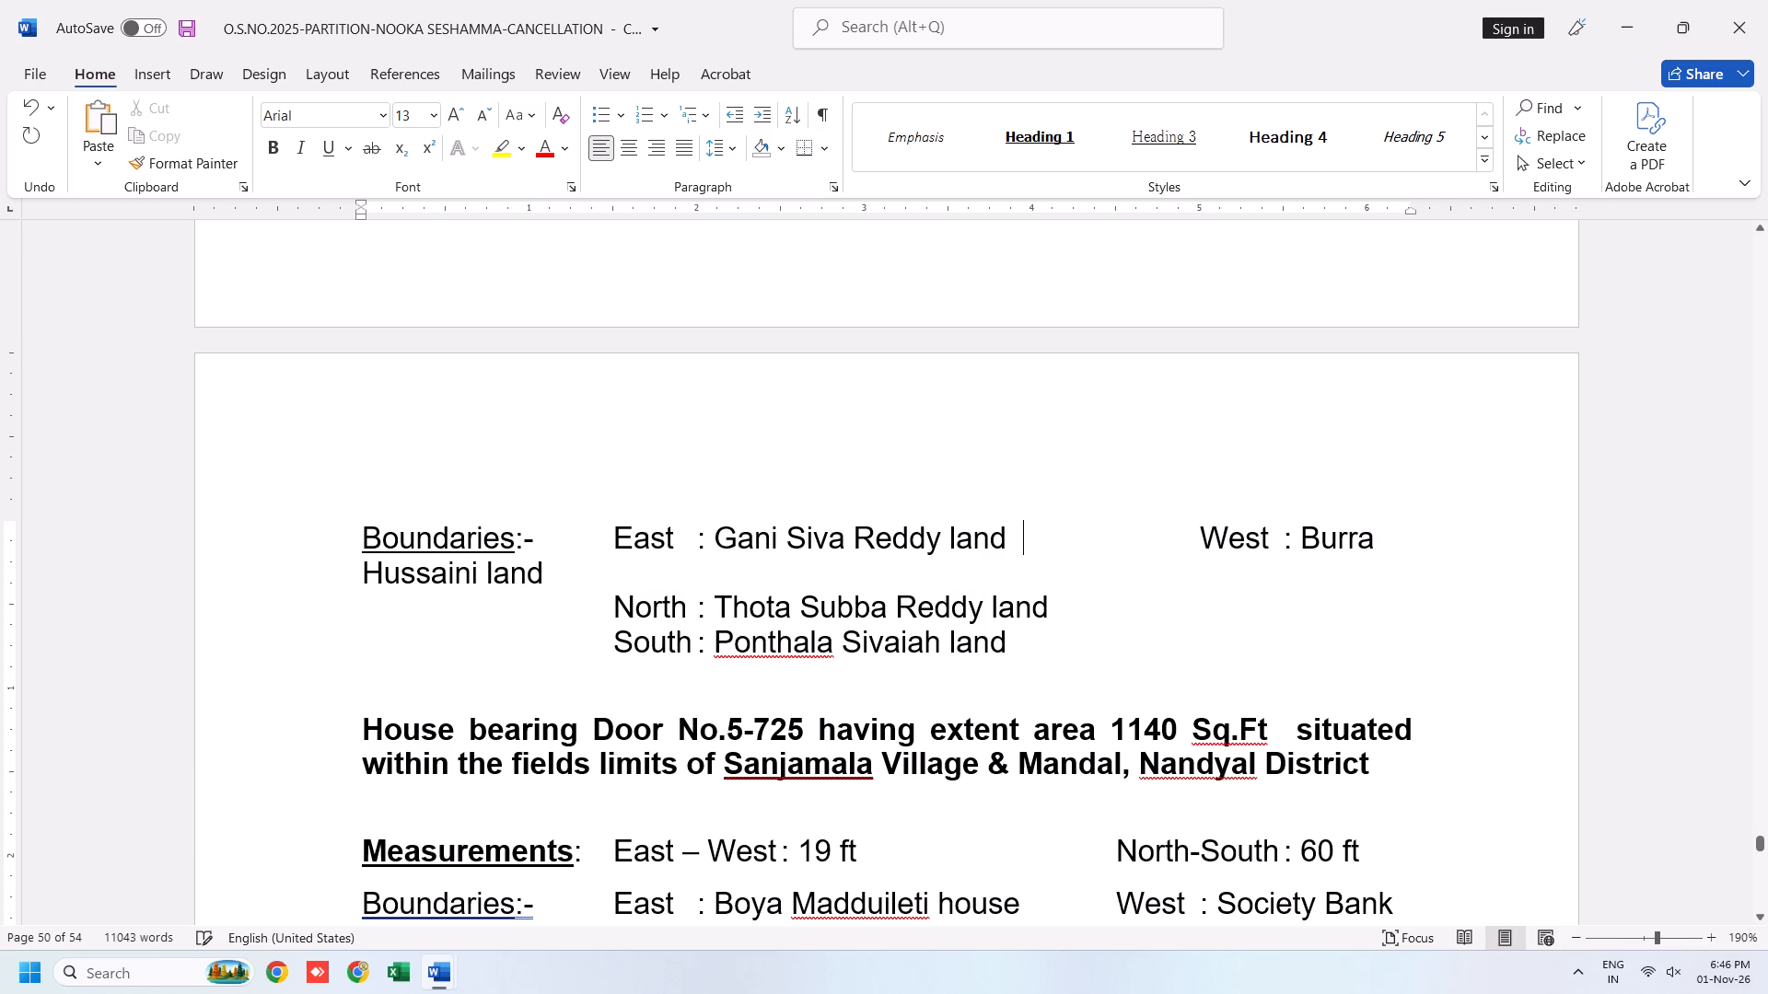
Review the reminder notice from its sender and addressee details through the first paragraph, including the earlier legal notice's date.
scroll(1057, 528, "up", 20)
scroll(1057, 528, "up", 18)
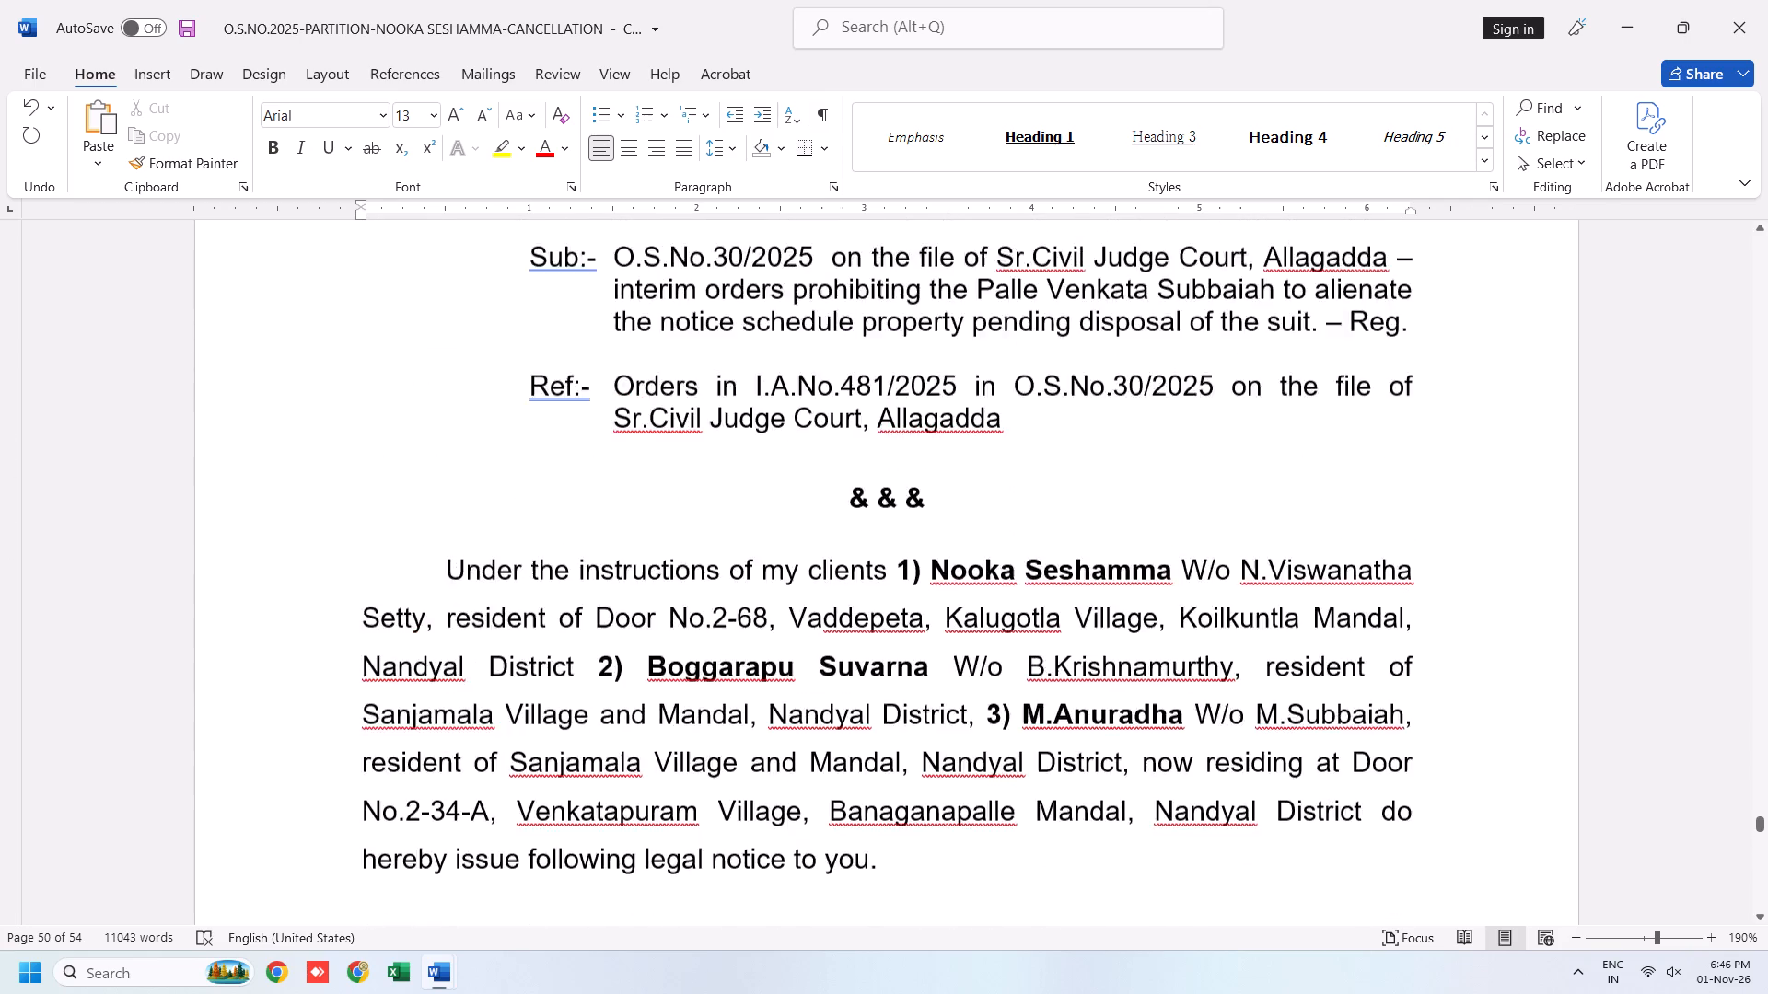
scroll(999, 478, "up", 9)
left_click(544, 419)
scroll(551, 419, "down", 3)
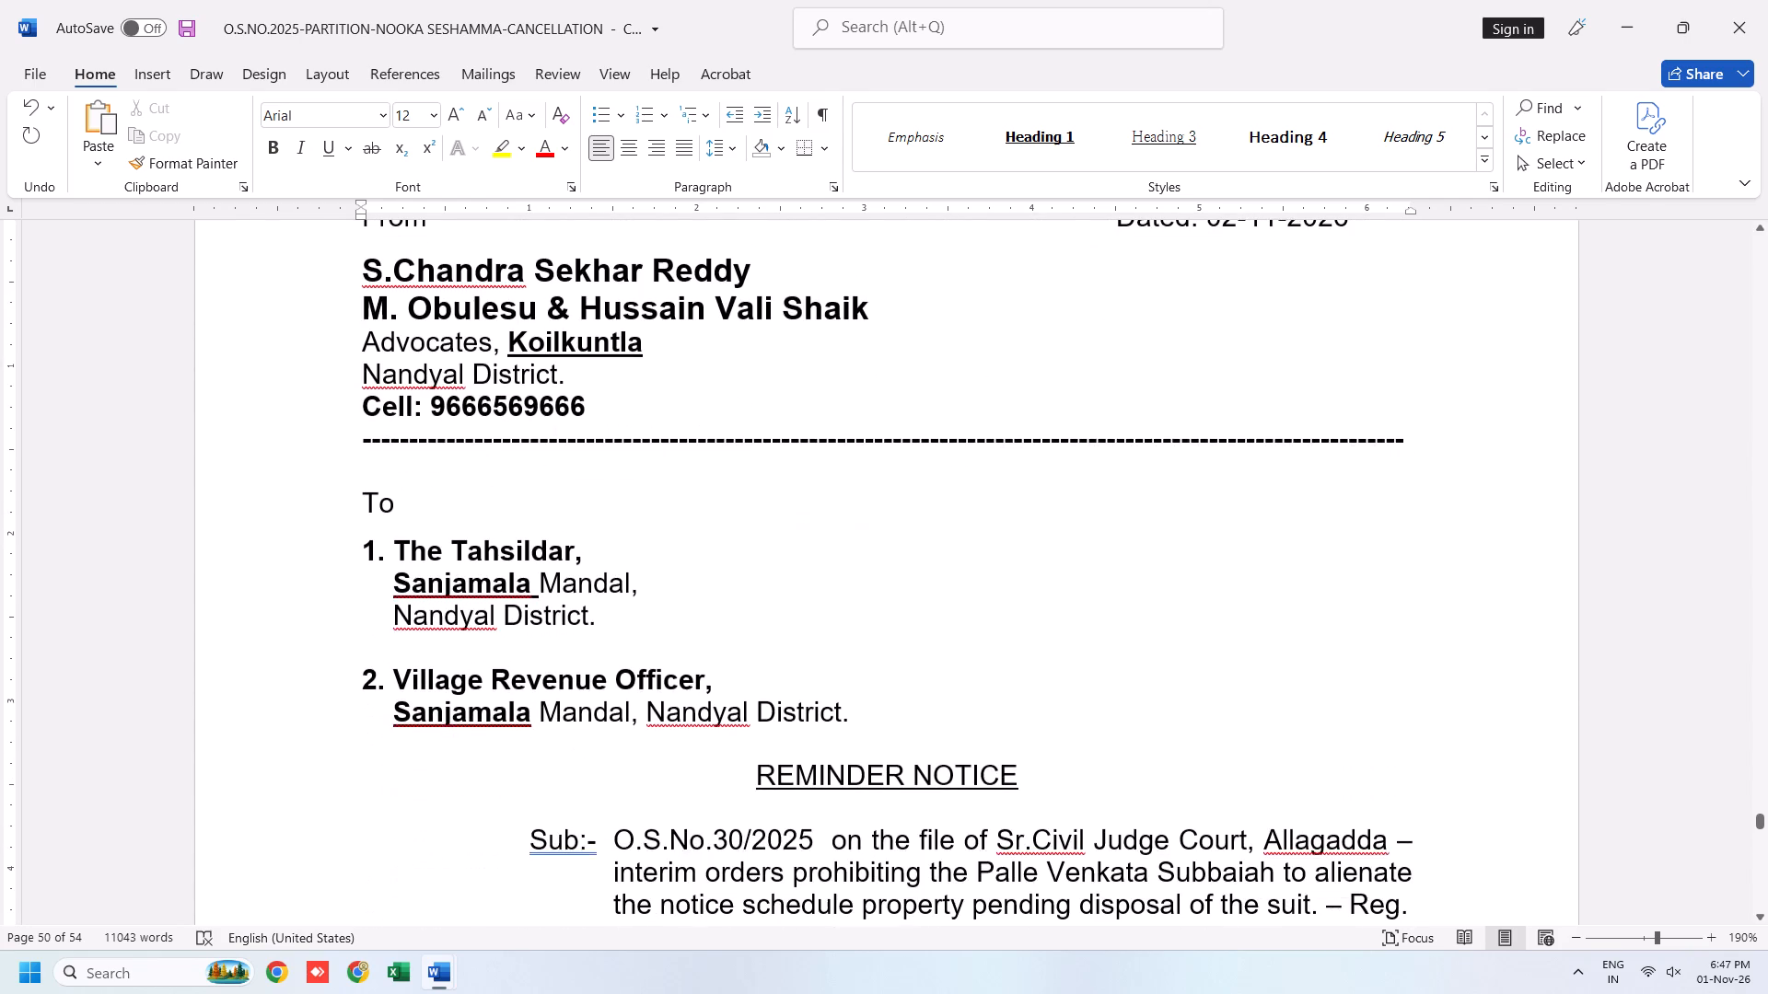
scroll(807, 466, "down", 3)
scroll(785, 540, "down", 5)
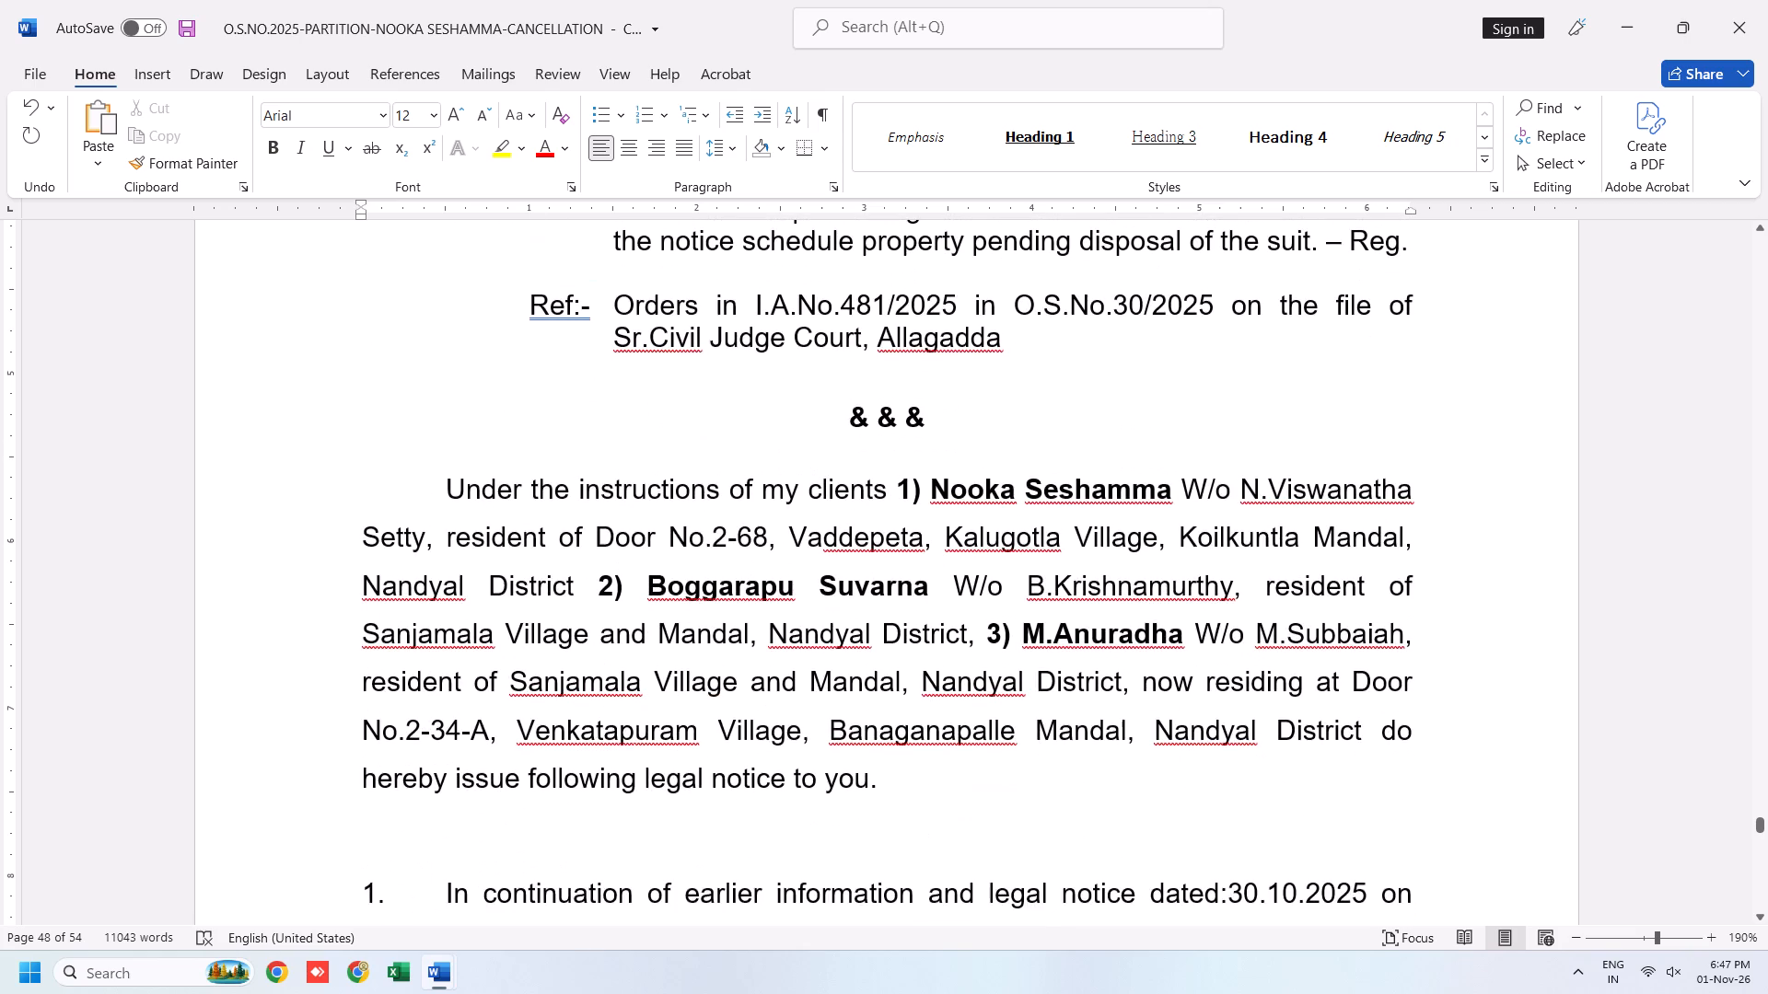
scroll(785, 544, "down", 5)
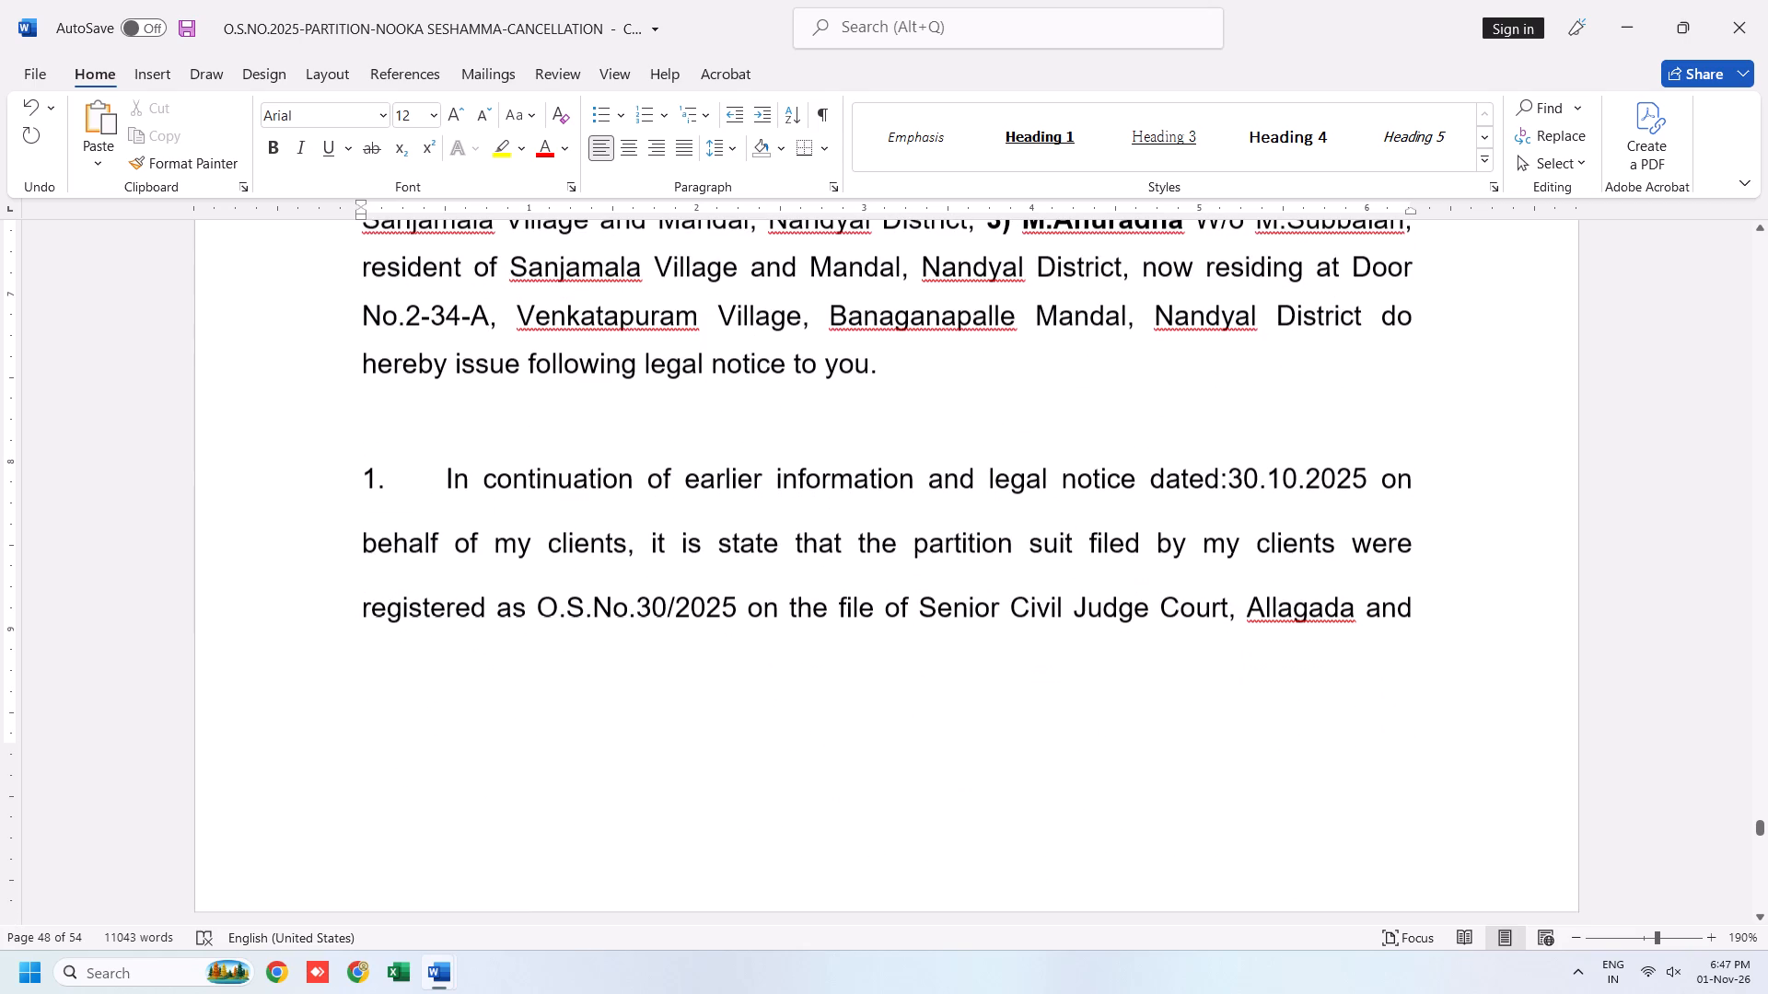
left_click_drag(1215, 473, 1362, 466)
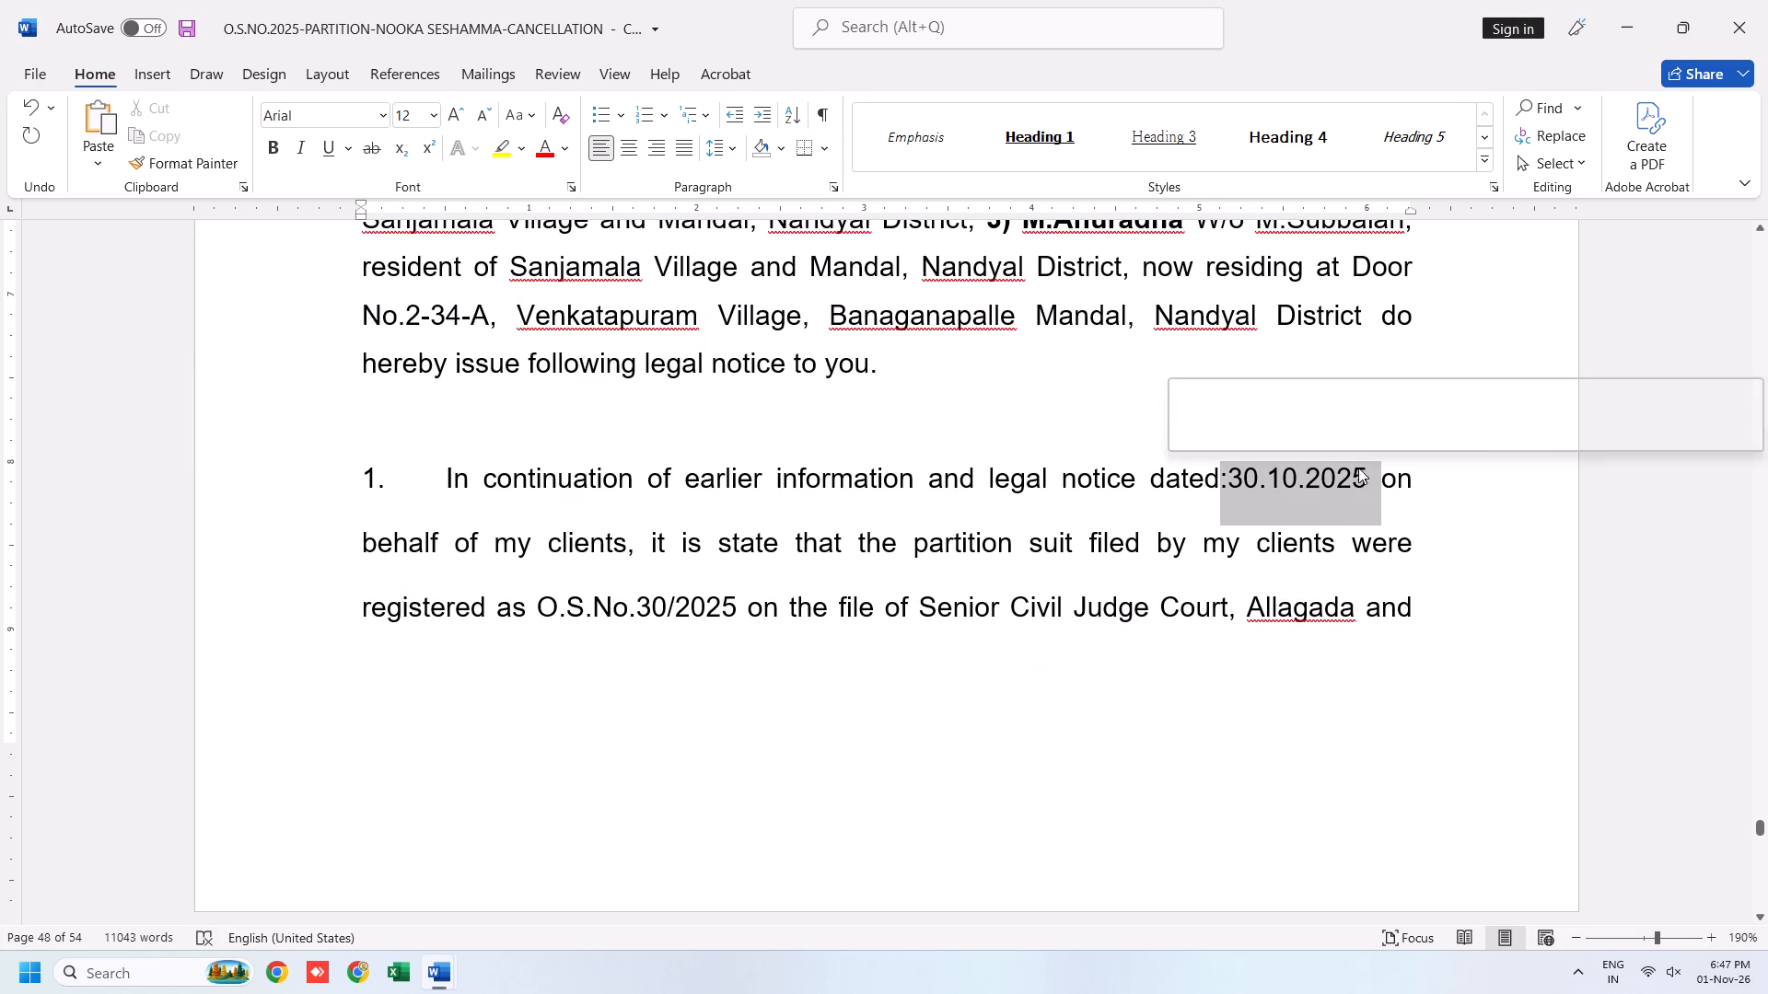
scroll(996, 595, "down", 12)
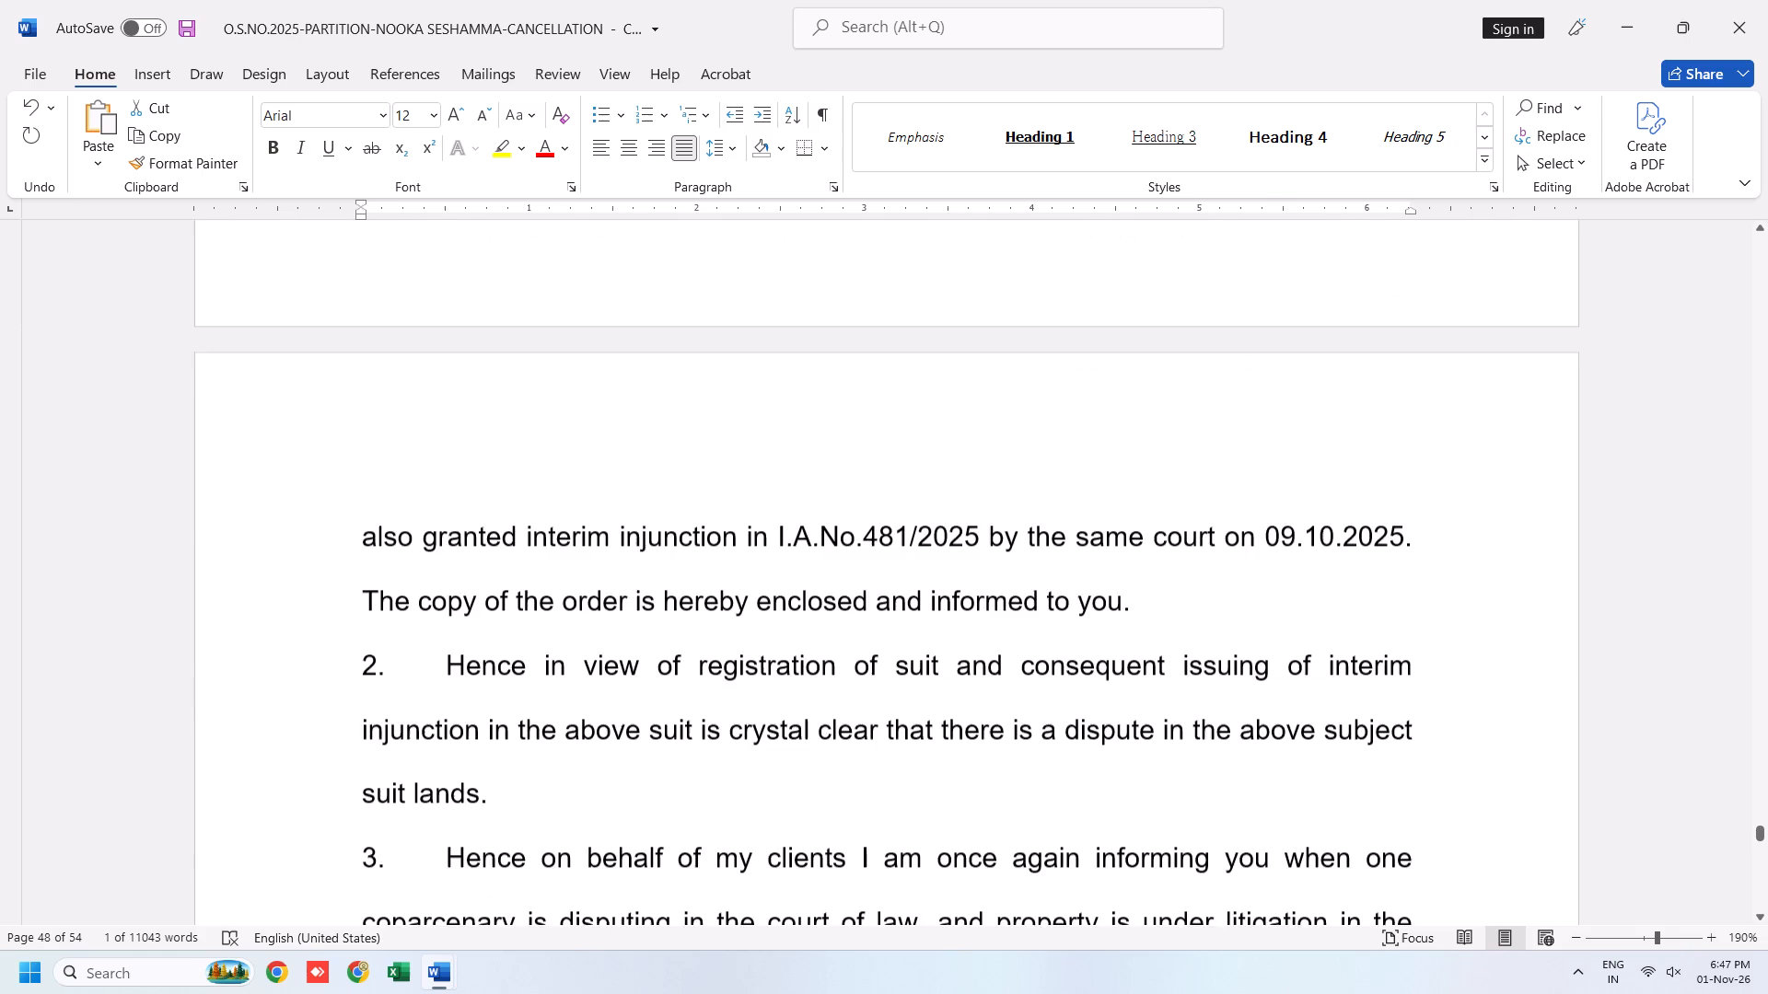
Read through the separate letter to the Tahsildar, from its subject and reference to the closing request and Advocate signature.
scroll(866, 657, "down", 20)
scroll(866, 657, "down", 20)
scroll(866, 657, "down", 11)
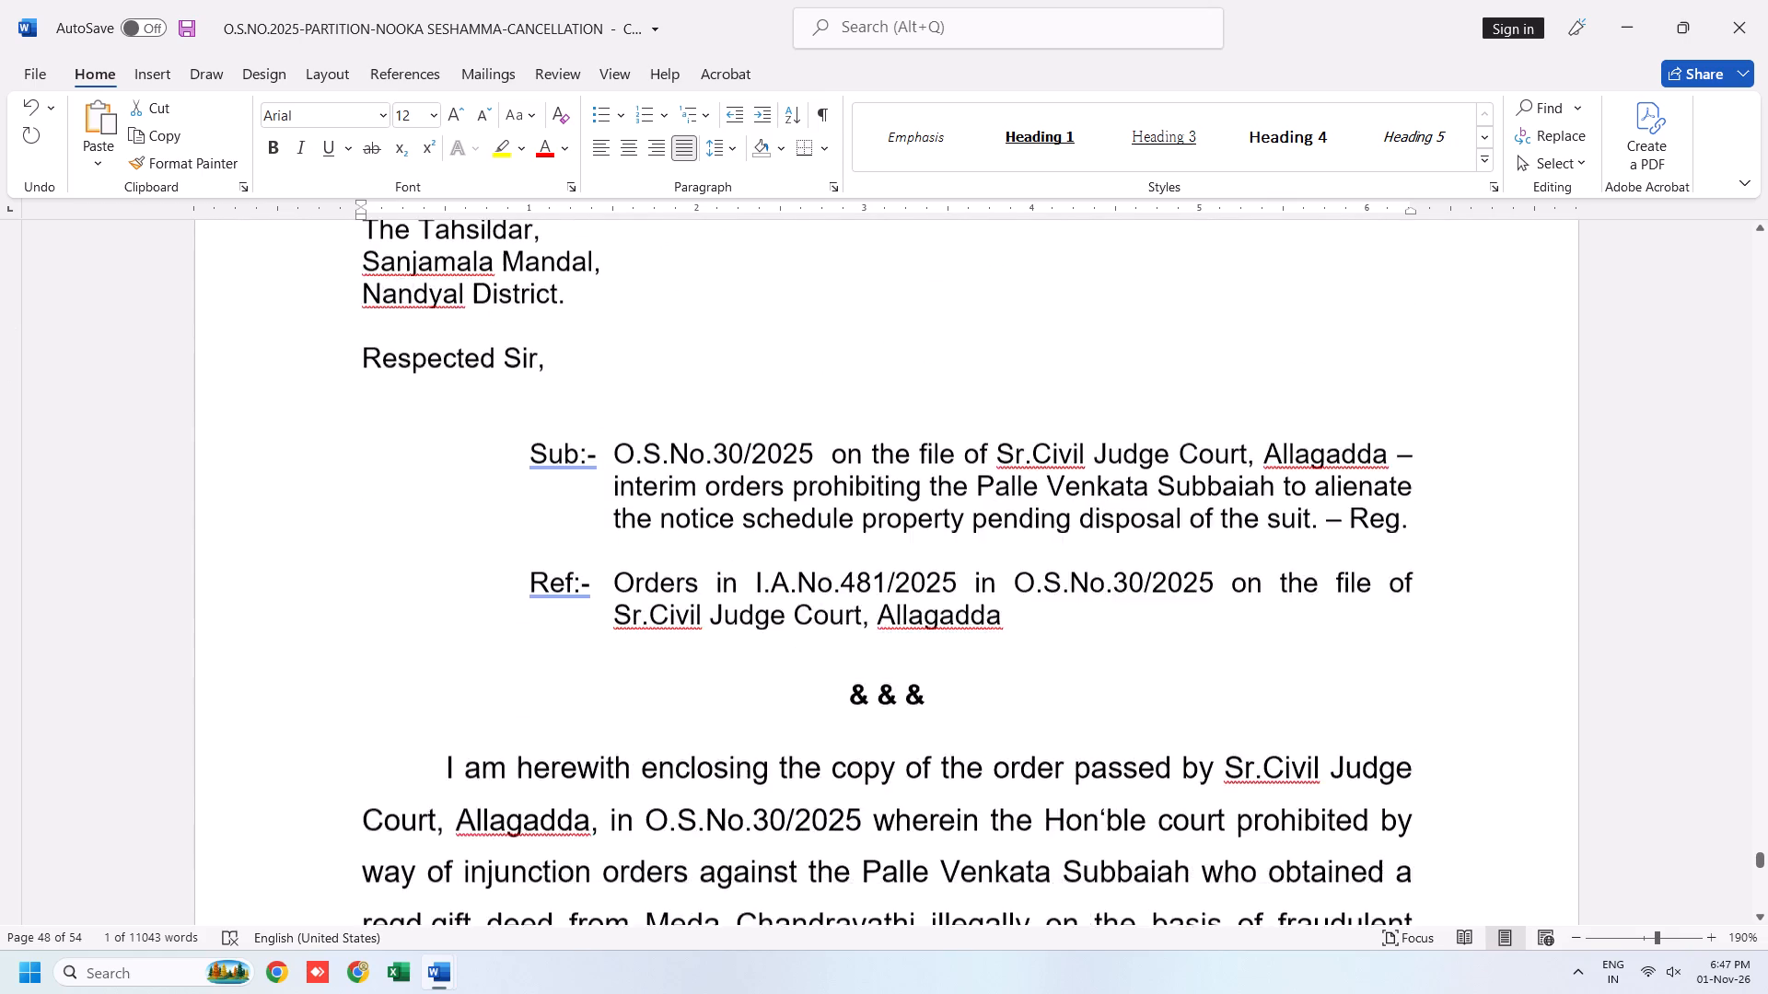
scroll(791, 577, "down", 2)
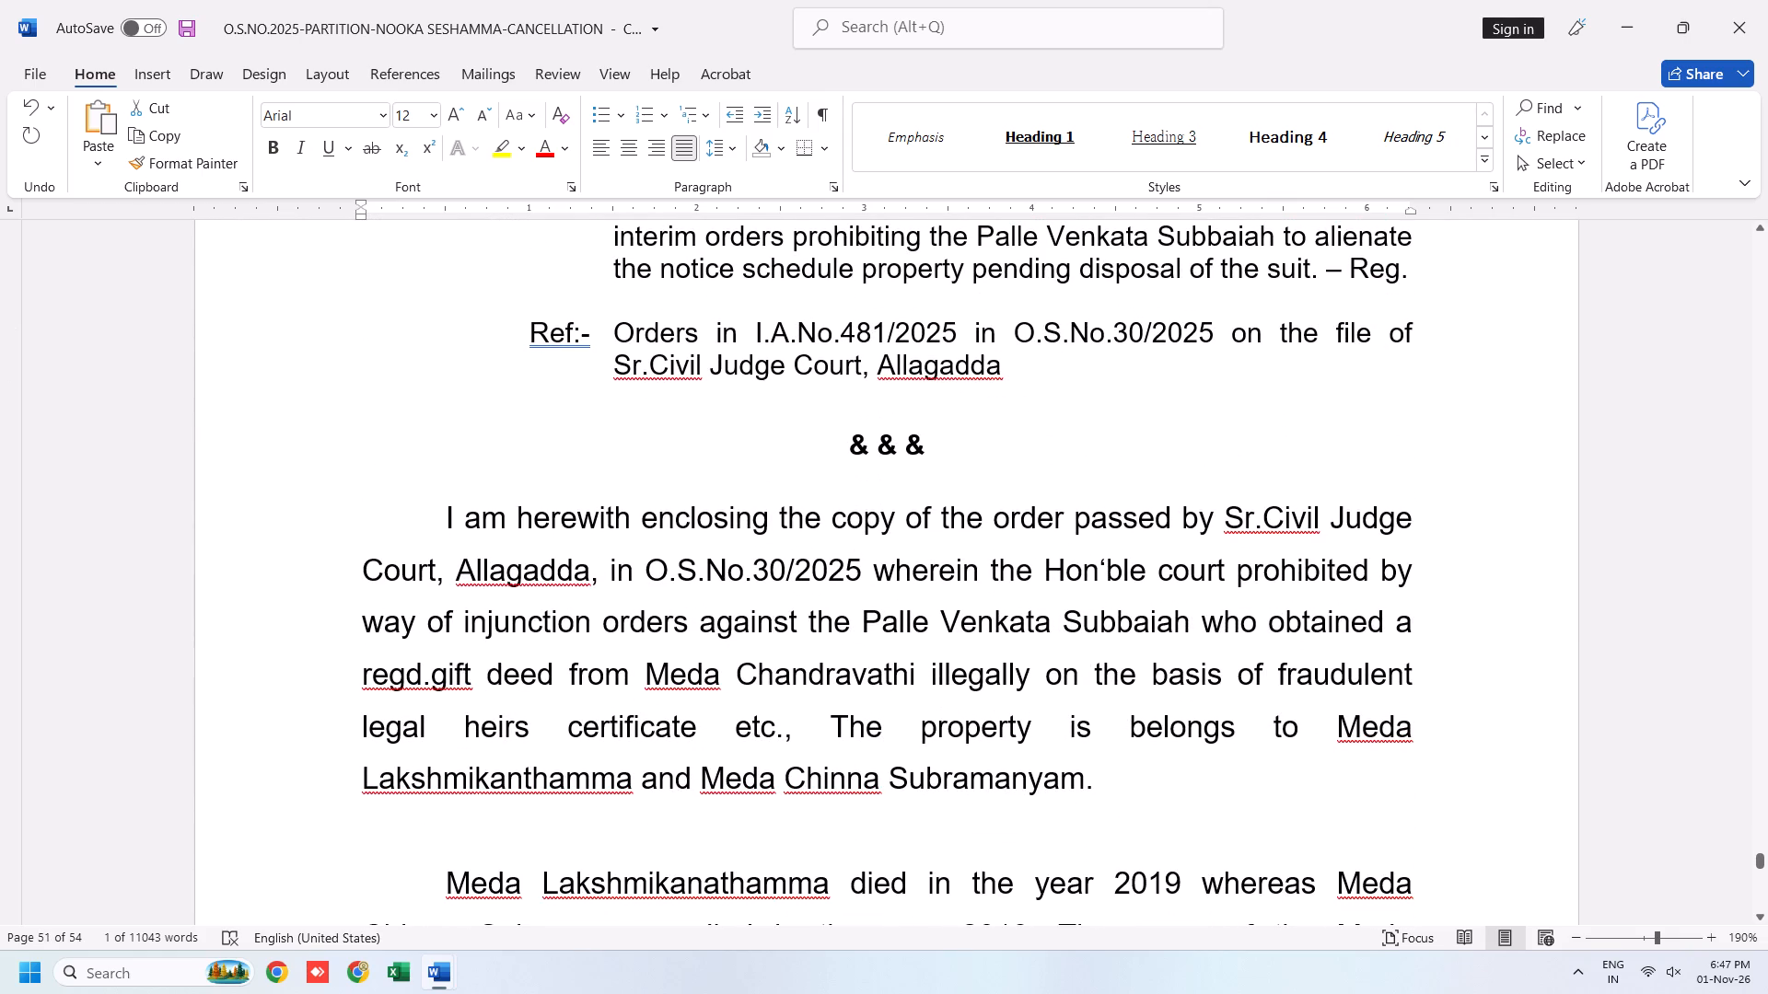
scroll(710, 648, "up", 4)
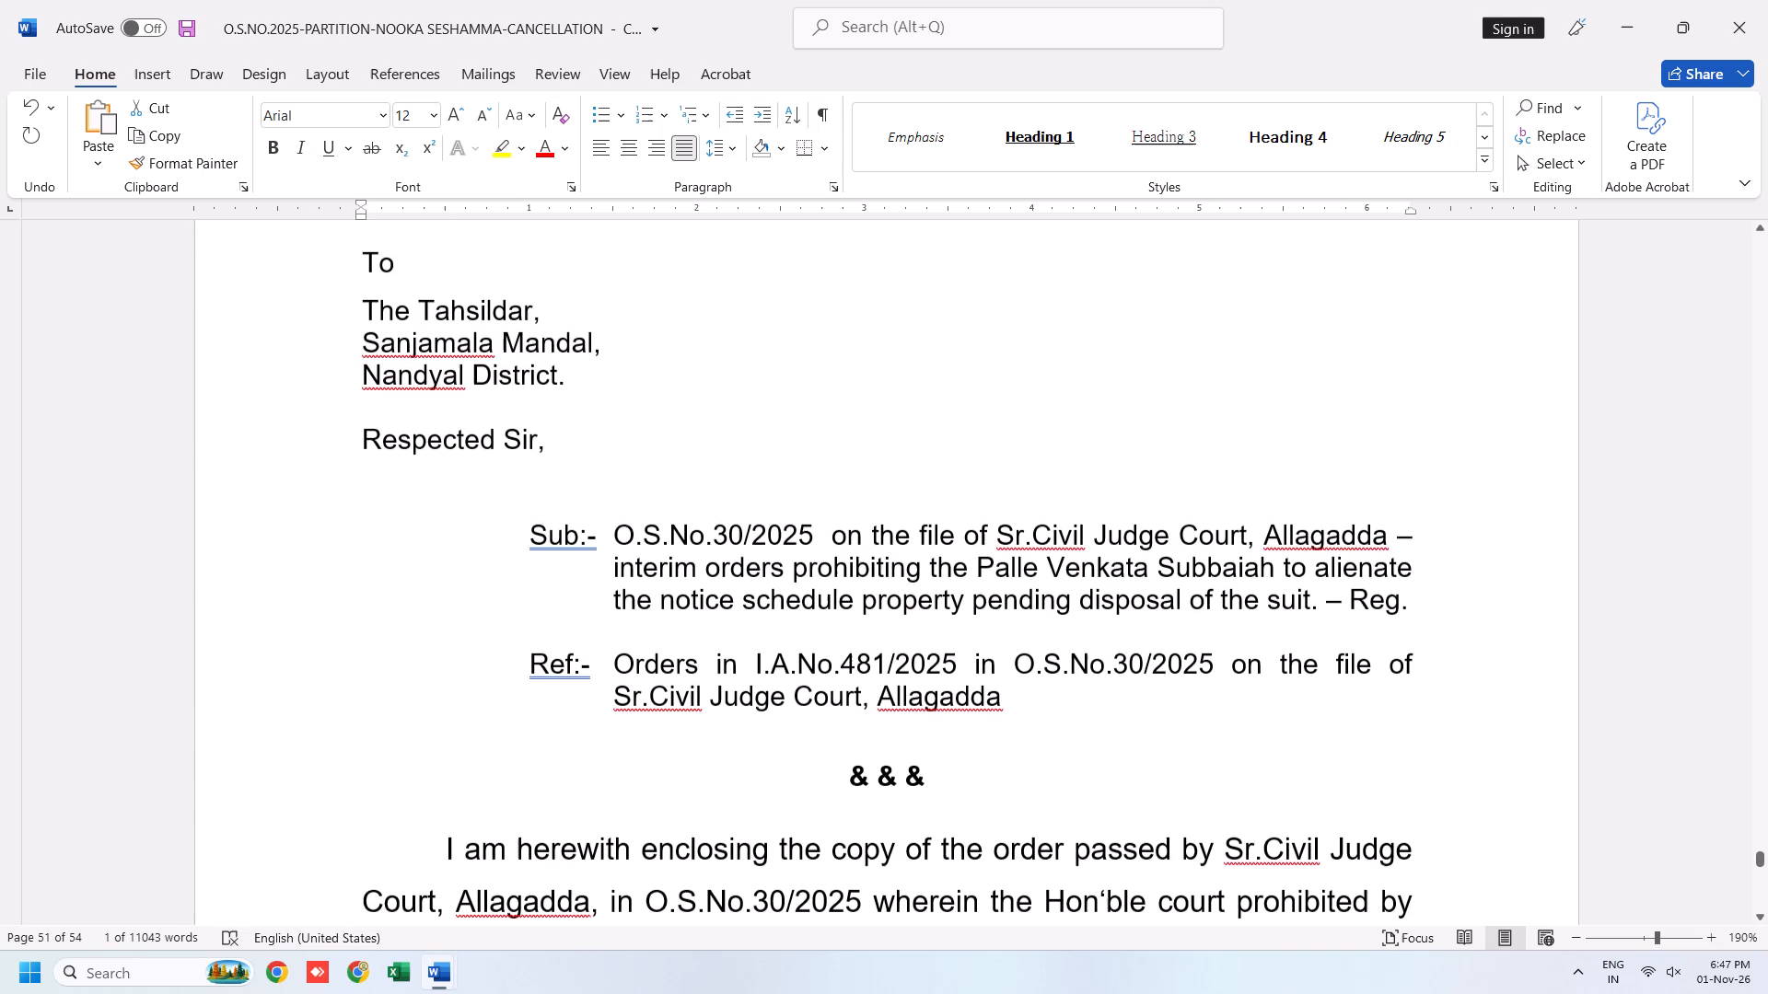
scroll(705, 630, "down", 3)
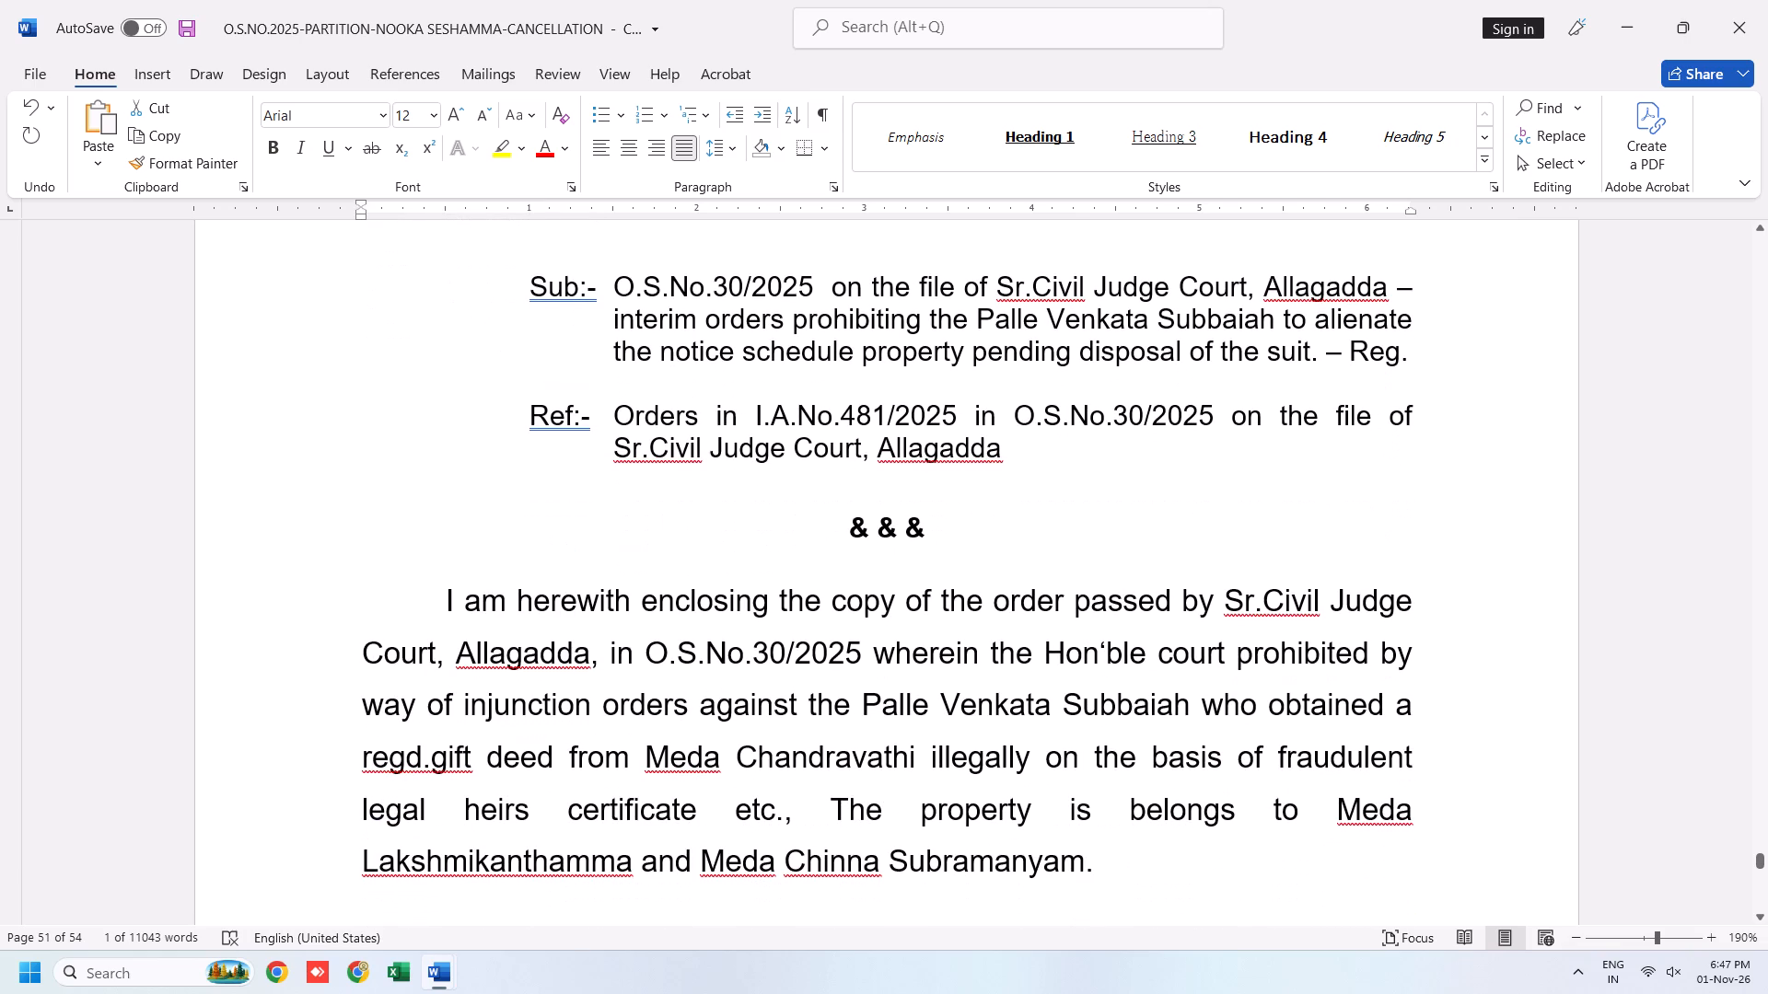
scroll(705, 630, "down", 1)
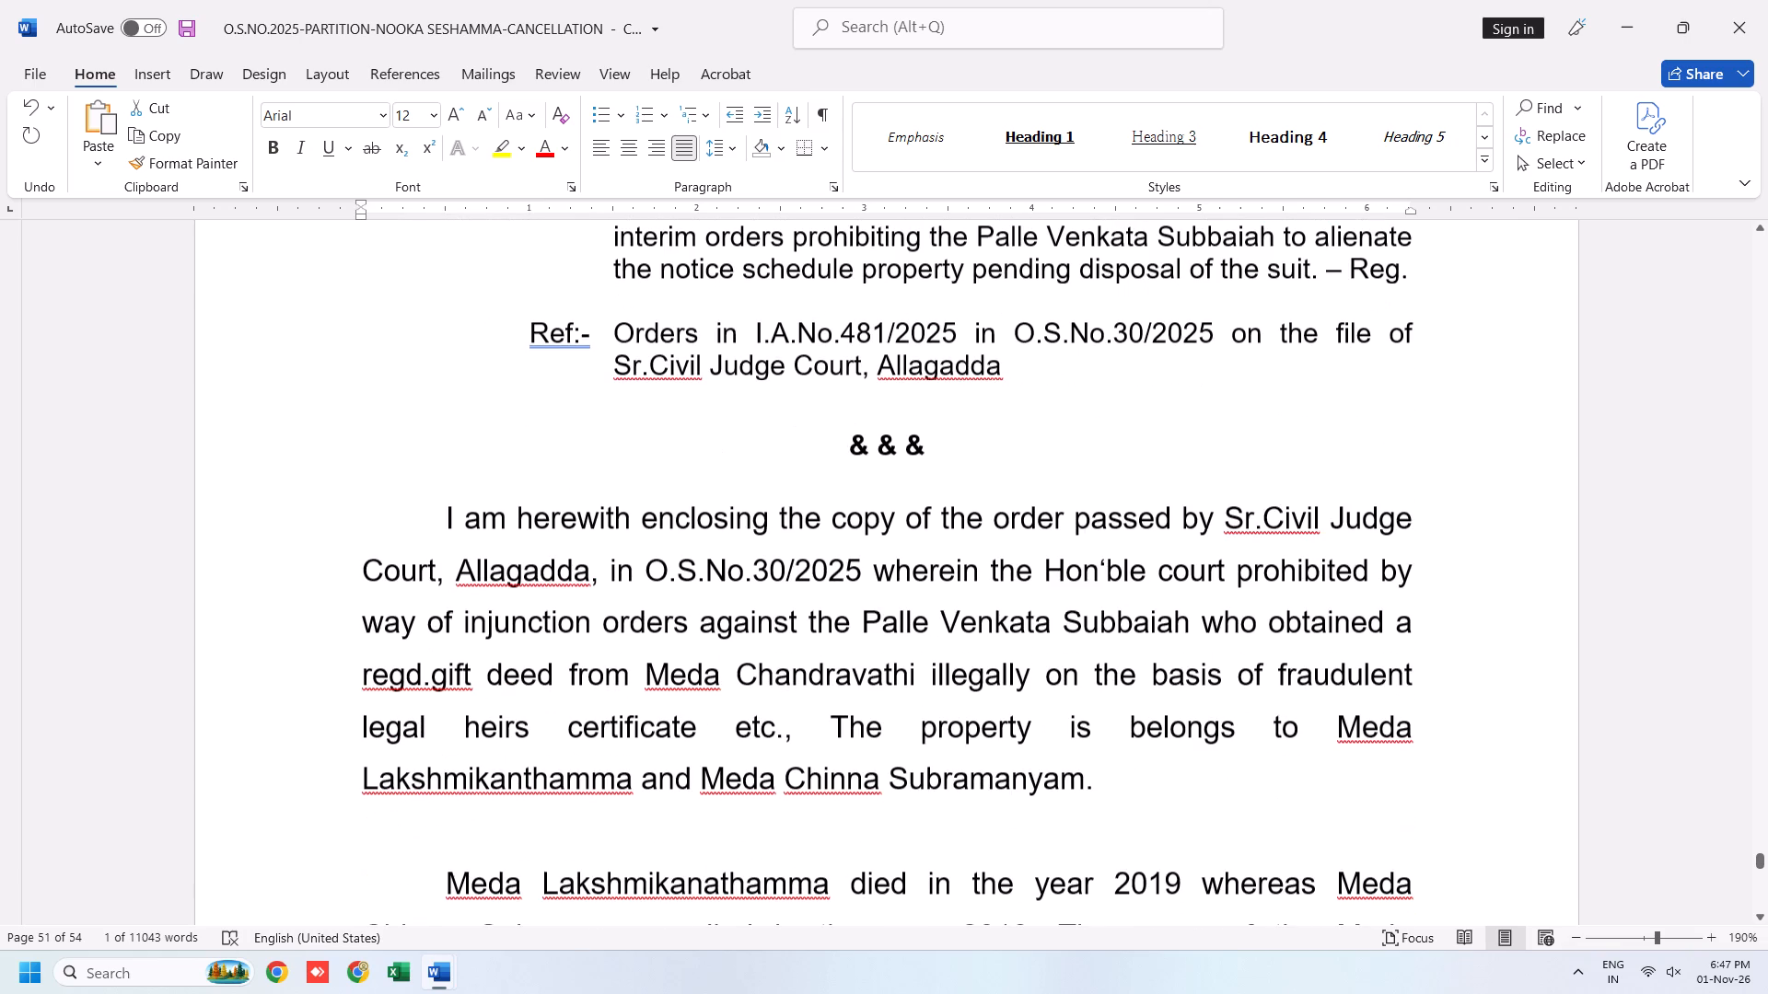
scroll(705, 630, "down", 1)
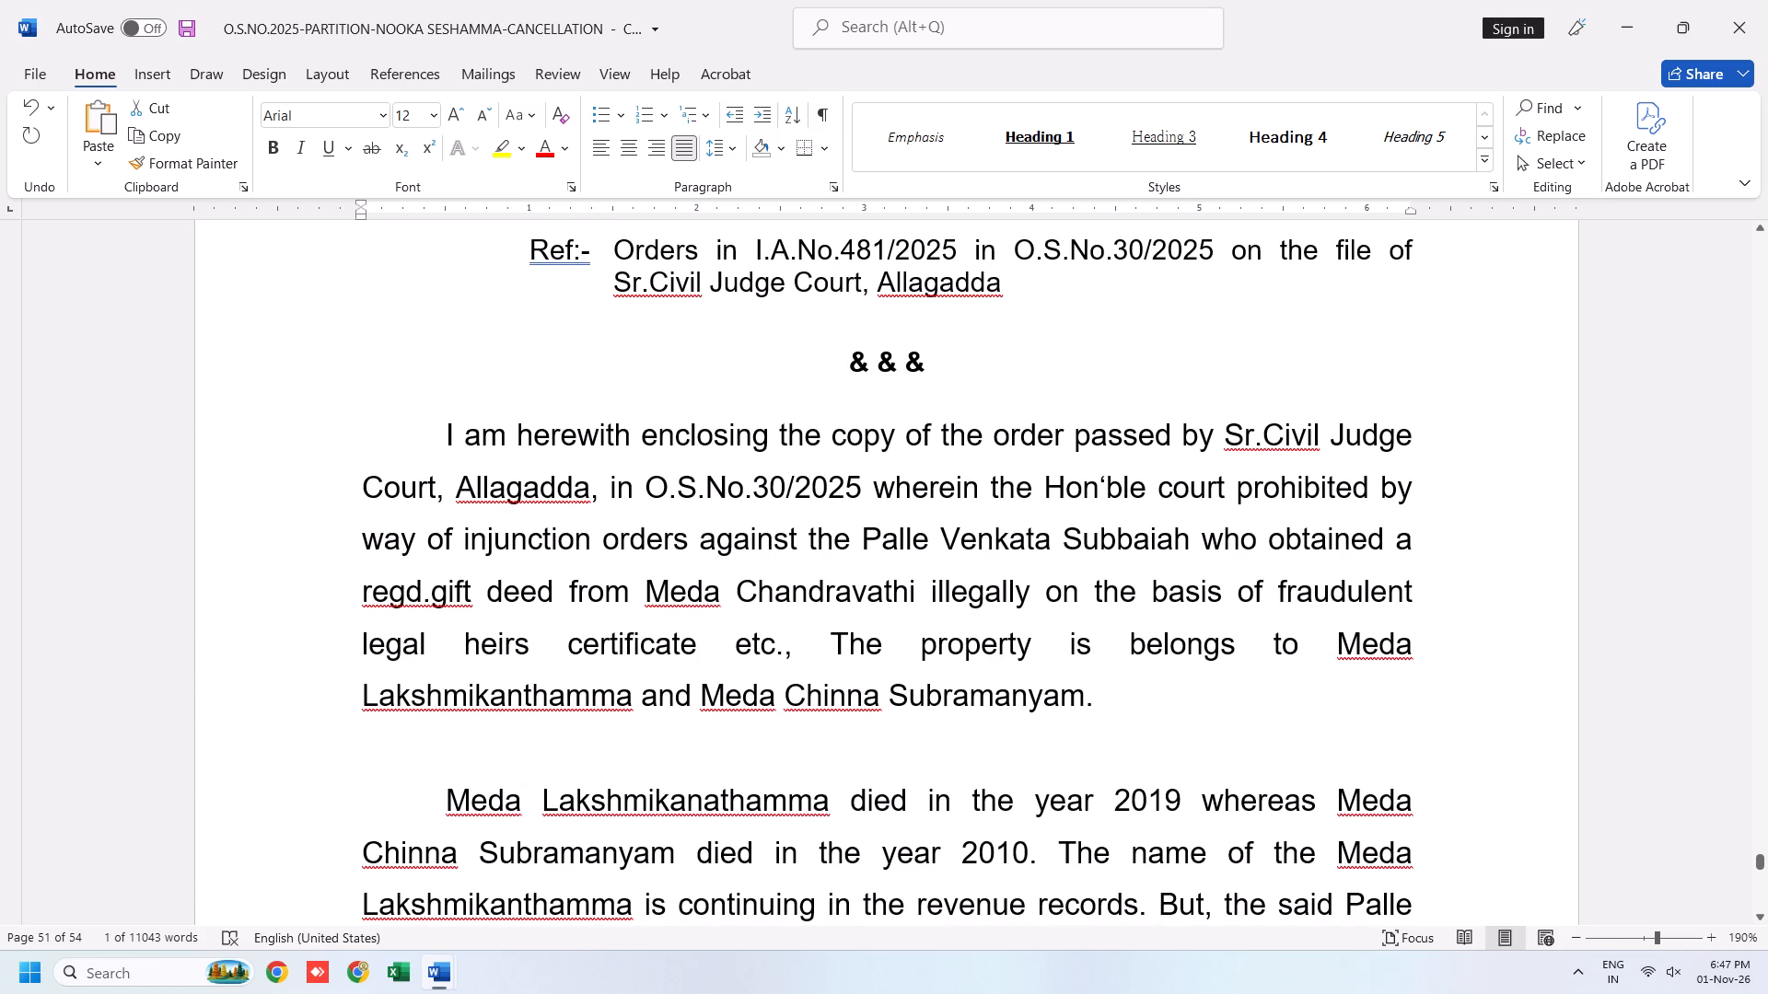
scroll(704, 623, "down", 3)
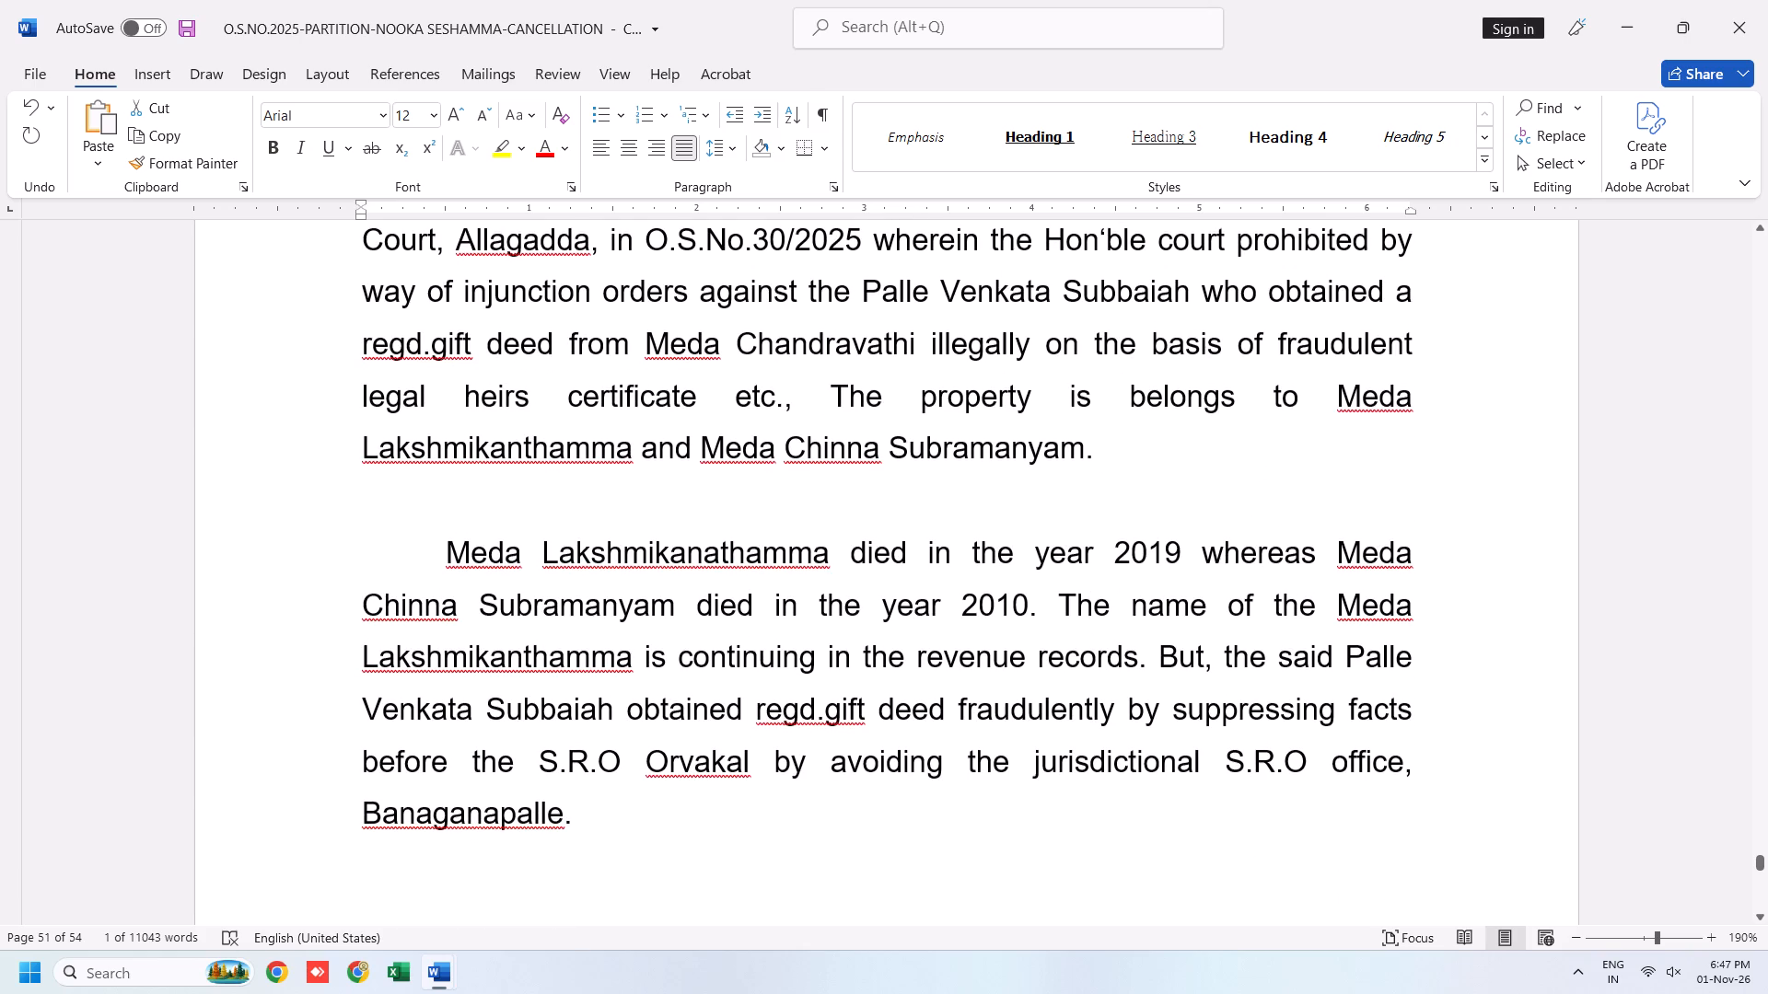
scroll(704, 623, "down", 2)
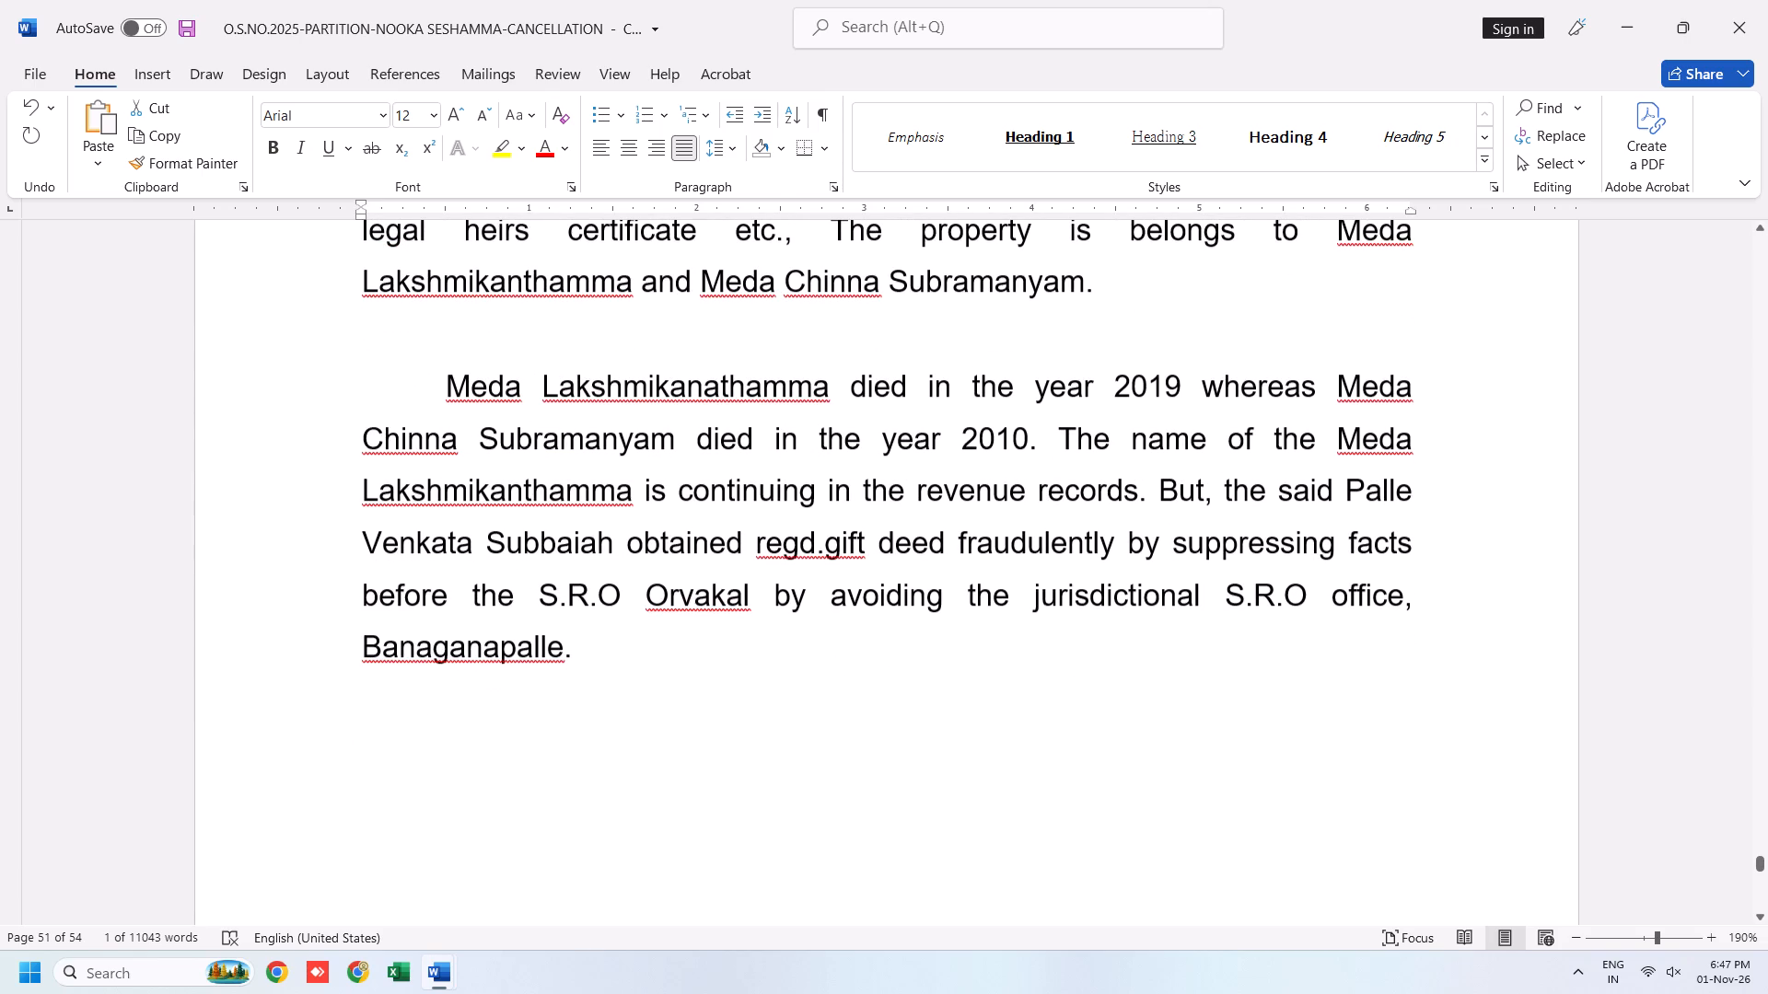
scroll(704, 623, "down", 3)
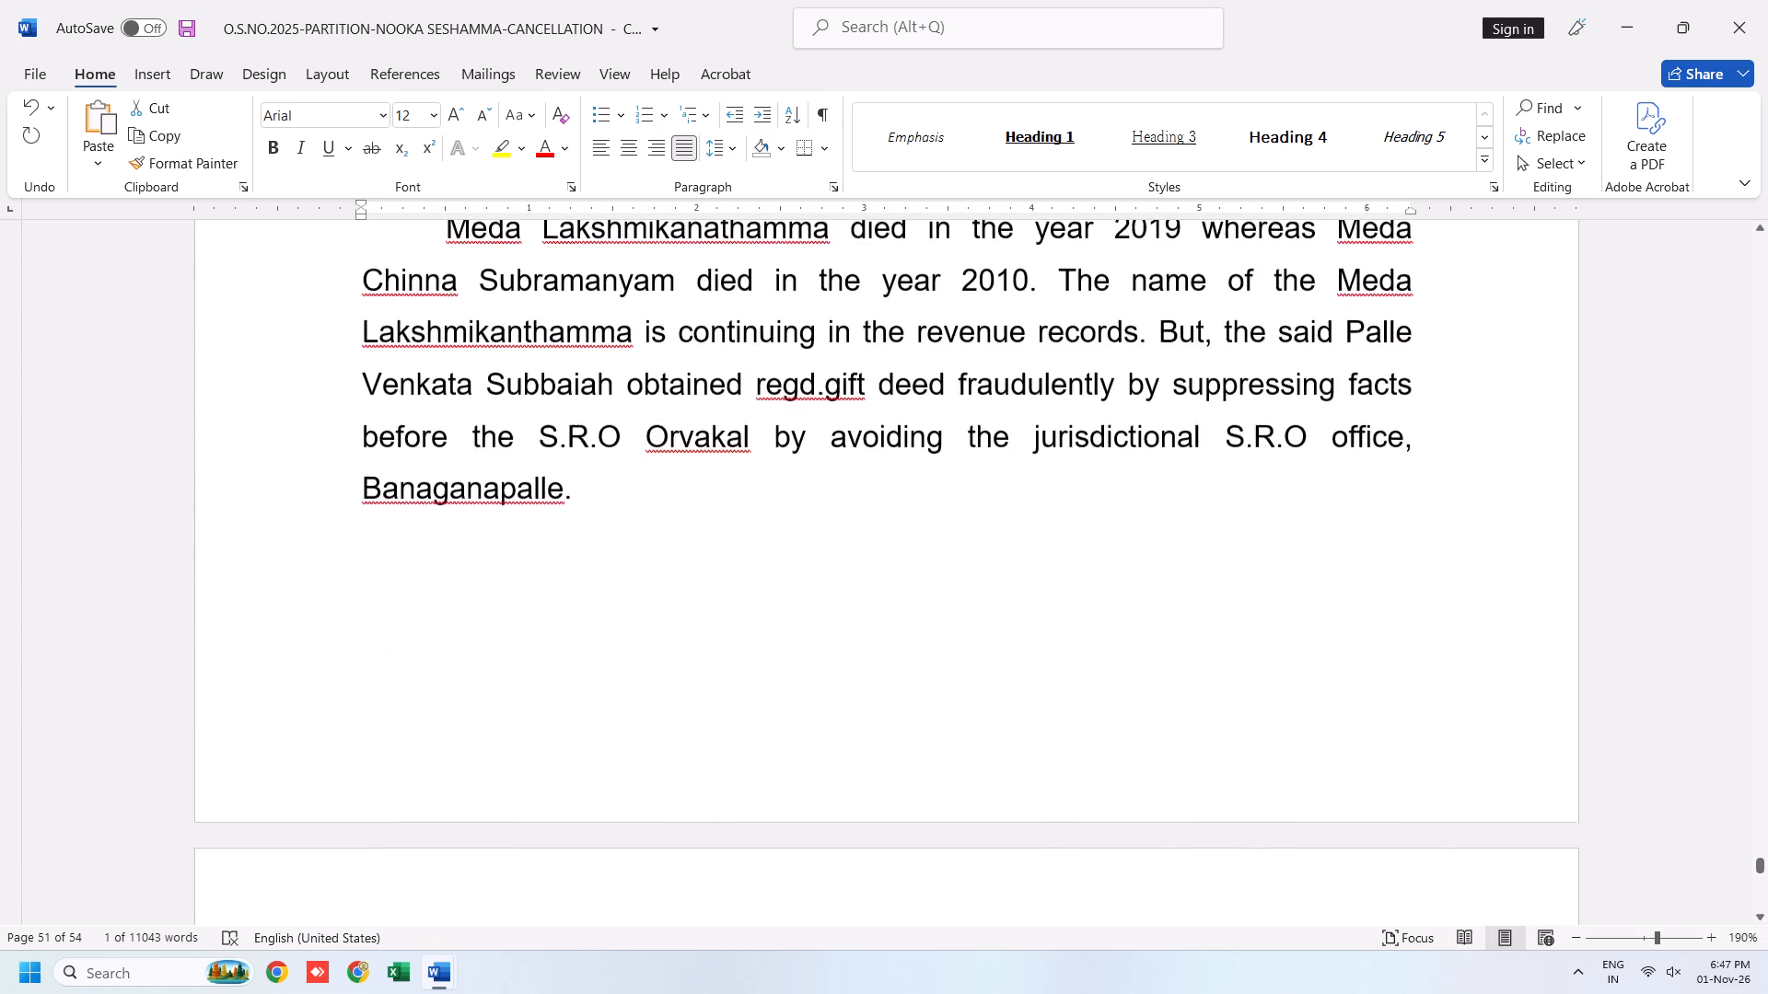
scroll(704, 623, "down", 6)
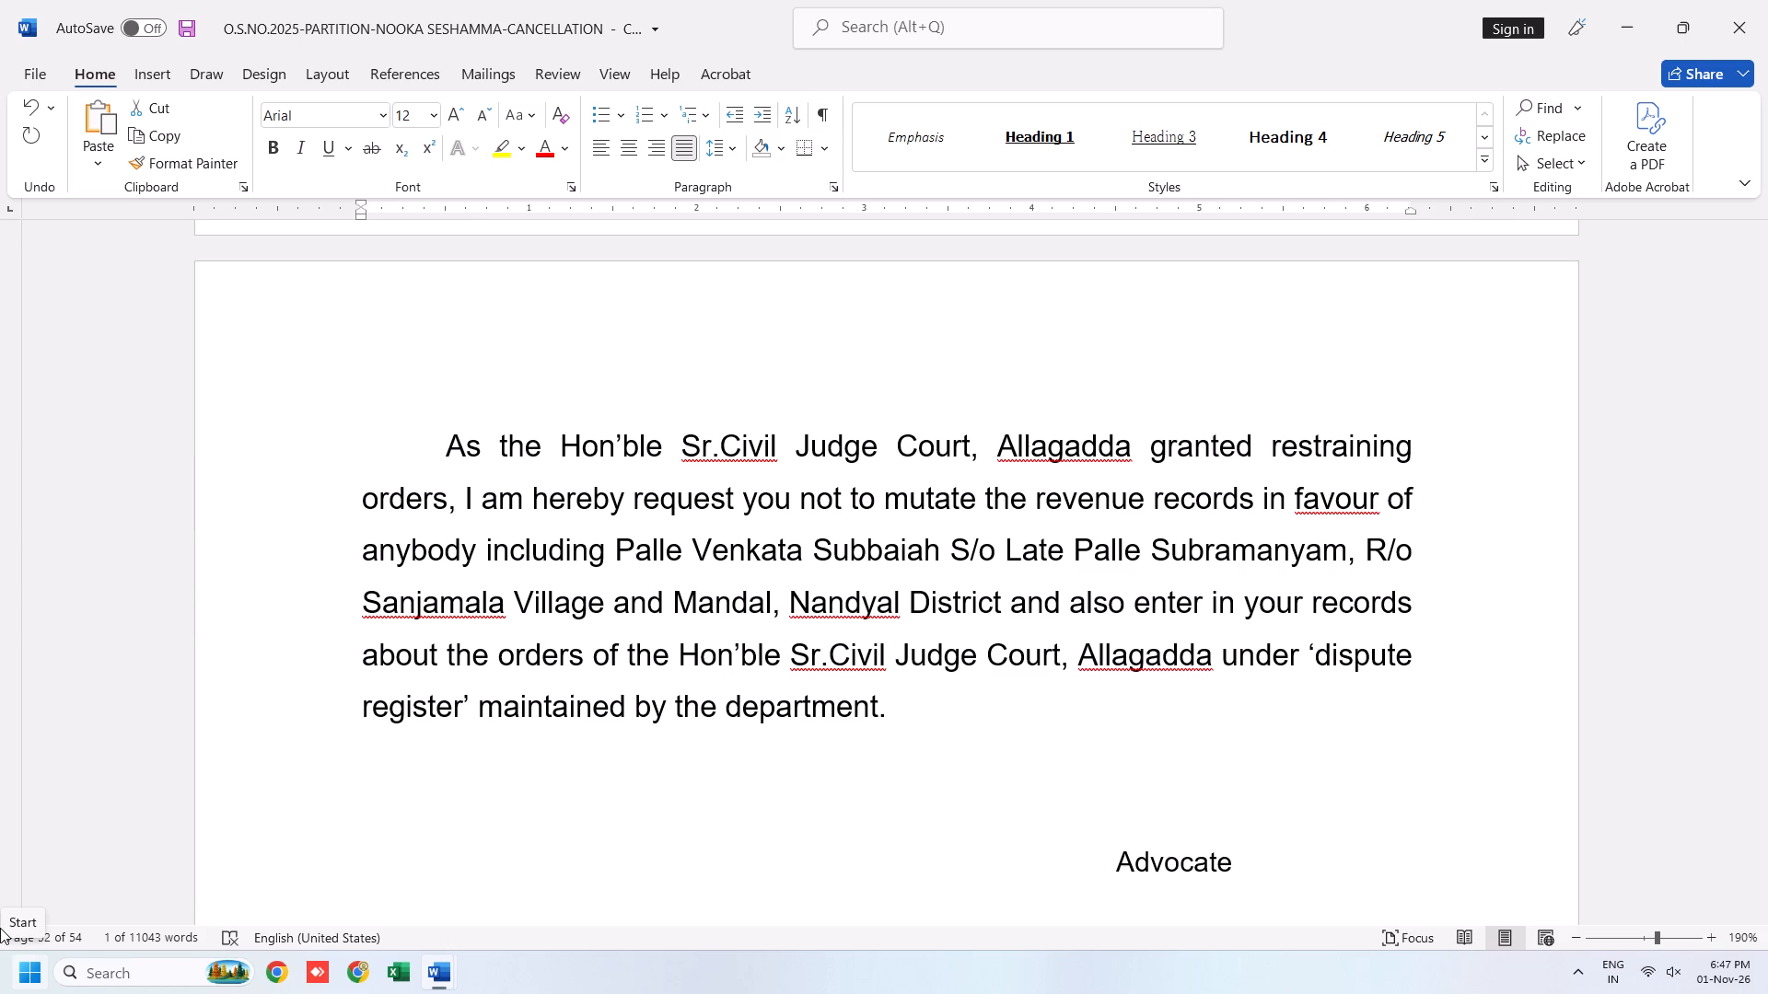
Go back through the schedule and numbered paragraphs, and recheck the reminder notice's date, addressees, heading, subject and reference.
scroll(735, 597, "up", 17)
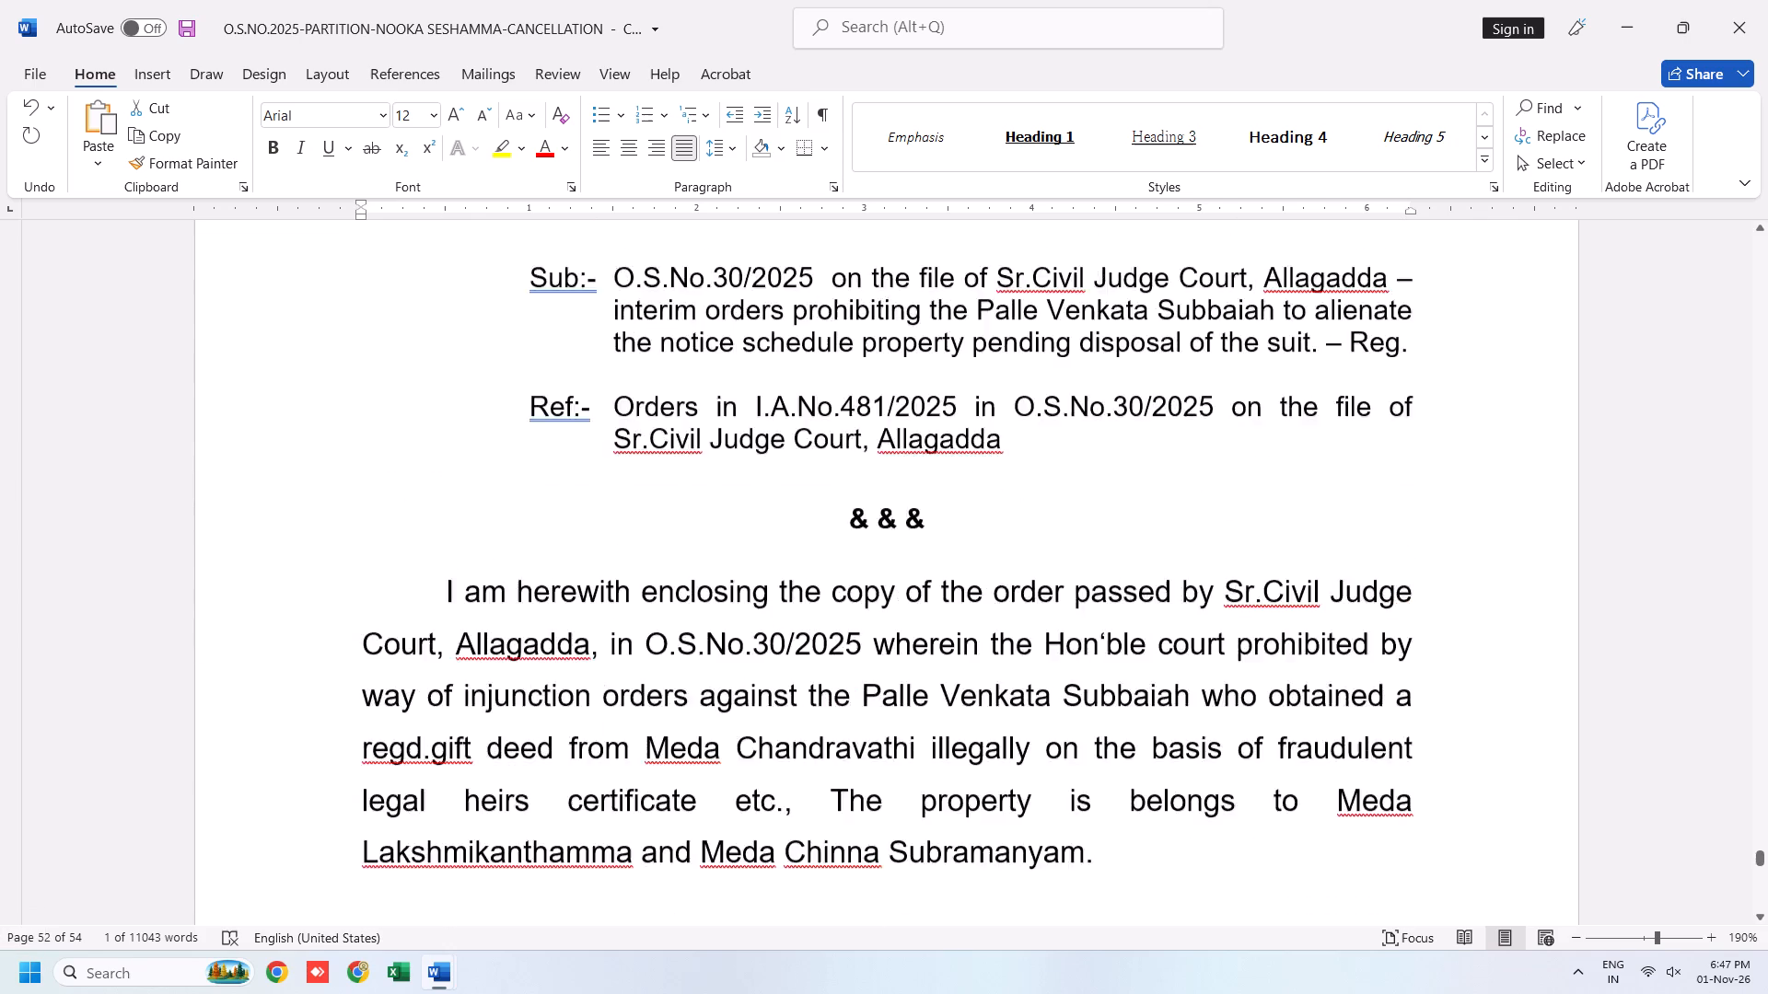
scroll(729, 581, "up", 20)
scroll(729, 581, "up", 18)
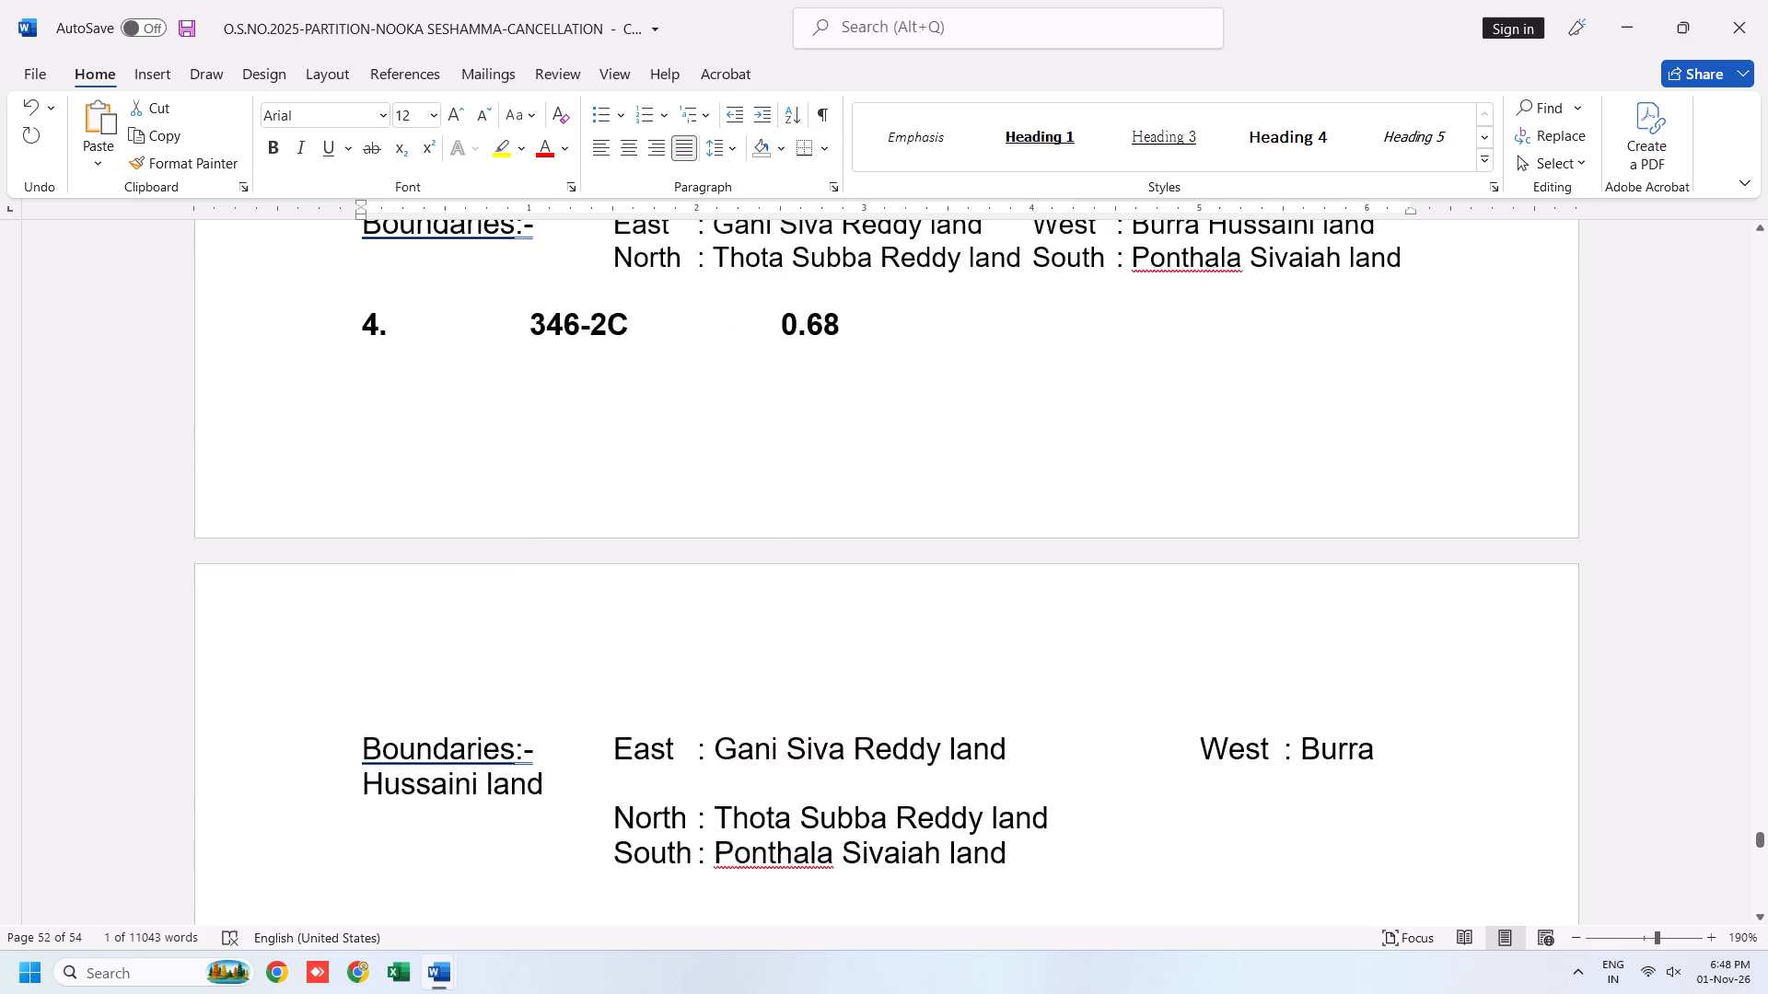
scroll(704, 575, "up", 15)
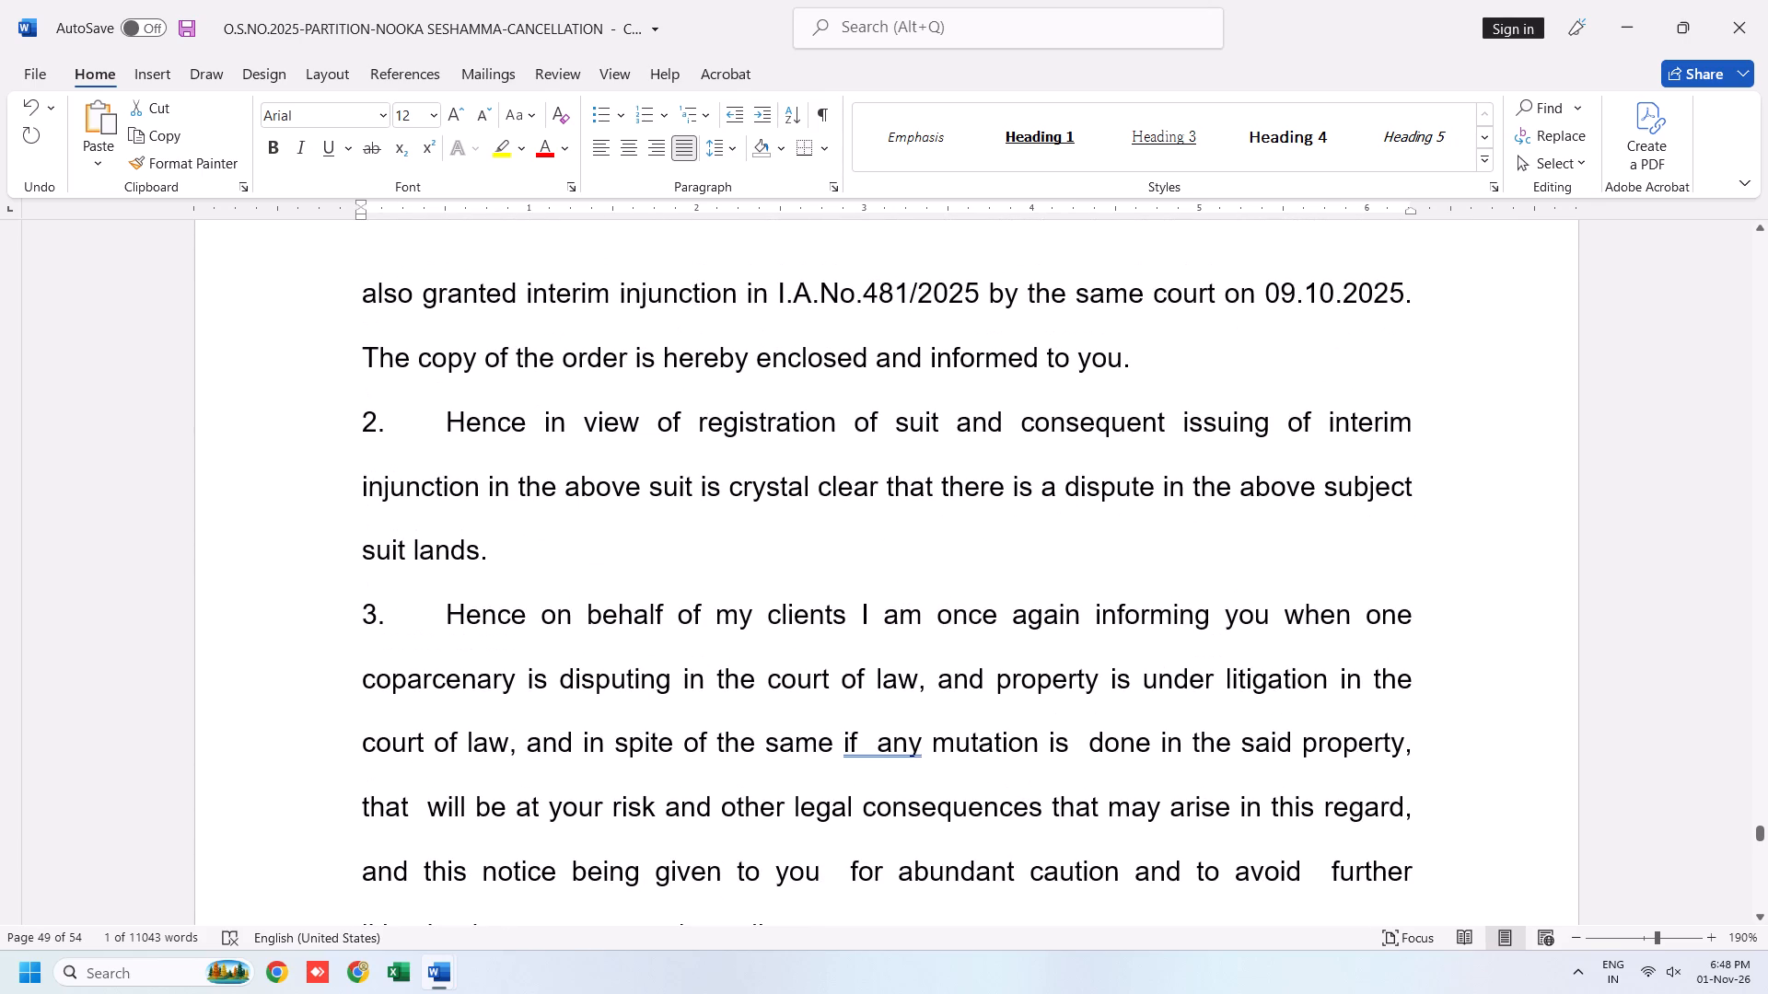
scroll(696, 570, "up", 20)
scroll(696, 570, "up", 4)
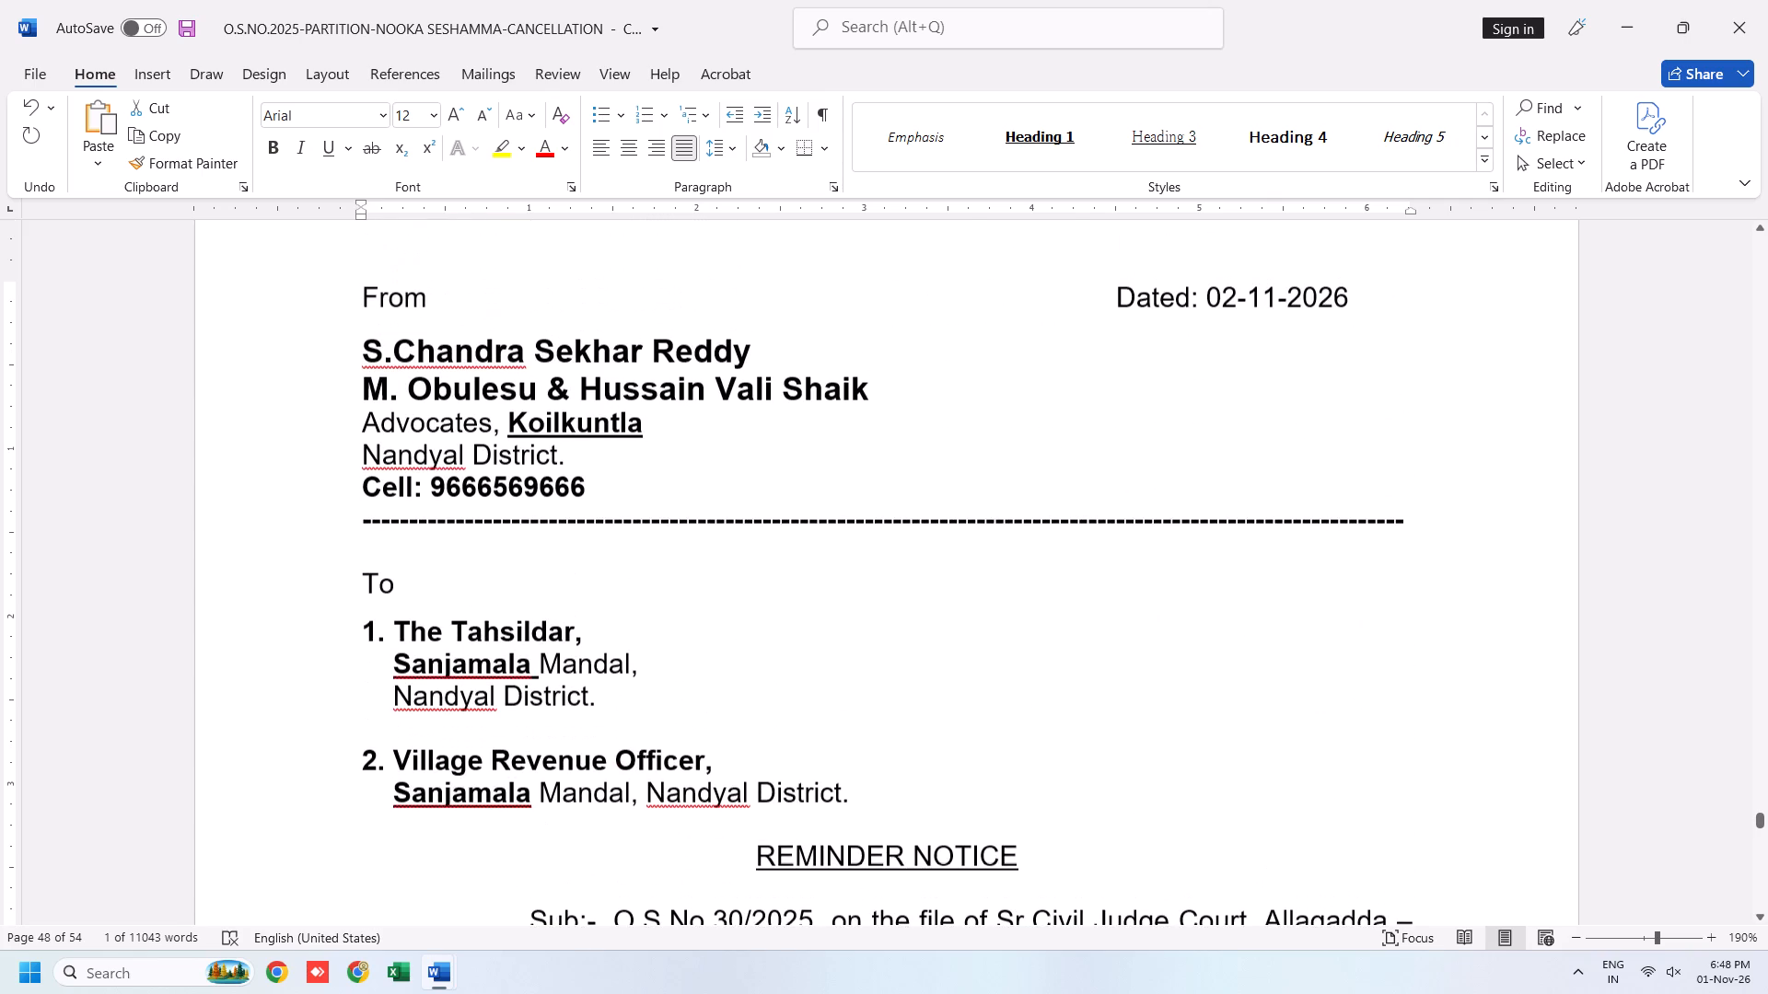
scroll(690, 555, "down", 3)
left_click(753, 618)
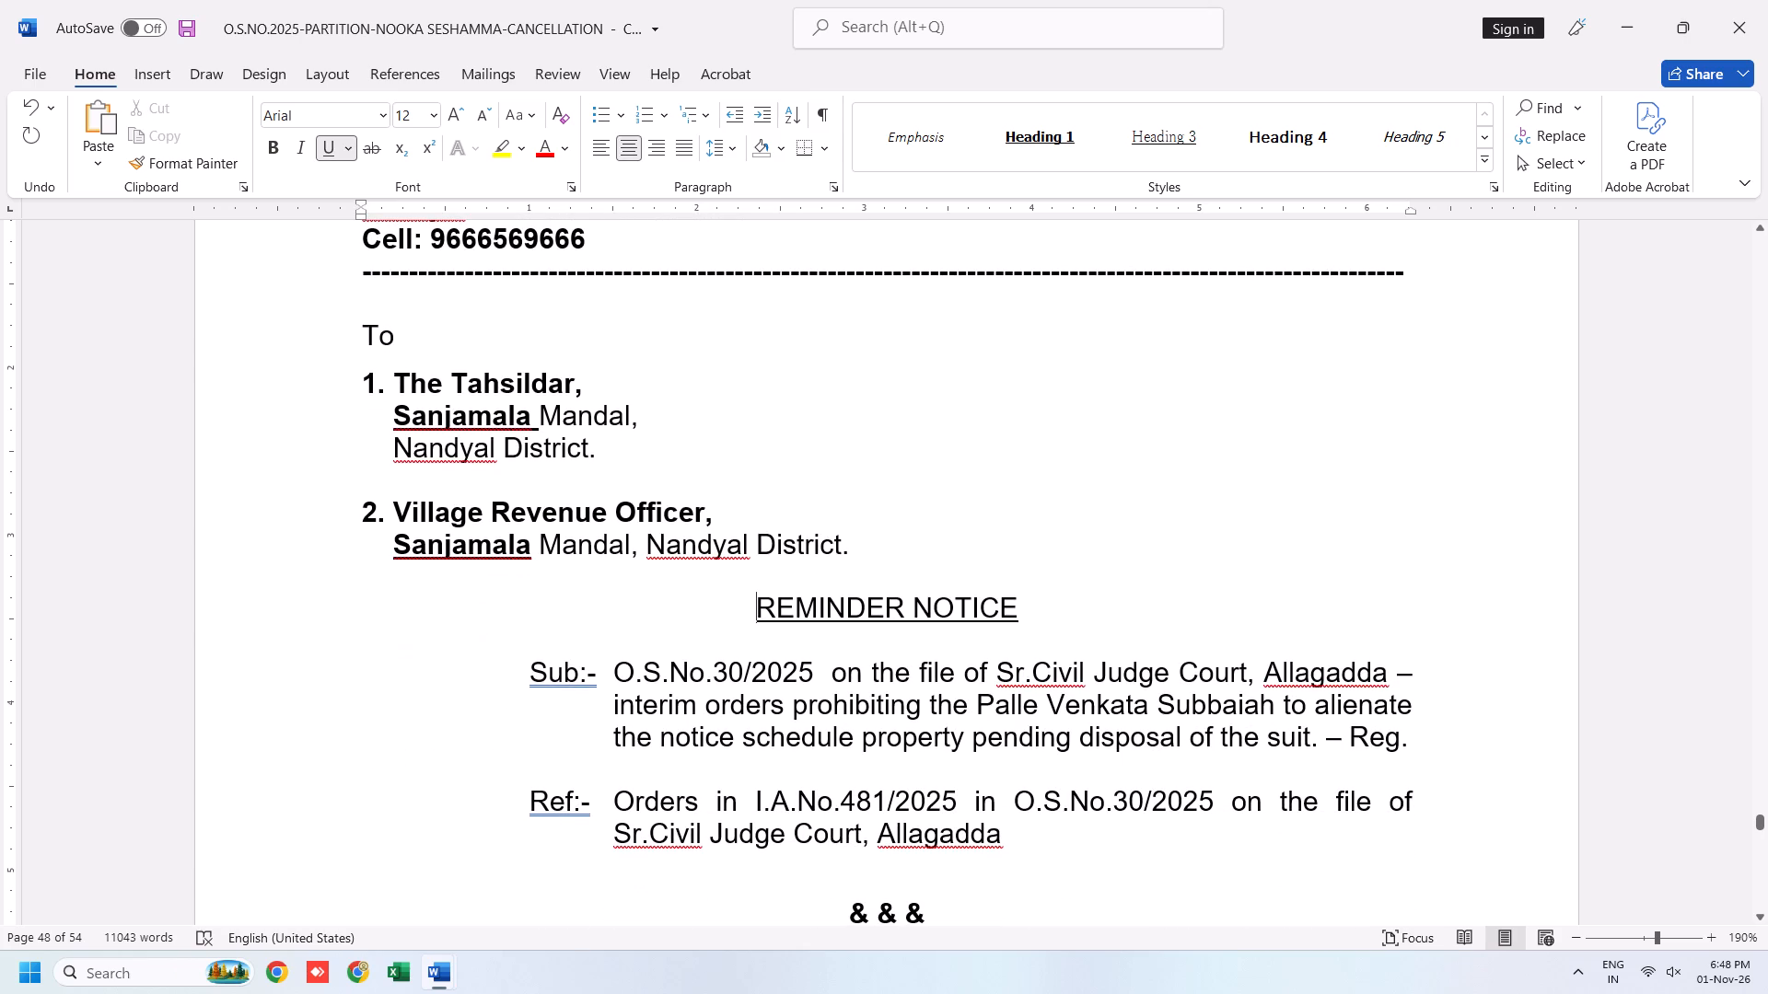
scroll(889, 557, "down", 4)
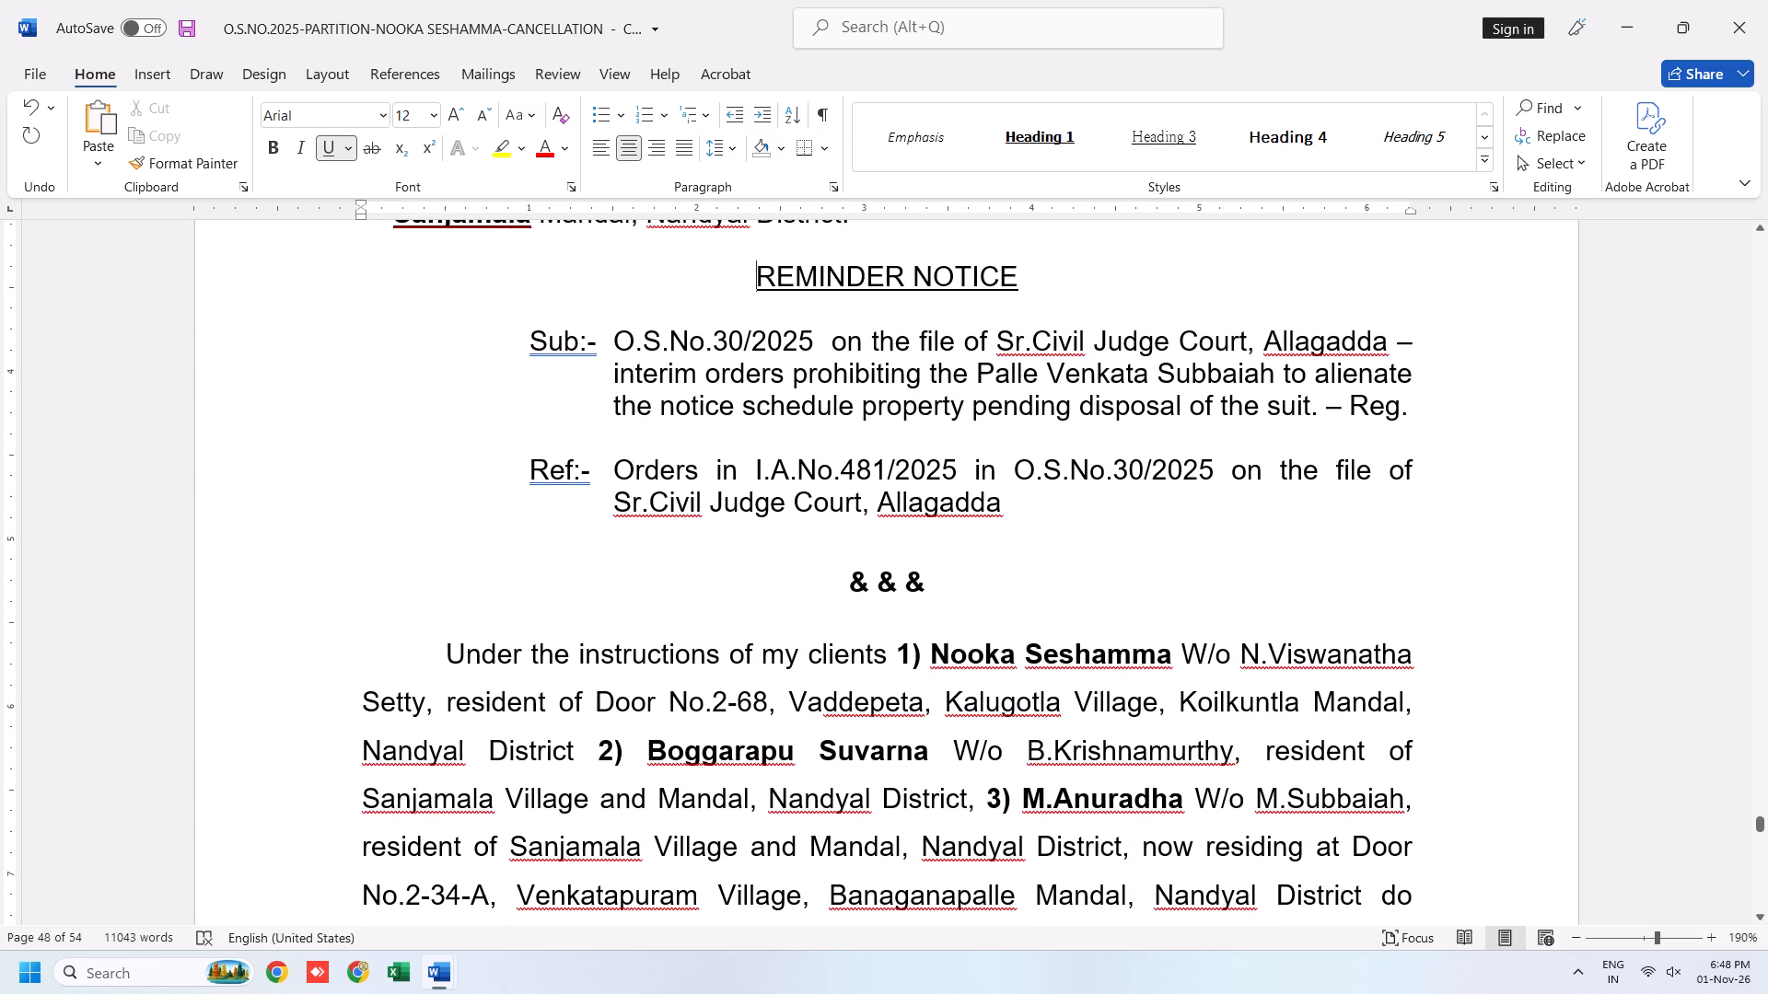
In paragraph 1 of the reminder notice, delete "and" between "earlier information" and "legal notice".
scroll(1189, 552, "up", 1, "ctrl")
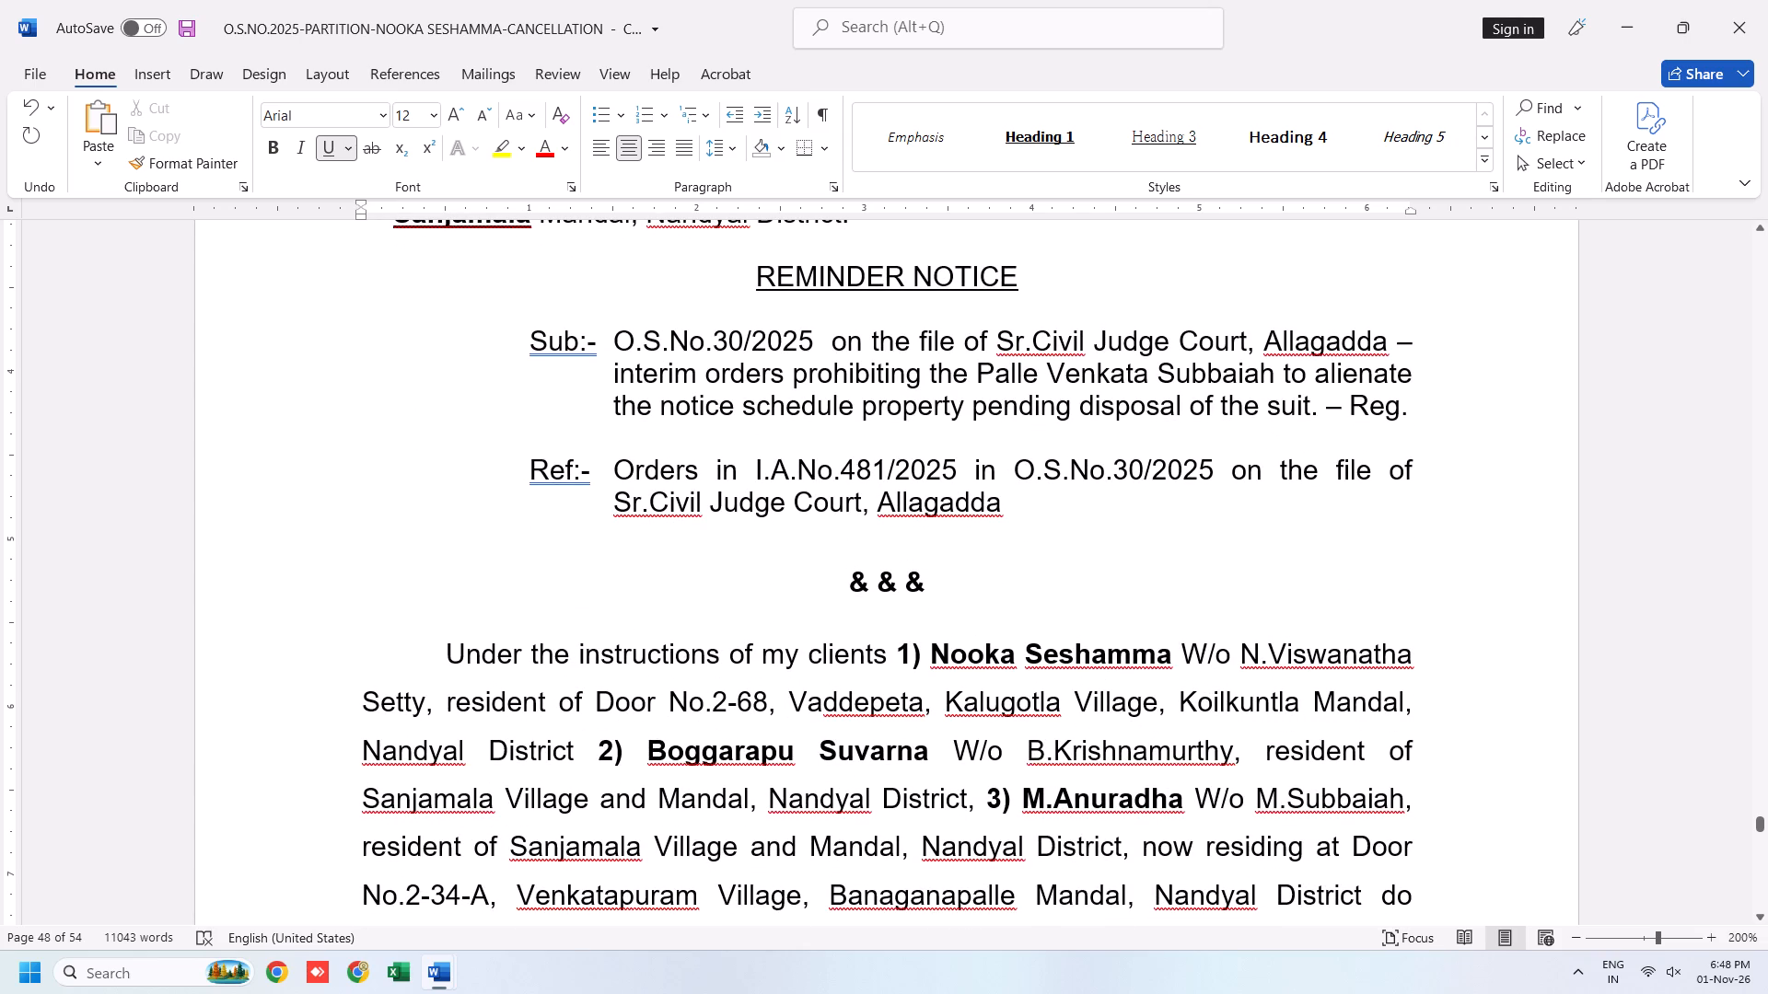
scroll(1189, 552, "up", 1, "ctrl")
key("ctrl+s")
left_click(1187, 546)
scroll(1187, 546, "down", 2)
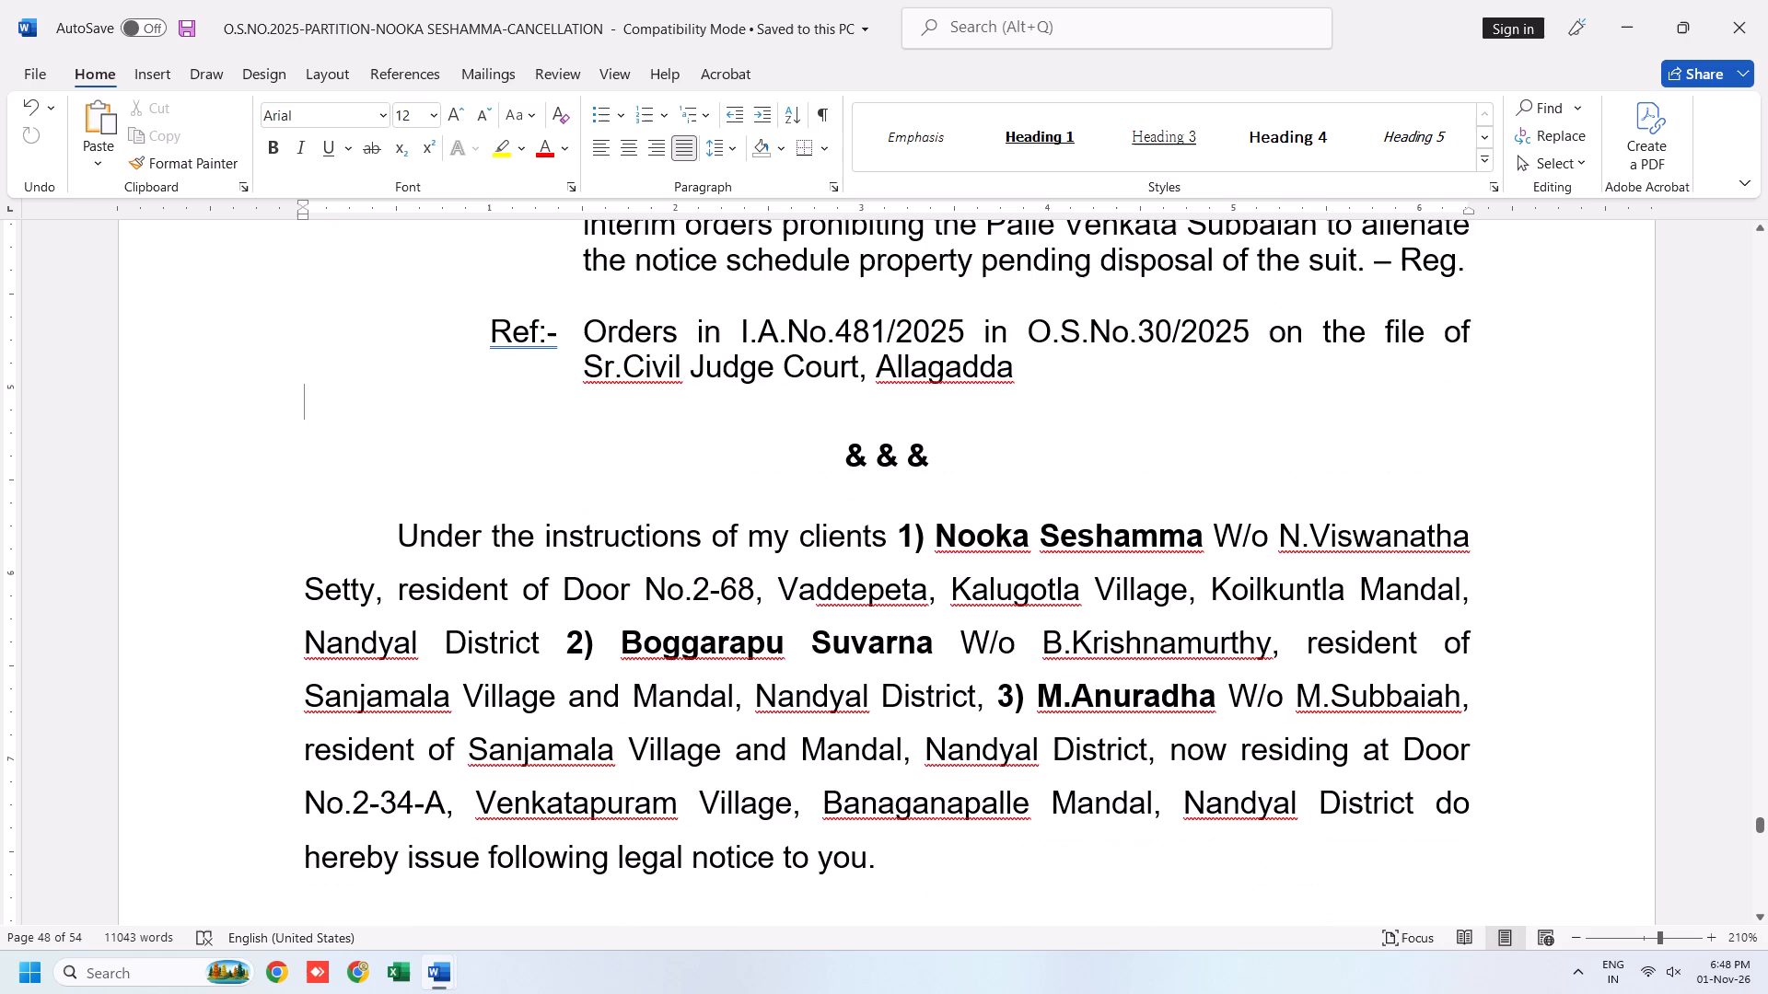
scroll(987, 572, "down", 6)
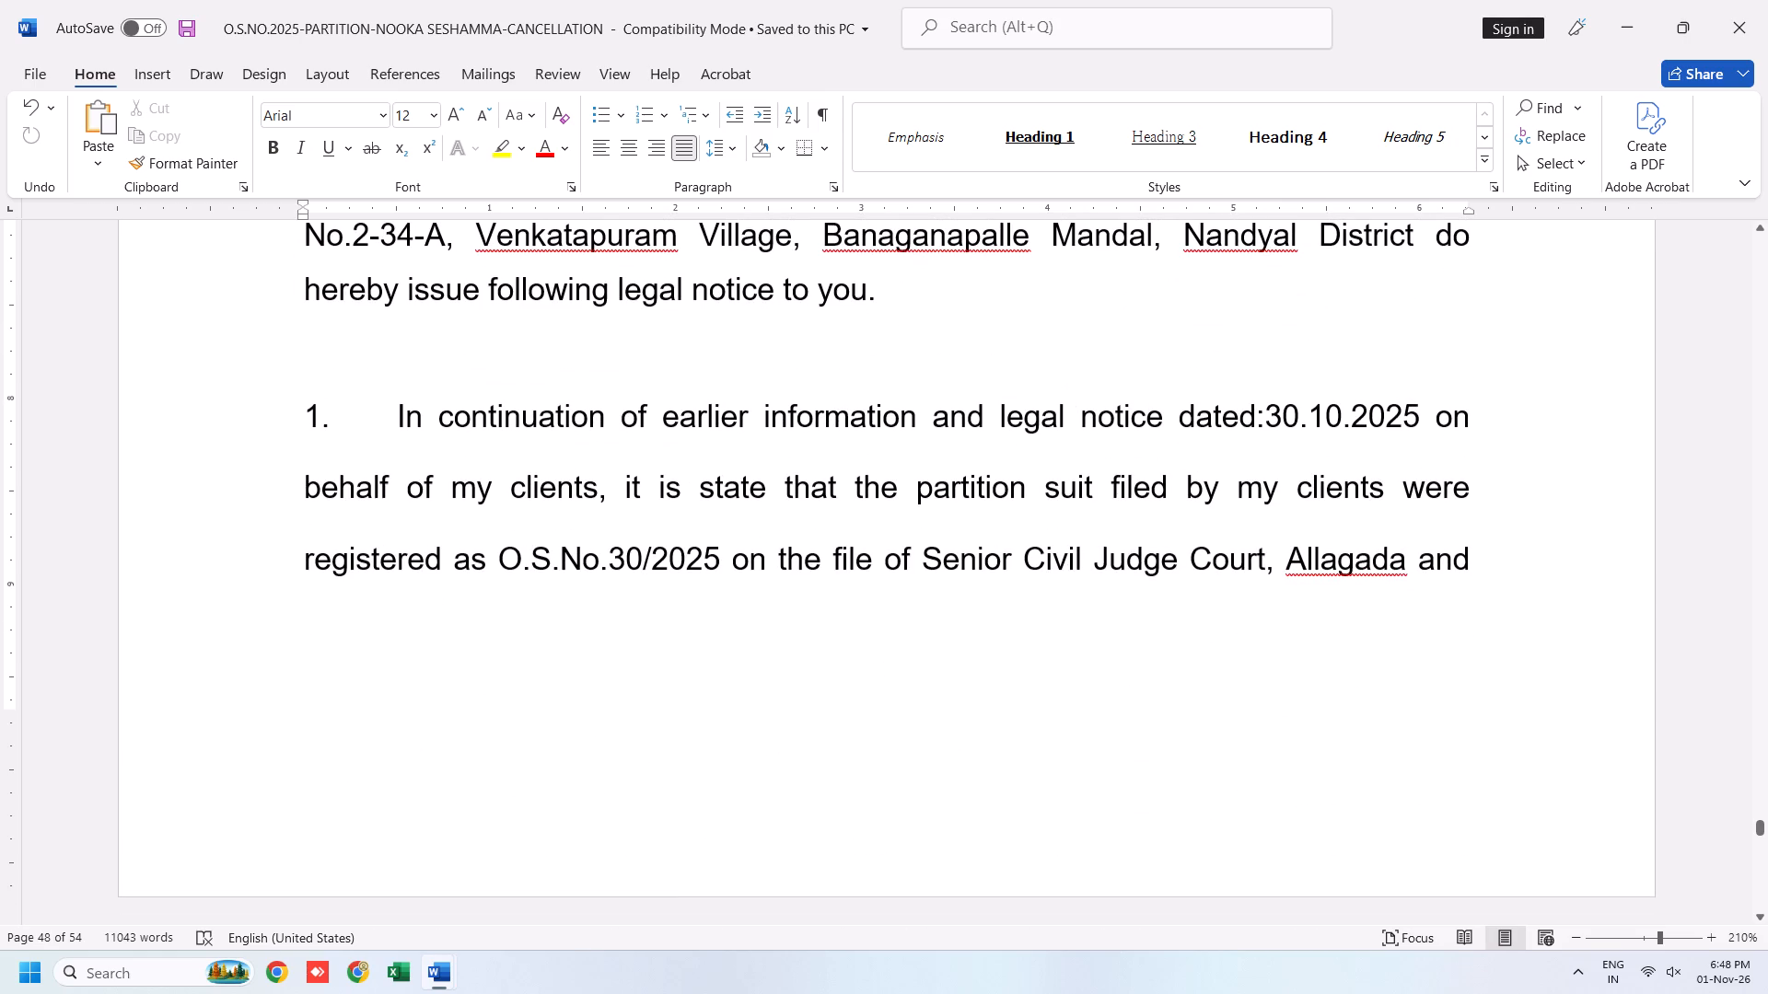
left_click(928, 410)
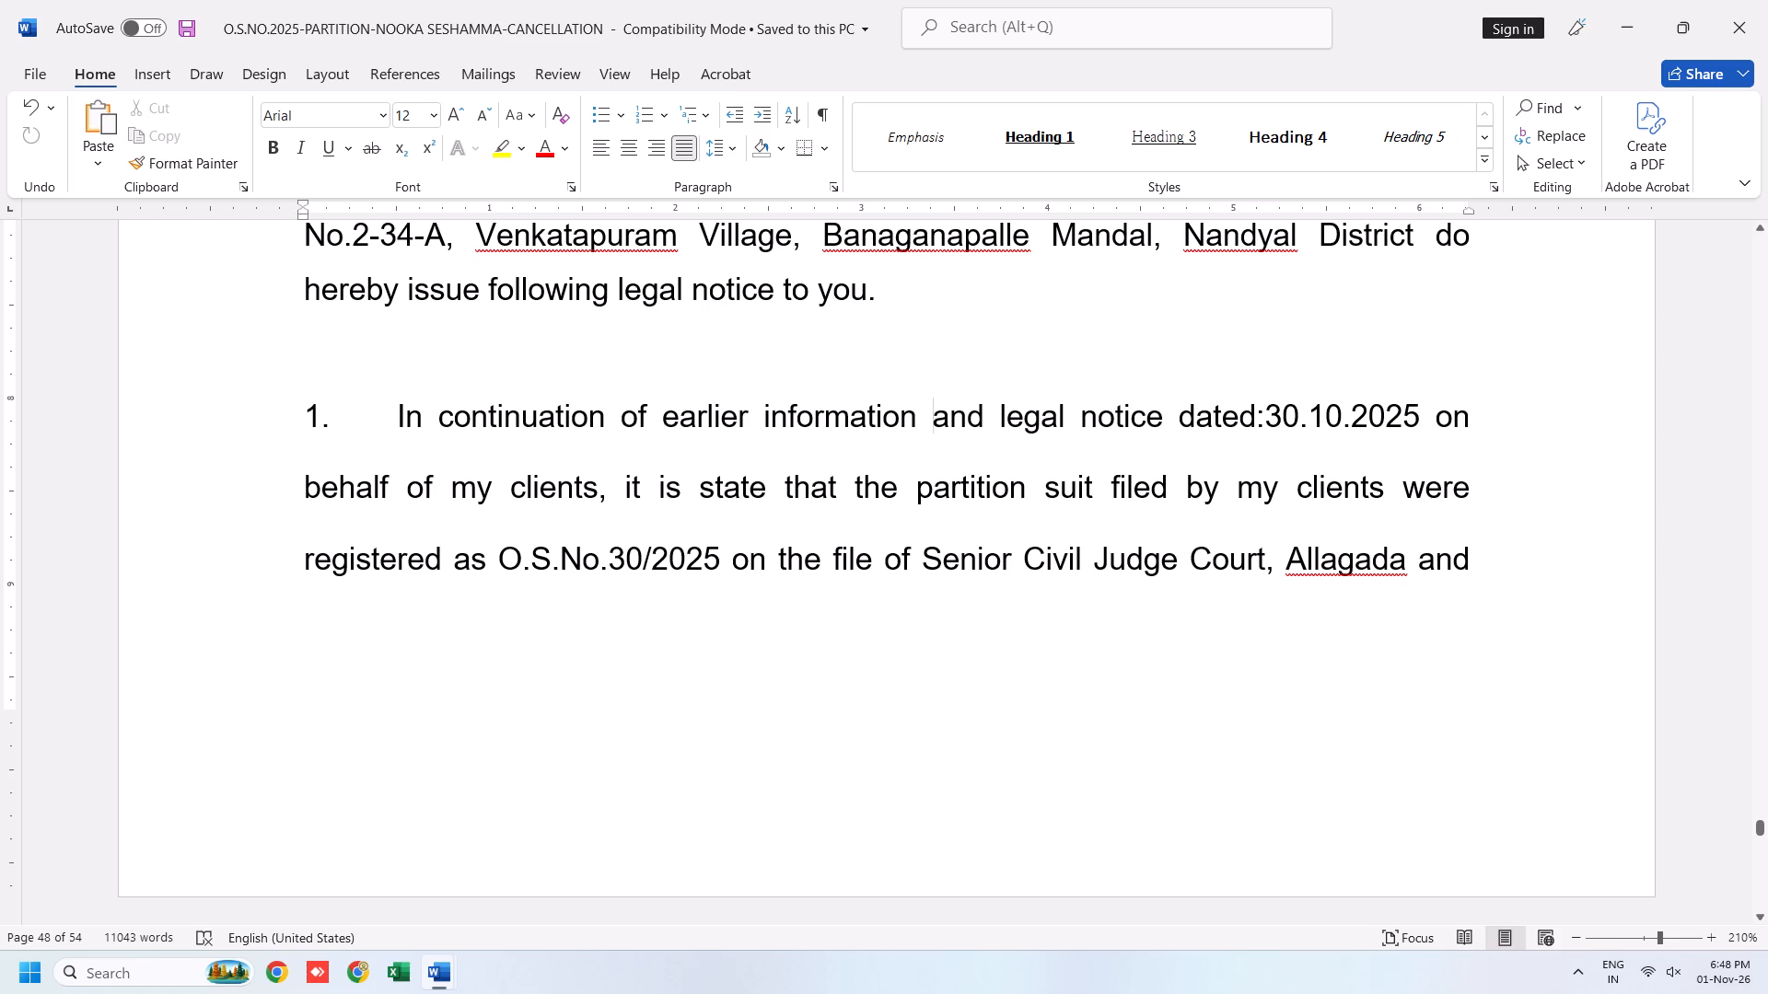
key("ctrl+Delete")
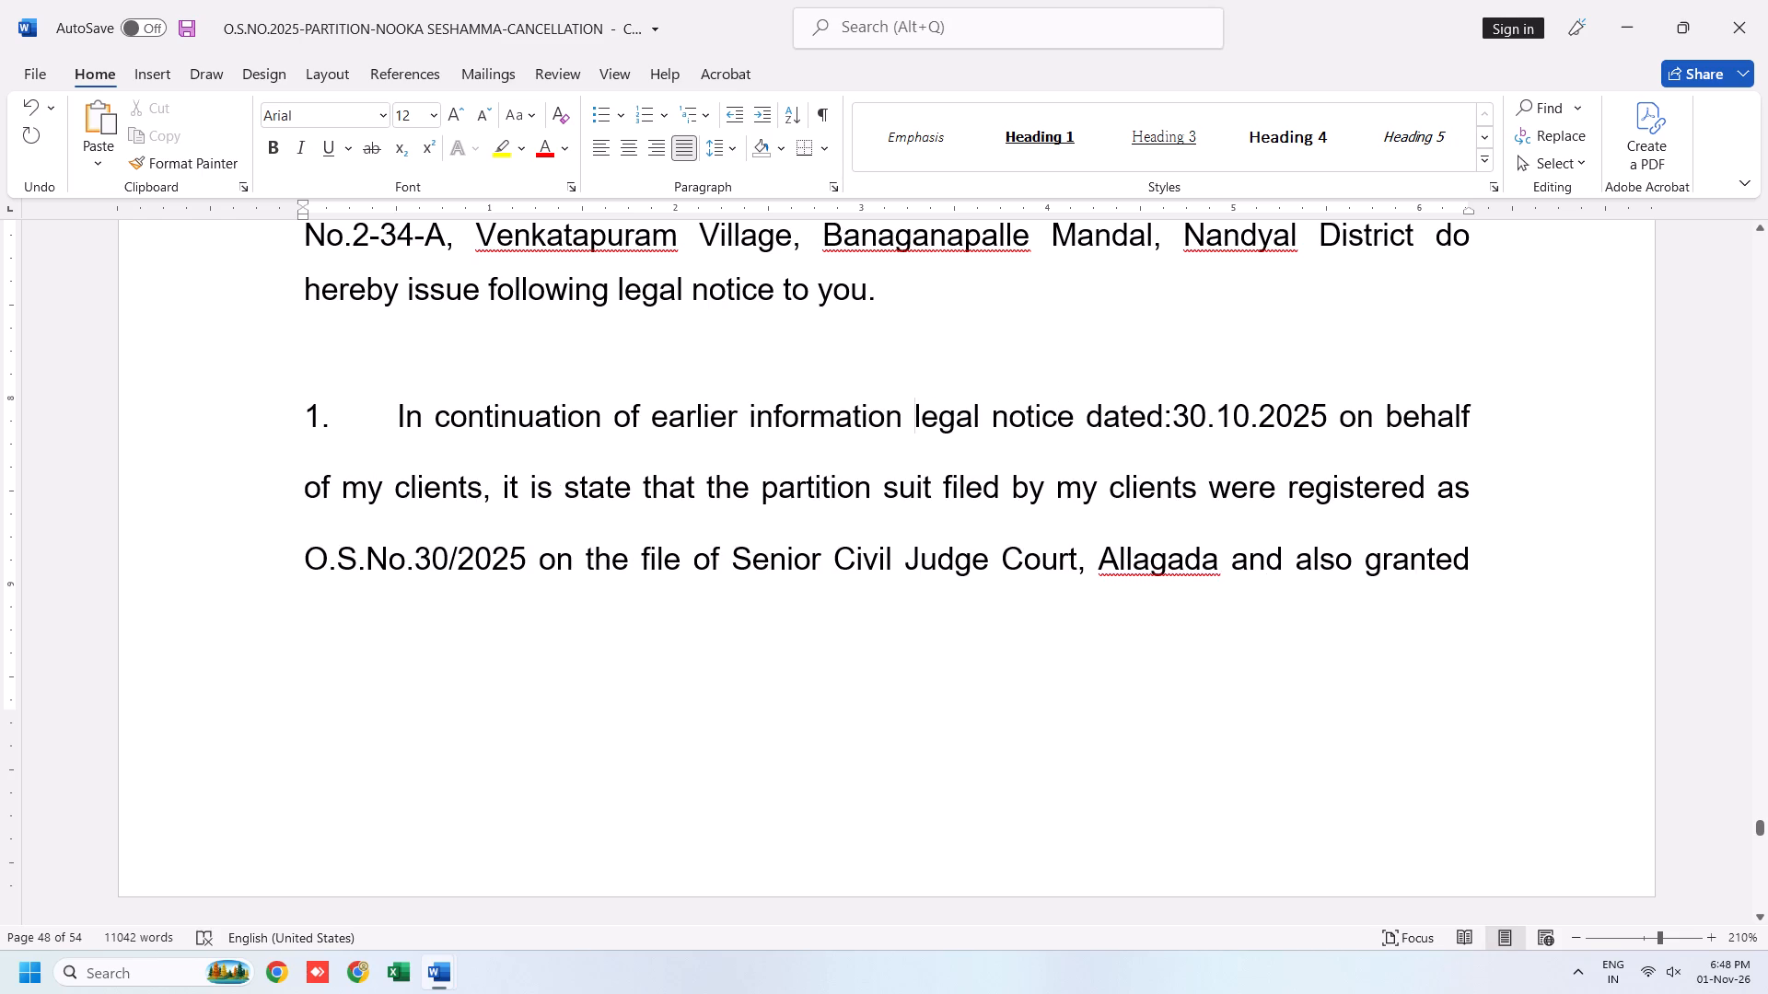
At the end of paragraph 1, after "informed to you.", add "The said injunction is in force." and save.
scroll(886, 593, "down", 1)
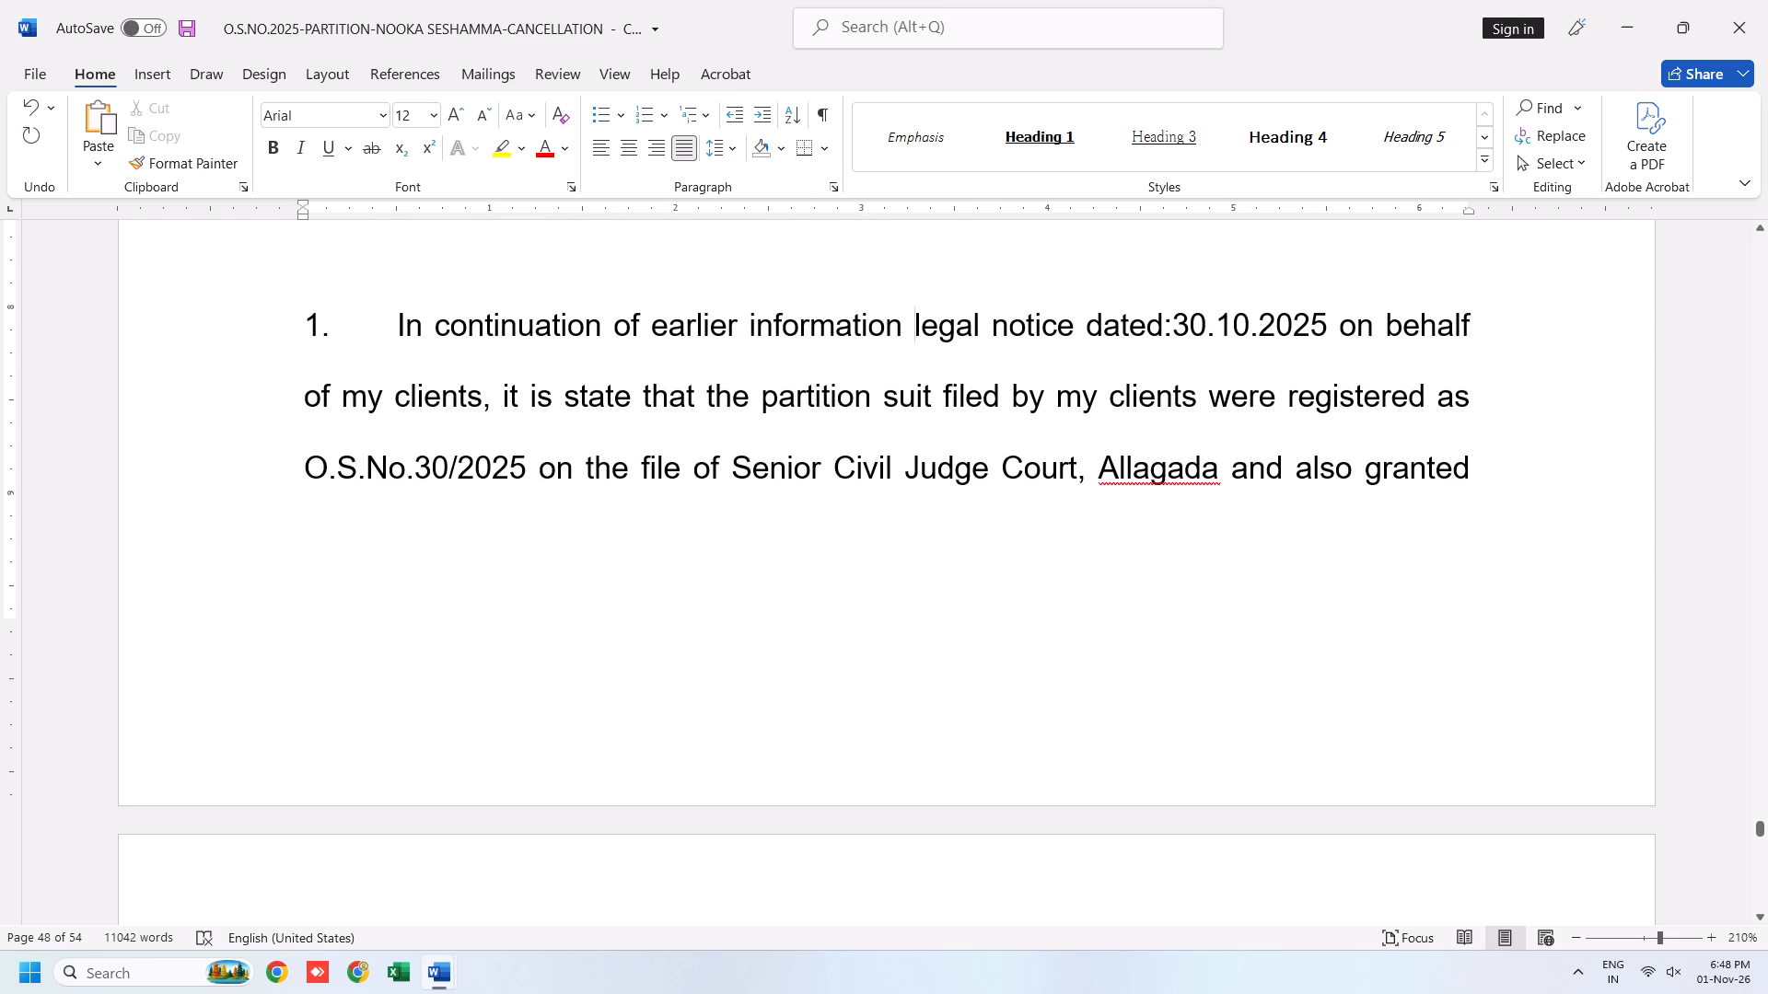
scroll(821, 590, "down", 1)
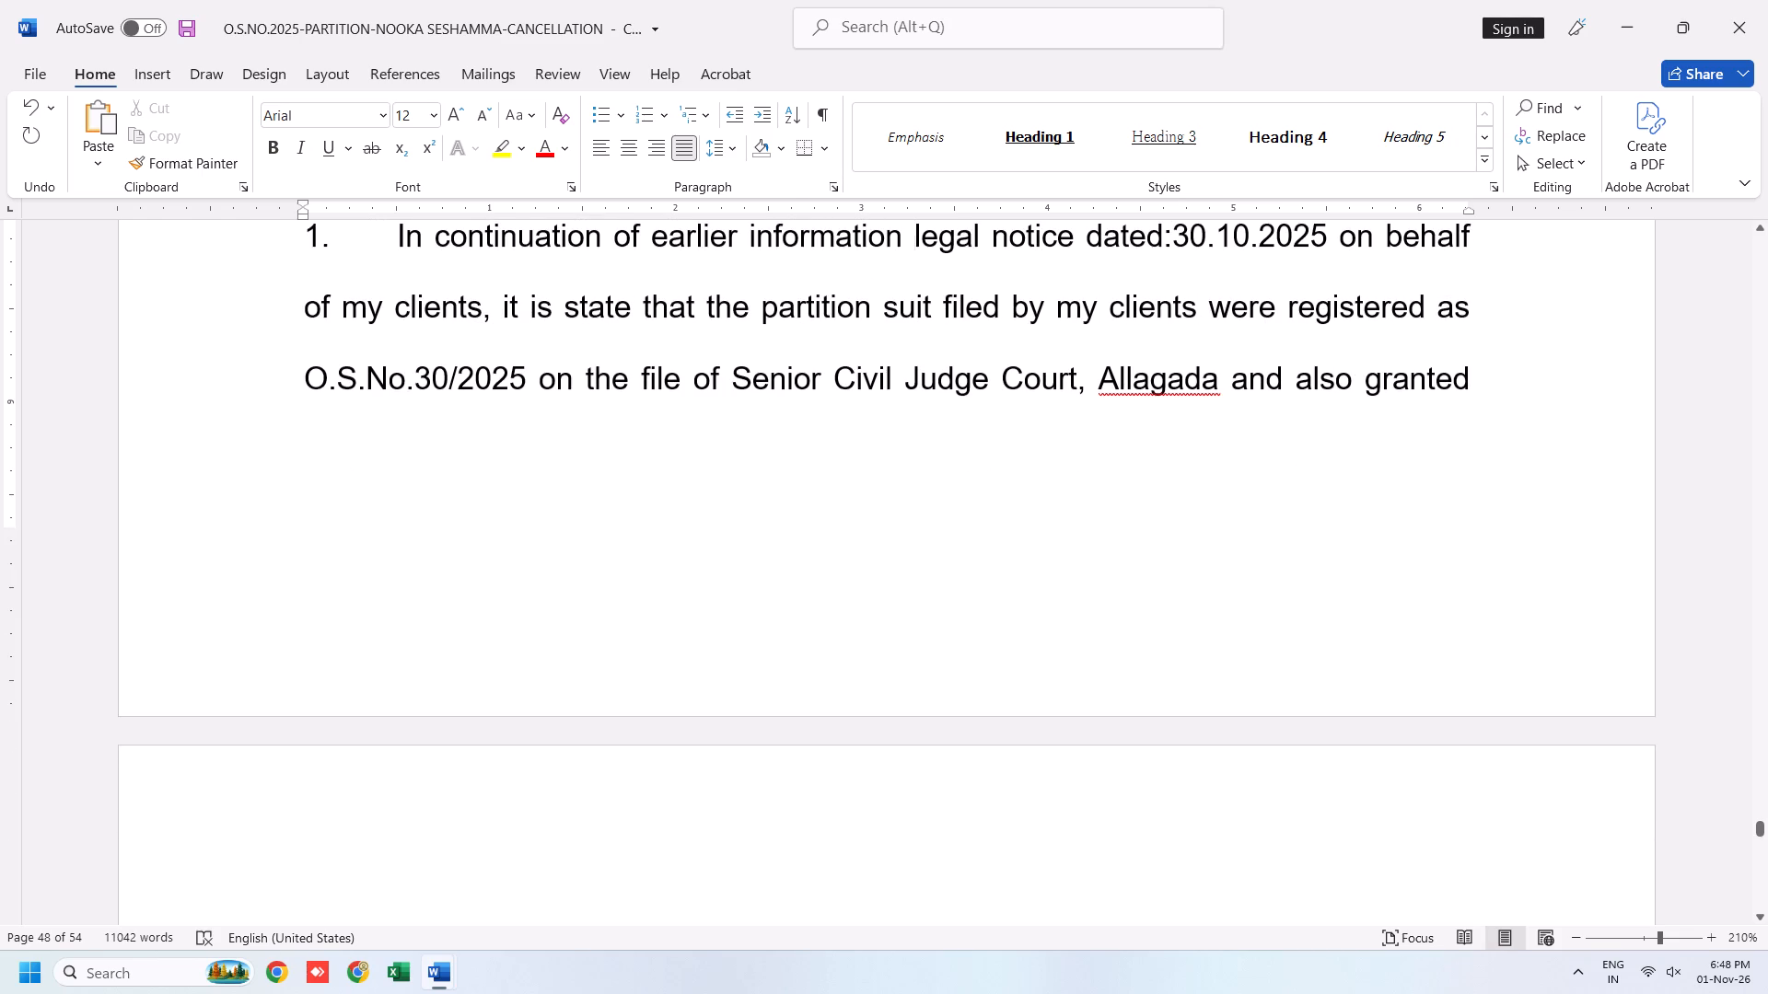
scroll(821, 590, "down", 2)
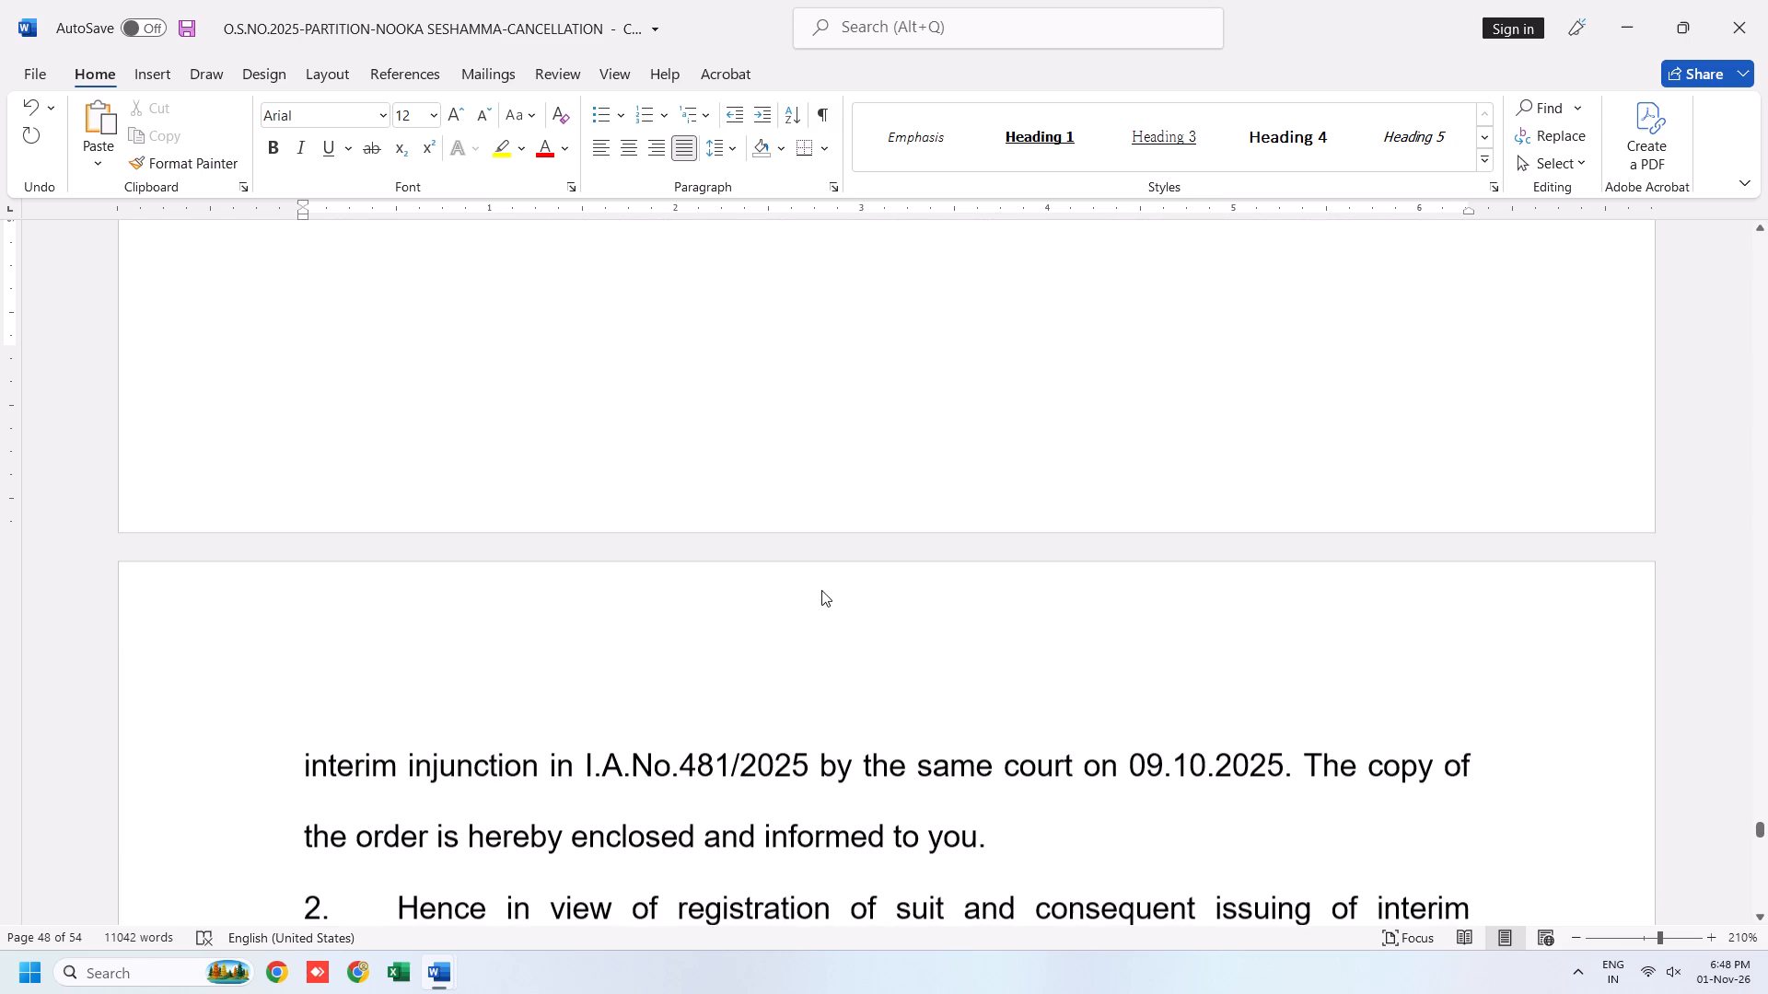
scroll(821, 590, "down", 2)
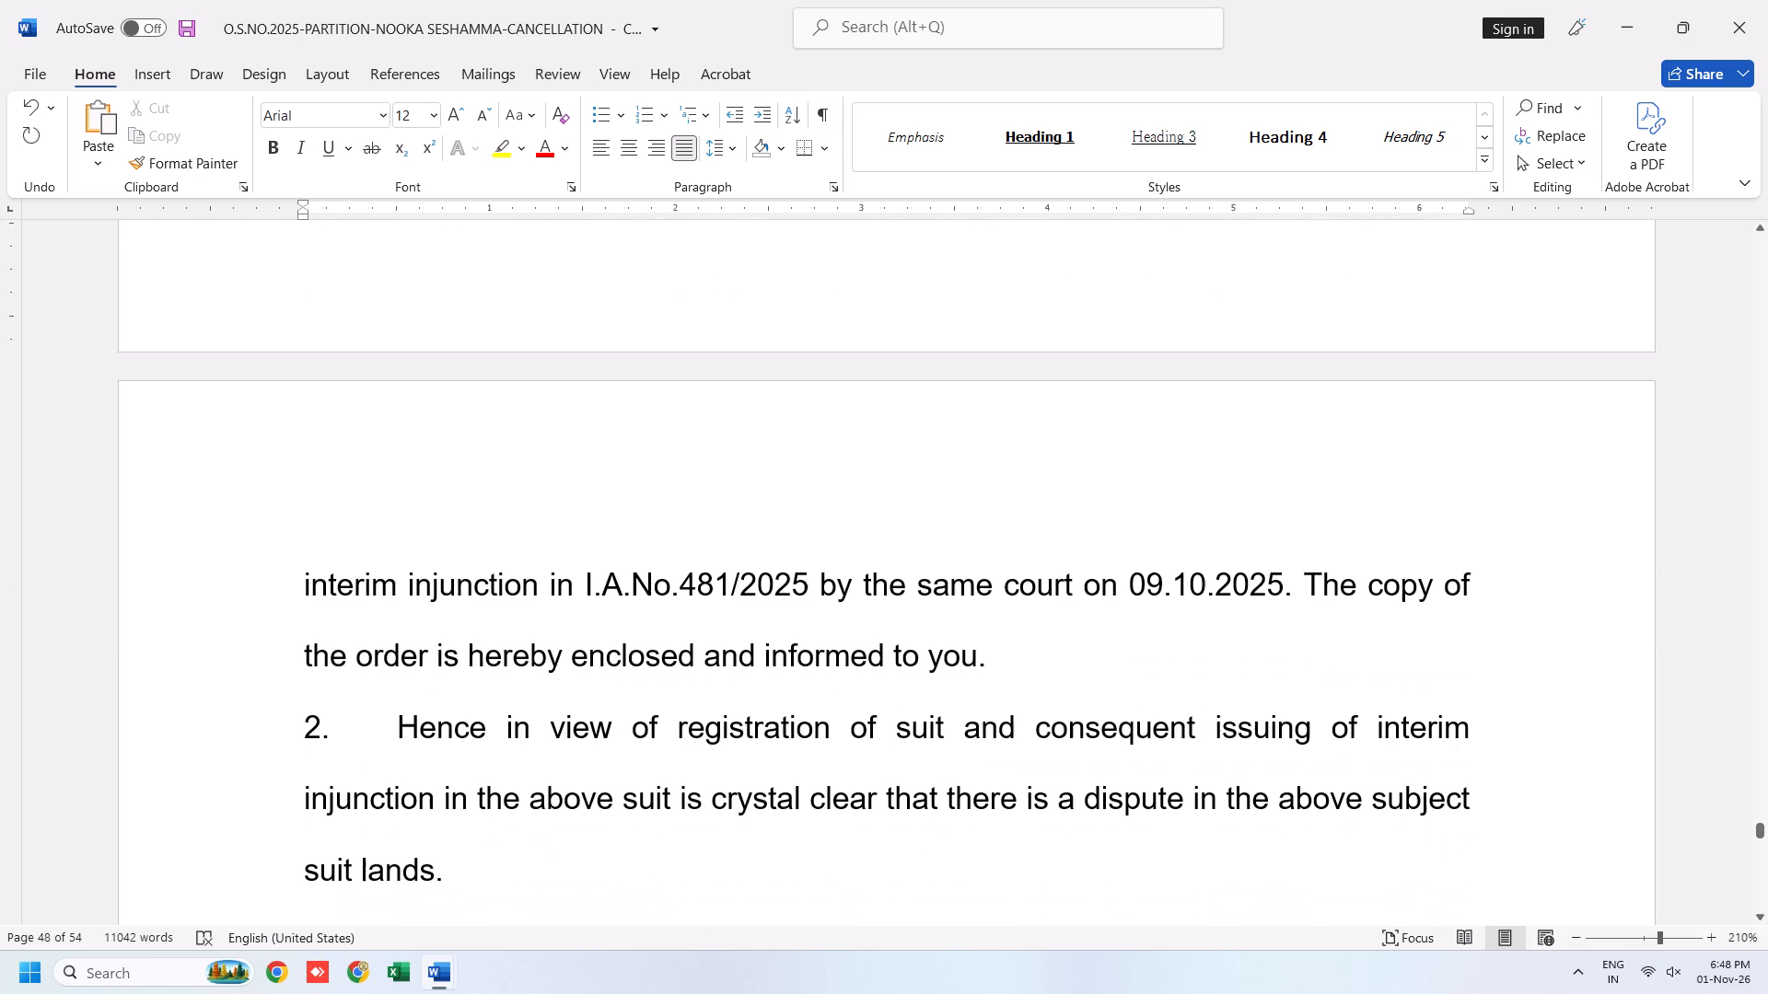
scroll(821, 590, "down", 2)
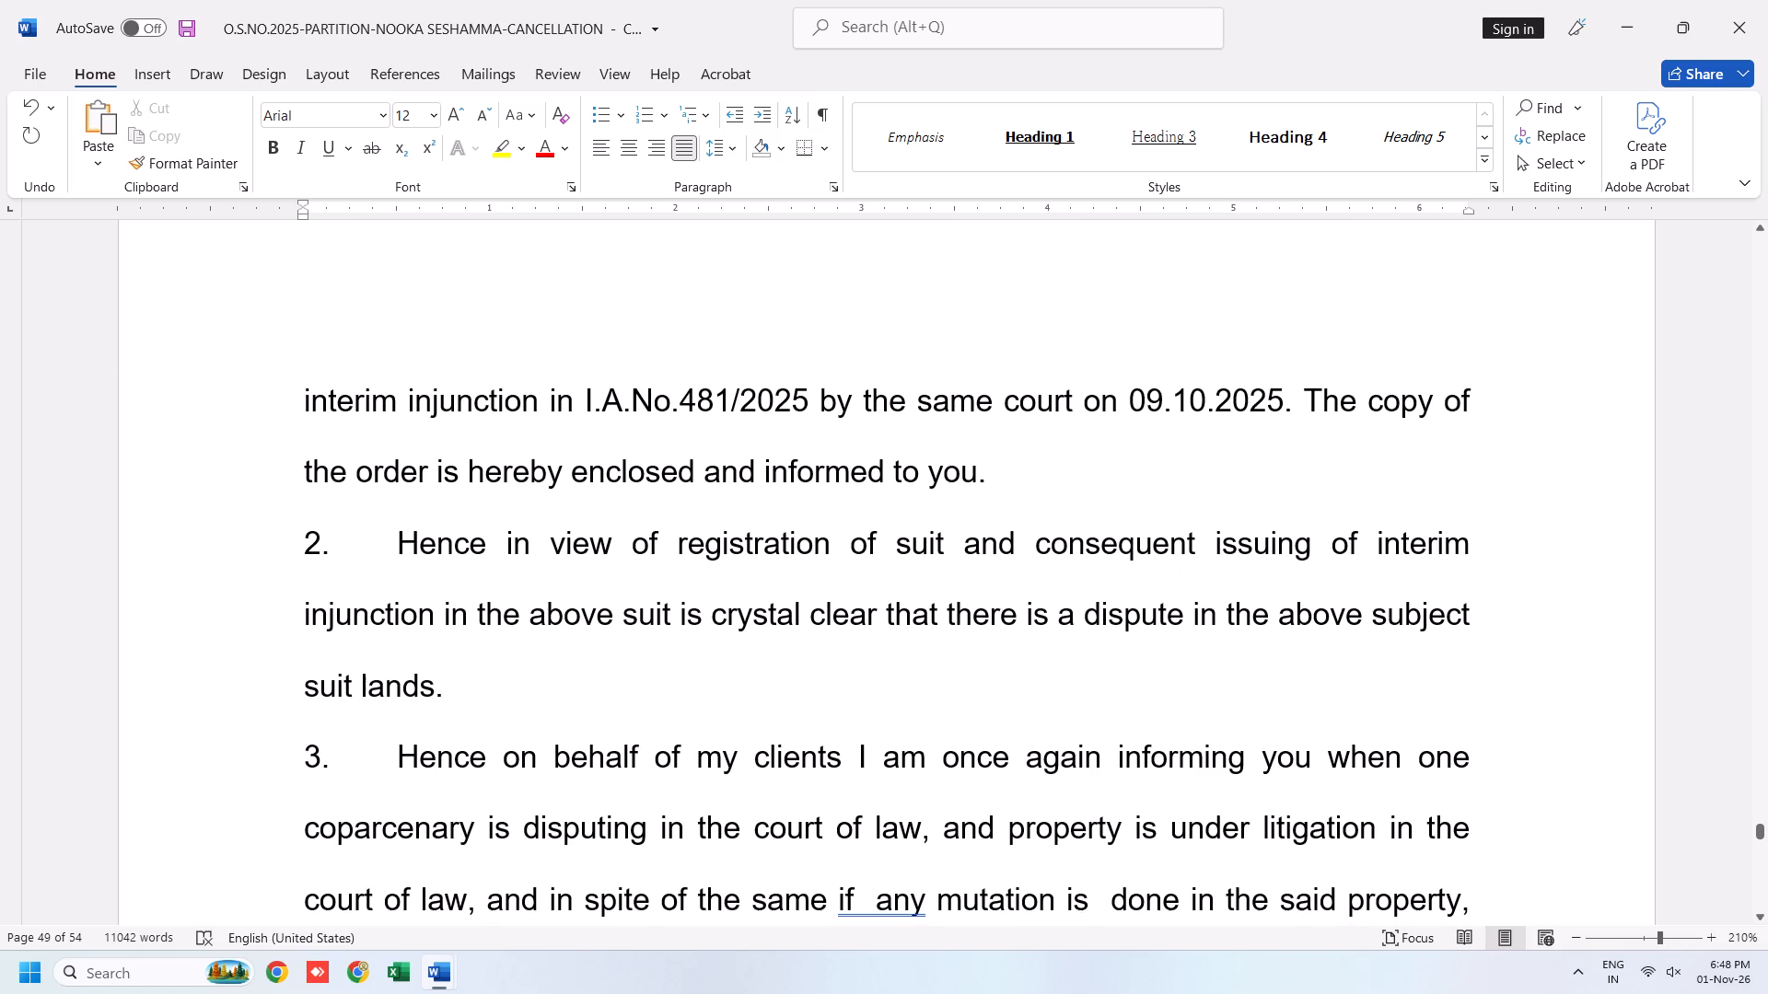
left_click(1011, 484)
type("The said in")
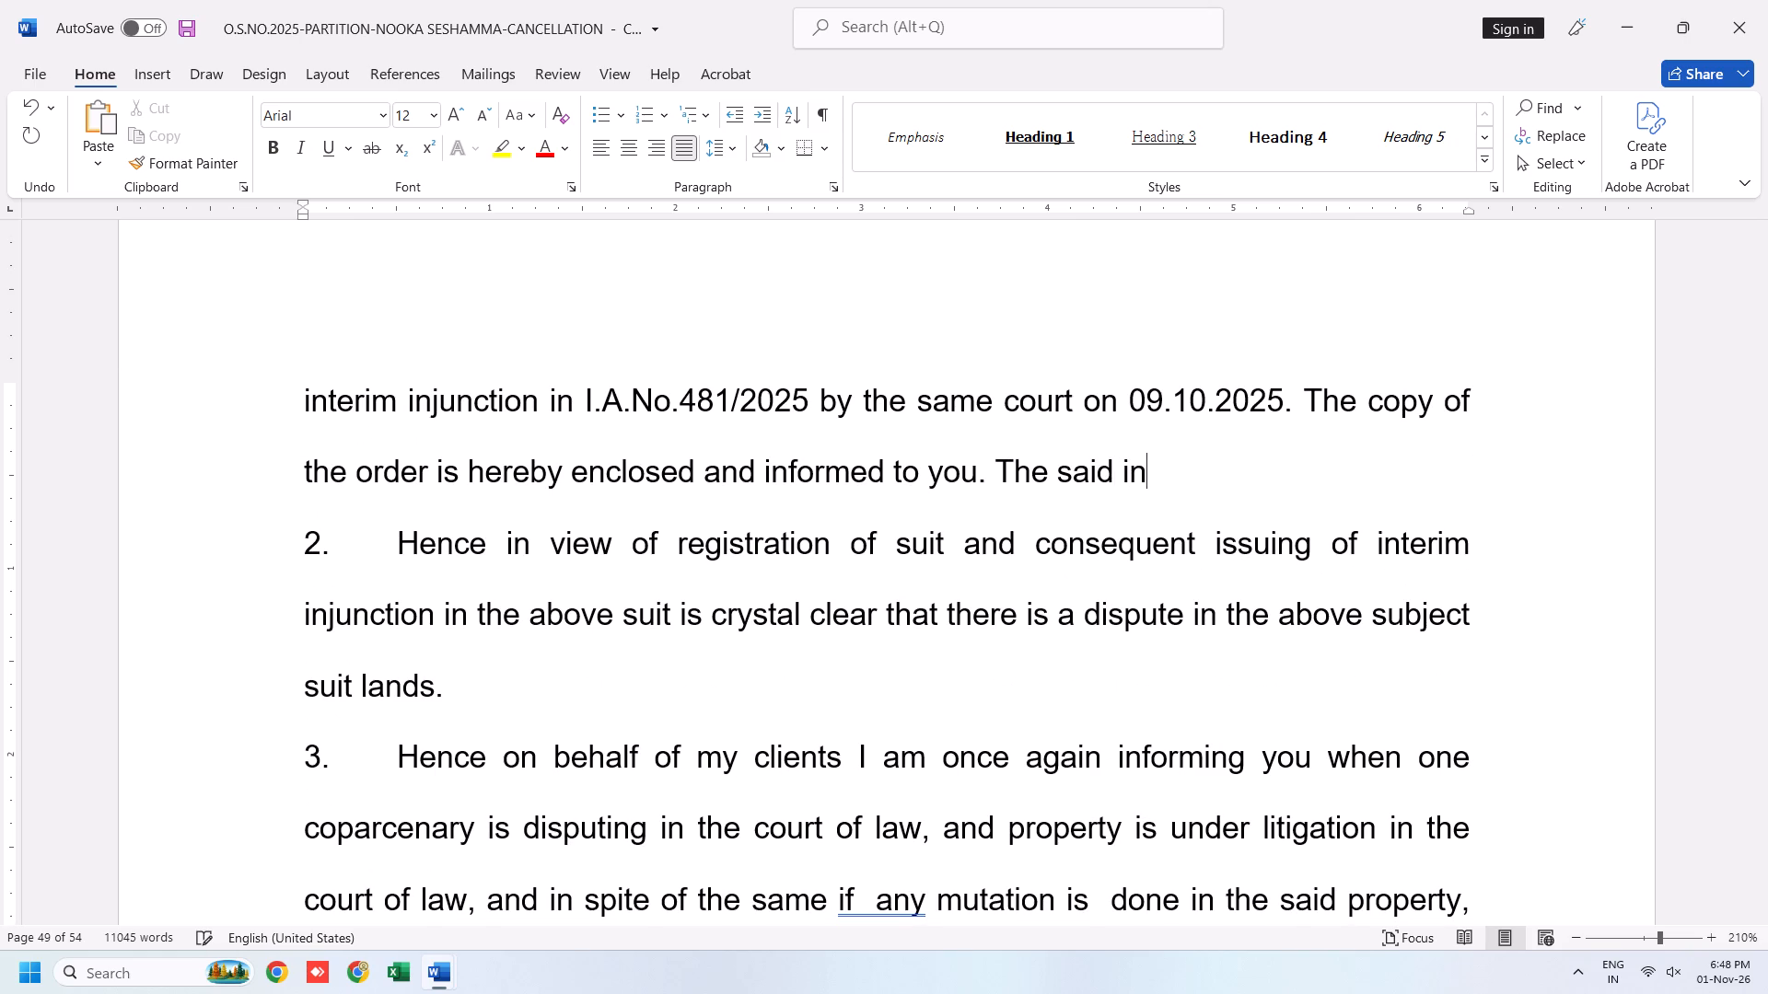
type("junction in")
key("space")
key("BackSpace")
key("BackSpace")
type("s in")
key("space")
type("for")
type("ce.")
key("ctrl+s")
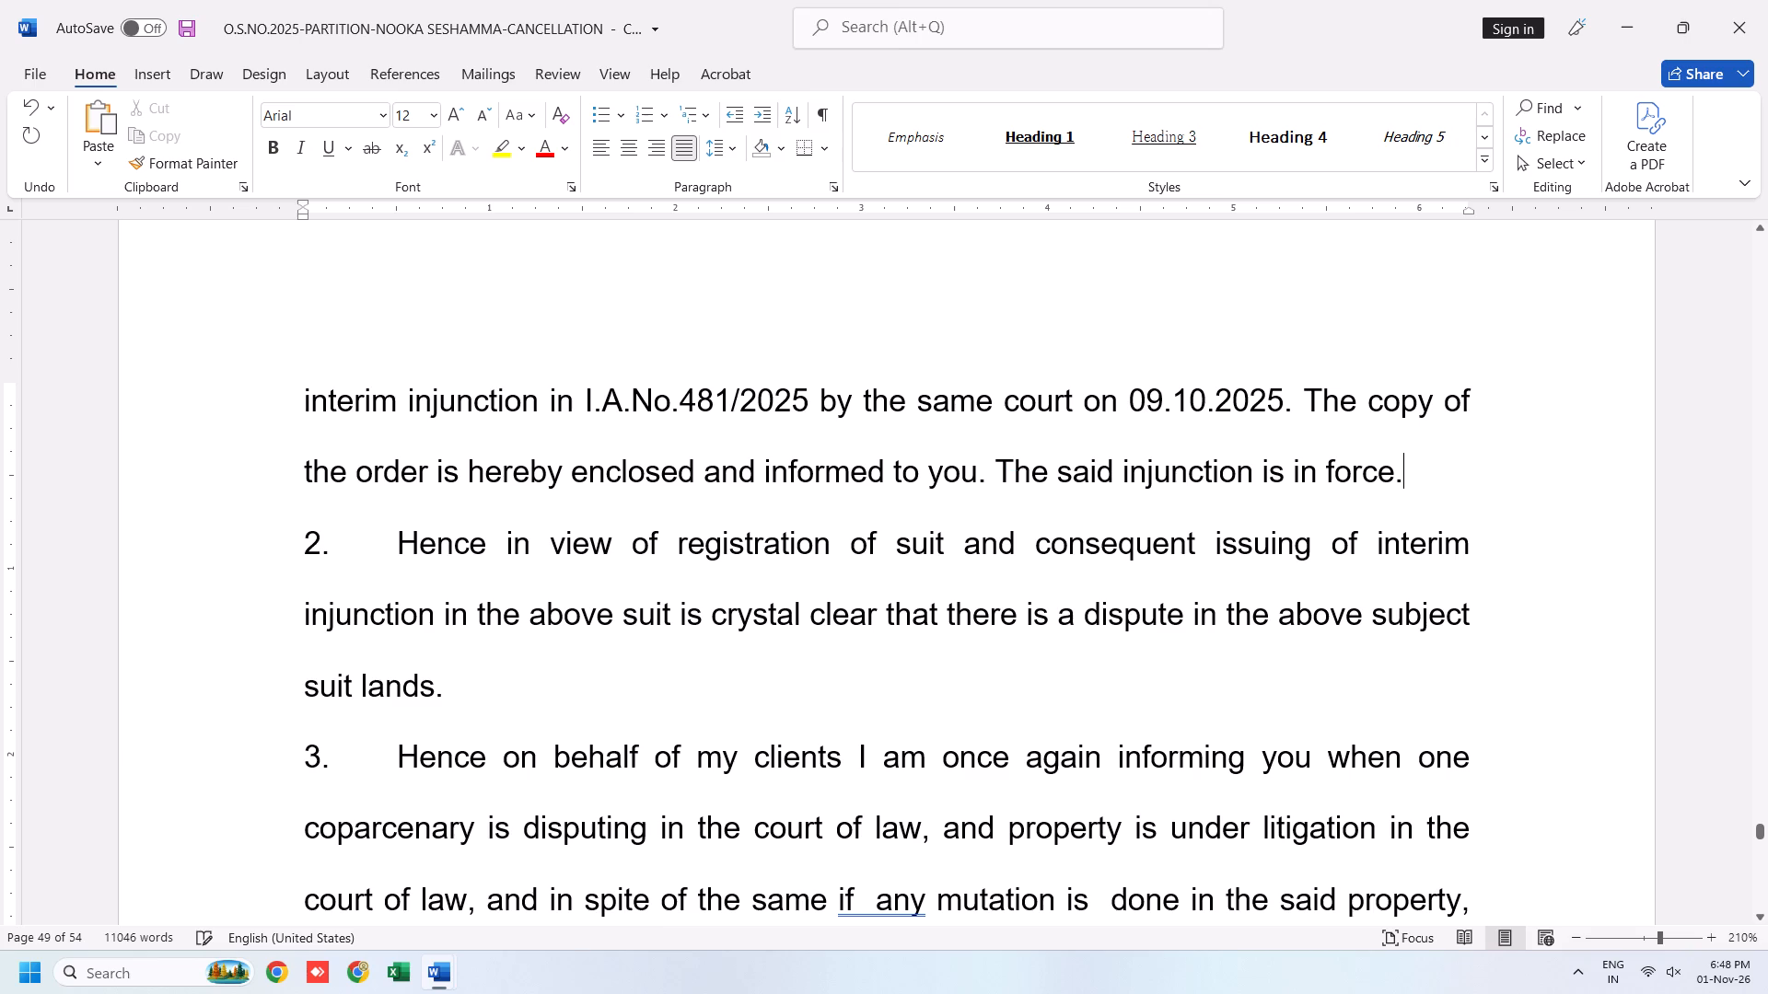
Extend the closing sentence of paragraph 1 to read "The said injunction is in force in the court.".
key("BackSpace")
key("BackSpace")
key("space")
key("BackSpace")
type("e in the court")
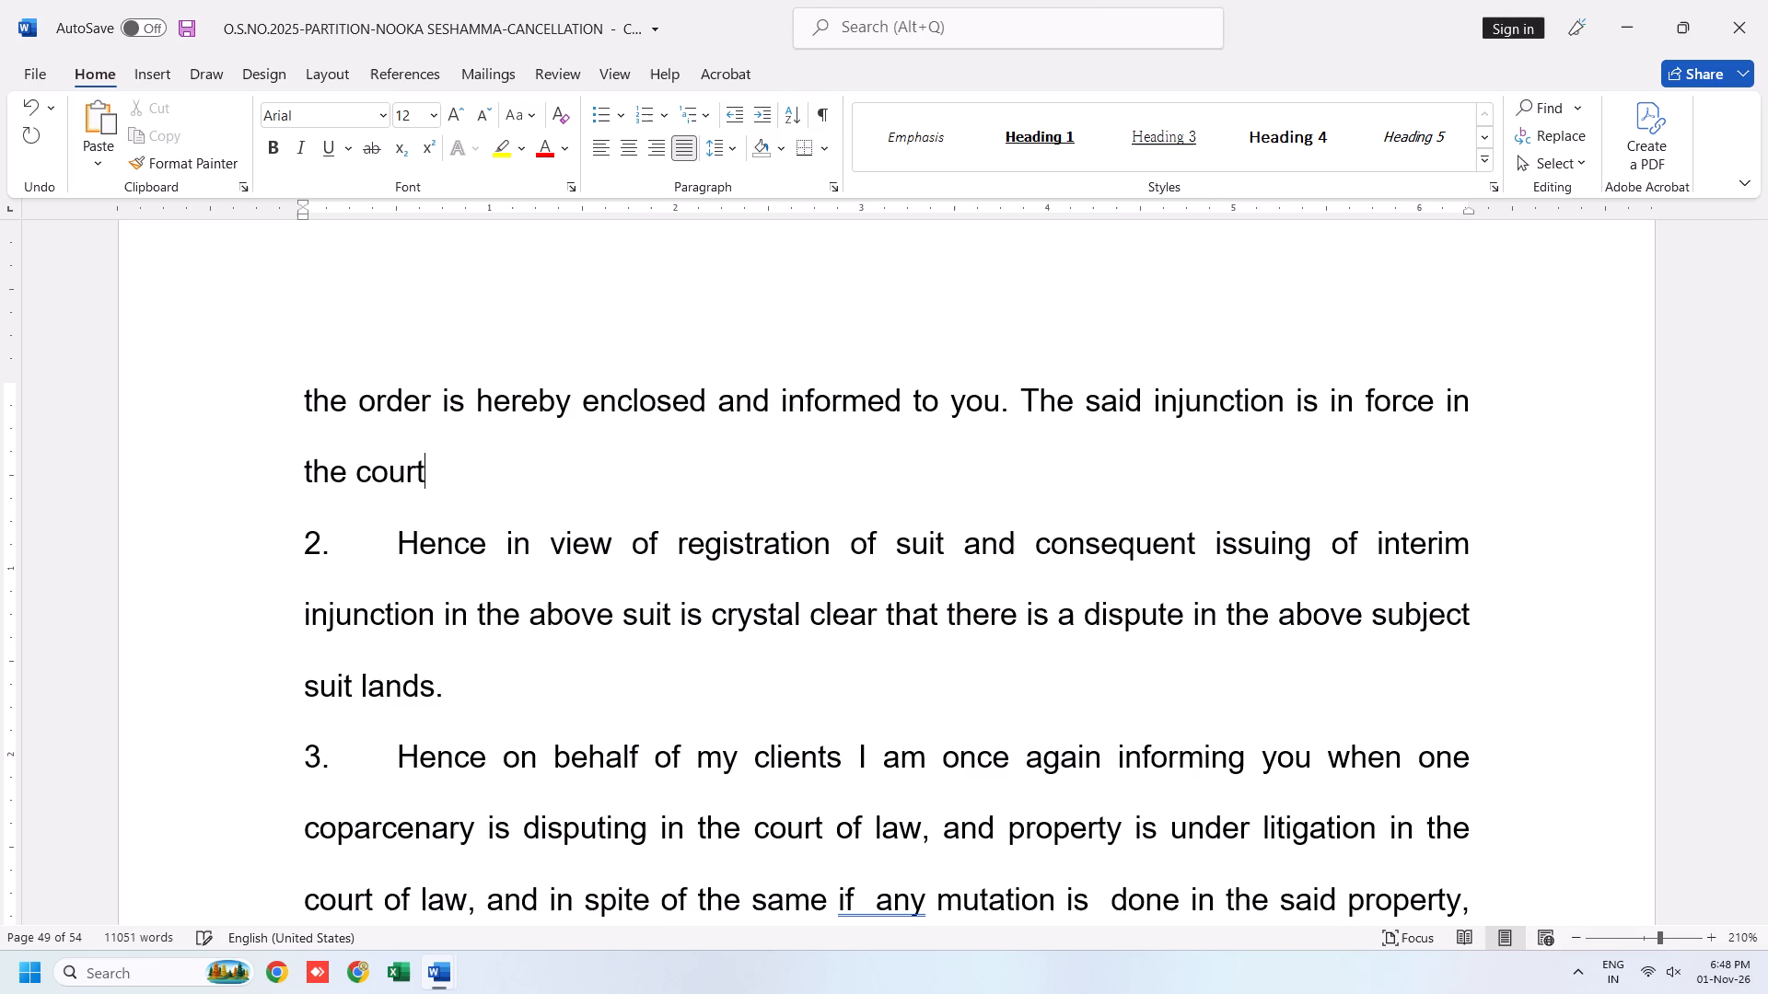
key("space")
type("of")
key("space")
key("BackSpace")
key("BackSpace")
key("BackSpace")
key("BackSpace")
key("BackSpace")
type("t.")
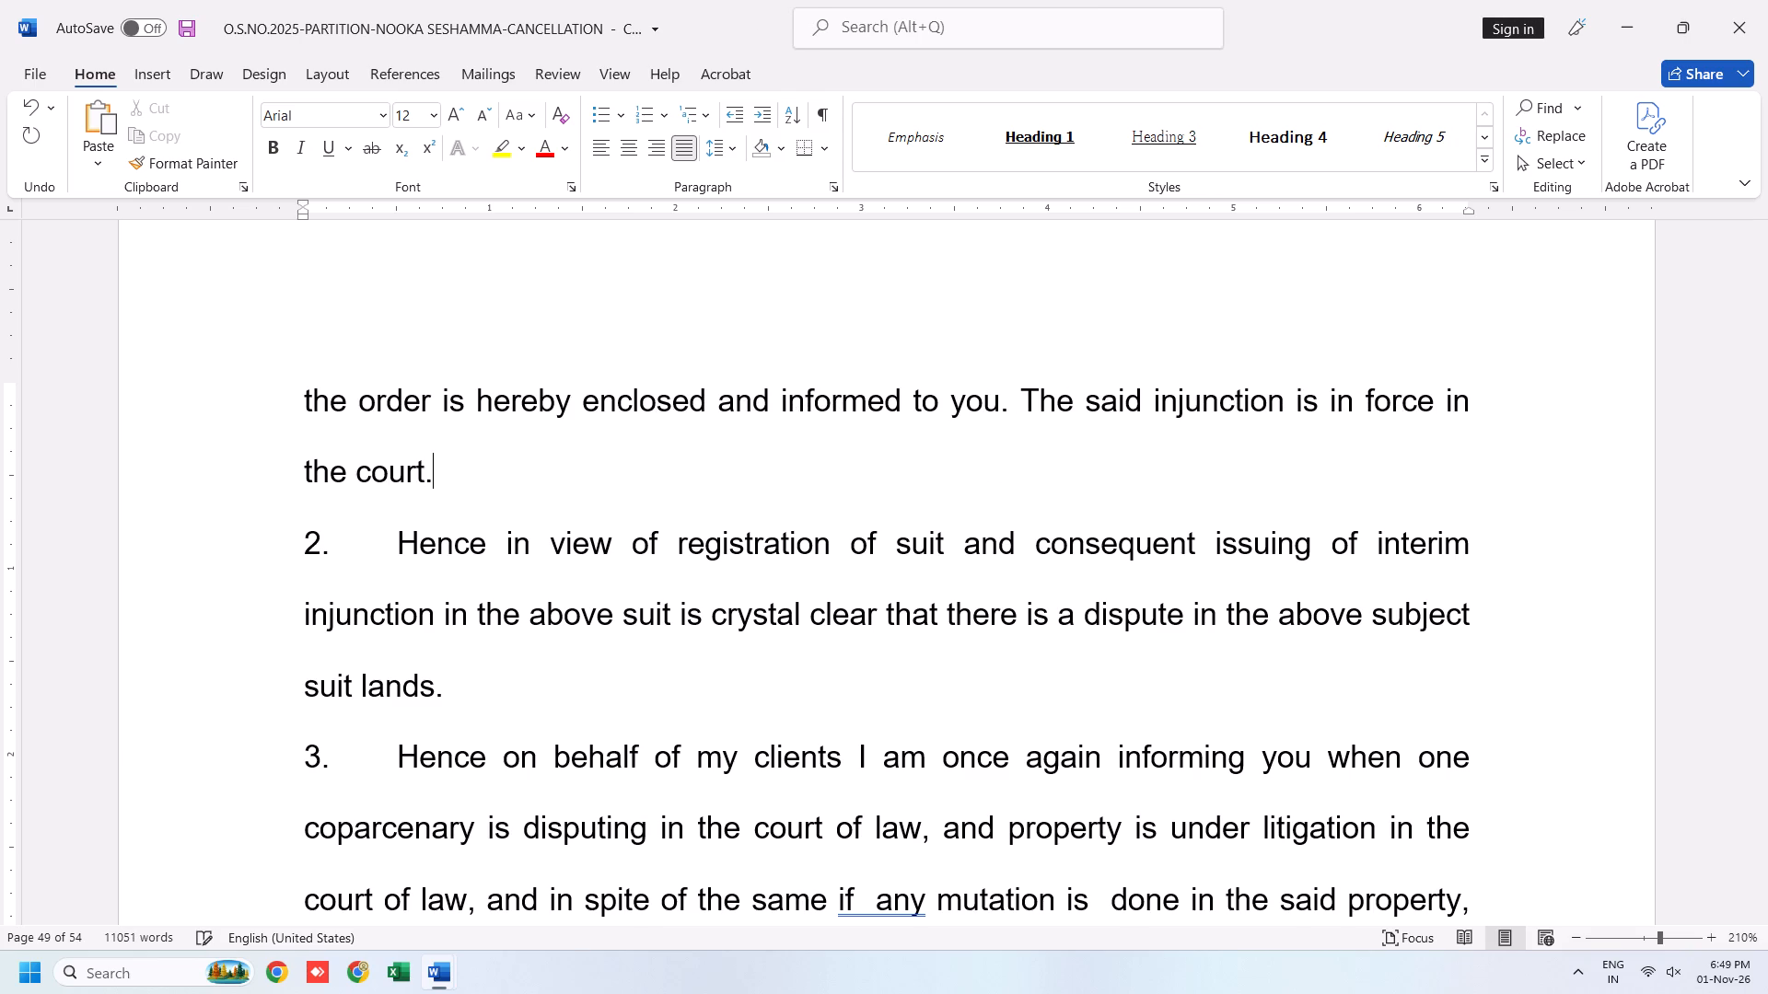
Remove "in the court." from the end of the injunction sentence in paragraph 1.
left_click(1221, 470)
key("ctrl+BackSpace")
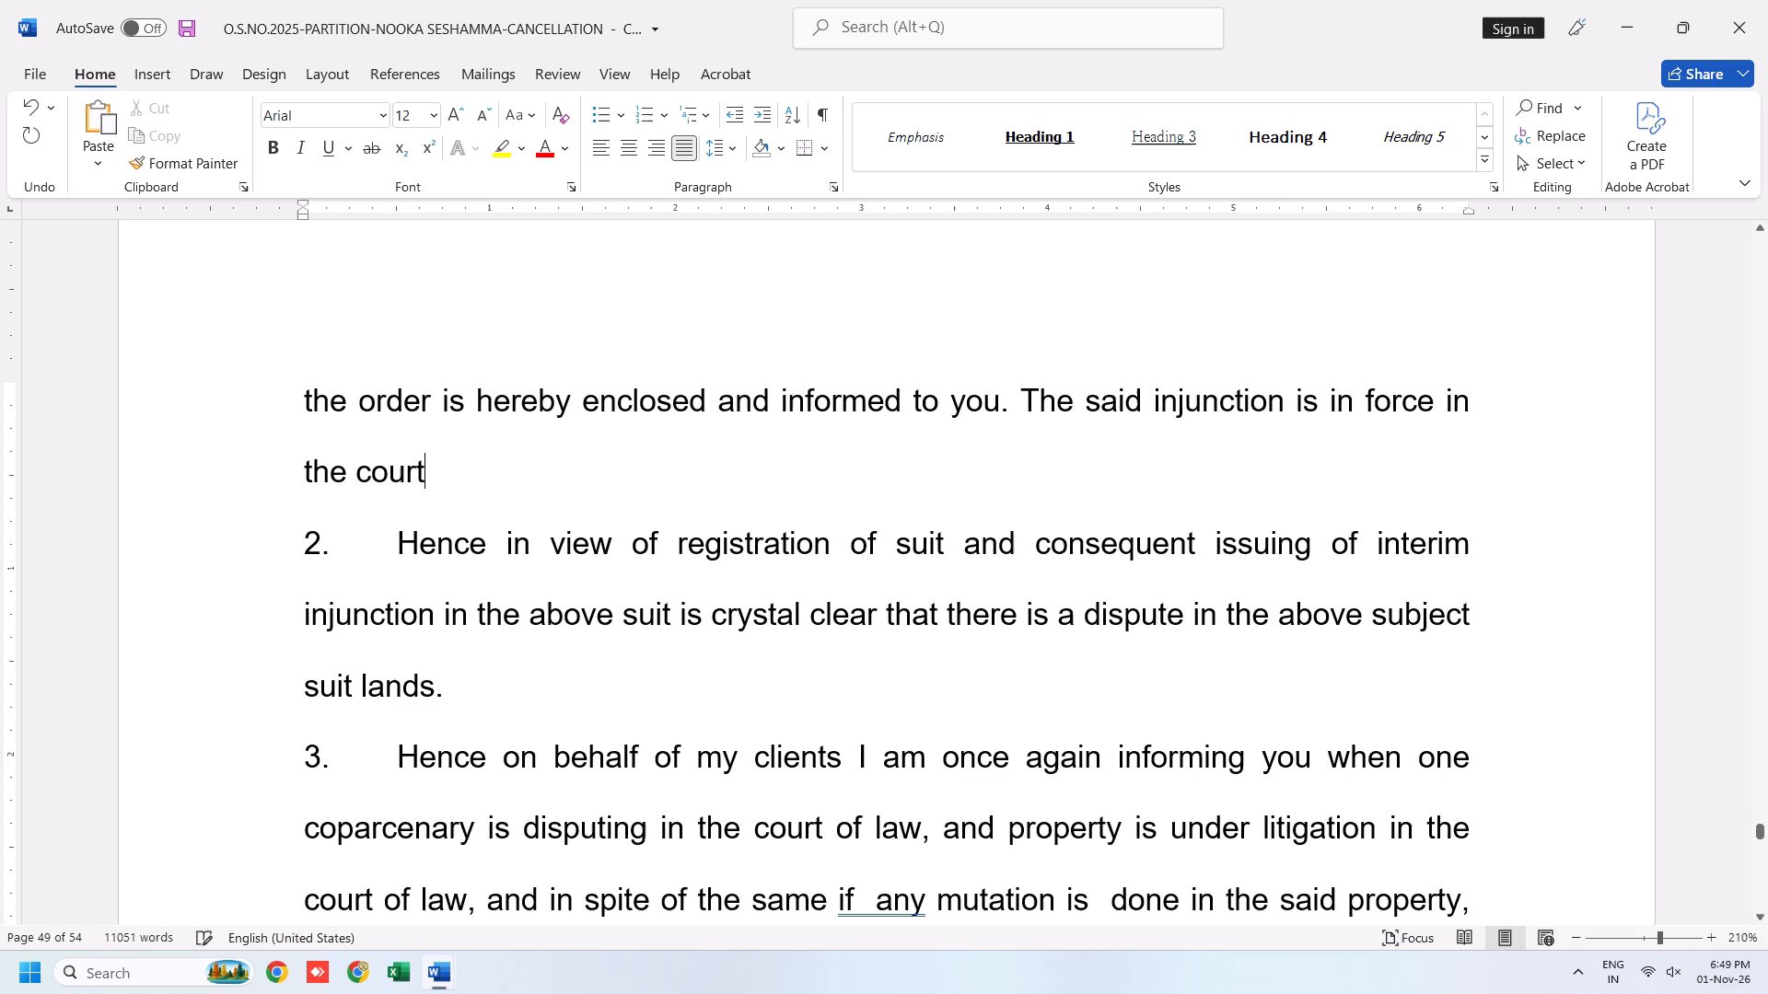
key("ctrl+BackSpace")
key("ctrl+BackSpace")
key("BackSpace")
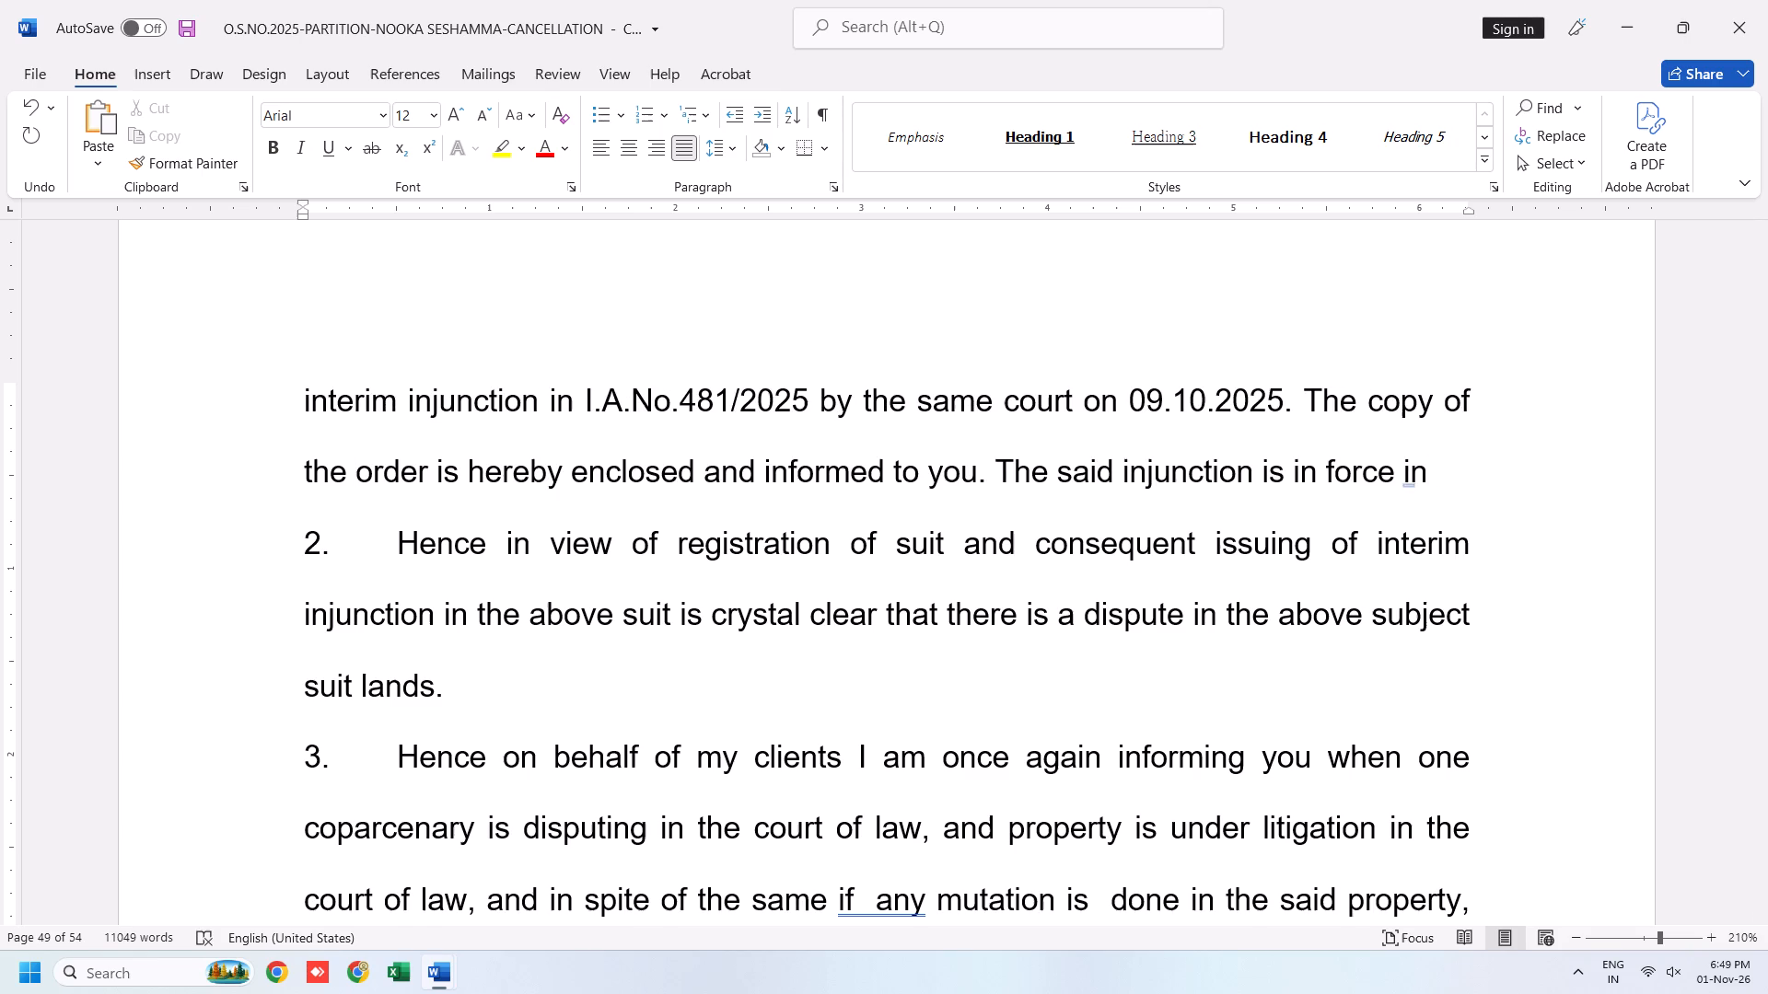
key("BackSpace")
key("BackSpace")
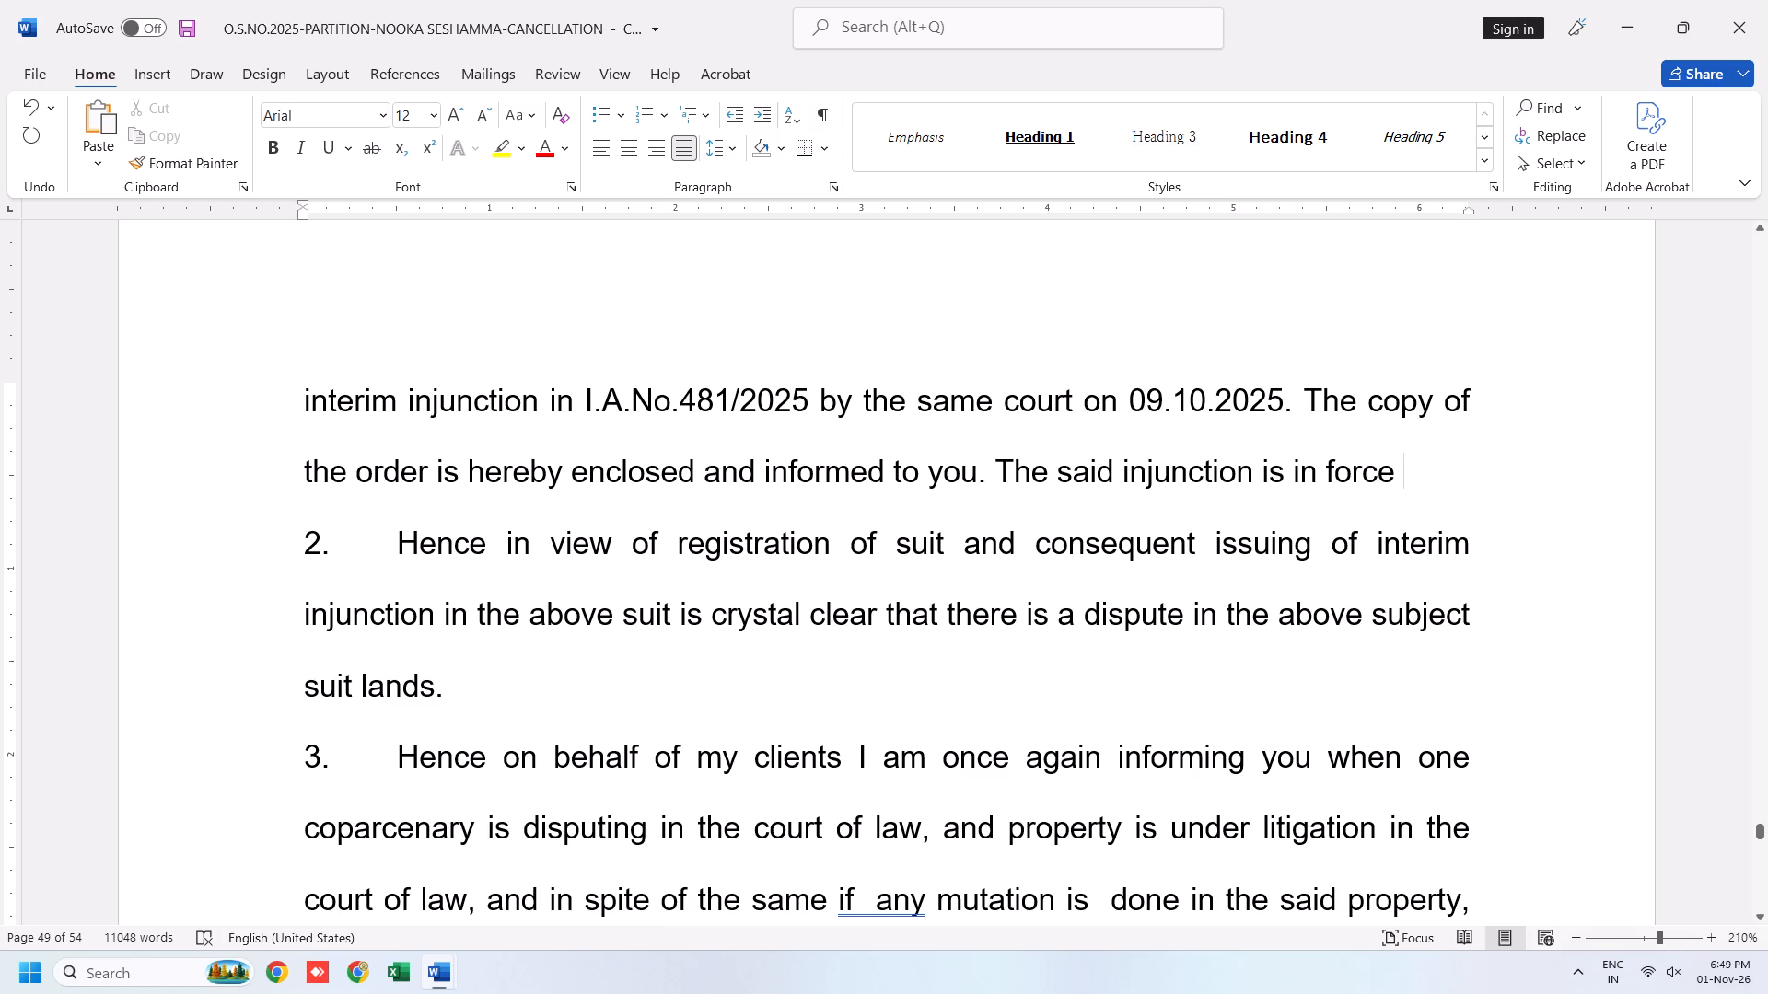
Continue the injunction sentence after "in force" with "since the order is granted till the disposal of the suit." and save.
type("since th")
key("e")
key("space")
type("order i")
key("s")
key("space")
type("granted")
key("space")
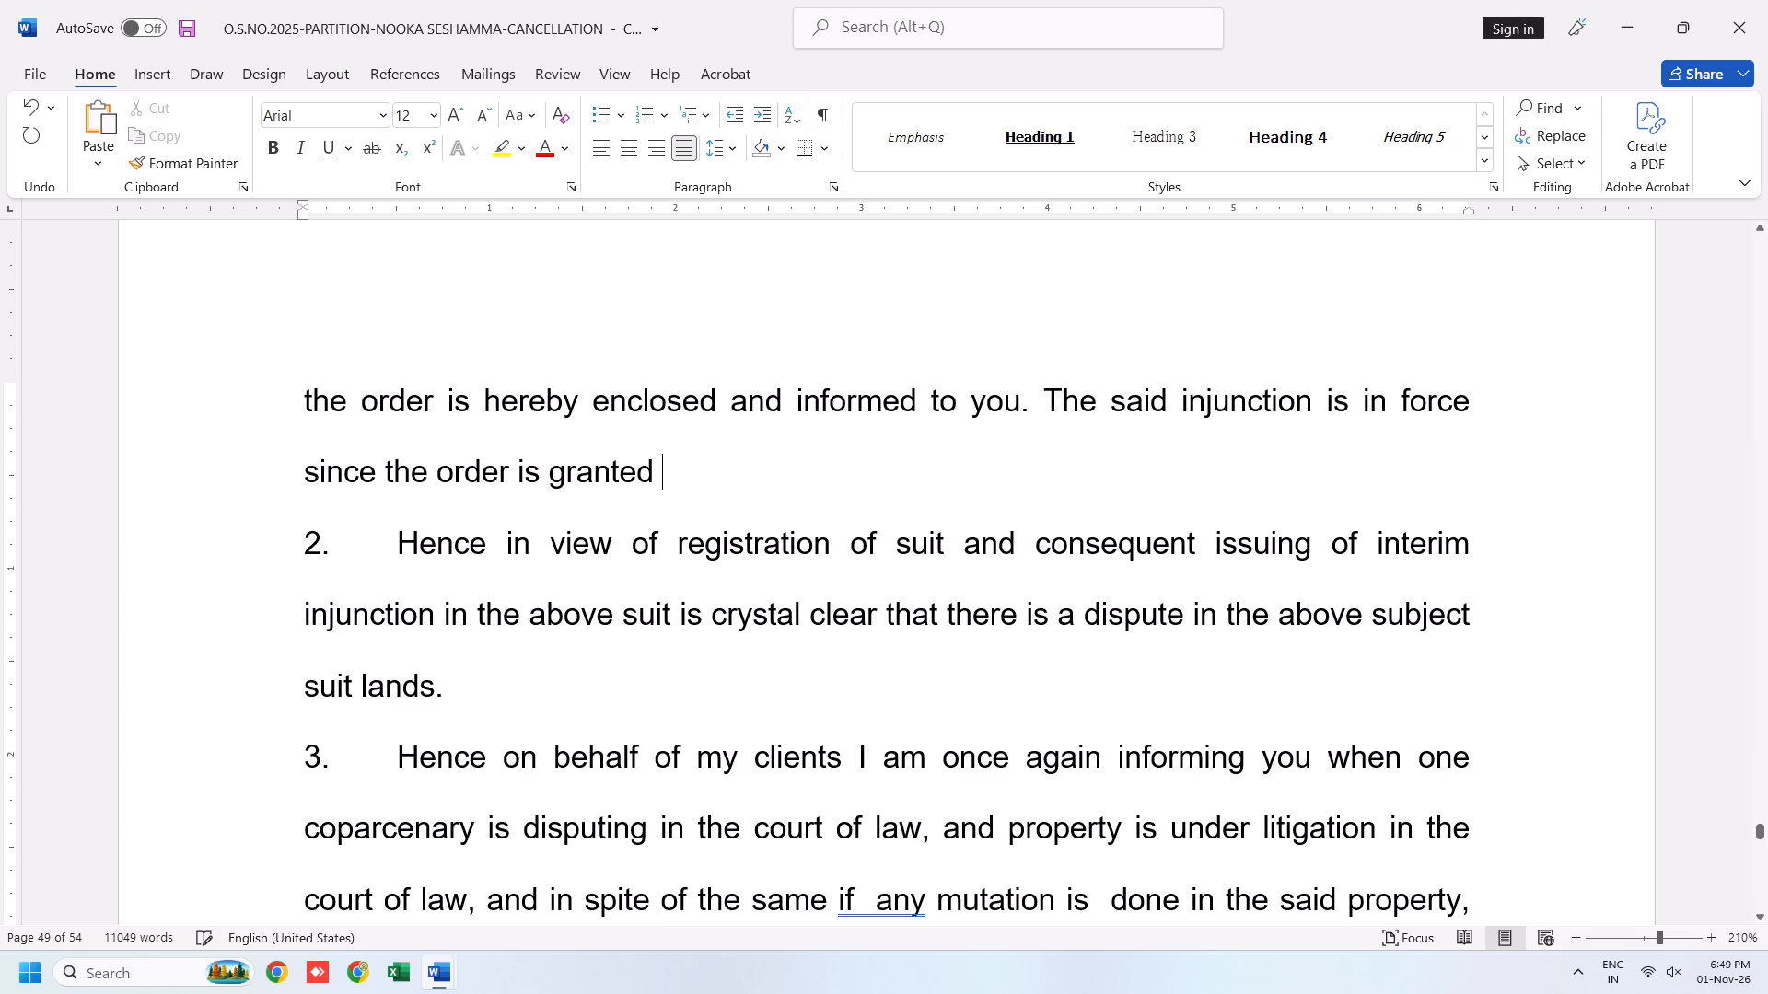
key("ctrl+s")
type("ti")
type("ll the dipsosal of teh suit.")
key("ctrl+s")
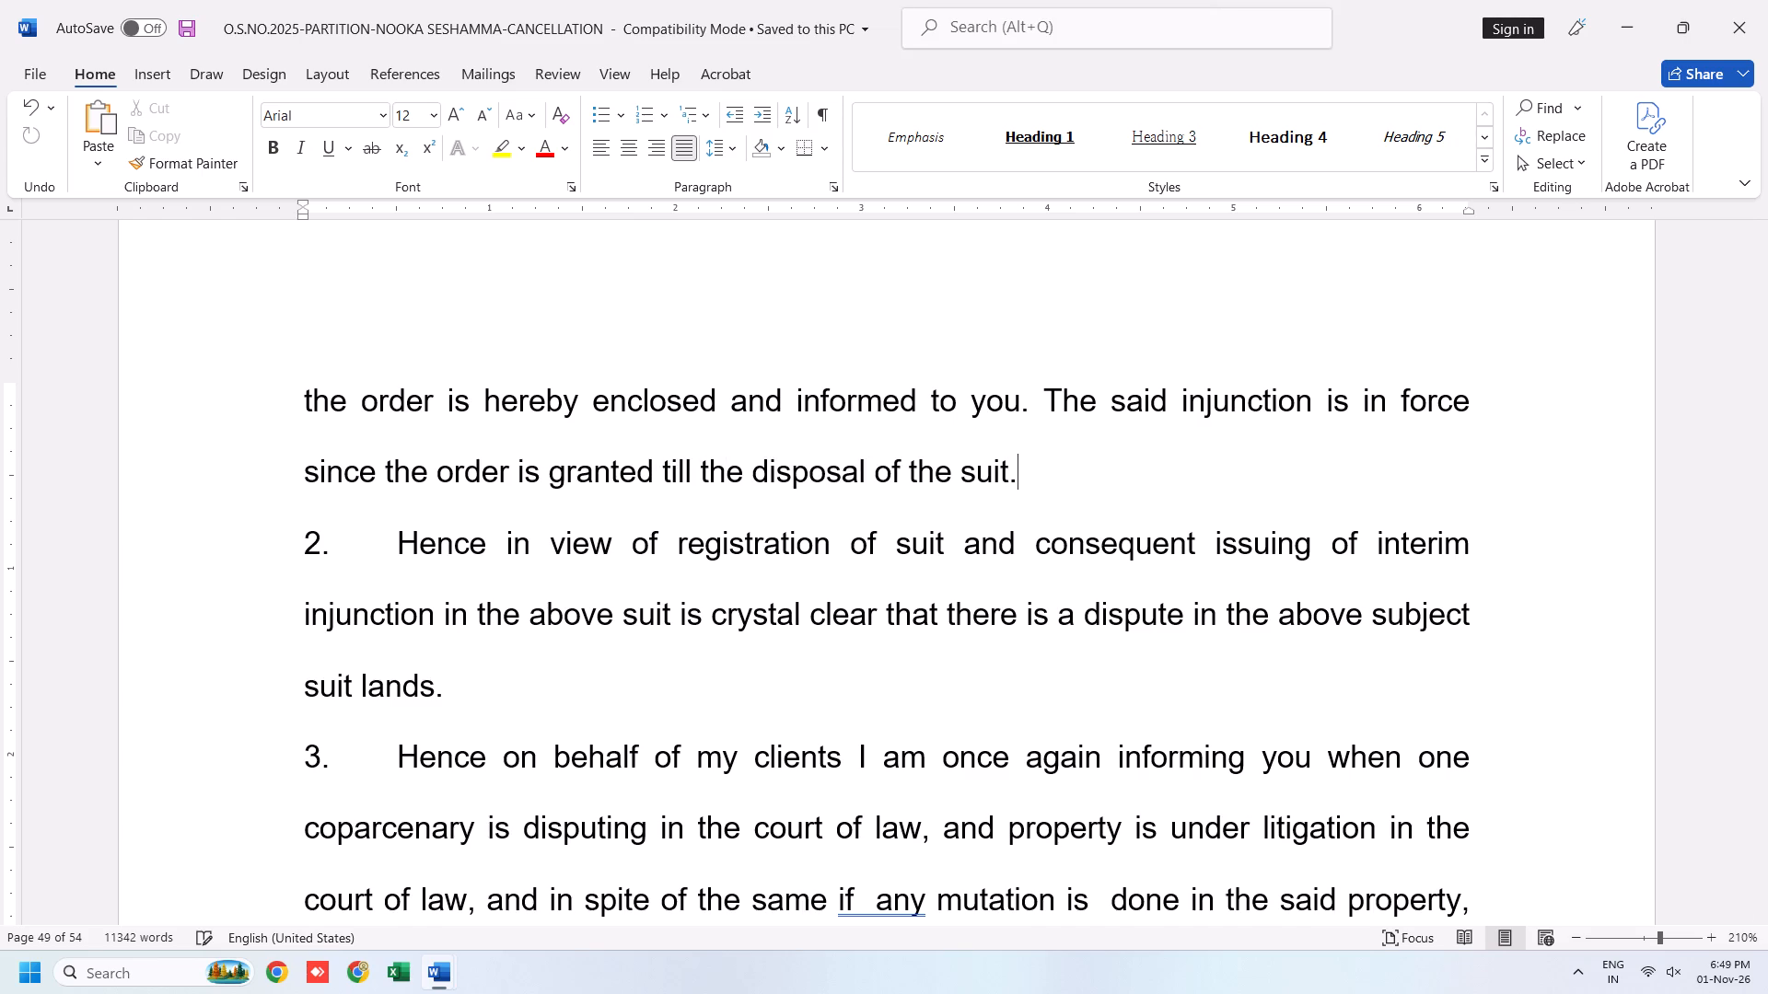
Add "The suit is pending before the Hon'ble Sr.Civil Judge Court, Allagadda." to the end of paragraph 1 and save.
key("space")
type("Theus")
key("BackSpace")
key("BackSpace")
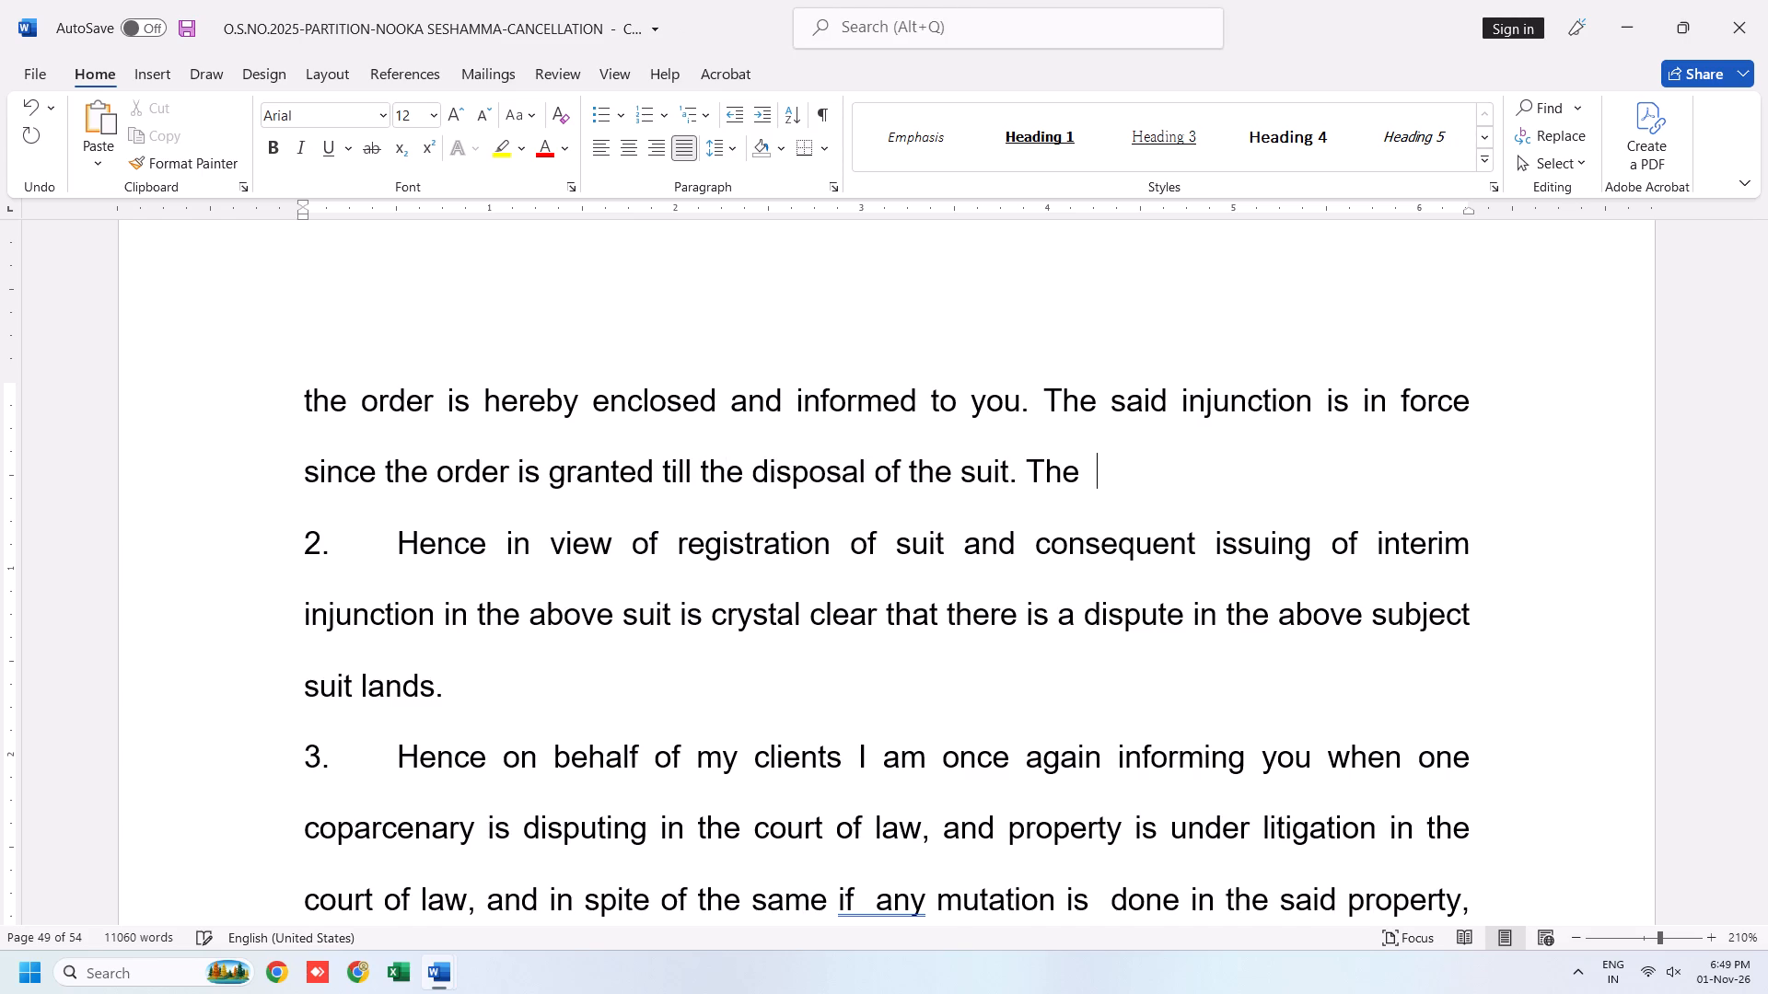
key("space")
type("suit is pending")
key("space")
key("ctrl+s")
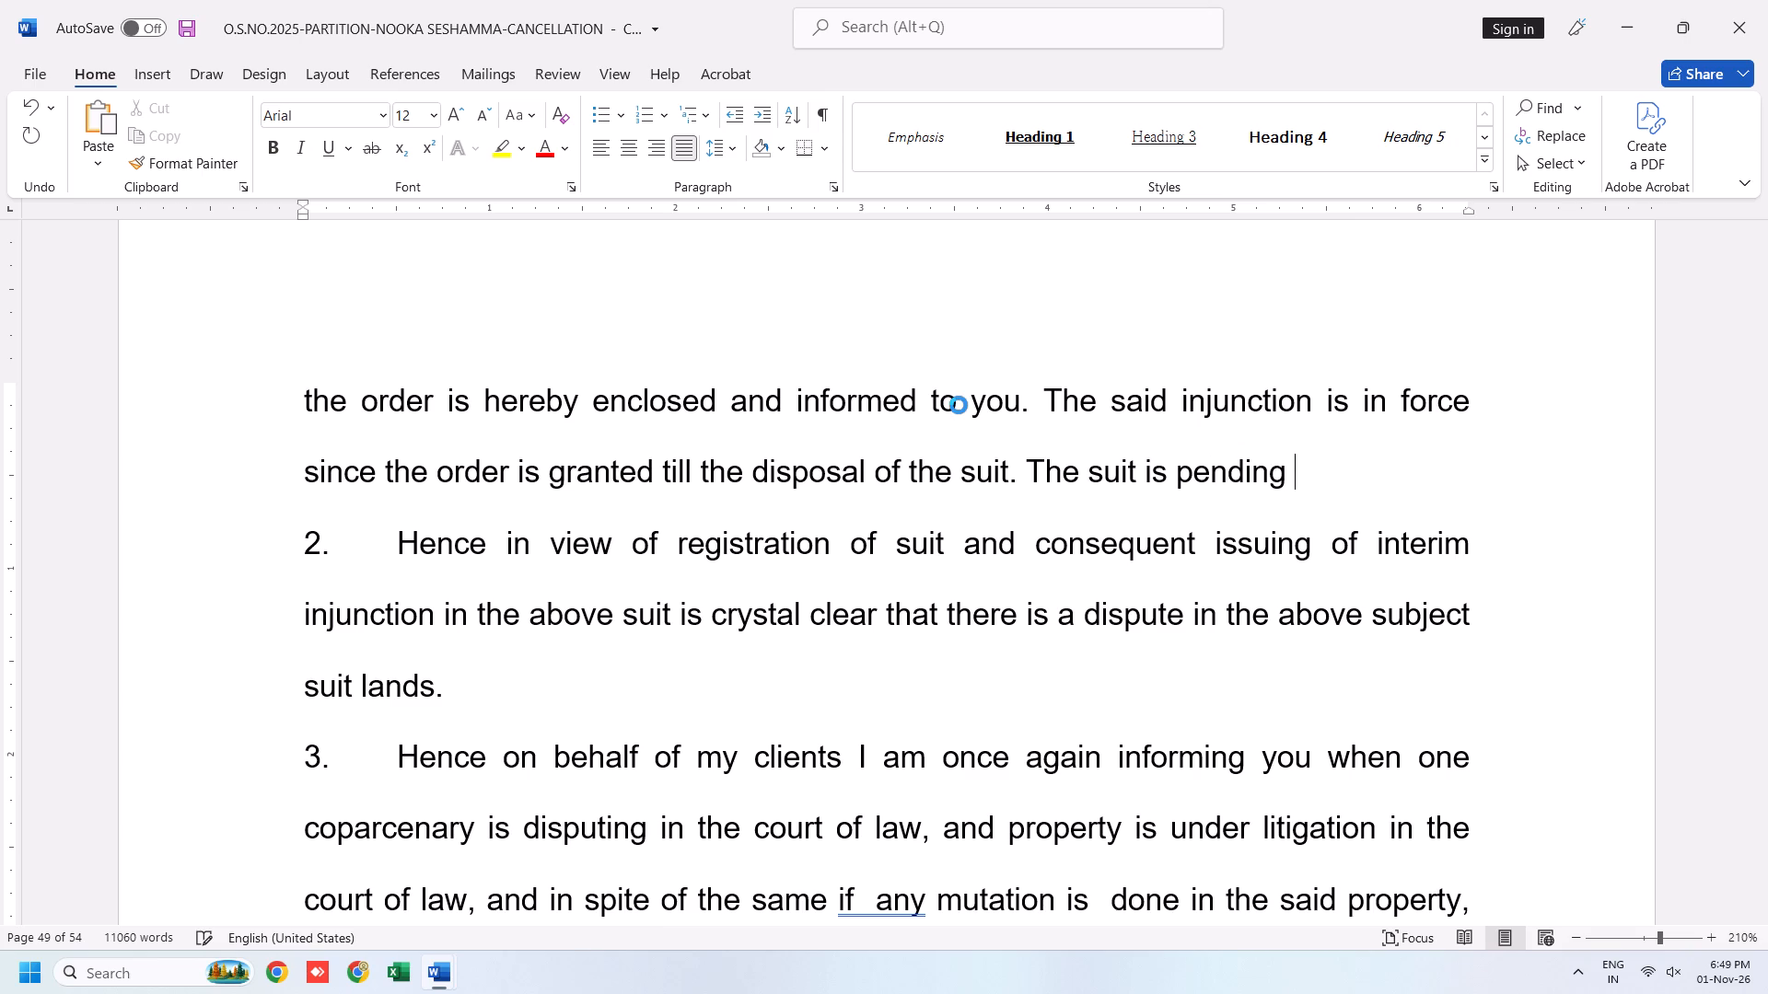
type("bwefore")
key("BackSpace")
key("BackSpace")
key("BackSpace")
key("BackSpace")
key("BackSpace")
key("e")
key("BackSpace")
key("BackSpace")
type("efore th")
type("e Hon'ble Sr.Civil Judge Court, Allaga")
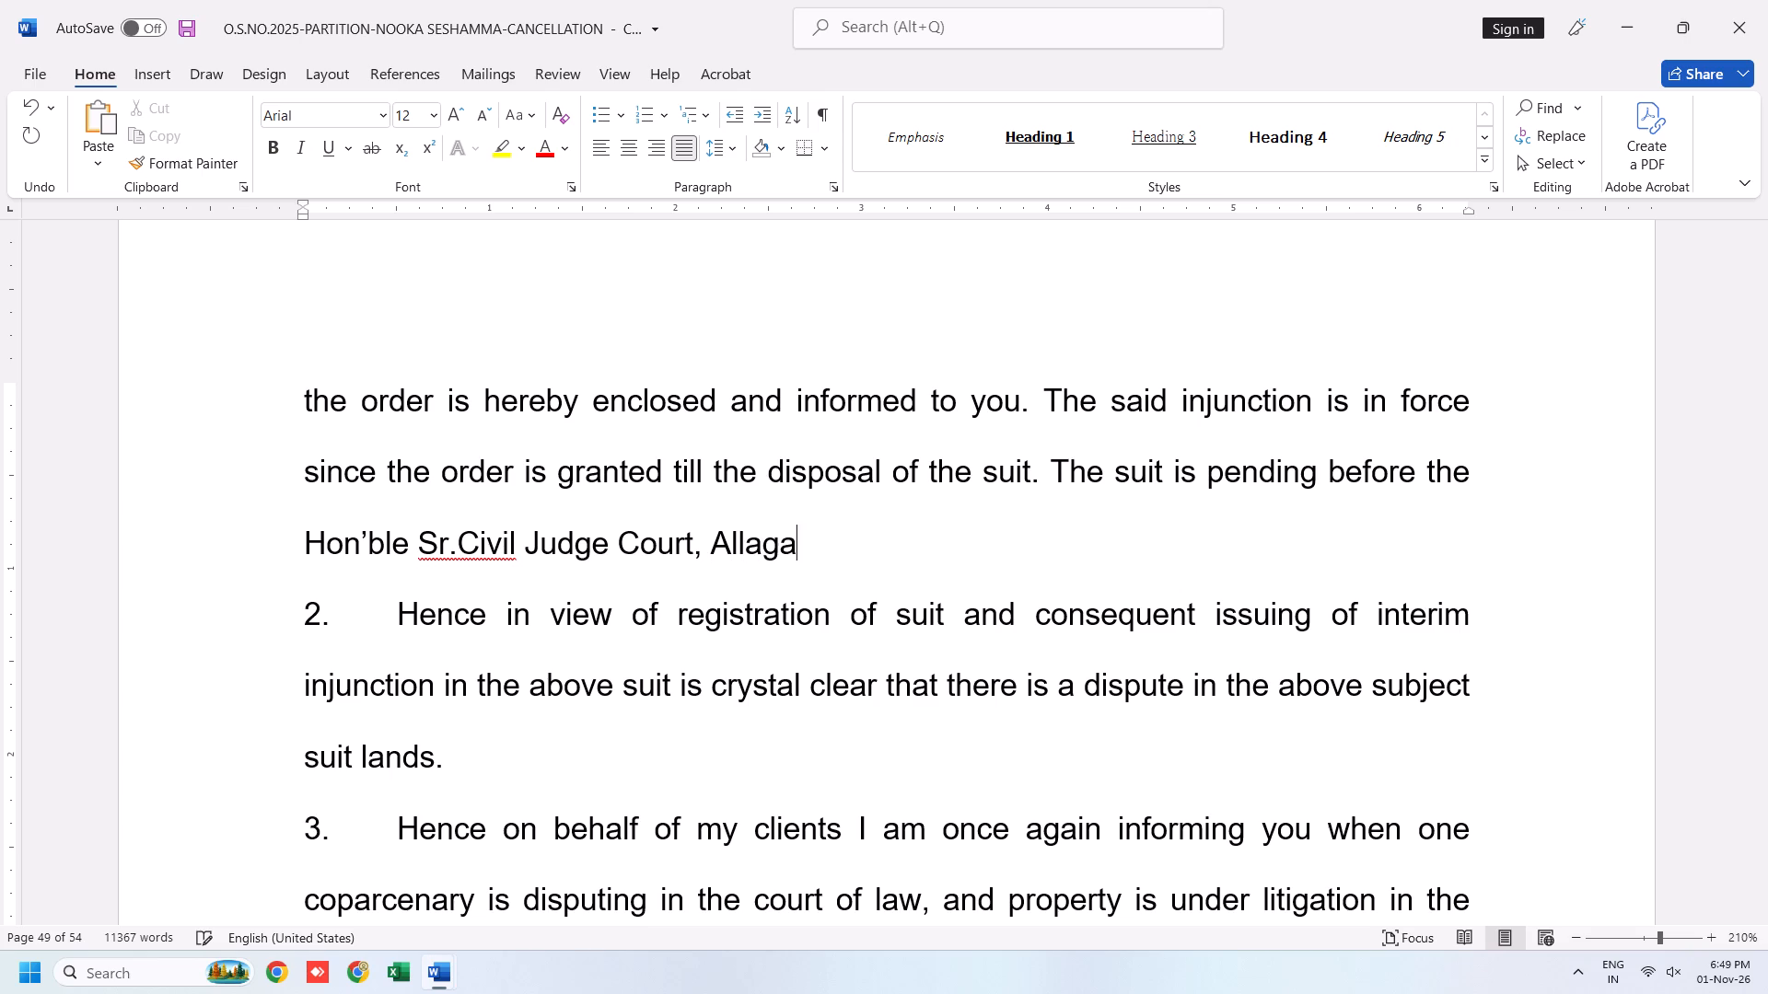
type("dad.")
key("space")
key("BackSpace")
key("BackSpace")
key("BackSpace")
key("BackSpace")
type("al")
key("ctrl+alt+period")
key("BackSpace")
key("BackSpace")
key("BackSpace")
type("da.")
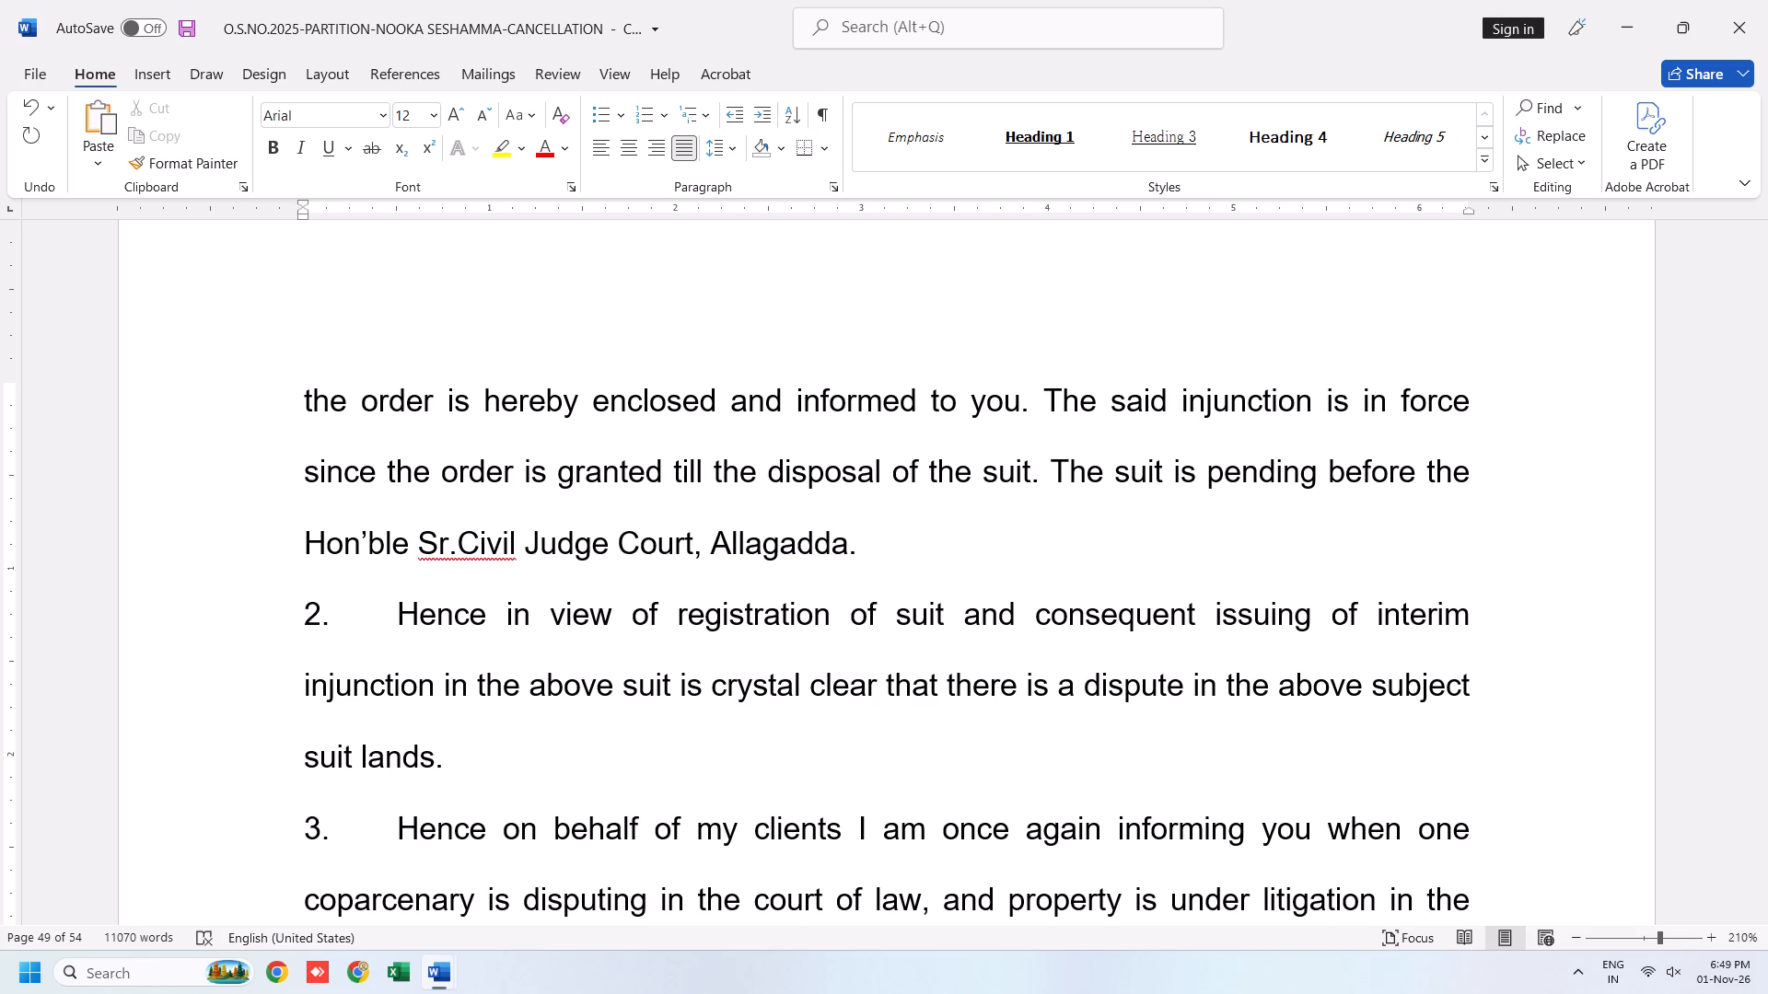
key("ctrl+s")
Insert a new paragraph numbered "3." with a tab indent after paragraph 2 of the notice and save.
scroll(1103, 251, "down", 1)
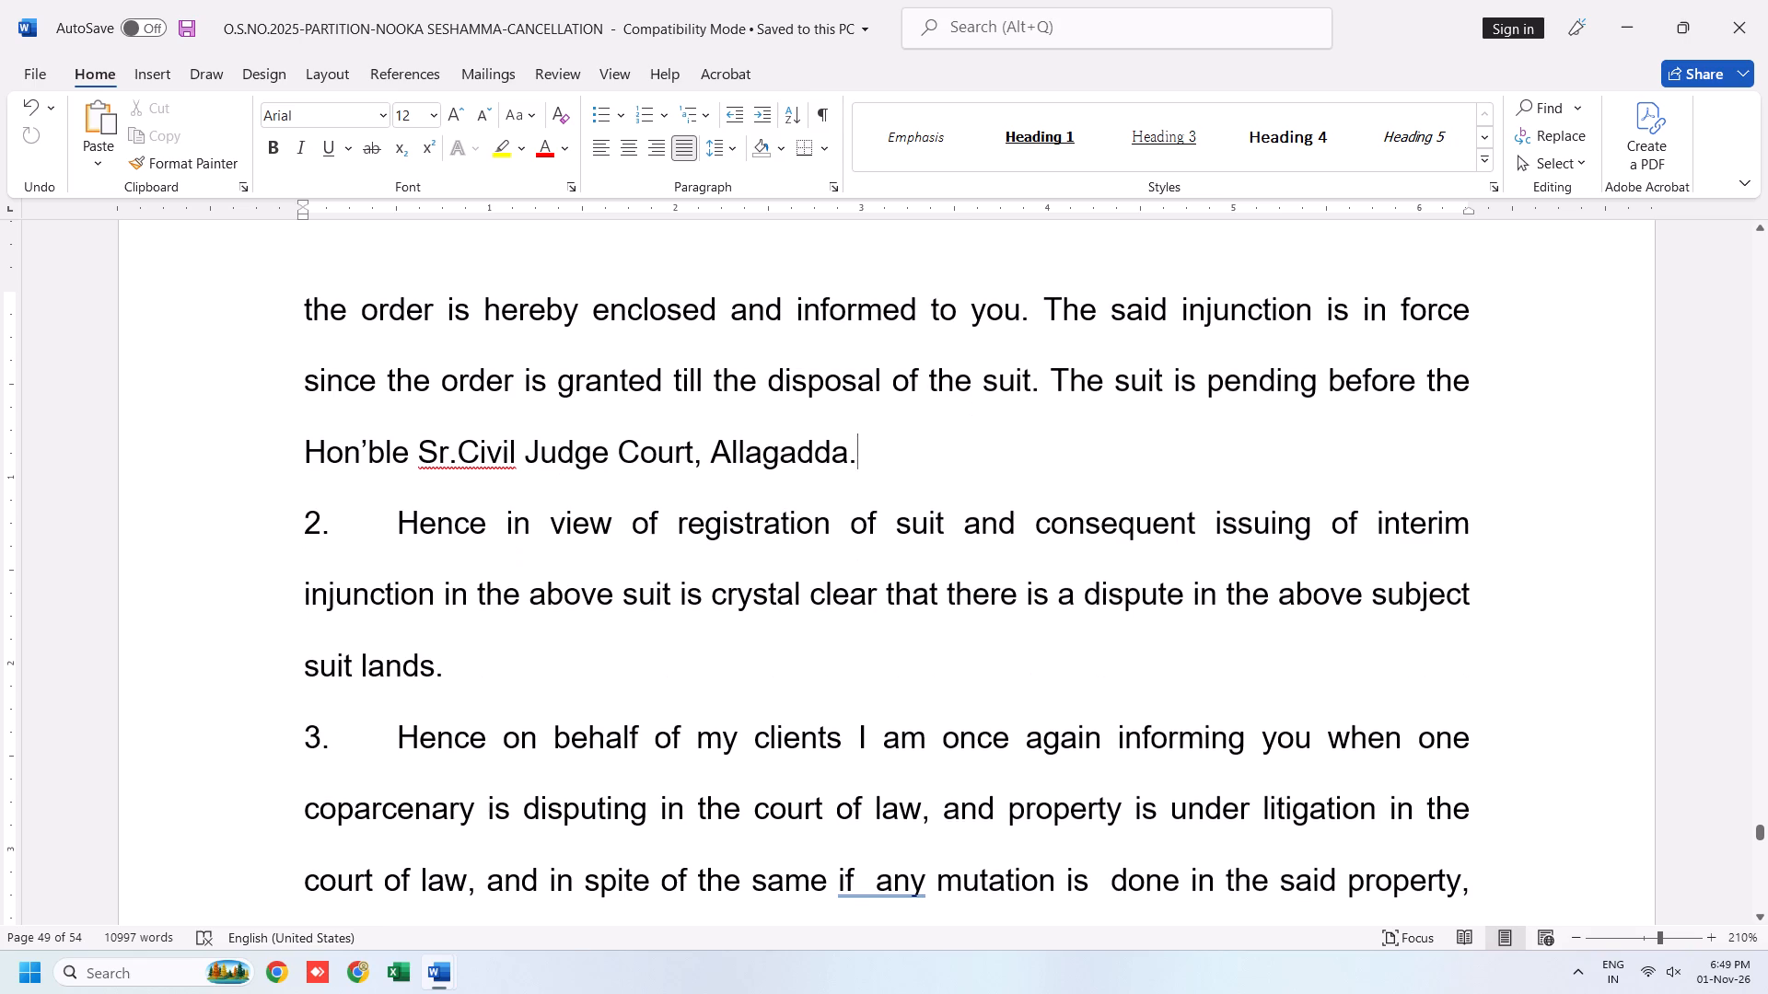
scroll(925, 630, "down", 1)
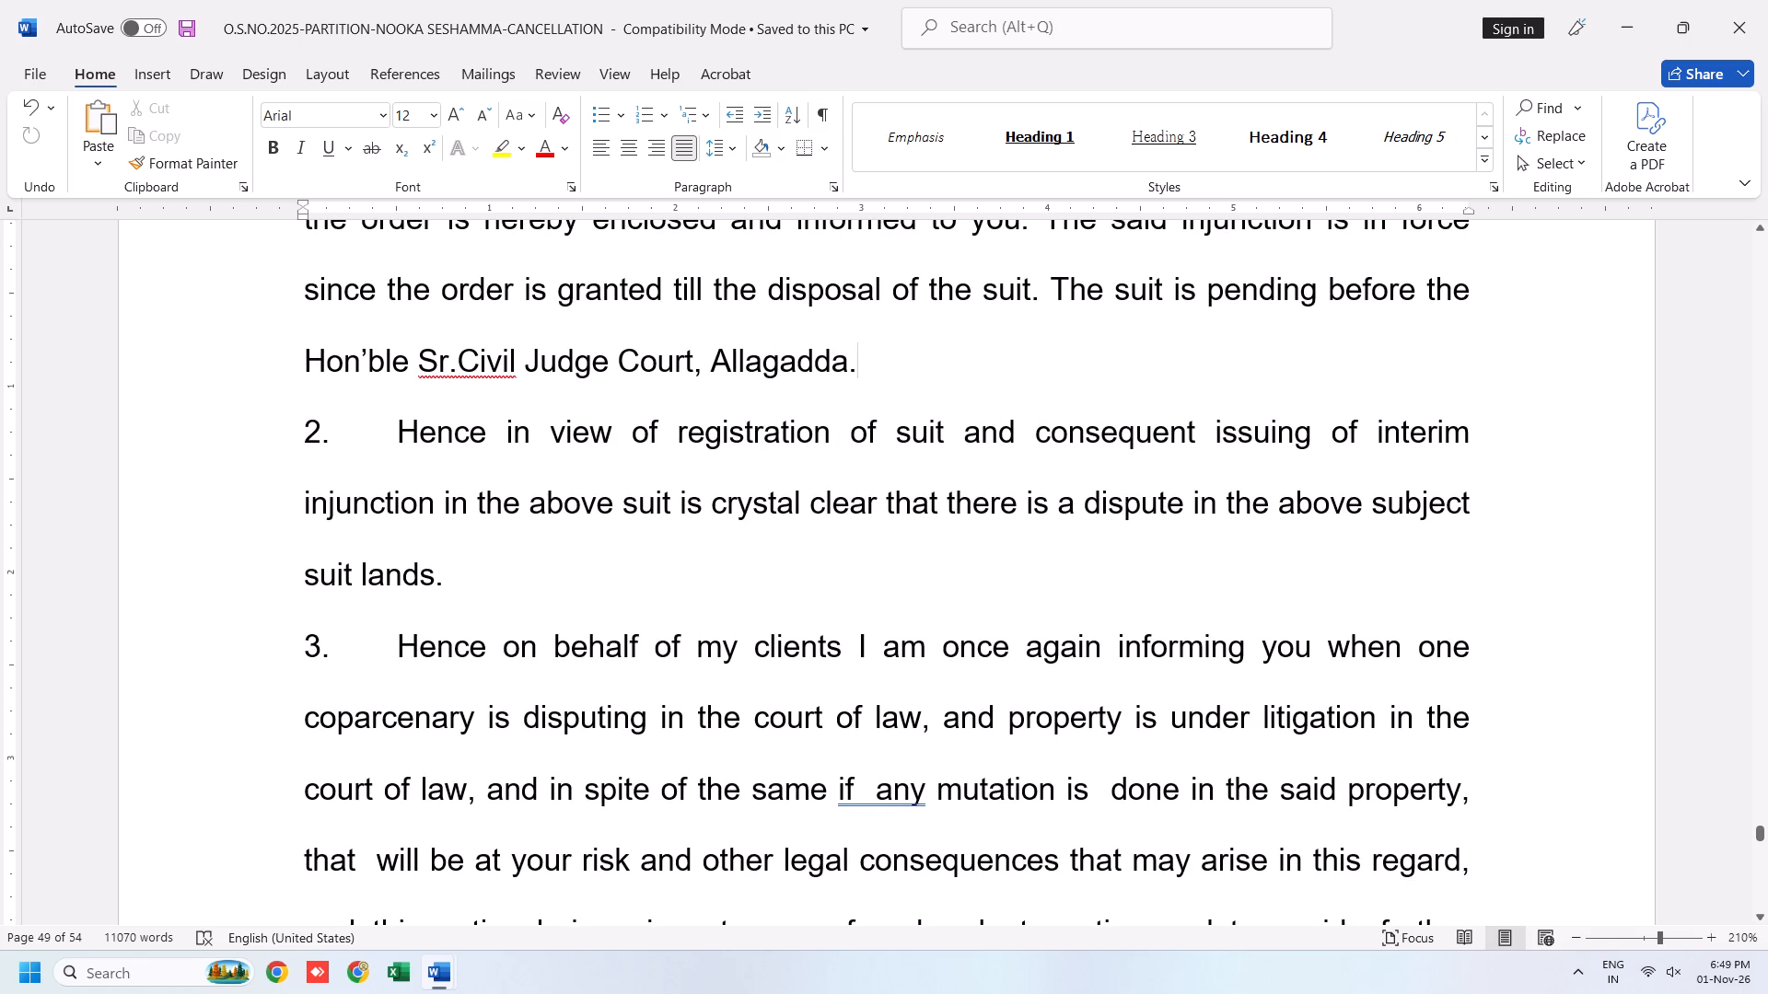
left_click(523, 578)
key("Return")
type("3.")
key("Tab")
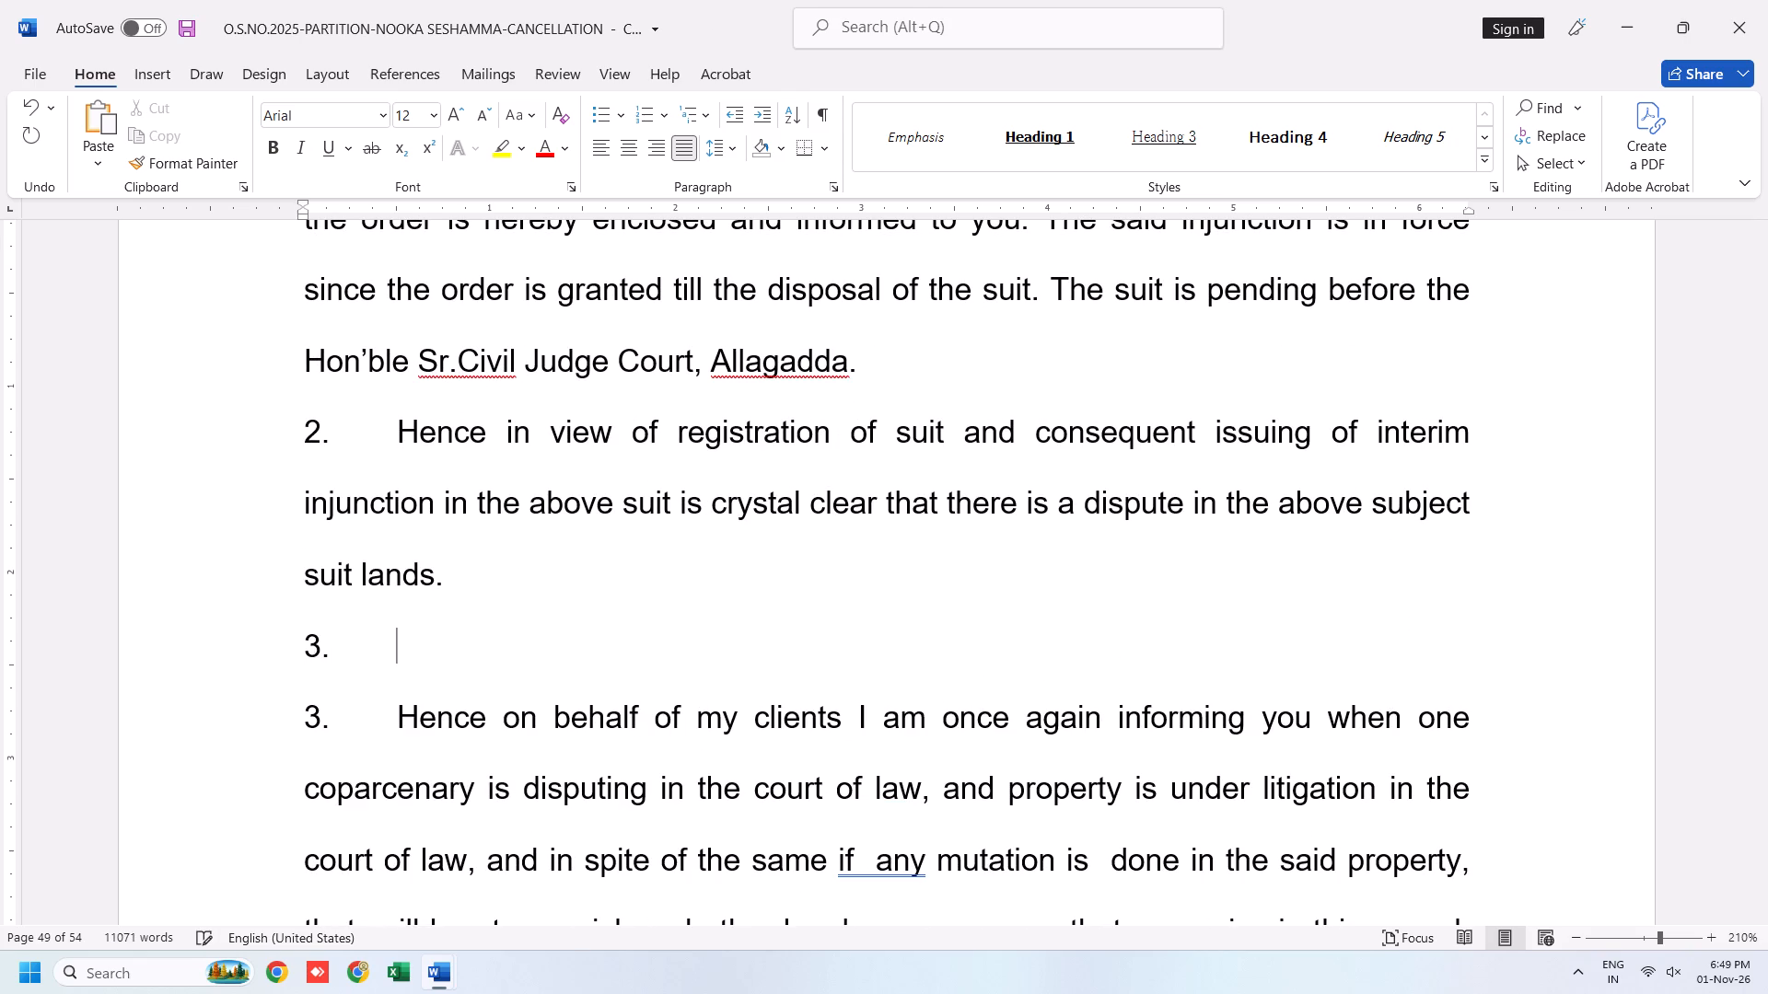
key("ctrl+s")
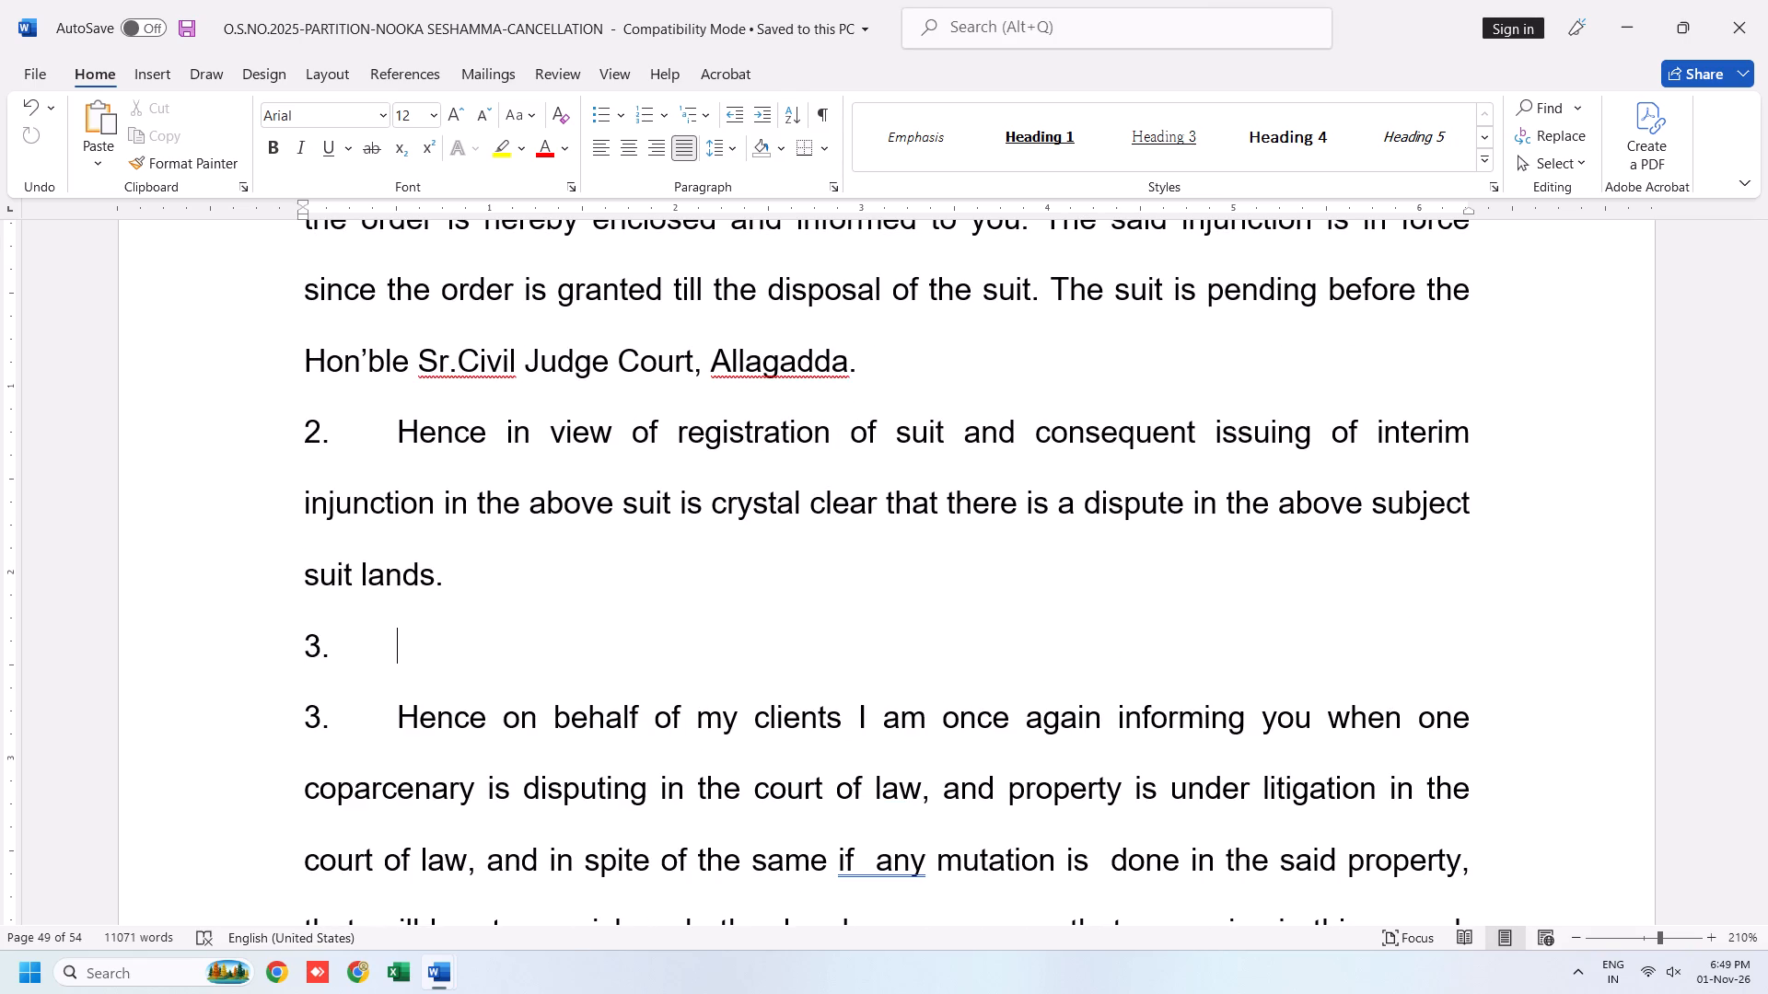
Begin the new paragraph 3 with "My clients came to know that" and save.
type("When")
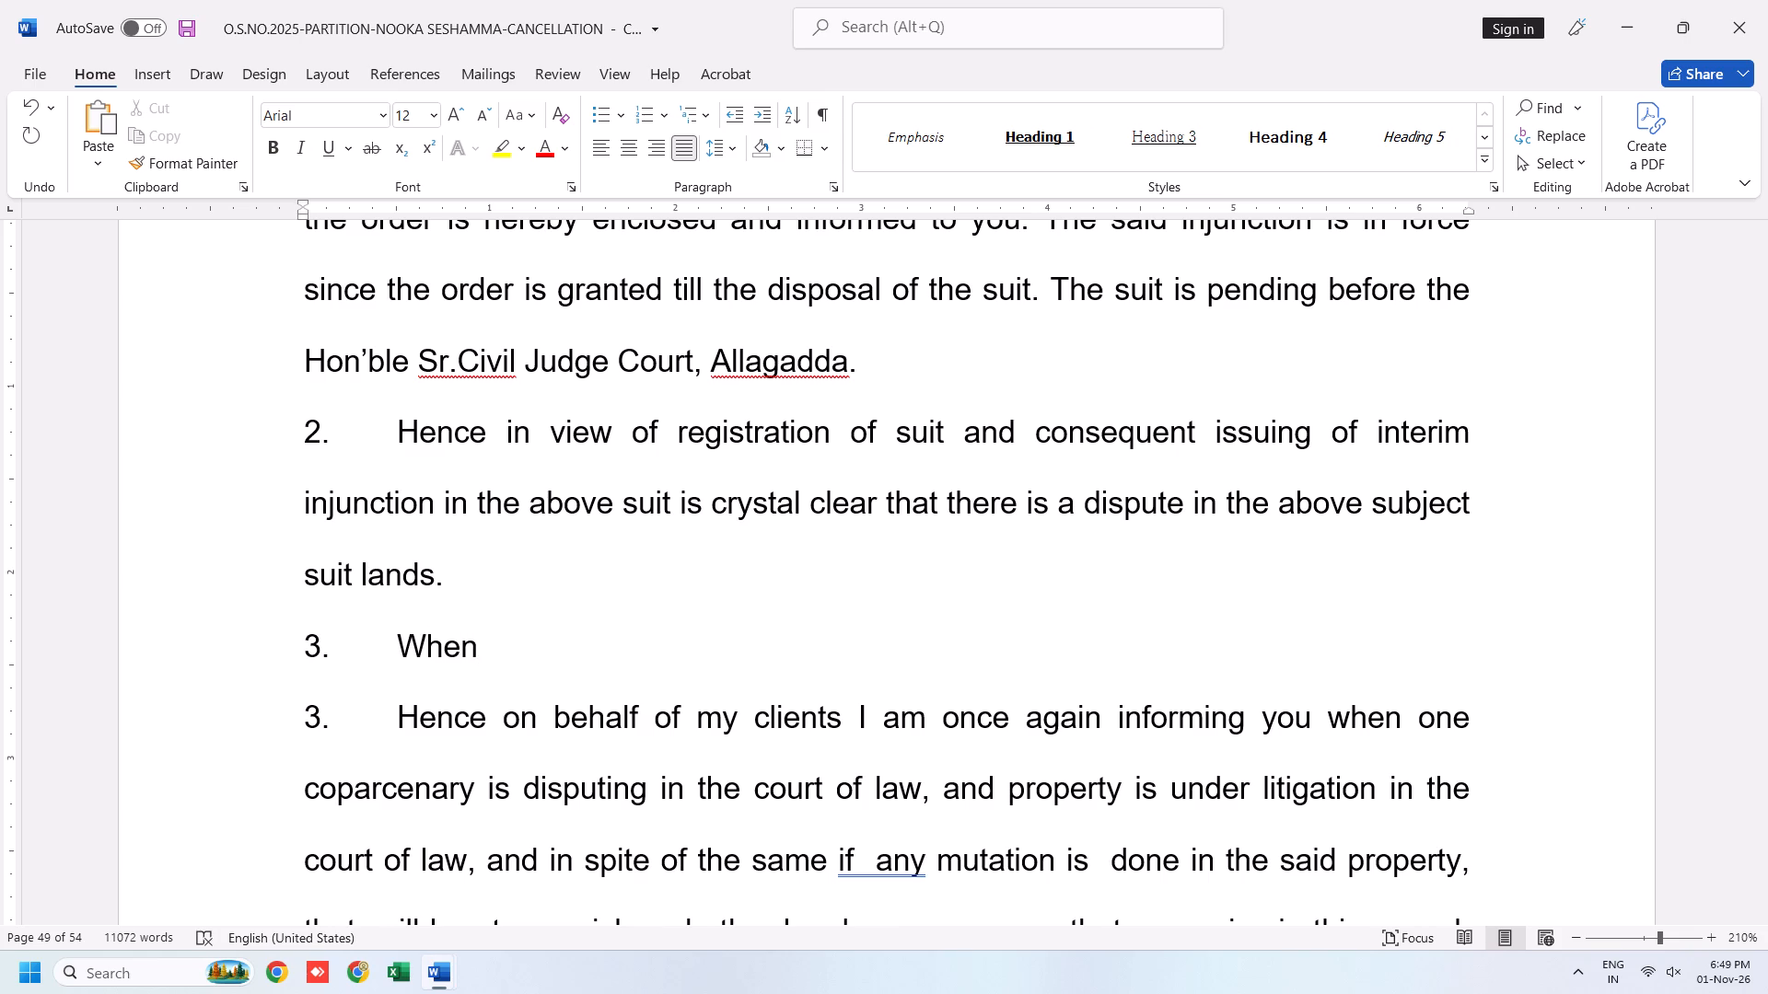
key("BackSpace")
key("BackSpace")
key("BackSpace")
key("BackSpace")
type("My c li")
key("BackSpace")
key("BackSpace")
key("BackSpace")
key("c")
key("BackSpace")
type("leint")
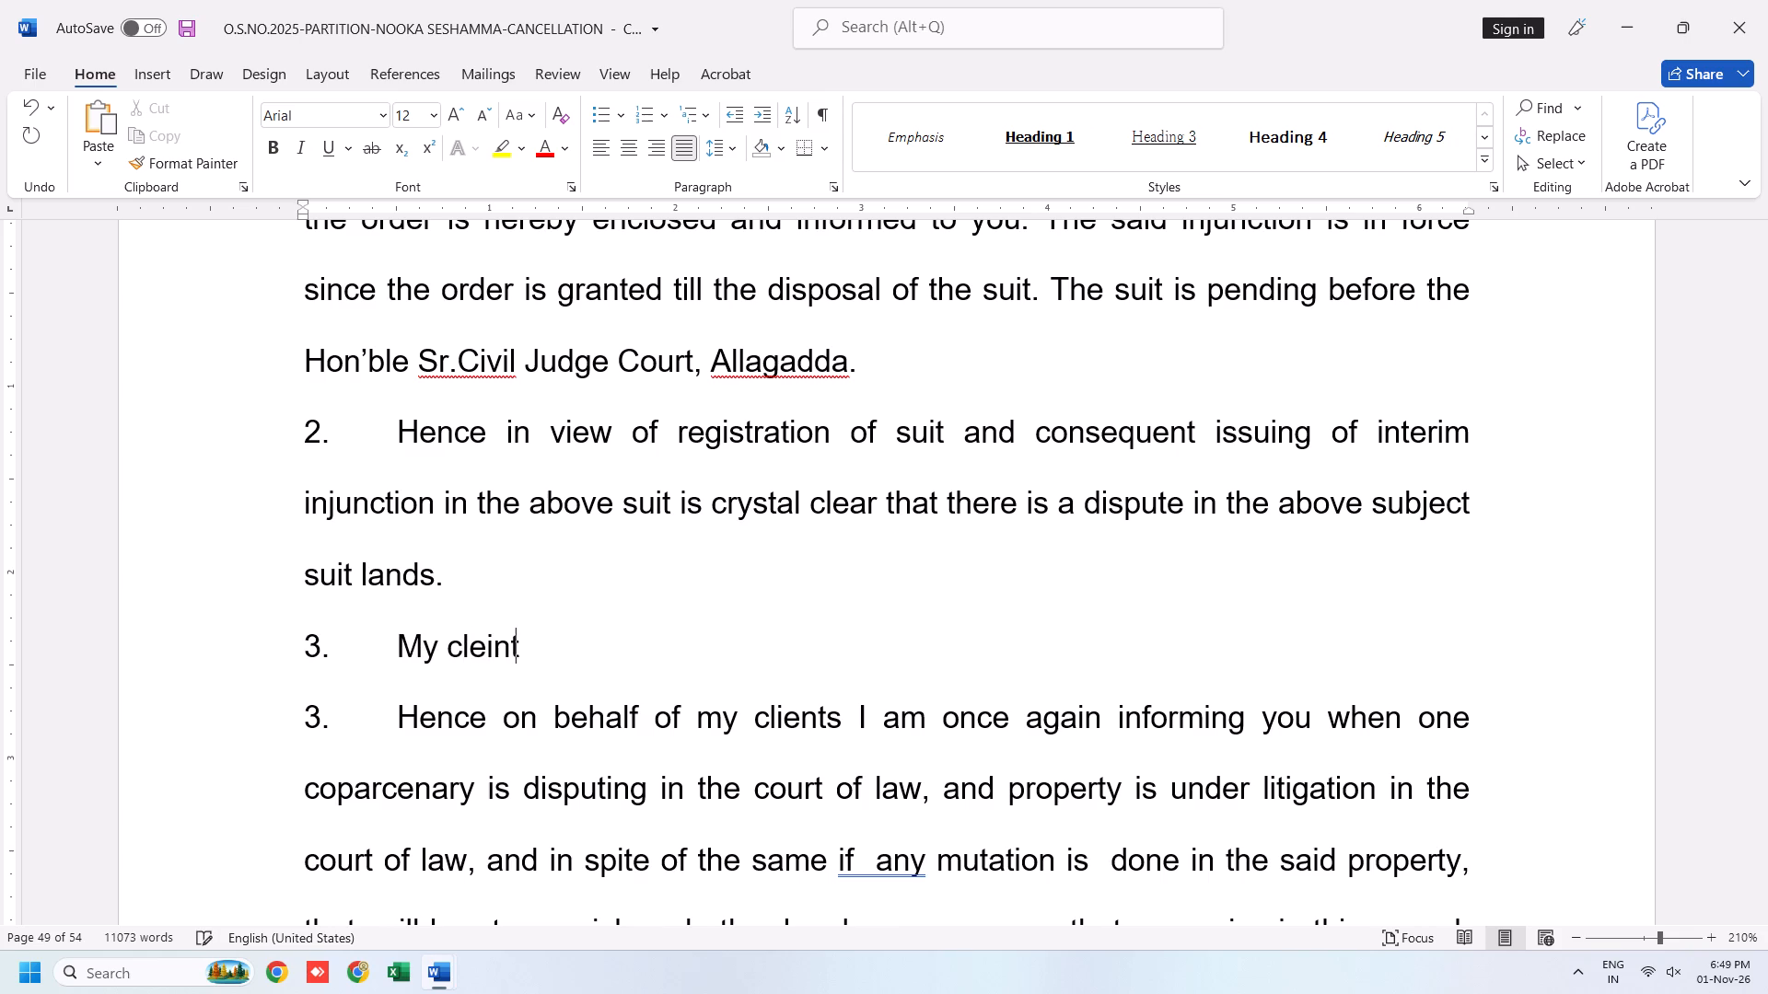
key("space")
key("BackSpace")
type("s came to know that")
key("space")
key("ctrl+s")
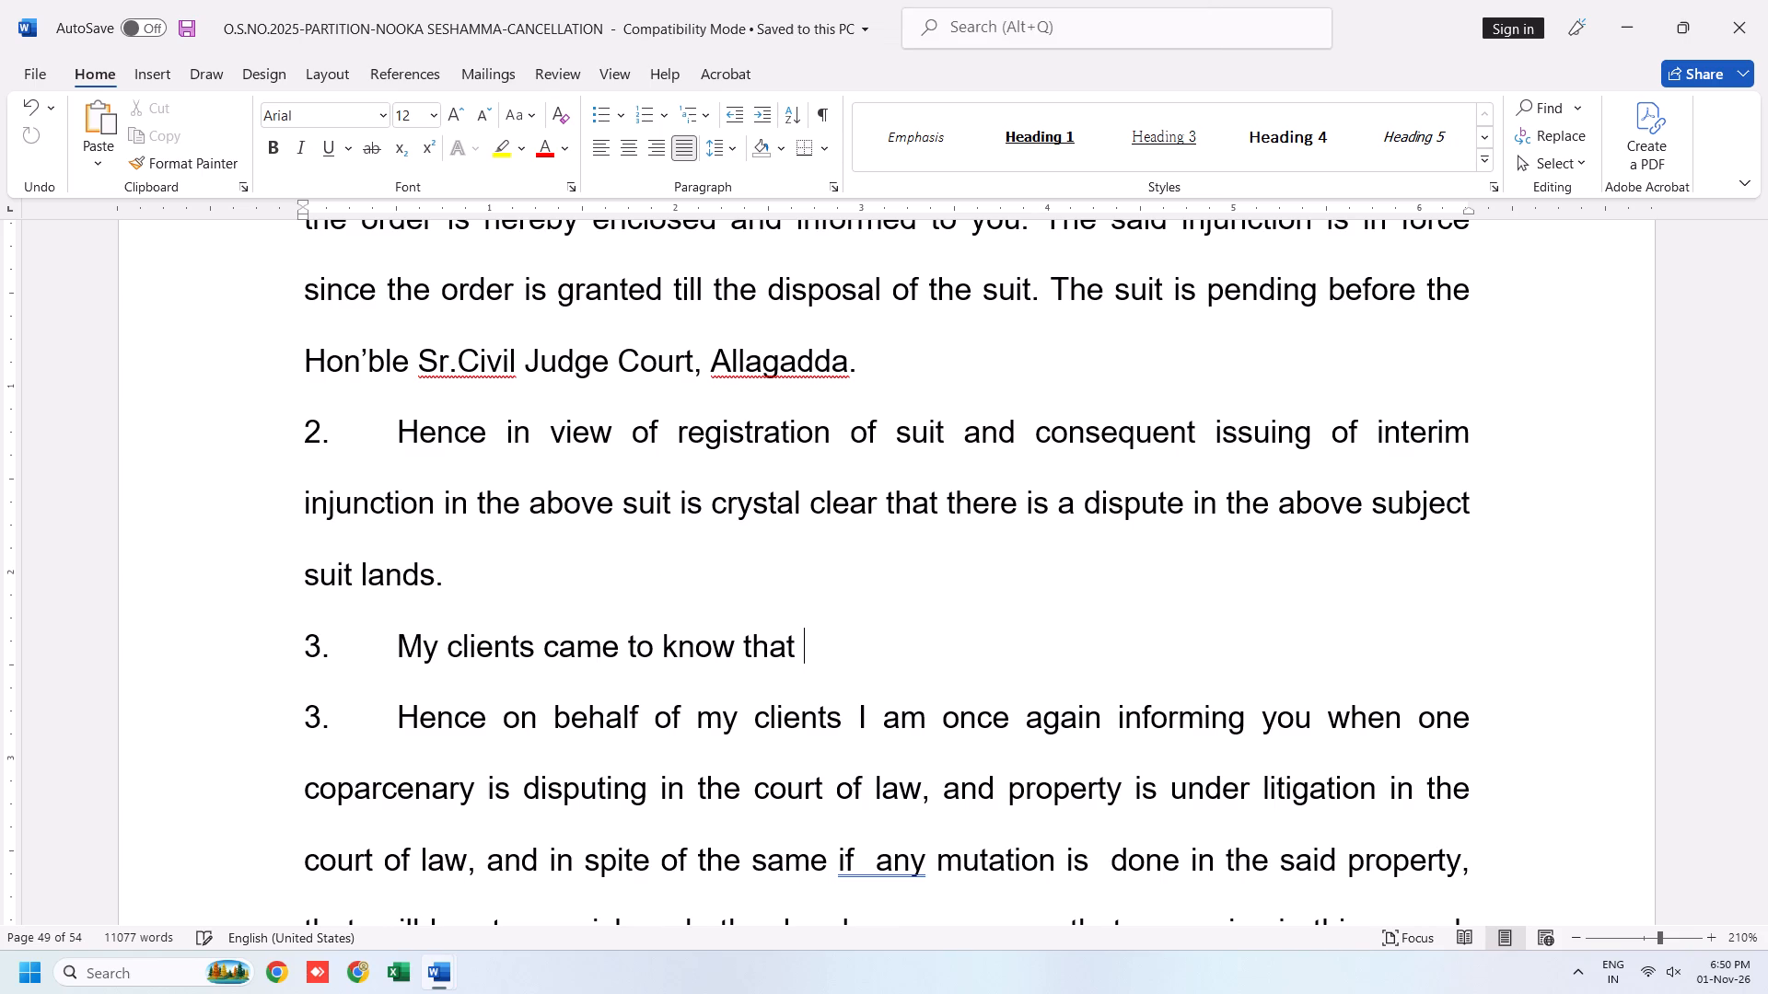
Continue the new paragraph 3 with "the present Tahsildar," and save.
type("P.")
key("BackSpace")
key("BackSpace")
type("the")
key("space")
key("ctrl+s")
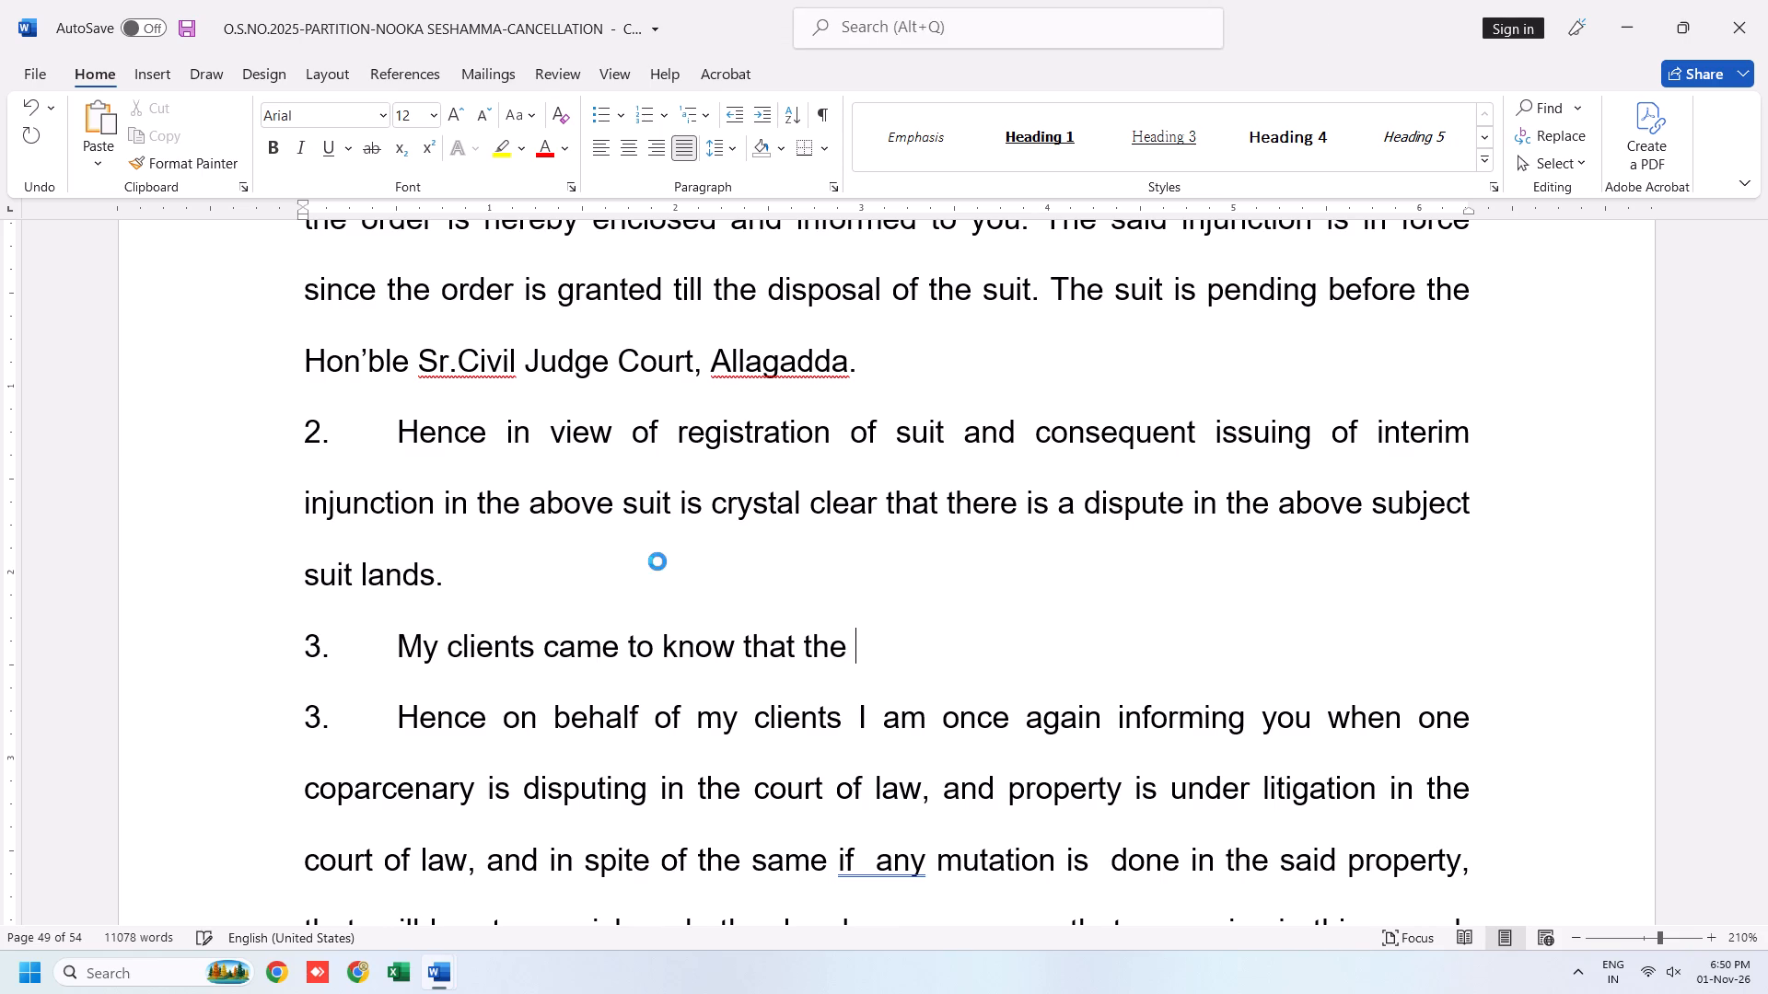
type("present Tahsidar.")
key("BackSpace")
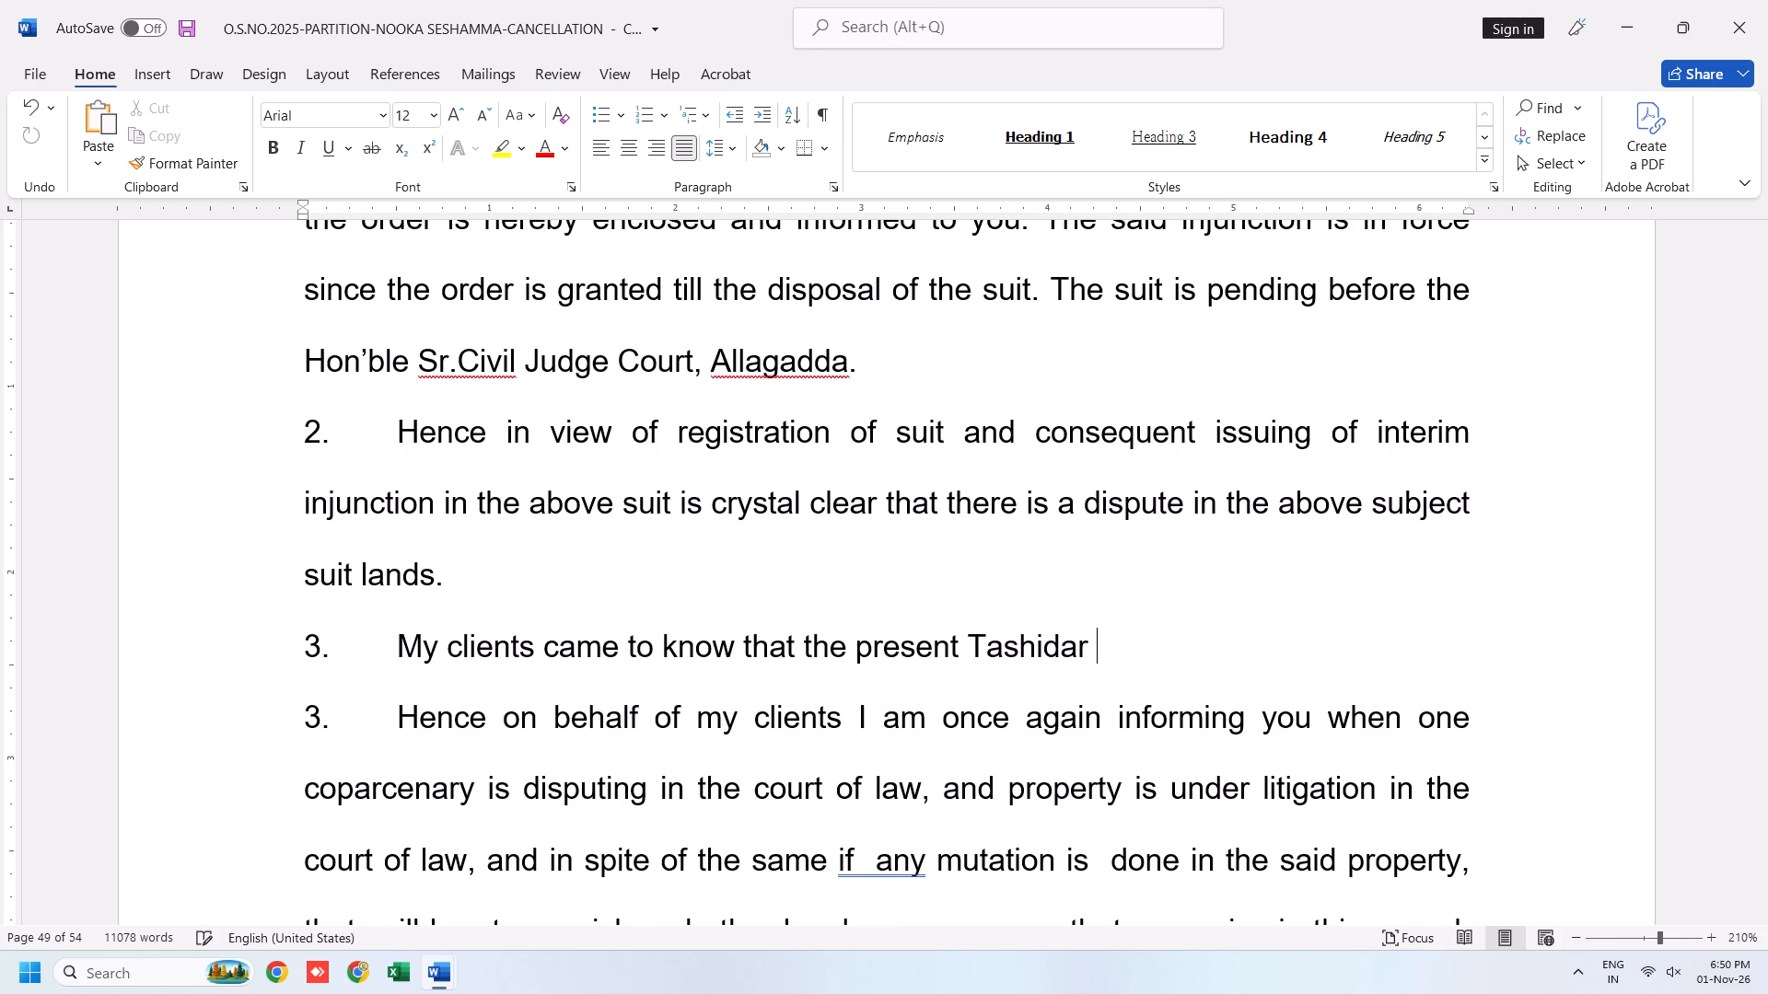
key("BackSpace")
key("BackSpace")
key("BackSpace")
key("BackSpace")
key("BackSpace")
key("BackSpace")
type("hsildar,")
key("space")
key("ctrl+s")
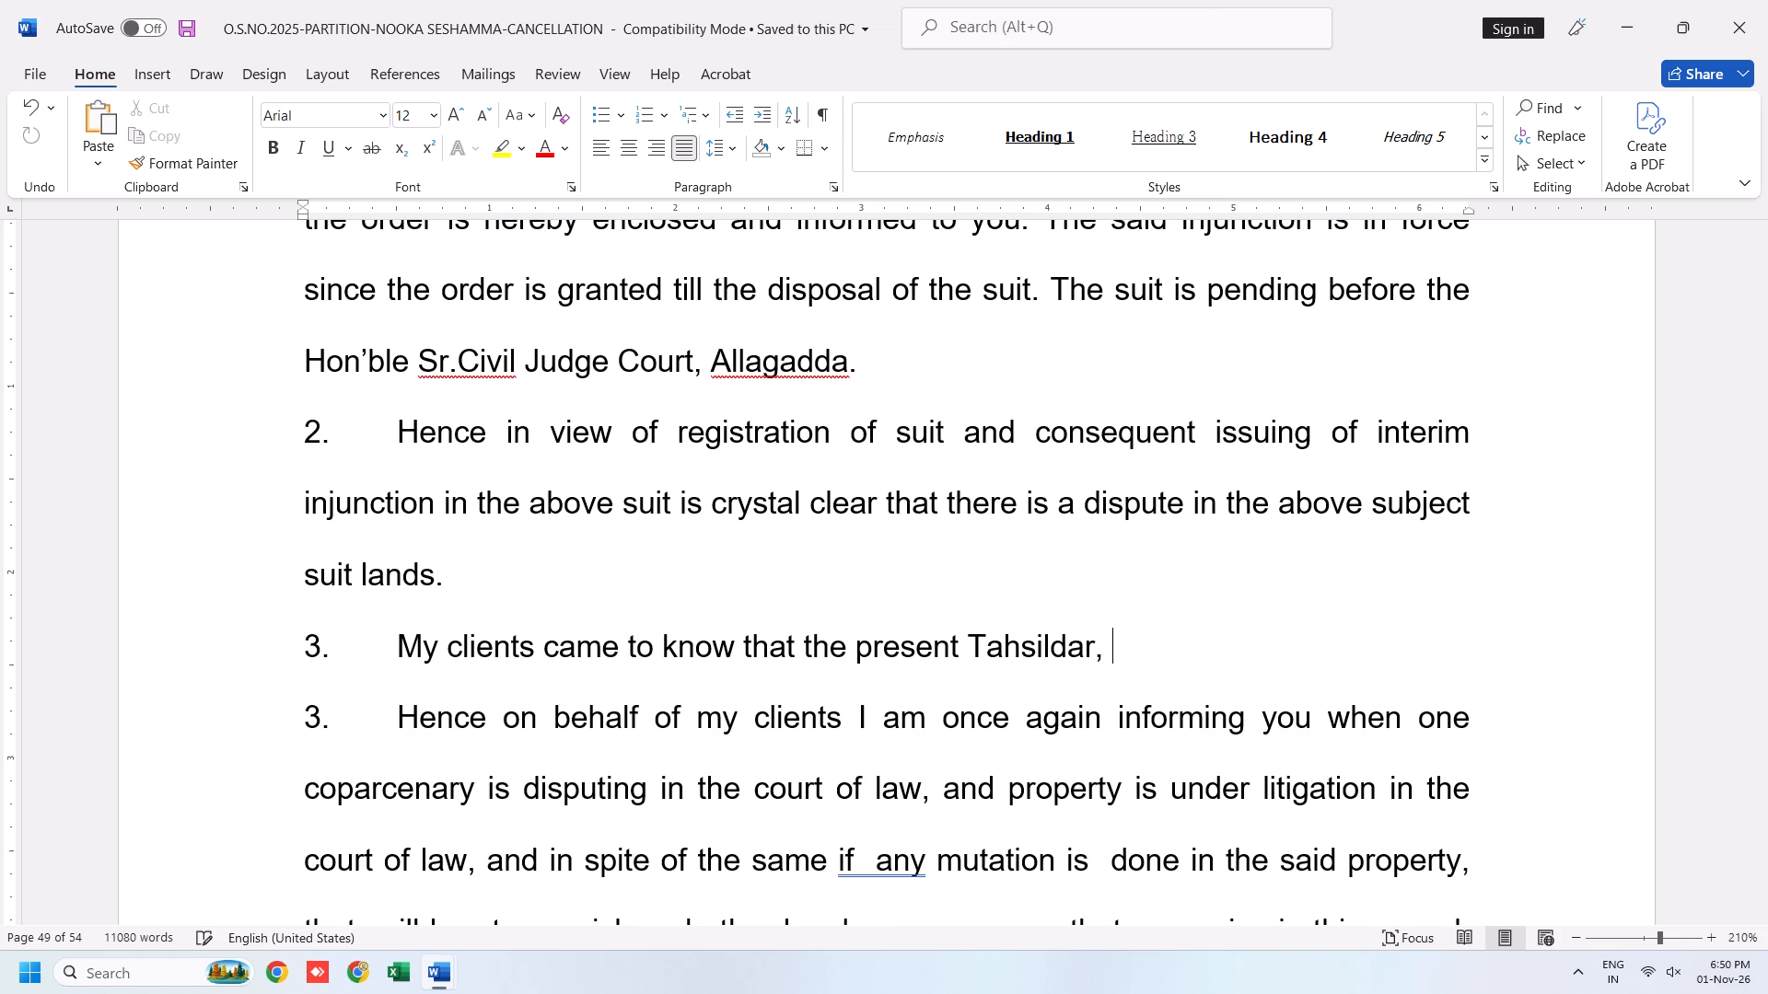
Continue the Tahsildar sentence with "joined recently and" and save.
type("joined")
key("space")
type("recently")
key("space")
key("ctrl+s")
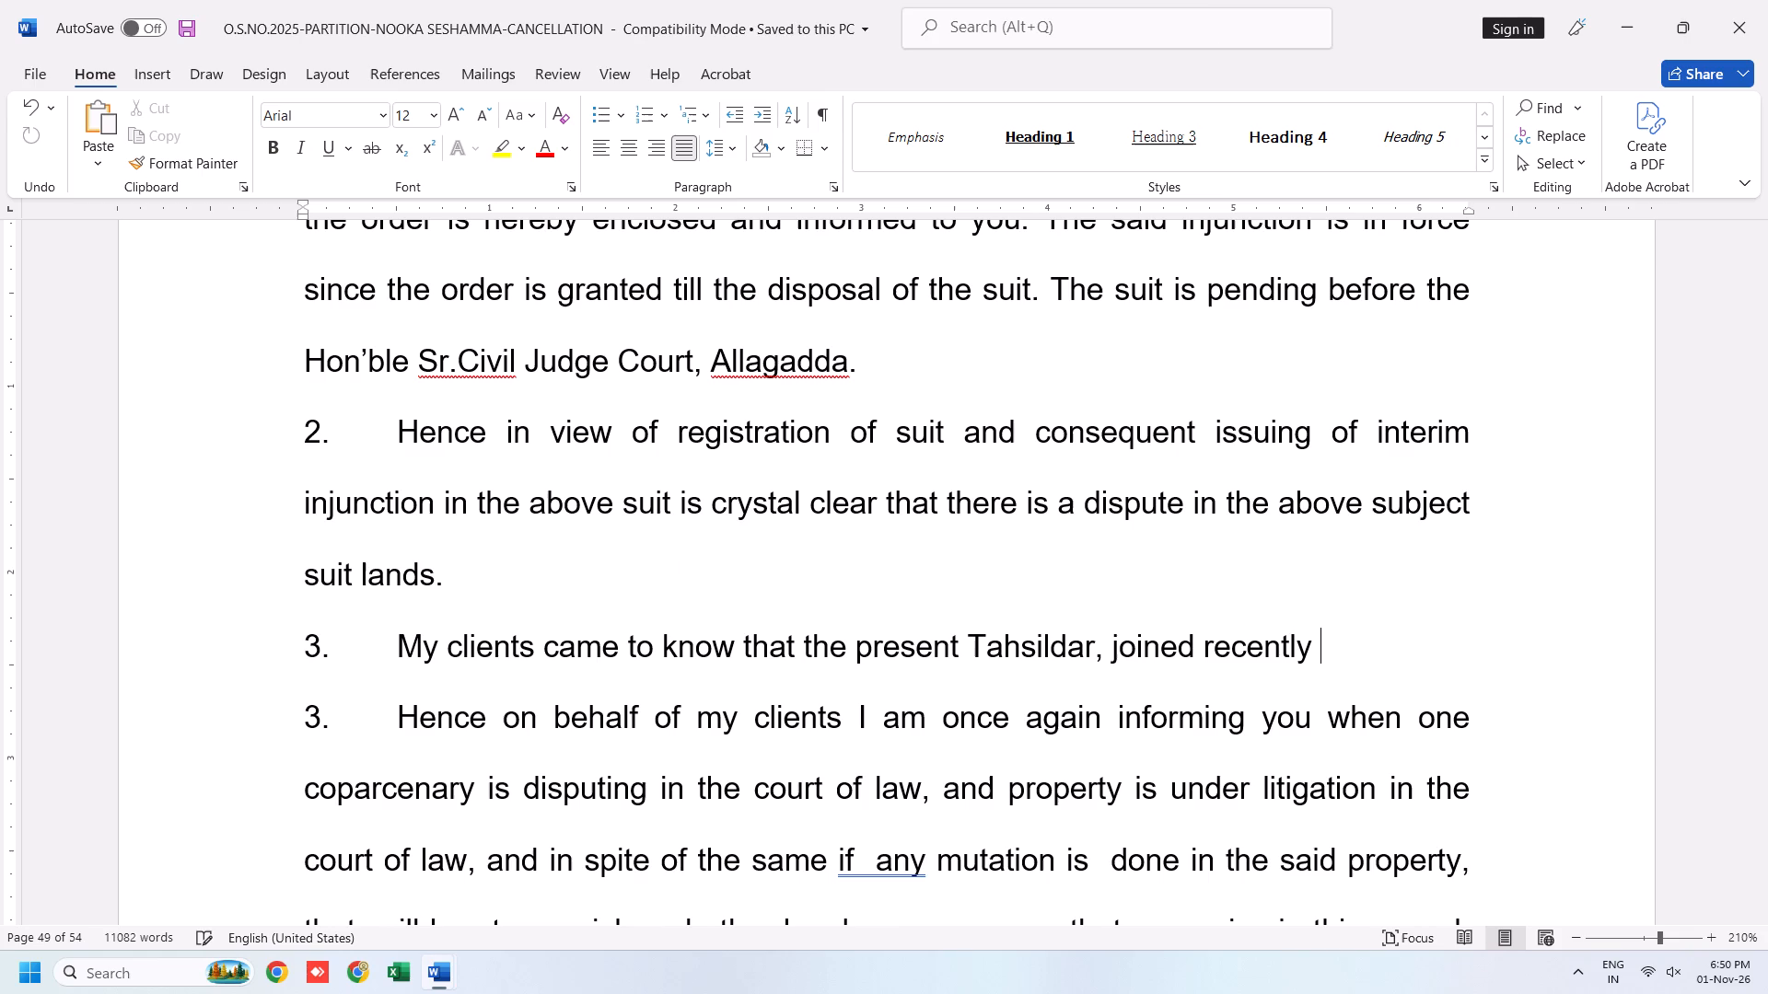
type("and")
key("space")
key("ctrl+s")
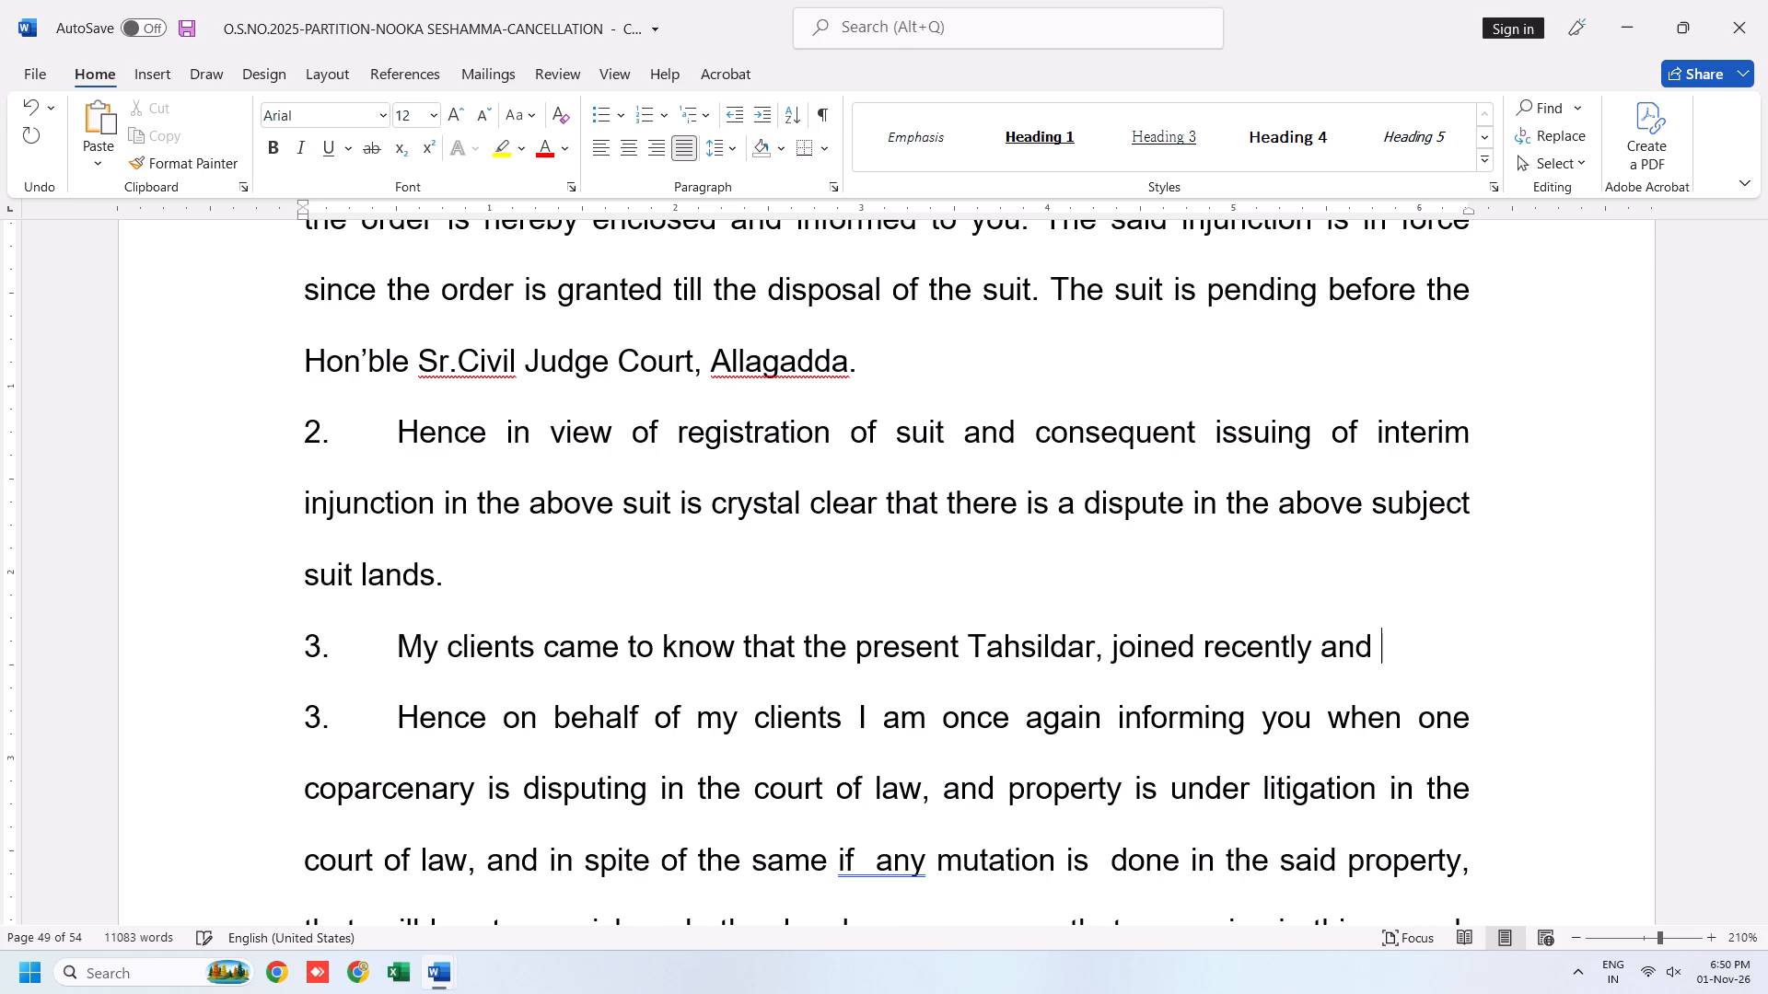
Continue the sentence in the new paragraph 3 with "he is trying to mutate" and save.
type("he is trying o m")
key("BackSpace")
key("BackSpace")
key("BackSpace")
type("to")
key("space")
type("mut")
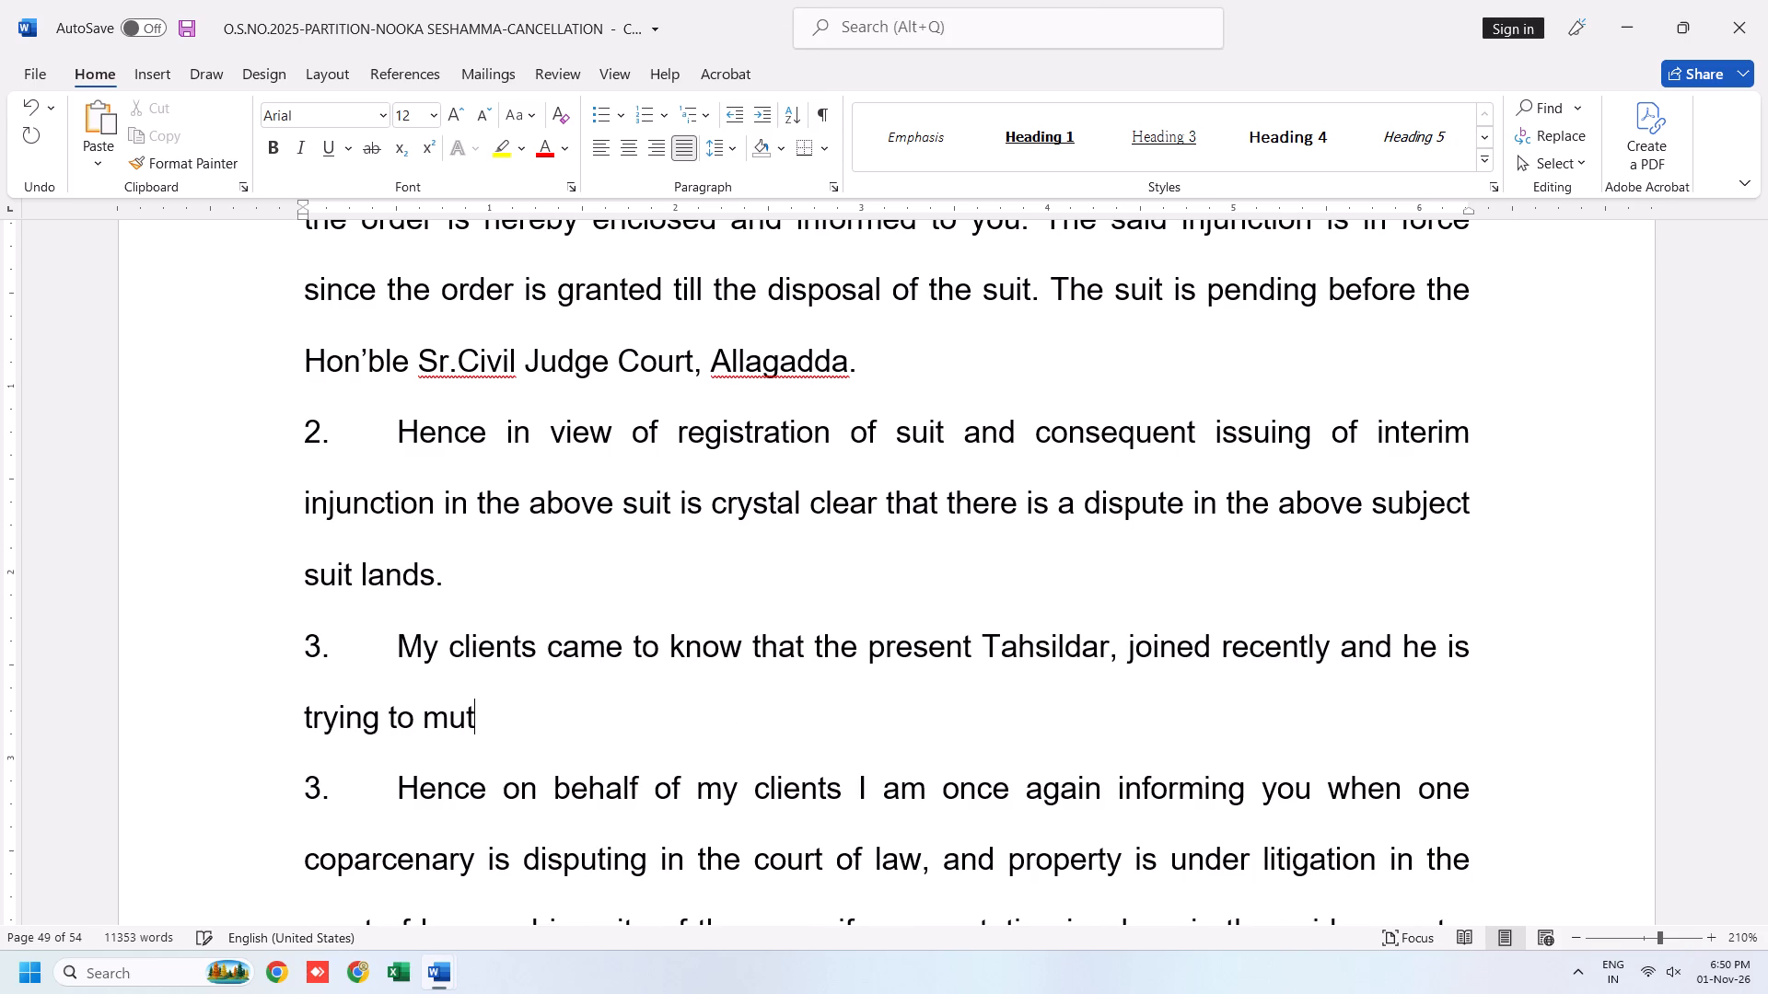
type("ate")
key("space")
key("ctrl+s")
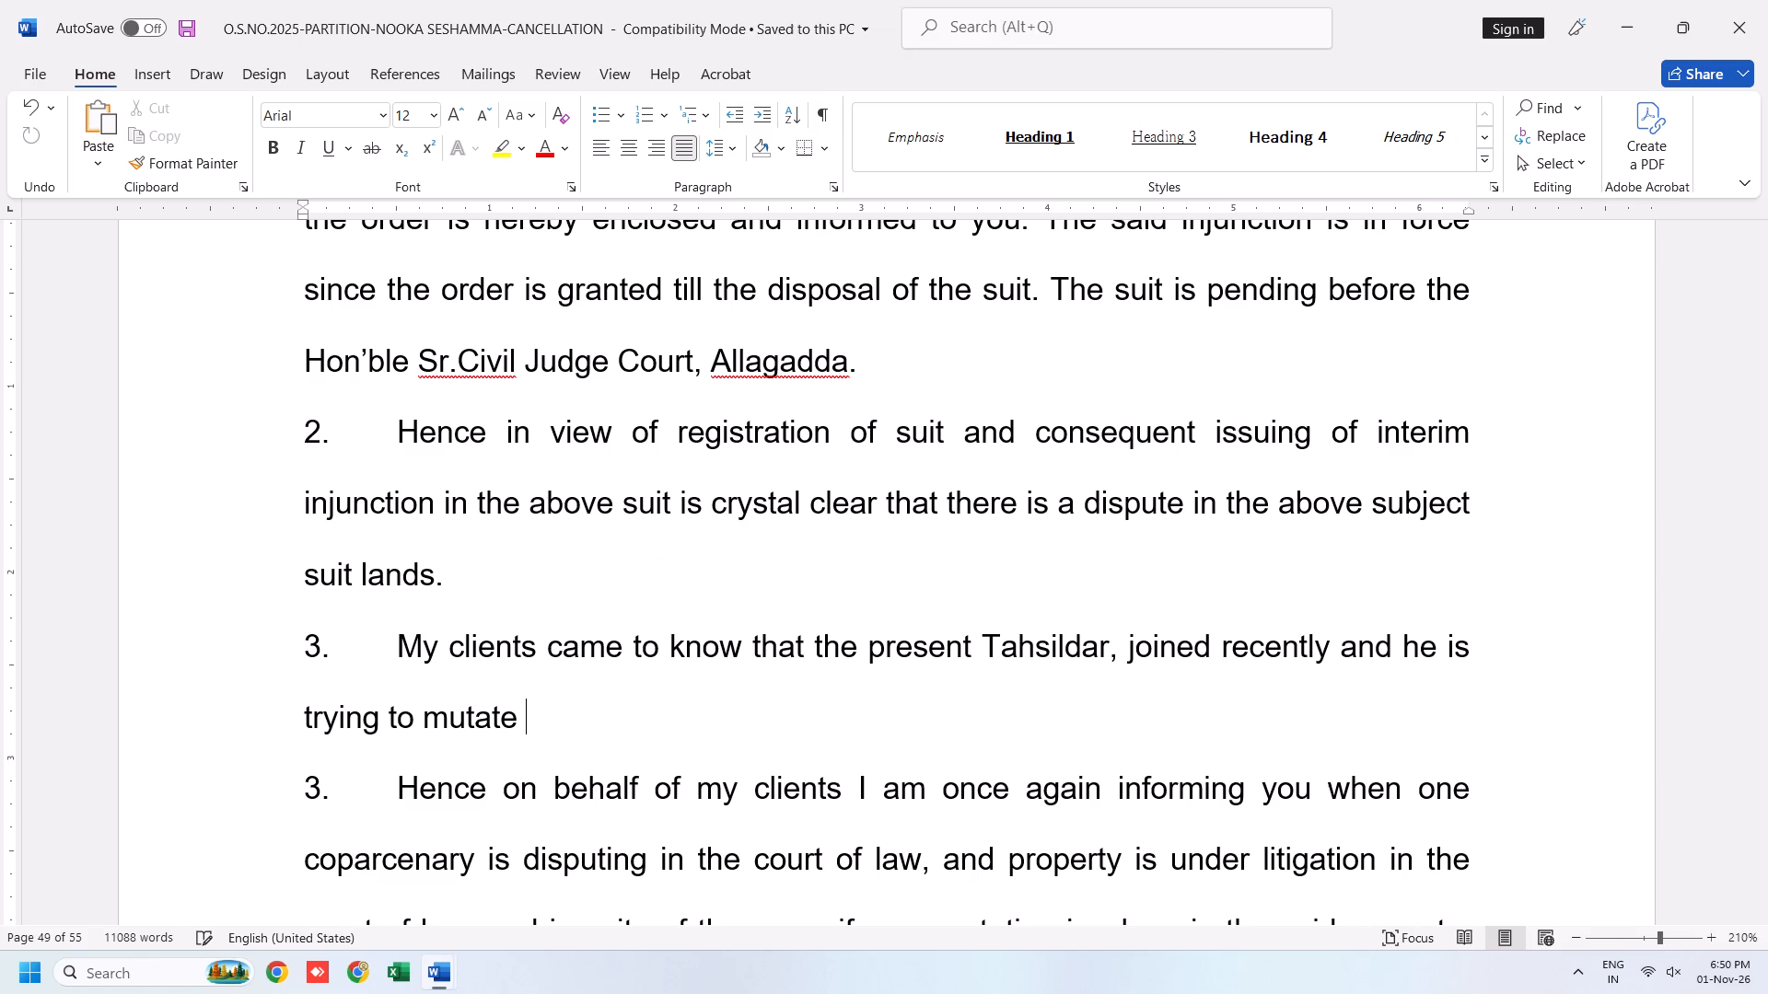
Add "the notice schedule lands" after "mutate" in the new paragraph 3 and save.
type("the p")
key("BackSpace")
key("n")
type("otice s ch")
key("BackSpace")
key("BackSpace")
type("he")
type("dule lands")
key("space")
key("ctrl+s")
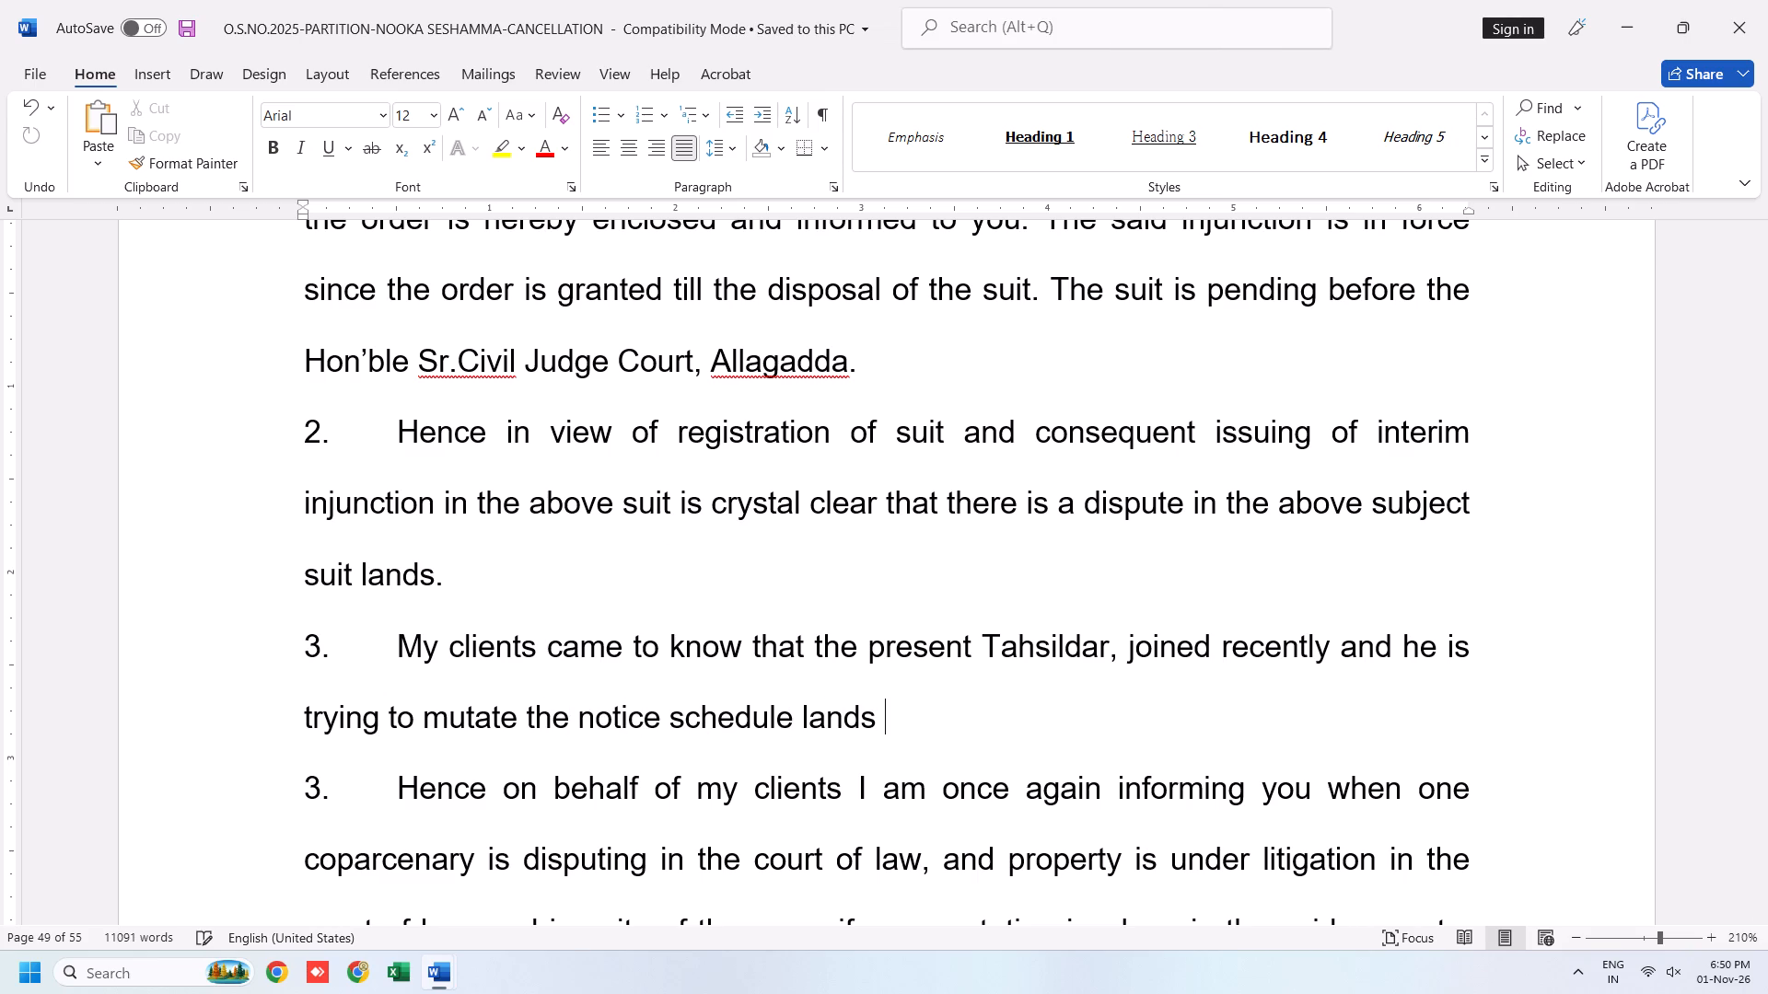
Continue the mutation sentence with "in favour of".
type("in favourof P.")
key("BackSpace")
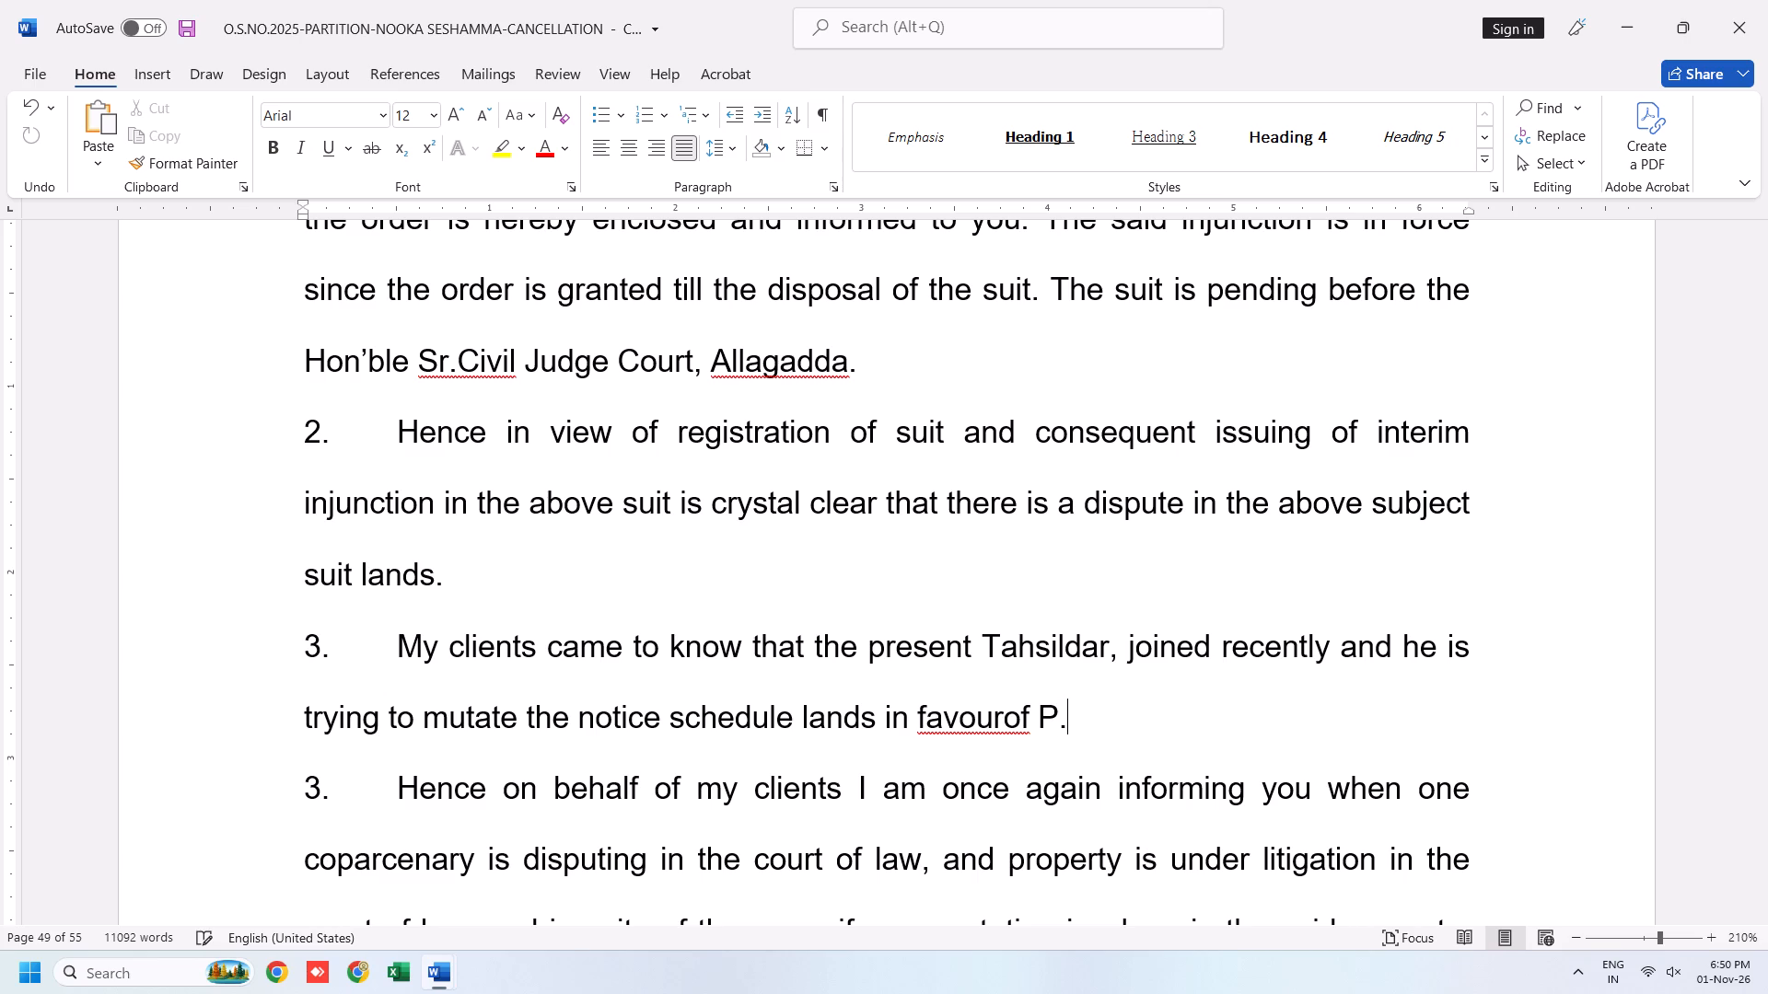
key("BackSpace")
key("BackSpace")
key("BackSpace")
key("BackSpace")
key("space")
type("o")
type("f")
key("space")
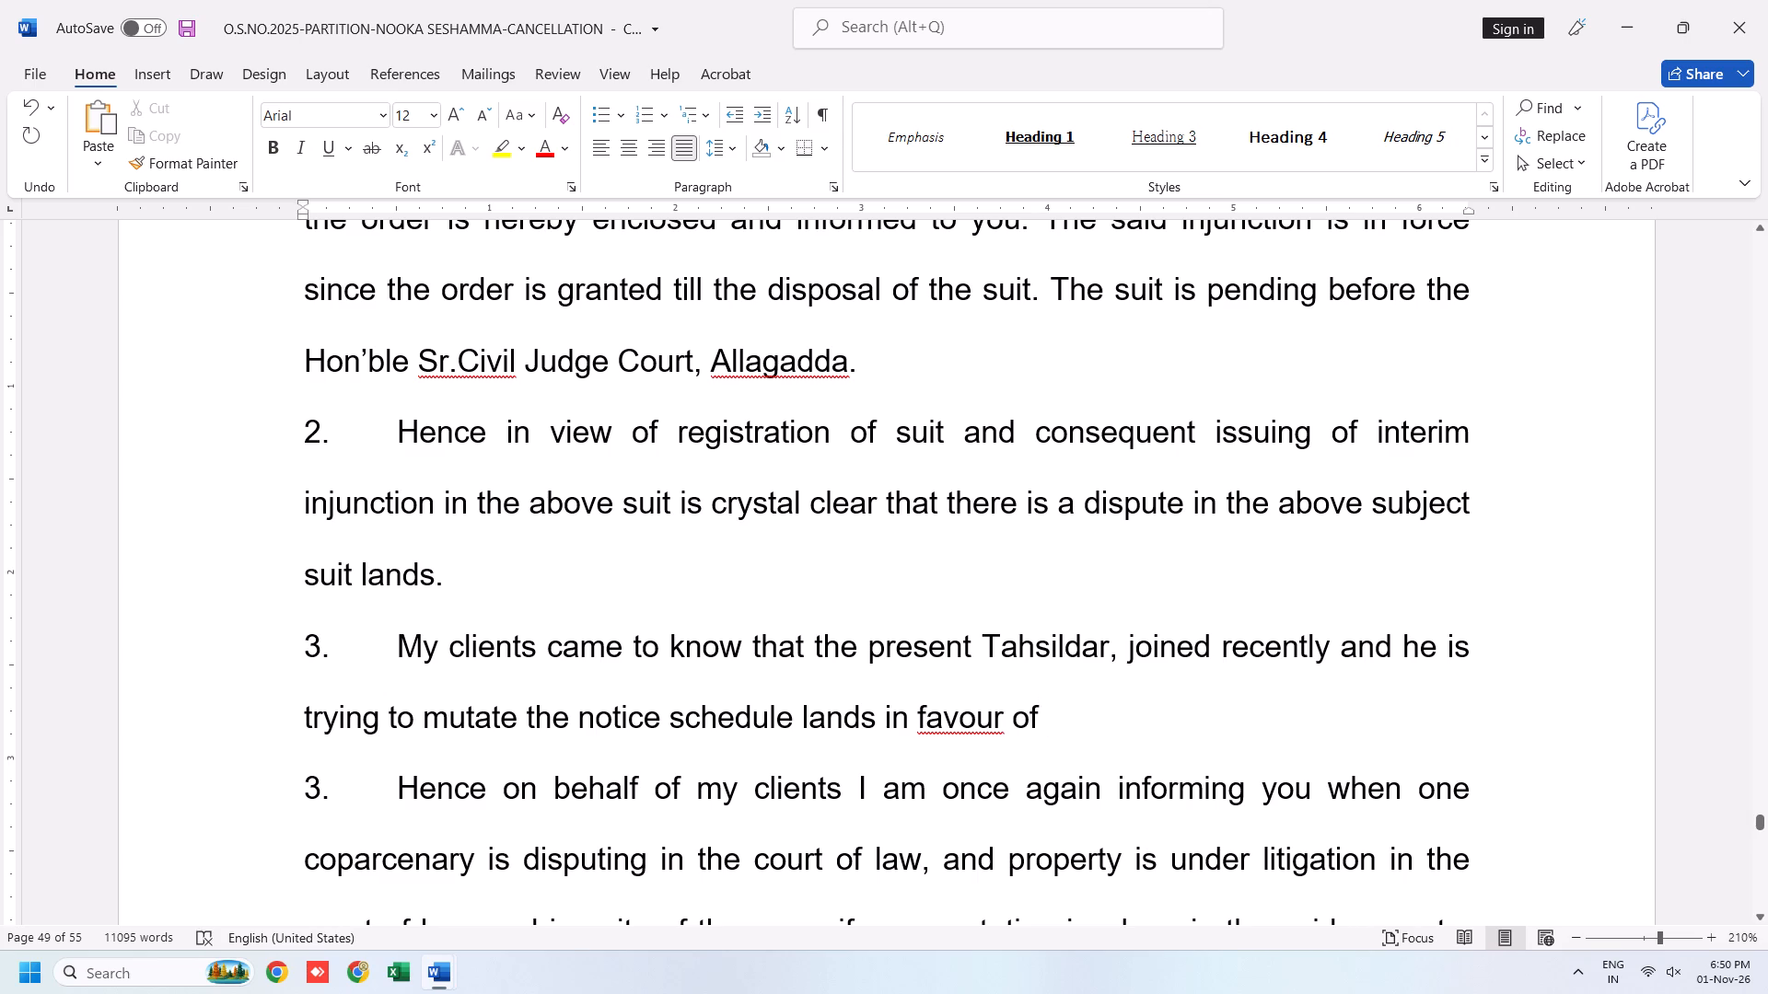
Finish the mutation sentence with the name of the party restrained in the Sub line, checked there, using an initial, and a full stop.
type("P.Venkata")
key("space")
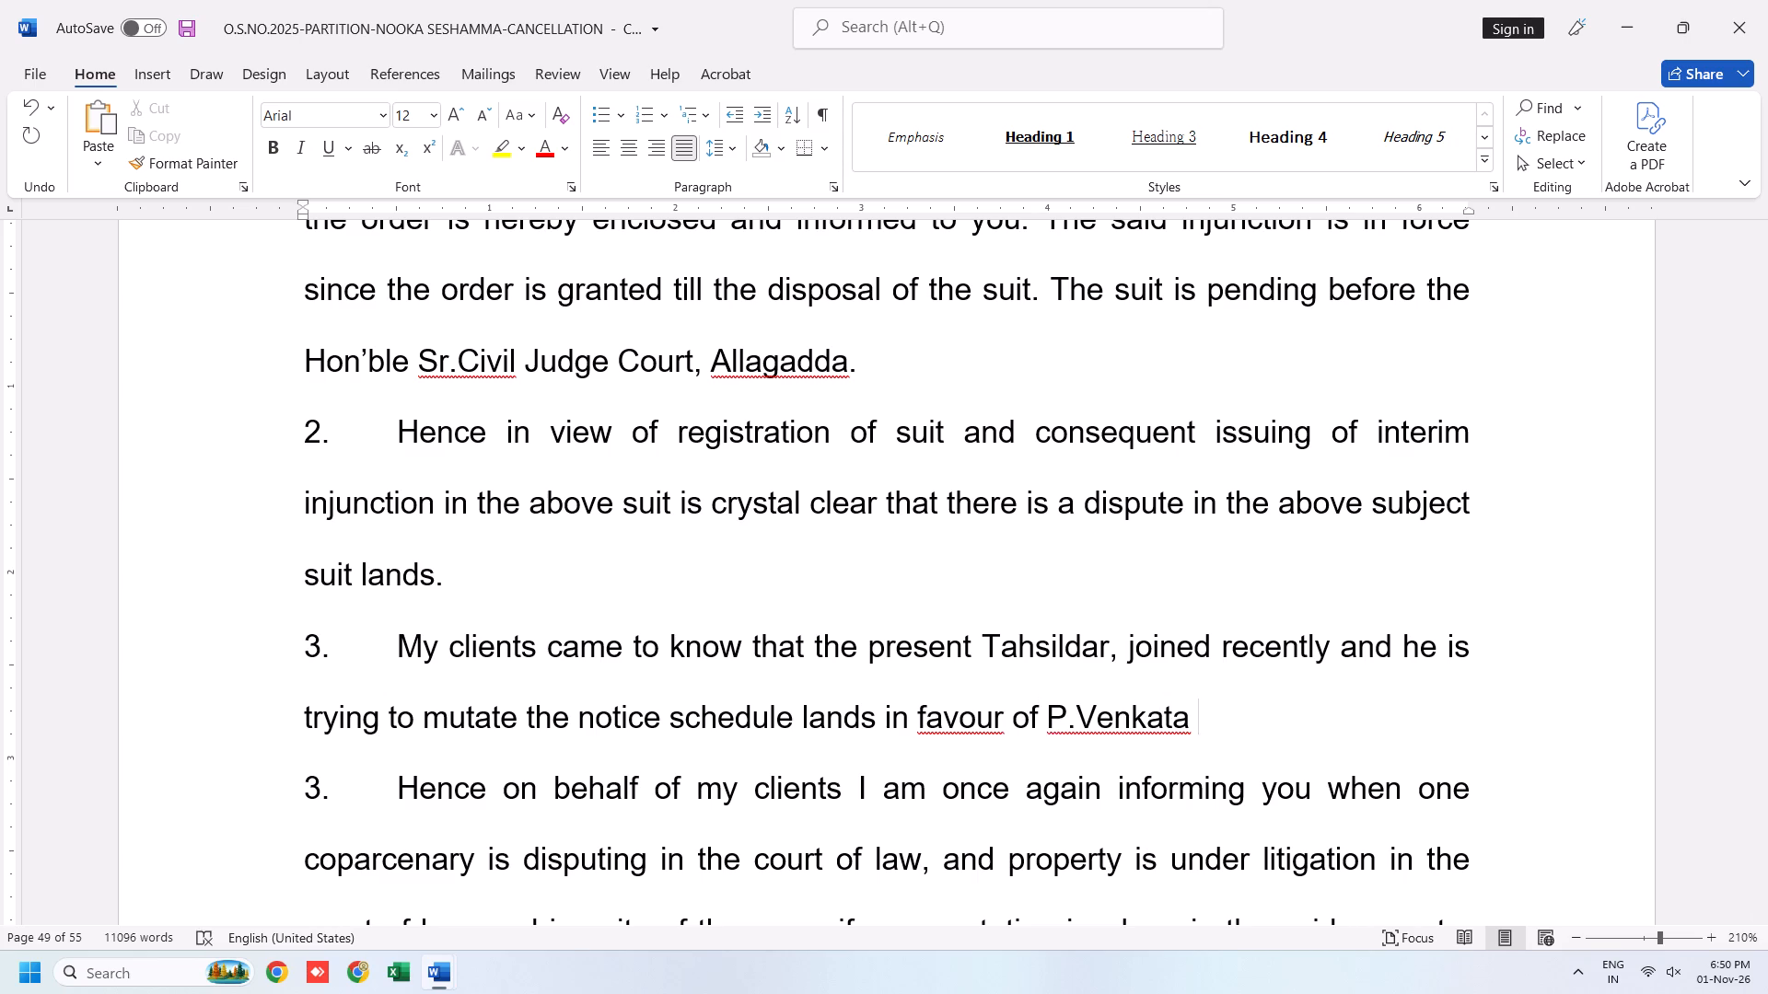
scroll(1257, 674, "up", 19)
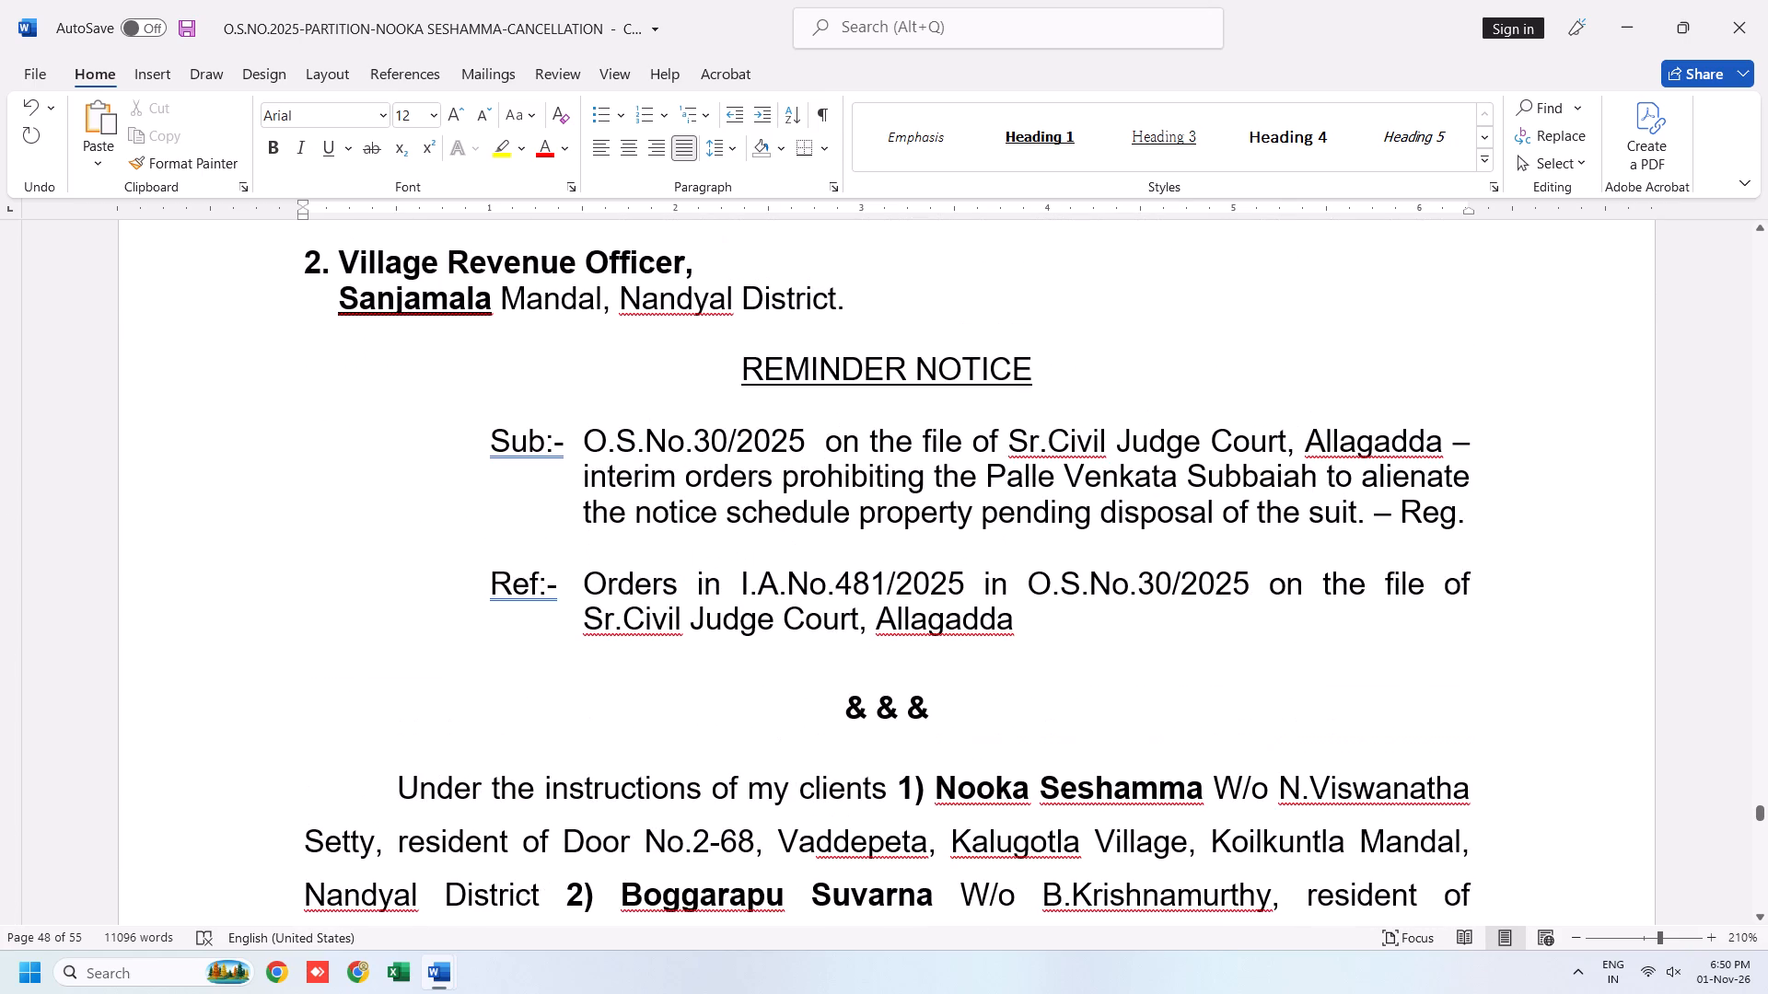
left_click_drag(983, 478, 1239, 496)
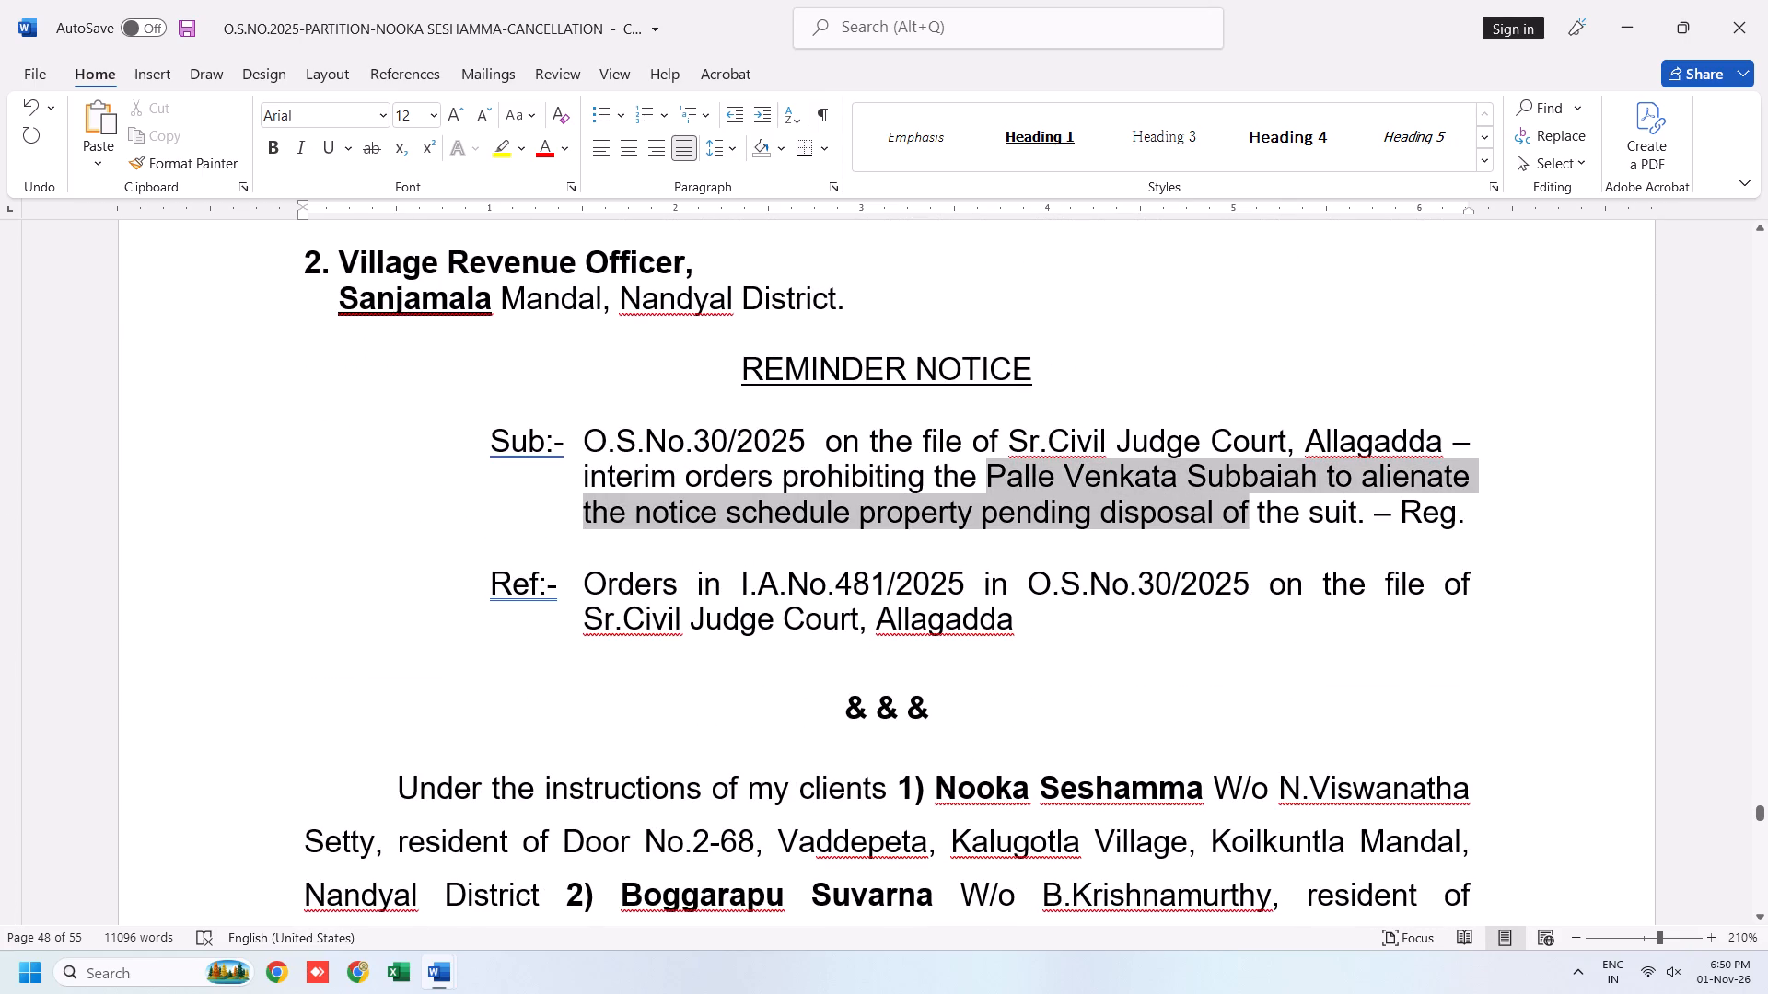
left_click_drag(1239, 496, 1215, 493)
scroll(1195, 502, "down", 16)
scroll(1041, 674, "down", 6)
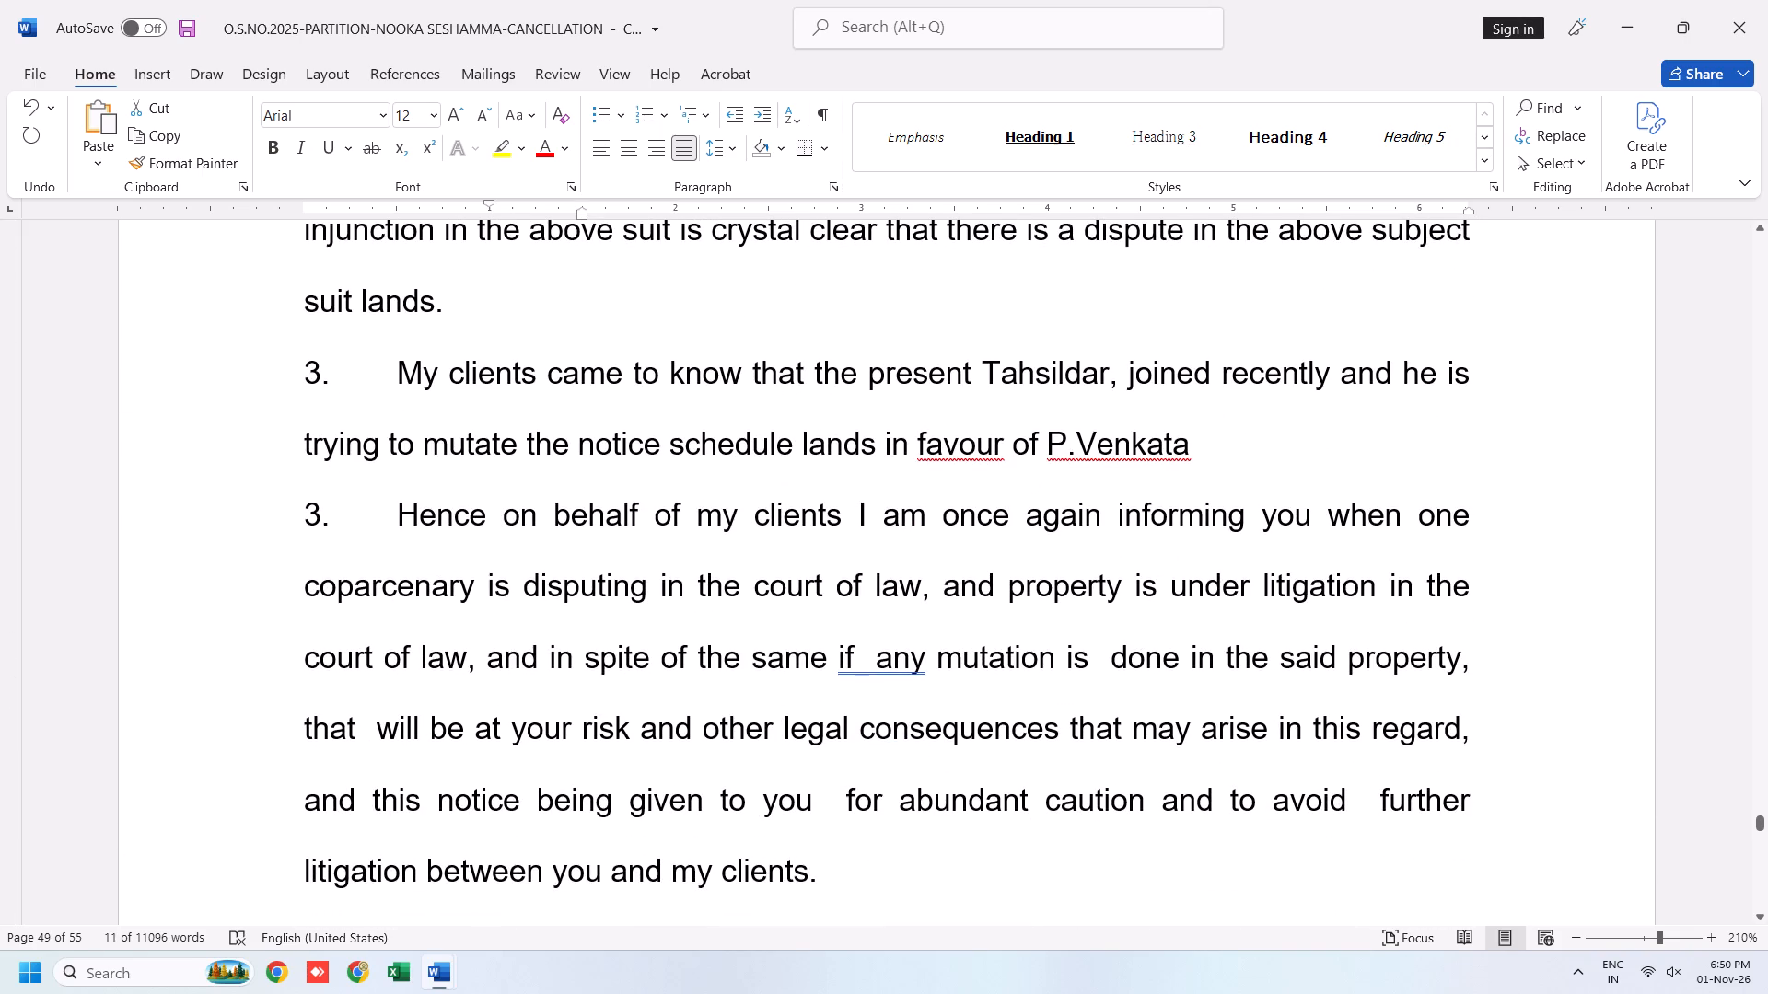
left_click_drag(1198, 436, 1239, 451)
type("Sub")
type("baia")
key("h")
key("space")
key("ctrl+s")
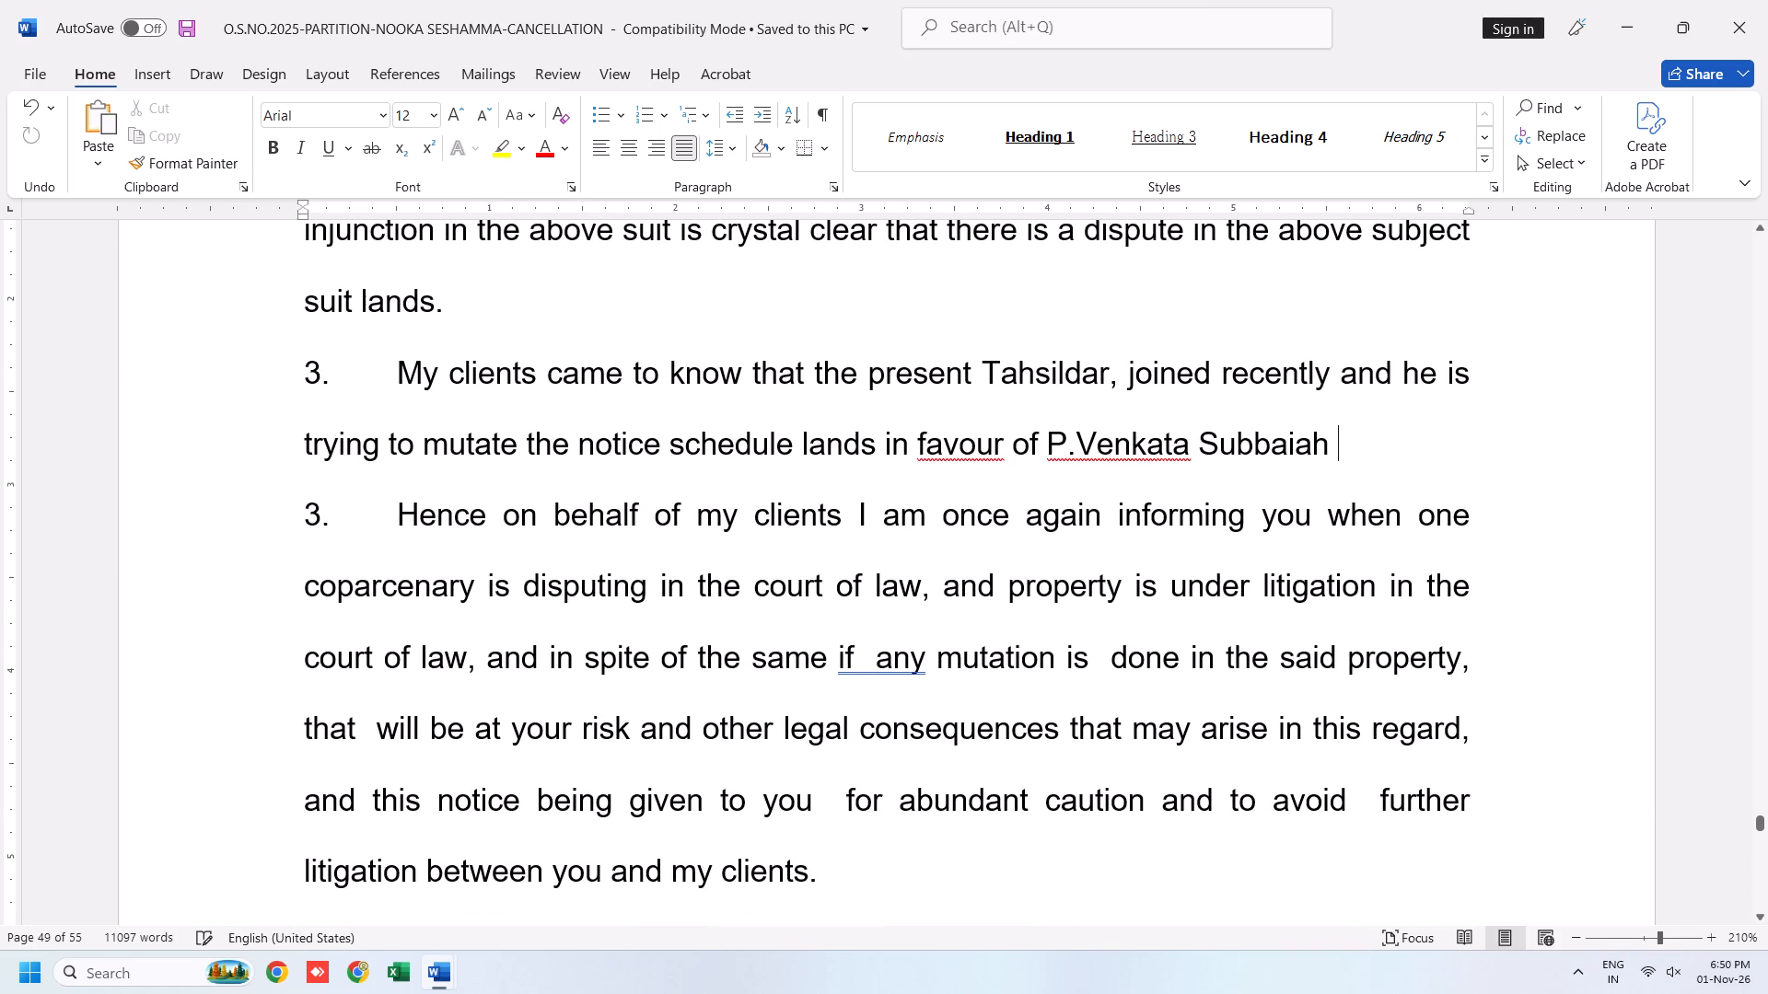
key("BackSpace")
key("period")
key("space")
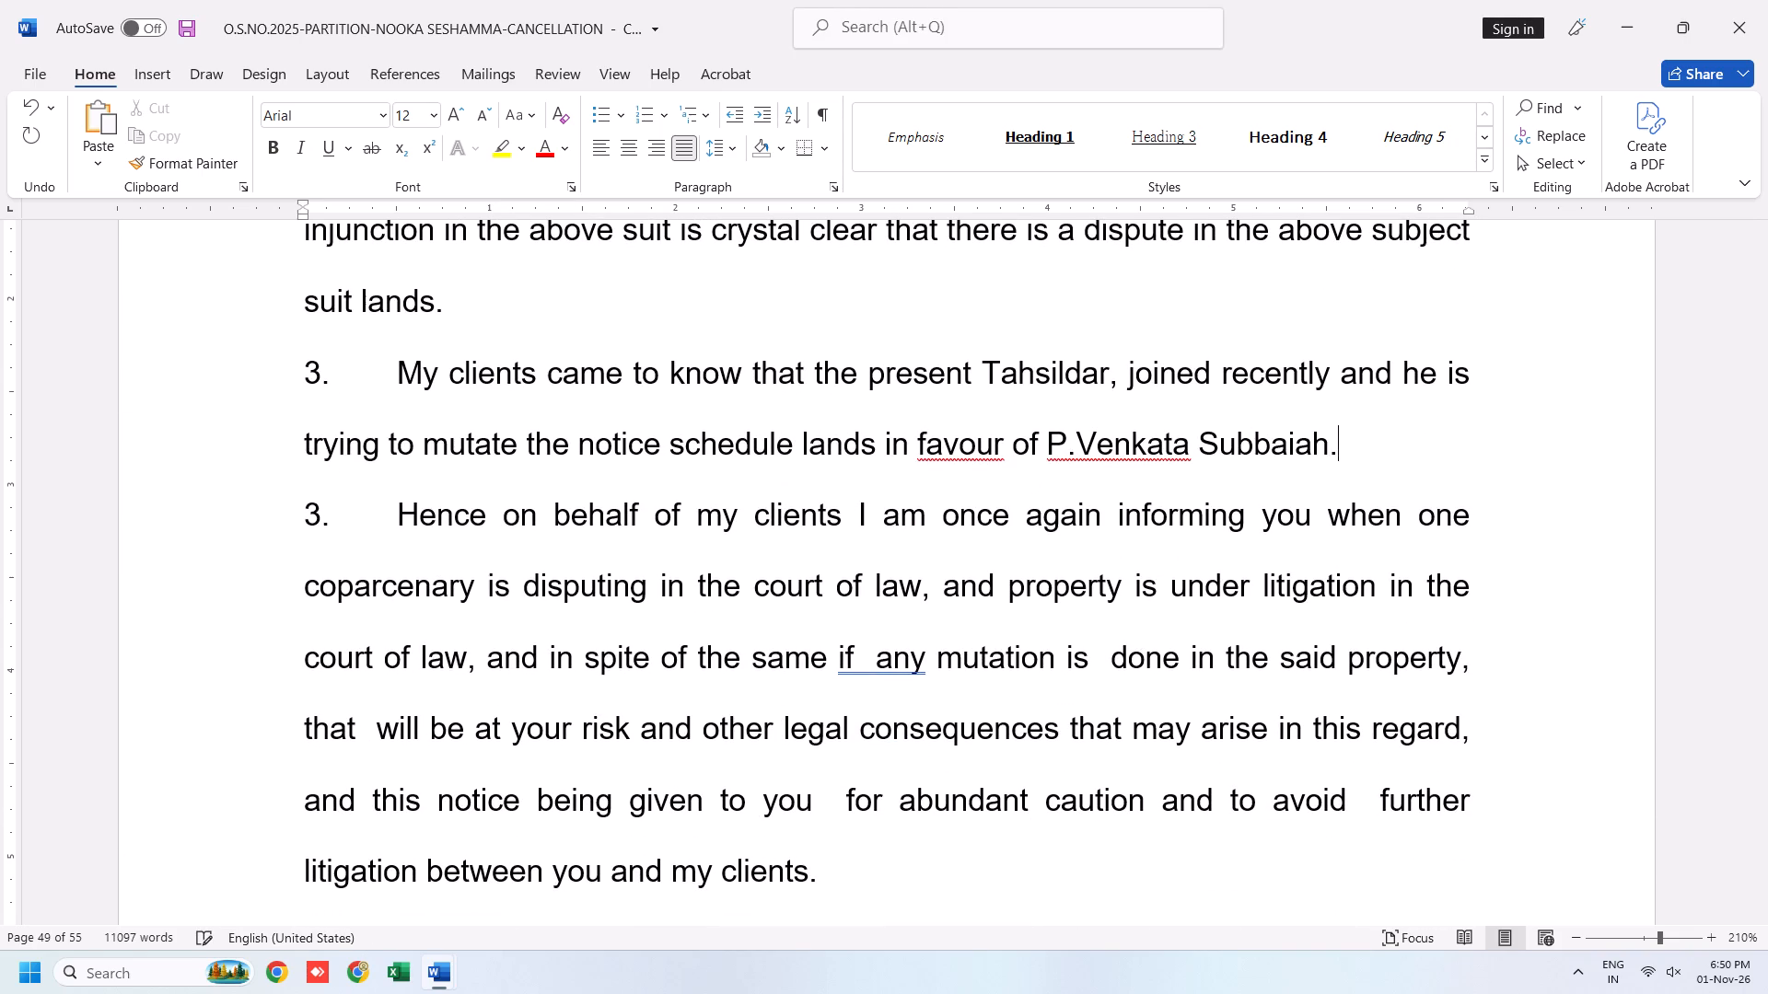
Start a second sentence in the new paragraph 3 with "It seems that" and save.
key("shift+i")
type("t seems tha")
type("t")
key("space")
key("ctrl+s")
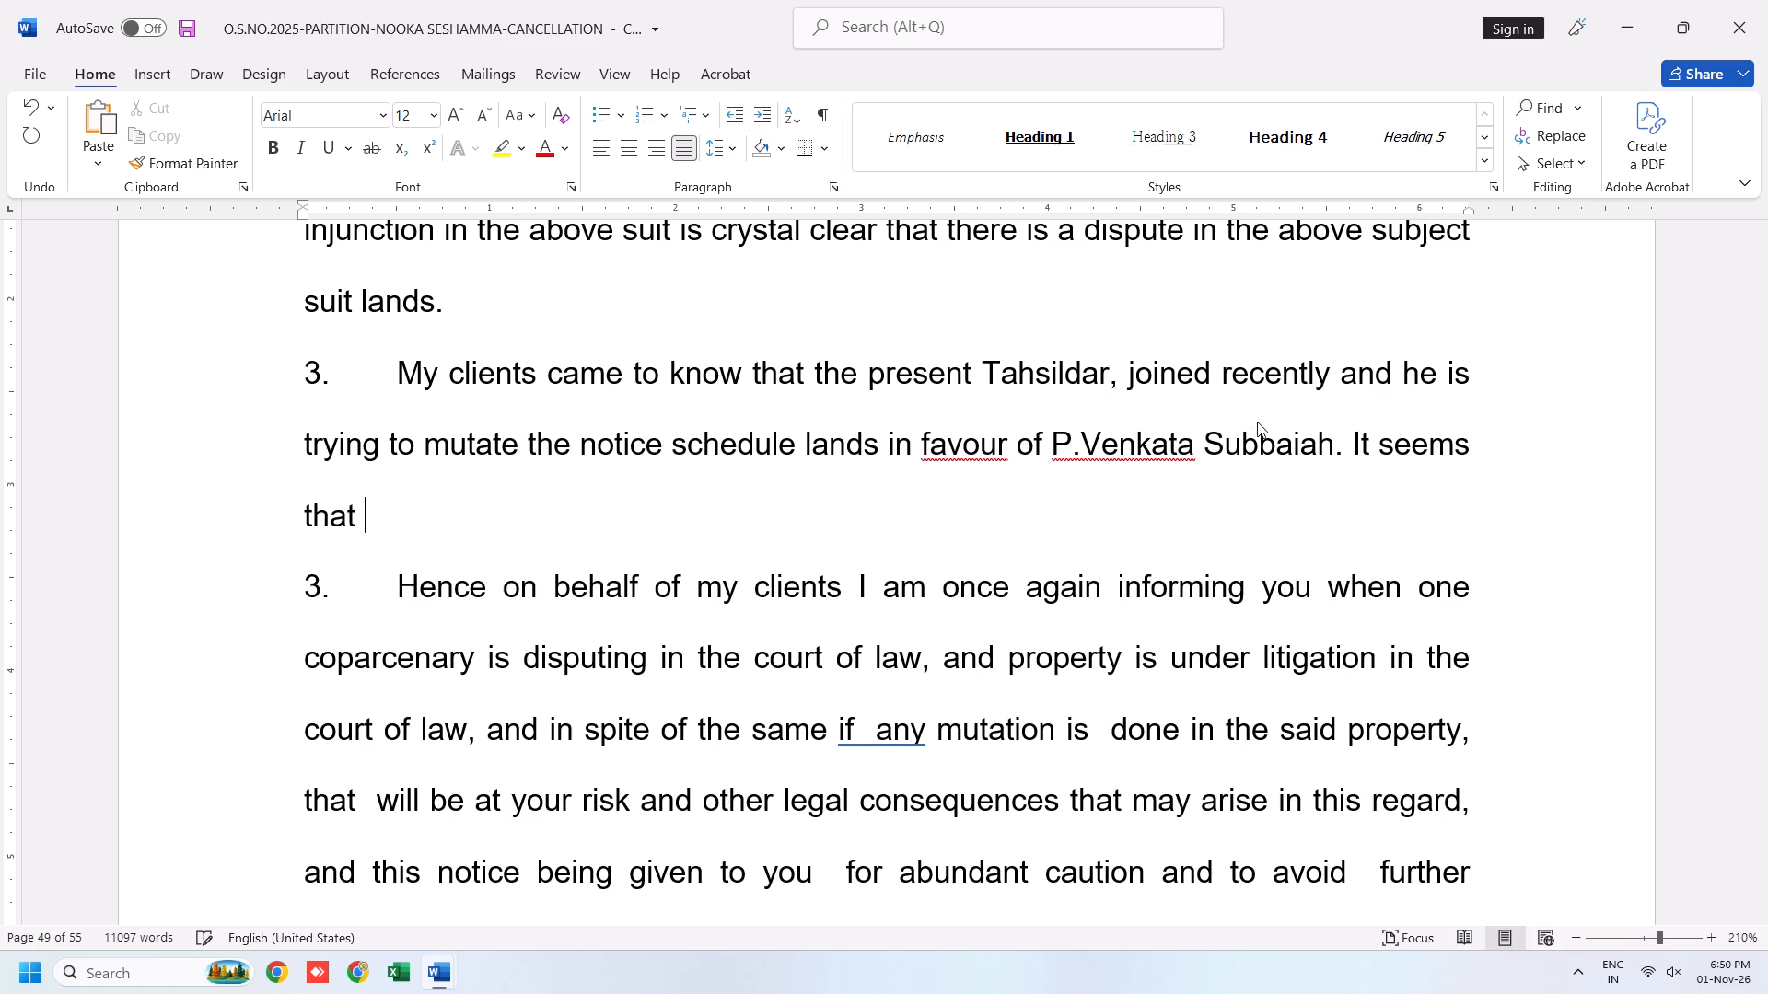
Continue the second sentence with "the" and the restrained party's full name as written in the Sub line, and save.
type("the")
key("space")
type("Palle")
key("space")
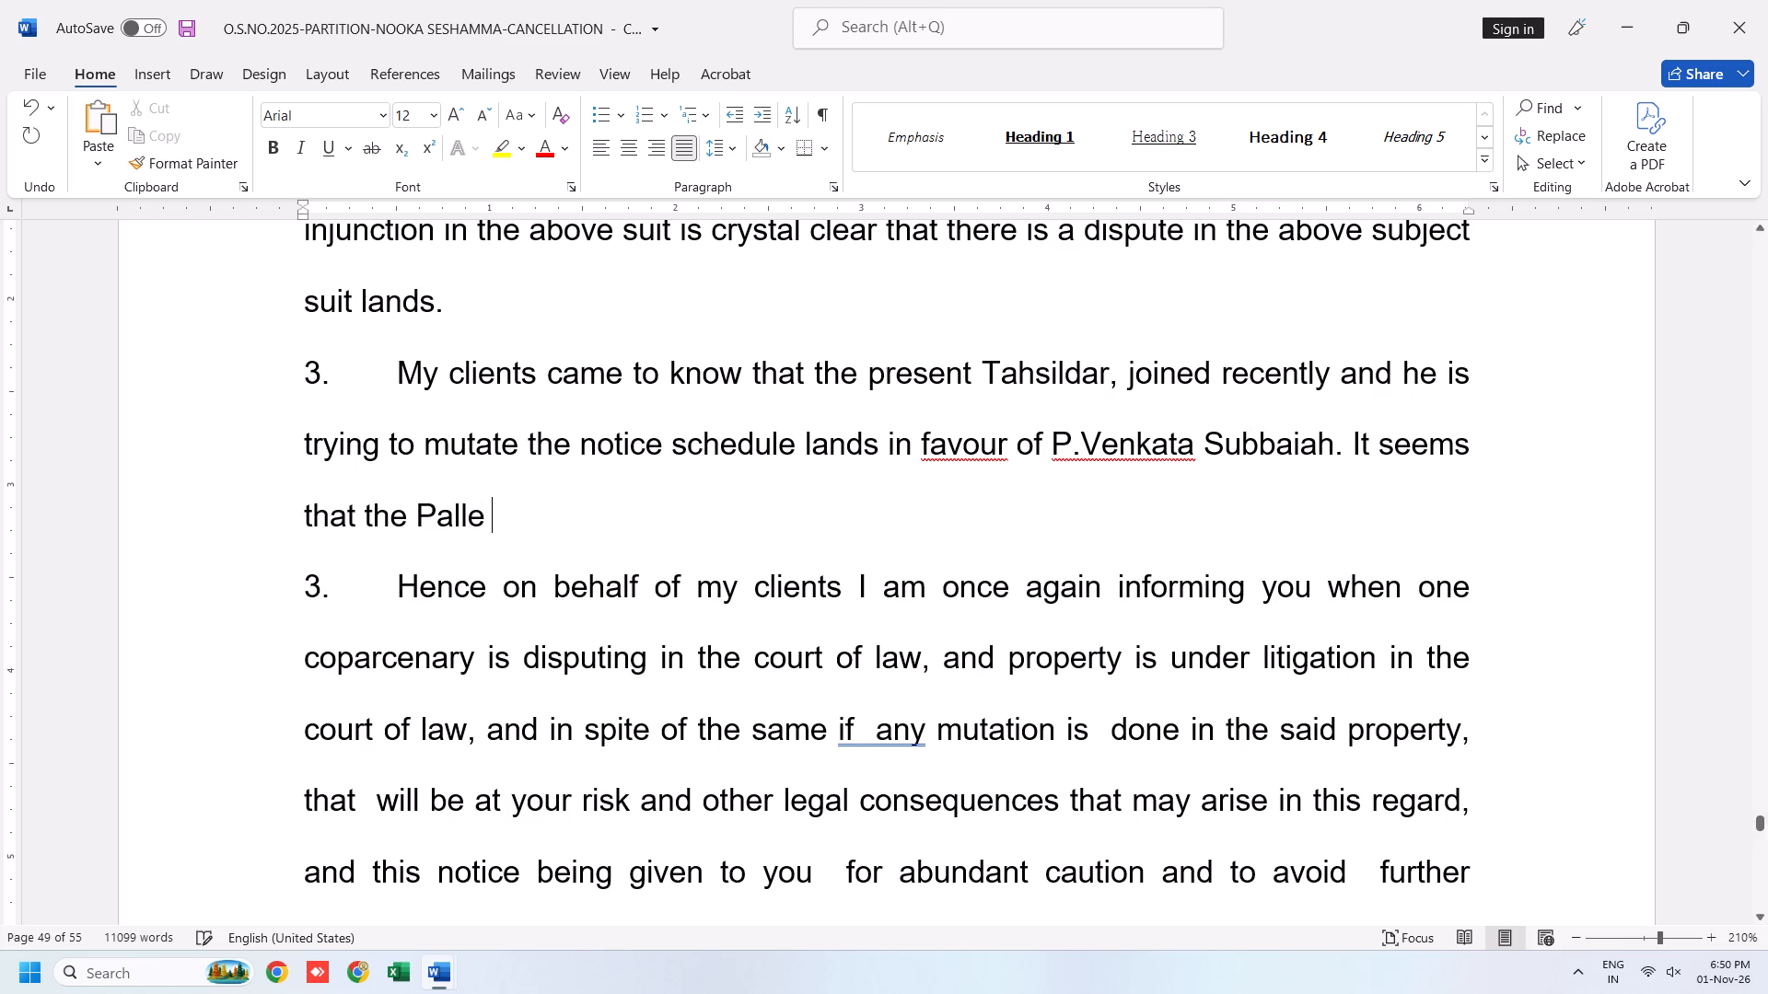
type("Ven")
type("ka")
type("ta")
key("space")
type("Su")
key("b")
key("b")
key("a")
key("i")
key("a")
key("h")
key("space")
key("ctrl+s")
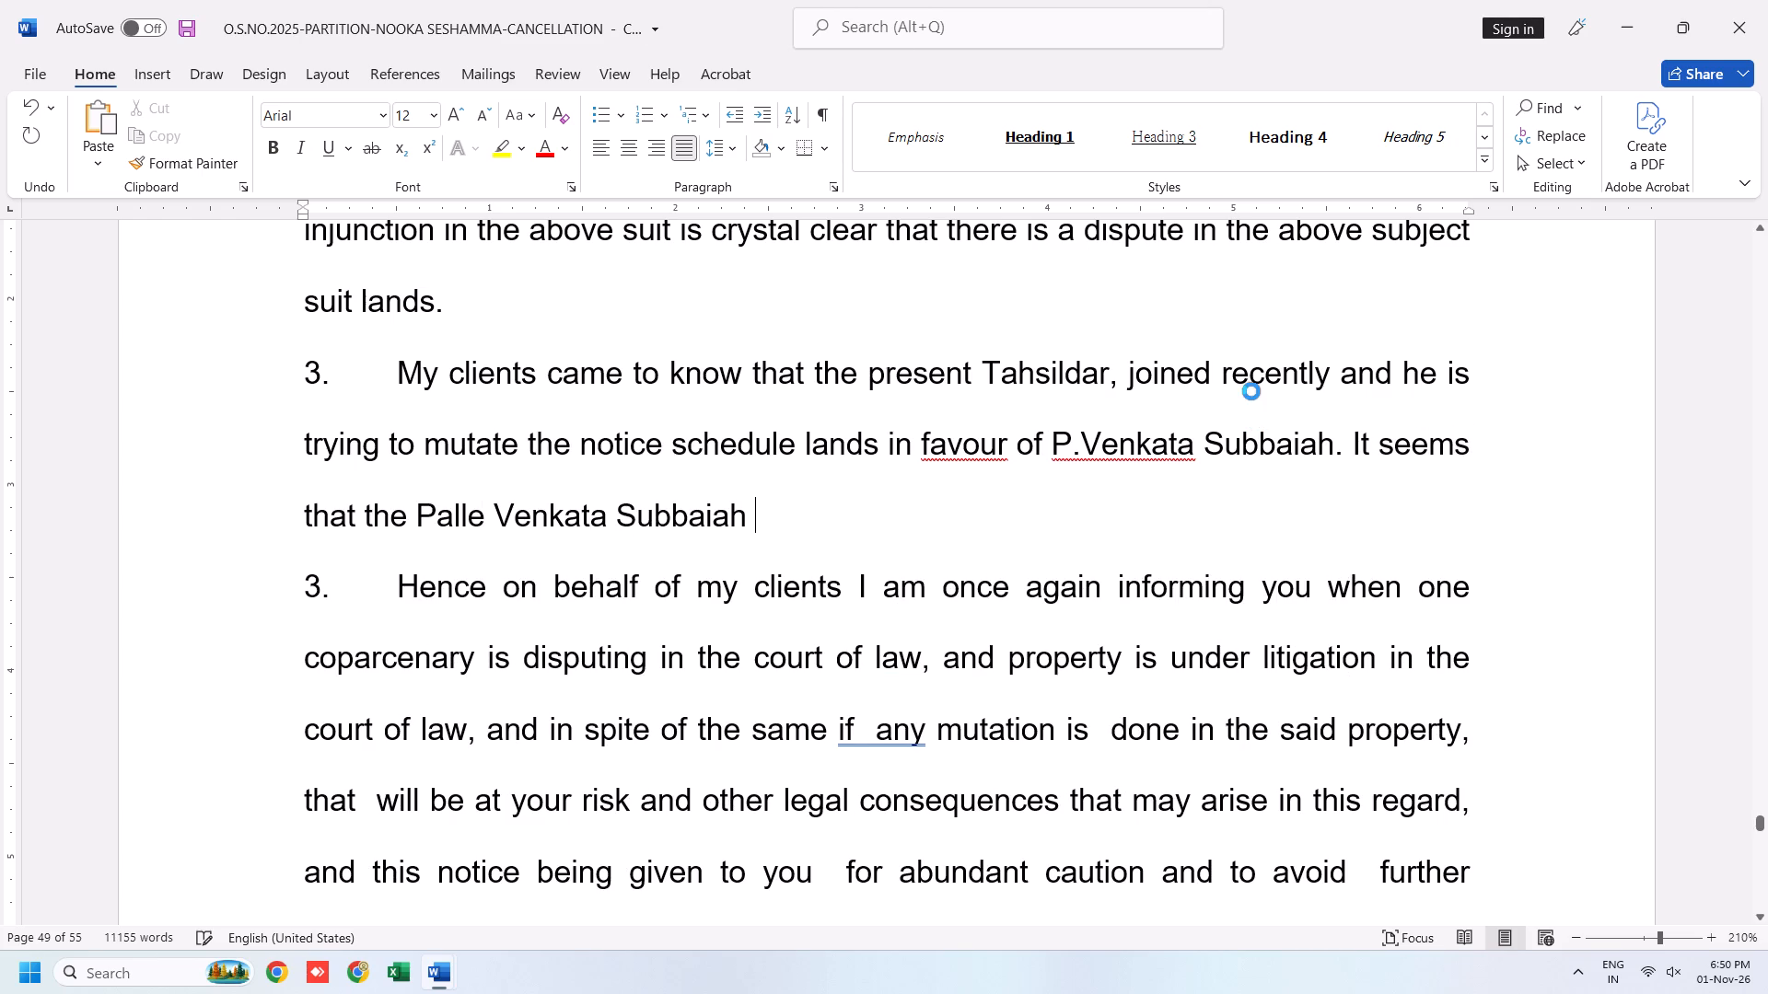
Continue the second sentence with "is approaching revenue authorities" and save.
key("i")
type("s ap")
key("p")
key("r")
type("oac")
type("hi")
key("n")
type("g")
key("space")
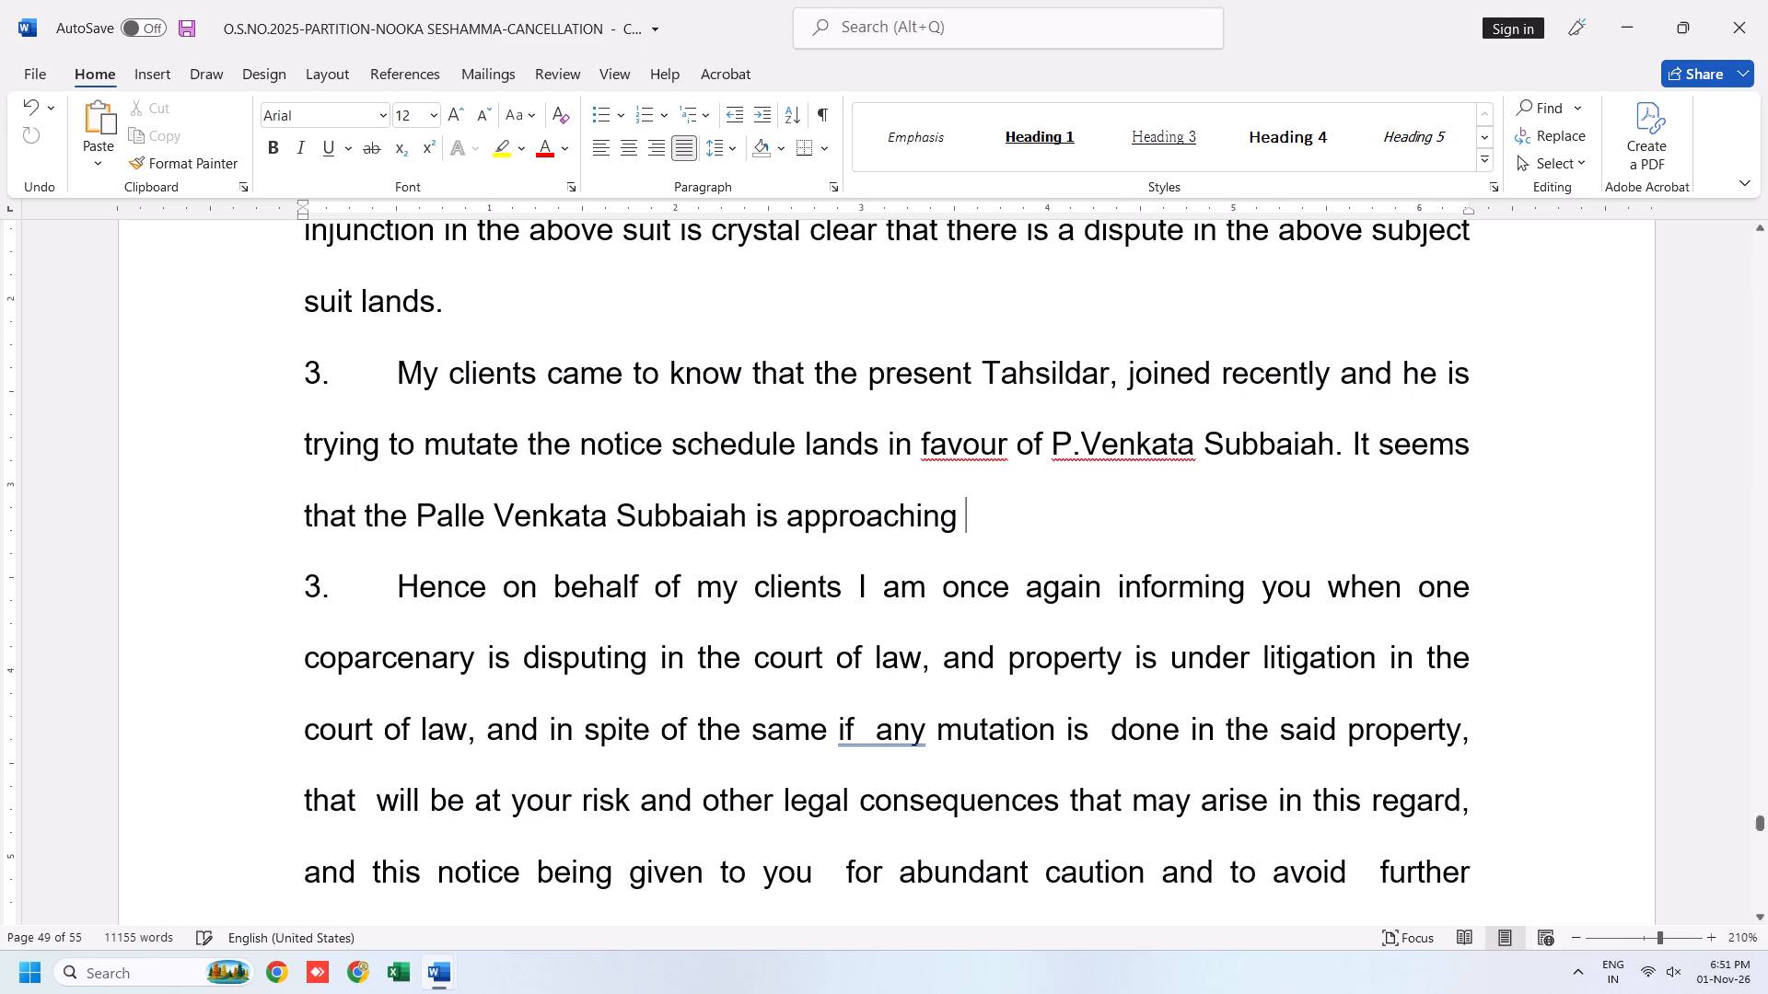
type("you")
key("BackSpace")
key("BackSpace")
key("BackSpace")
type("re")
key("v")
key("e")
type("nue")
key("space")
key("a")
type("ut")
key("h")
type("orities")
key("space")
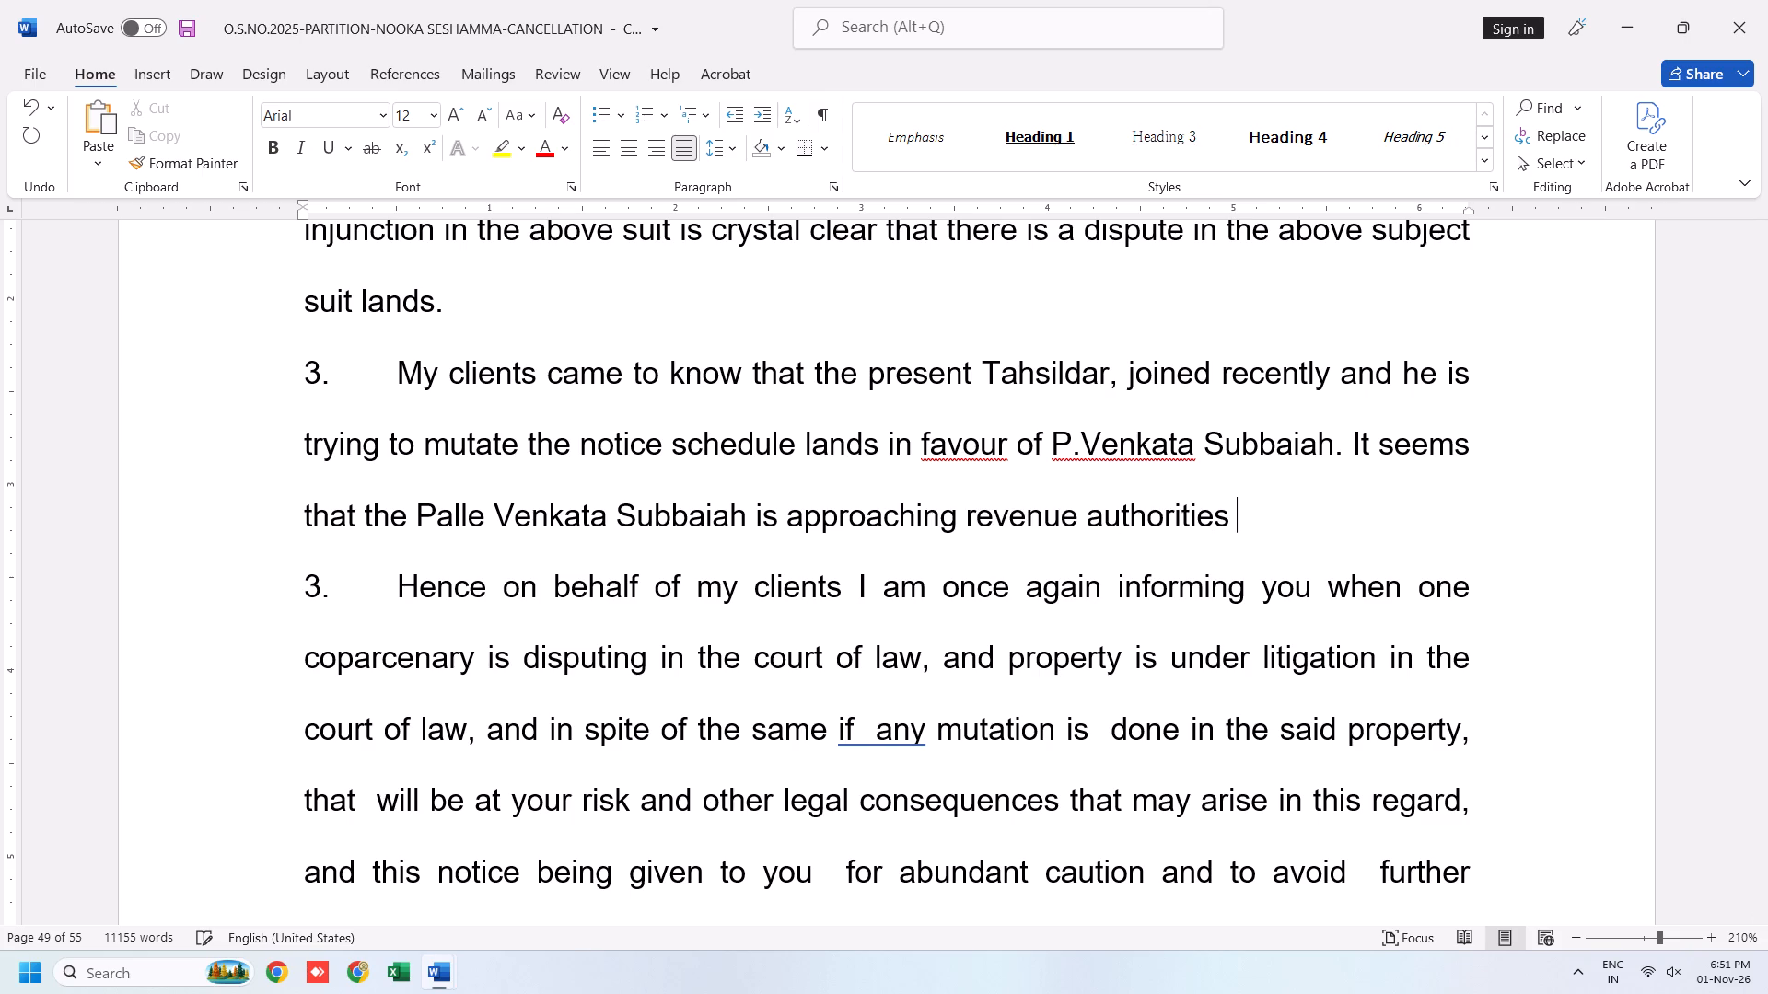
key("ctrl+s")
Continue the second sentence of the new paragraph 3 with "by suppressing the litigation in the court".
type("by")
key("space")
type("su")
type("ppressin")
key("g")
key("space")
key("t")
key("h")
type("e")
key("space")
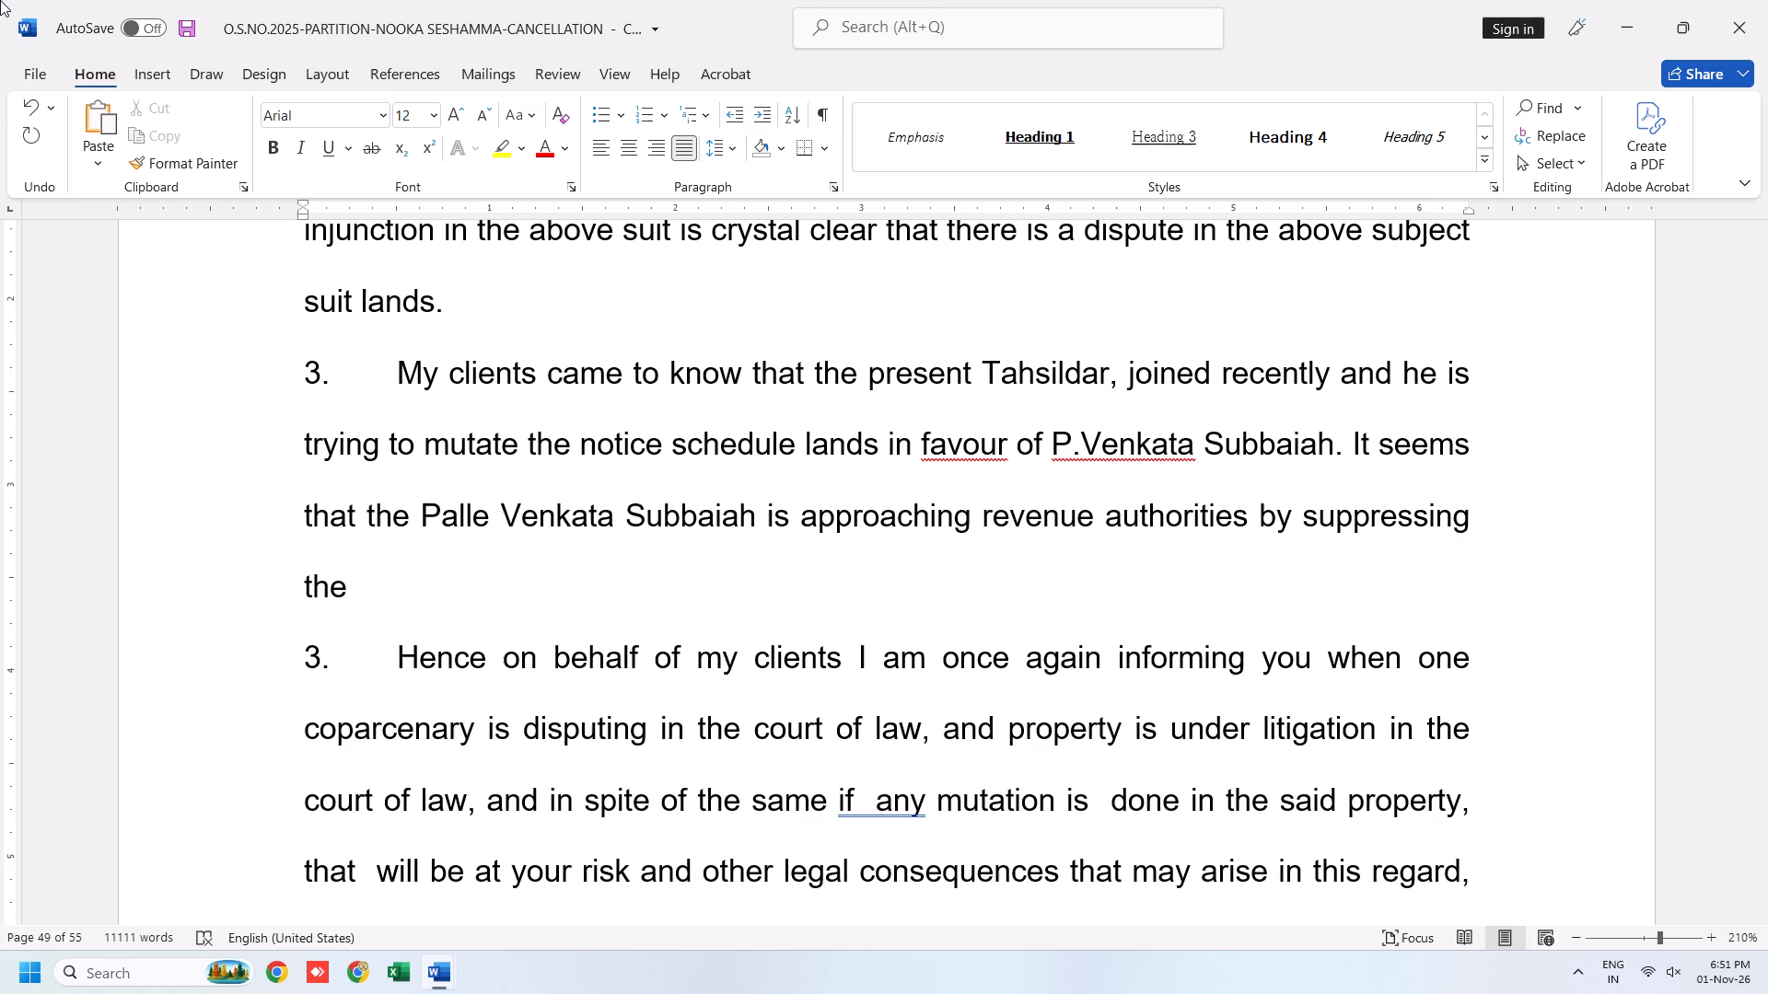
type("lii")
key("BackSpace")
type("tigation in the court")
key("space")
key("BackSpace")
End the sentence with a full stop, add the closing sentence "Hence this notice." to the new paragraph 3, and save.
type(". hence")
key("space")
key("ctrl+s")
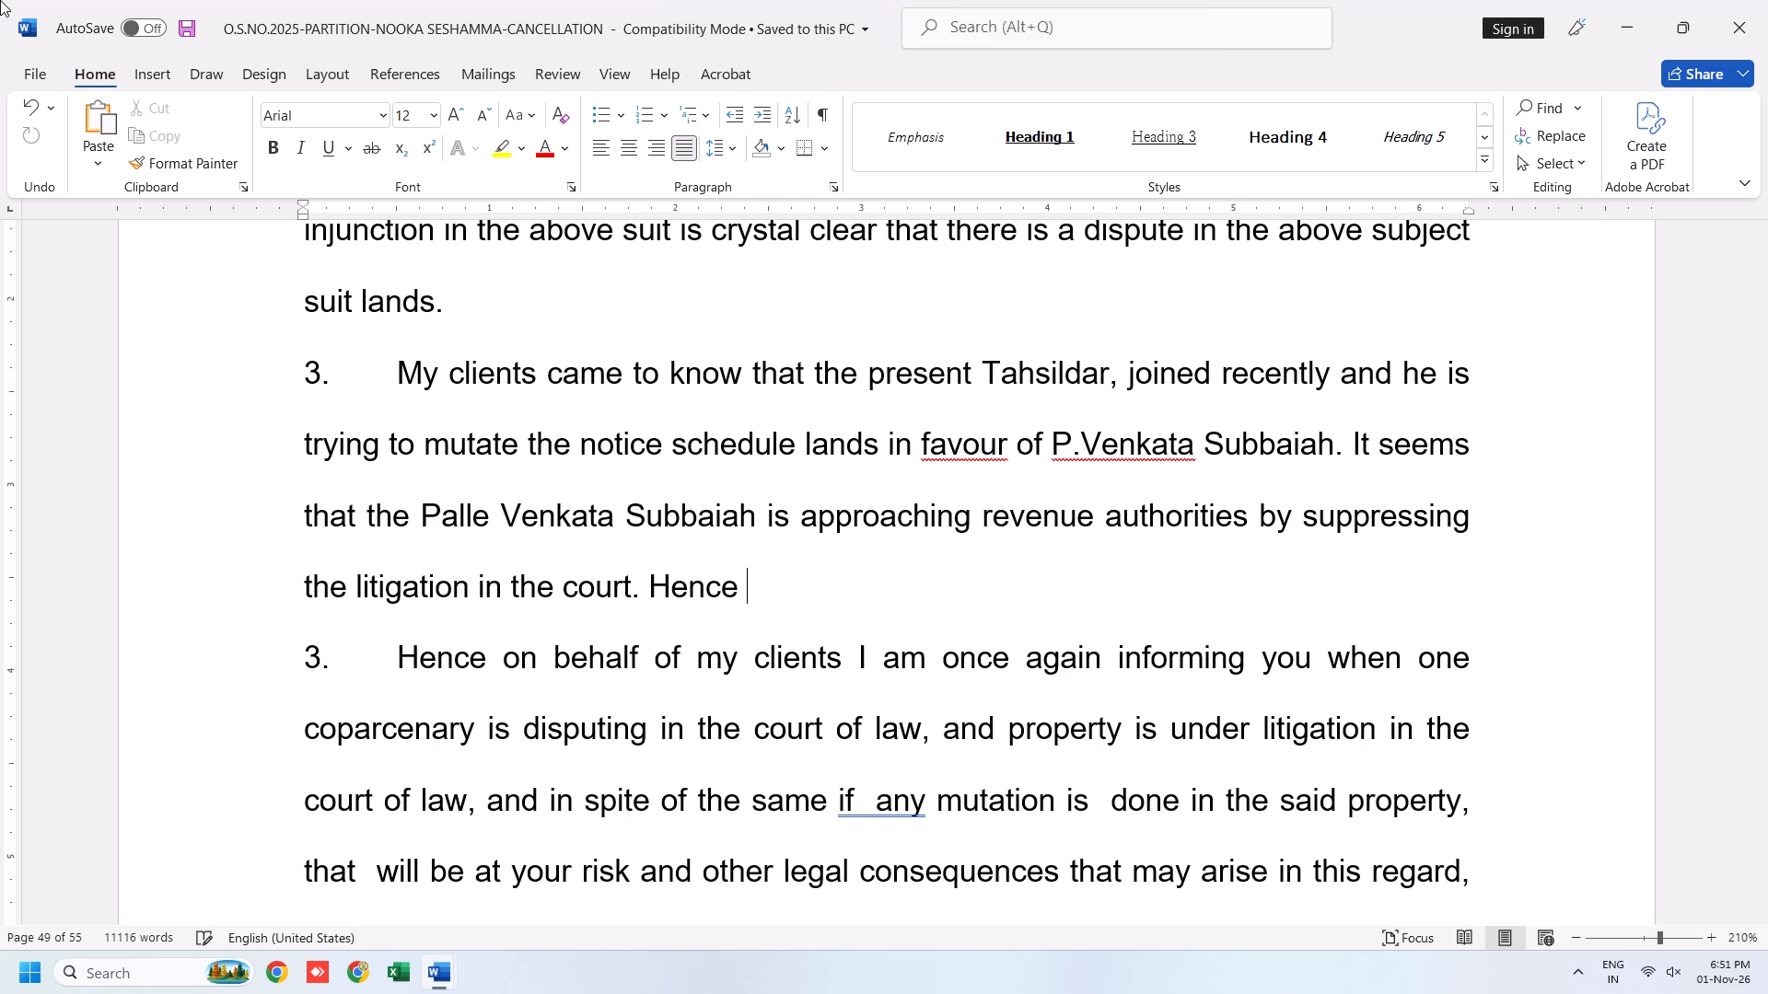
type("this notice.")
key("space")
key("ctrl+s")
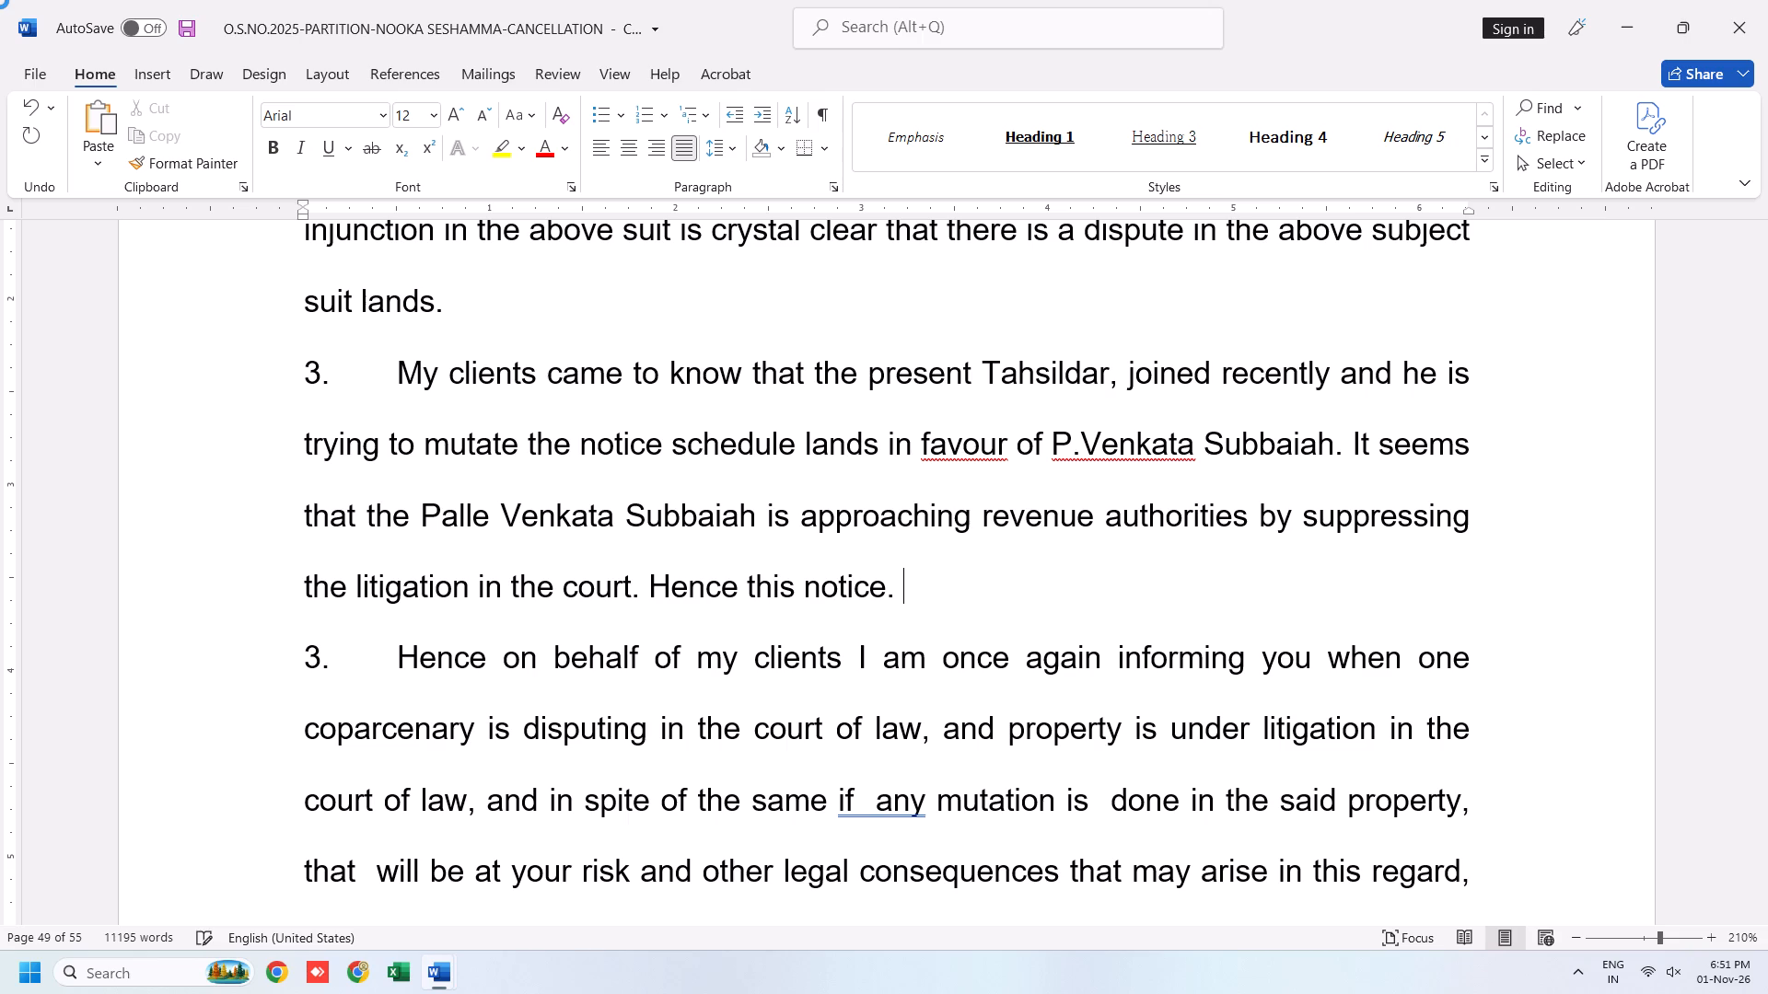
scroll(1130, 596, "down", 2)
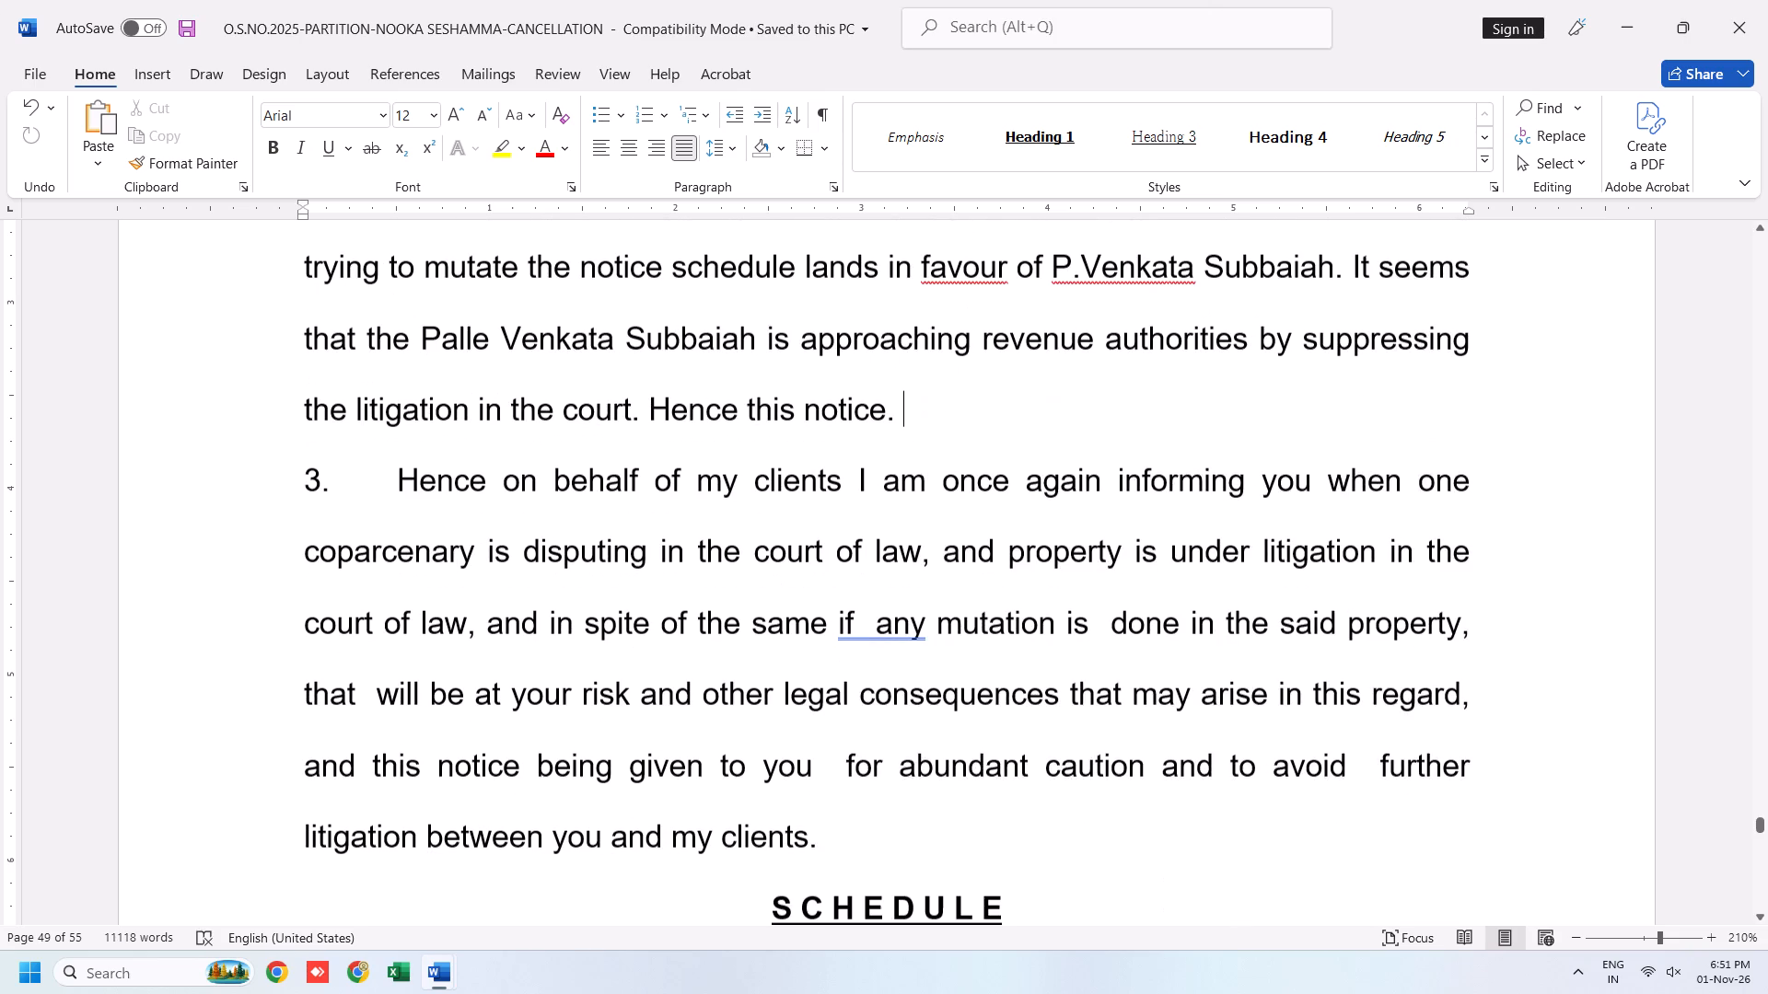
key("ctrl+s")
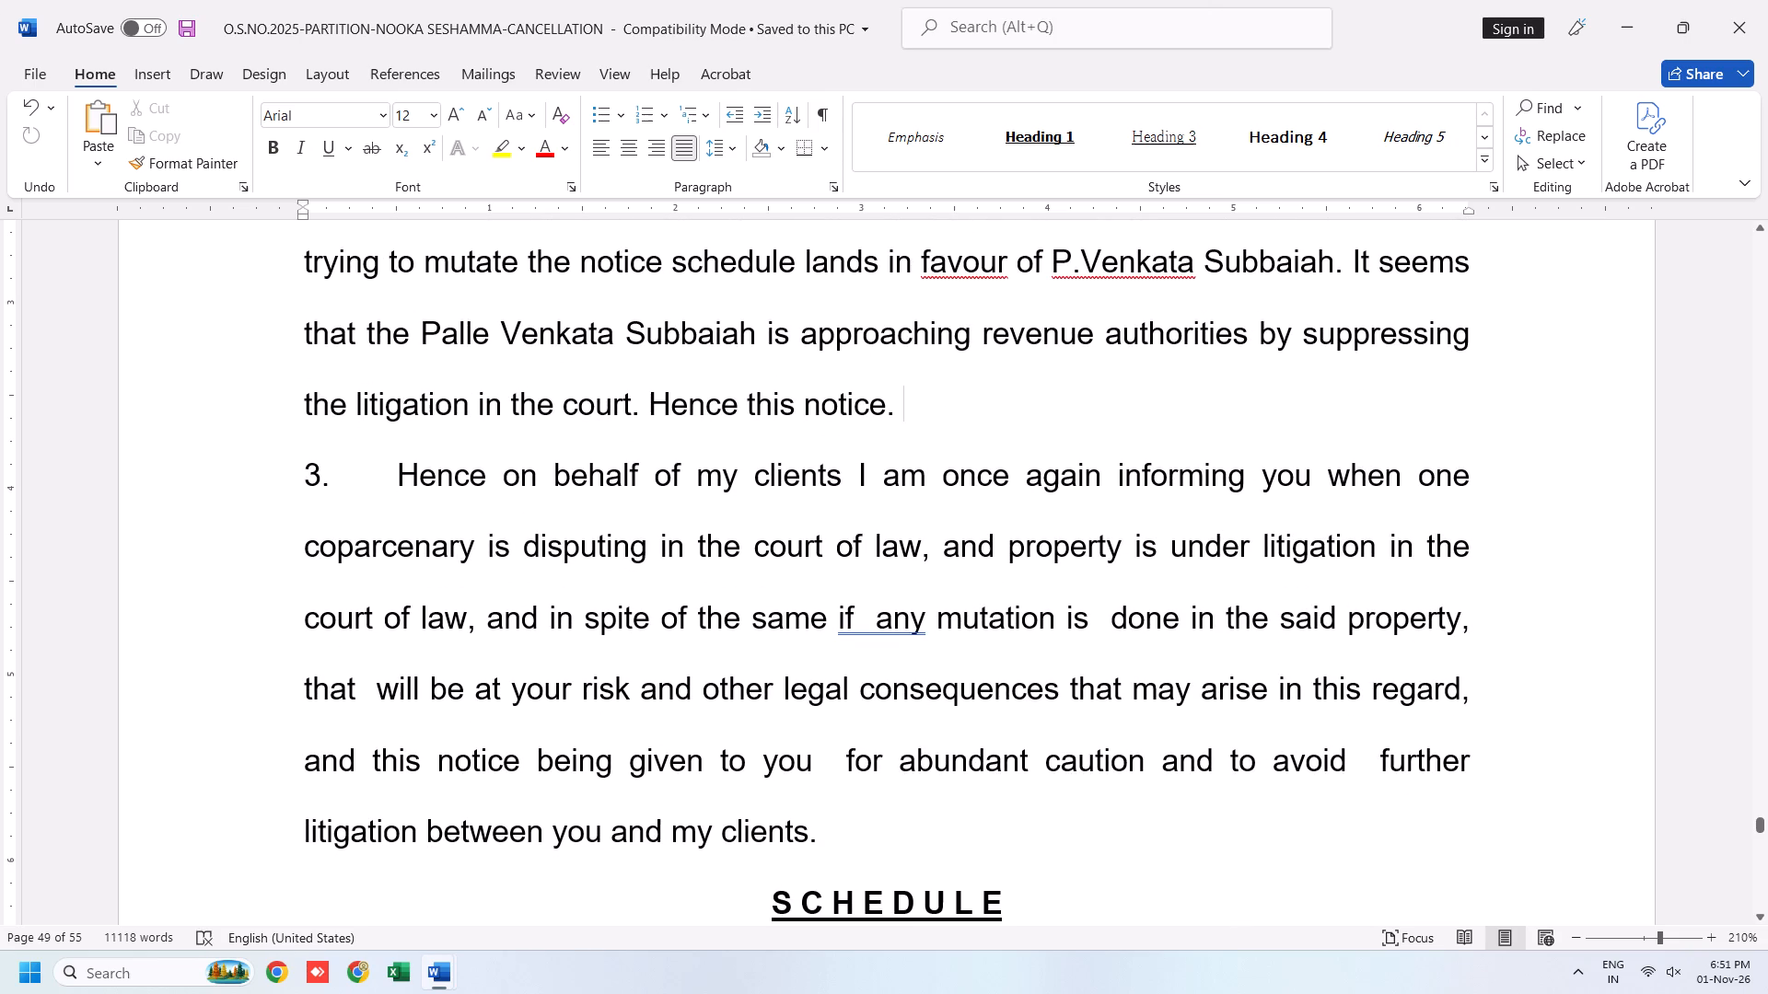
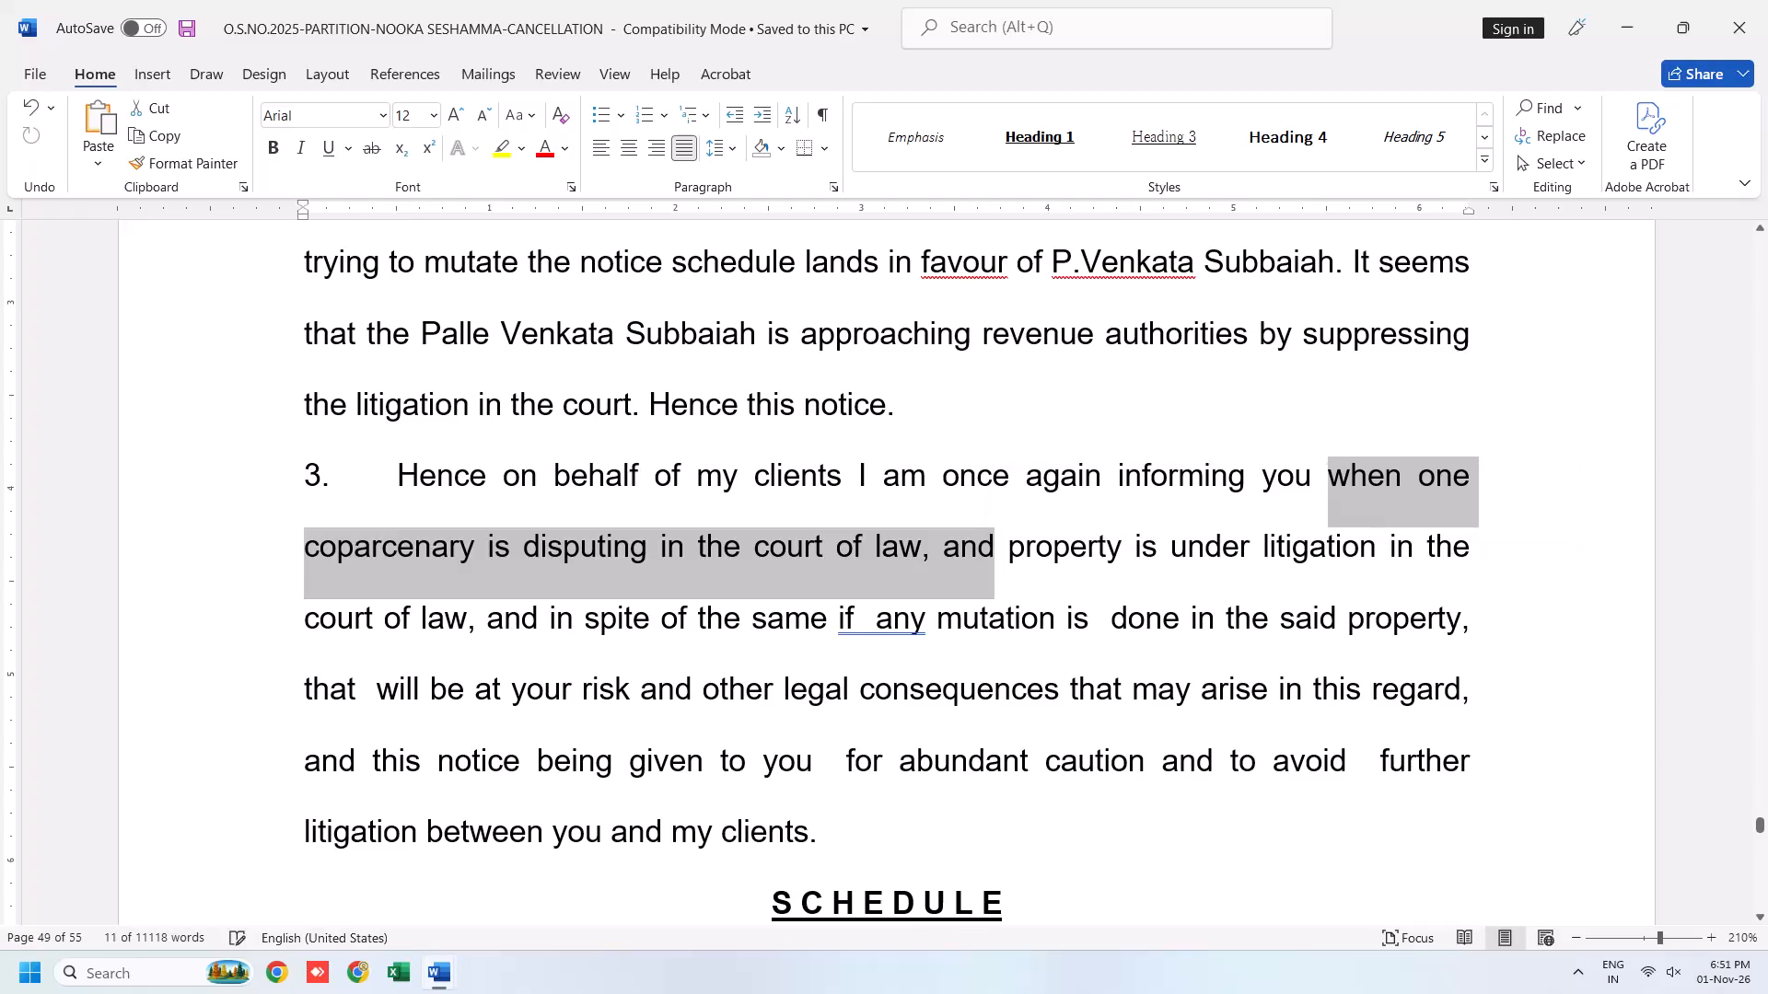
Start a new item numbered 2 below item 1 in the notice's Encls list.
scroll(973, 681, "down", 1)
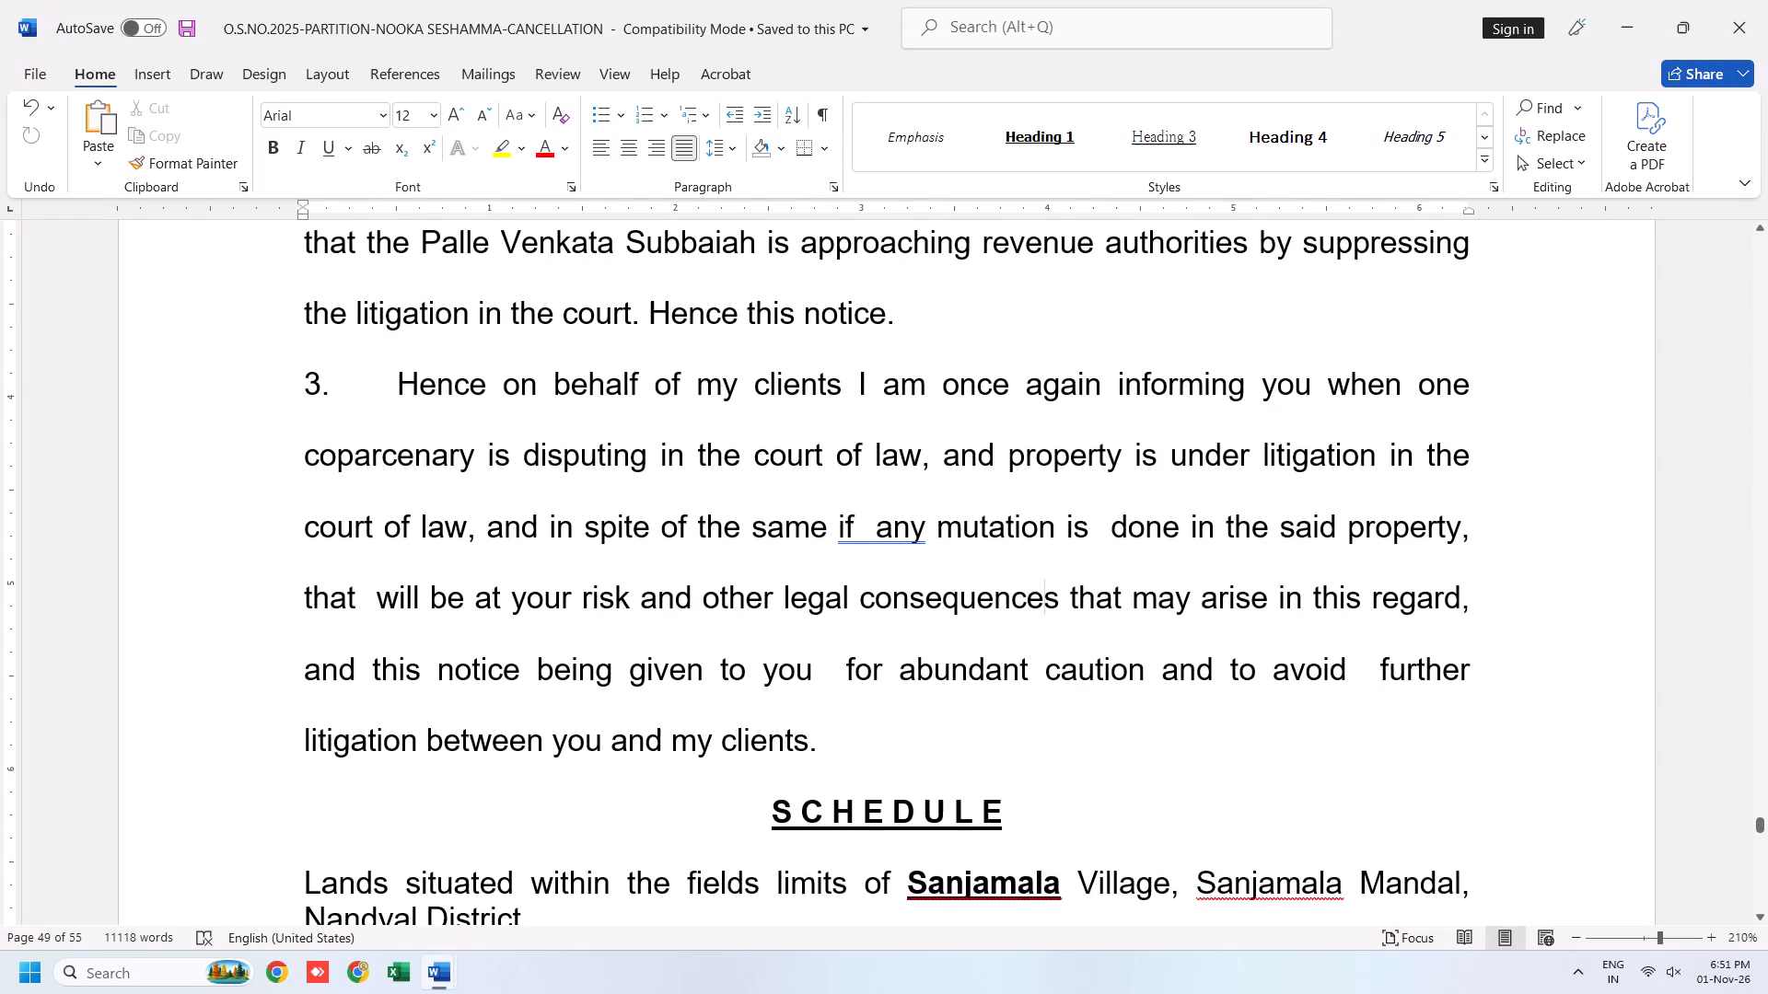
scroll(735, 639, "down", 2)
scroll(851, 675, "down", 5)
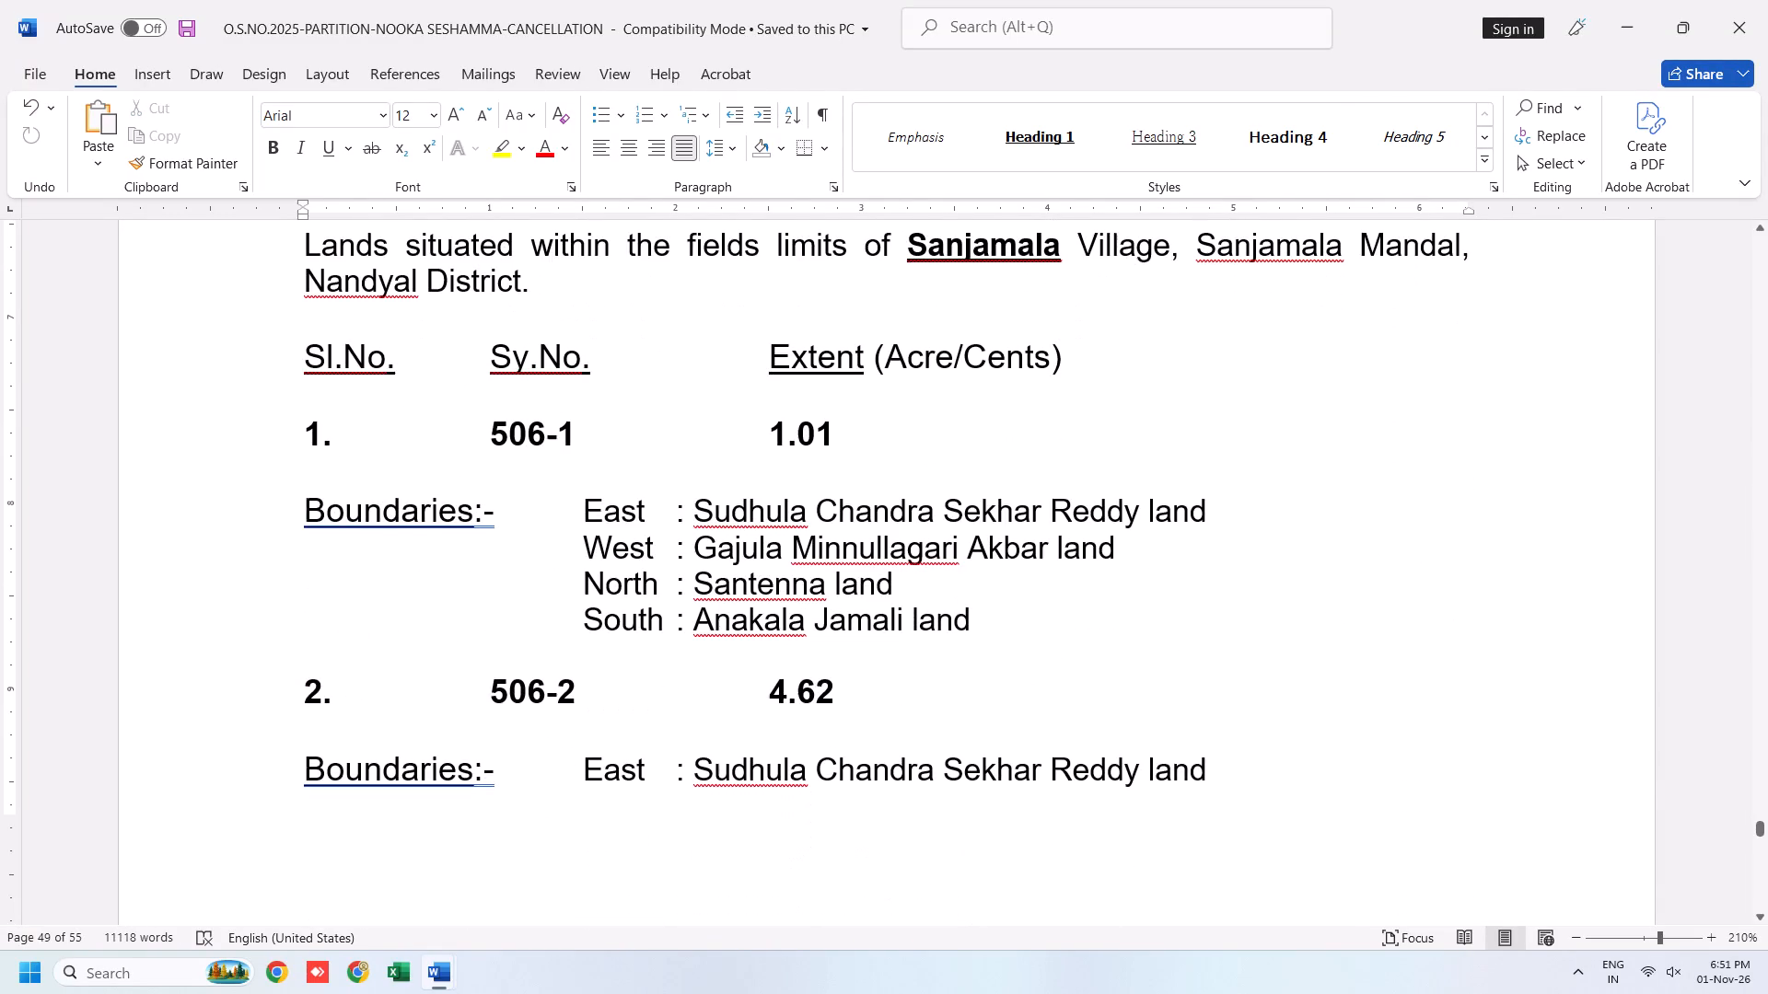
scroll(875, 639, "down", 15)
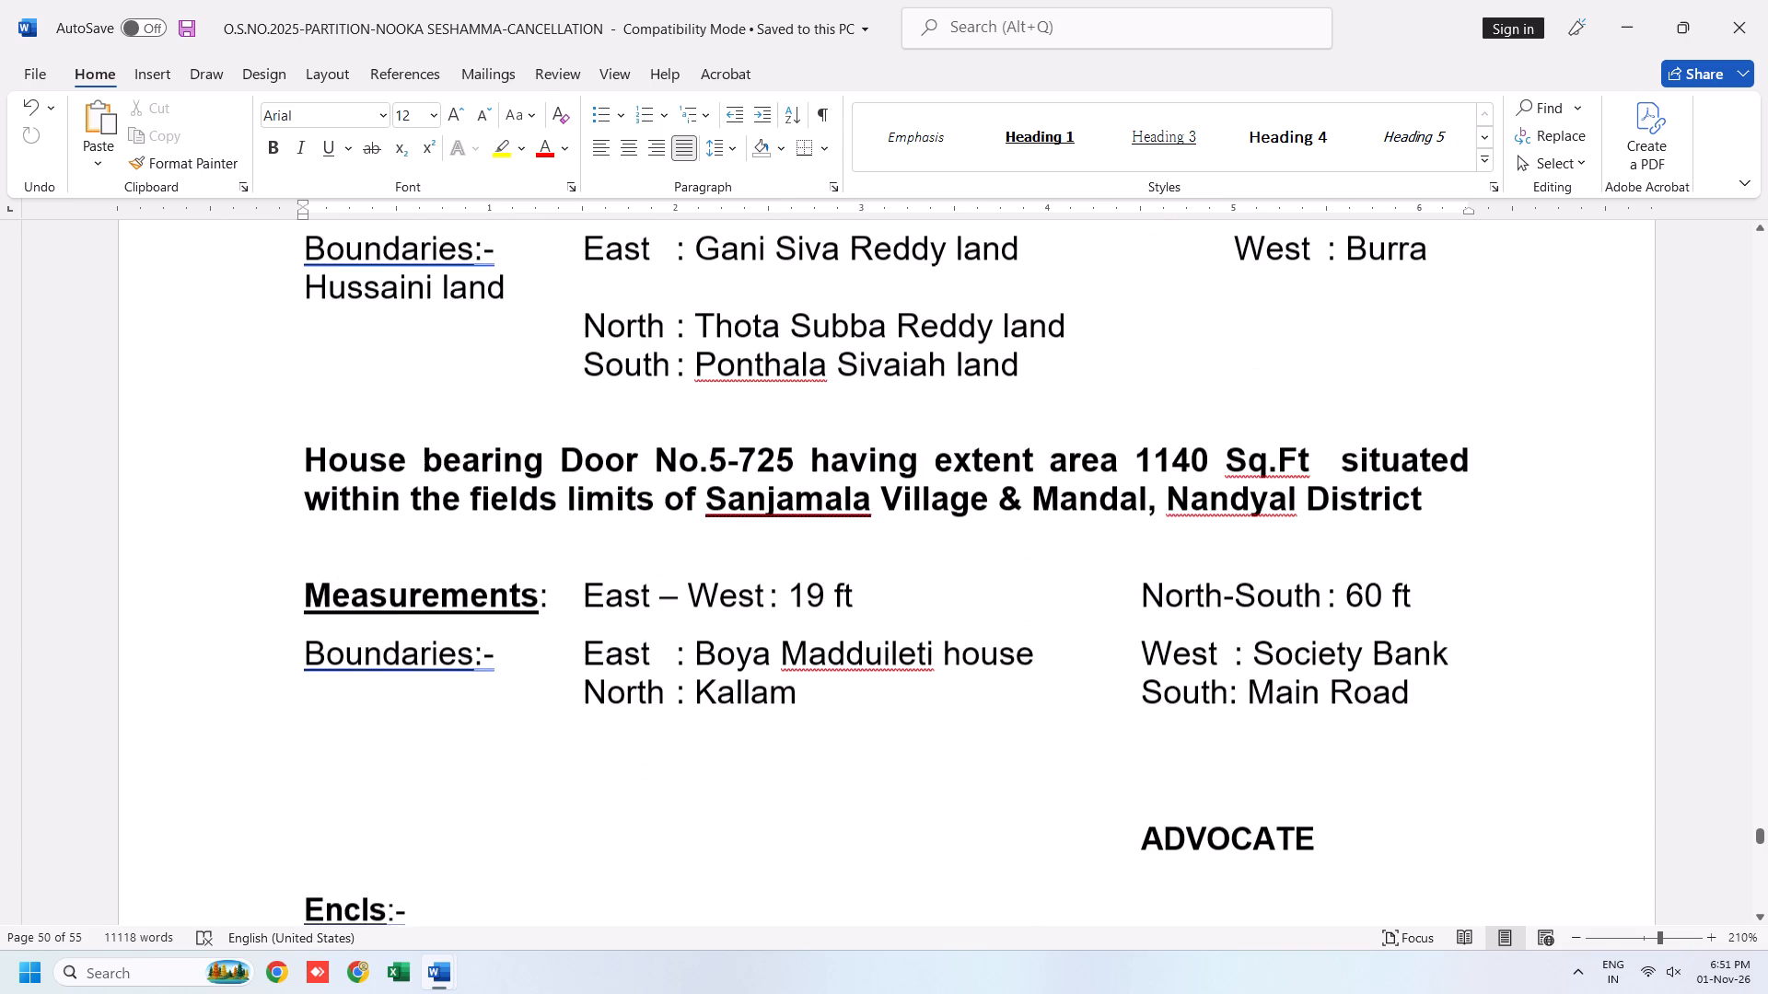
left_click(542, 549)
scroll(551, 543, "down", 3)
scroll(622, 618, "down", 3)
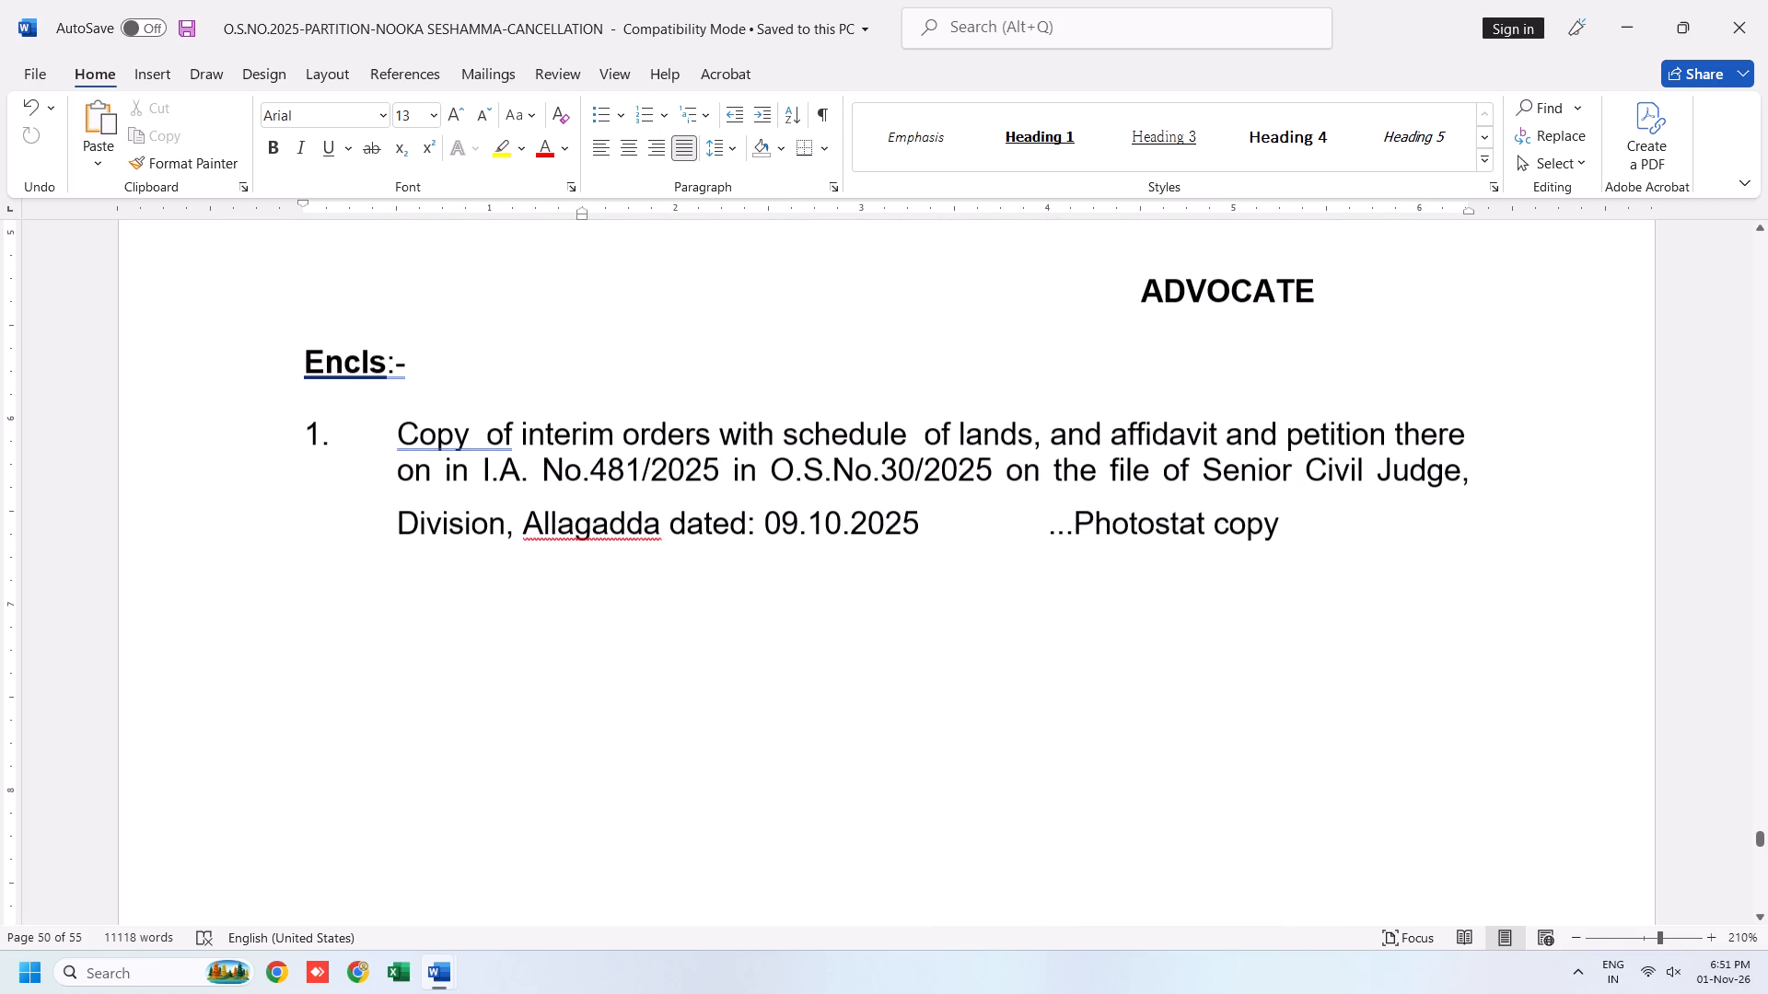
left_click(1296, 532)
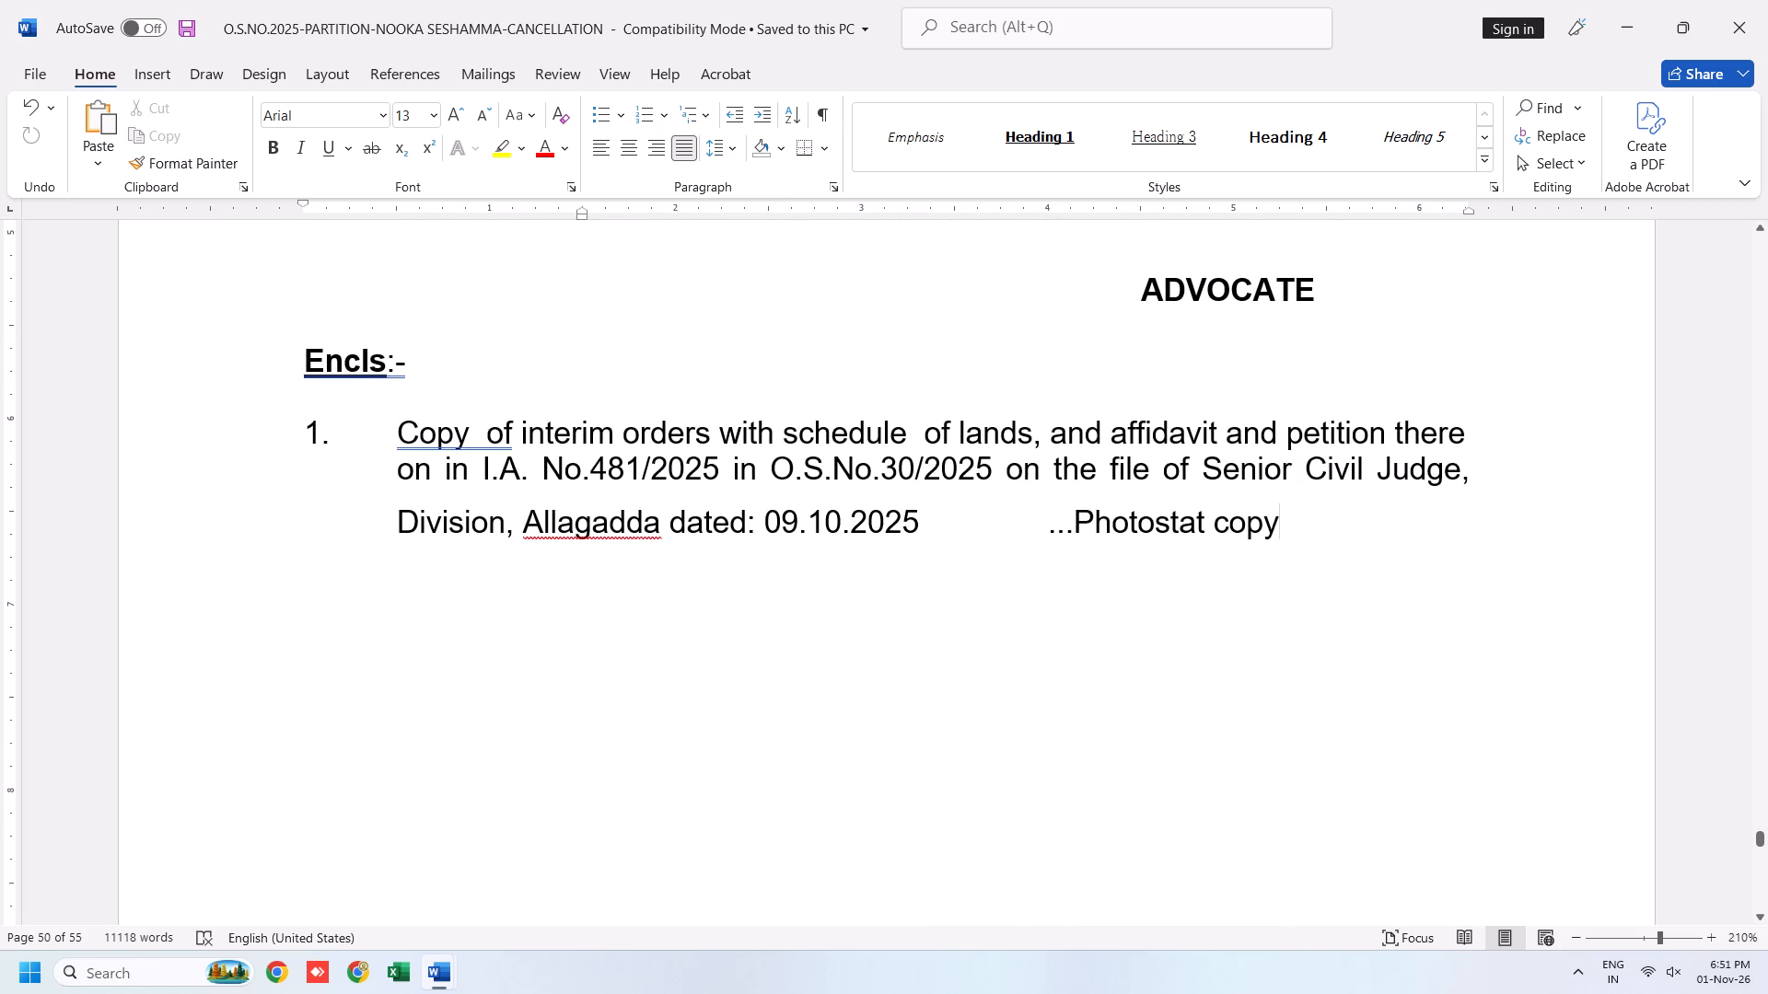
key("Return")
key("BackSpace")
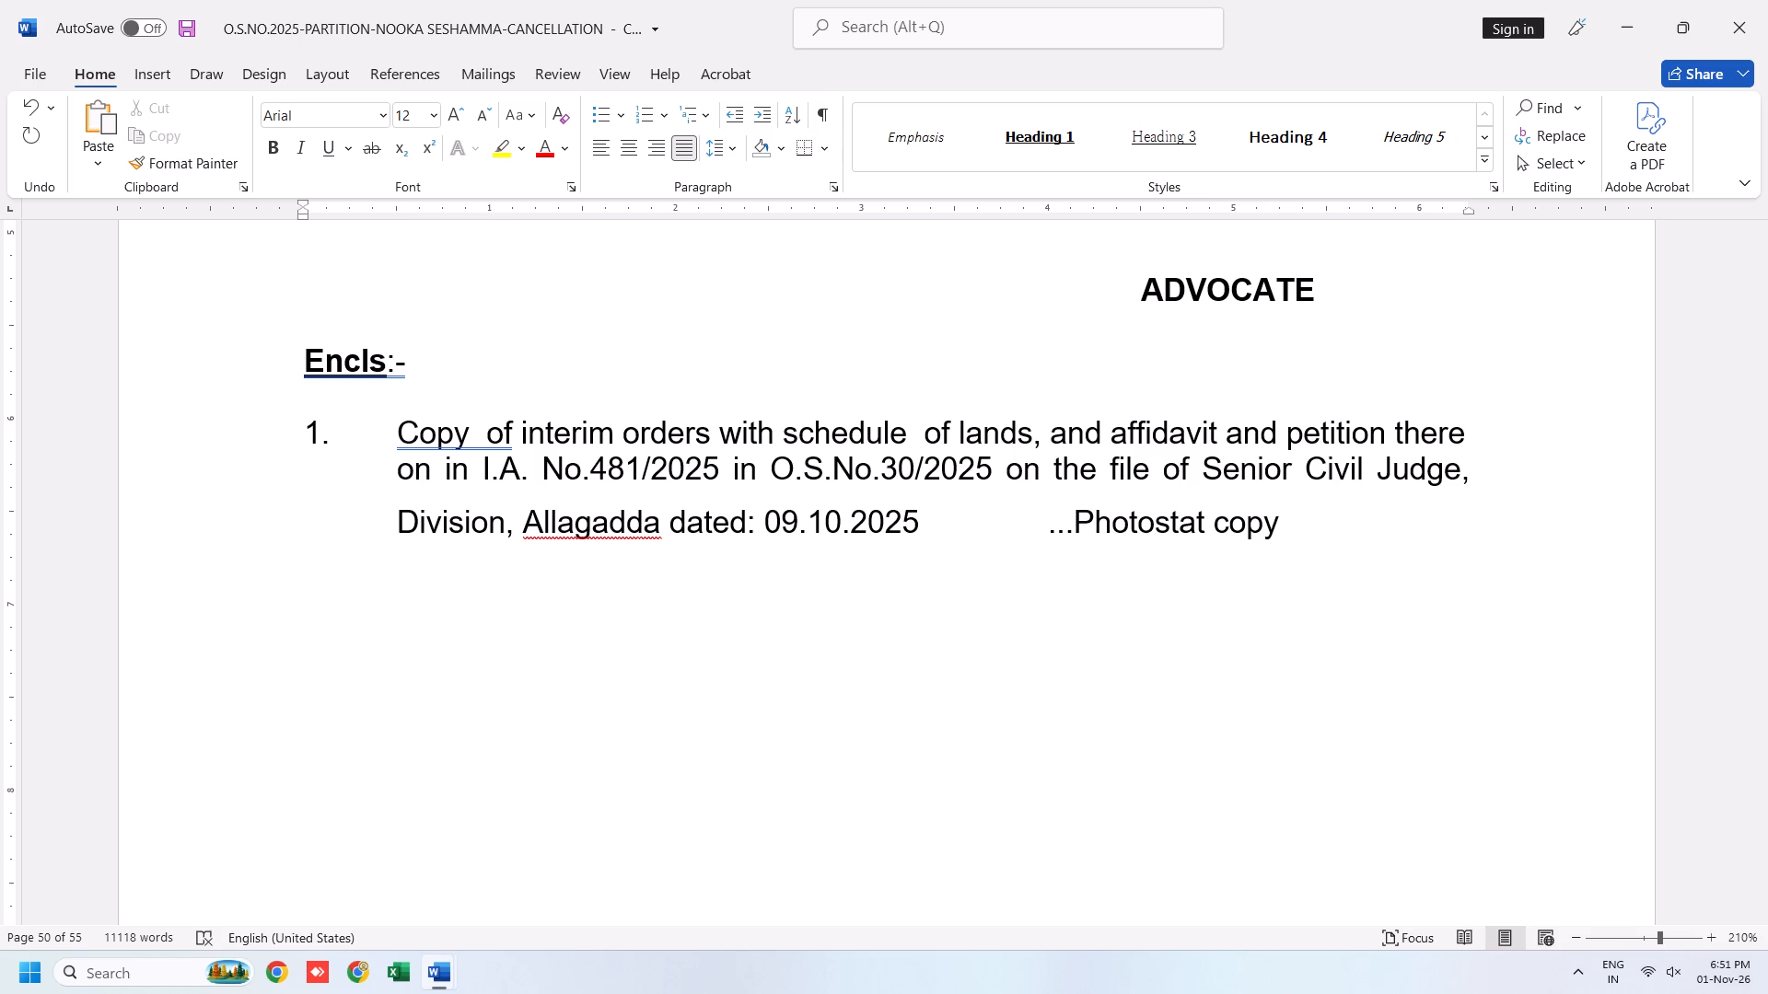
type("2.")
key("Tab")
key("shift+c")
key("BackSpace")
Begin the text of enclosure item 2 with "Copy of legal".
type("Coy o")
key("BackSpace")
key("BackSpace")
key("BackSpace")
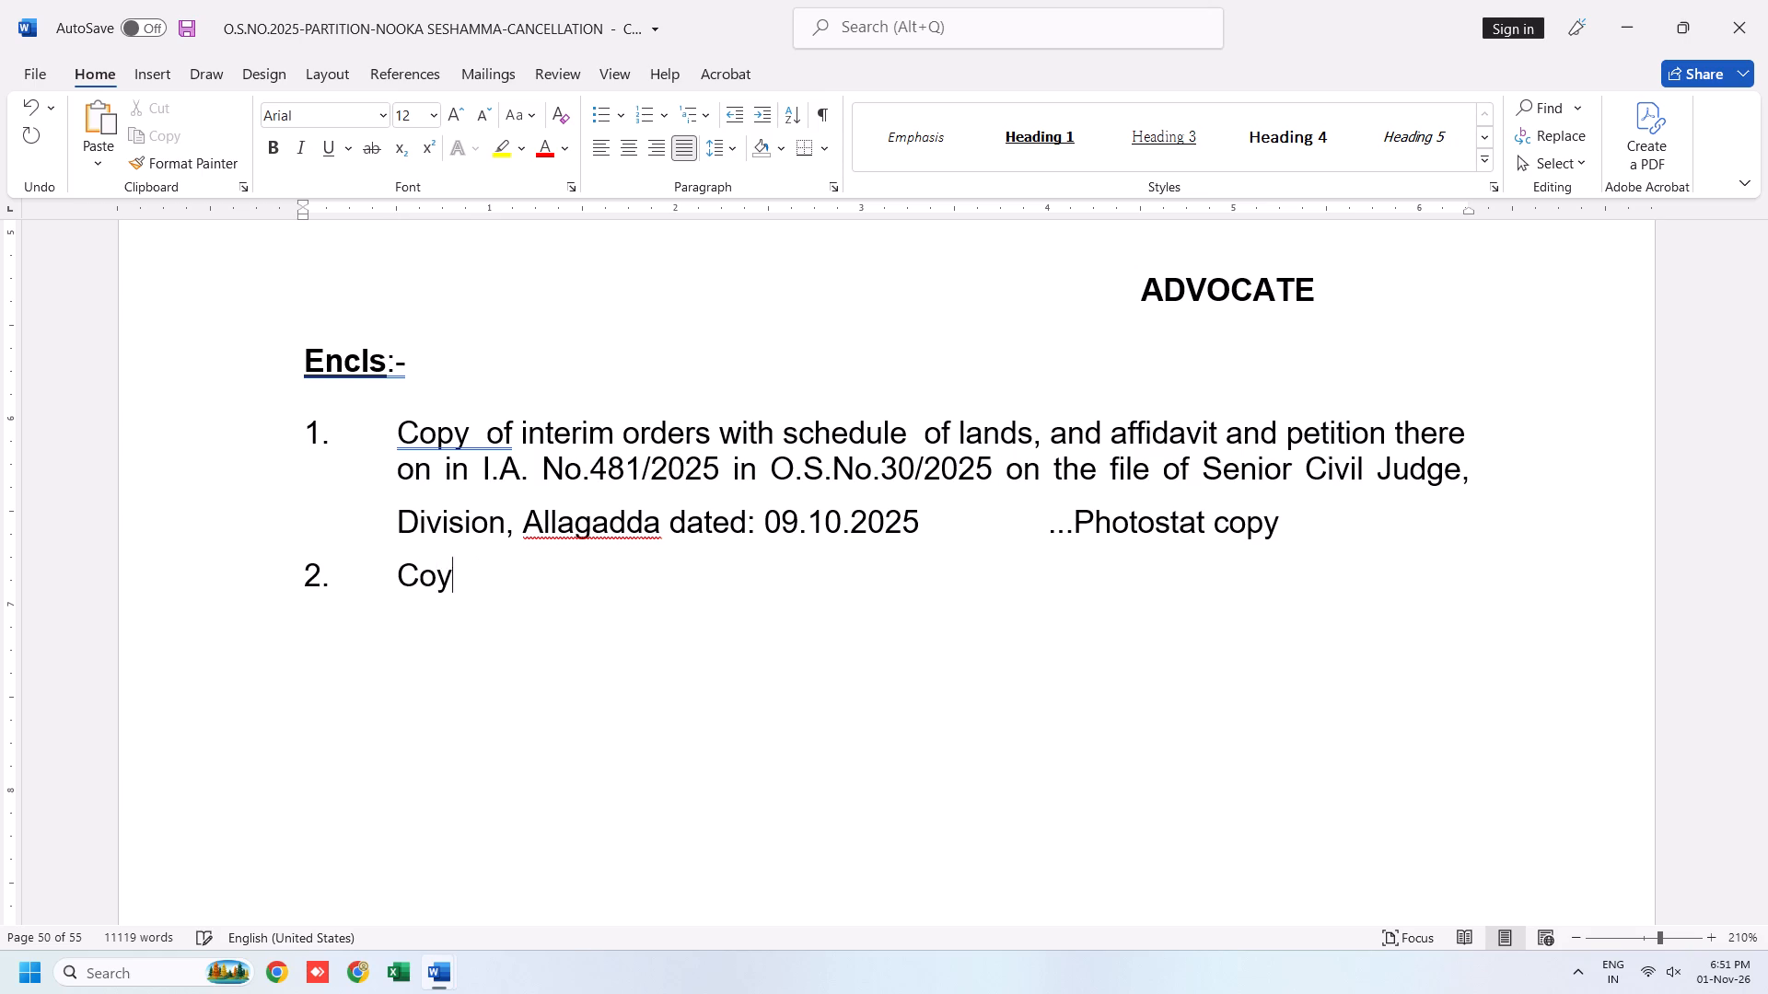
type("py oof")
key("BackSpace")
key("BackSpace")
type("f l")
type("egal otic")
key("BackSpace")
key("BackSpace")
key("BackSpace")
key("BackSpace")
Continue enclosure item 2 with "notice dated:30.10.2025 to your office.".
type("notice dfated")
key("BackSpace")
key("BackSpace")
key("BackSpace")
key("BackSpace")
key("BackSpace")
type("ated:30.10.20")
type("25 to T")
key("BackSpace")
key("BackSpace")
key("BackSpace")
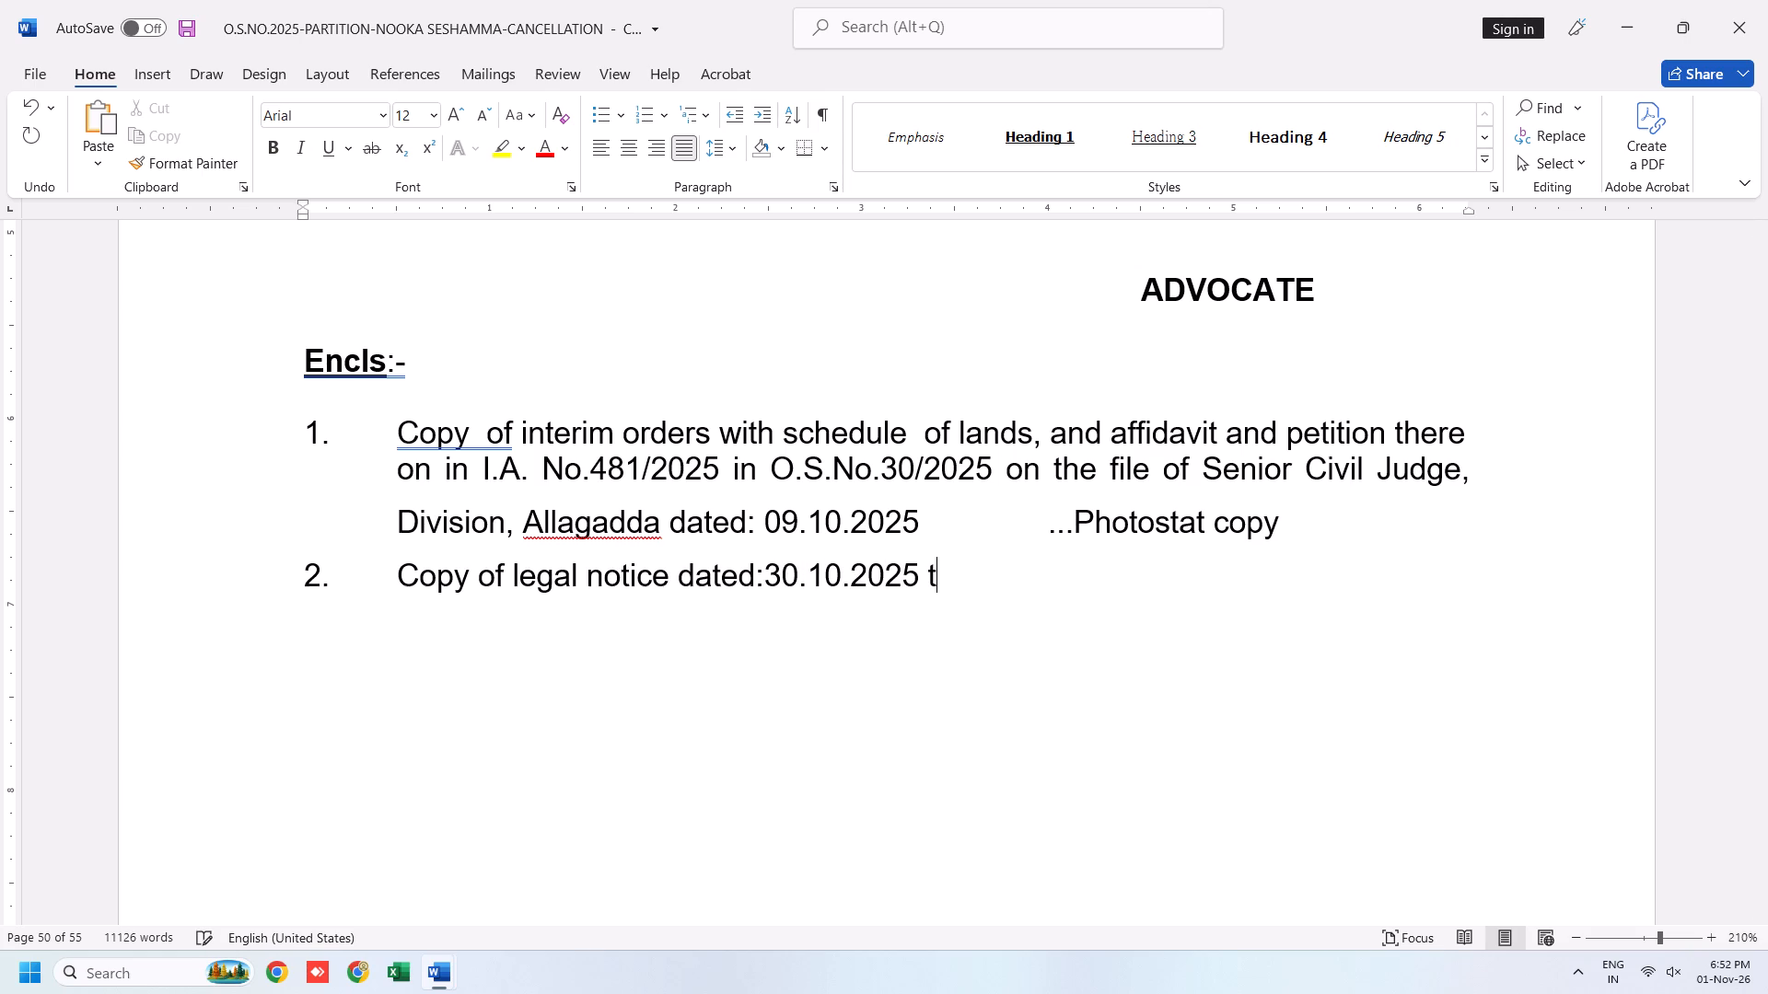
type("o your")
key("space")
type("office.")
Add "...Photostat copy" after a tab gap at the end of enclosure item 2 and save the document.
key("Tab")
type("...PHoto\\")
key("BackSpace")
key("BackSpace")
key("BackSpace")
type("tostatcopy")
key("BackSpace")
key("BackSpace")
key("BackSpace")
key("BackSpace")
key("space")
type("copy")
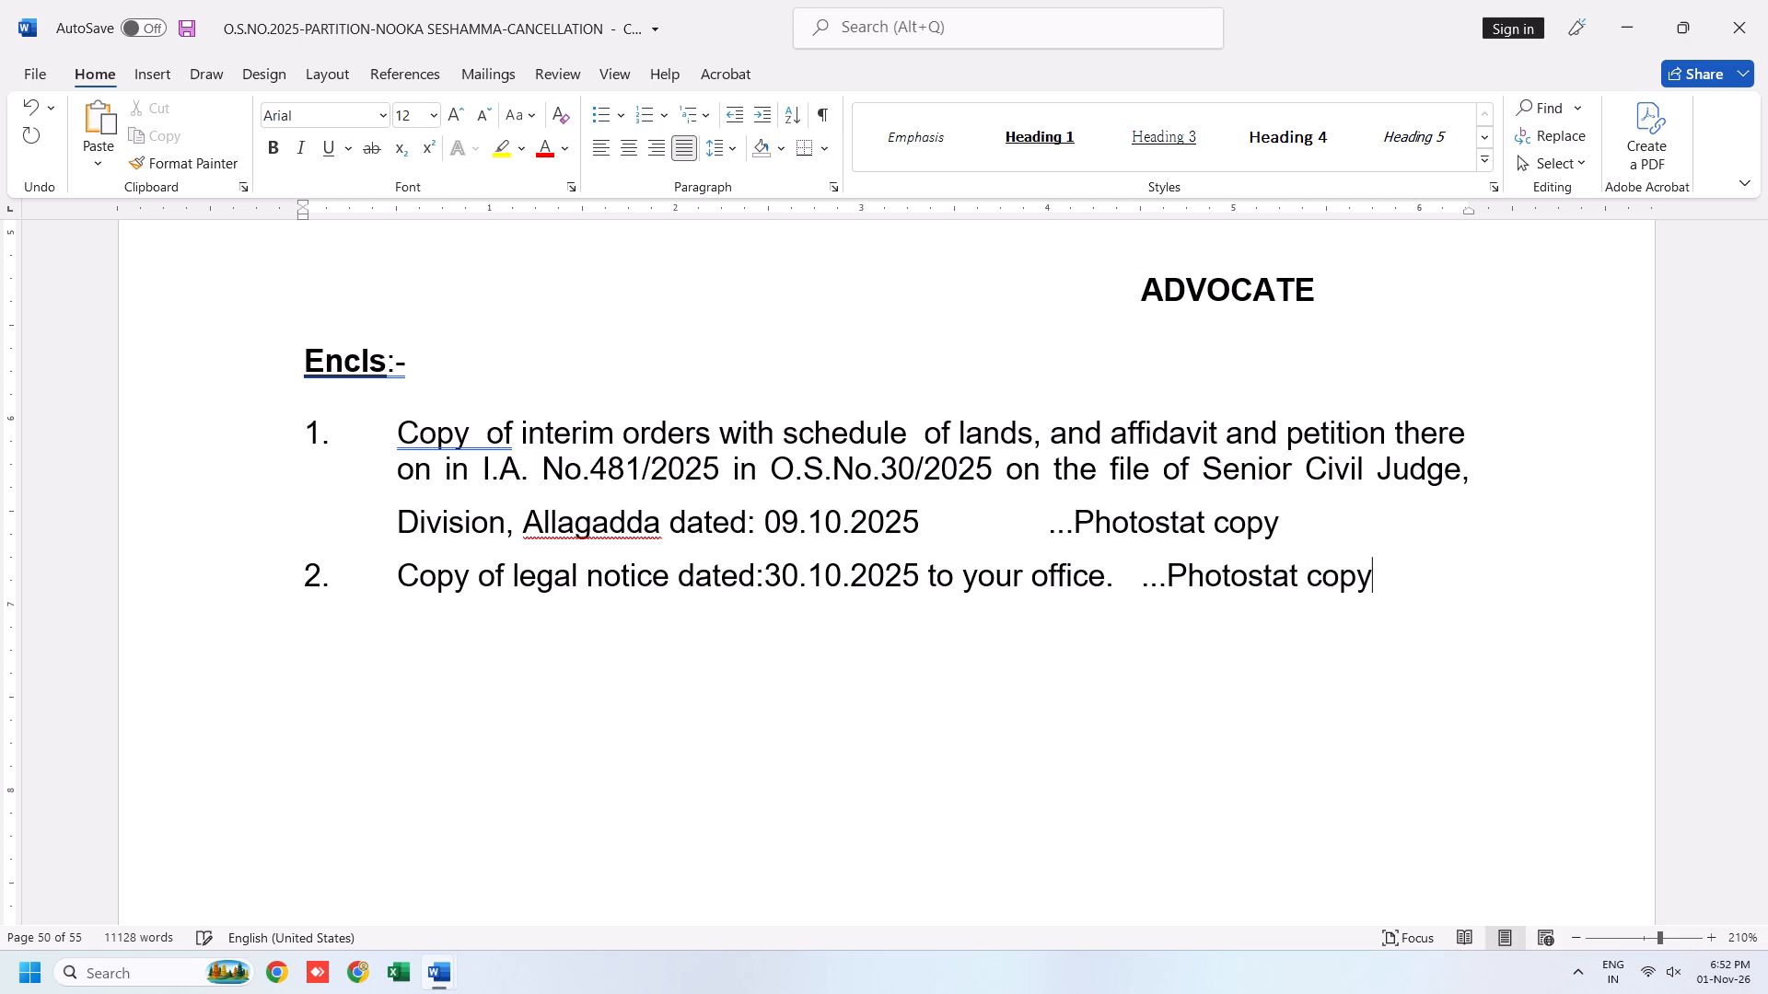
key("ctrl+s")
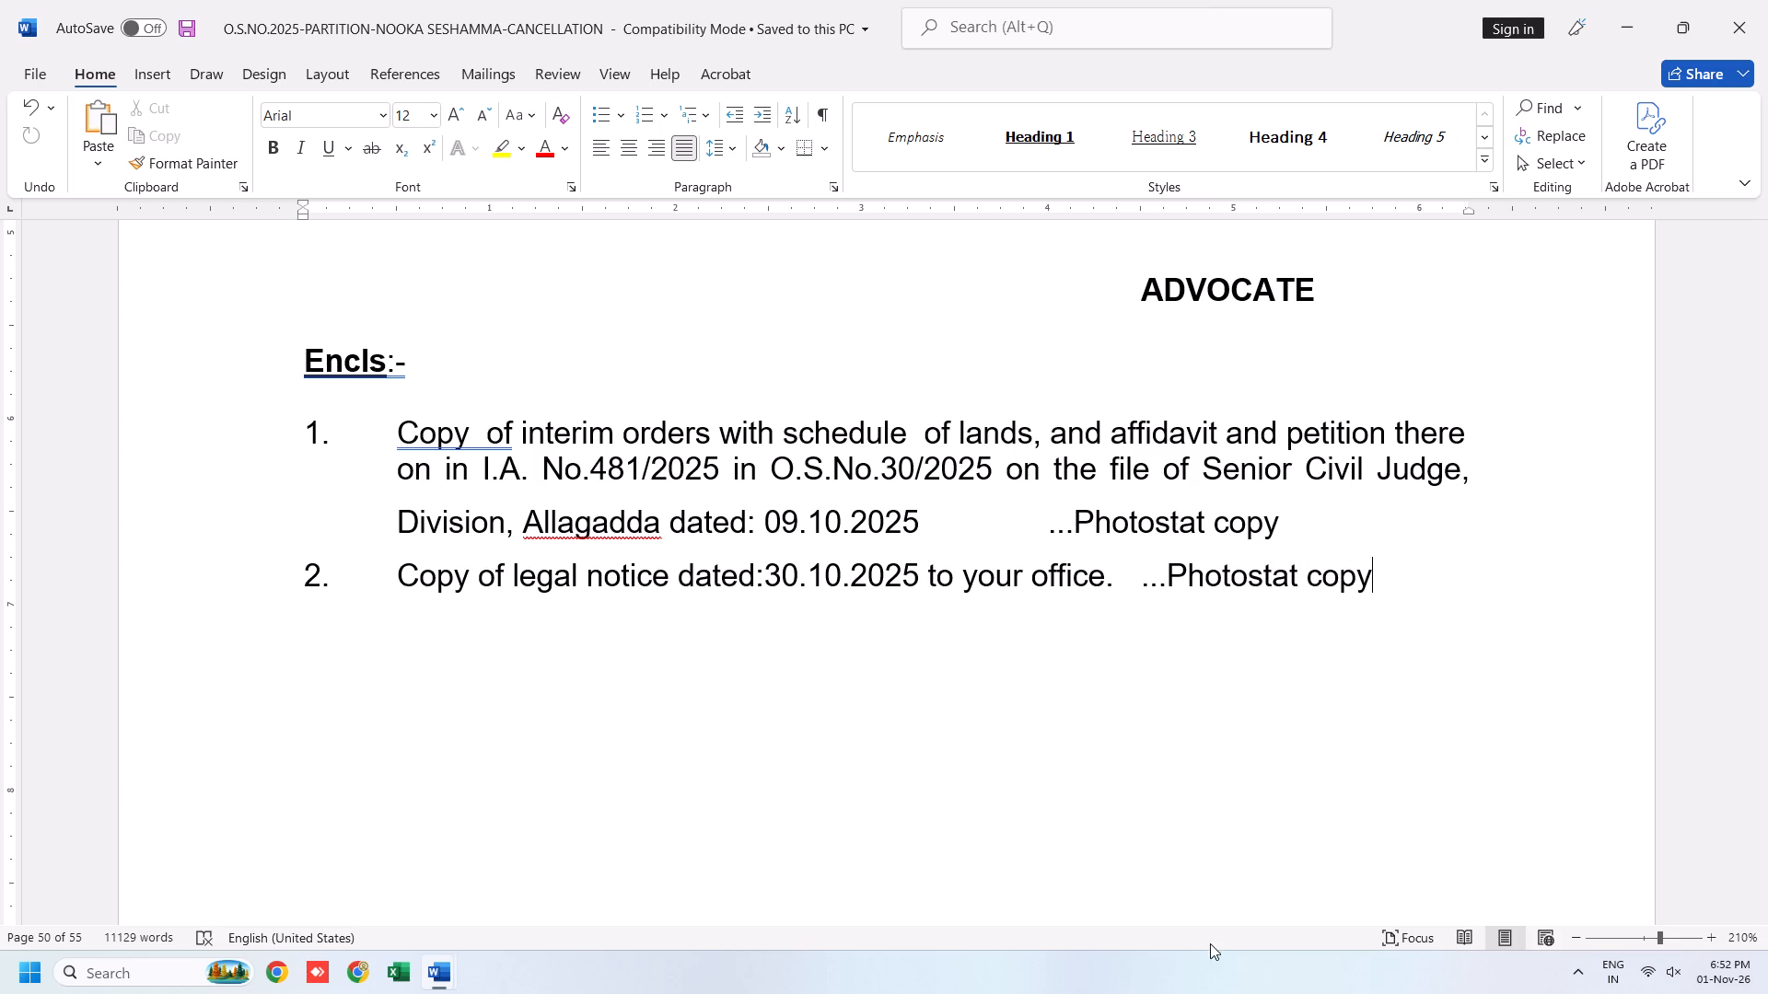
Insert a blank line between enclosure items 1 and 2 and save the document.
left_click(1314, 531)
key("Return")
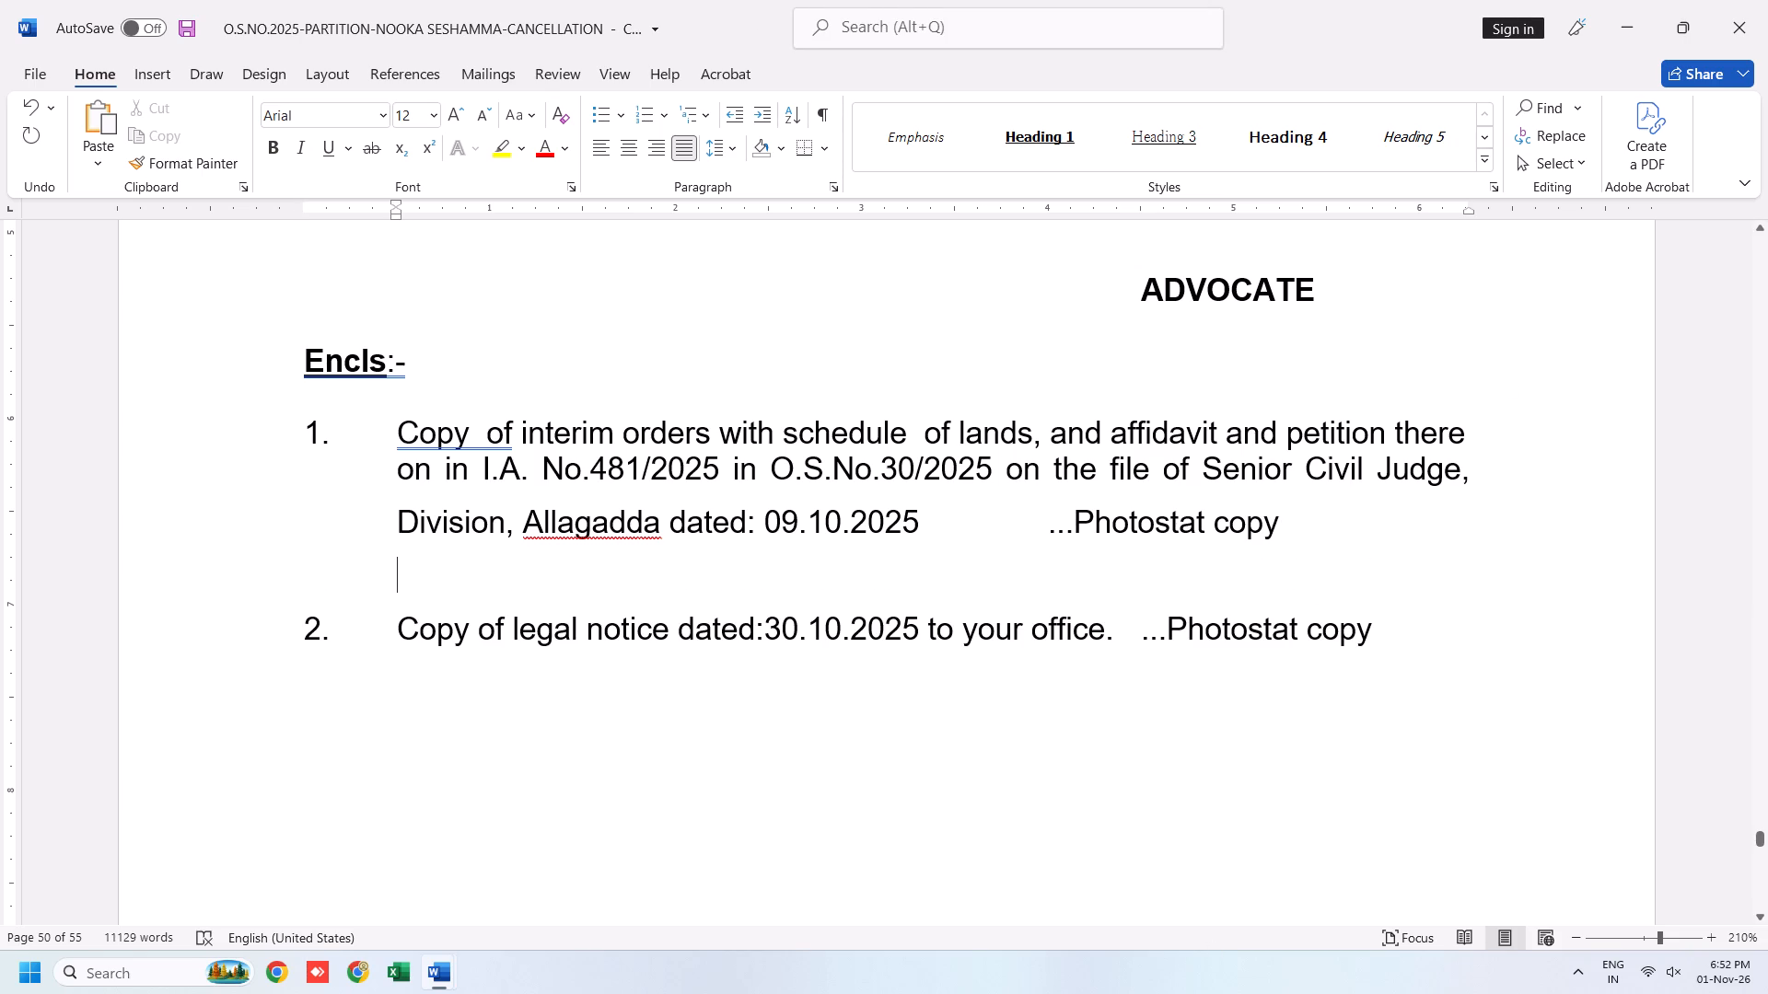
left_click(832, 570)
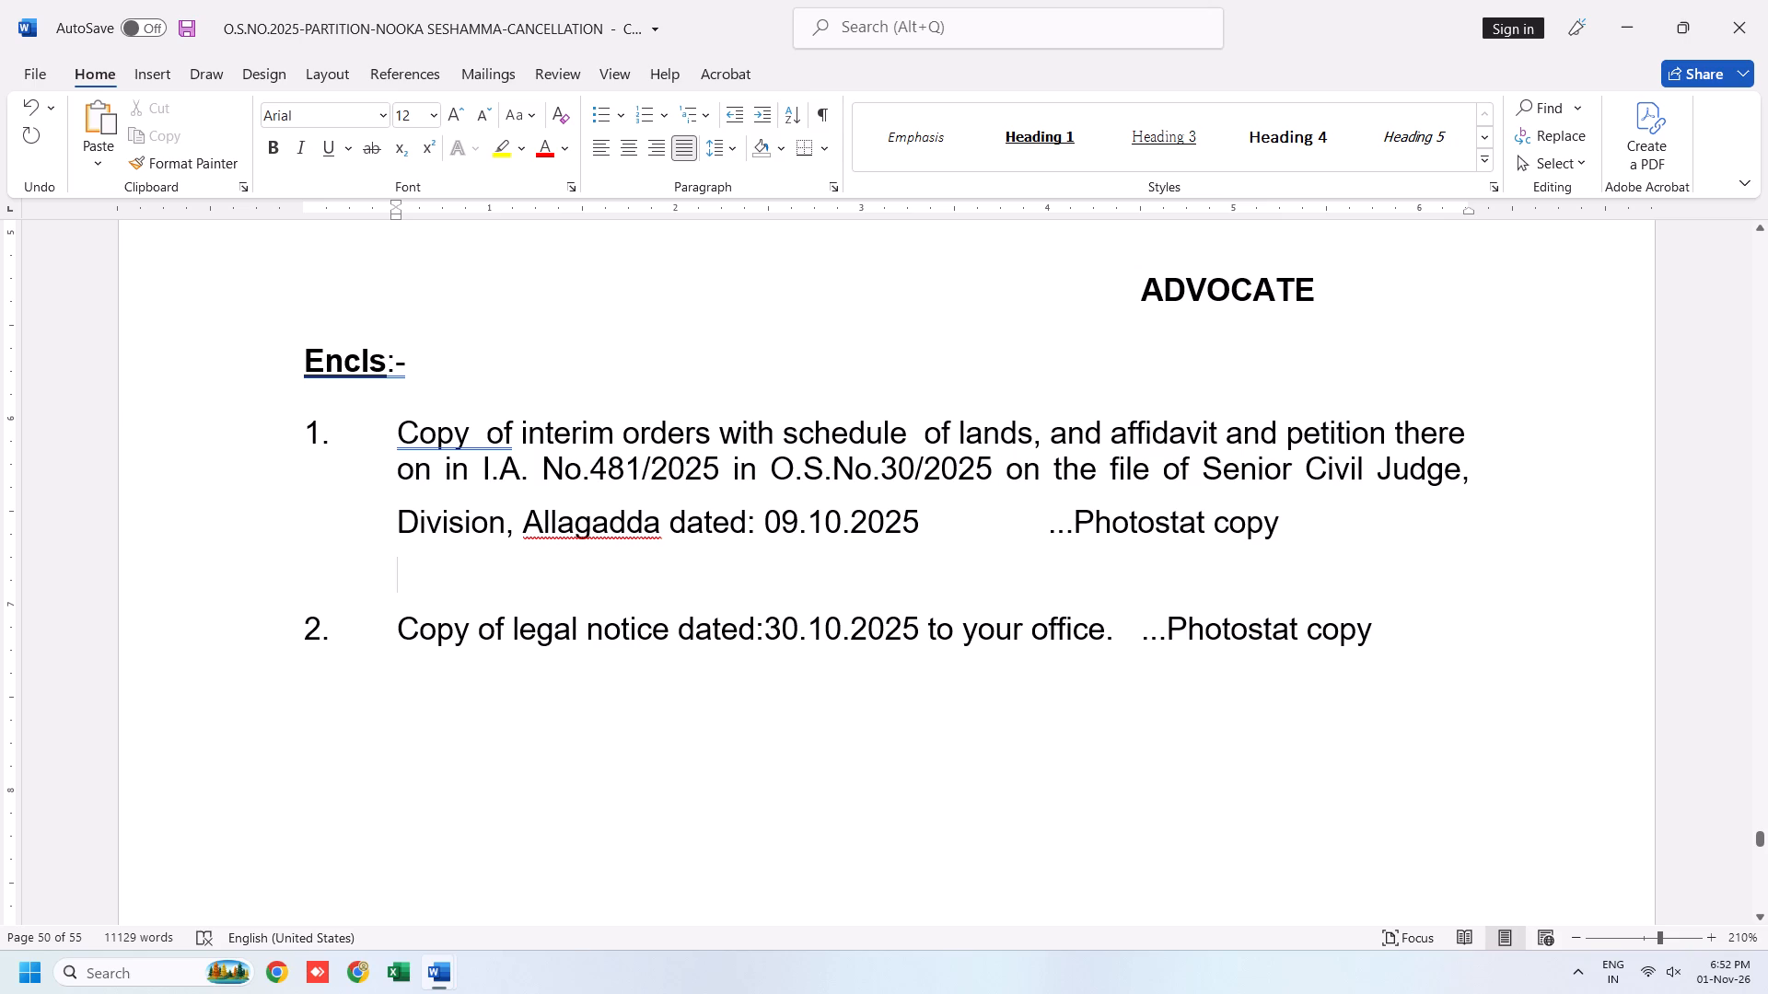
key("ctrl+s")
left_click(820, 562)
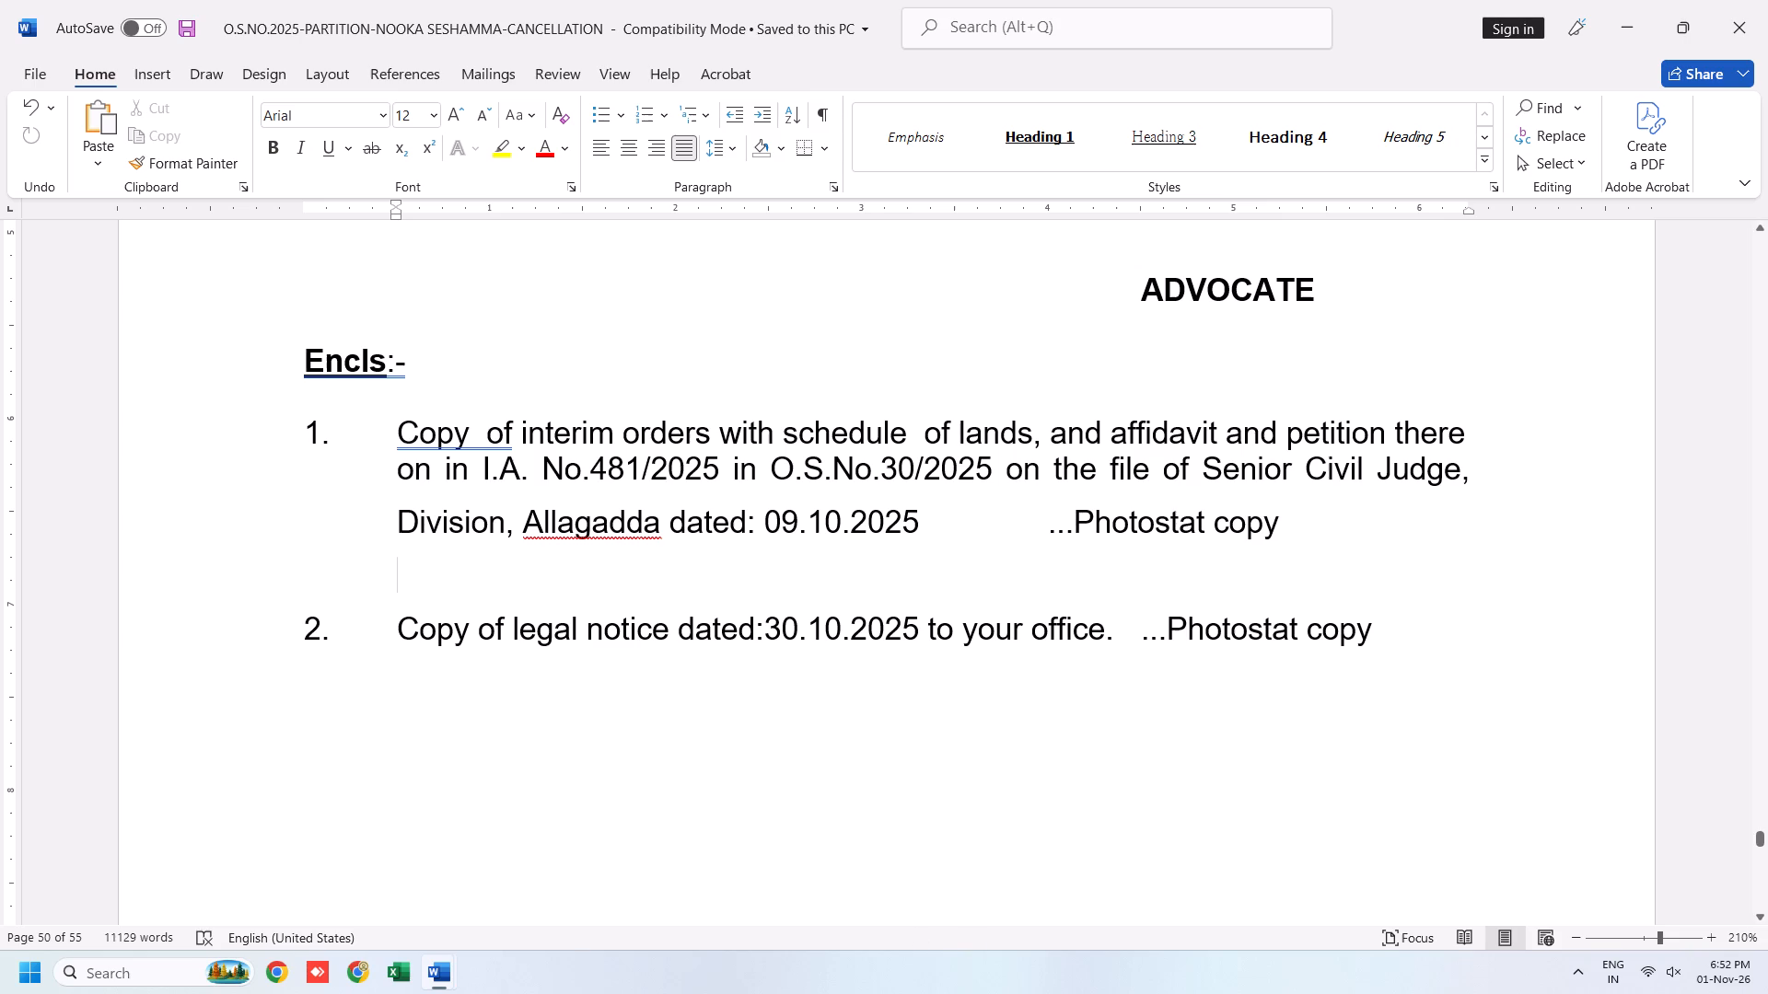
Remove the indent of the blank line between the two enclosures, reduce its font size to 5, and save.
left_click(742, 598)
key("BackSpace")
key("bracketleft")
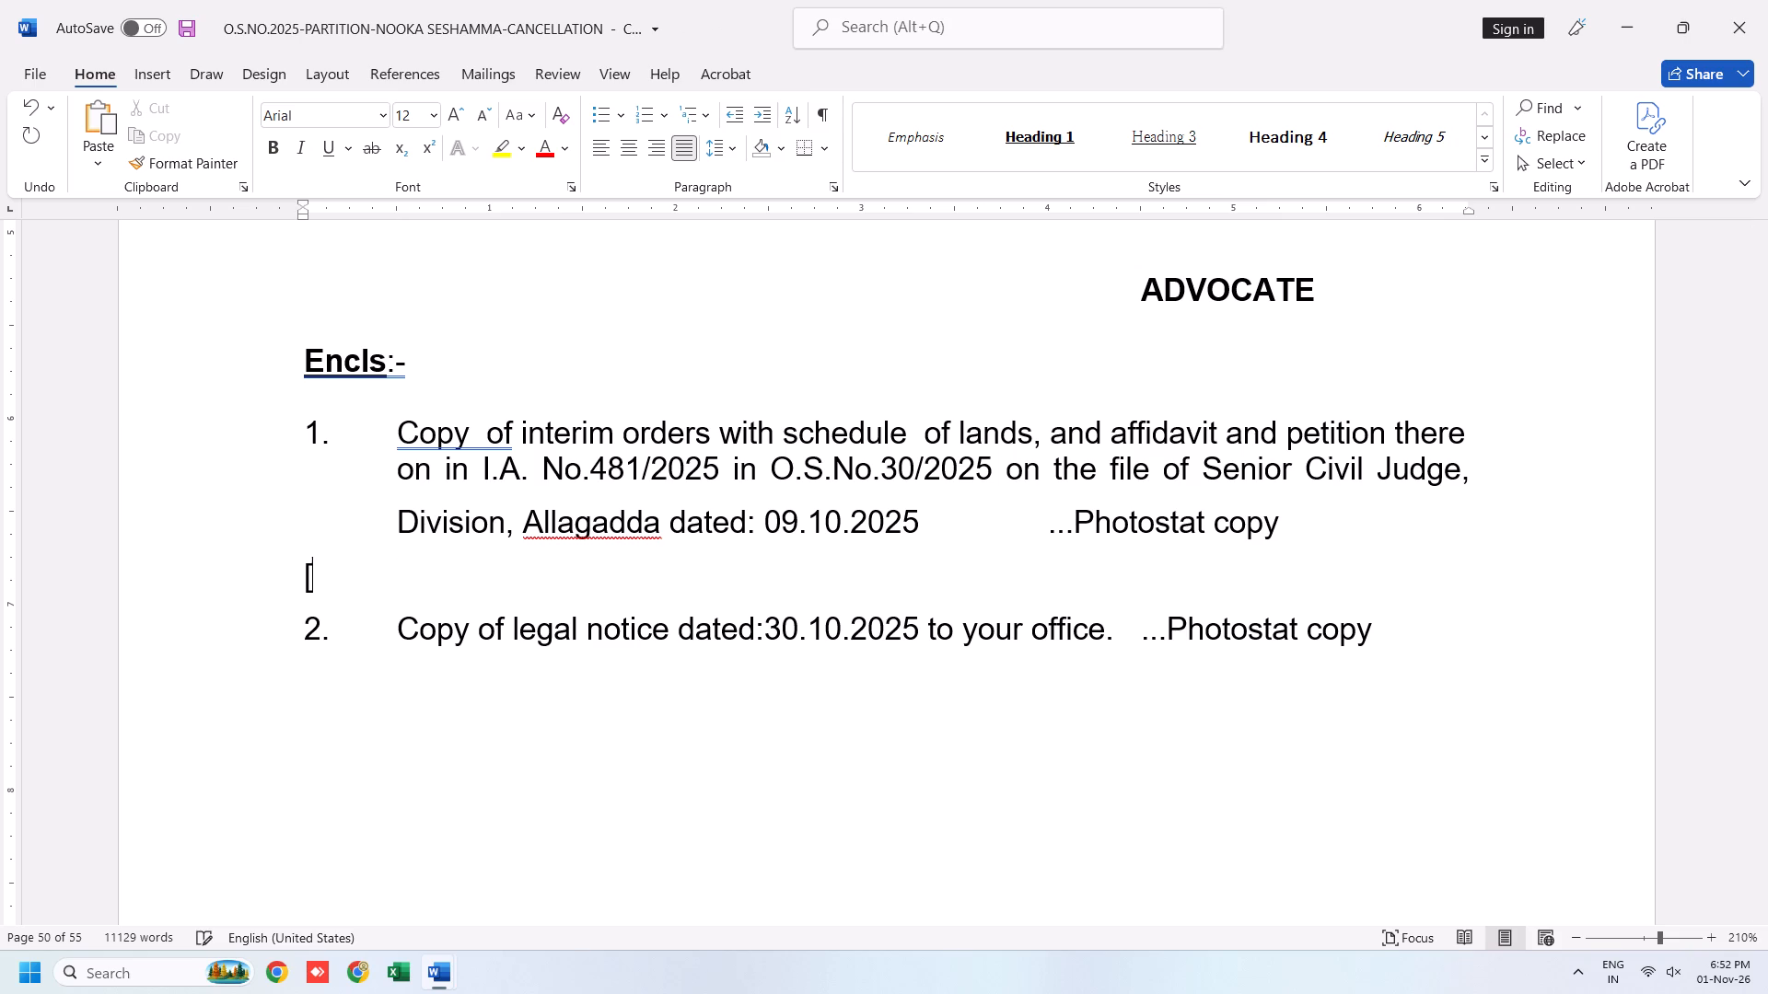
key("BackSpace")
key("ctrl+bracketleft")
key("ctrl+bracketleft")
key("ctrl+bracketleft")
key("ctrl+bracketleft")
key("ctrl+bracketleft")
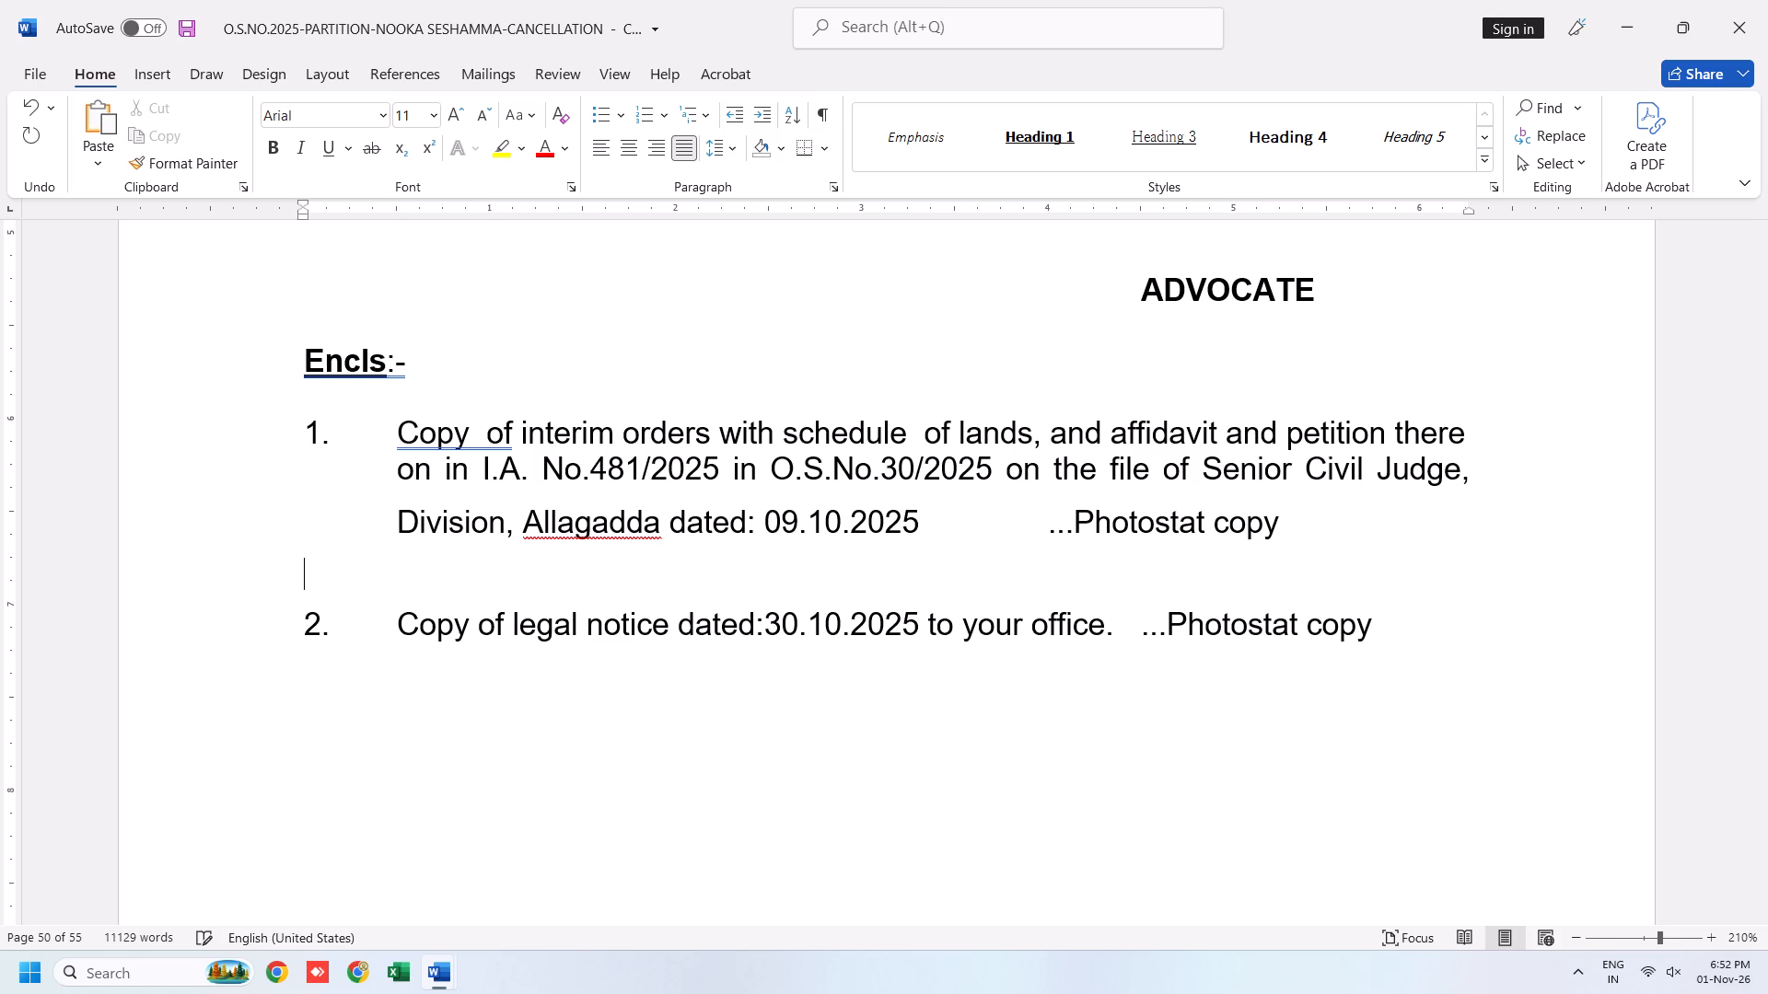
key("ctrl+bracketleft")
key("ctrl+bracketleft")
key("ctrl+s")
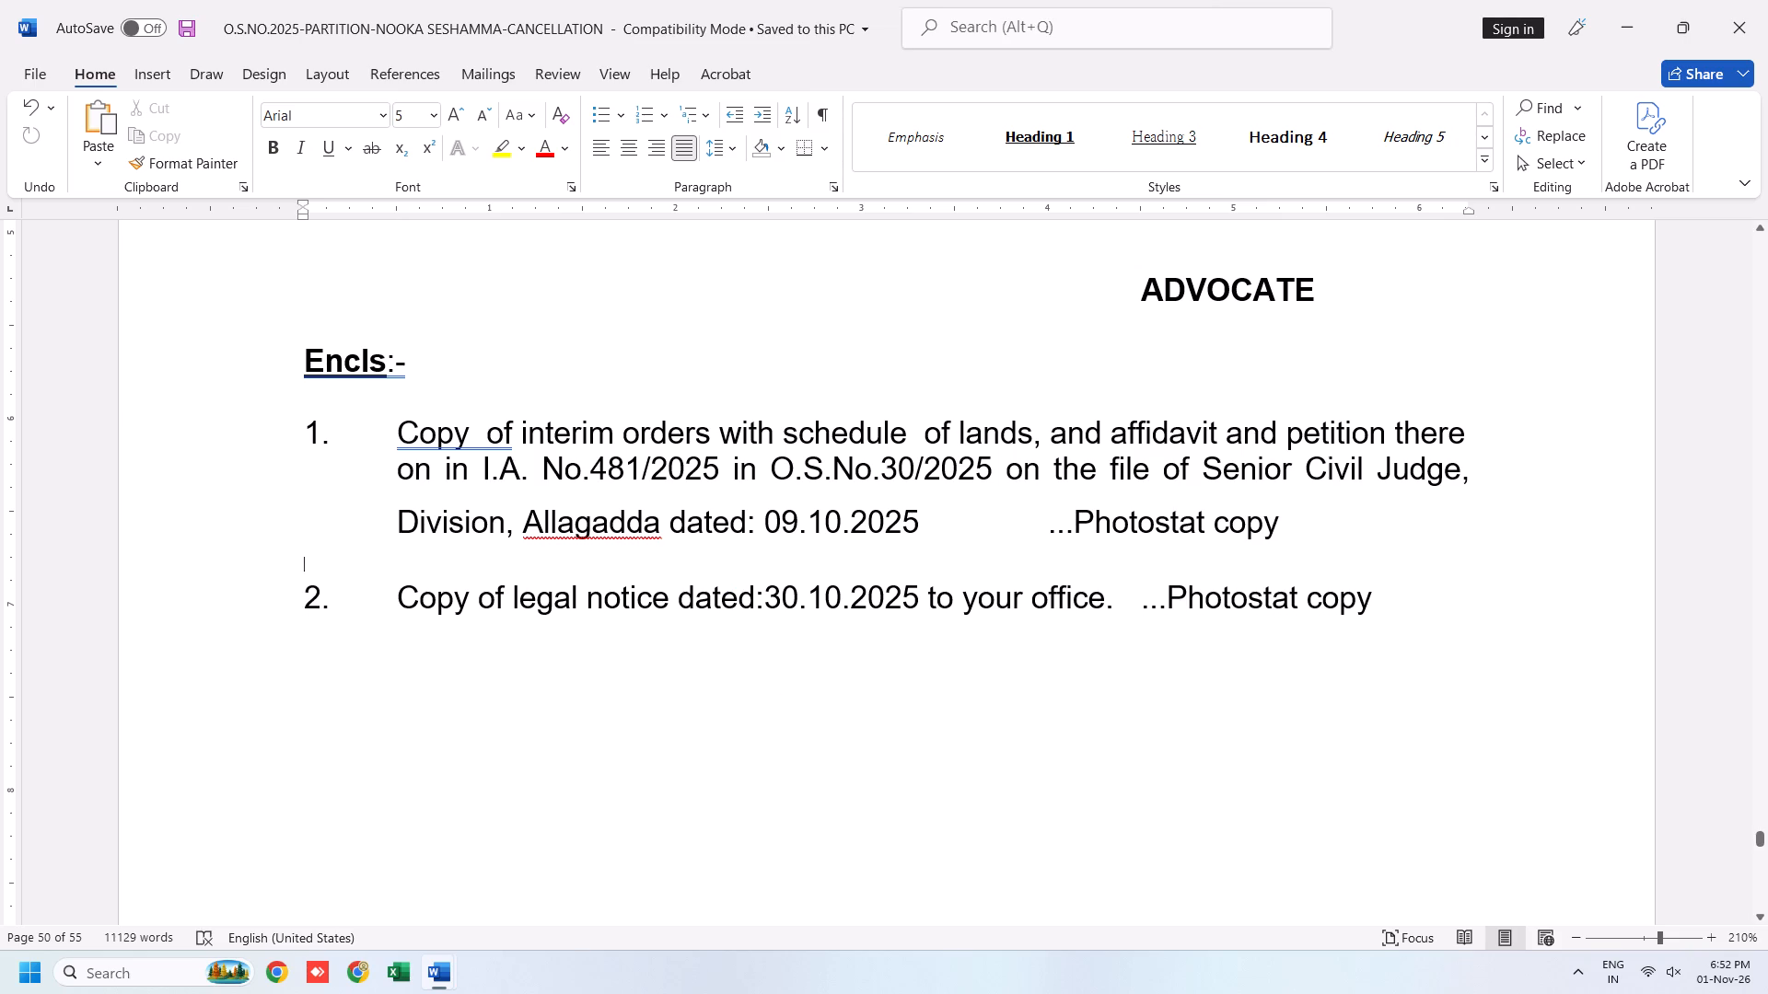
Review the notice's enclosures, house measurements and land schedule, saving the document along the way.
left_click(840, 653)
left_click(895, 779)
scroll(955, 727, "down", 12)
scroll(957, 712, "up", 15)
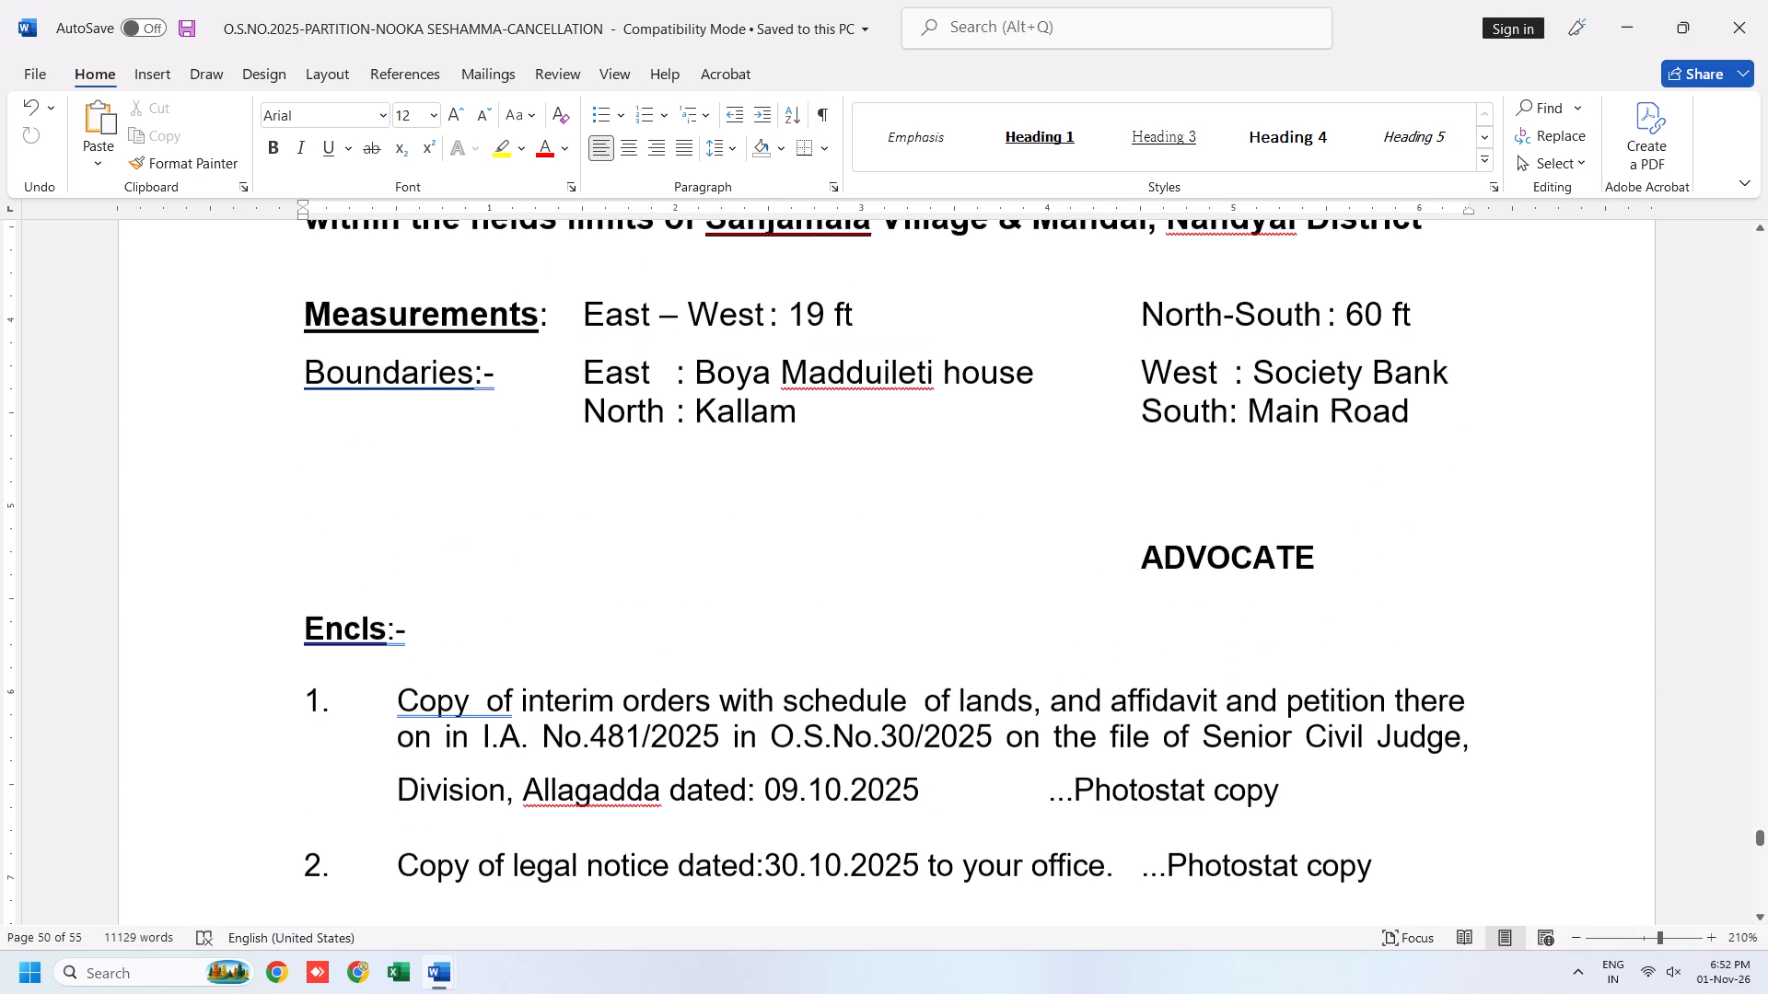
left_click(913, 511)
scroll(912, 510, "up", 3)
key("ctrl+s")
scroll(761, 534, "up", 17)
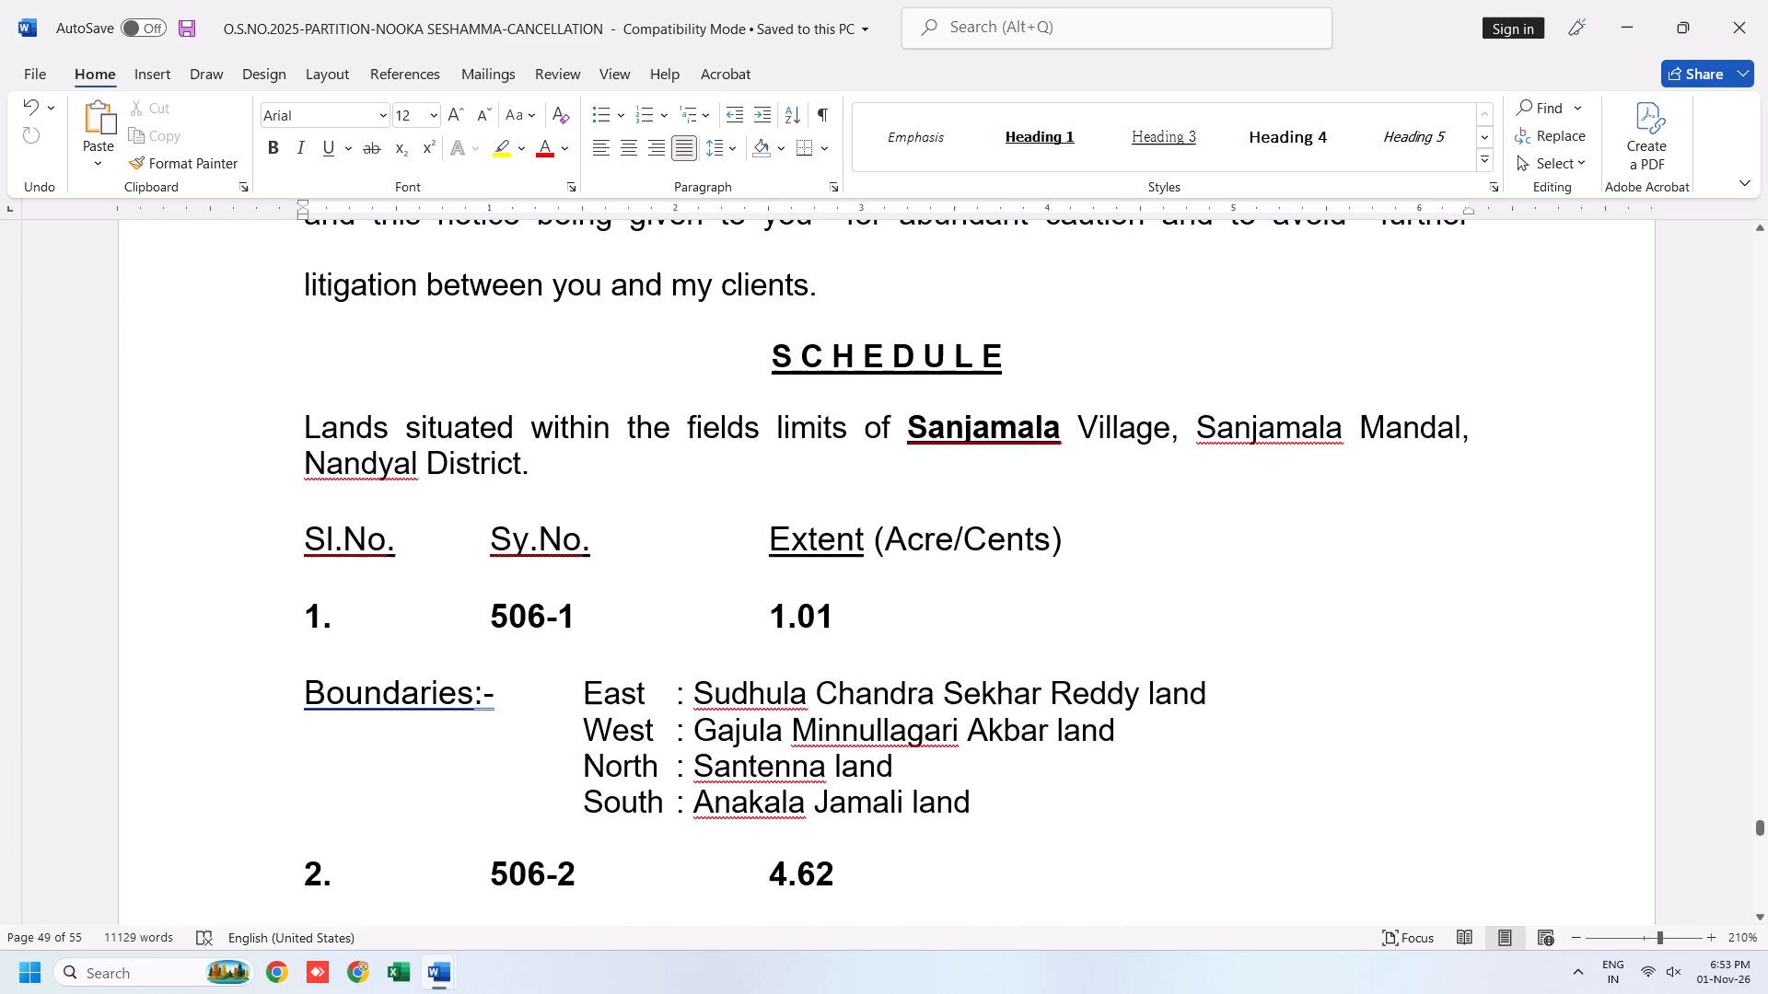
left_click_drag(587, 619, 593, 630)
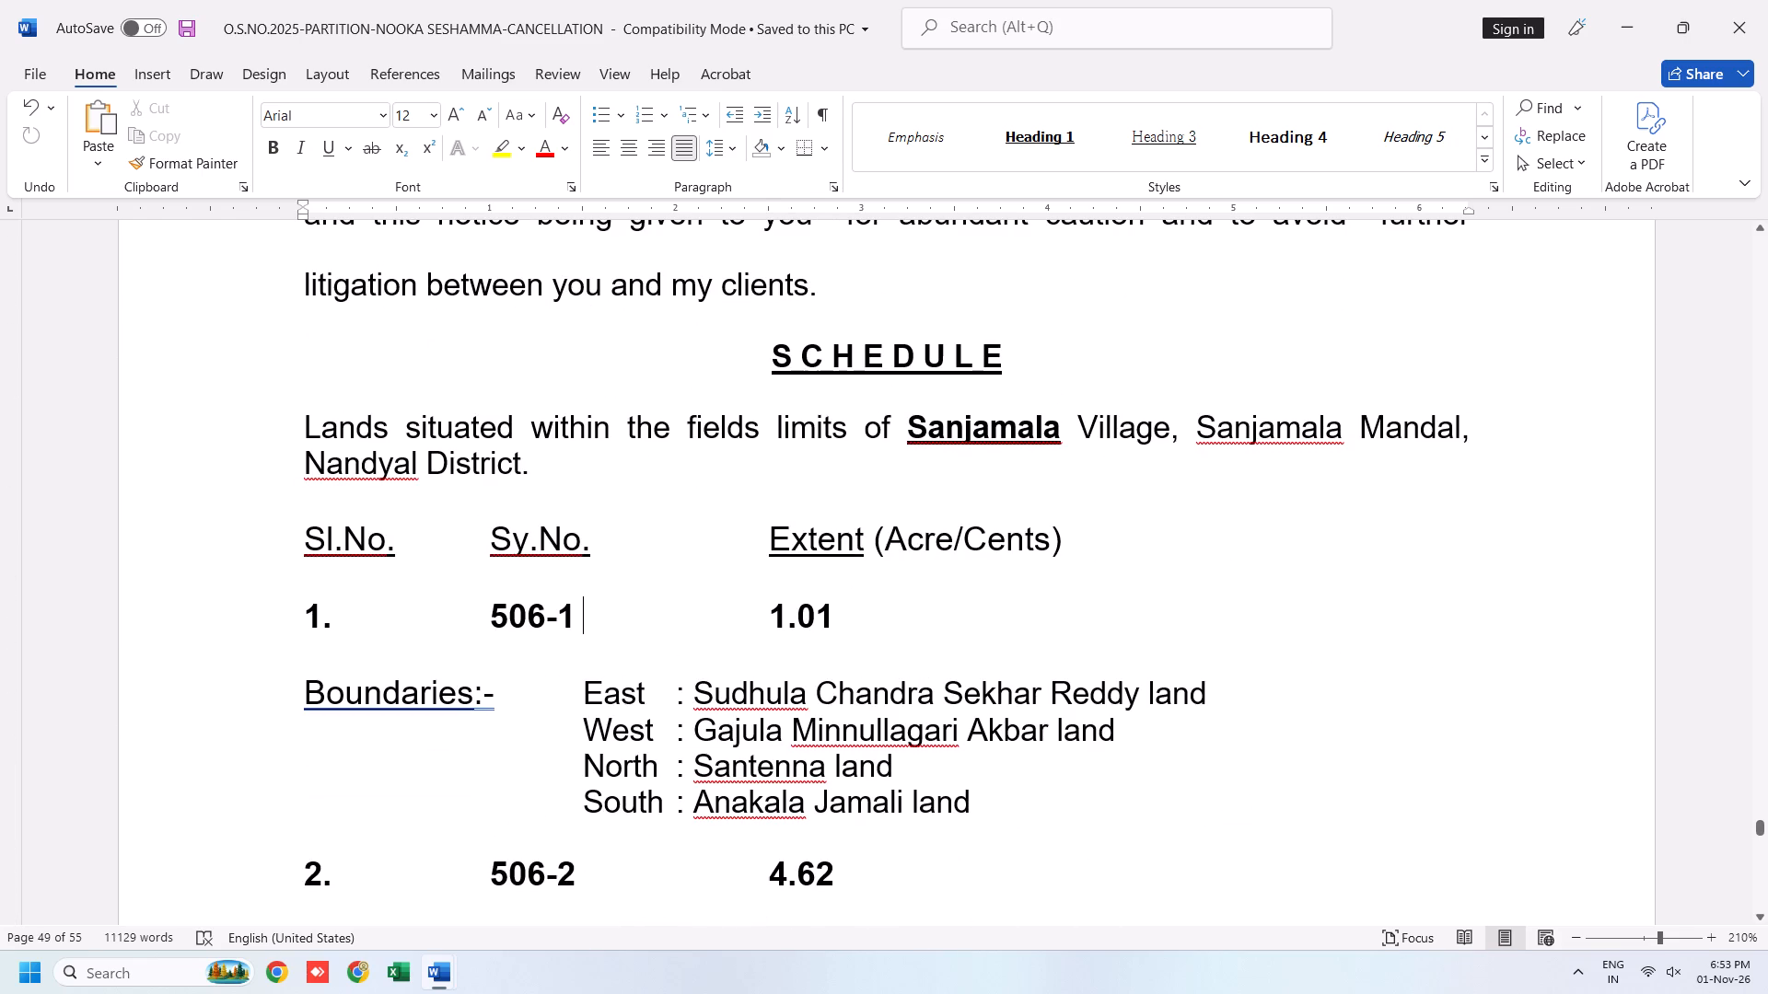
left_click(578, 660)
scroll(618, 637, "down", 2)
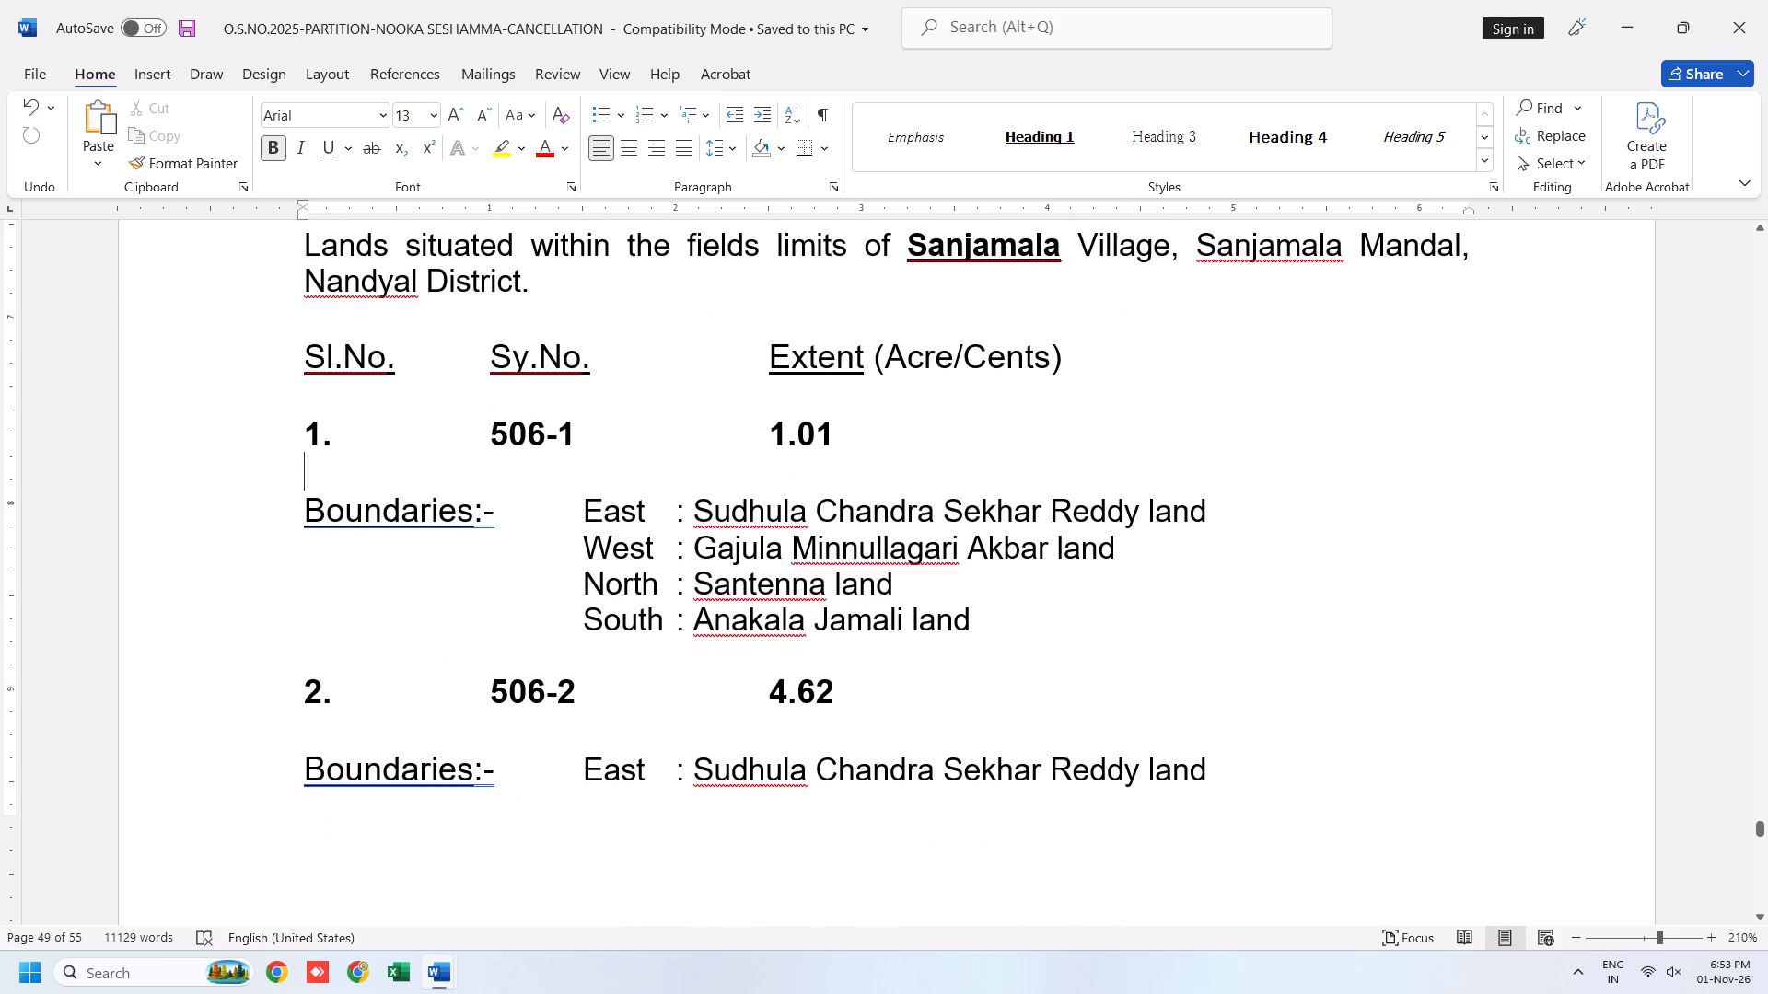
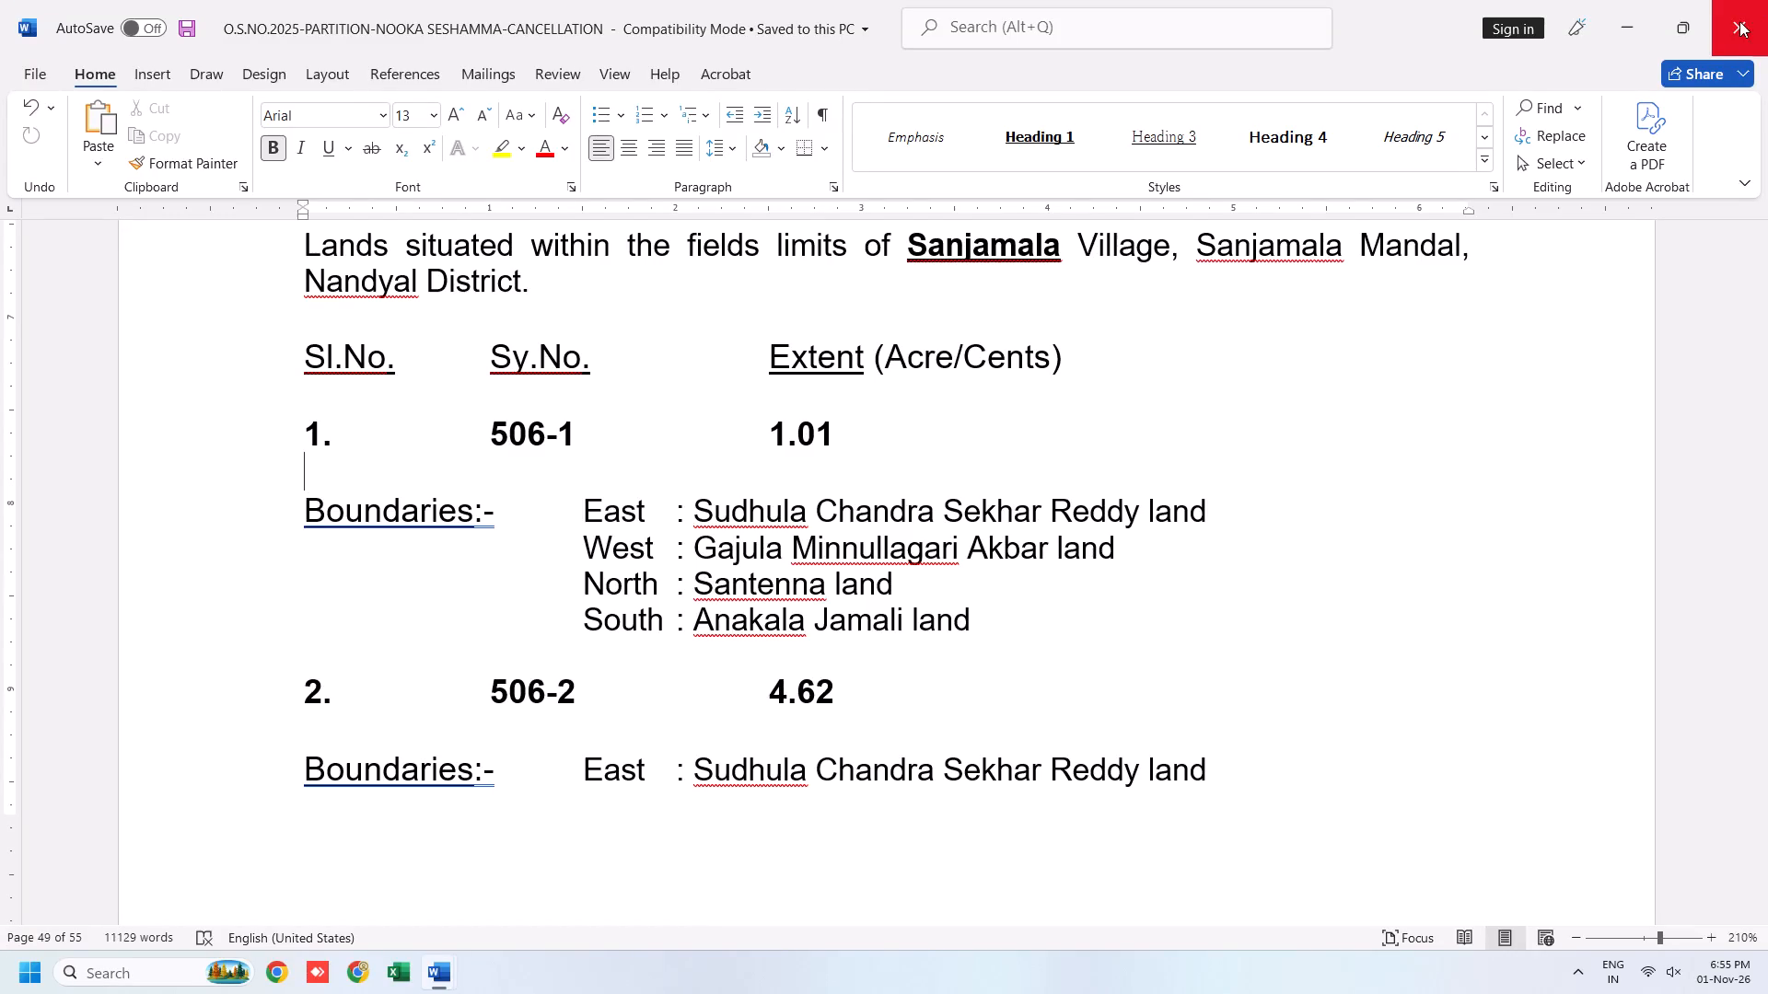
Review the page layout of the notice's house details, enclosures and land schedule.
key("Escape")
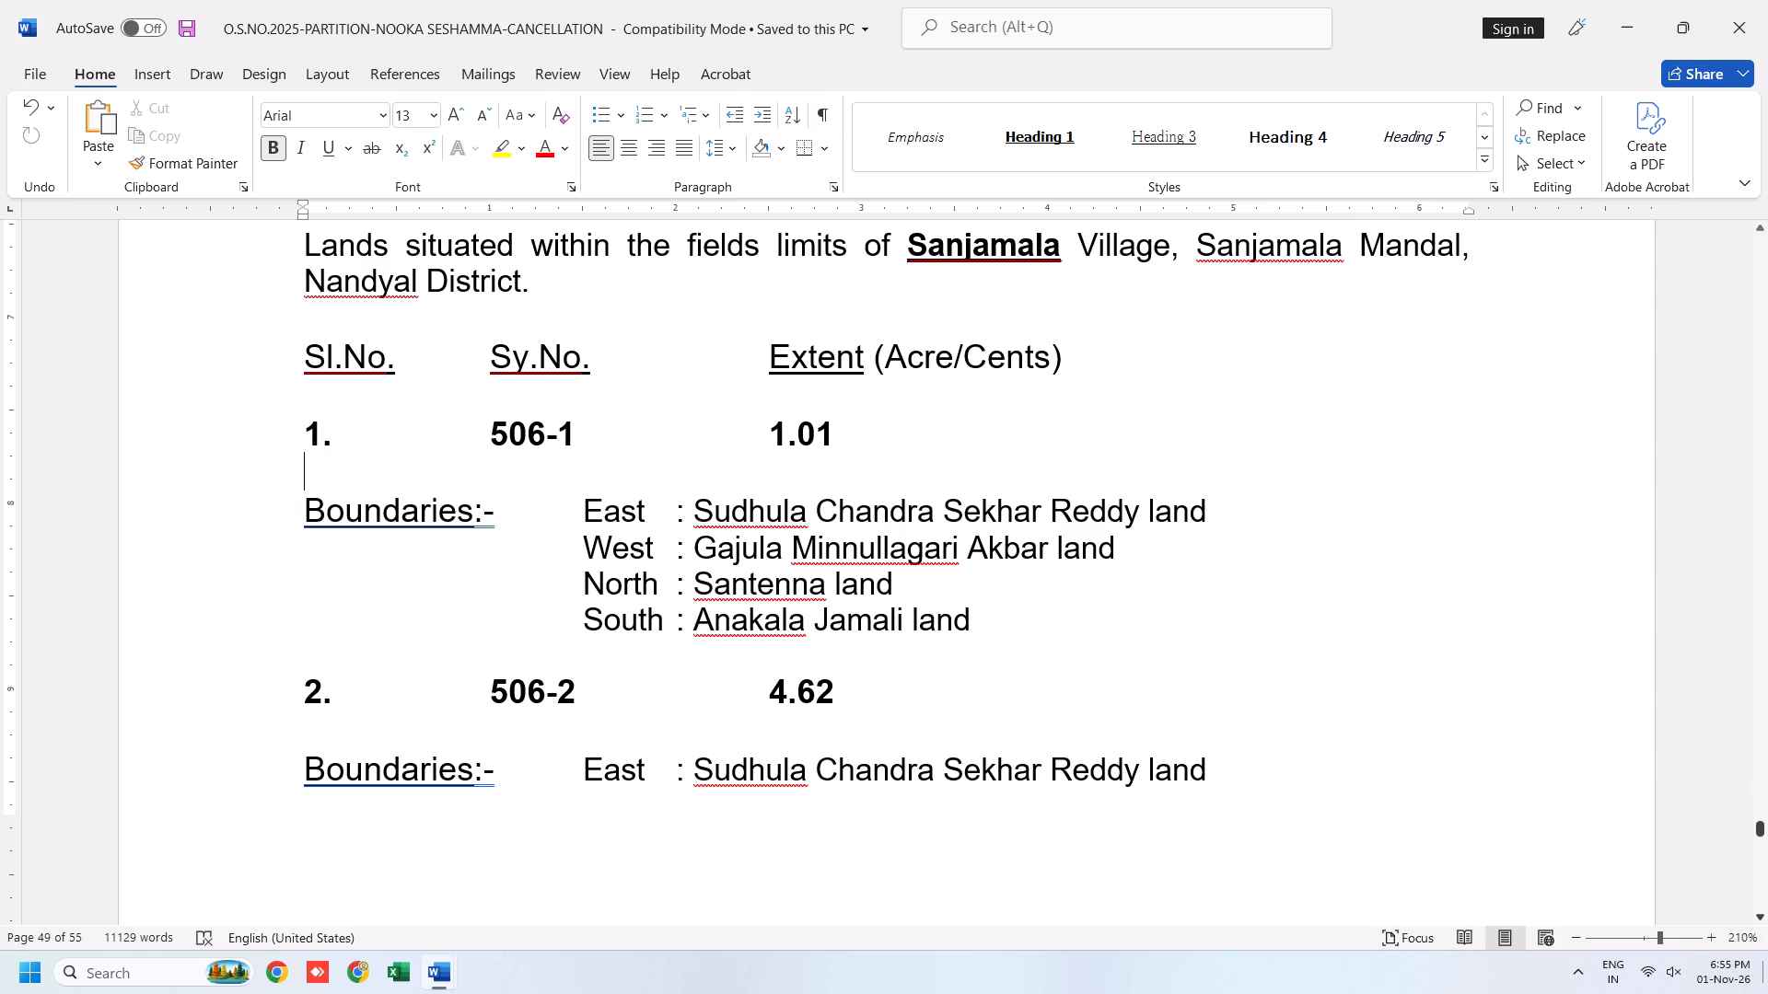
scroll(1029, 399, "down", 15)
scroll(814, 612, "down", 5)
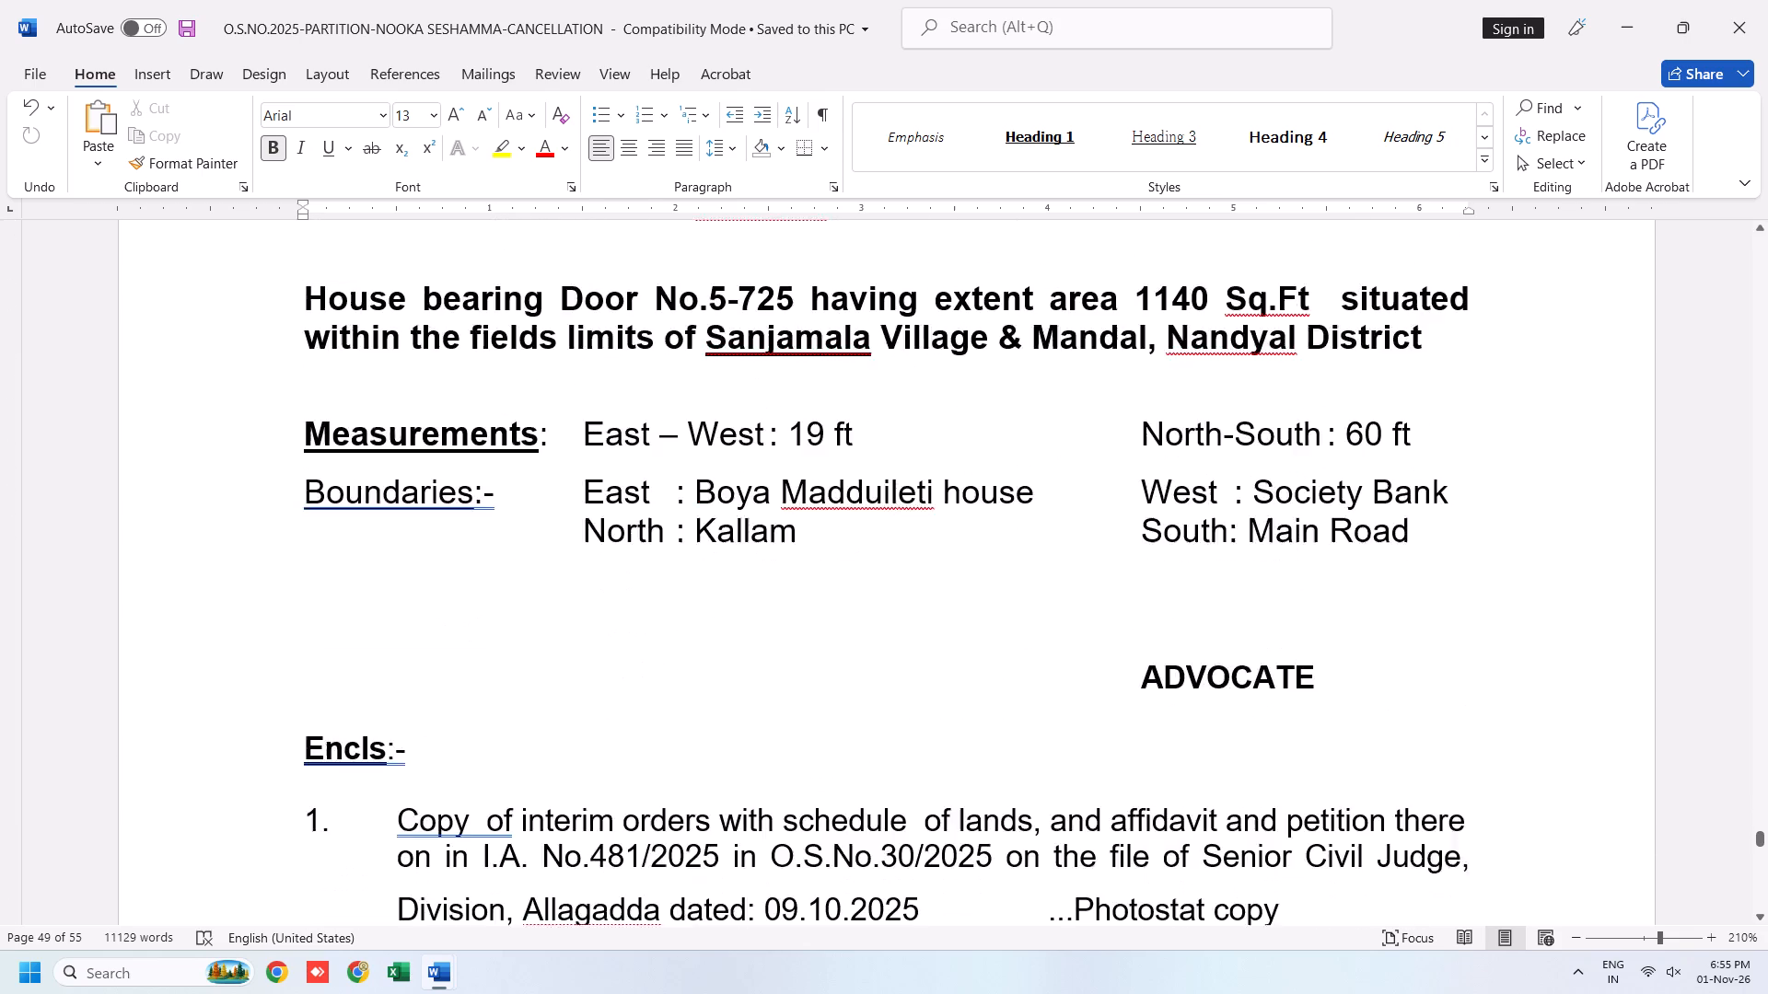
left_click(692, 561)
left_click(548, 555)
scroll(548, 553, "down", 10)
scroll(534, 561, "up", 7)
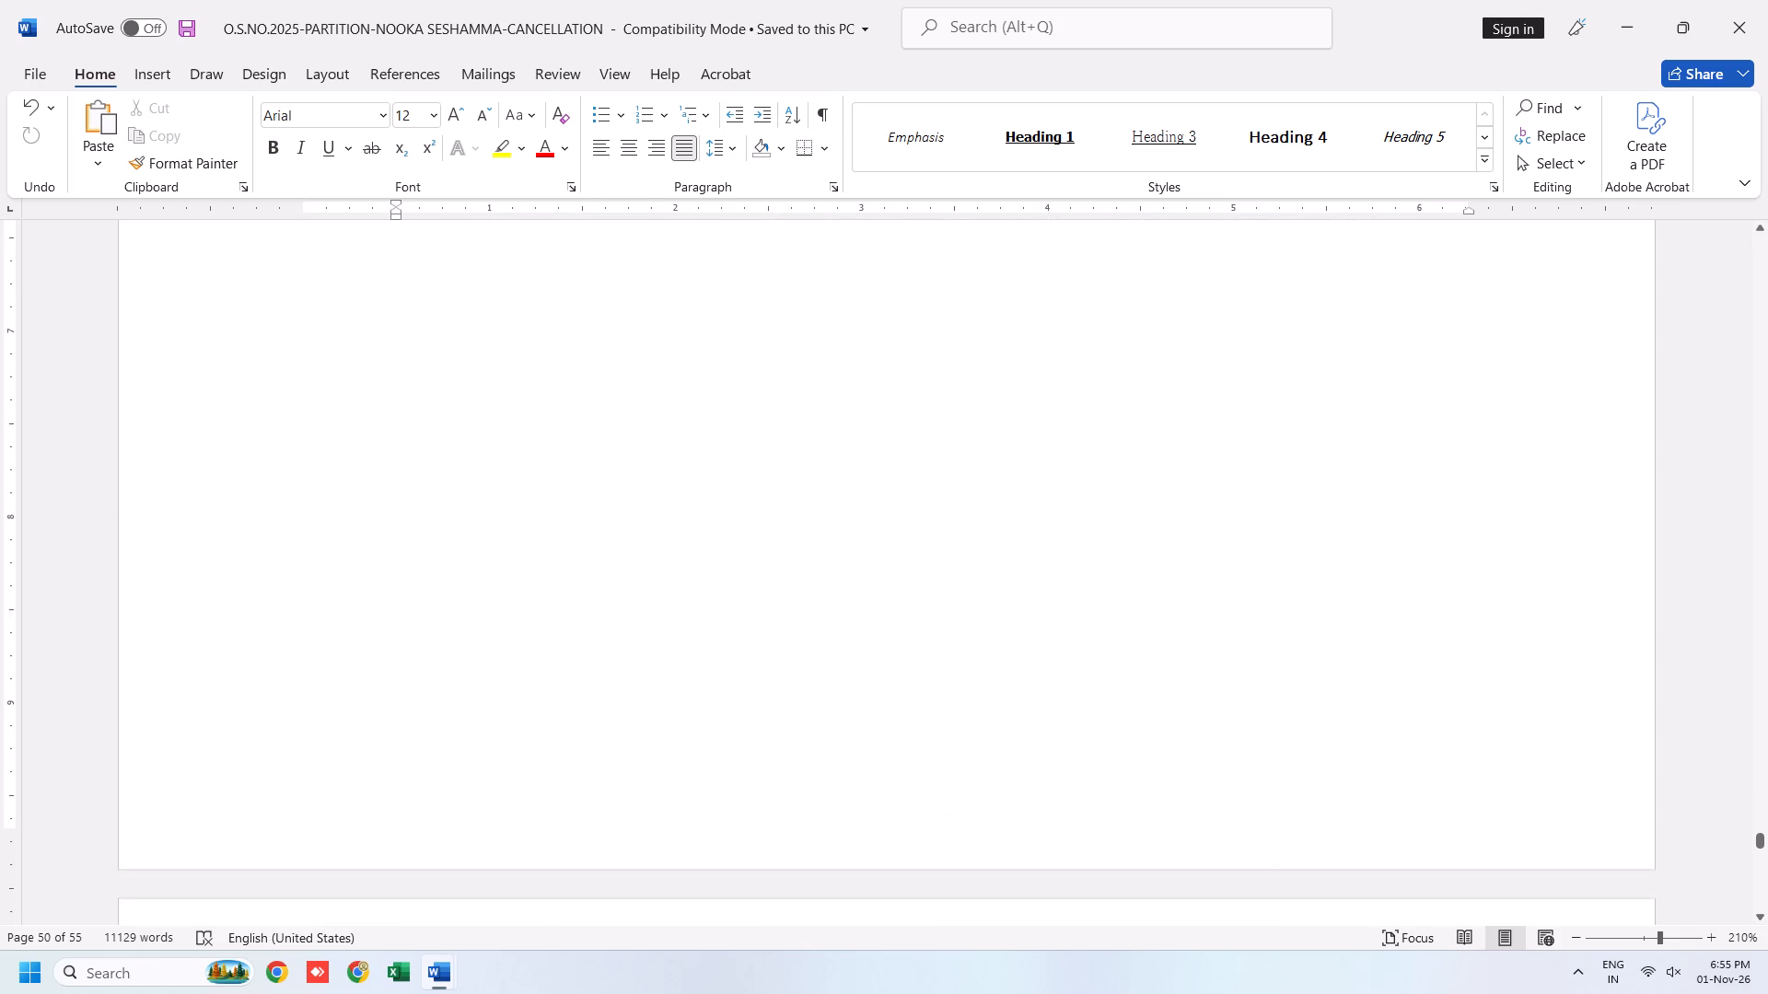
scroll(534, 561, "up", 8)
scroll(898, 862, "down", 3)
Apply single line spacing to the client introduction paragraph and to numbered paragraphs 1 and 2 of the notice.
scroll(808, 771, "up", 17)
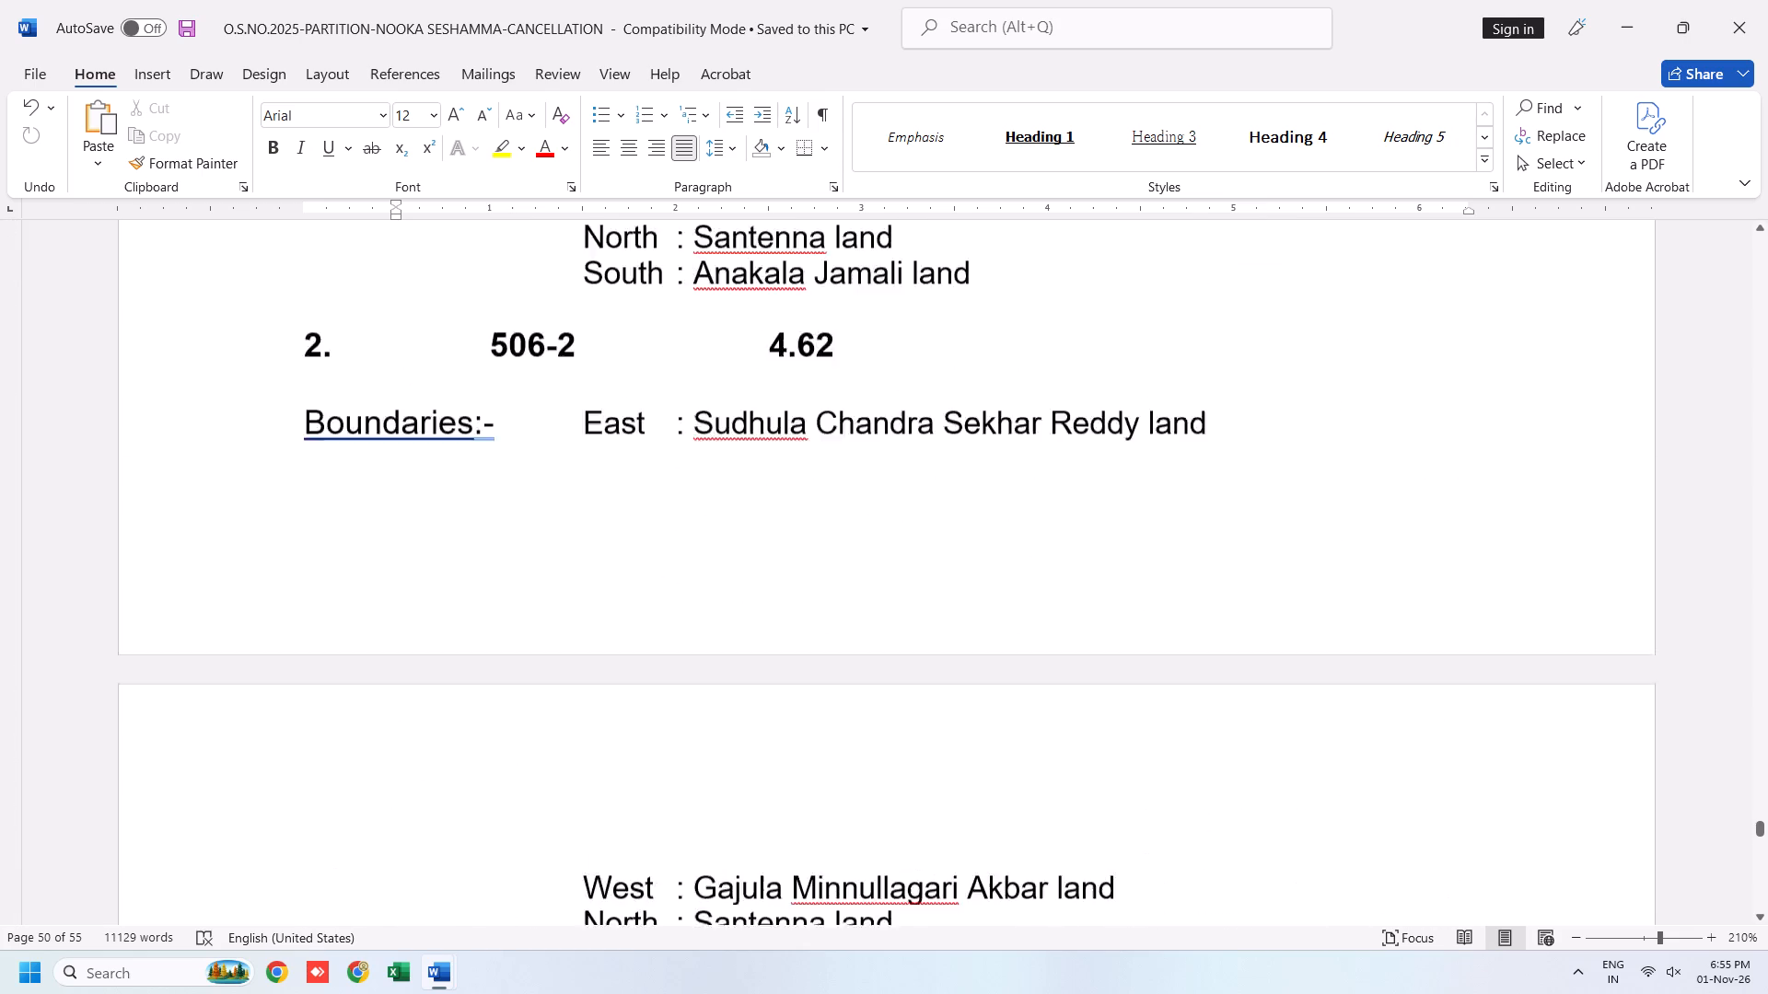
scroll(702, 759, "up", 20)
scroll(702, 759, "up", 11)
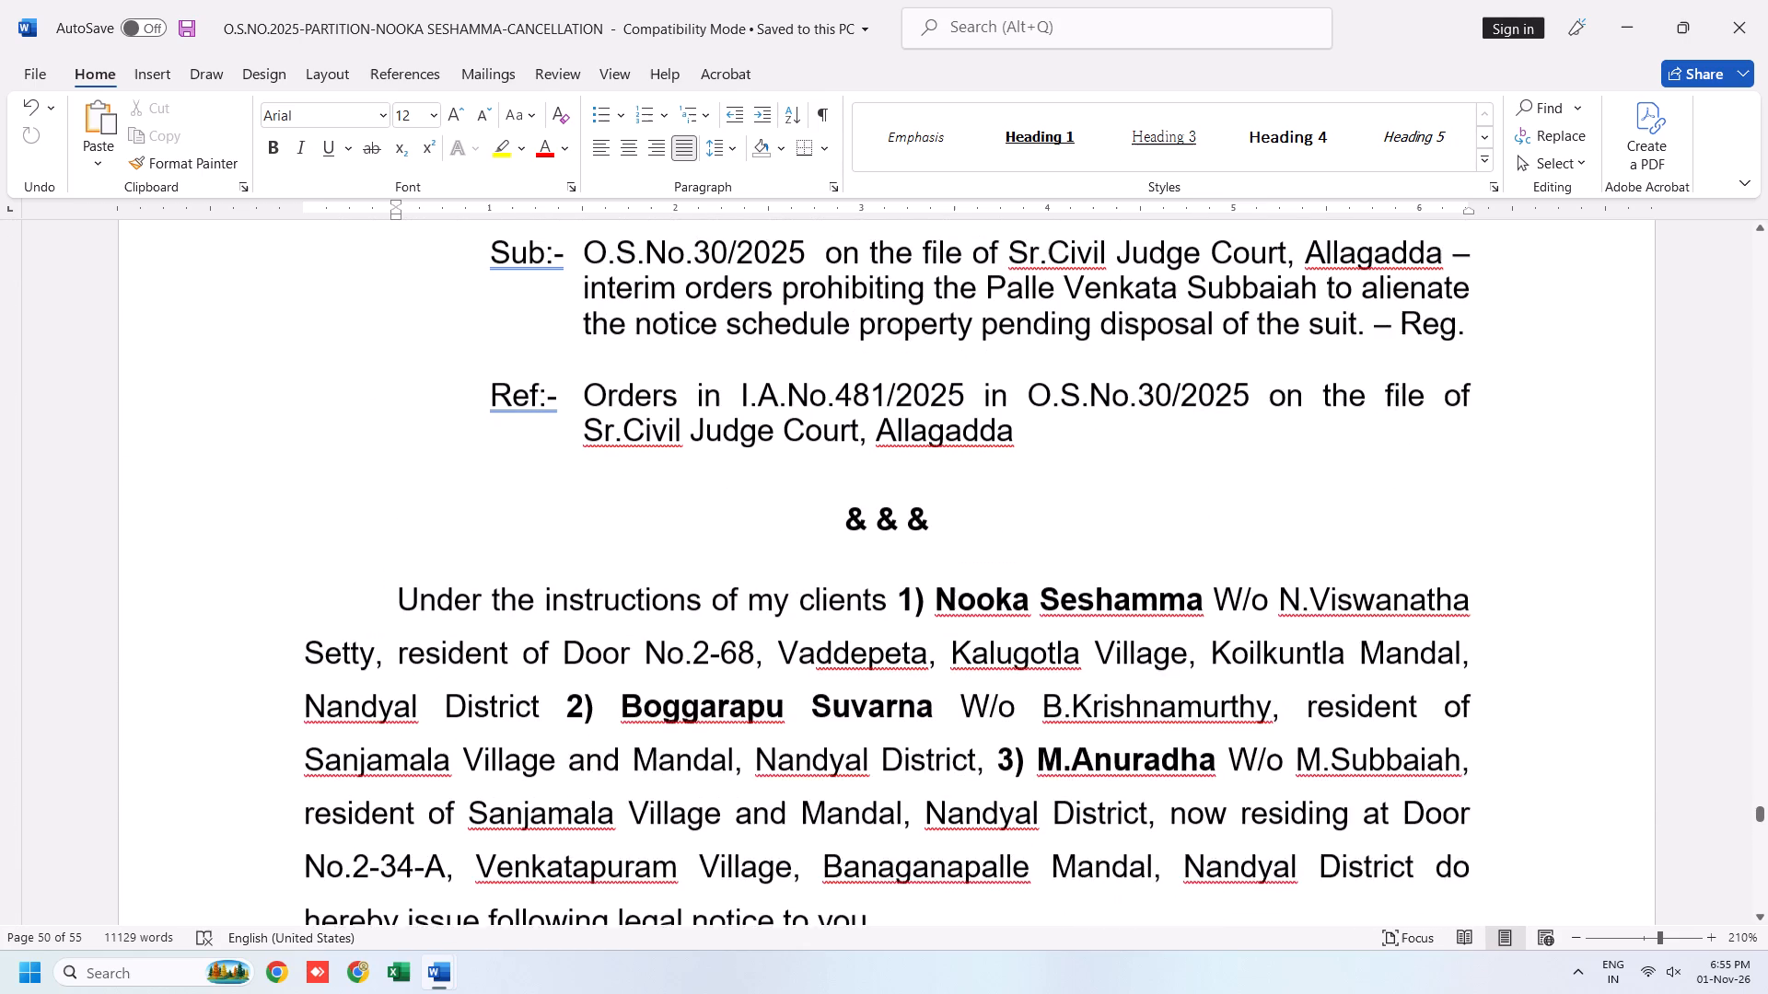
left_click(620, 660)
key("ctrl+1")
scroll(620, 660, "down", 5)
left_click(576, 527)
key("ctrl+1")
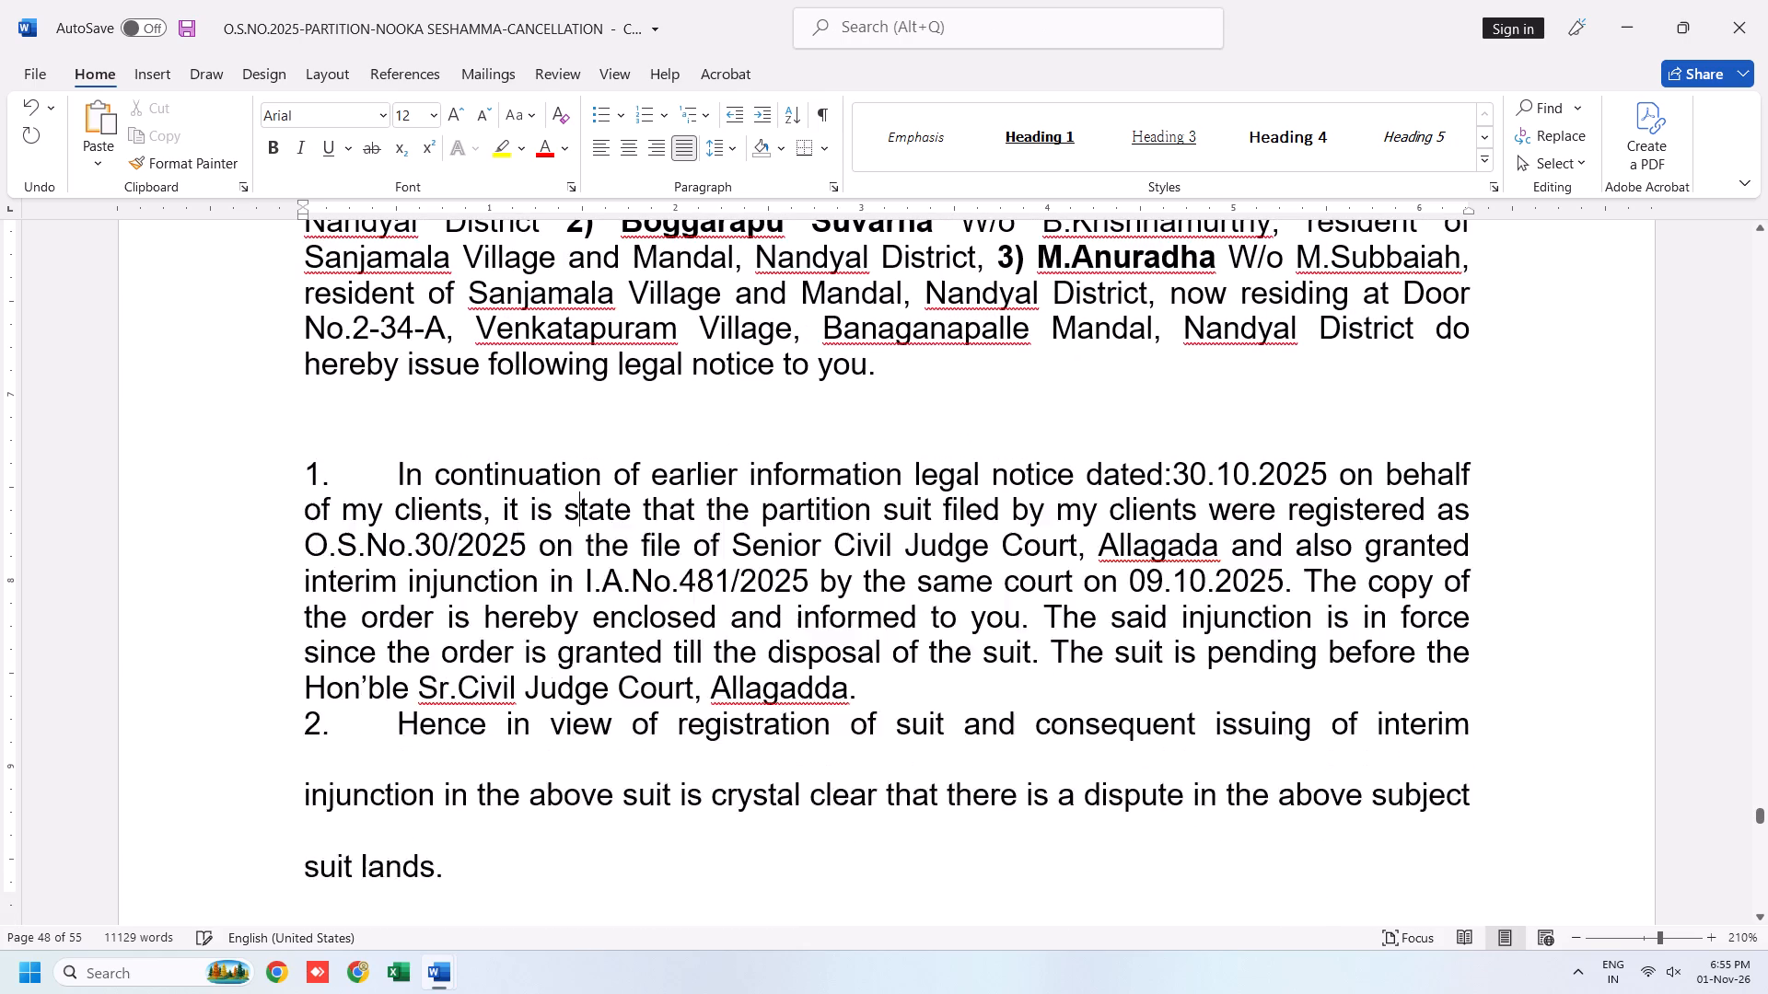
scroll(606, 529, "down", 7)
scroll(631, 503, "up", 2)
left_click(526, 344)
key("ctrl+1")
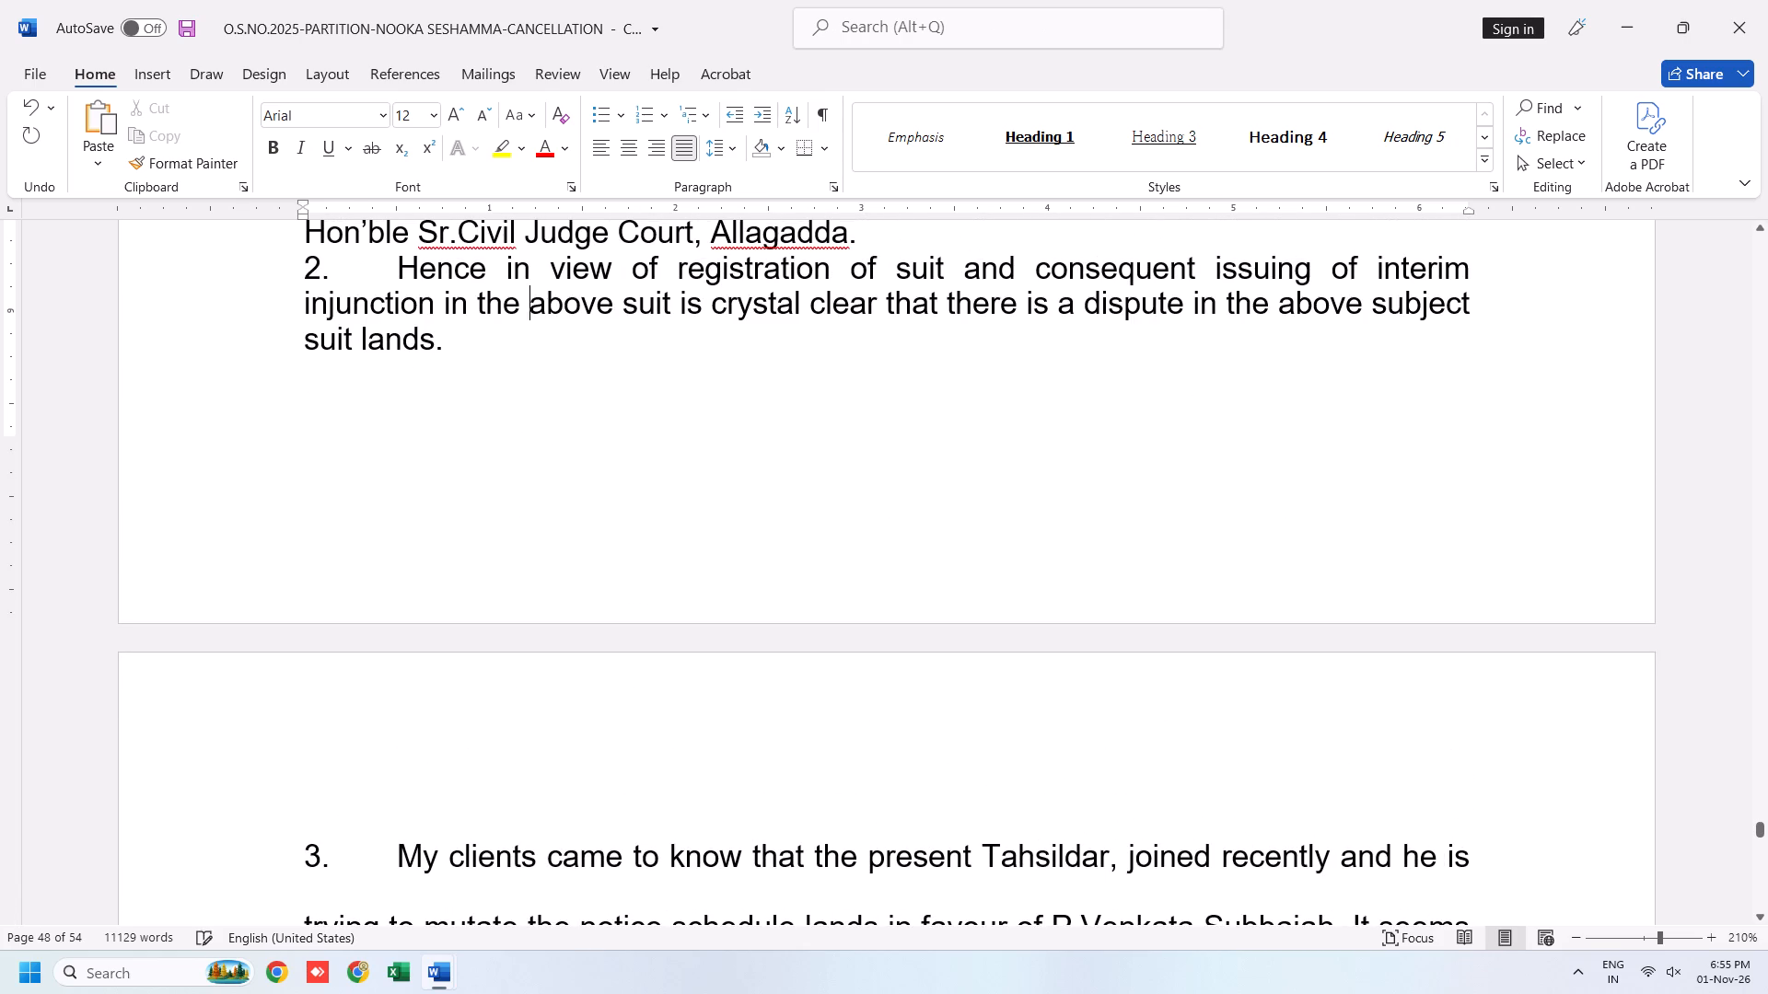
Insert a blank line between numbered paragraphs 1 and 2.
left_click(915, 244)
key("Return")
scroll(719, 446, "down", 2)
scroll(715, 440, "up", 2)
key("ctrl+z")
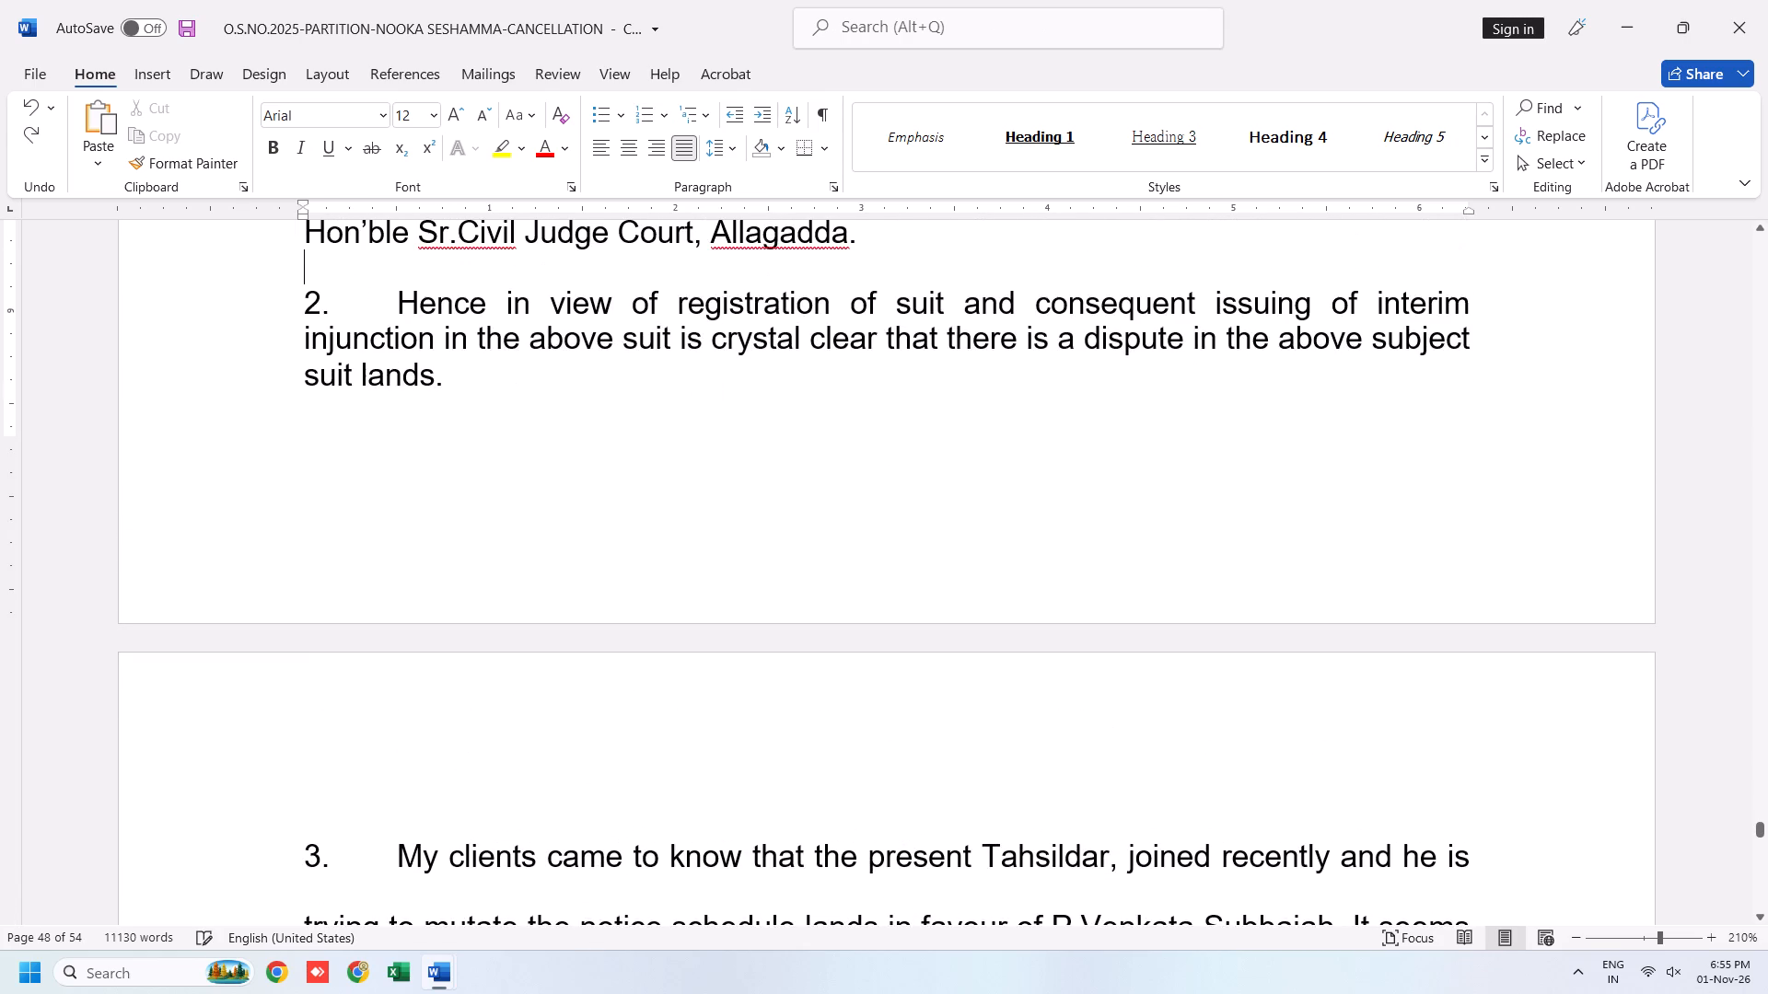
Apply single line spacing to paragraph 3 and to the "Hence on behalf of my clients" paragraph below it.
scroll(672, 493, "down", 2)
left_click(549, 623)
left_click(549, 691)
key("ctrl+1")
scroll(563, 680, "down", 5)
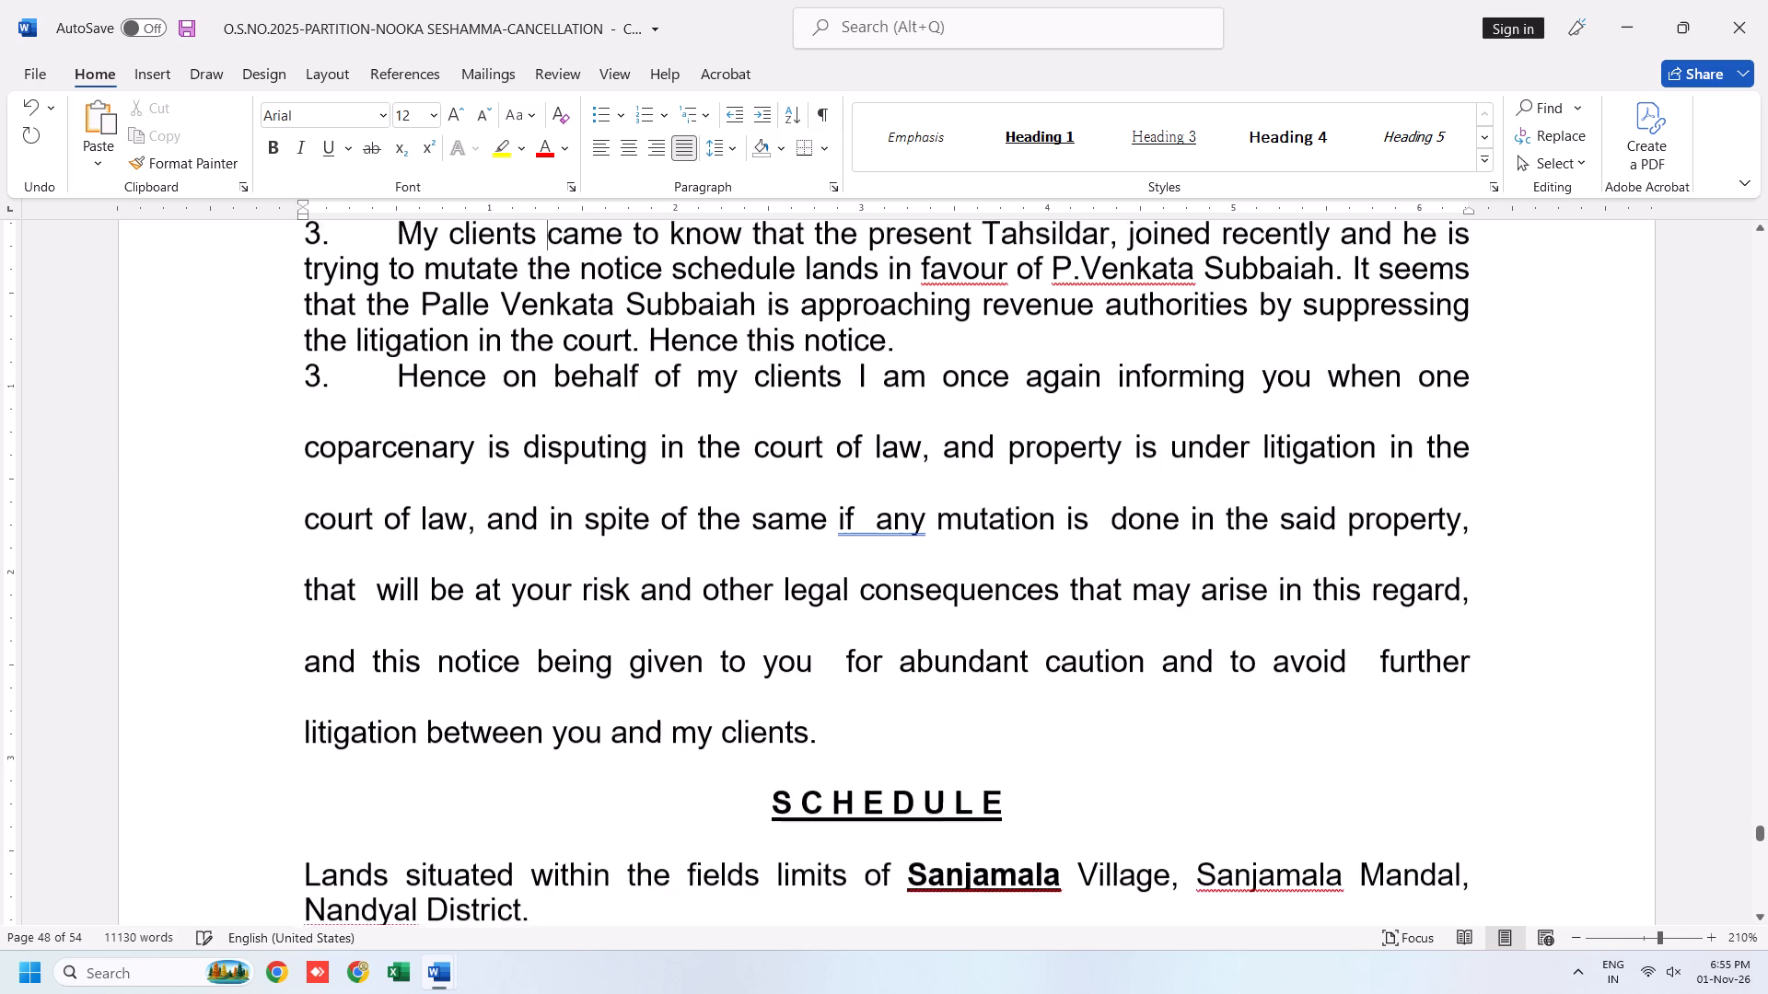
left_click(492, 520)
key("ctrl+1")
Insert a blank line before the "Hence on behalf of my clients" paragraph and renumber it as 4.
left_click(292, 356)
left_click(300, 364)
key("Return")
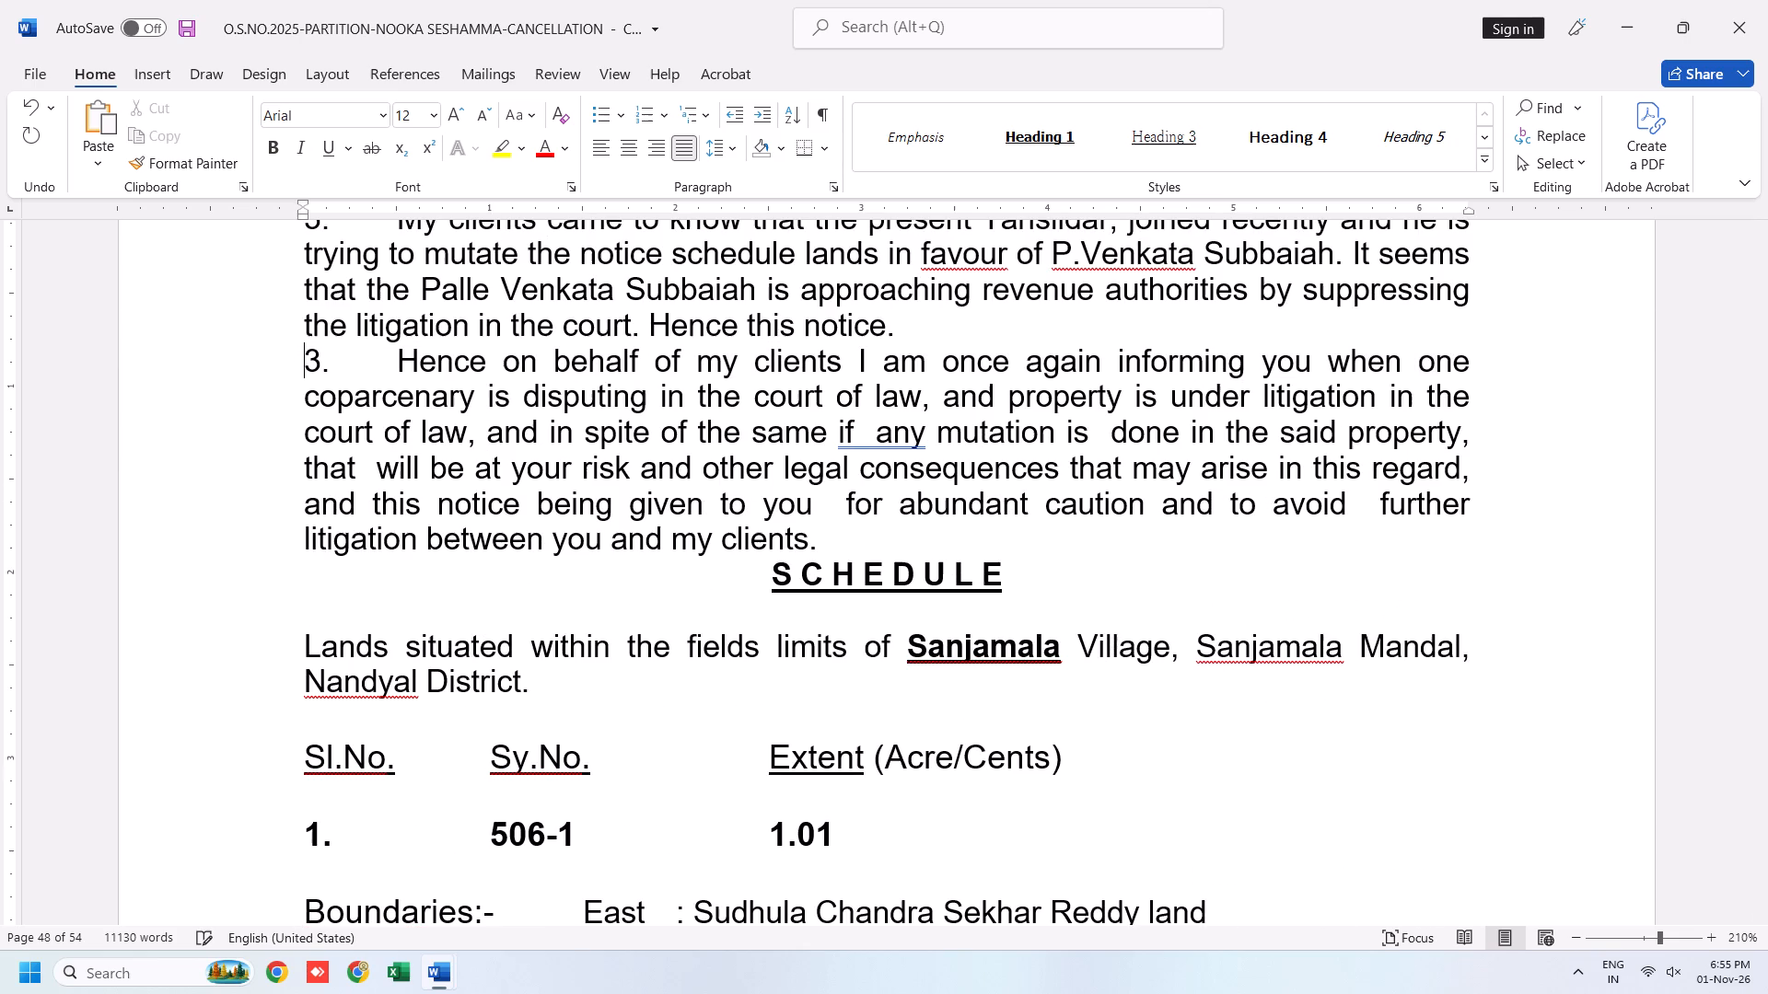
key("4")
key("Delete")
Insert a blank line between paragraph 4 and the SCHEDULE heading.
scroll(646, 594, "down", 4)
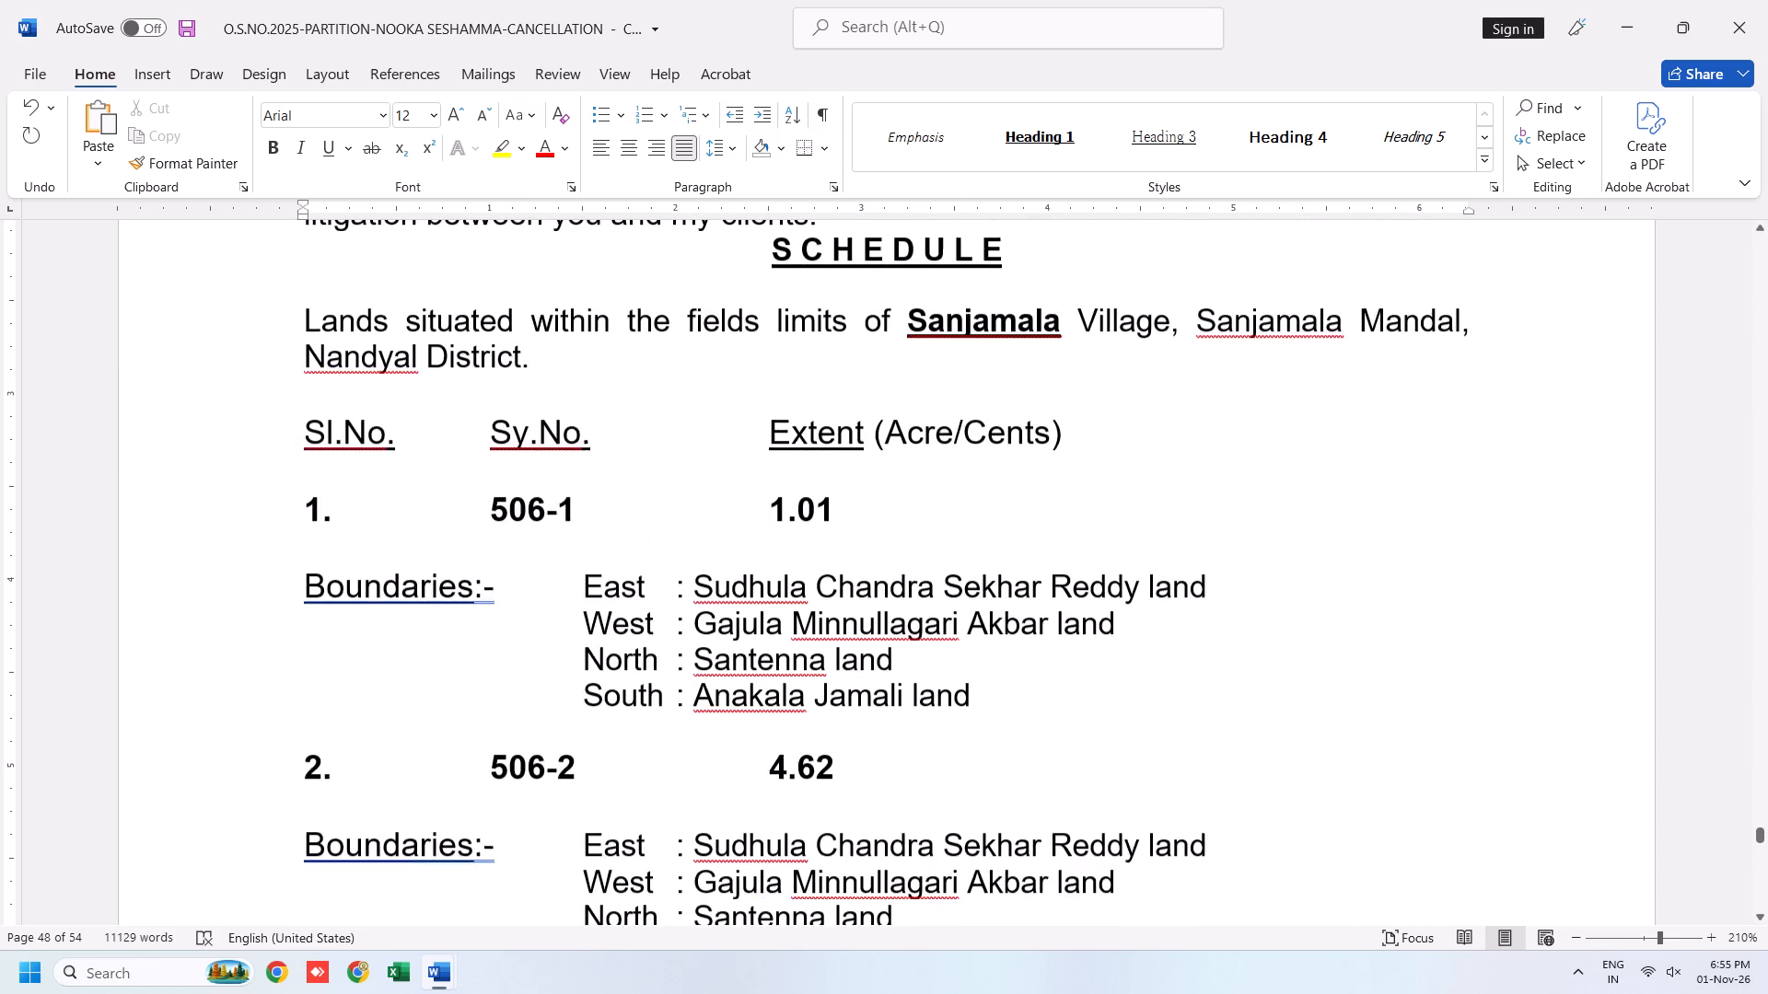
scroll(895, 416, "up", 2)
left_click(836, 388)
key("Return")
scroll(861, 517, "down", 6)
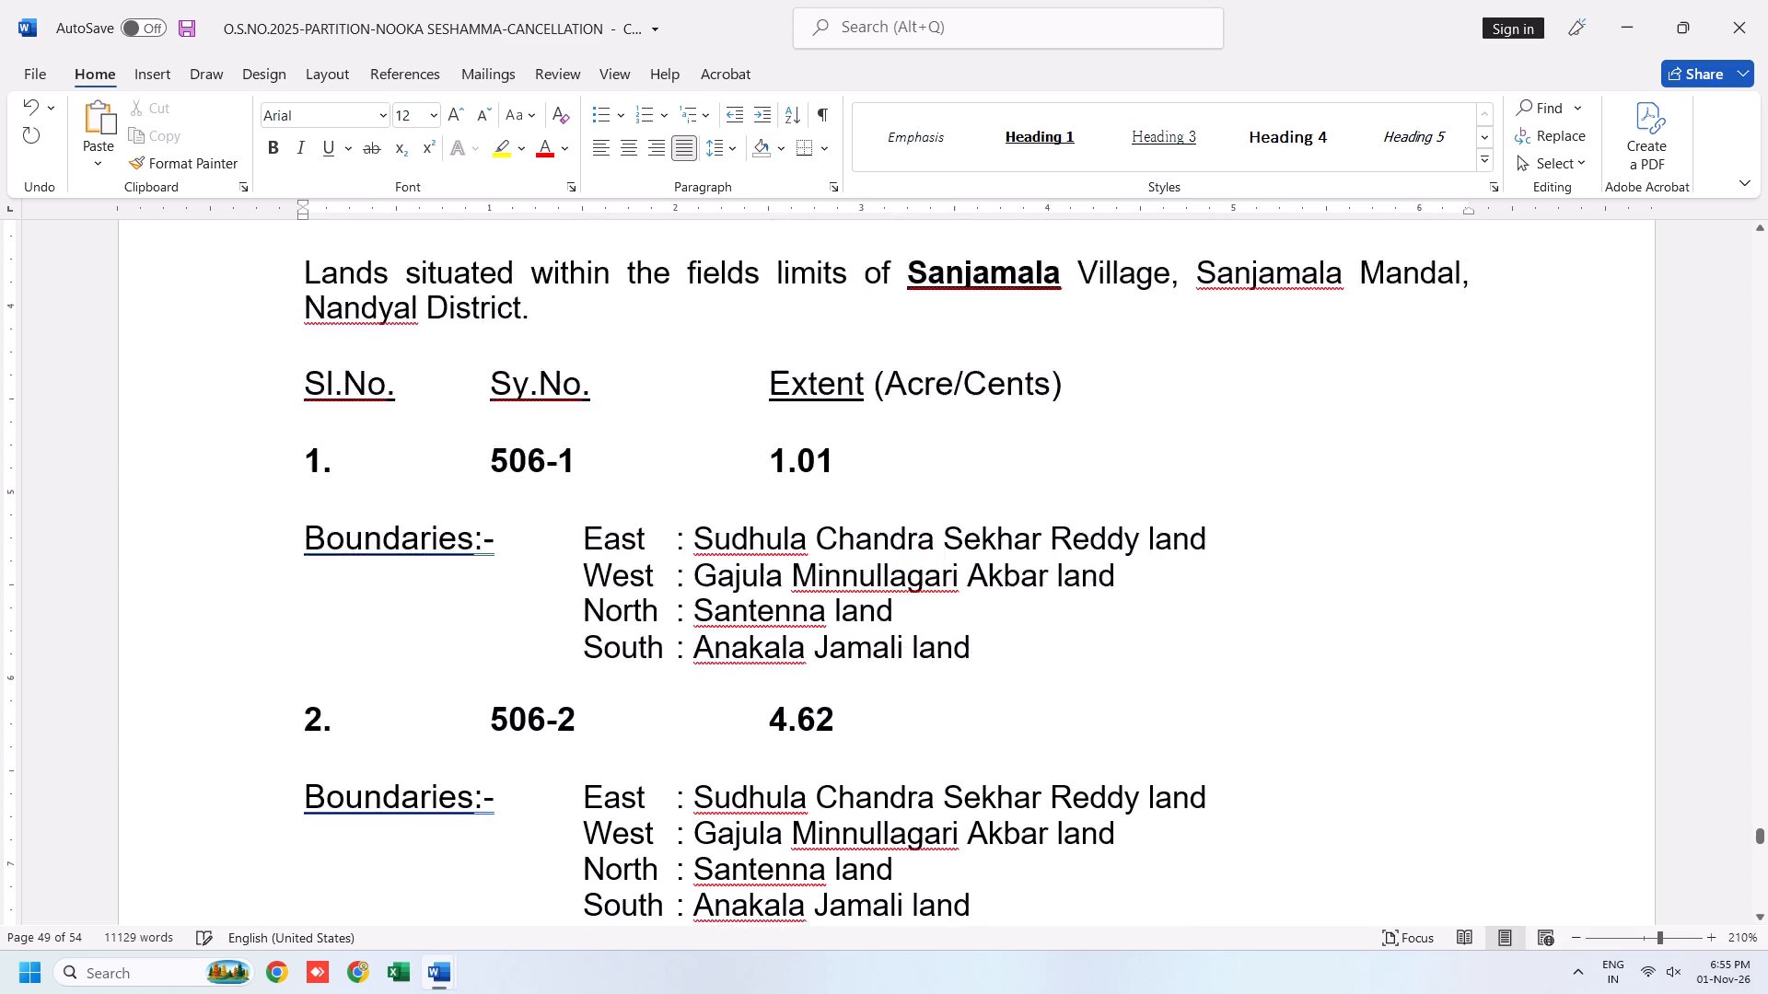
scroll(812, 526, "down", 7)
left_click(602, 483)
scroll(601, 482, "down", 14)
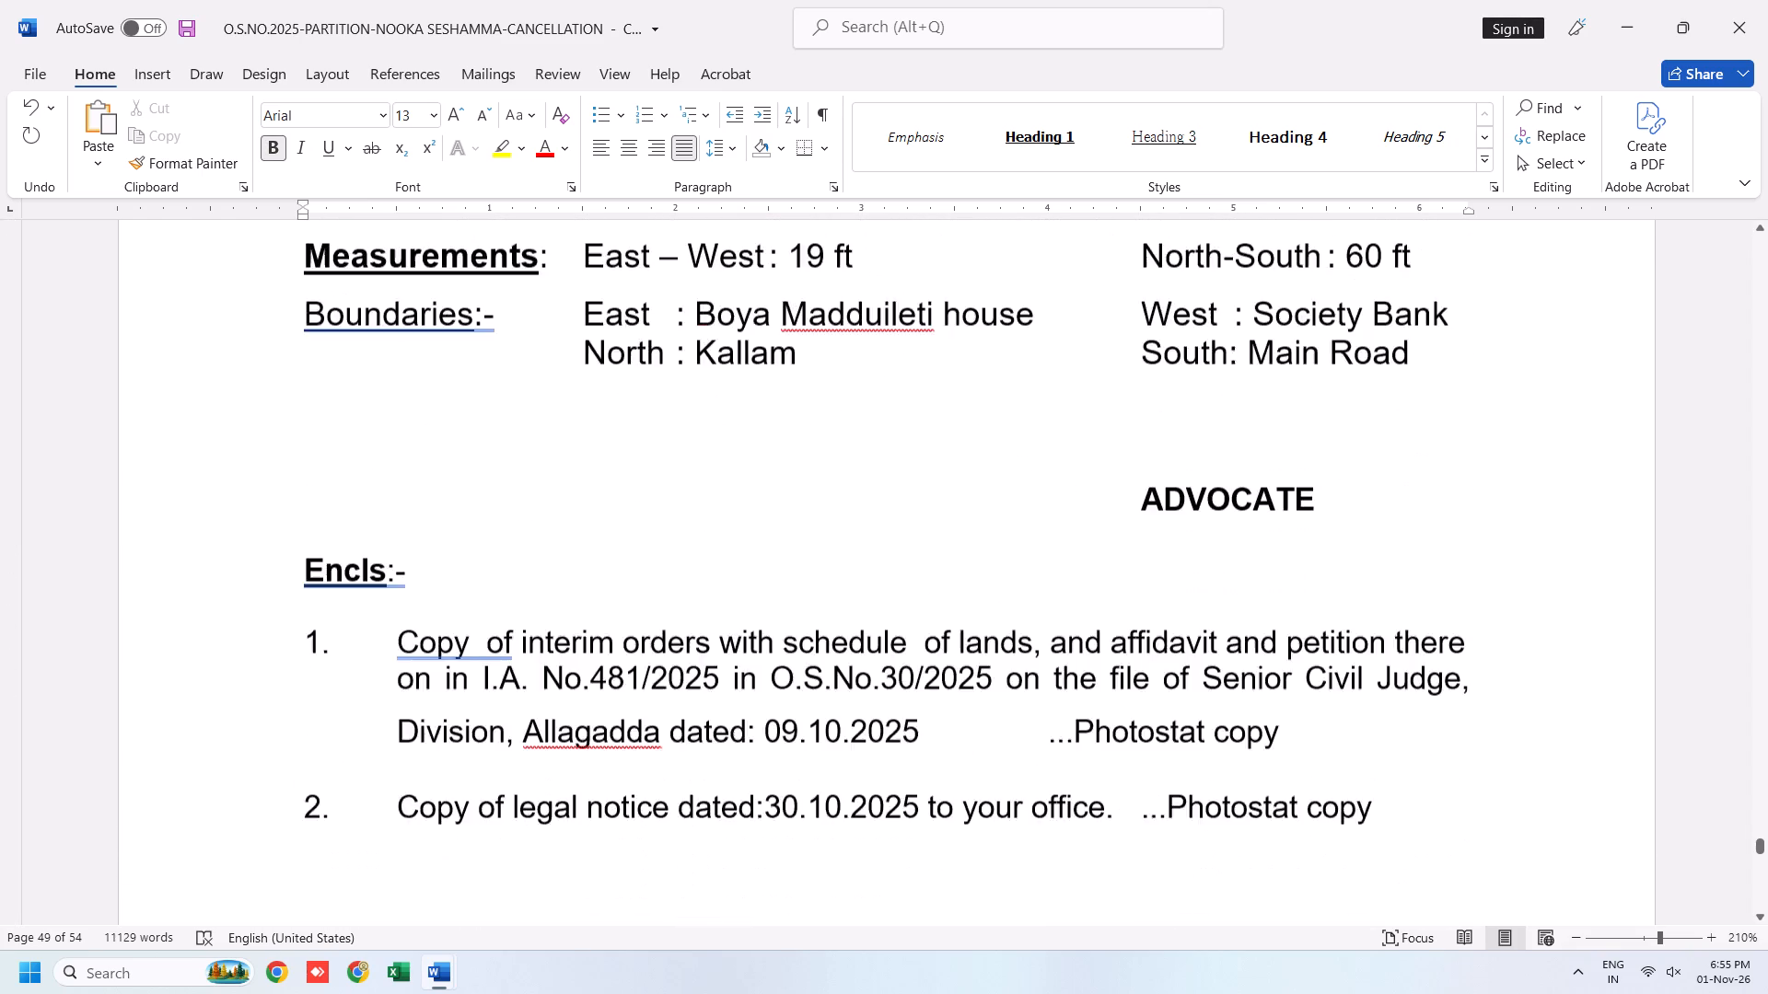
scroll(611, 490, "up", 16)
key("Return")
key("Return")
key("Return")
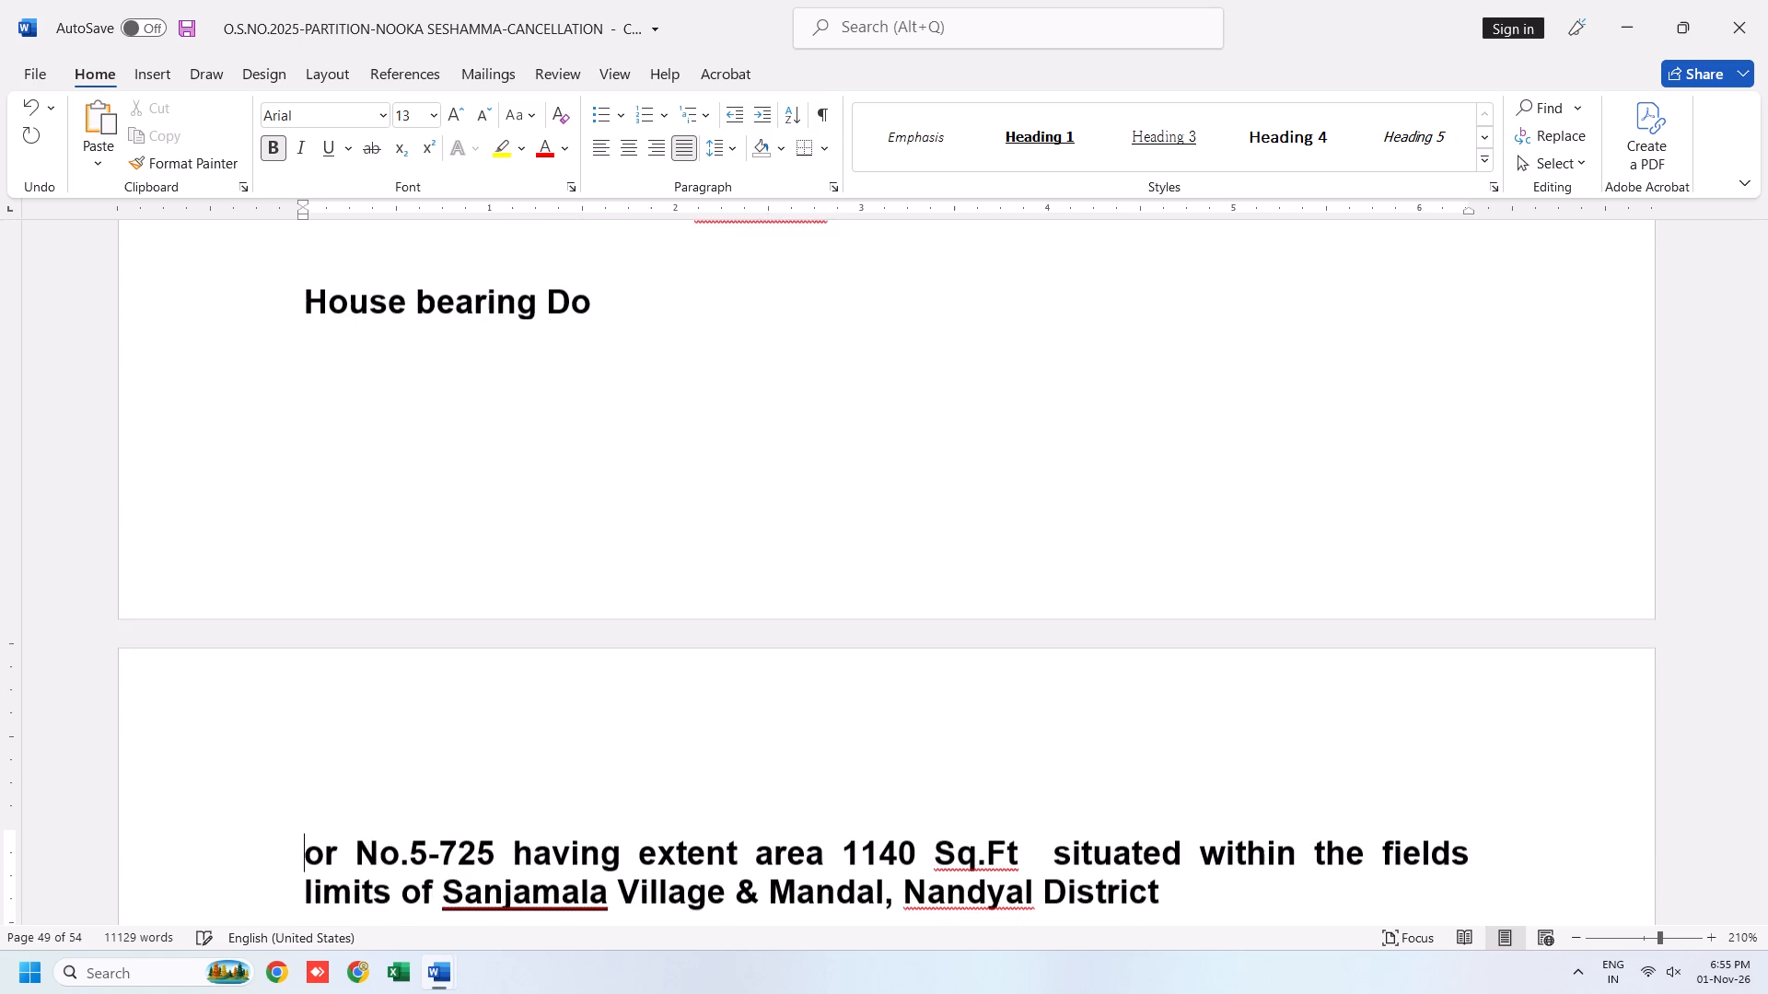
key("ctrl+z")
Insert four blank lines above the "House bearing Door No.5-725" paragraph to move it onto the next page.
left_click(492, 255)
key("Return")
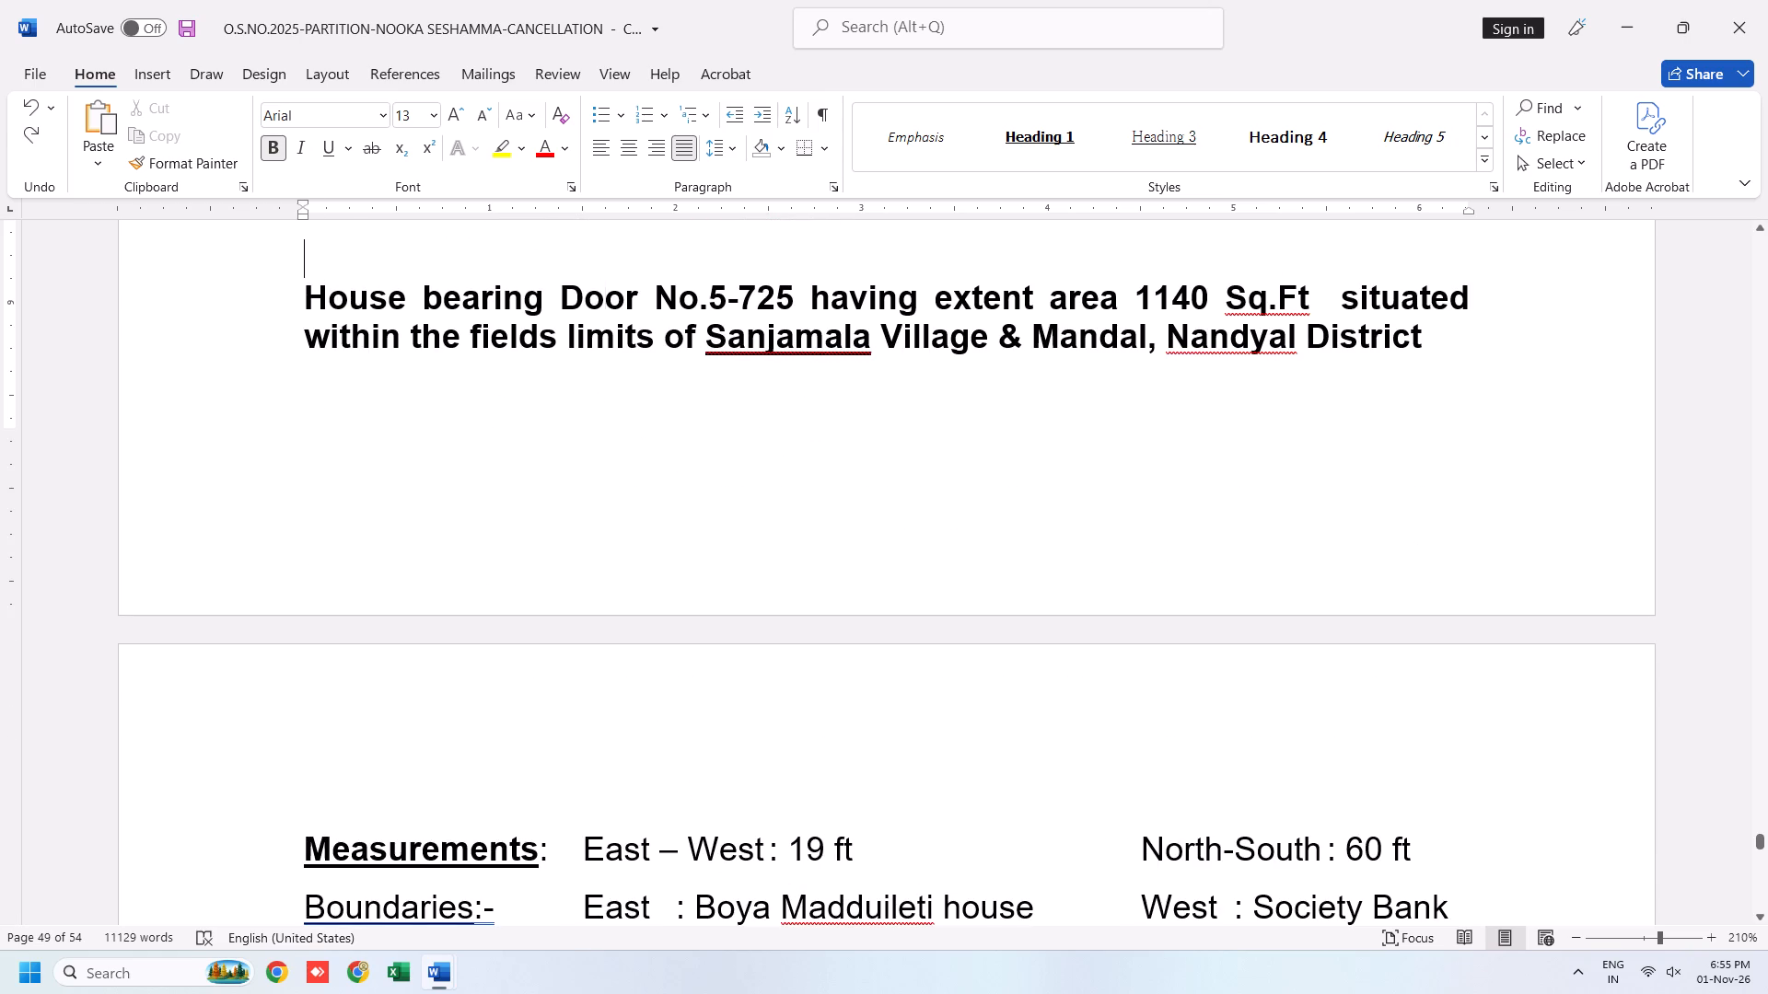
key("Return")
key("Return")
key("Return")
scroll(624, 544, "up", 5)
scroll(624, 544, "down", 18)
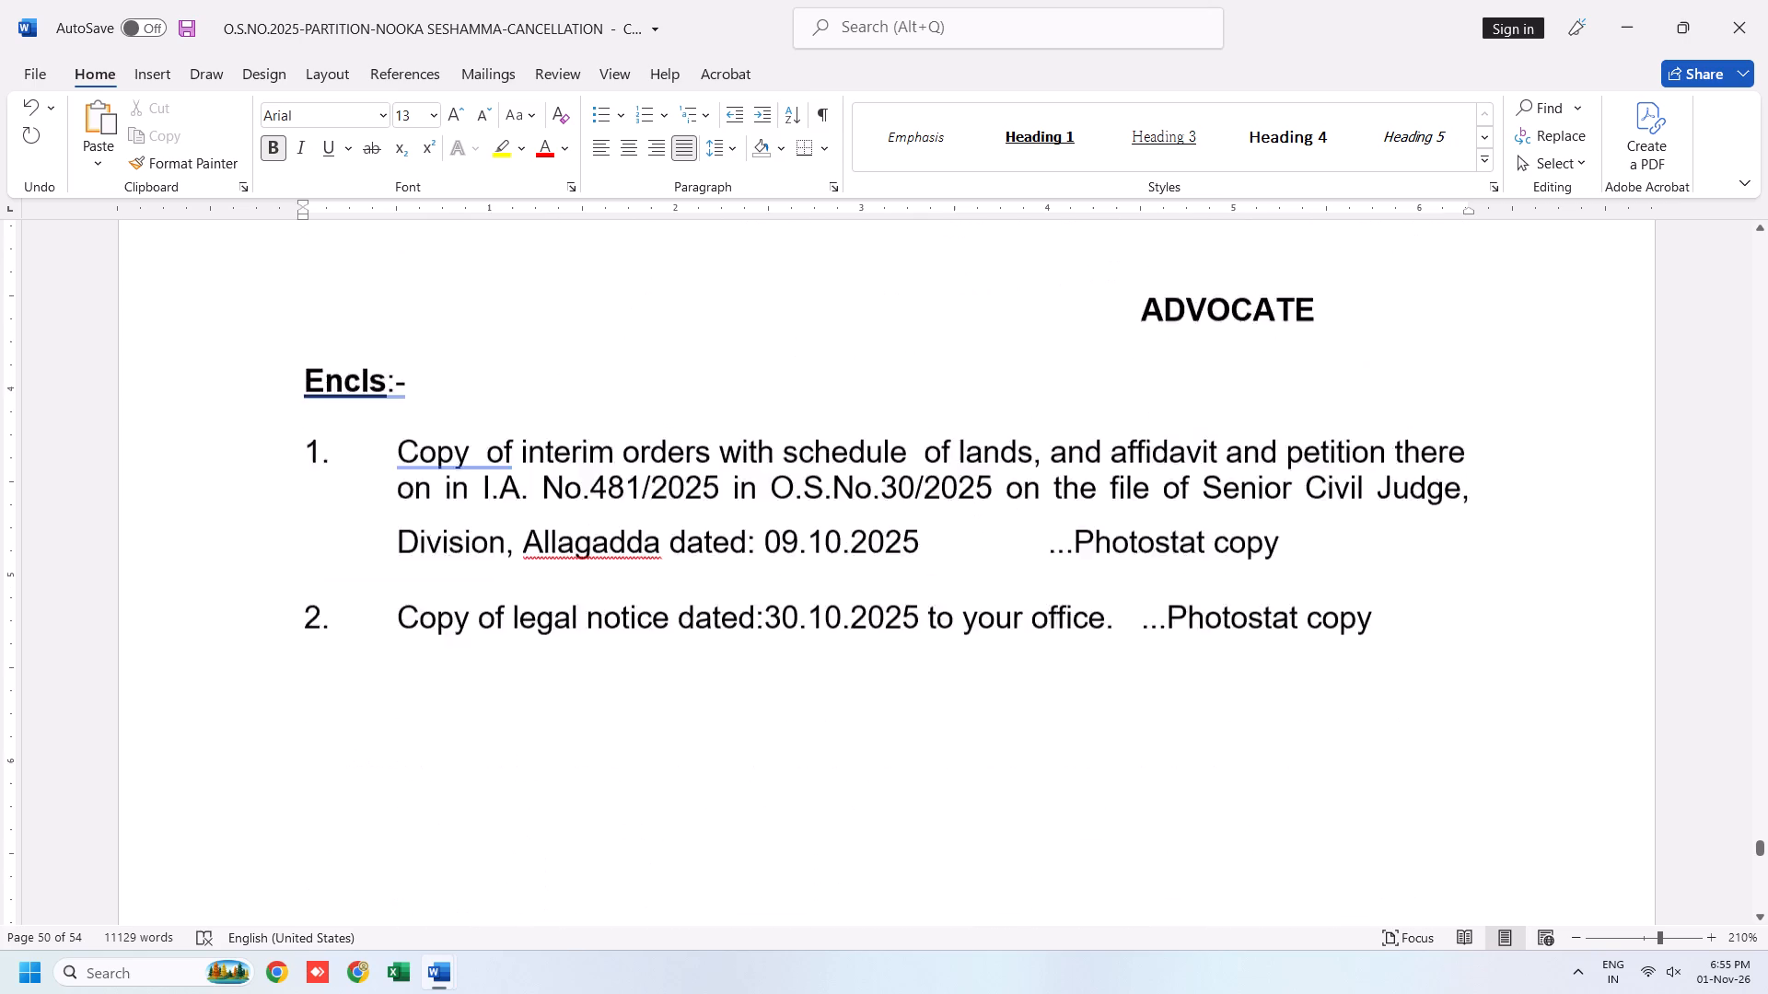
Insert three blank lines below the enclosure list.
scroll(802, 524, "down", 8)
scroll(866, 572, "up", 5)
left_click(733, 642)
scroll(748, 618, "down", 6)
key("Return")
key("Return")
key("Return")
scroll(961, 470, "down", 5)
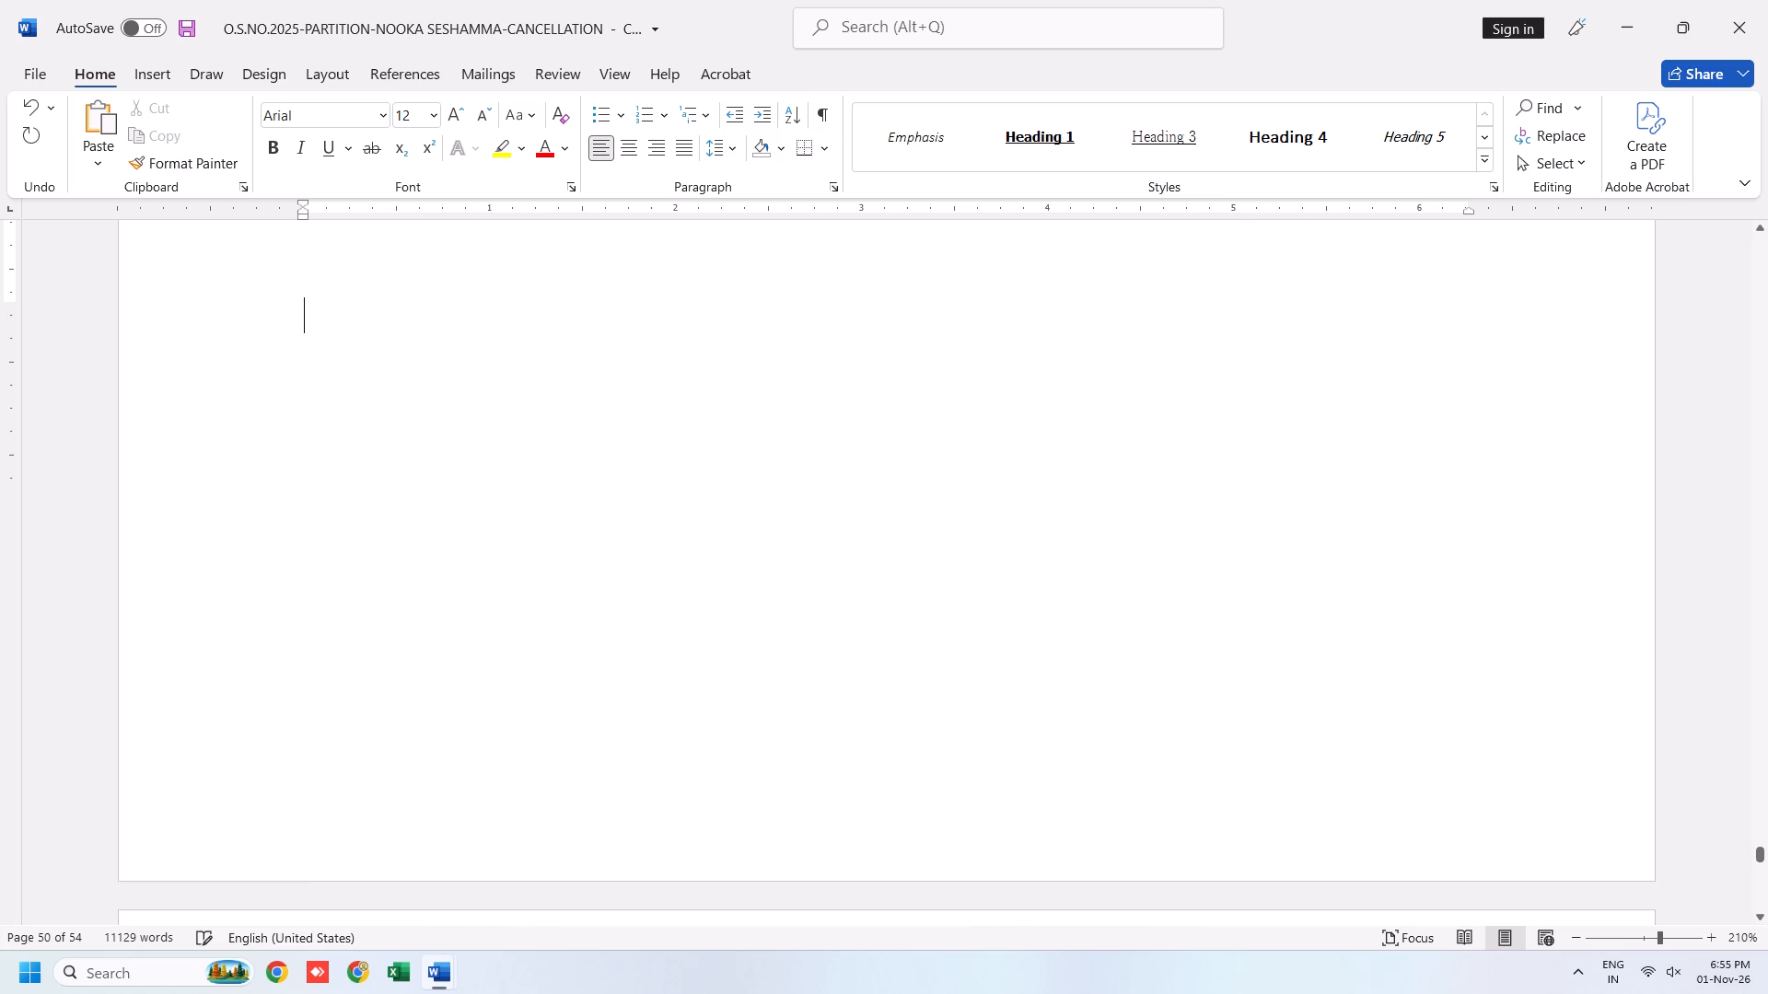
Add a centred page marker "// 3 //" above the house description, with extra blank lines above and below it.
scroll(1032, 420, "up", 17)
scroll(925, 450, "up", 5)
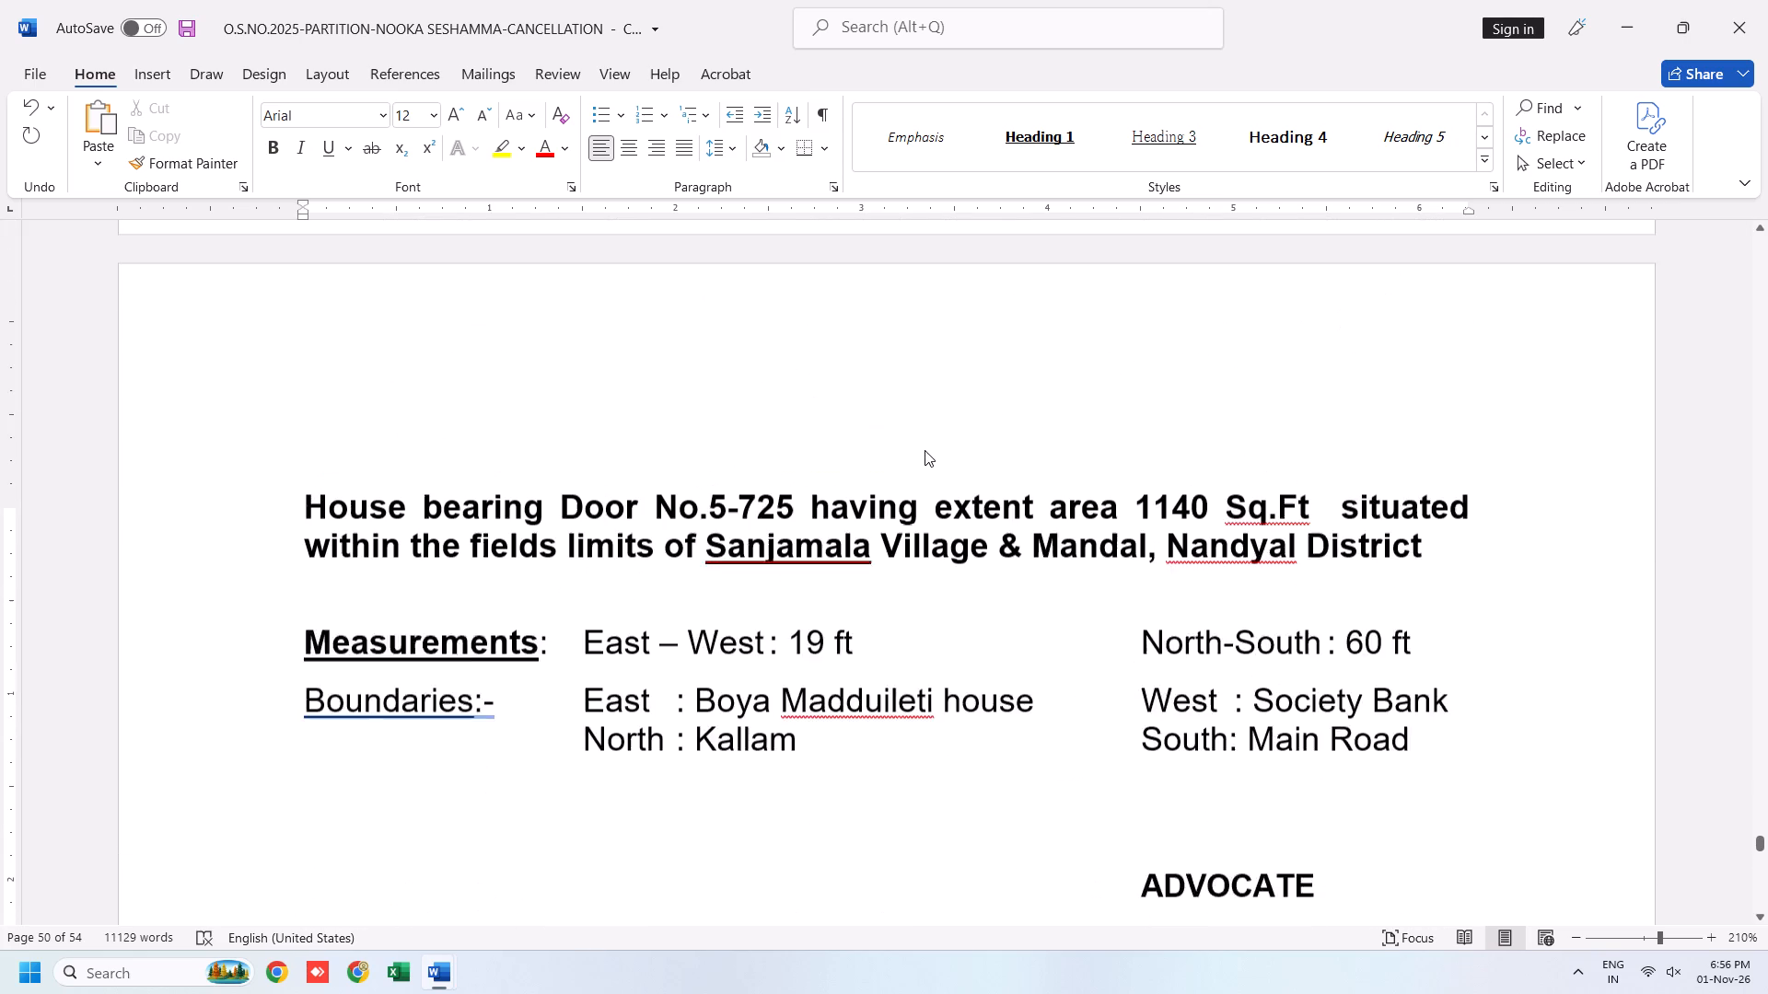
left_click(336, 483)
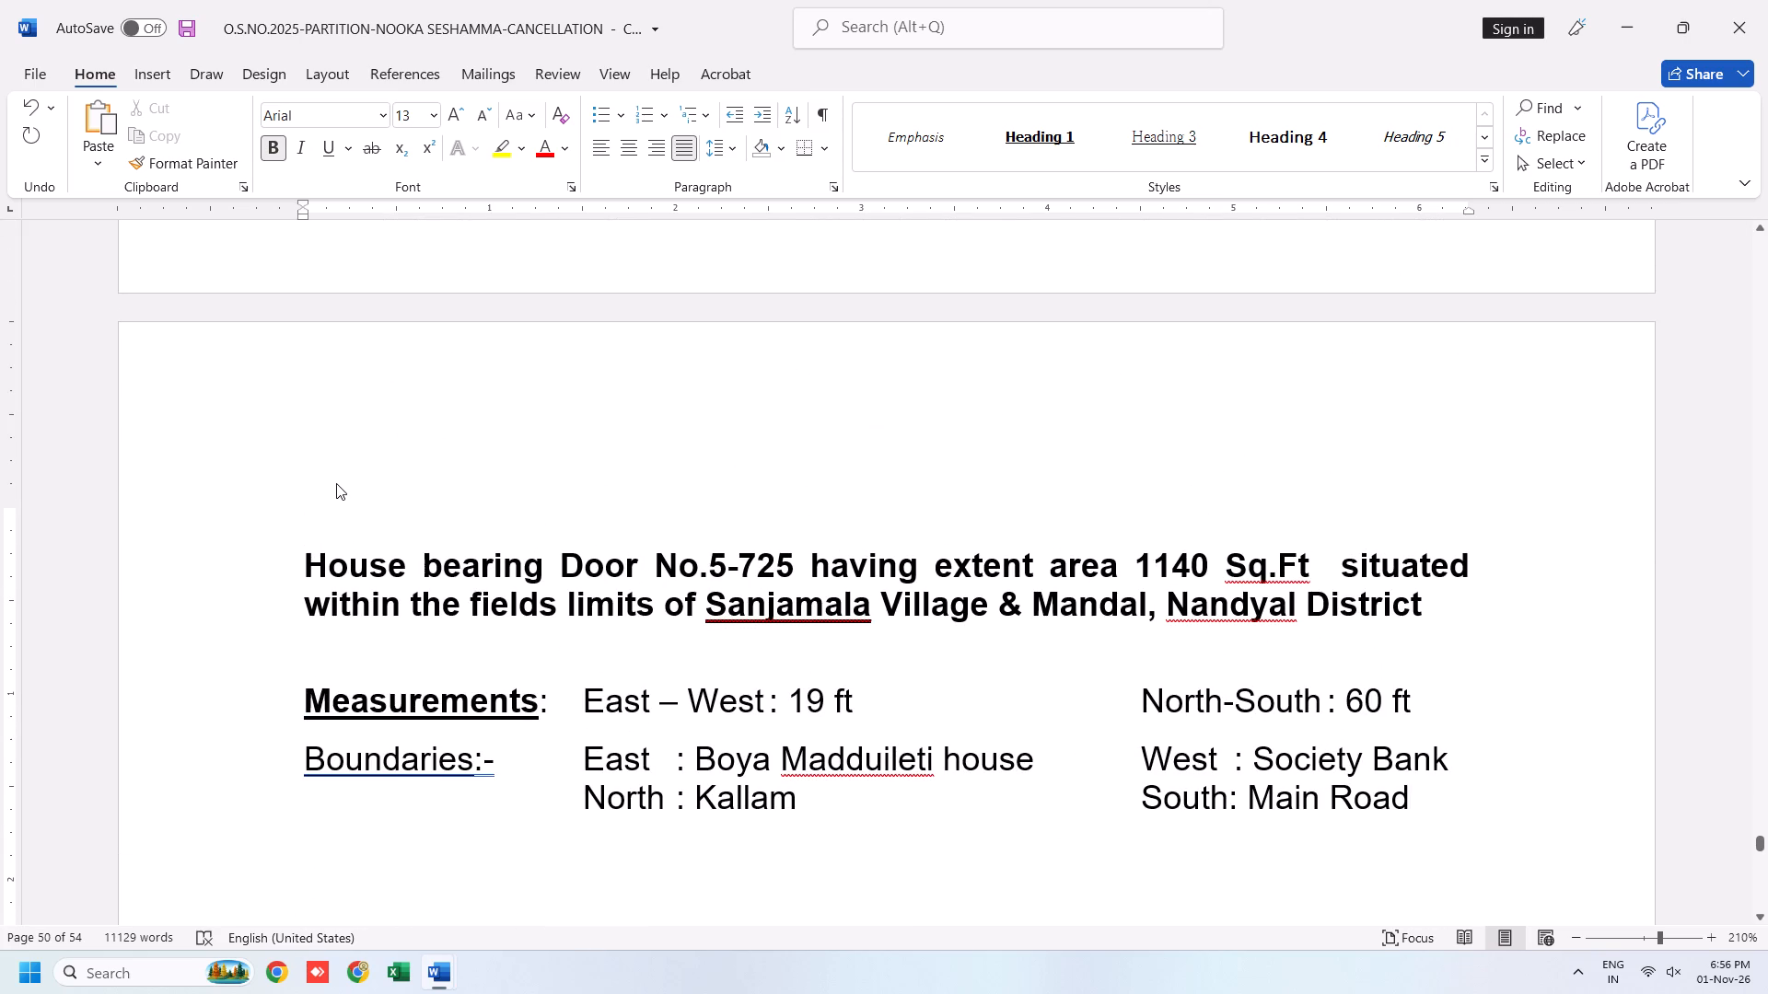
key("ctrl+e")
type("// 3 //")
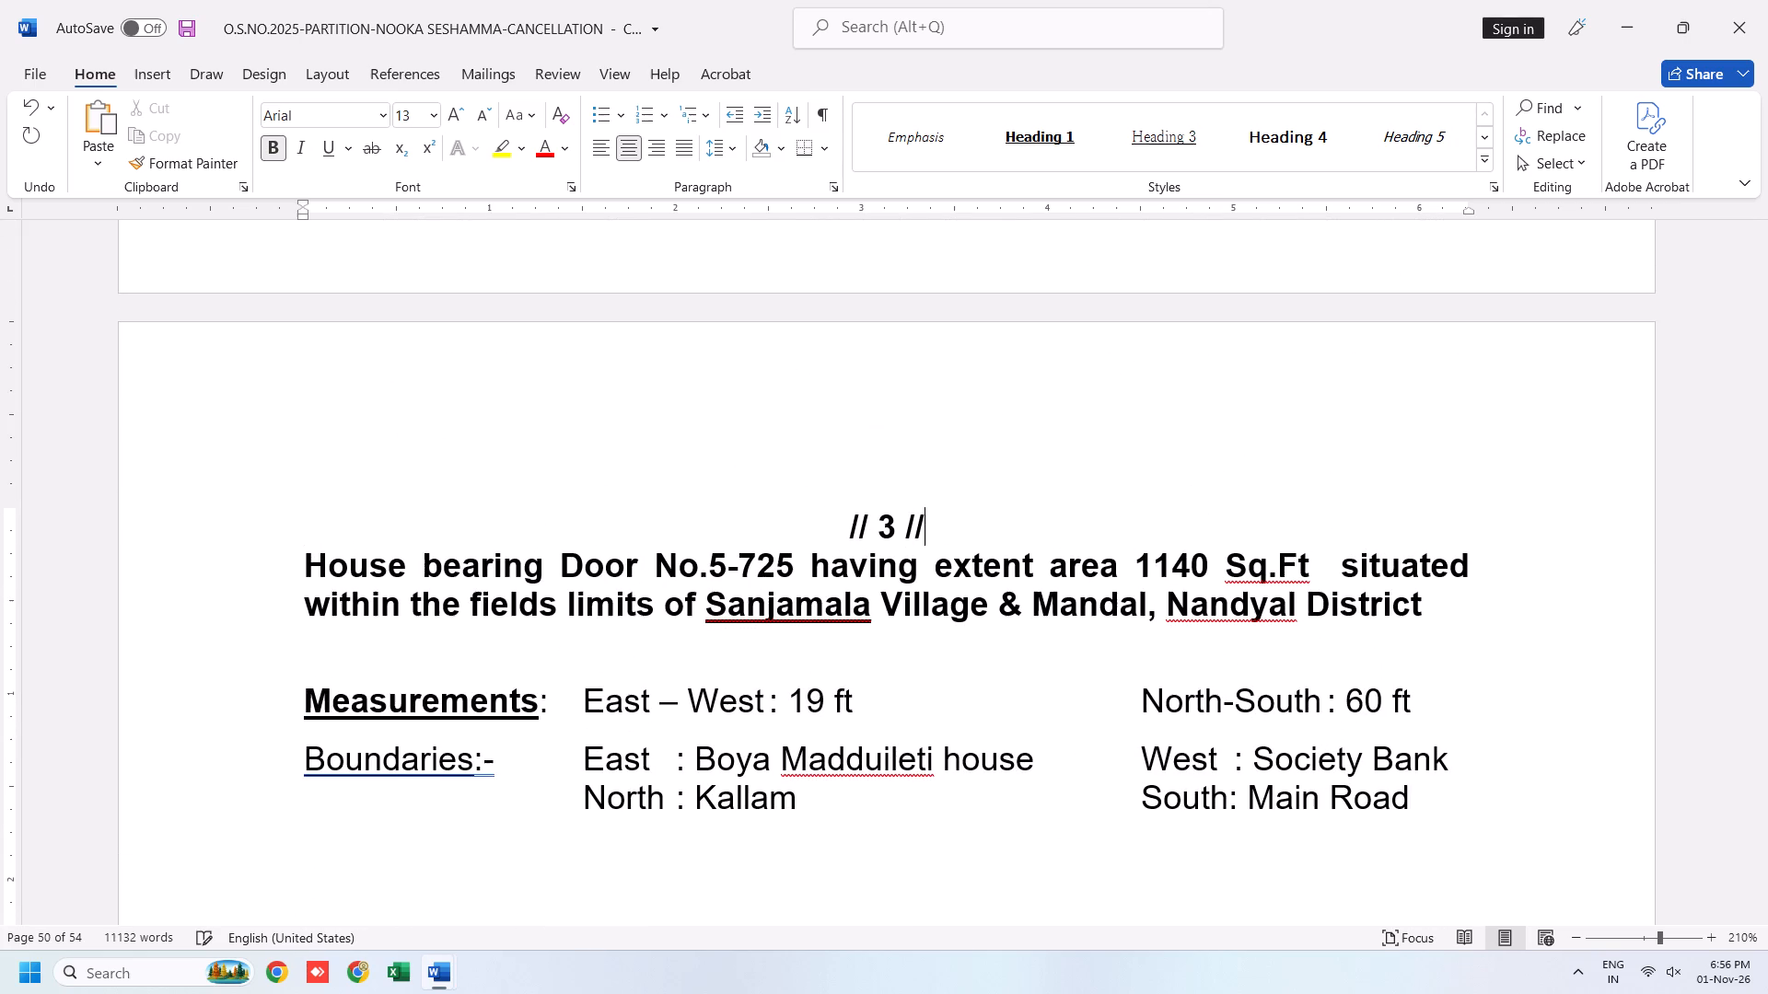
key("End")
key("Return")
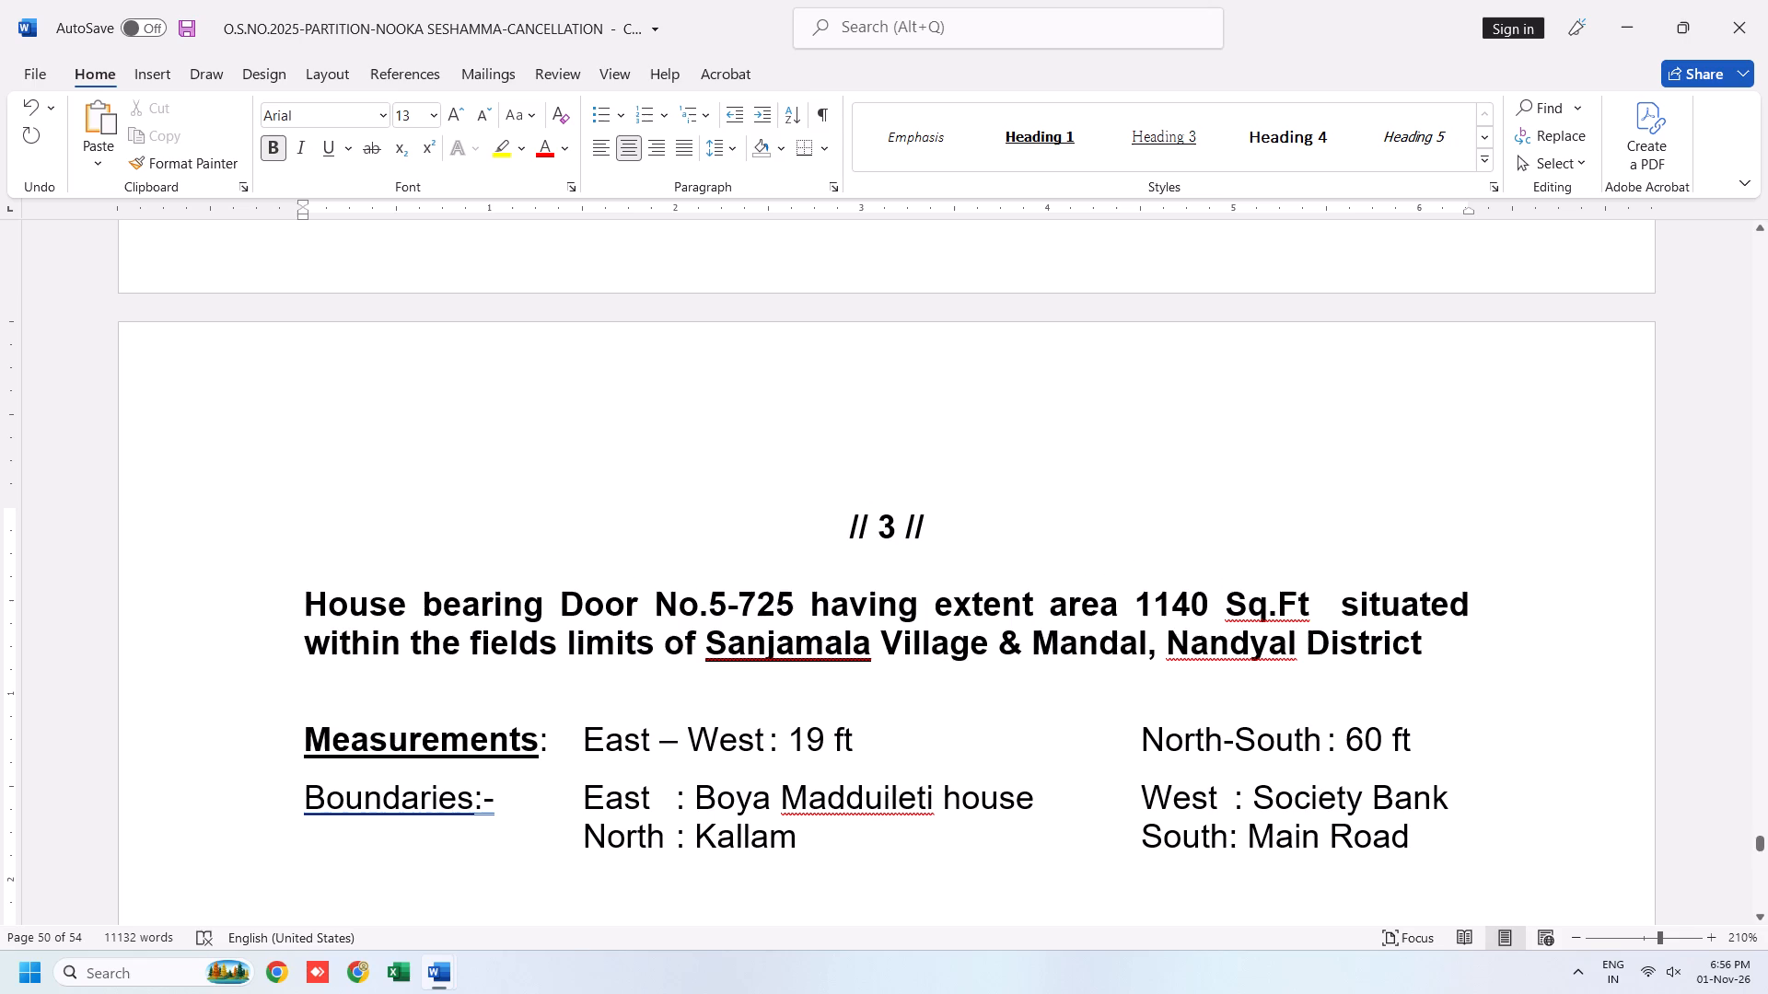
left_click(820, 531)
key("Return")
left_click(936, 571)
key("Return")
Insert a blank line above the house's Measurements line and another between it and the Boundaries line.
scroll(948, 564, "down", 8)
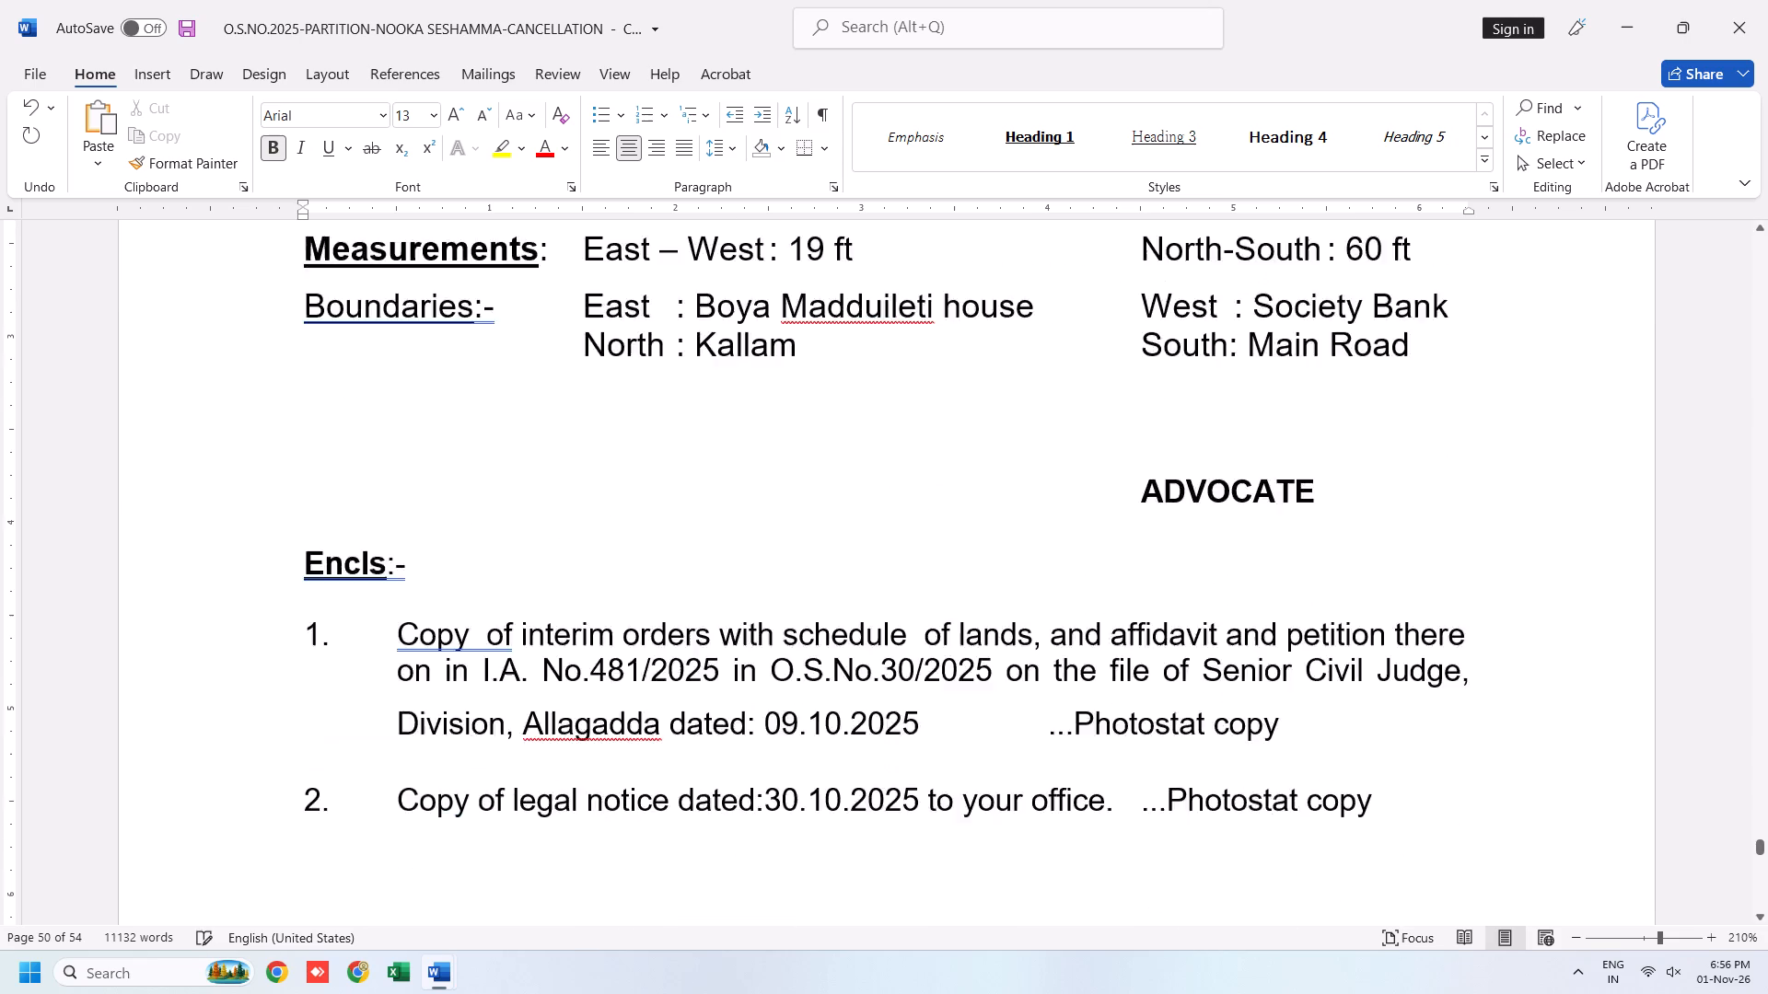
scroll(901, 474, "up", 5)
left_click(637, 480)
key("Return")
scroll(897, 511, "down", 3)
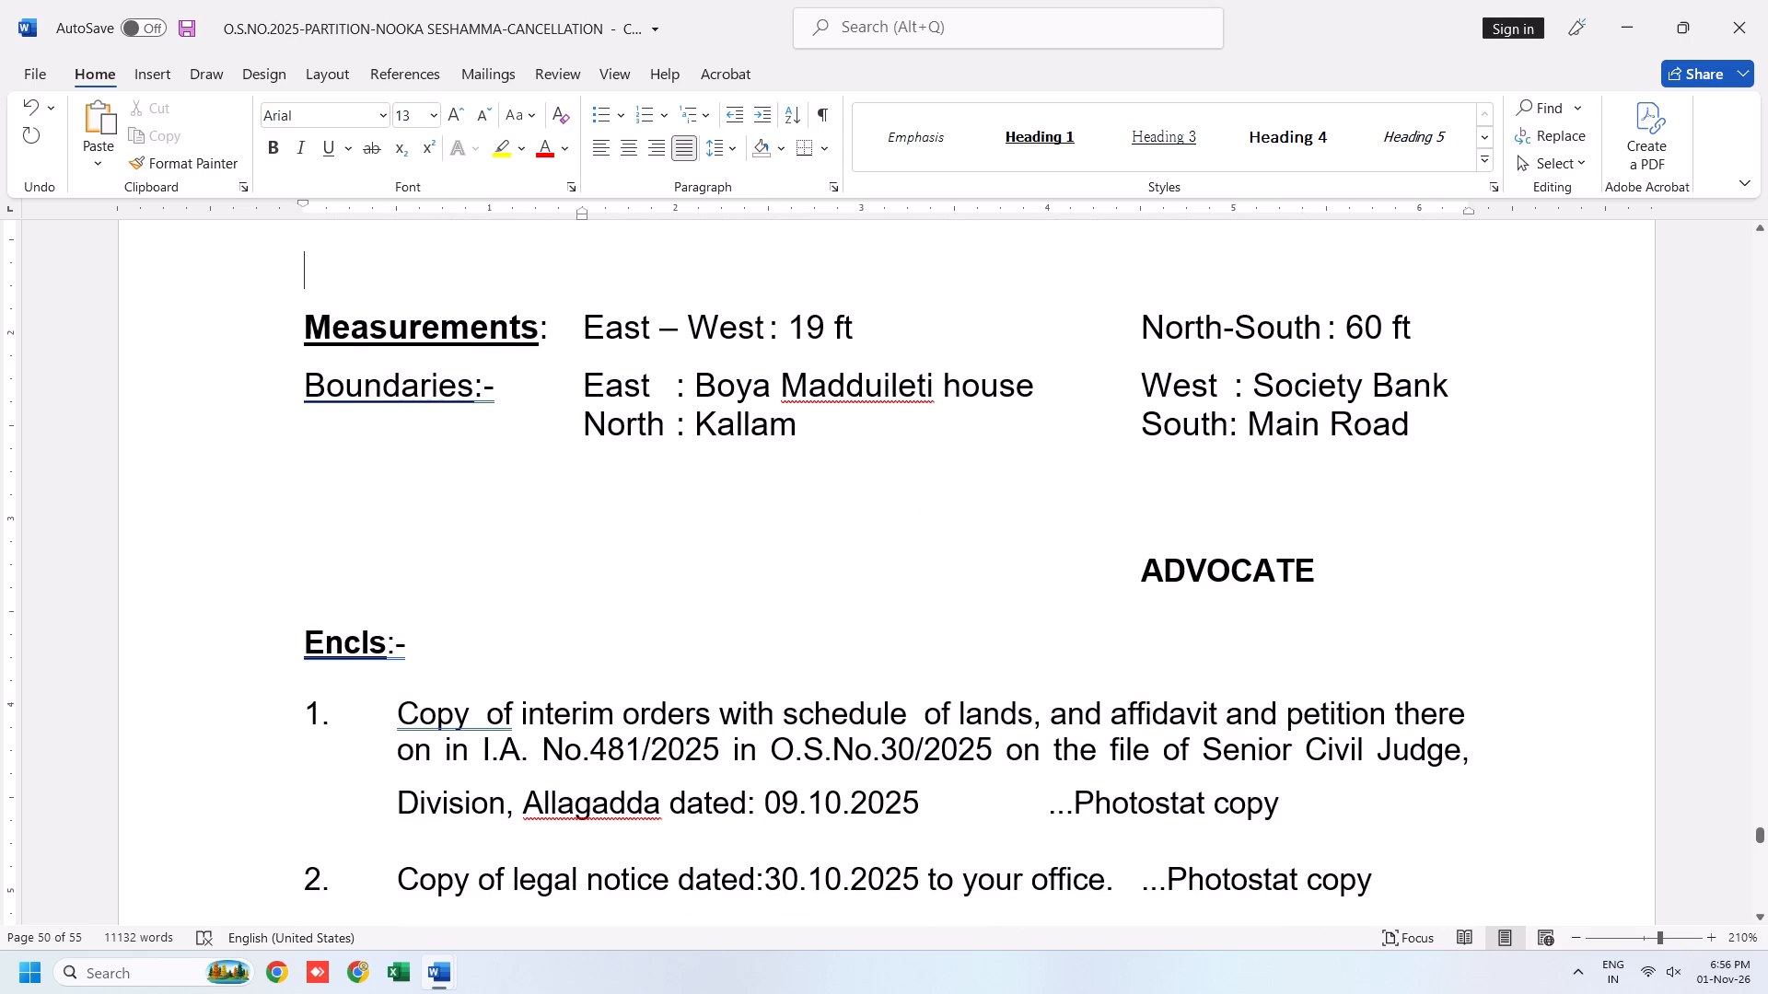
left_click(1447, 329)
key("Return")
Delete the extra space between "if" and "any" in paragraph 4.
scroll(1134, 437, "down", 5)
scroll(1018, 478, "down", 13)
scroll(899, 502, "up", 20)
scroll(899, 502, "up", 17)
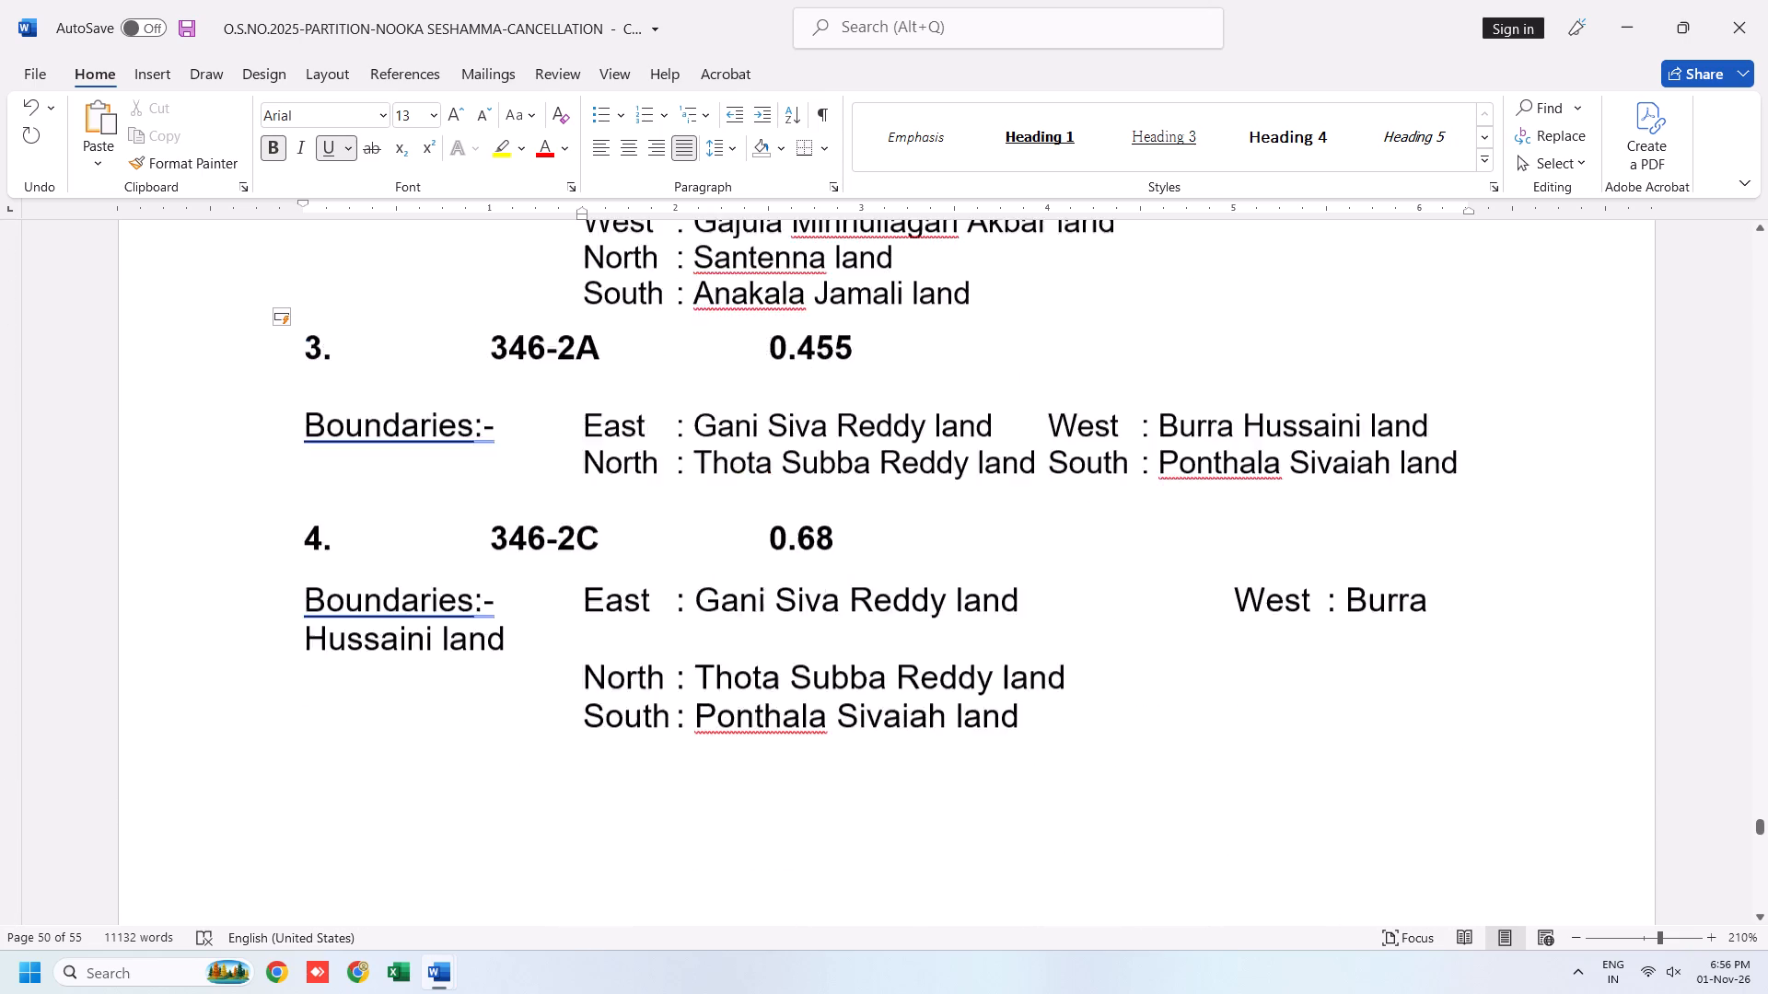
scroll(876, 491, "up", 11)
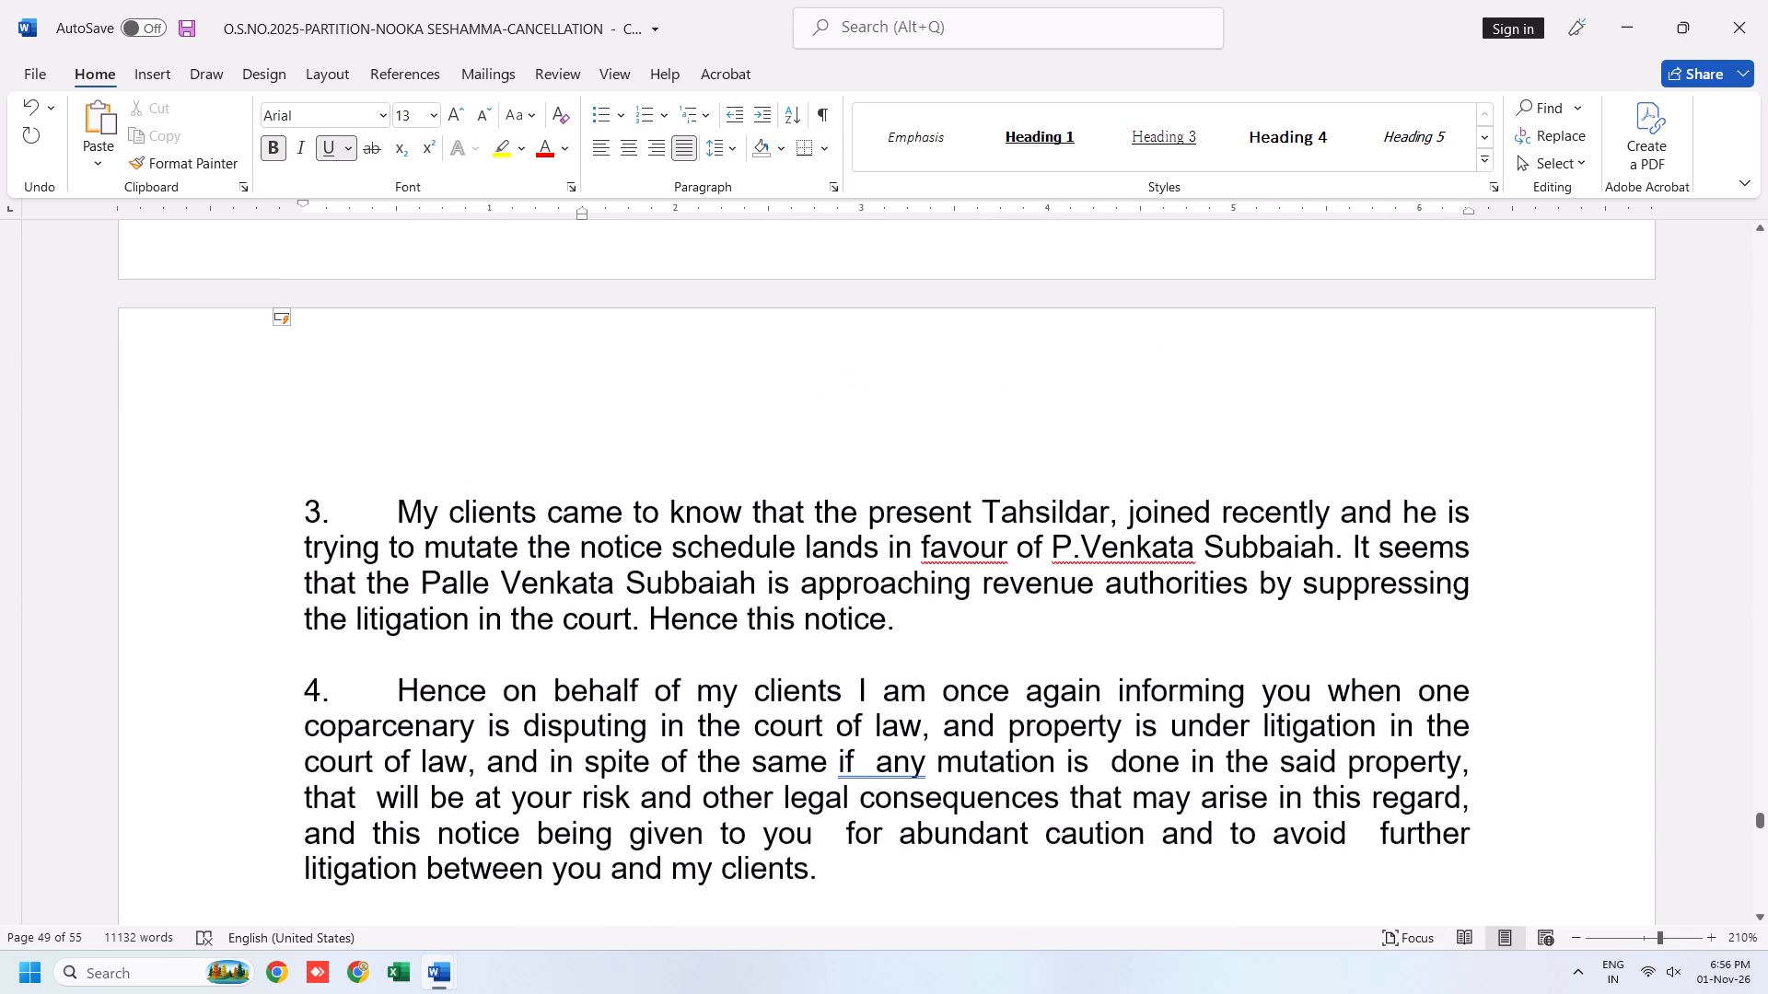
left_click(871, 764)
key("Delete")
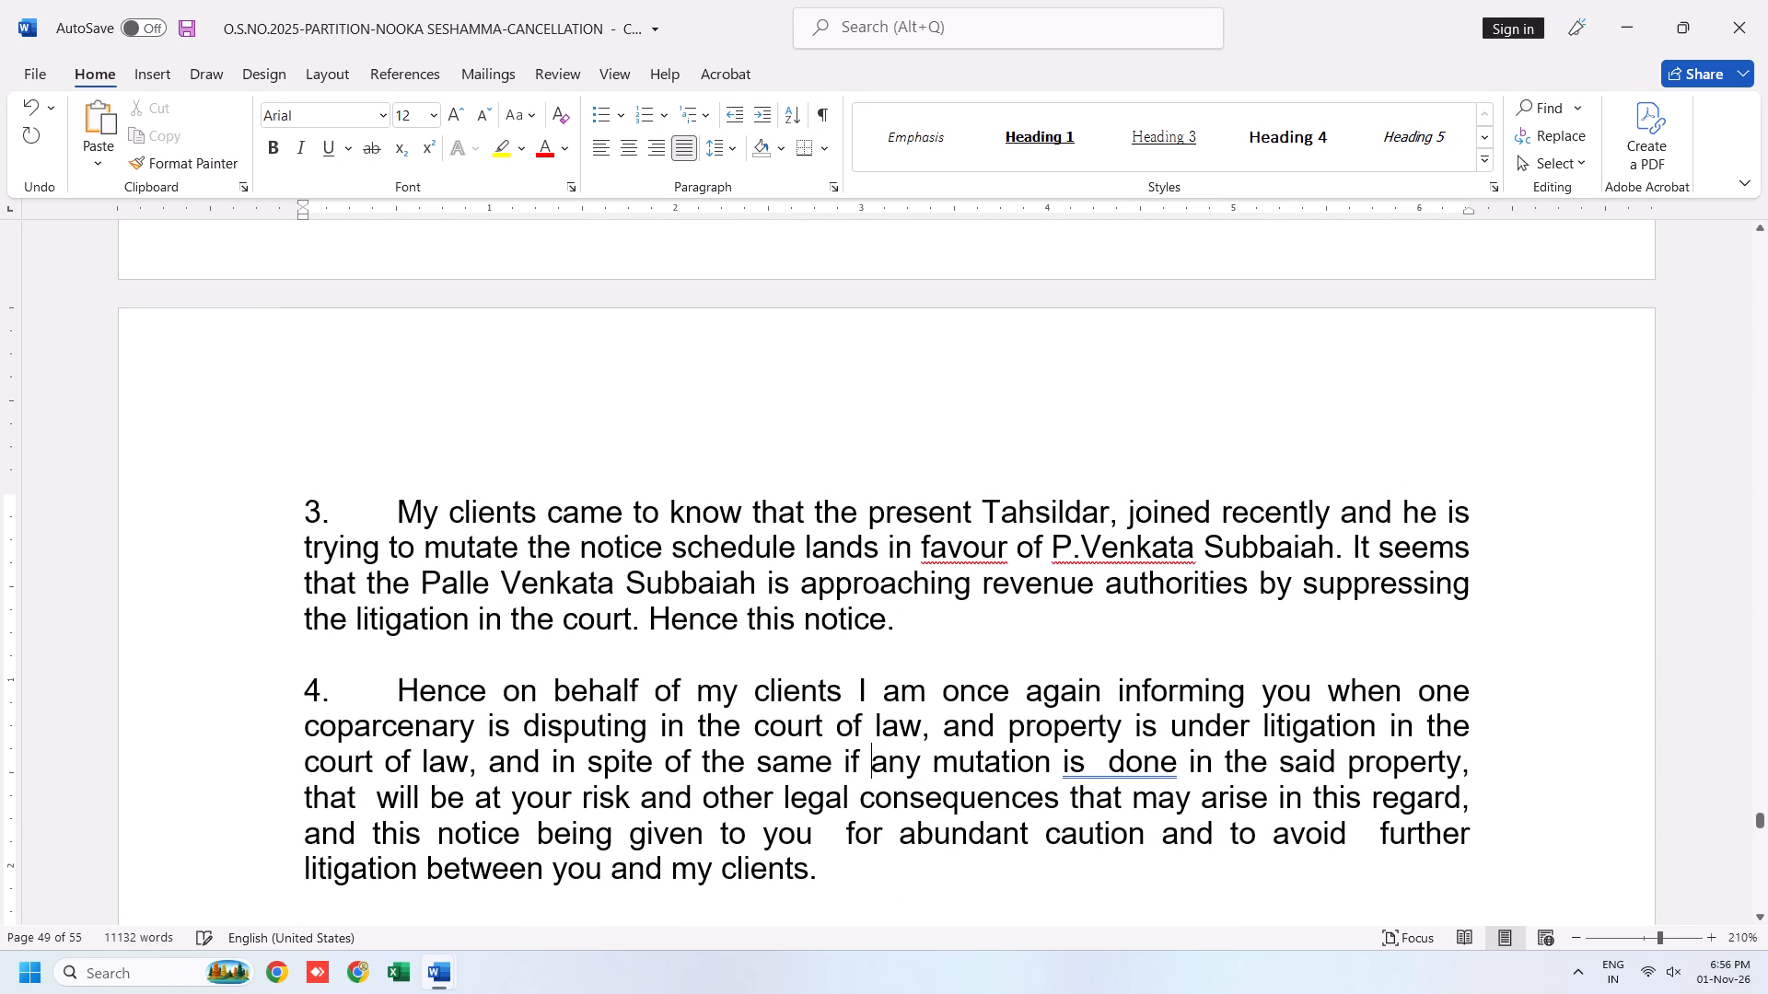
Review the reminder notice from its sender details through the numbered paragraphs to the schedule's land boundaries, checking spacing and page breaks.
scroll(705, 626, "up", 19)
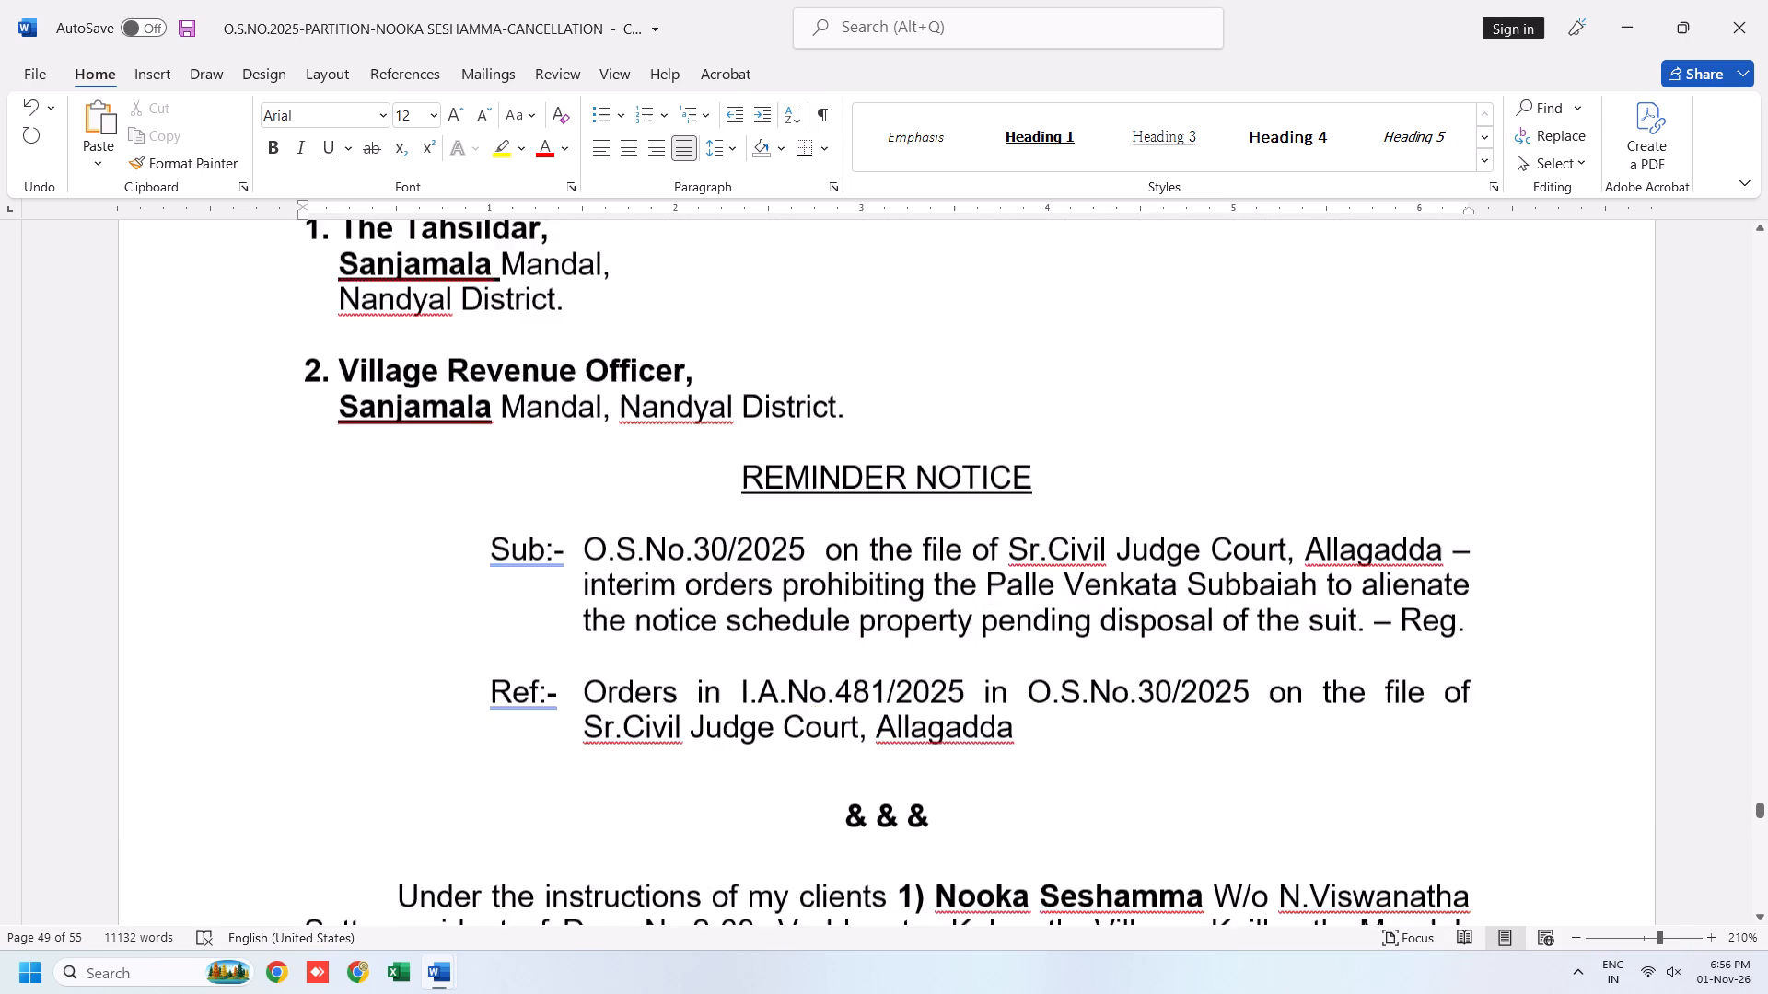
scroll(686, 611, "up", 8)
left_click(632, 594)
scroll(701, 602, "down", 4)
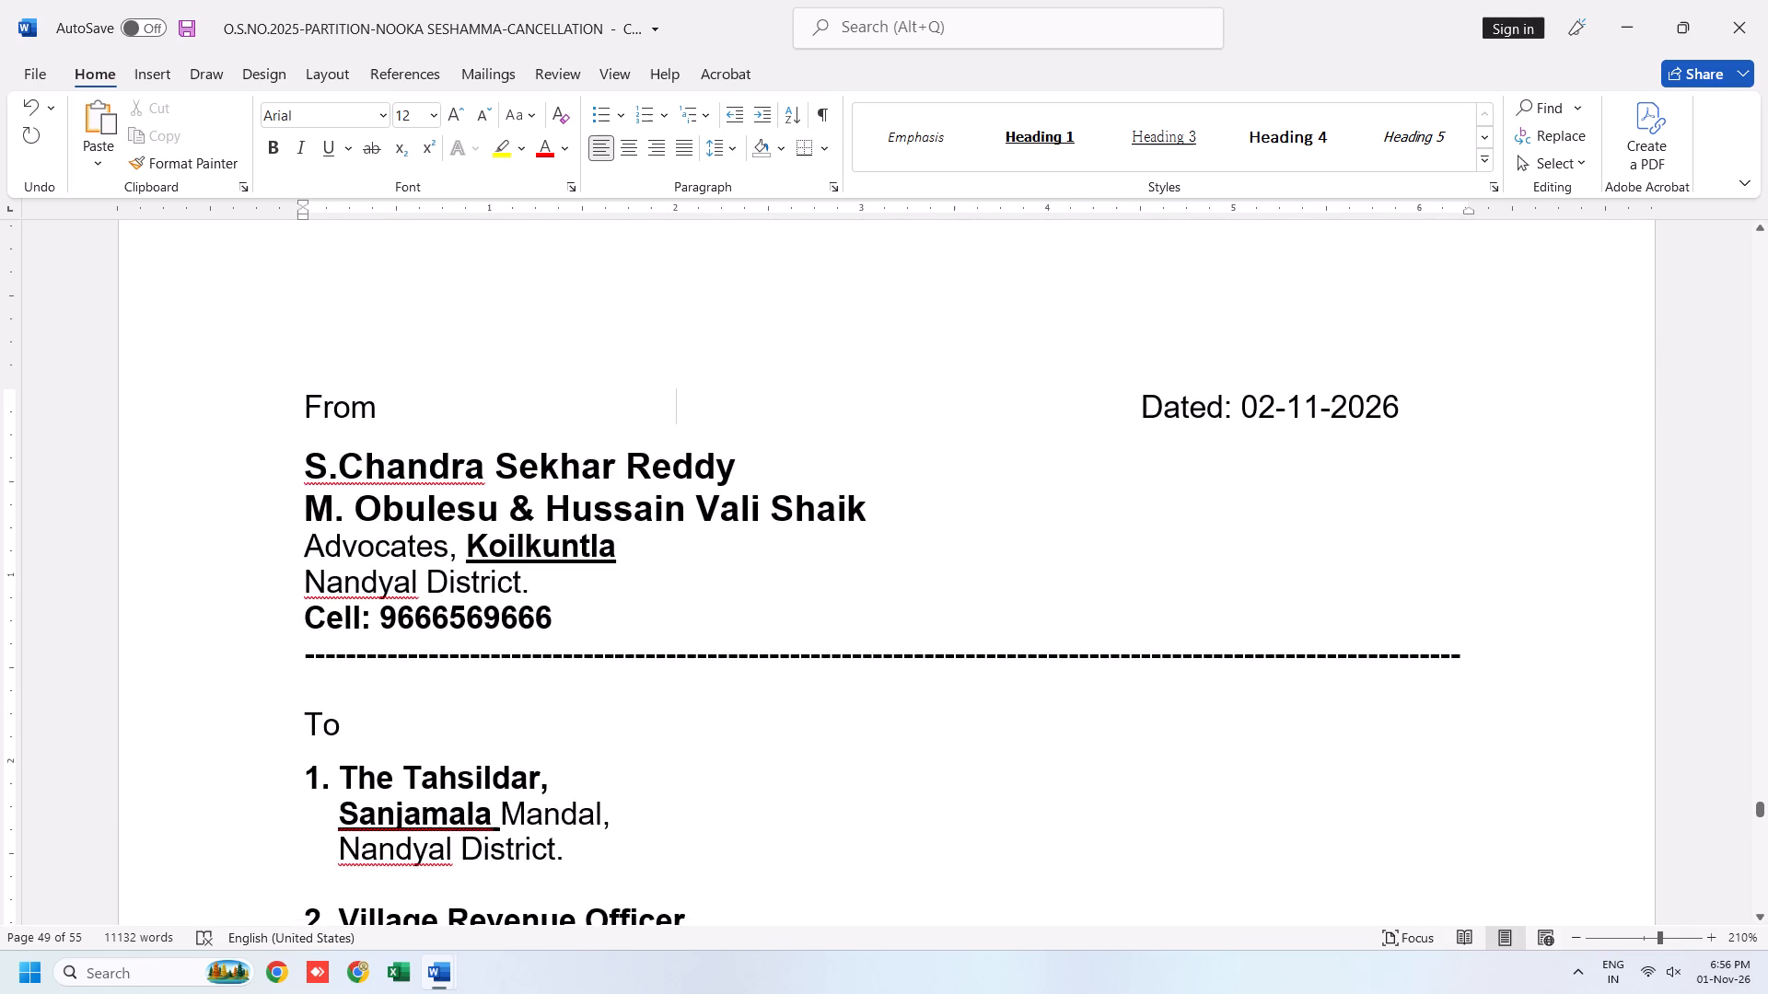
scroll(1102, 518, "down", 4)
scroll(743, 524, "down", 3)
scroll(998, 447, "down", 3)
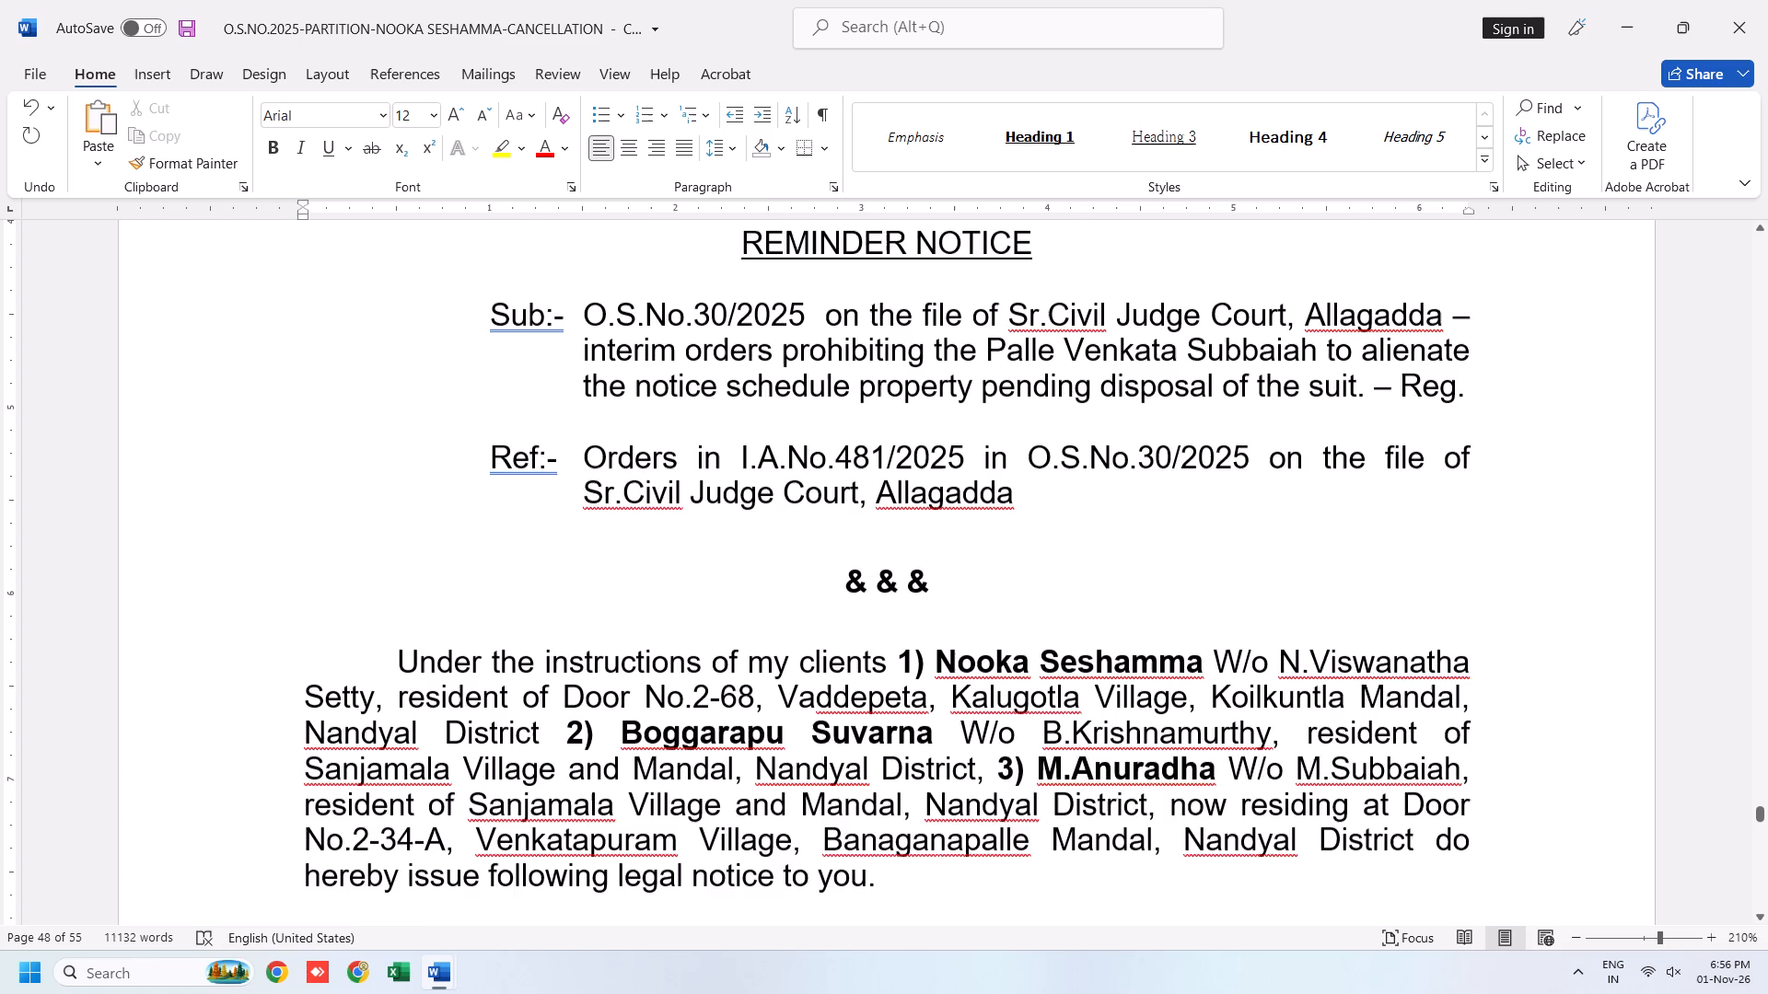
left_click(695, 503)
scroll(880, 503, "down", 4)
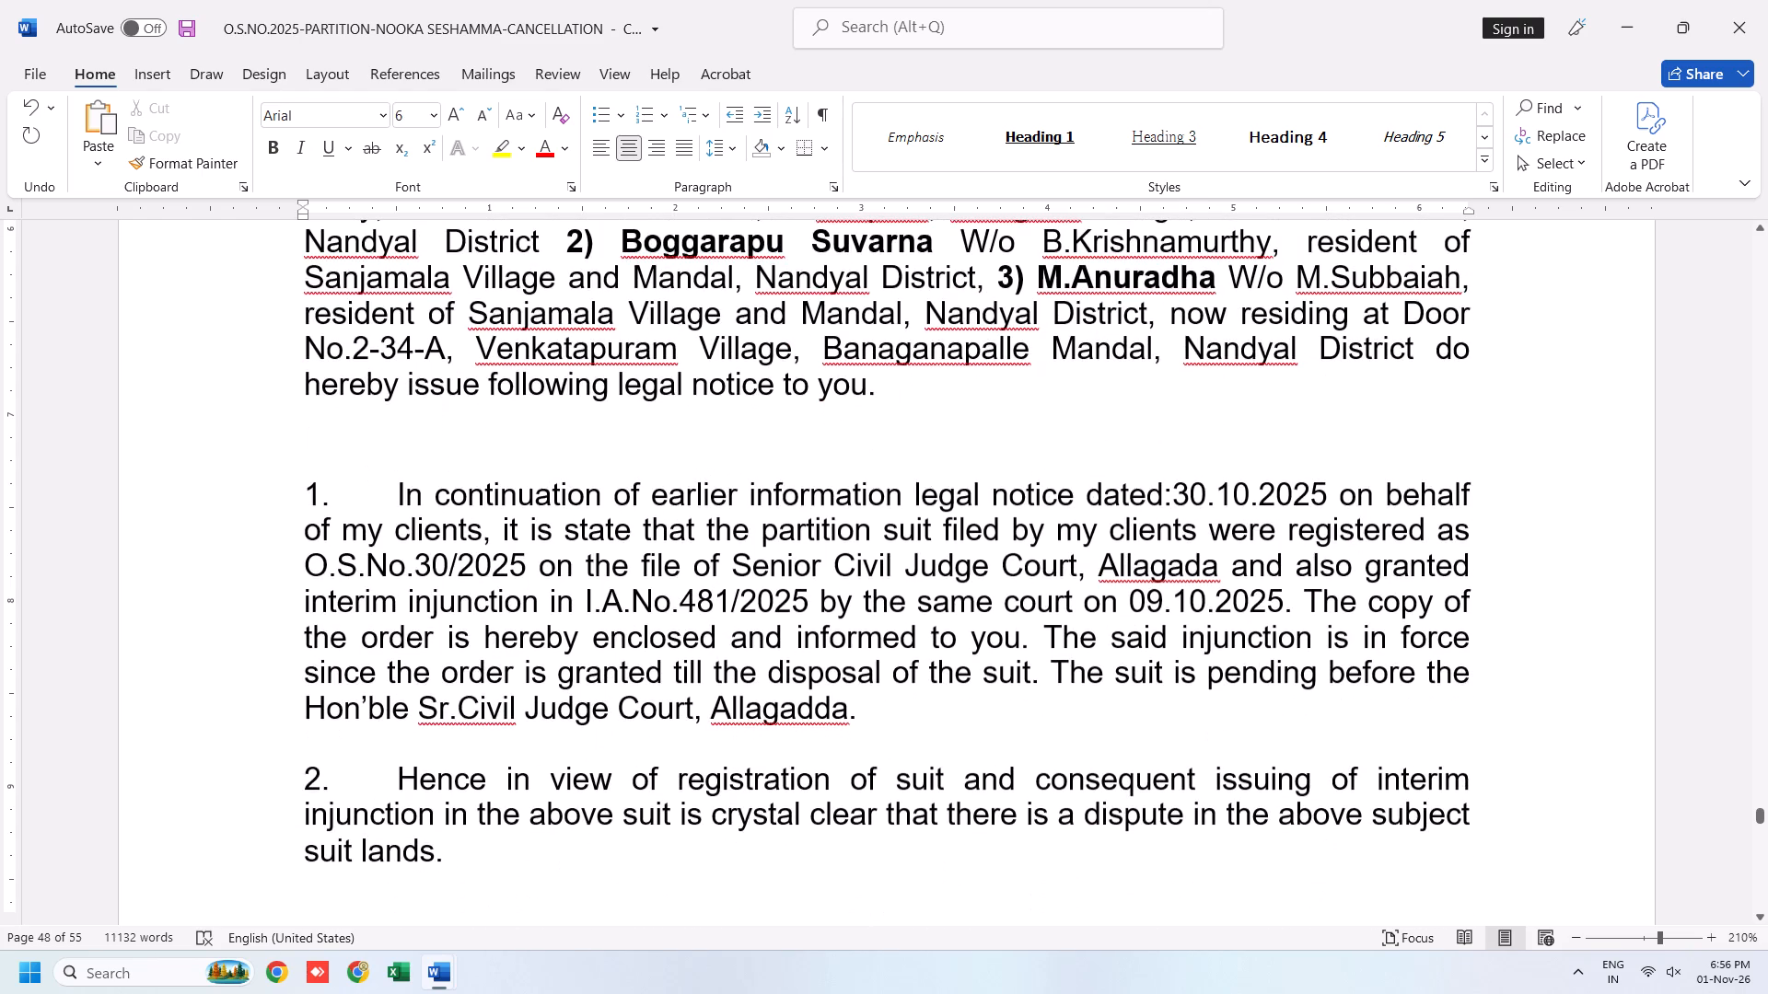
scroll(711, 597, "down", 4)
scroll(641, 519, "down", 8)
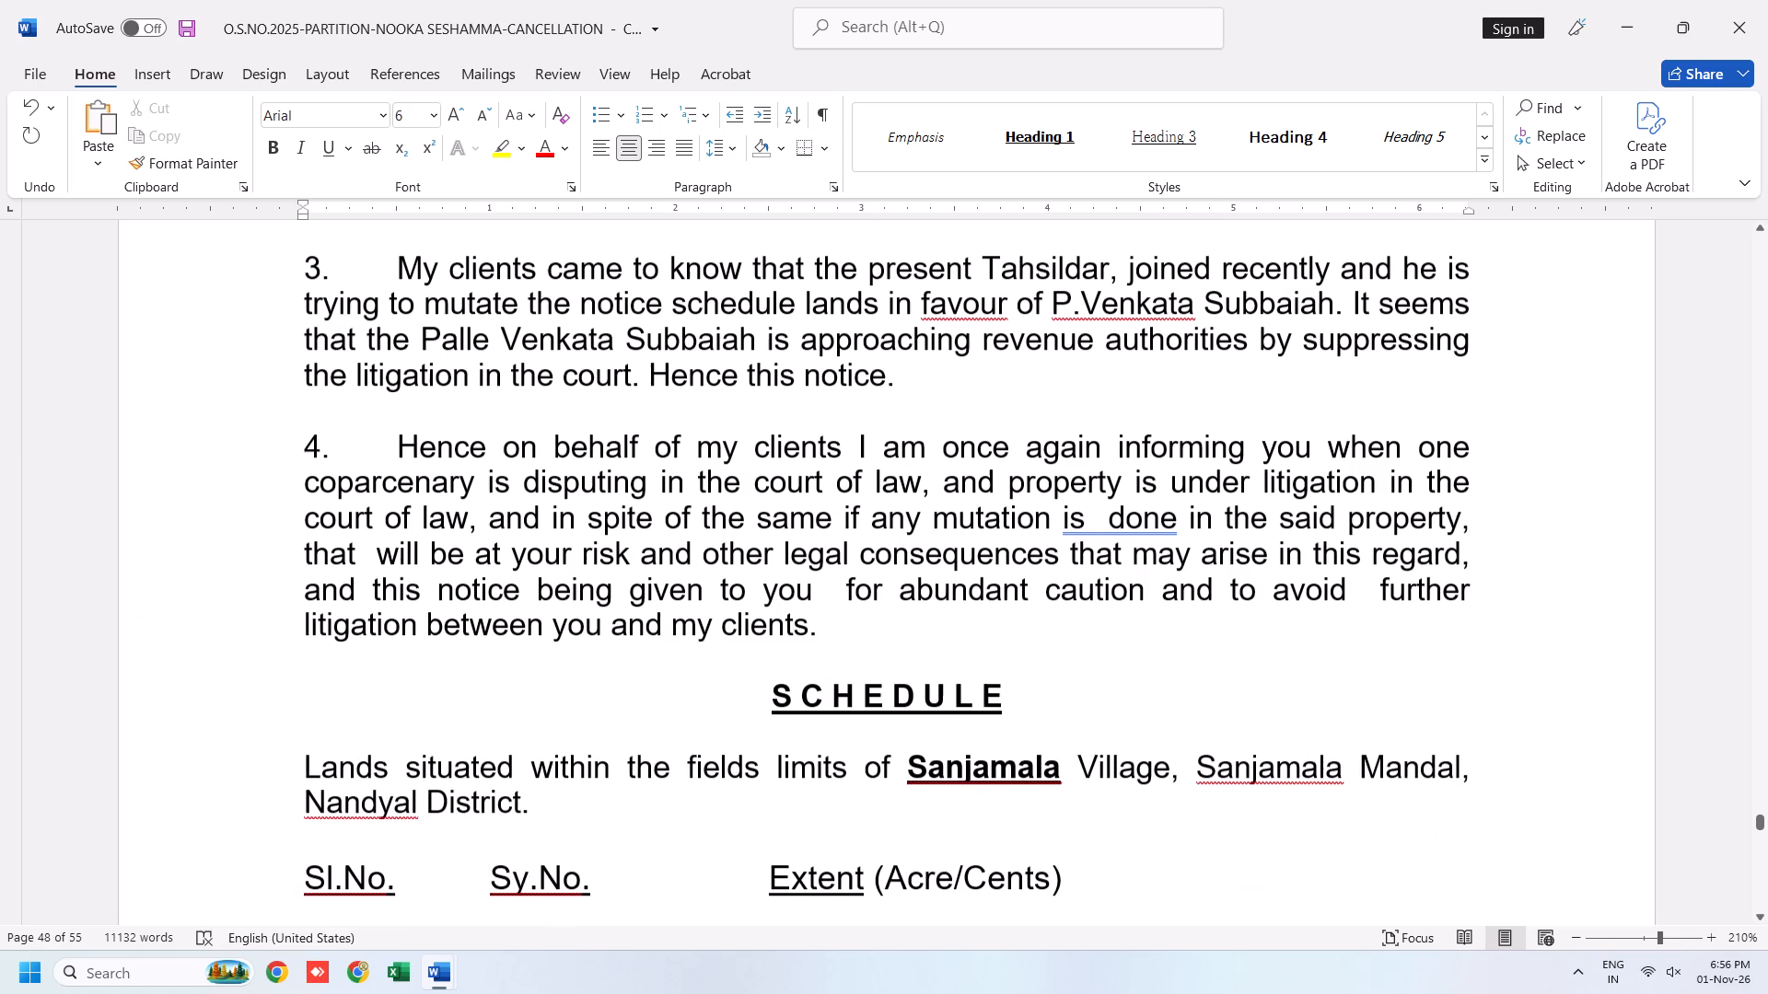
scroll(693, 530, "down", 20)
scroll(750, 563, "up", 9)
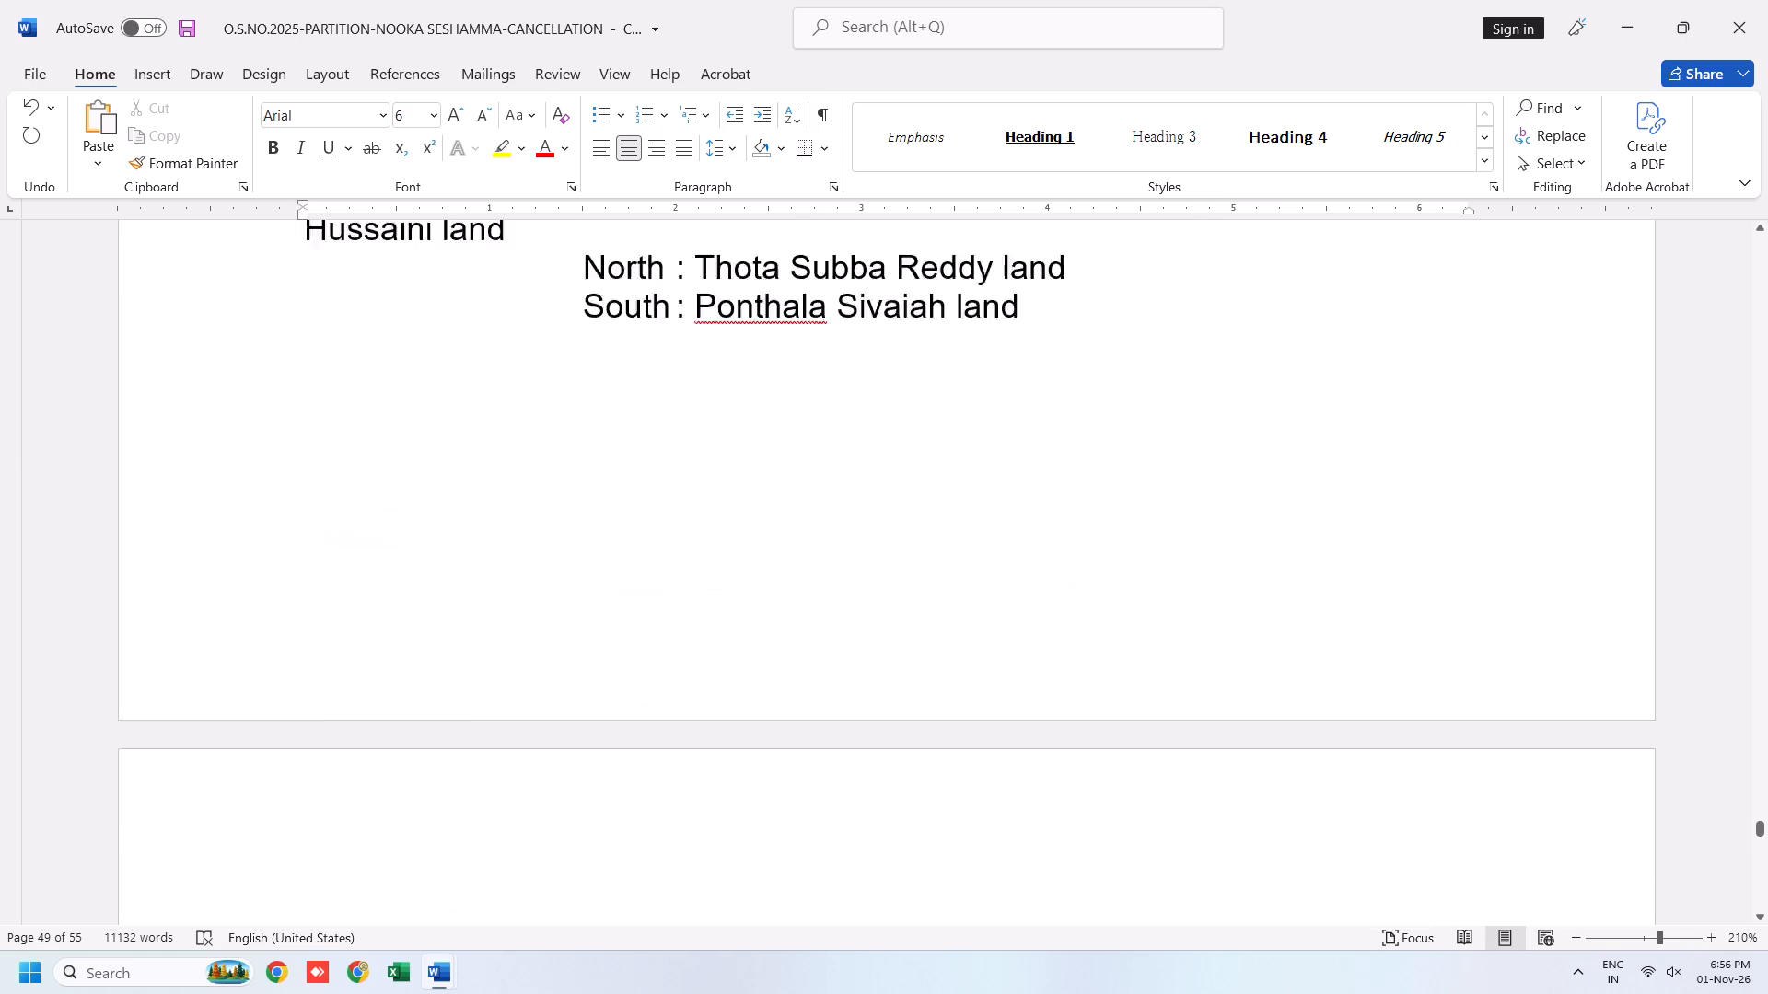
scroll(750, 563, "up", 4)
scroll(423, 397, "up", 2)
scroll(822, 482, "down", 4)
scroll(813, 518, "up", 2)
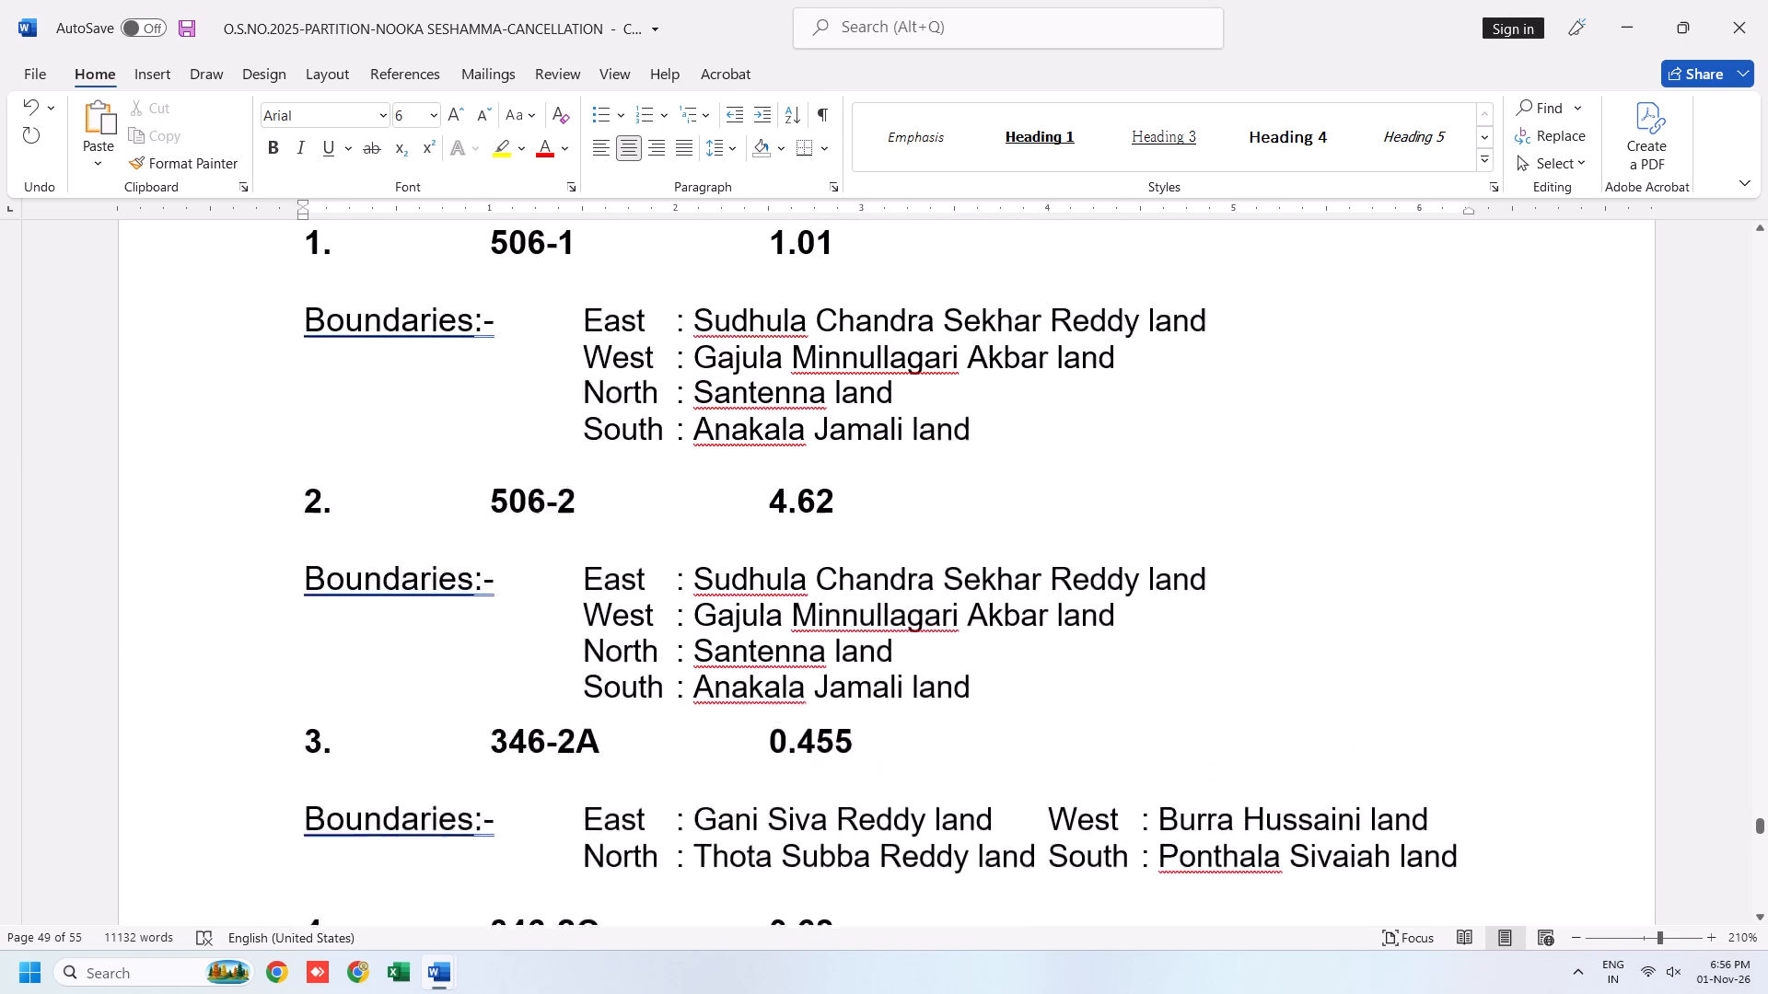
scroll(958, 467, "down", 3)
scroll(888, 516, "down", 3)
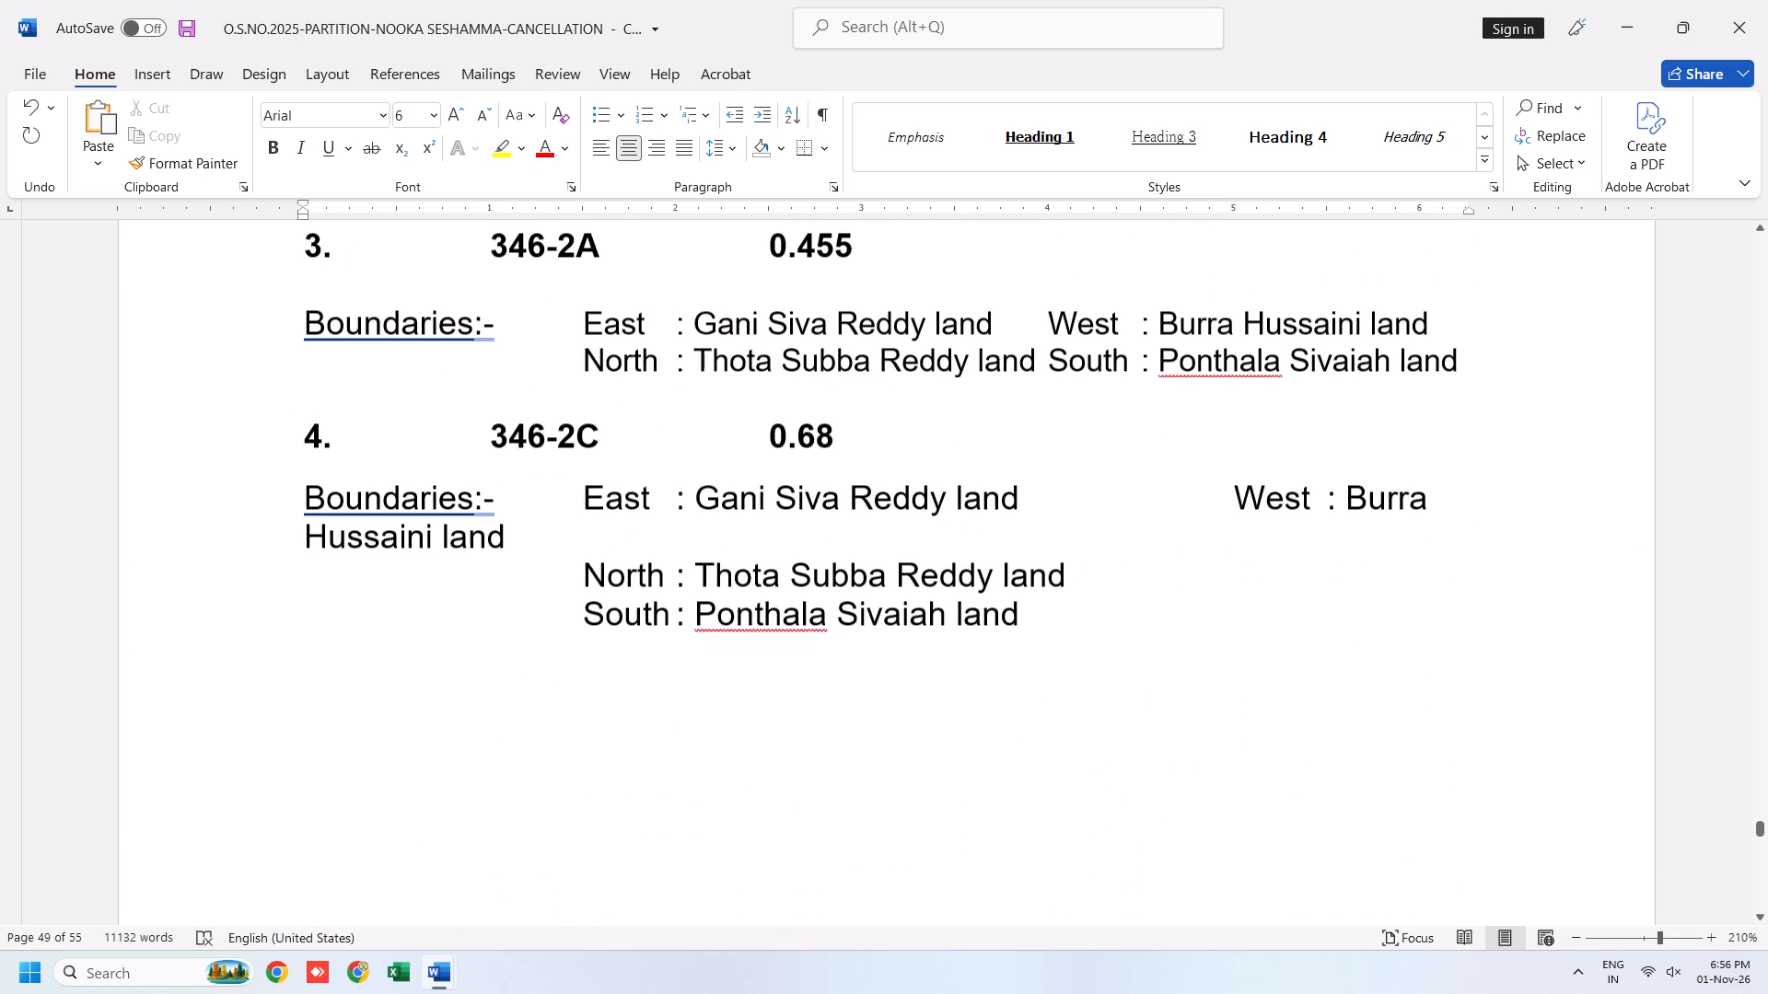
scroll(1062, 484, "down", 4)
scroll(1014, 516, "up", 7)
left_click(1047, 585)
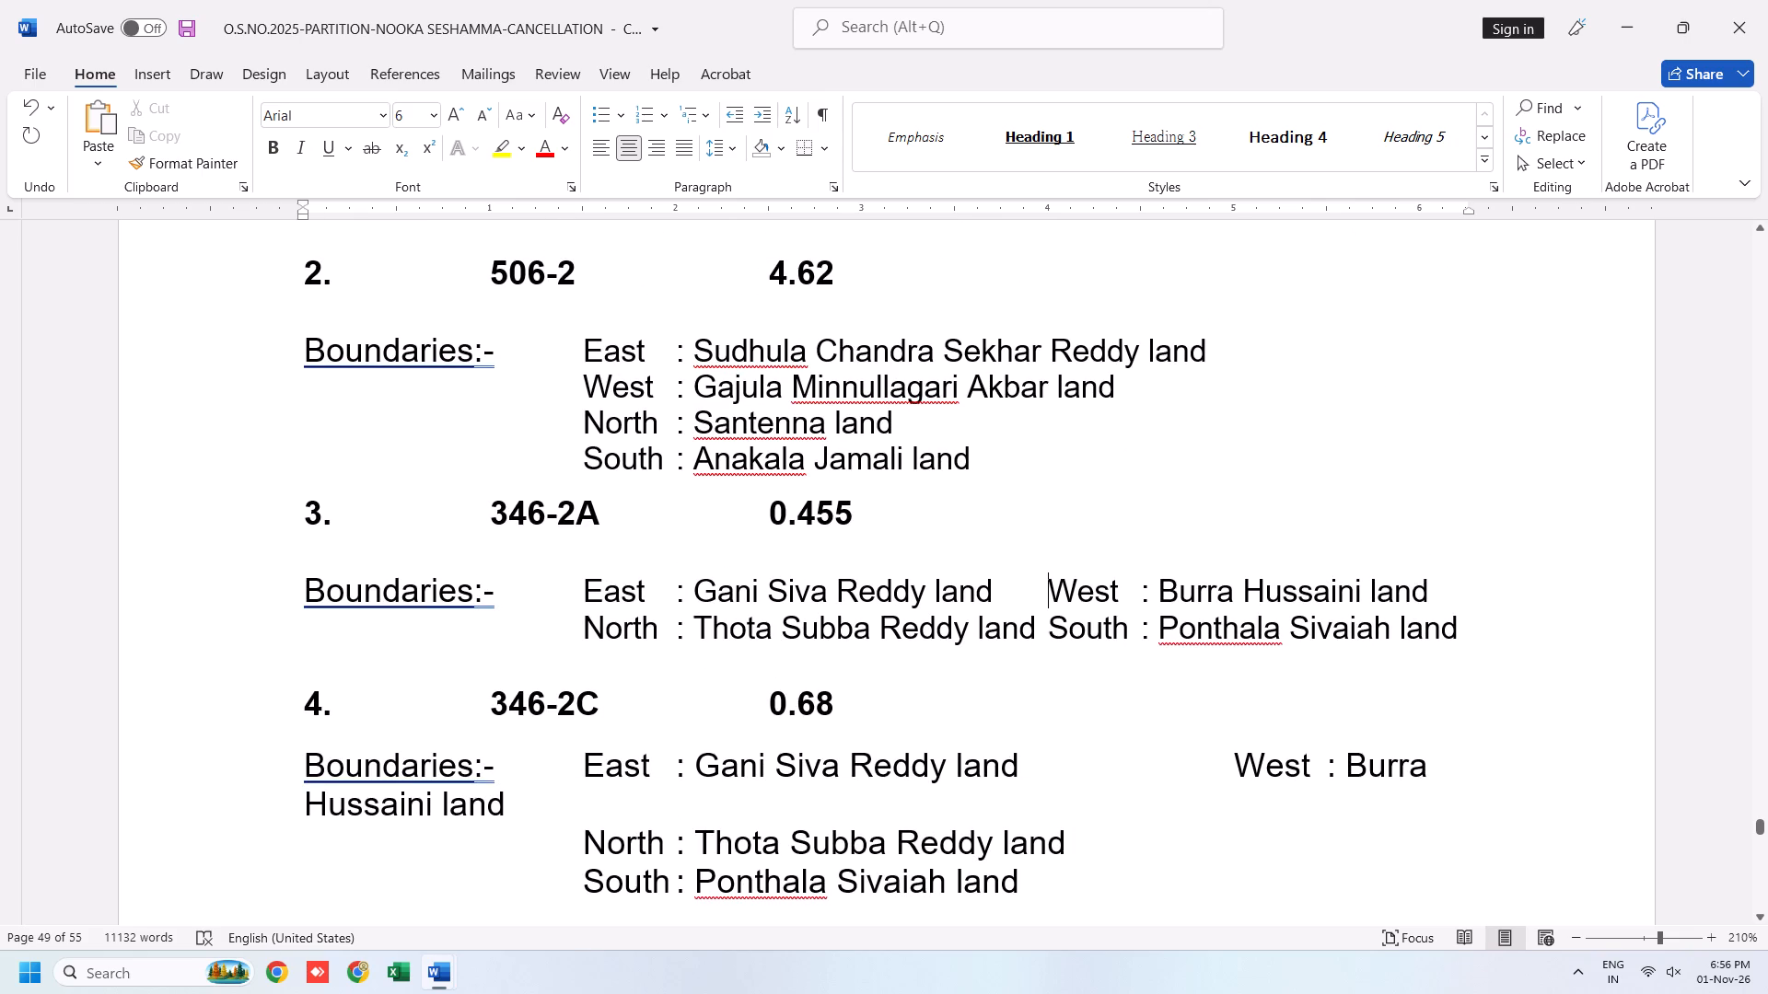
Put the West and South boundaries of schedule item 3 (346-2A) on their own lines, aligned with East and North.
key("Return")
key("Tab")
key("Tab")
key("Tab")
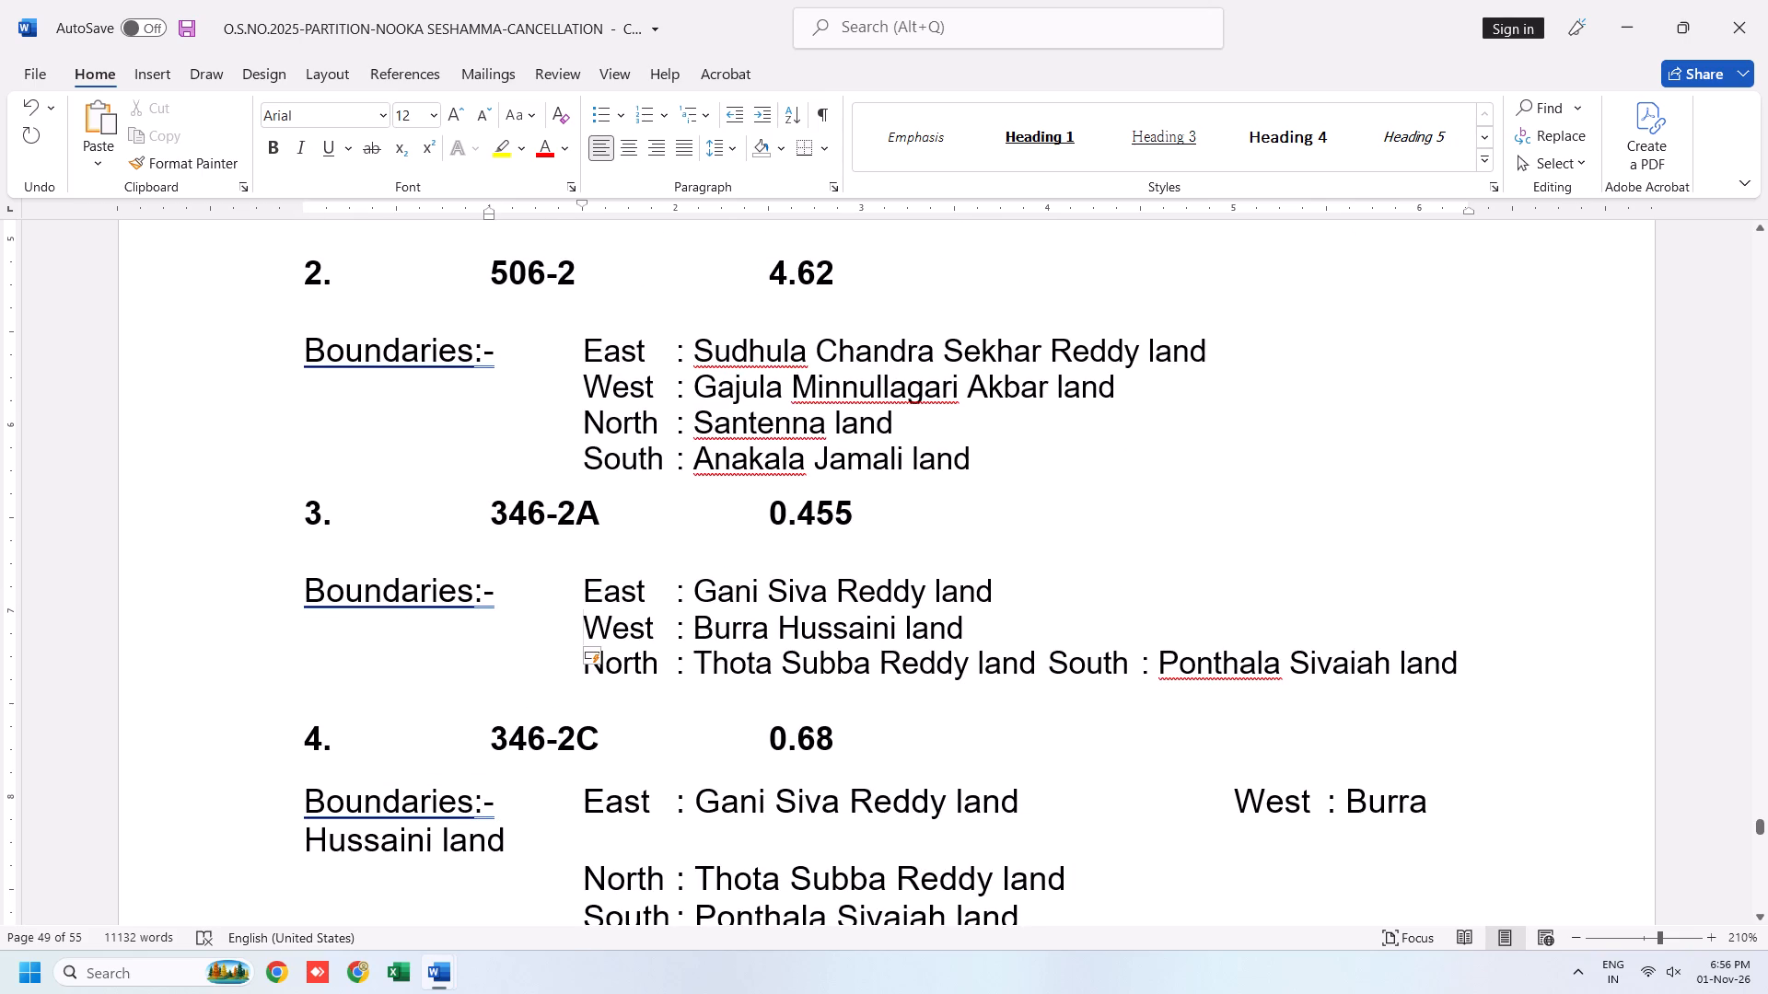
left_click(1053, 652)
key("Return")
key("Tab")
key("Tab")
key("Tab")
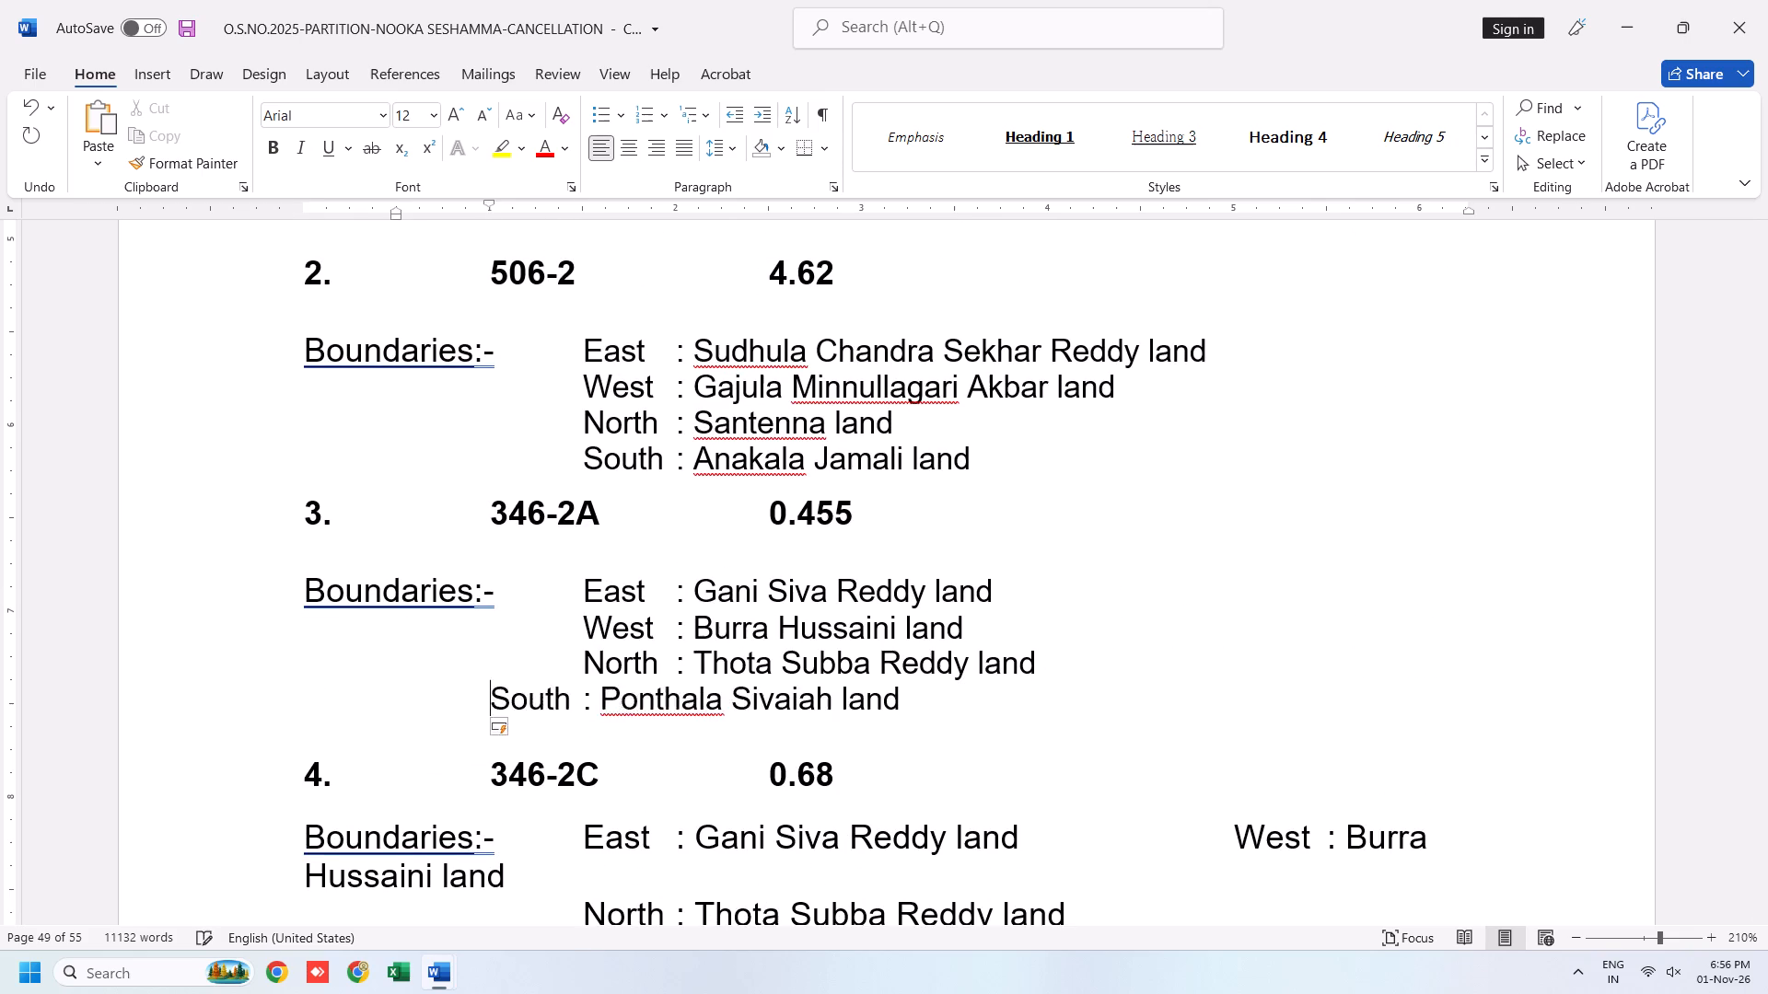
scroll(1132, 641, "up", 6)
scroll(1088, 623, "down", 5)
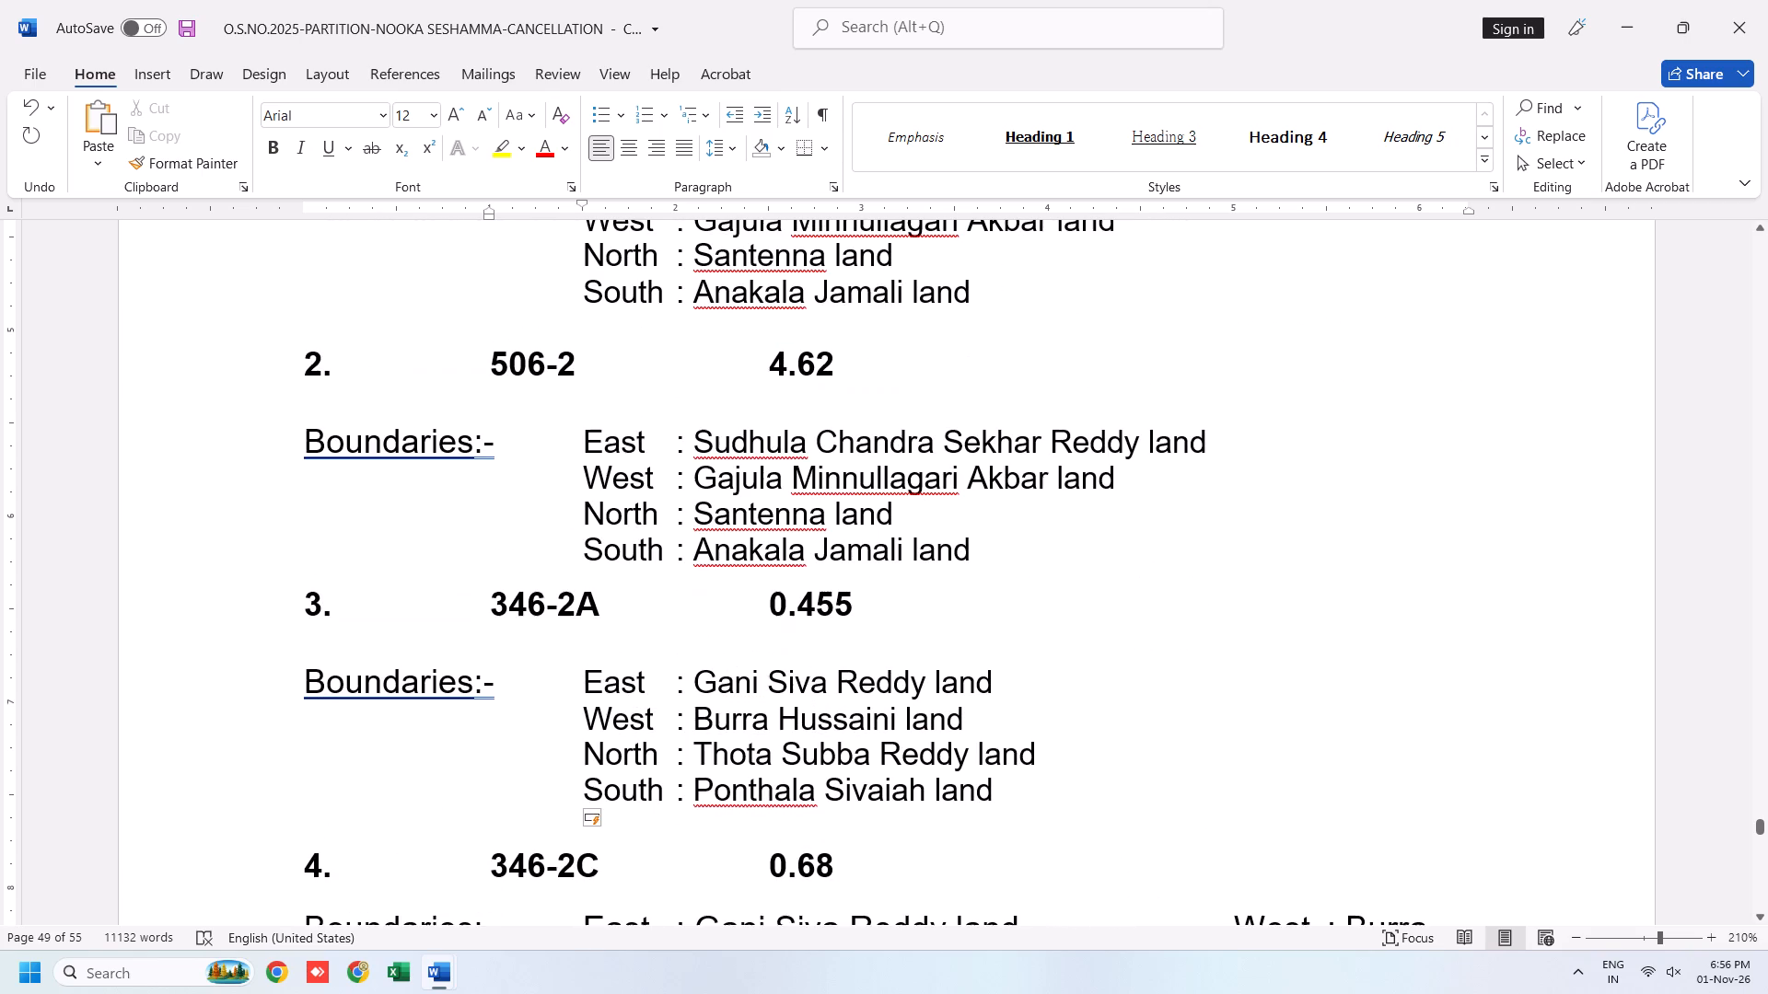
Move the West boundary of schedule item 4 (346-2C) onto its own line, aligned with the East boundary.
scroll(946, 526, "down", 4)
scroll(832, 609, "down", 1)
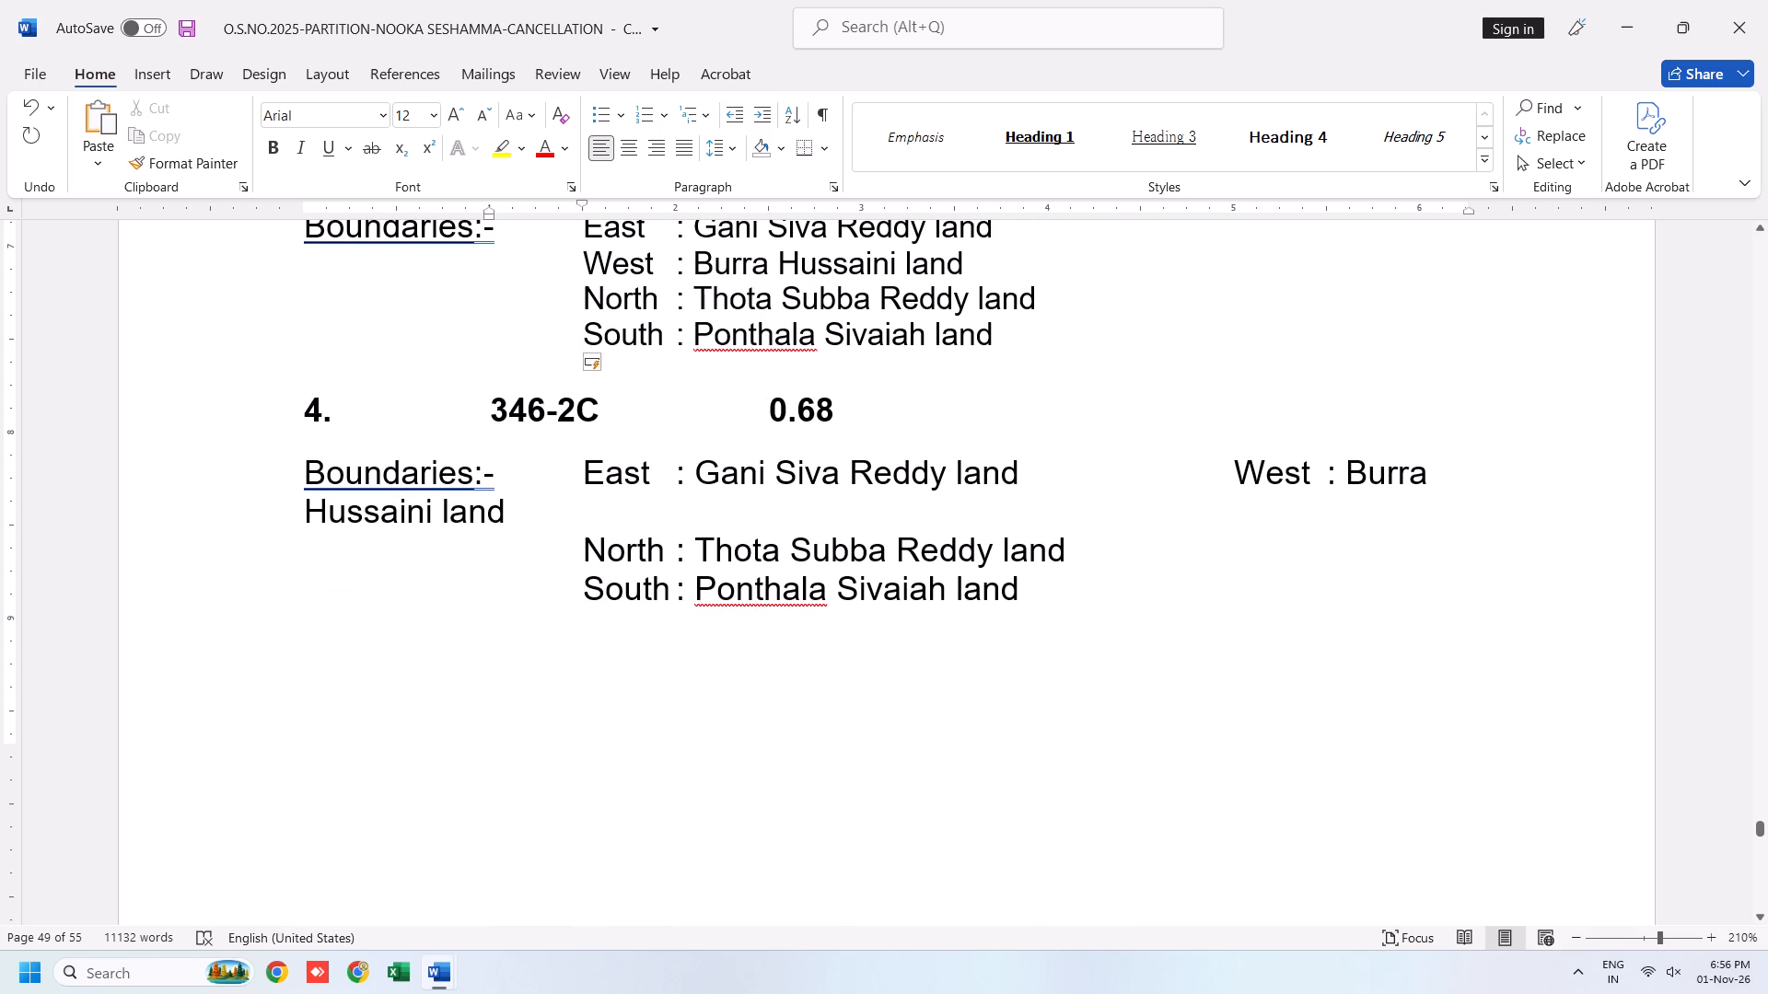
left_click(1232, 471)
key("Return")
key("Tab")
key("Tab")
key("Tab")
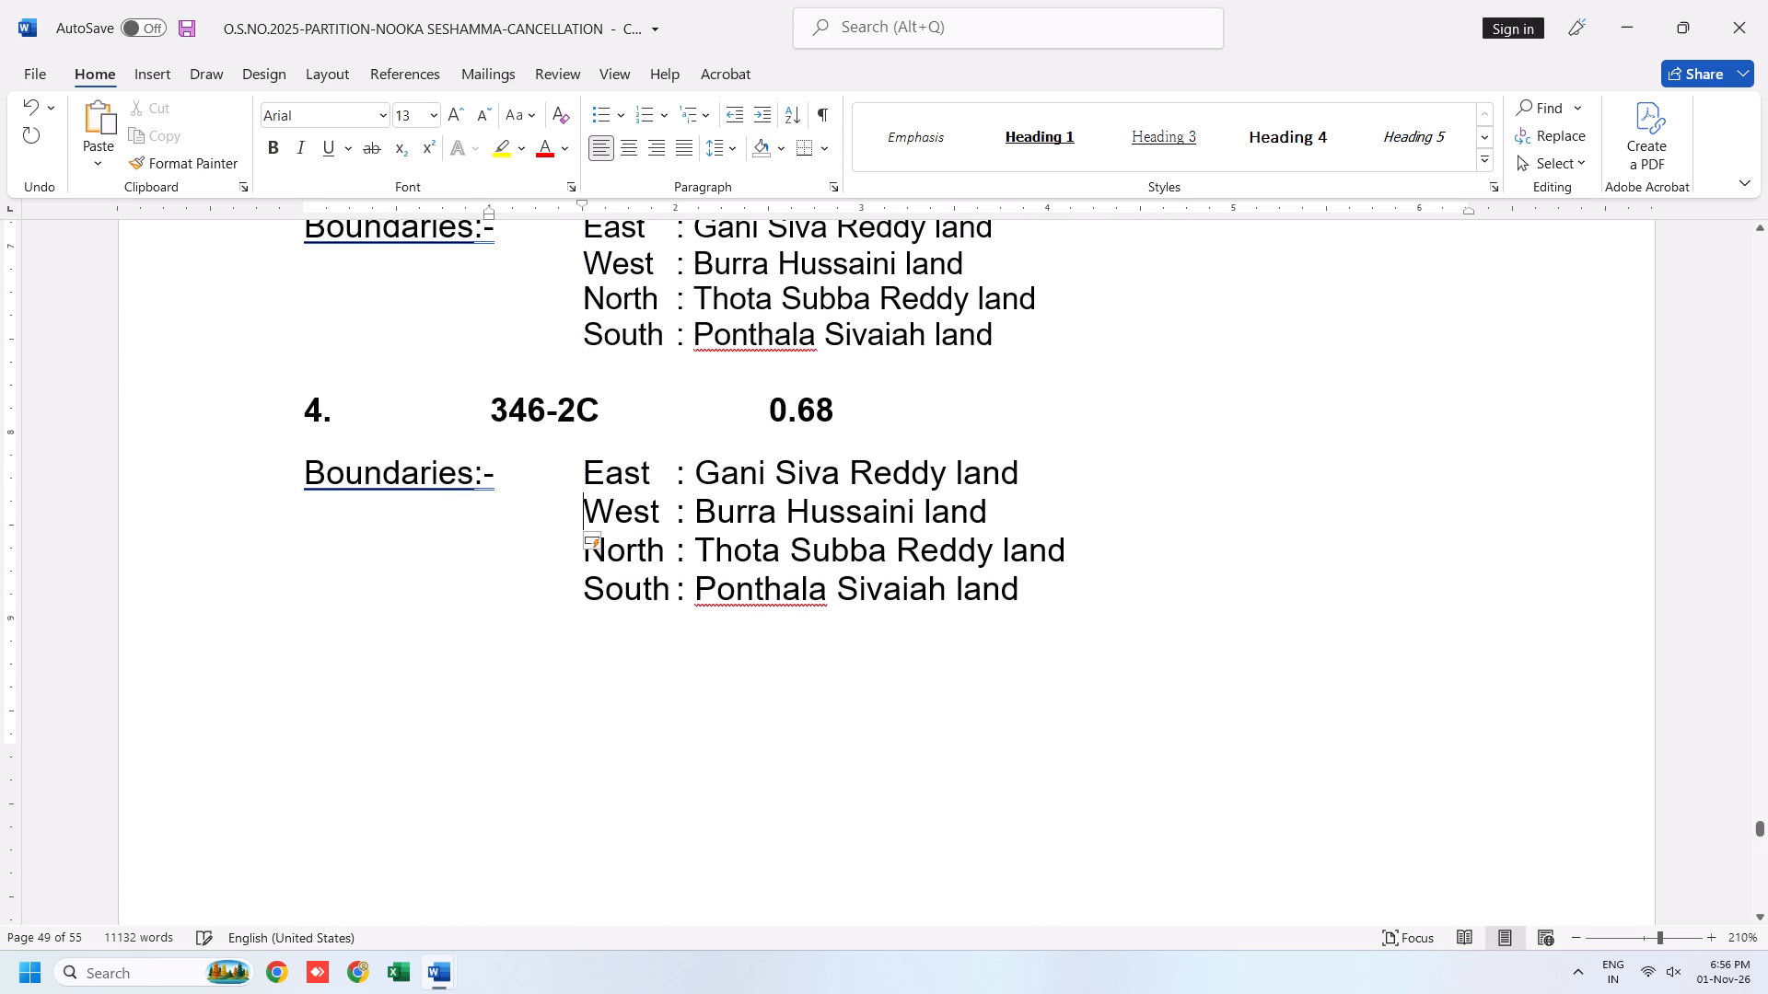
Delete two blank lines above the "// 3 //" page marker.
scroll(887, 428, "down", 9)
left_click(682, 387)
scroll(683, 384, "up", 2)
left_click(712, 416)
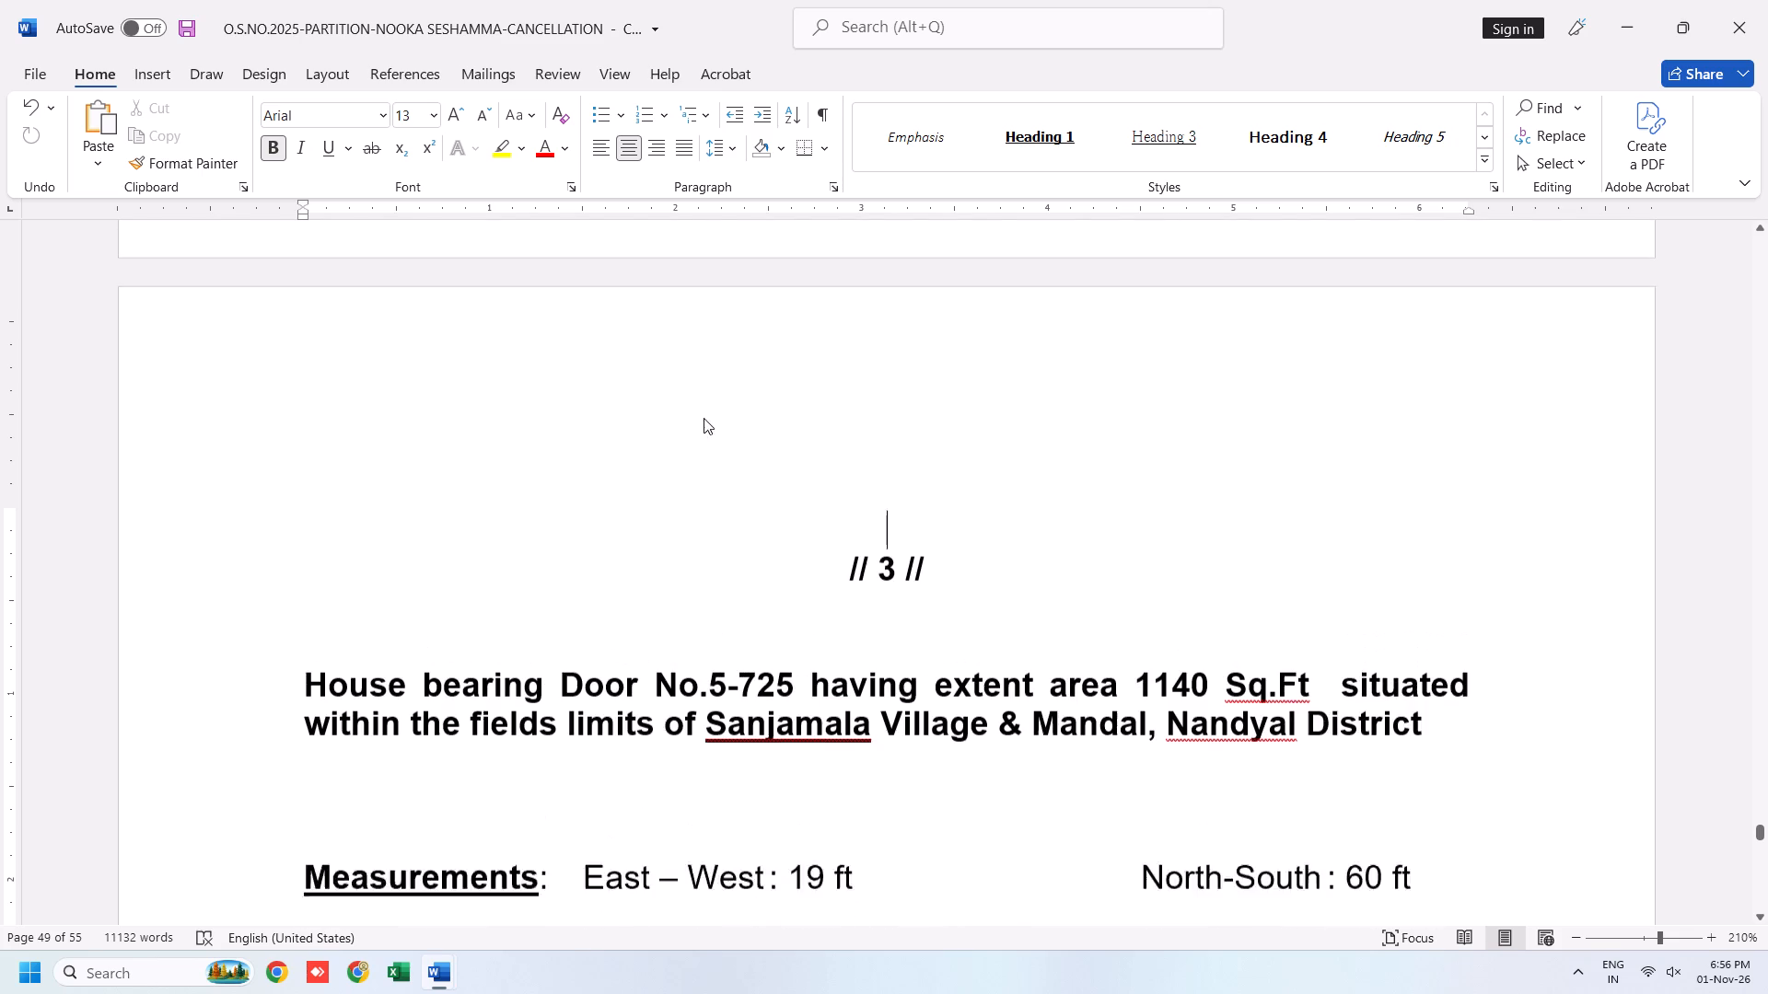
key("Delete")
left_click(760, 388)
key("Delete")
Review the reminder notice from the enclosures back through the house boundaries and numbered paragraphs to the sender details.
scroll(757, 422, "down", 20)
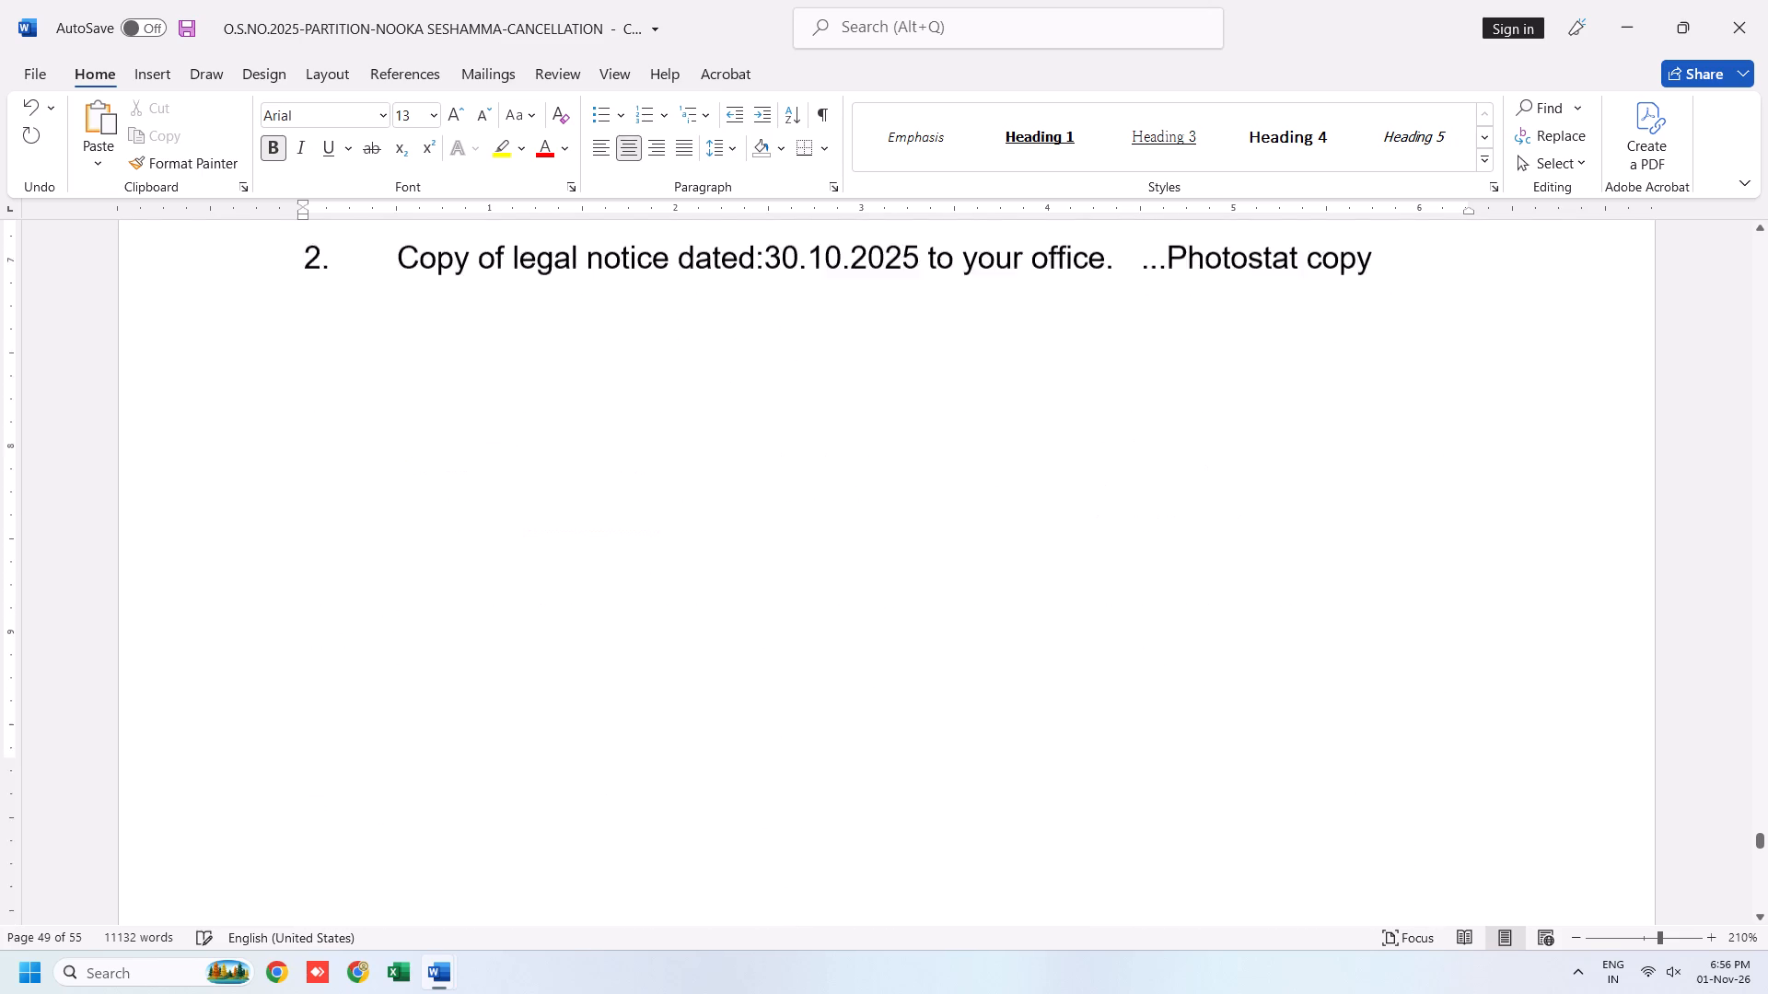
scroll(756, 452, "down", 2)
scroll(775, 479, "up", 6)
scroll(775, 476, "down", 2)
scroll(766, 475, "up", 13)
left_click(738, 552)
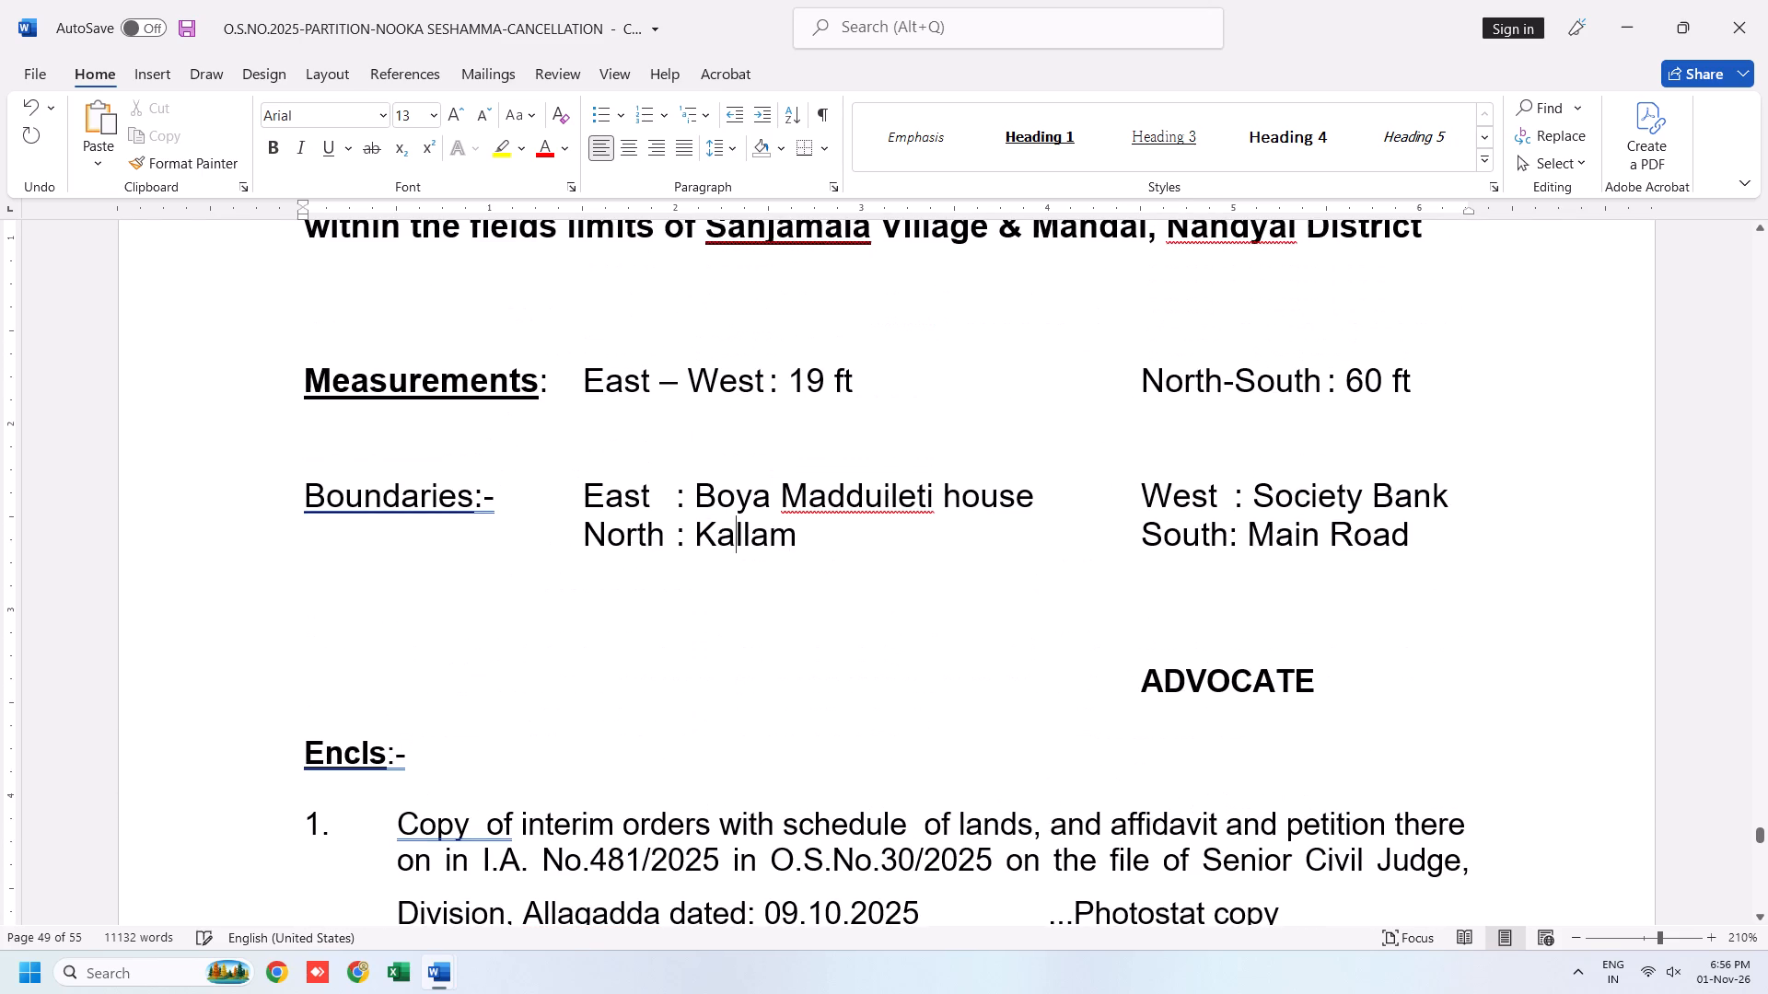
scroll(737, 550, "up", 20)
scroll(737, 550, "up", 6)
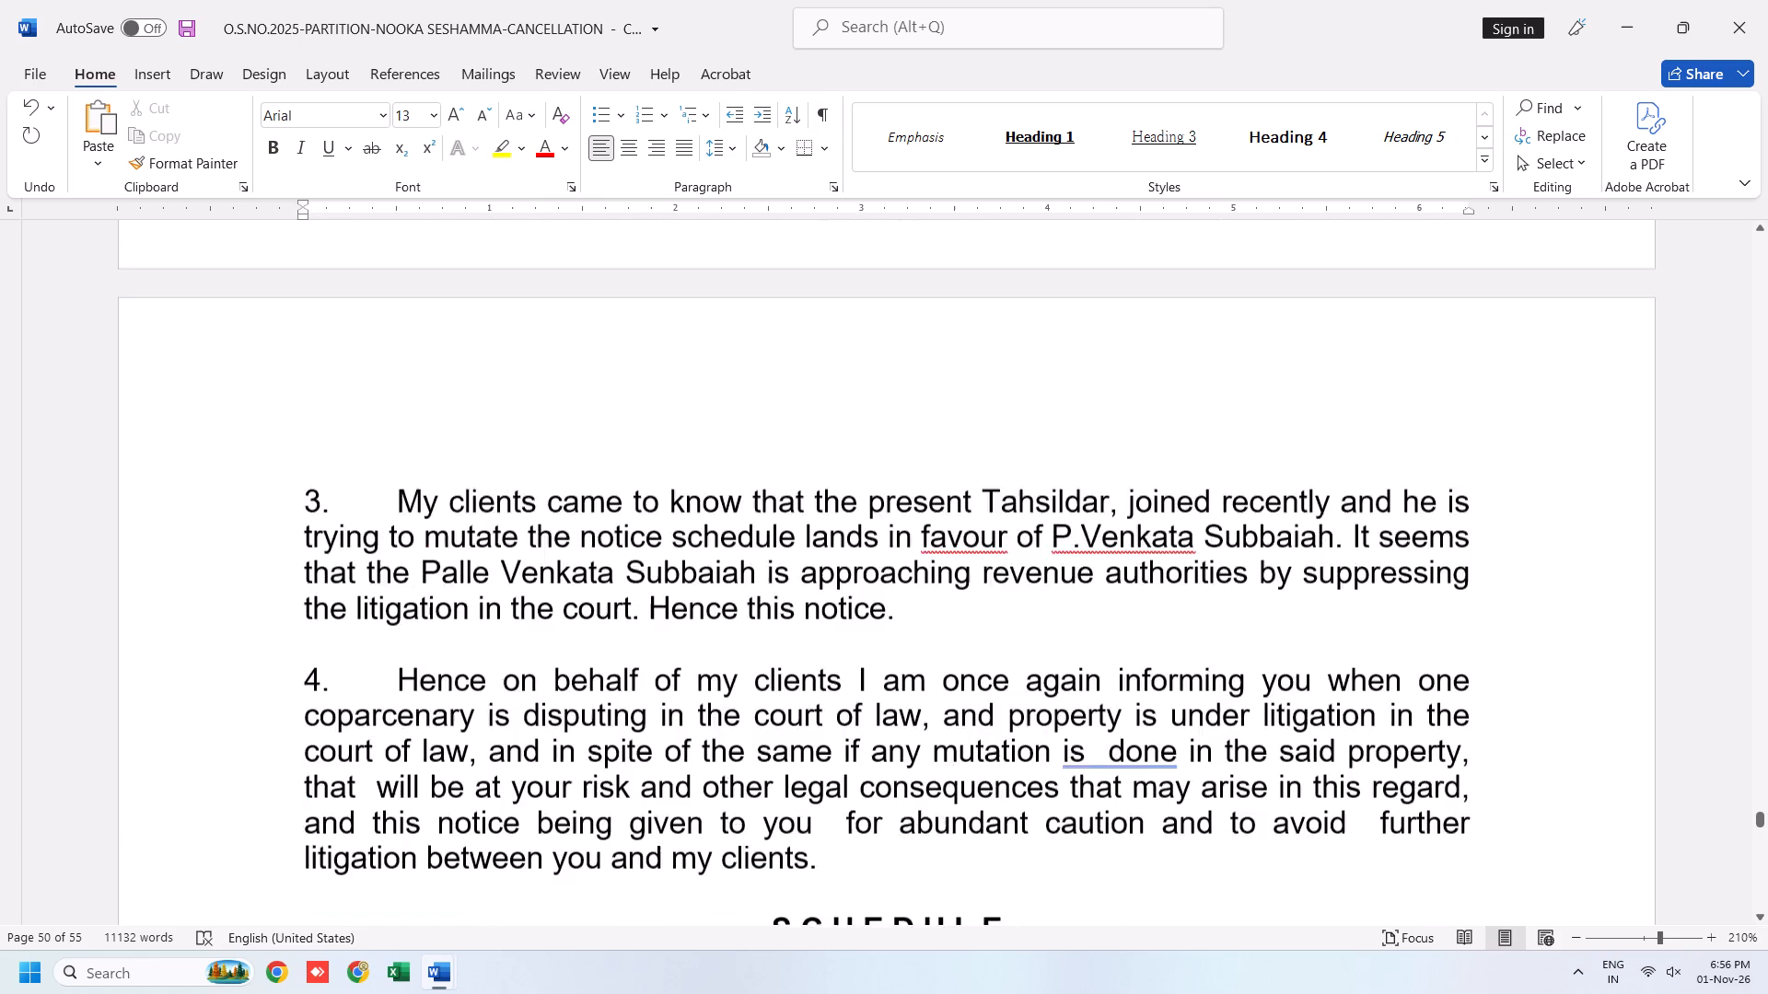
scroll(649, 475, "up", 20)
scroll(649, 475, "up", 5)
left_click(664, 456)
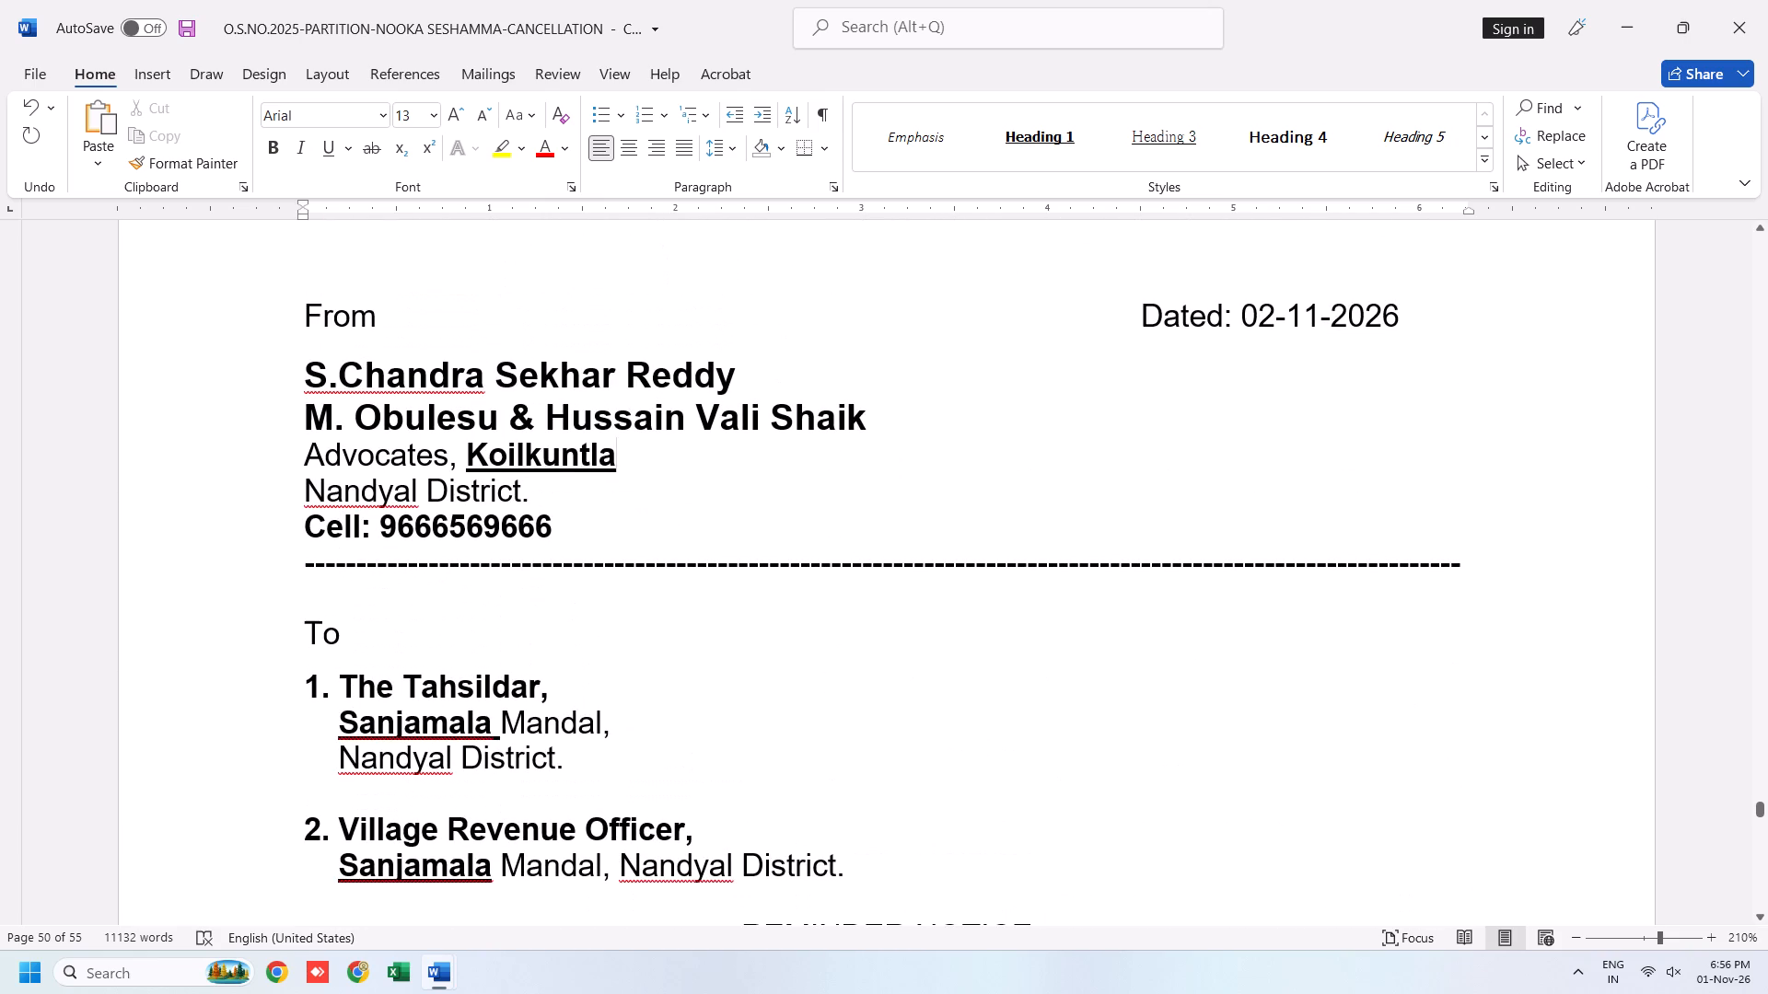
Save the document.
key("ctrl+s")
key("ctrl+p")
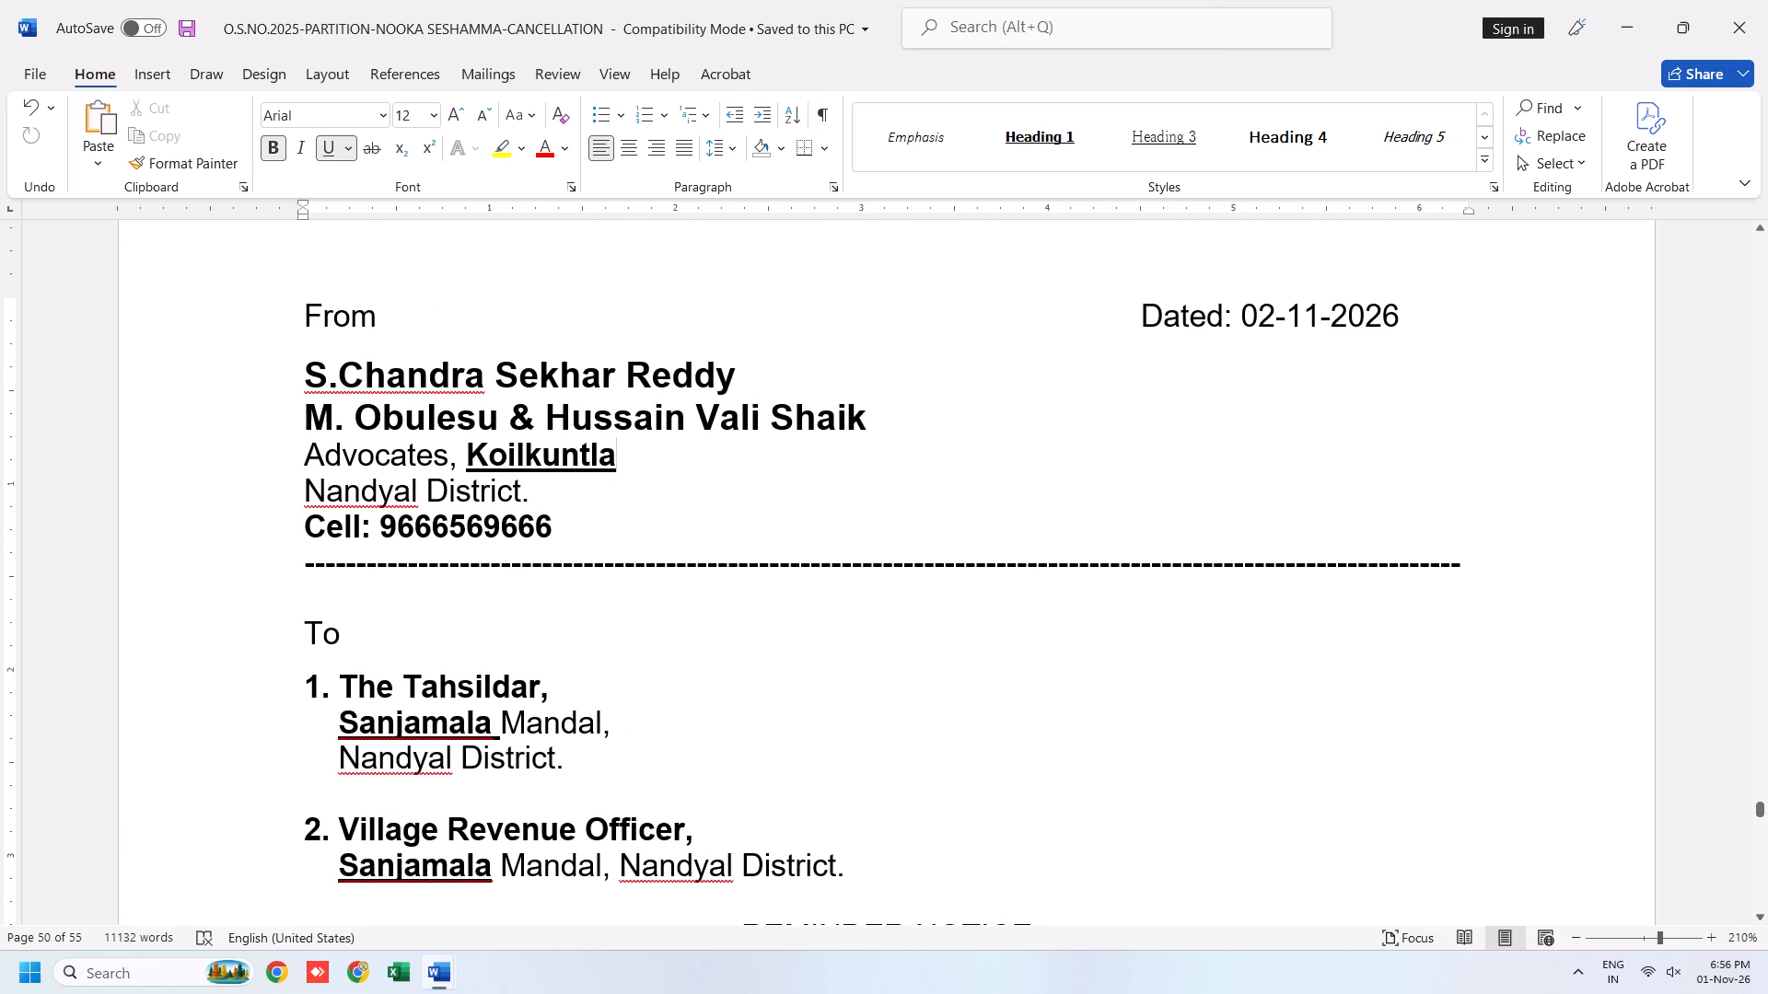
key("Escape")
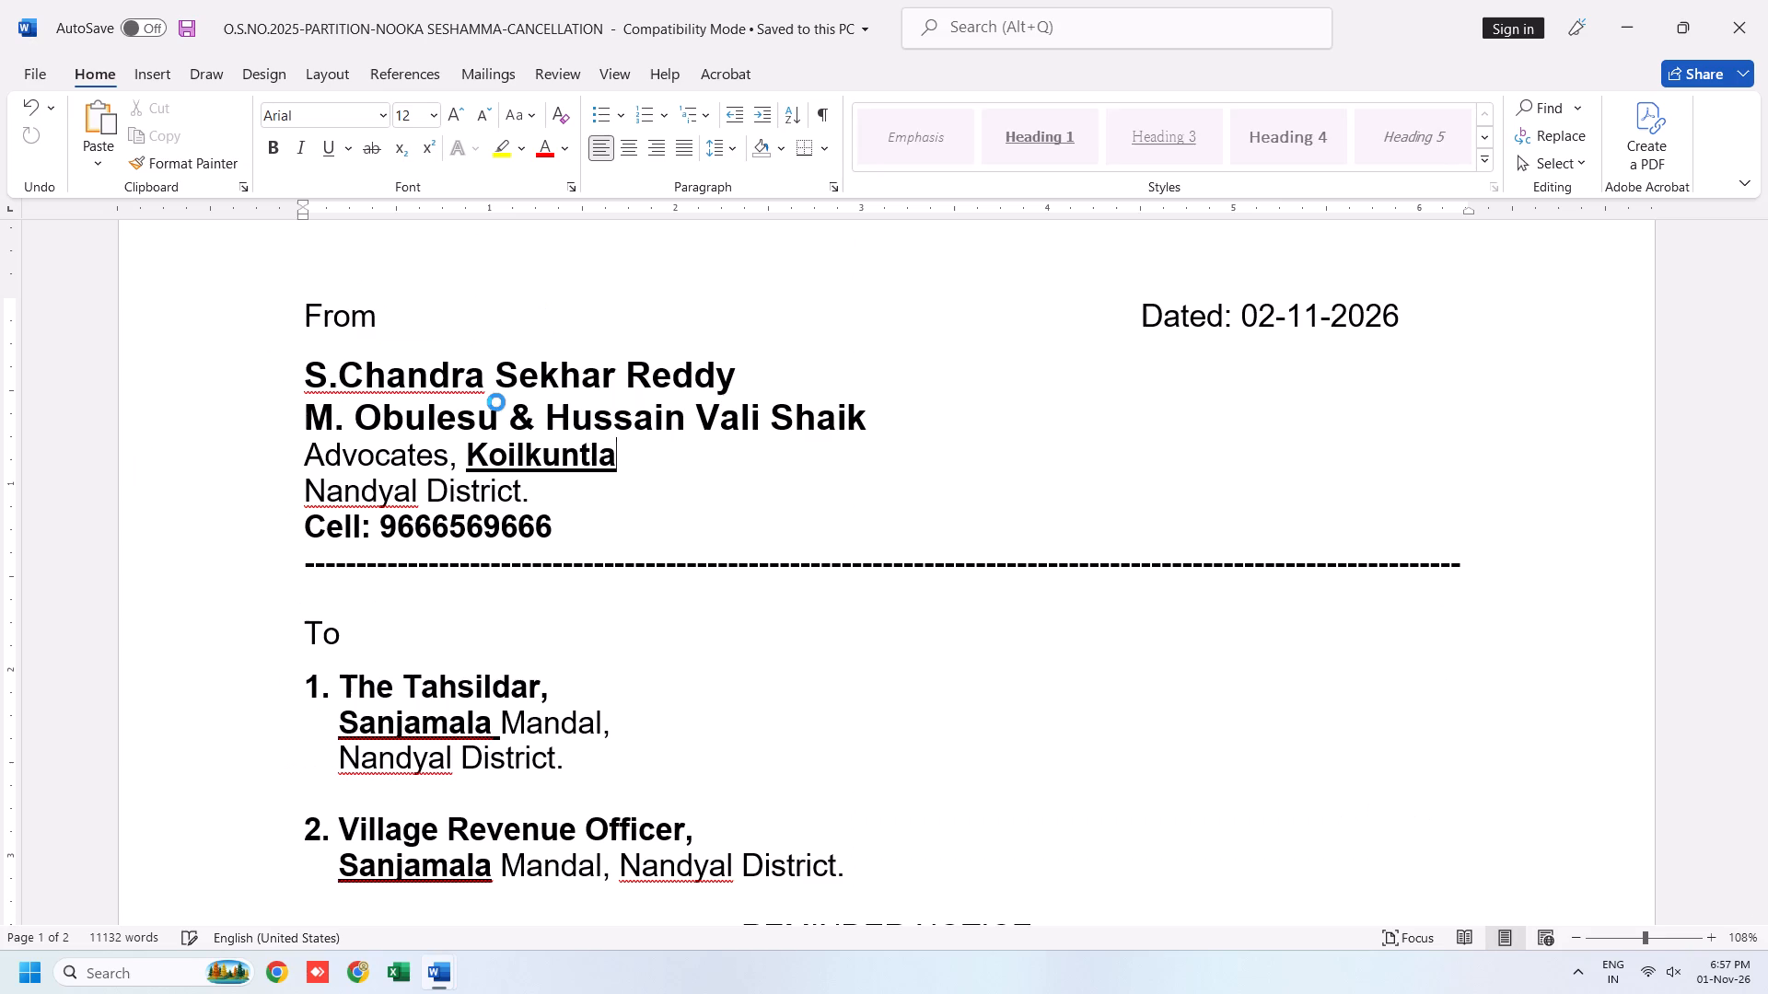
Check the document's margins in Page Setup.
left_click(355, 75)
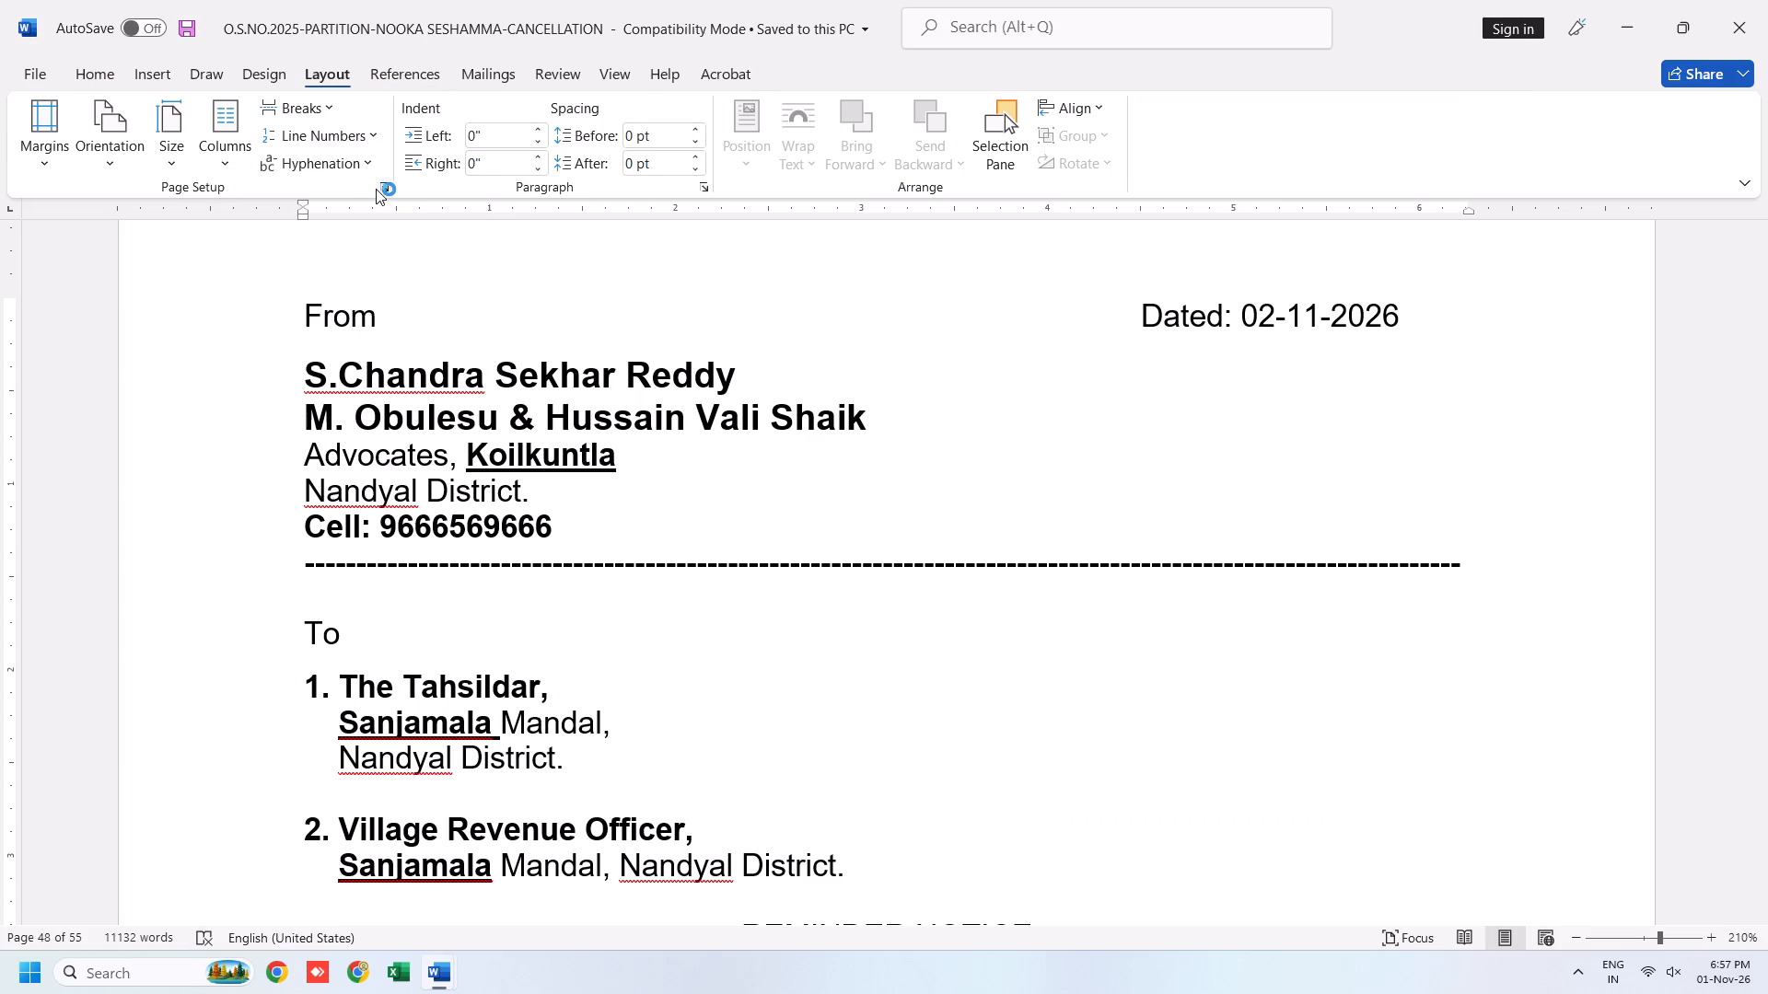
left_click(382, 189)
left_click(793, 261)
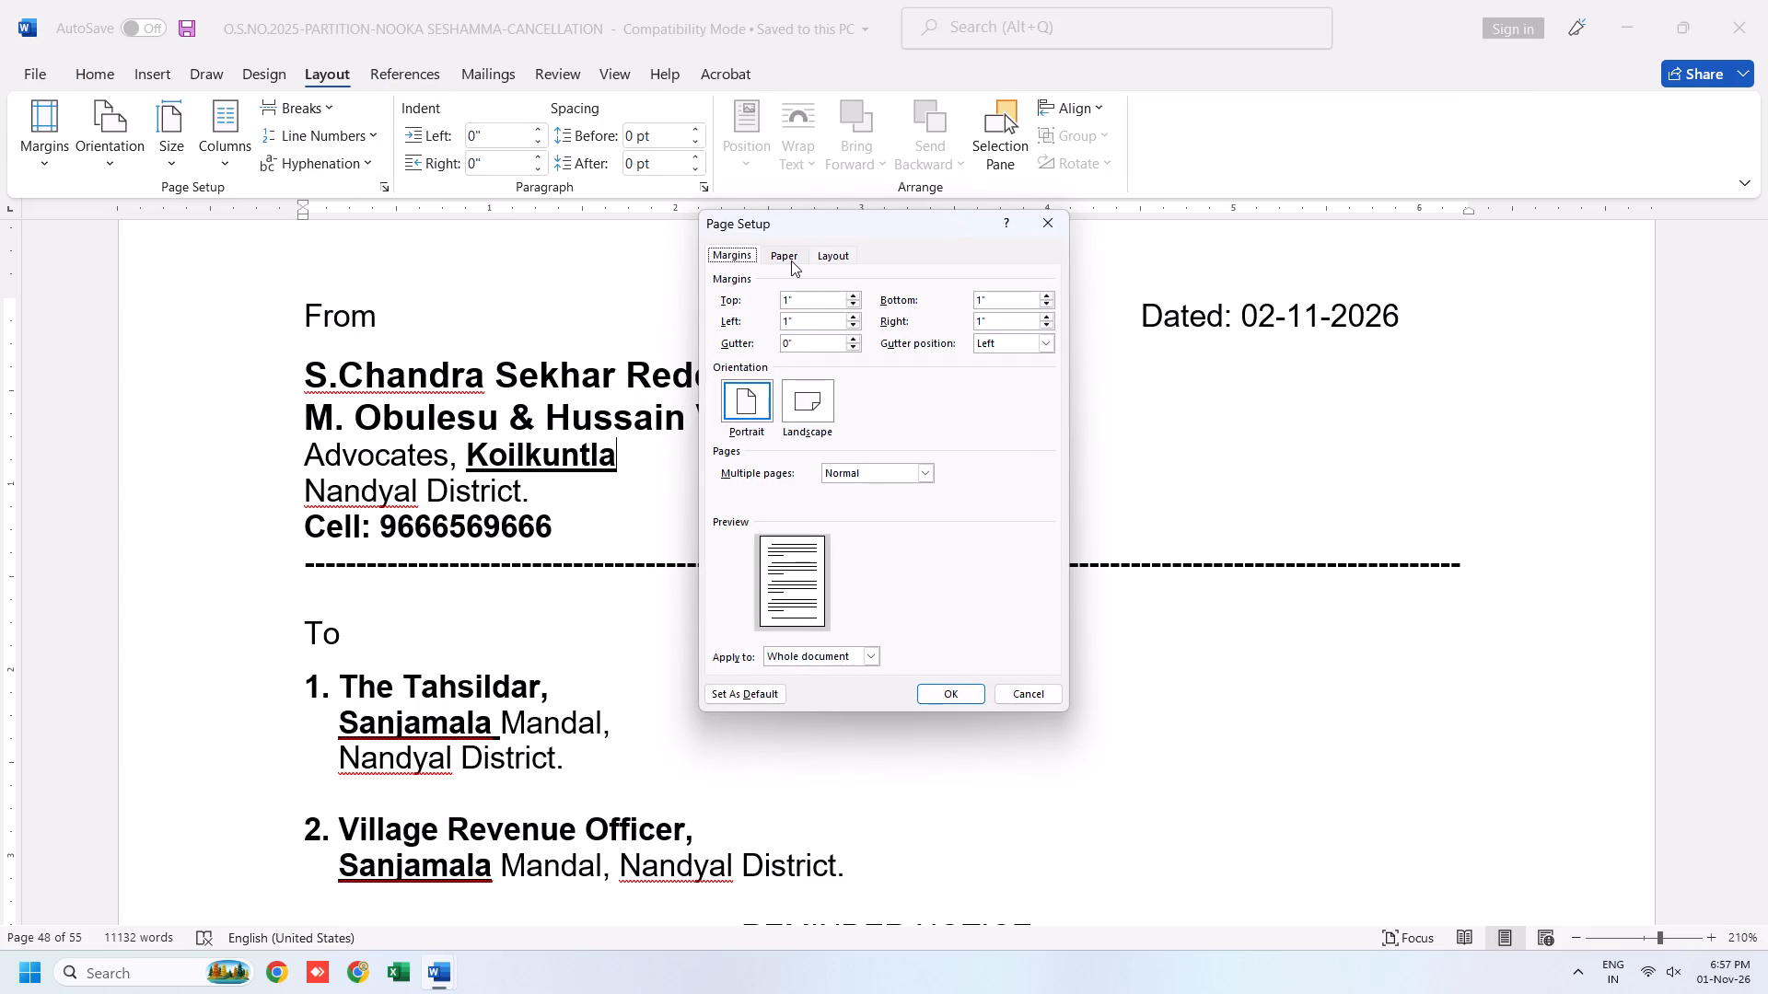
left_click(1061, 226)
left_click(760, 373)
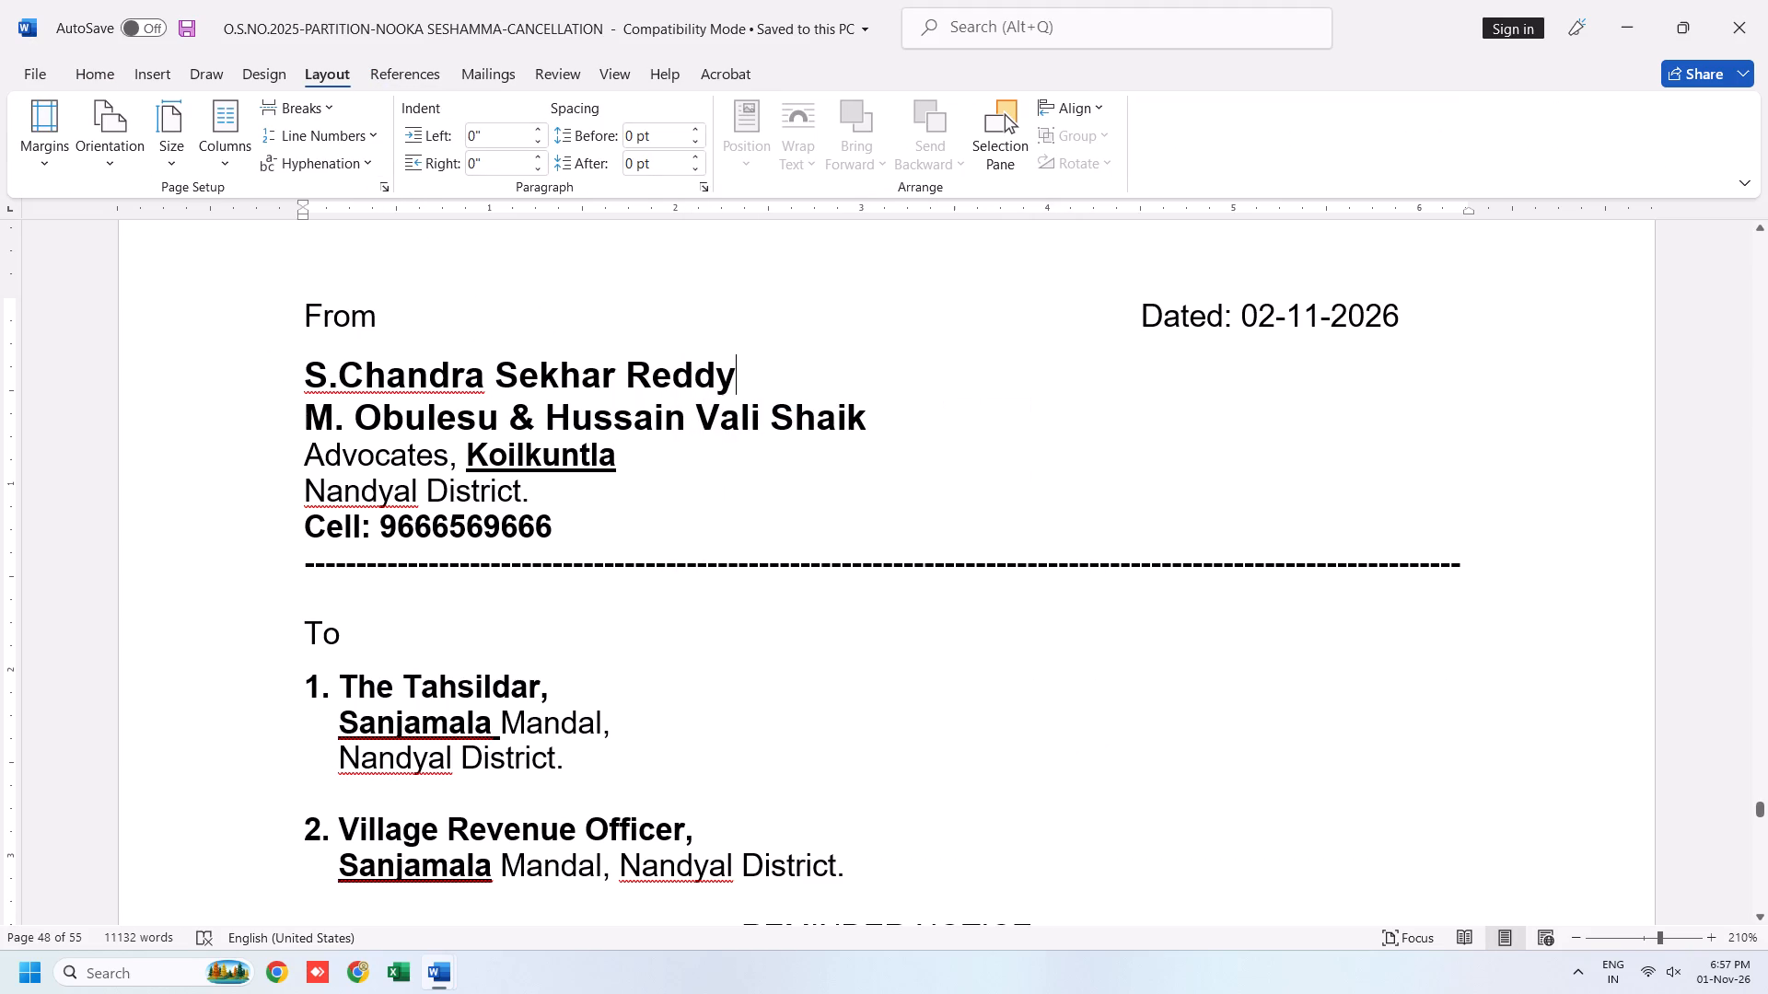
Save the document and set up printing of pages 48-50 on both sides, flipped on the long edge, with 3 copies.
key("ctrl+s")
key("ctrl+p")
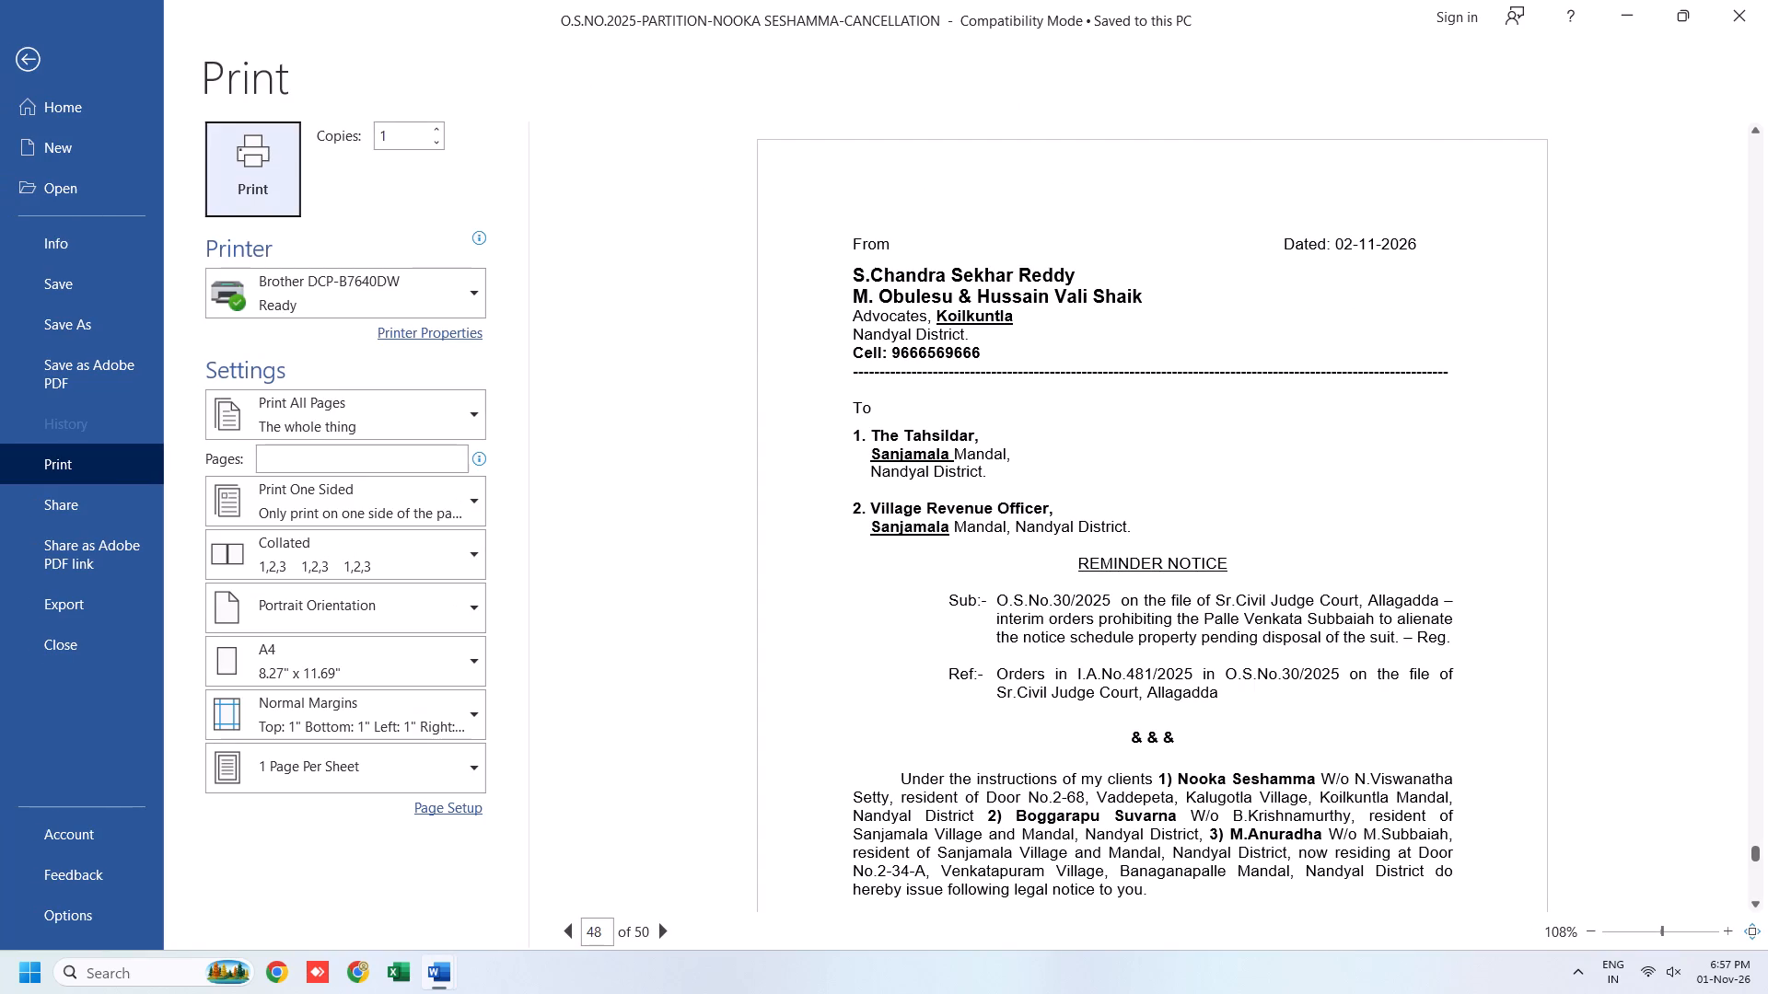
left_click(325, 454)
type("48-")
type("850")
key("BackSpace")
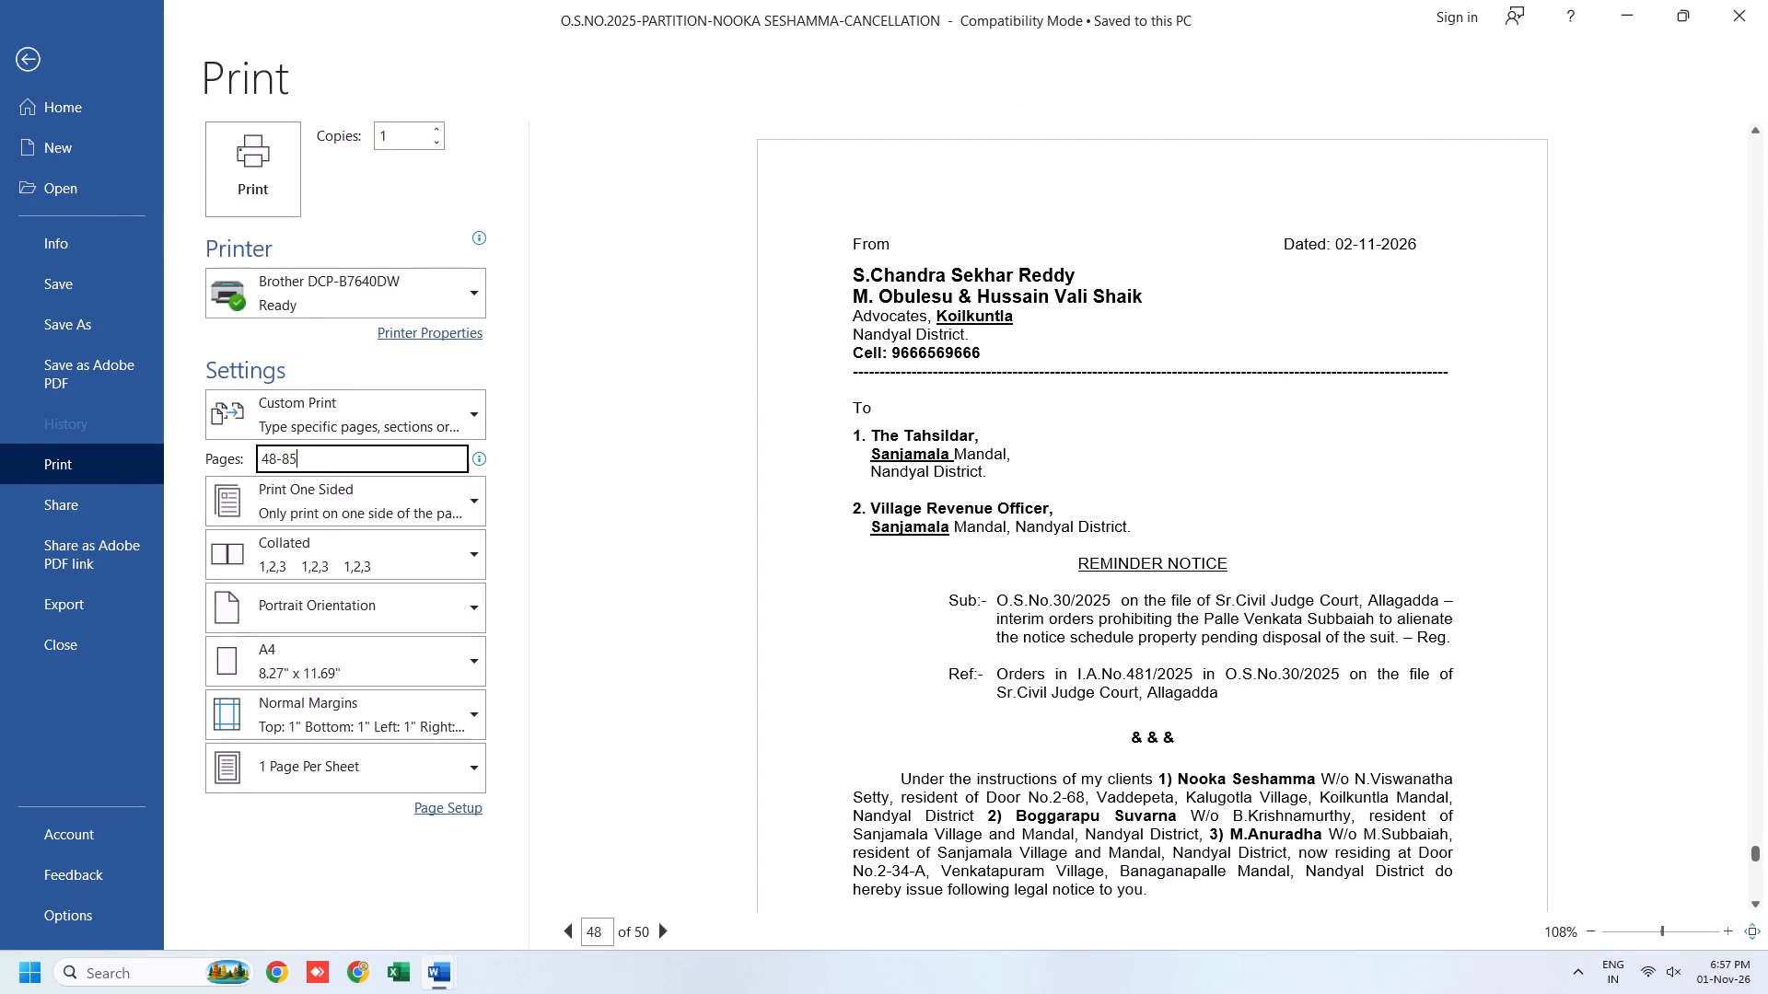
key("BackSpace")
key("BackSpace")
type("50")
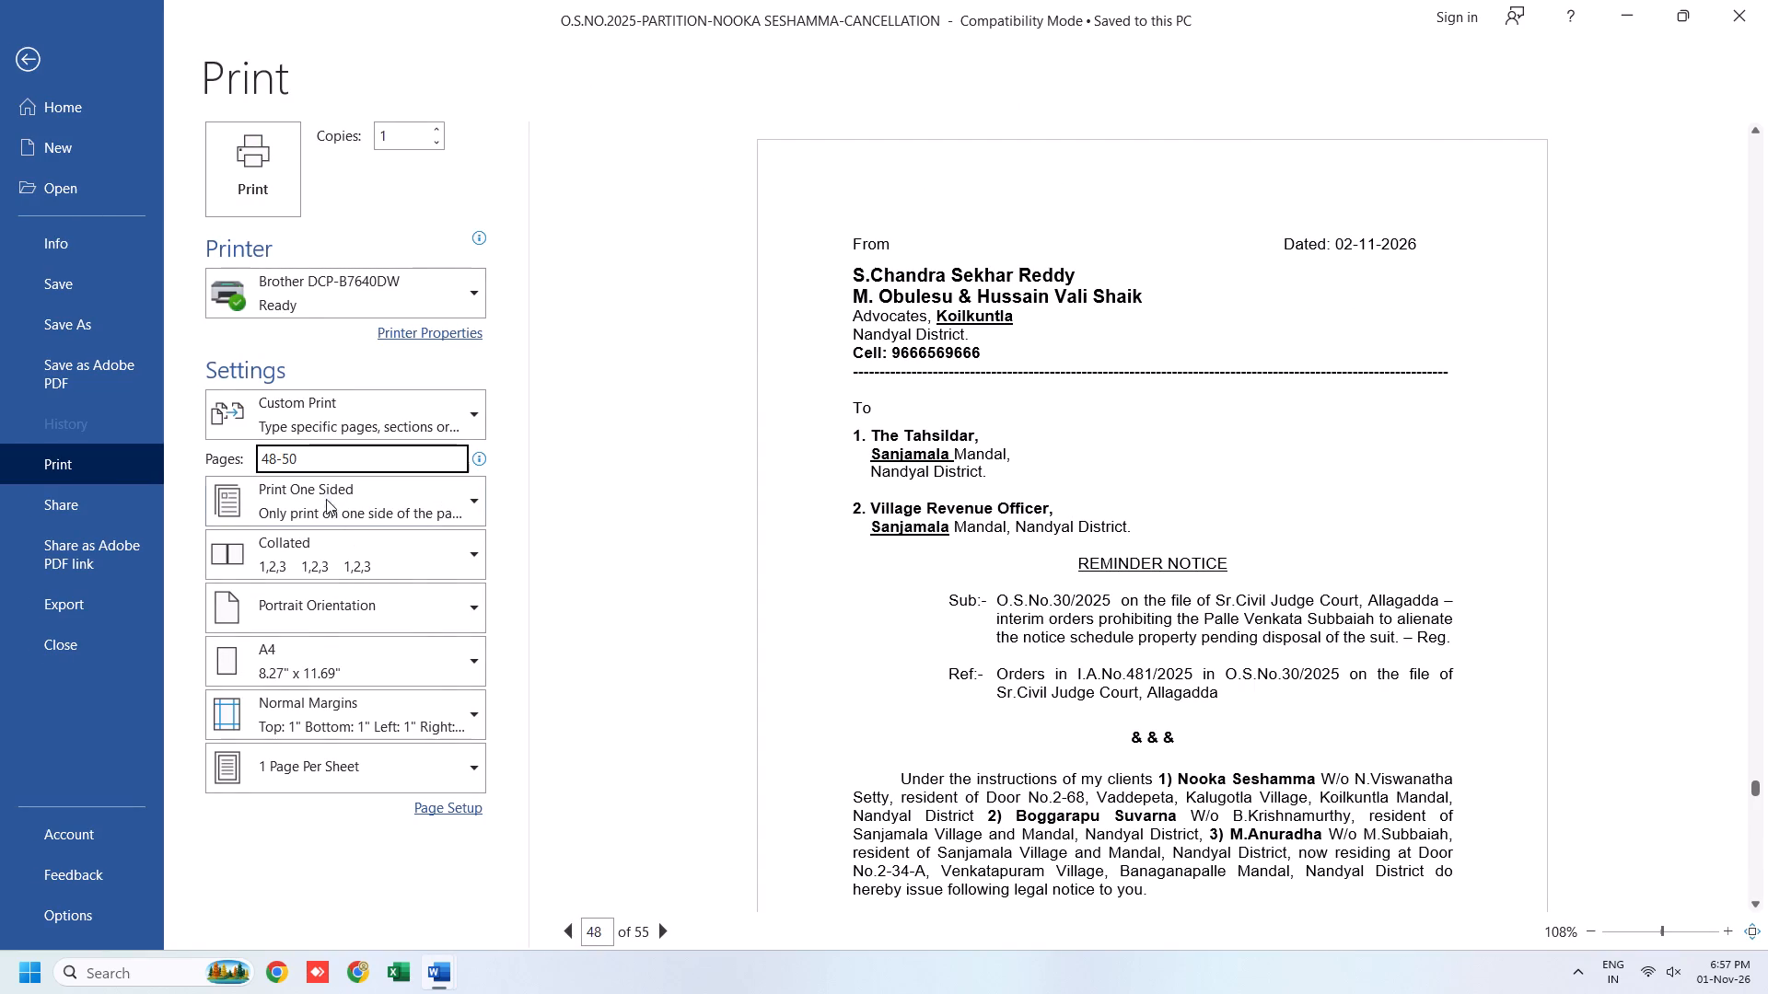
left_click(325, 499)
left_click(315, 611)
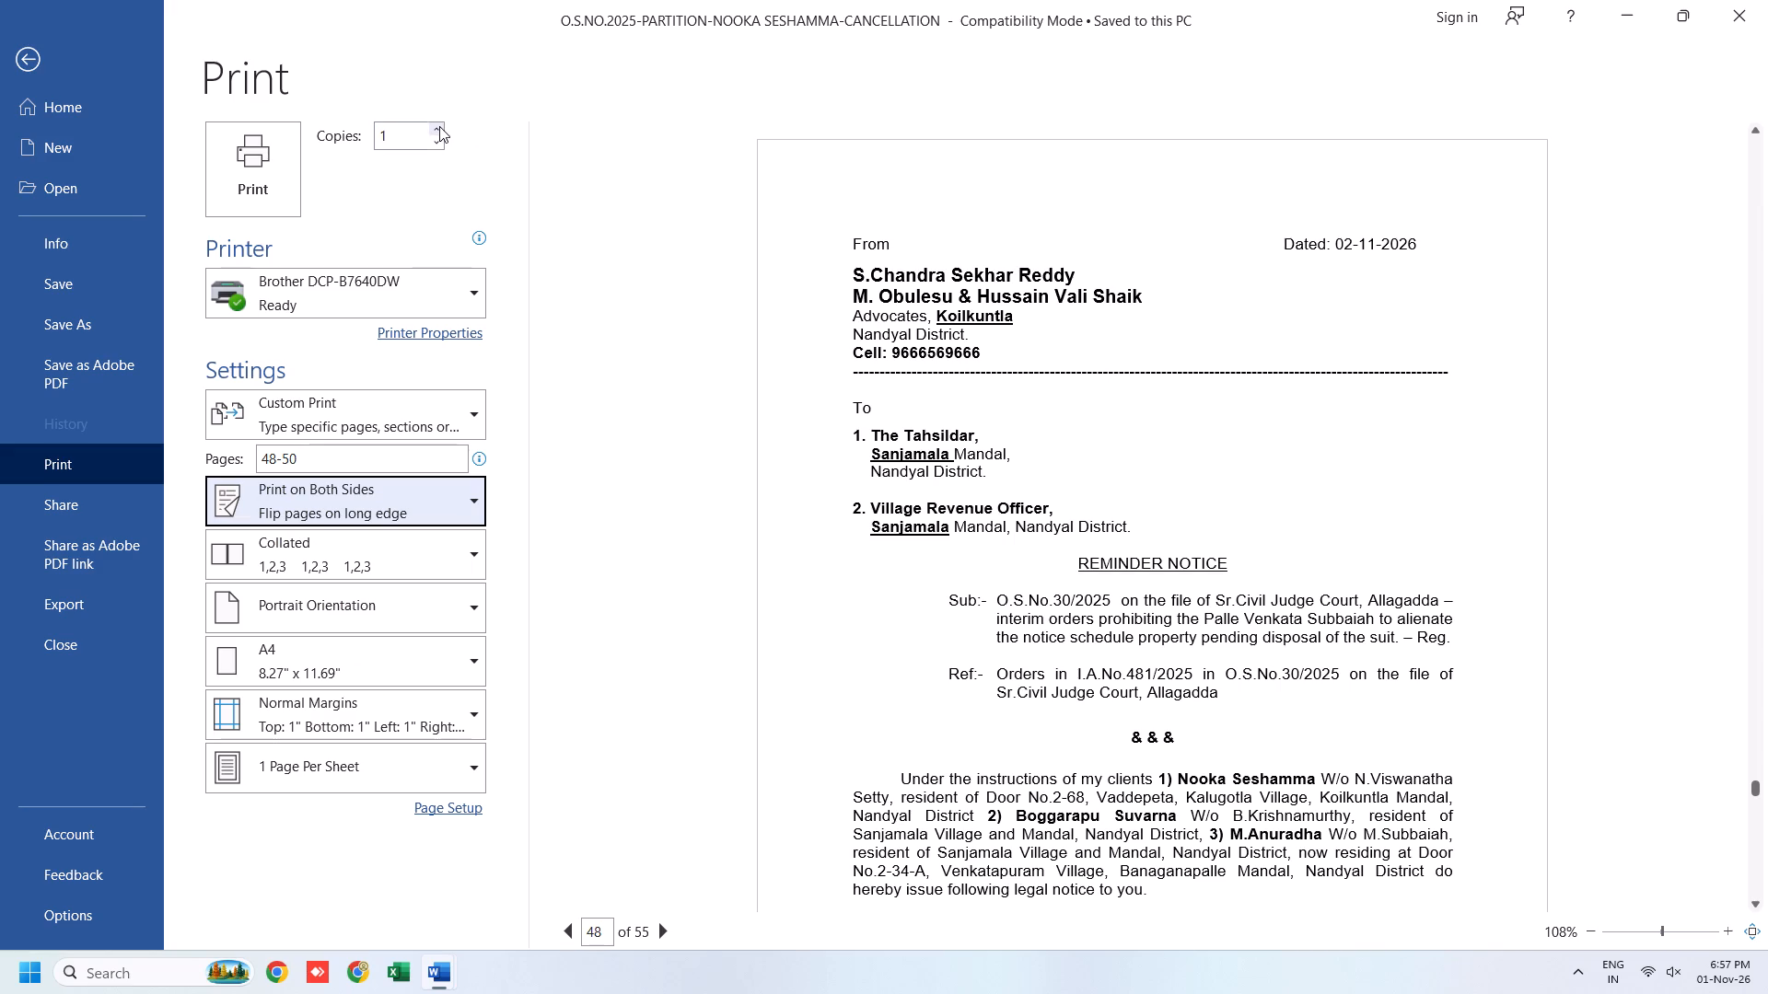
double_click(439, 126)
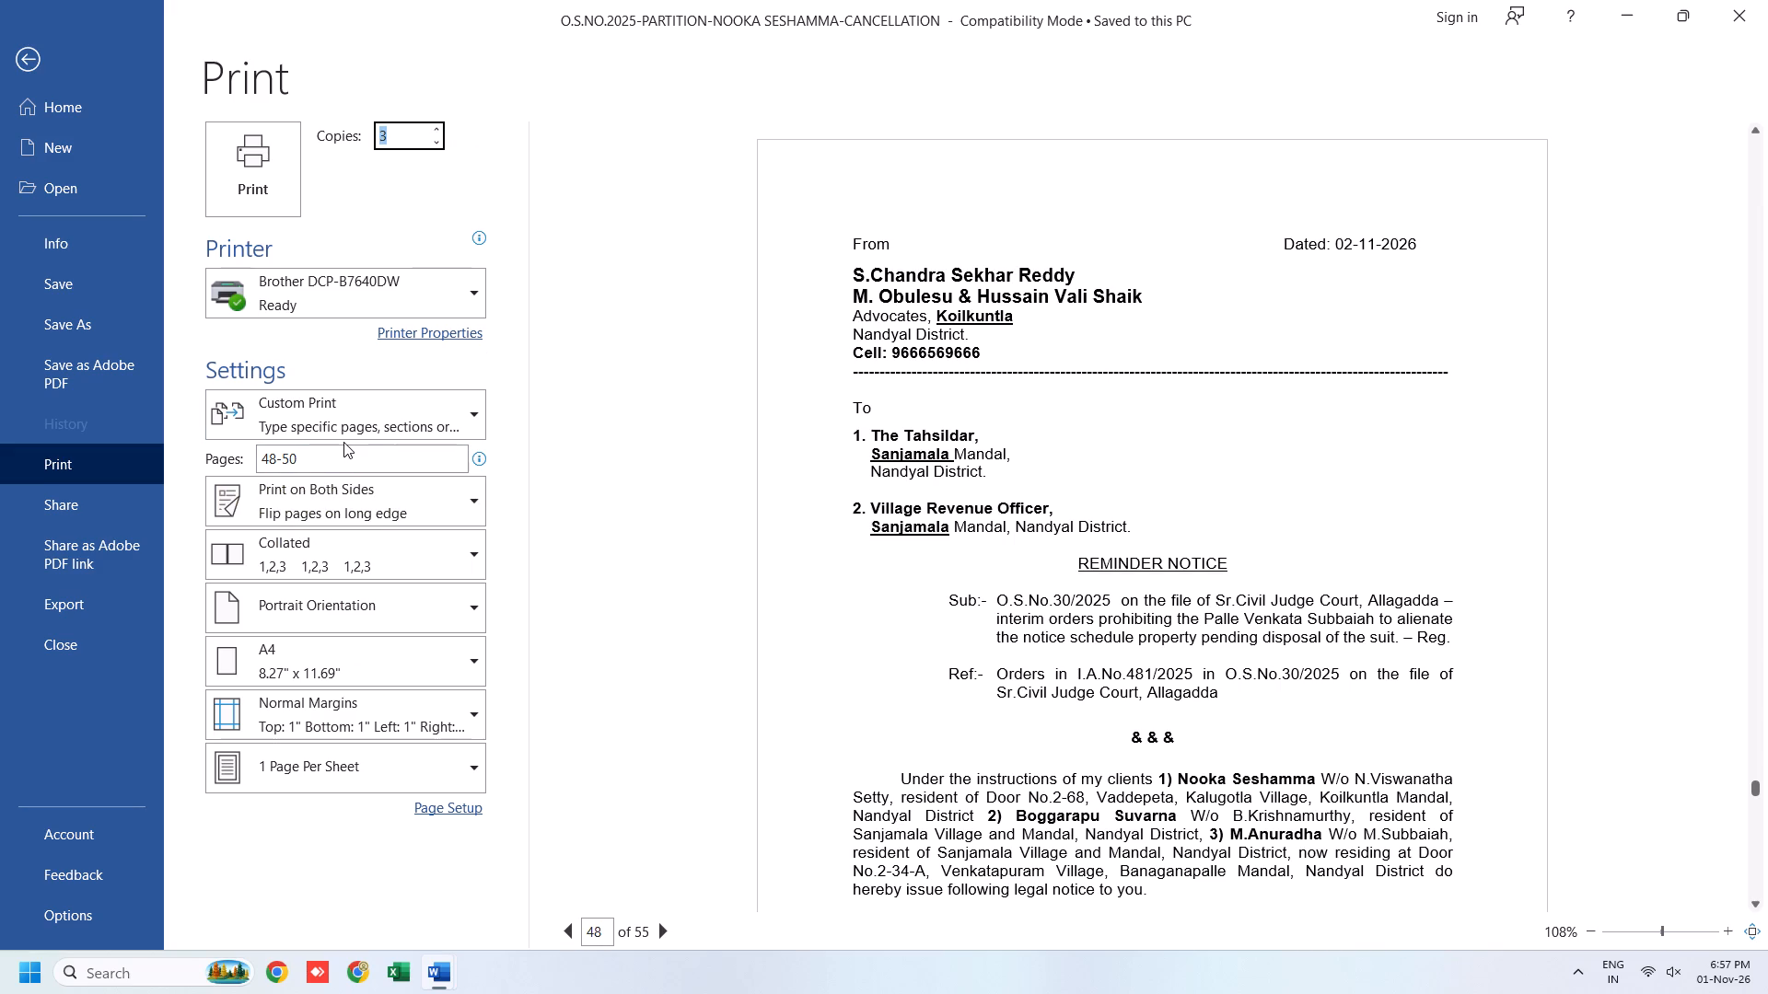
Switch to the Brother DCP-B7640DW Printer(NETWORK), choose both sides with long-edge flipping, print the notice and save the document.
left_click(397, 295)
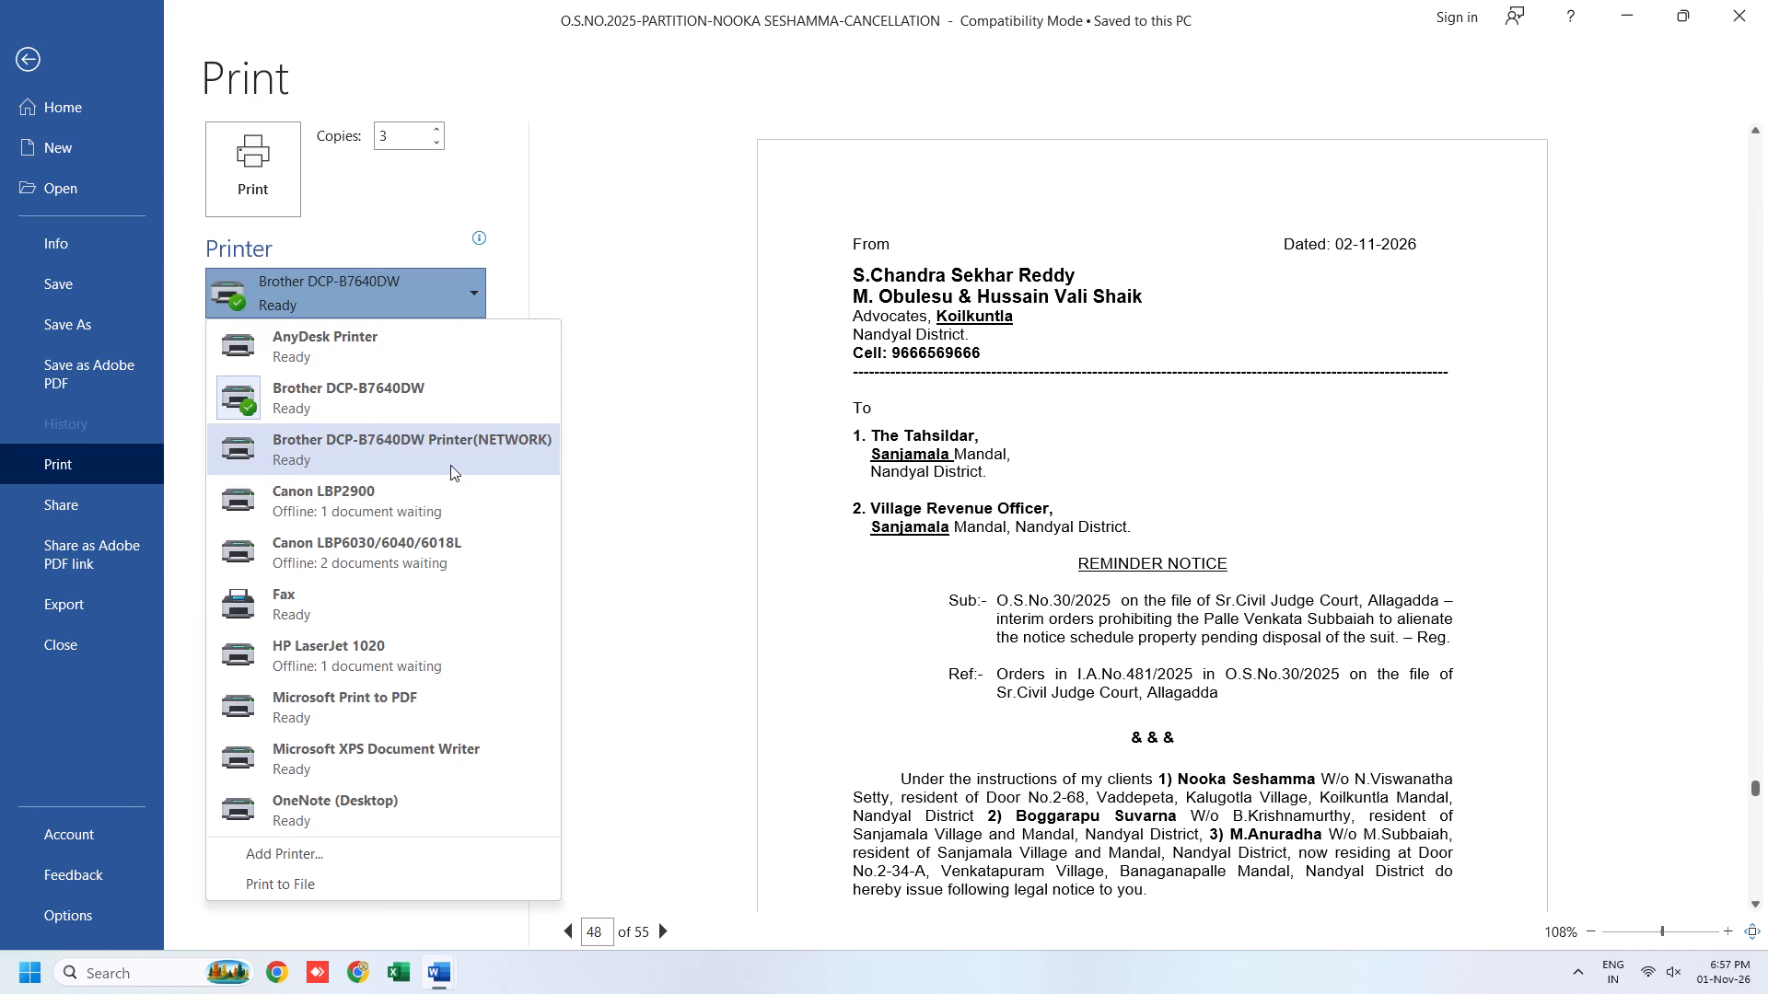
left_click(422, 445)
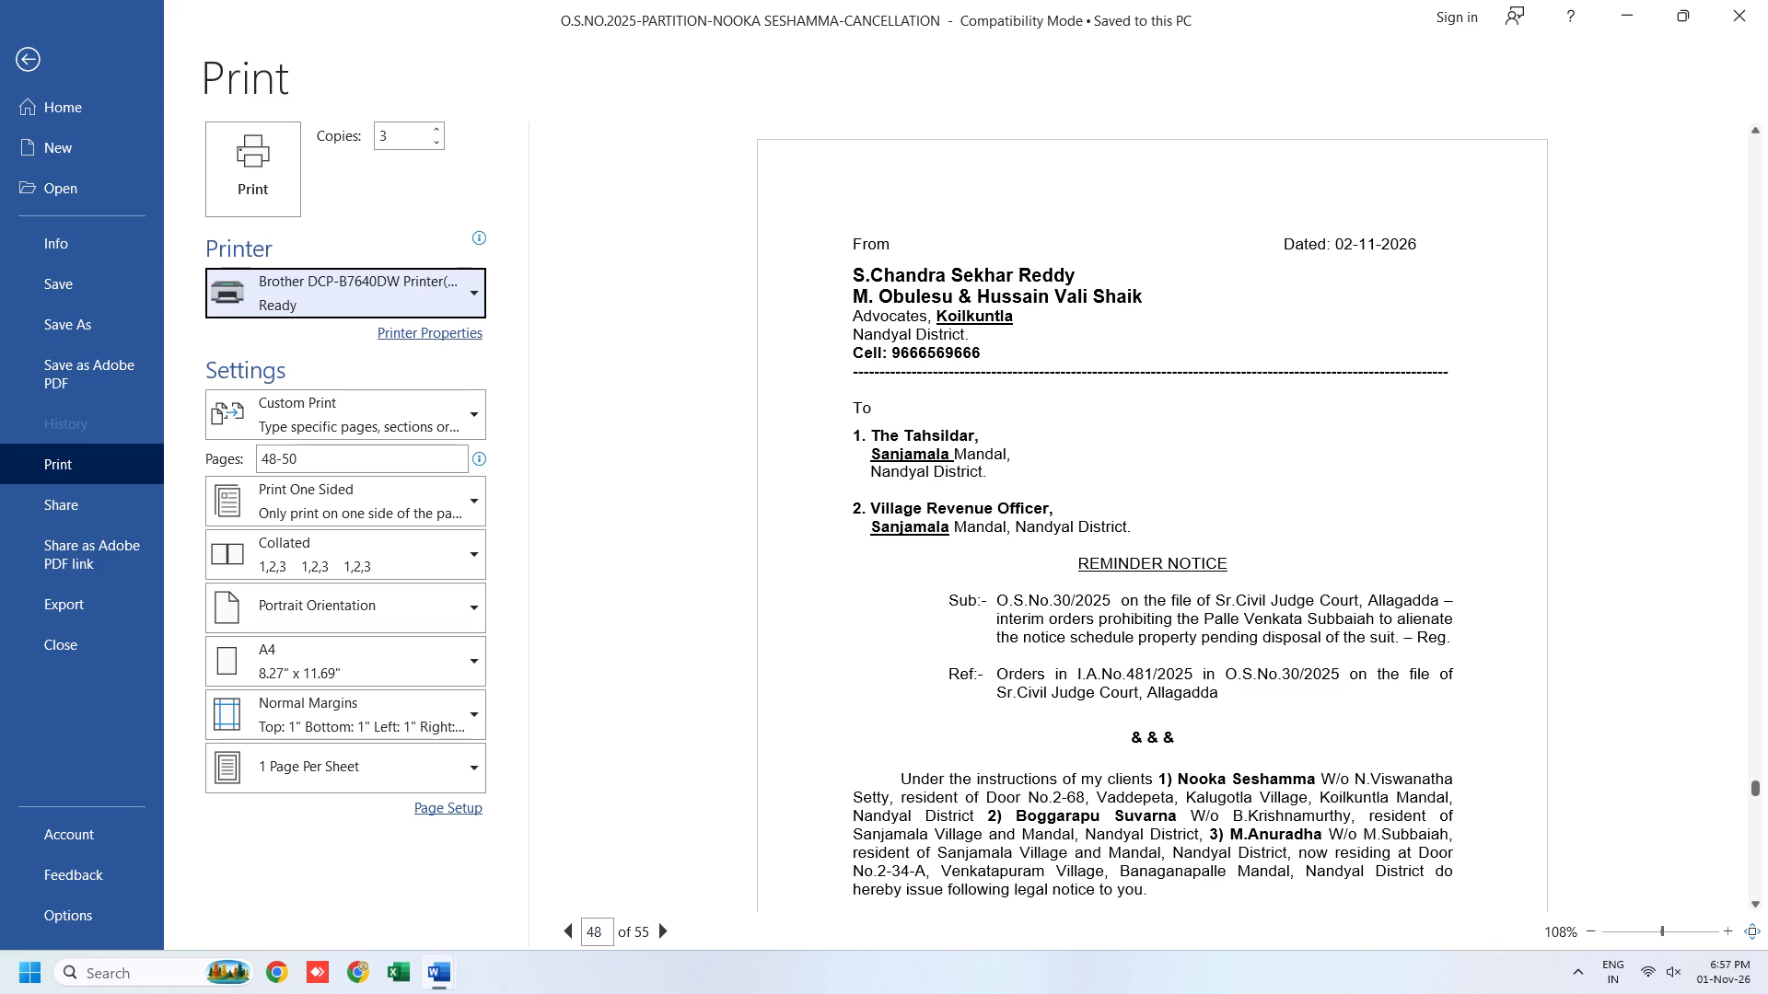
left_click(326, 485)
left_click(347, 618)
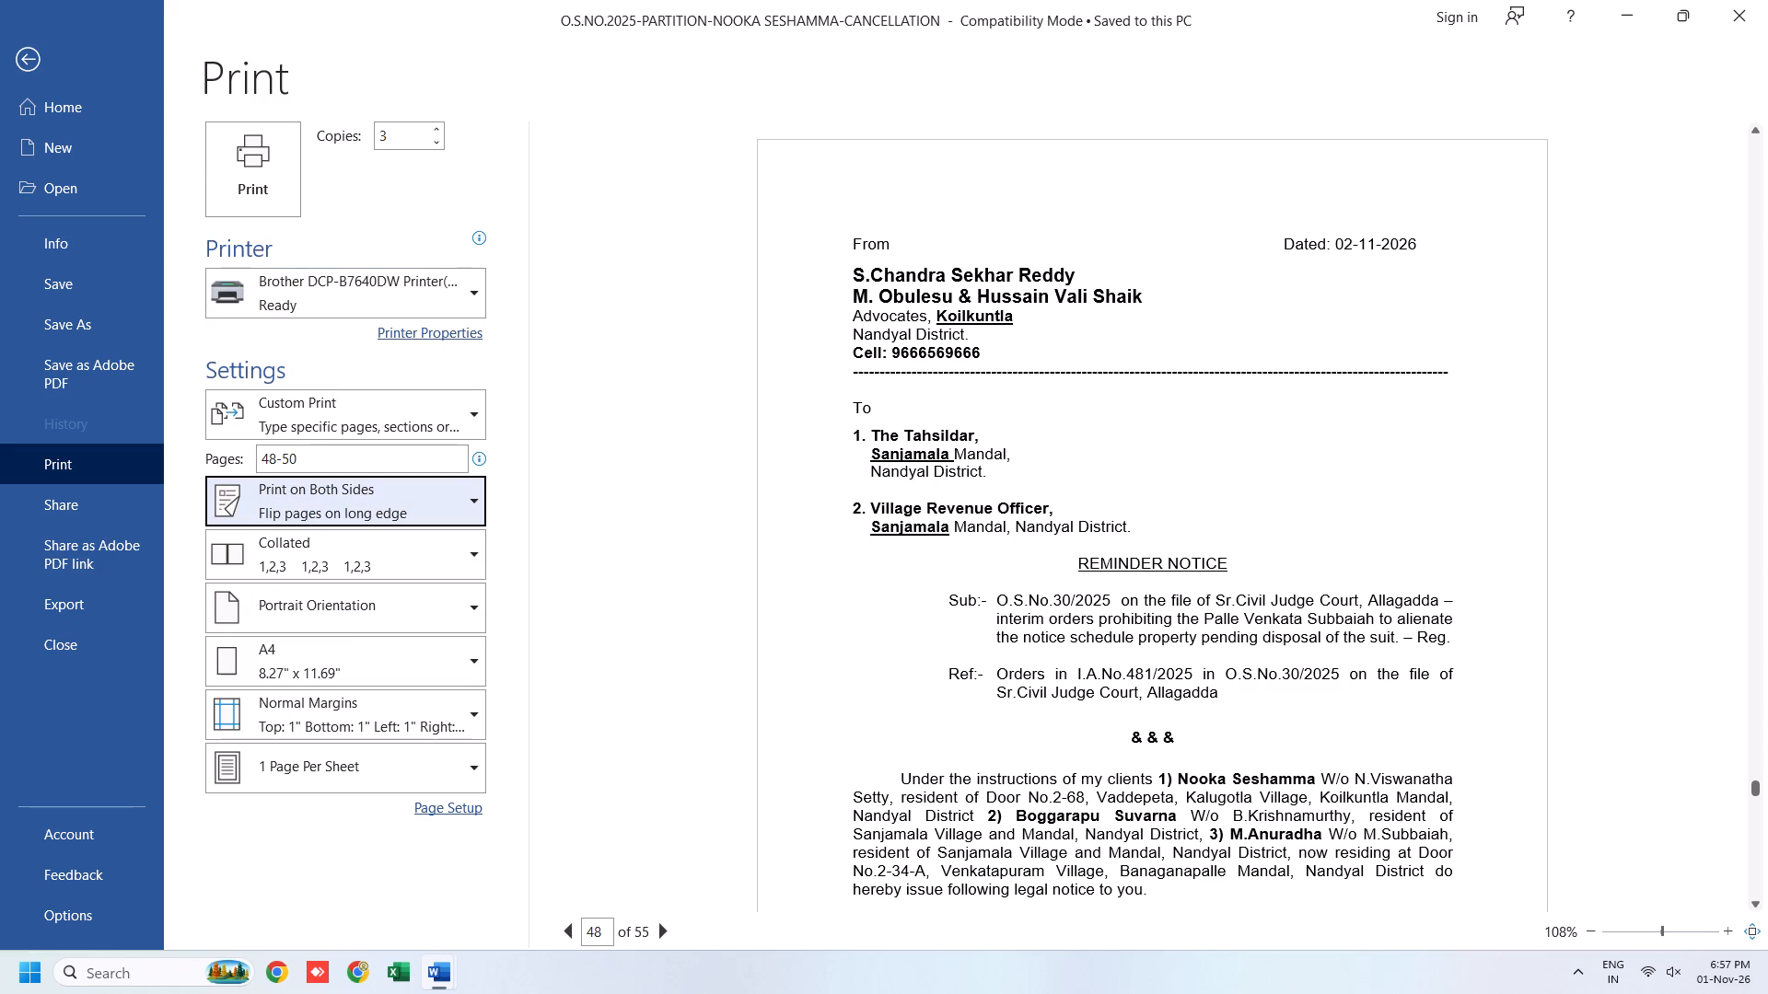
left_click(241, 152)
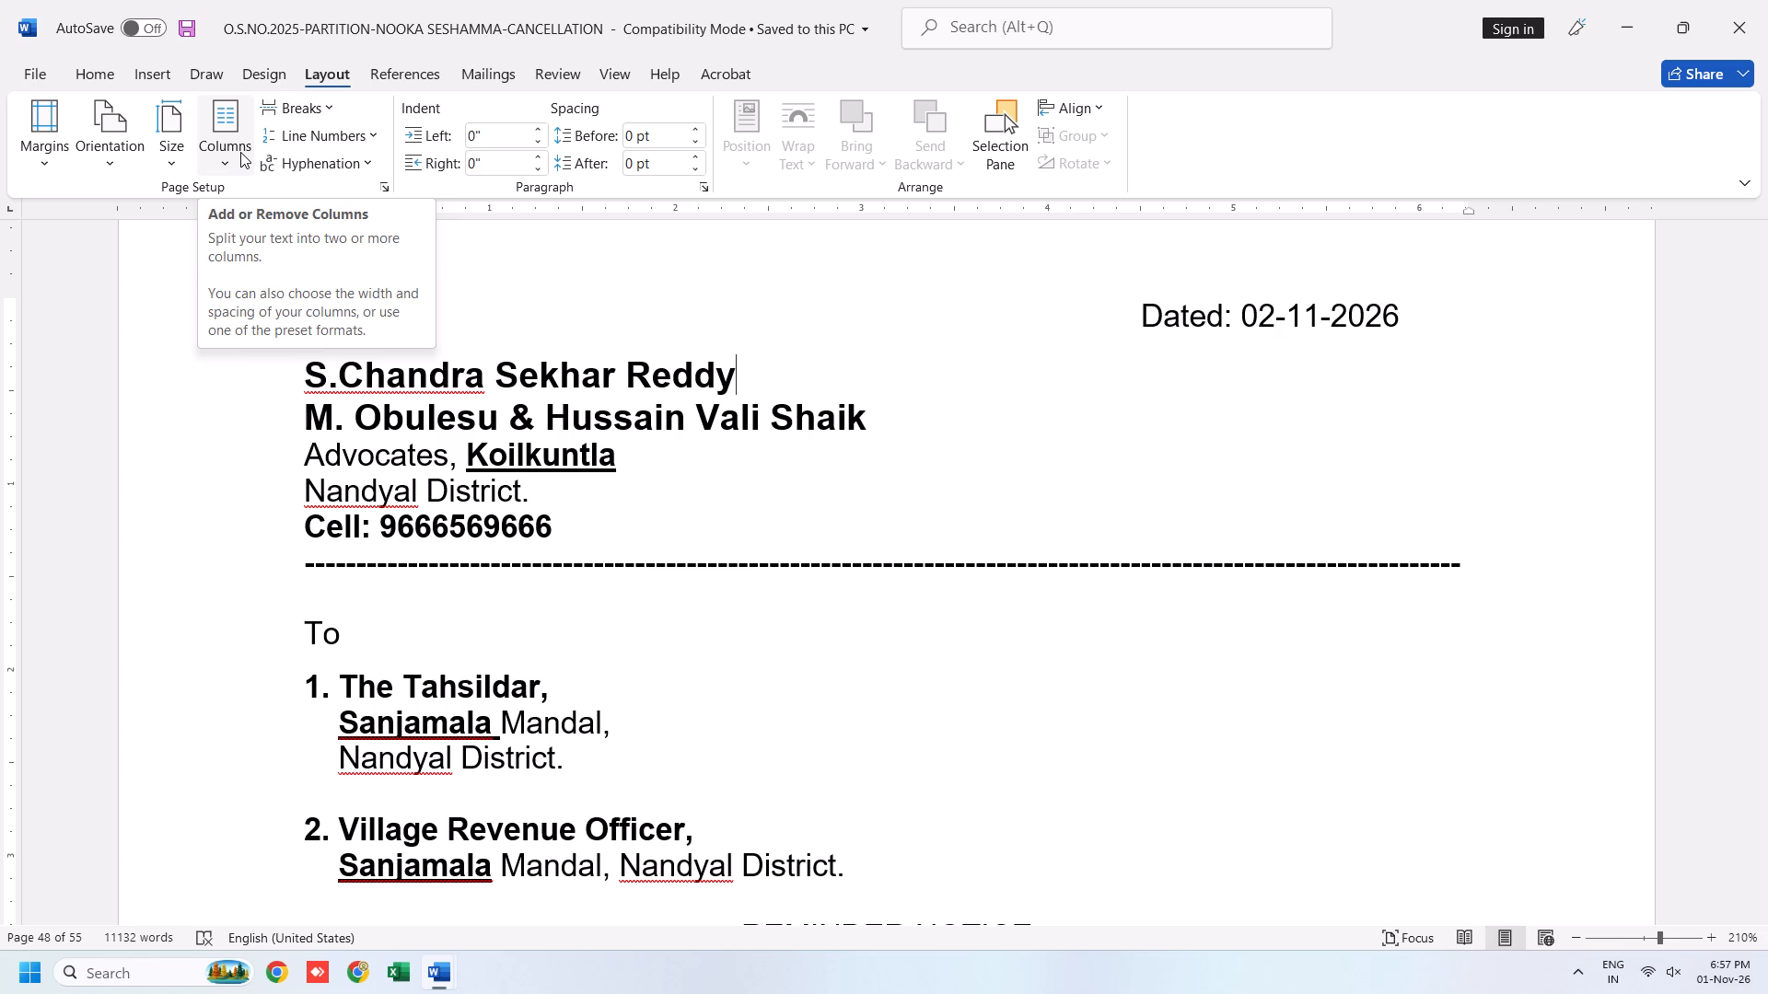
key("ctrl+s")
Delete the blank lines above the "From" line of the Tahsildar letter dated 30.10.2025.
left_click(610, 663)
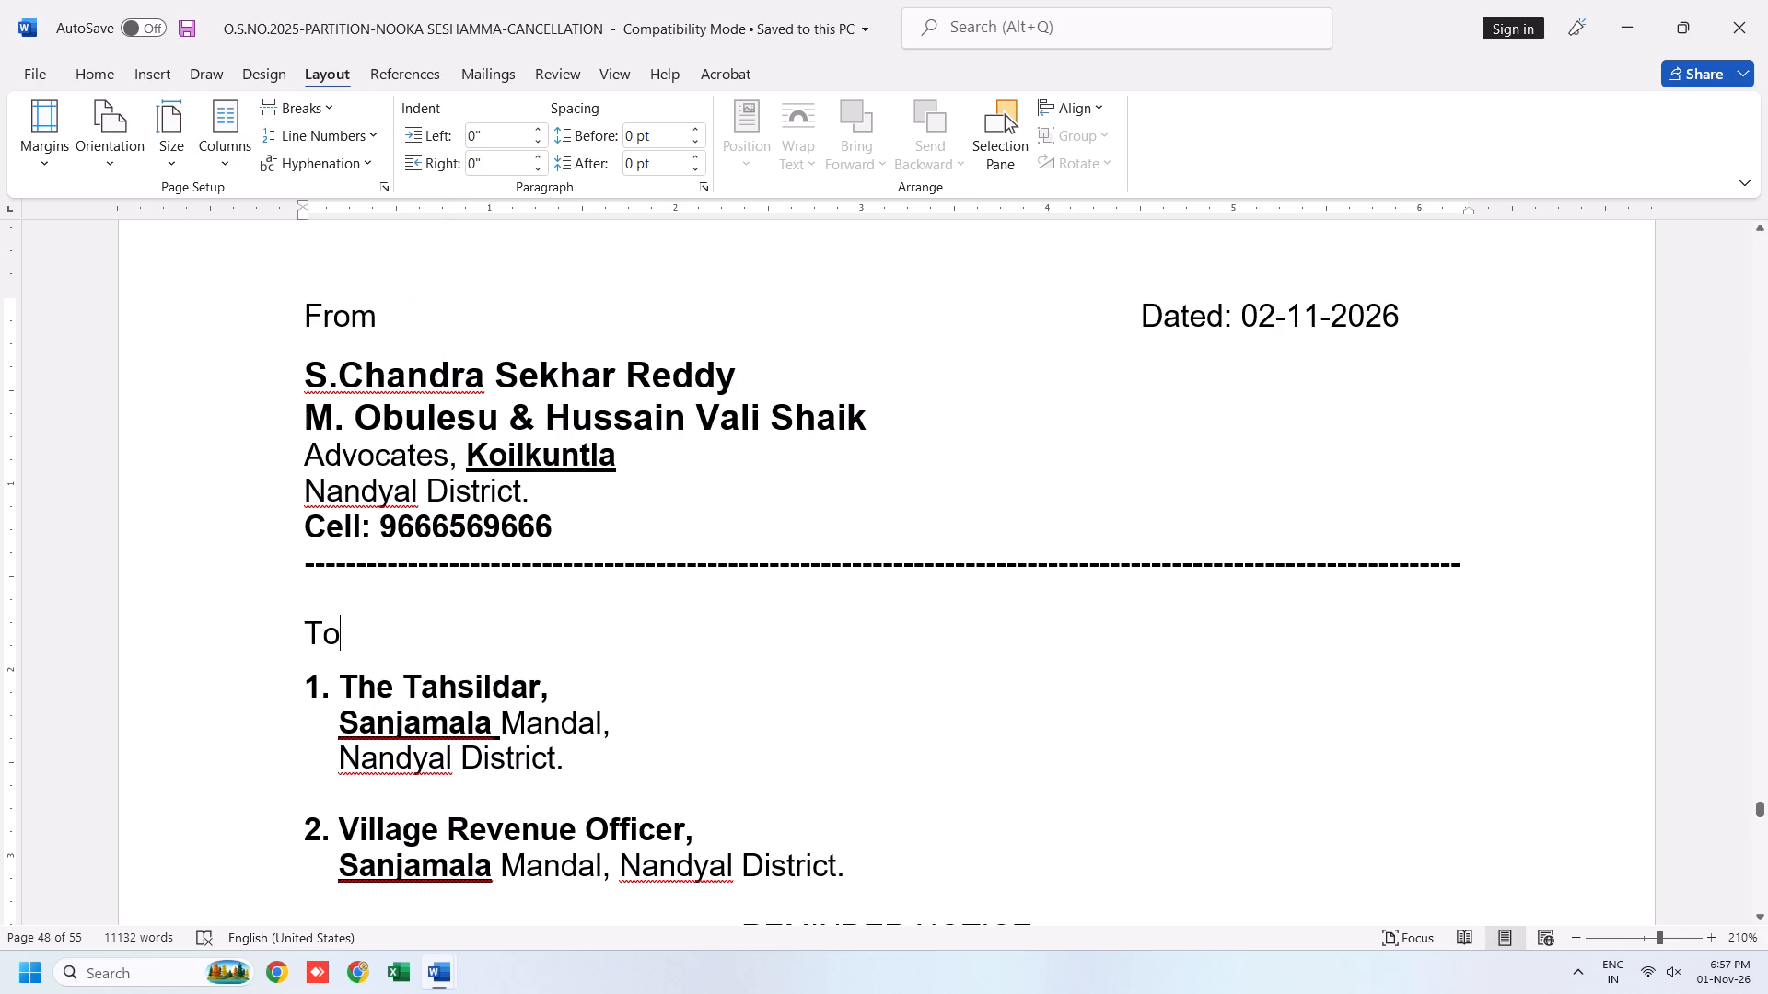
scroll(593, 609, "down", 20)
scroll(593, 609, "down", 8)
scroll(624, 710, "down", 8)
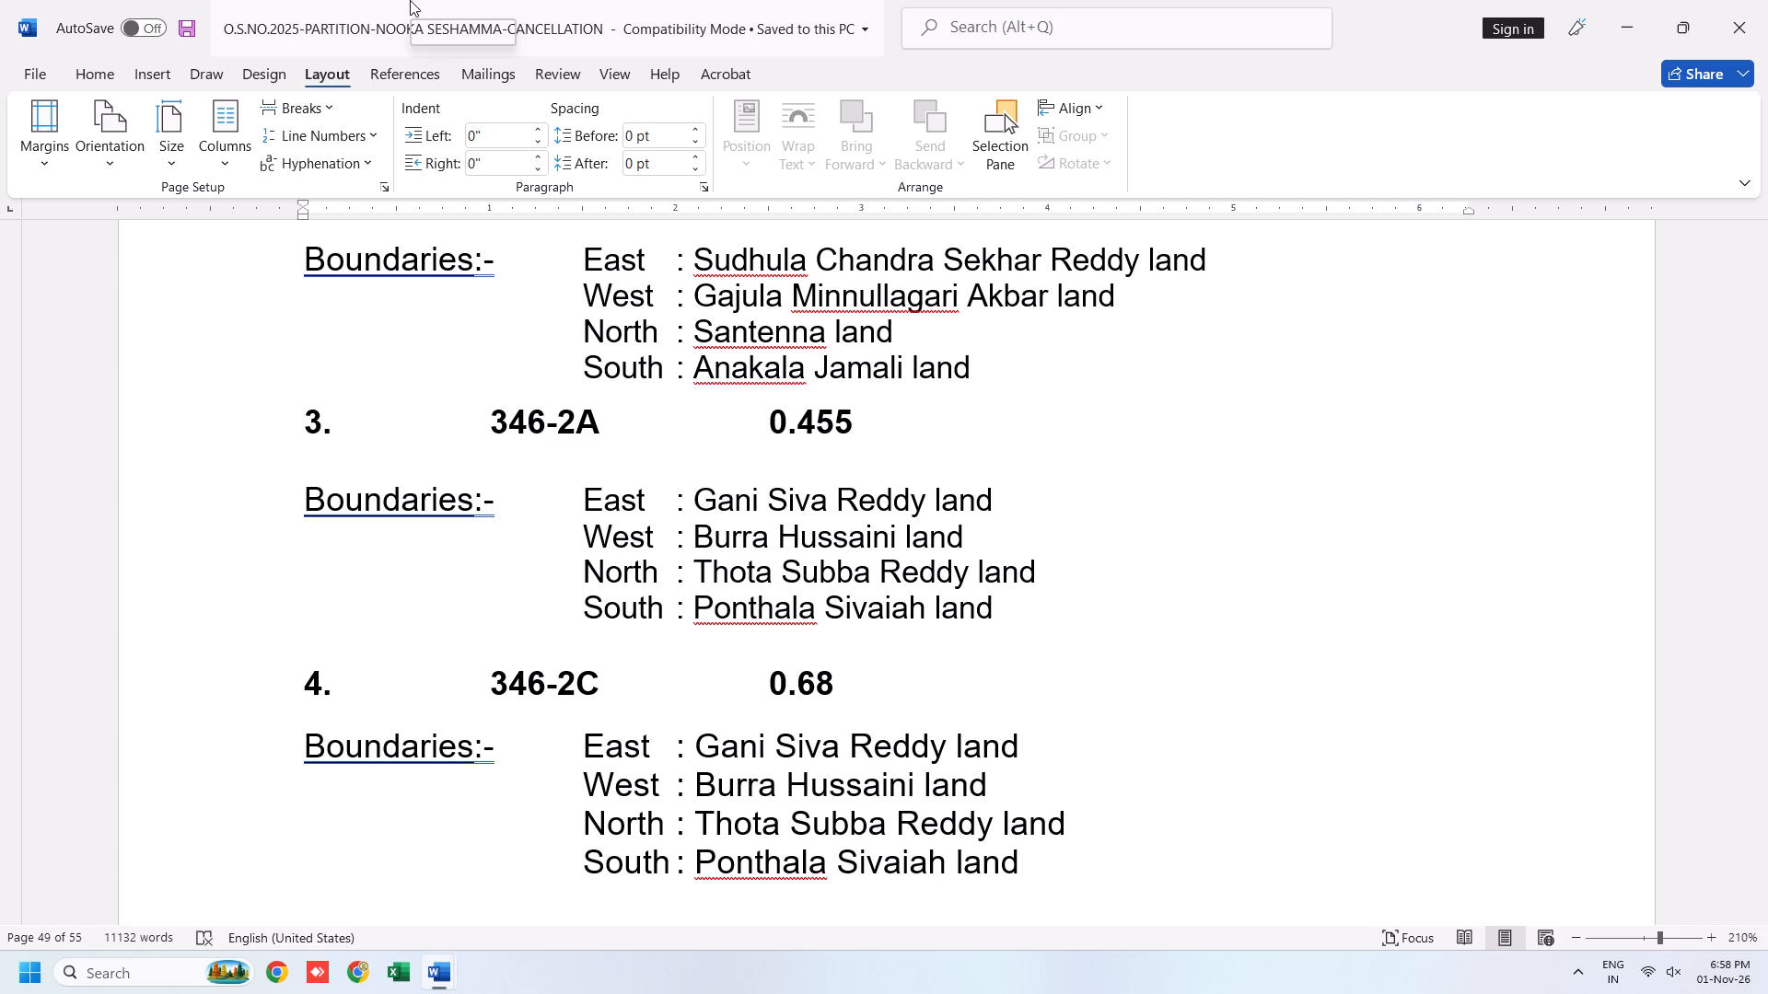
key("Page_Down")
key("Page_Down")
key("Page_Down")
key("Page_Down")
key("Page_Down")
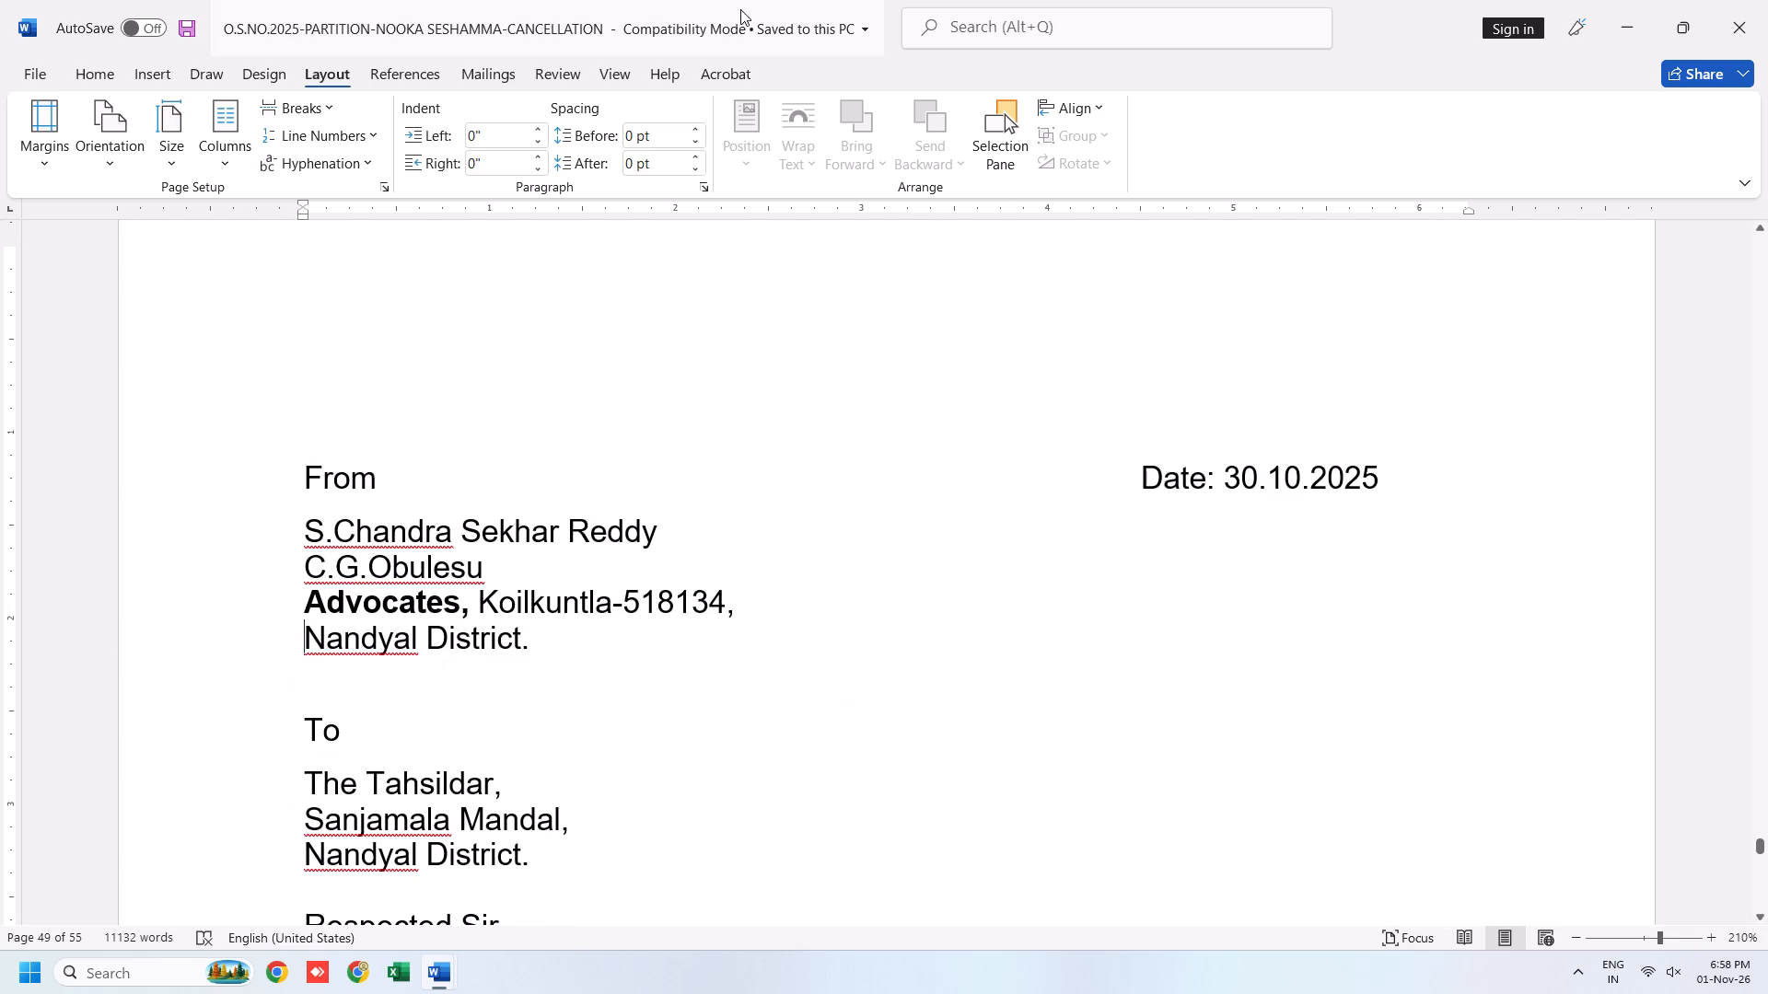
scroll(742, 9, "up", 5)
scroll(229, 203, "up", 3)
left_click(284, 361)
left_click(354, 431)
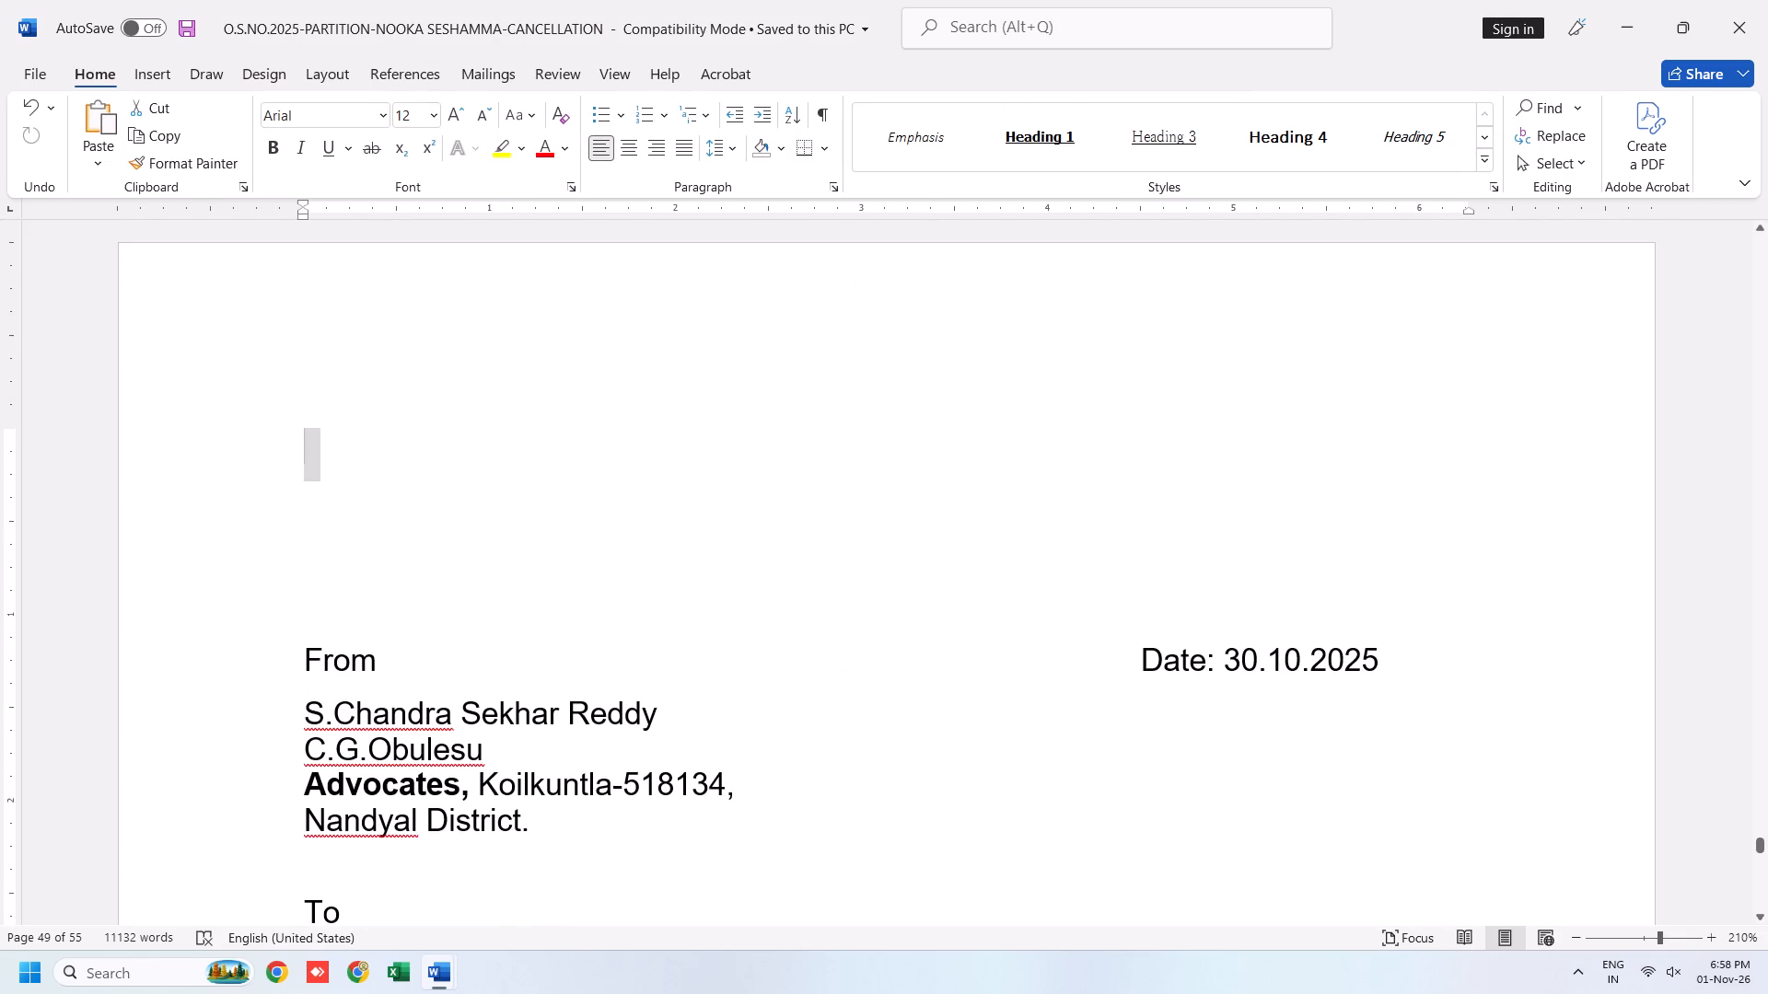
key("Delete")
key("Delete")
key("Delete")
key("Delete")
key("Delete")
key("ctrl+z")
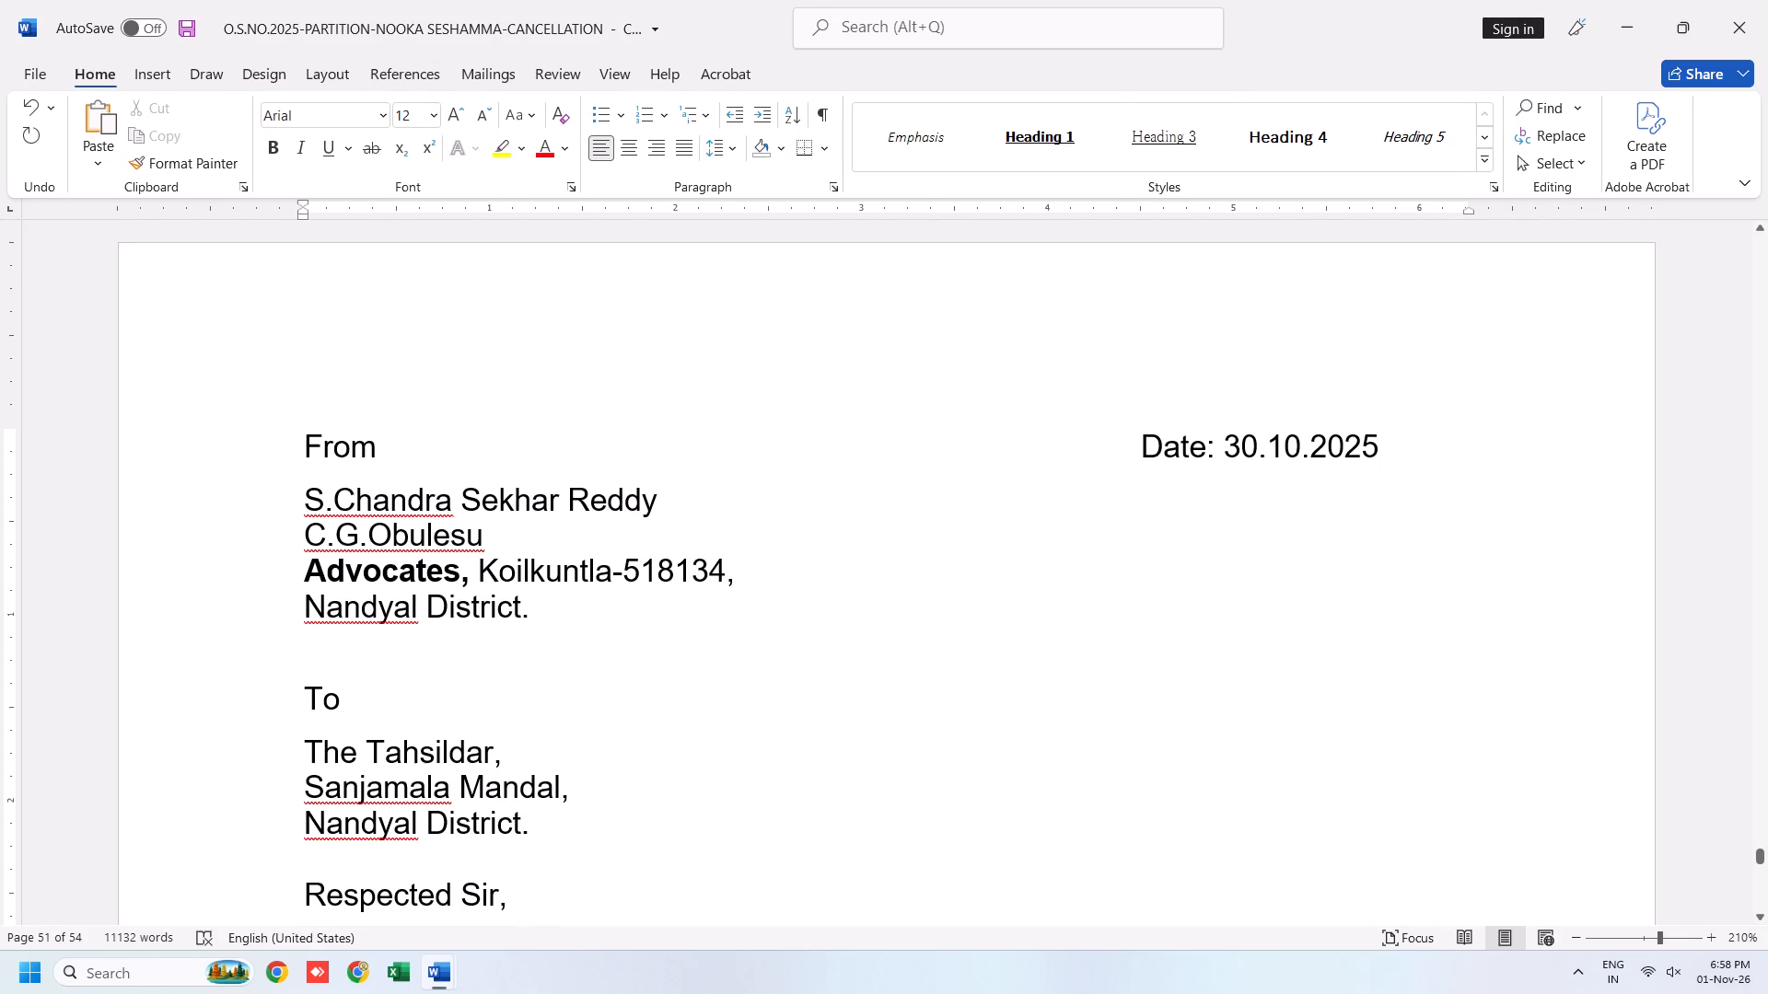
left_click(796, 427)
Review the 30.10.2025 letter from its address block through the subject, reference and body, checking the spacing.
scroll(819, 413, "down", 4)
left_click(639, 497)
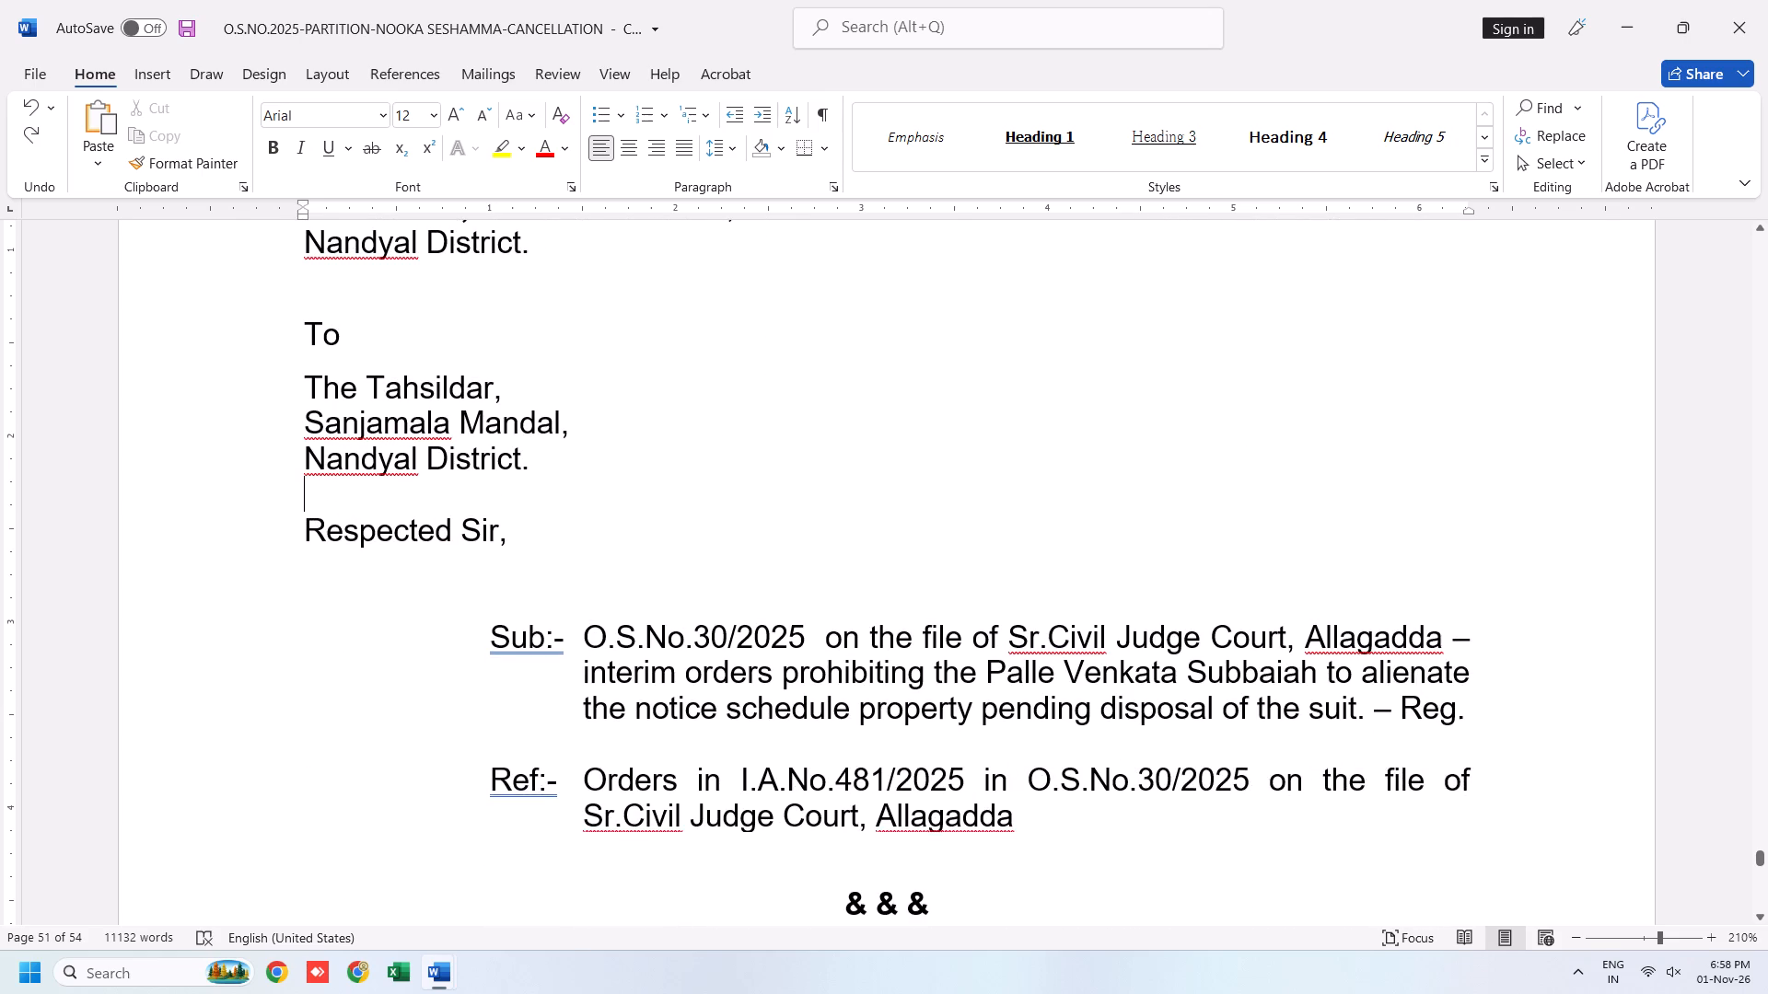
scroll(639, 492, "down", 13)
scroll(632, 499, "down", 20)
scroll(632, 499, "down", 5)
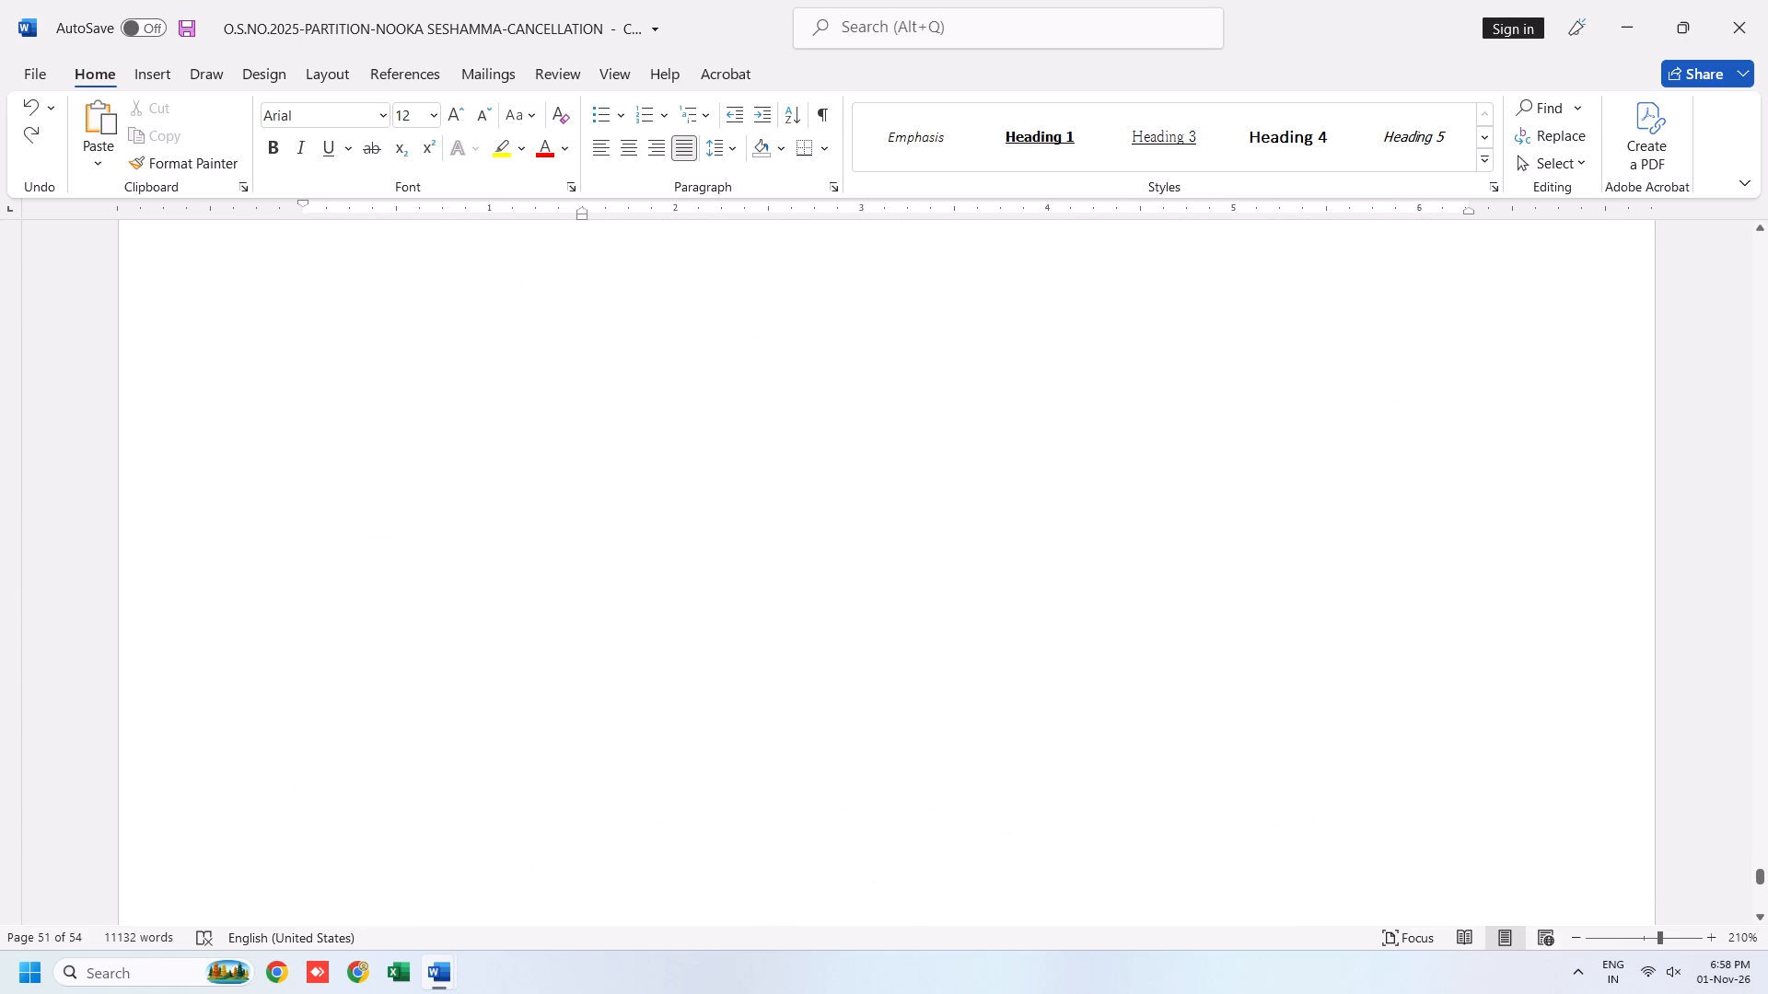
scroll(796, 537, "down", 2)
scroll(797, 527, "up", 20)
scroll(797, 527, "up", 18)
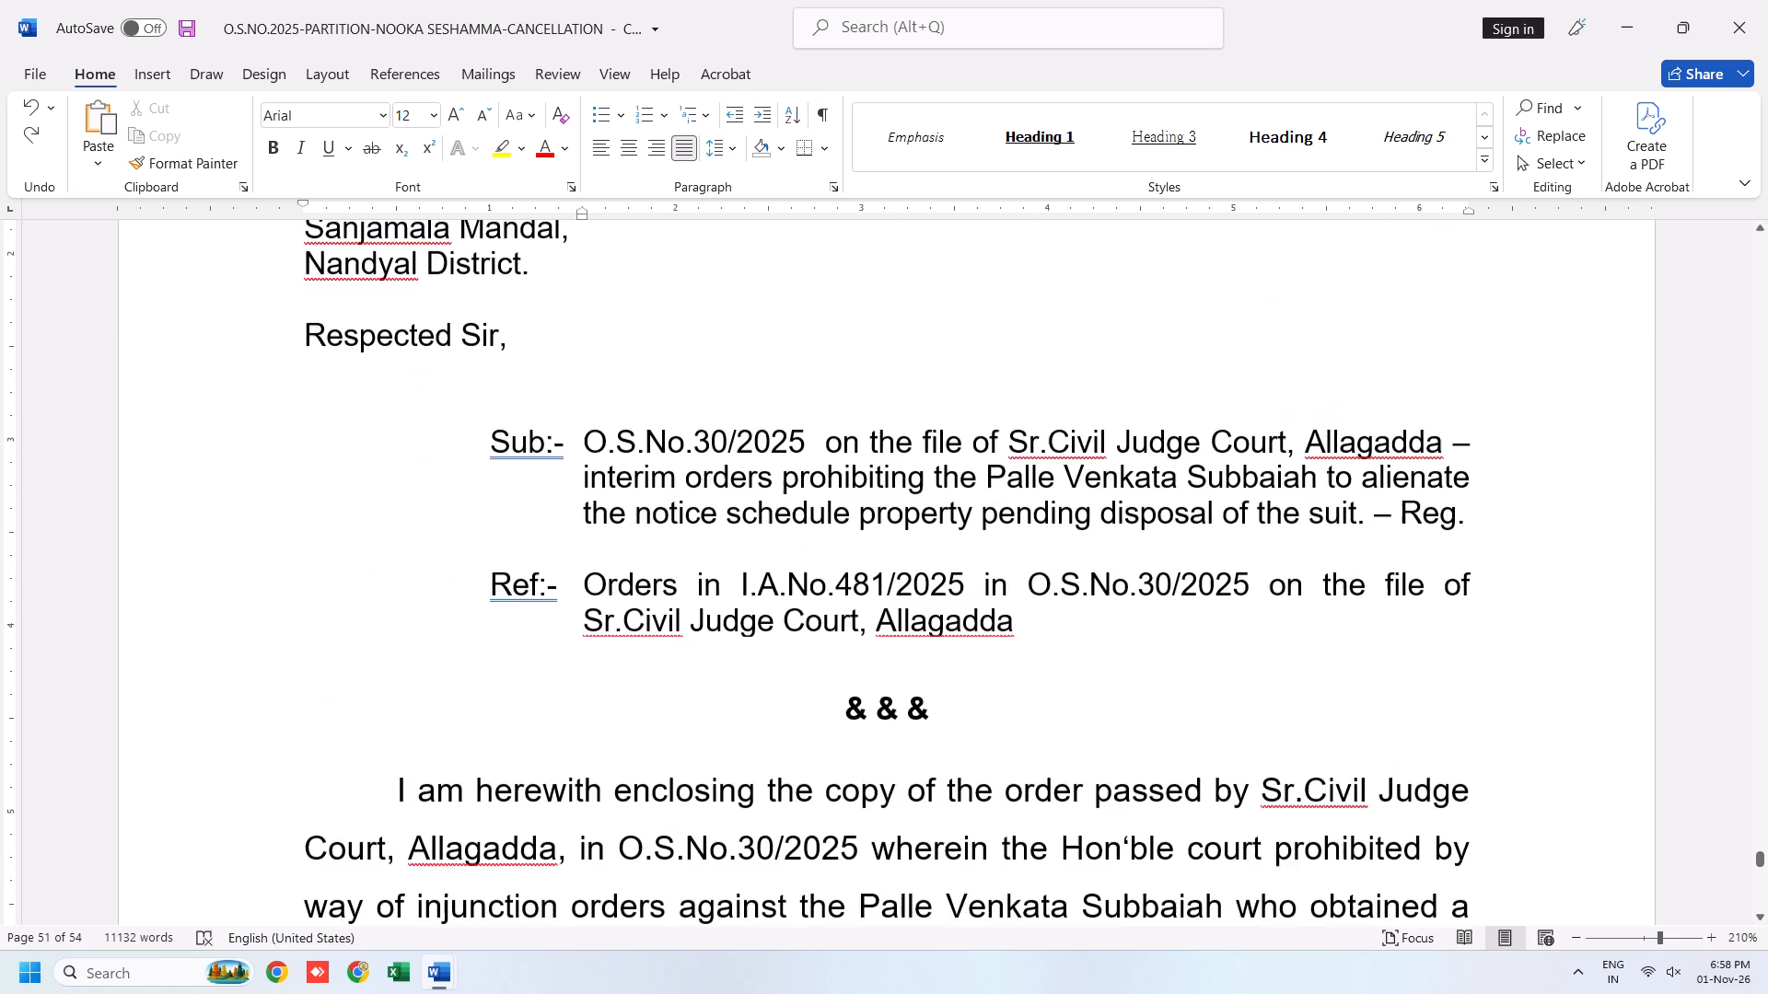
scroll(595, 547, "up", 7)
left_click(458, 417)
scroll(418, 501, "down", 8)
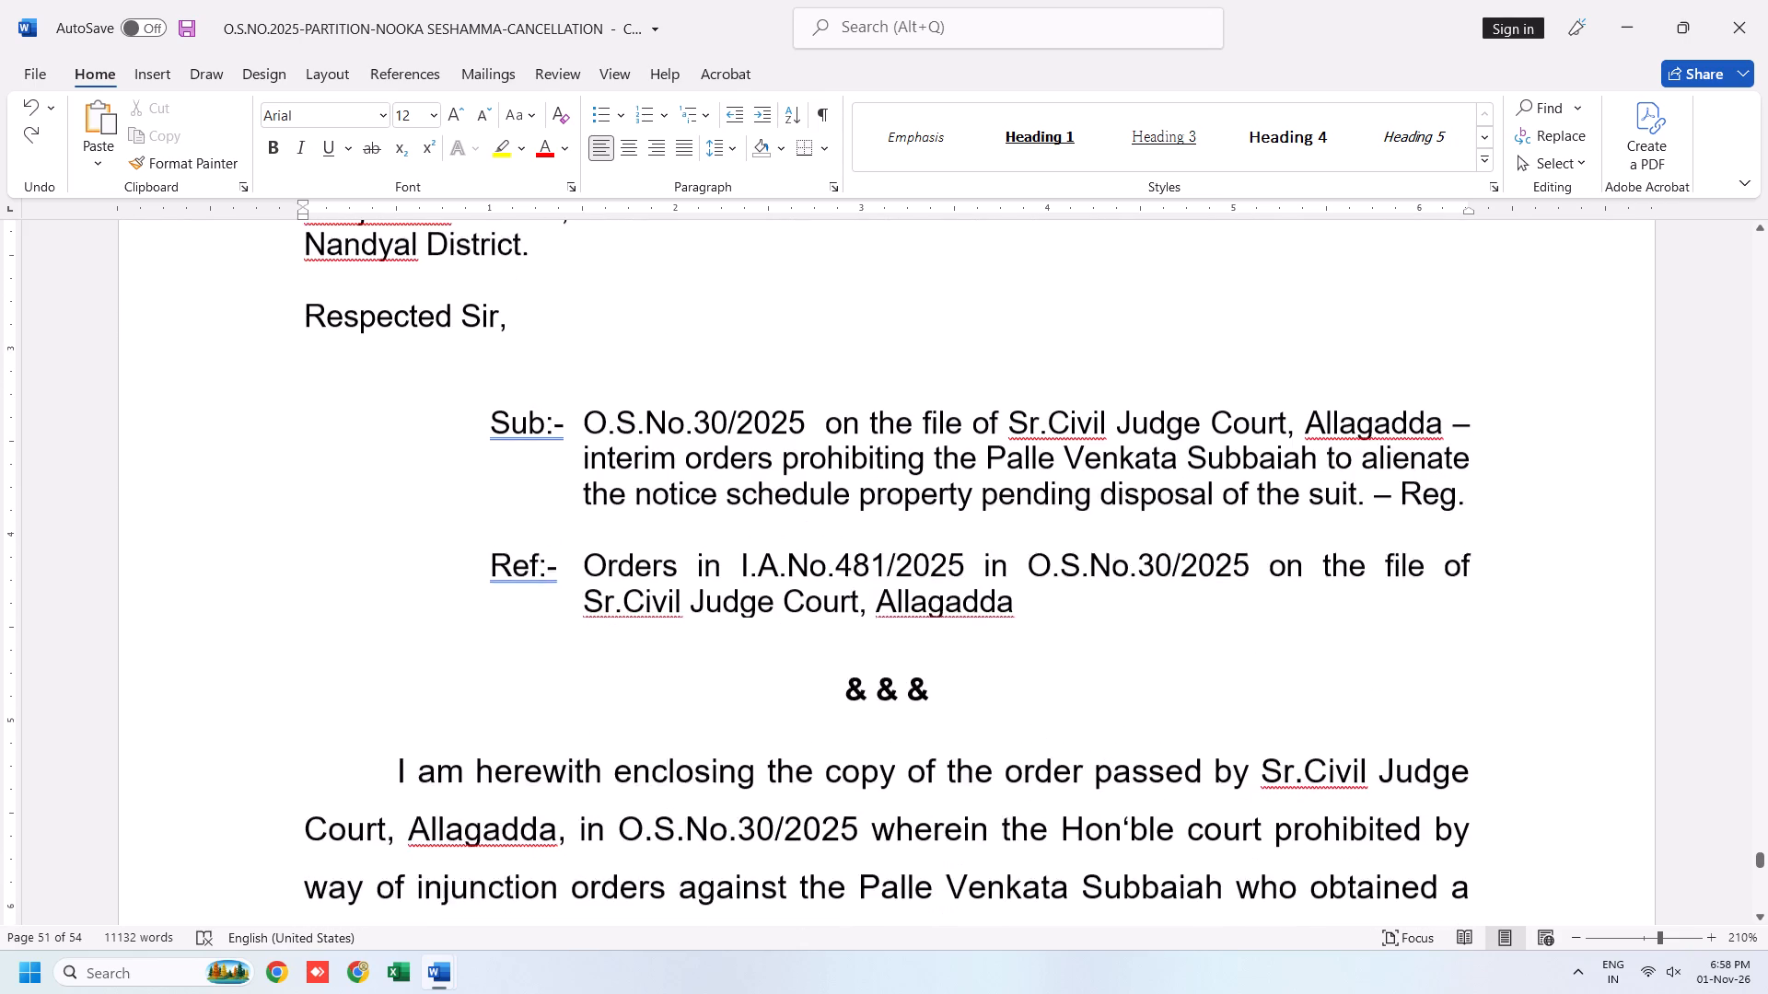
Set the body paragraphs of the 30.10.2025 letter to single line spacing.
left_click(641, 776)
key("ctrl+1")
scroll(967, 539, "down", 6)
left_click(687, 459)
key("ctrl+1")
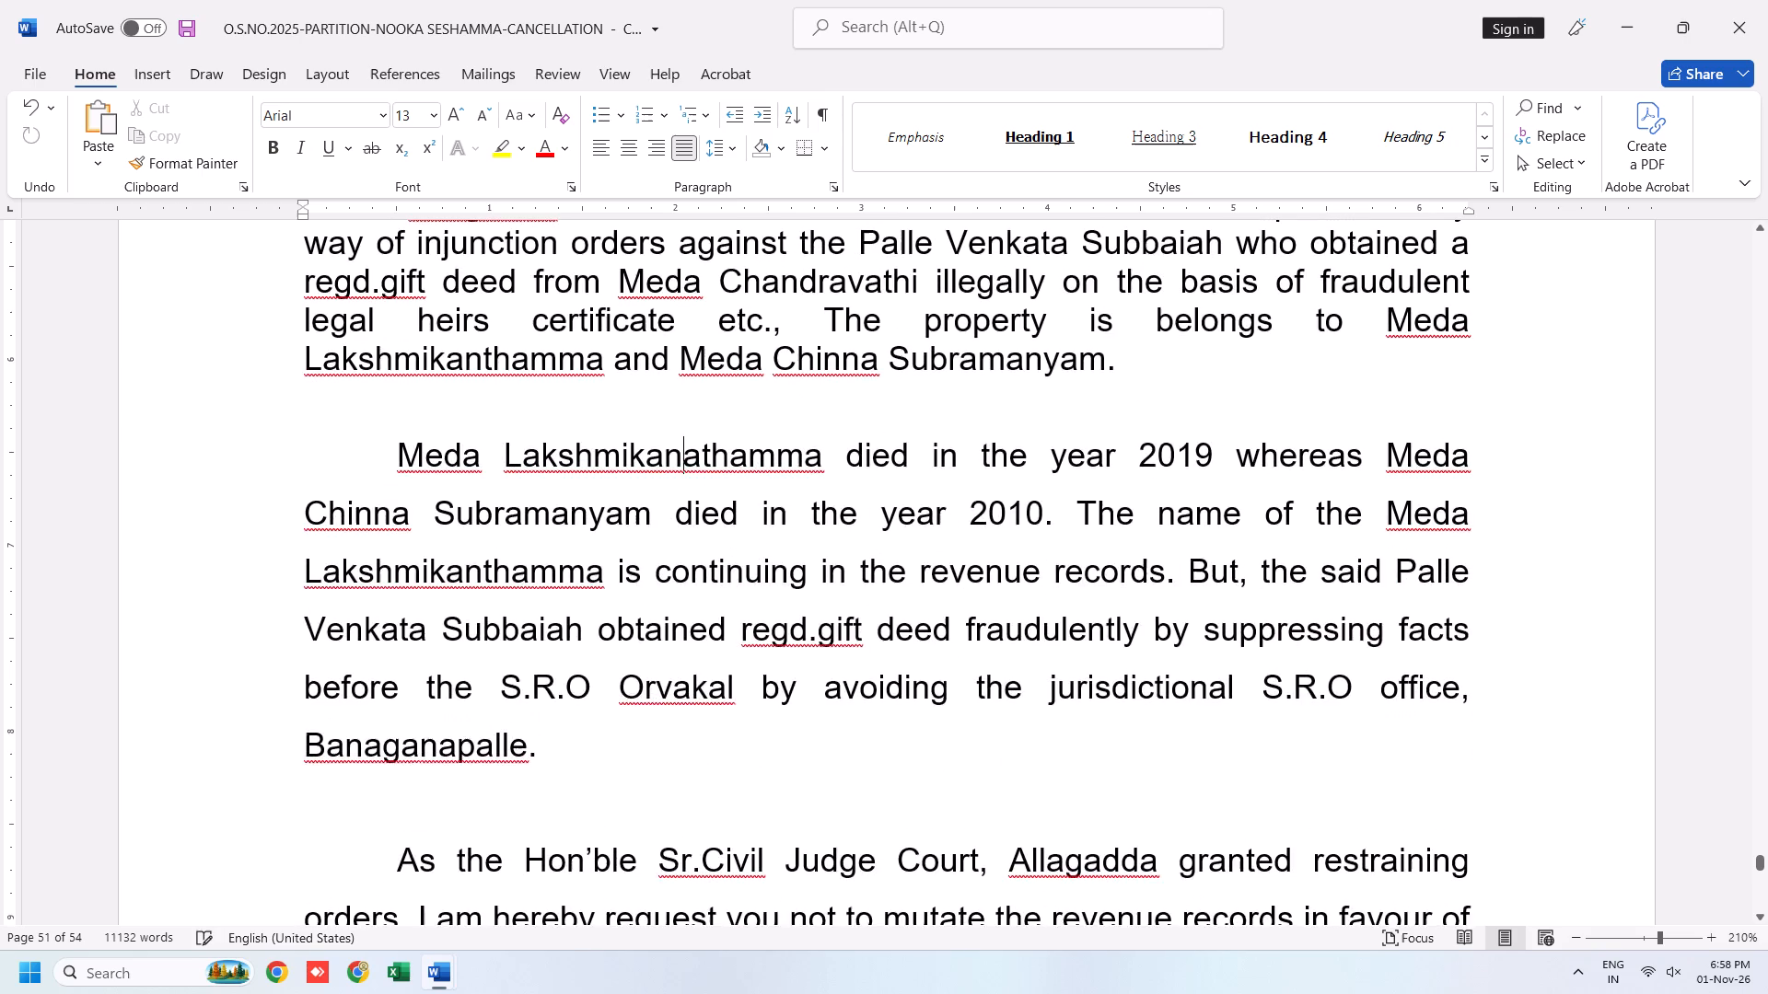
scroll(785, 555, "down", 5)
left_click(500, 328)
key("ctrl+1")
scroll(652, 445, "down", 7)
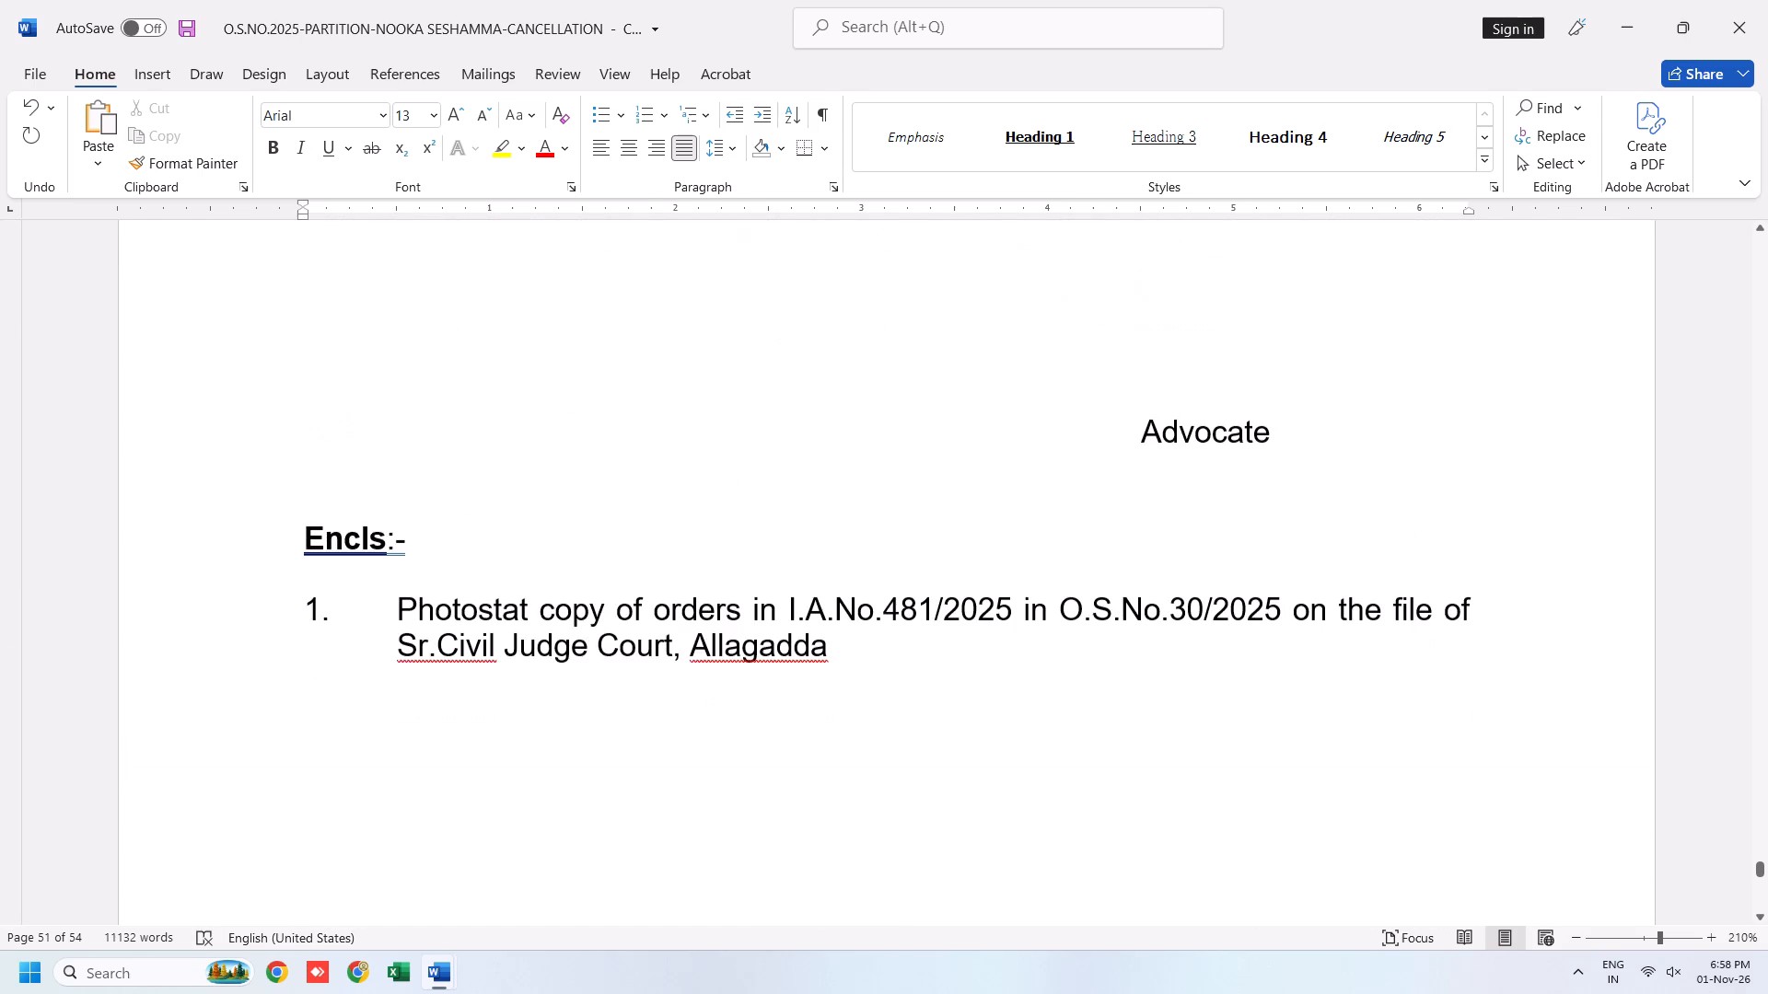
Delete the extra blank line between "Respected Sir," and the subject paragraph of the 30.10.2025 letter.
scroll(618, 545, "up", 20)
scroll(618, 545, "up", 5)
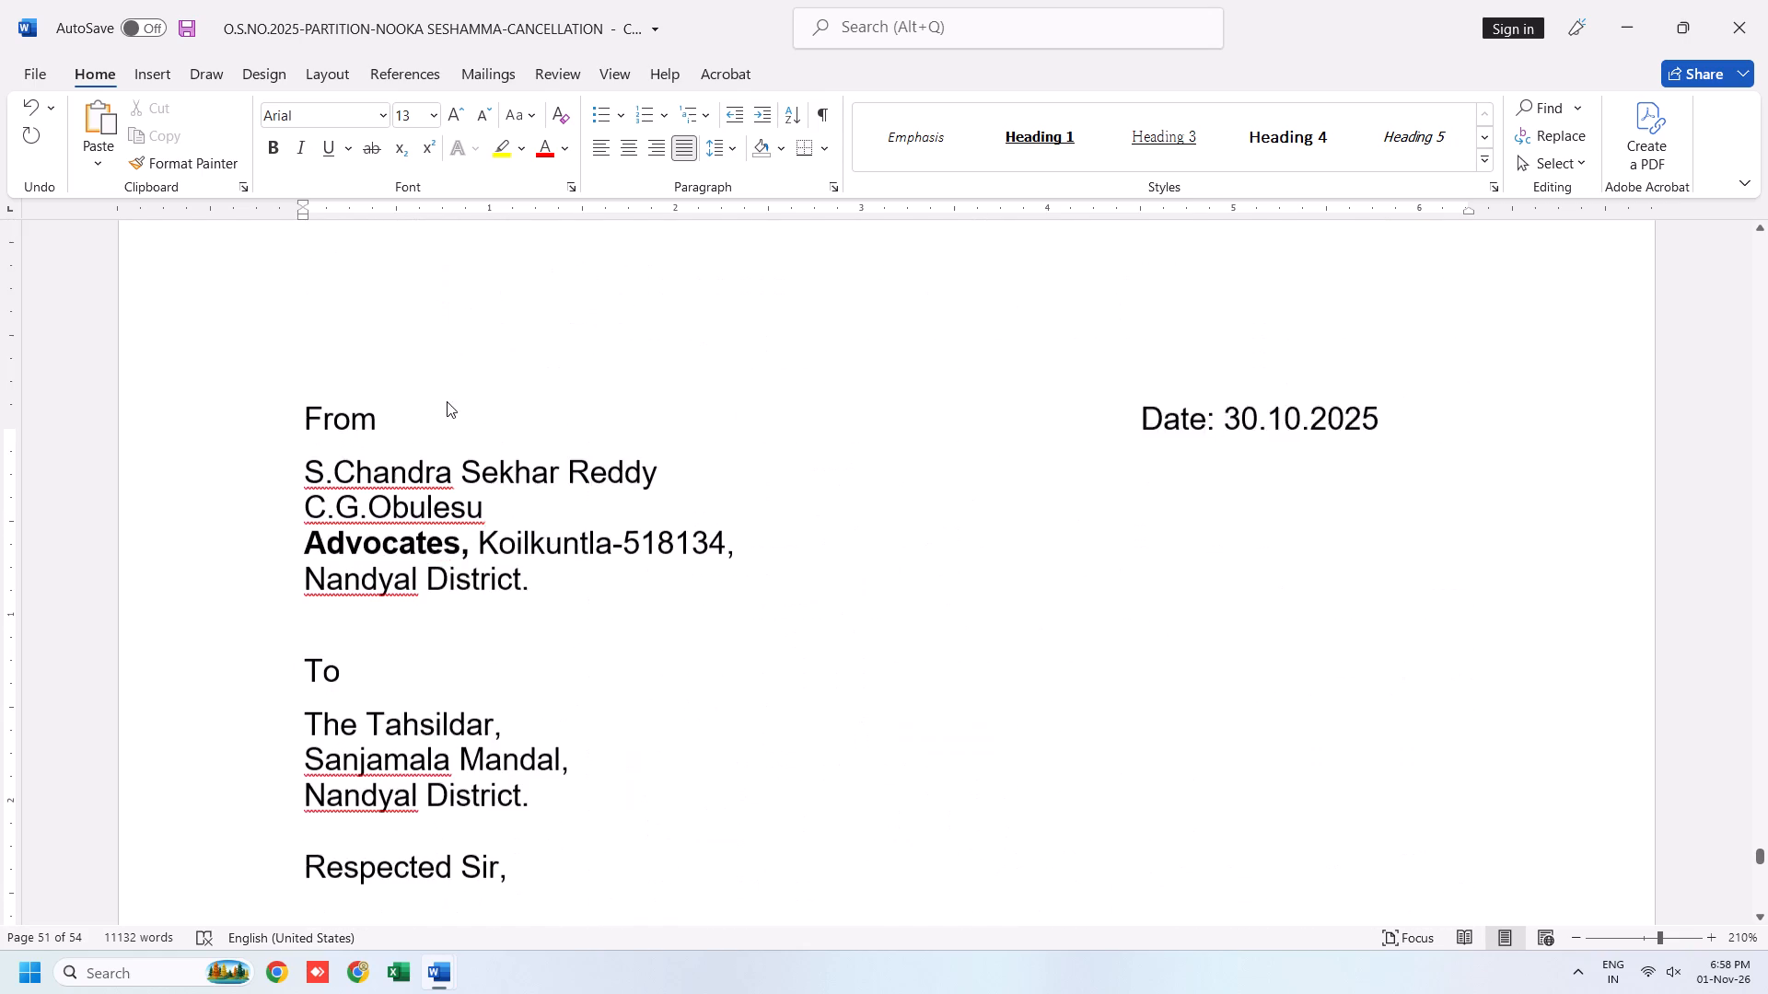
left_click(327, 371)
left_click(362, 394)
scroll(371, 408, "down", 2)
left_click(444, 573)
left_click(378, 527)
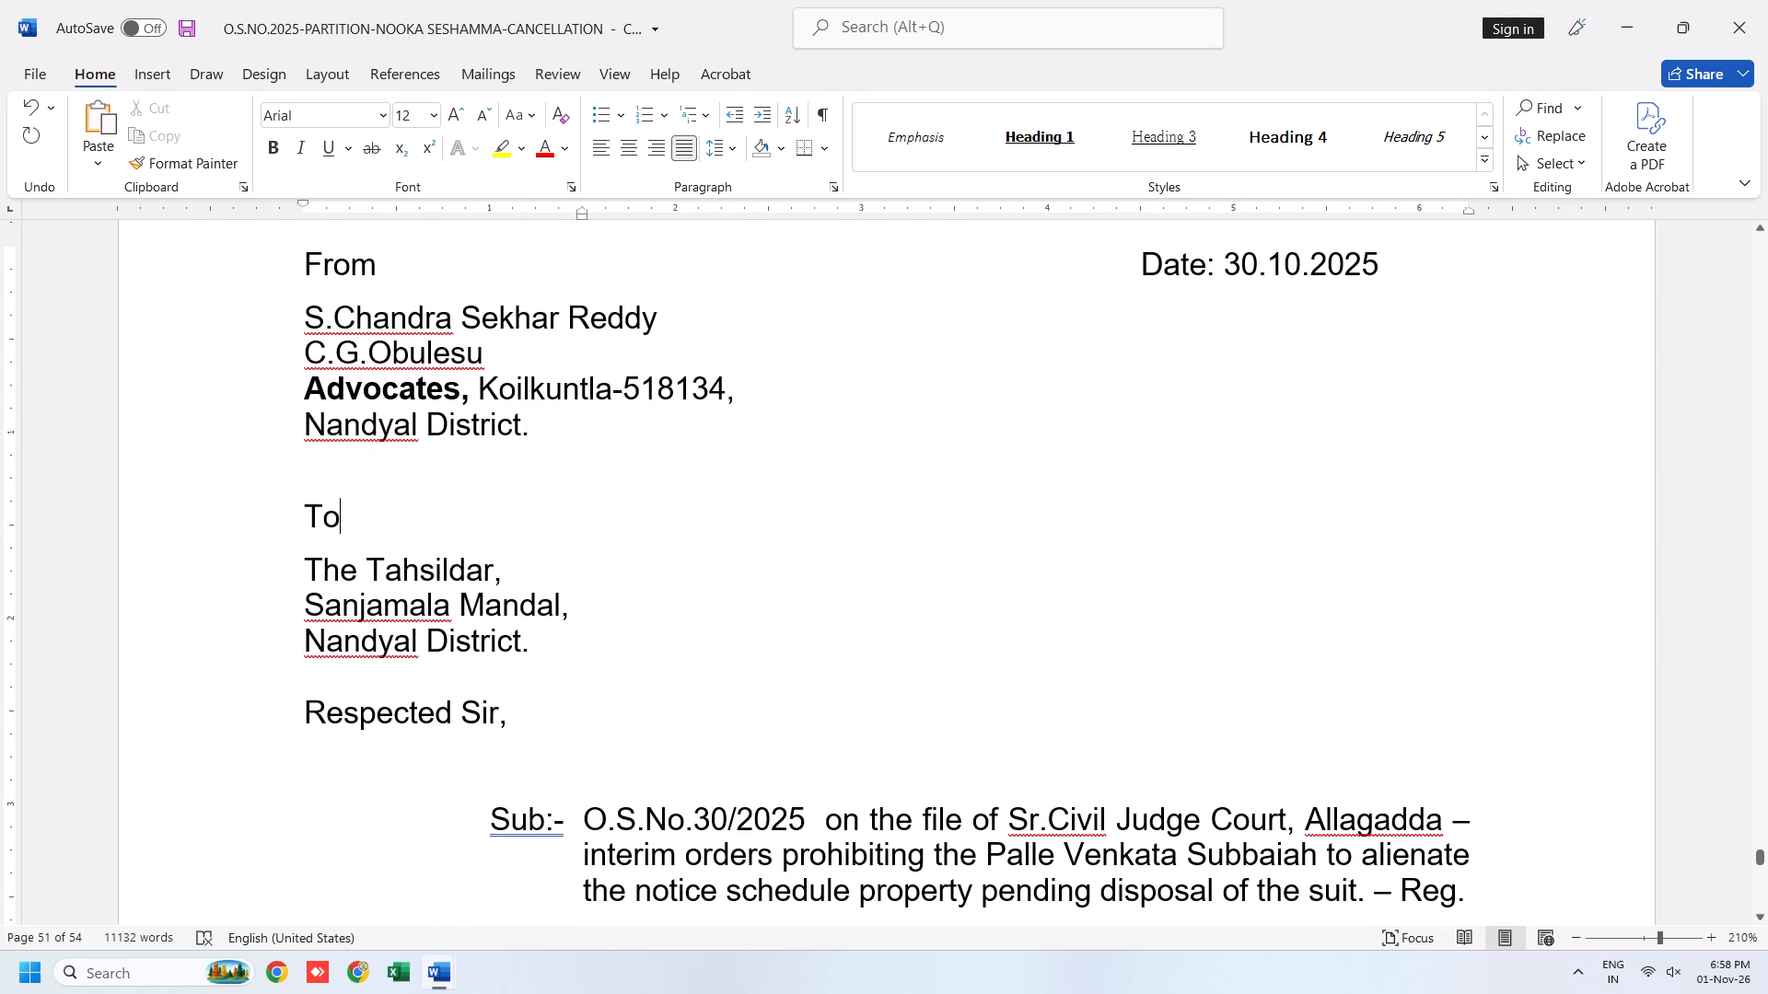
scroll(526, 585, "down", 4)
scroll(550, 489, "down", 2)
scroll(529, 237, "up", 2)
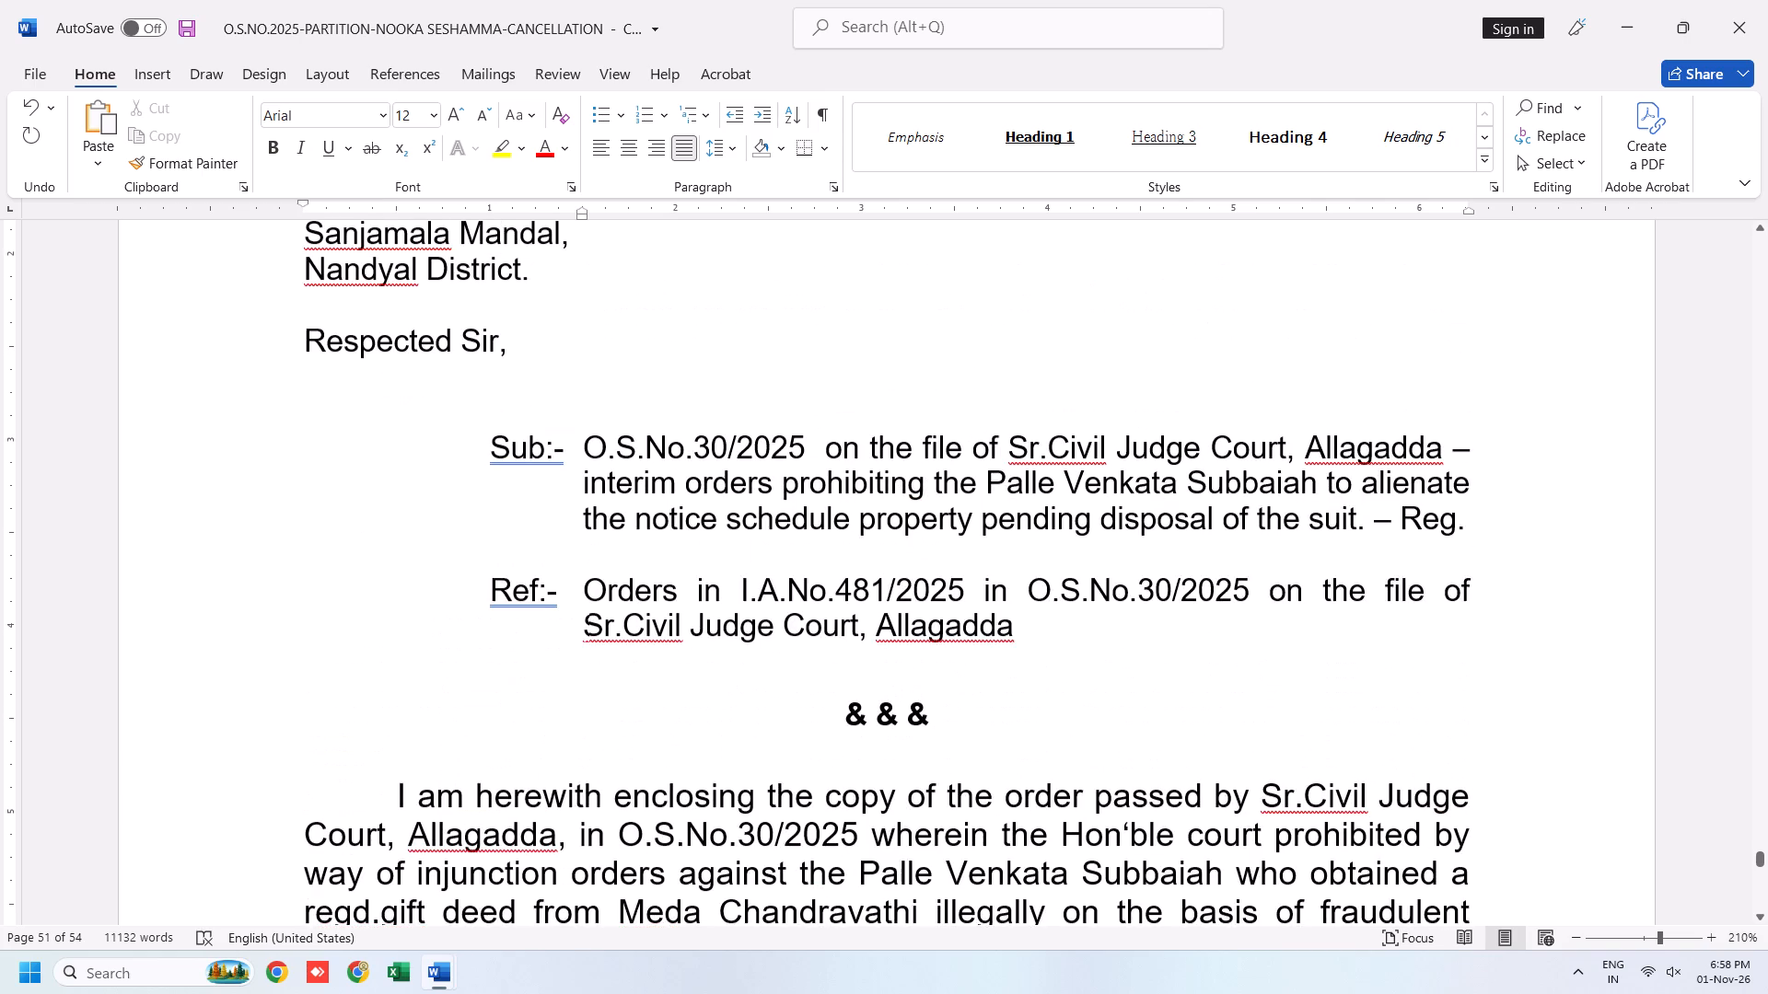
left_click(529, 436)
key("Delete")
Reduce the font size of the 30.10.2025 letter's three body paragraphs to 12.
scroll(737, 468, "down", 2)
left_click(634, 534)
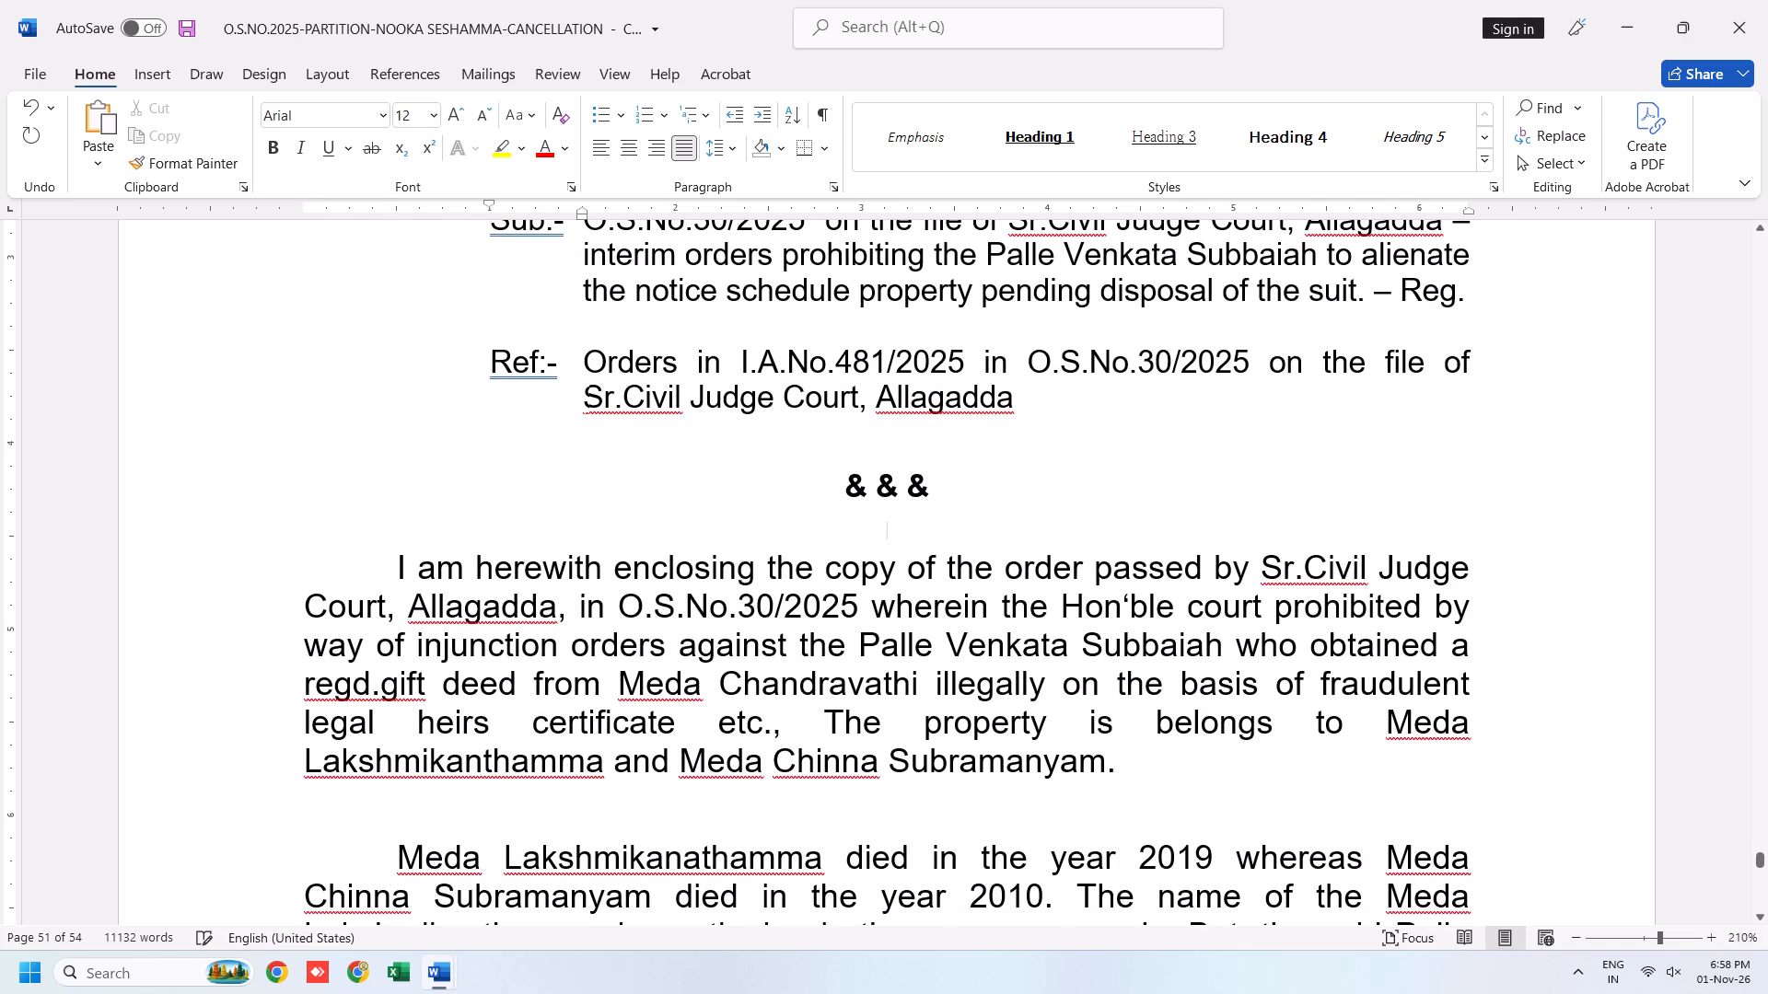
left_click(608, 572)
scroll(634, 585, "down", 2)
left_click_drag(392, 381, 1245, 577)
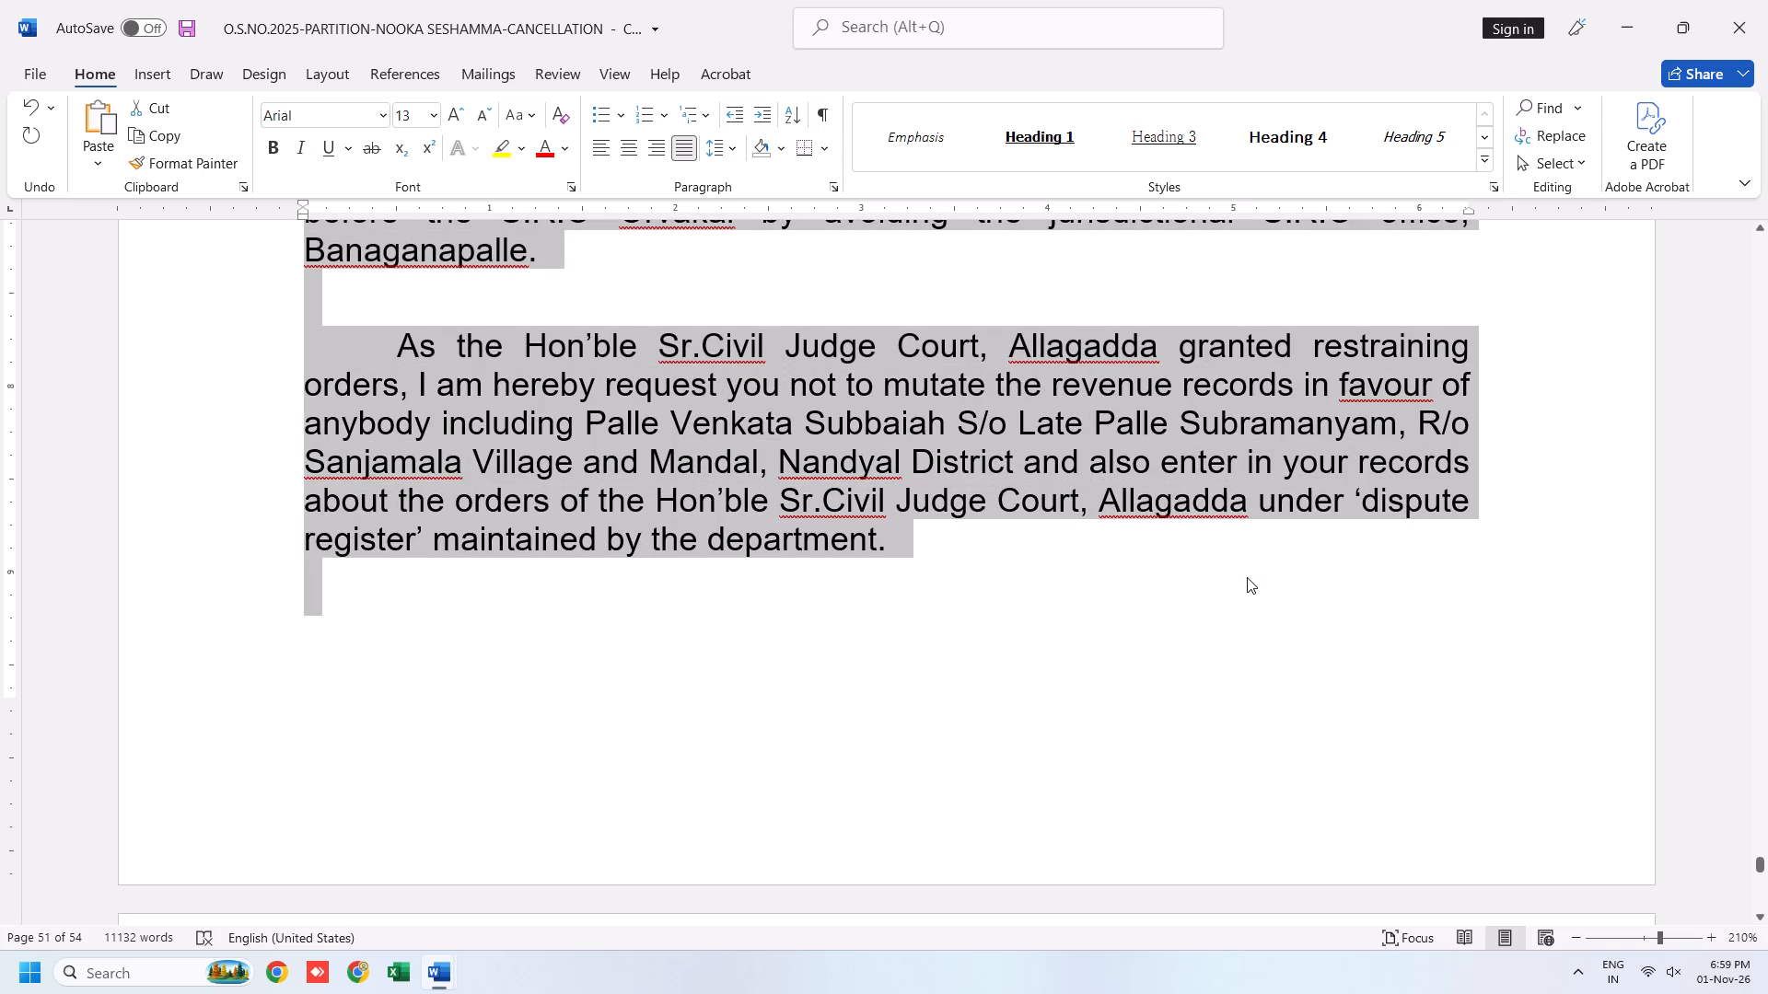
key("ctrl+bracketleft")
scroll(1247, 575, "up", 8)
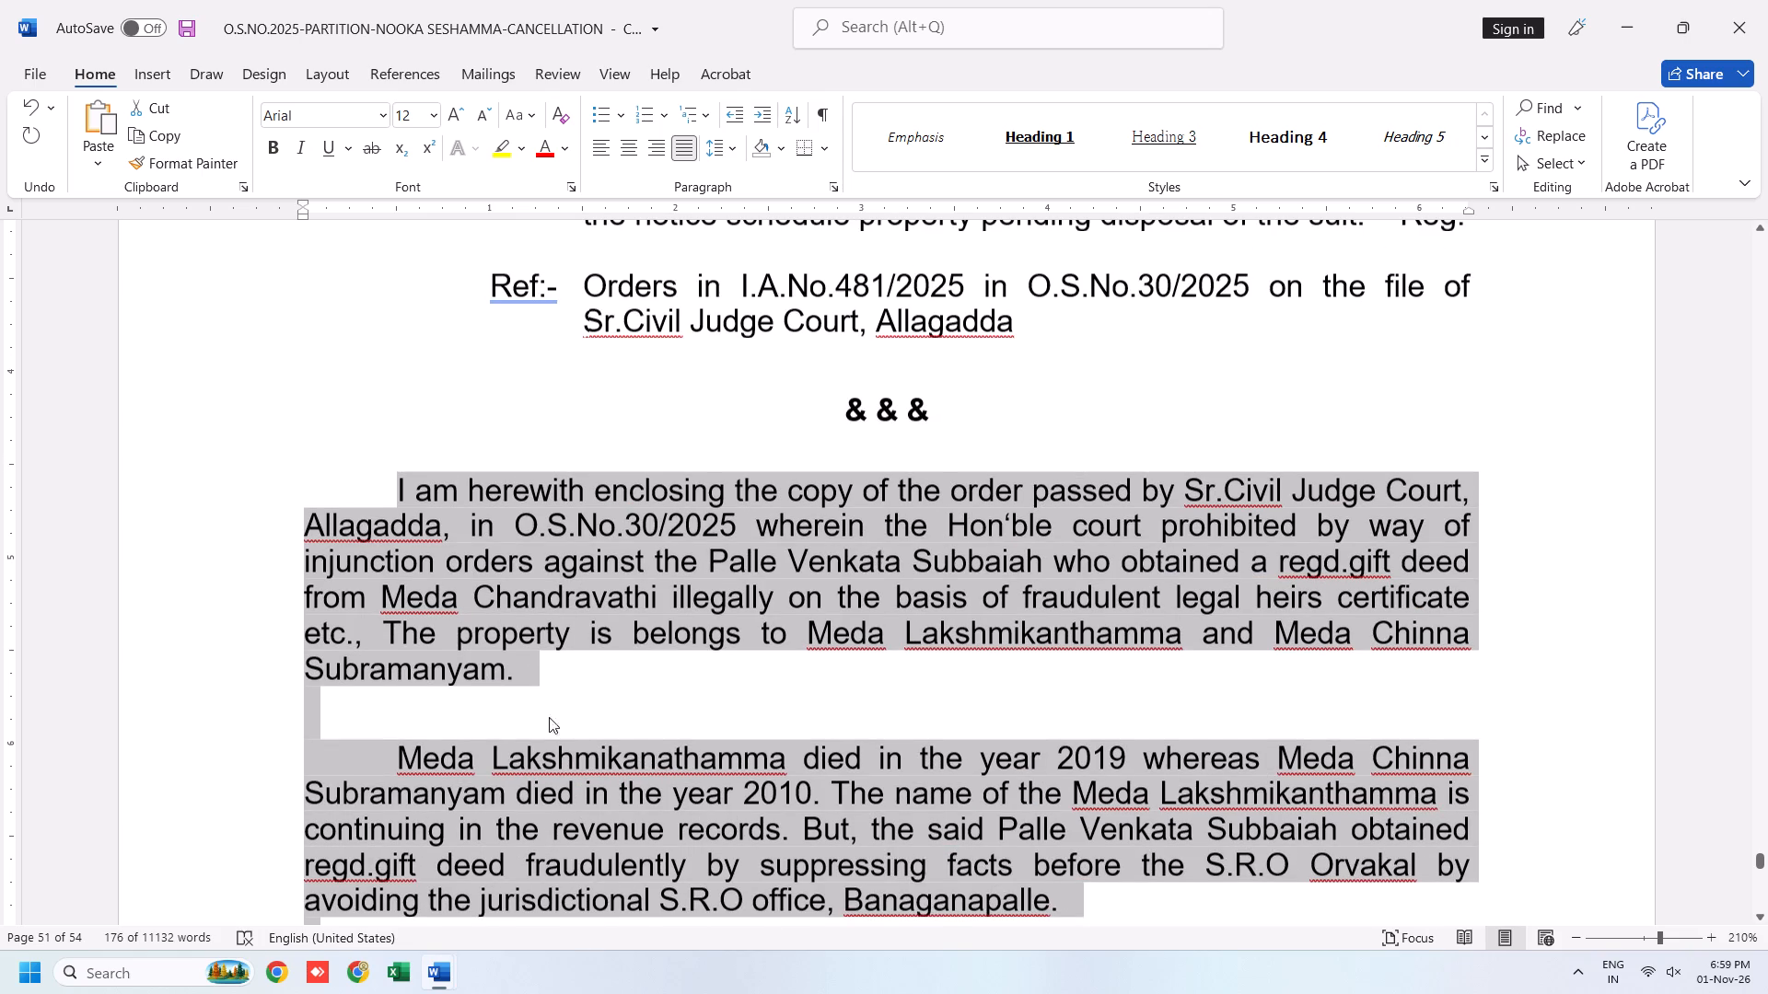
left_click(549, 717)
left_click(509, 736)
Remove the surplus blank lines around the Advocate signature line, leaving one above it and none before the Encls heading.
scroll(601, 727, "down", 10)
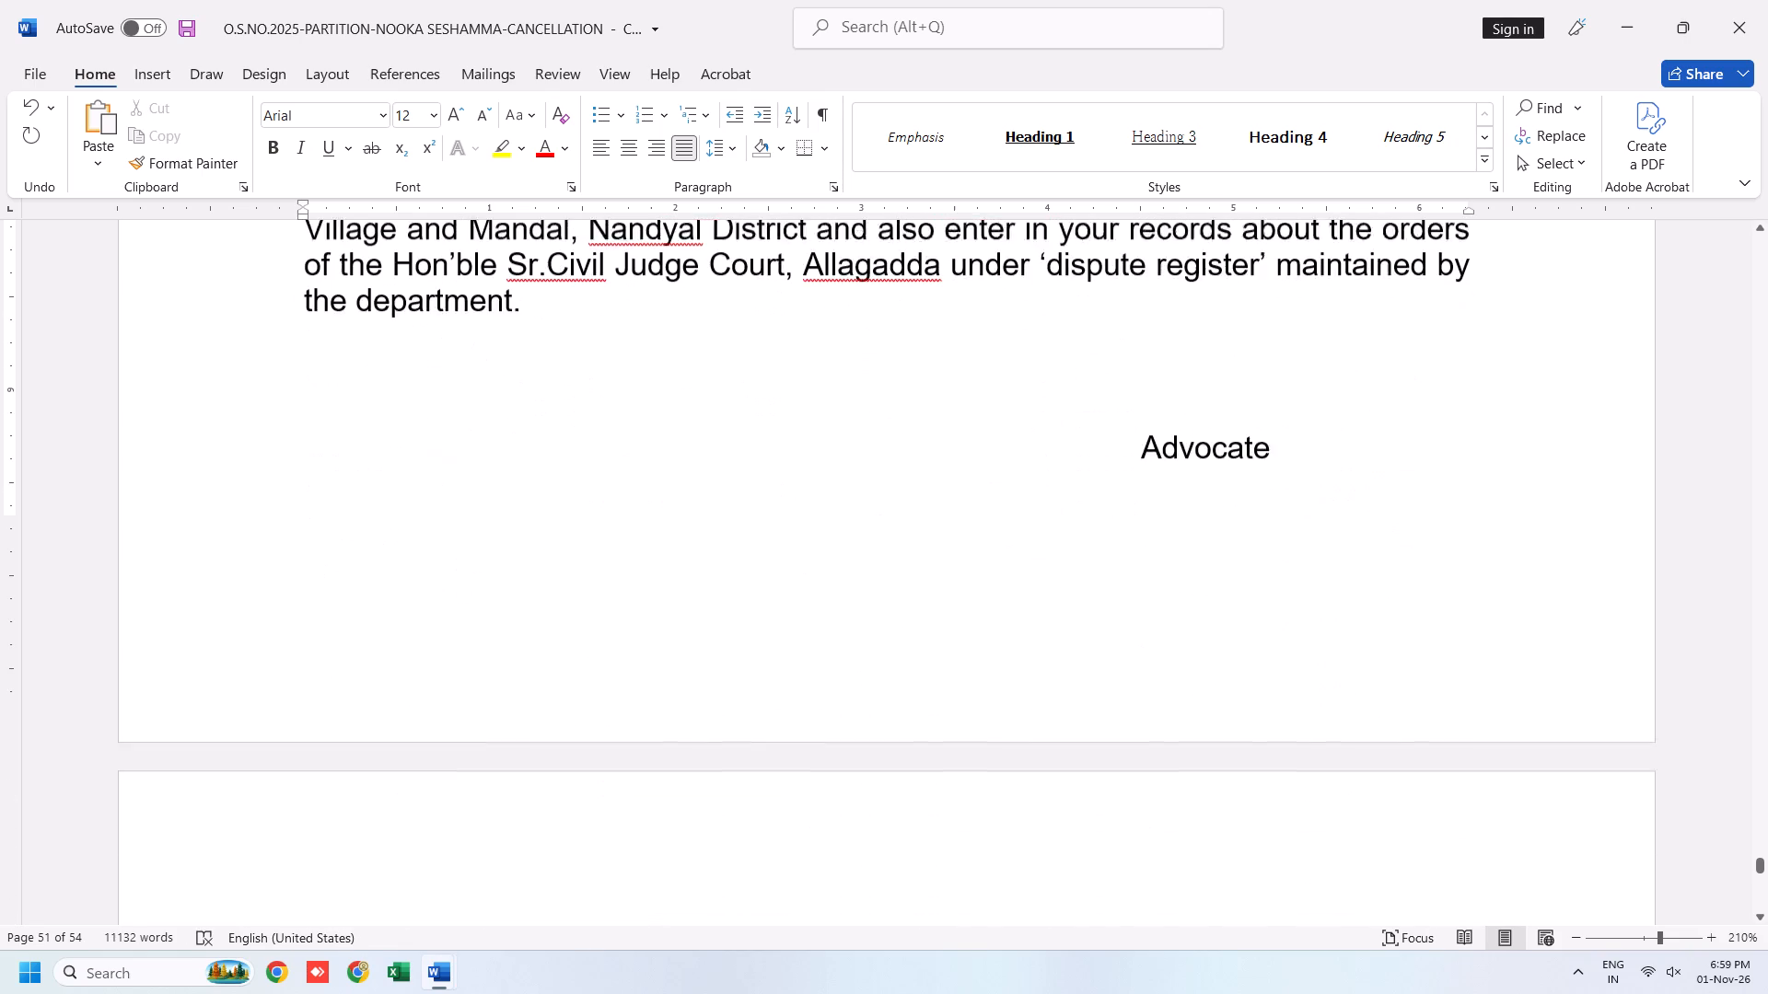
left_click(883, 329)
key("Delete")
key("Delete")
key("Return")
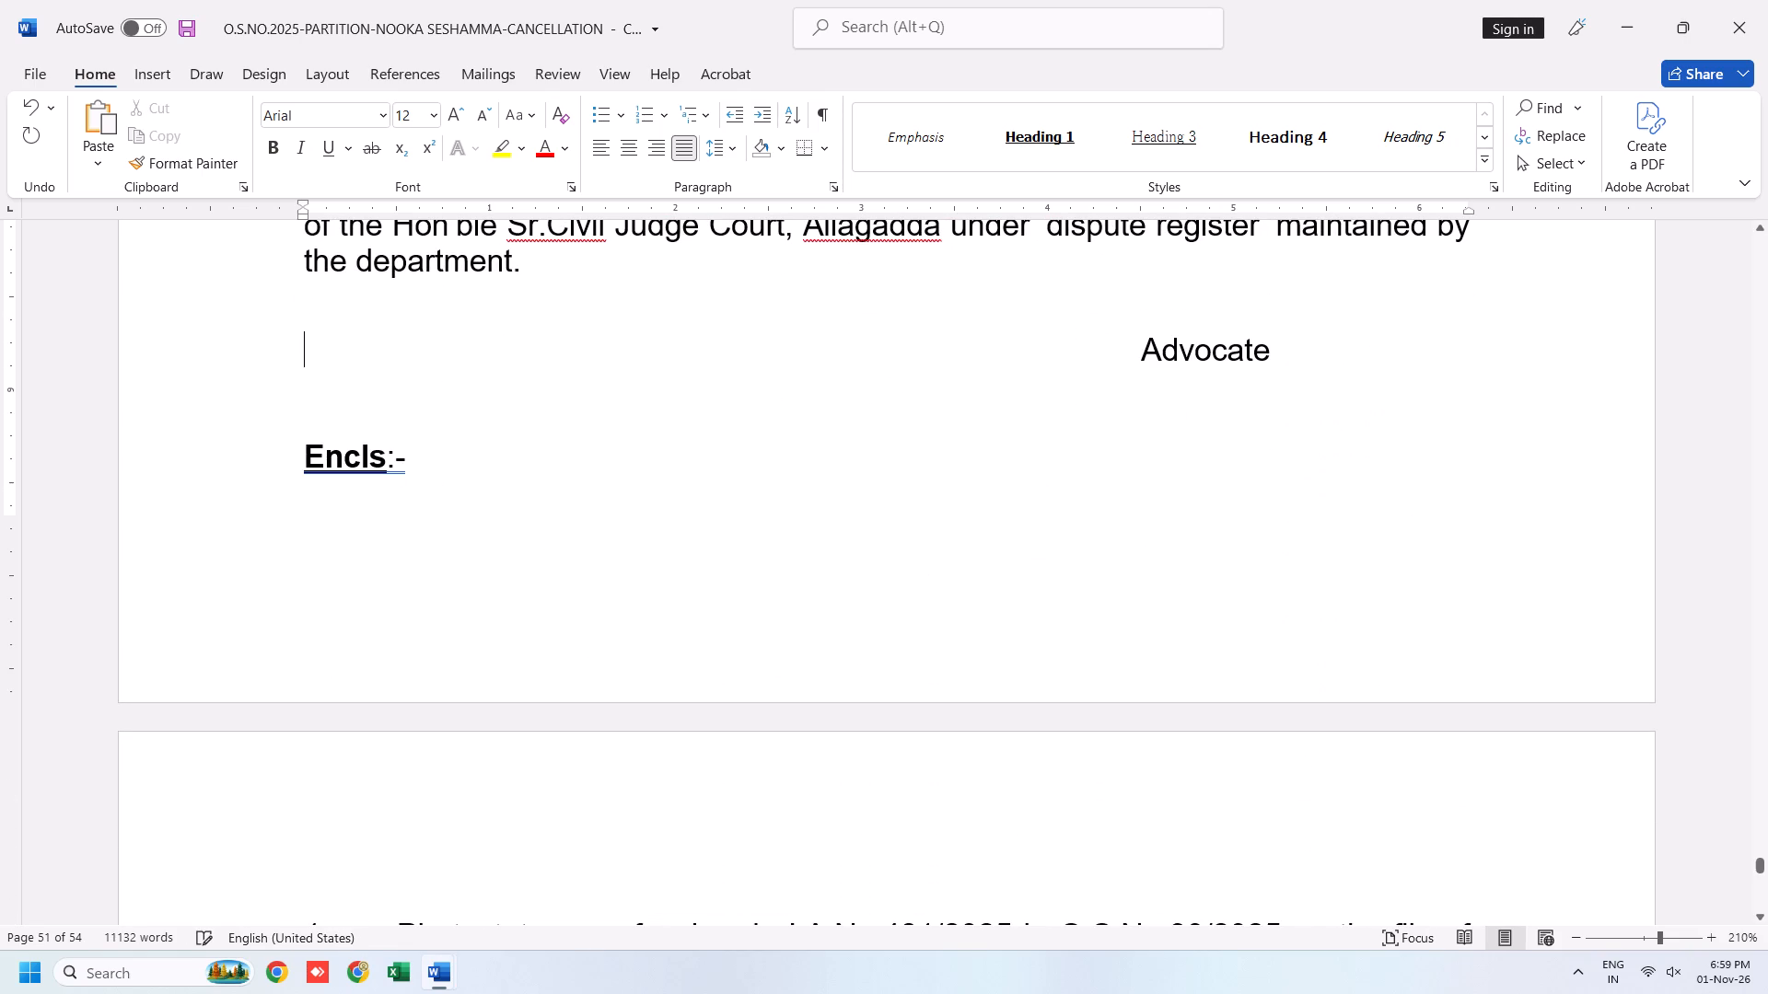
left_click(678, 413)
key("Delete")
left_click(571, 370)
Shrink the blank line between the first and second body paragraphs to font size 6.
scroll(1024, 389, "down", 4)
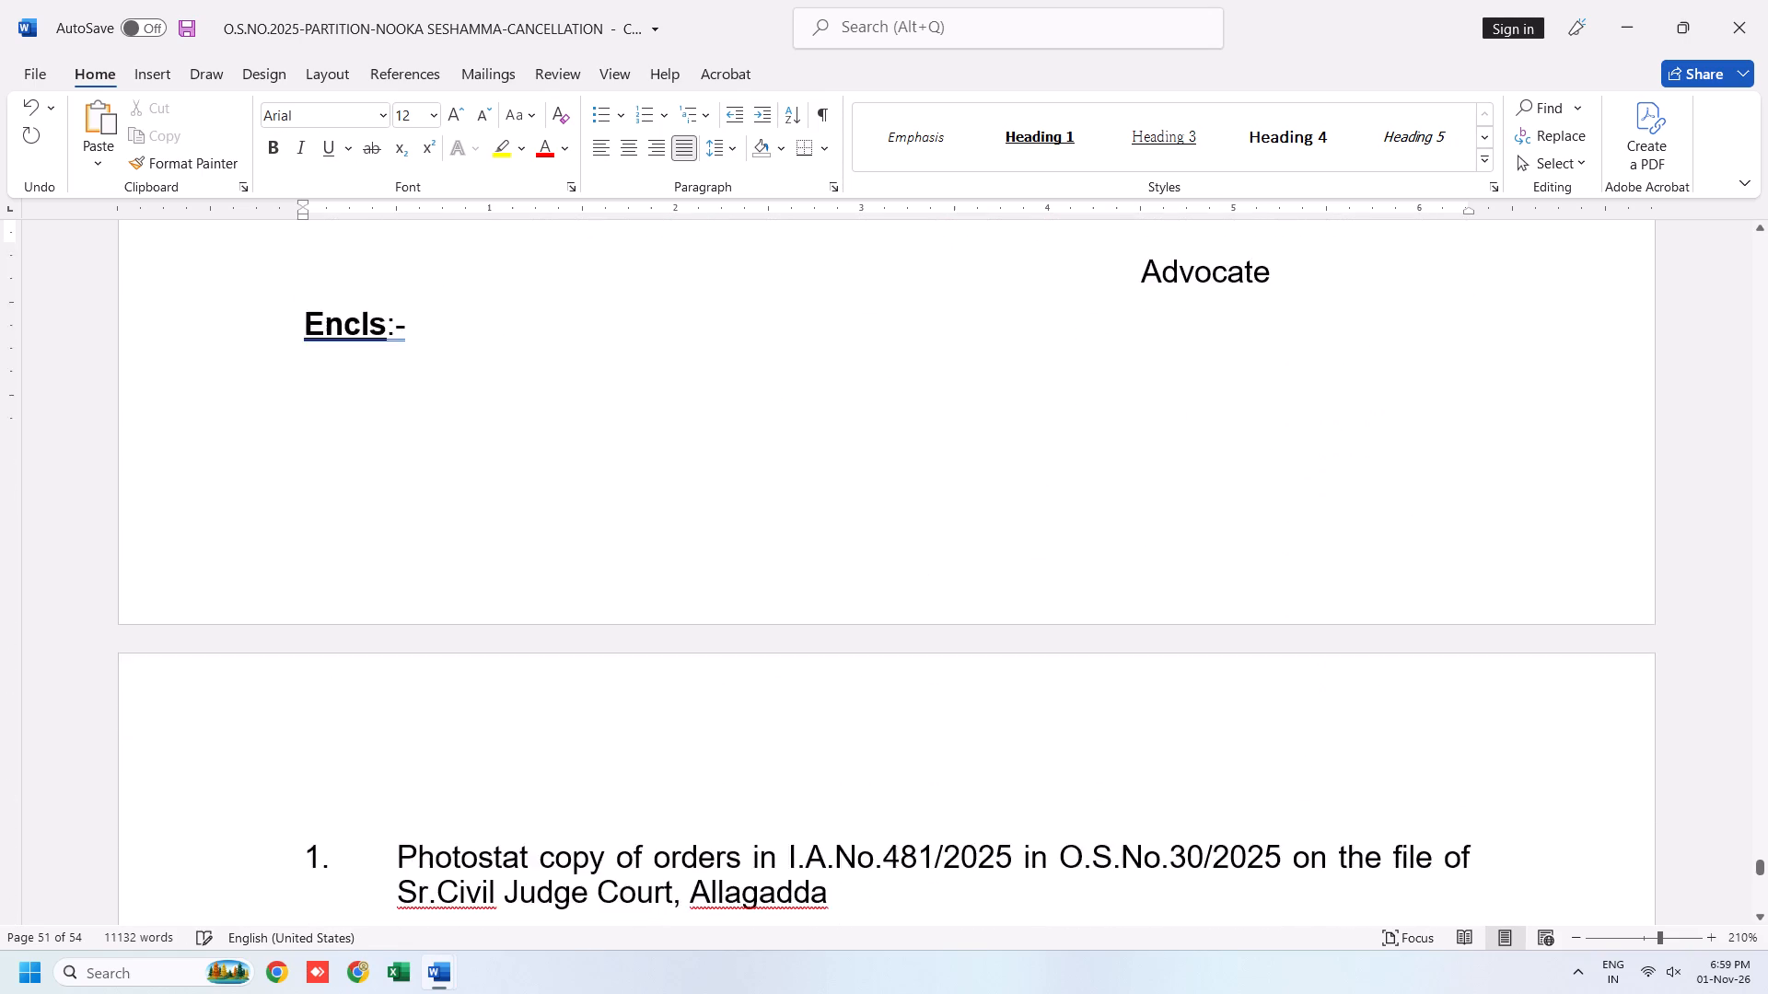
scroll(1076, 415, "down", 2)
scroll(1076, 415, "up", 6)
scroll(1276, 362, "up", 8)
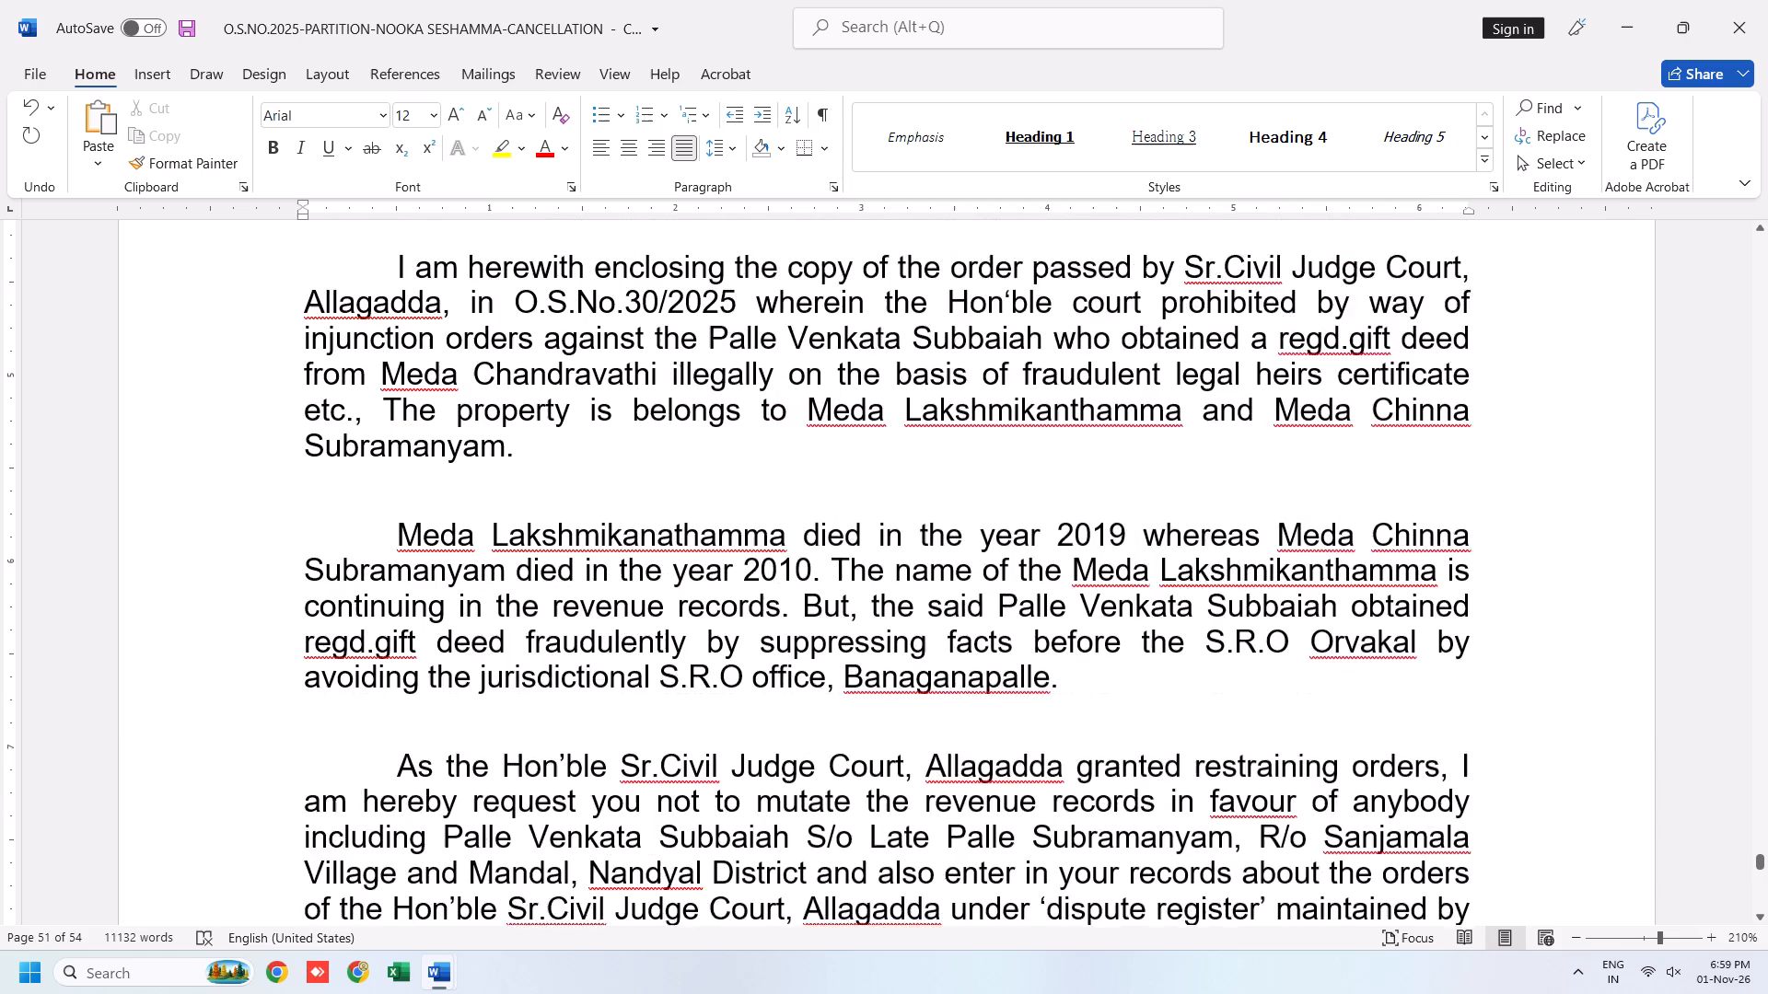
left_click(483, 547)
key("ctrl+bracketleft")
key("ctrl+bracketleft")
key("ctrl+bracketleft")
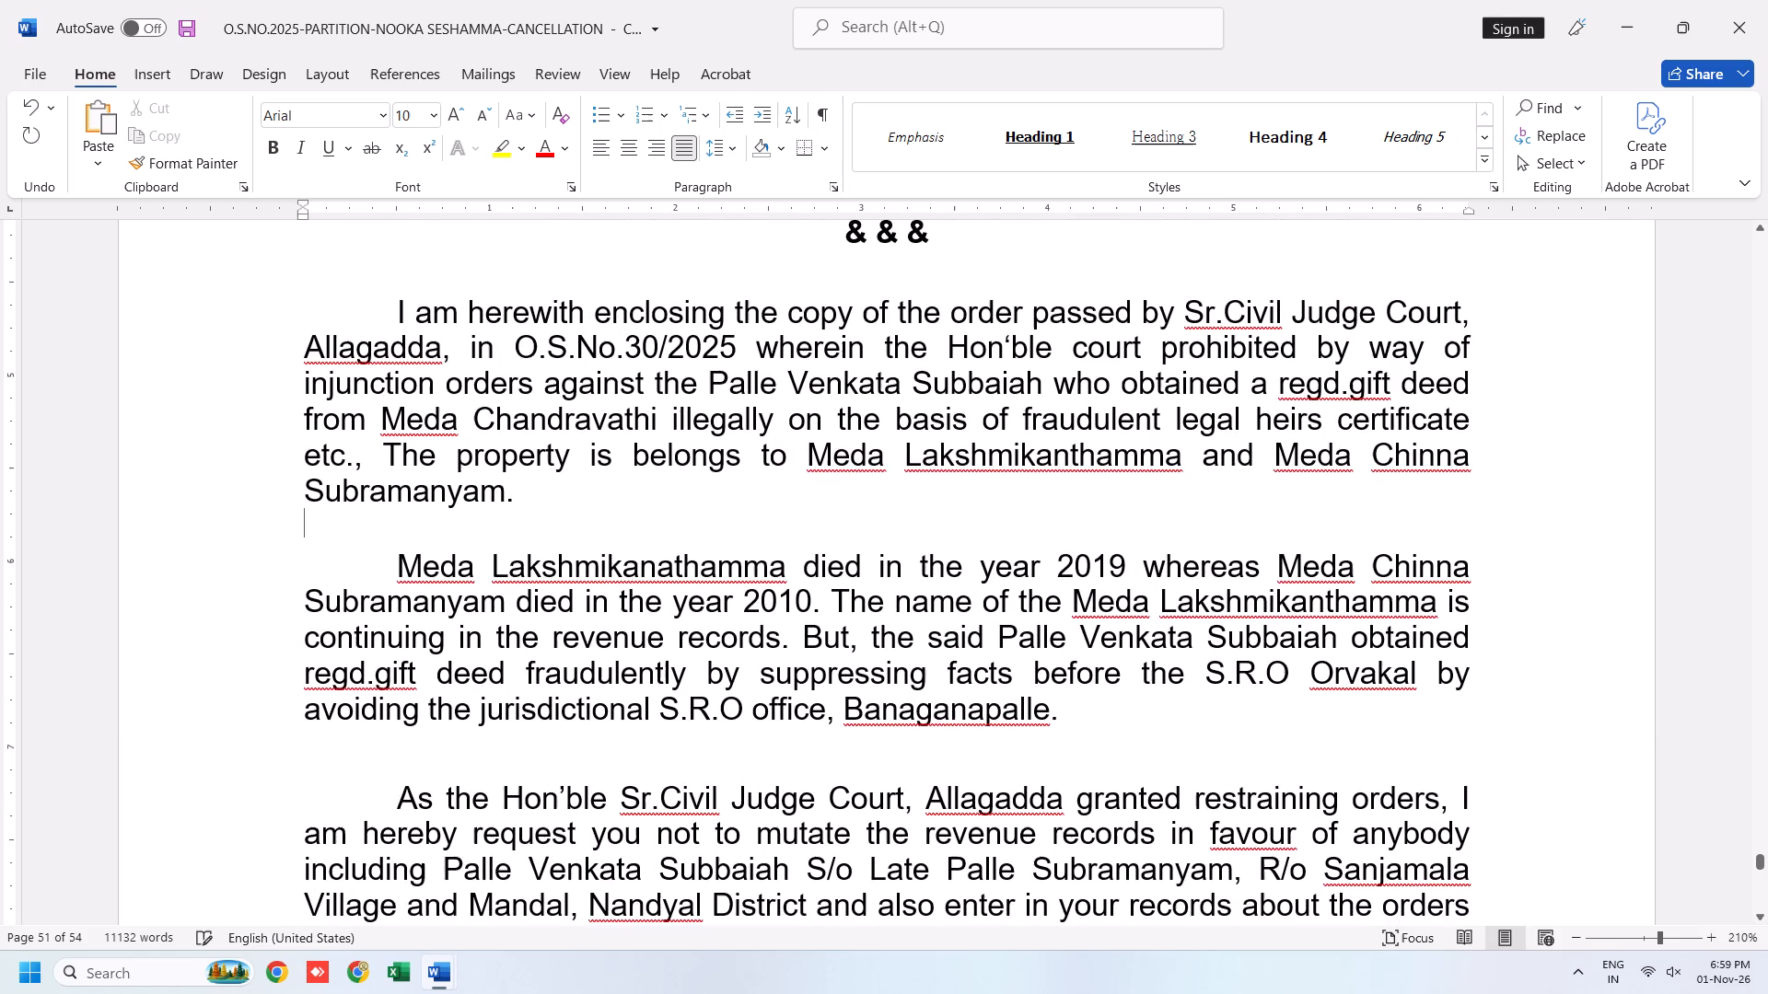
key("ctrl+bracketleft")
key("ctrl+bracketleft")
key("ctrl+bracketleft")
Shrink the blank line between the second and third body paragraphs to font size 6.
scroll(479, 607, "down", 1)
left_click(438, 665)
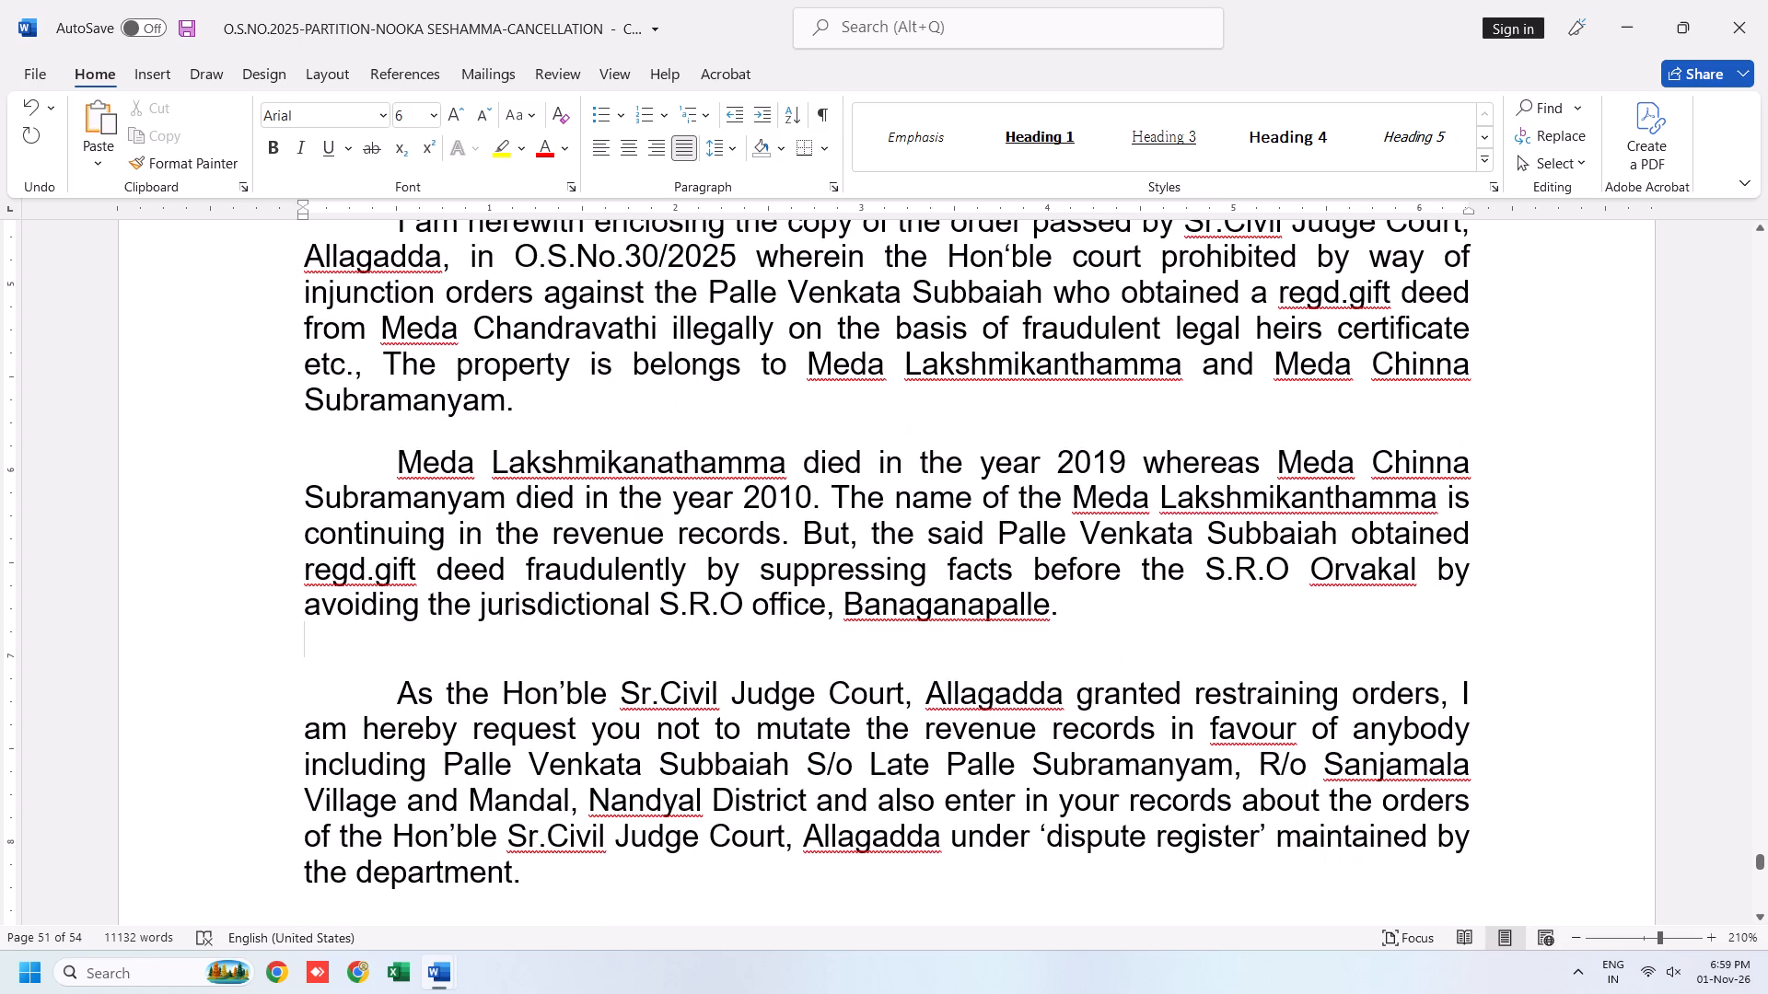
key("ctrl+bracketleft")
key("ctrl+bracketleft")
key("ctrl+bracketleft")
key("ctrl+bracketleft")
key("ctrl+bracketleft")
key("ctrl+bracketleft")
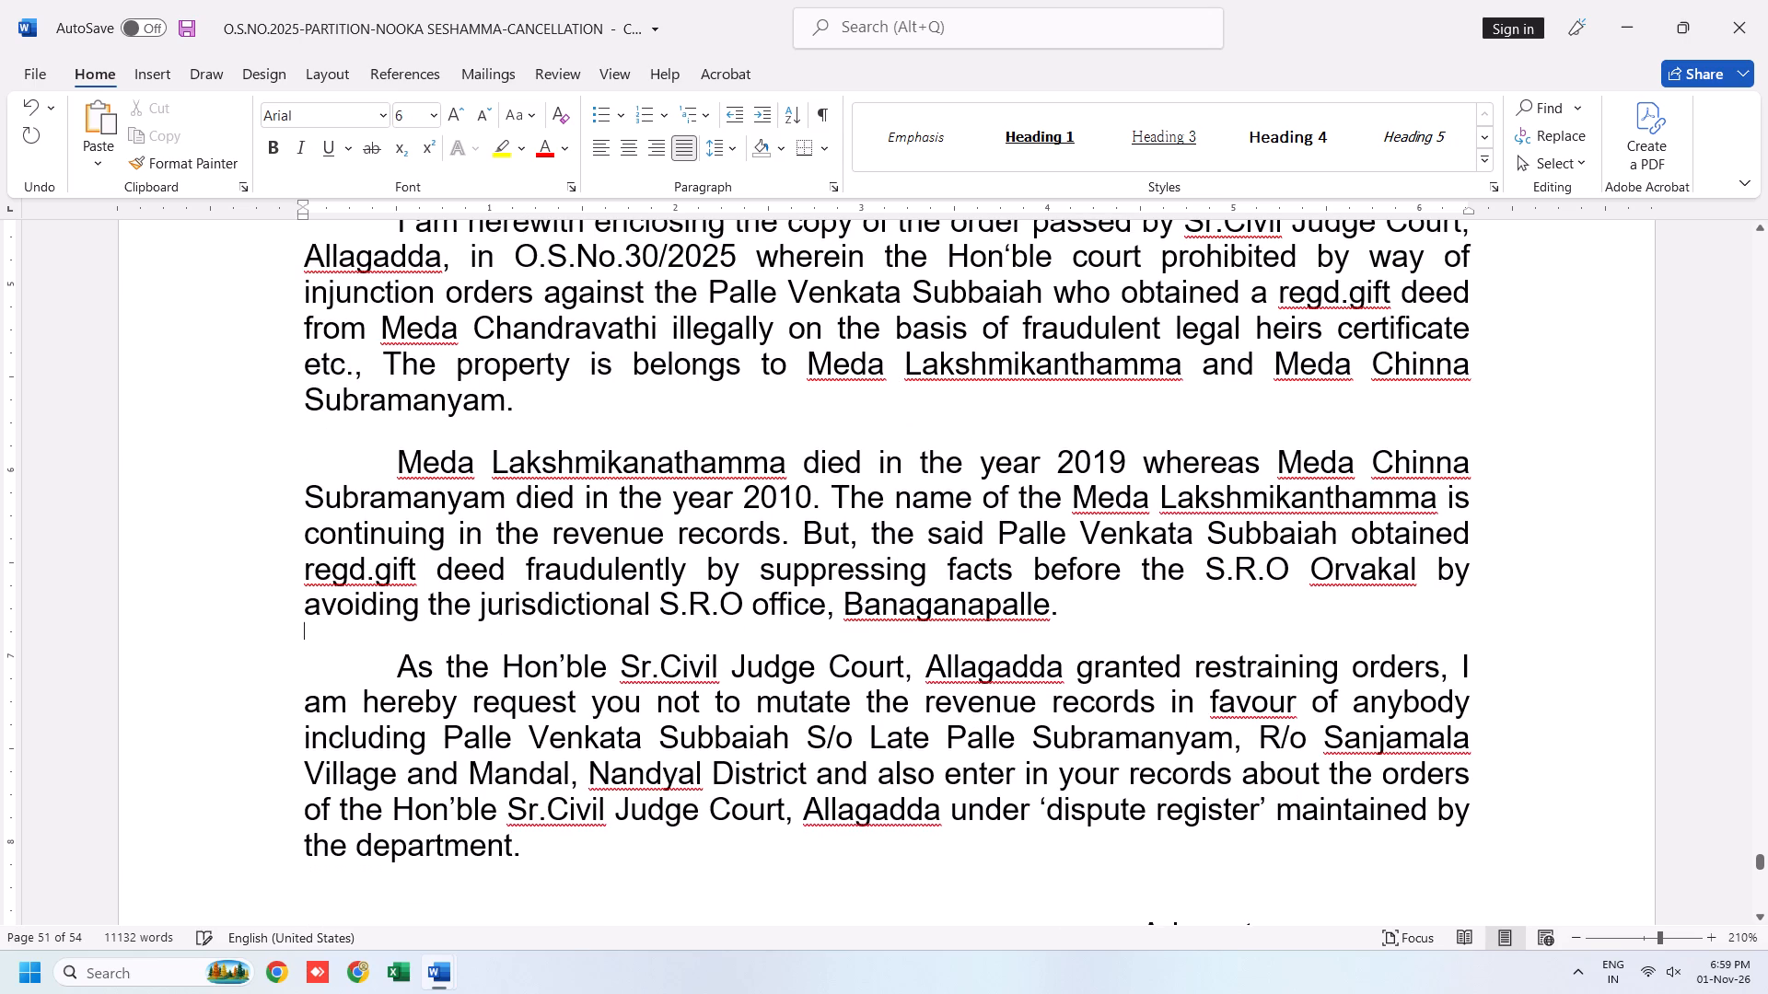
Check the page fit of the 30.10.2025 letter, from its closing and enclosures back to the "From" line.
scroll(459, 655, "down", 7)
left_click(564, 512)
scroll(639, 513, "down", 12)
scroll(867, 467, "up", 8)
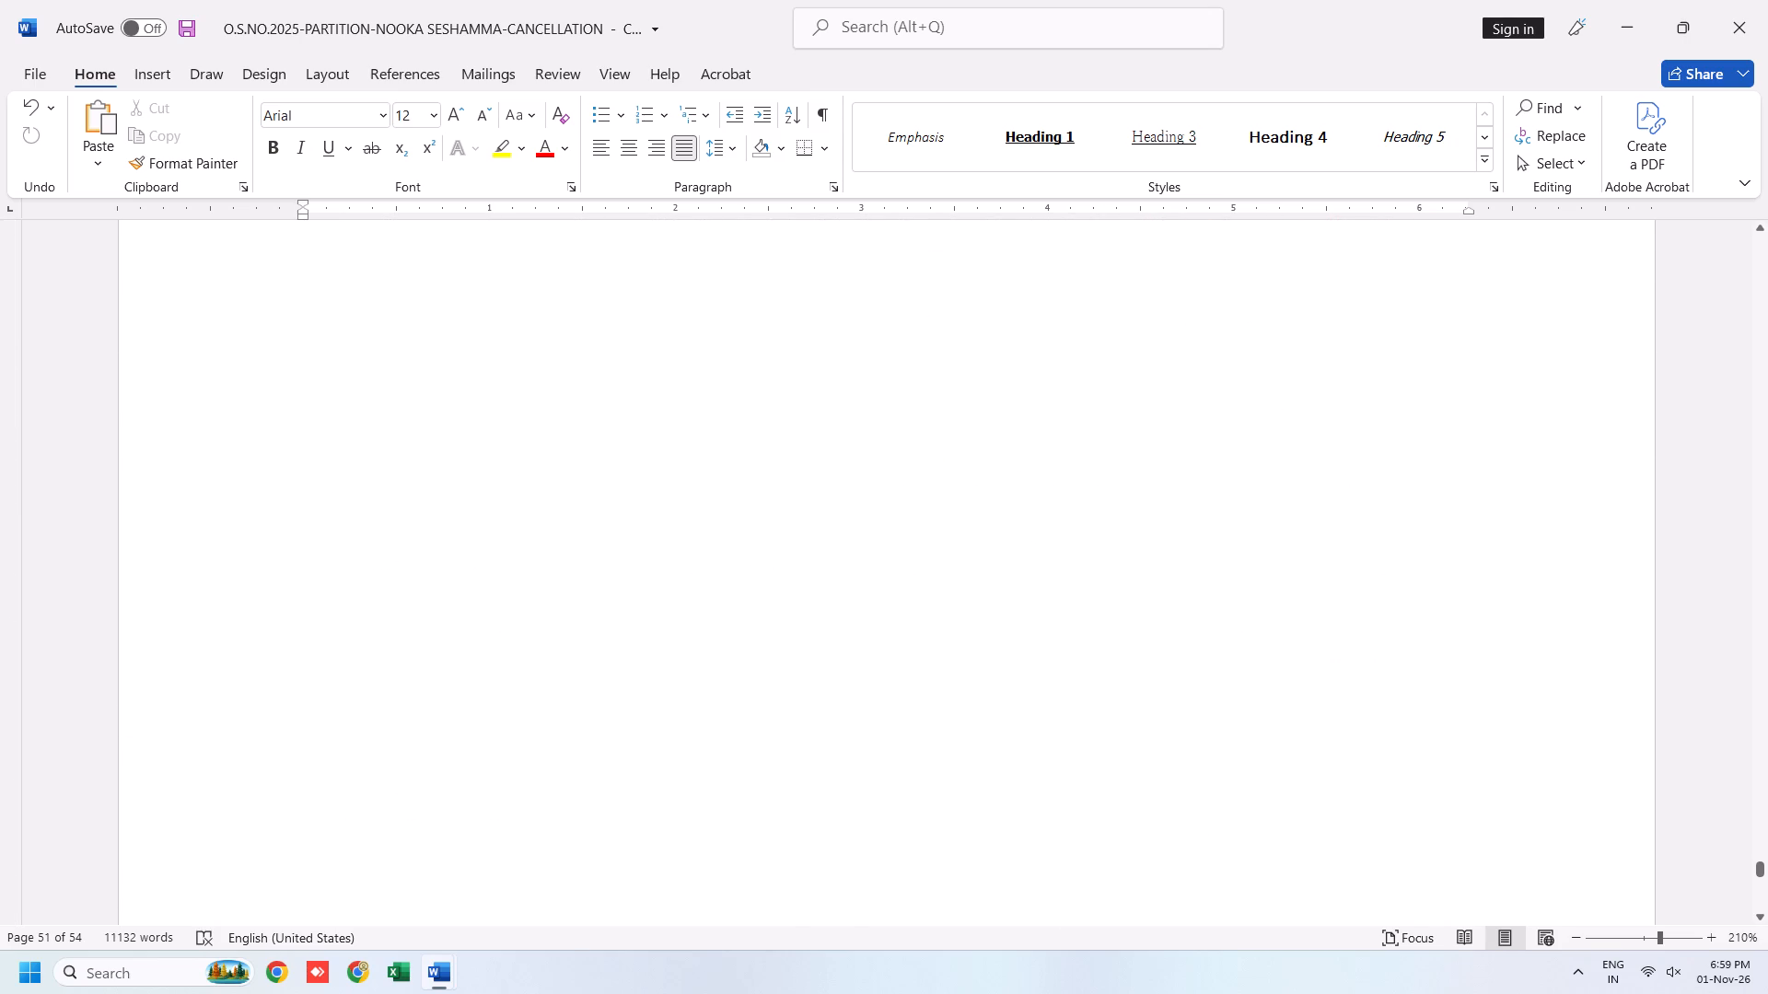
scroll(867, 467, "up", 10)
scroll(867, 467, "down", 7)
scroll(860, 475, "up", 1)
scroll(859, 476, "down", 7)
scroll(896, 464, "up", 2)
scroll(900, 432, "down", 11)
scroll(830, 441, "up", 13)
scroll(830, 440, "up", 15)
scroll(806, 492, "up", 7)
Save the document and print only the current page of the 30.10.2025 letter, one-sided, in 2 copies.
left_click(773, 484)
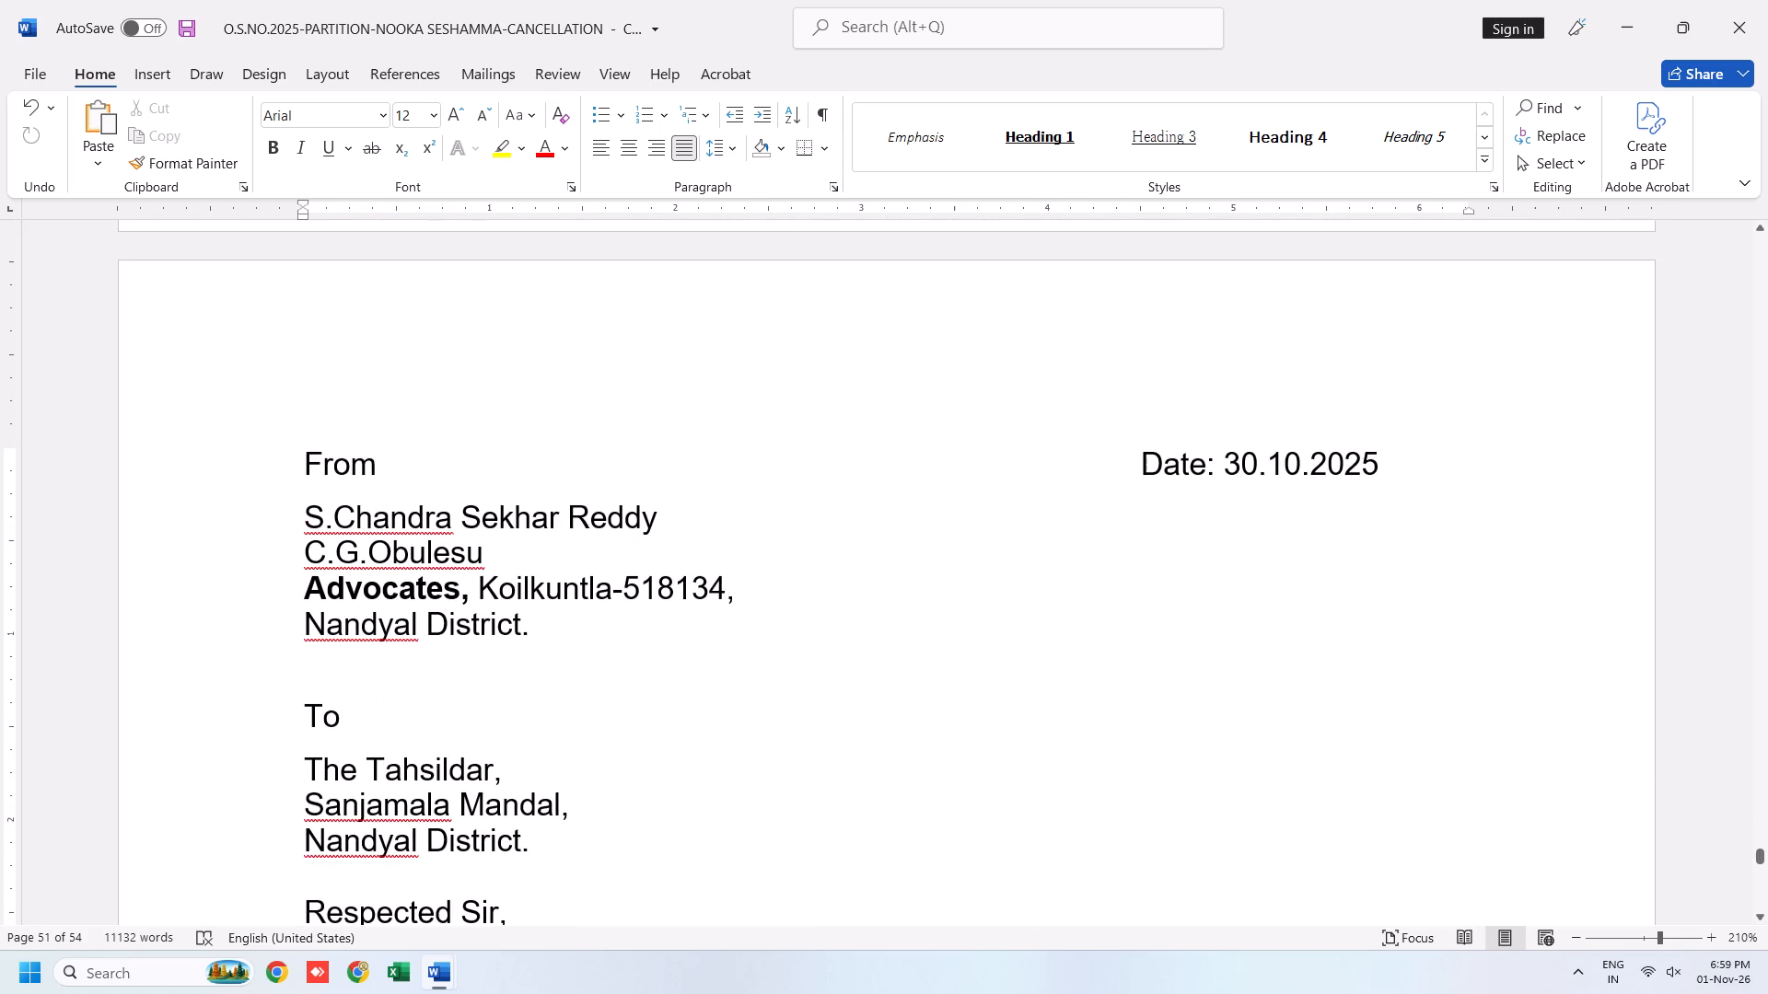
key("ctrl+s")
key("ctrl+p")
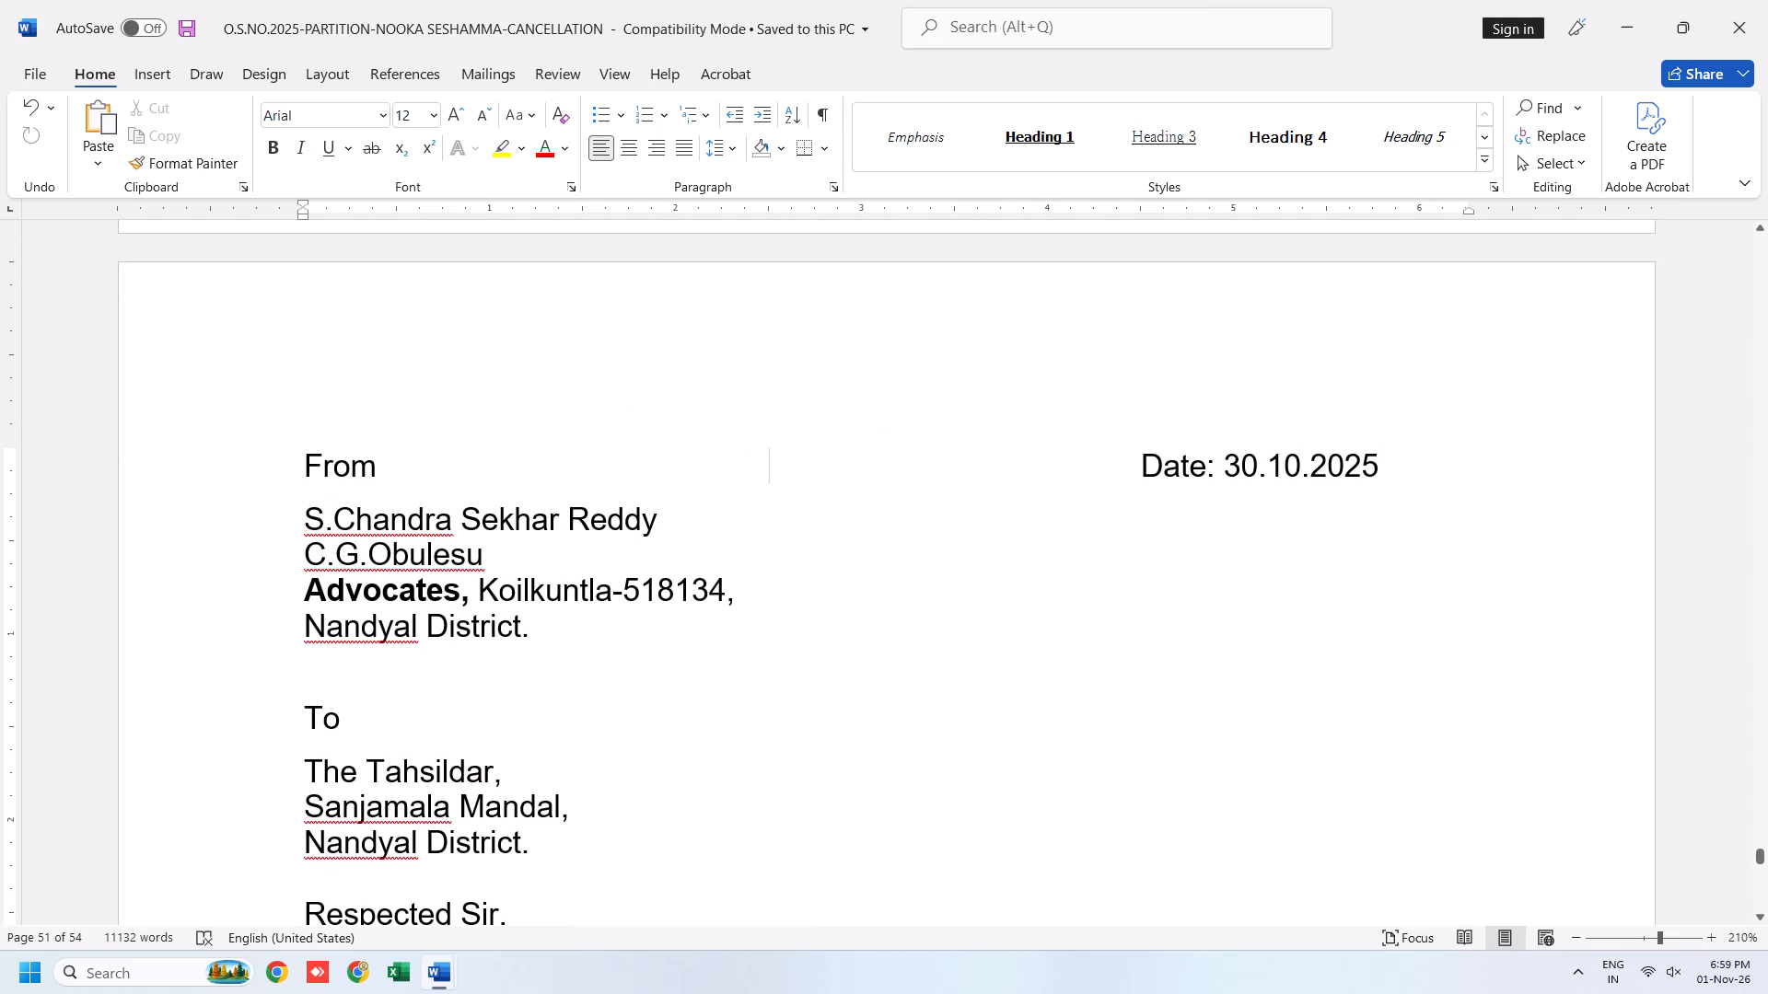
left_click(347, 414)
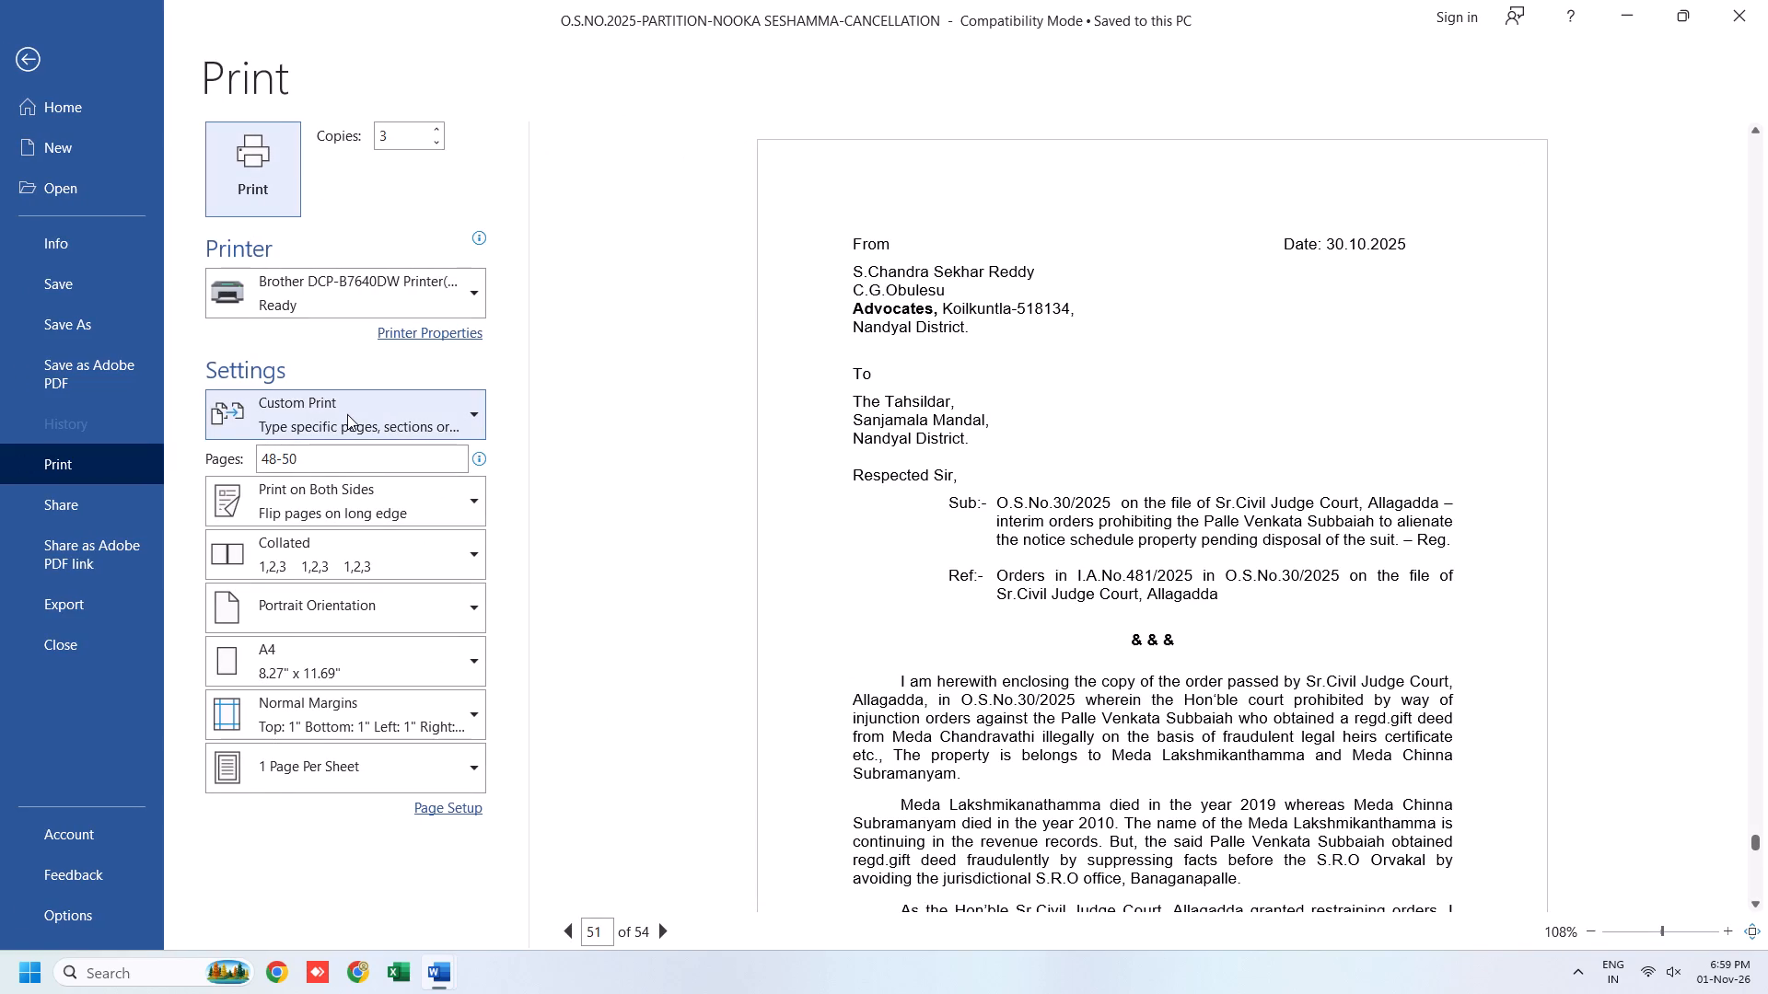
left_click(301, 606)
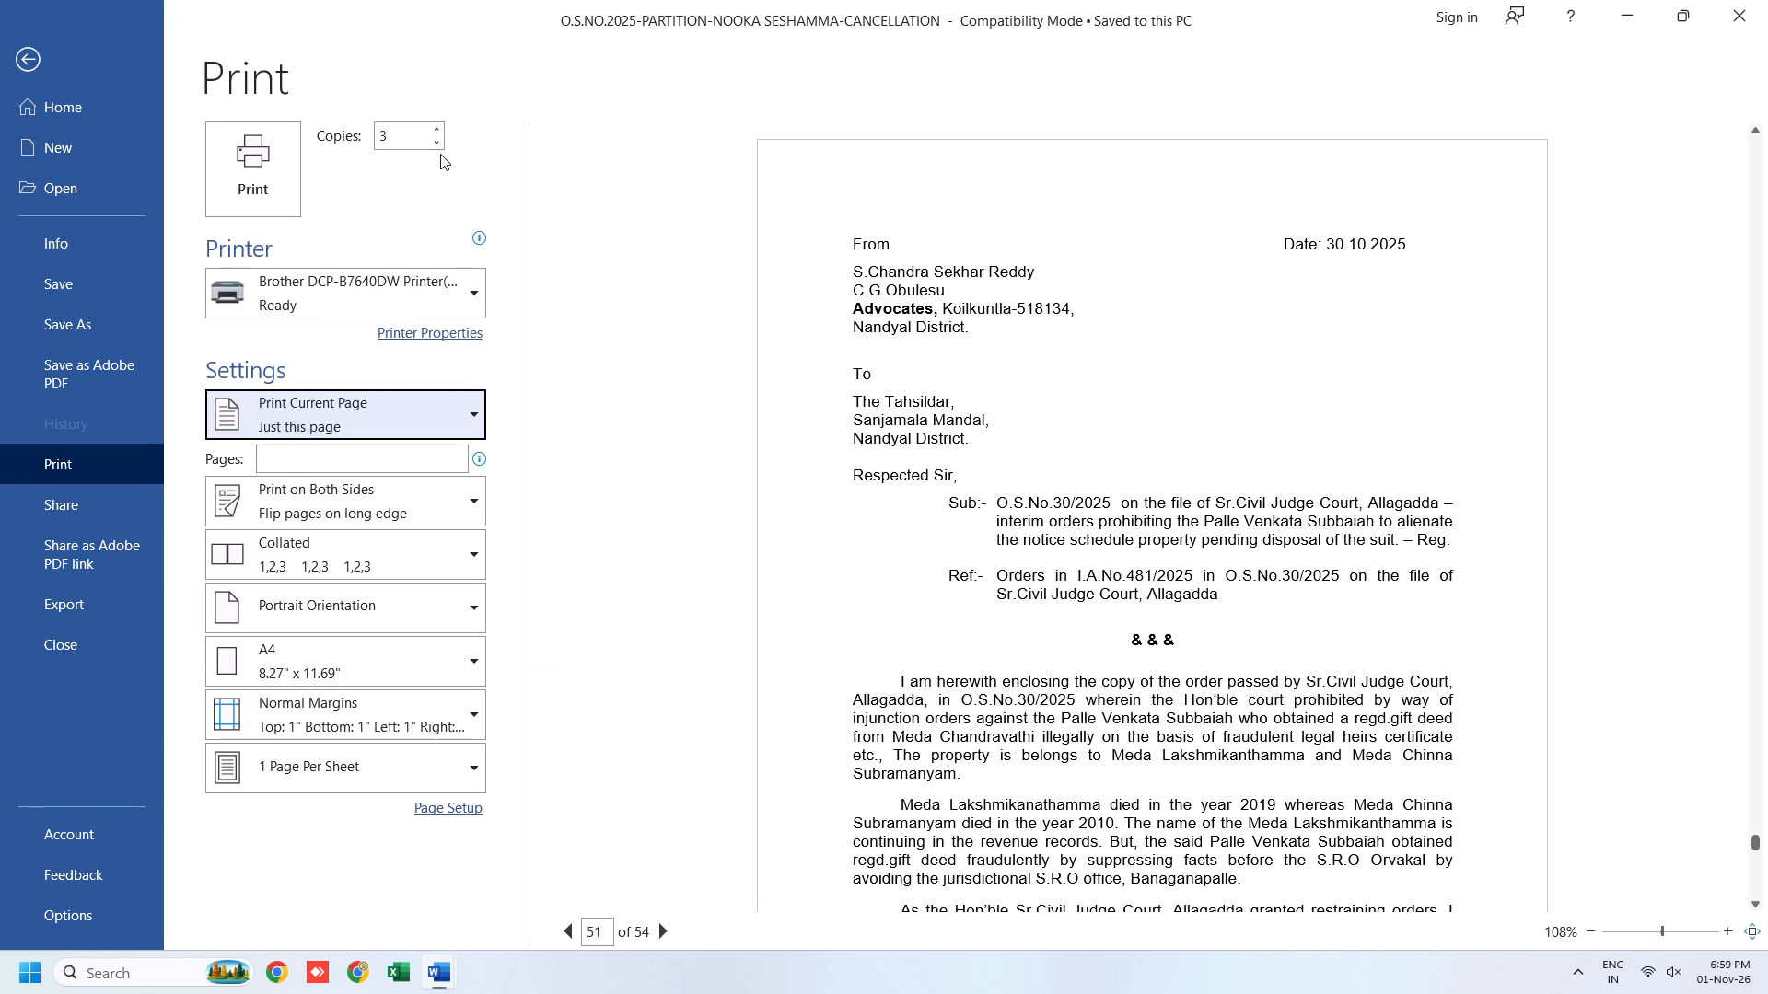
left_click(436, 147)
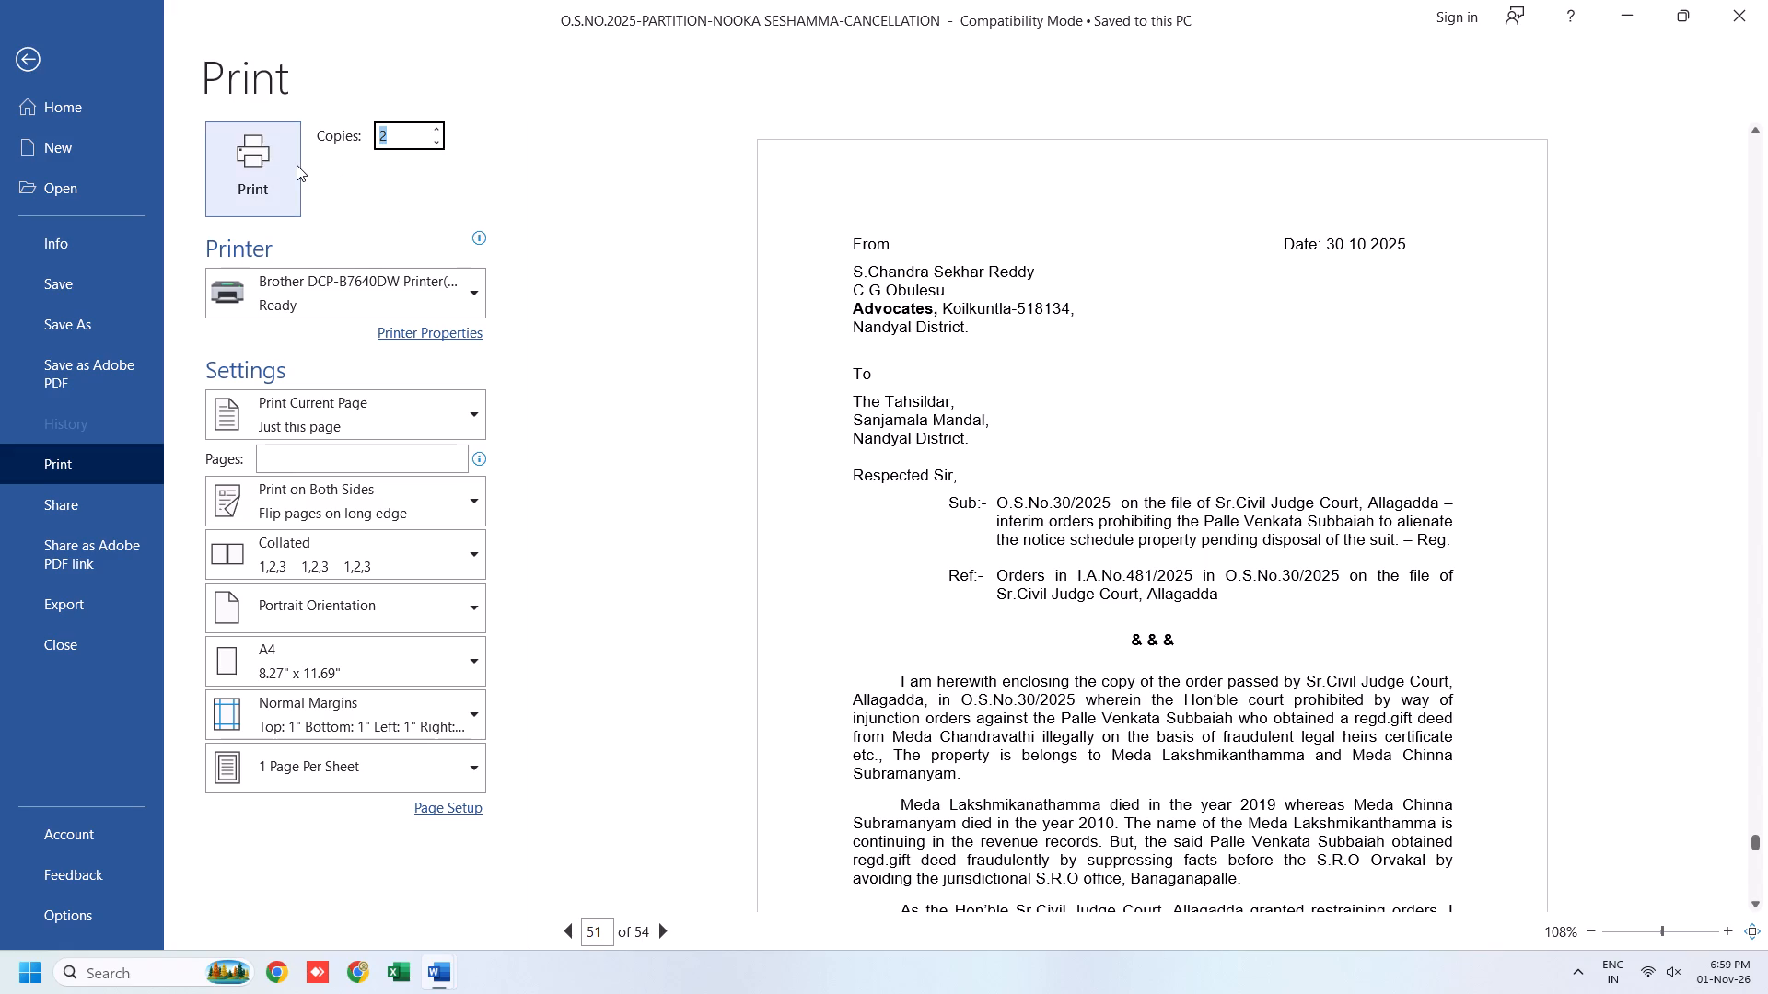
left_click(359, 484)
left_click(345, 561)
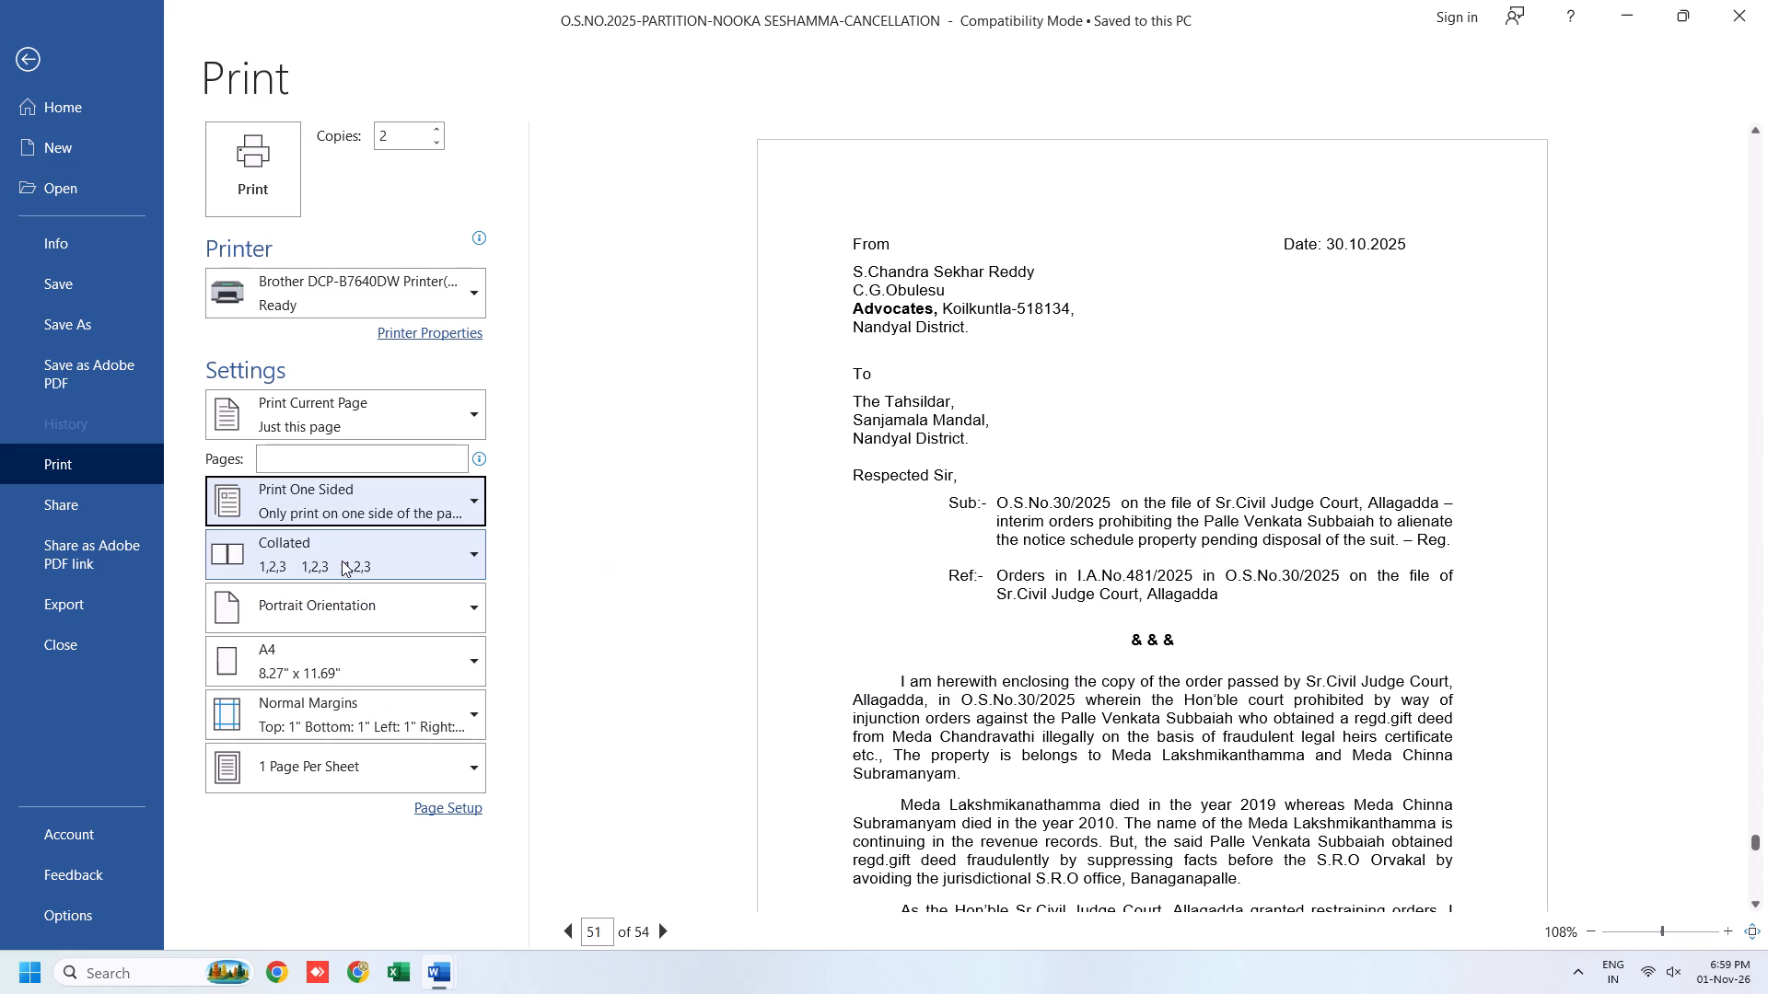
left_click(269, 176)
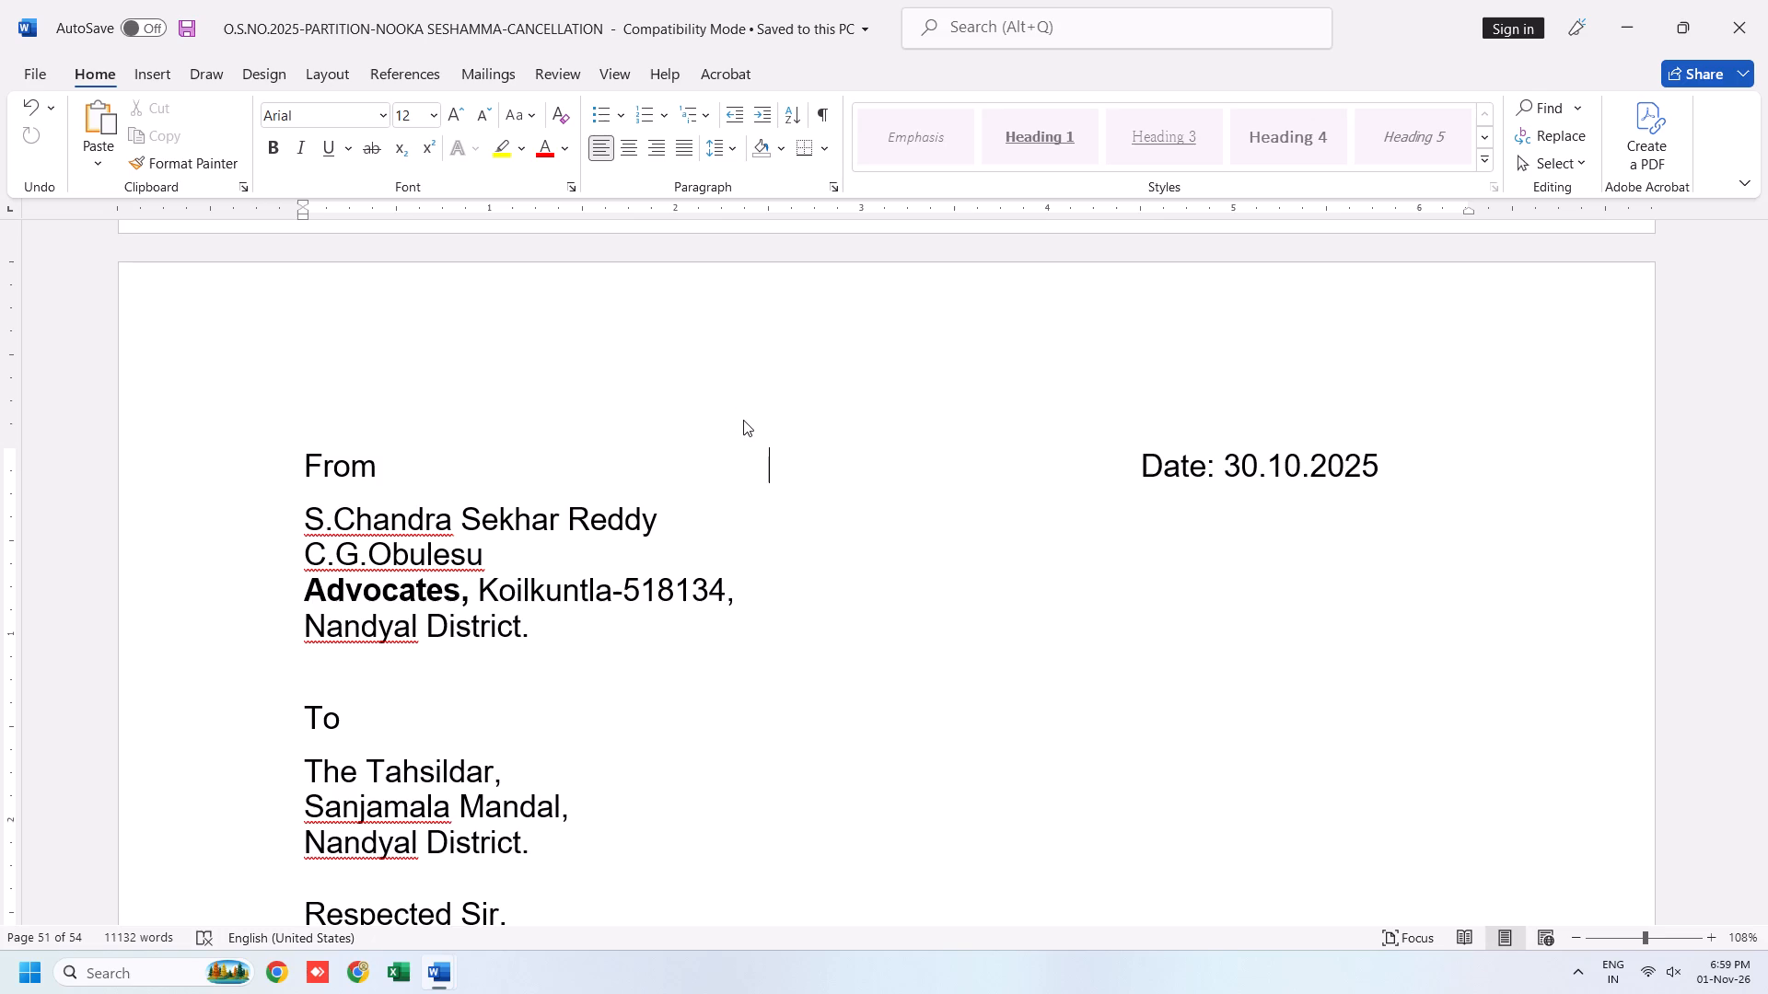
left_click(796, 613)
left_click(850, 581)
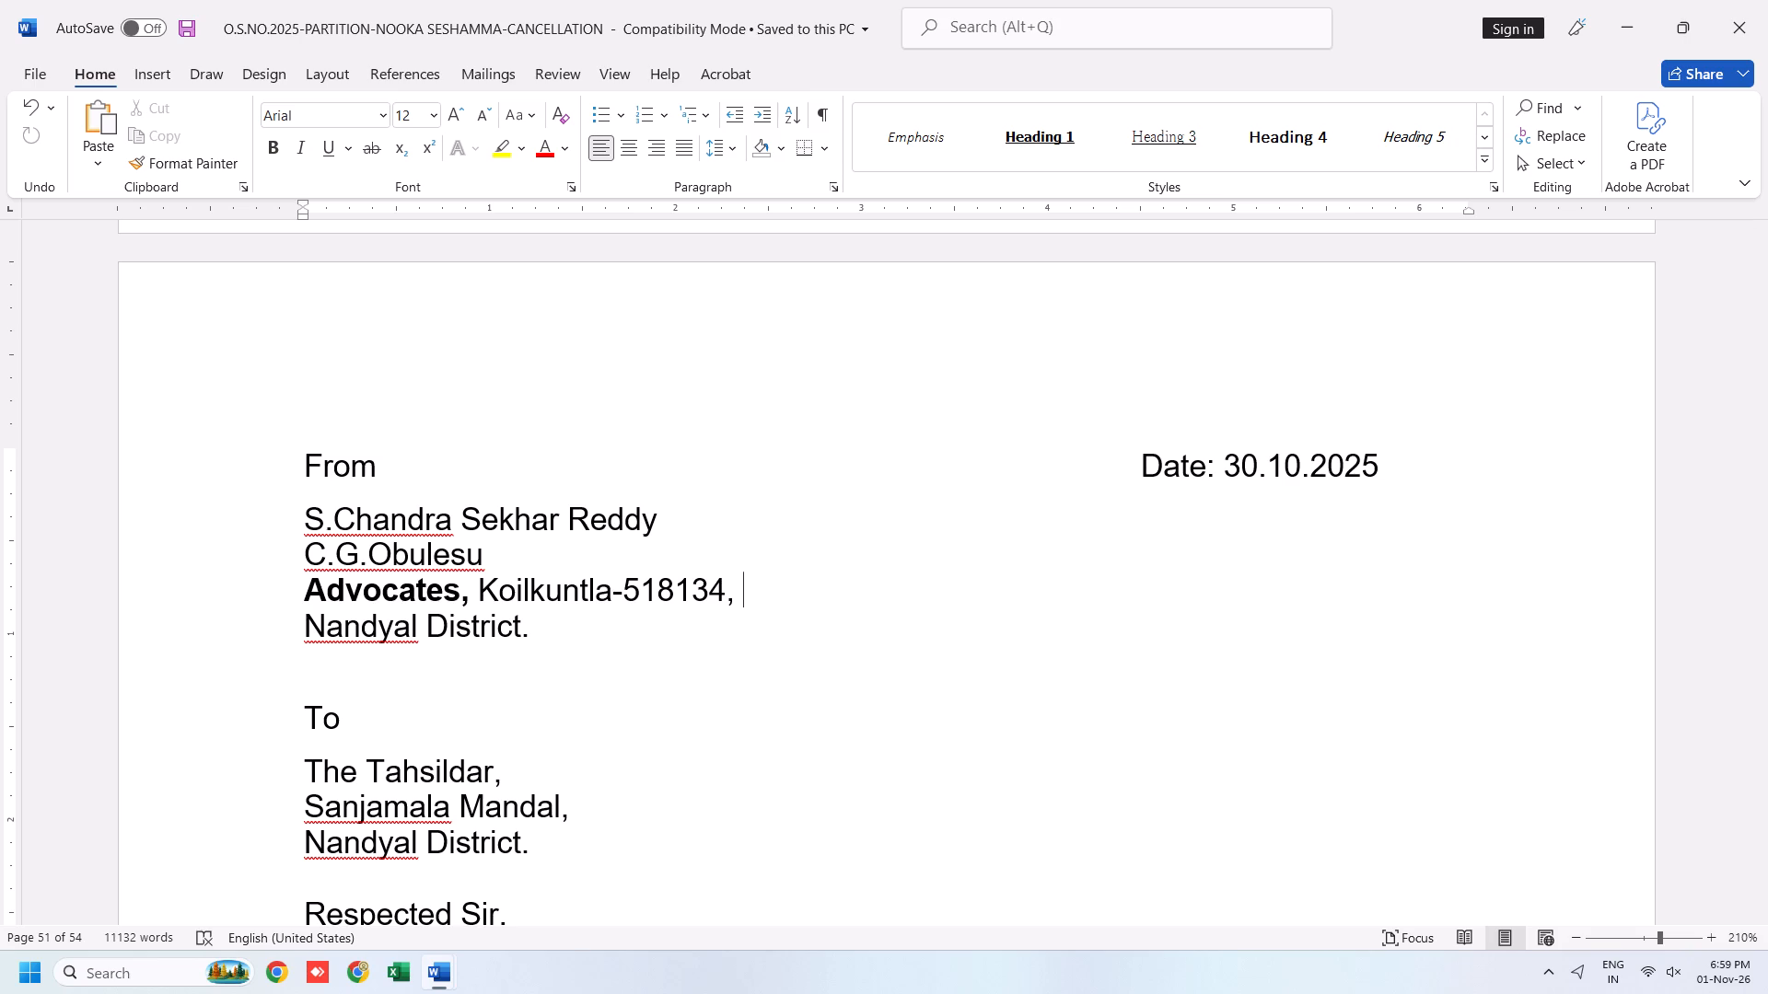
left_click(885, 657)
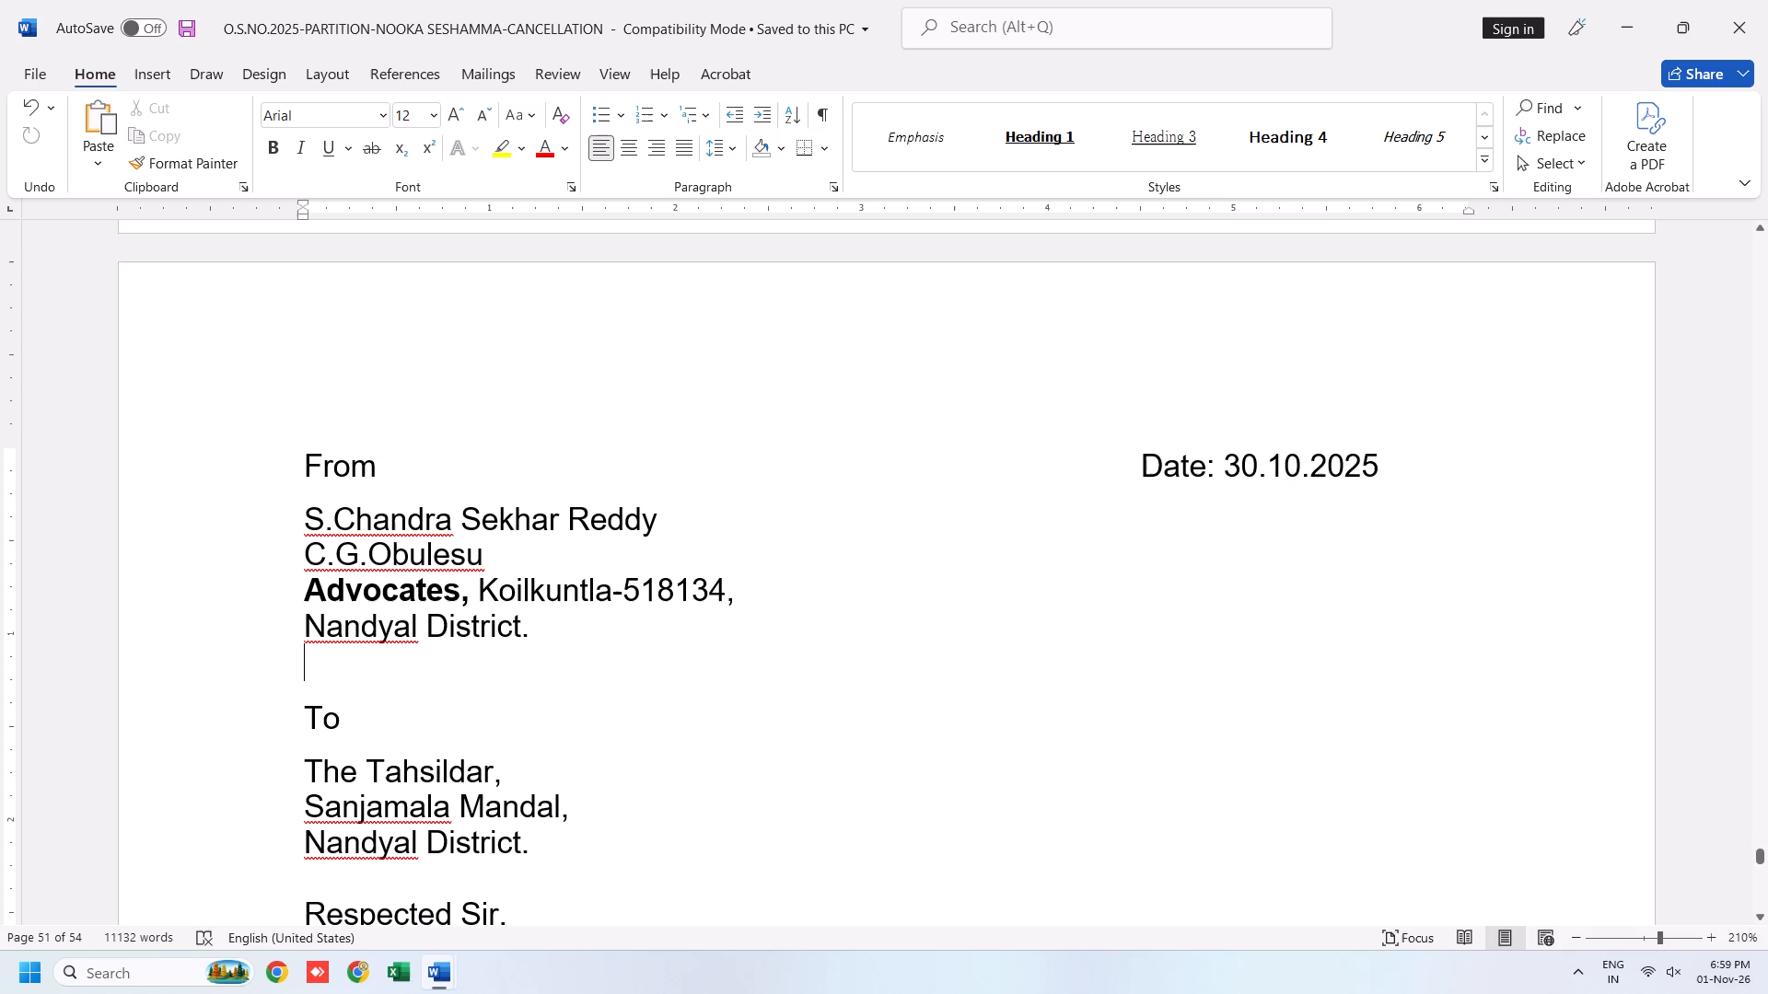